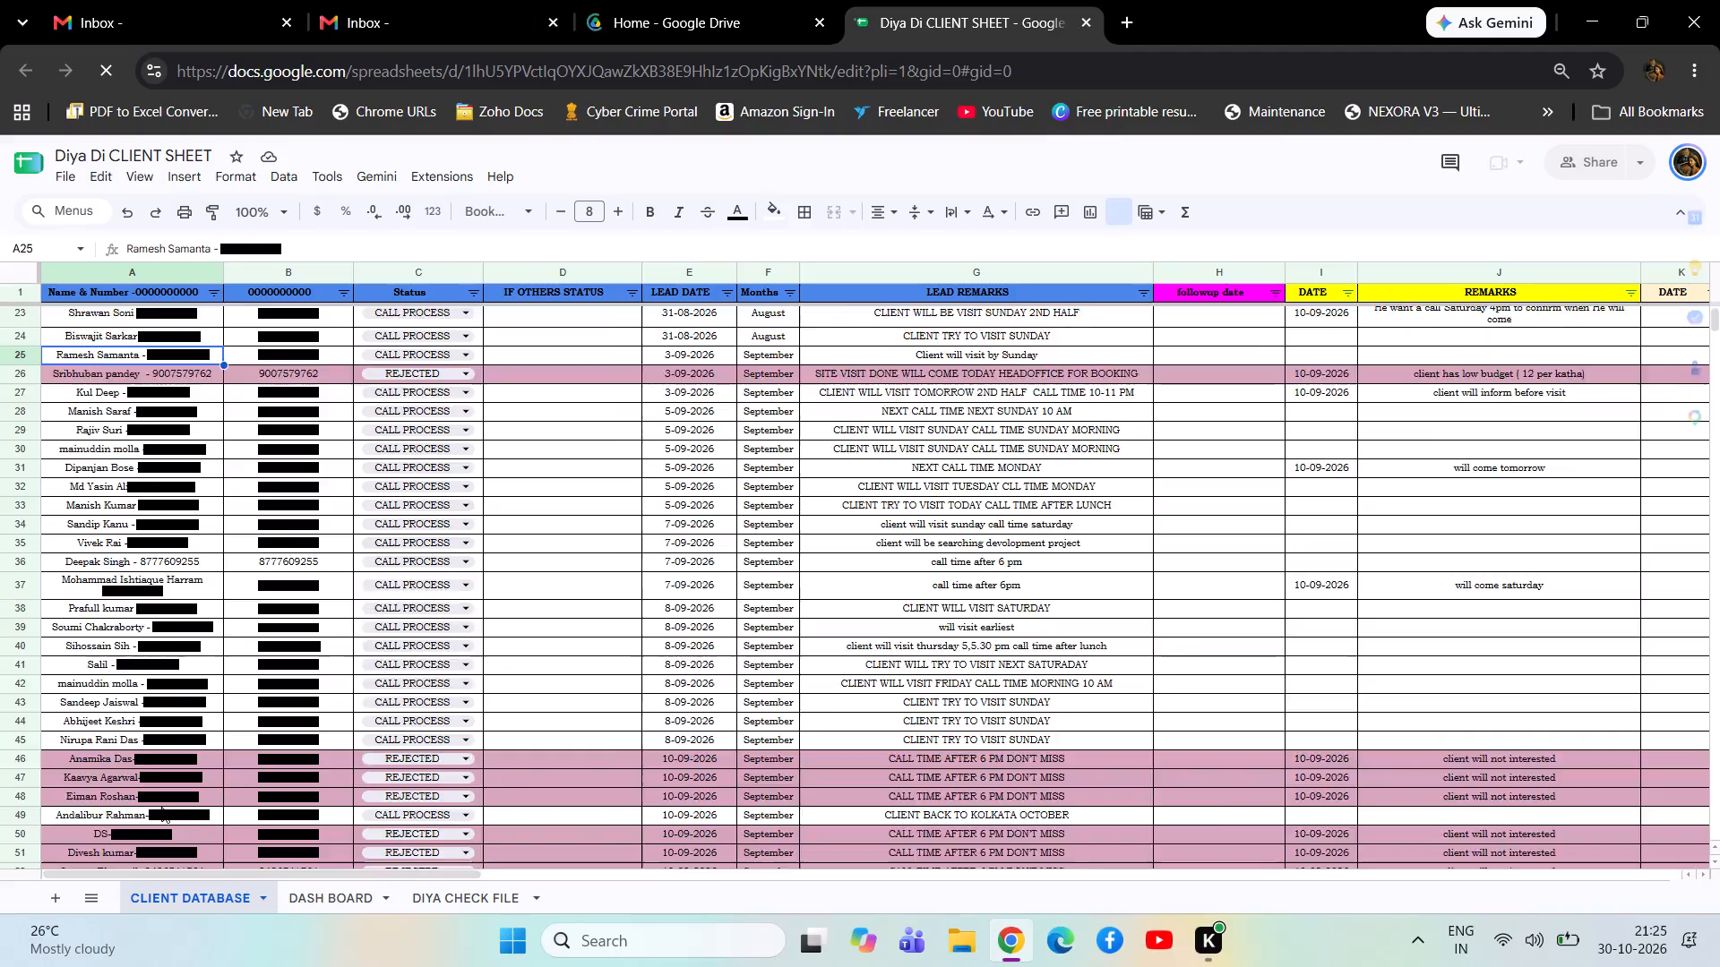
Add a new blank sheet to the workbook and move it to the end, after DIYA CHECK FILE.
scroll(161, 807, down, 5)
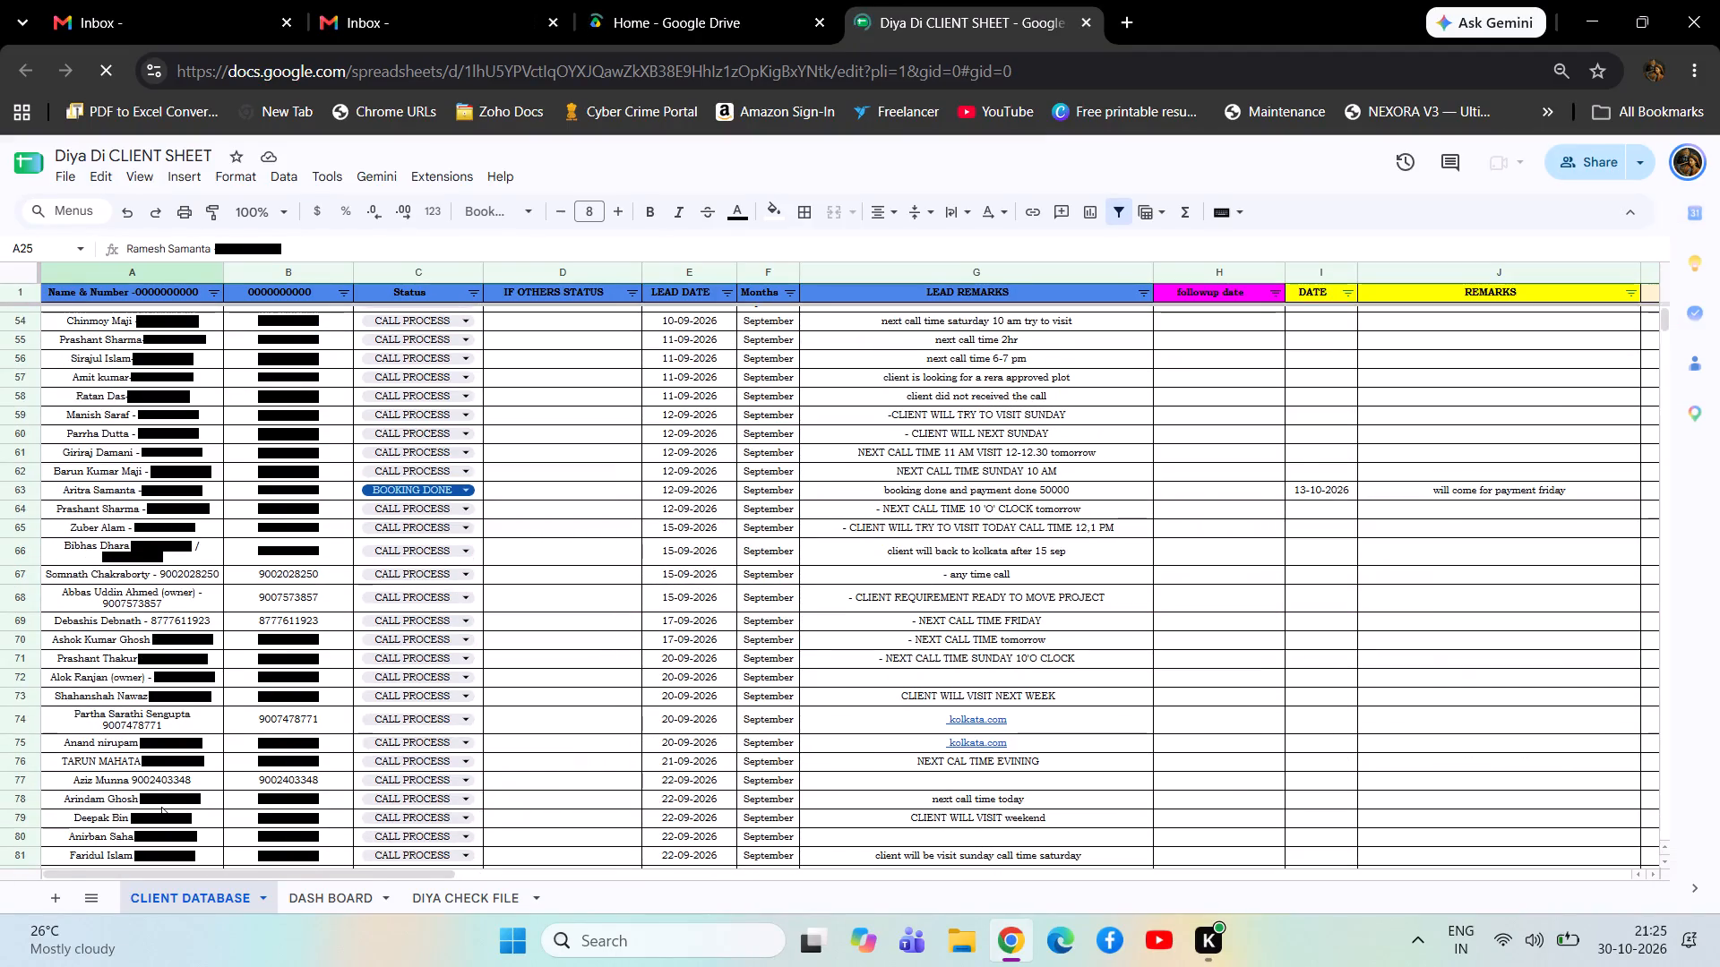
click(57, 887)
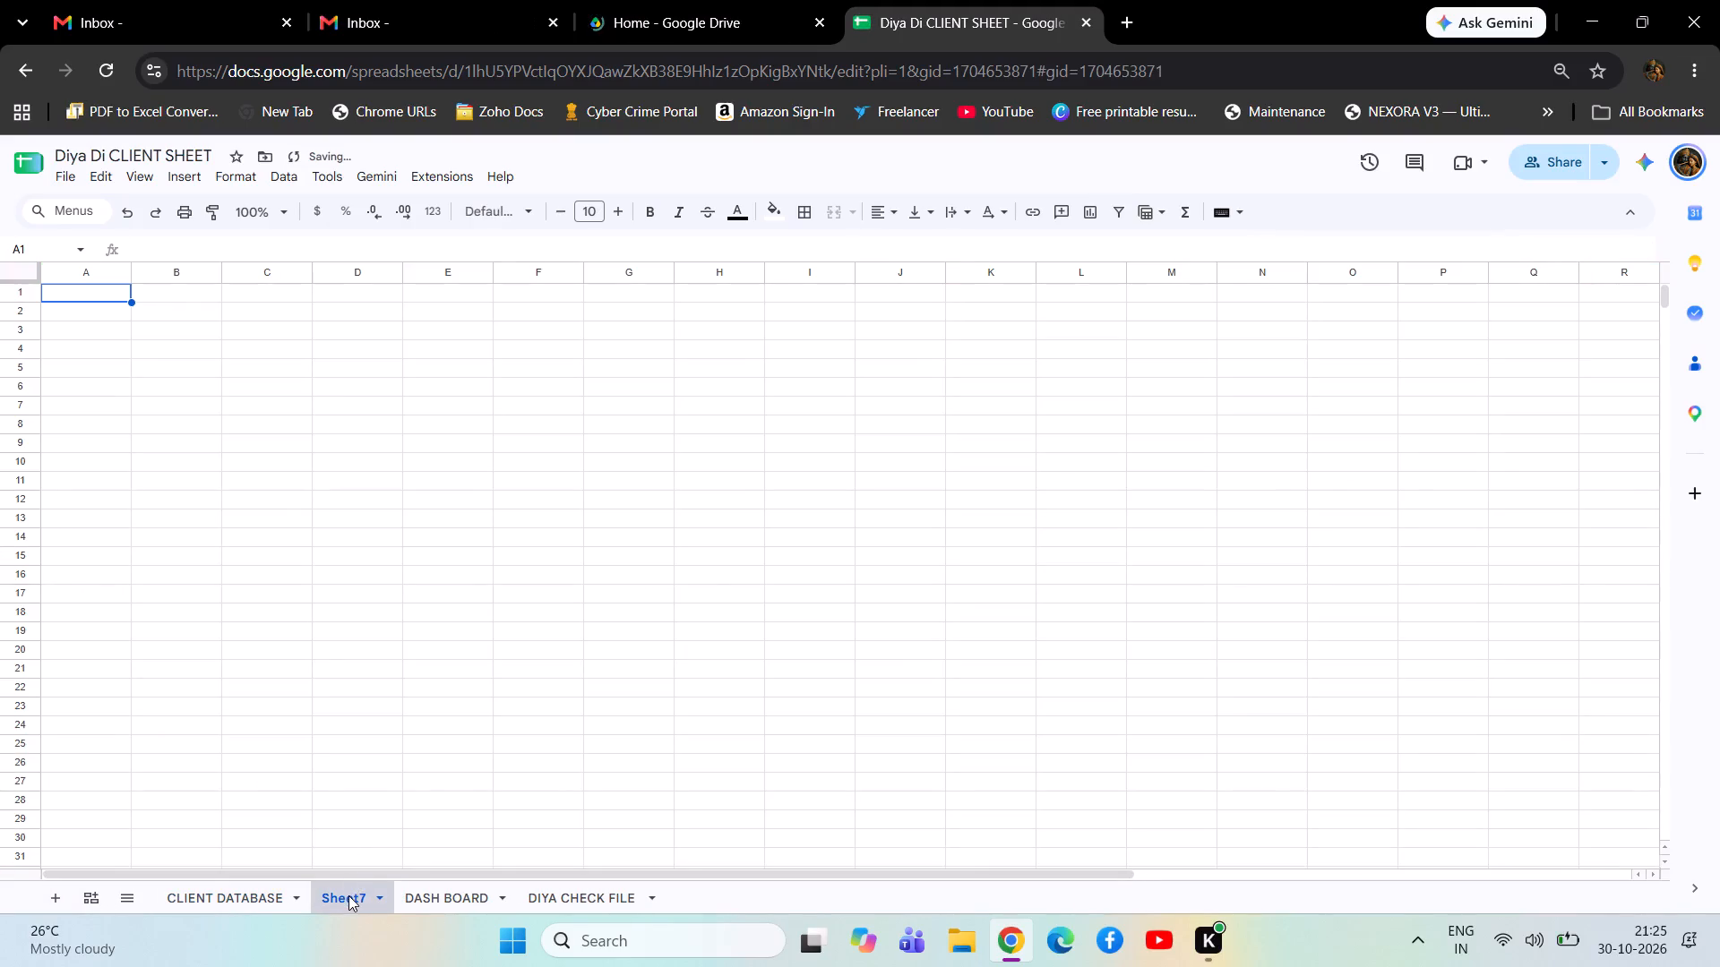
drag(348, 895, 636, 920)
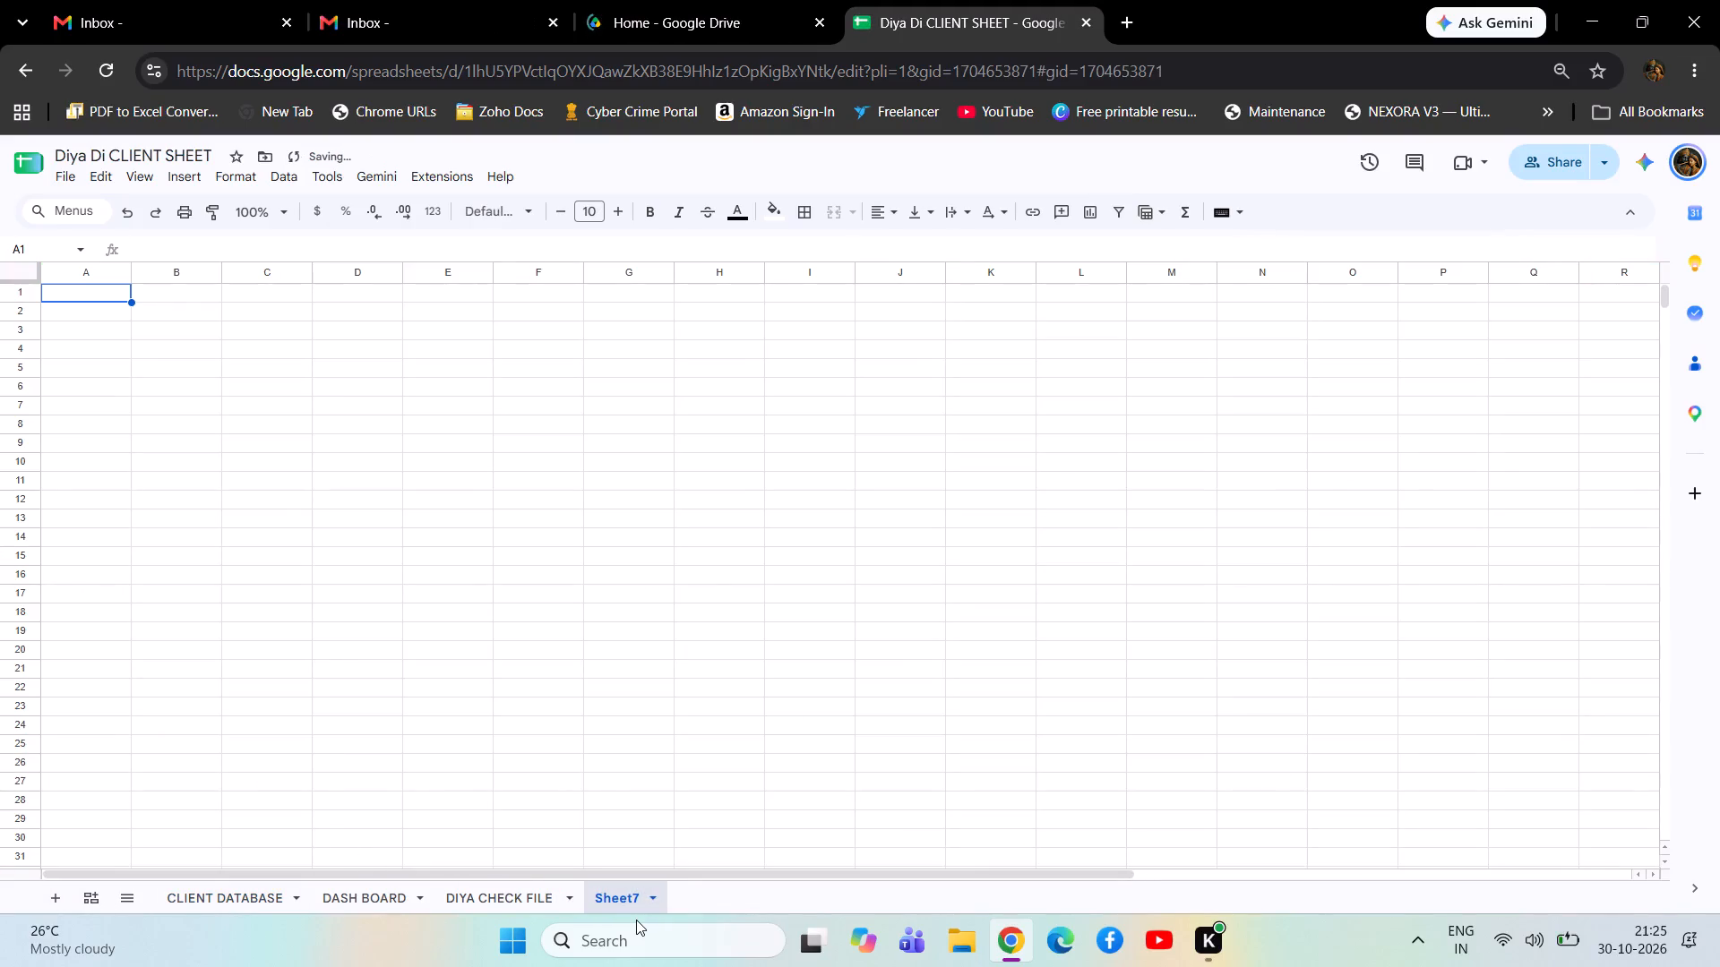
Open the new last sheet's name for editing and clear it for a new name.
triple_click(625, 904)
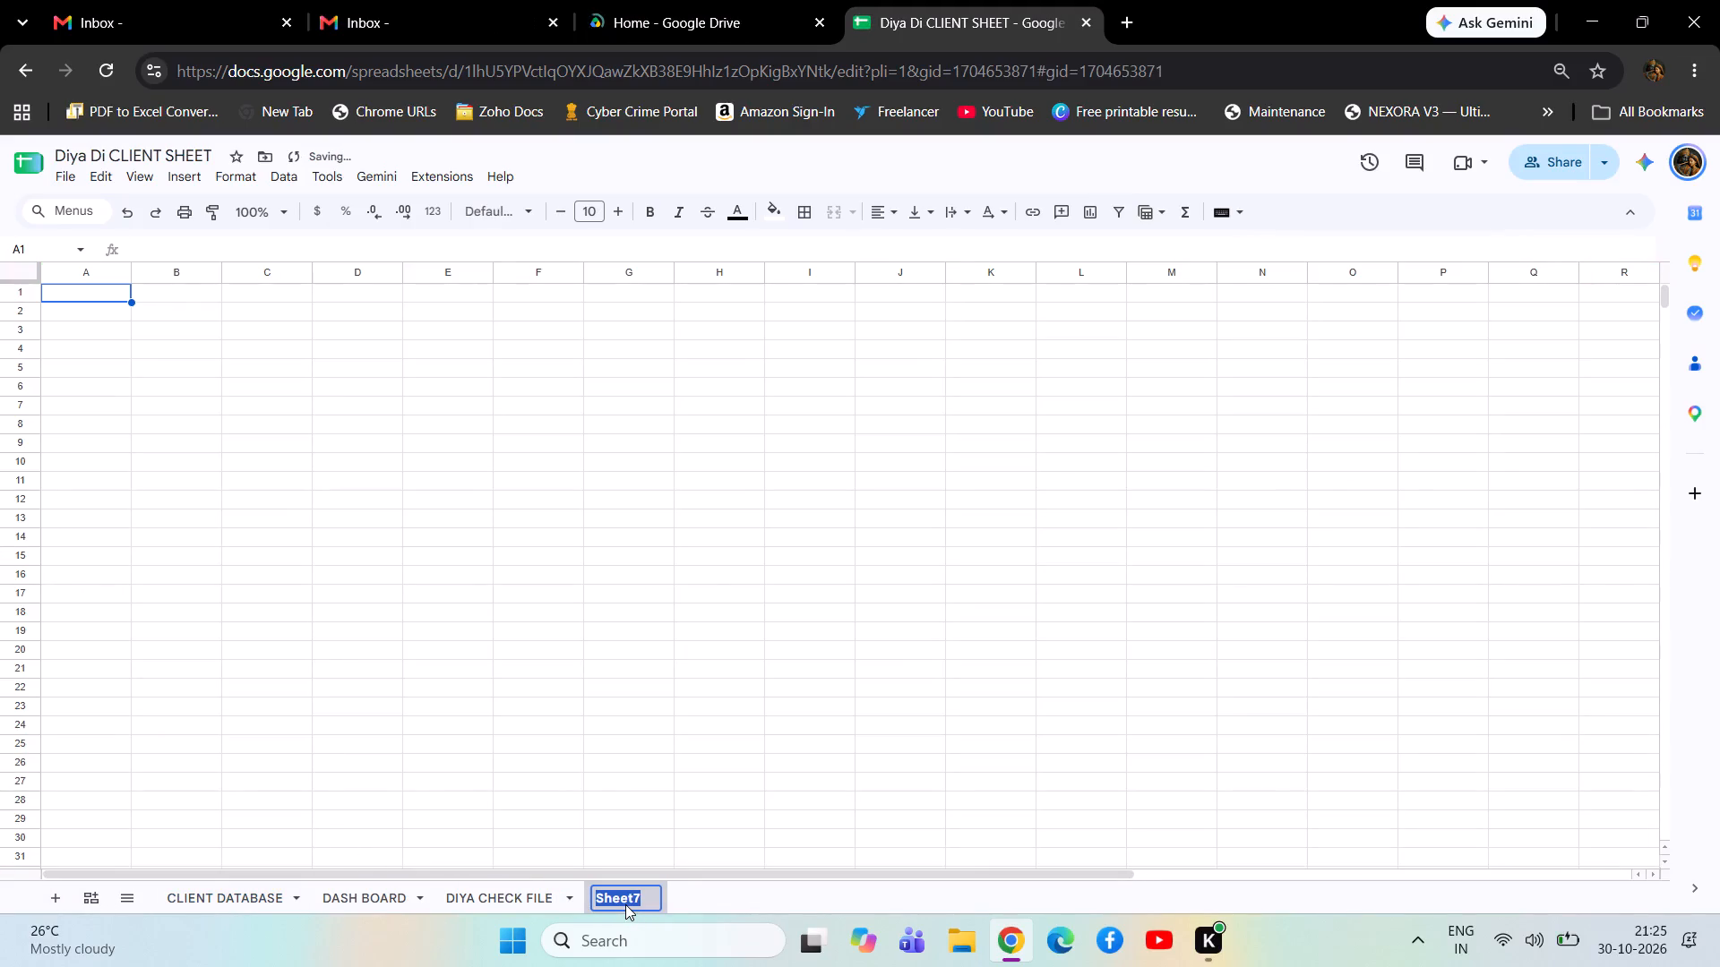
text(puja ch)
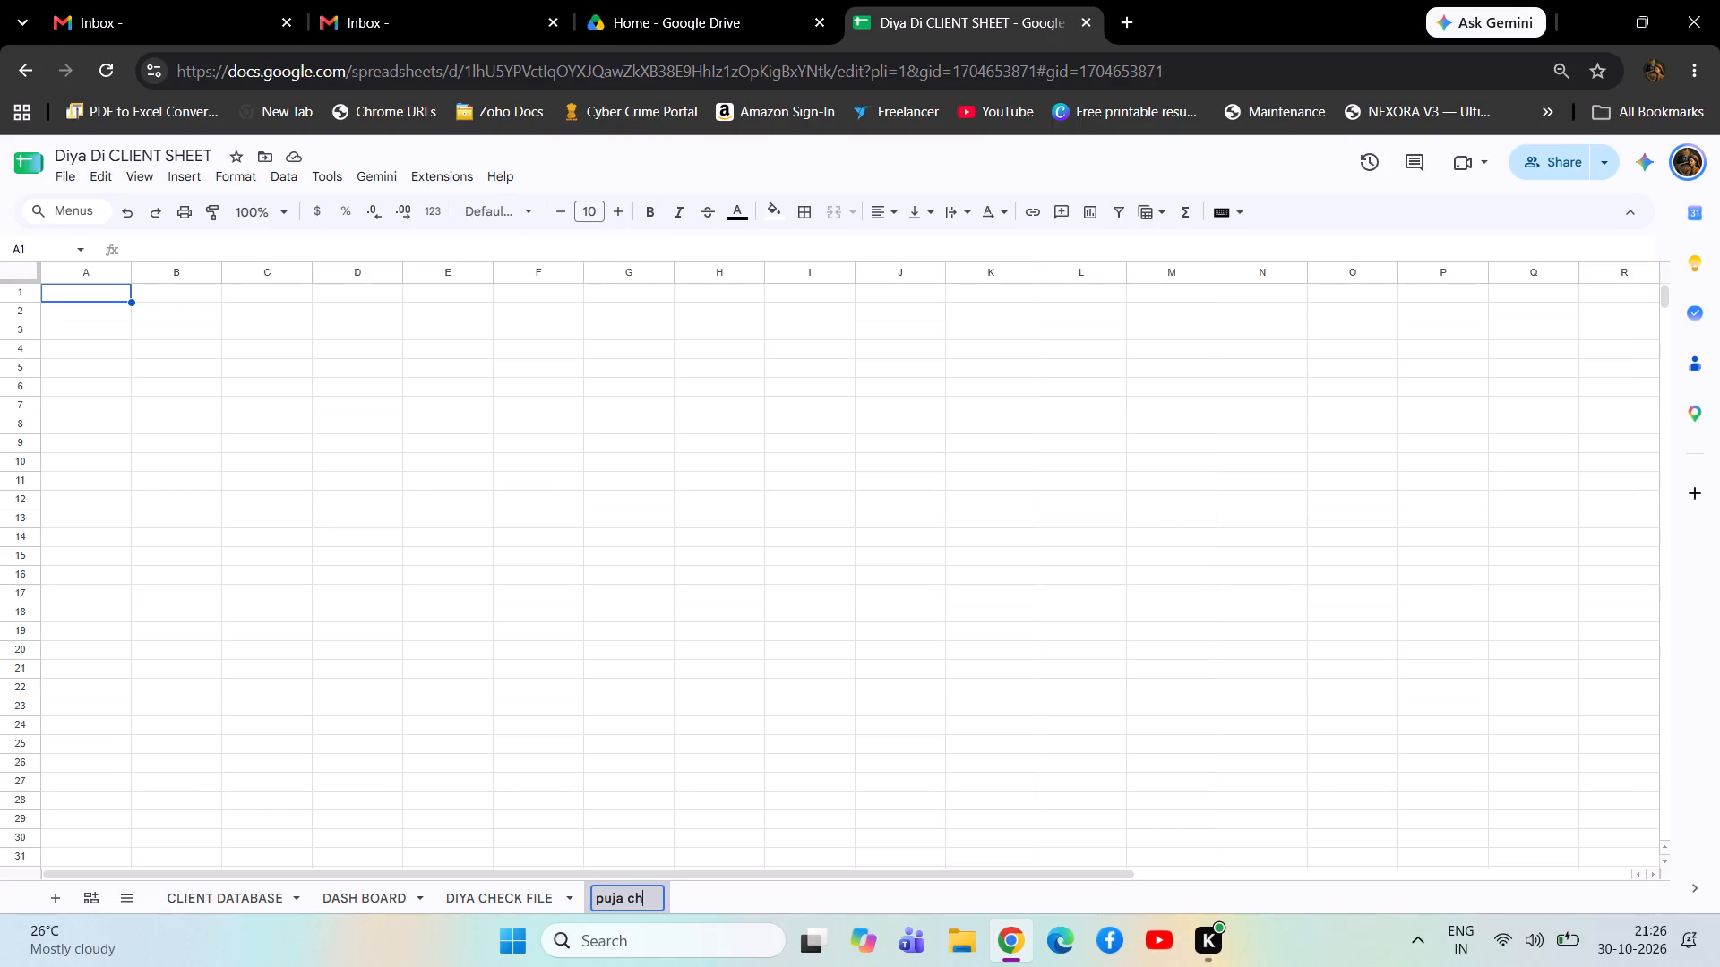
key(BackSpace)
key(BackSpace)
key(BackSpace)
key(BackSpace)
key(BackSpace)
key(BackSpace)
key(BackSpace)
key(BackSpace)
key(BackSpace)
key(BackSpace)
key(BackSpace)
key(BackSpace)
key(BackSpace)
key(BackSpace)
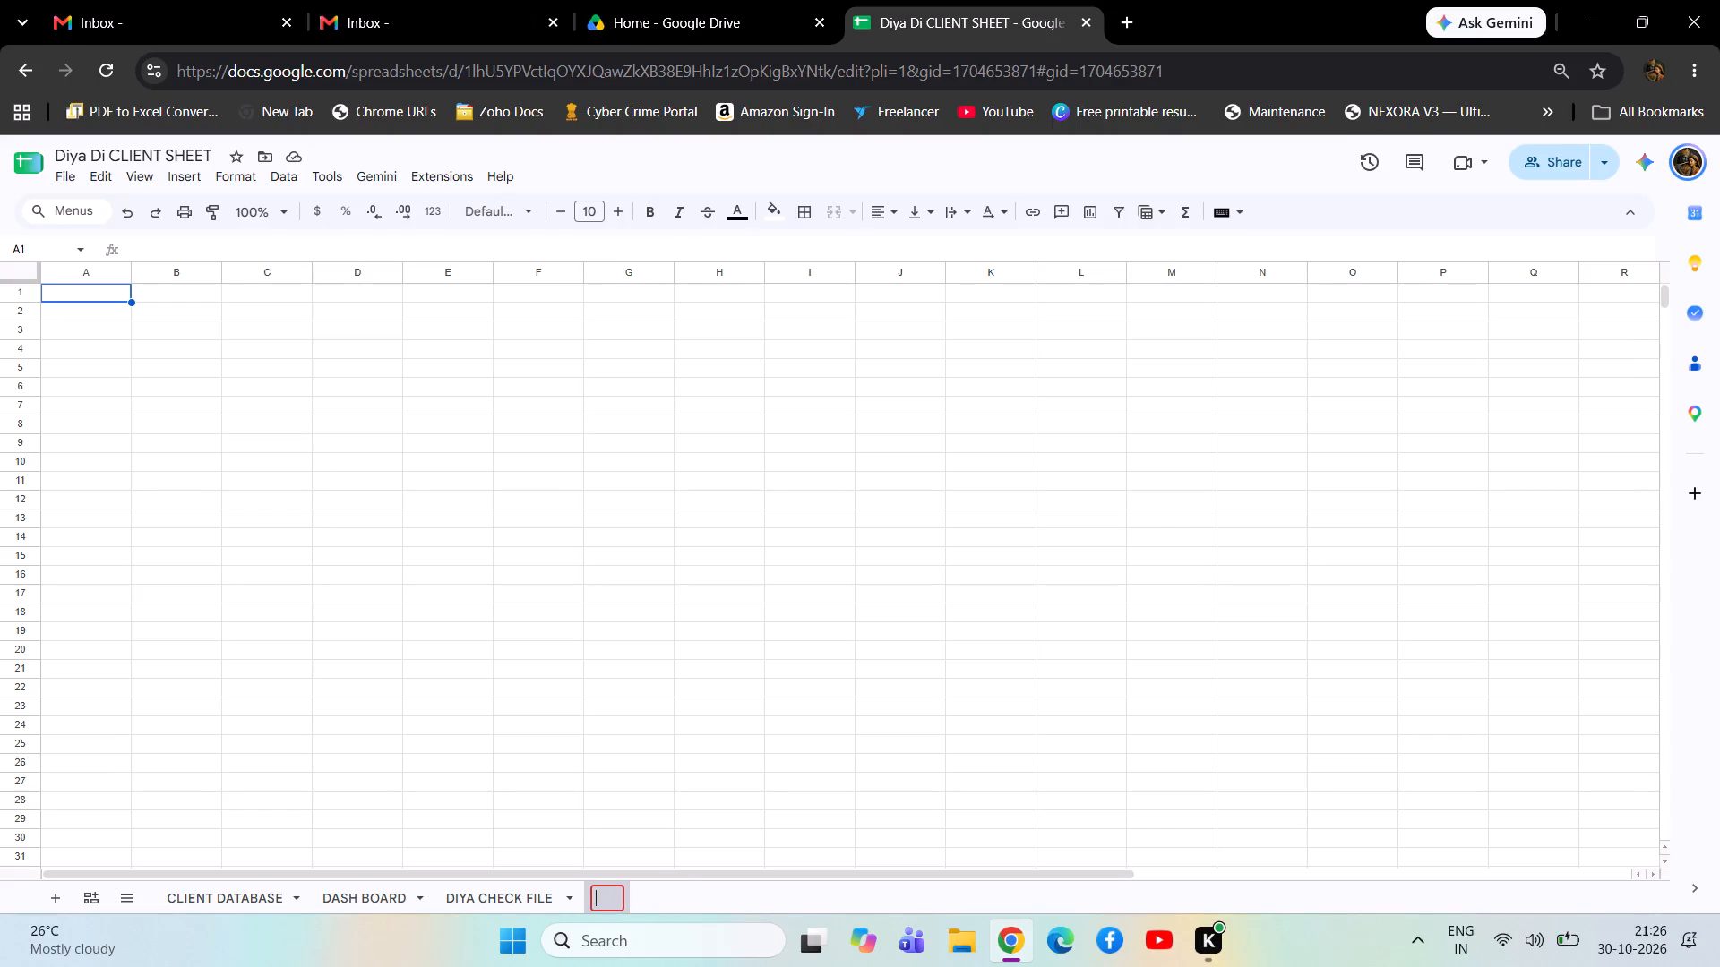
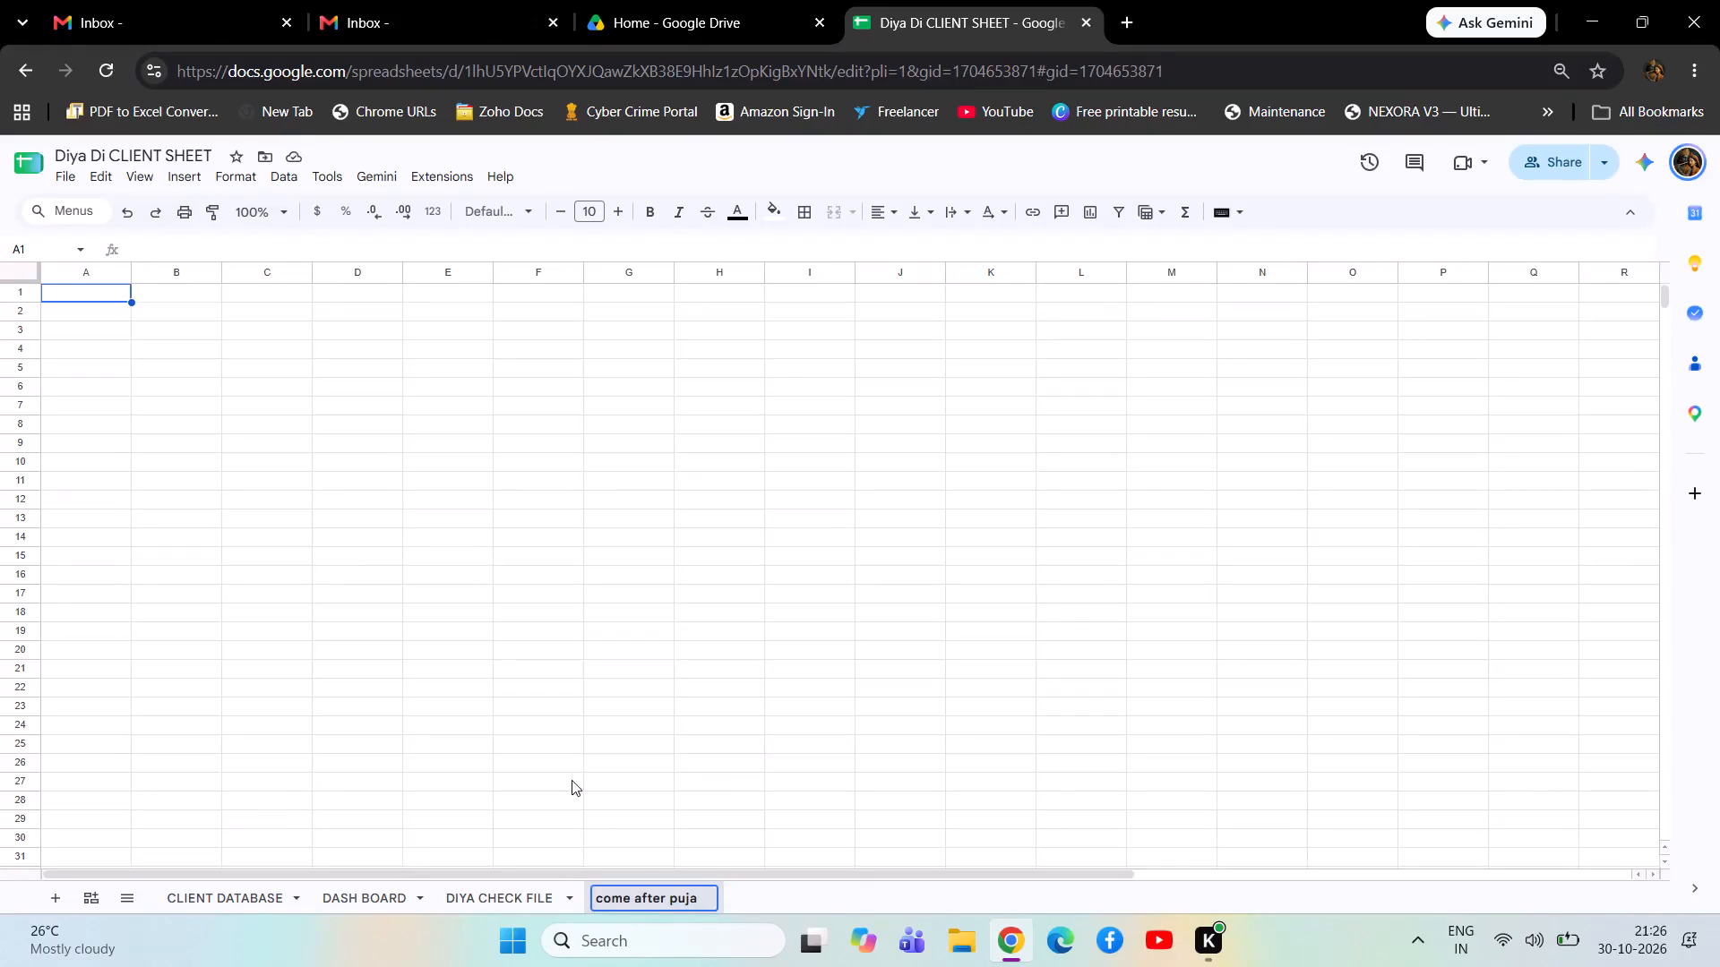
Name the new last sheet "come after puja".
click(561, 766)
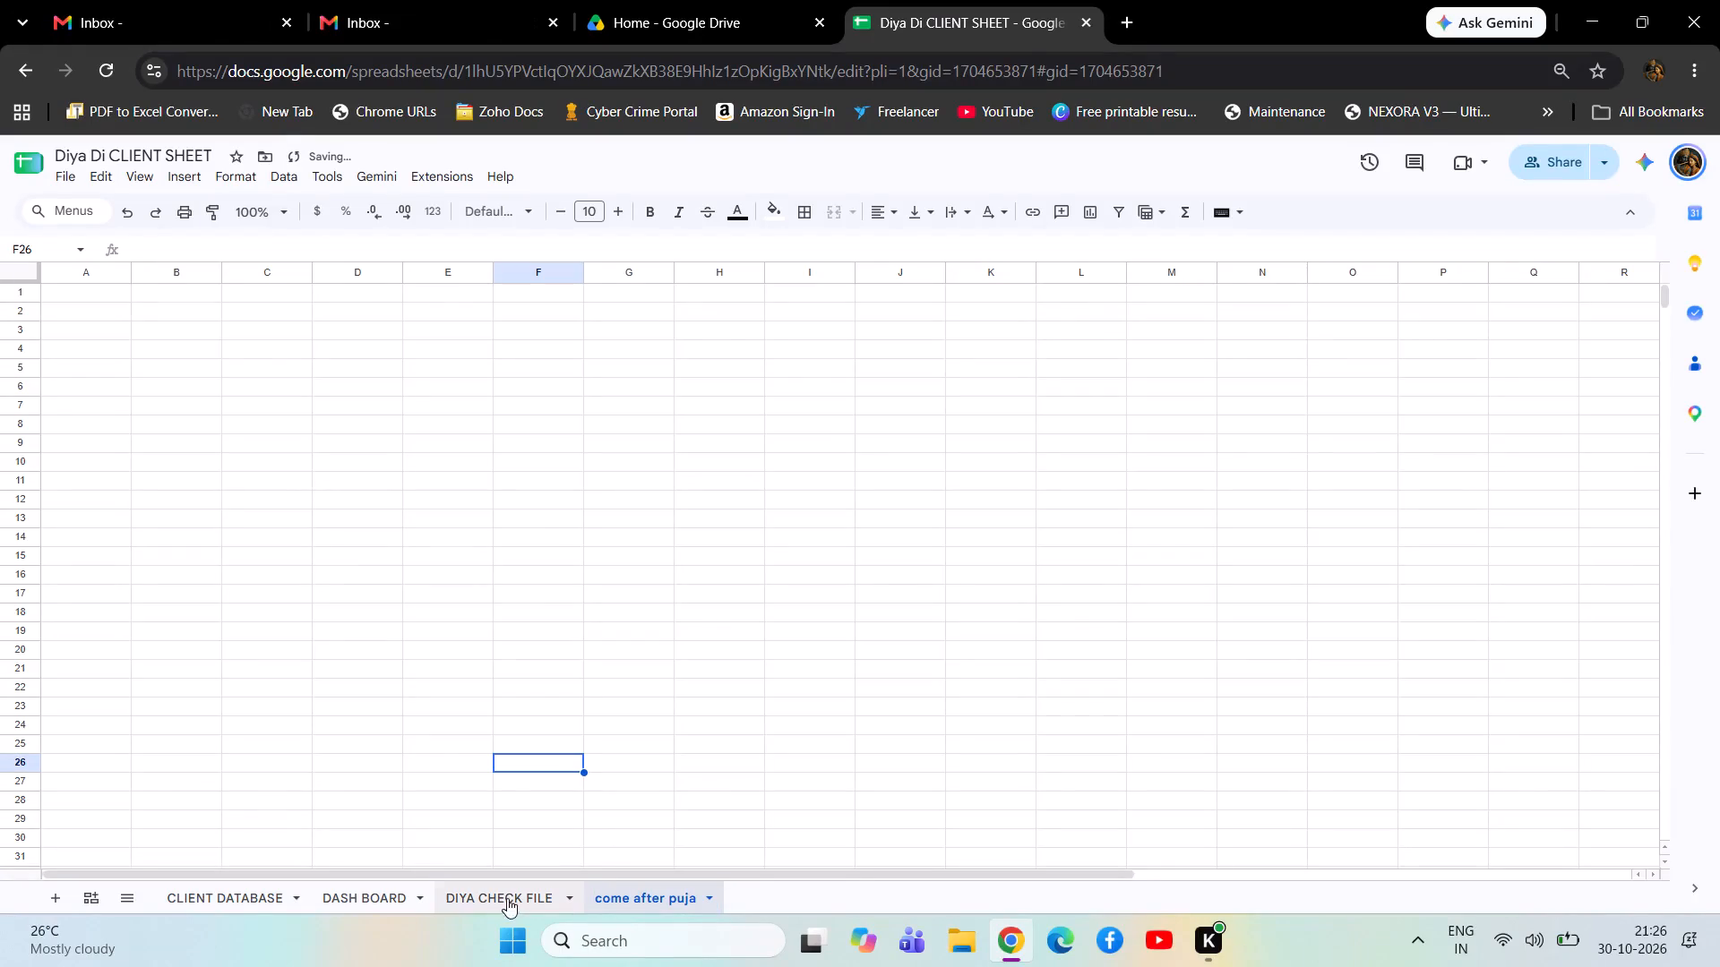
Delete the "come after puja" sheet from the workbook.
click(497, 904)
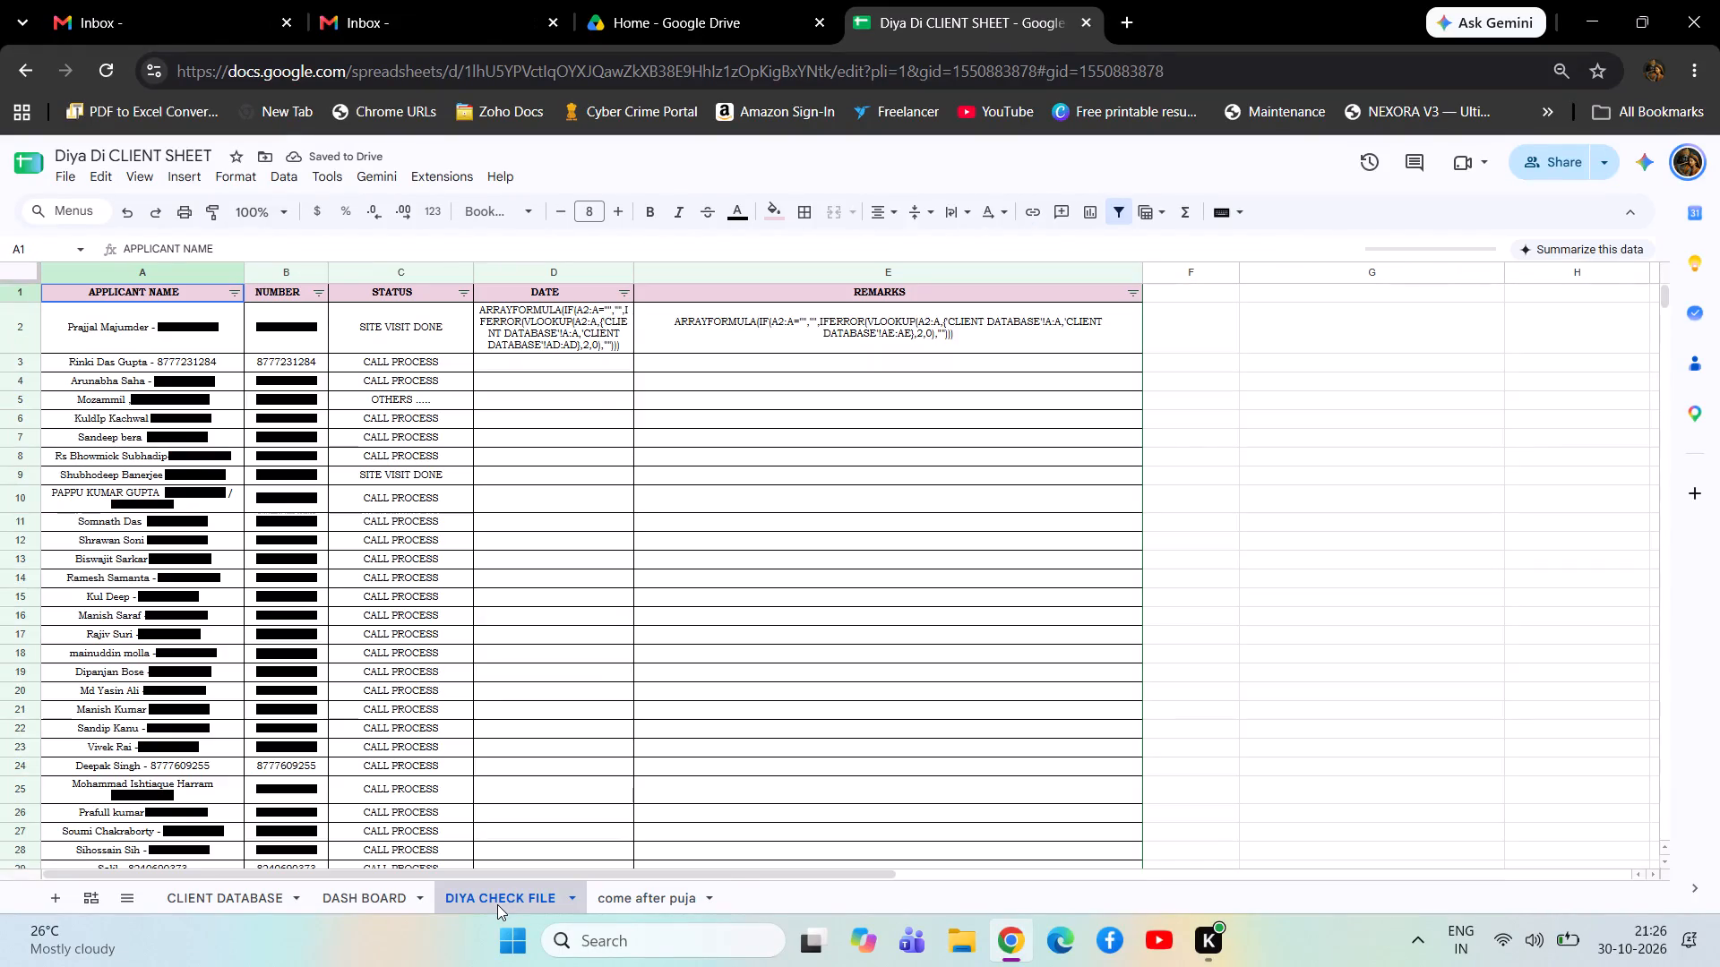
click(340, 901)
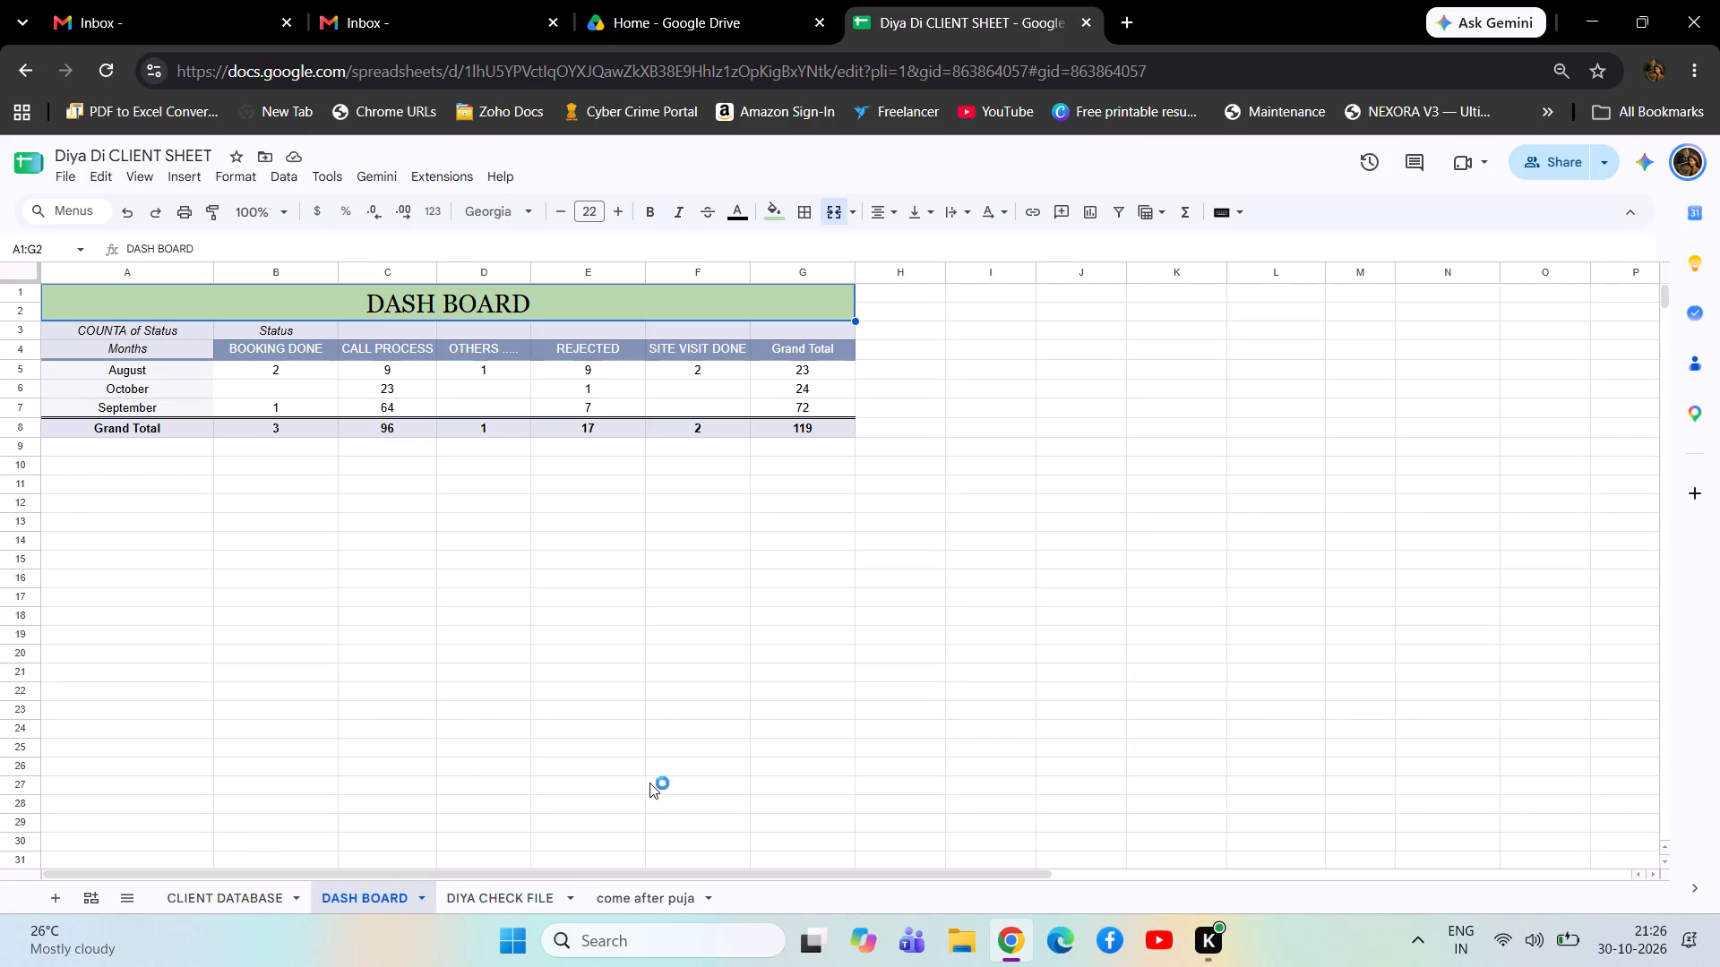
right_click(639, 891)
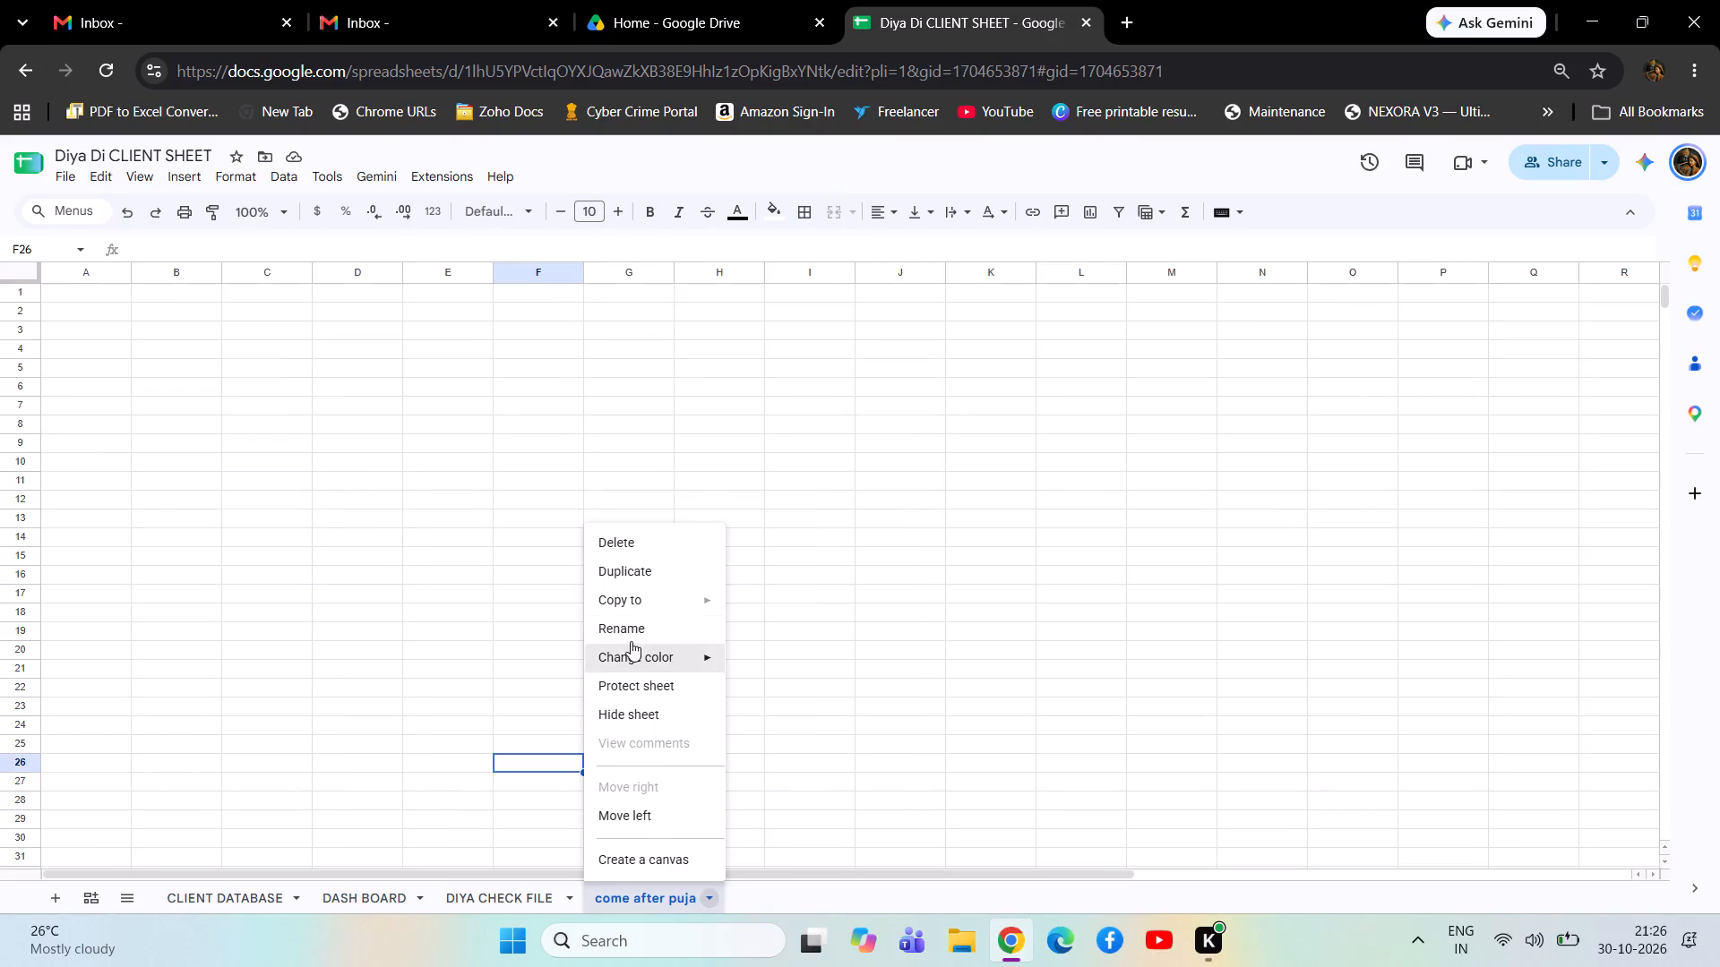
click(651, 539)
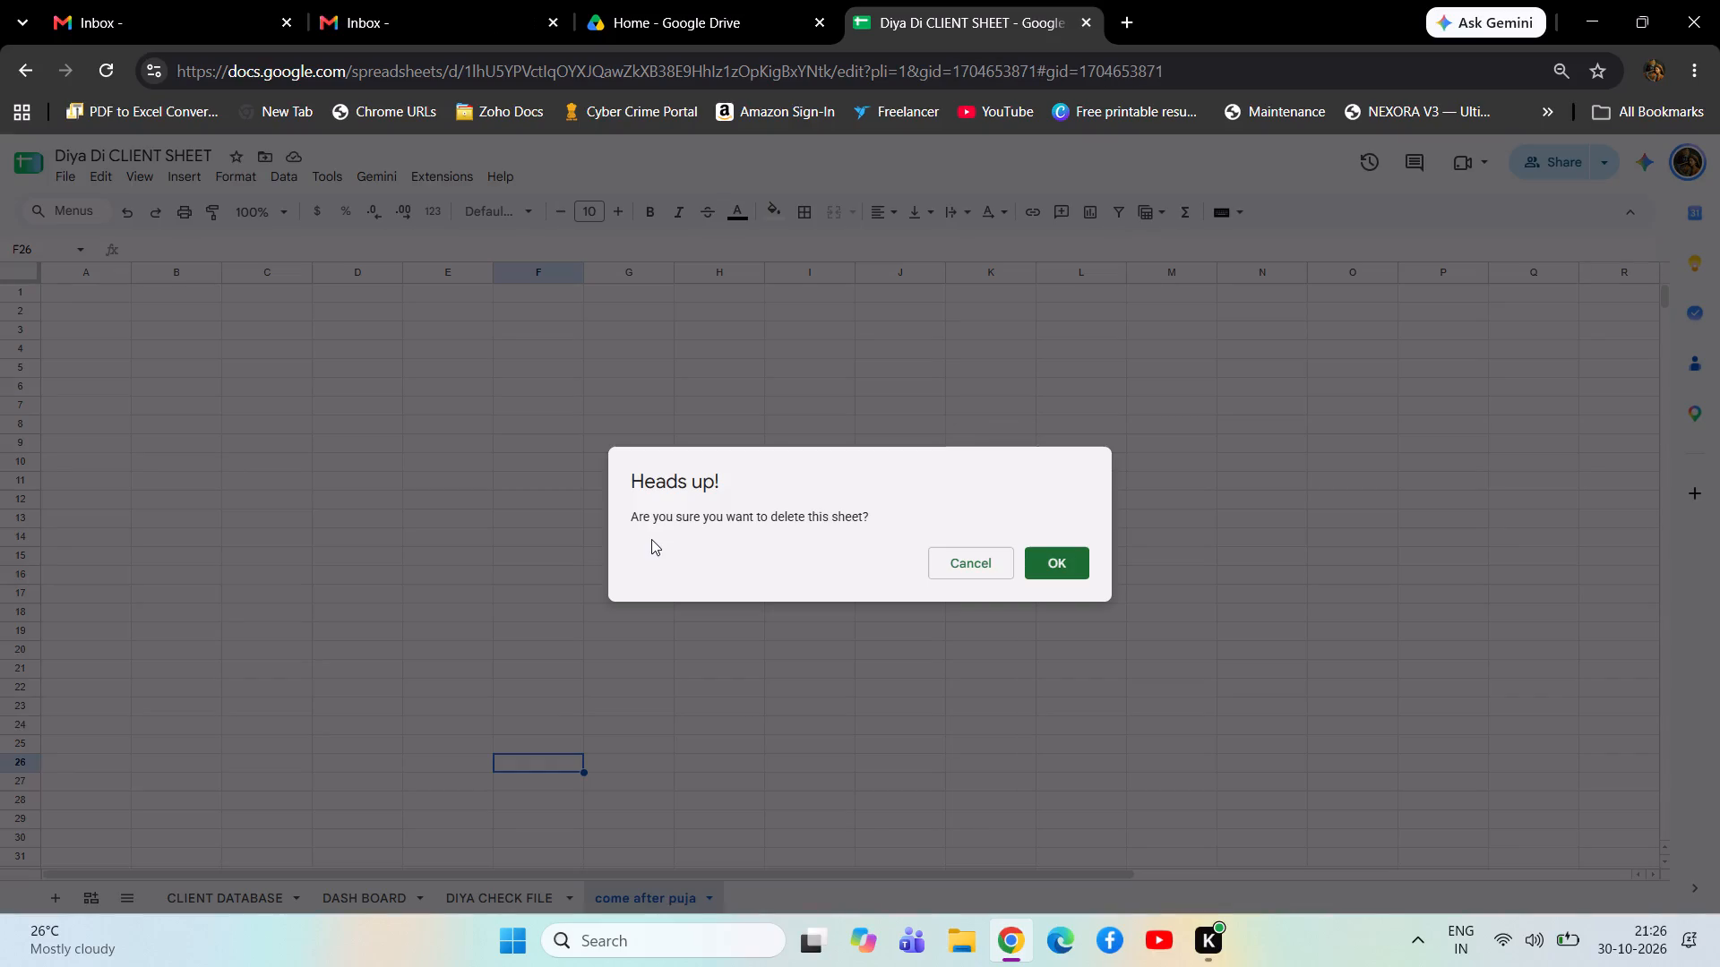
click(1059, 562)
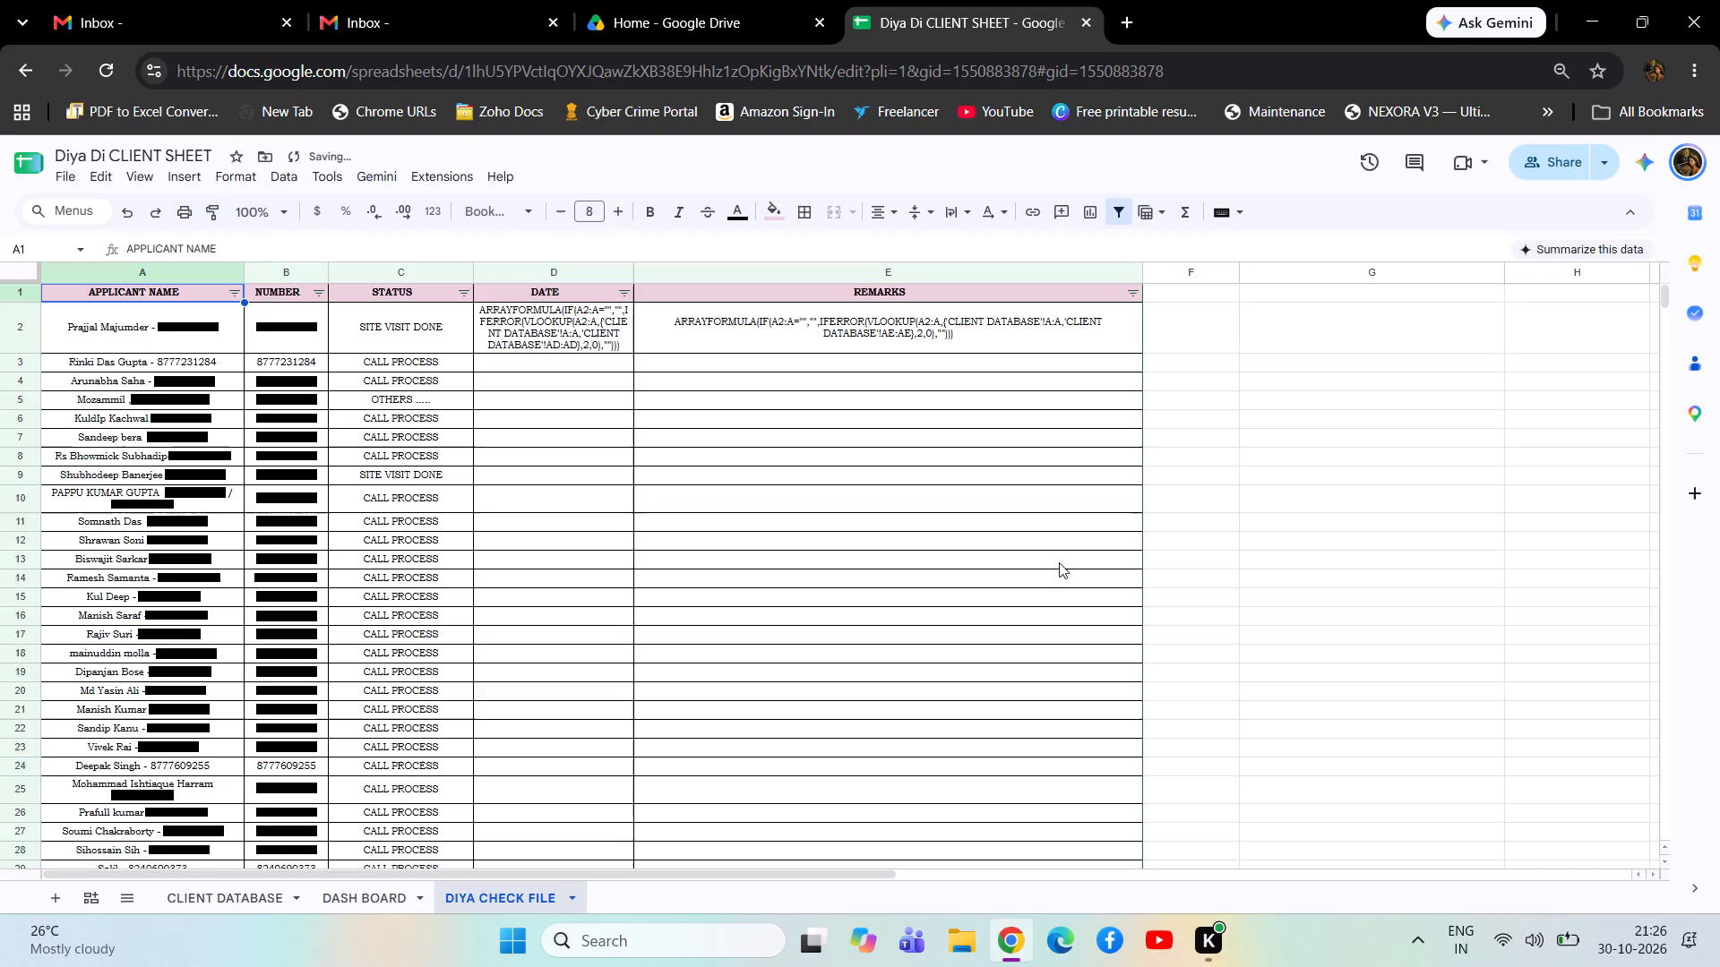
Open the CLIENT DATABASE sheet and go to the end of its client entries, where the empty rows begin.
click(198, 902)
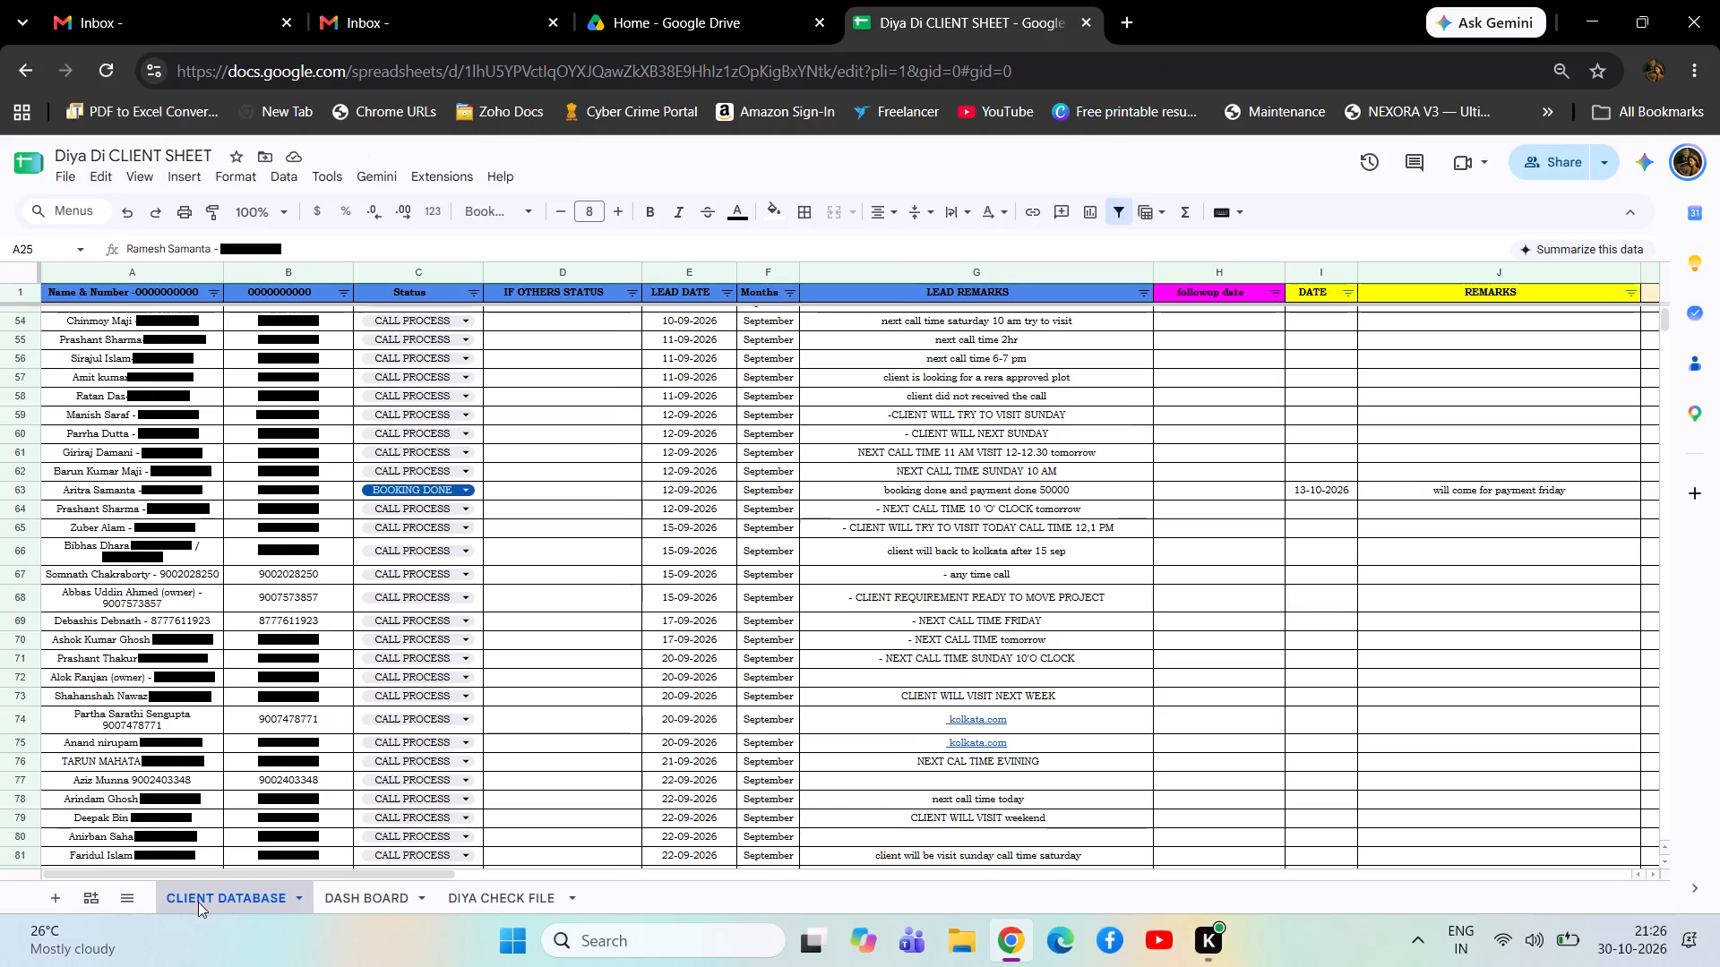
click(107, 810)
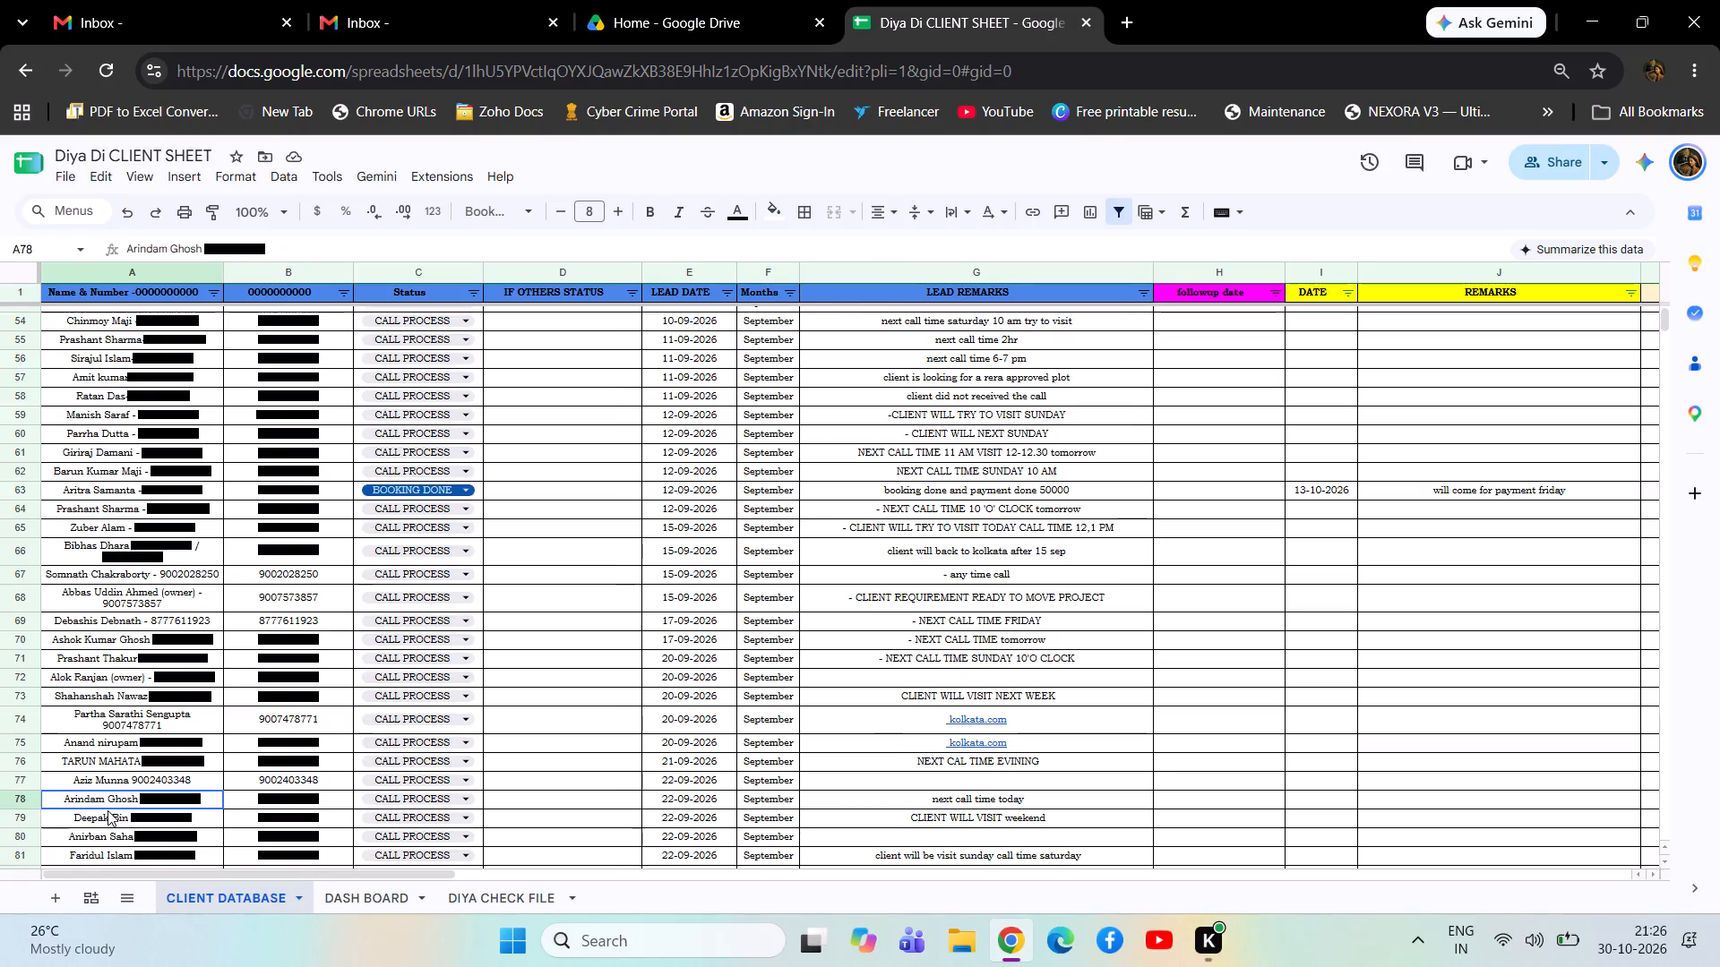
scroll(107, 810, down, 11)
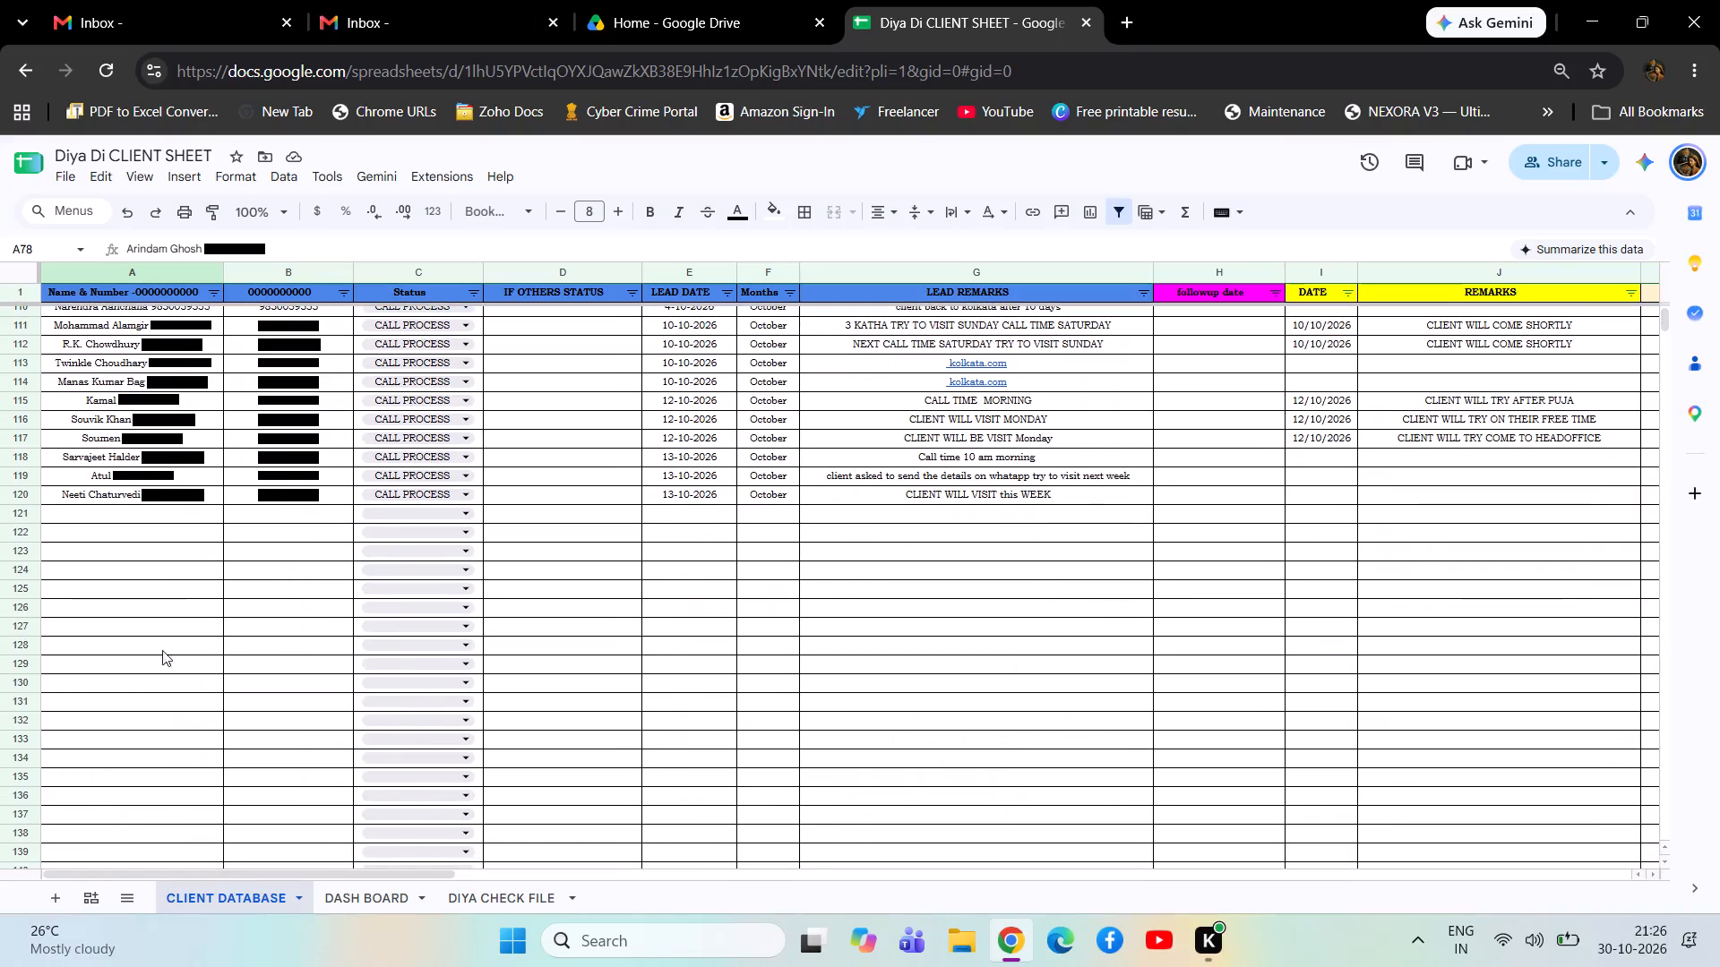
Select the first empty client name cell, A121, and open WhatsApp Web in a new browser tab.
click(150, 518)
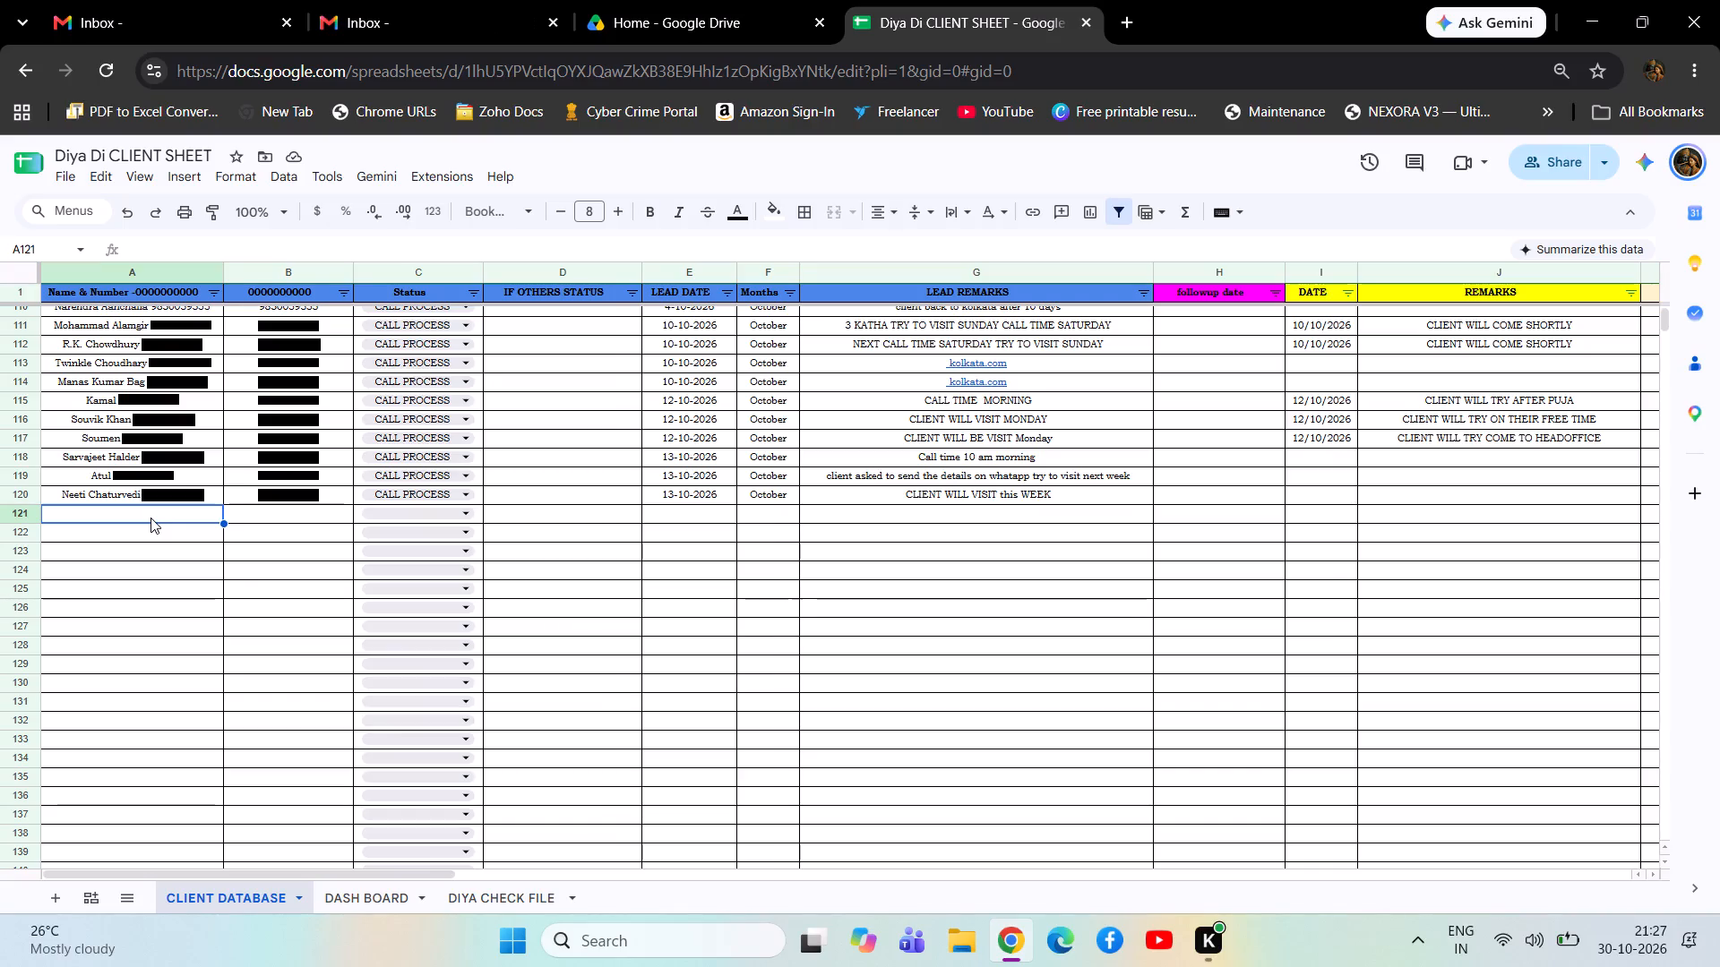
click(1129, 23)
click(963, 65)
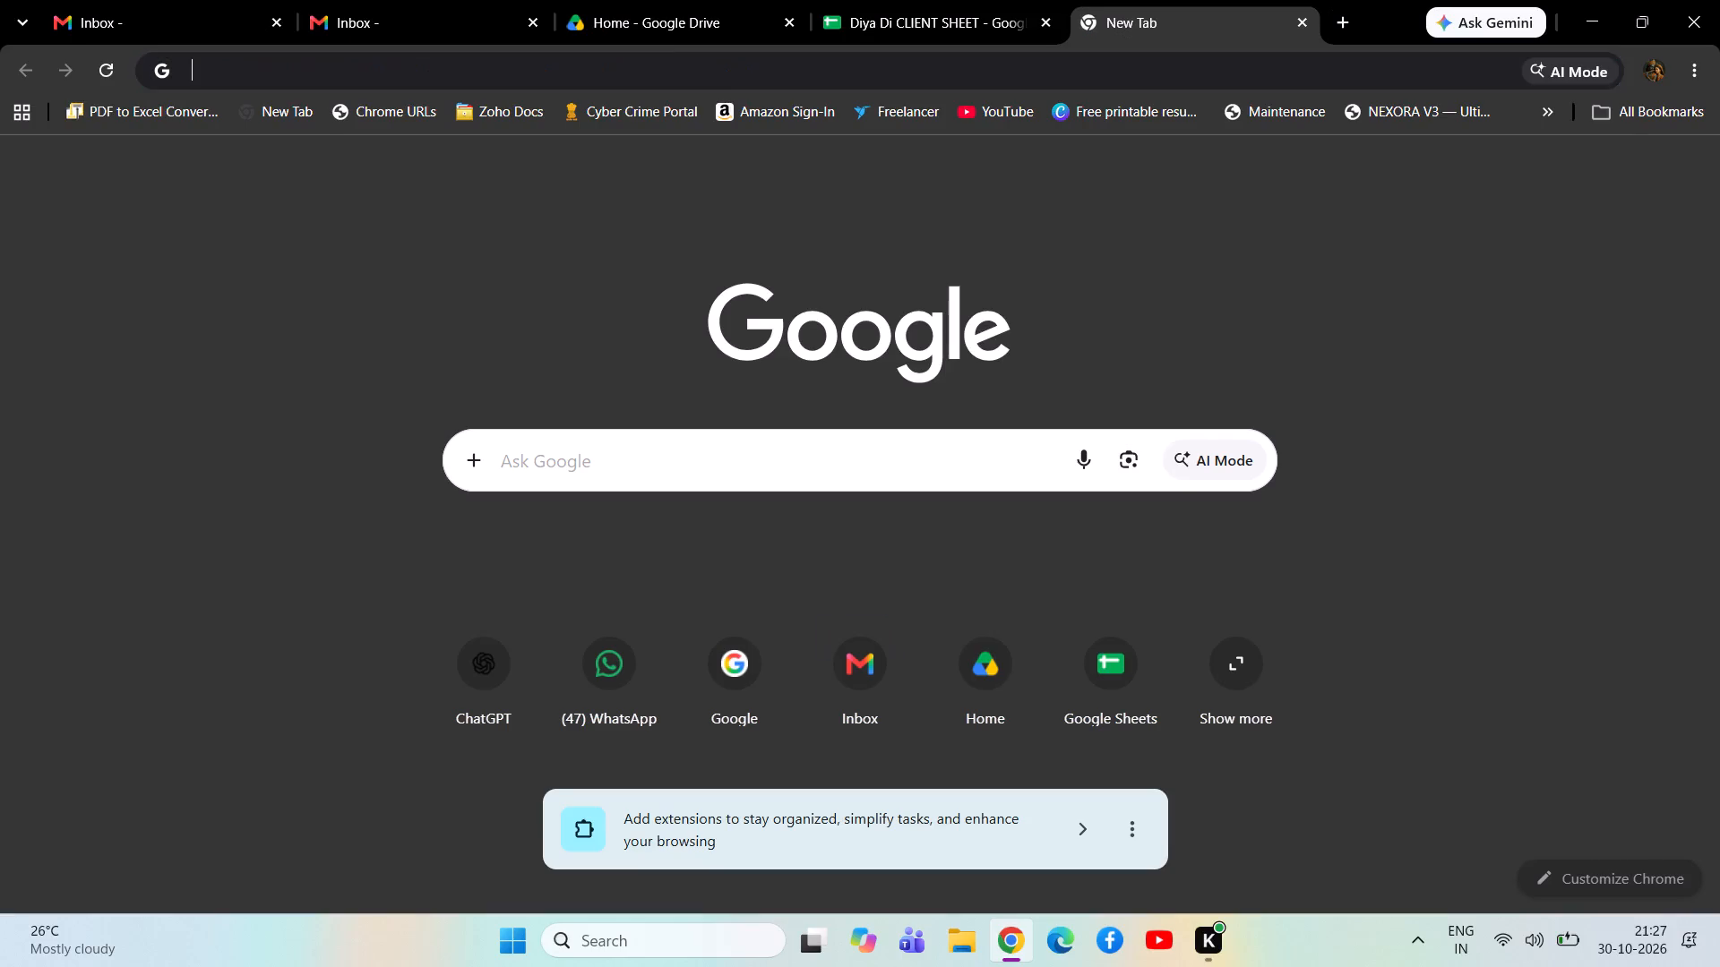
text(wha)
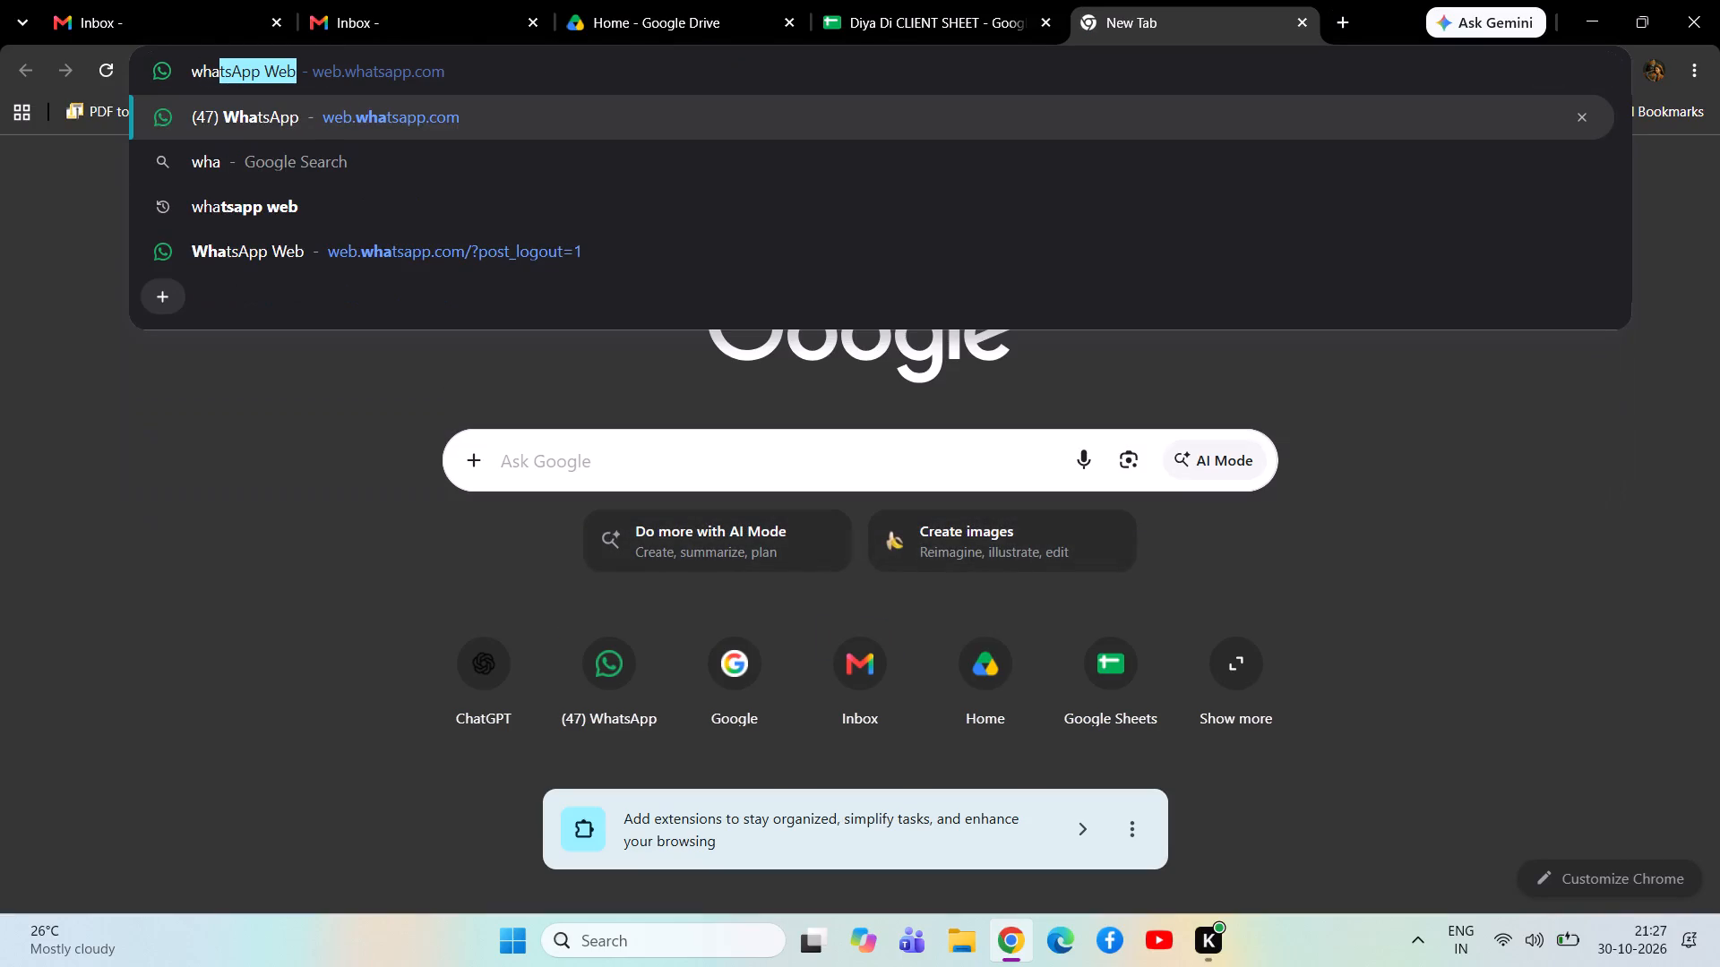
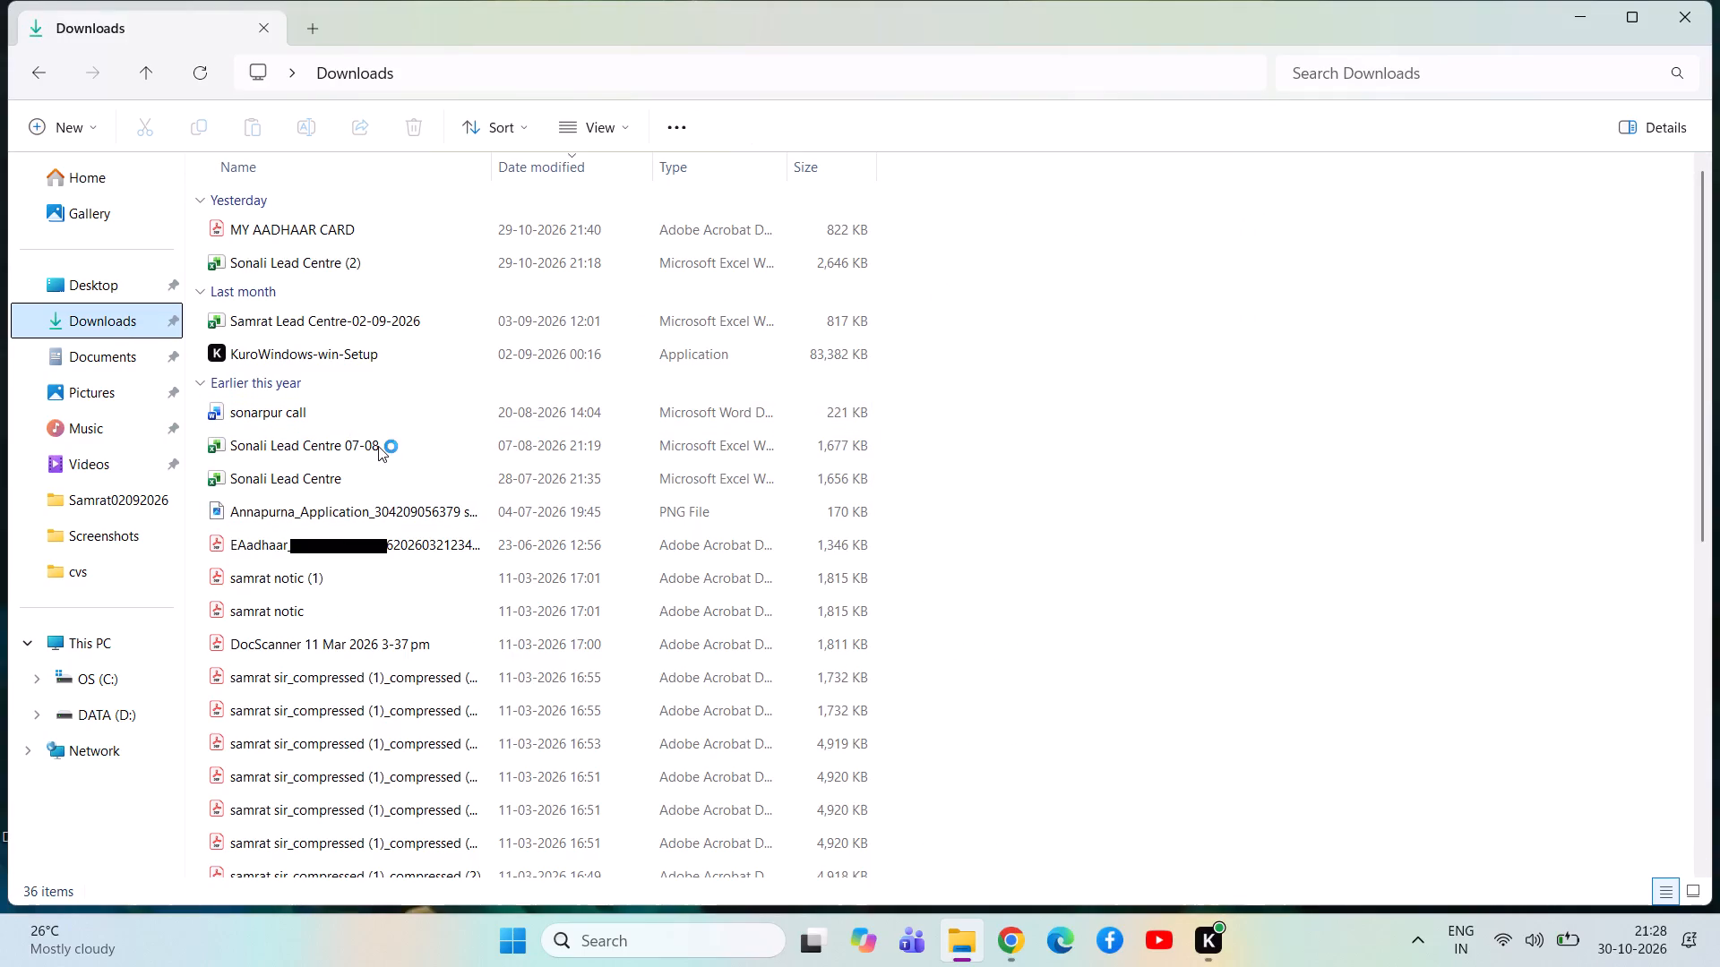
Look through the files in the Downloads folder down to the oldest entries at the end of the list.
scroll(378, 446, down, 1)
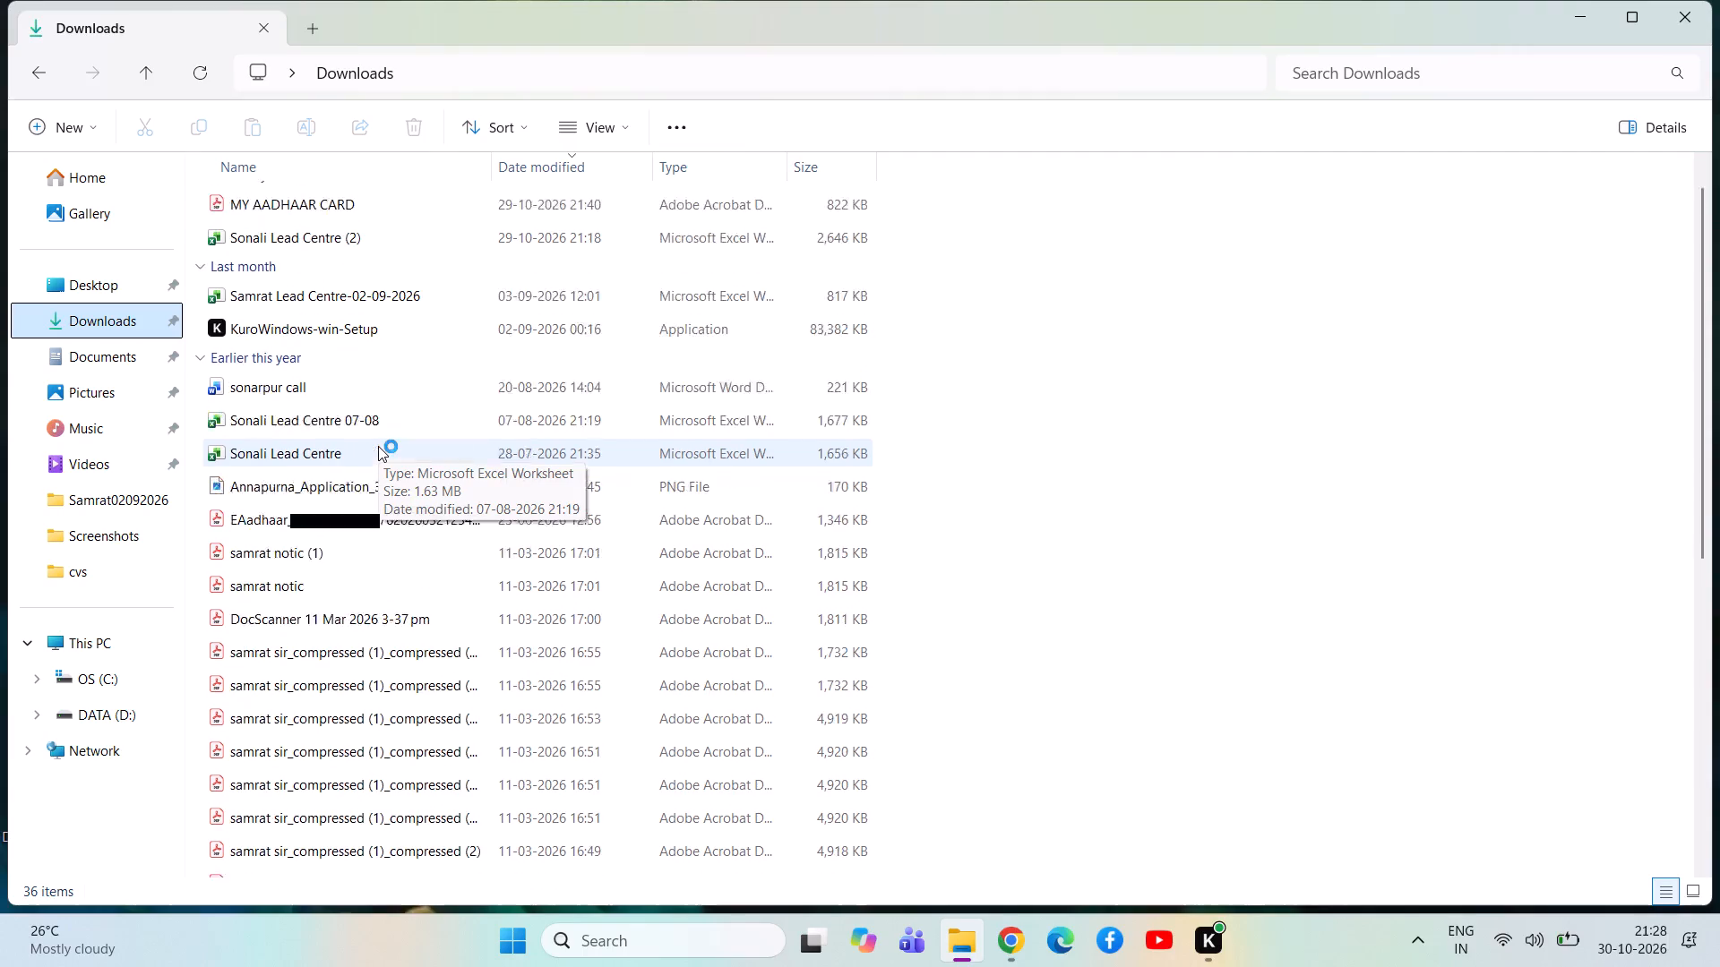
scroll(378, 446, down, 5)
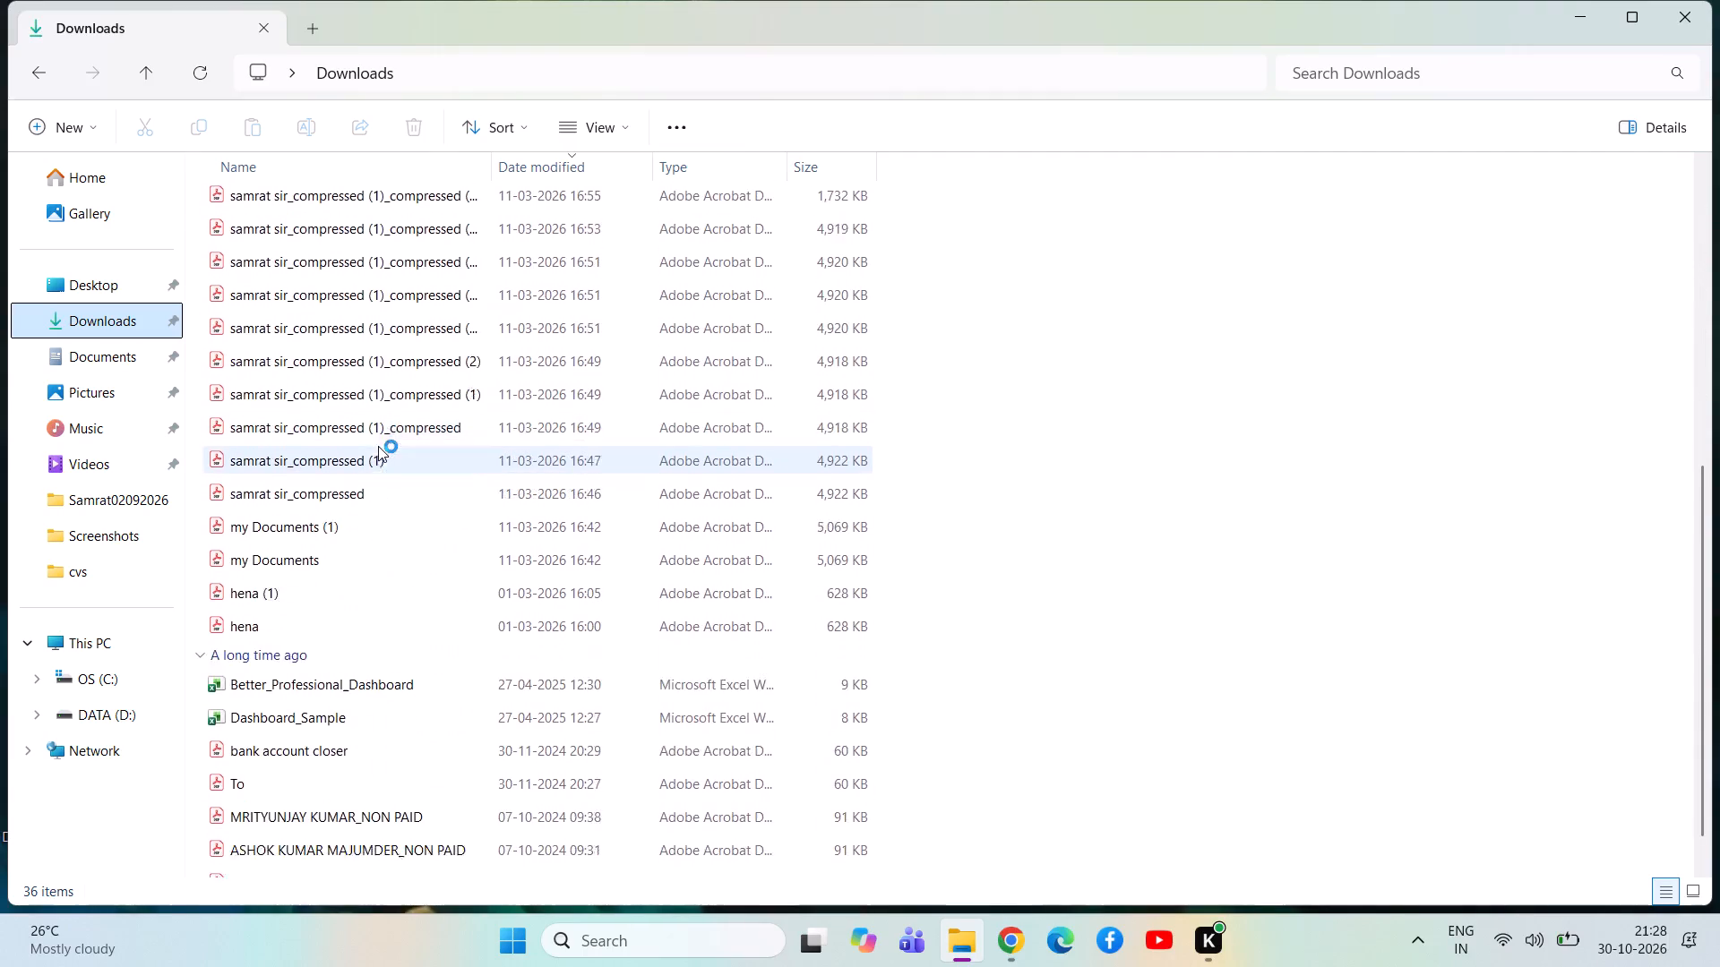
scroll(378, 446, down, 2)
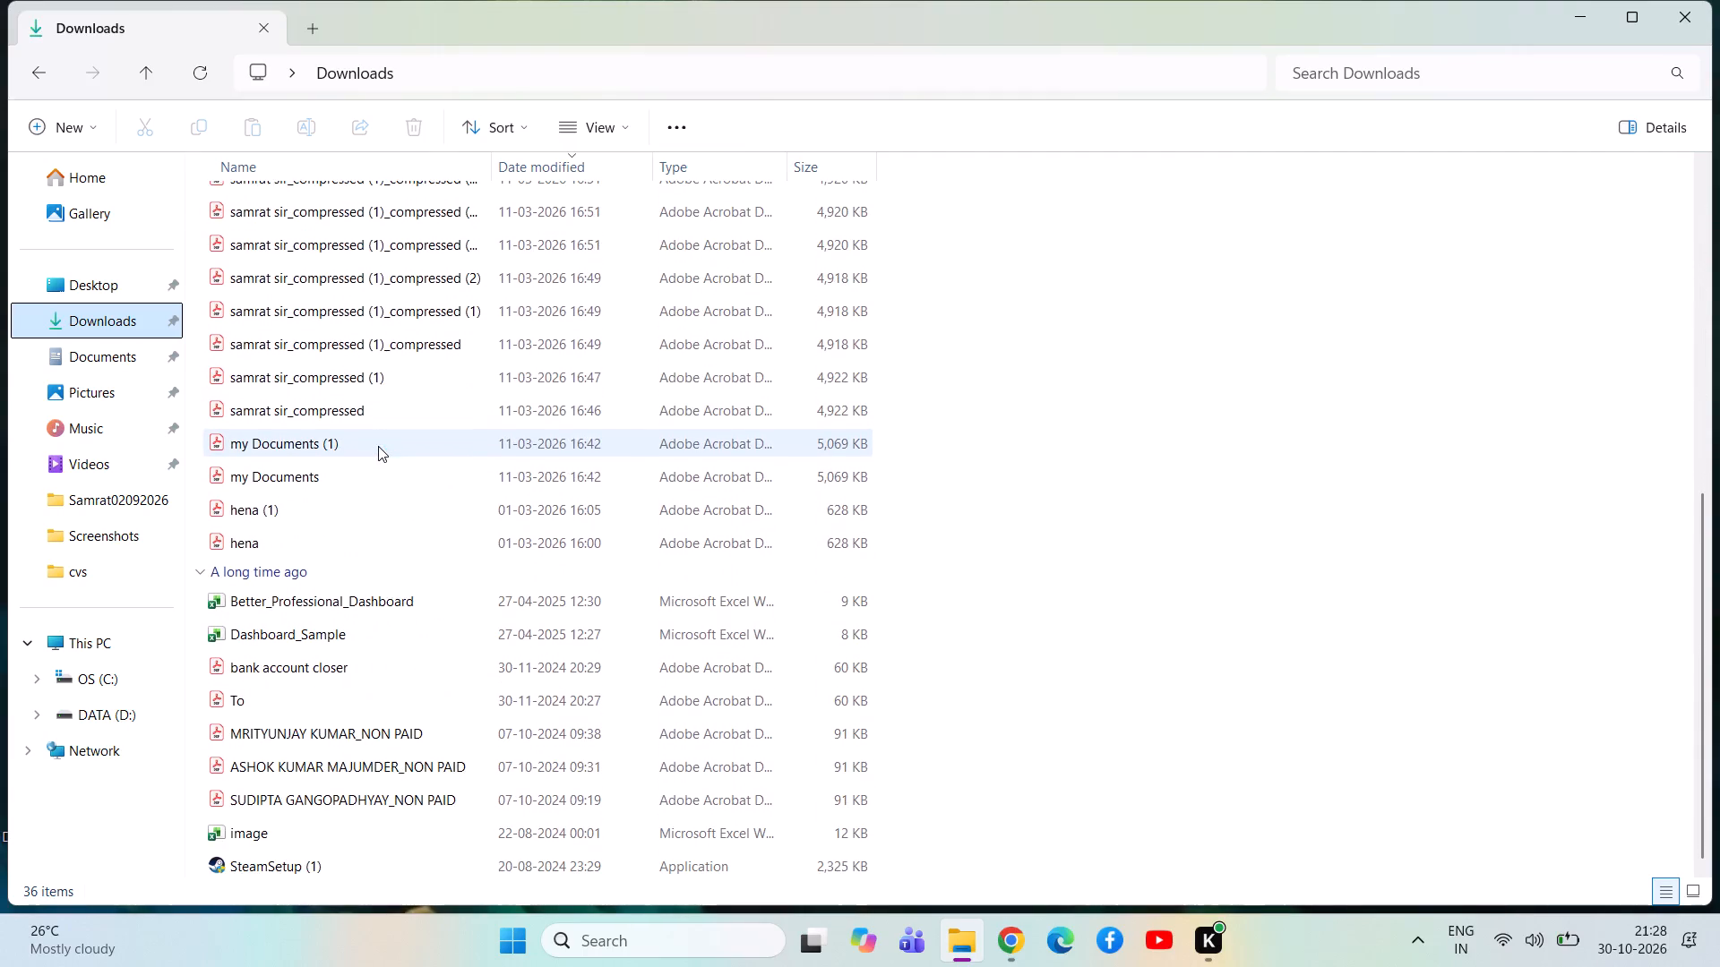
scroll(378, 446, down, 2)
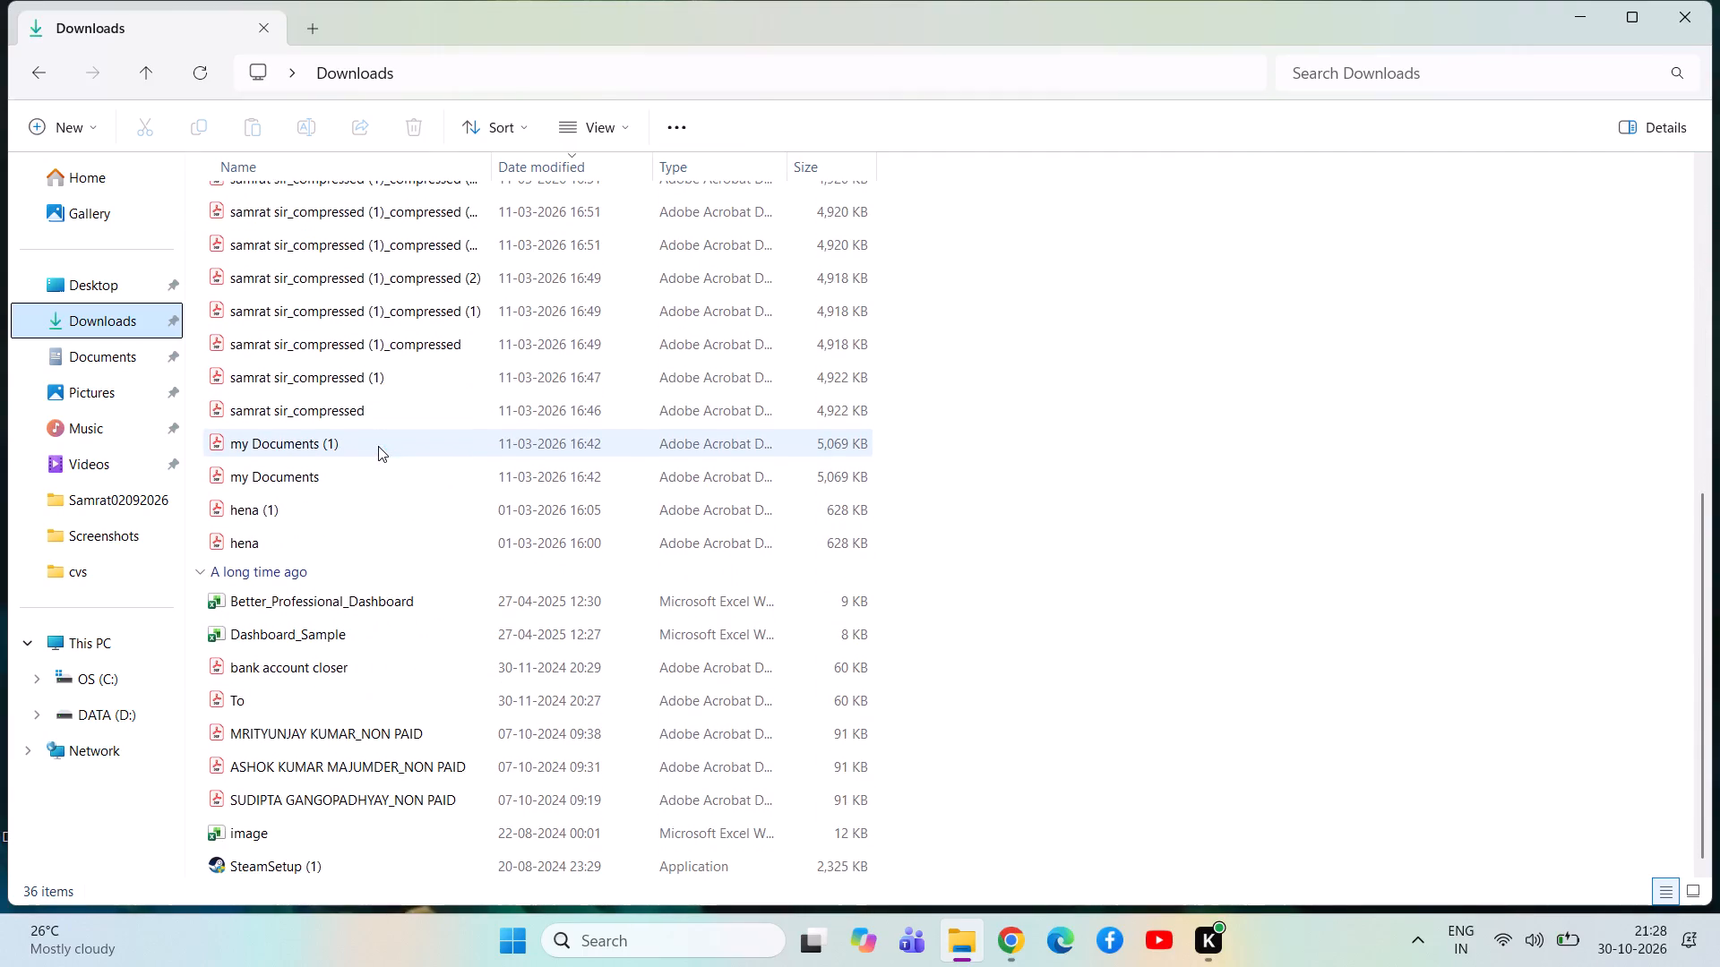
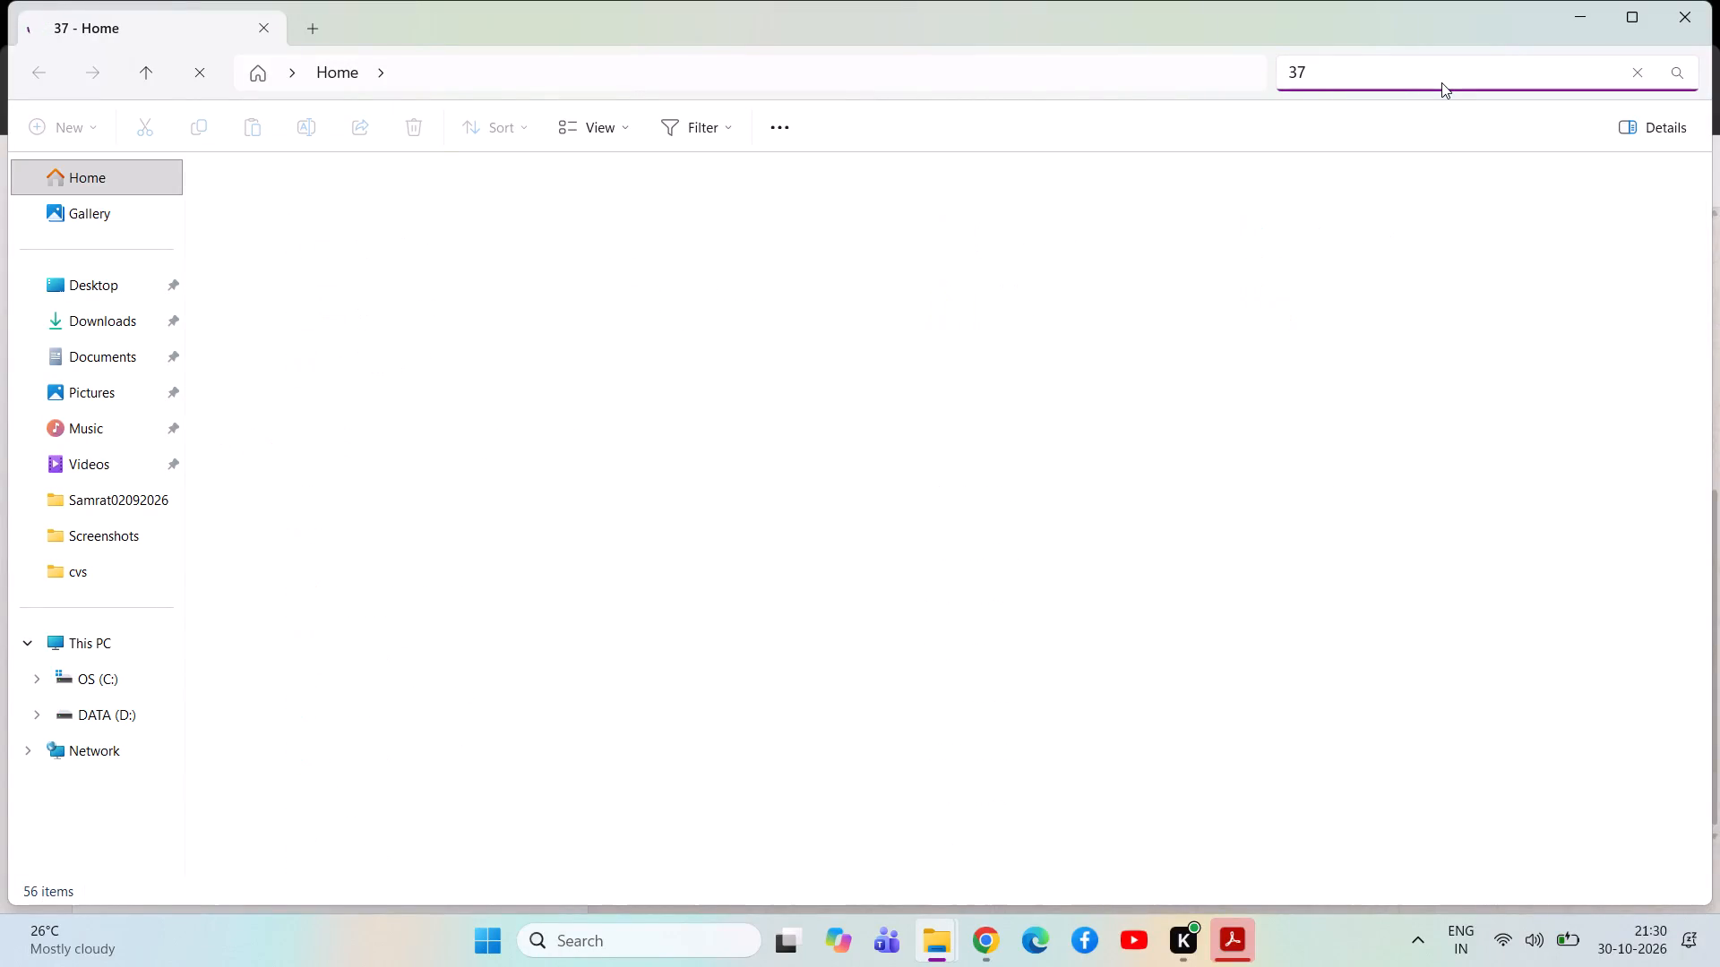
Search the Home location for files matching 37.
key(l)
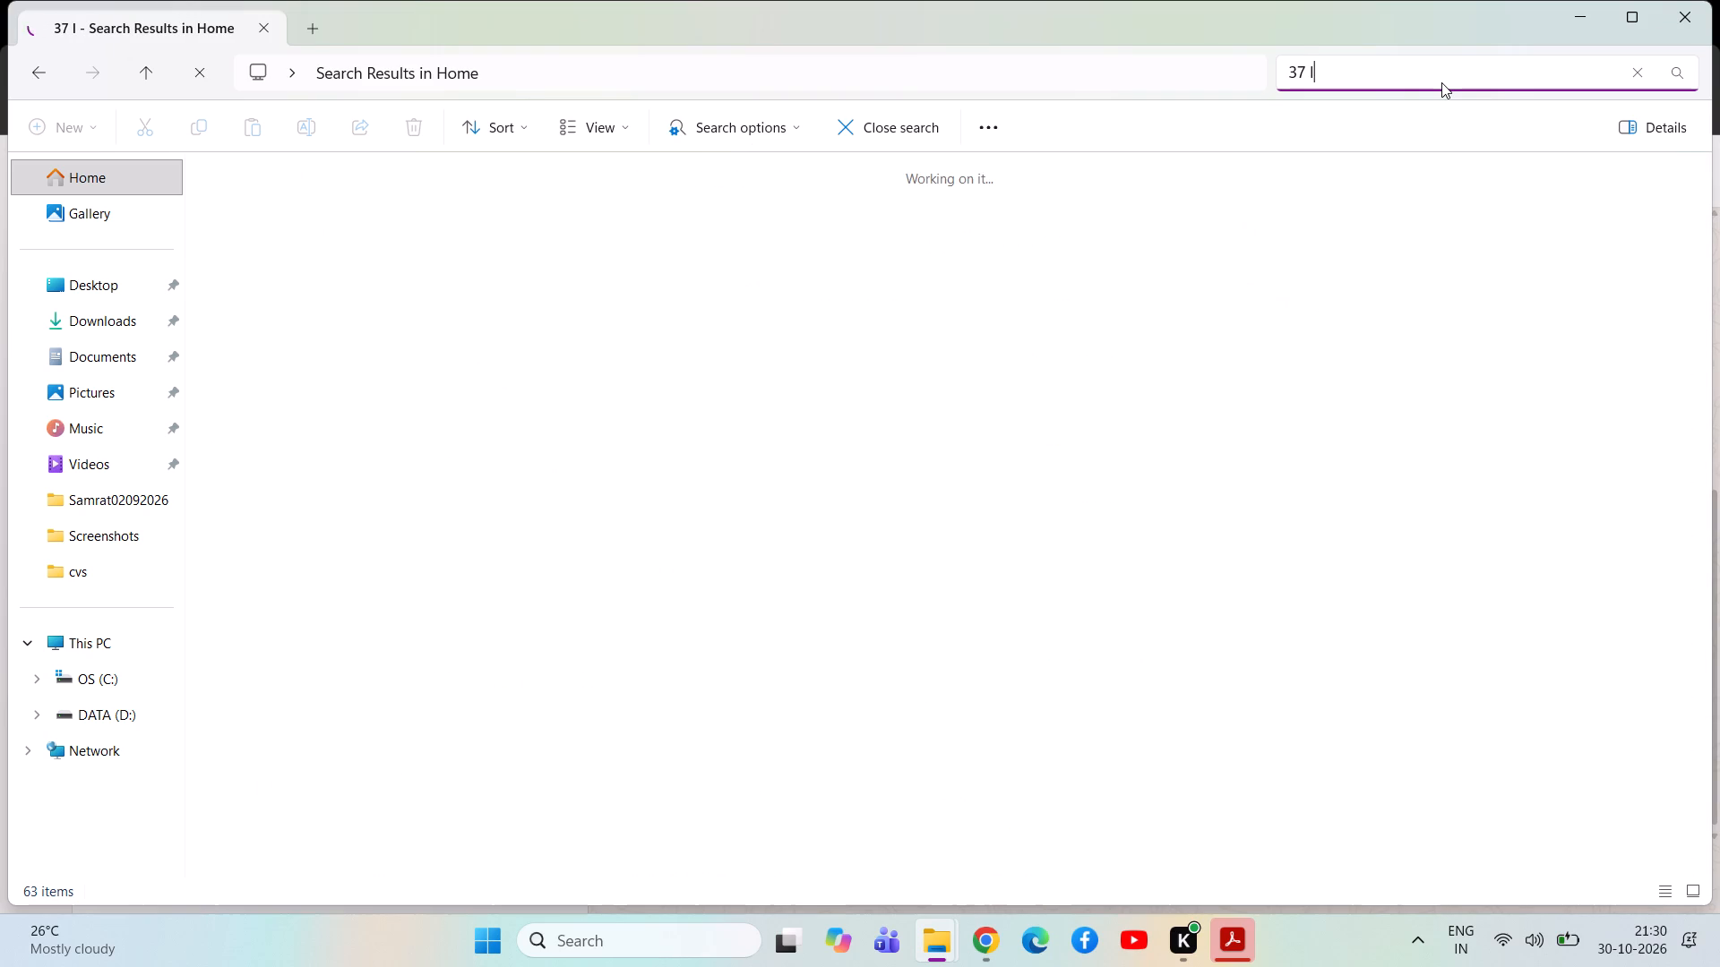
text(ea)
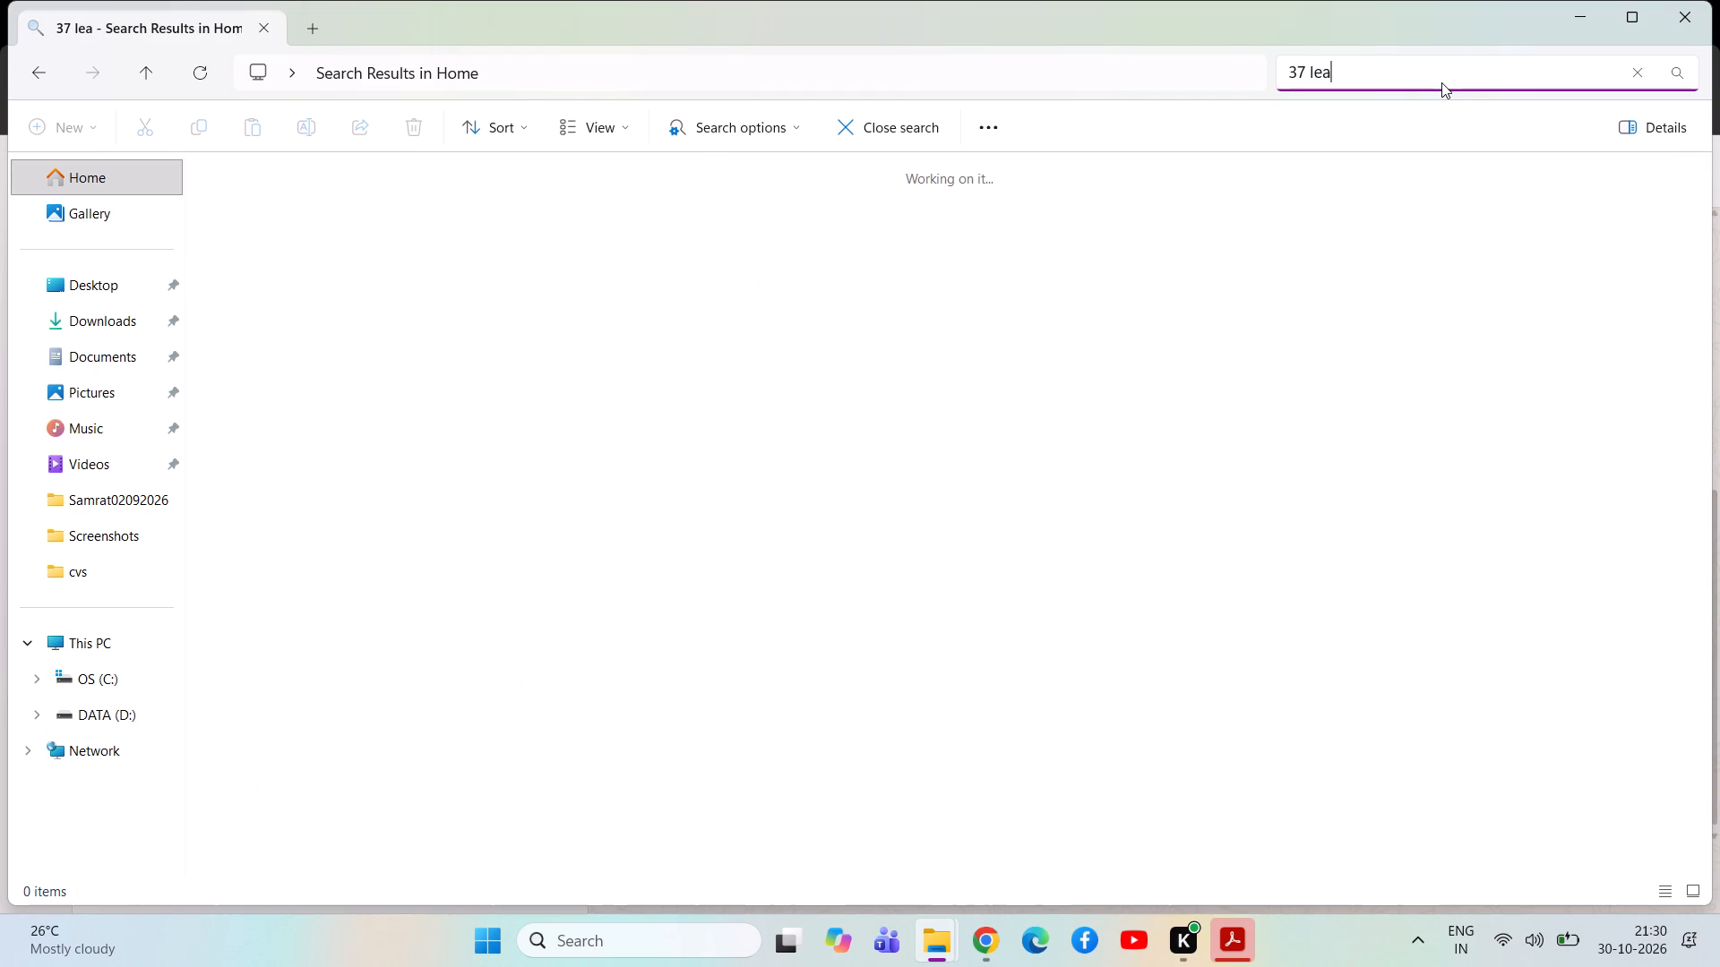
key(BackSpace)
key(BackSpace)
key(BackSpace)
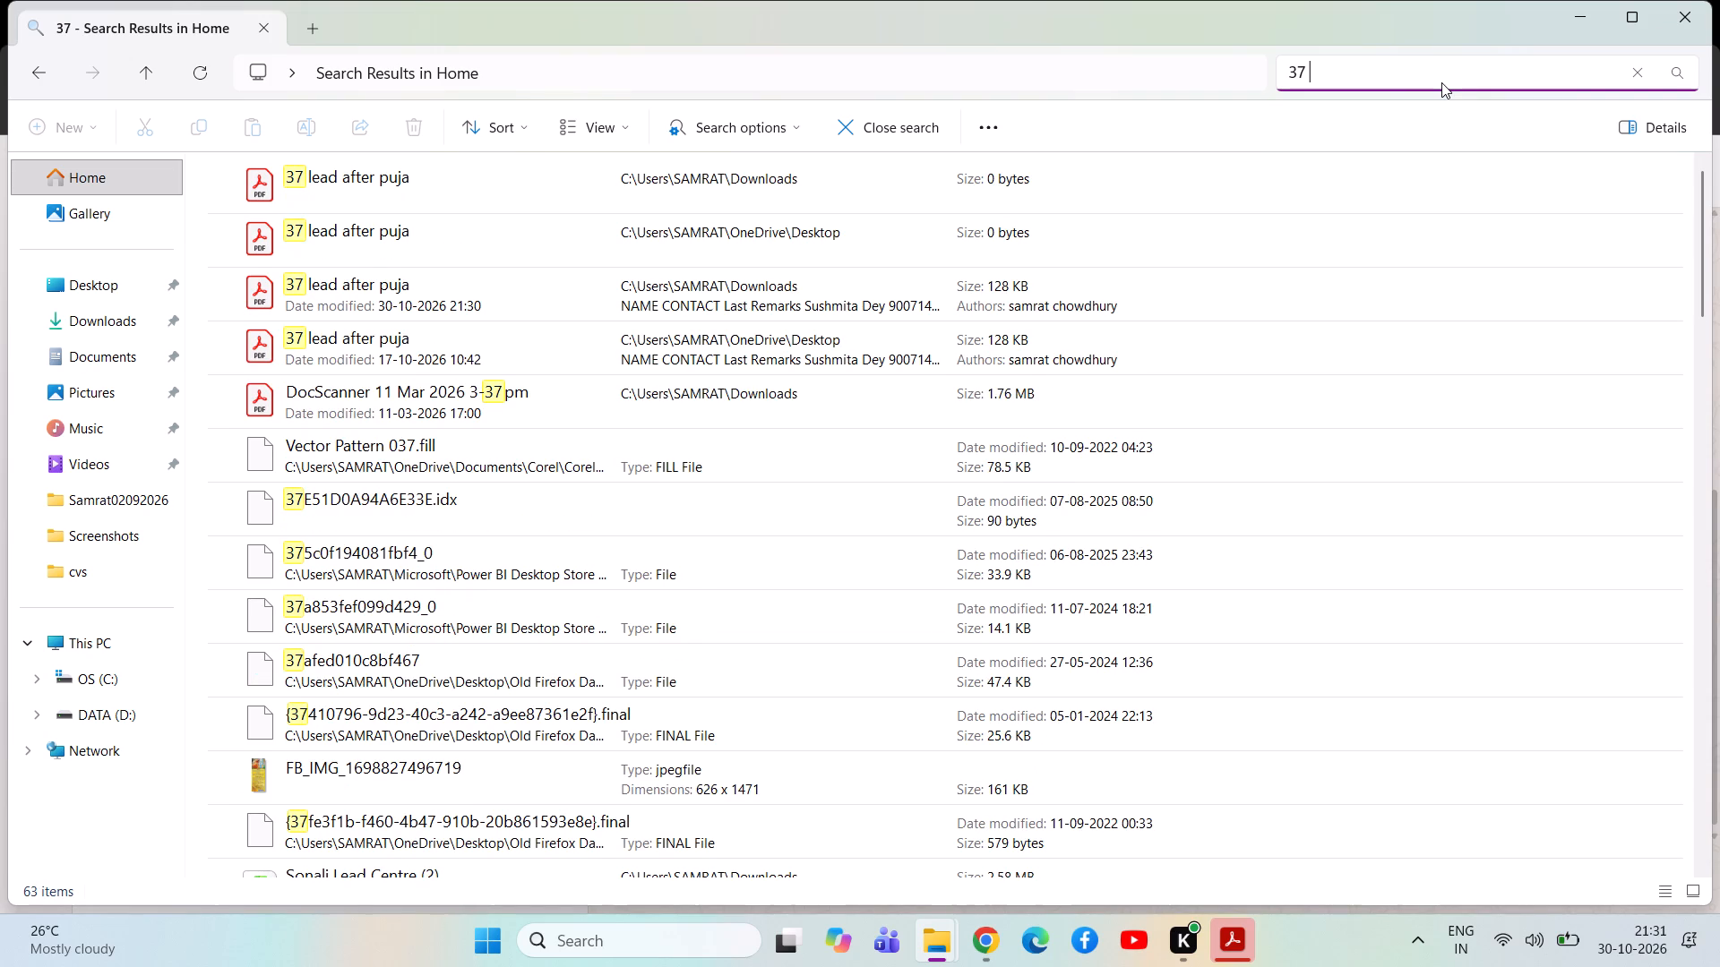
key(Down)
Look over the search results and open the 0-byte "37 lead after puja" PDF entry located in the OneDrive Desktop folder.
click(967, 372)
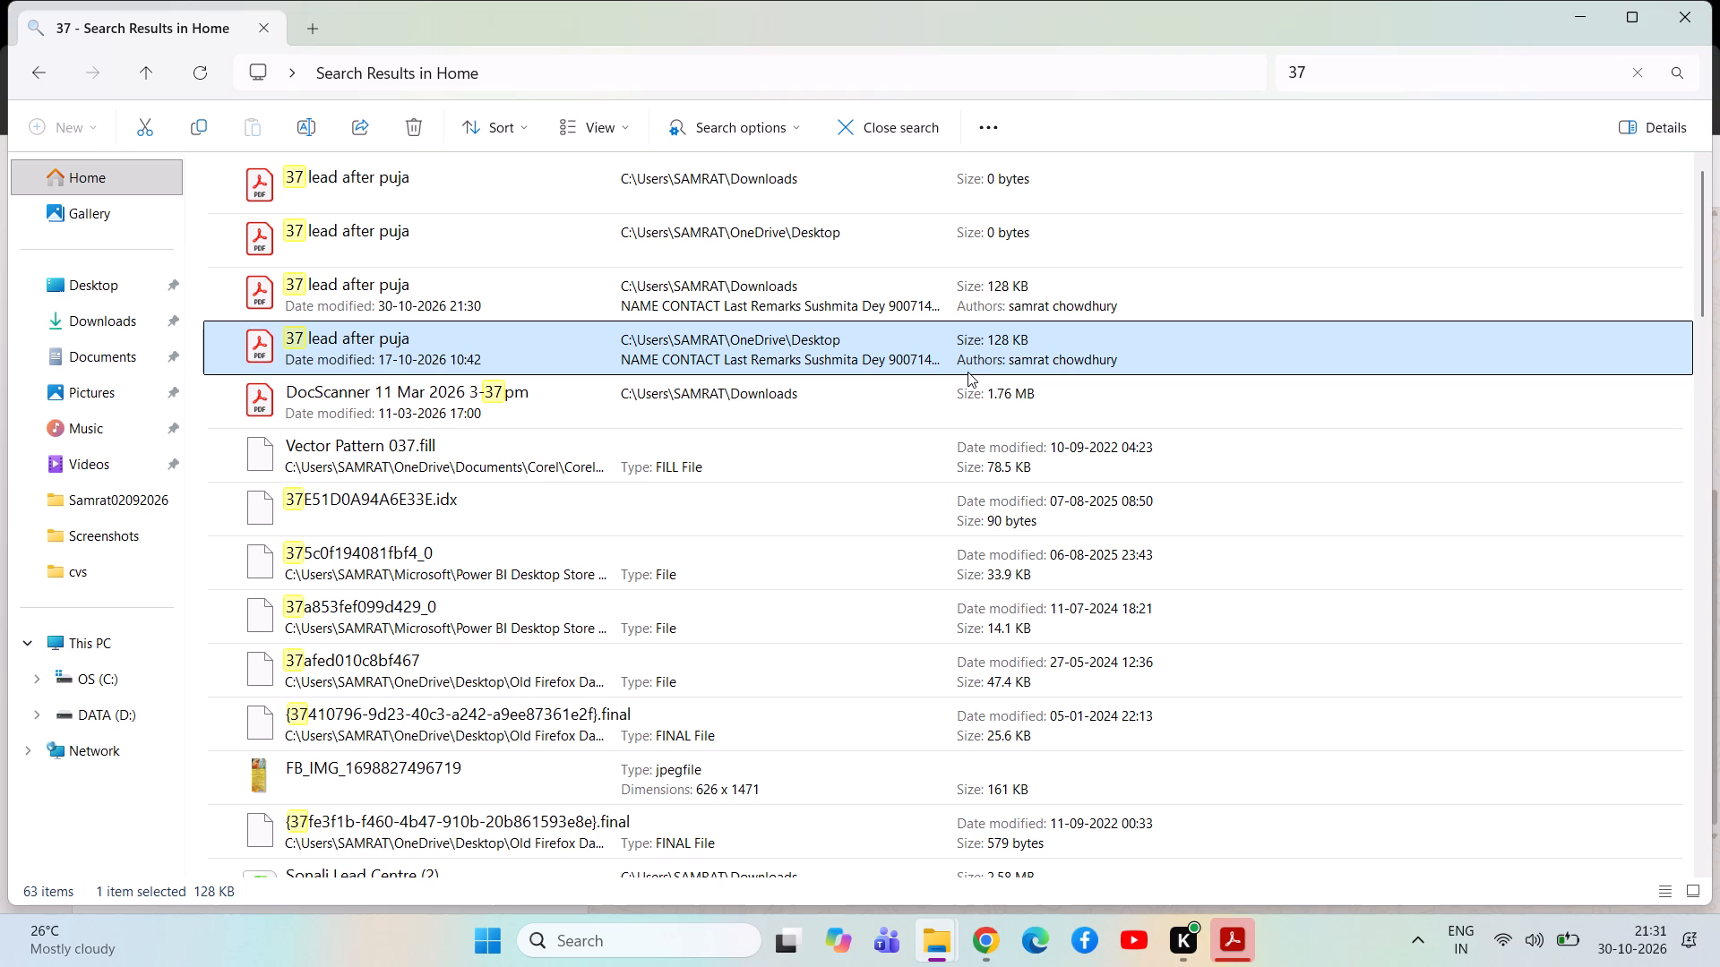
scroll(967, 372, down, 1)
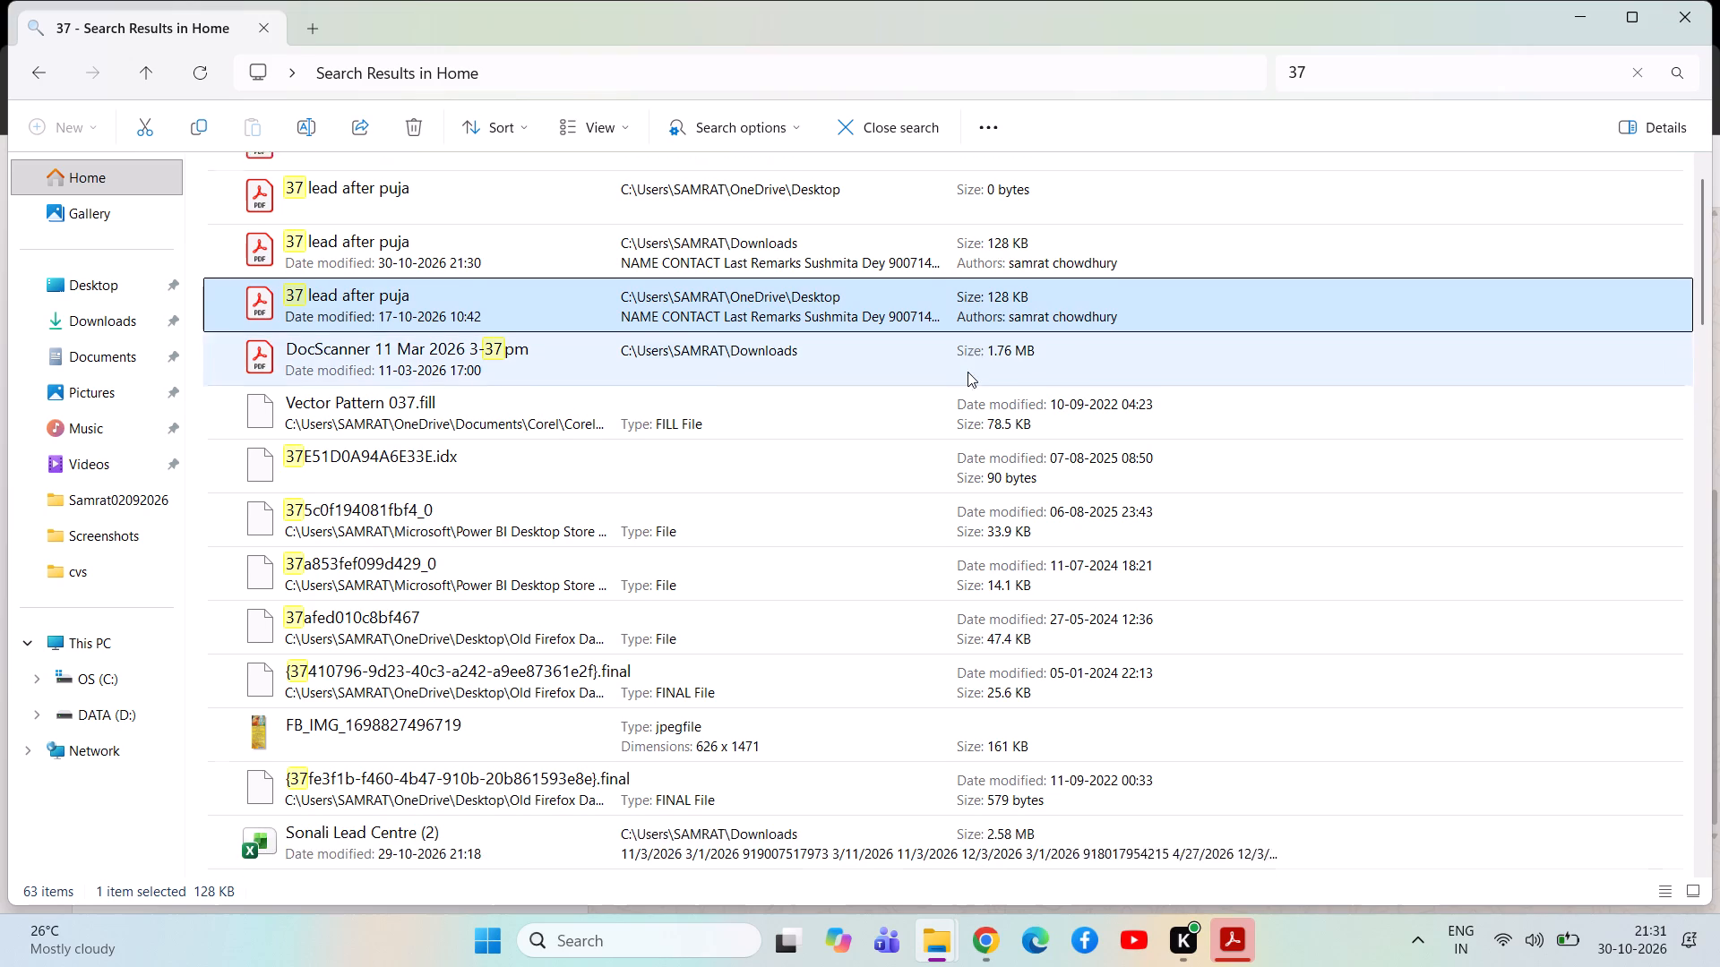
scroll(967, 372, down, 1)
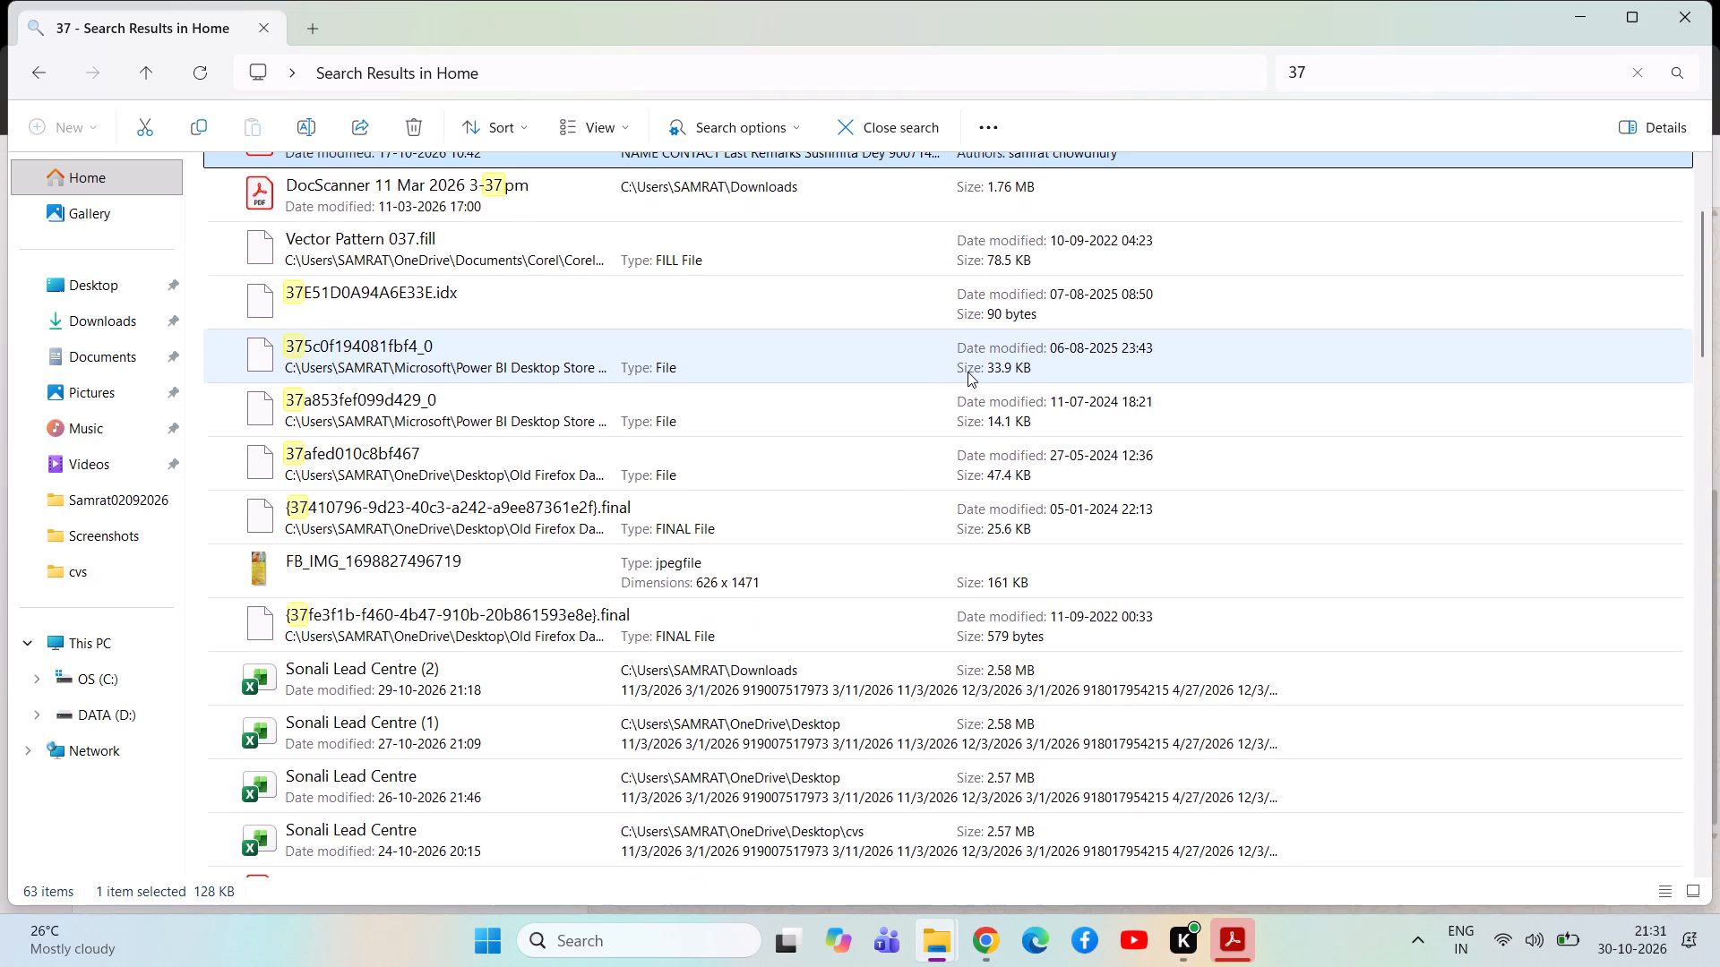
scroll(967, 372, up, 4)
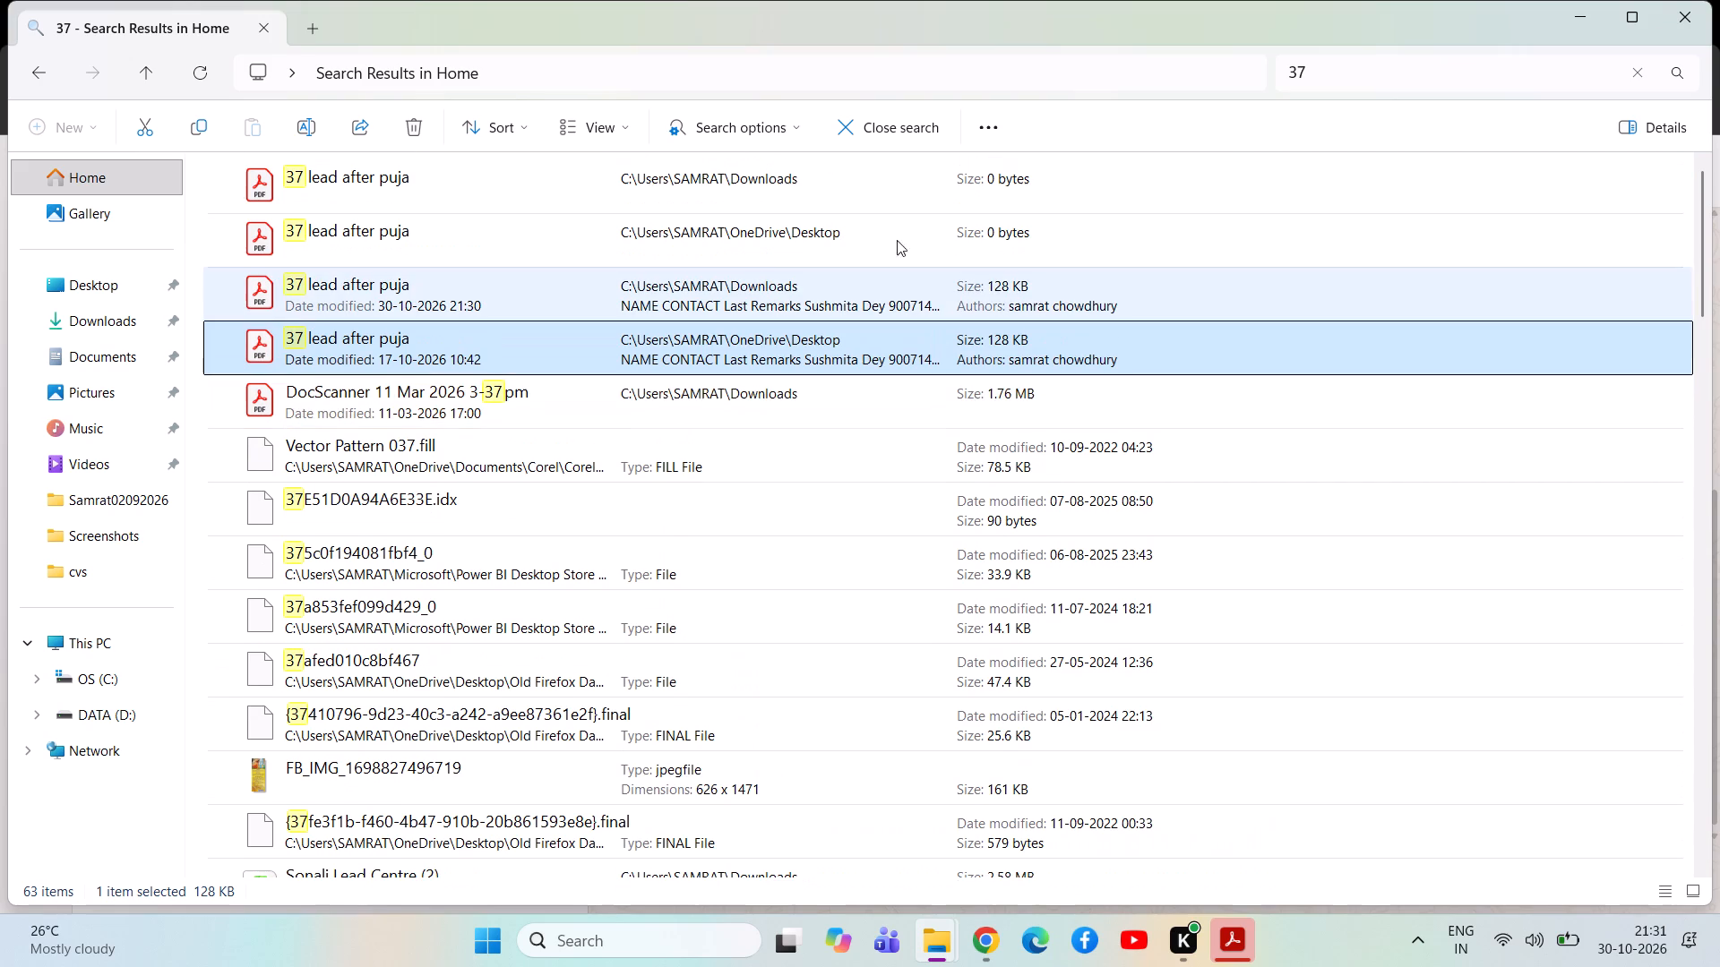
double_click(813, 235)
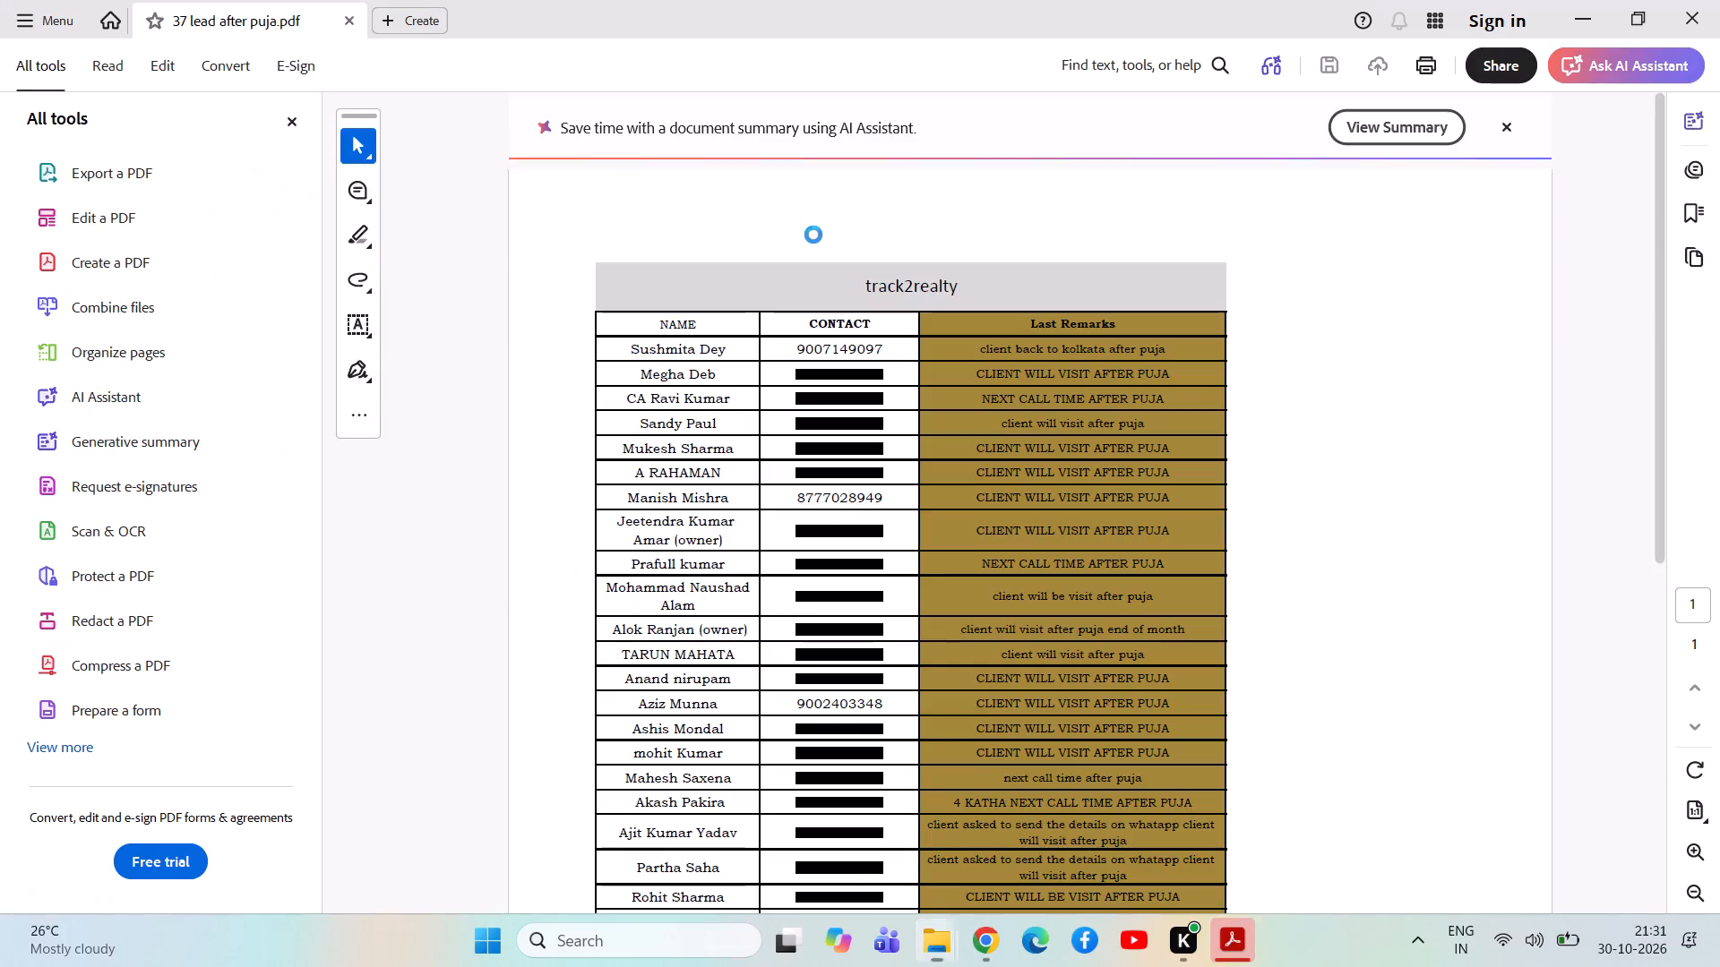
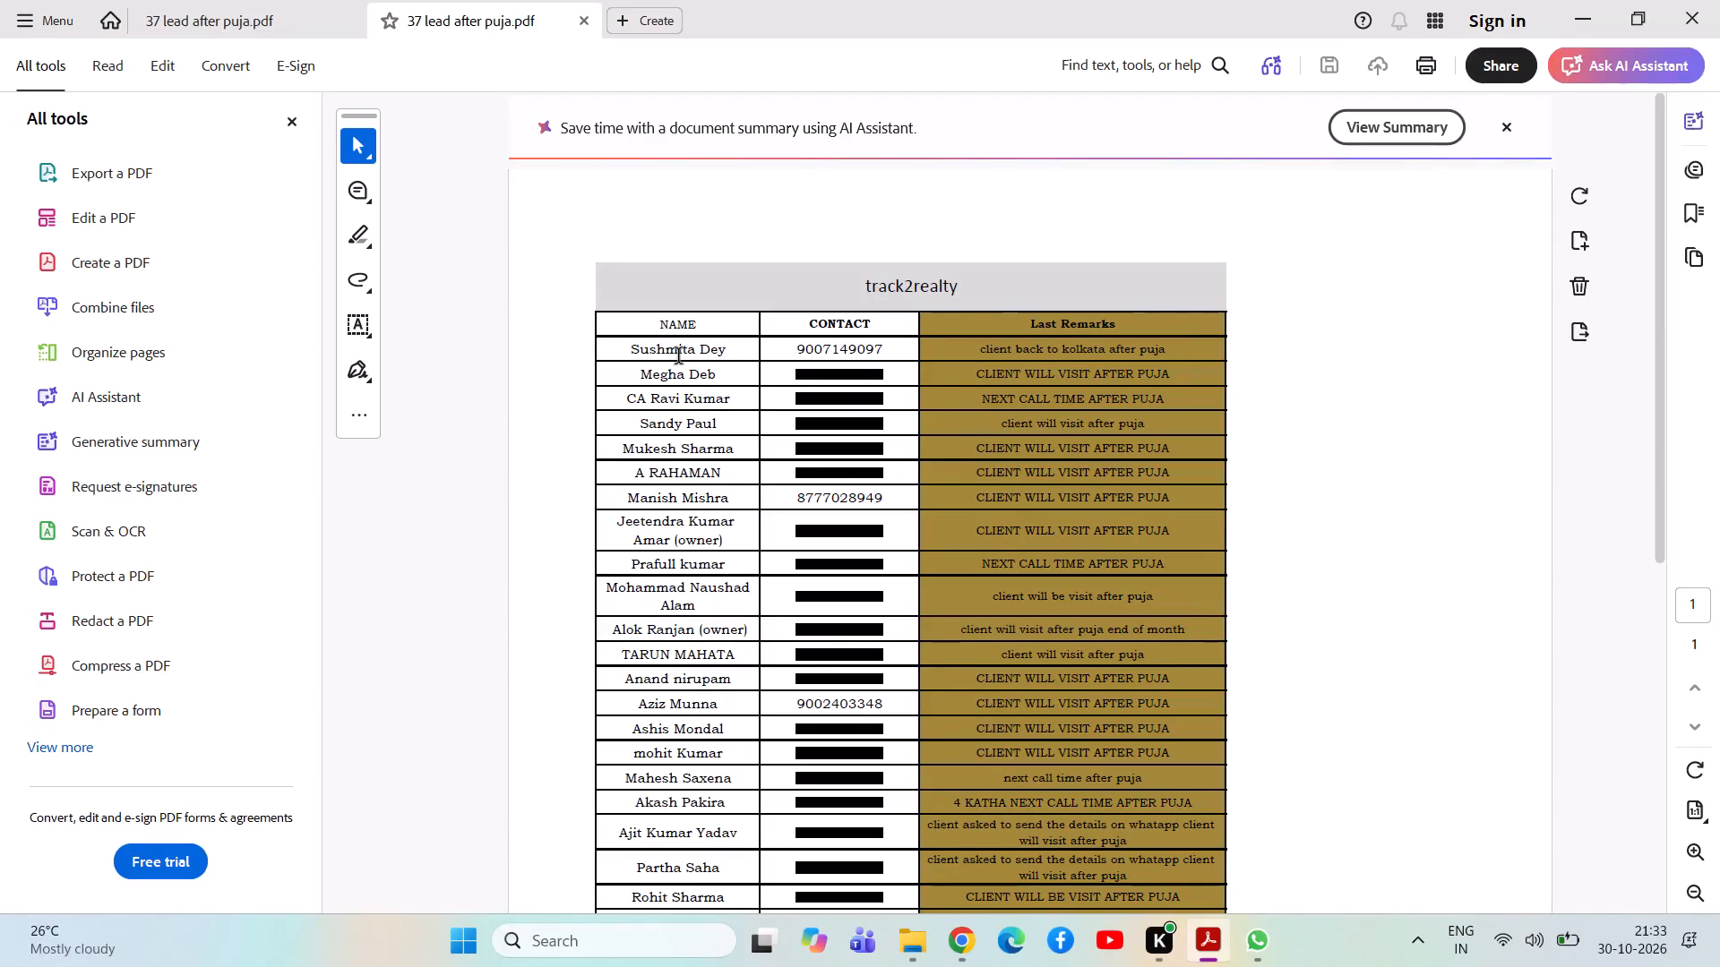
Copy the first client's name from the NAME column of the track2realty table and switch away from the PDF.
triple_click(679, 357)
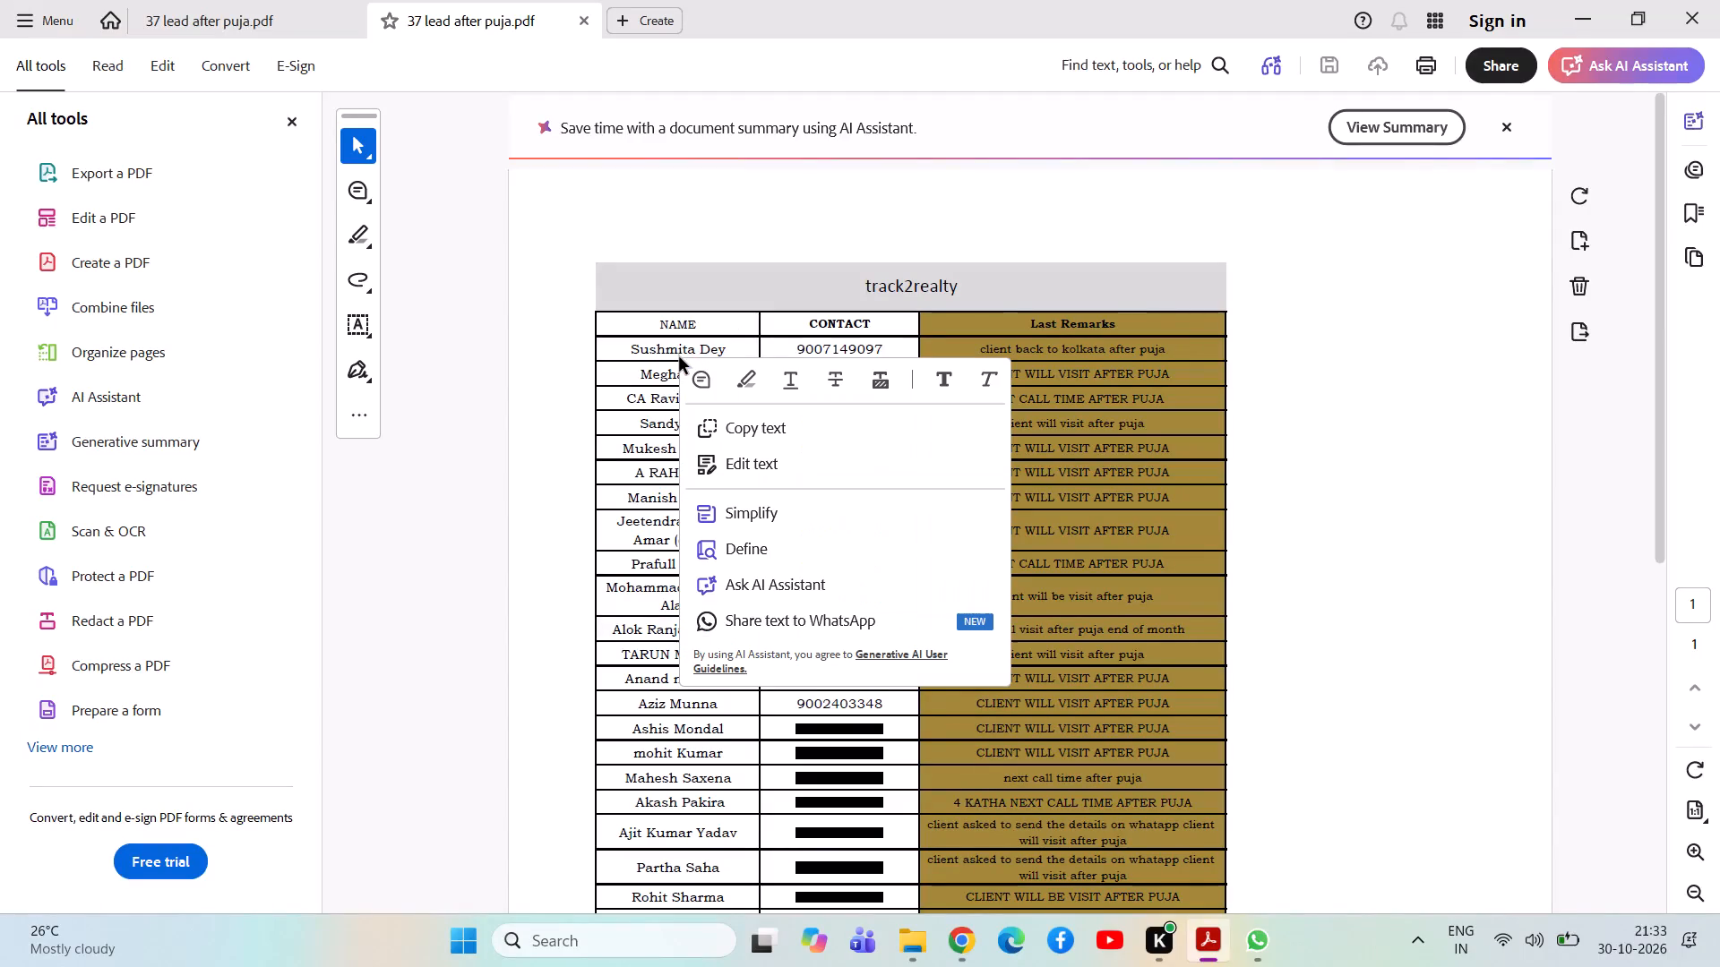
key(shift+Right)
key(shift+Right)
click(627, 346)
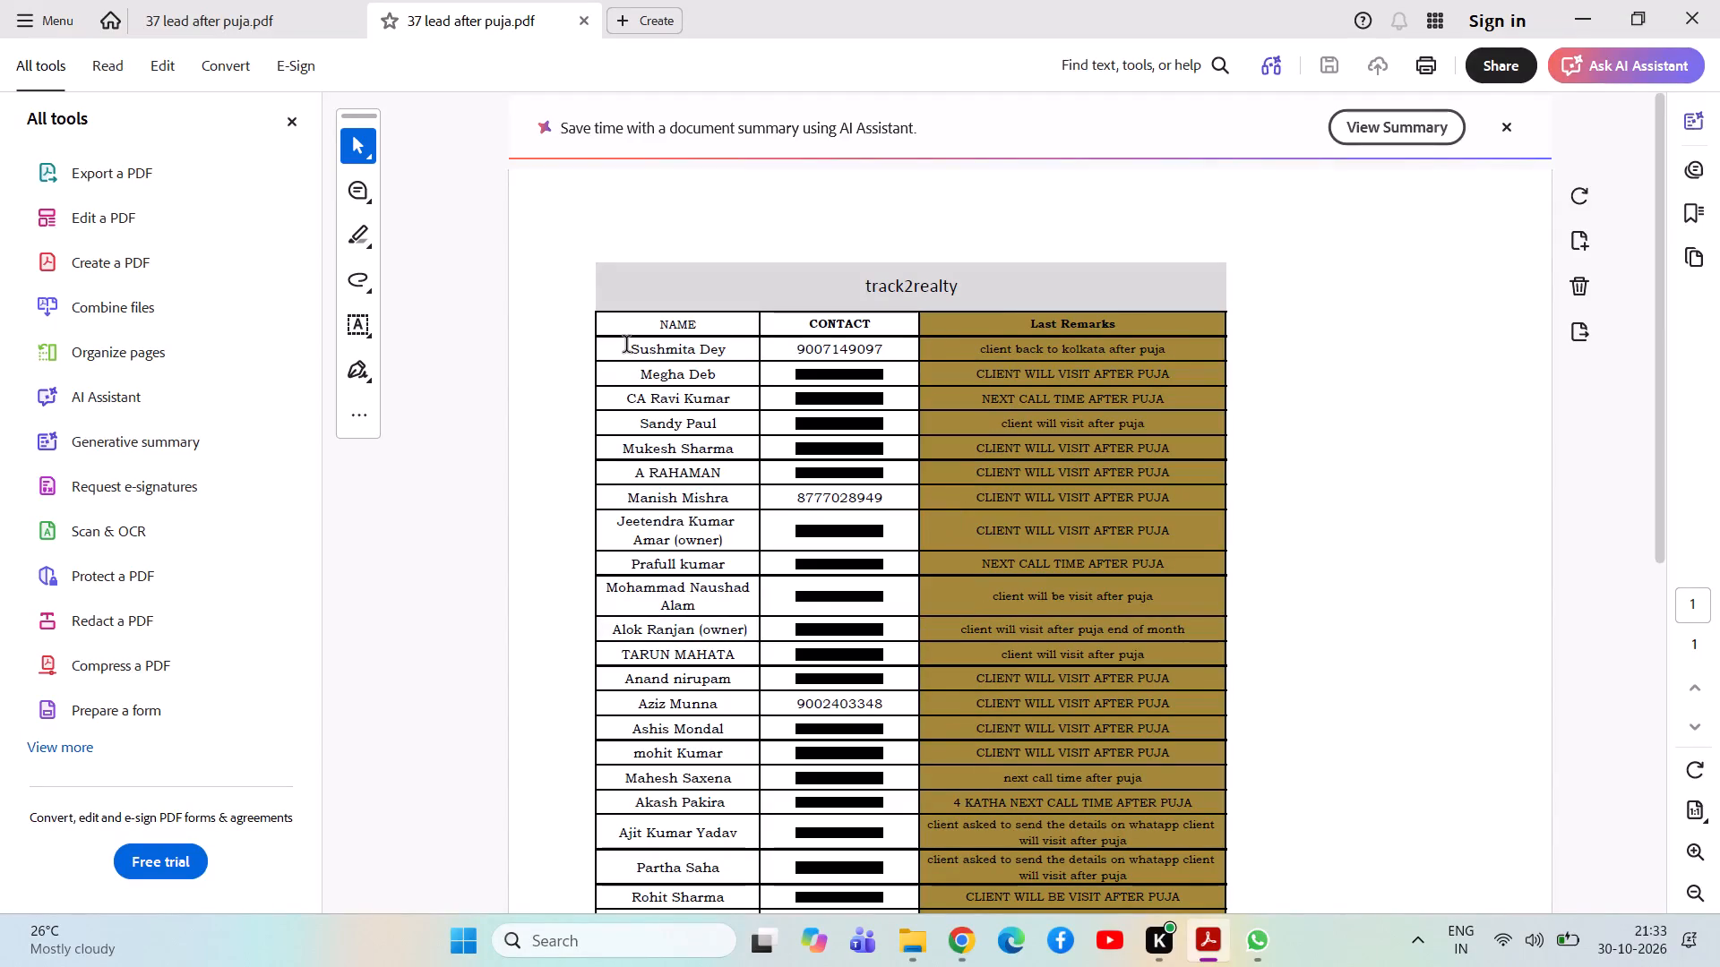
drag(627, 346, 744, 353)
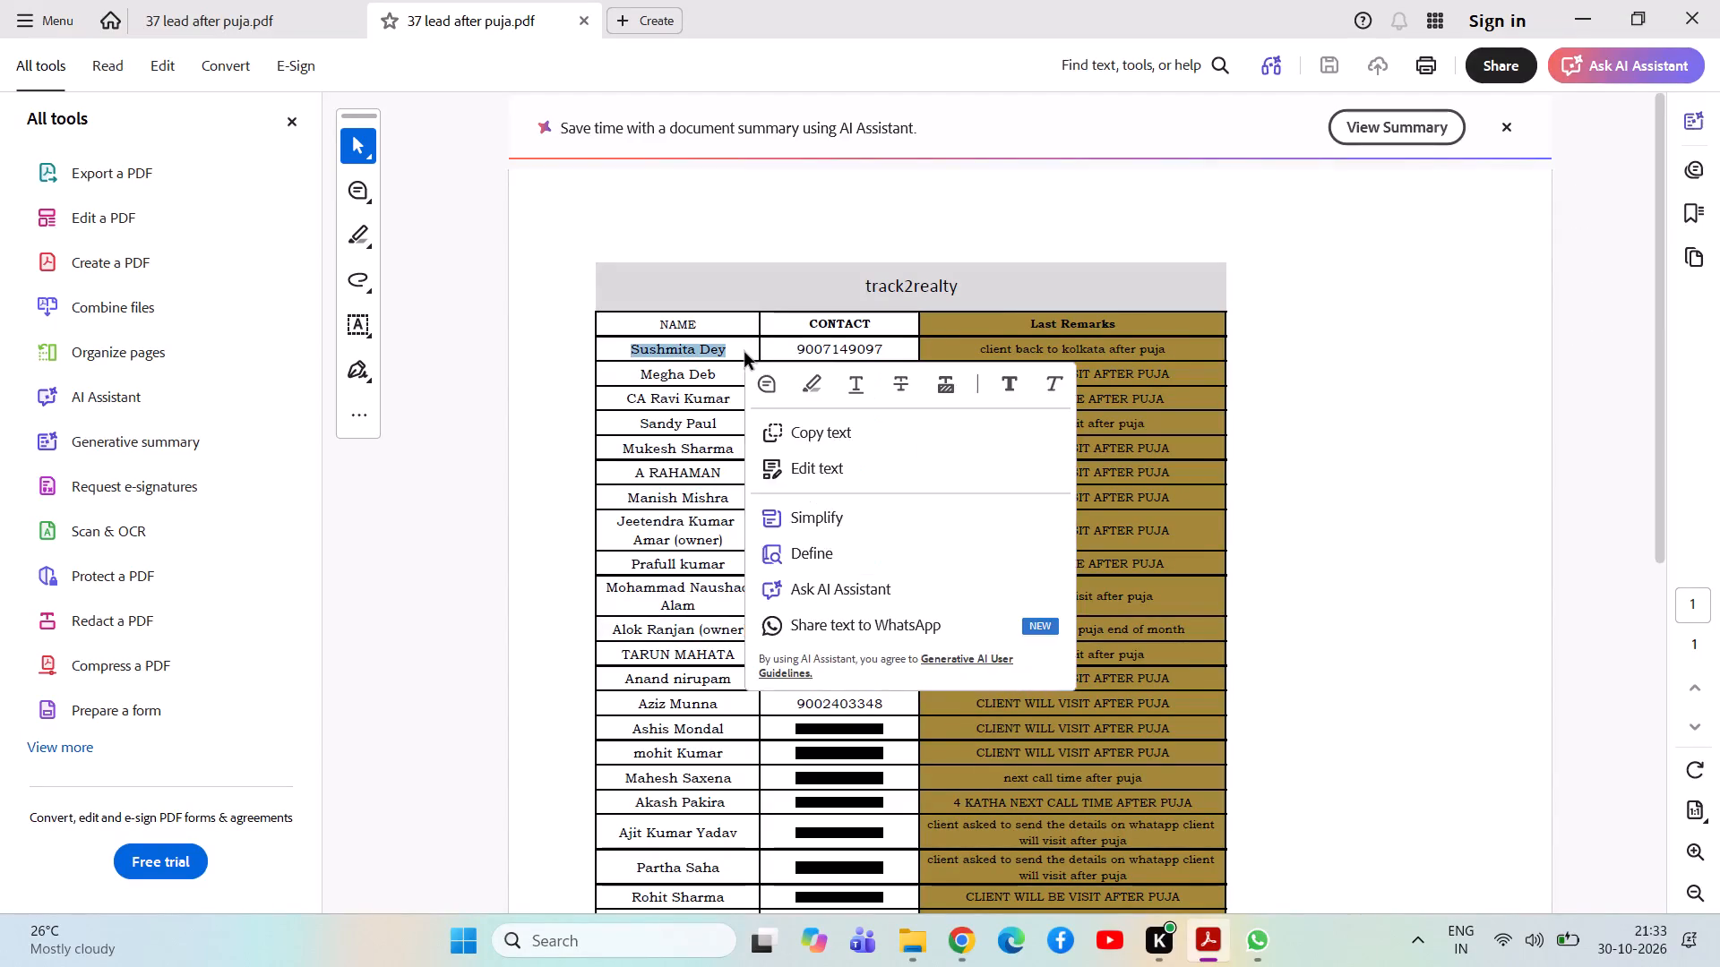
key(ctrl+c)
key(alt+Tab)
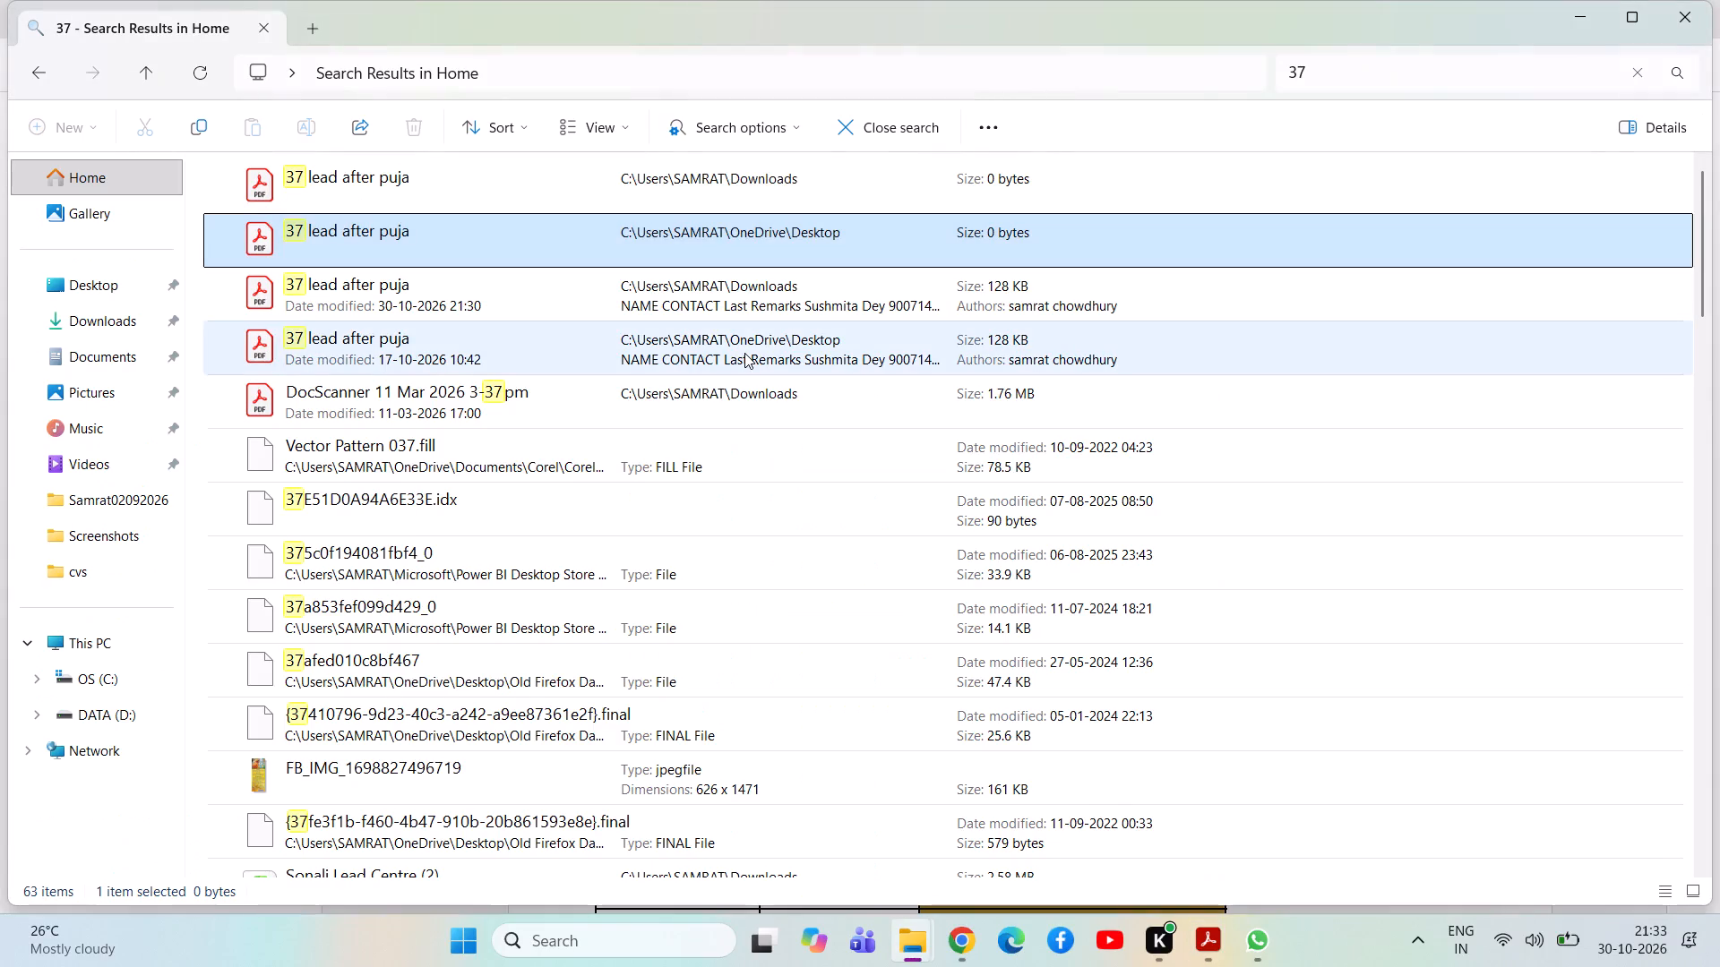
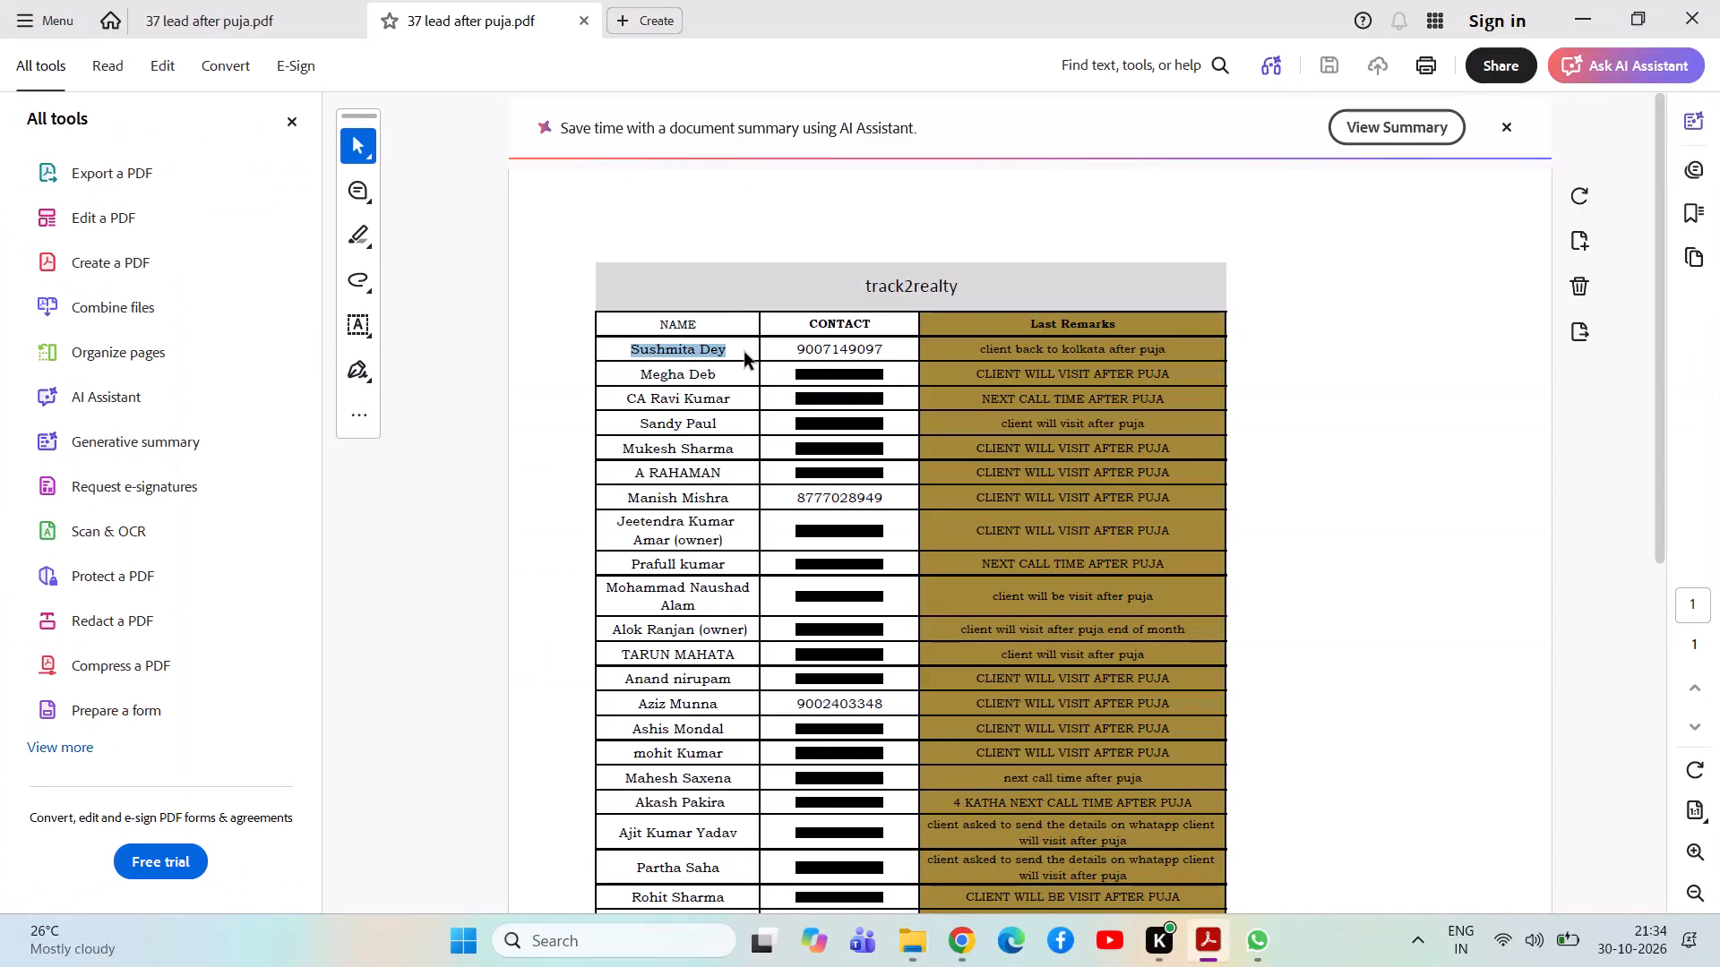
Copy the first client's name from the track2realty table again and look through the open windows for the one to switch to.
key(ctrl+c)
key(alt+Tab)
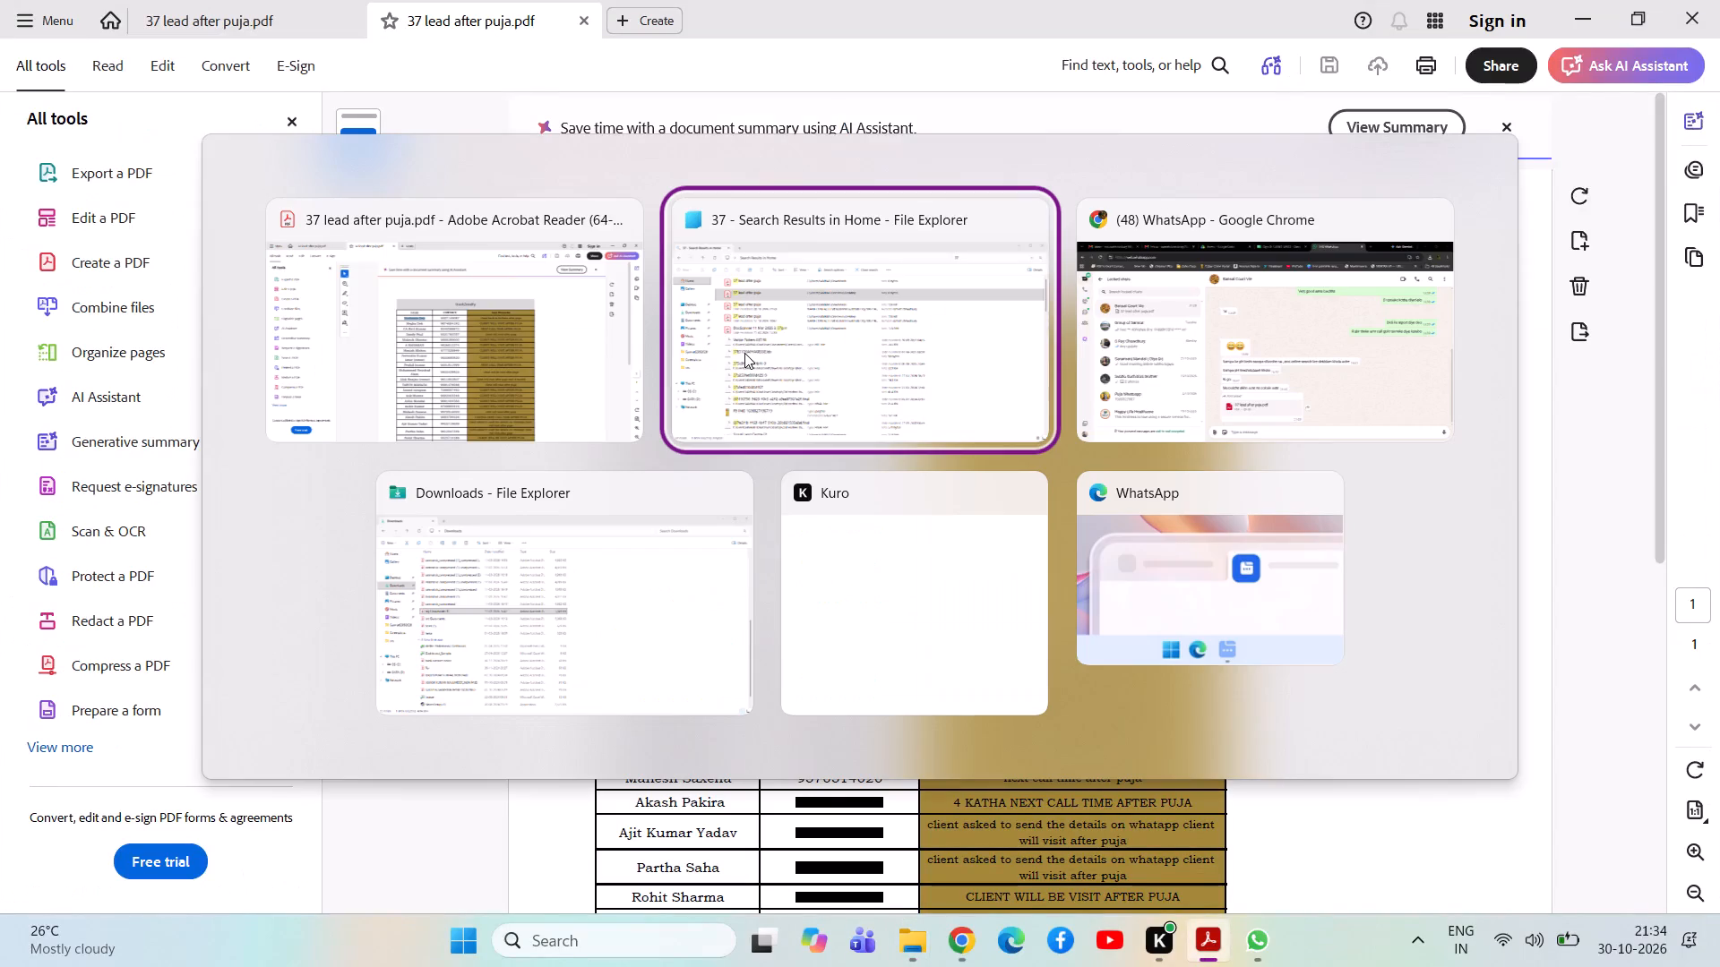
key(alt+Tab)
key(alt+Tab)
key(alt+Tab)
key(alt+Tab)
key(alt+Tab)
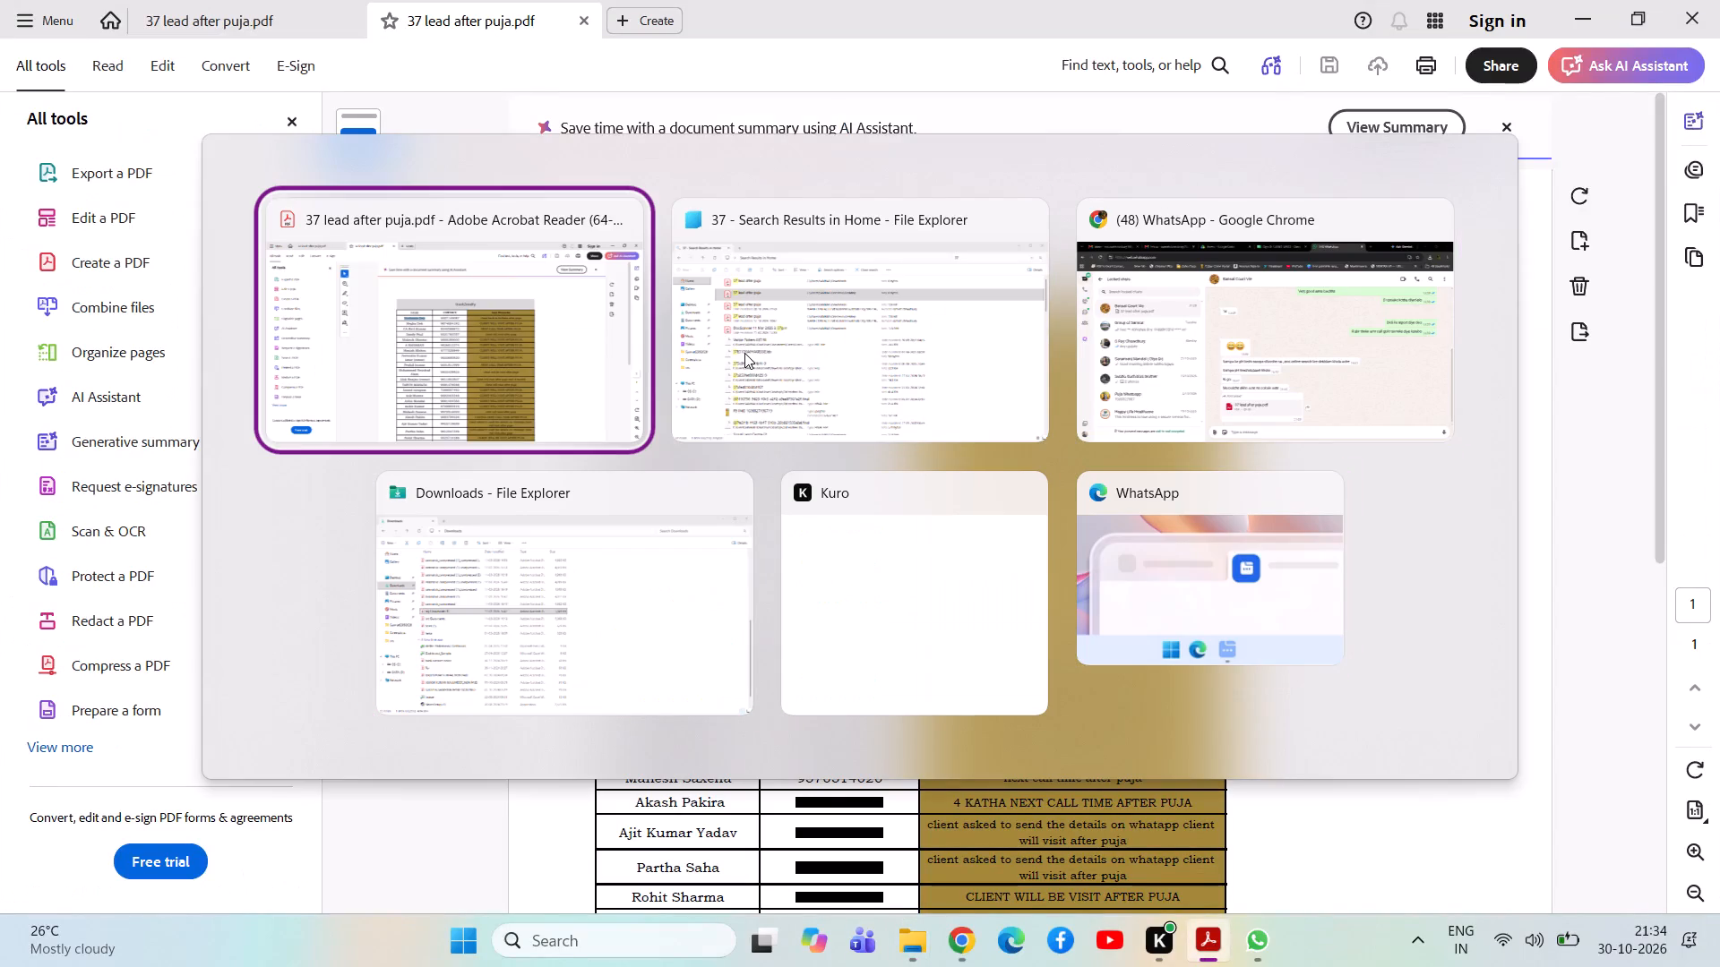
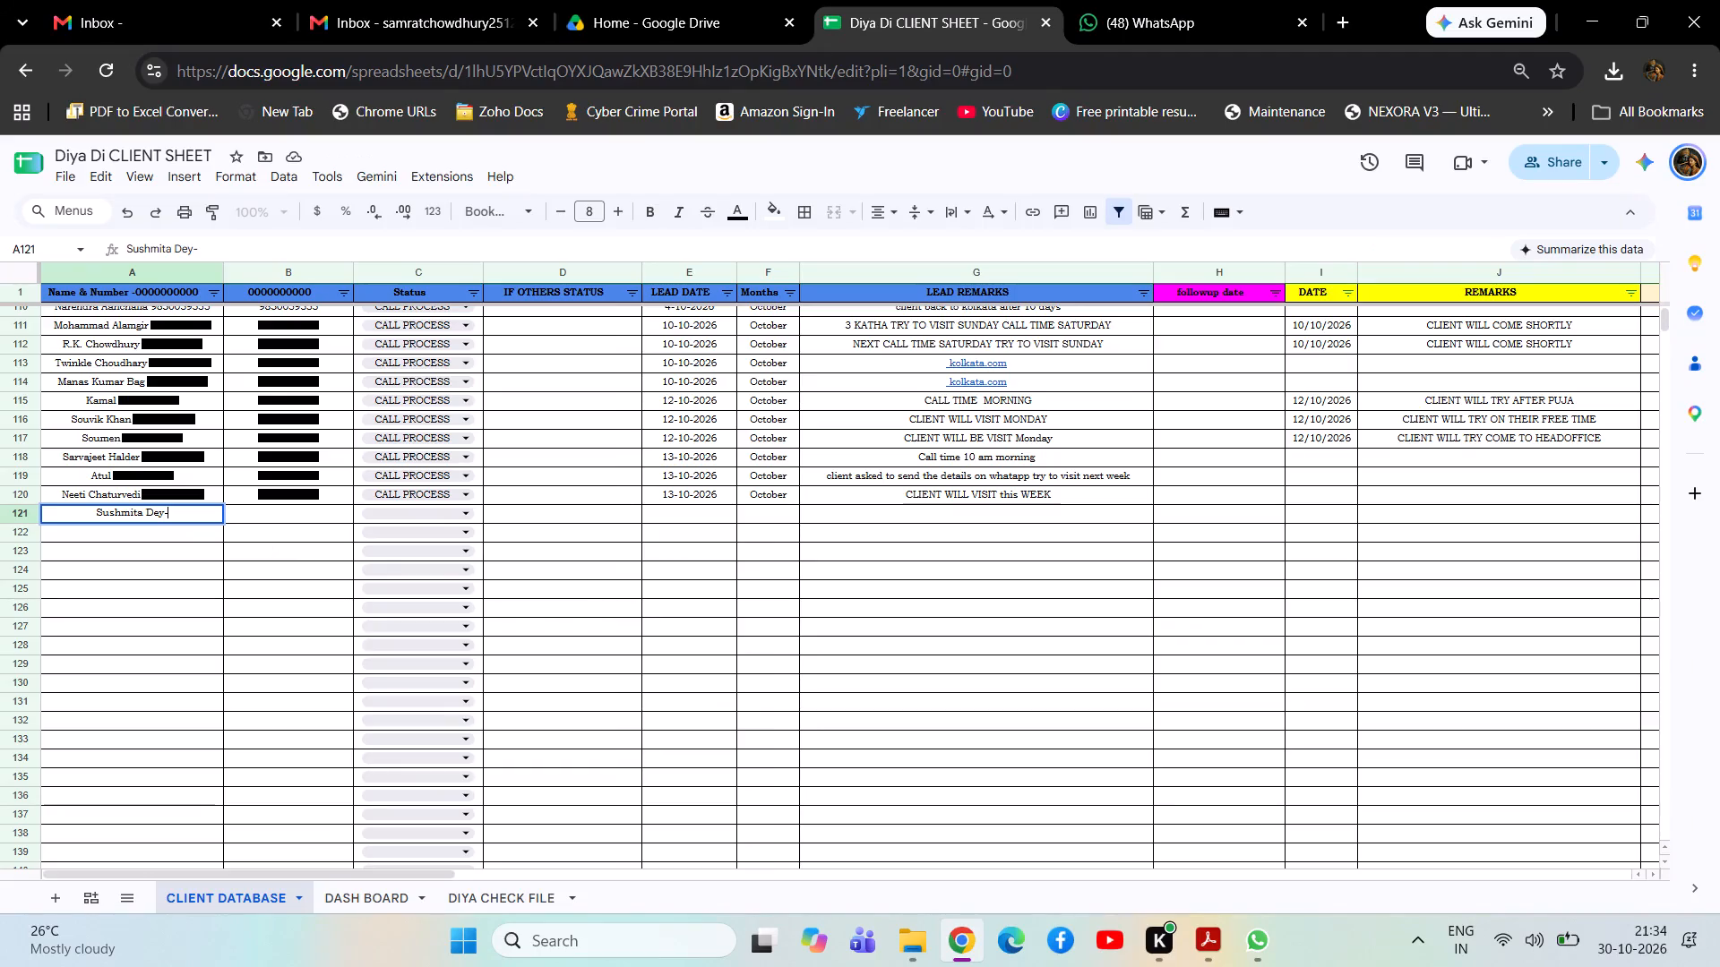
Replace the trailing hyphen after the client's name in cell A121 with a space and switch back to the lead PDF for the contact number.
key(BackSpace)
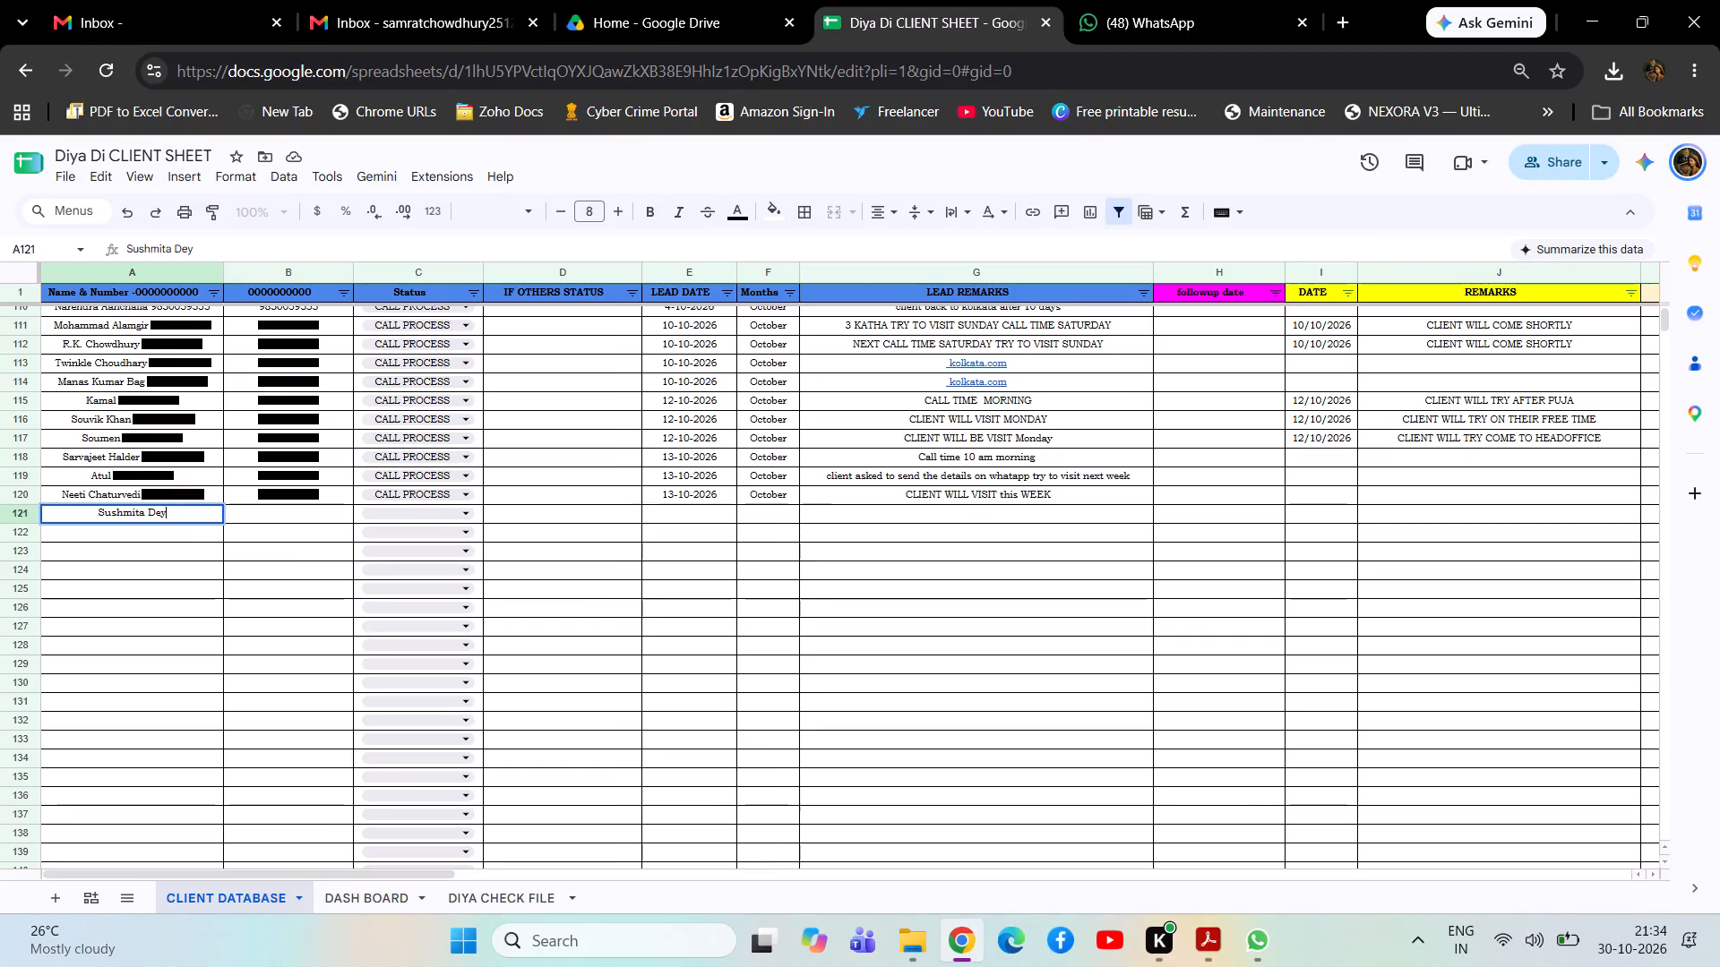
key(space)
key(alt+Tab)
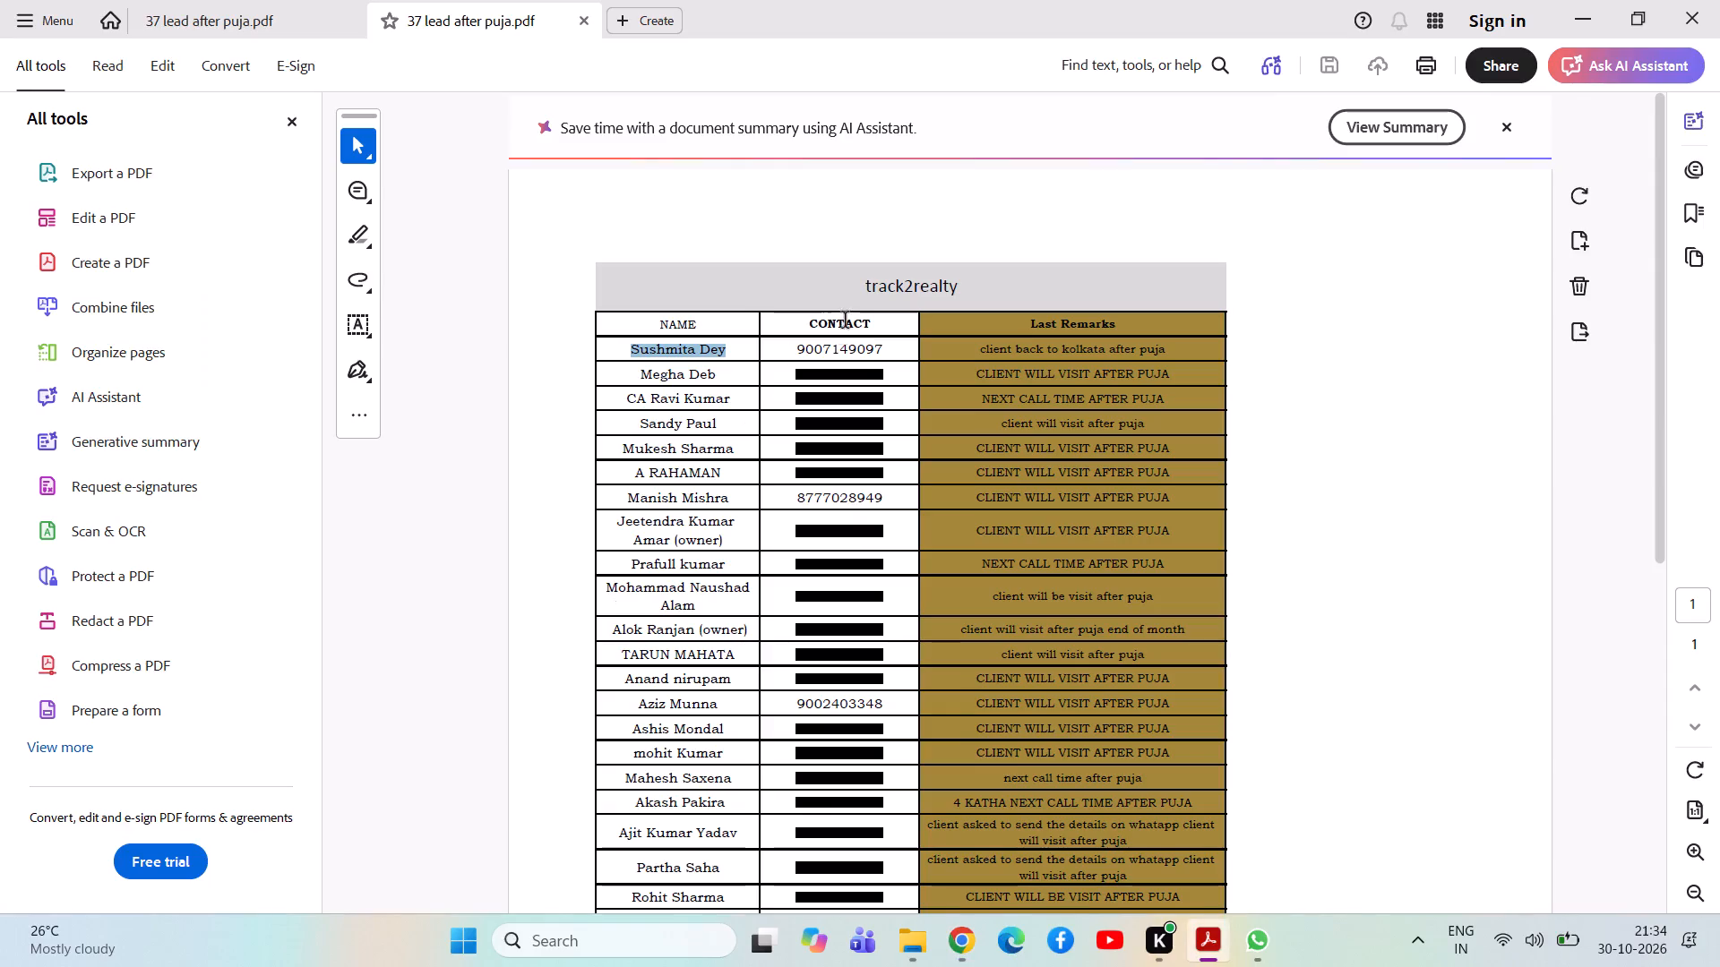
Copy the first client's contact number from the PDF table and append it after the name in cell A121 of CLIENT DATABASE.
triple_click(840, 349)
key(ctrl+c)
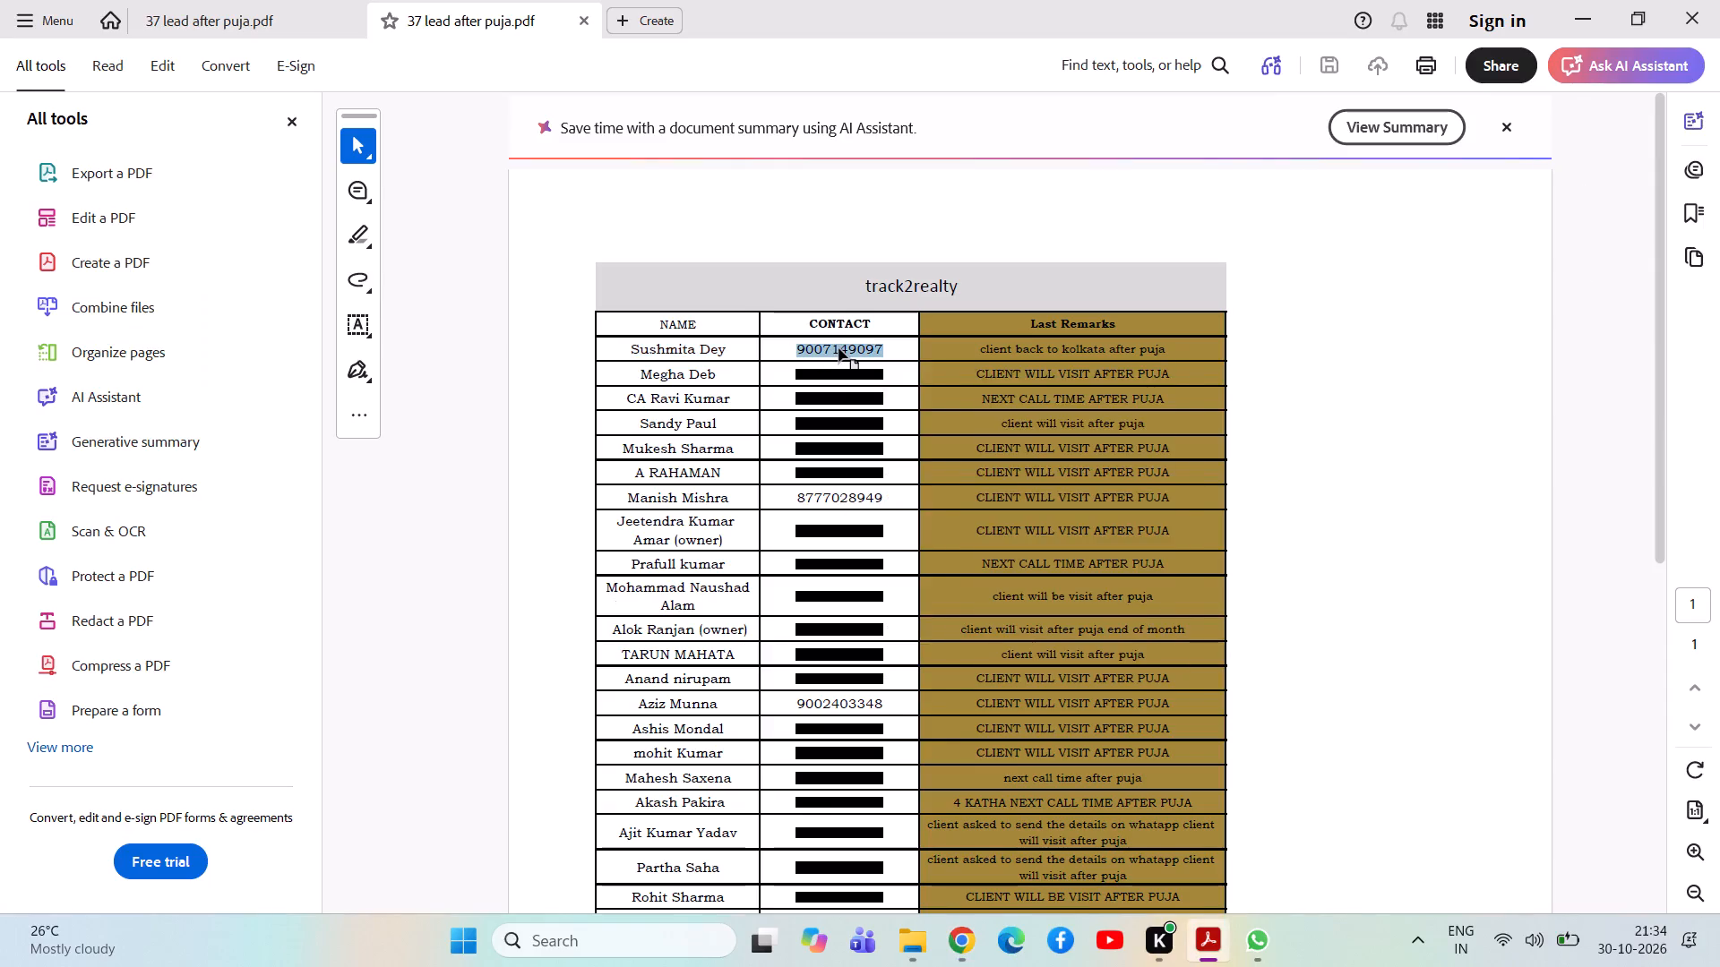
key(alt+Tab)
key(ctrl+v)
key(Tab)
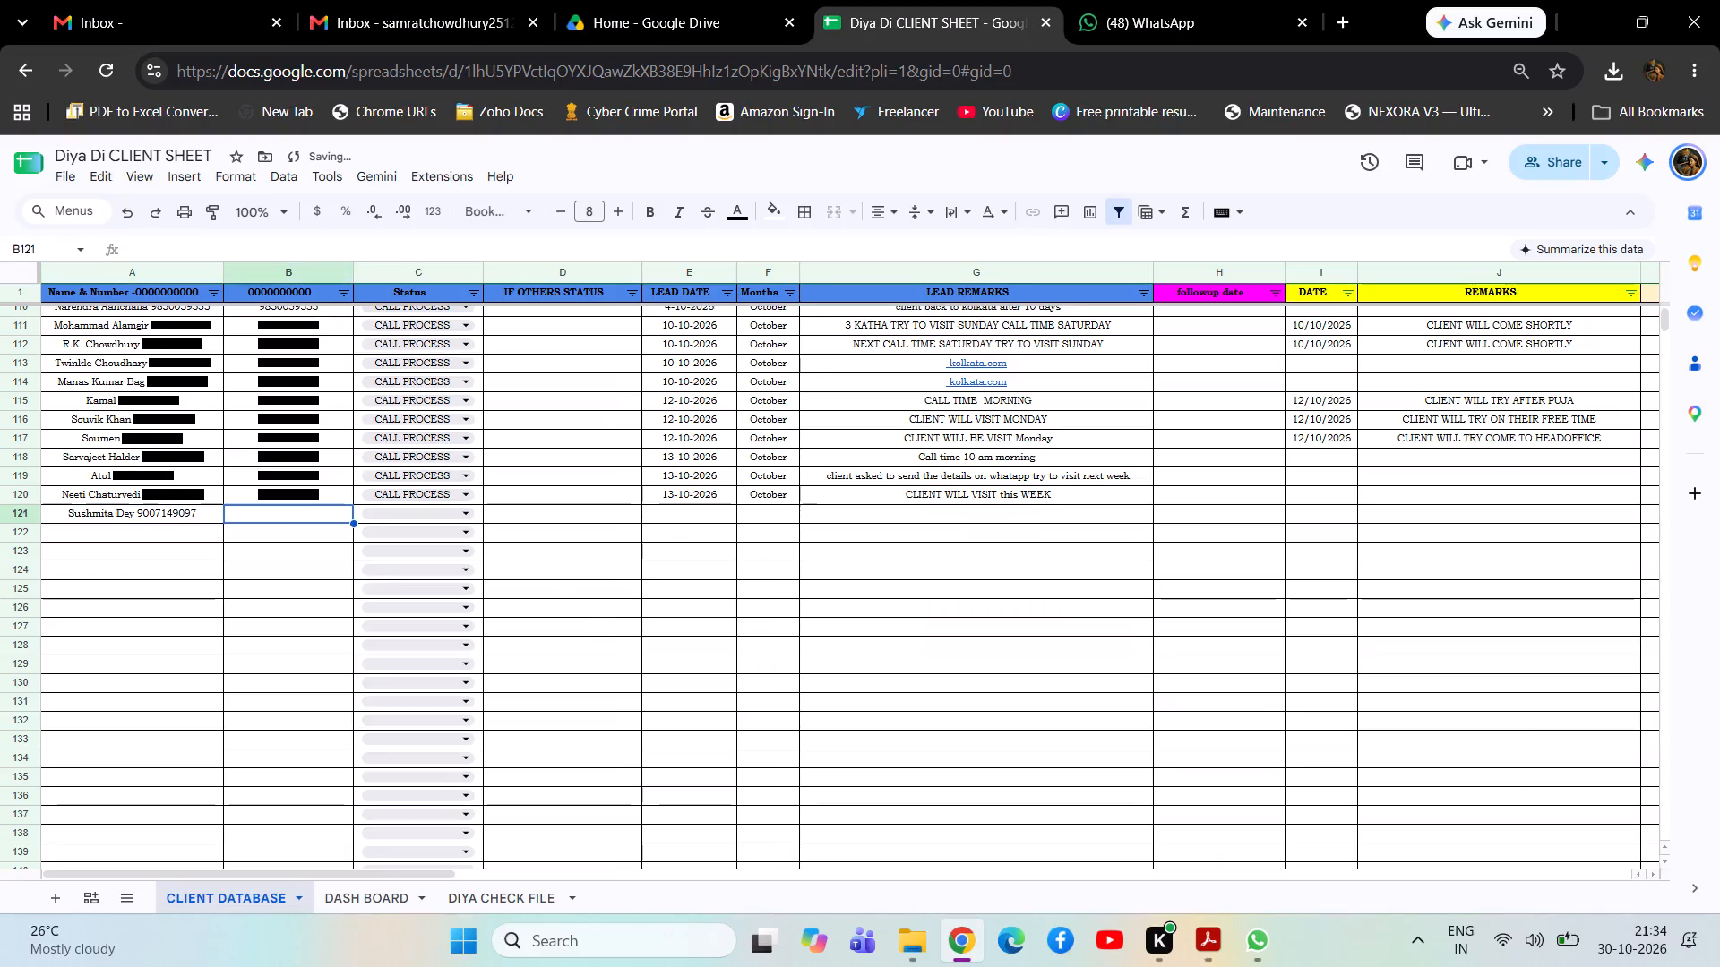
Fill the Status cell of row 121 with CALL PROCESS from the row above.
key(Tab)
key(Tab)
key(Left)
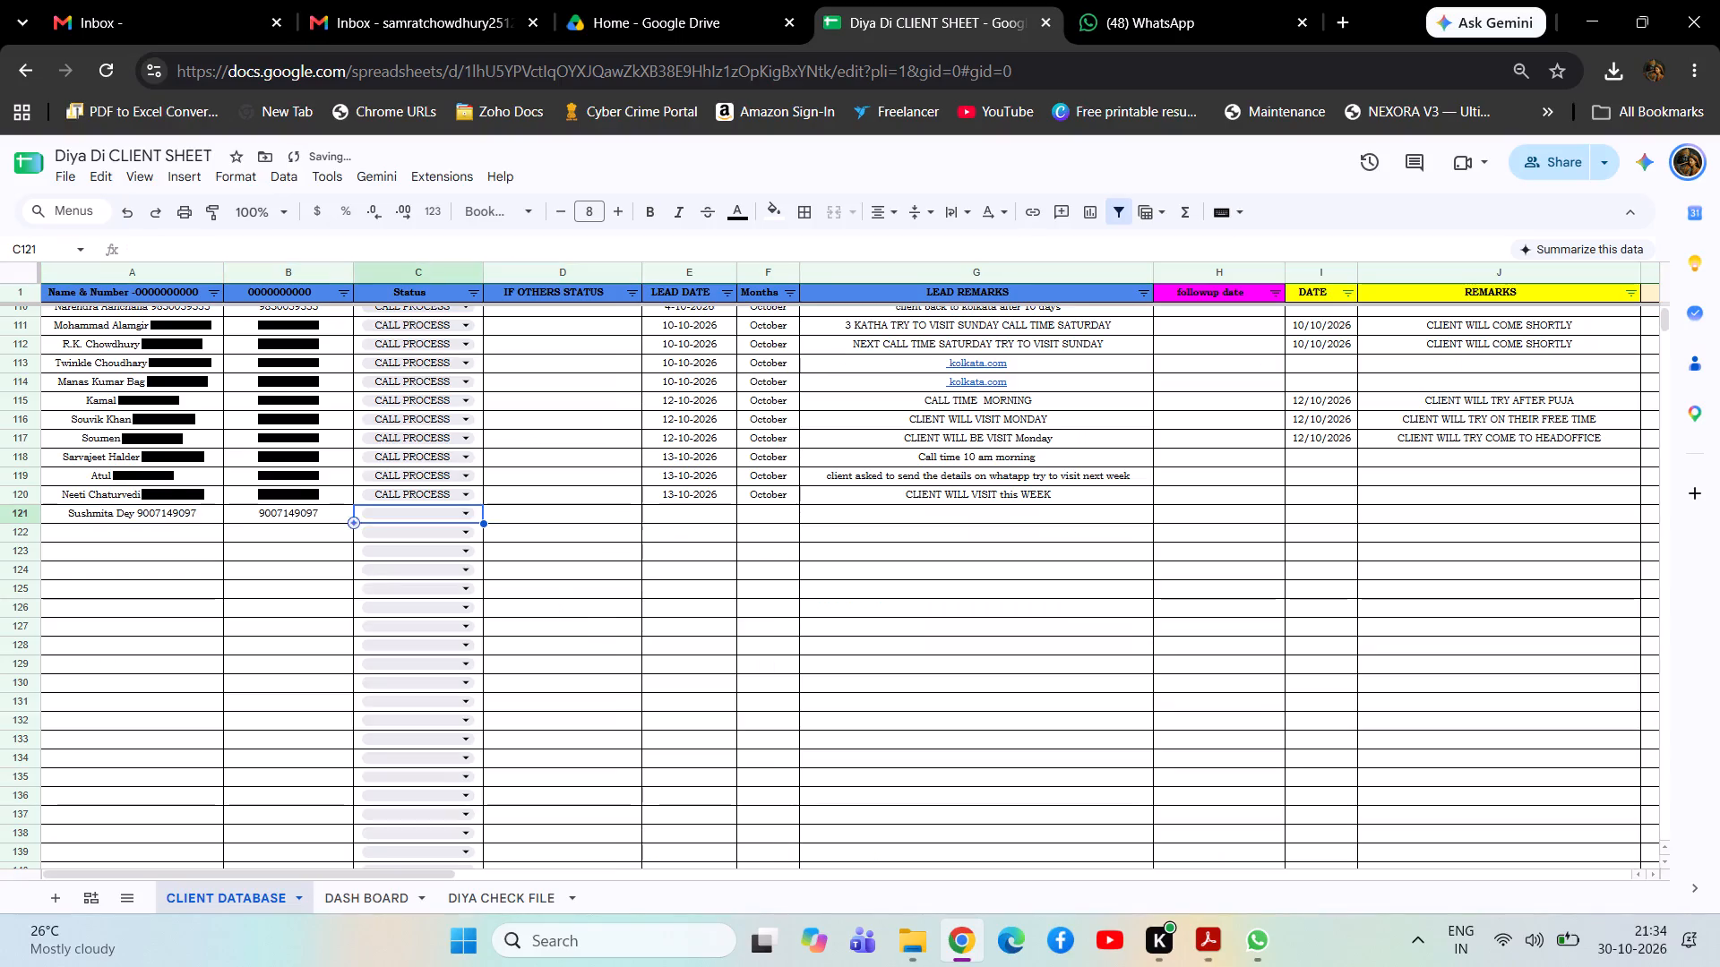
key(ctrl+d)
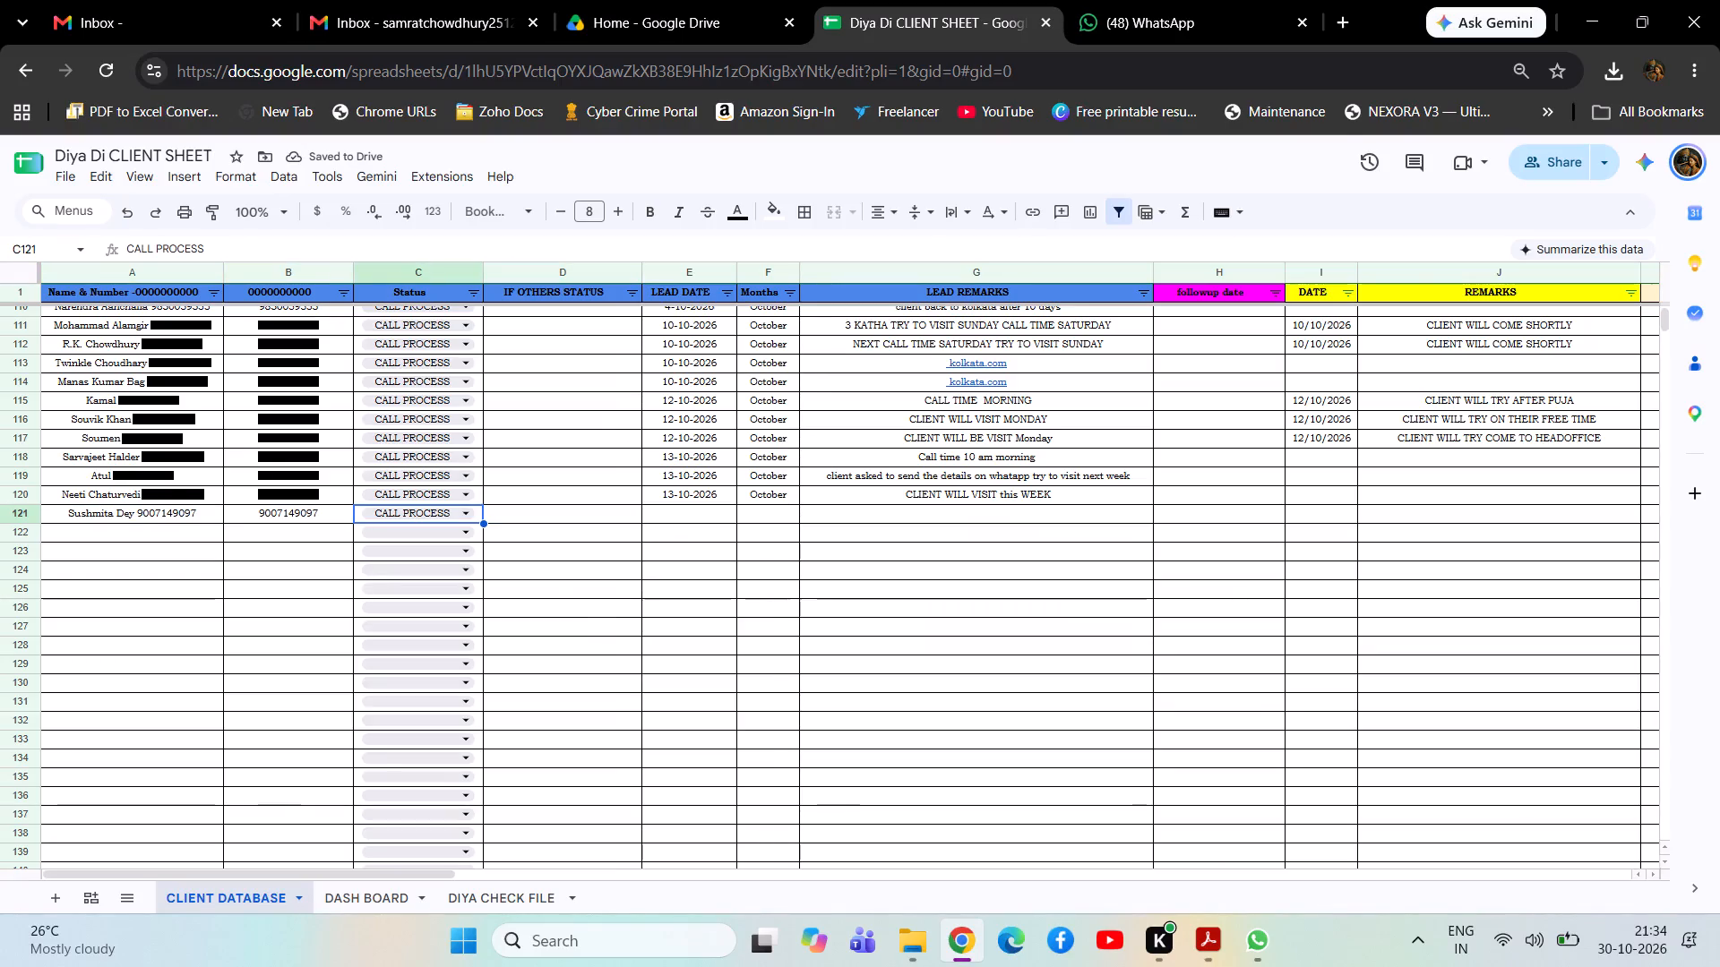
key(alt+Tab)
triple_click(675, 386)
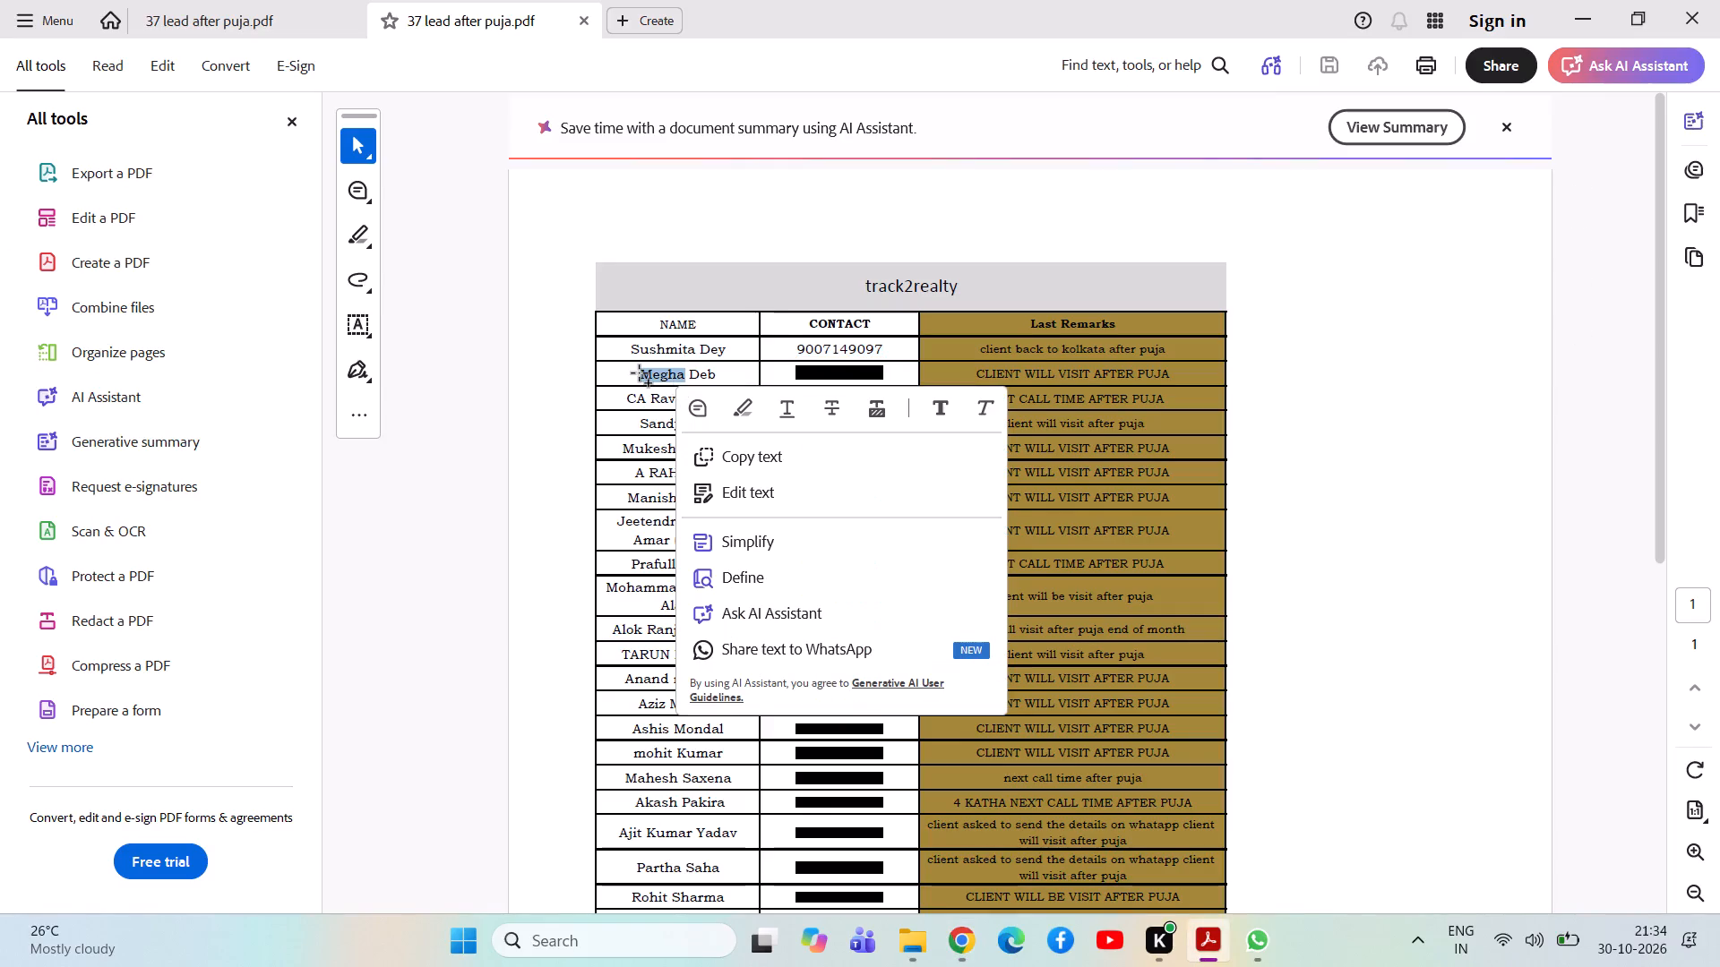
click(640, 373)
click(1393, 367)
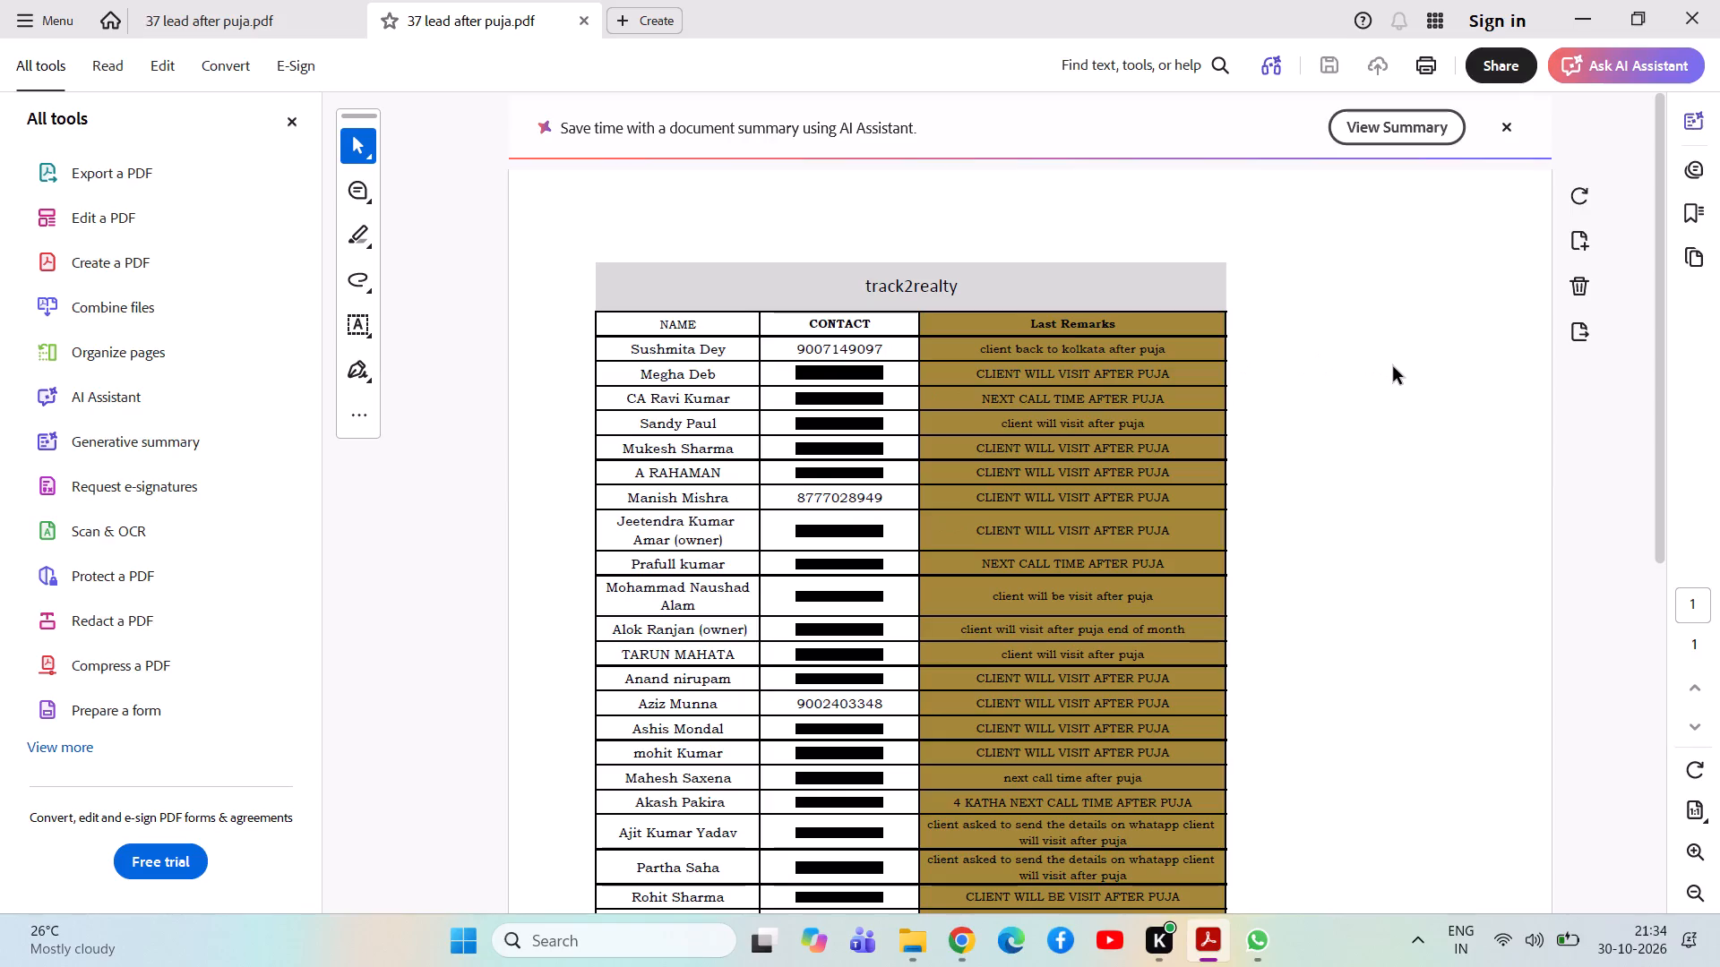
Close both open tabs of the "37 lead after puja" PDF in Adobe Acrobat.
click(1703, 16)
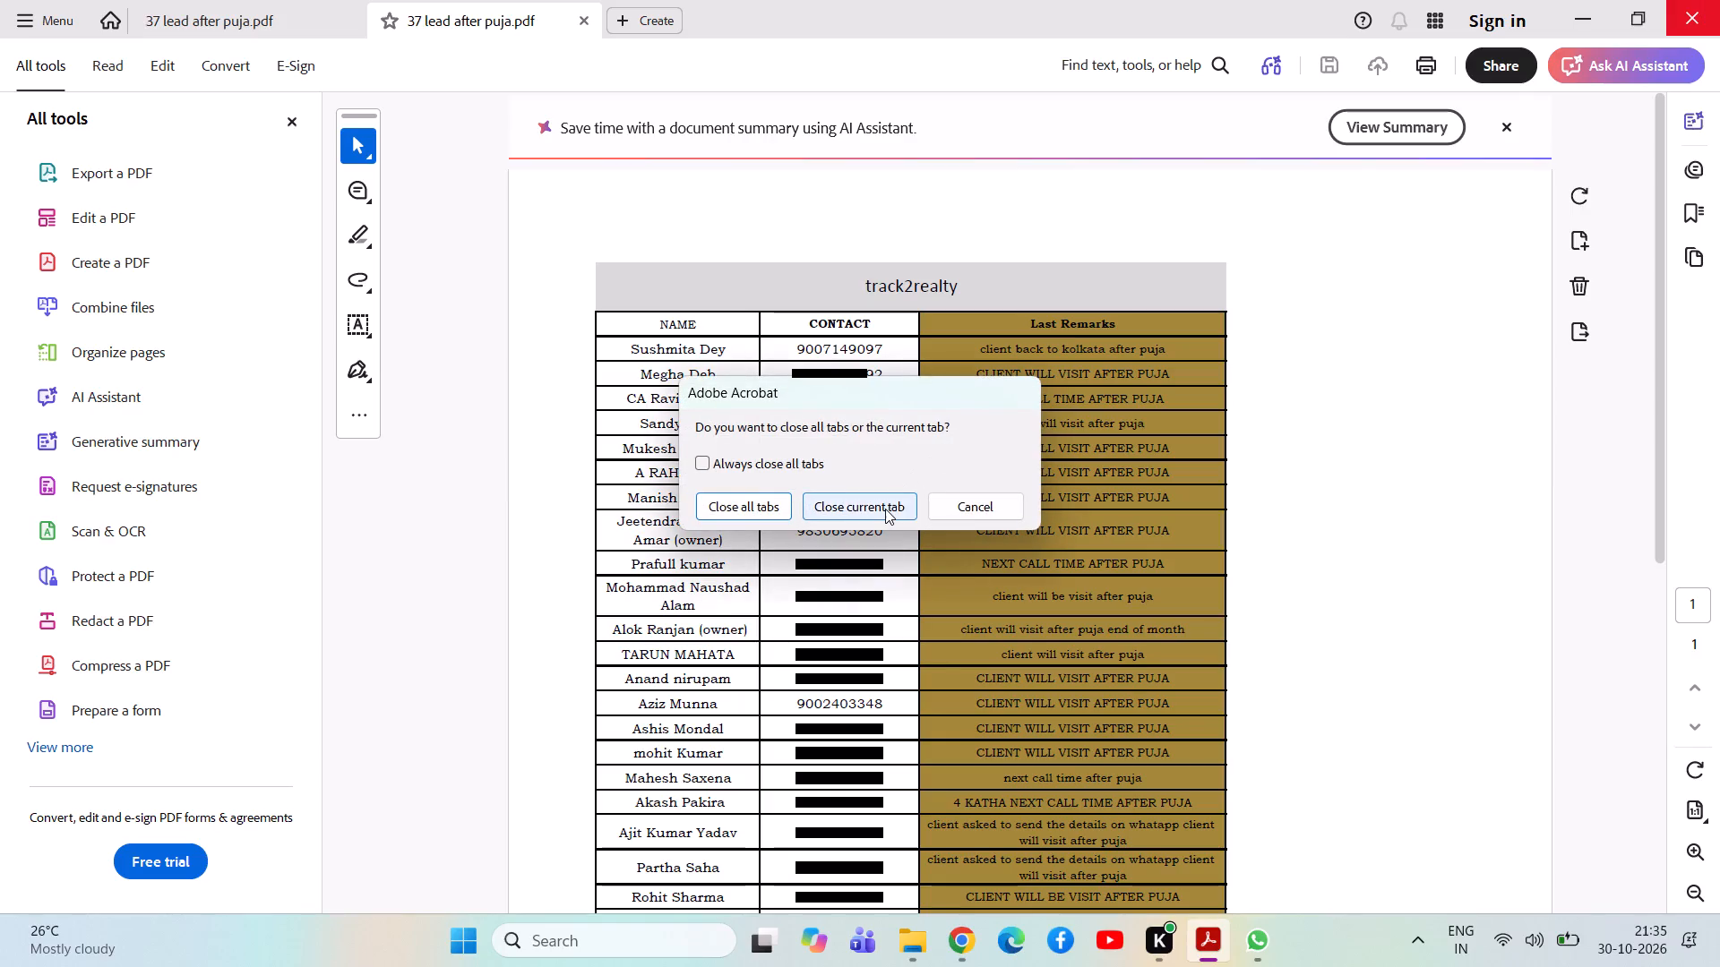
click(885, 509)
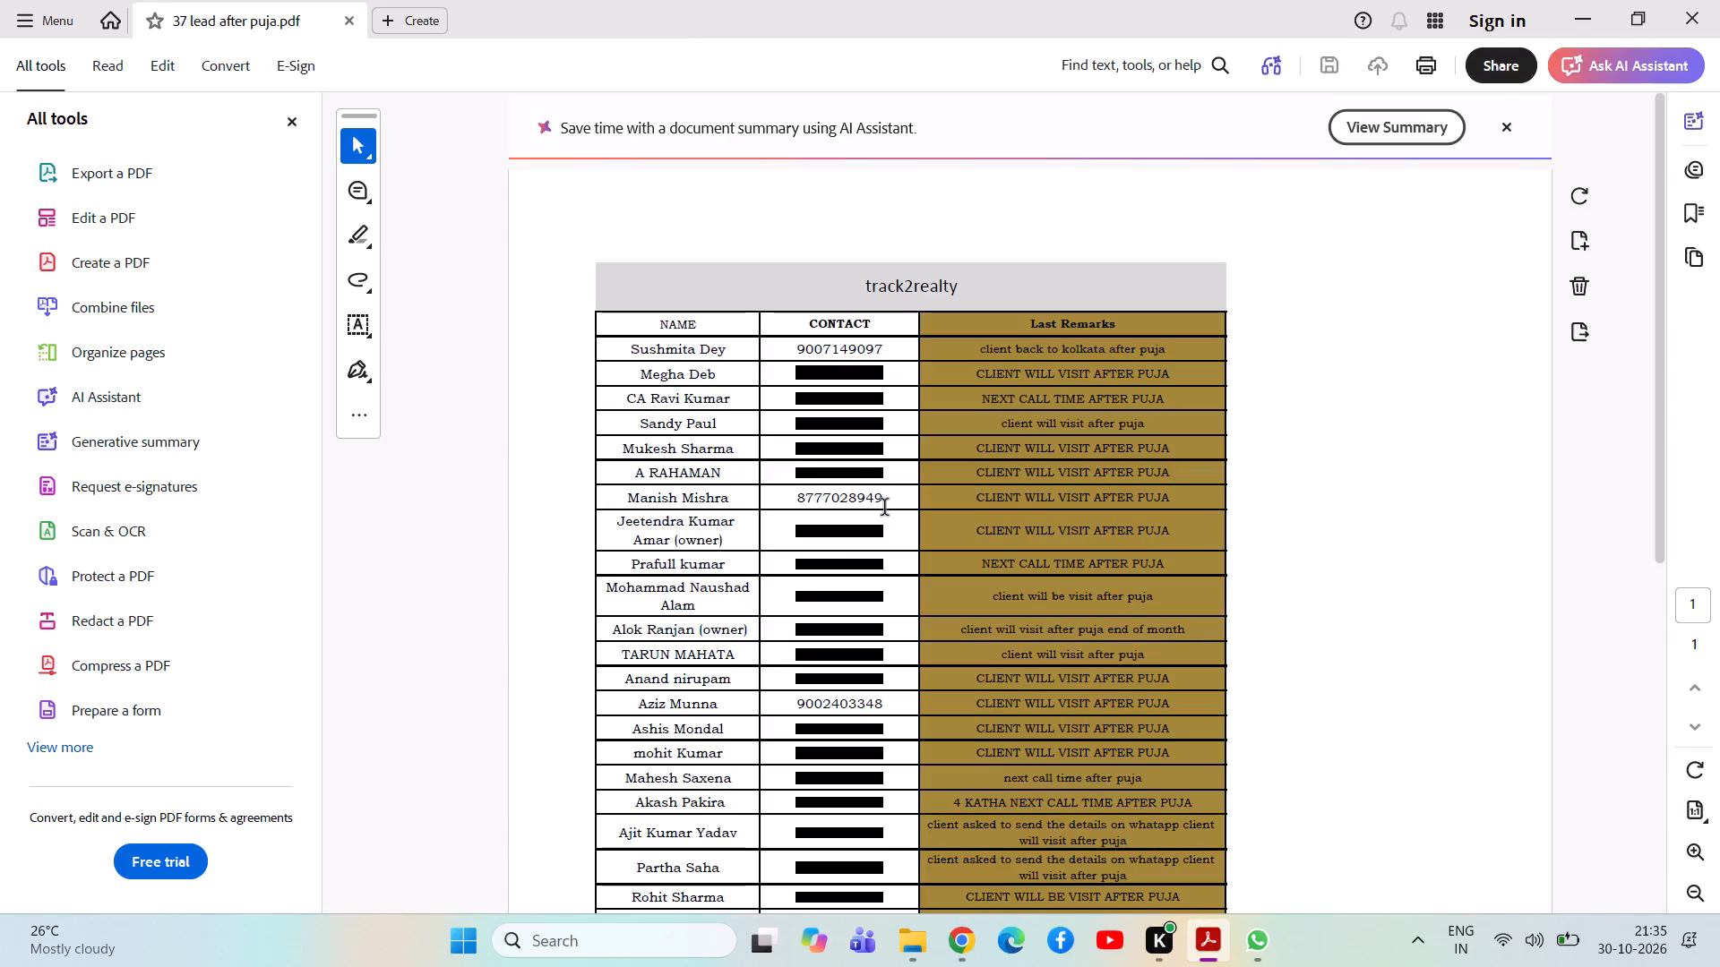
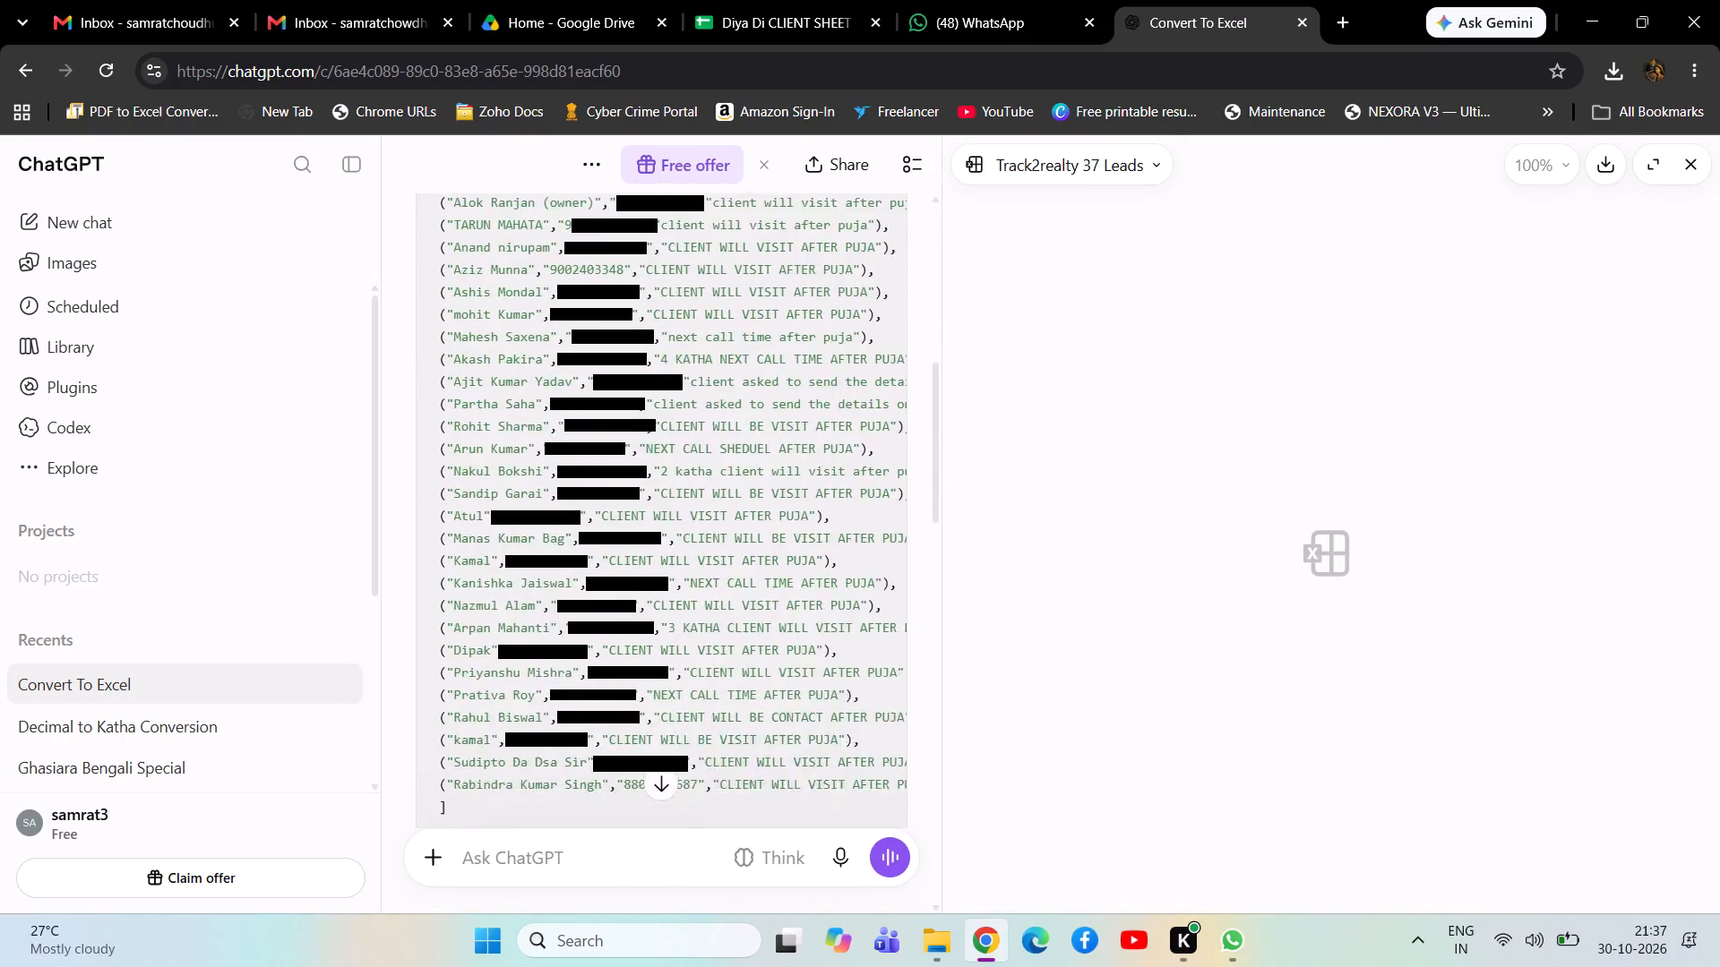
scroll(726, 655, down, 6)
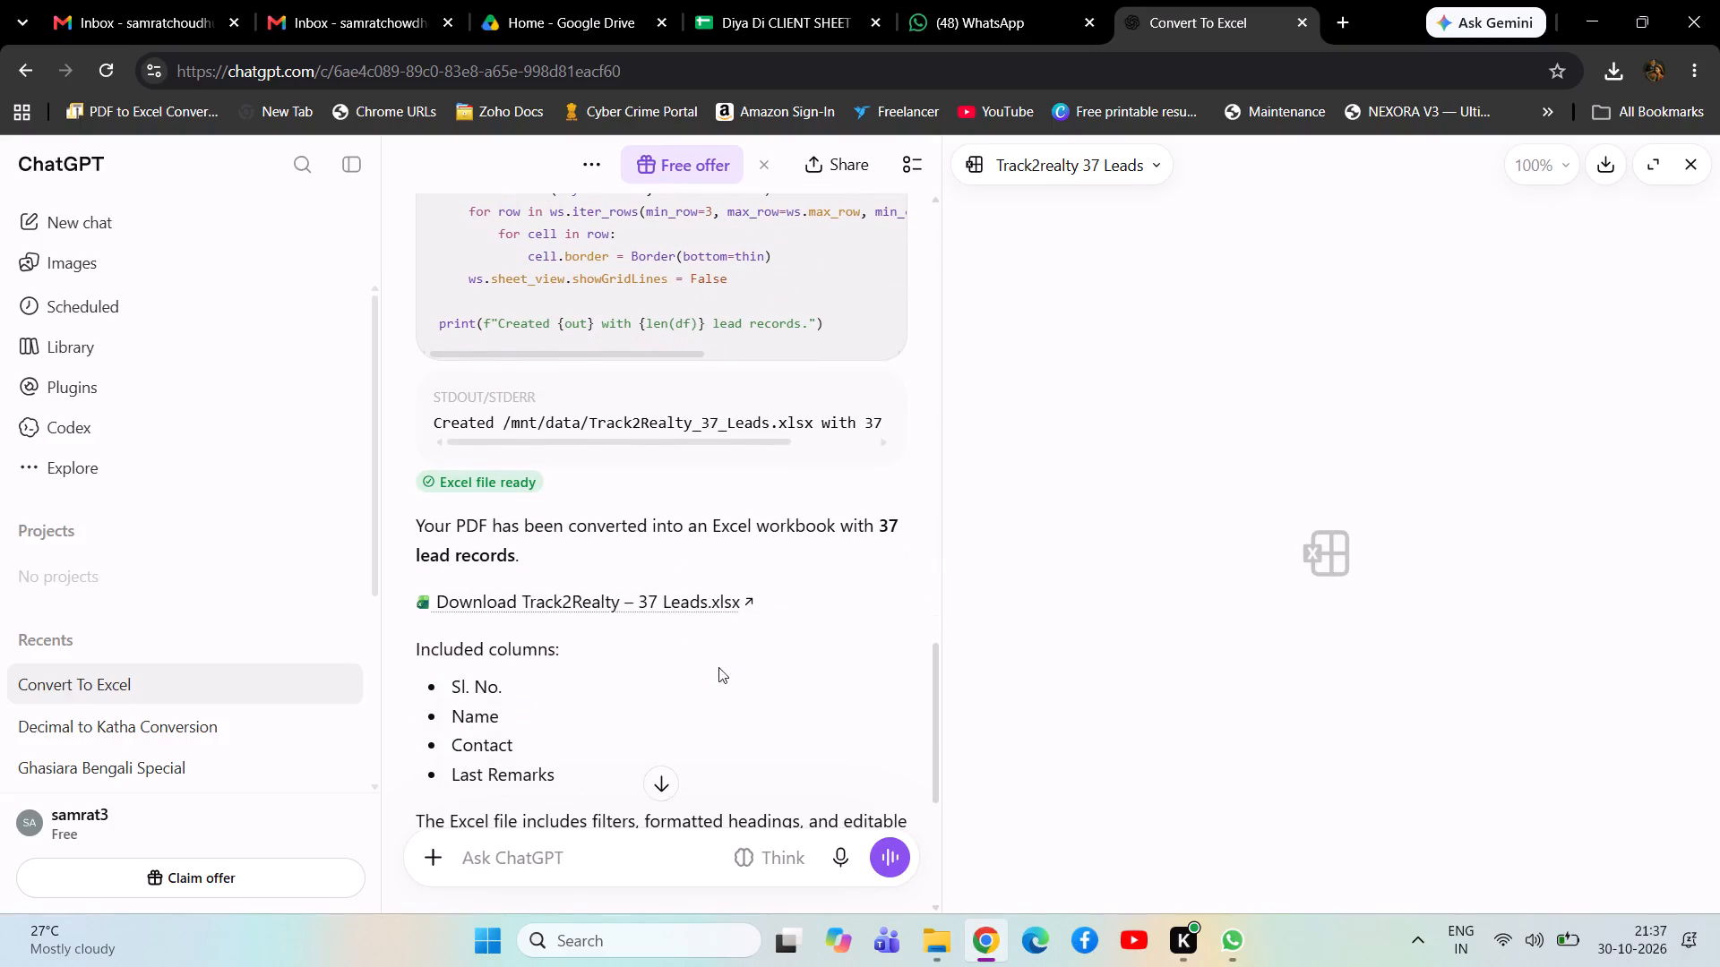
Preview the converted lead workbook and save it as Track2Realty_37_Leads in the Downloads folder.
click(626, 606)
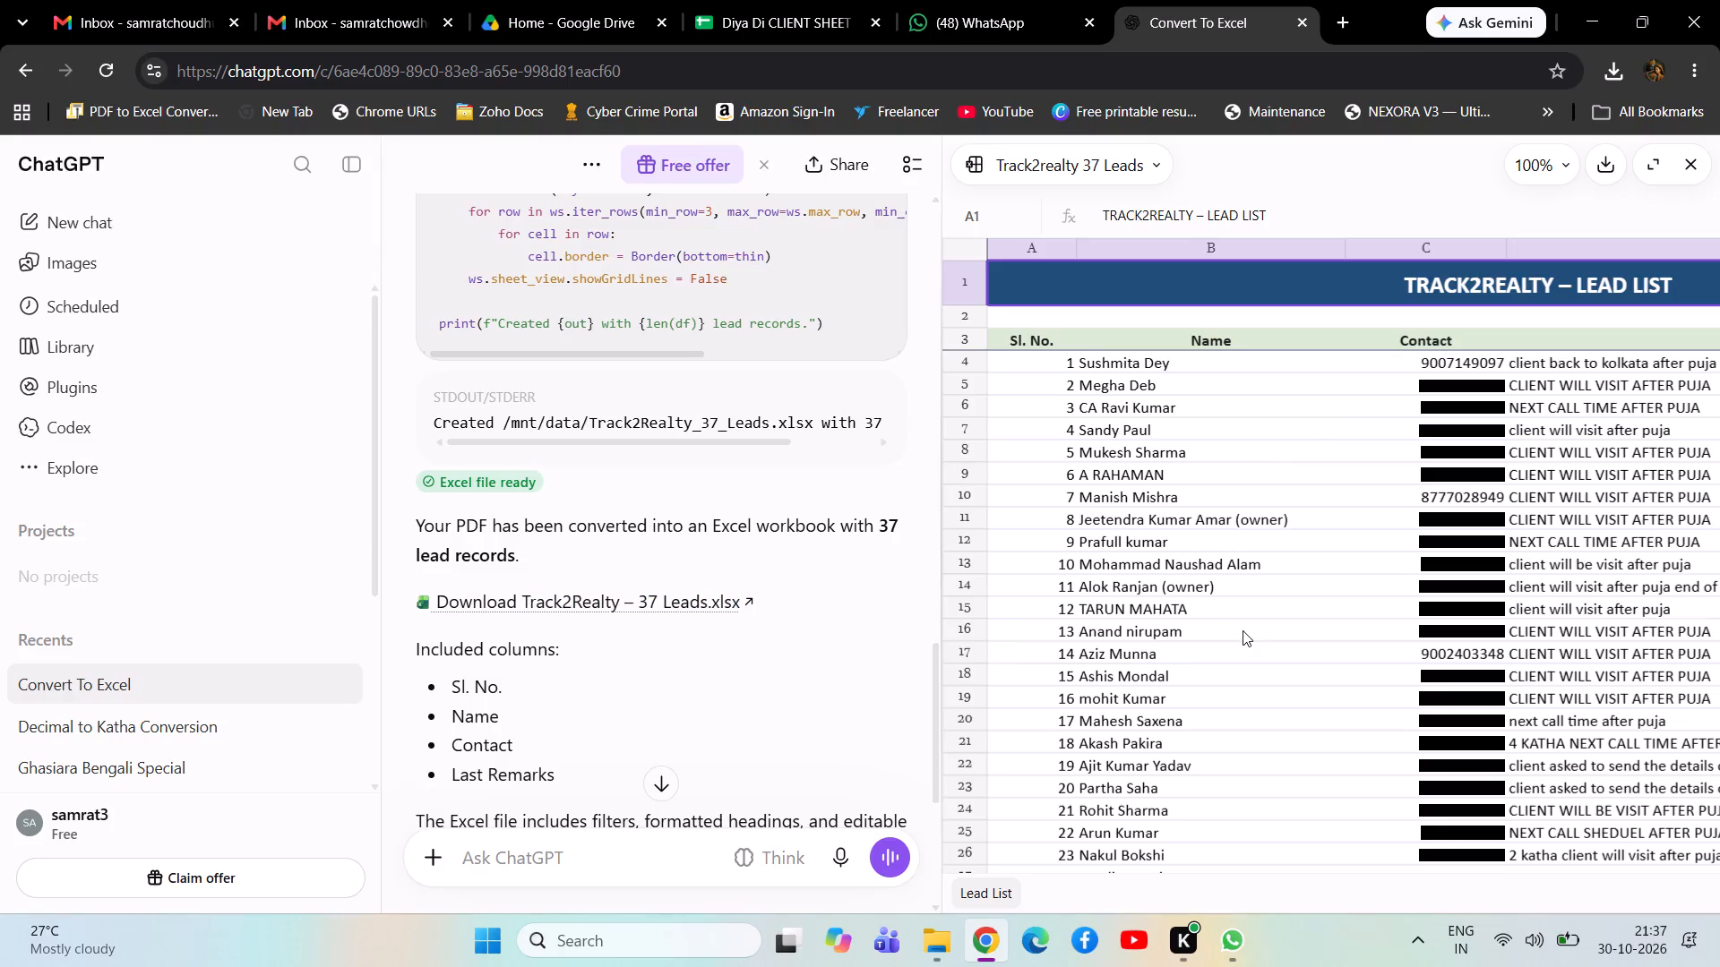
scroll(1243, 630, down, 6)
scroll(1243, 630, up, 4)
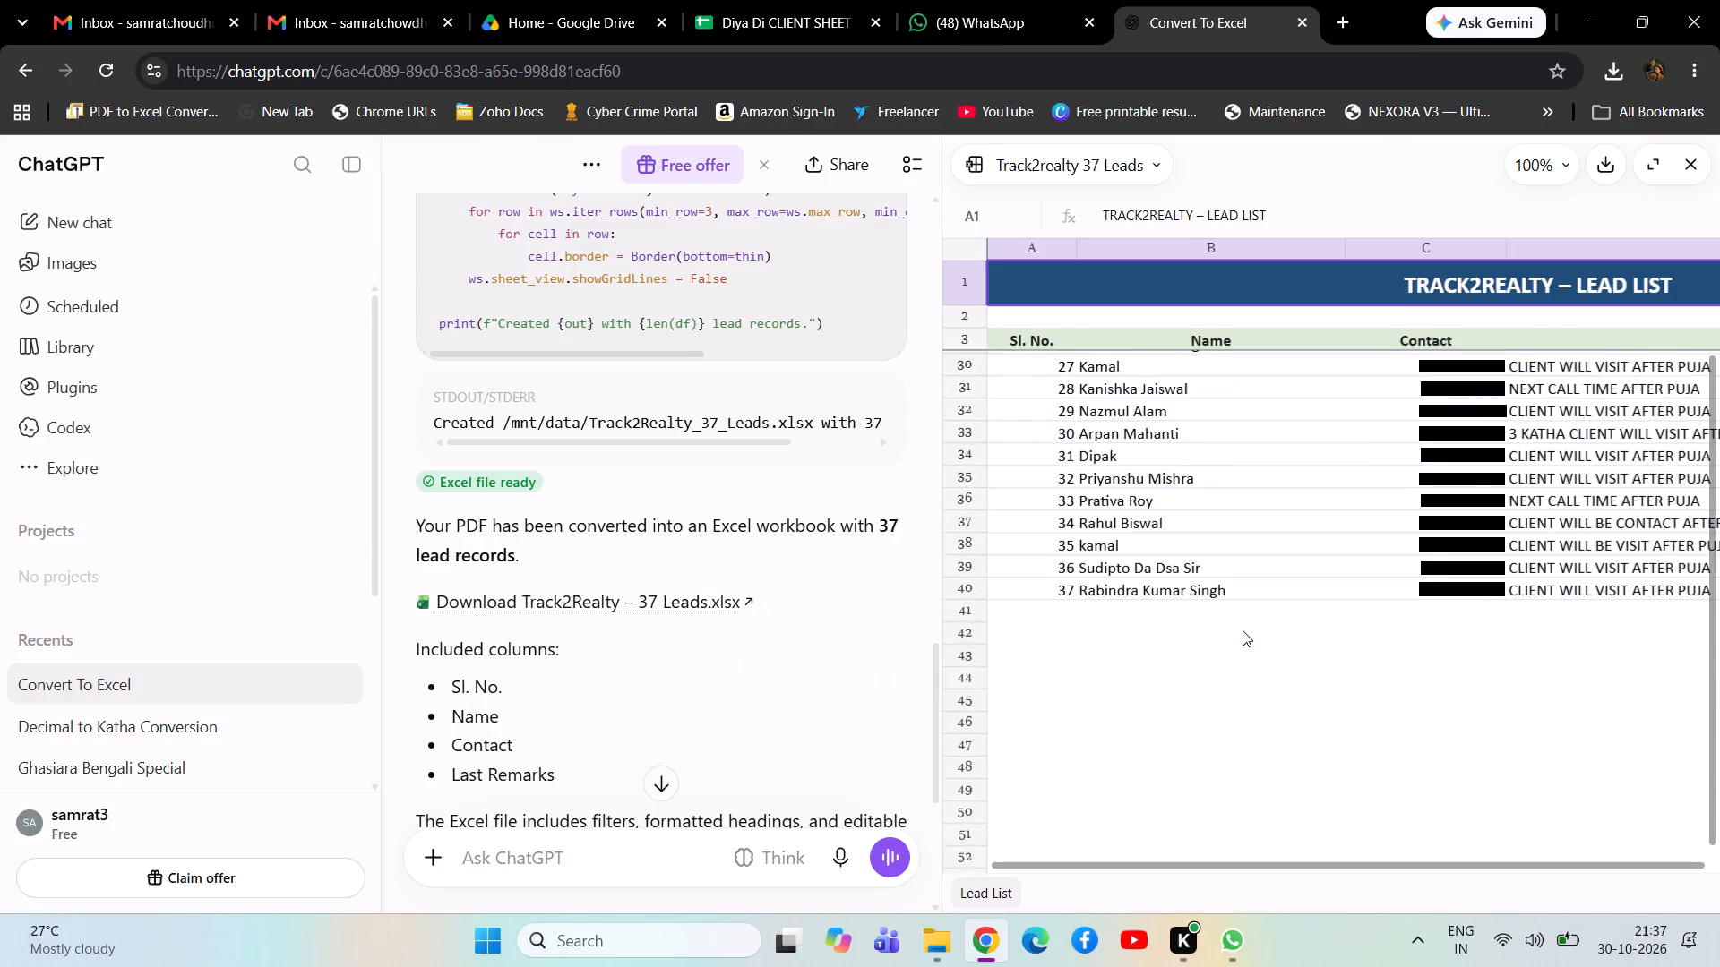
scroll(1243, 630, up, 6)
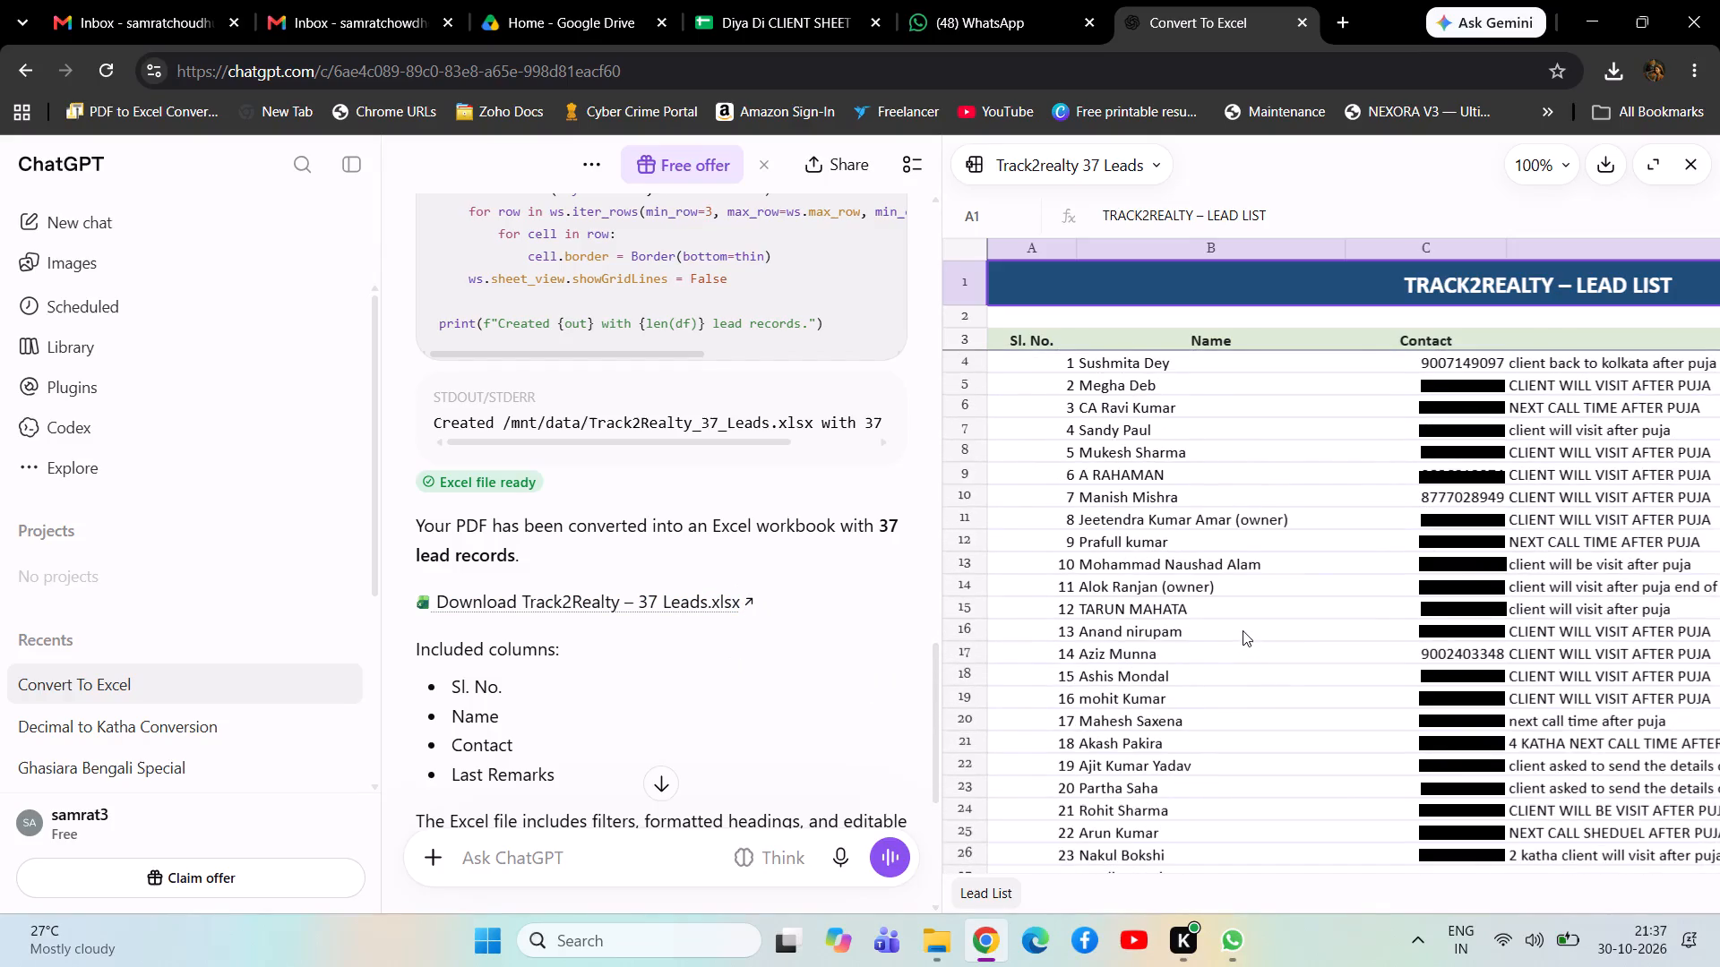
click(1597, 167)
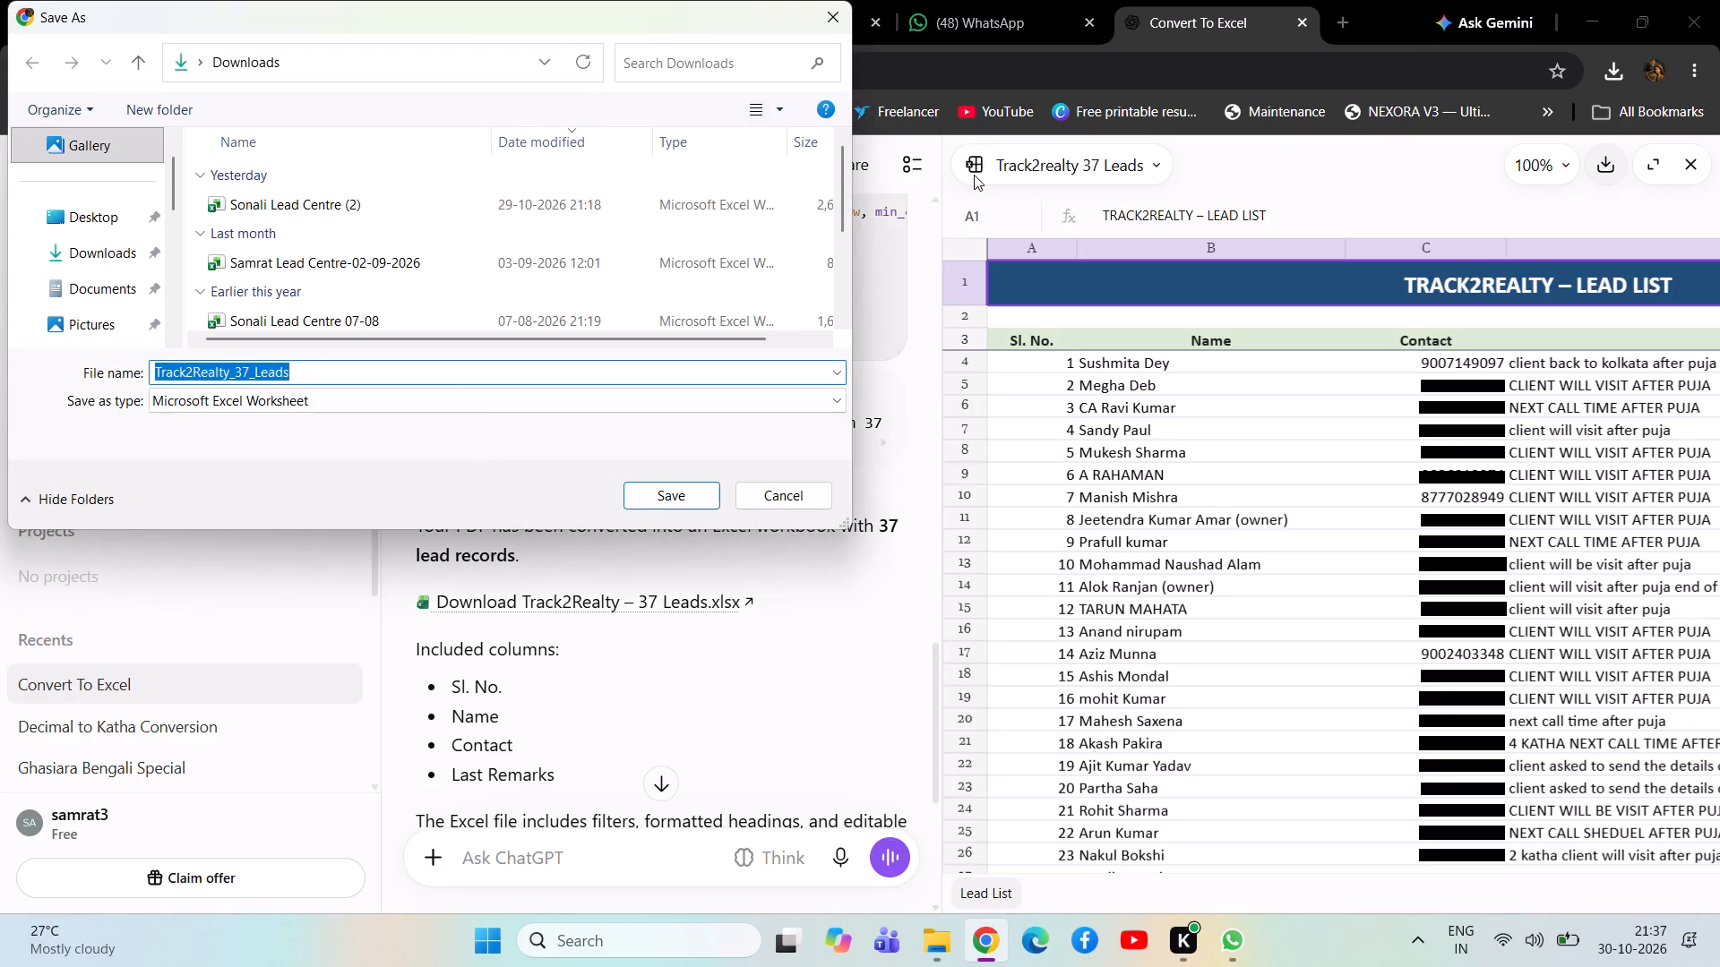
click(667, 497)
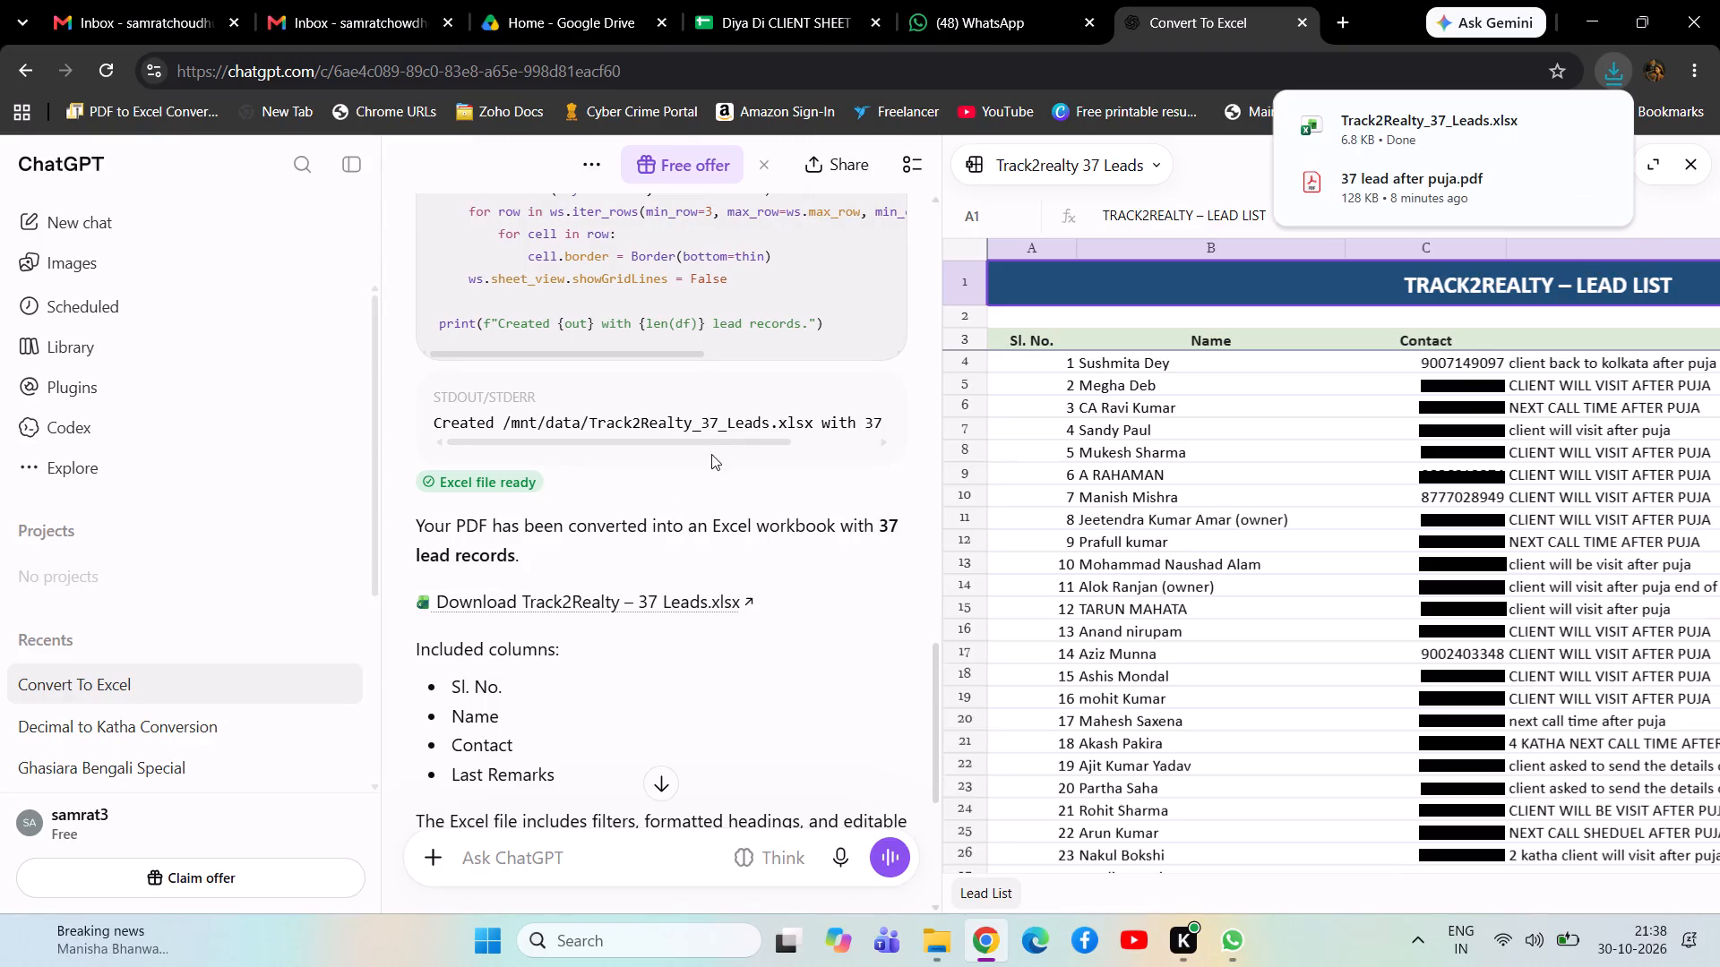
Open the downloaded Track2Realty_37_Leads workbook in Excel, enable editing and dismiss the Office support notice.
click(1540, 115)
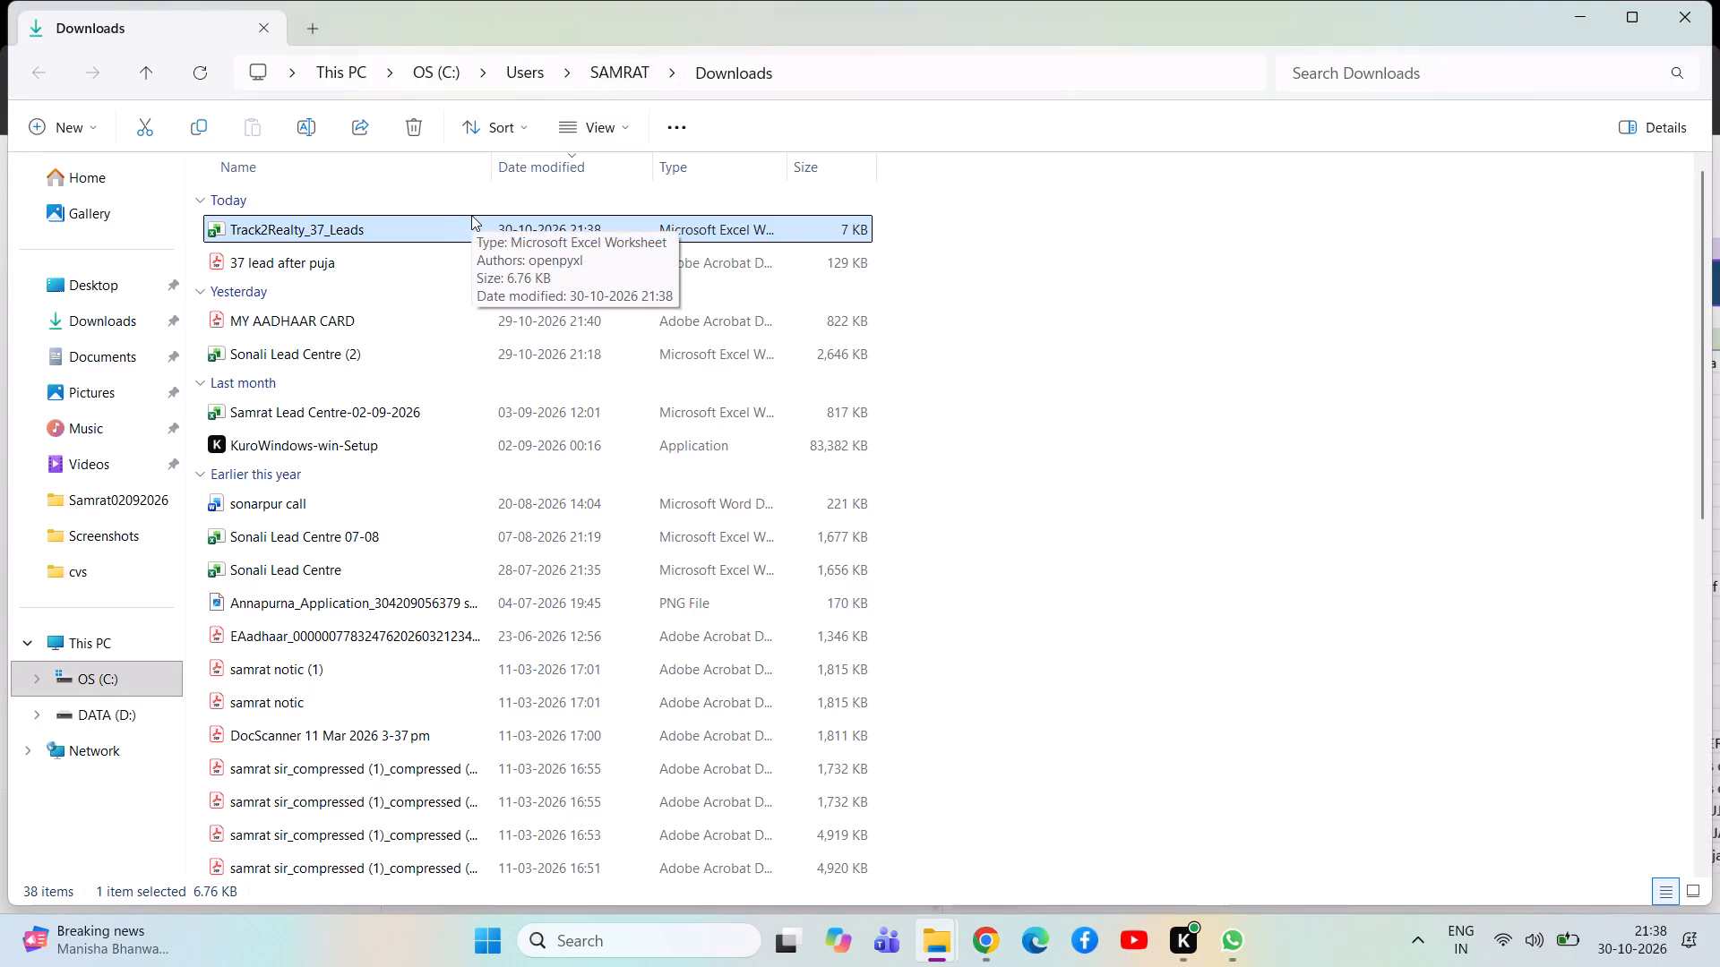
click(471, 215)
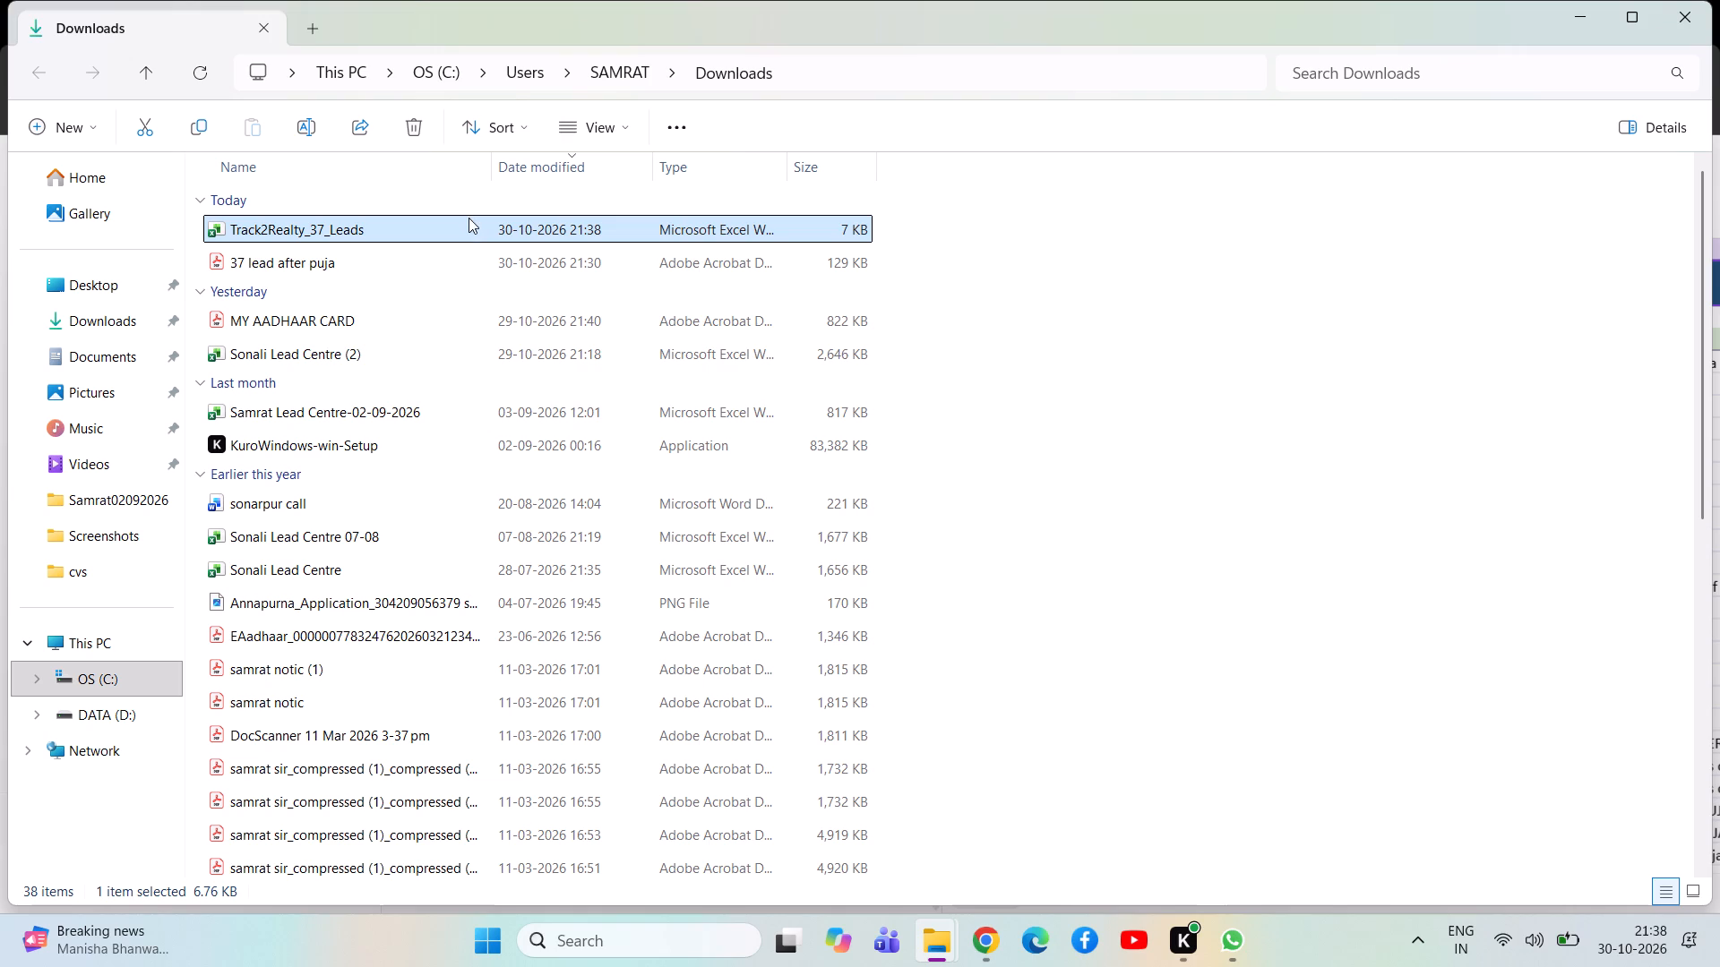
triple_click(468, 218)
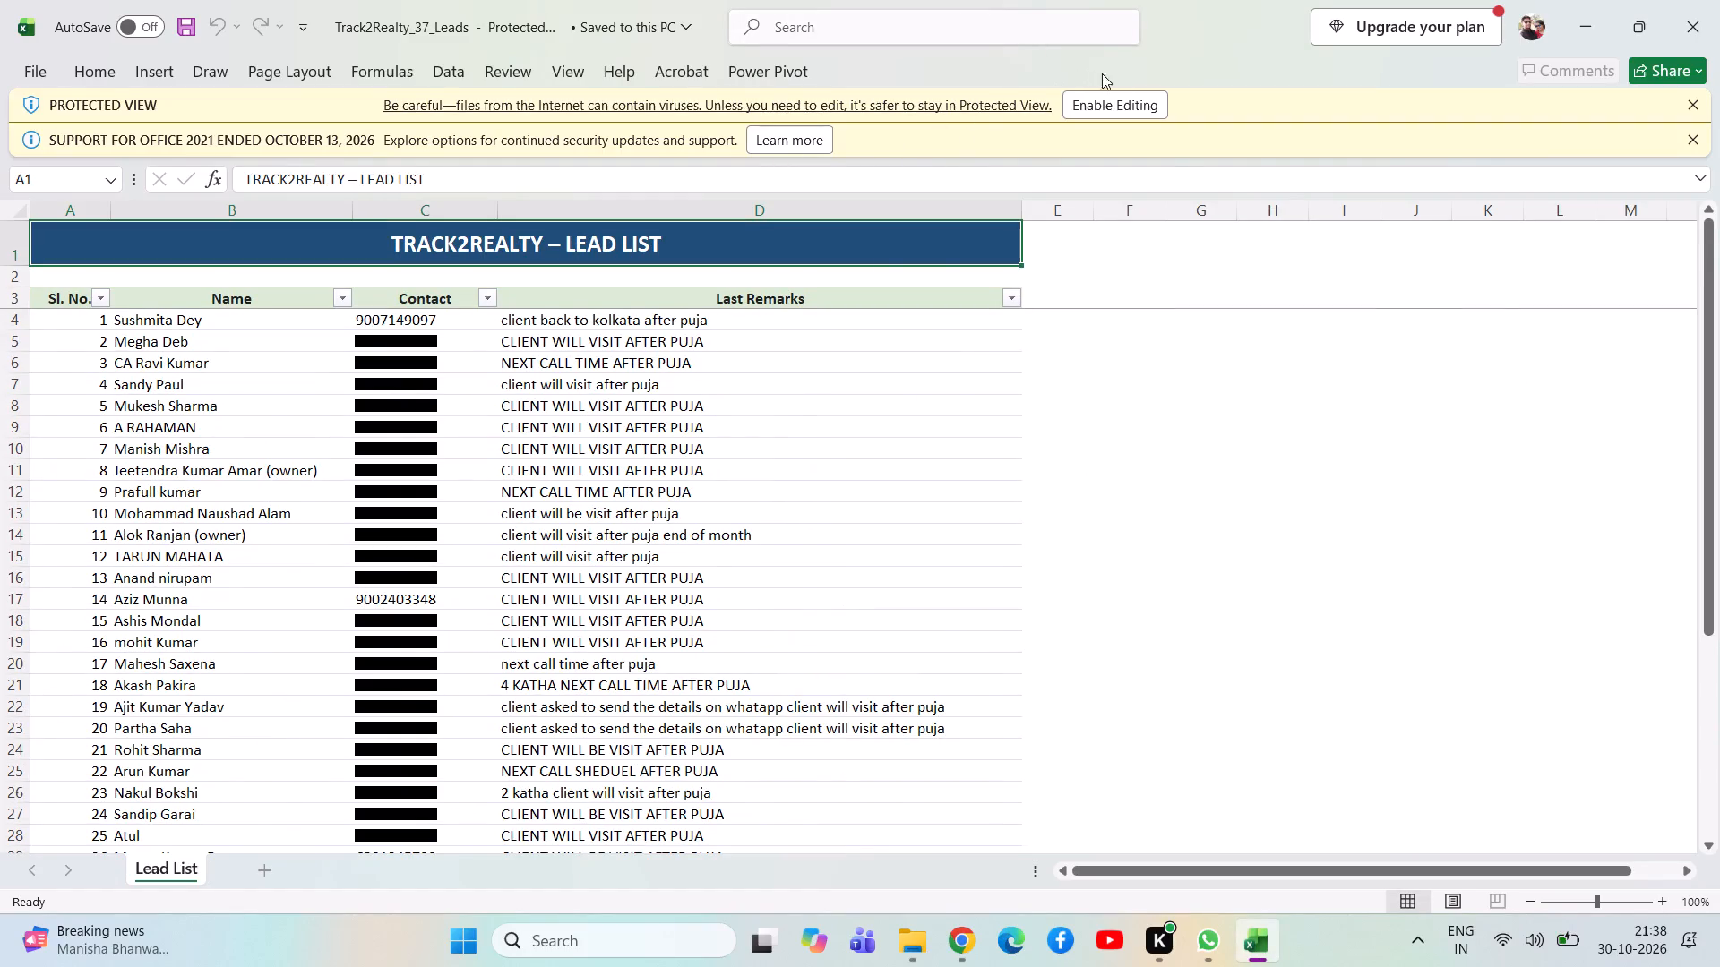
click(1141, 93)
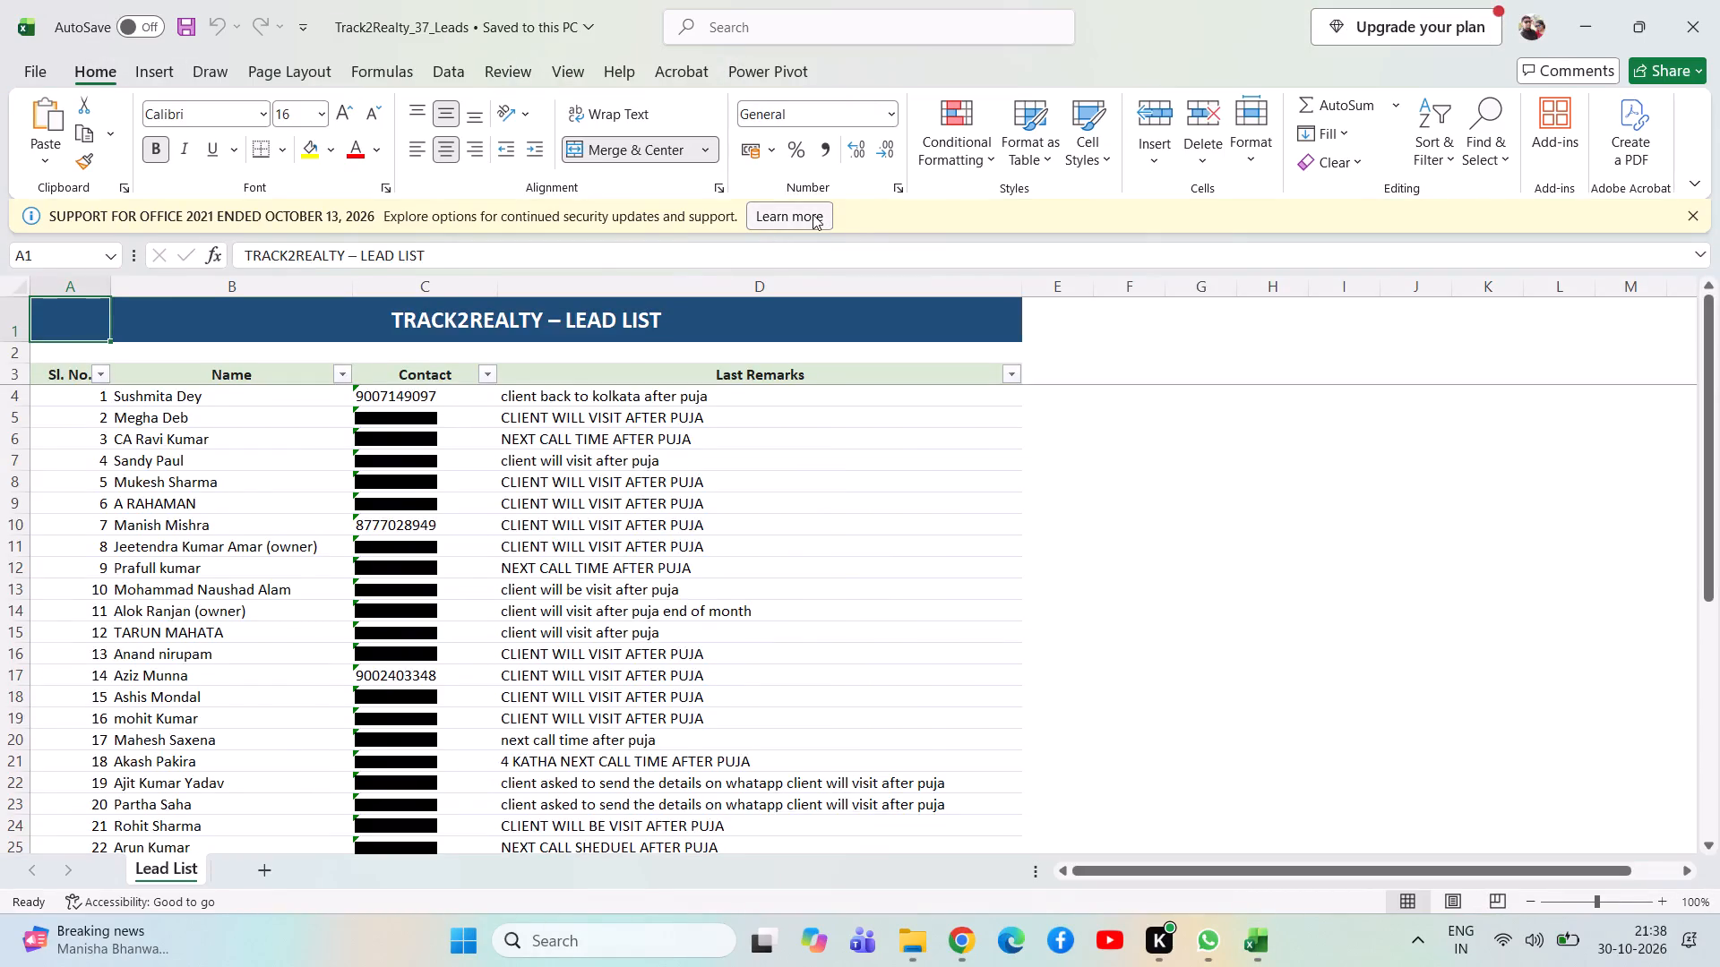
click(1695, 224)
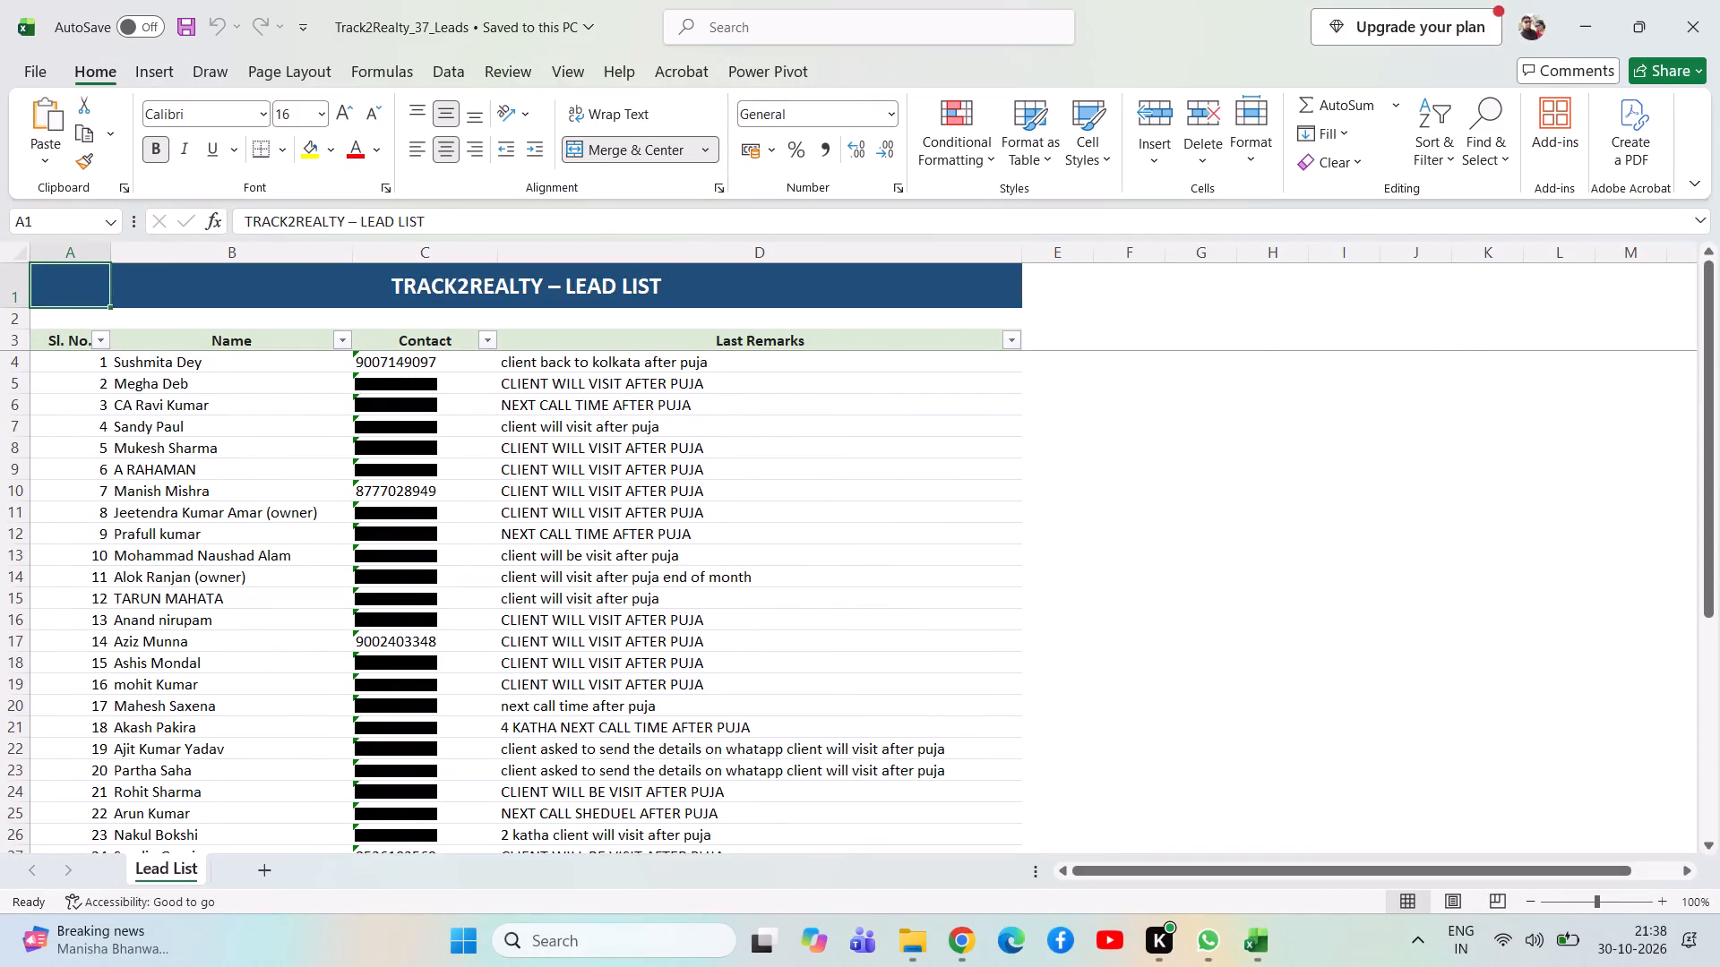
Insert a blank column between the Contact and Last Remarks columns.
click(568, 257)
right_click(568, 257)
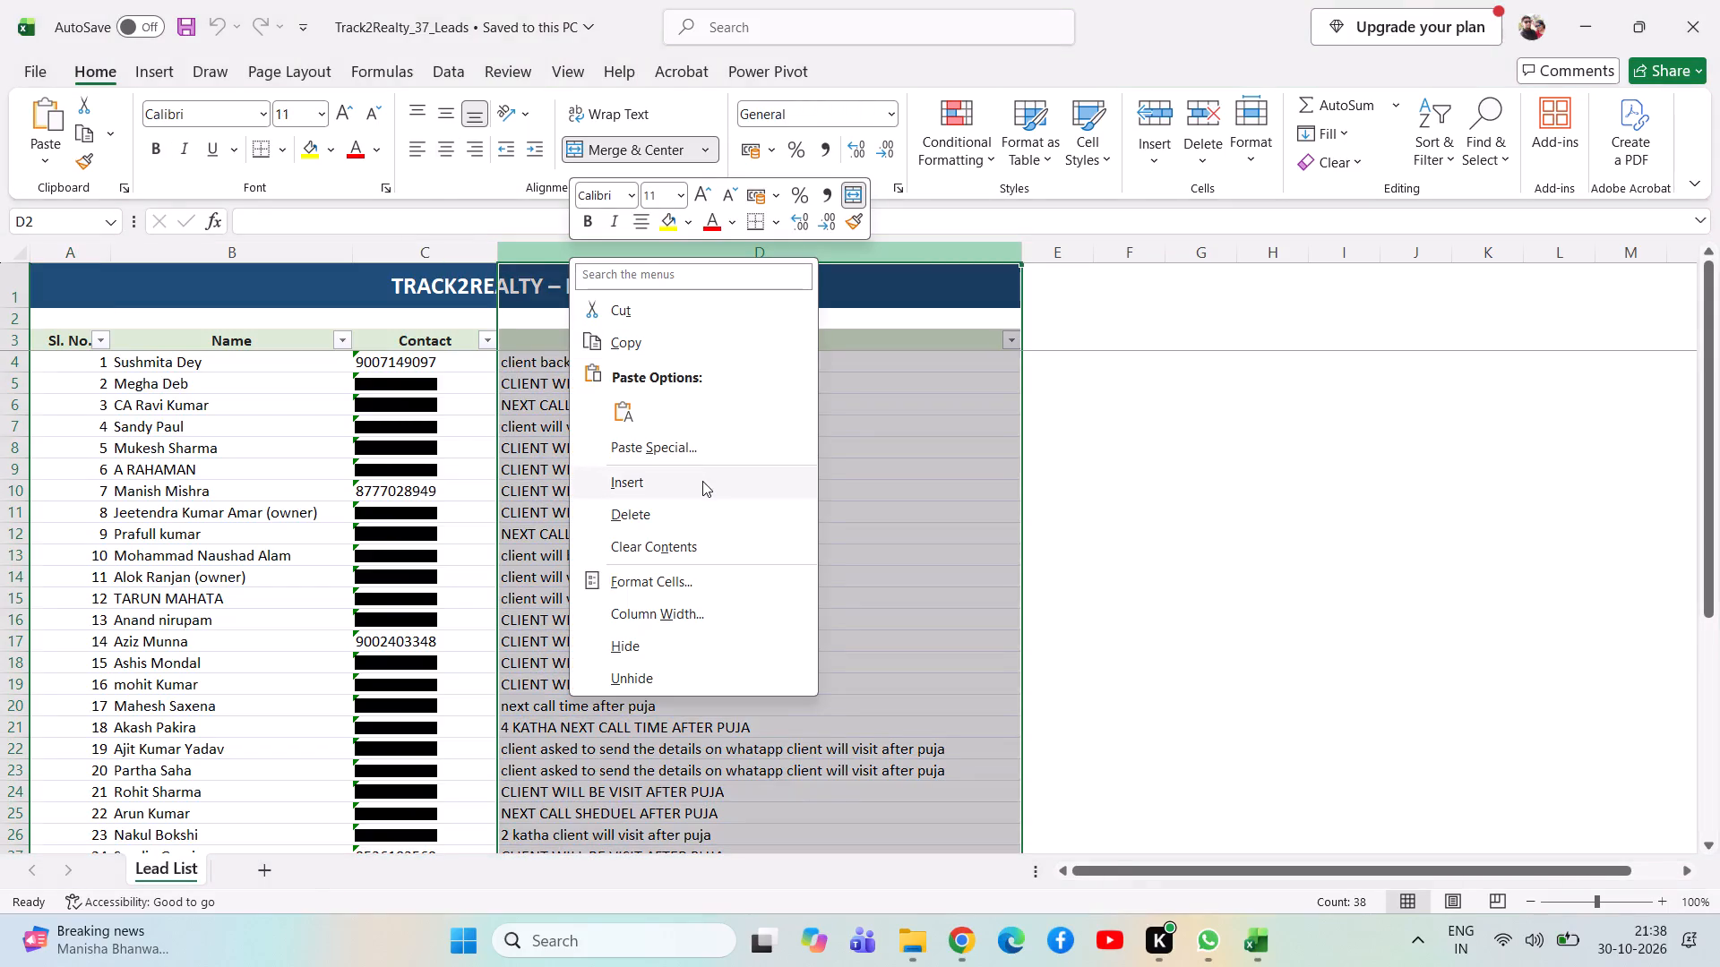
click(702, 481)
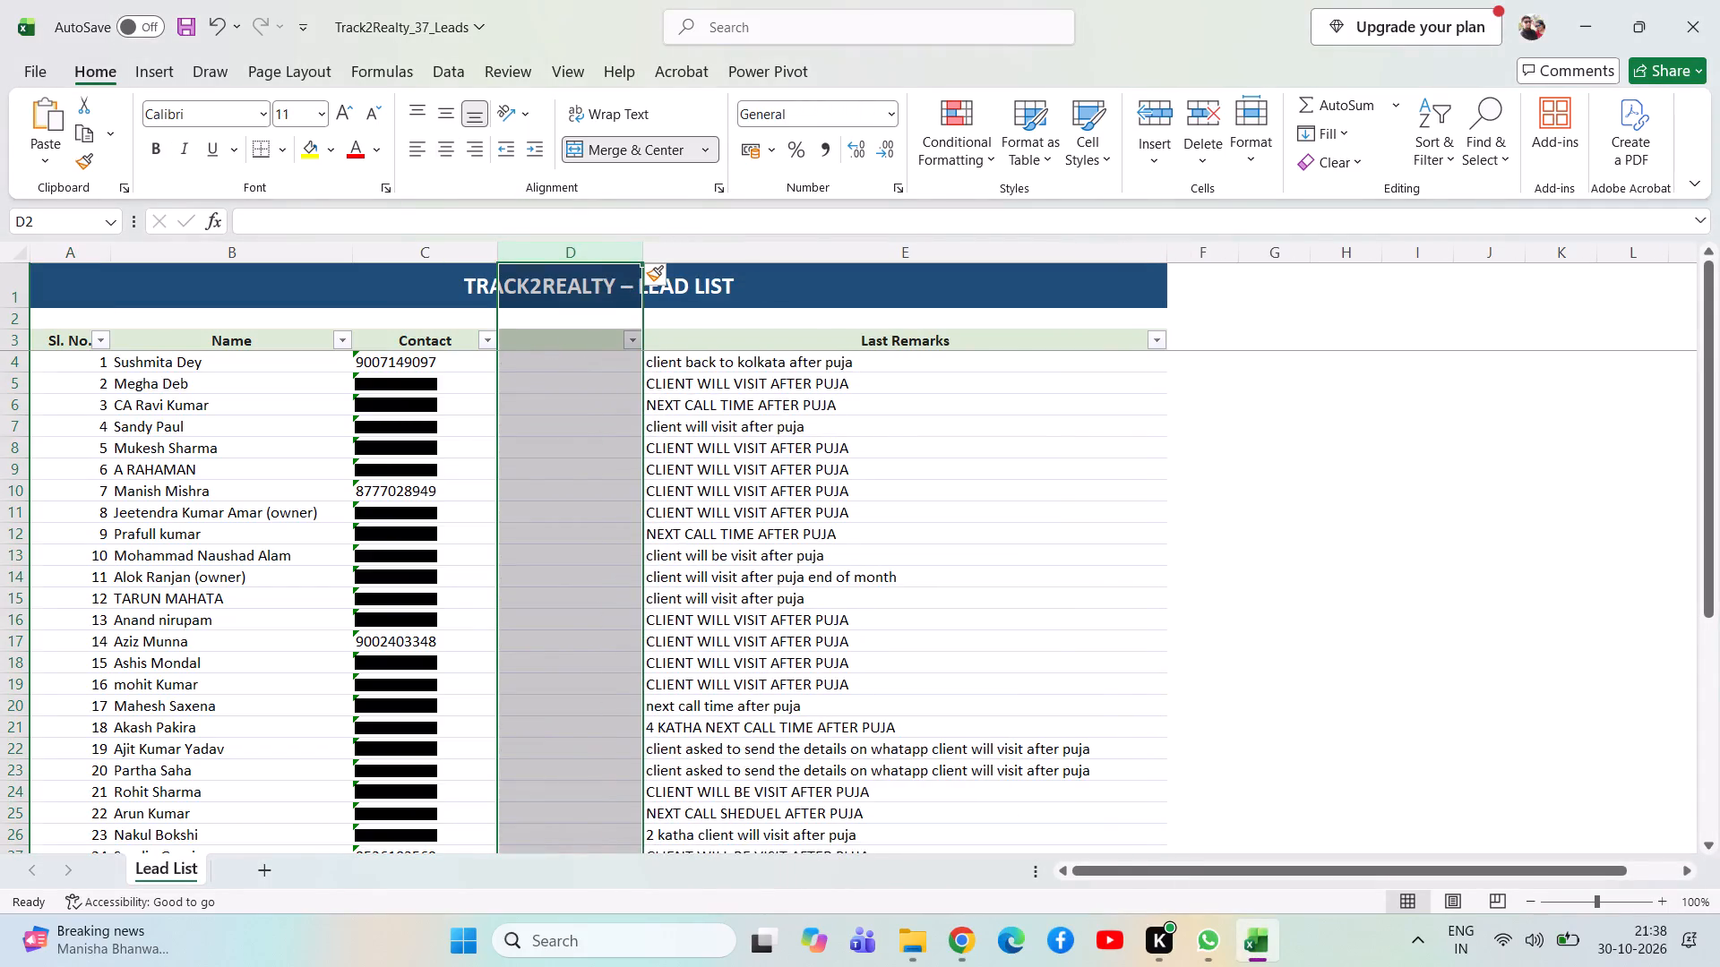
Remove the filters from the header row of the lead list.
click(585, 344)
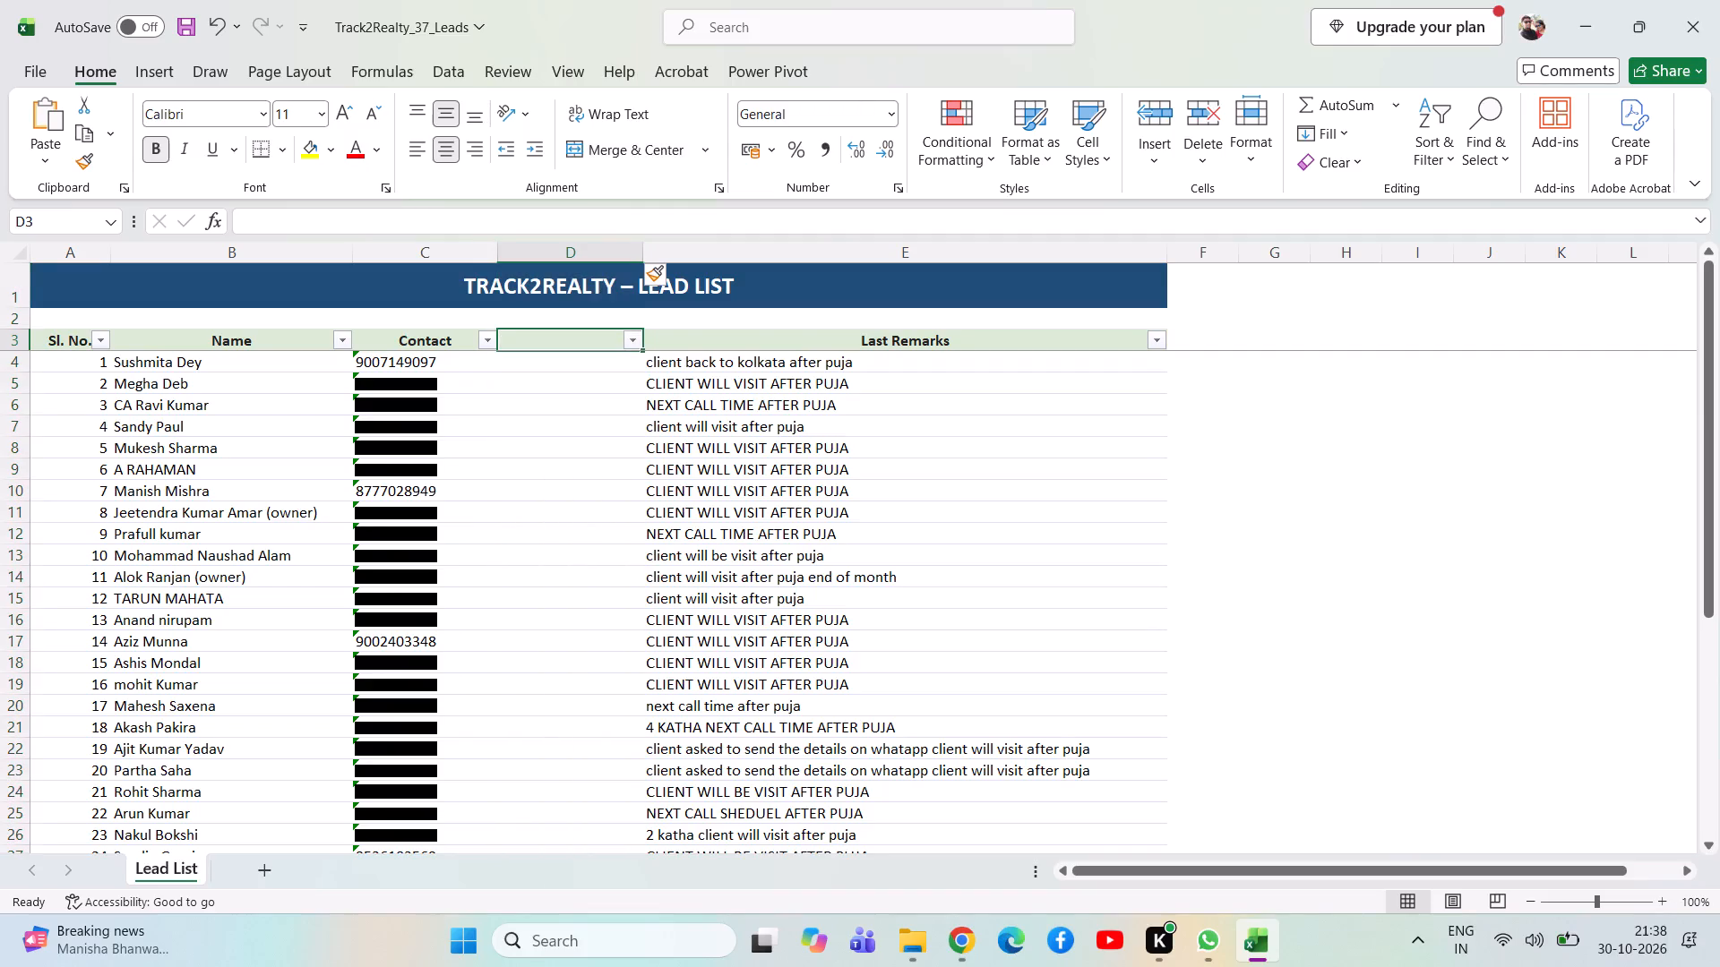
key(shift+space)
key(alt+d)
key(alt+f)
key(alt+f)
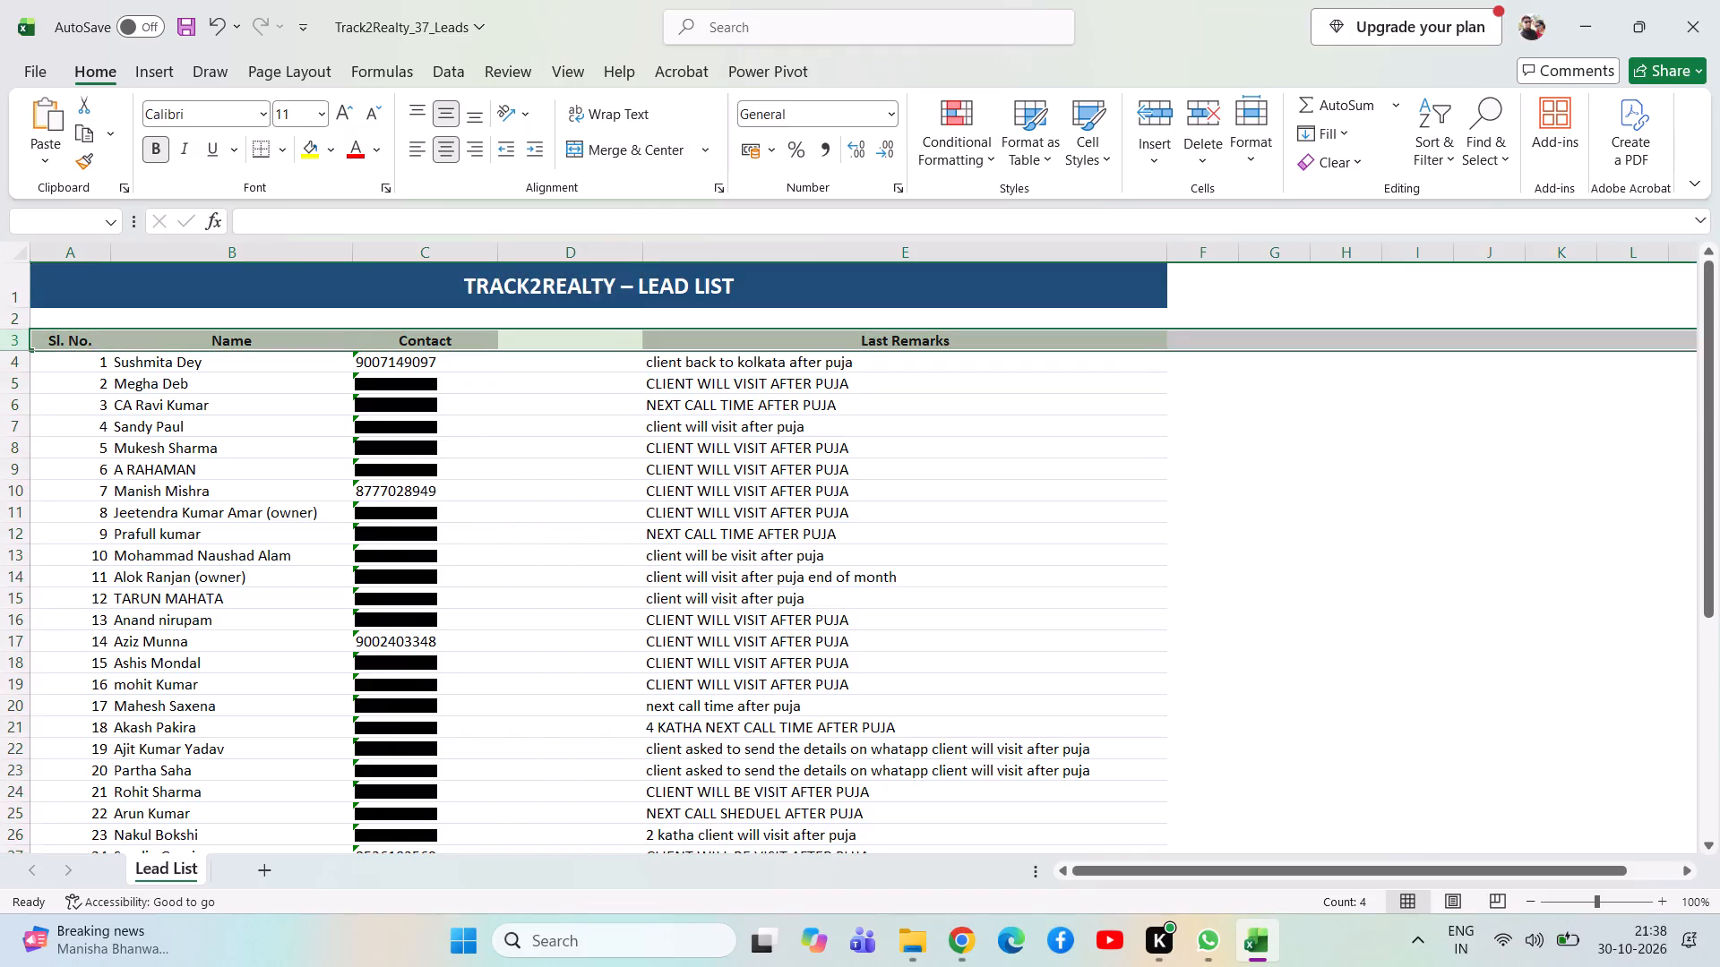
key(Escape)
Enter the formula =CONCATENATE(B4," ",C4 in cell D4 to join the first lead's name and contact with a space.
key(Down)
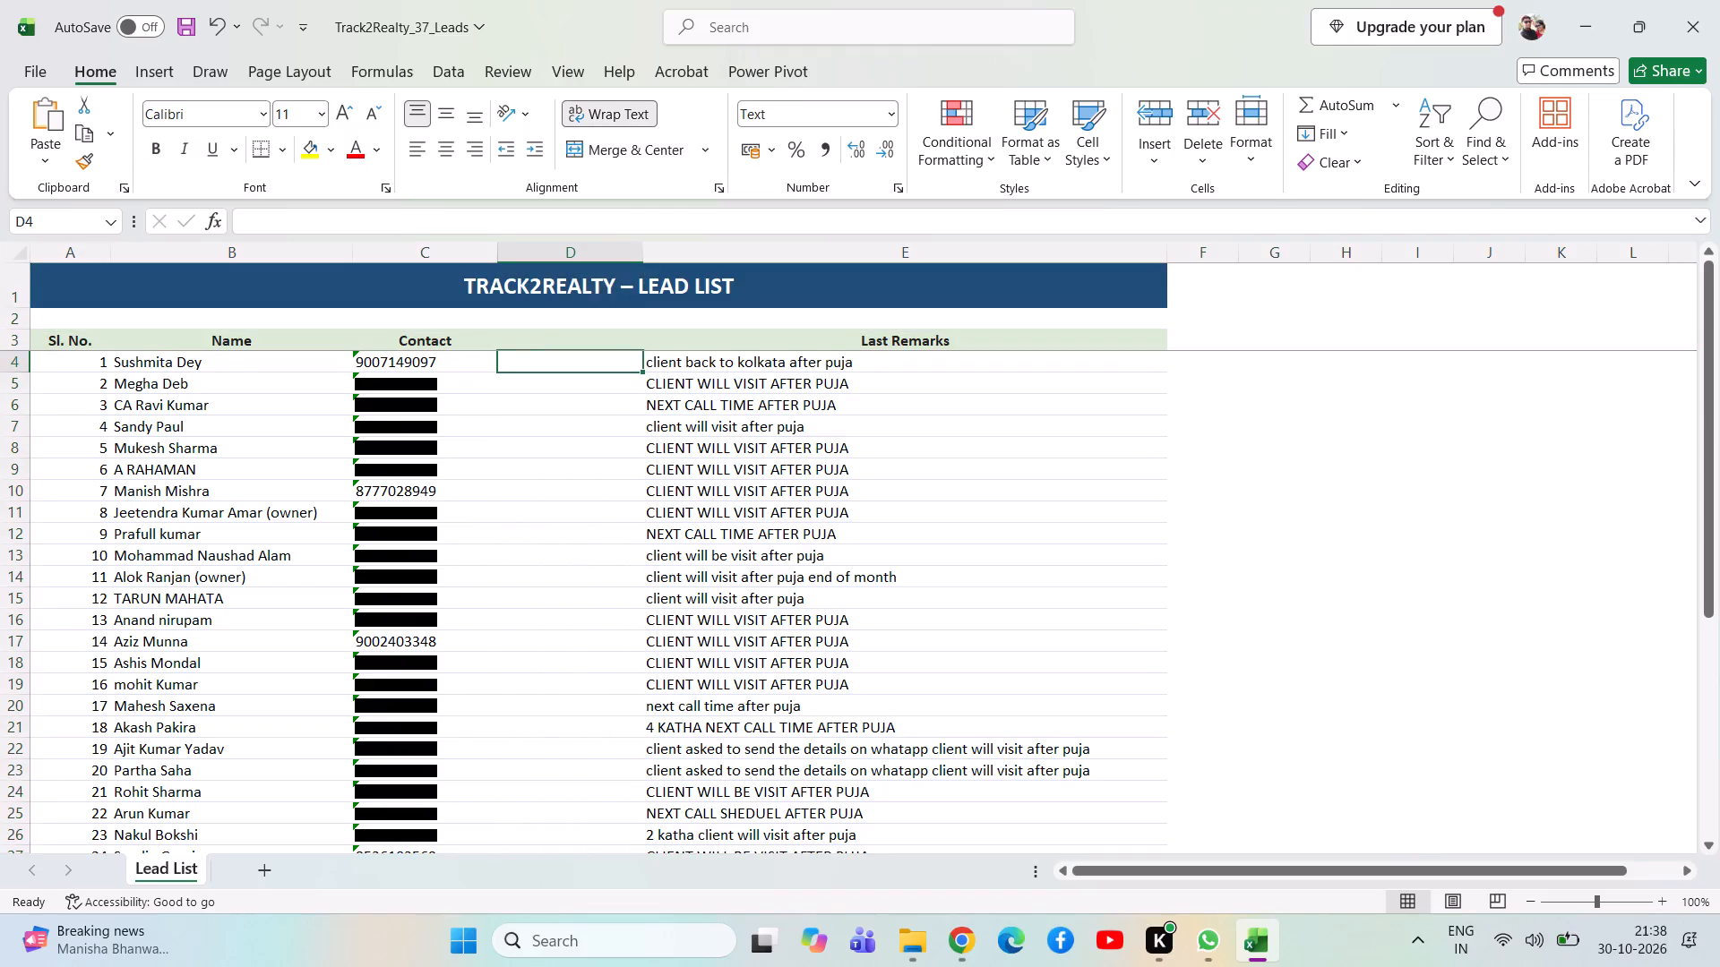
key(equal)
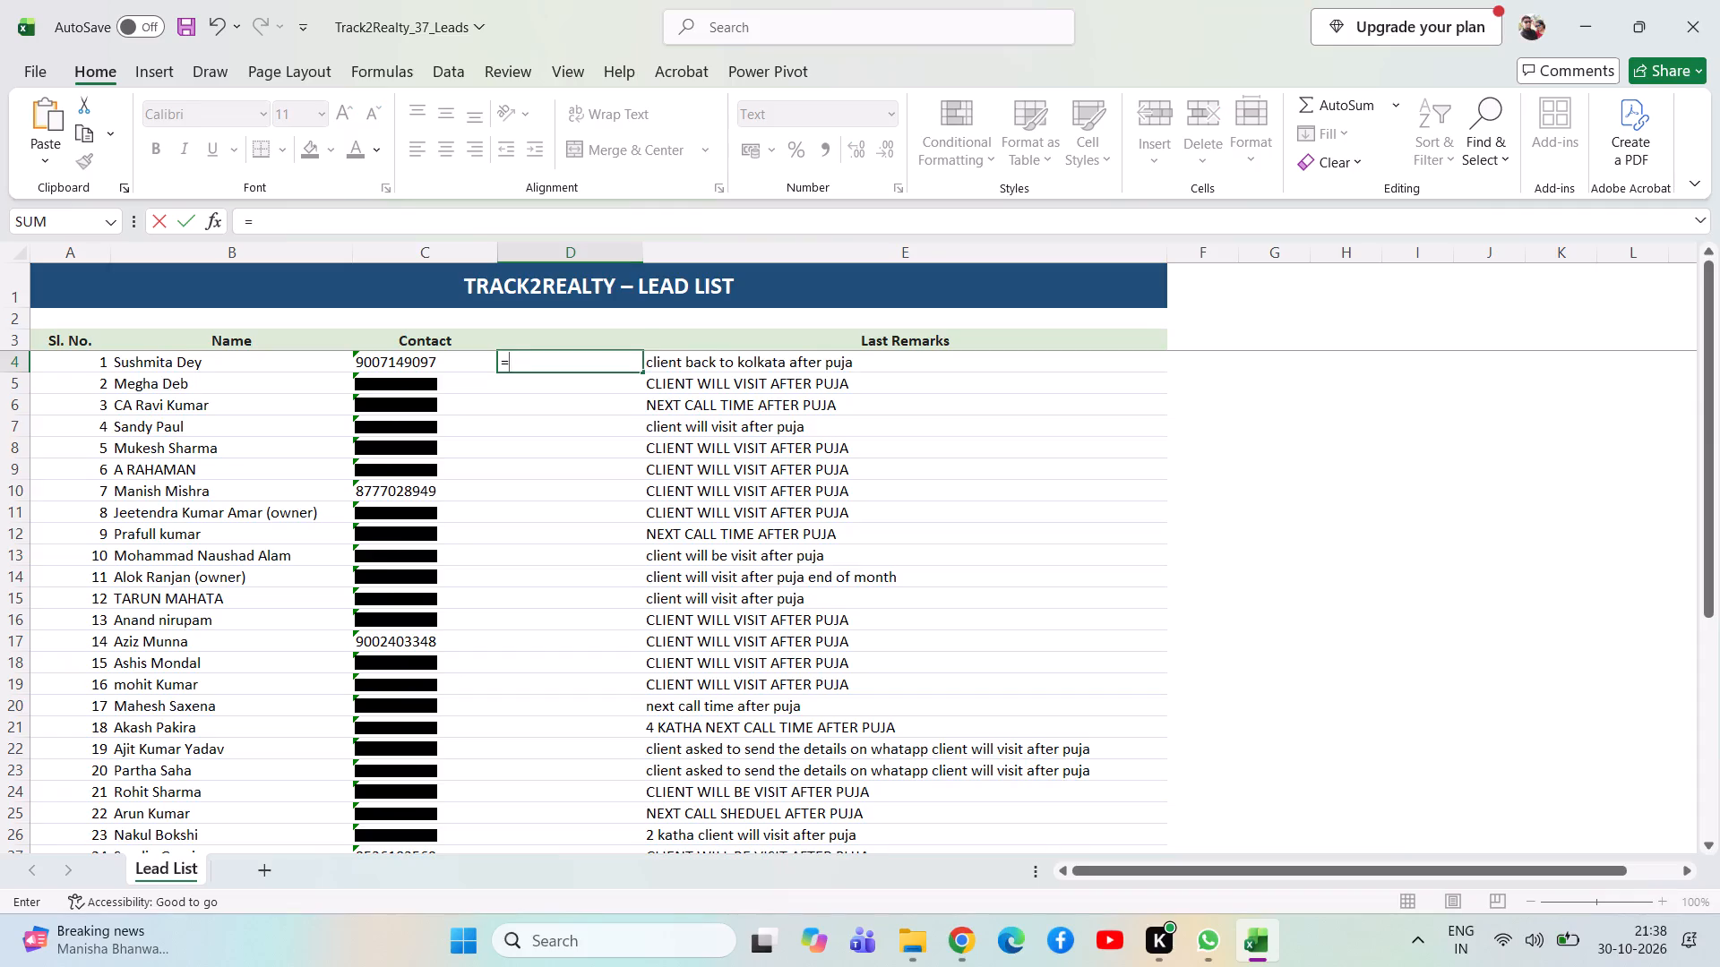
text(con)
text(ca)
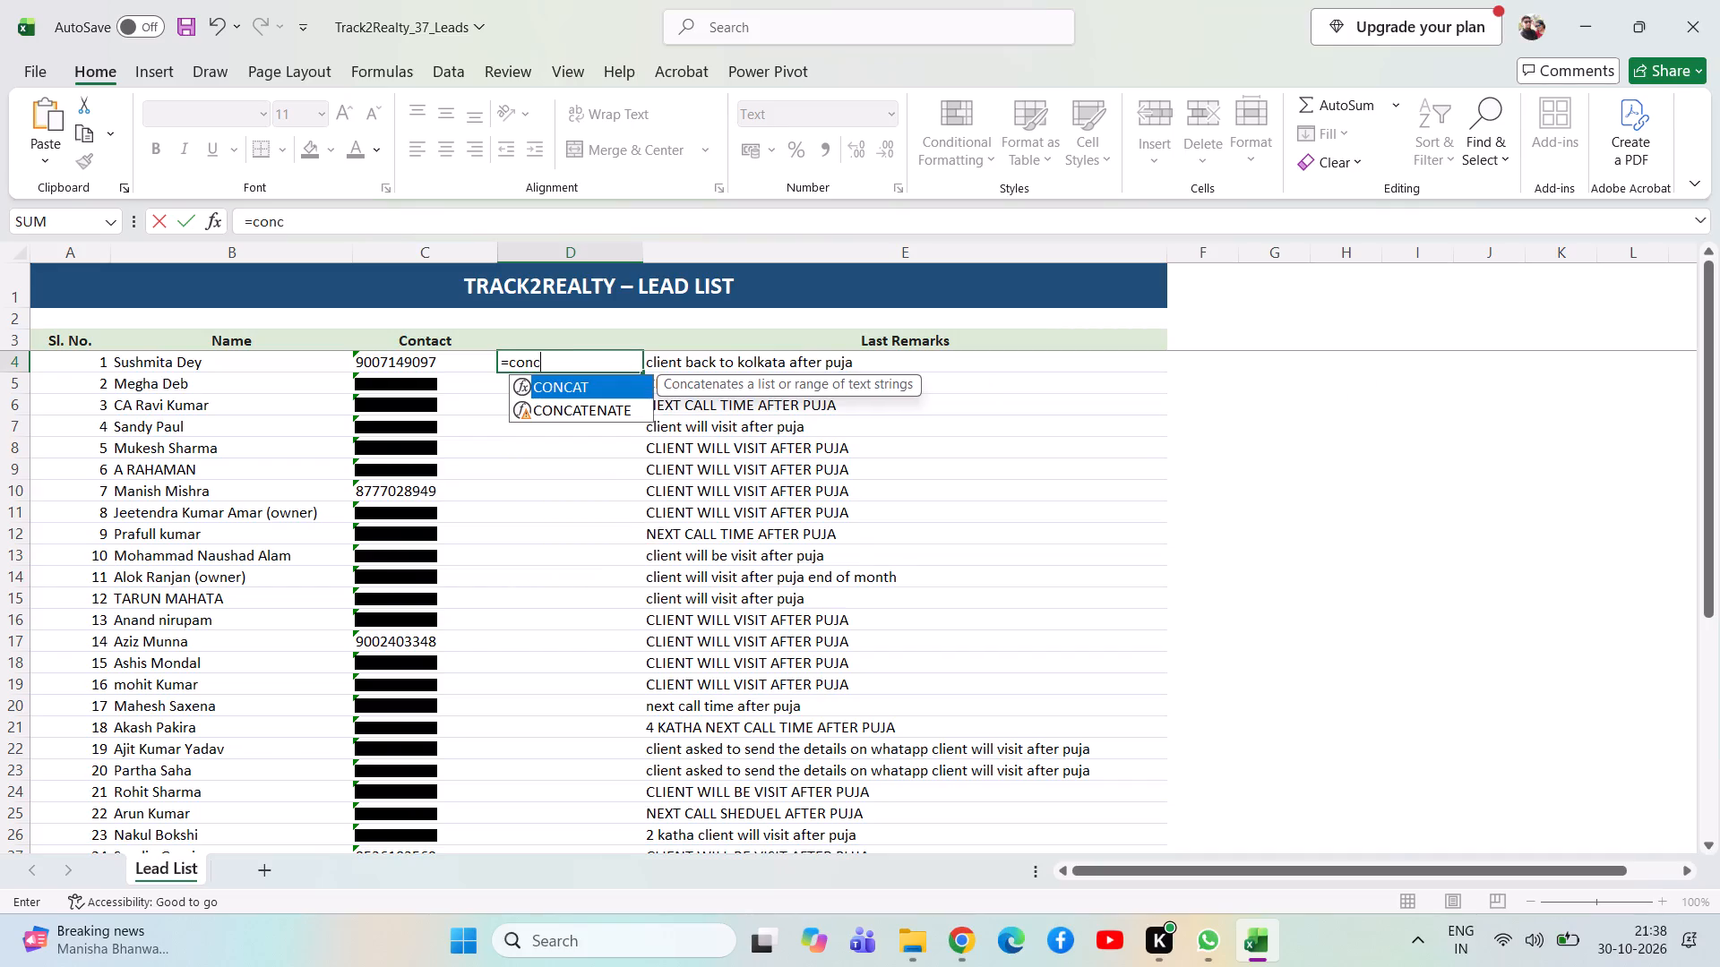
key(Down)
key(Tab)
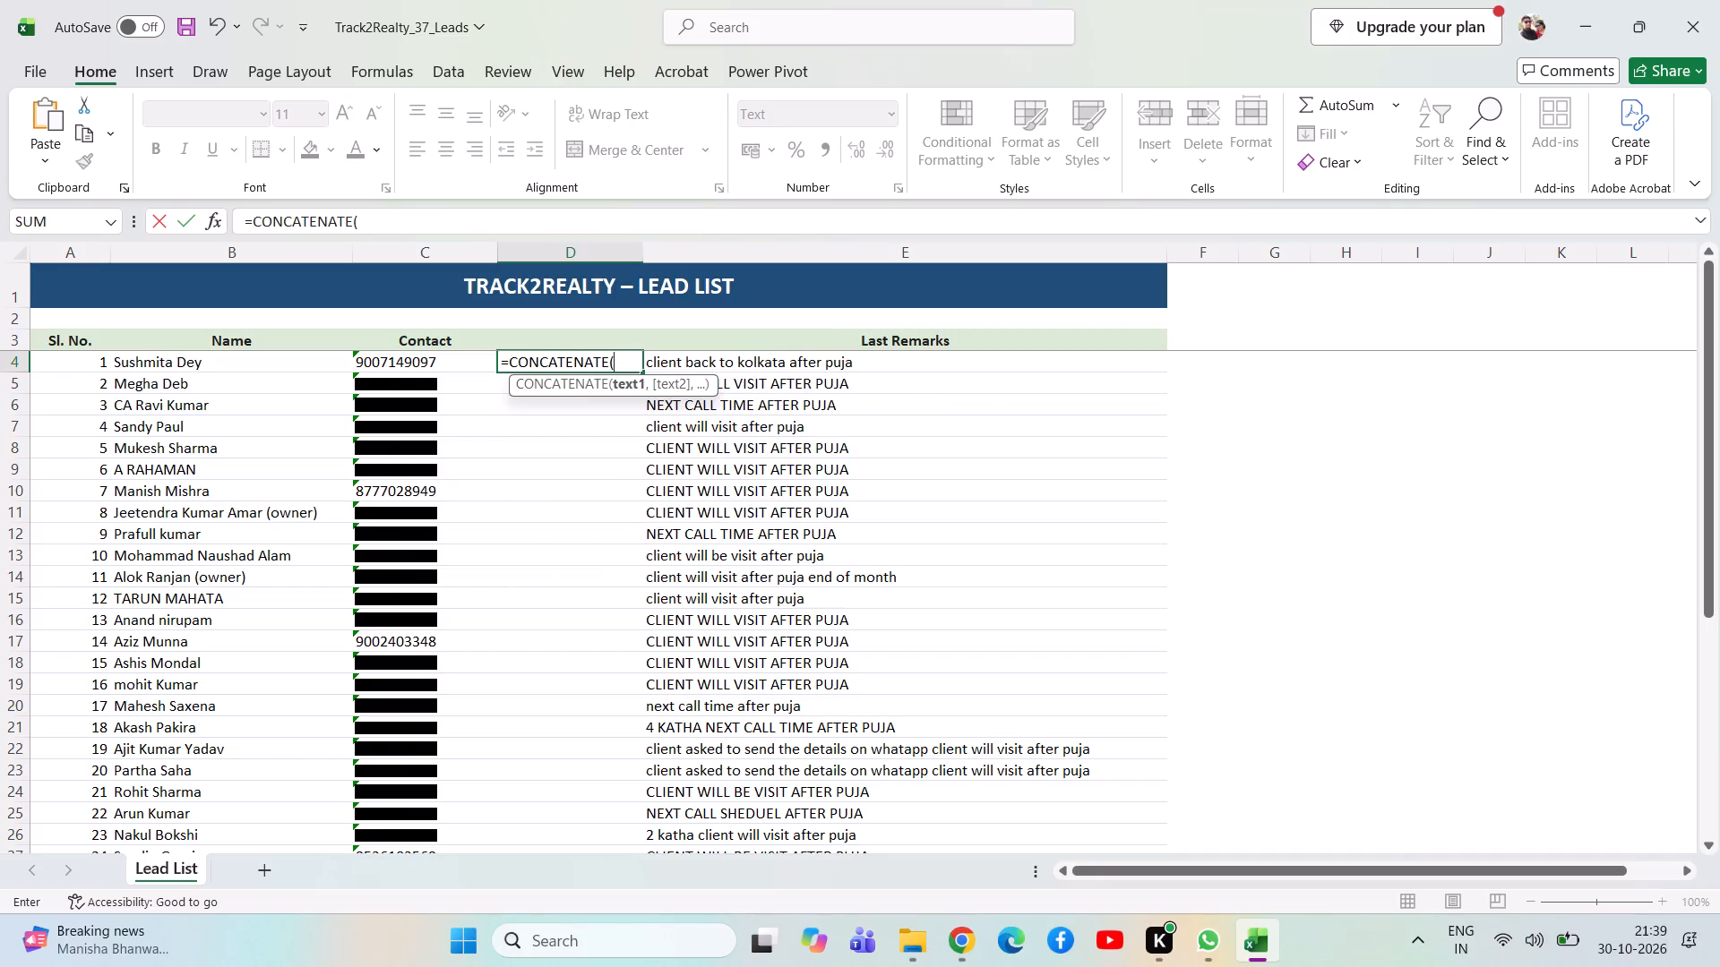
key(Left)
key(Left)
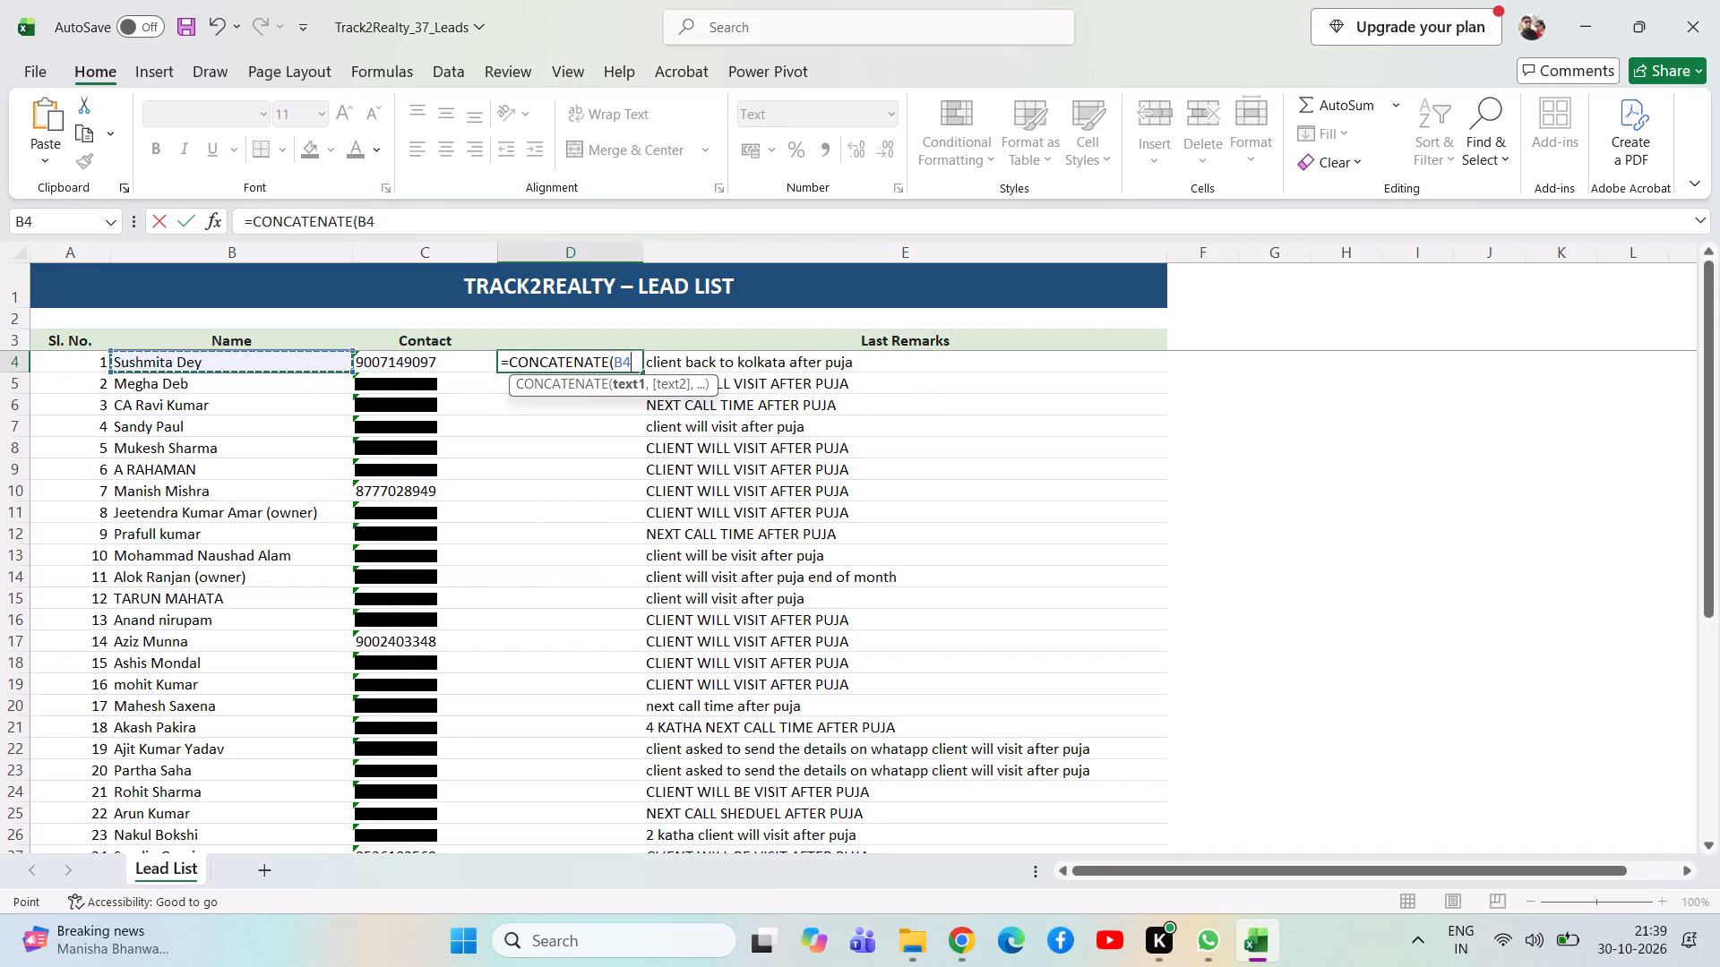
text(,")
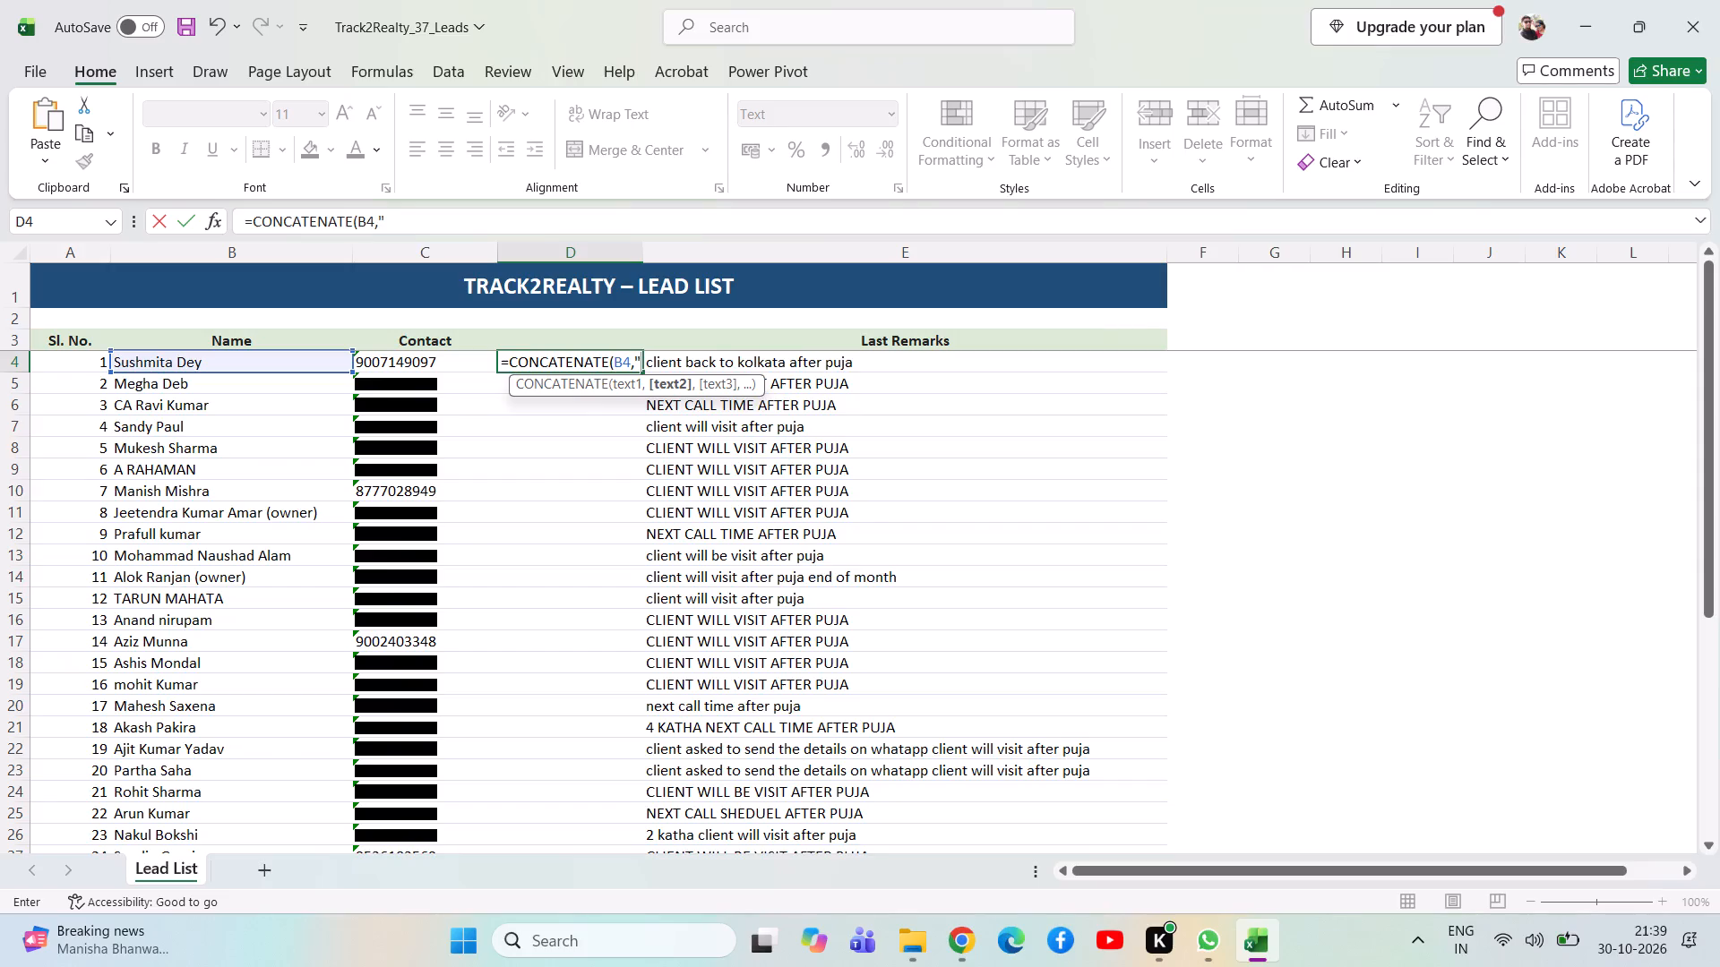
key(space)
text(")
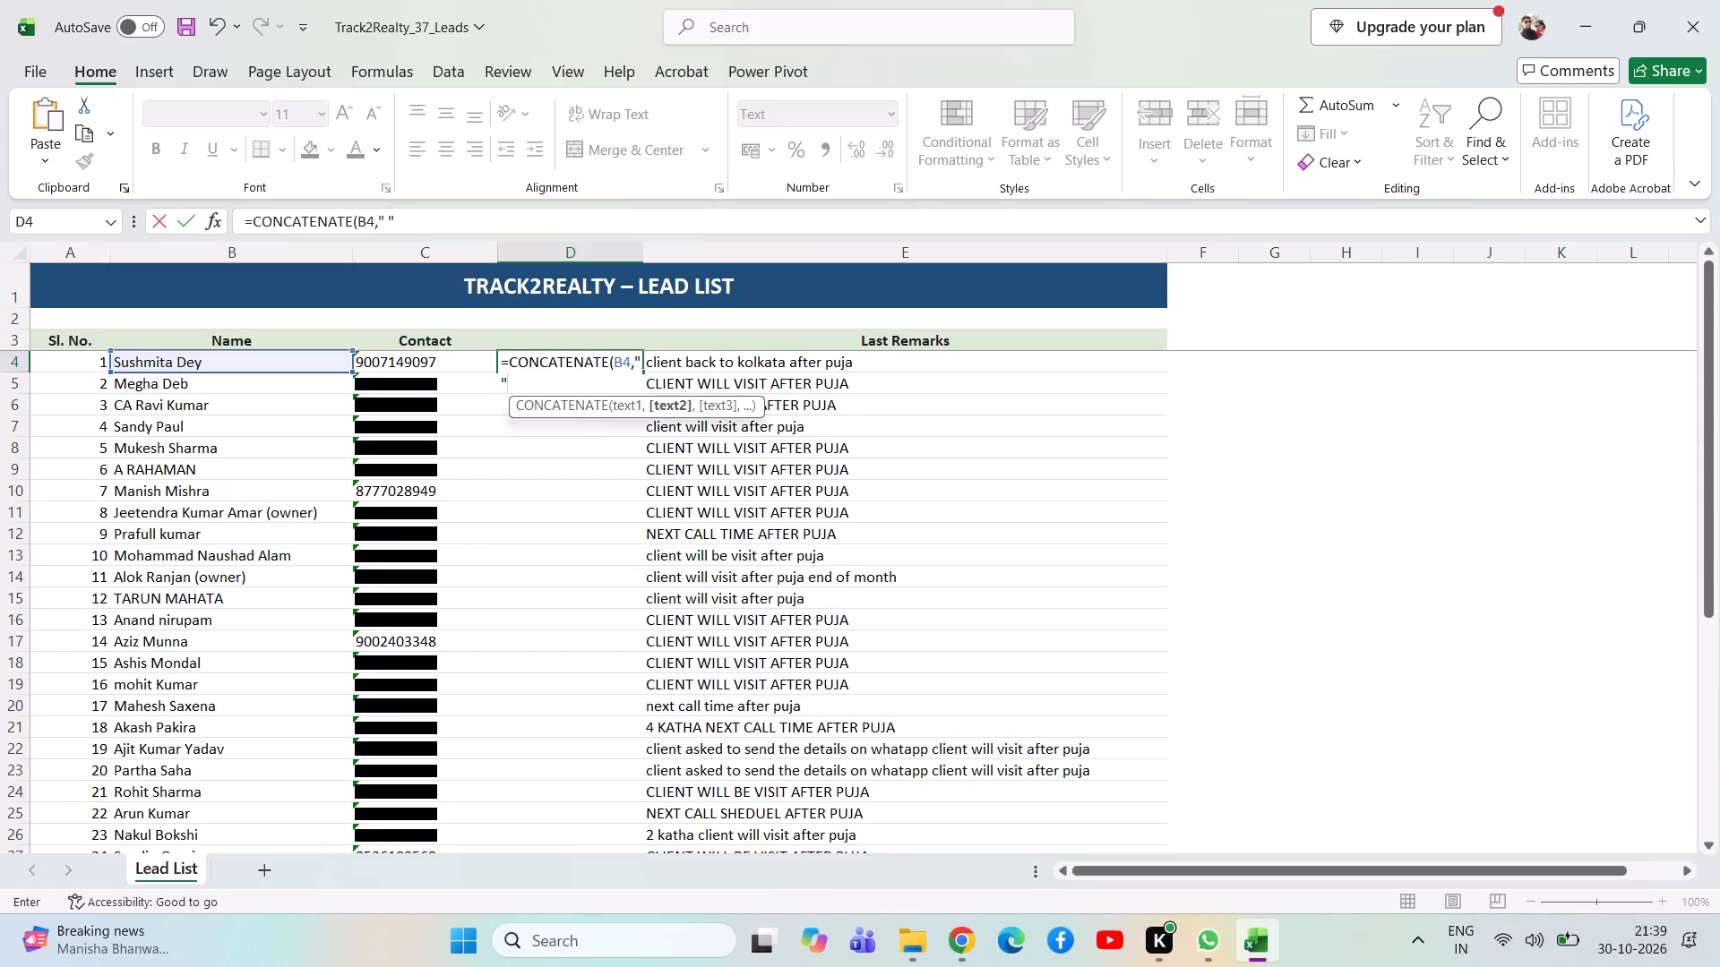
key(comma)
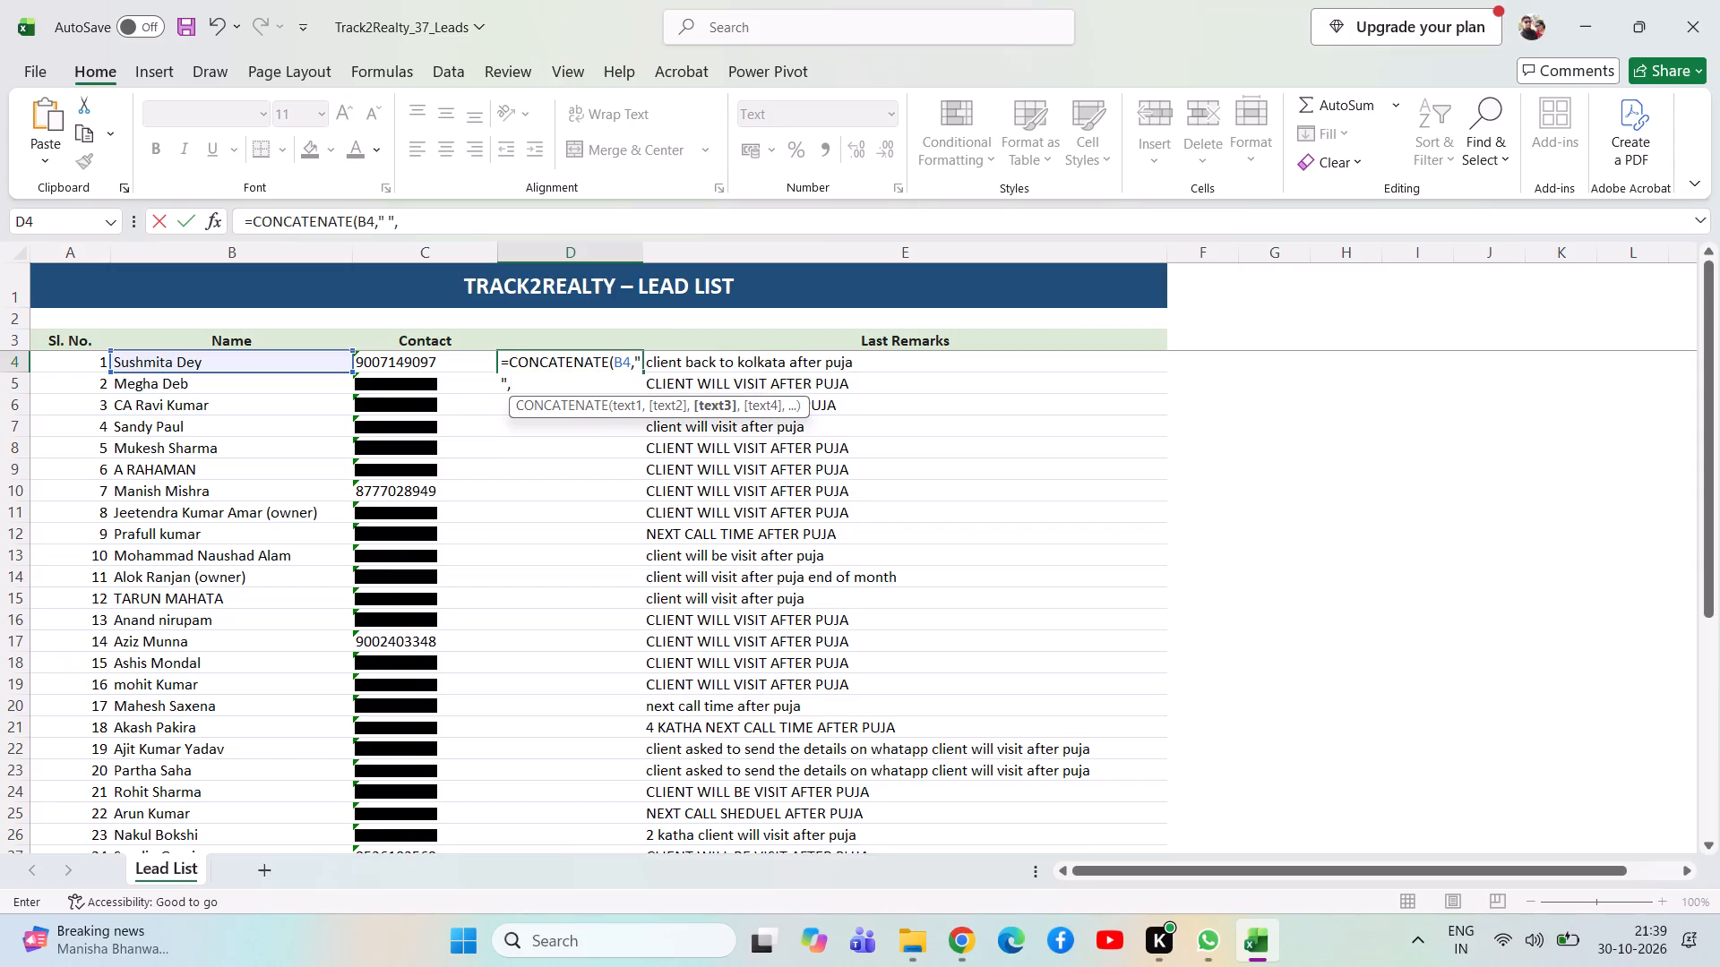
click(438, 362)
key(Return)
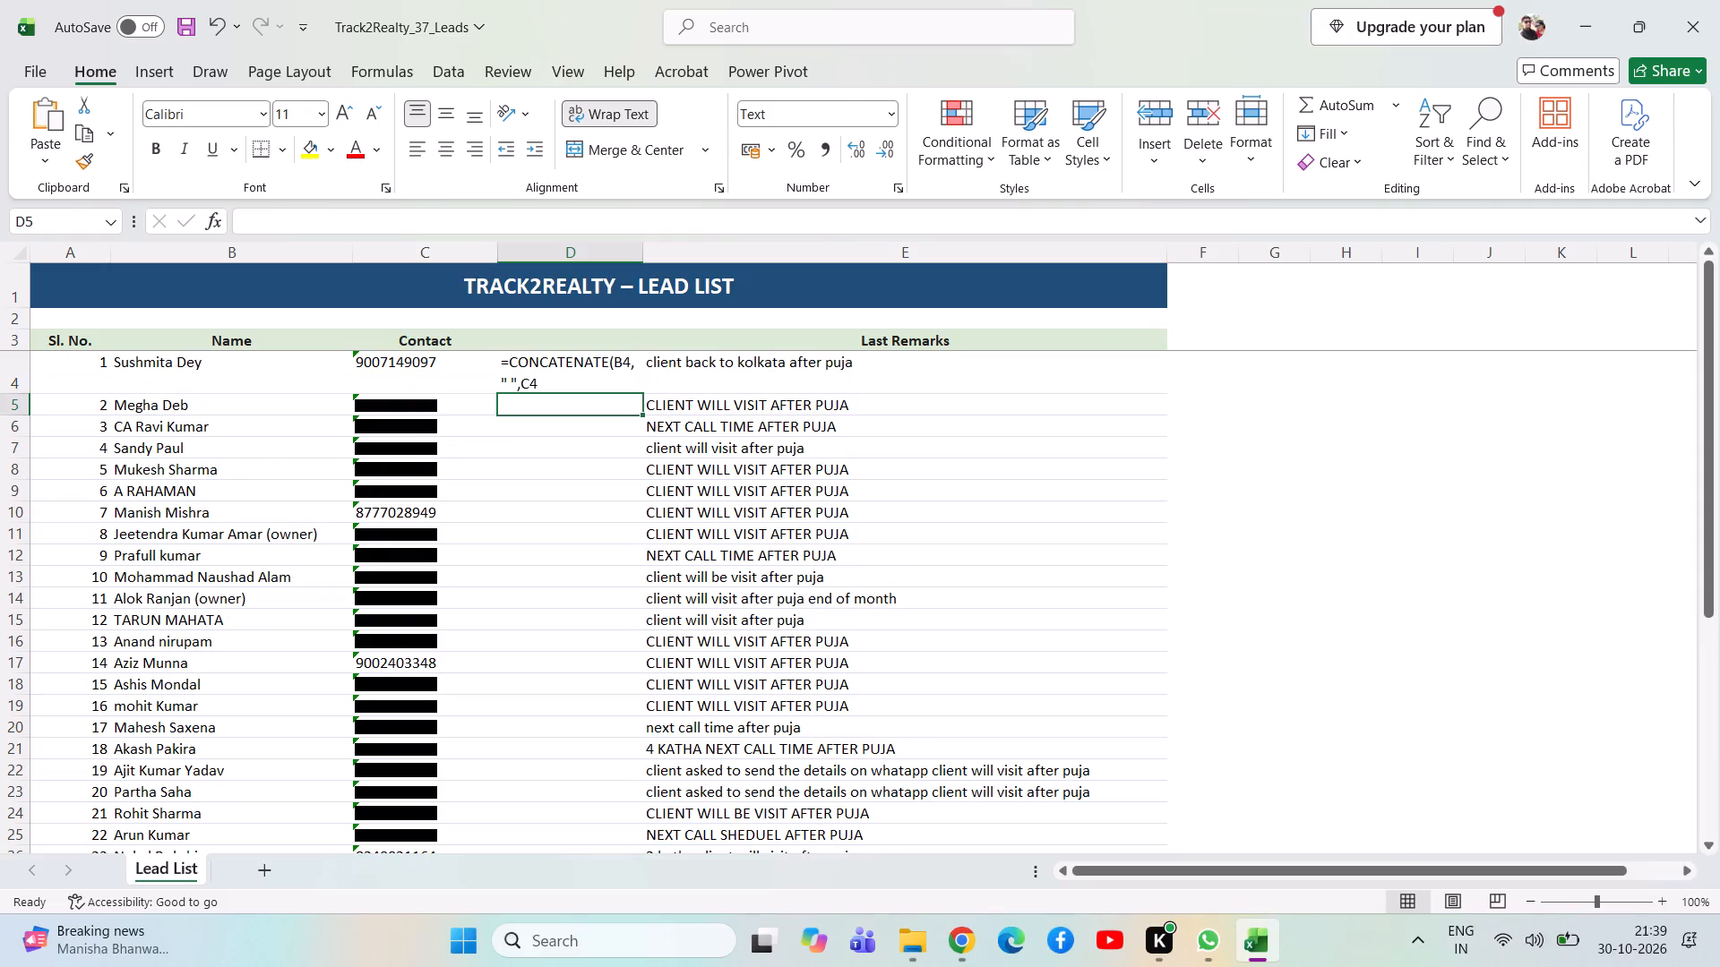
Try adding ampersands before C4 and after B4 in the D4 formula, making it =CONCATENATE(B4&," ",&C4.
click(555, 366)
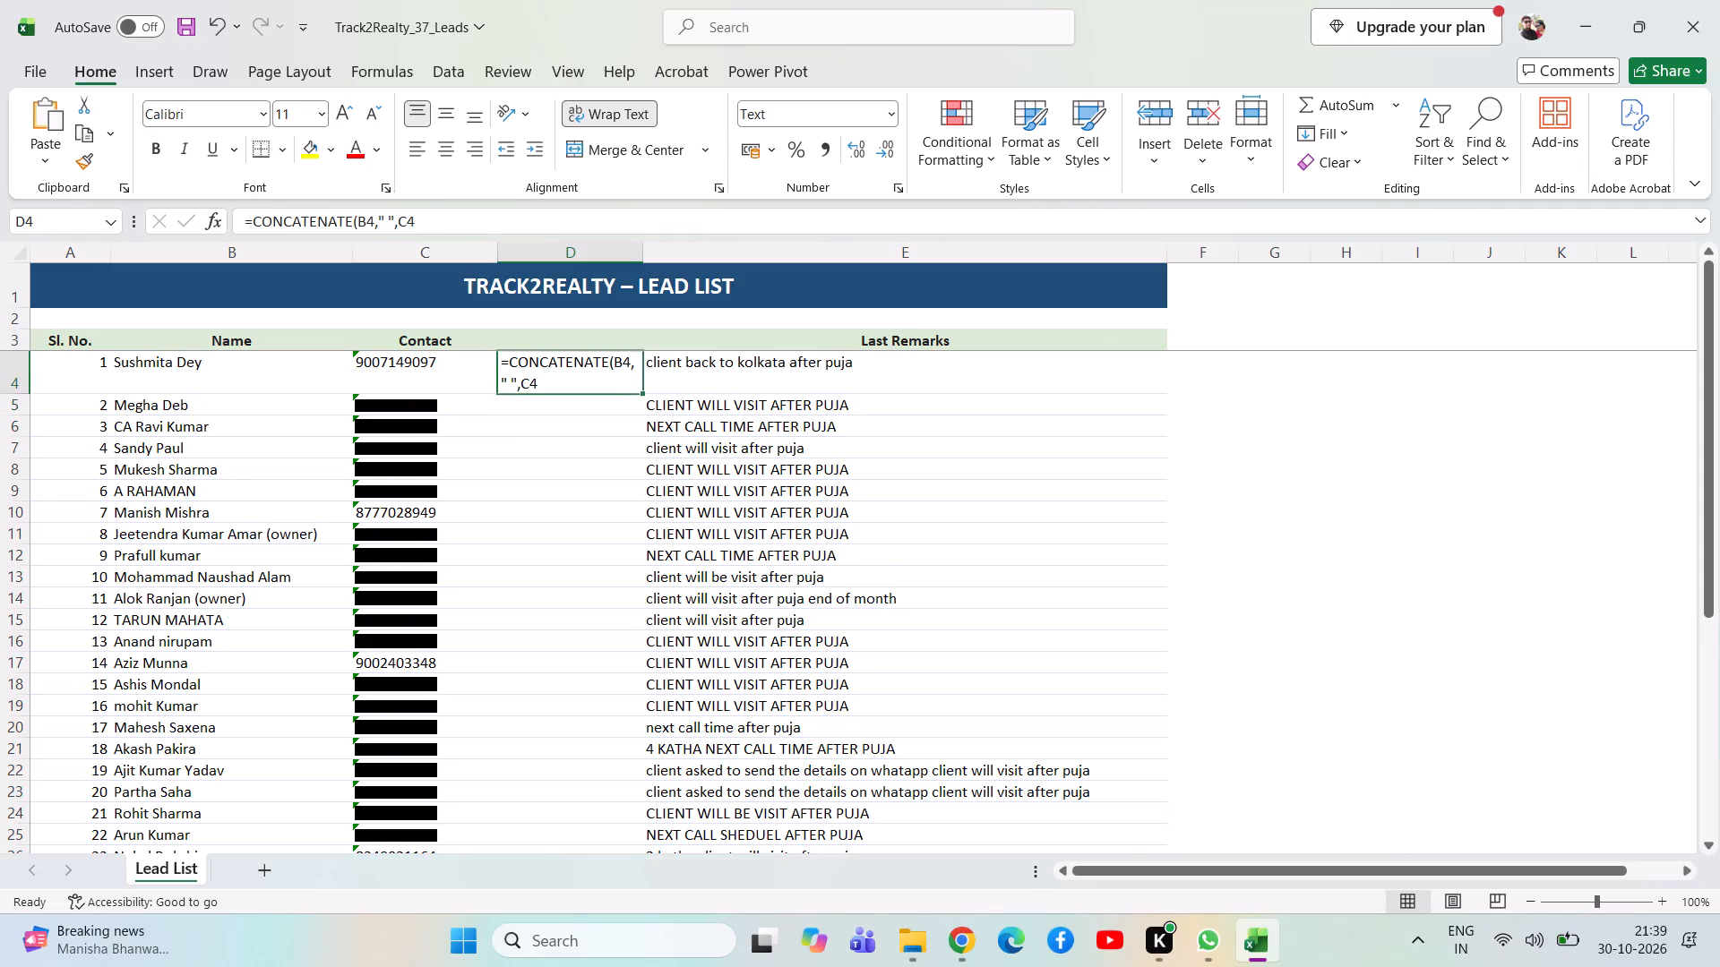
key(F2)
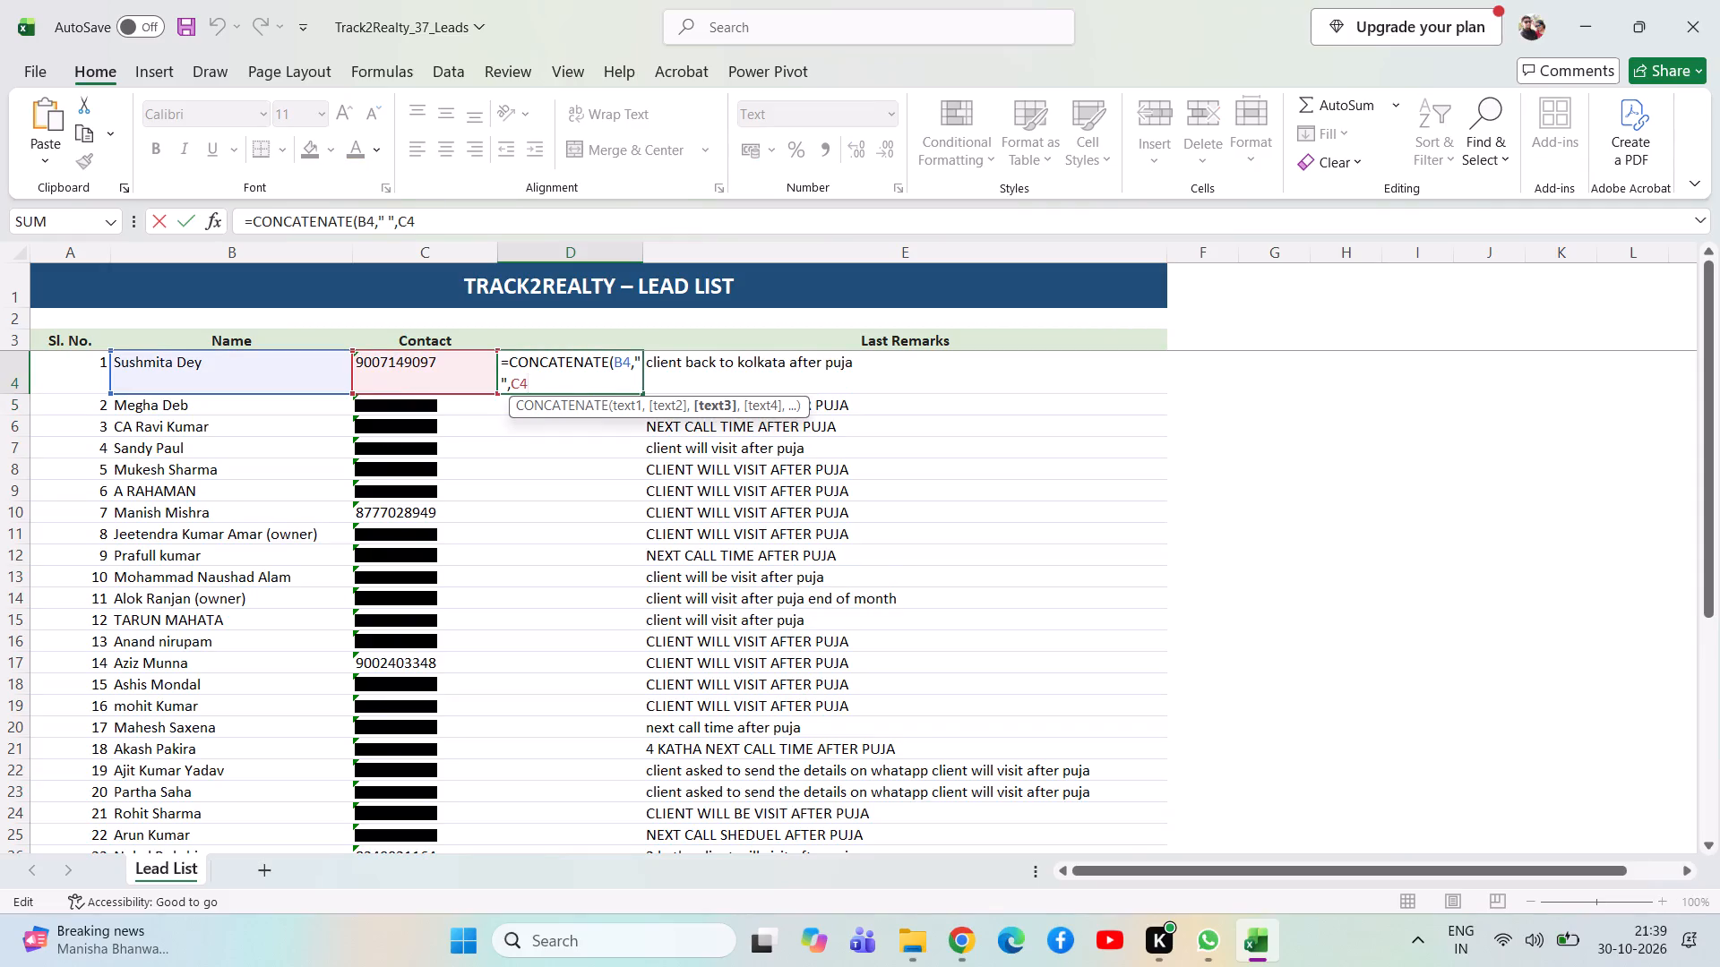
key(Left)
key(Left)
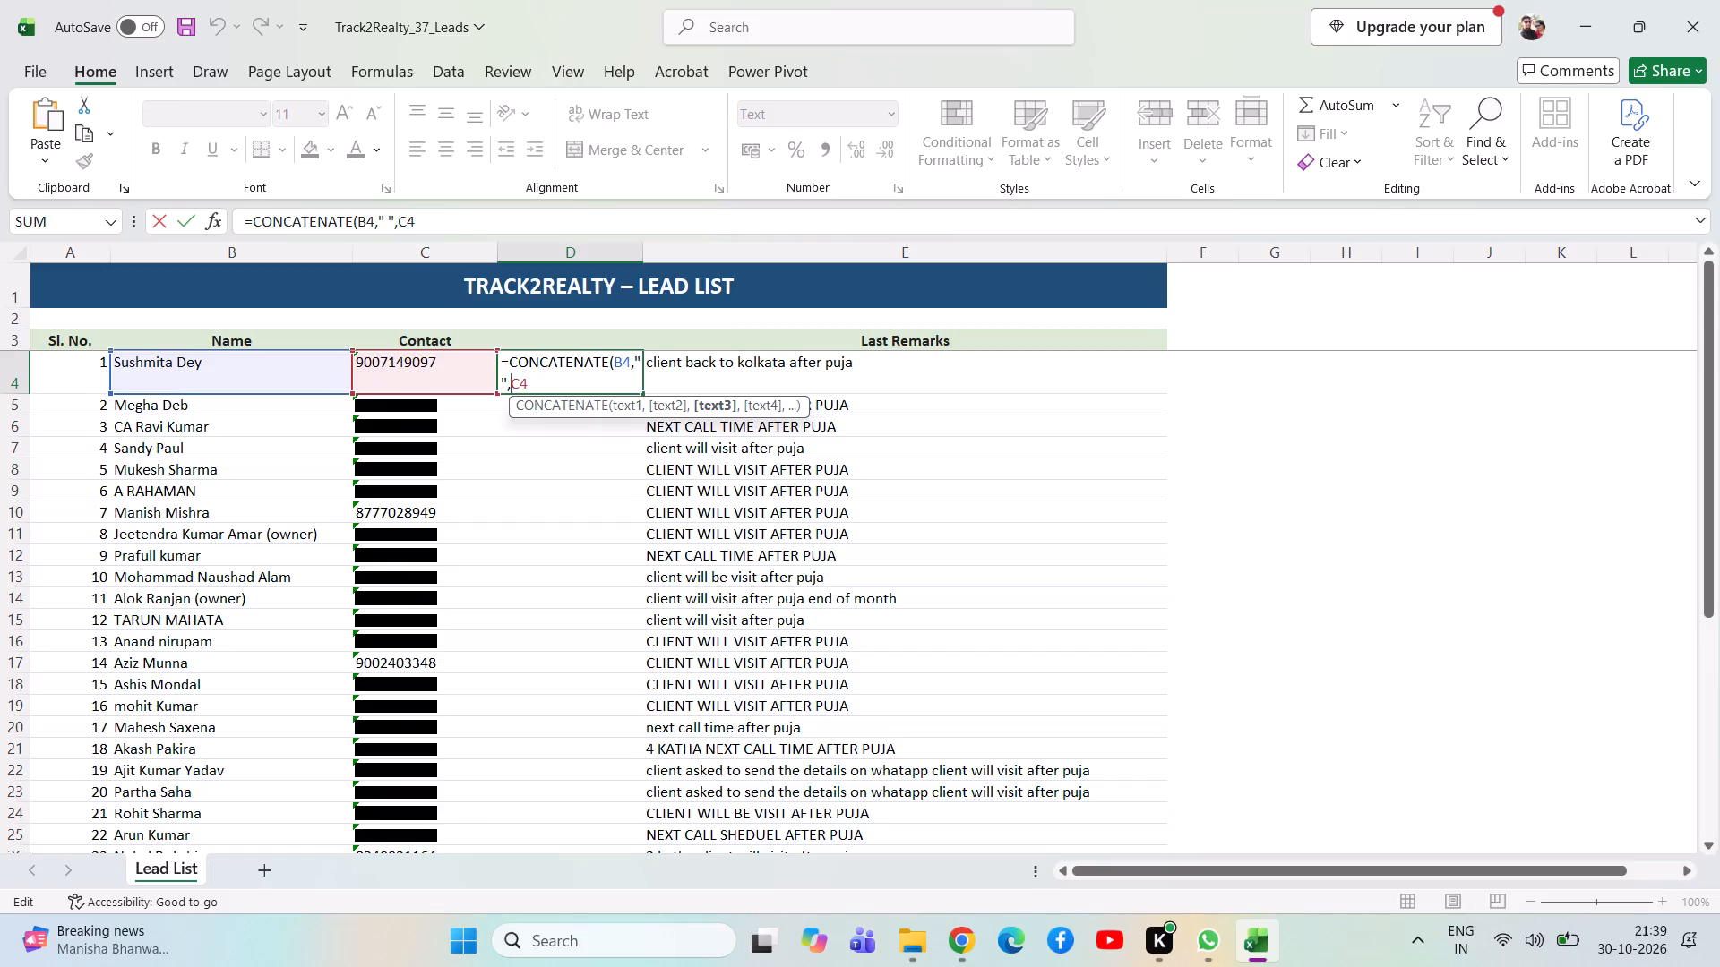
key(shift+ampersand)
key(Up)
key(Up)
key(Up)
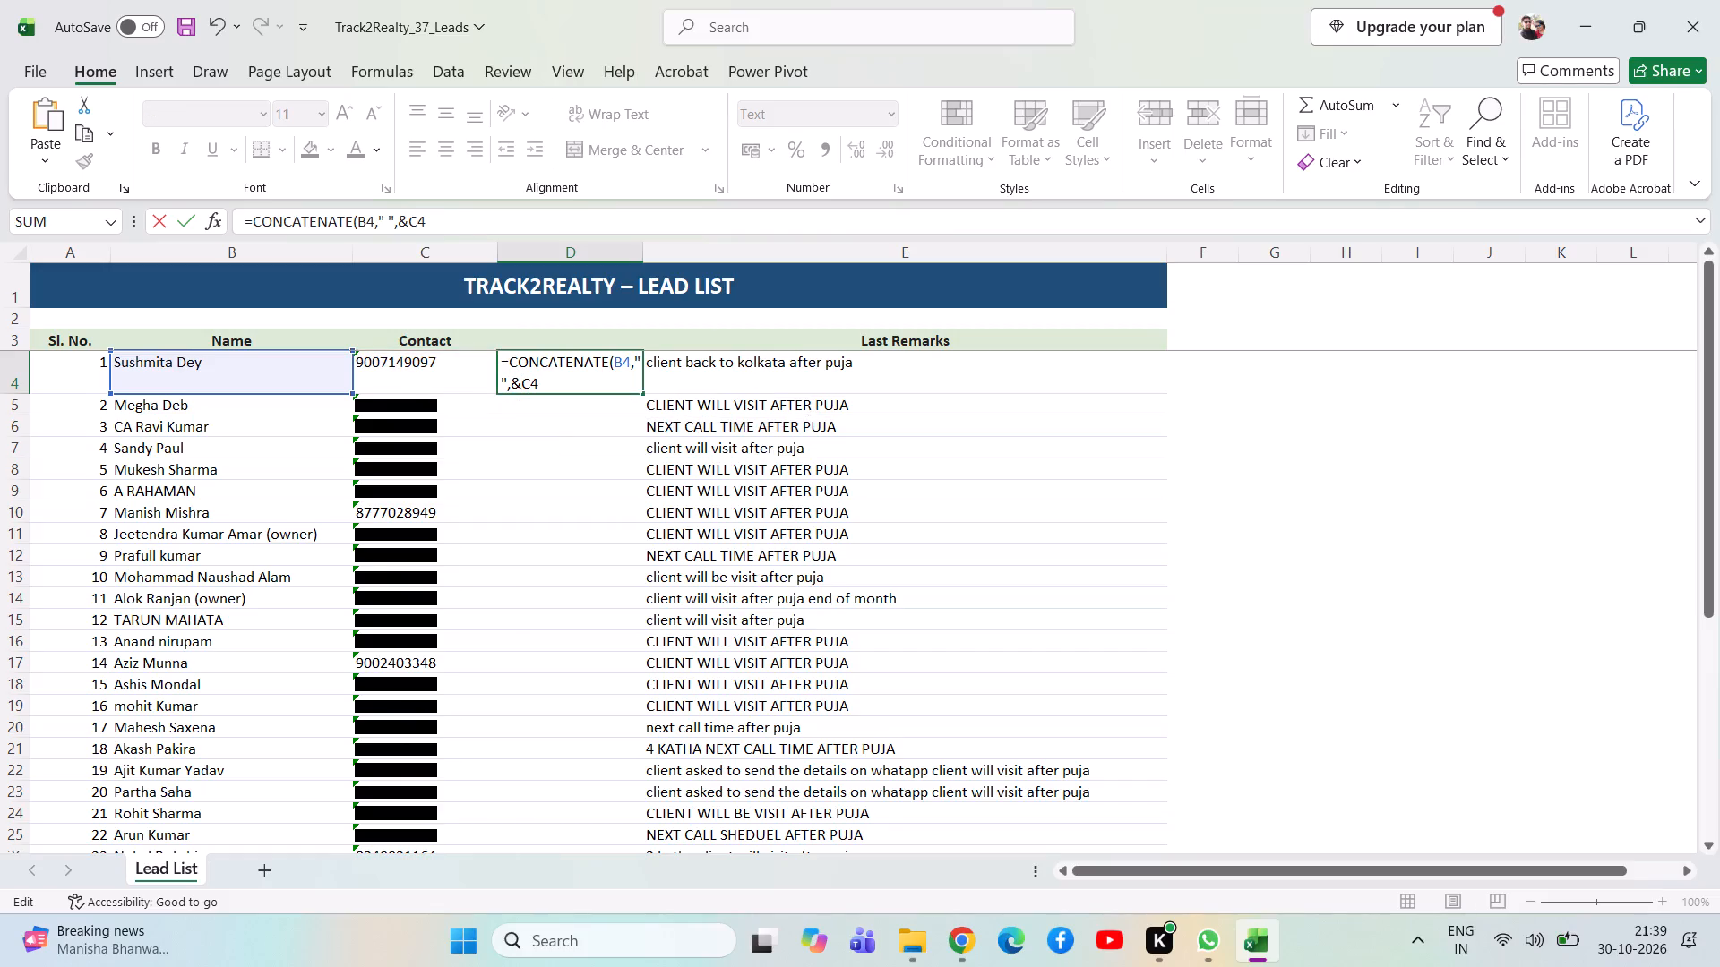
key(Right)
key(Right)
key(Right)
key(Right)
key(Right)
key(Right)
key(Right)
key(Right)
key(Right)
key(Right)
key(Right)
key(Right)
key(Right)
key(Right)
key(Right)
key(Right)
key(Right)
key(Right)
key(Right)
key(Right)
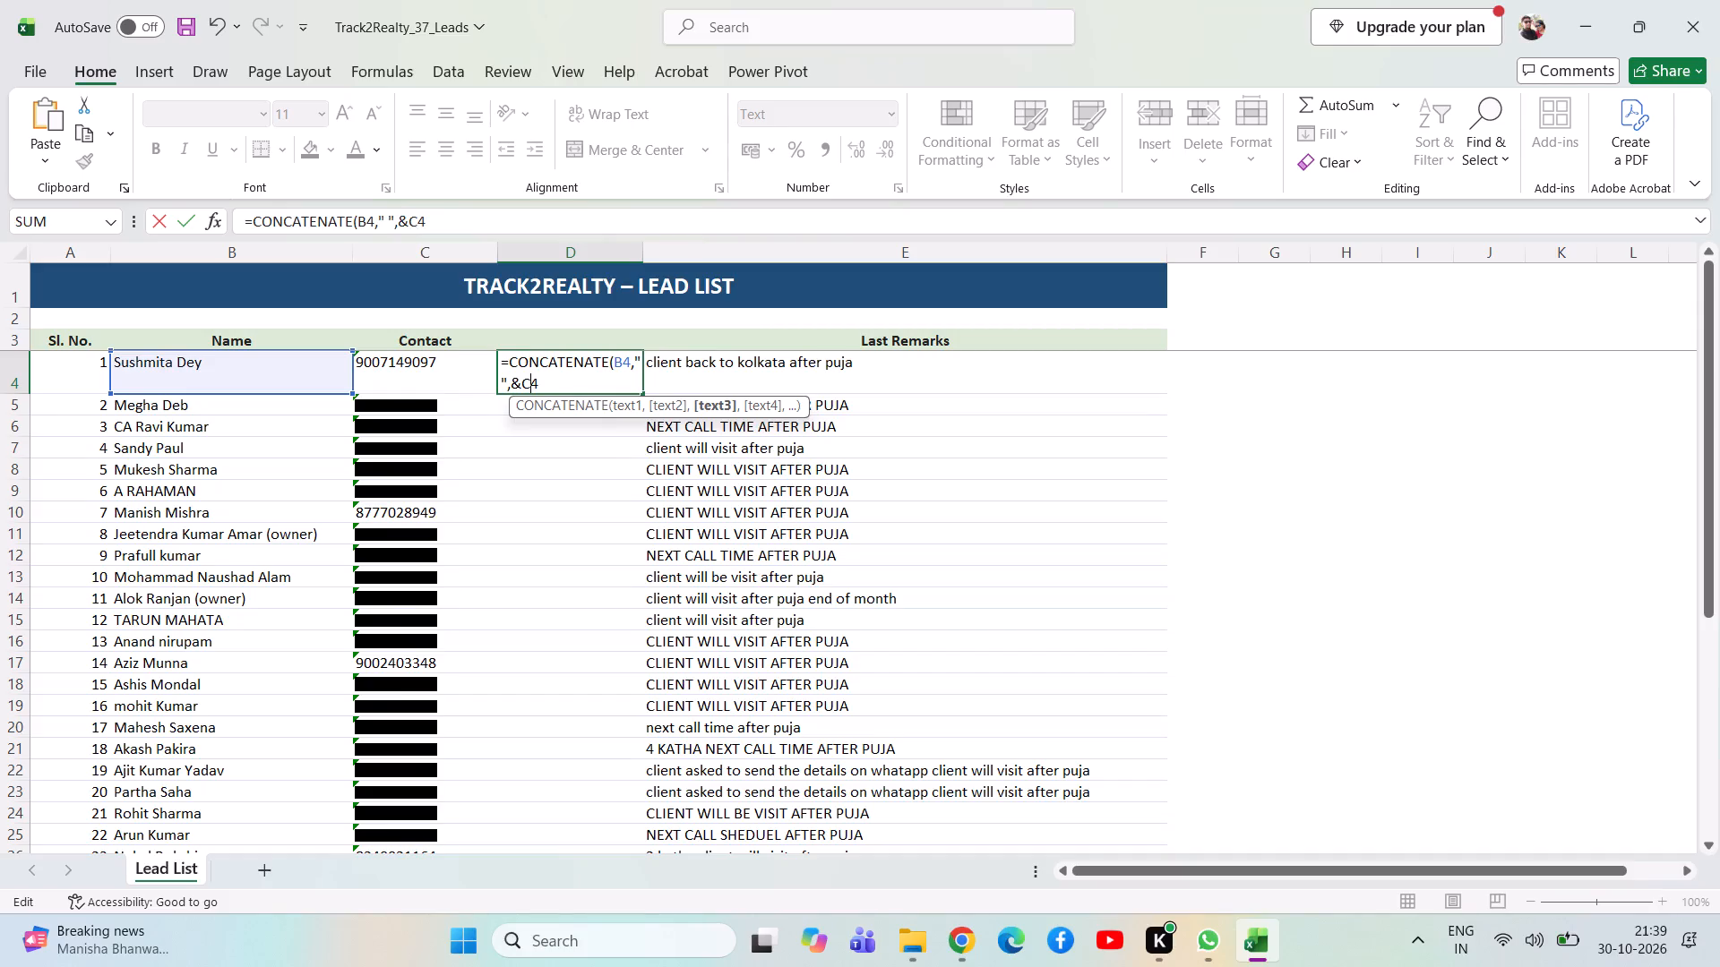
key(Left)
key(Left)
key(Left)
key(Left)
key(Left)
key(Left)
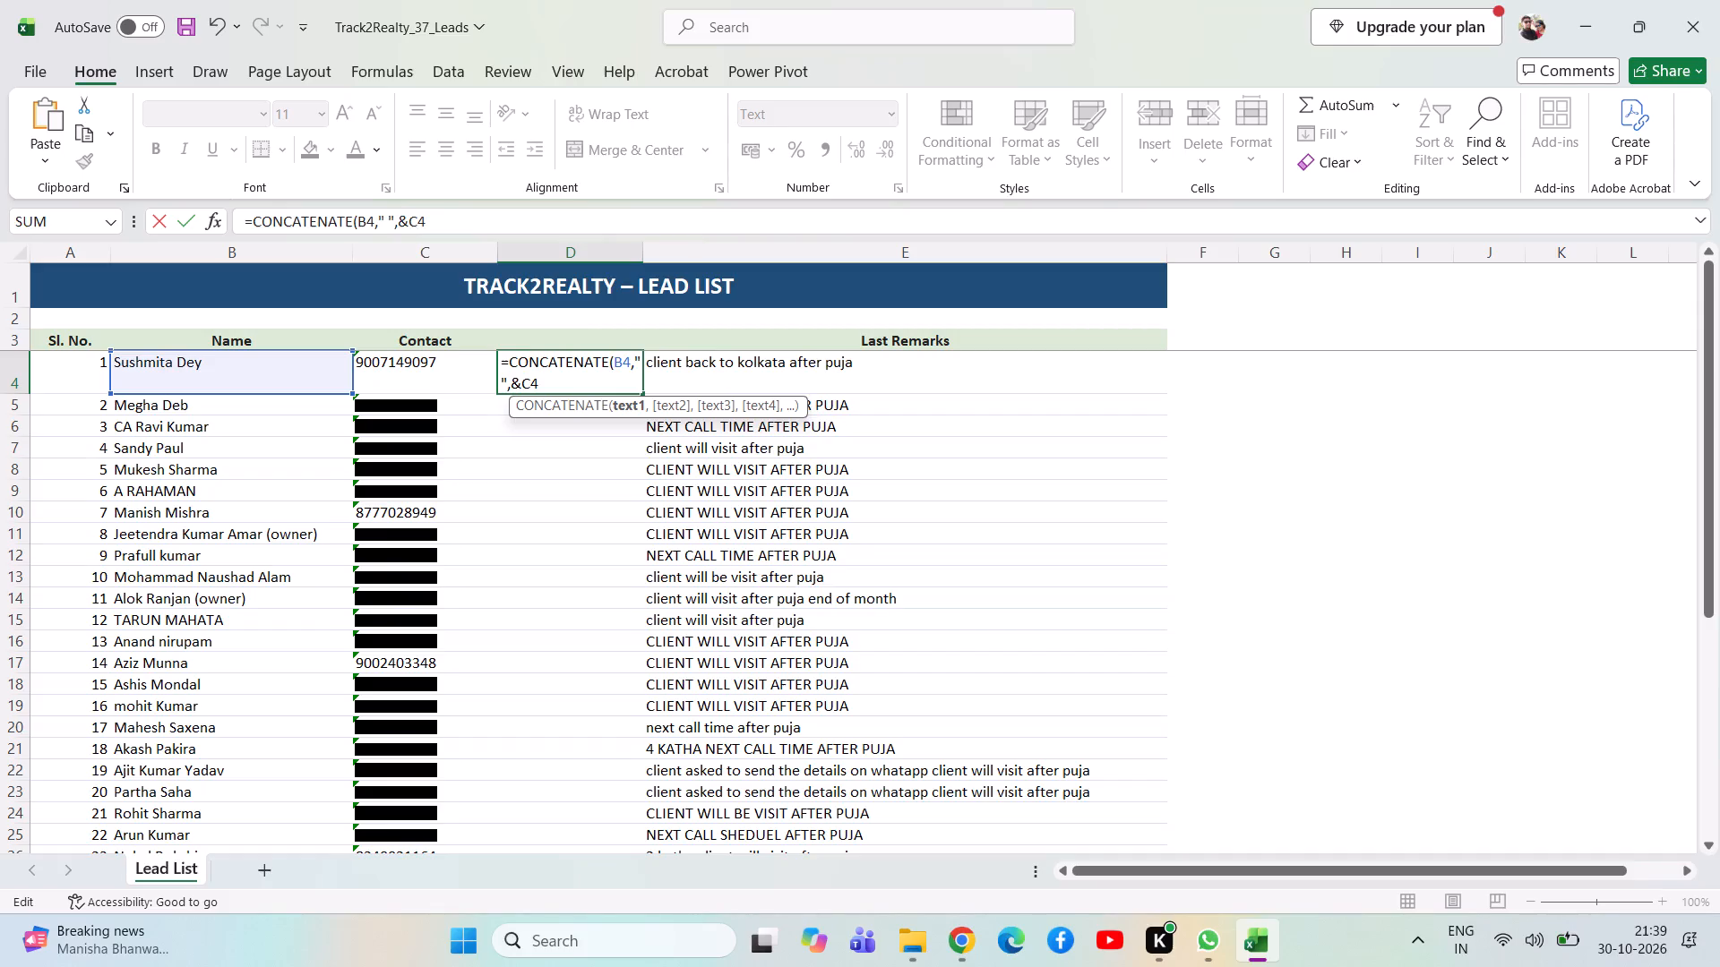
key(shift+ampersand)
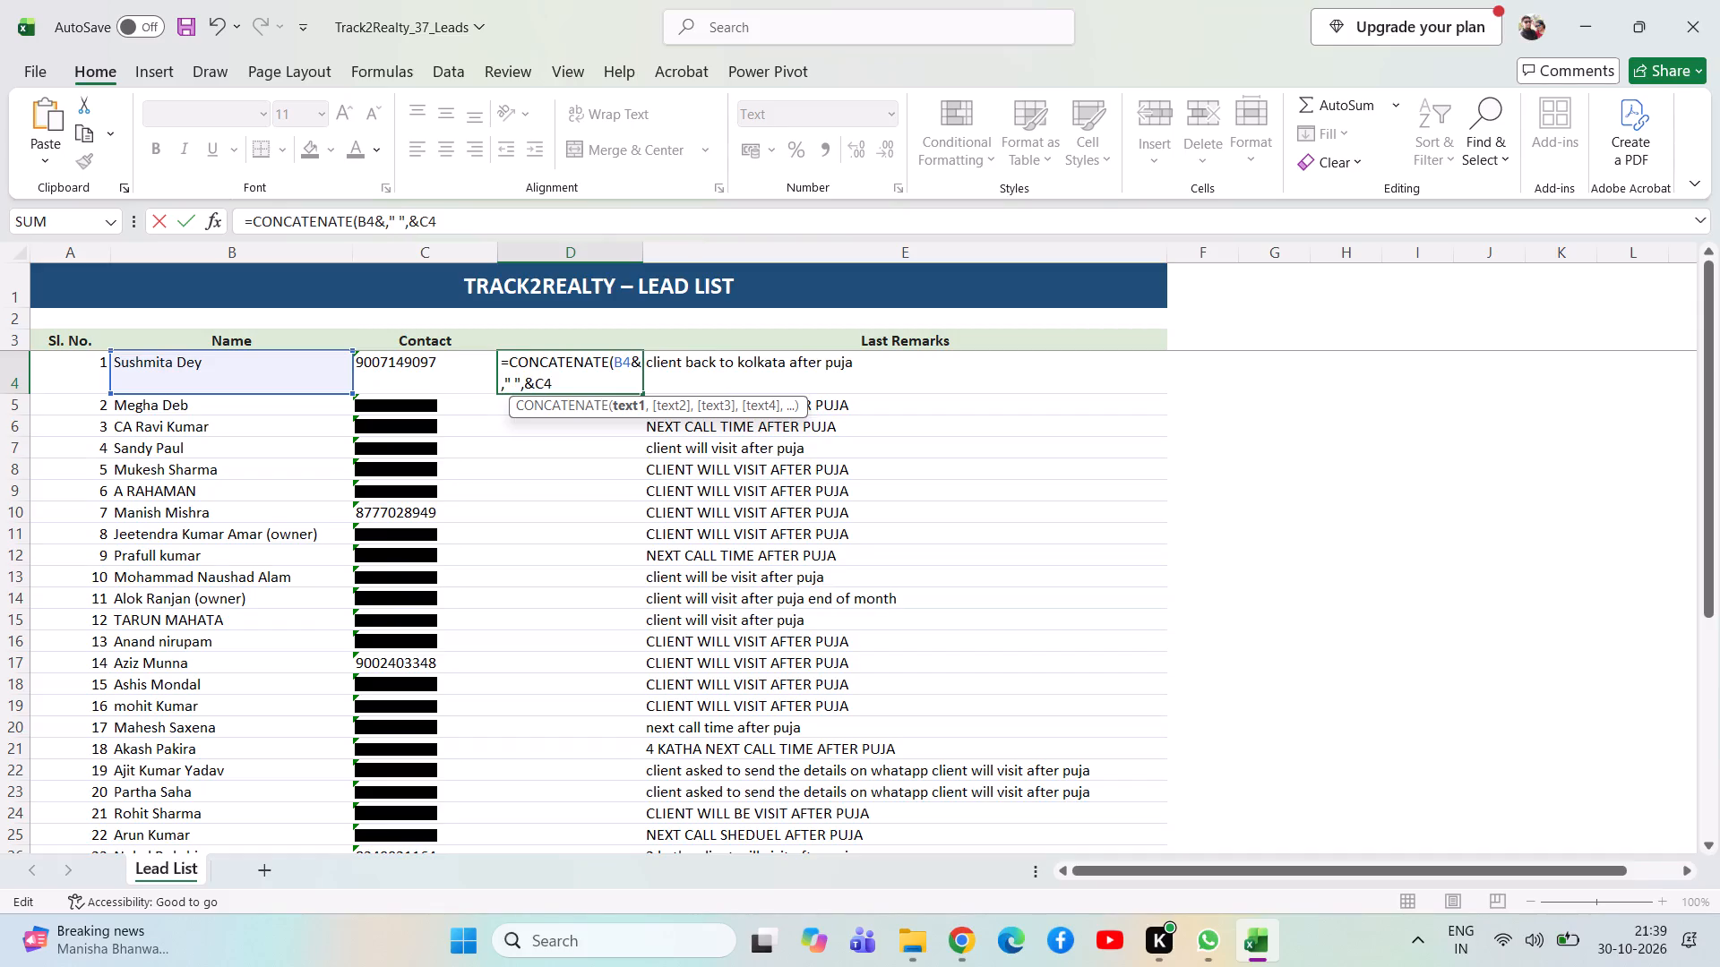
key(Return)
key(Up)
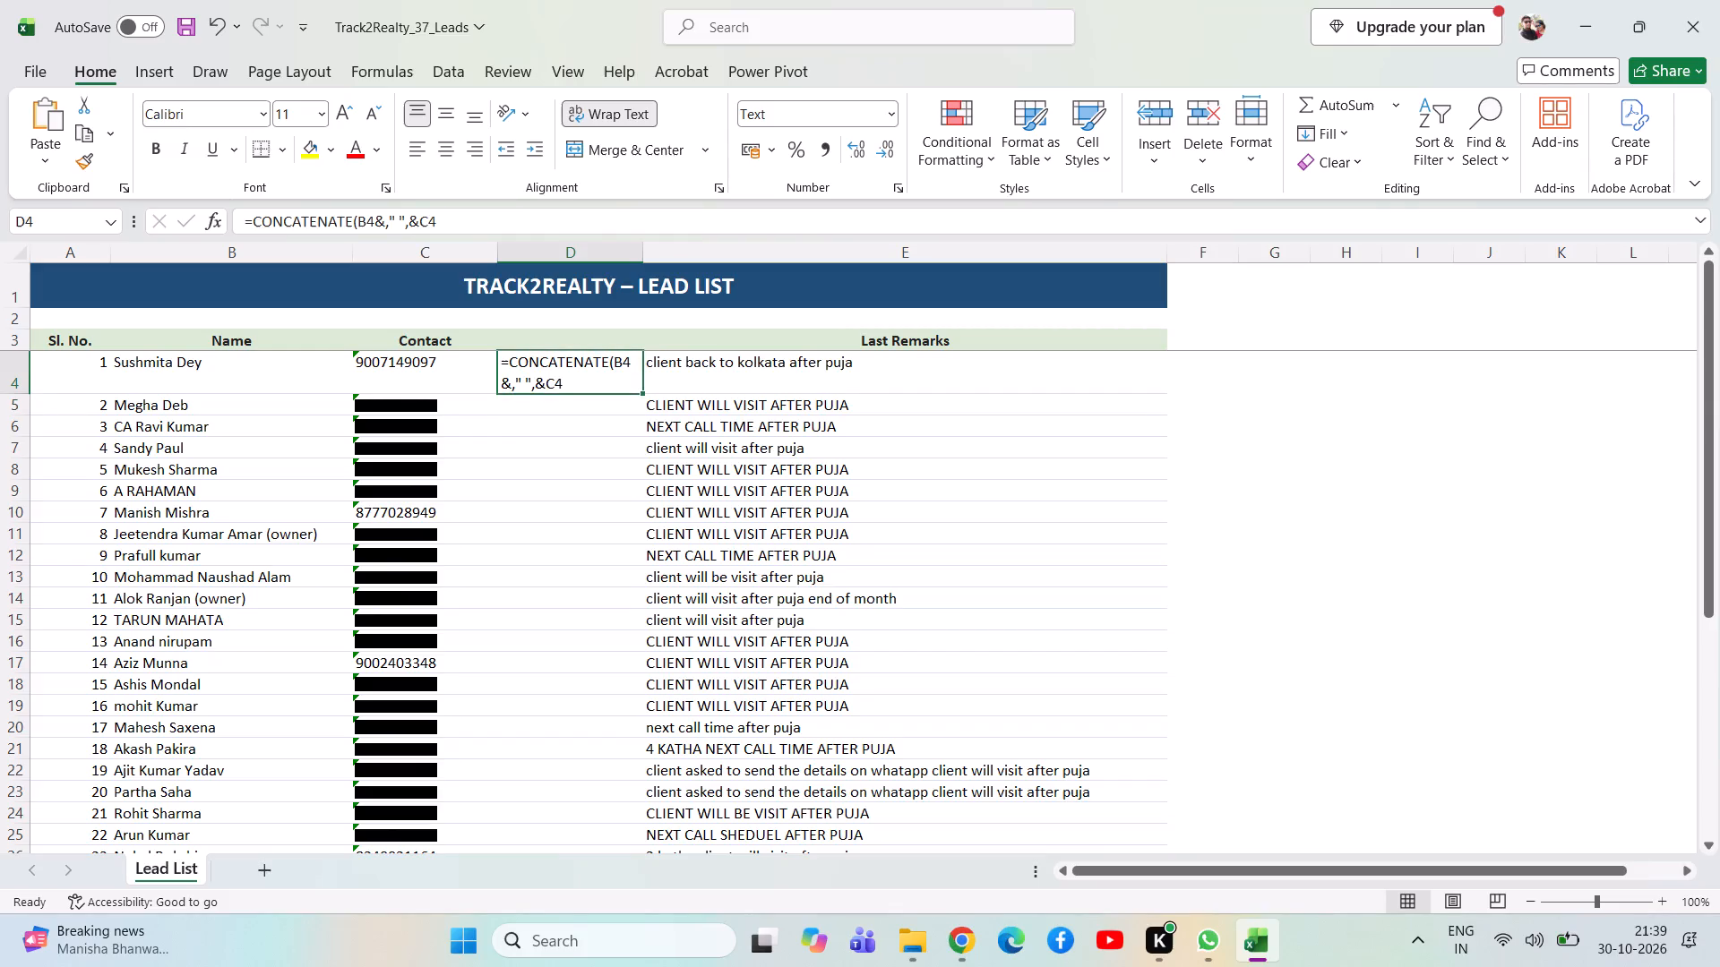
Add the closing parenthesis to the CONCATENATE formula in cell D4.
key(F2)
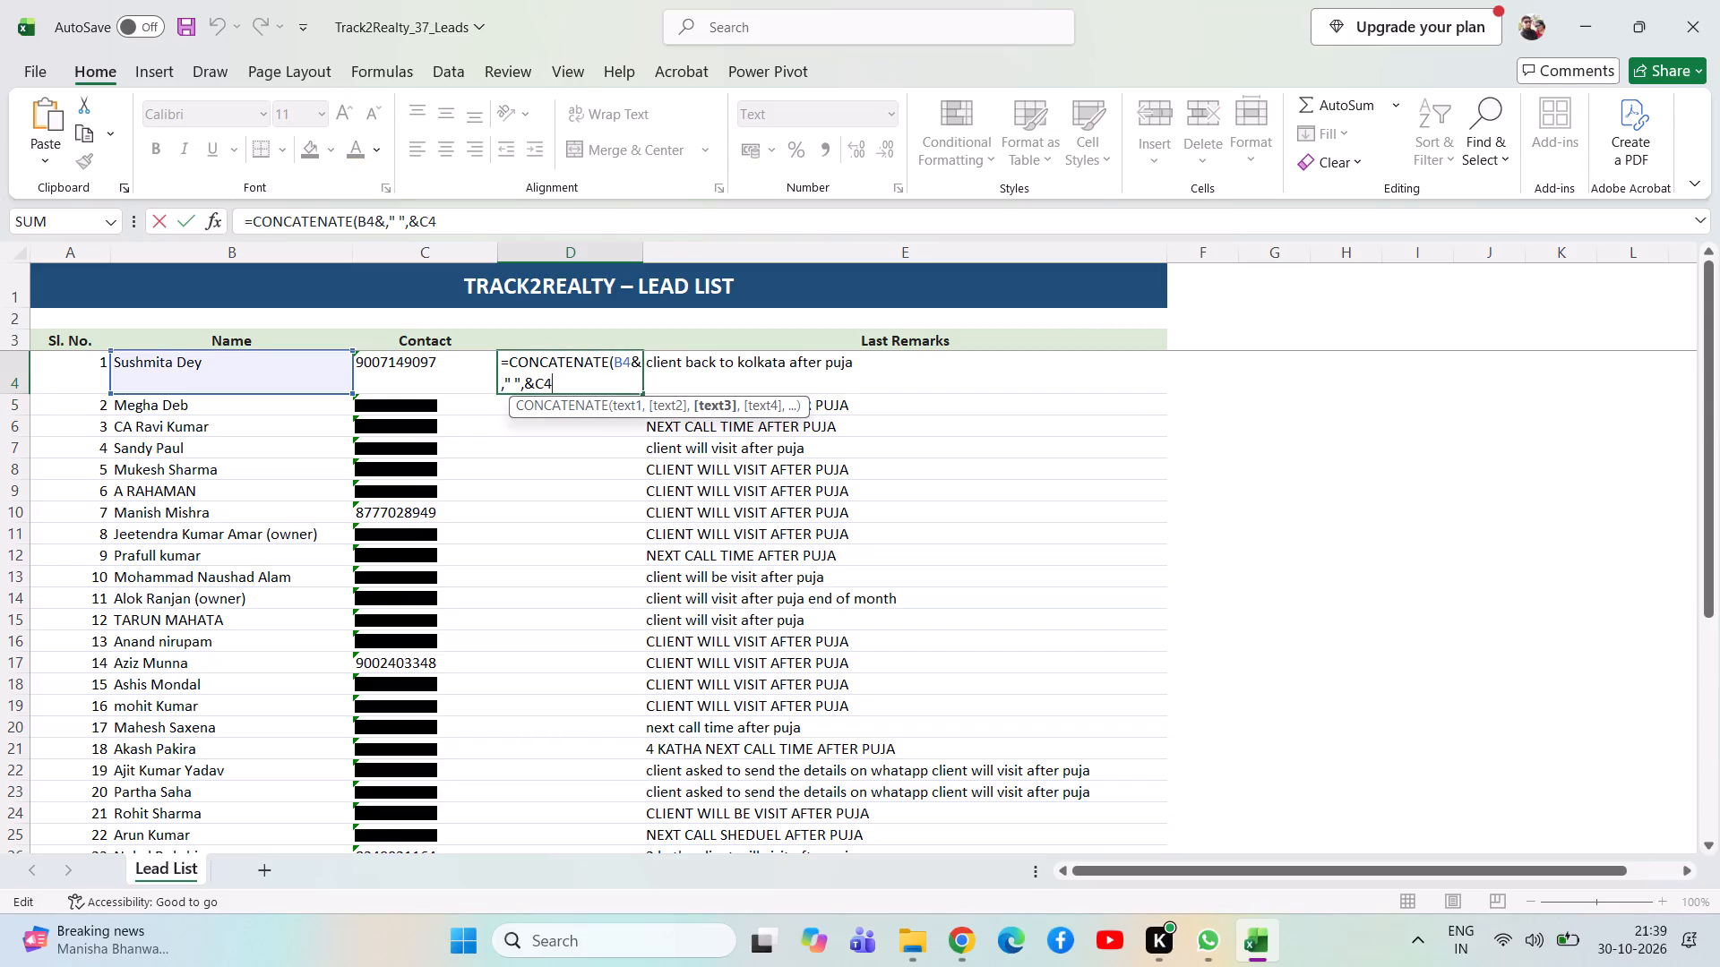
key(shift+parenright)
key(Return)
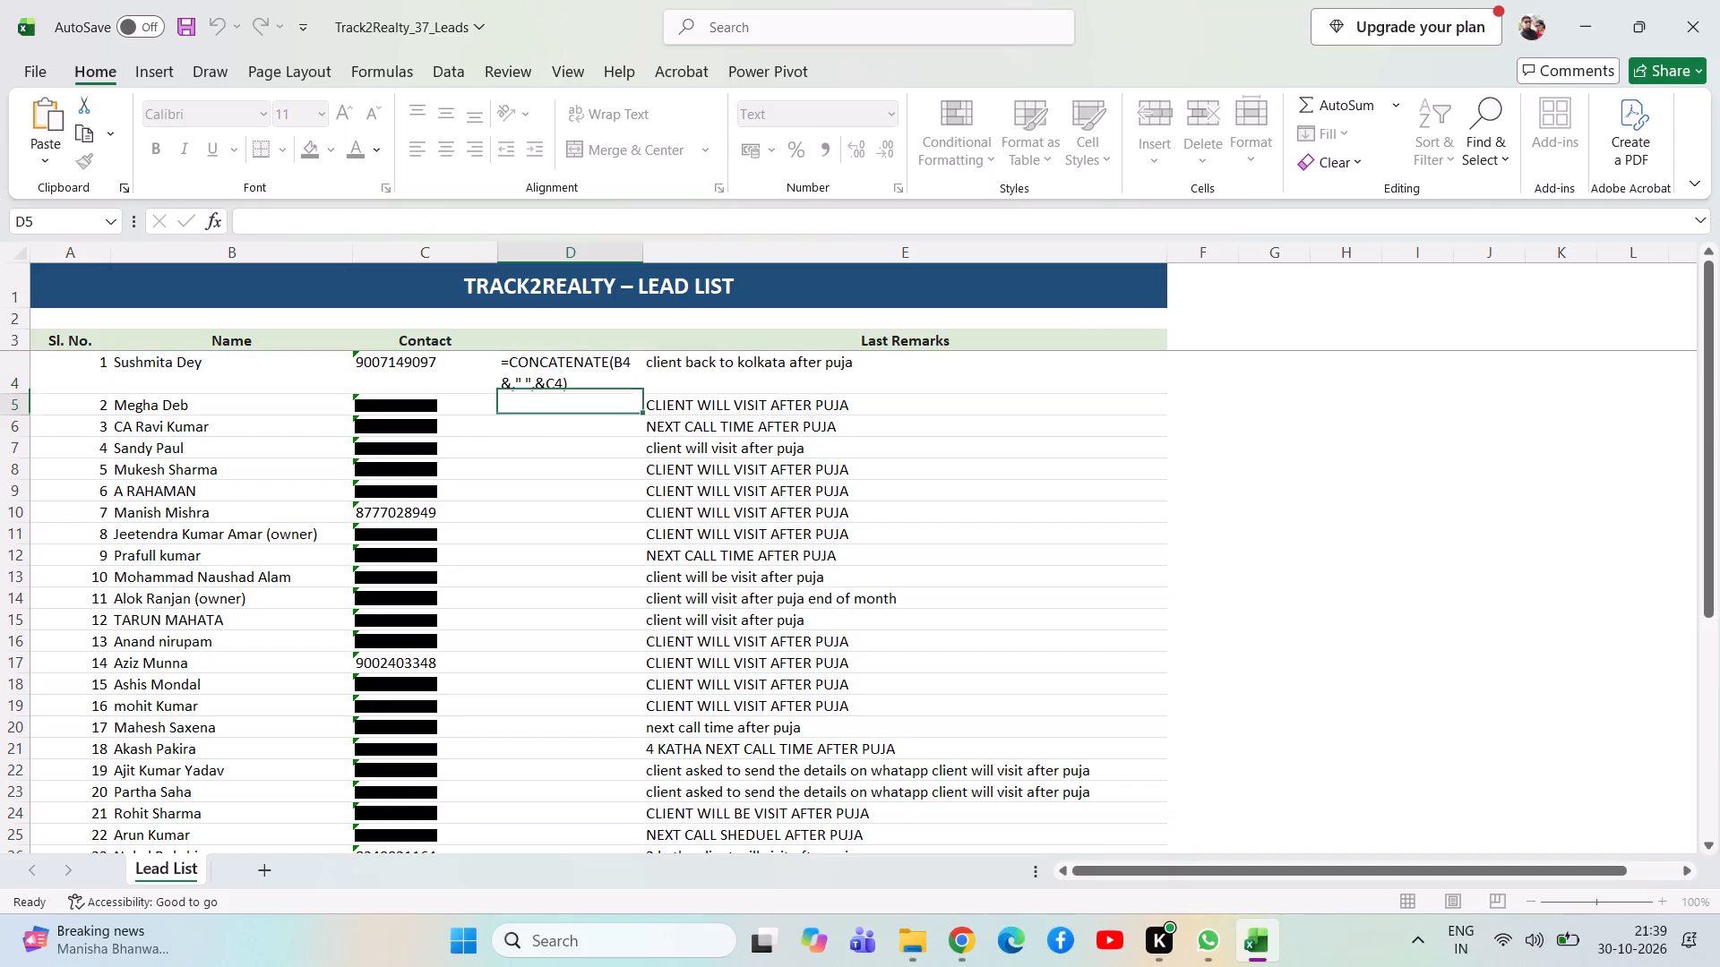
Copy the entire formula text from inside cell D4.
key(Up)
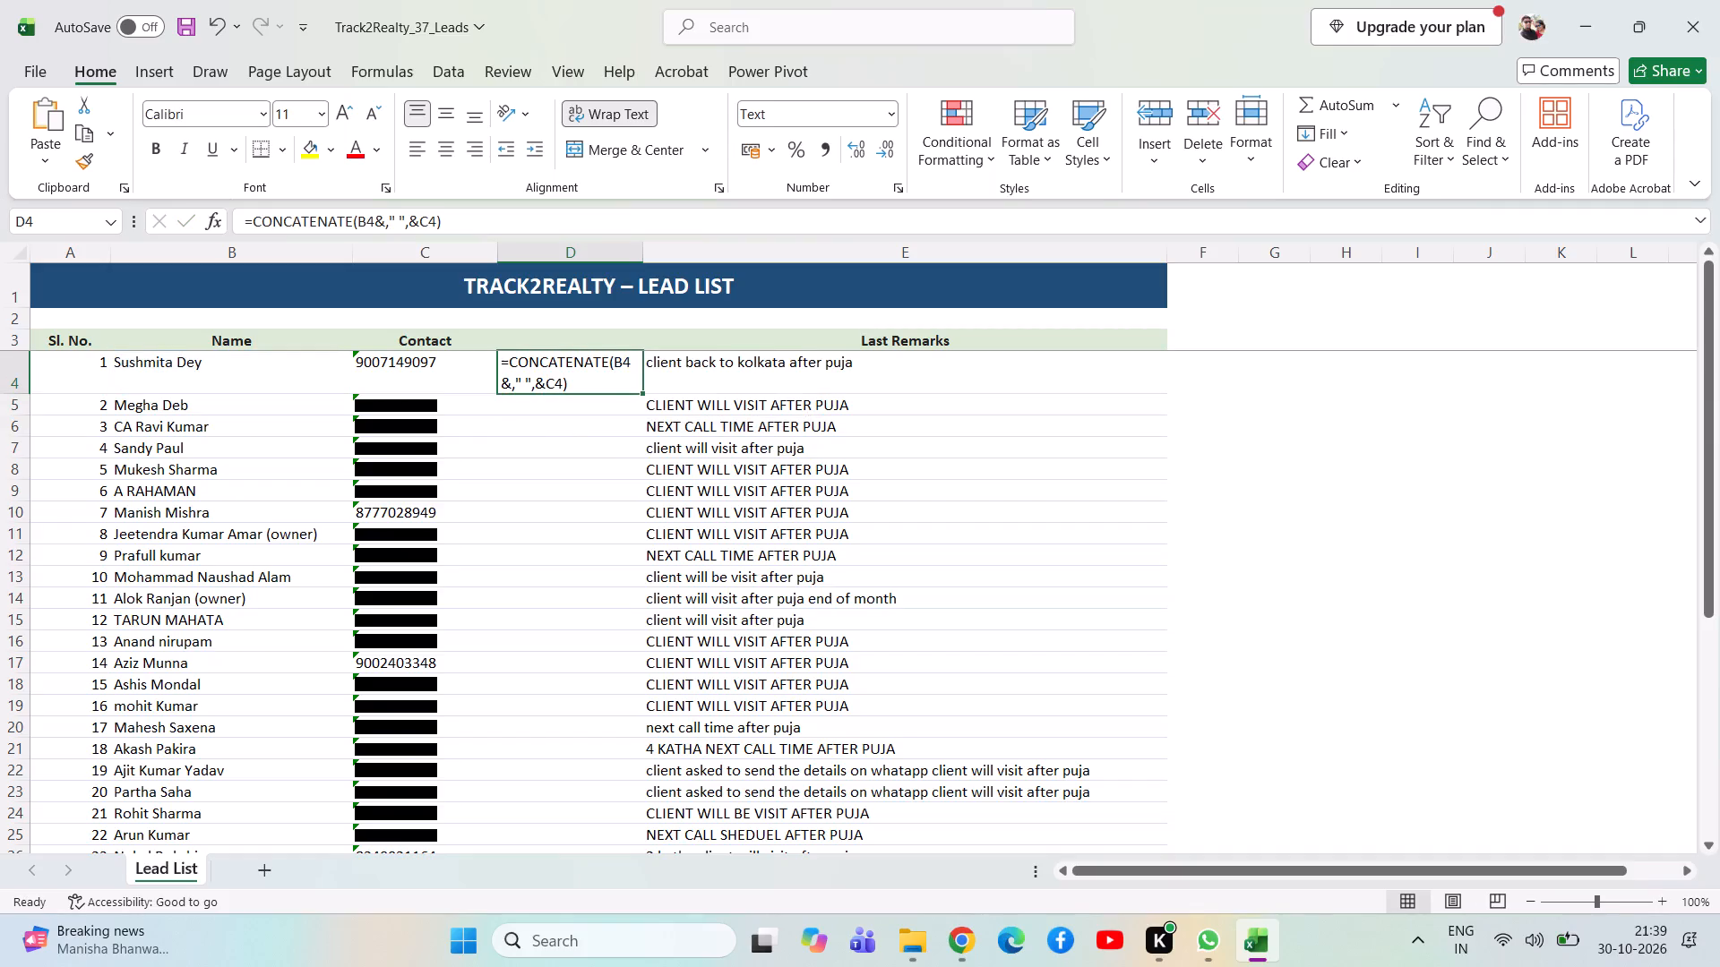
key(F2)
key(ctrl+shift+Up)
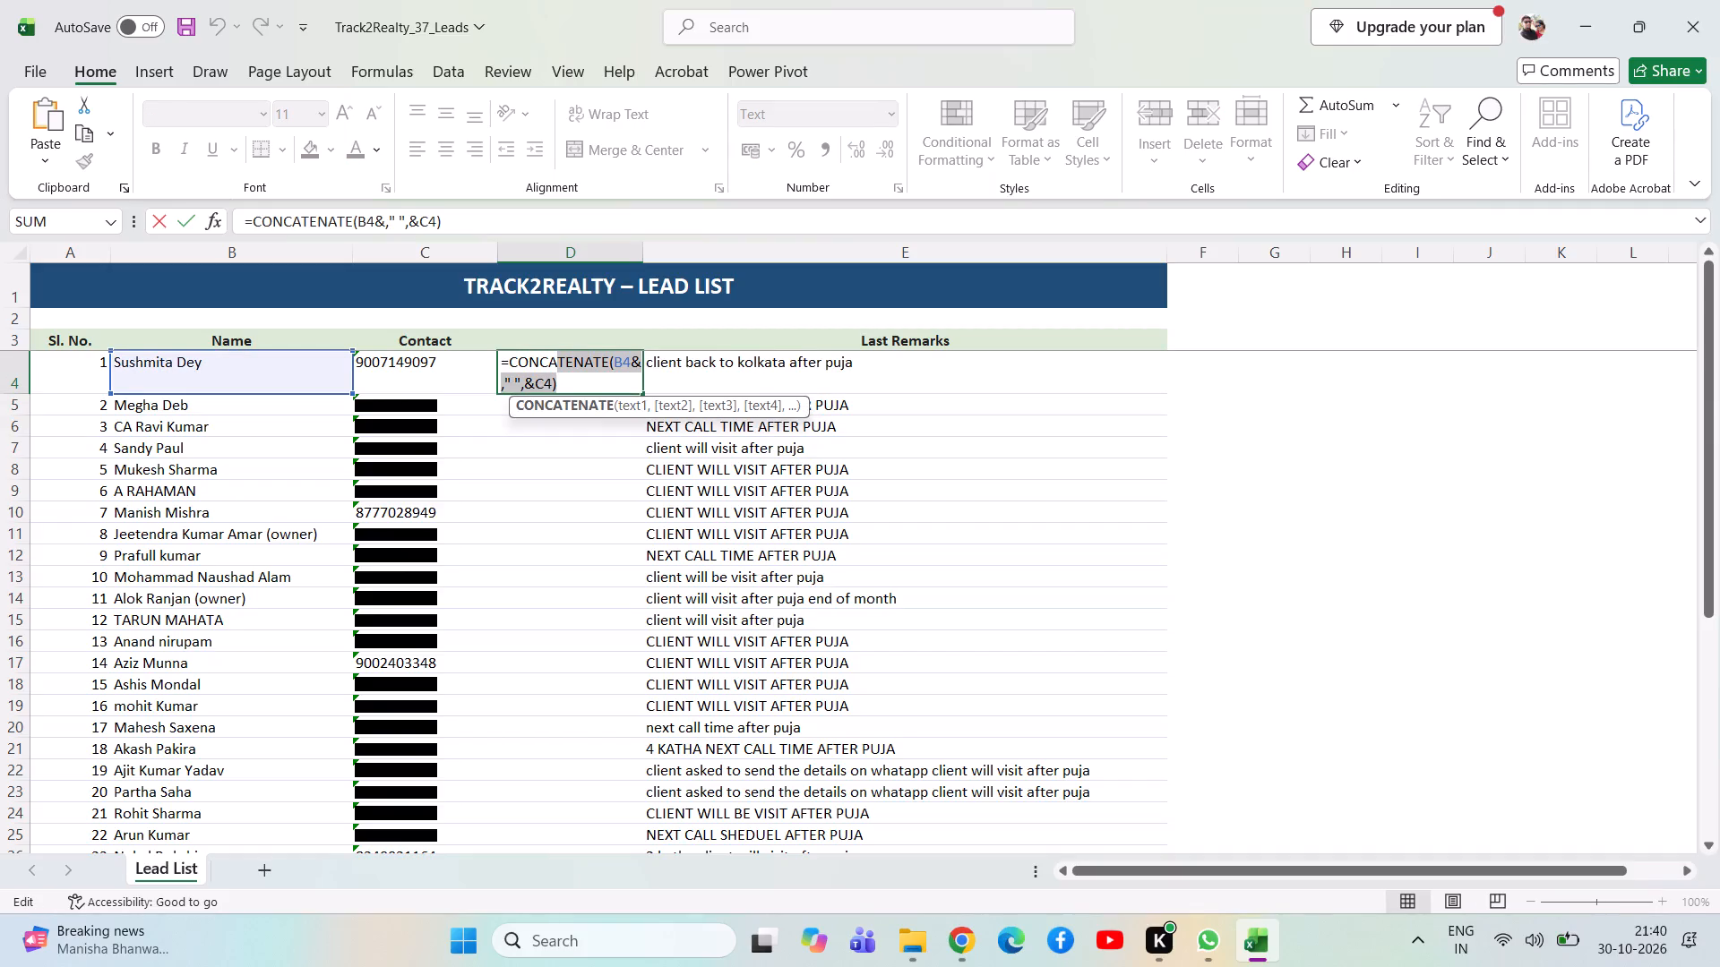
key(ctrl+shift+Left)
key(ctrl+shift+Left)
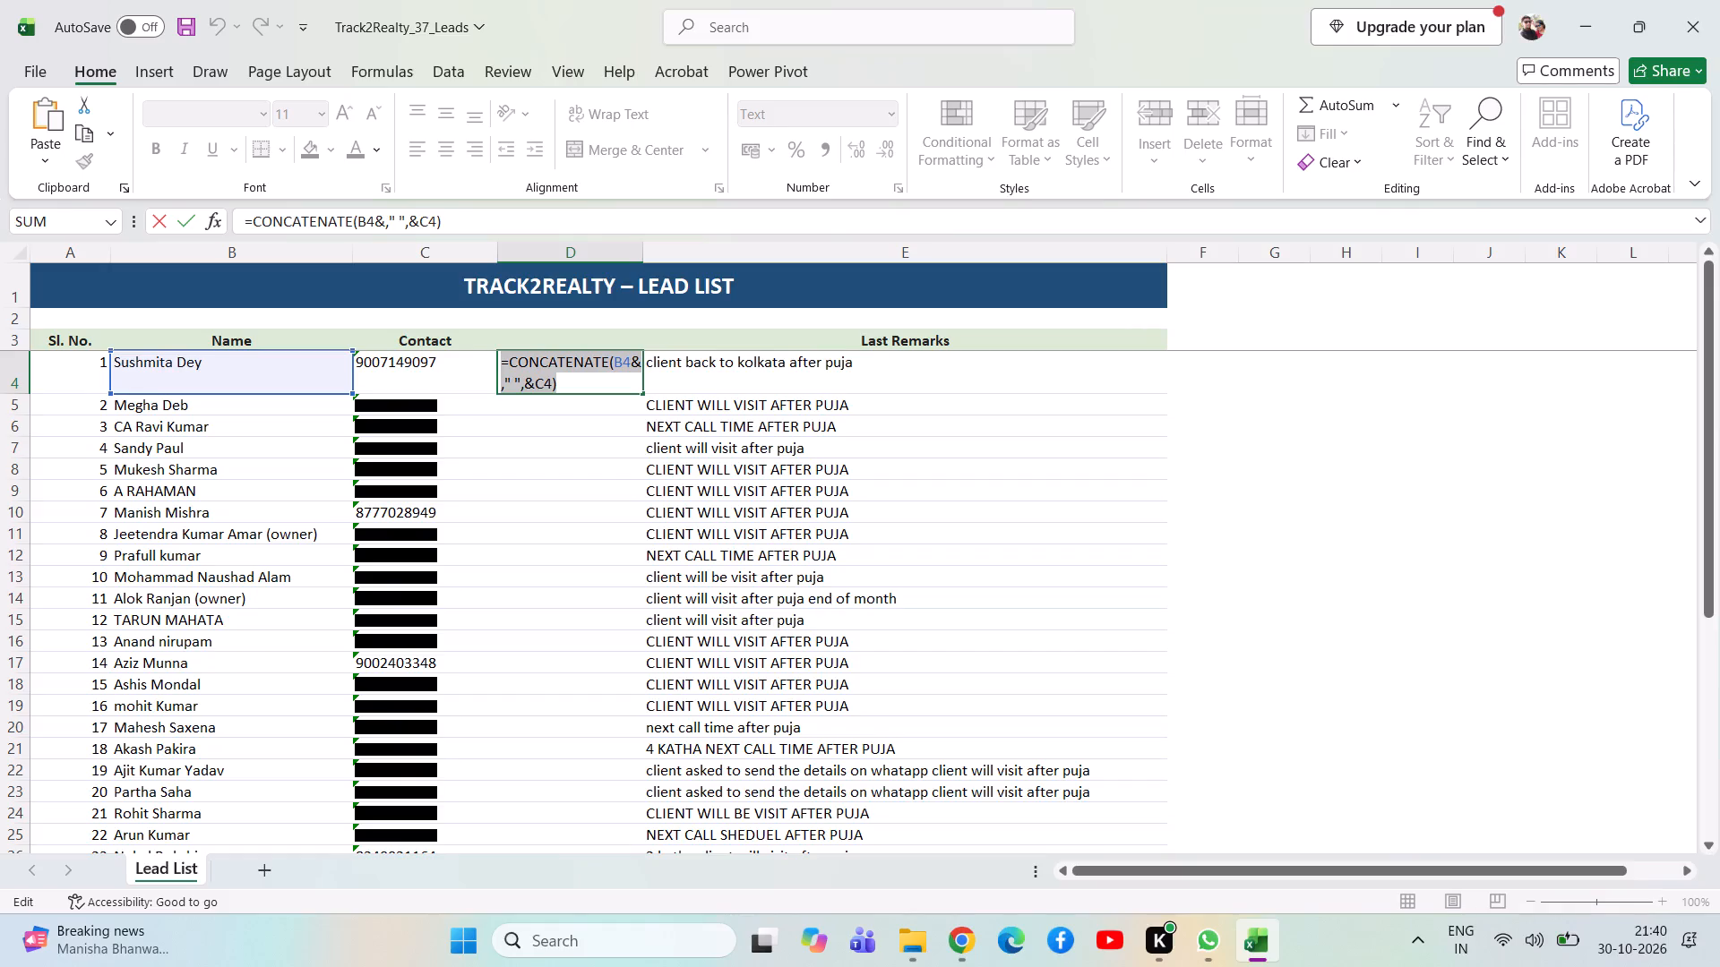
key(ctrl+c)
key(ctrl+c)
key(alt+Tab)
key(alt+Tab)
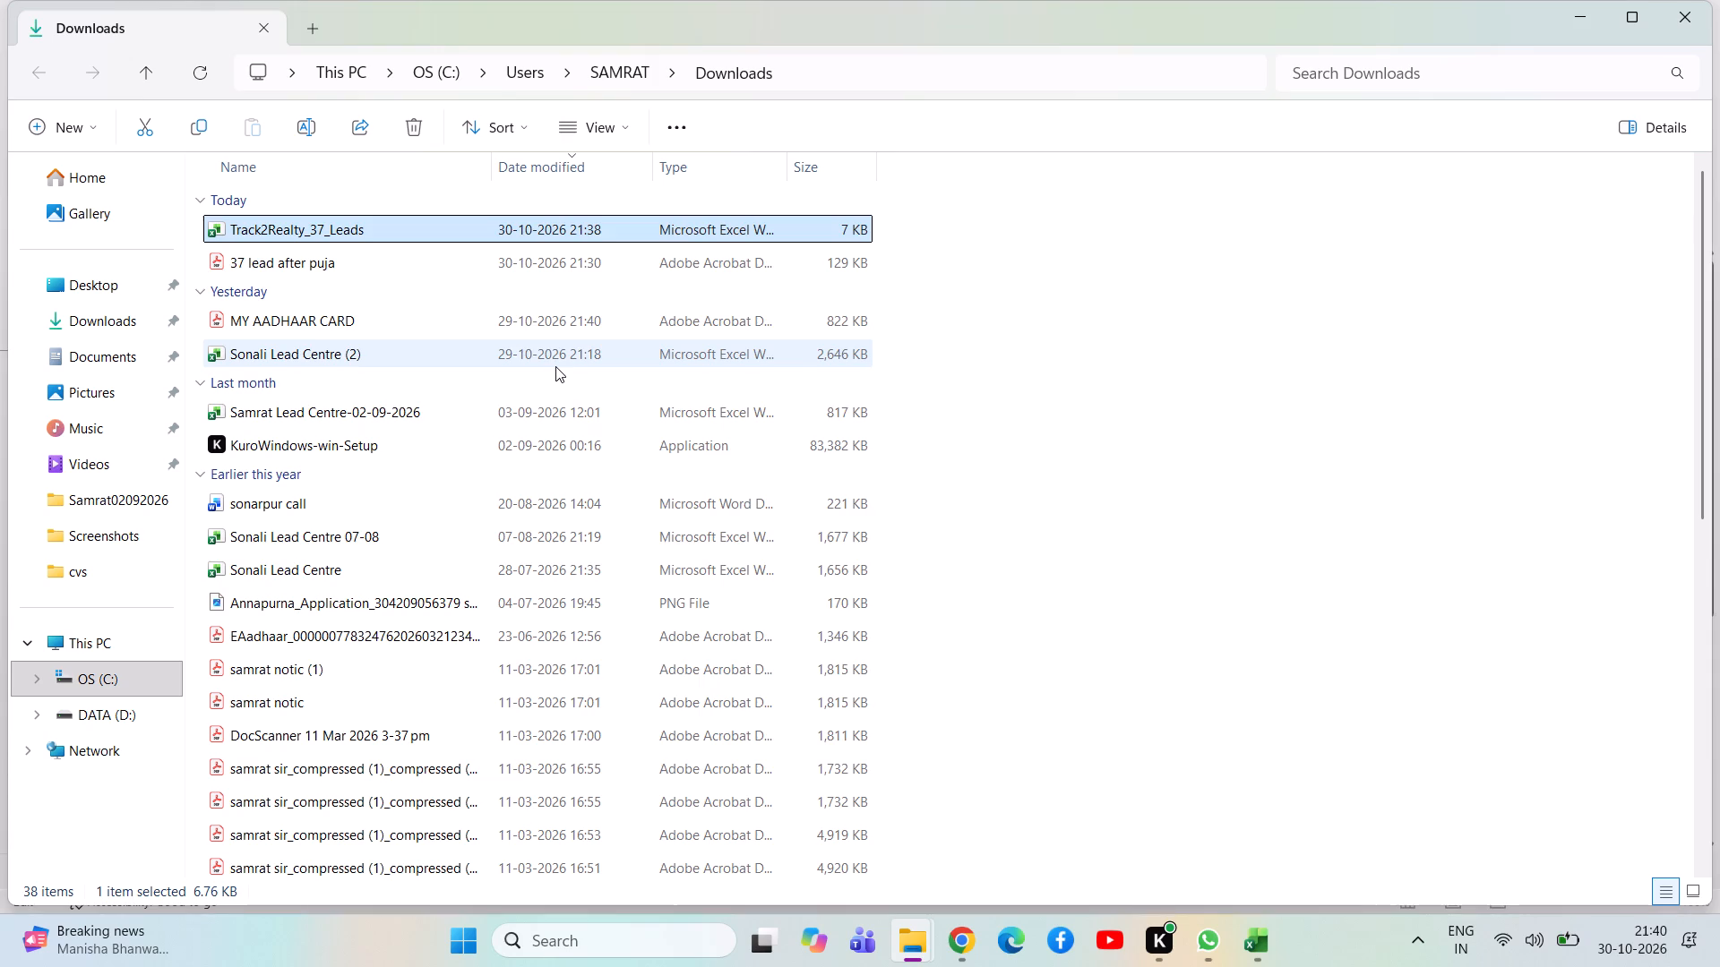
key(alt+Tab)
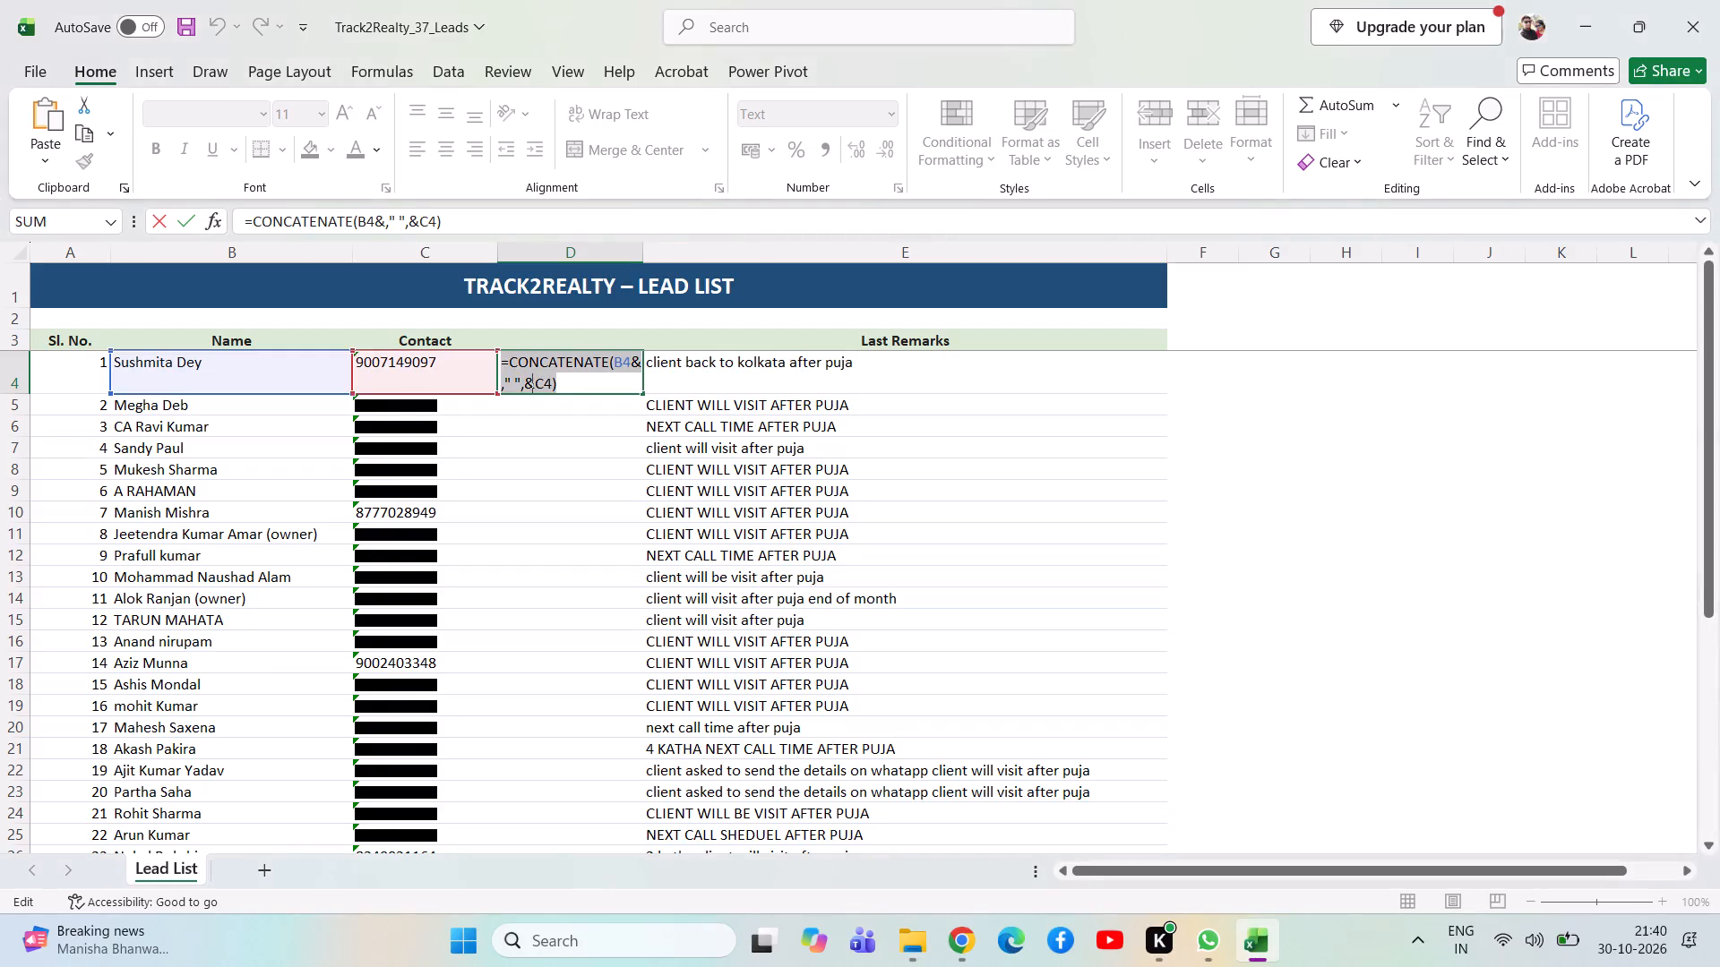
key(Return)
key(Up)
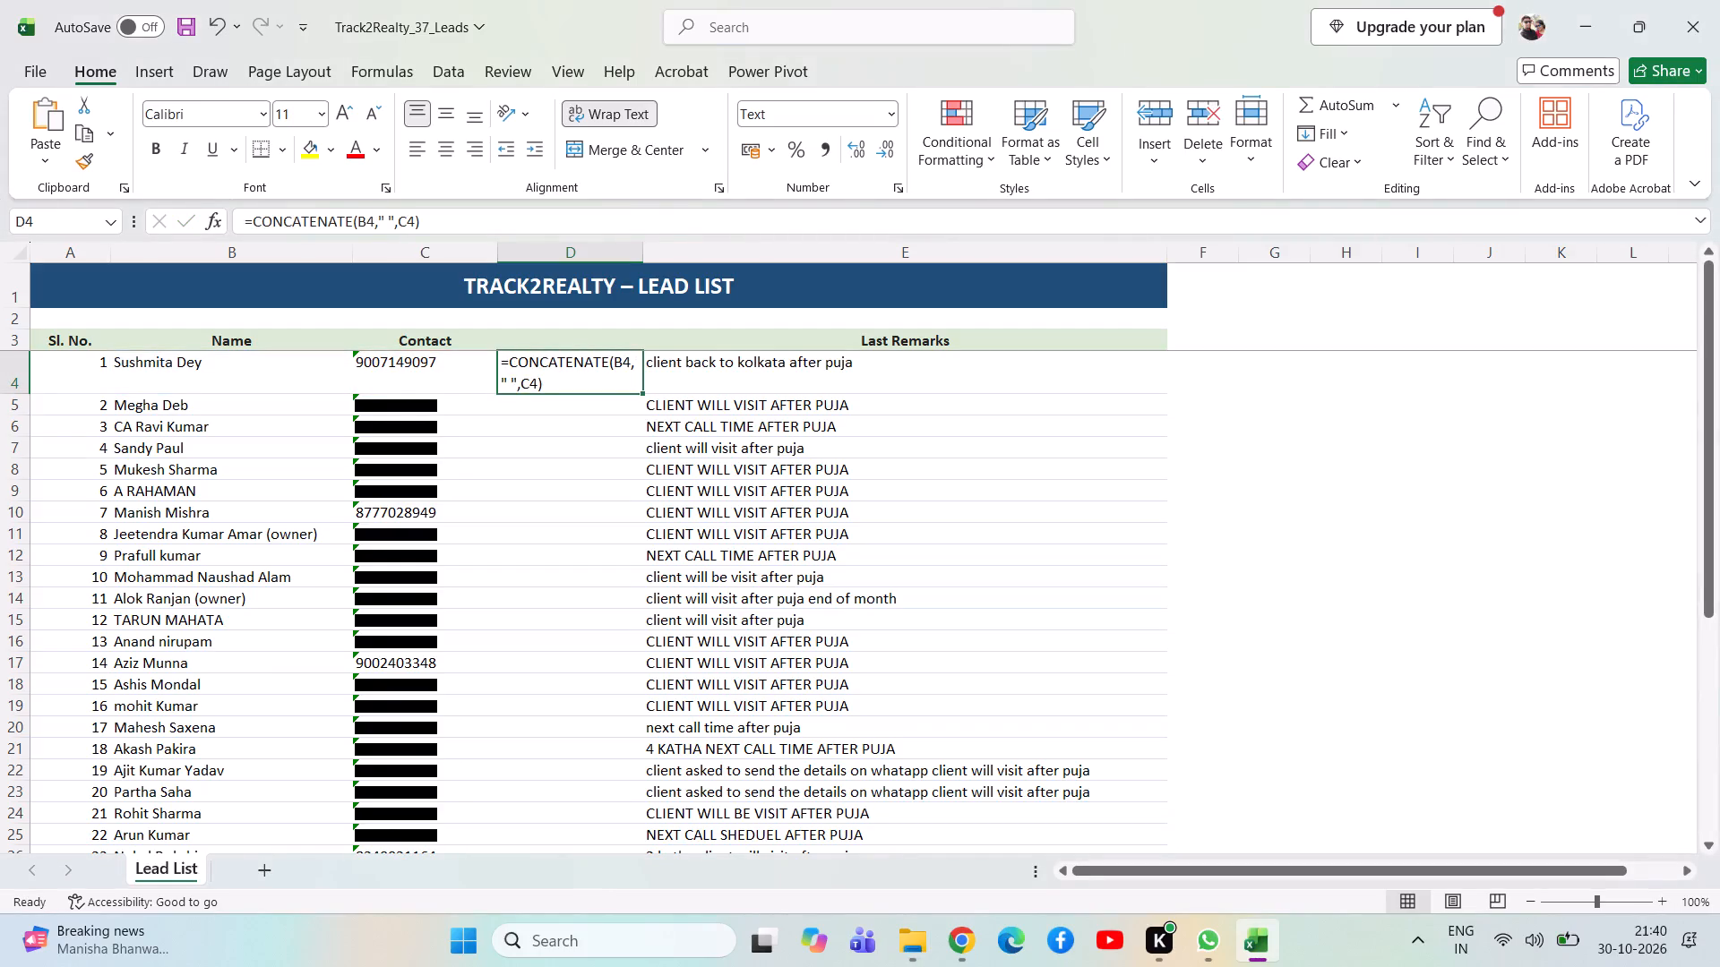
Copy the serial numbers, names and contacts in A4:C40 into a new sheet starting at A1, using Paste Special.
click(87, 368)
key(shift+Right)
key(shift+Right)
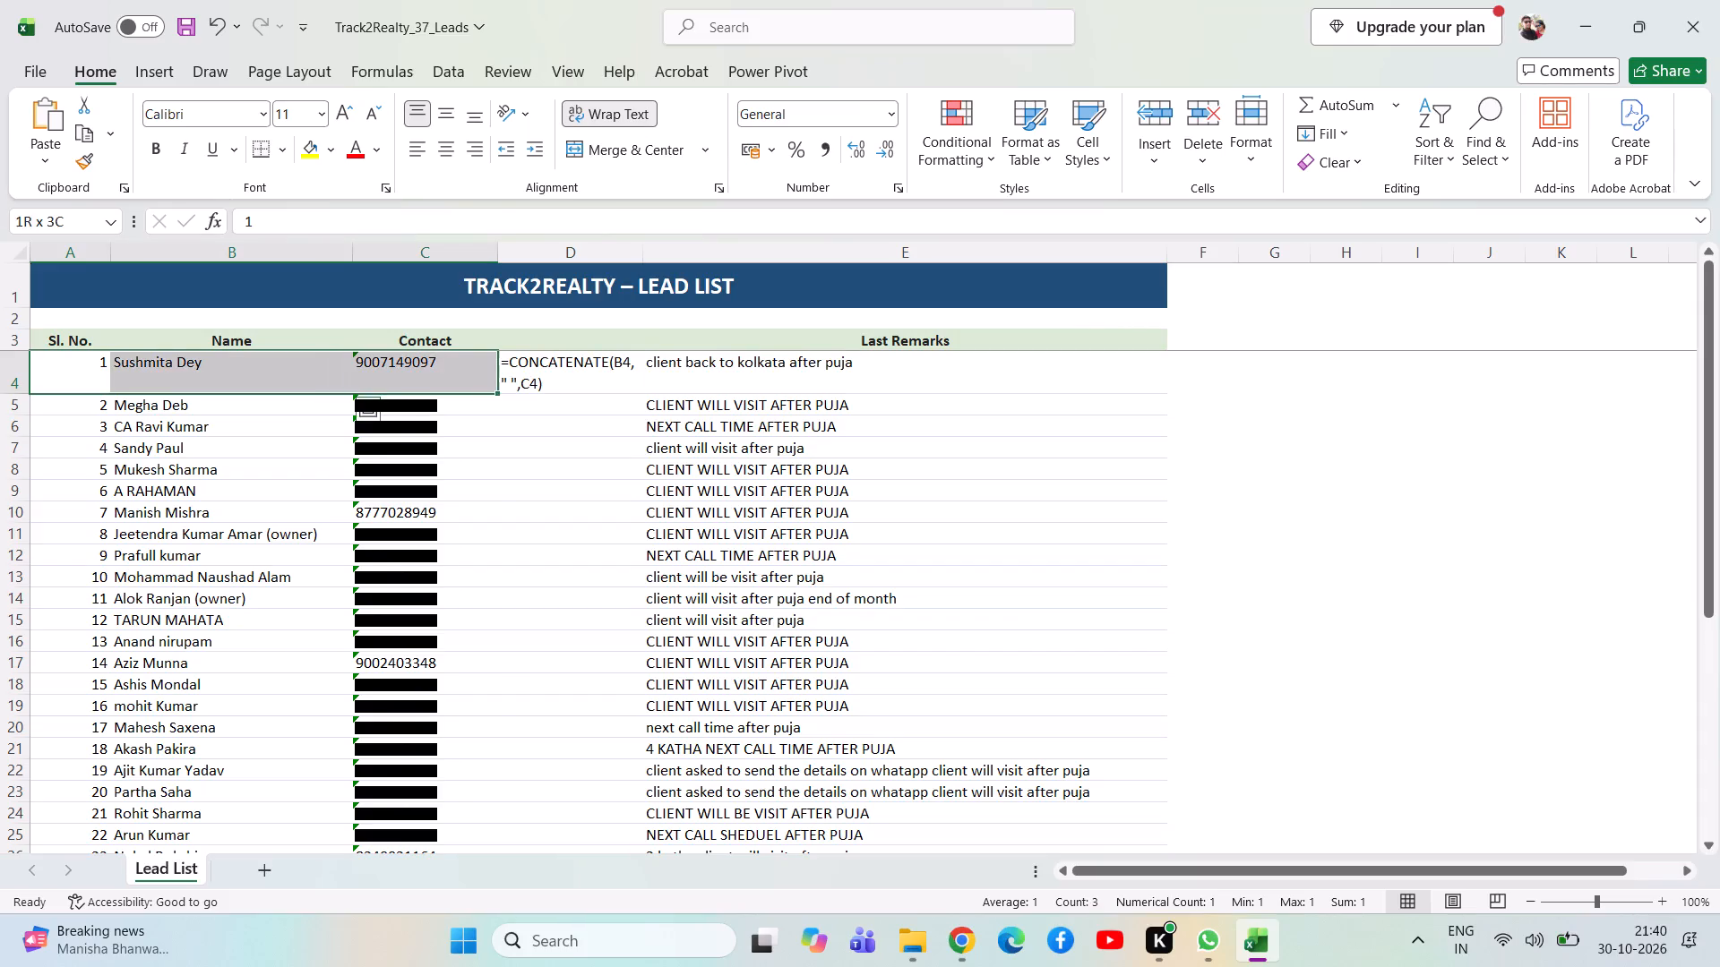
key(ctrl+shift+Down)
key(shift+Down)
key(shift+Up)
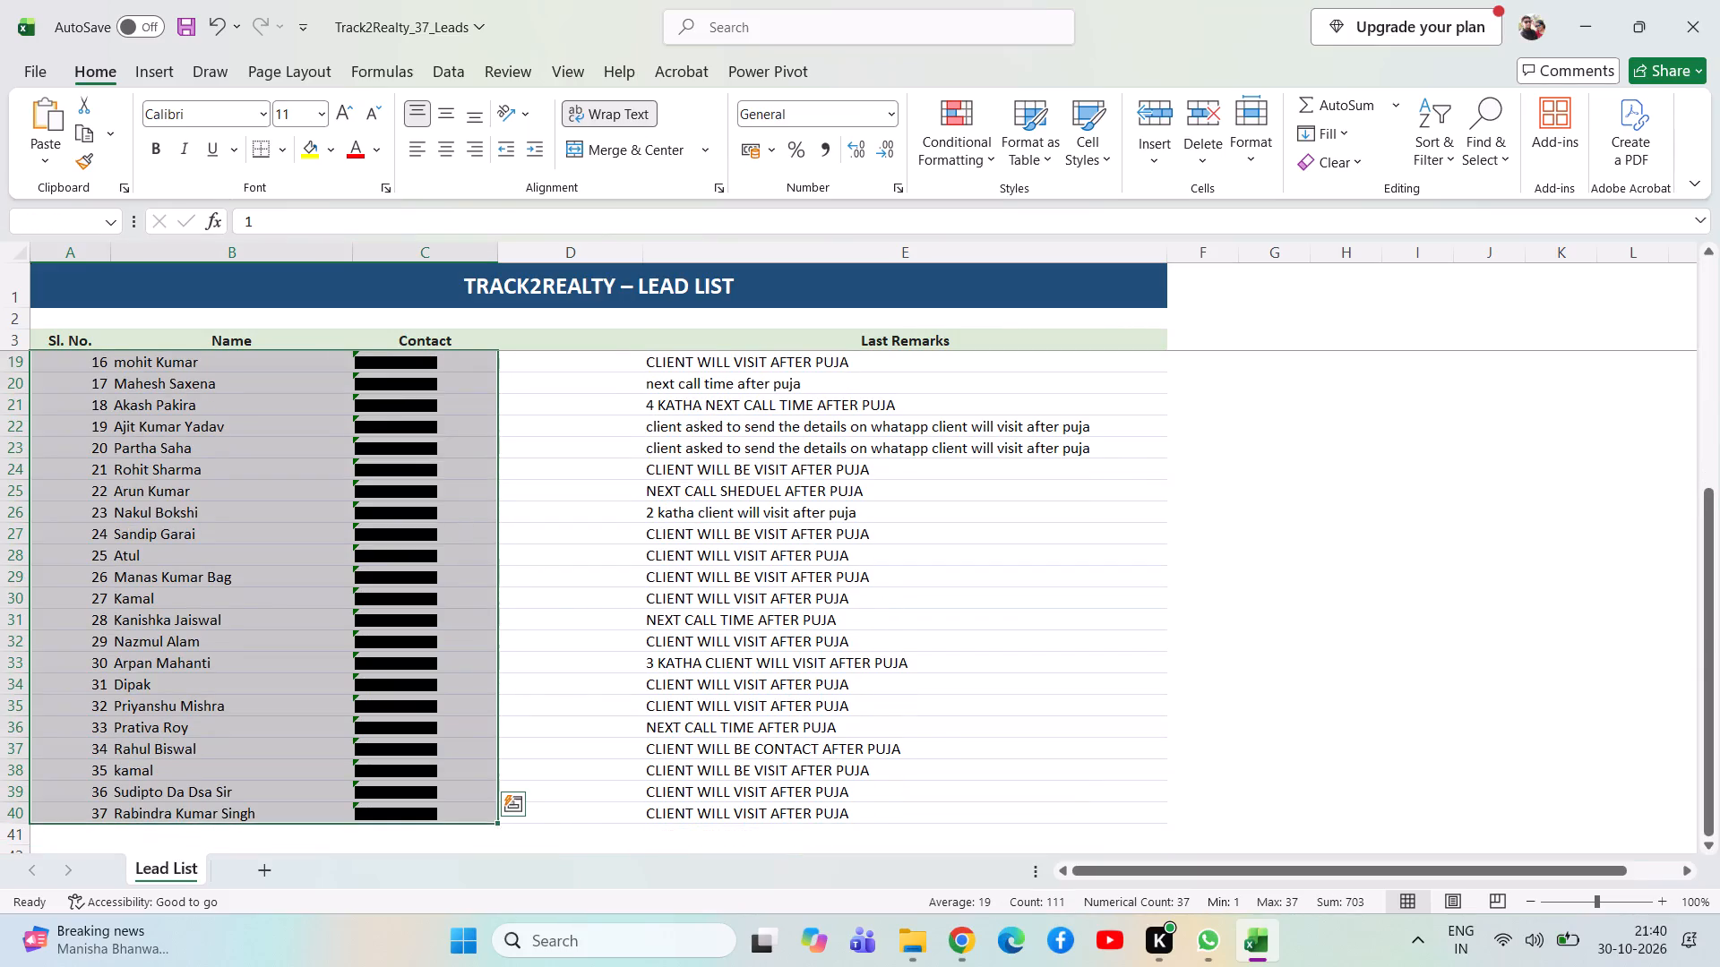
key(ctrl+c)
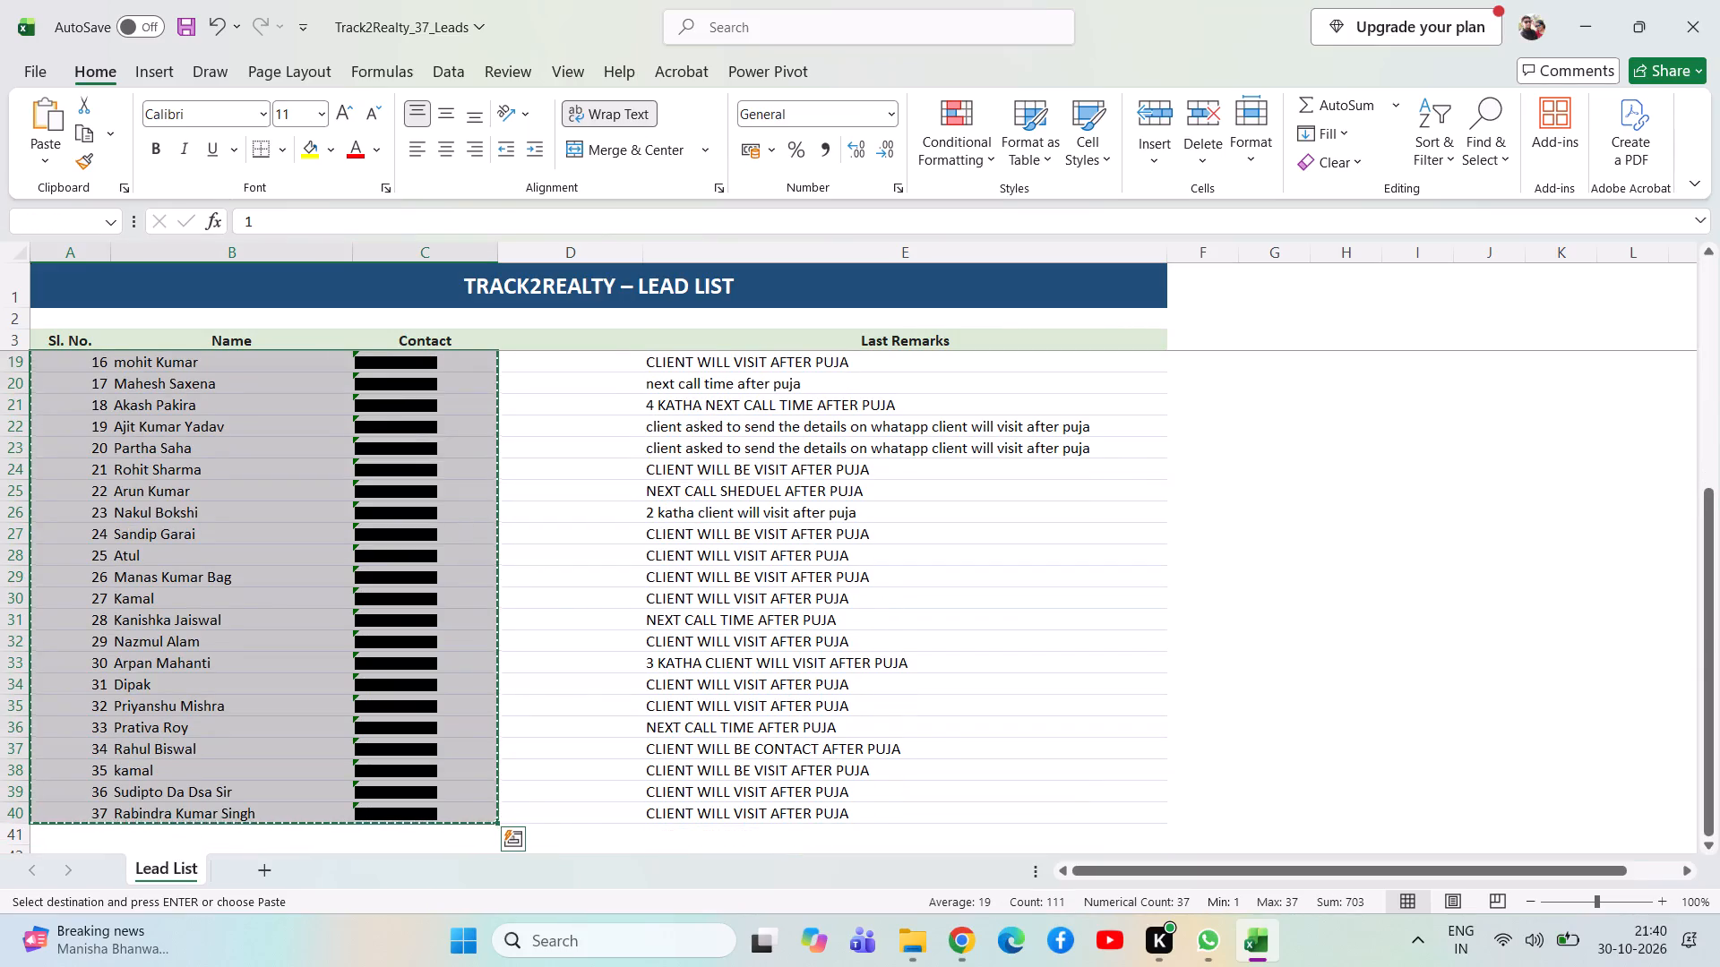
click(270, 875)
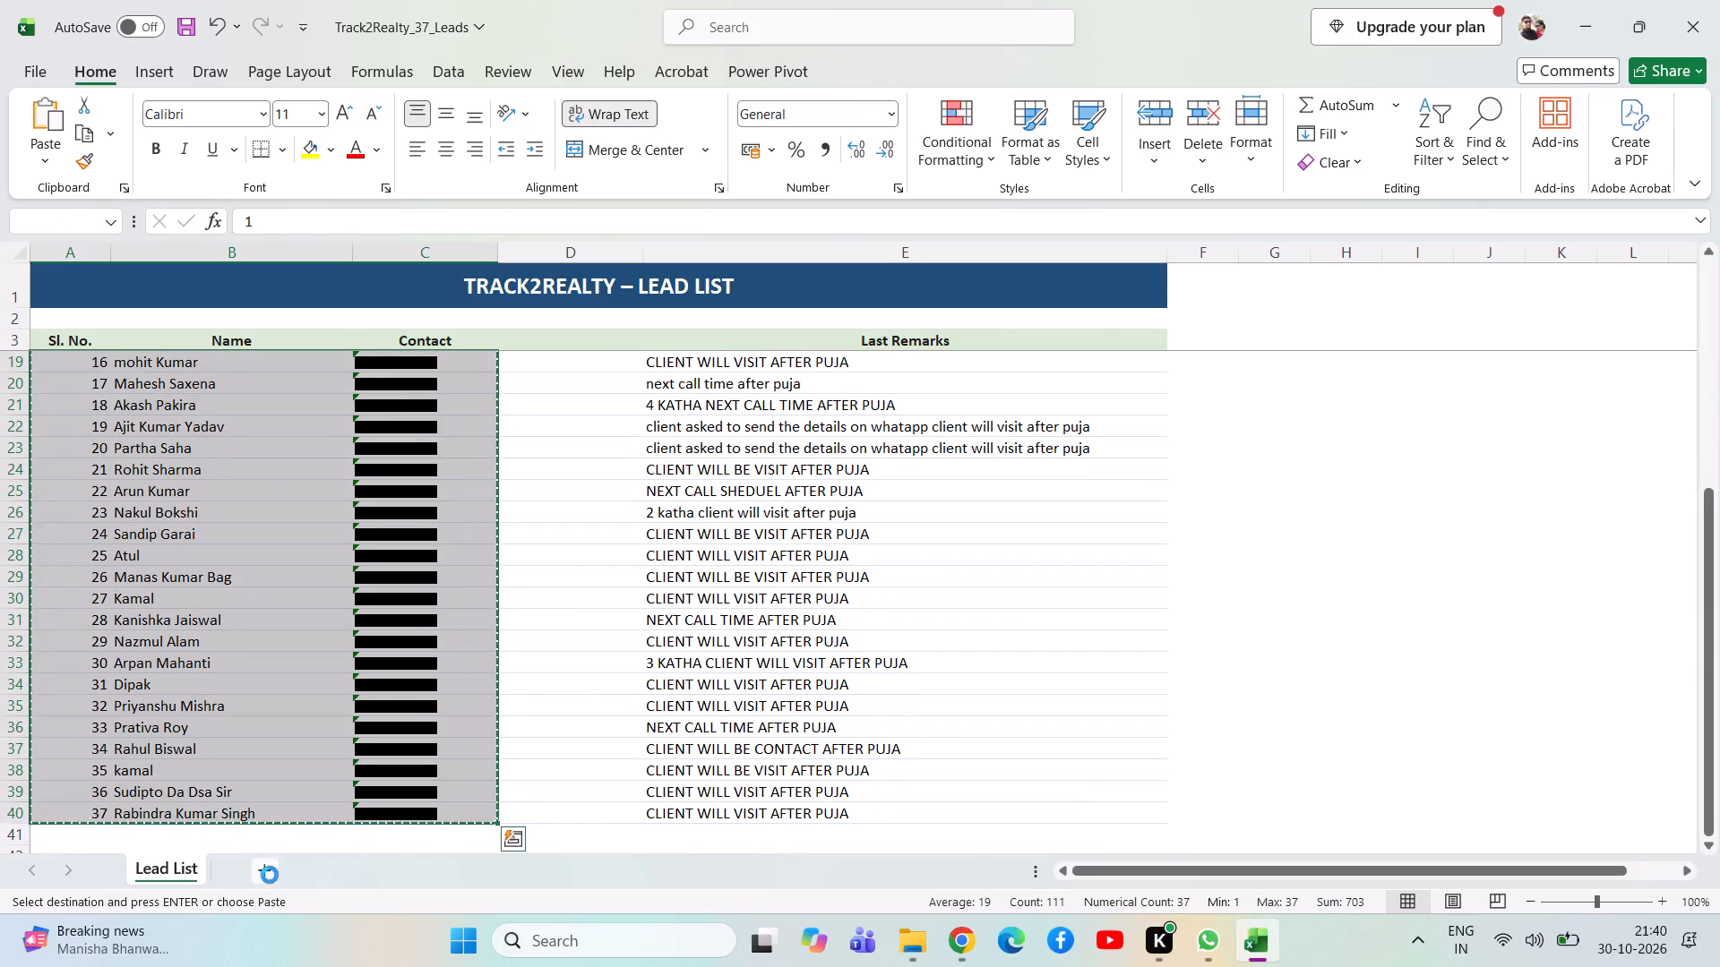
key(alt+e)
key(alt+s)
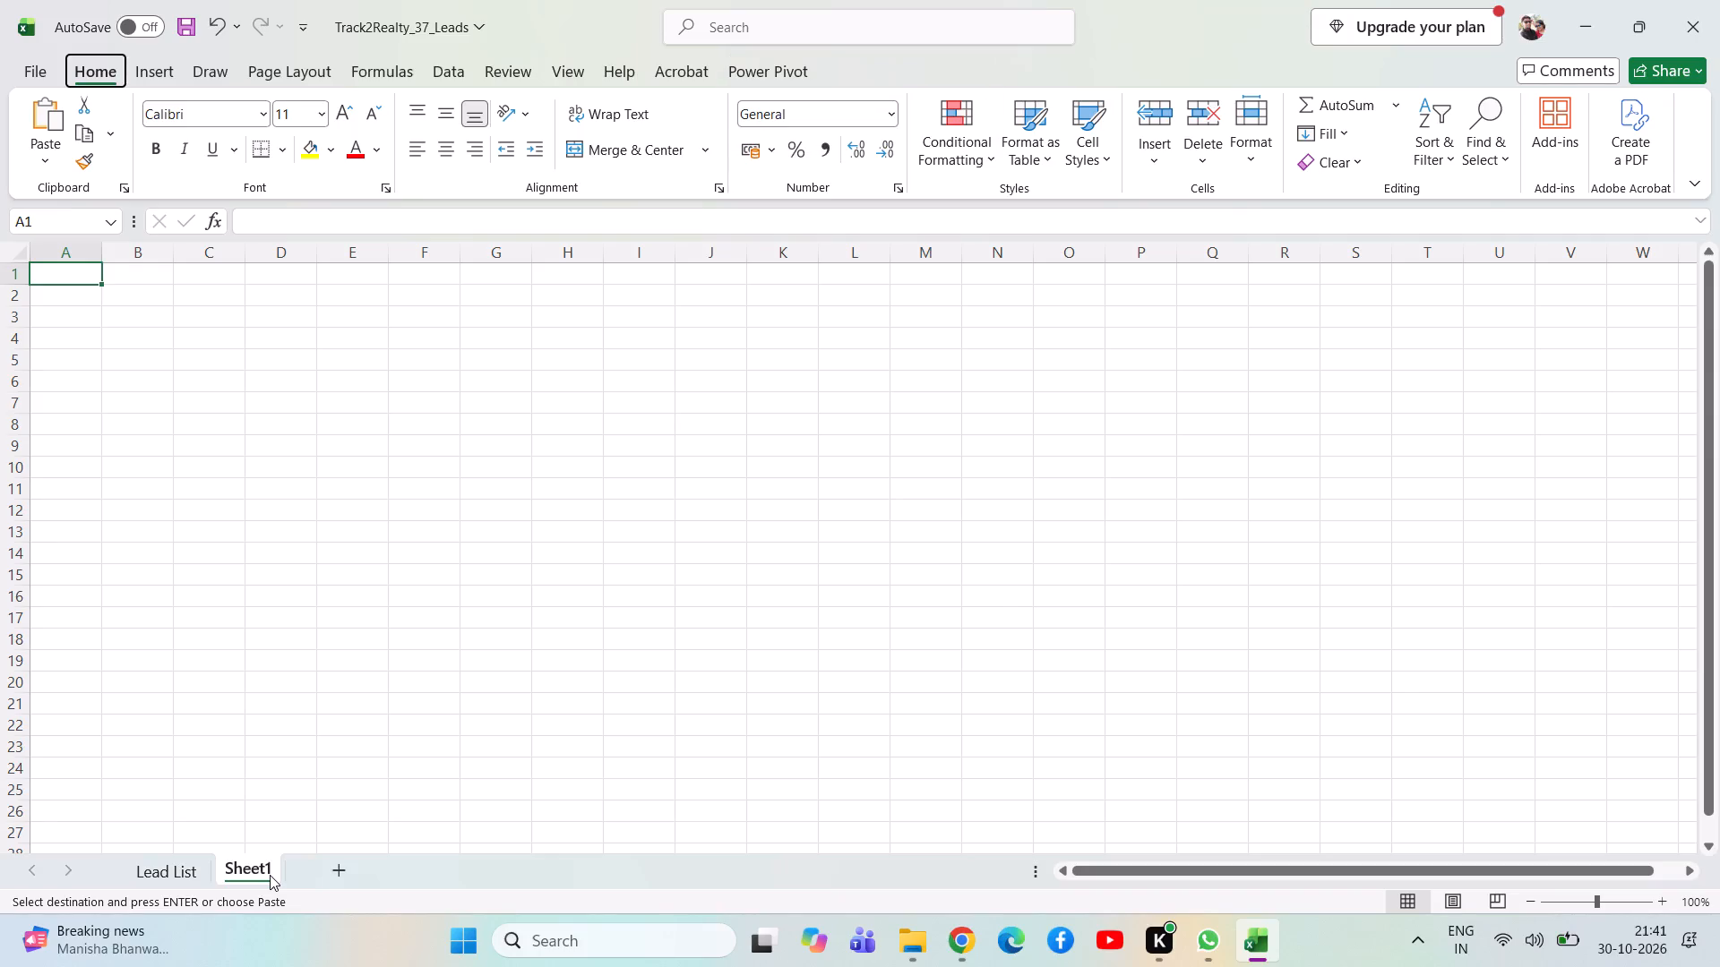
key(Down)
key(Return)
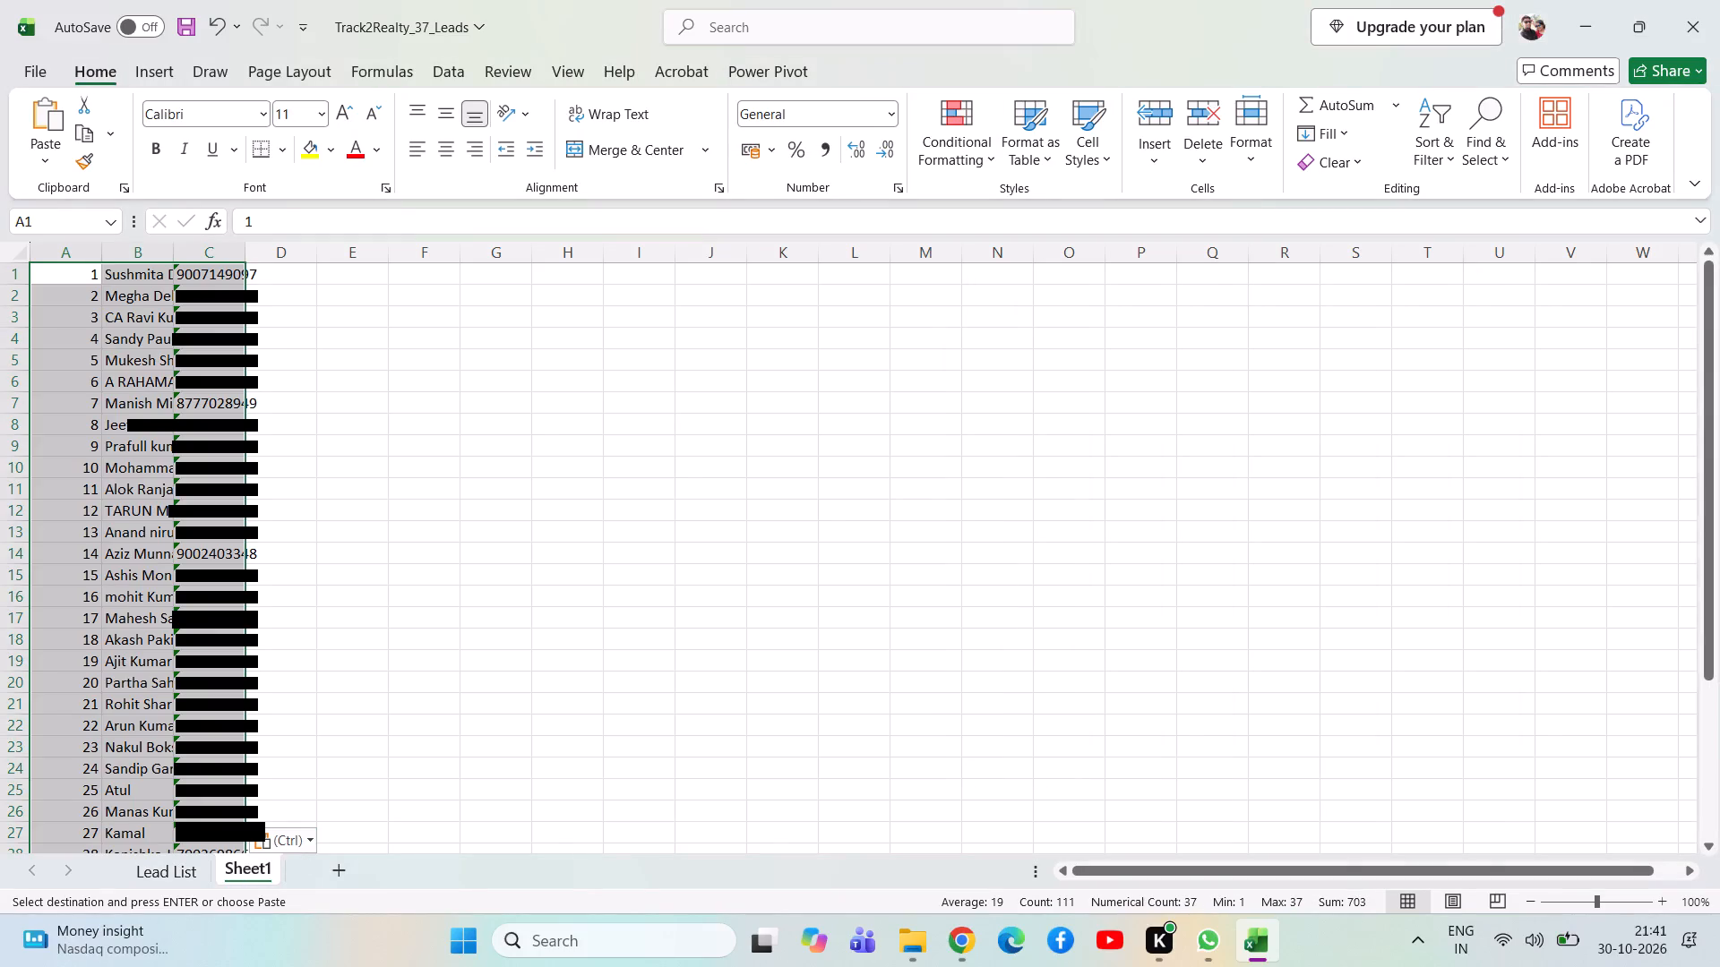
Autofit all column widths in the new sheet to their contents.
click(20, 249)
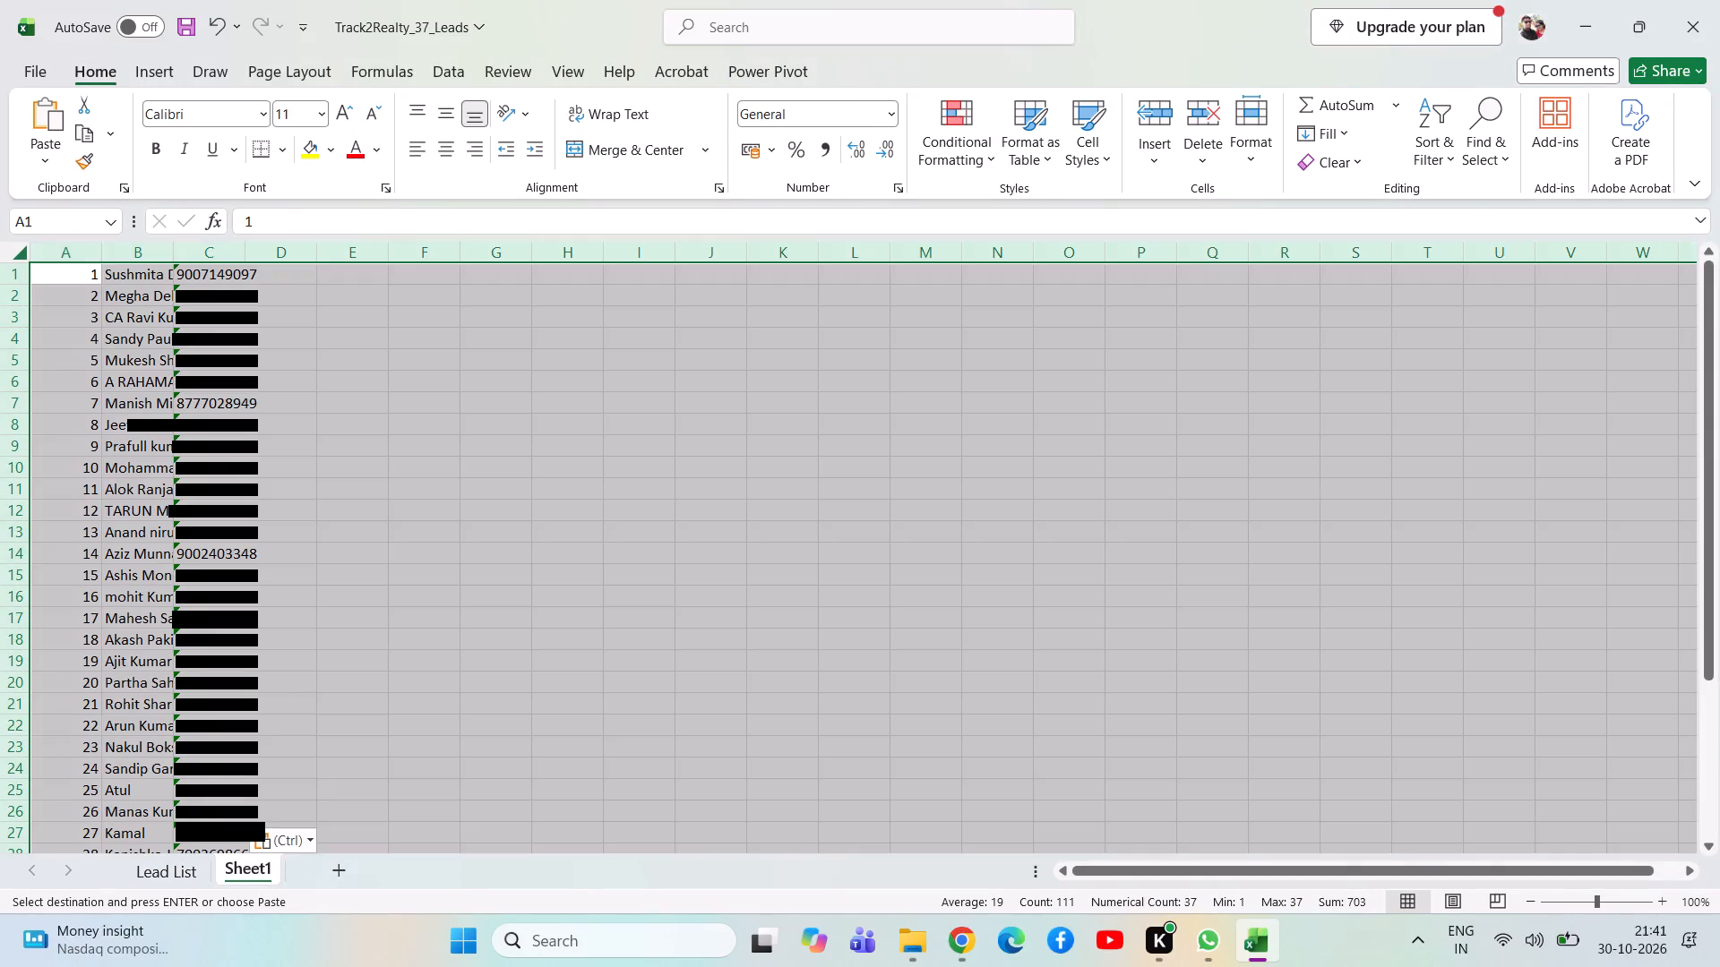
double_click(177, 248)
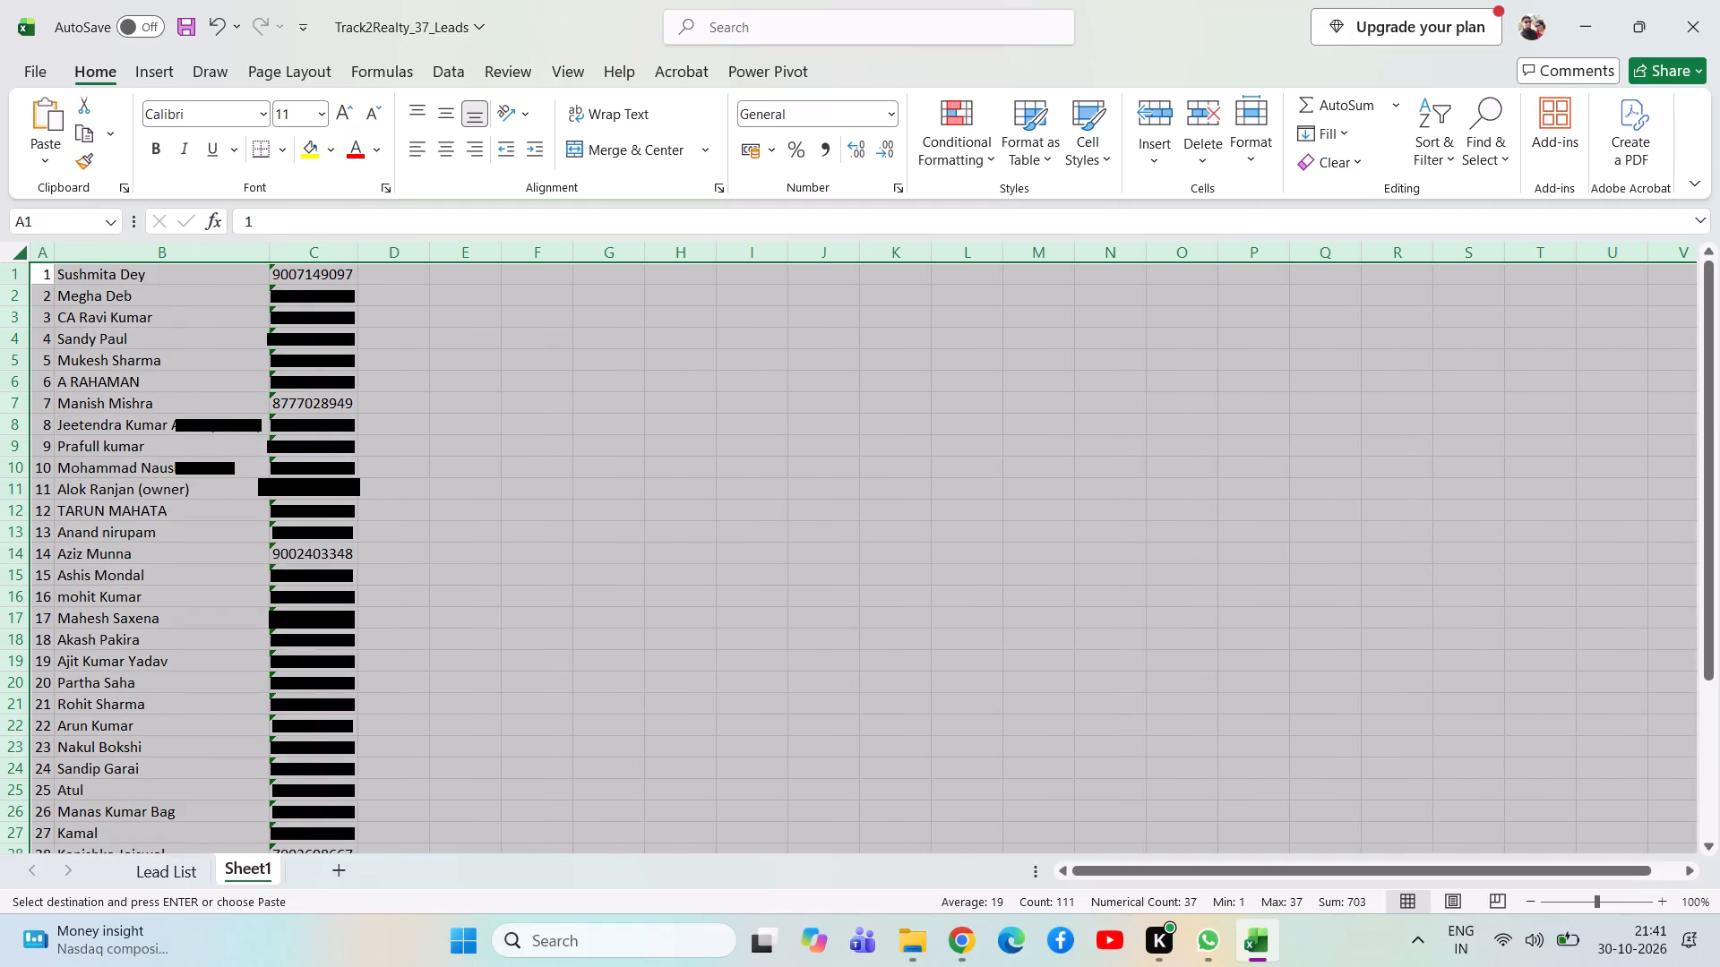
double_click(355, 257)
click(404, 287)
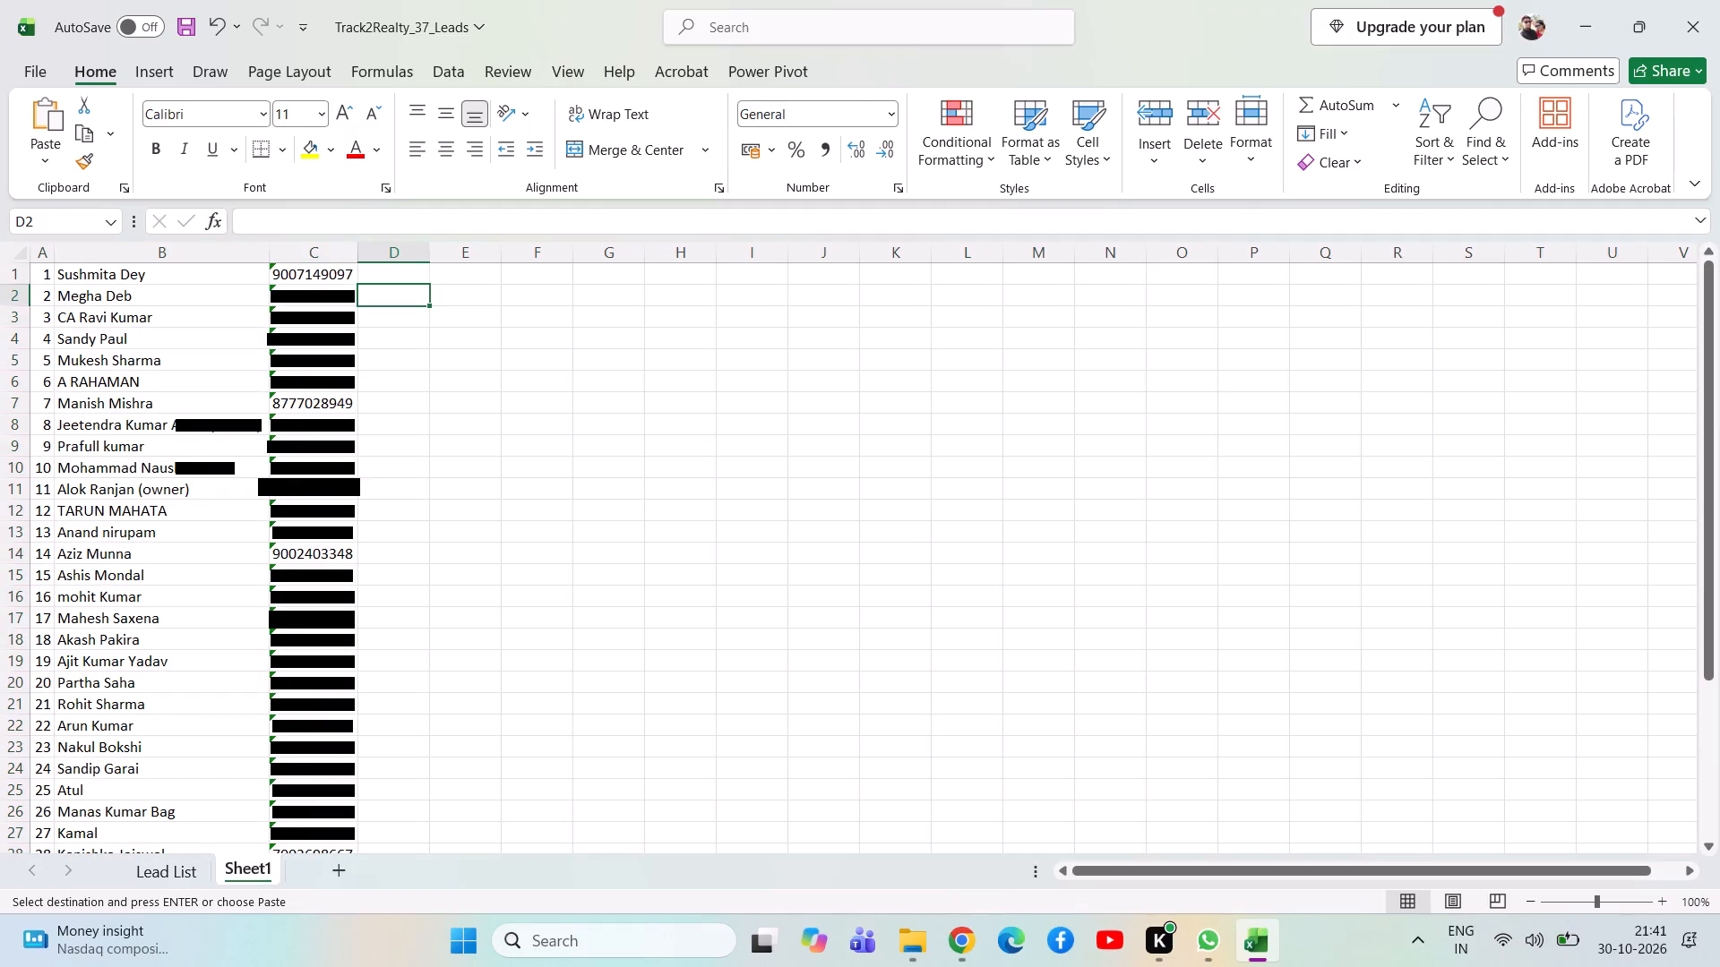
Convert the contact numbers stored as text in C1:C37 to numbers.
click(318, 279)
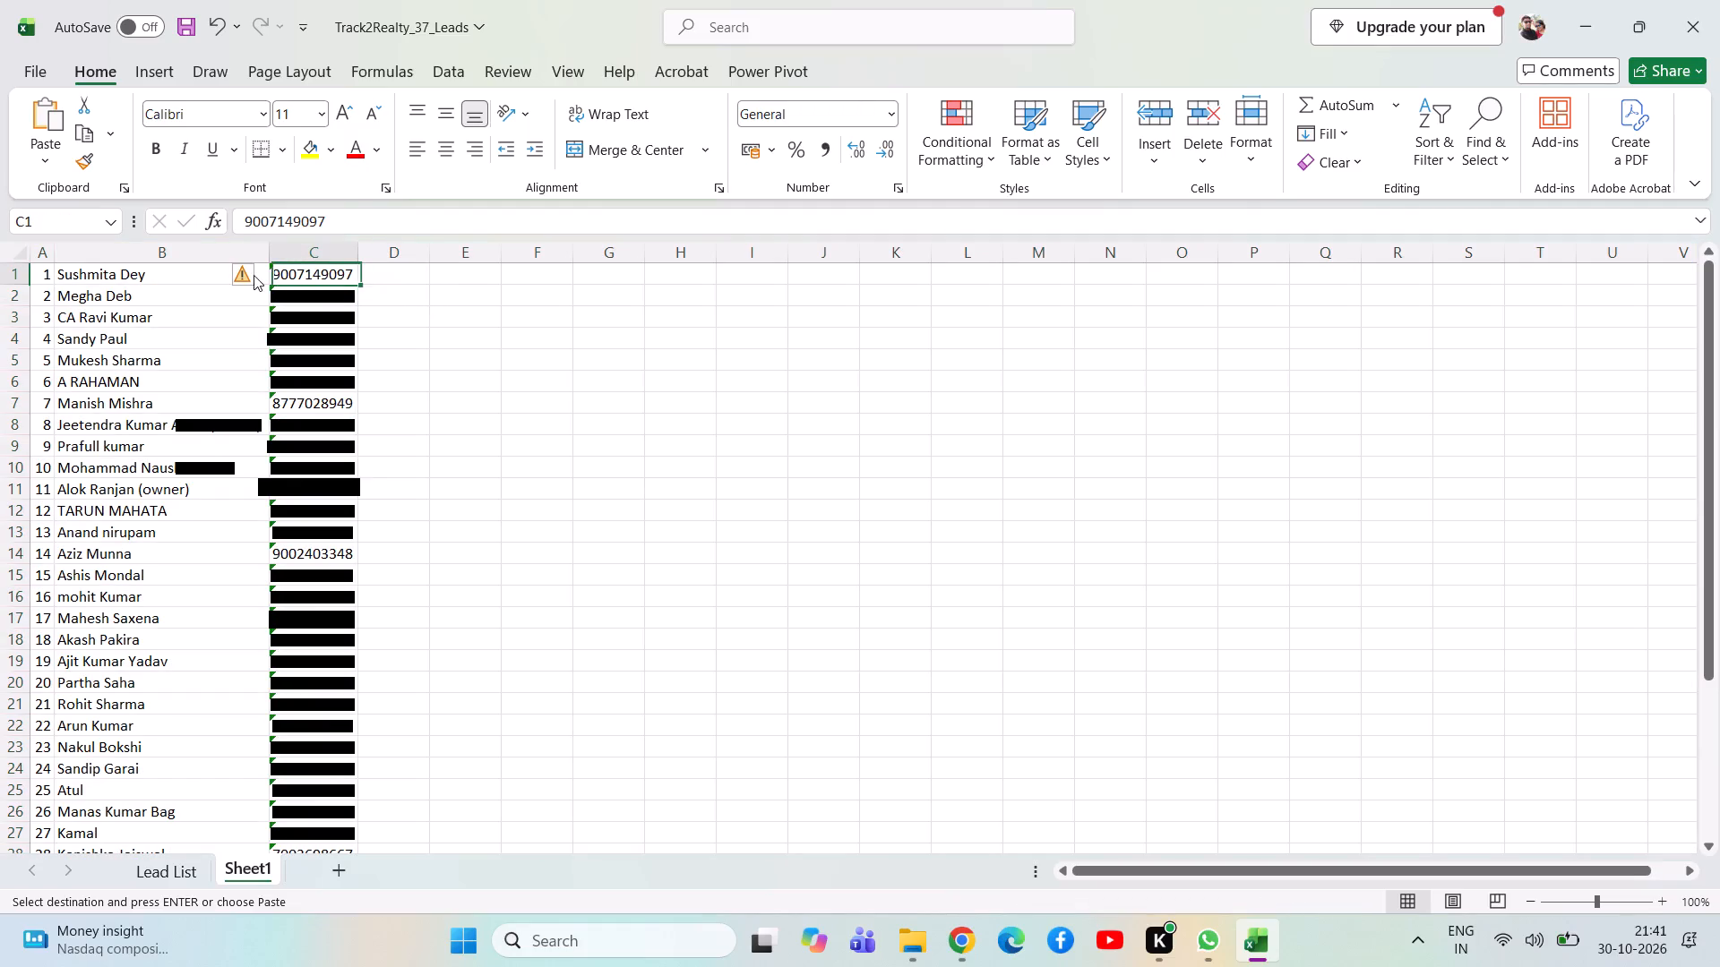
click(254, 275)
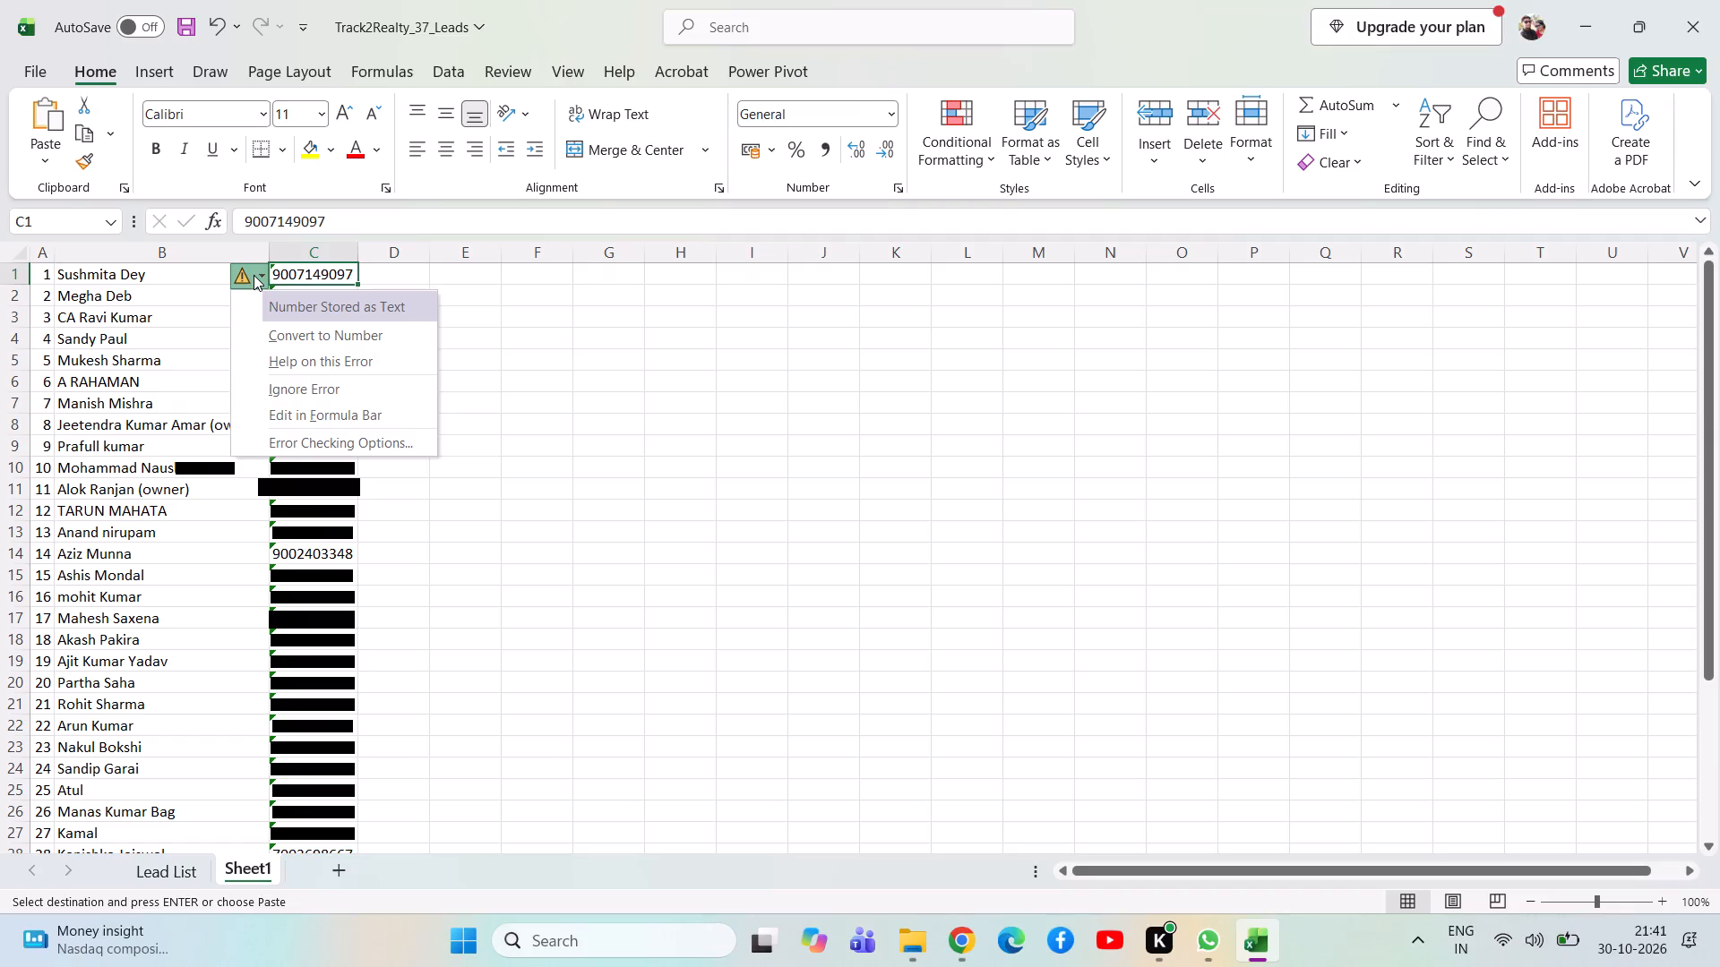
key(Escape)
key(ctrl+shift+Down)
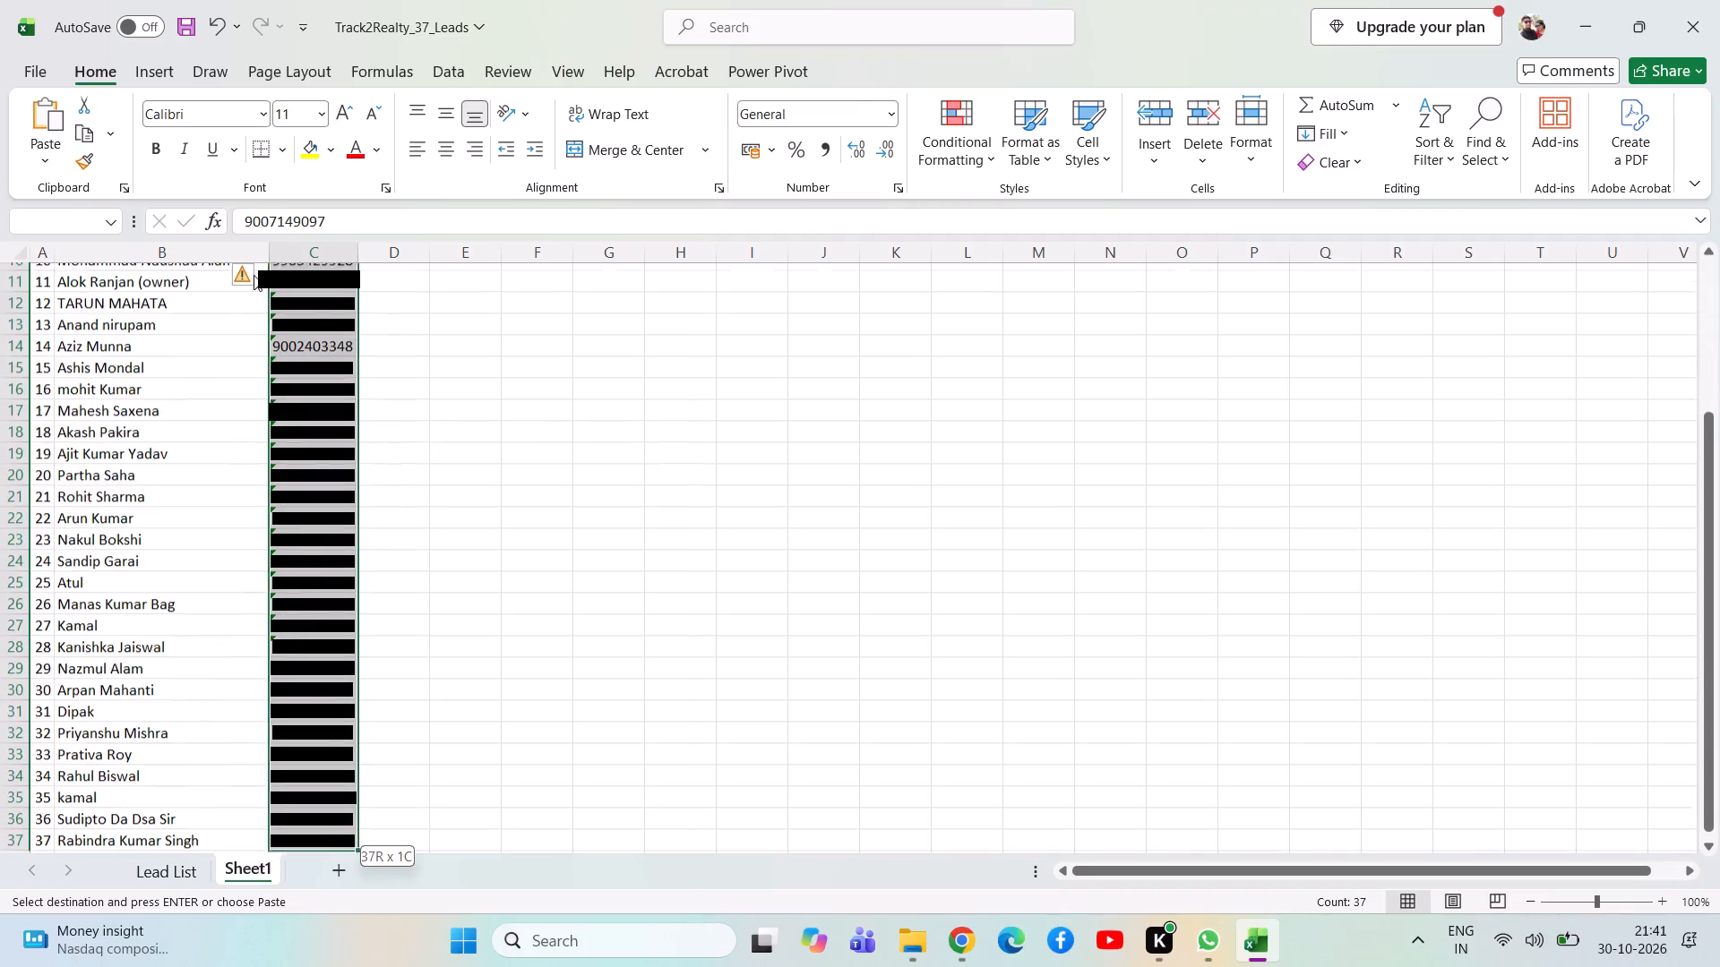
click(243, 283)
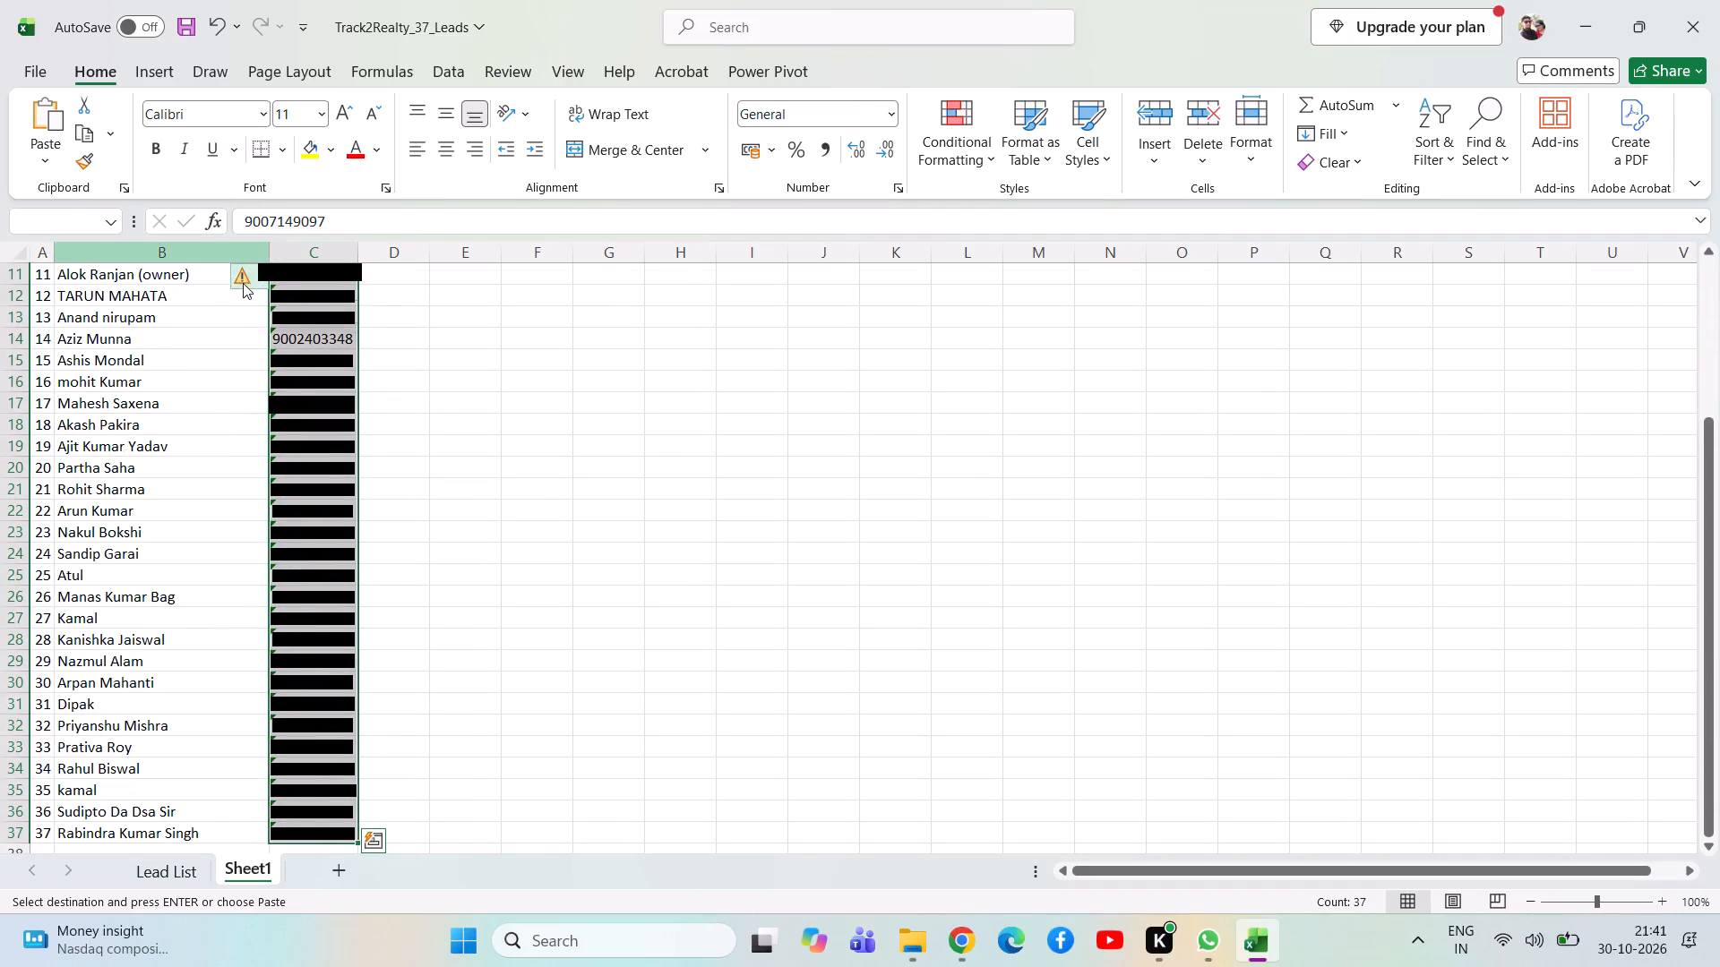
click(305, 343)
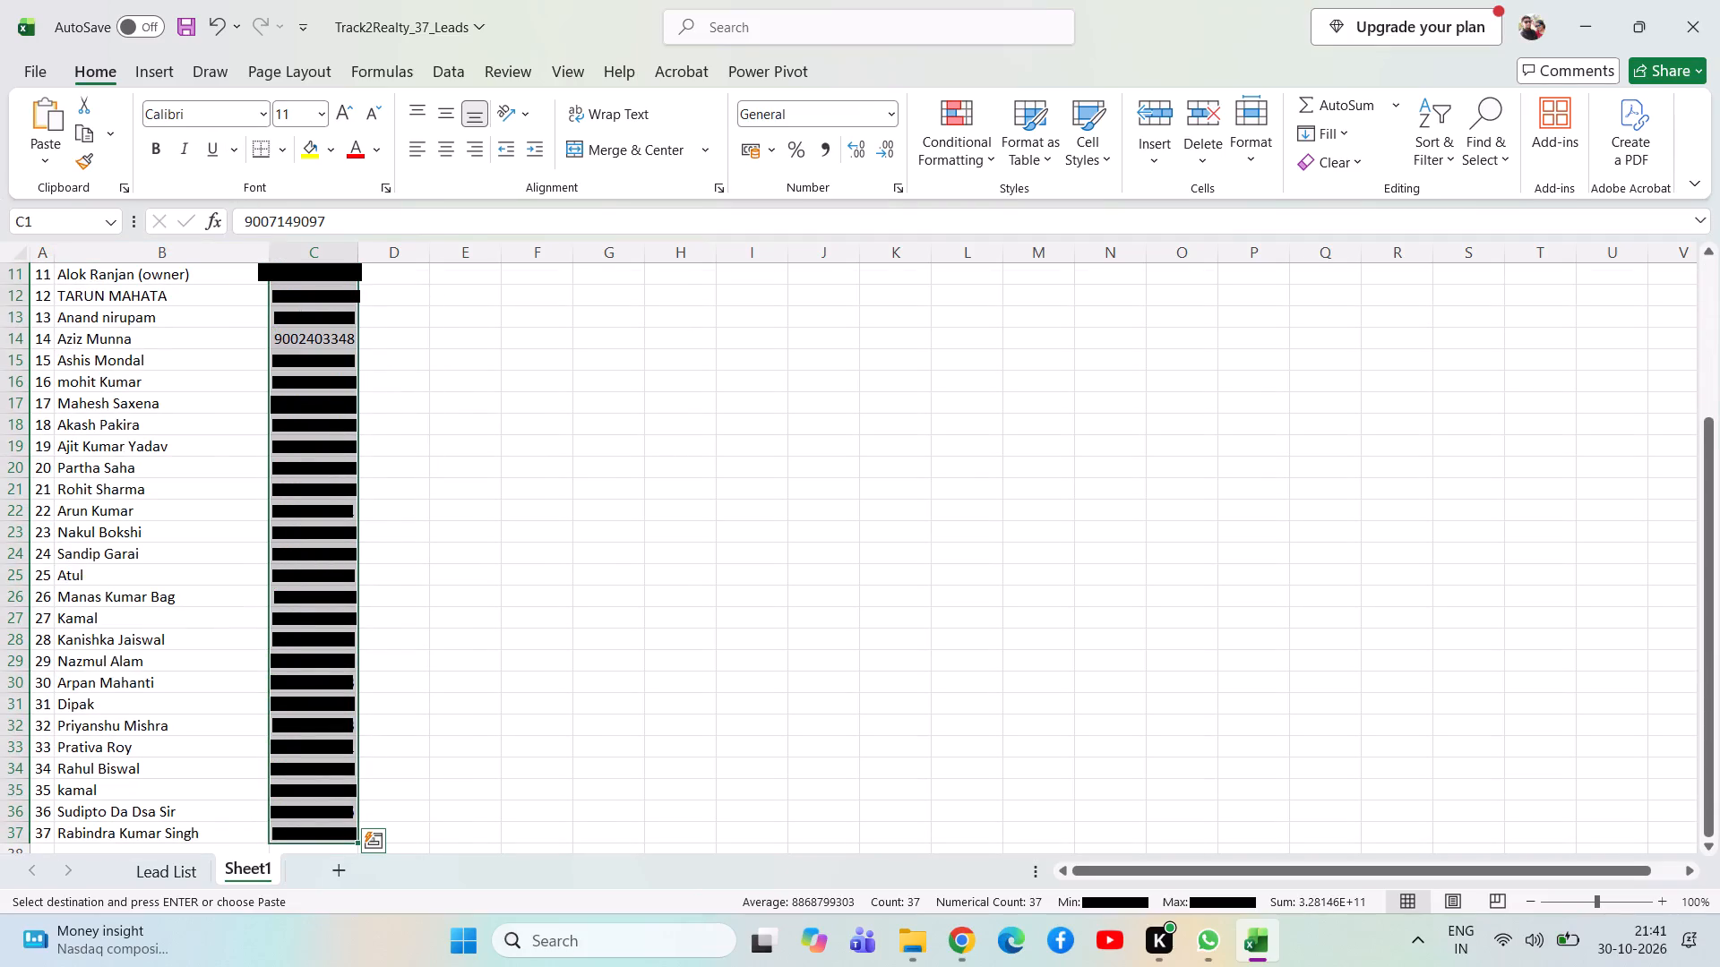
Enter the formula =CONCATENATE(B1, ,C1) in cell D1 to join the first lead's name and contact.
click(305, 343)
key(ctrl+Up)
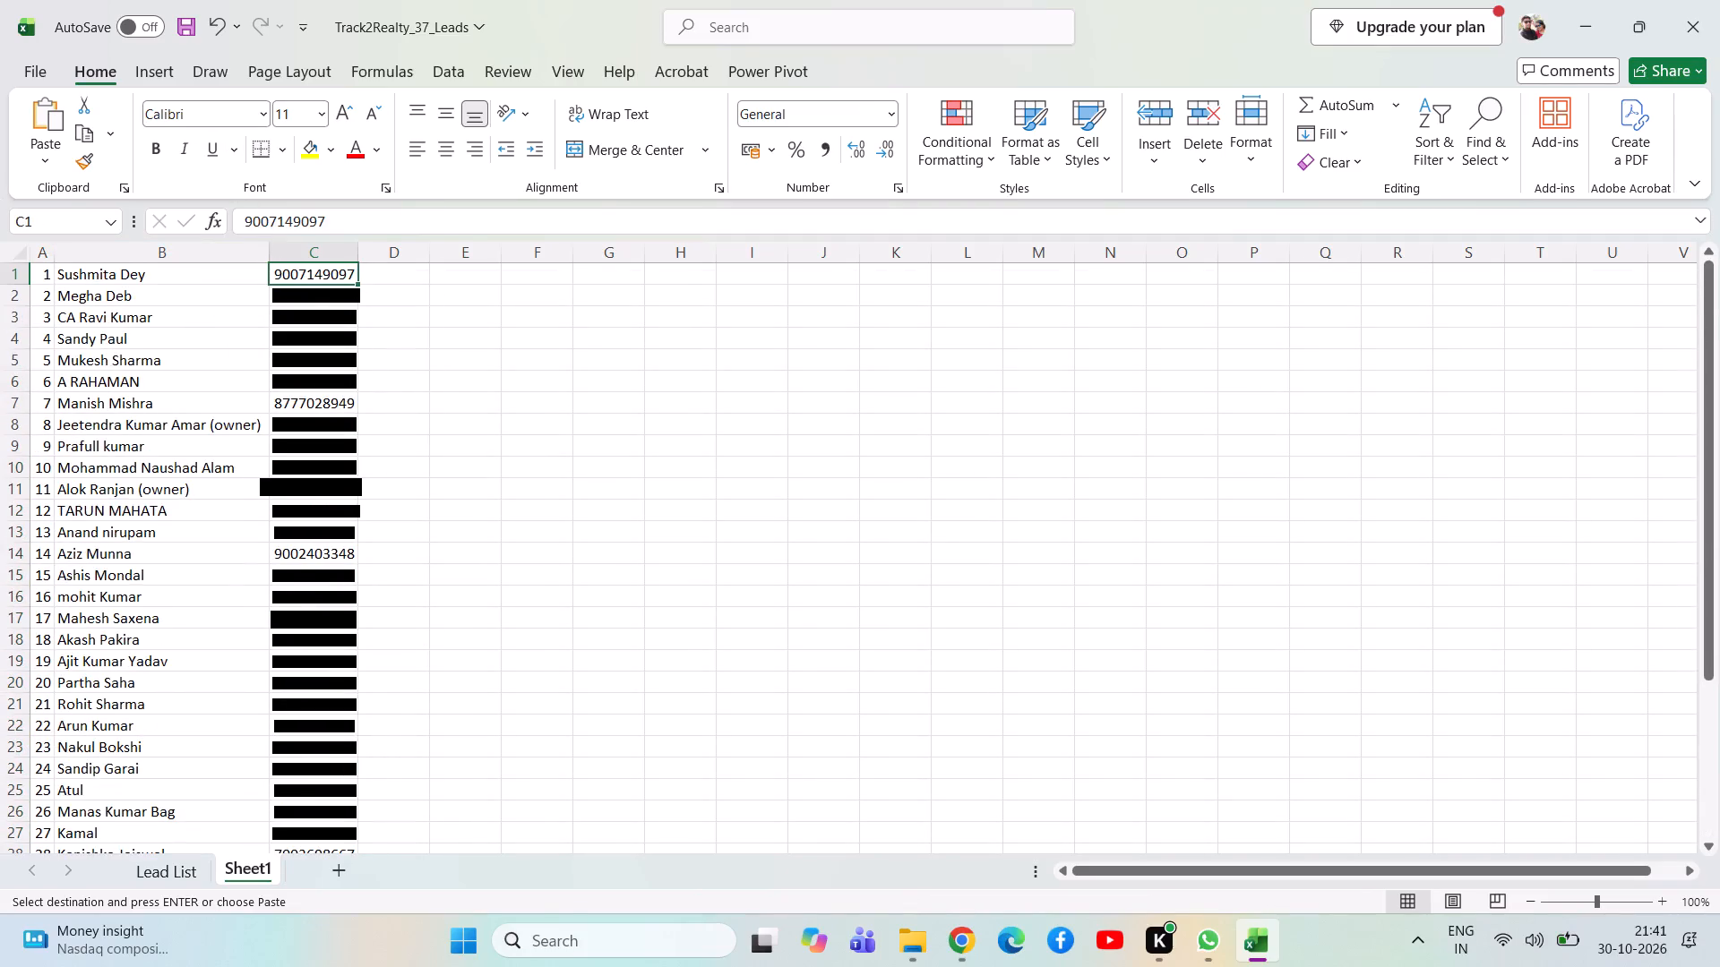
key(Right)
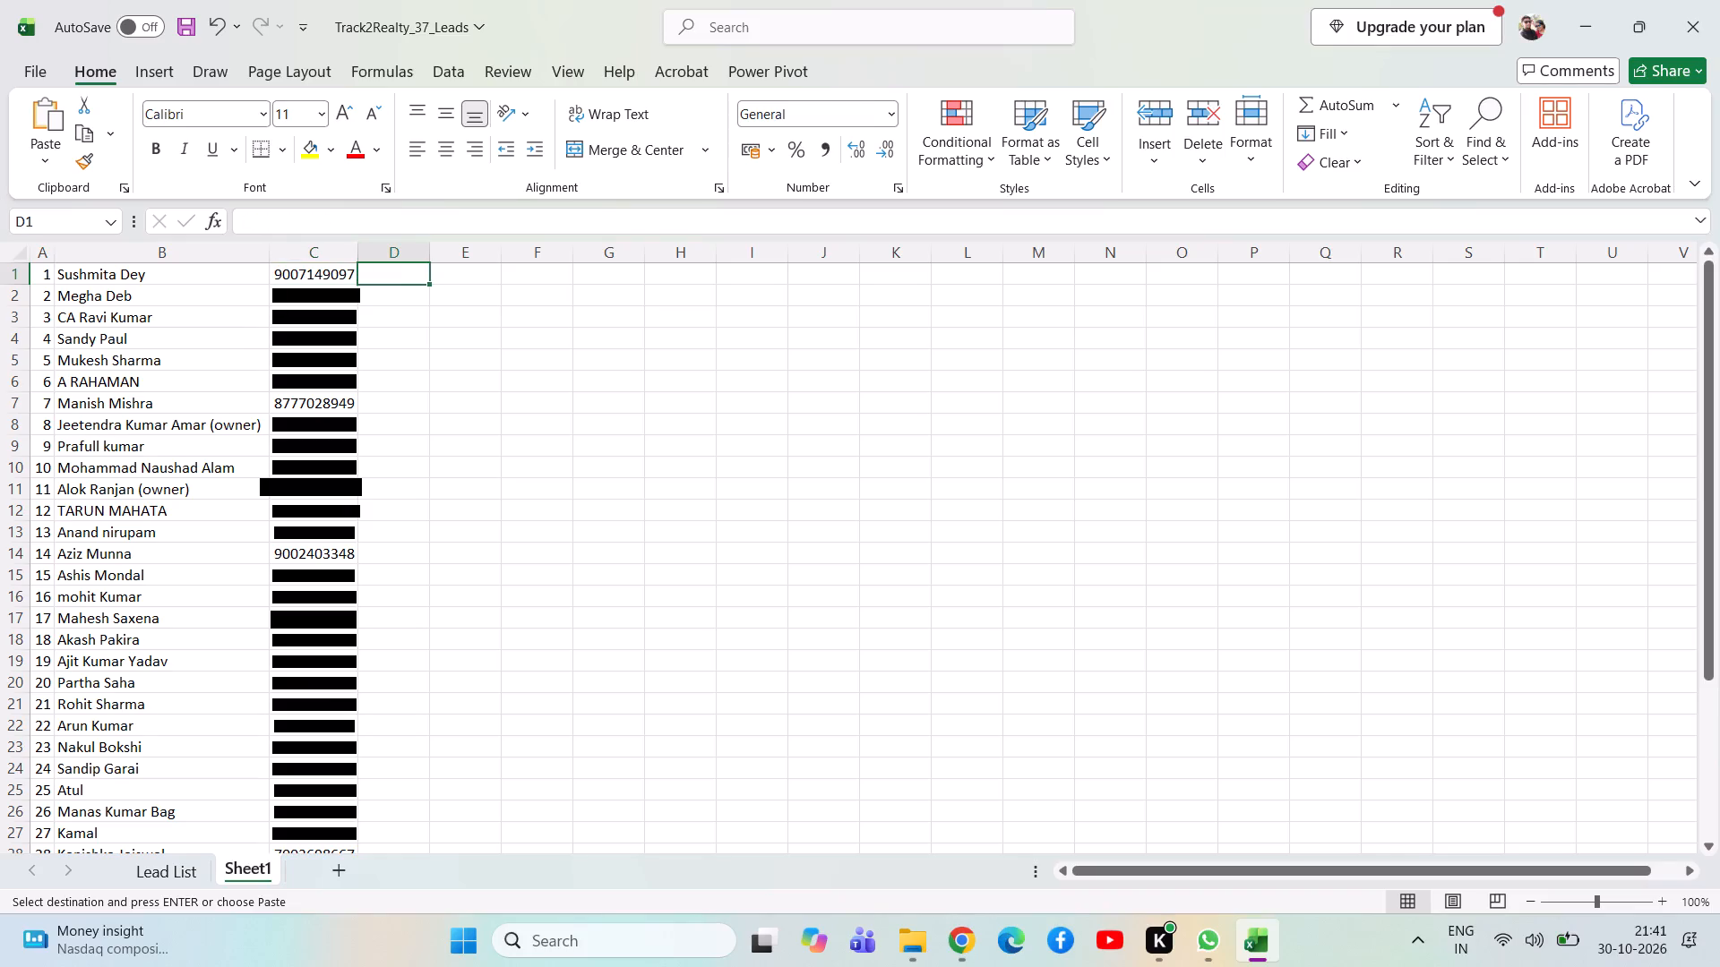
text(=con)
key(Tab)
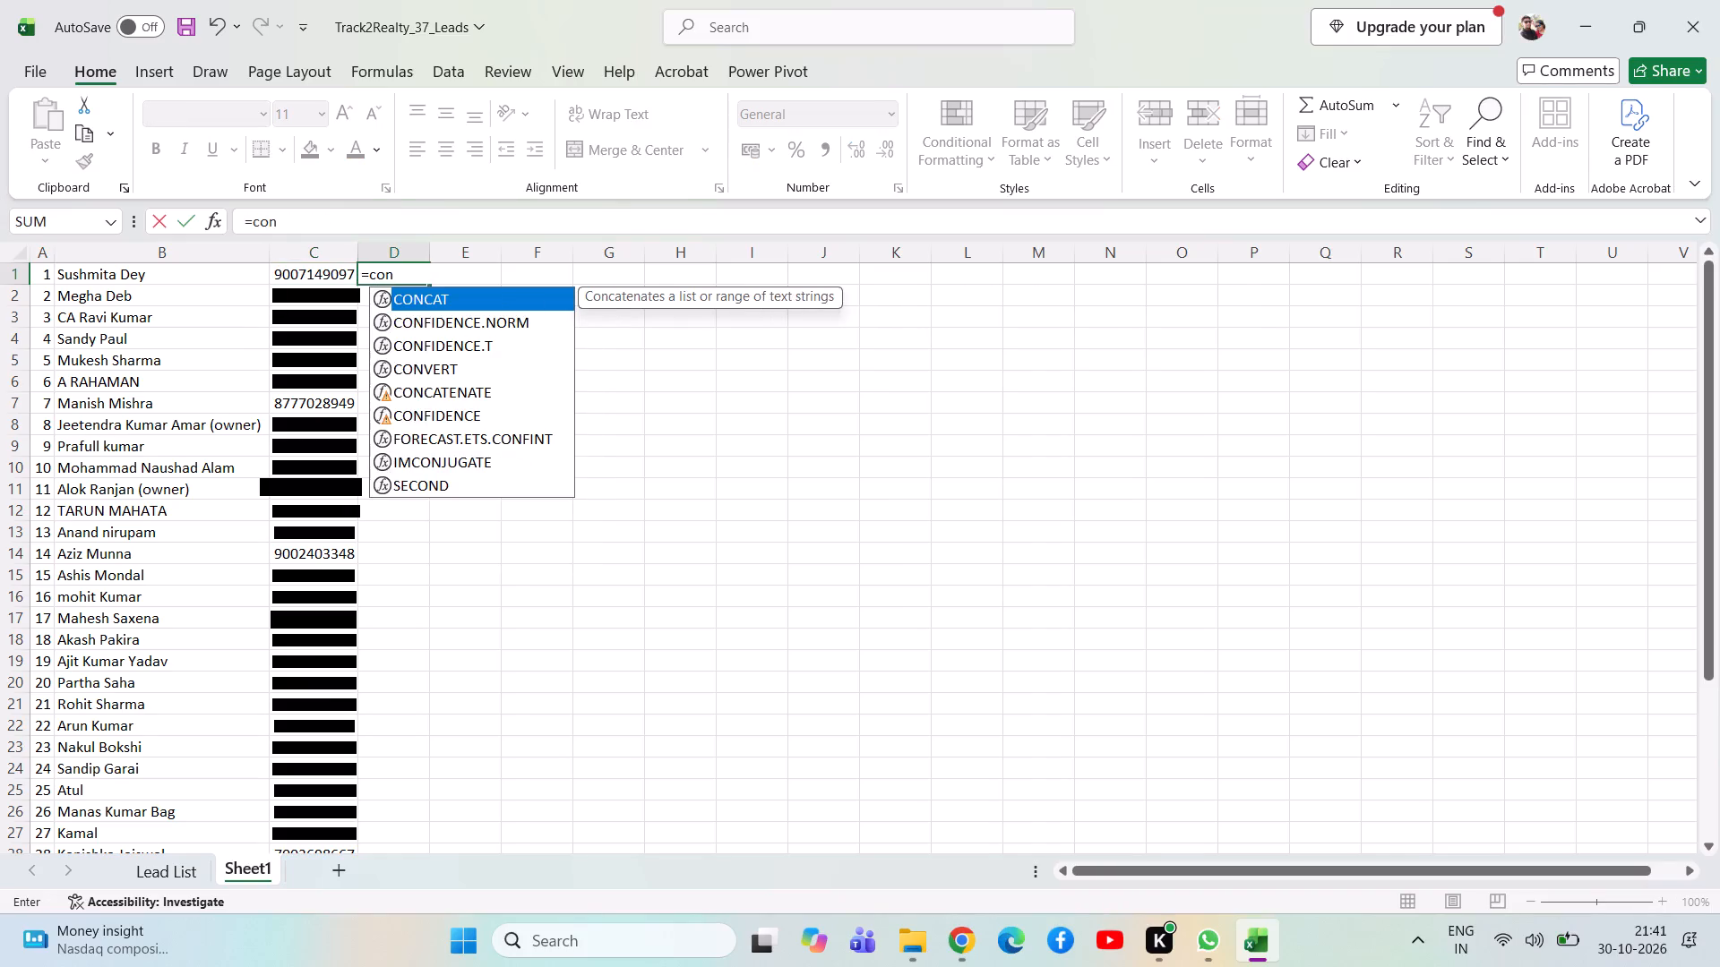
key(BackSpace)
key(BackSpace)
key(BackSpace)
key(BackSpace)
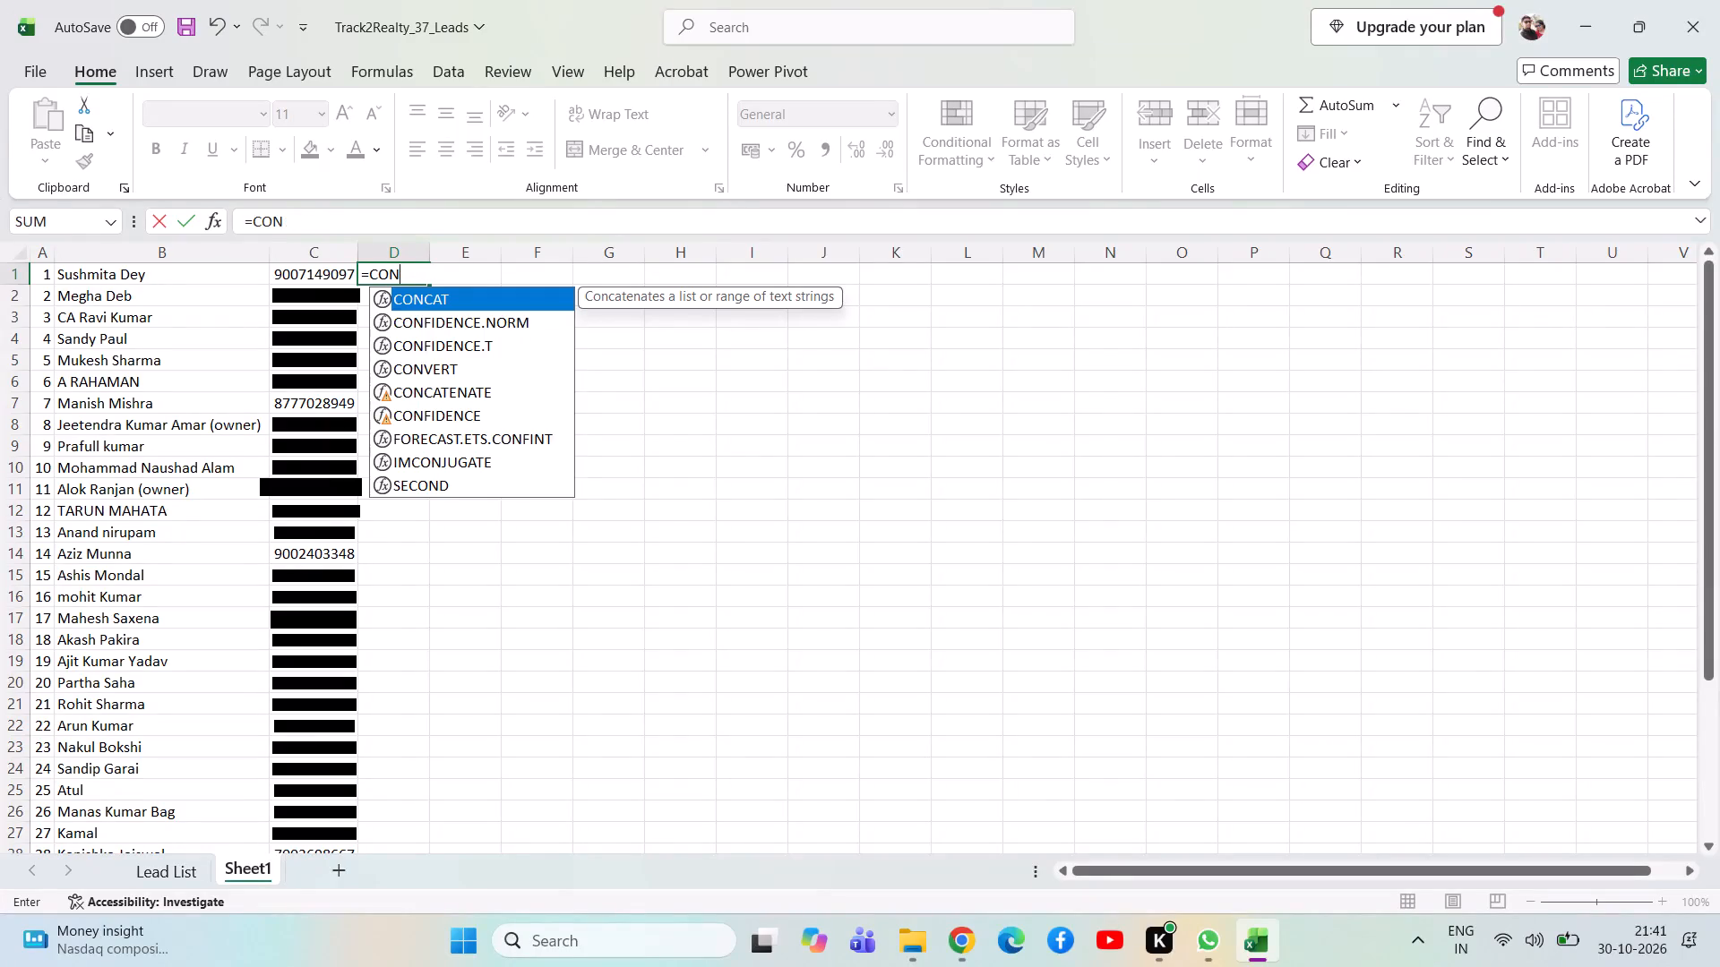
key(c)
key(Down)
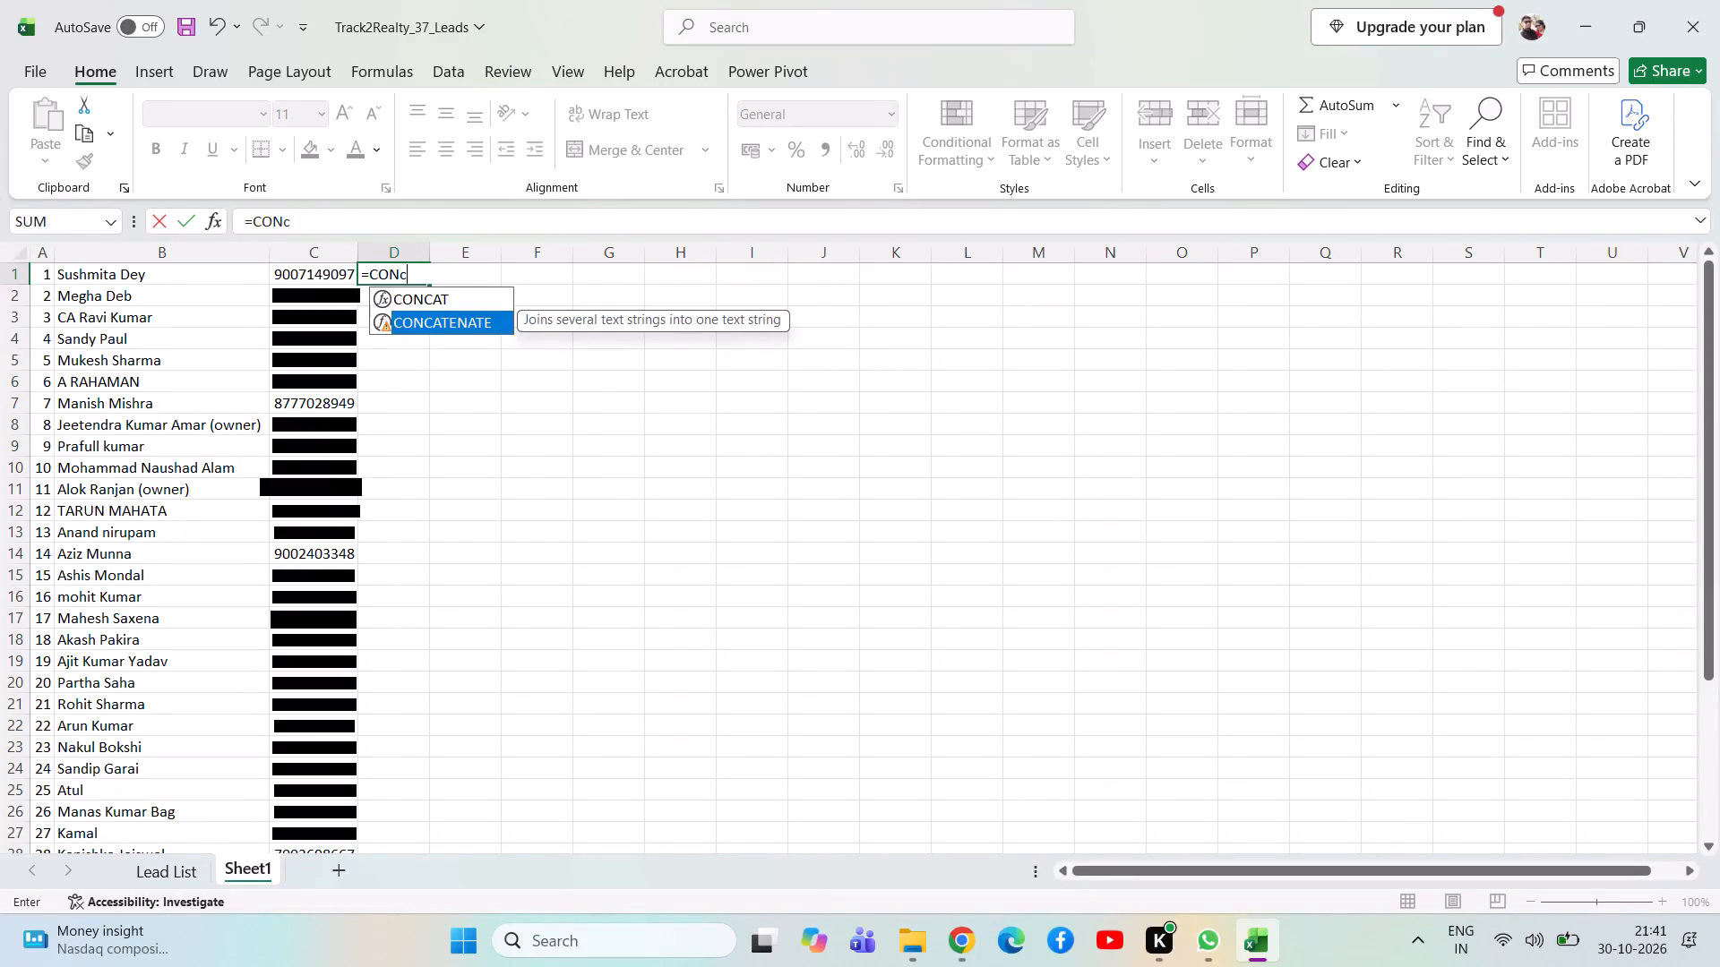
key(Tab)
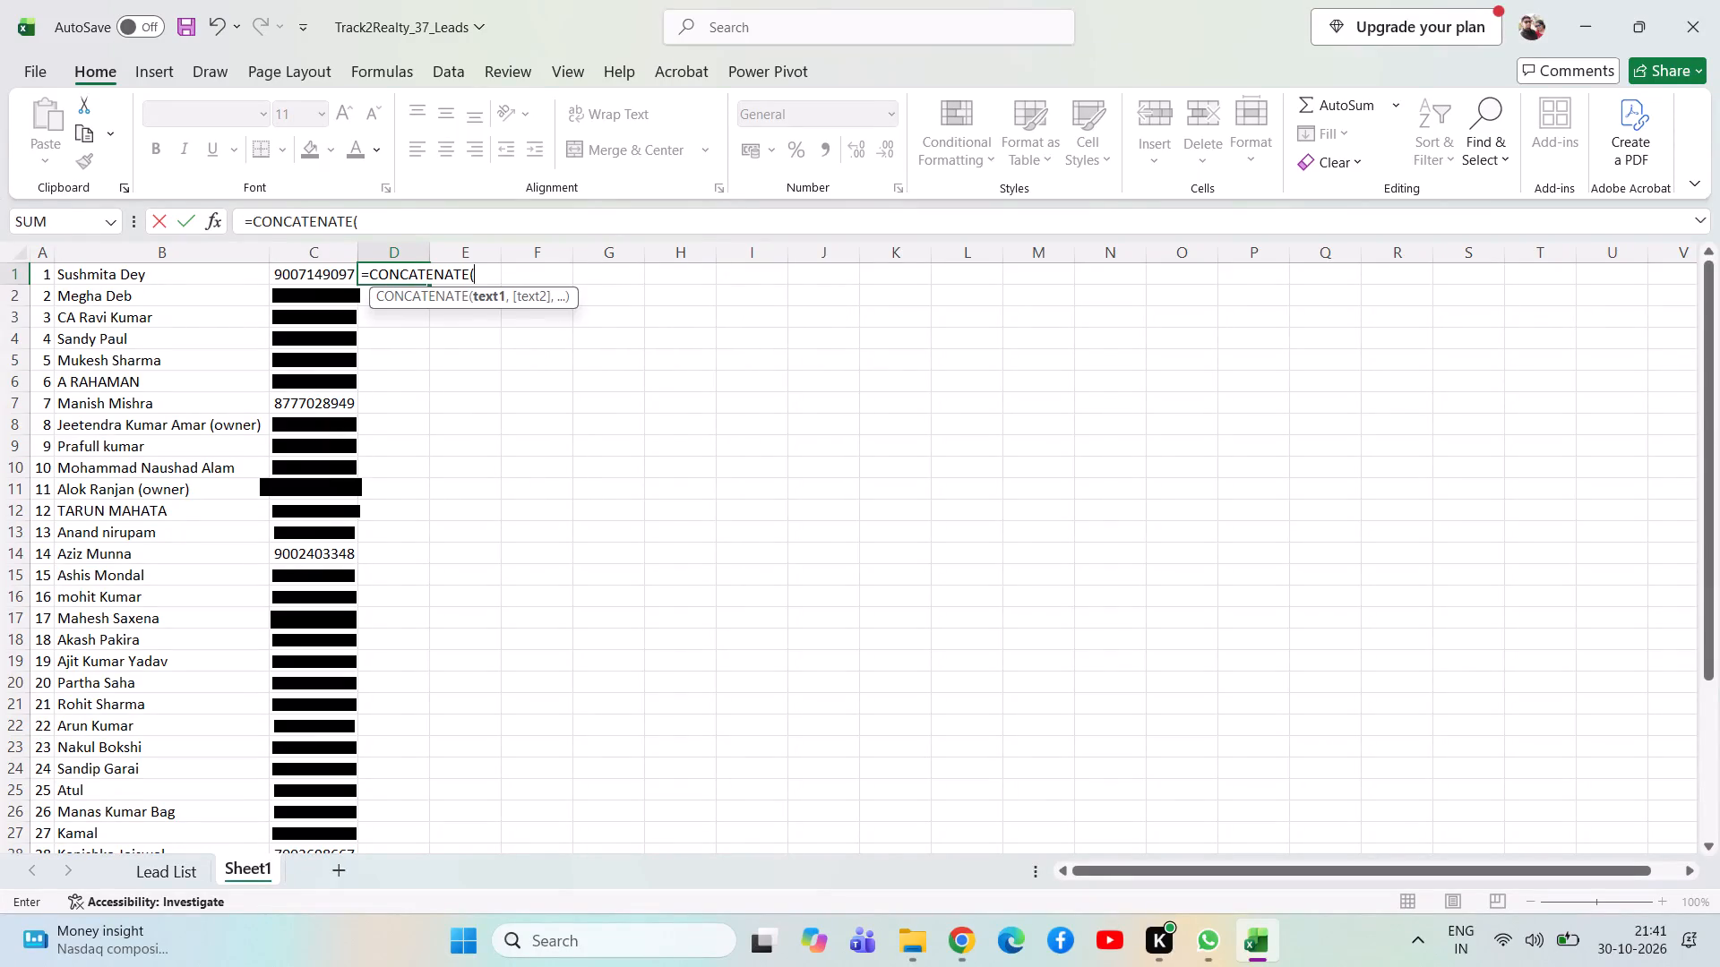
key(Left)
key(Left)
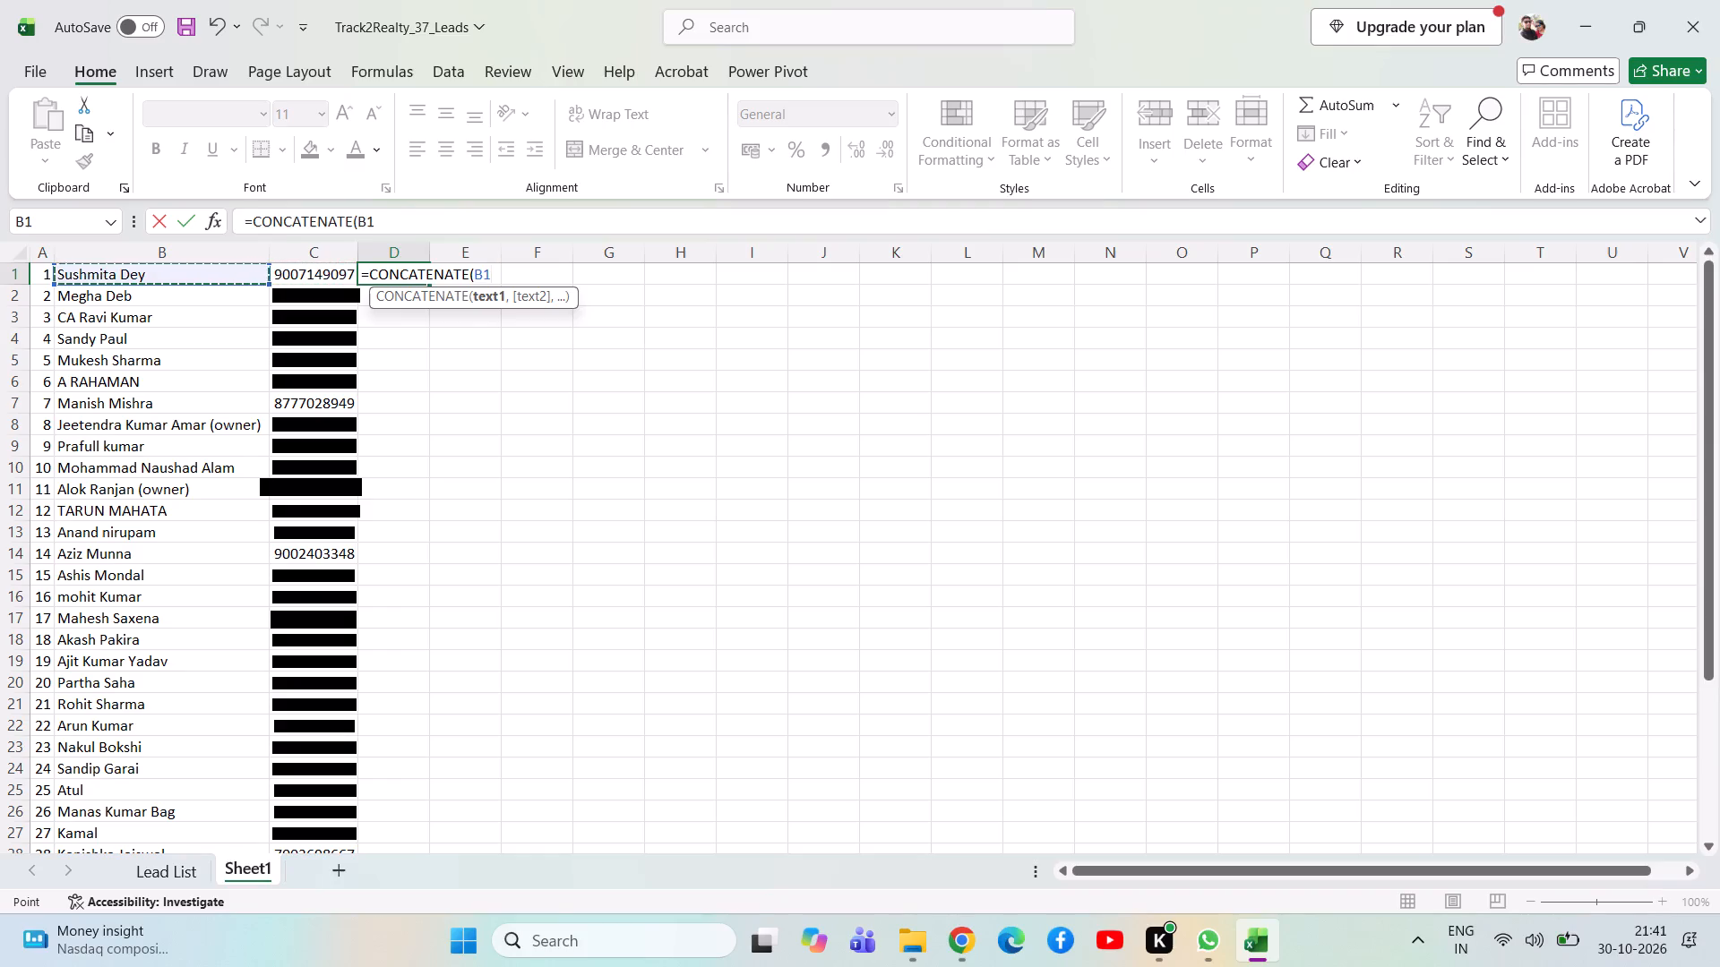
text(,)
key(space)
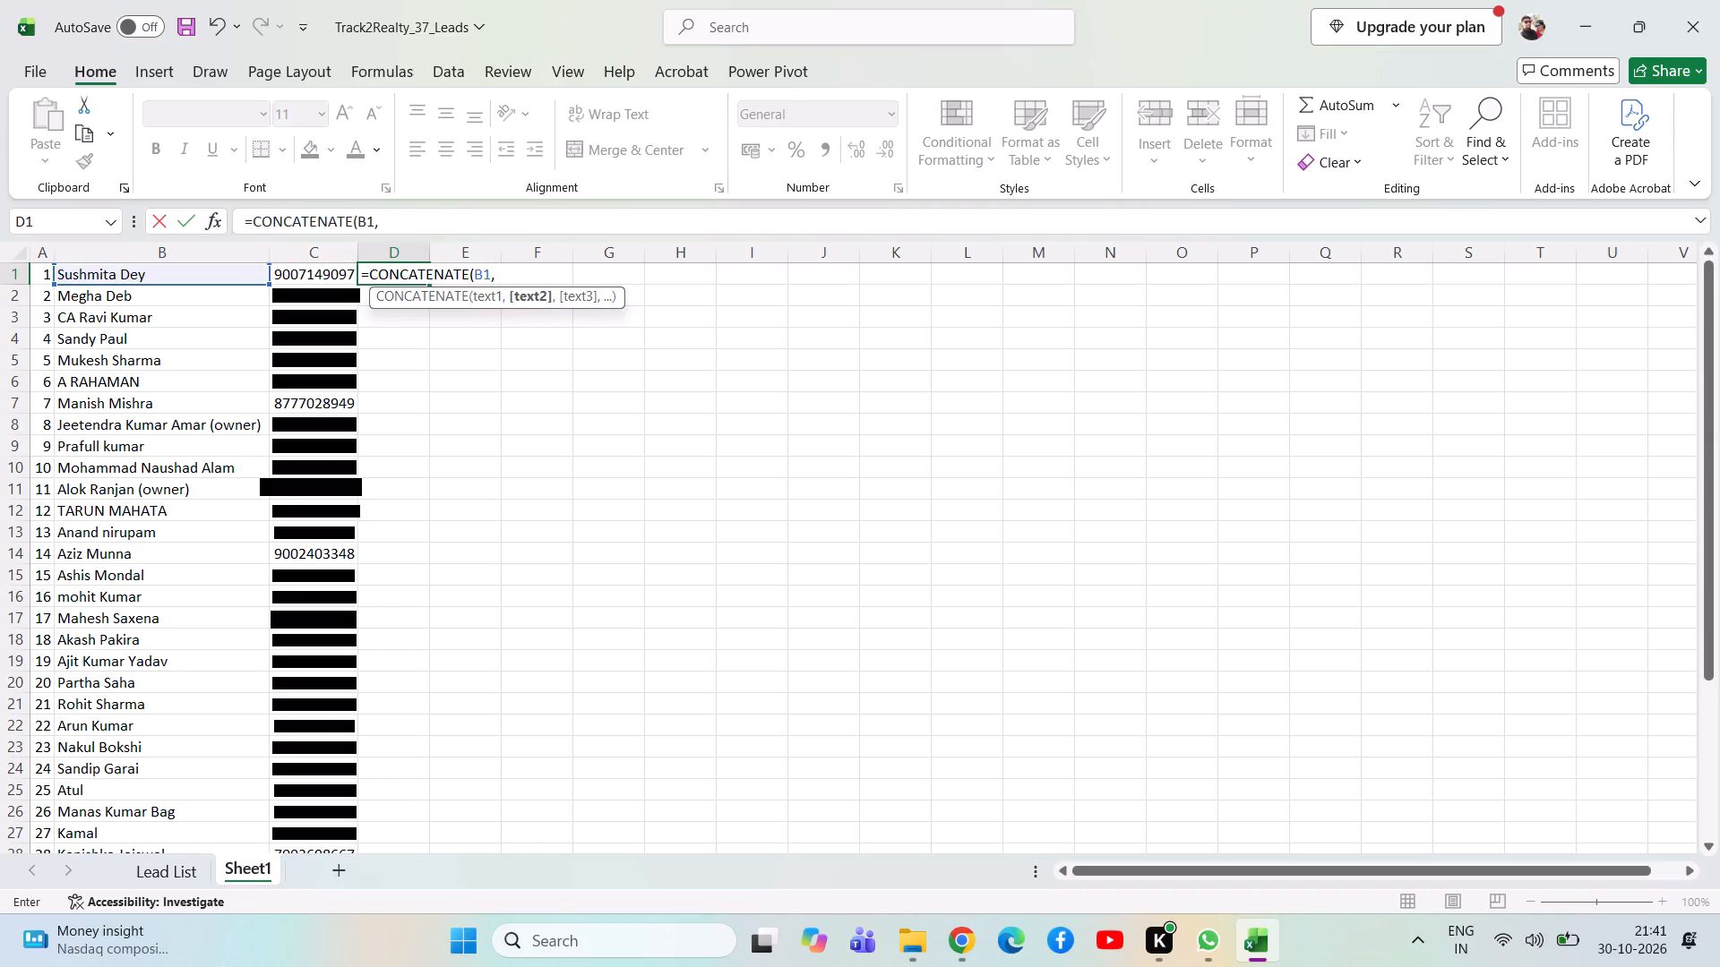
key(comma)
key(Left)
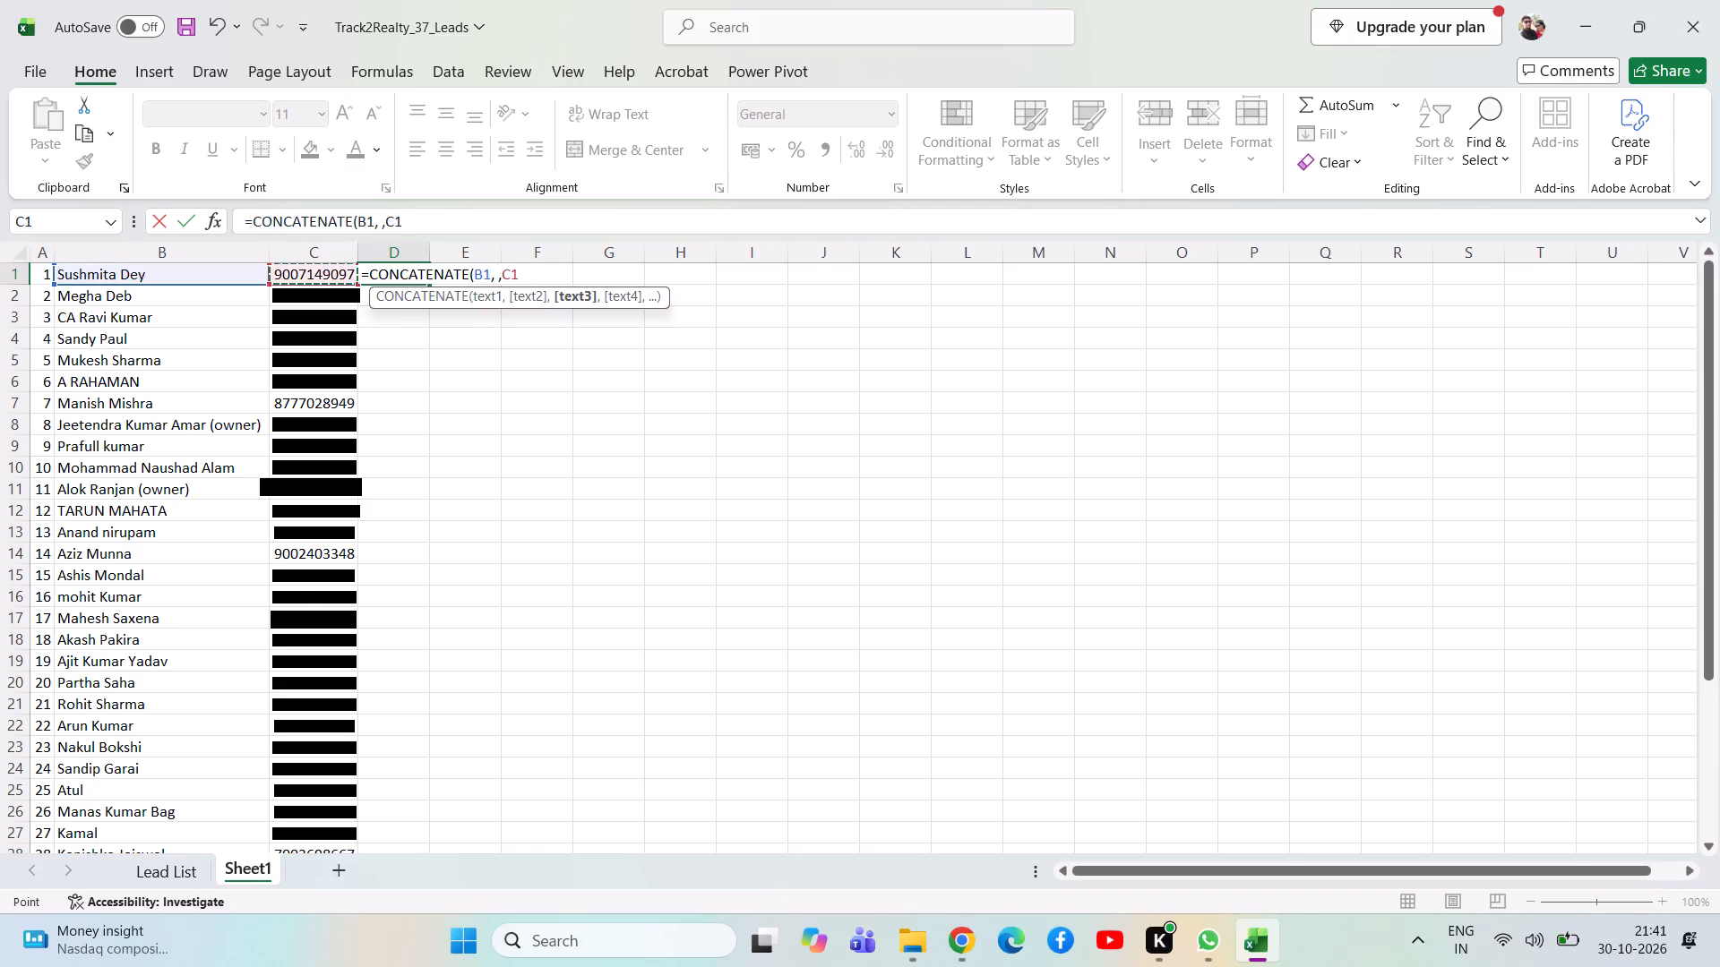
key(Return)
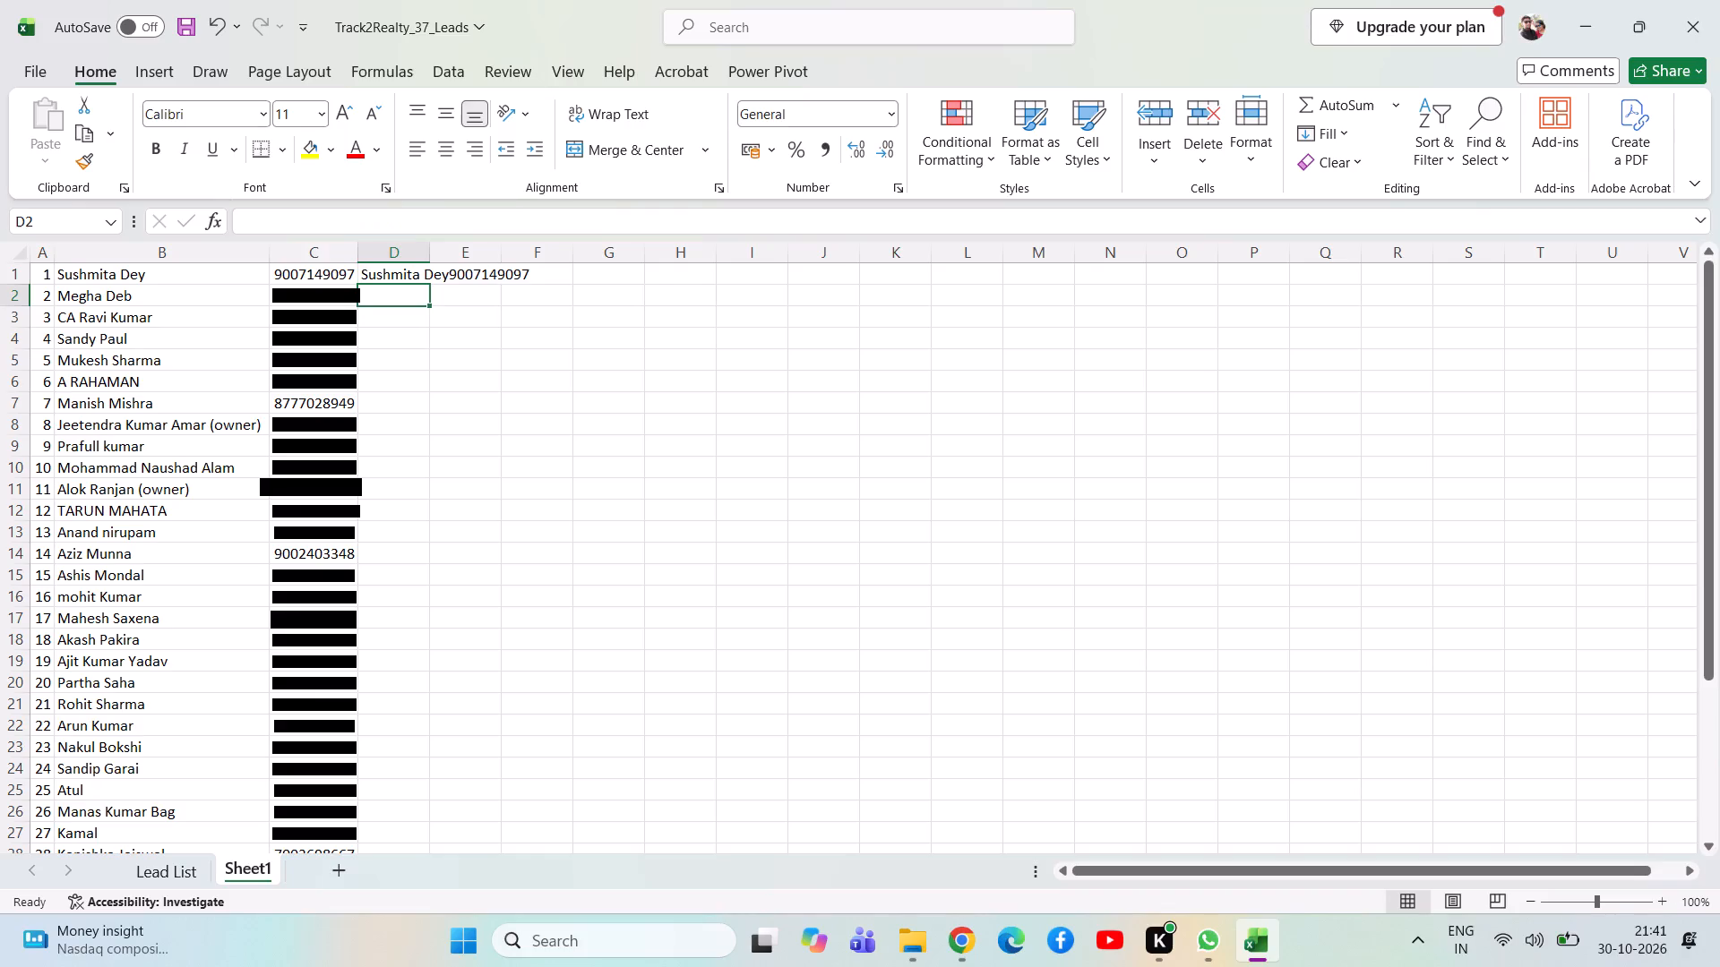
Edit the D1 formula to use a quoted space, " ", as the separator between name and contact.
click(400, 269)
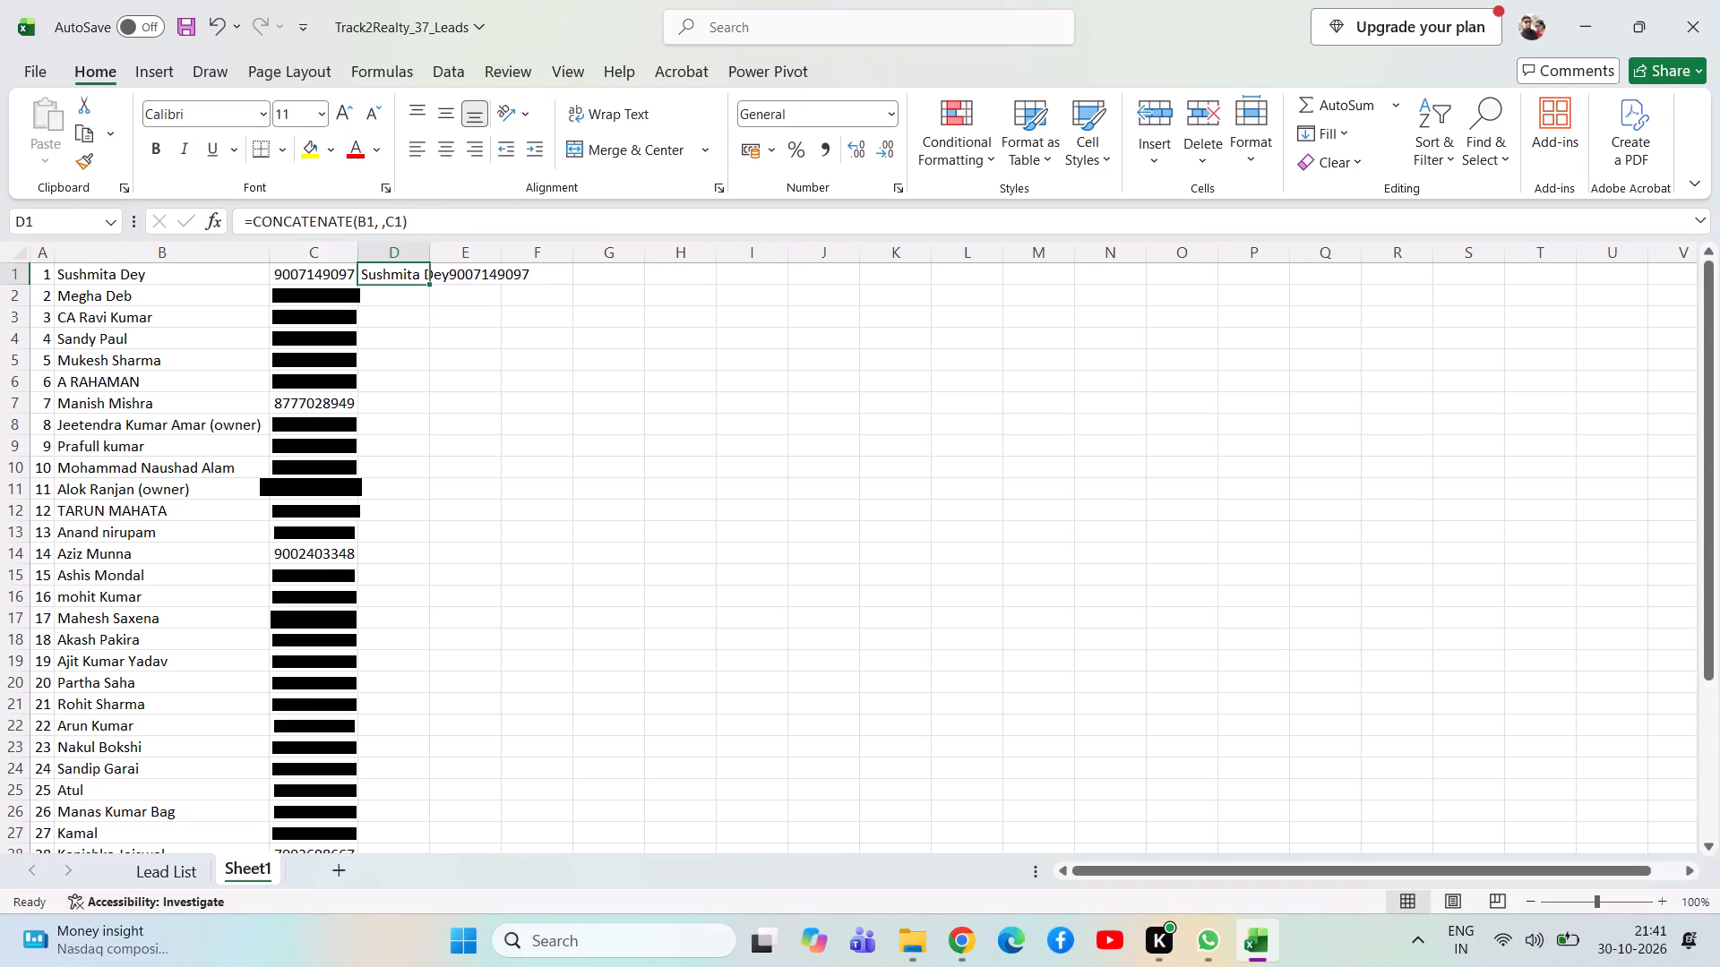
key(F2)
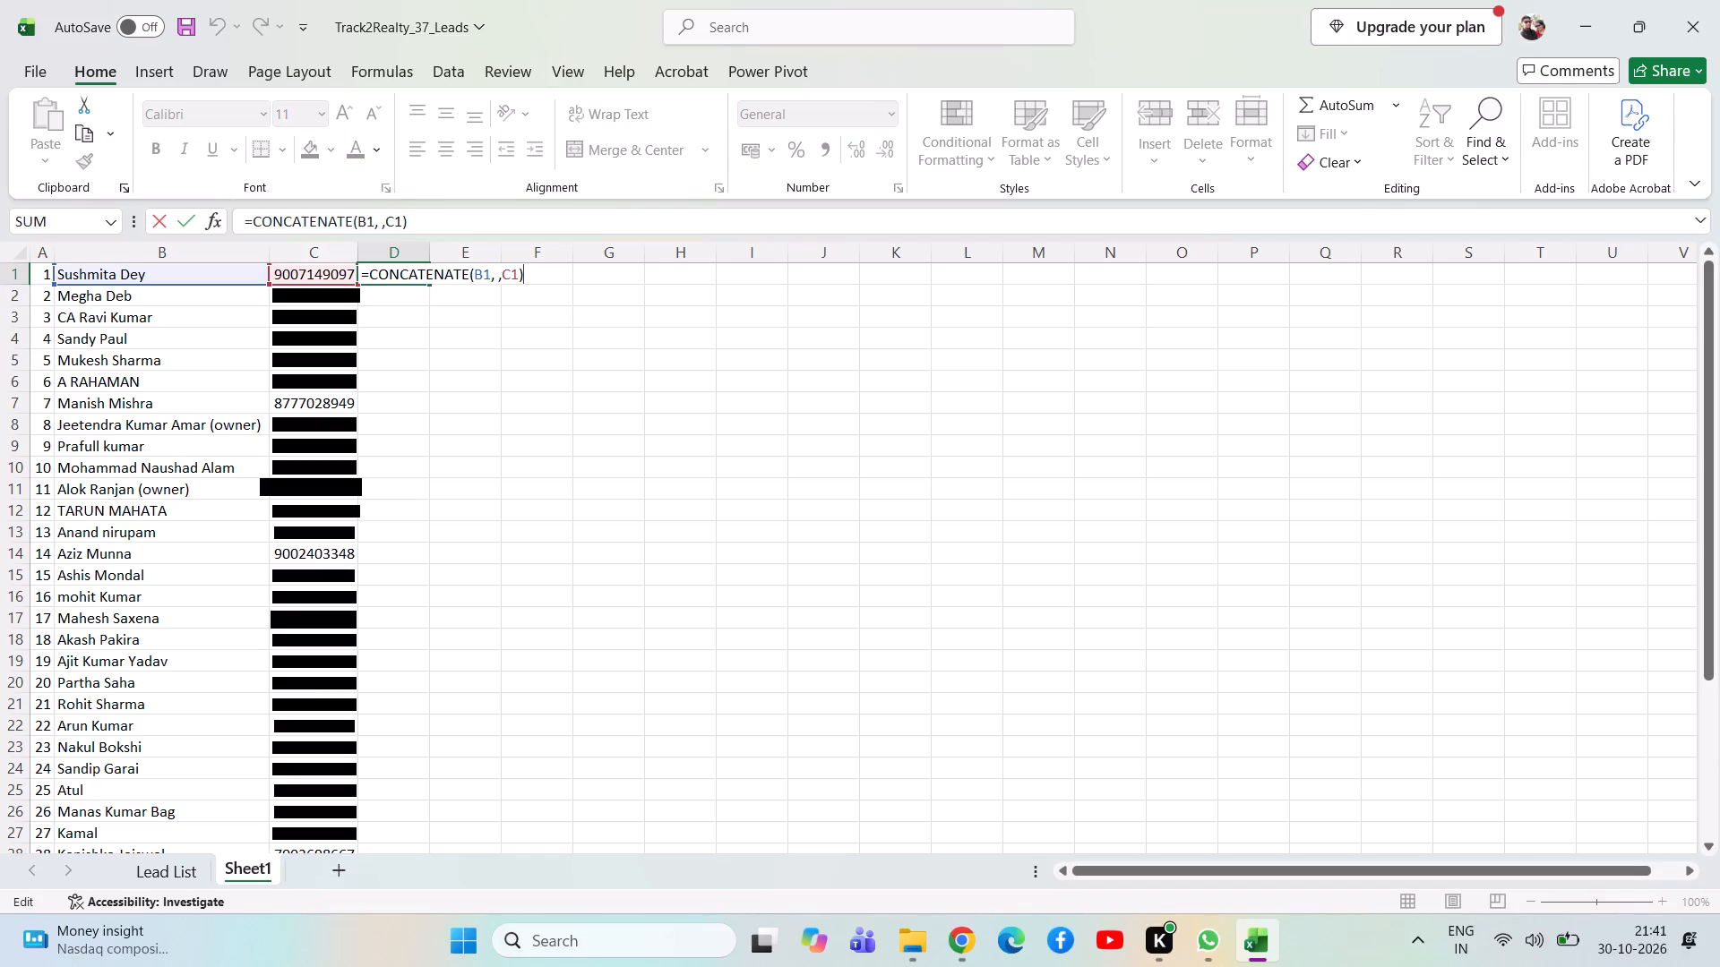
key(Left)
key(Left)
key(Left)
key(Left)
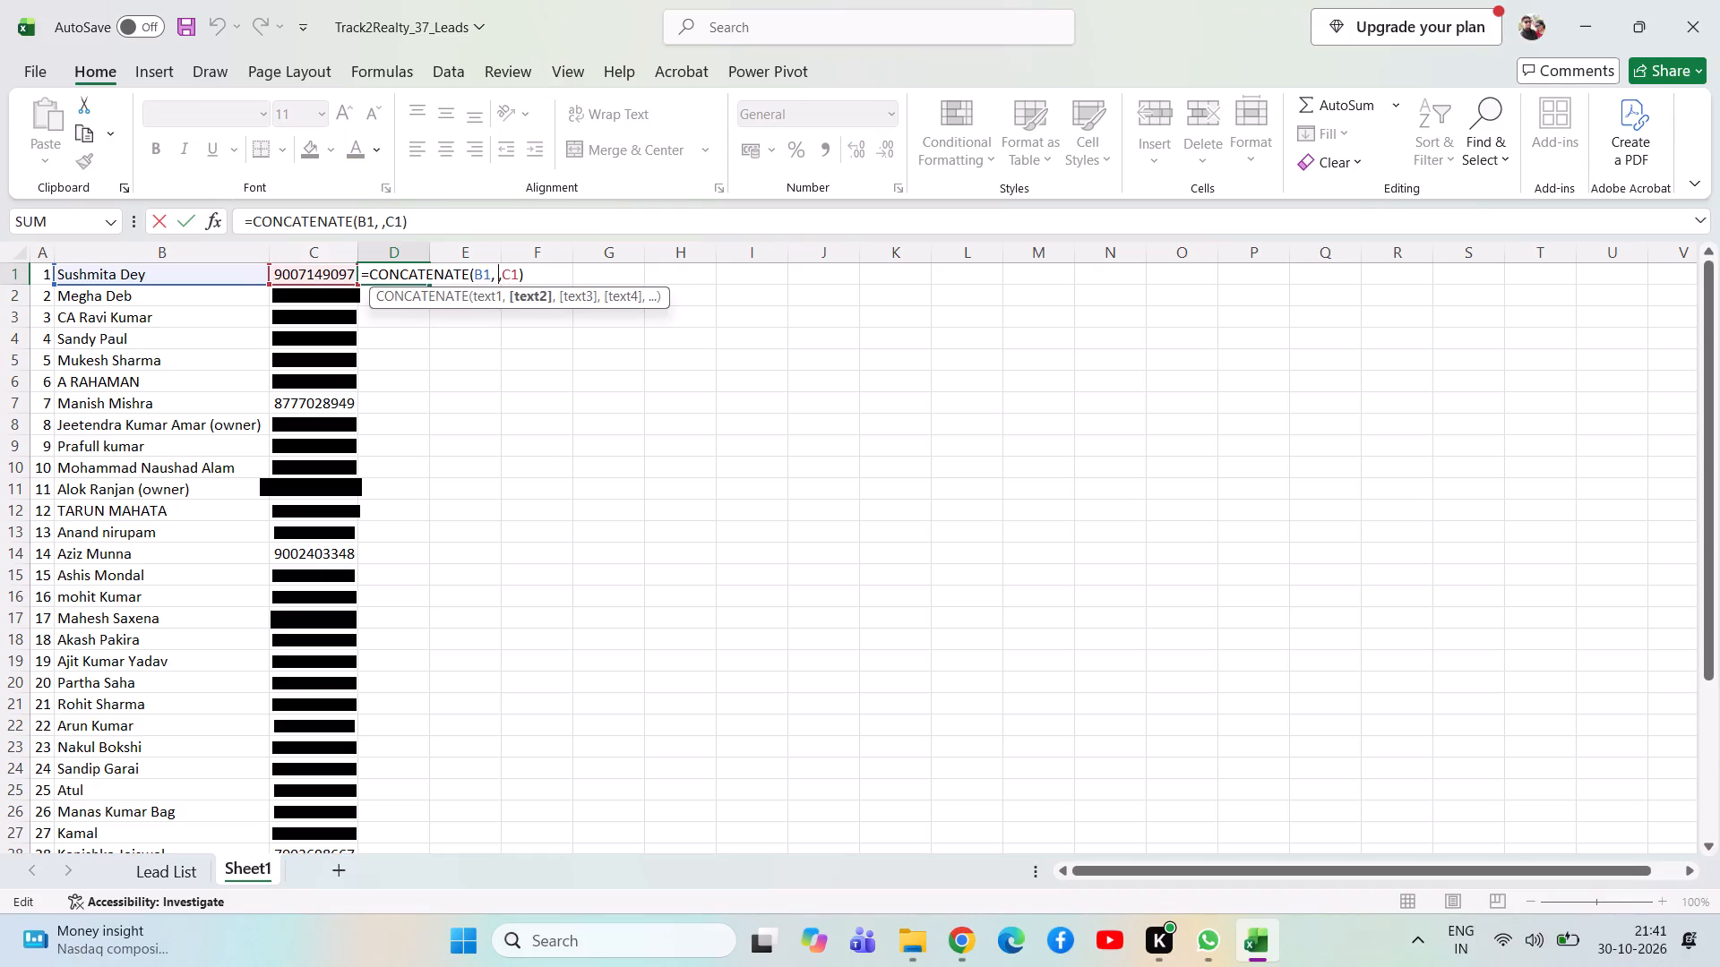
text(" ")
key(Return)
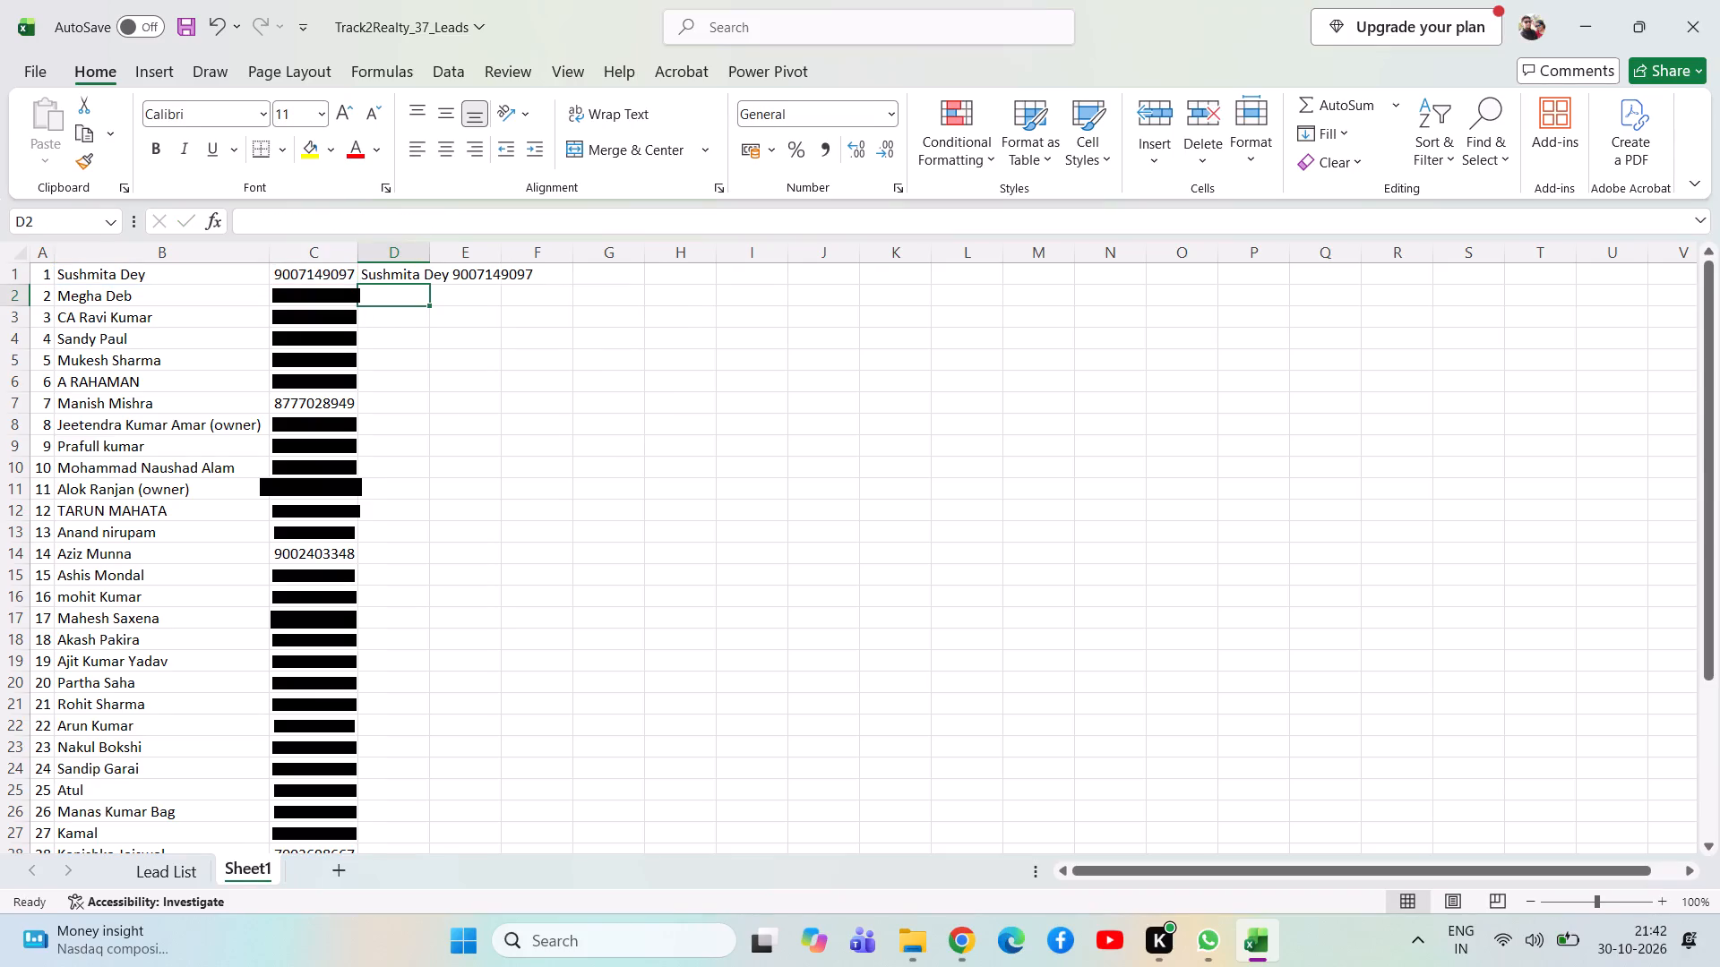
Copy the D1 CONCATENATE formula down column D through row 37 for all the leads.
click(402, 287)
key(Up)
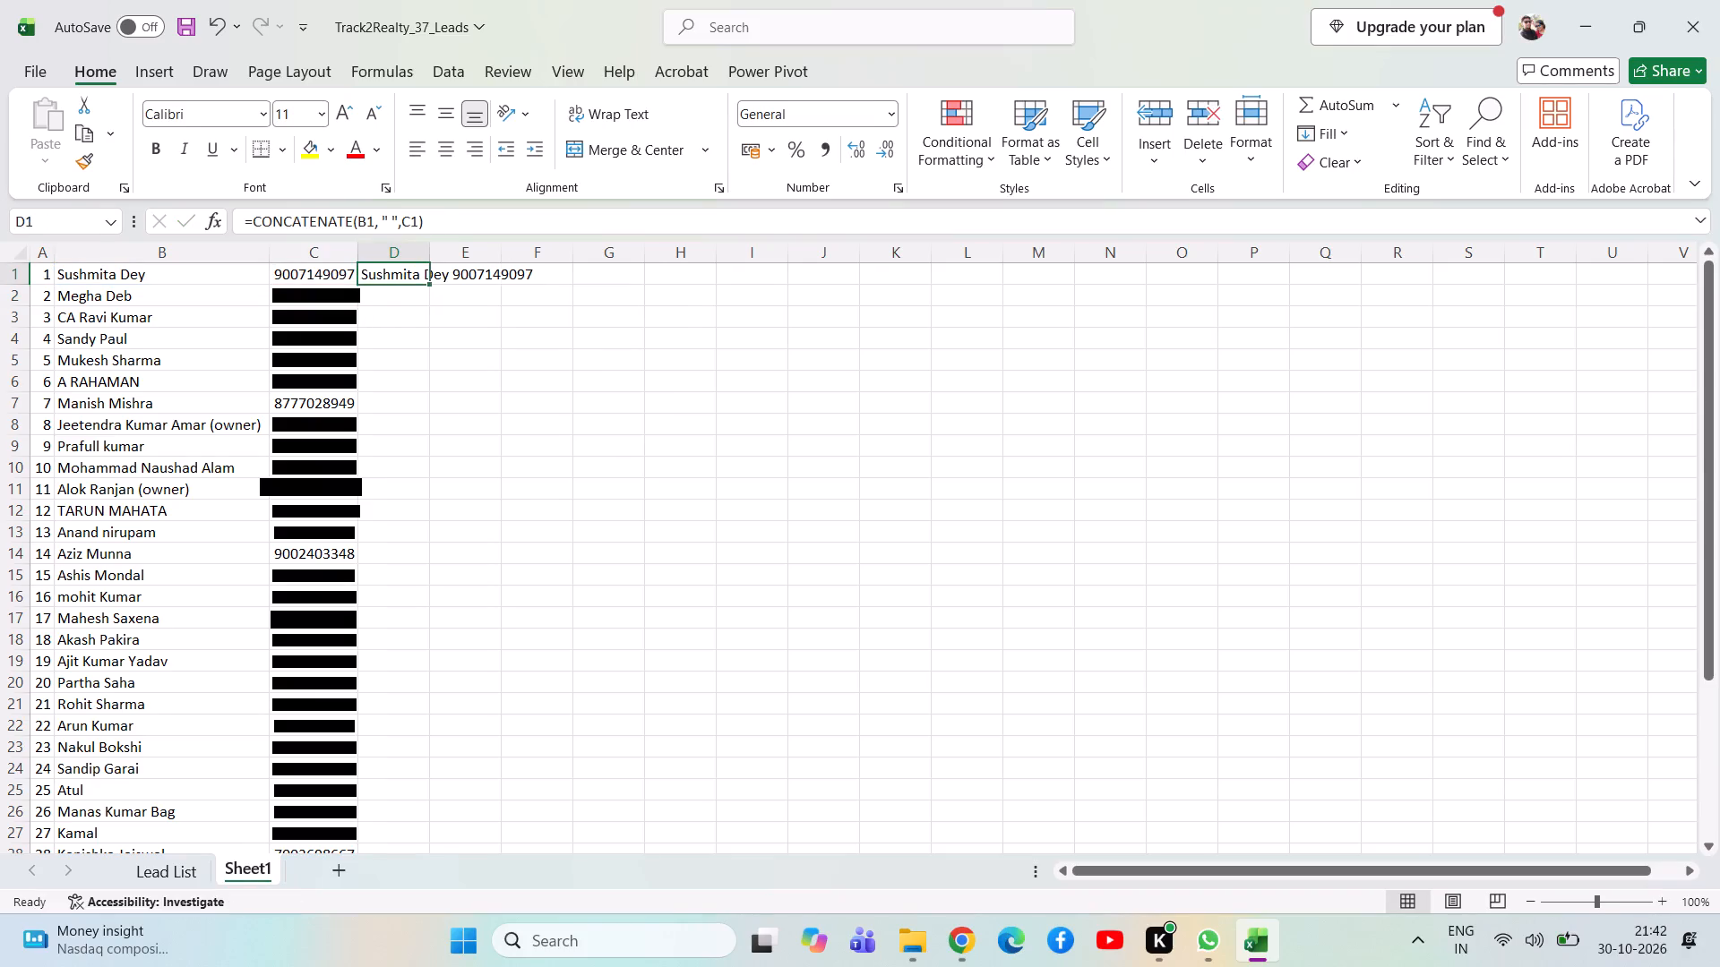
key(ctrl+c)
key(Left)
key(ctrl+Down)
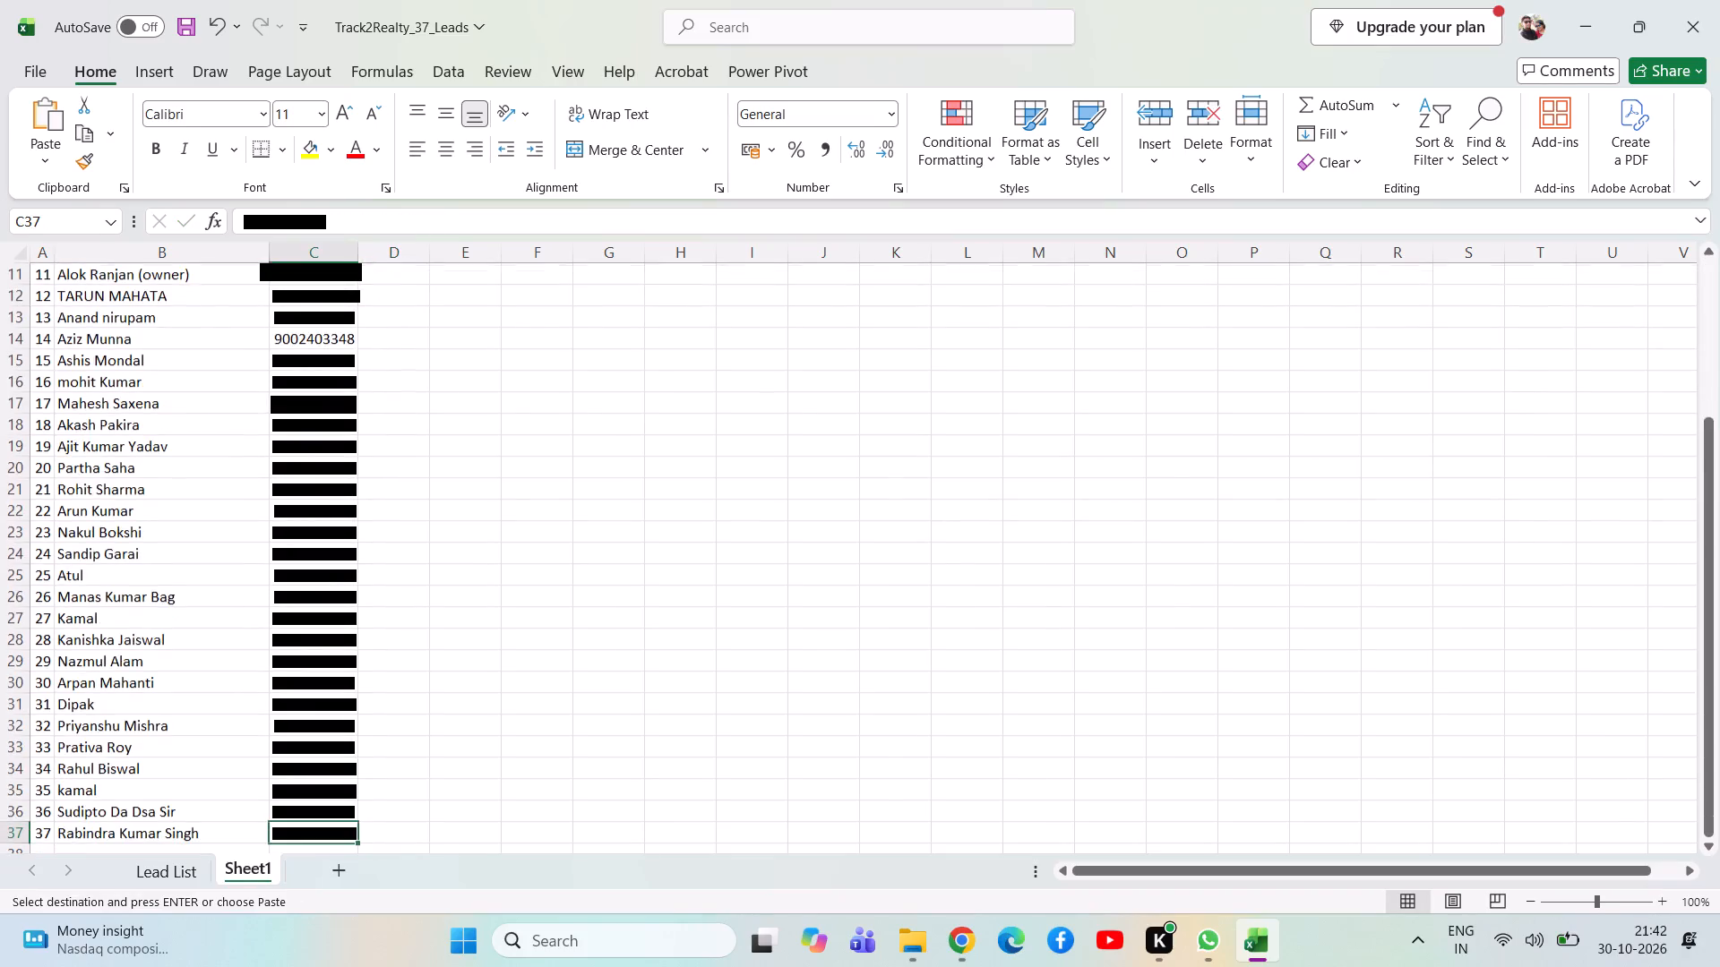
key(Right)
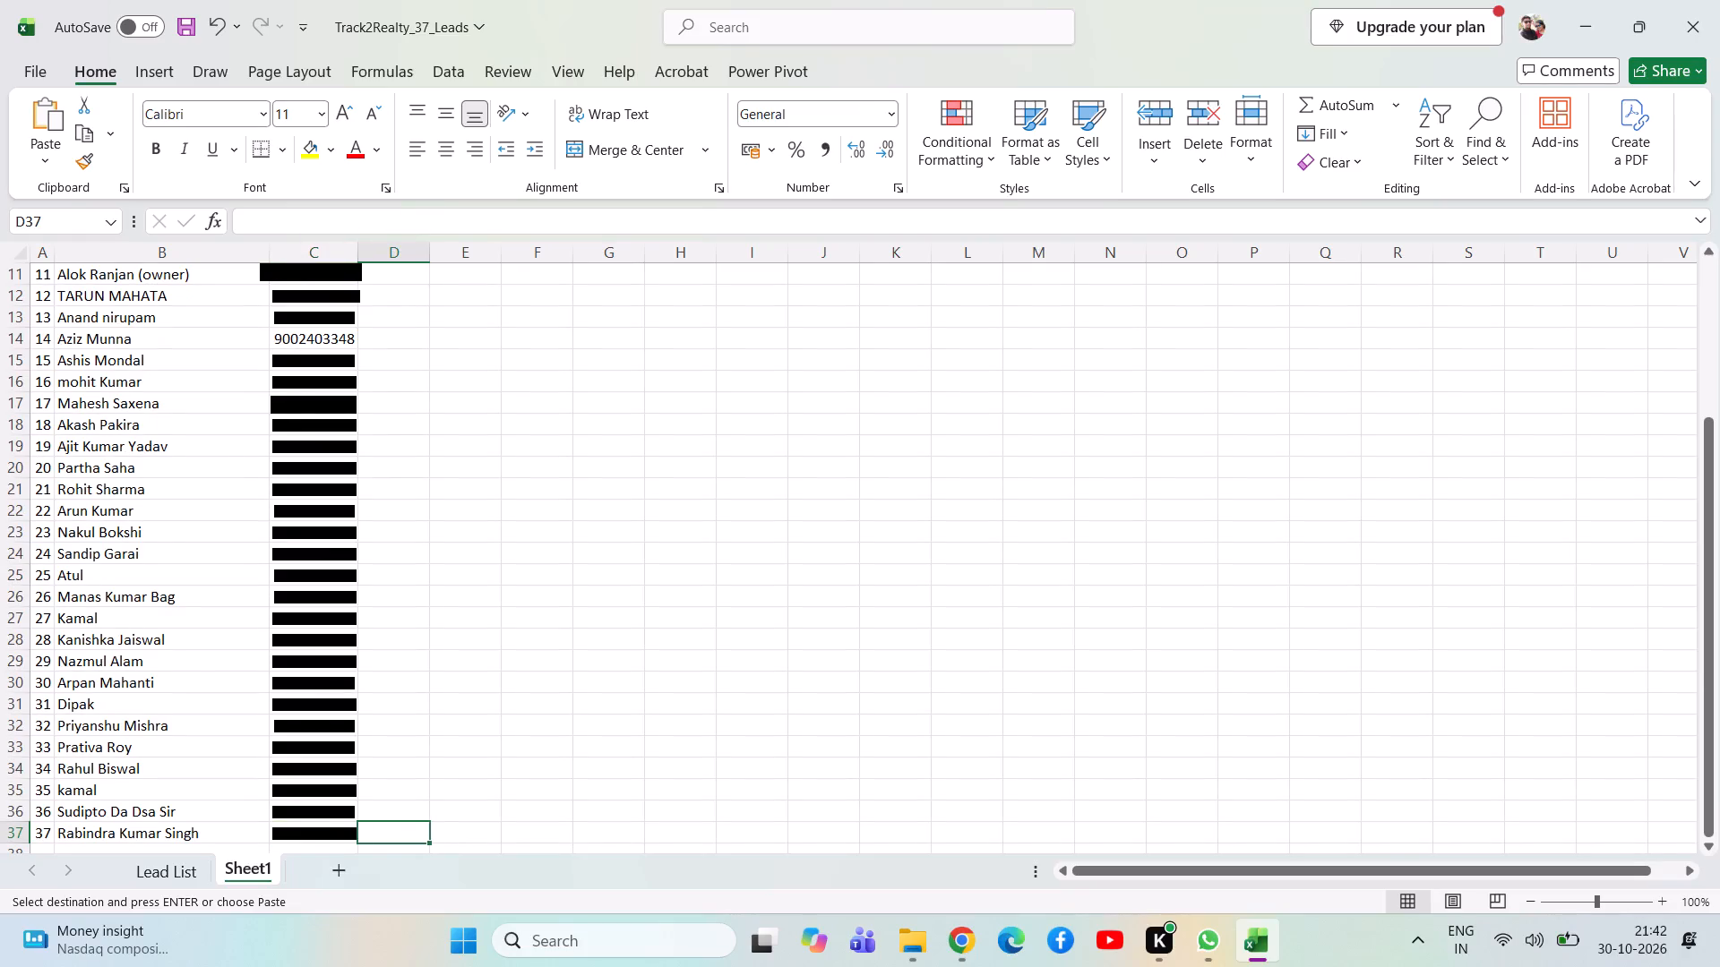
key(ctrl+shift+Up)
key(ctrl+v)
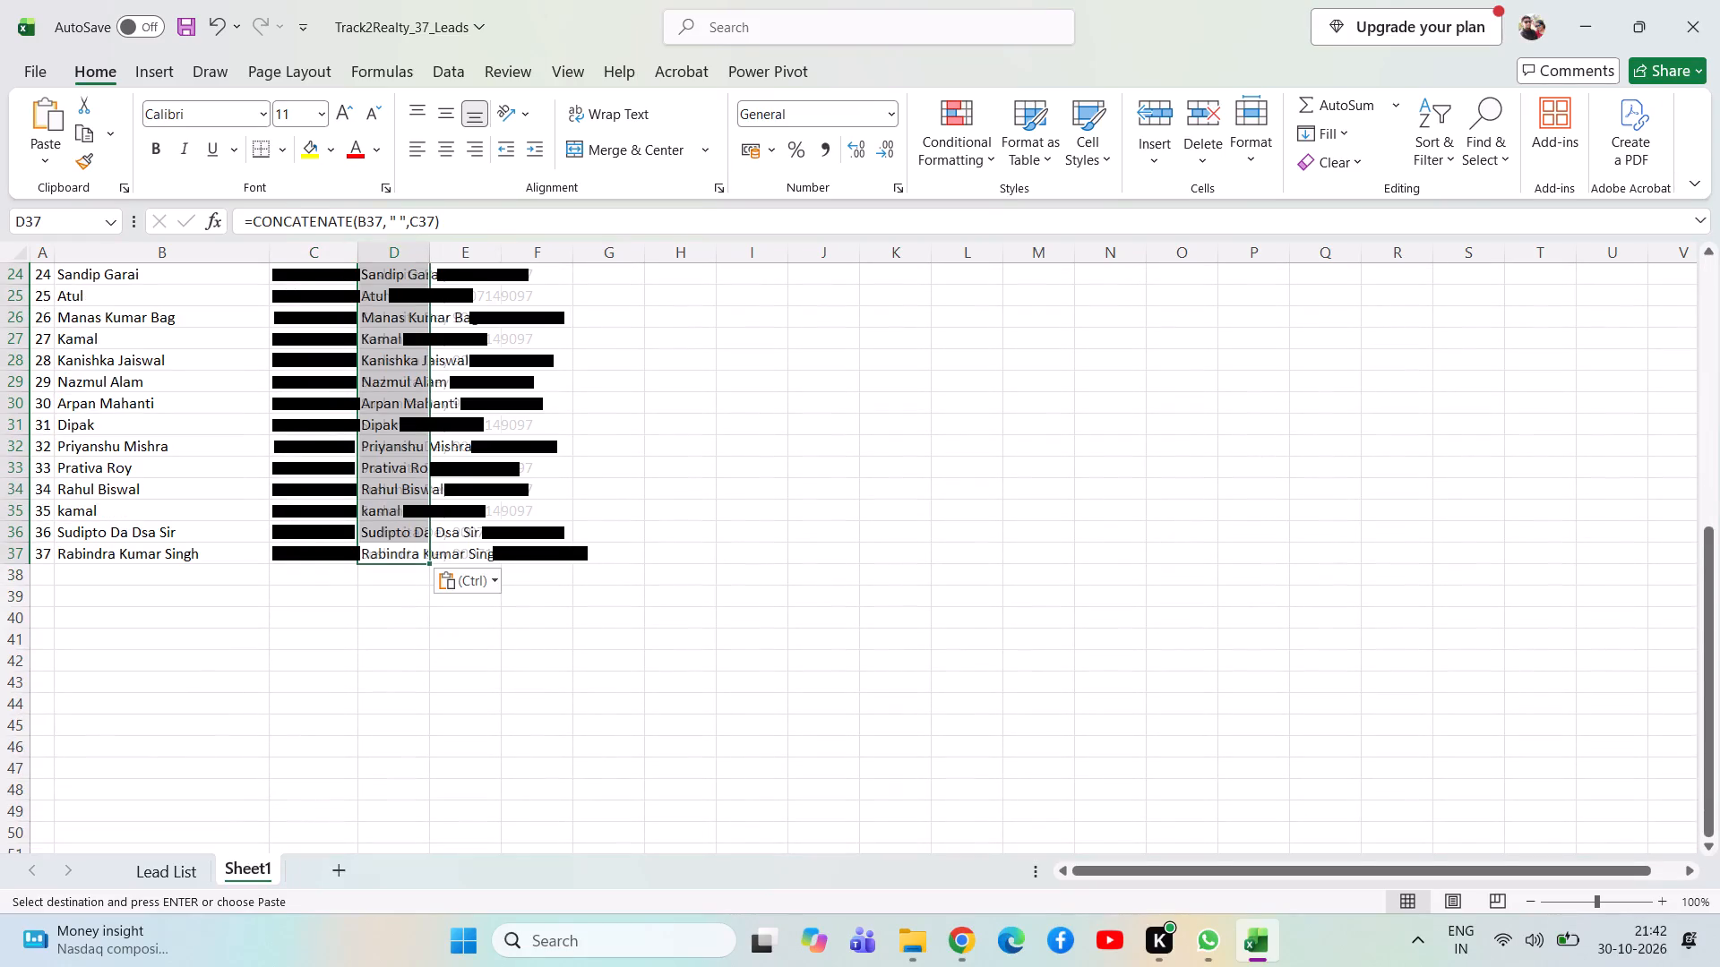
Copy the combined name-and-number results in D1:D37 and paste them into the CLIENT DATABASE sheet in Chrome, starting at A122.
key(ctrl+c)
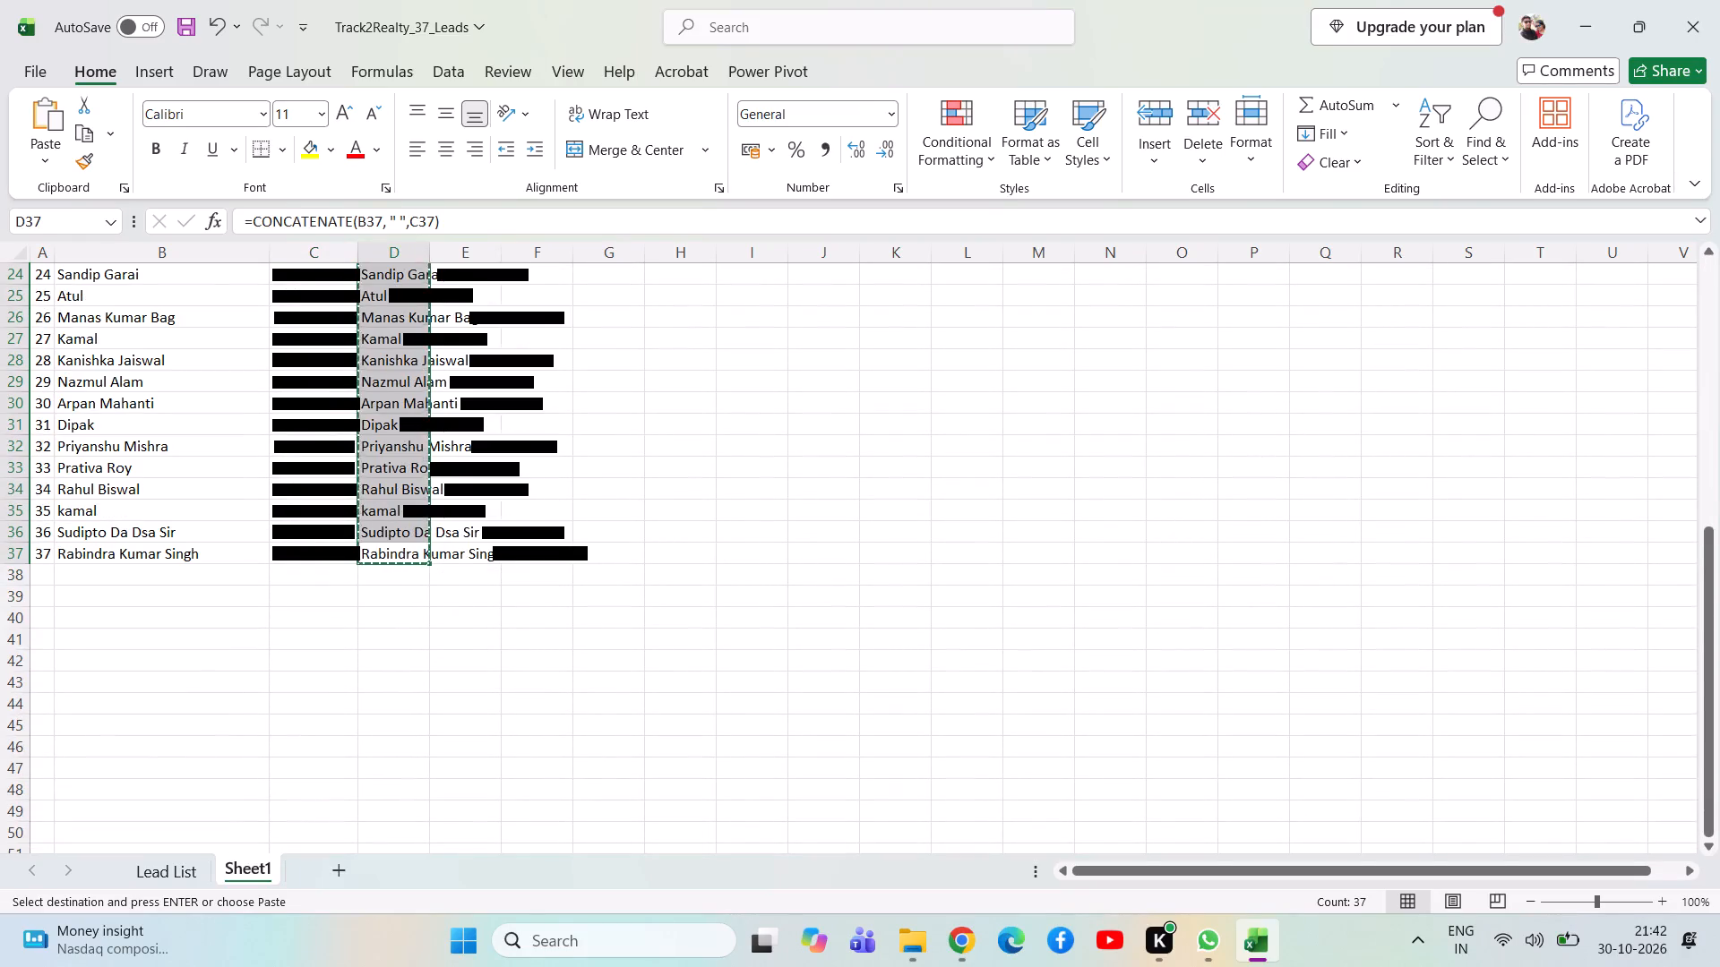
key(alt+Tab)
key(alt+Tab)
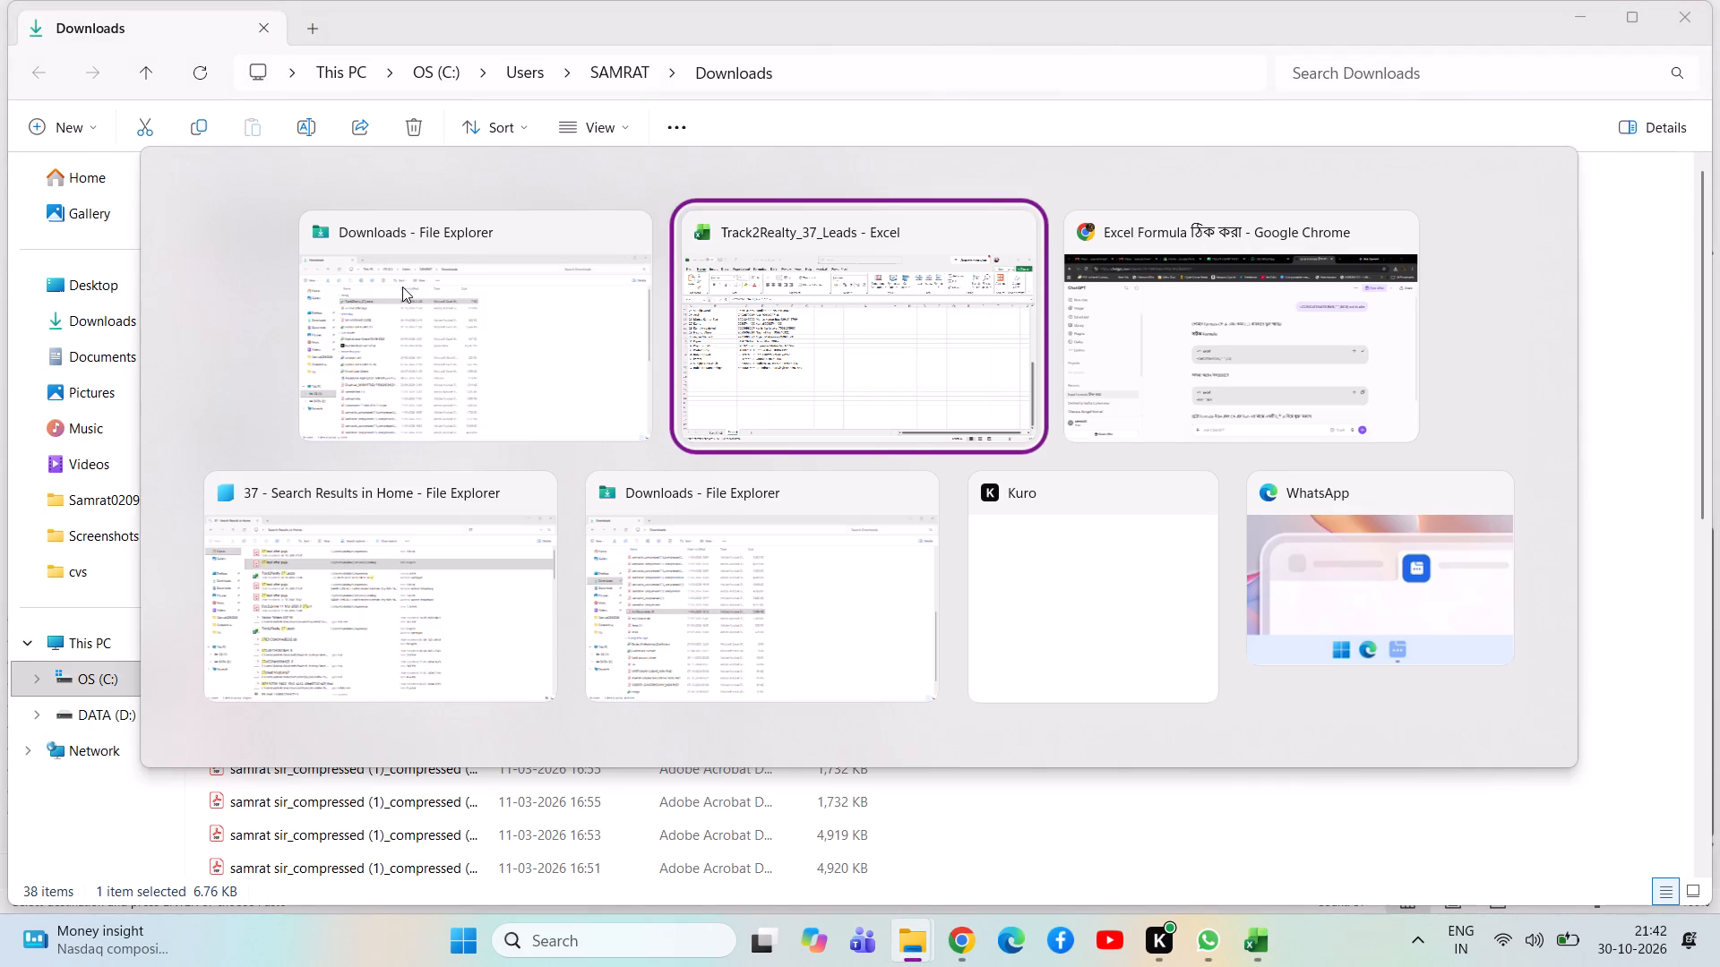
key(alt+Tab)
key(alt+Tab)
key(alt+Tab)
key(alt+Tab)
key(alt+Tab)
key(alt+Tab)
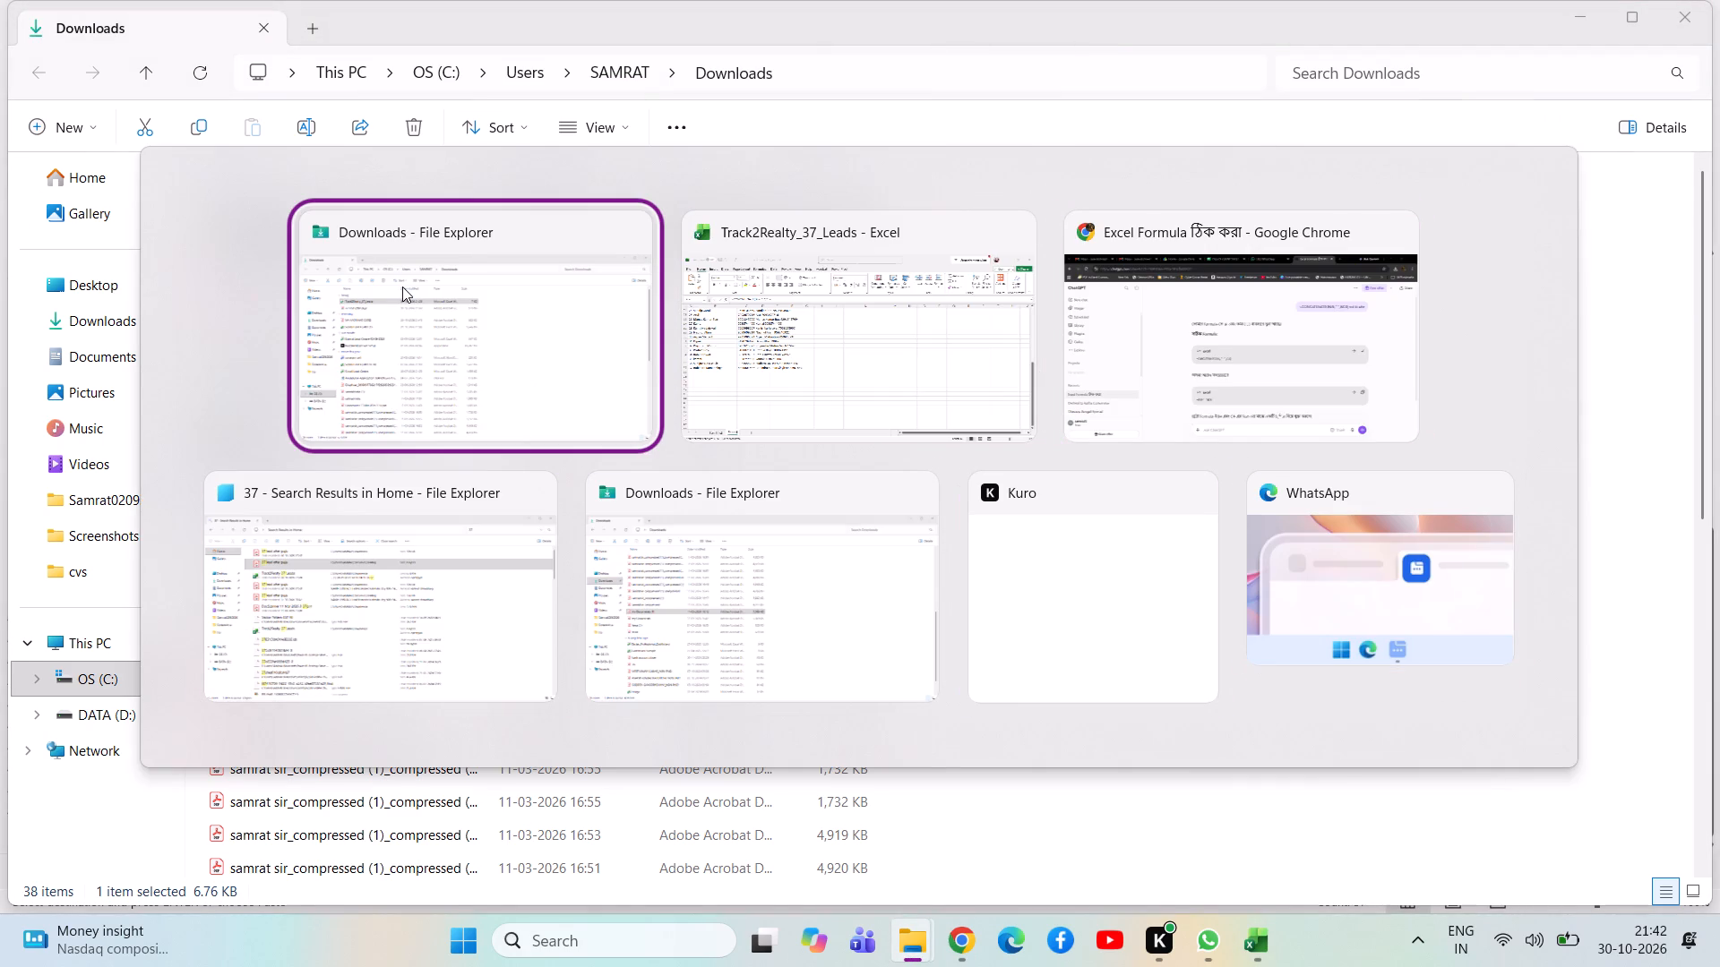
key(alt+Tab)
key(alt+Tab)
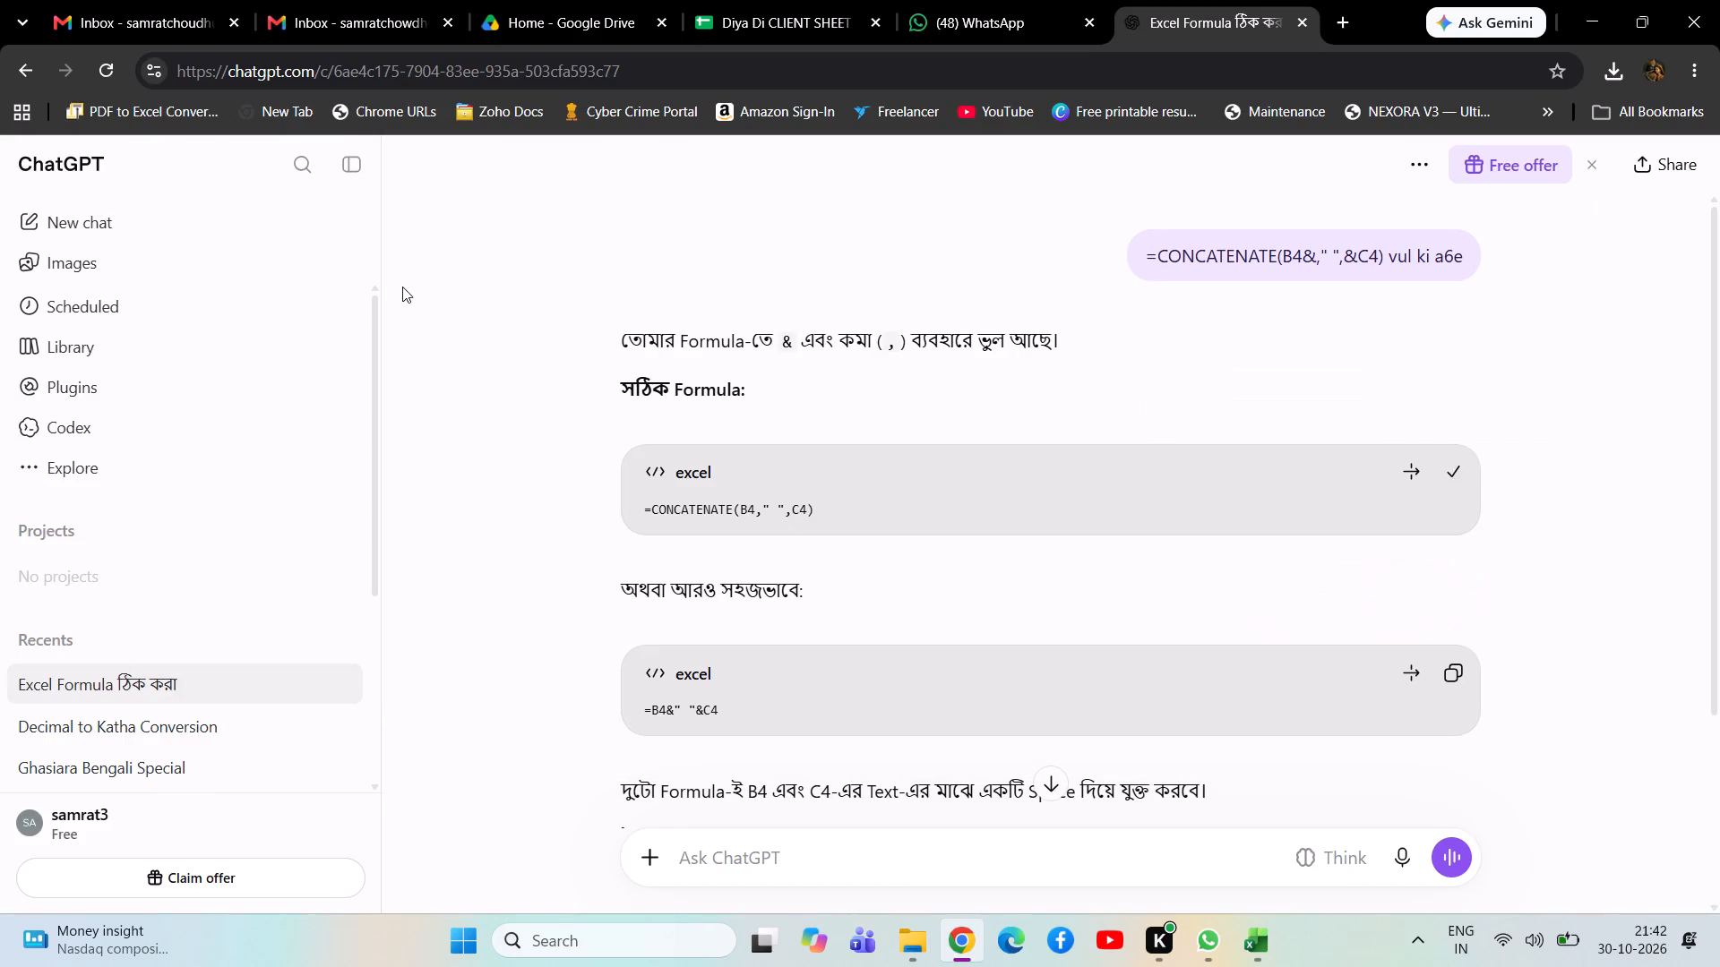
click(781, 15)
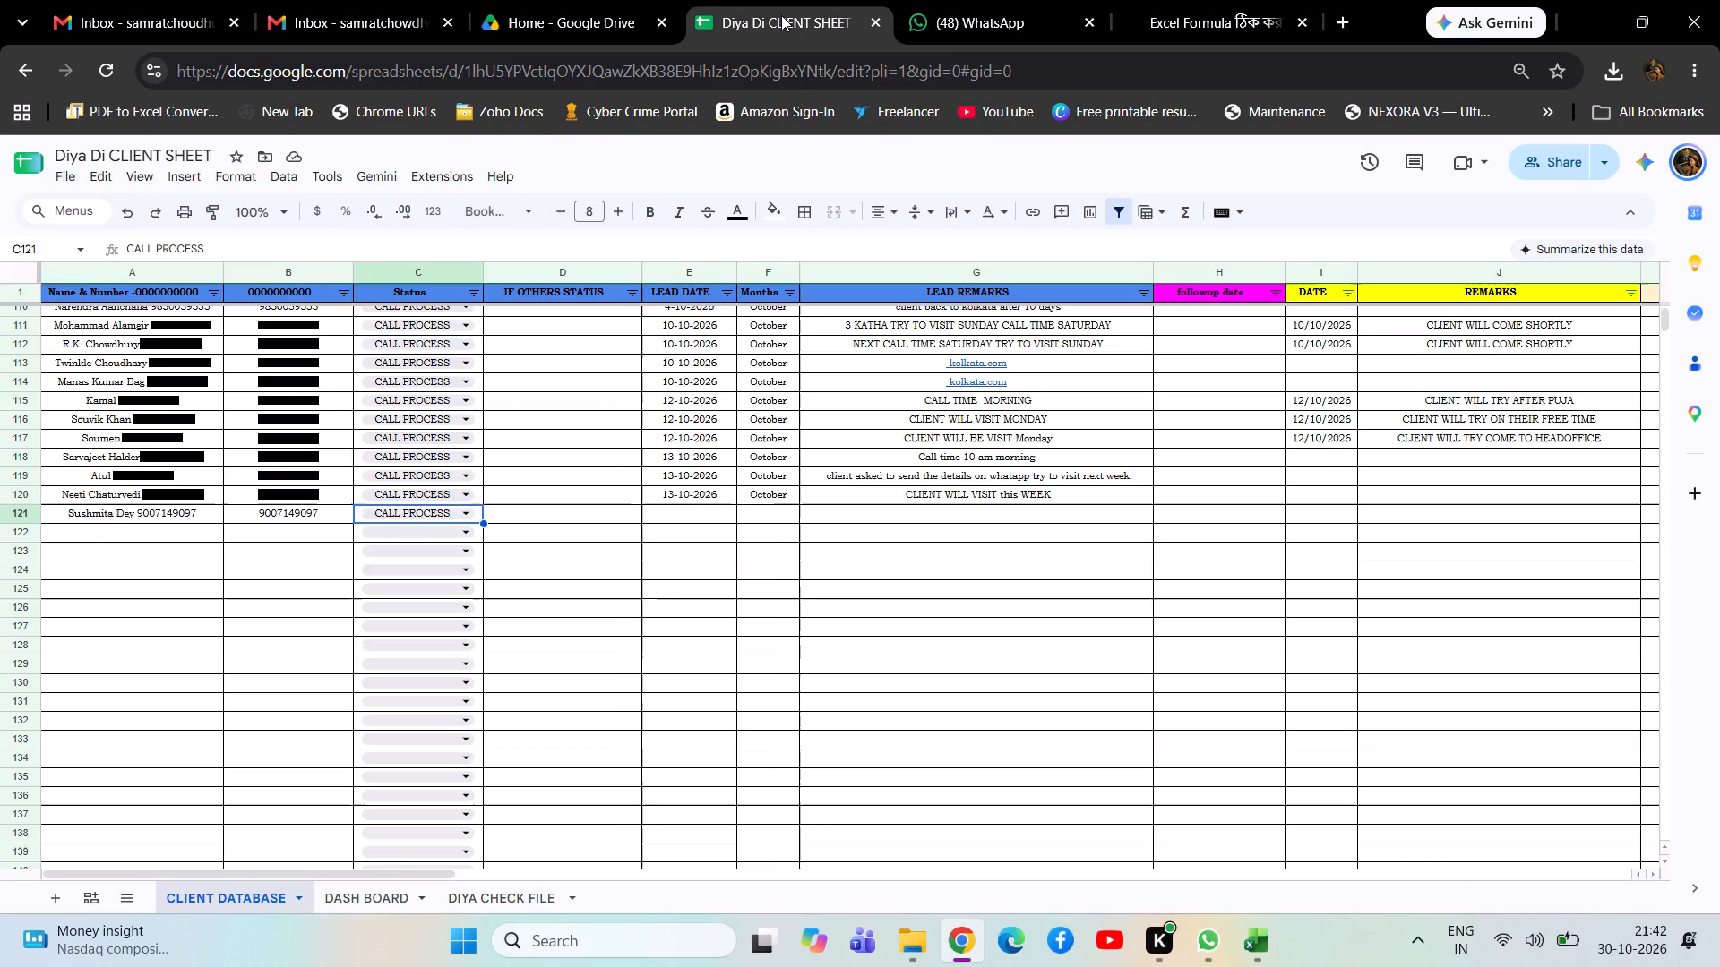
click(181, 536)
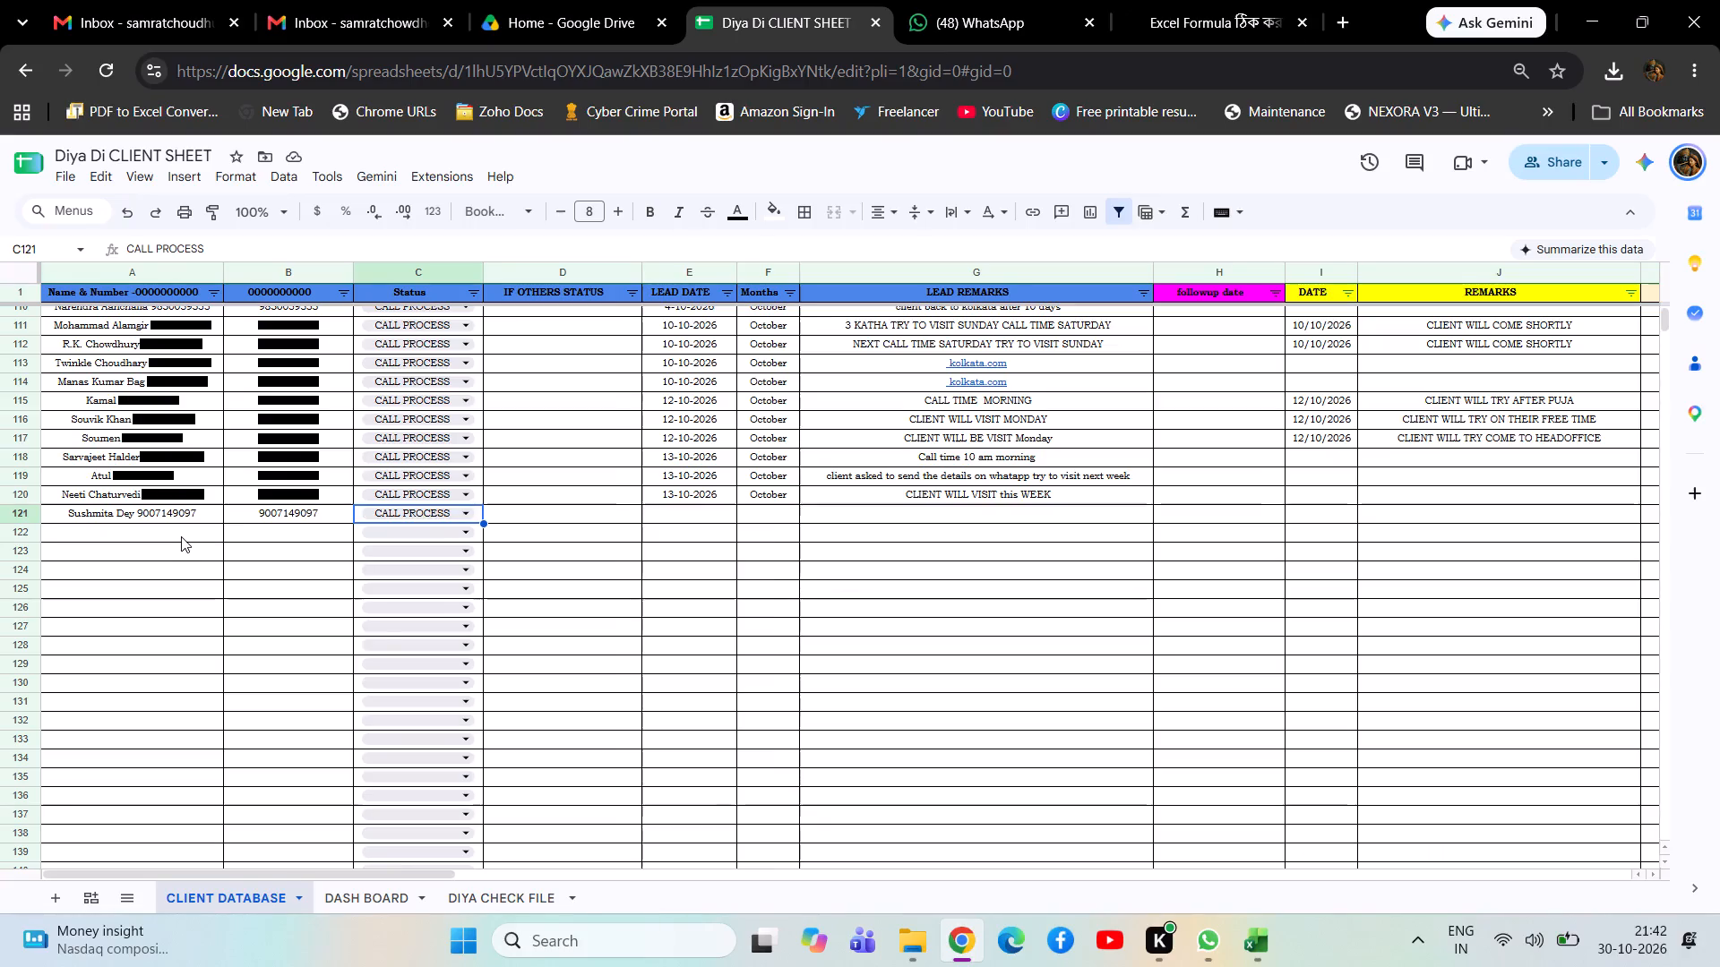
key(ctrl+v)
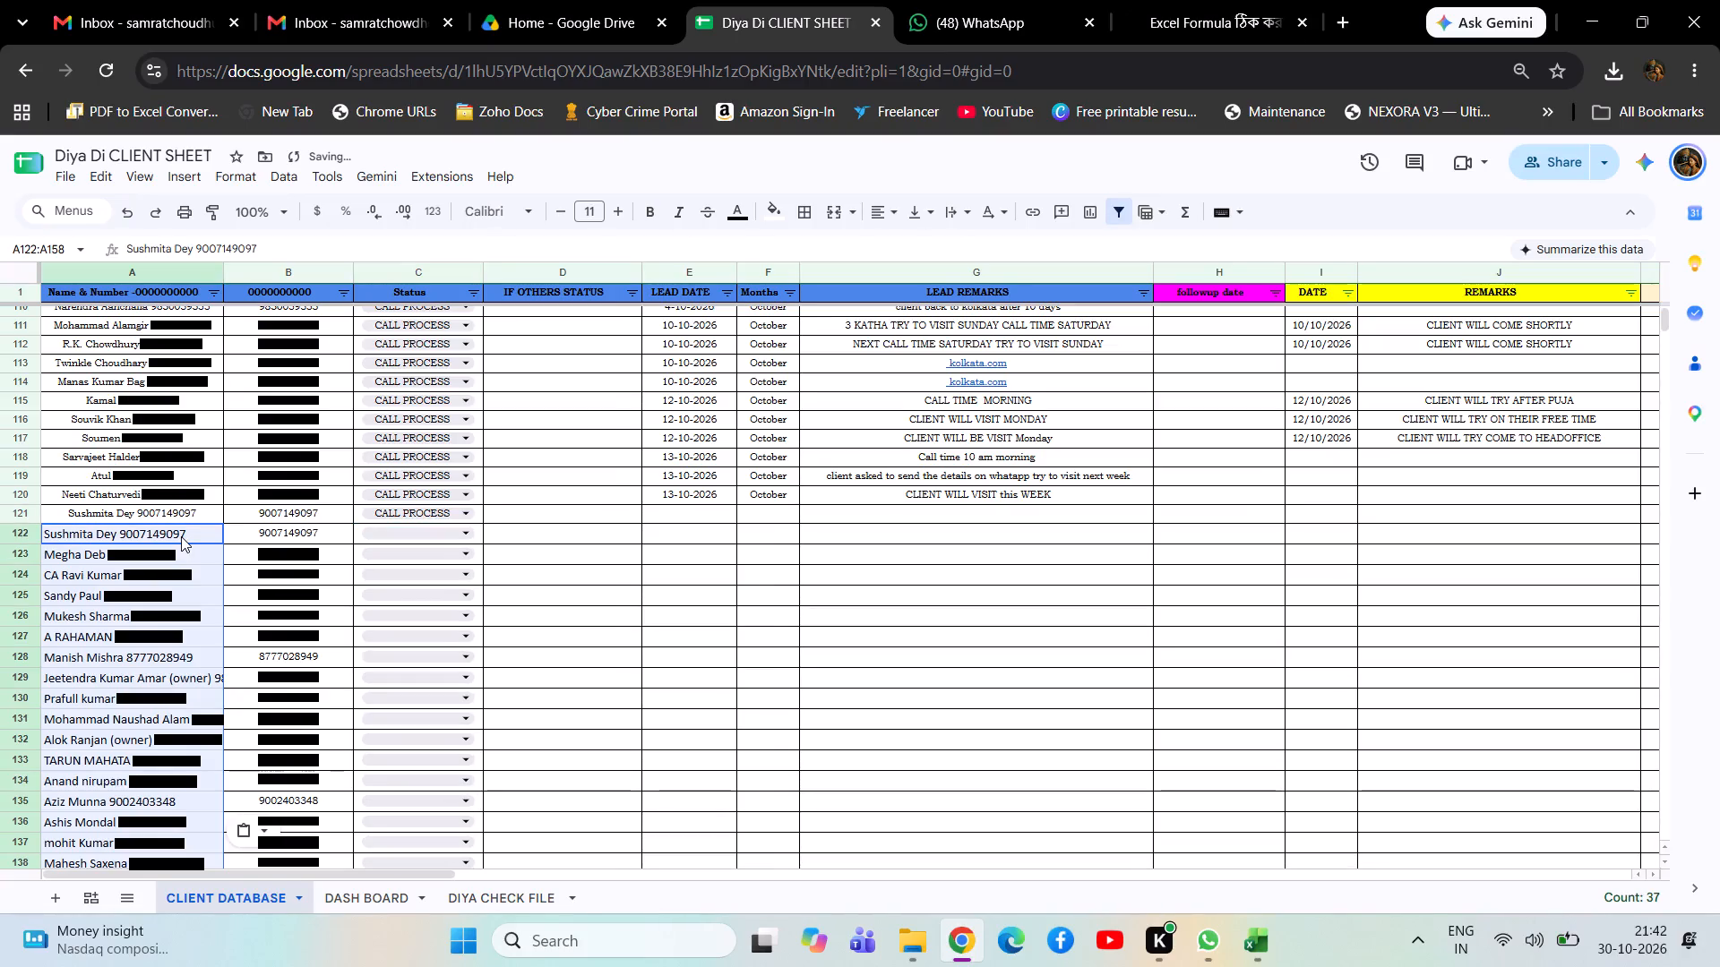
Autofit the width of the Name & Number column to its contents.
double_click(220, 270)
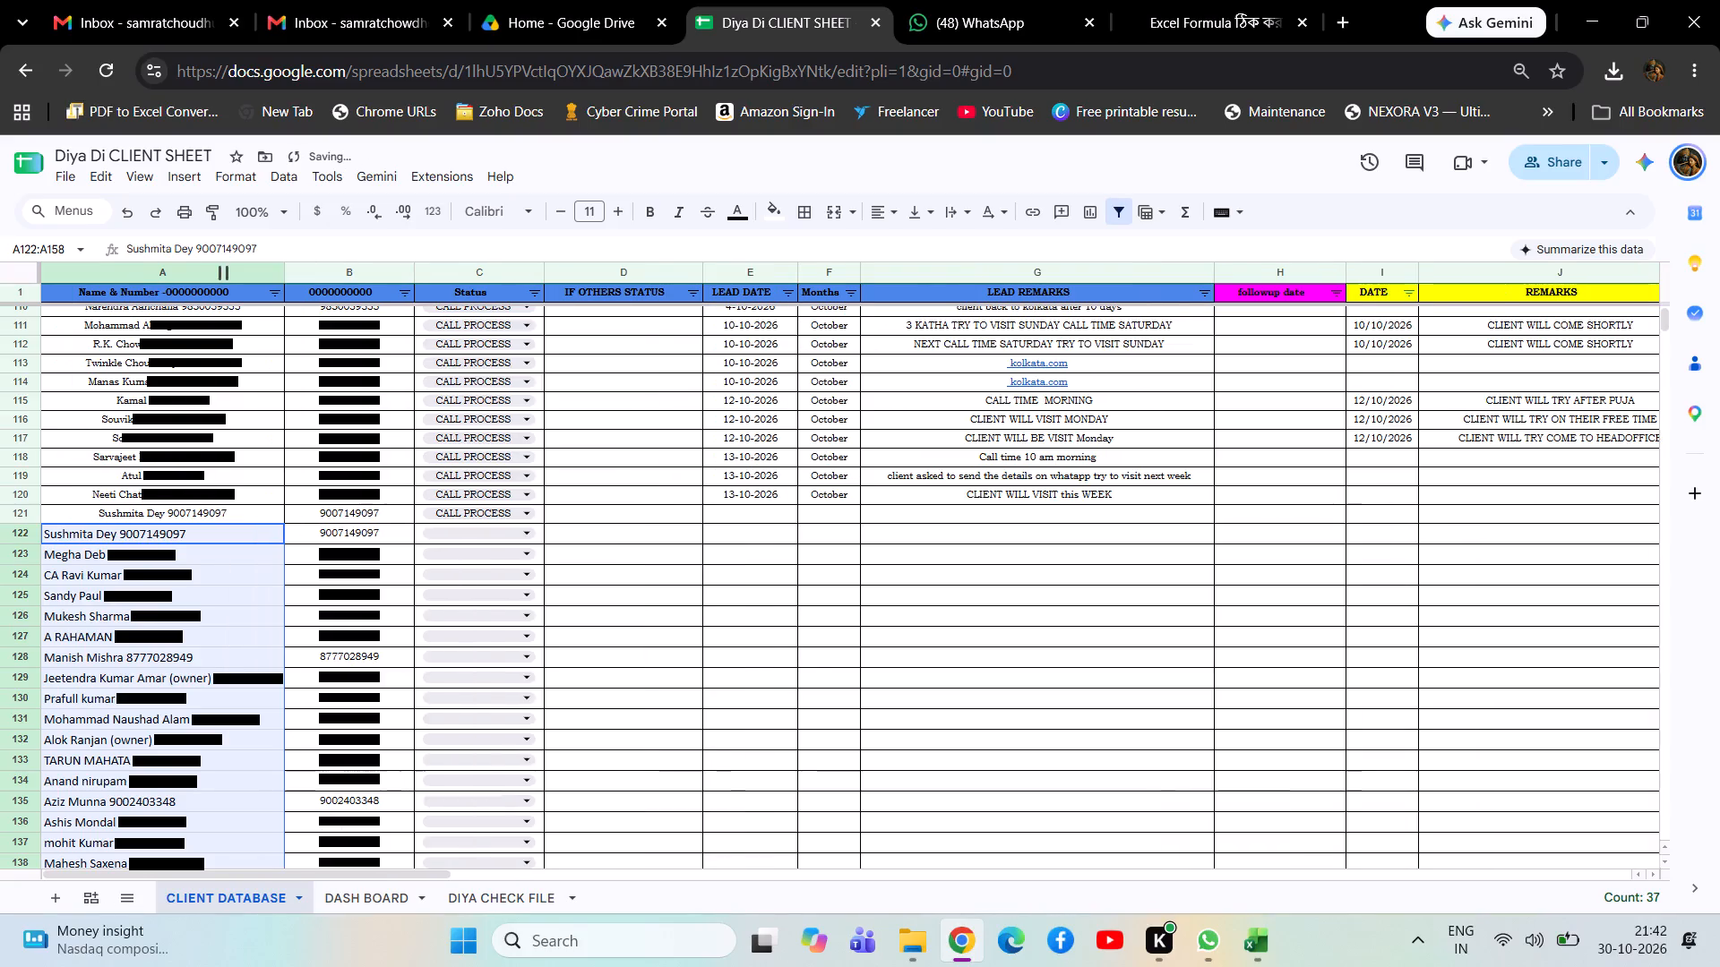
Copy the formatting of row 121 onto rows 122 to 159 with Paint format.
click(19, 515)
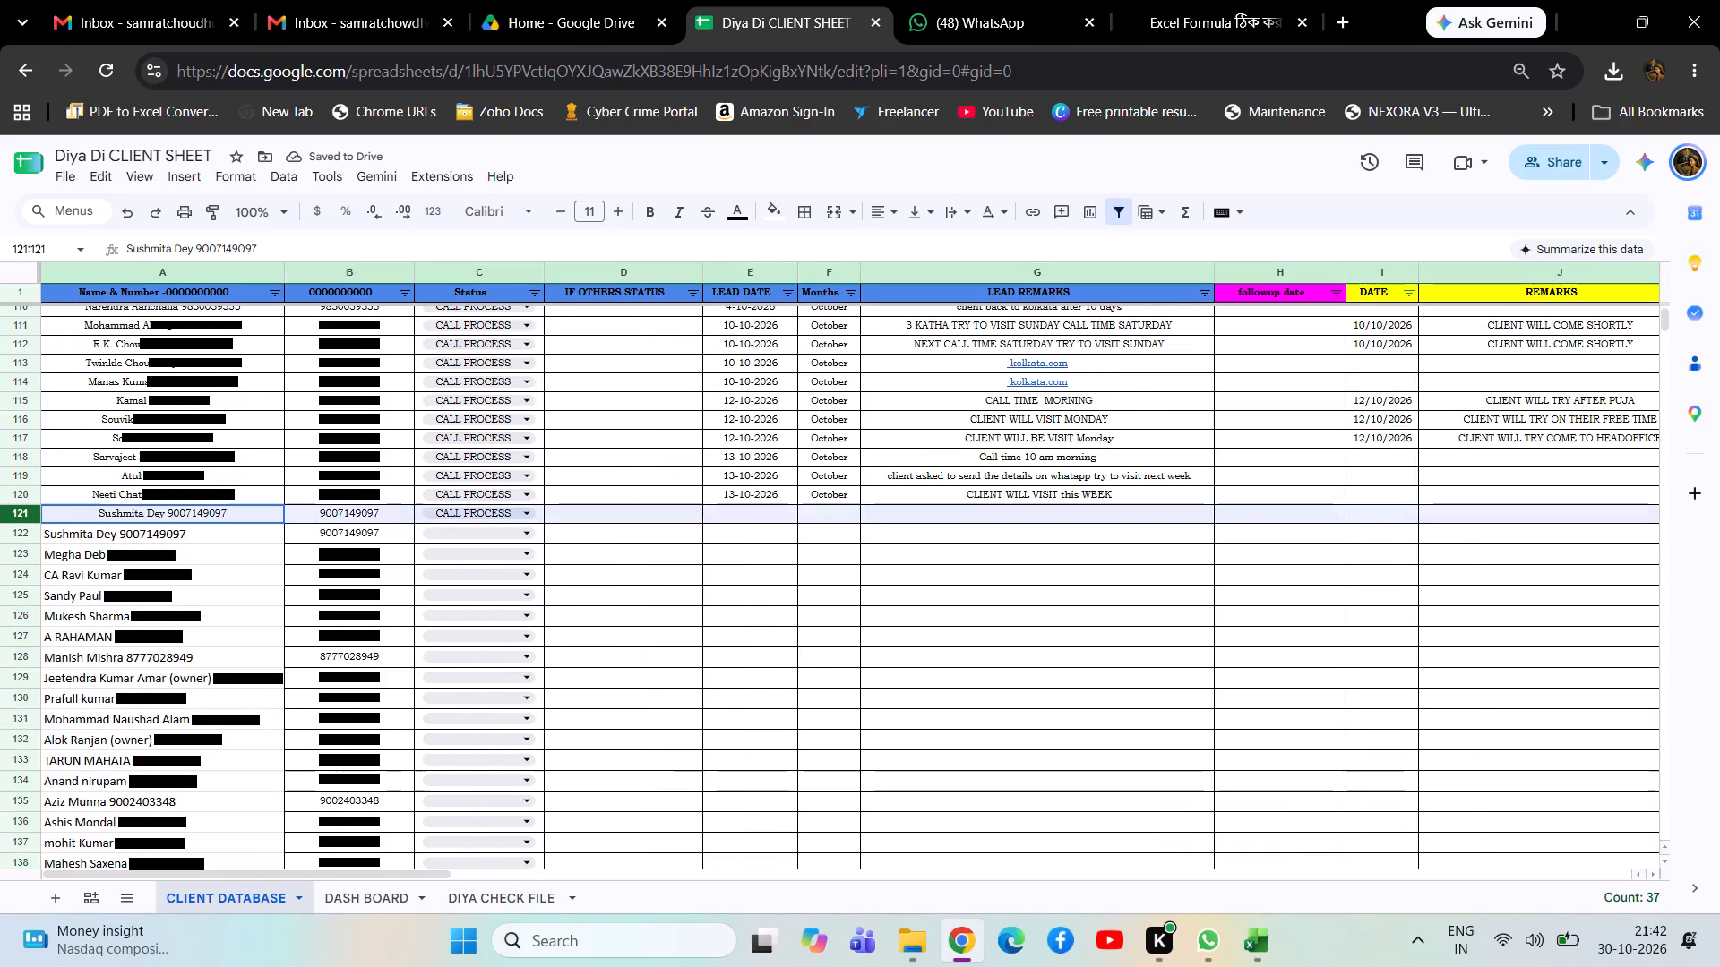
click(208, 209)
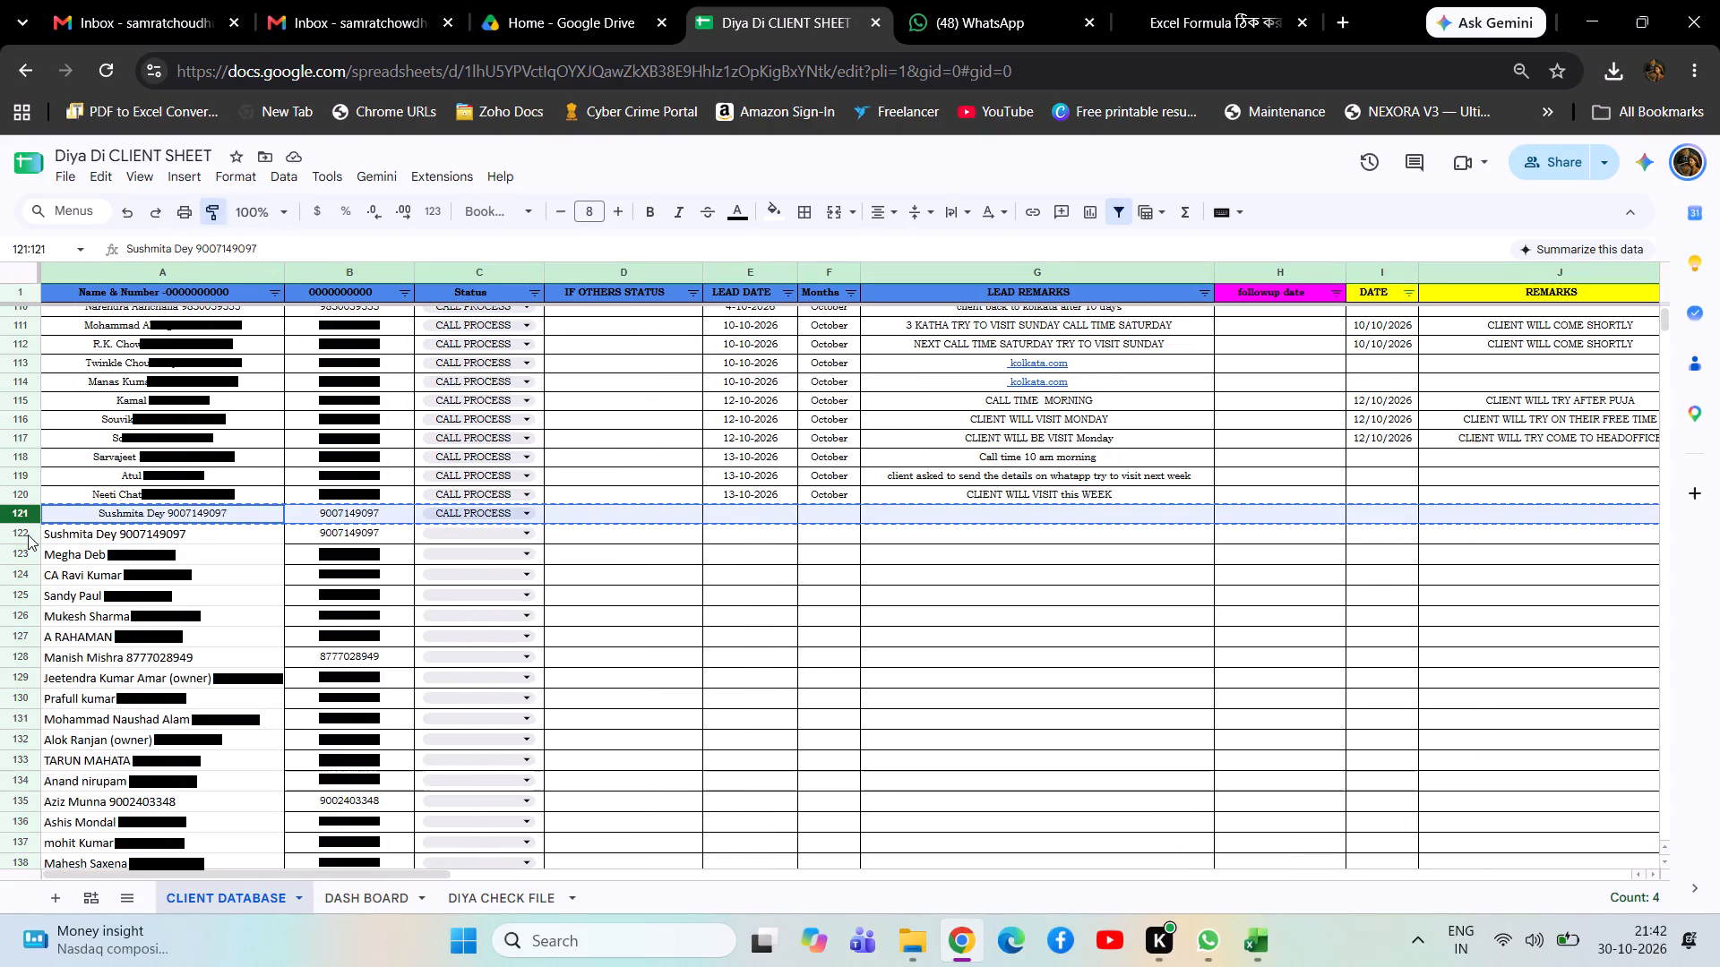
drag(28, 535, 75, 966)
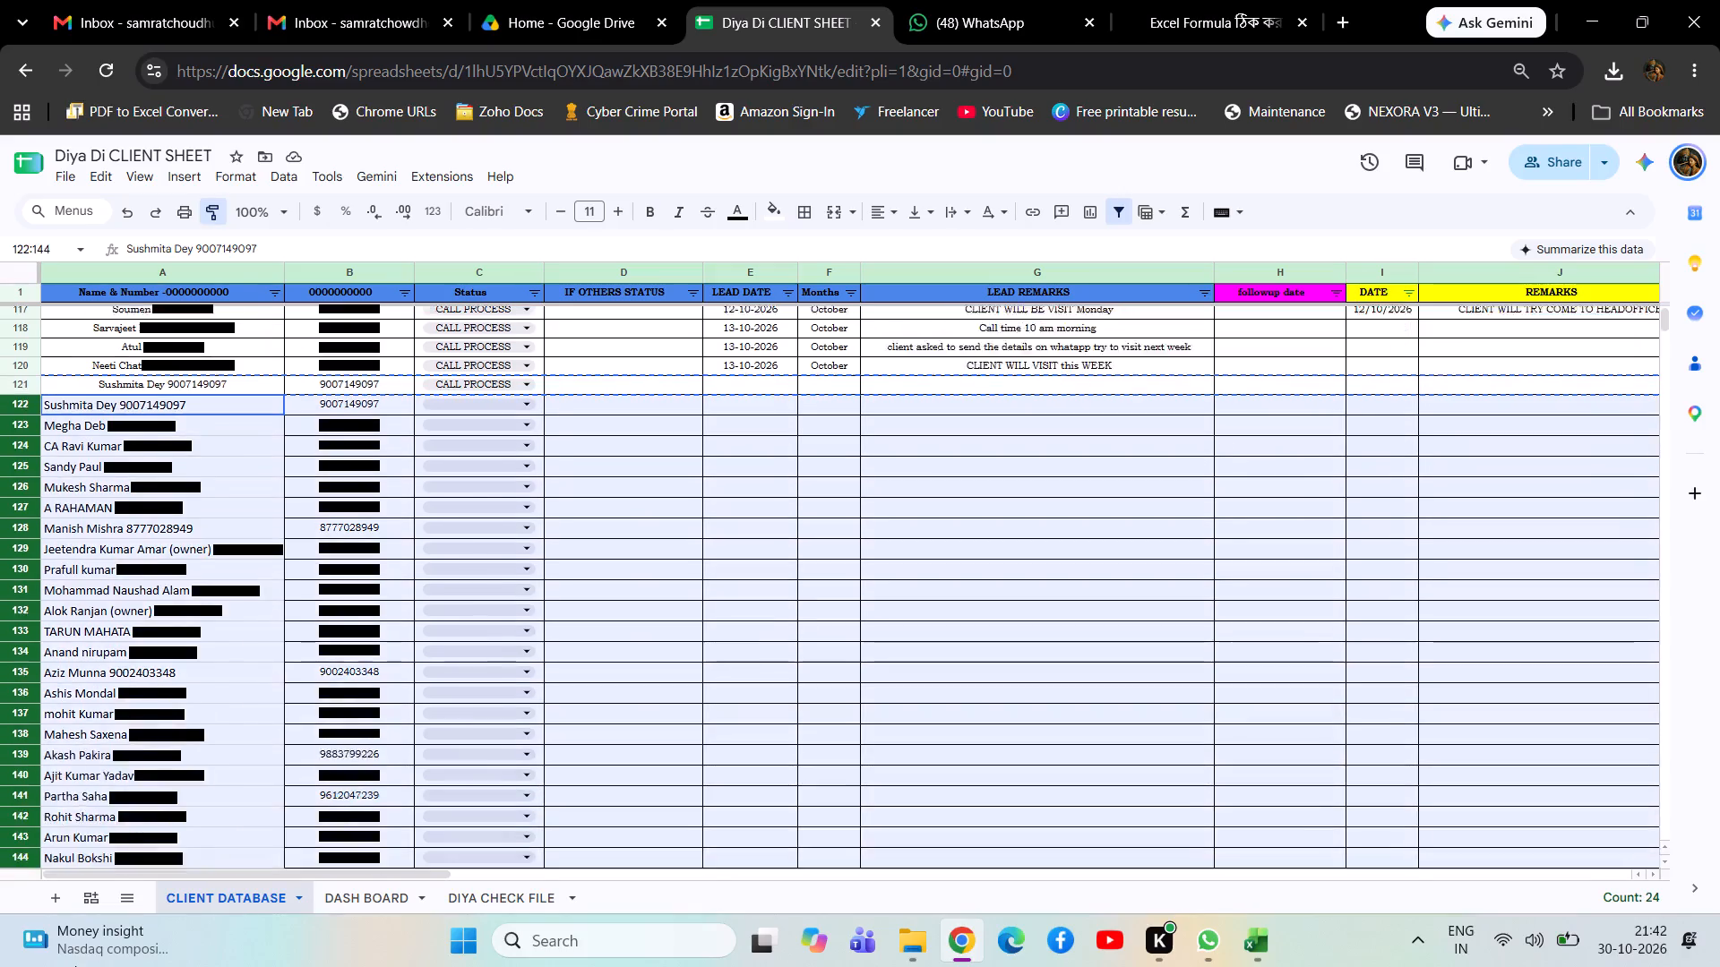
drag(75, 966, 97, 467)
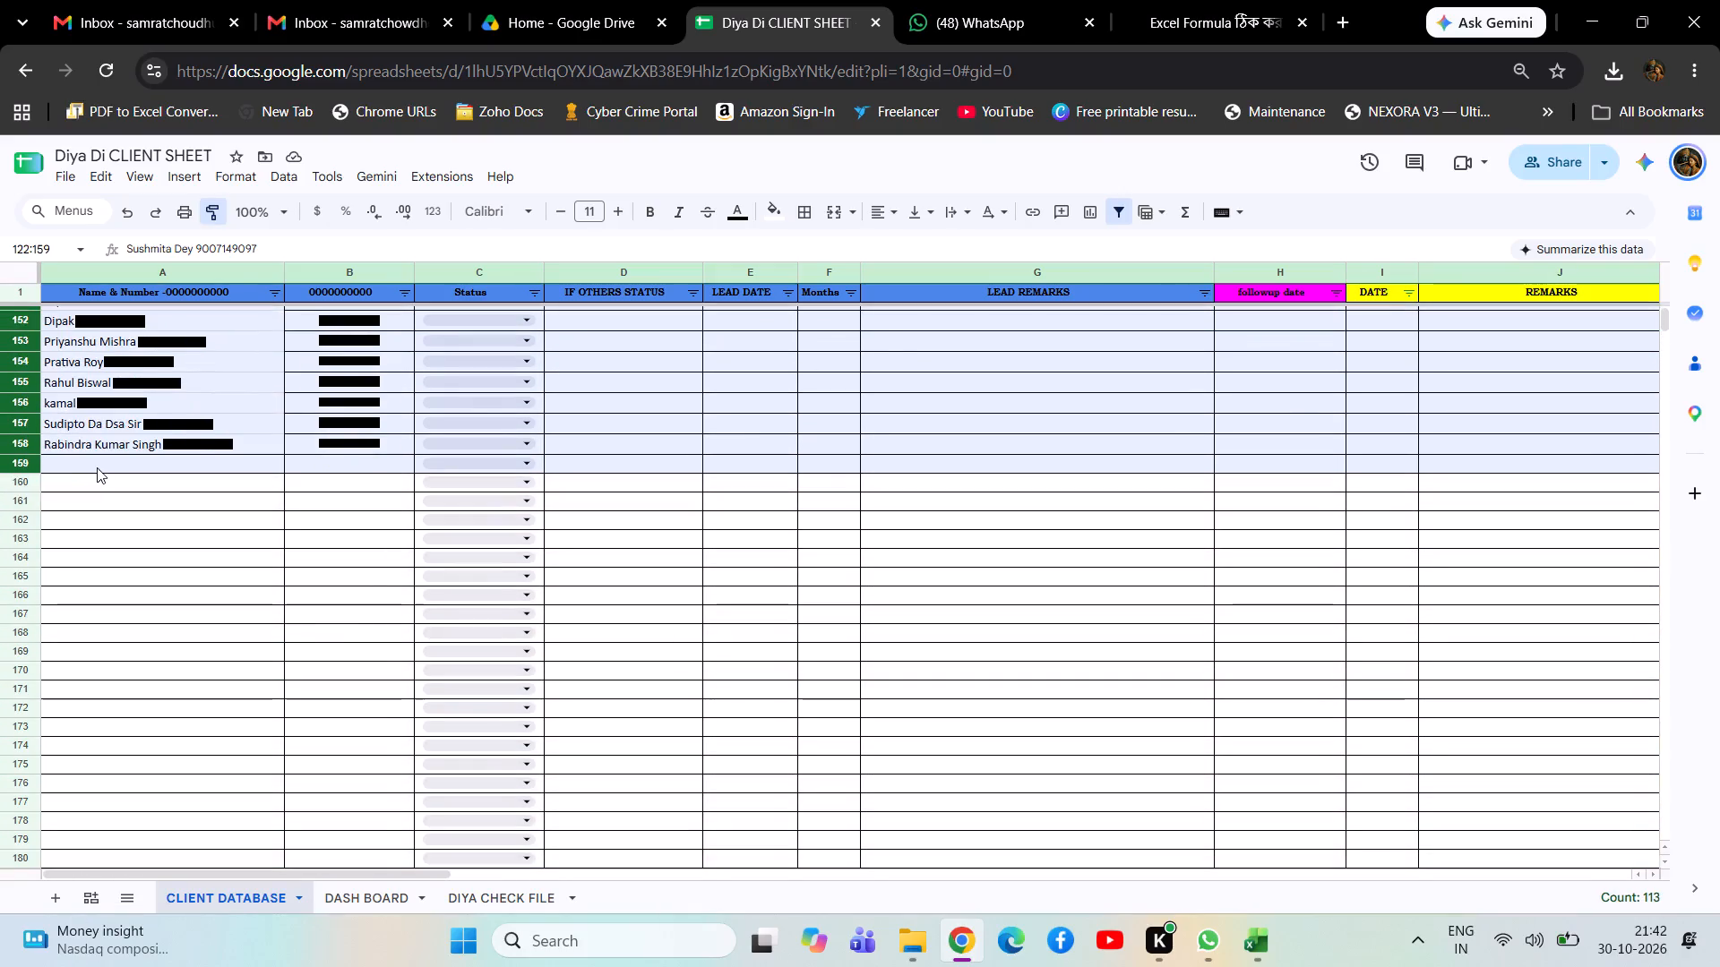
drag(97, 467, 97, 468)
Copy the CALL PROCESS status from C121 to all the new leads, down through C158.
click(223, 423)
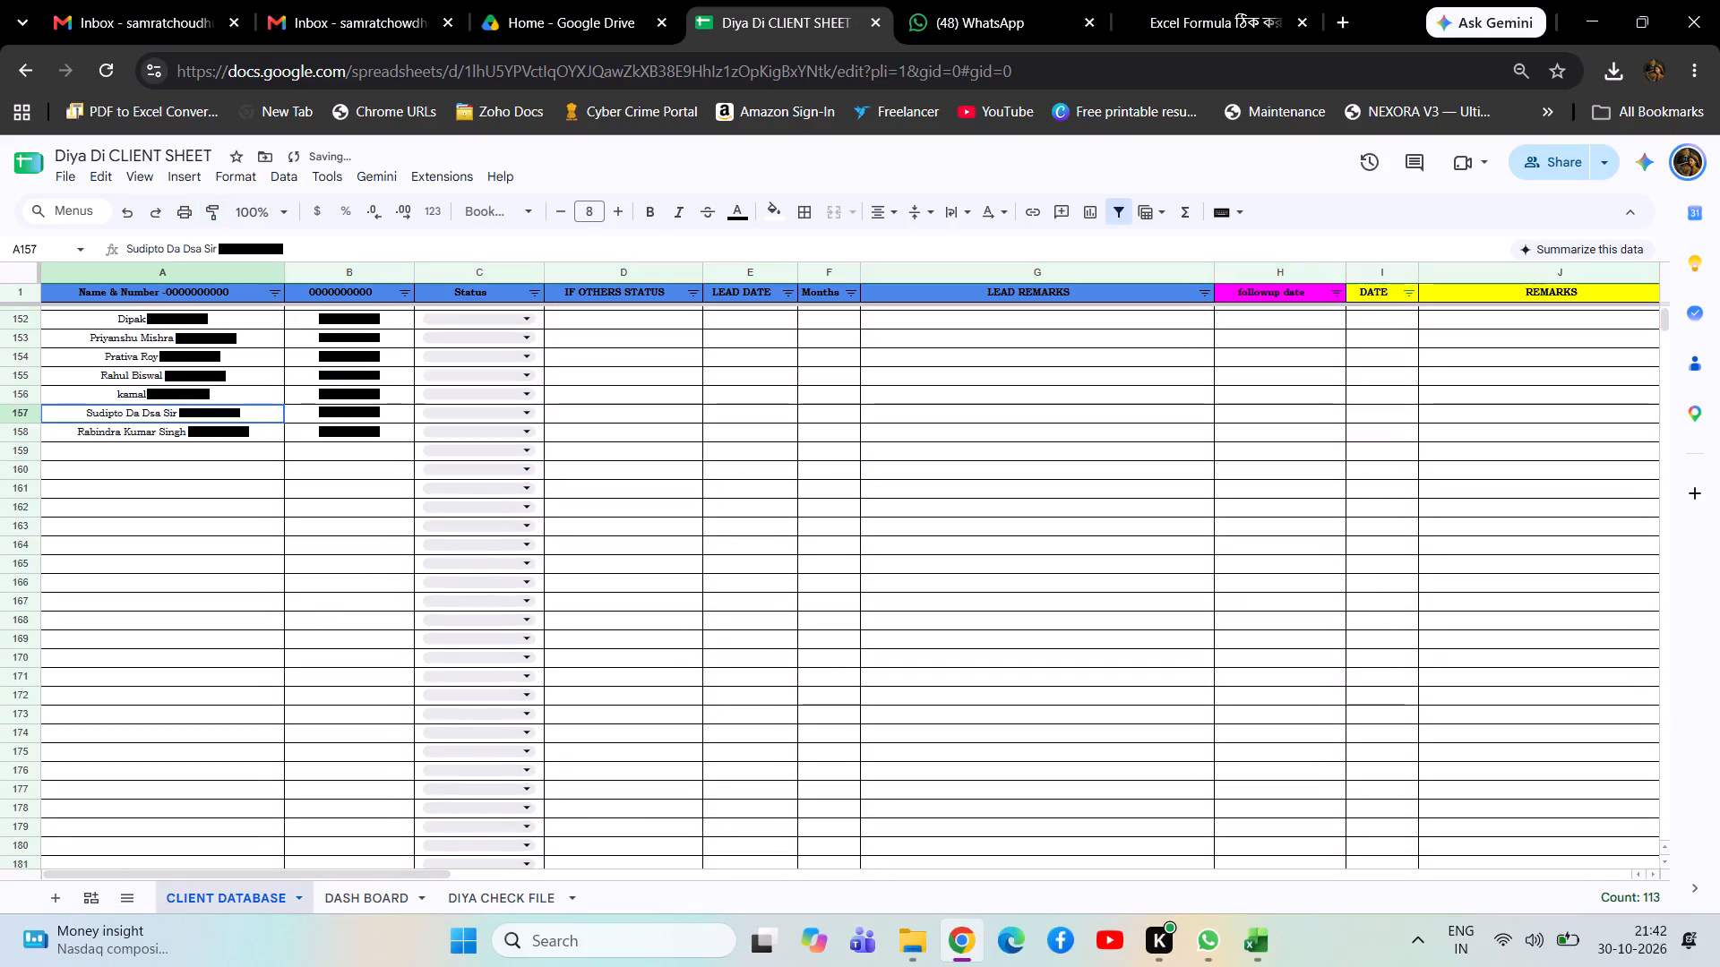
key(Up)
key(Up)
key(Up)
key(Up)
key(Up)
key(Up)
key(Up)
key(Up)
key(Up)
key(Up)
key(Up)
key(Up)
key(Up)
key(Up)
key(Up)
key(Up)
key(Up)
key(Up)
key(Up)
key(Up)
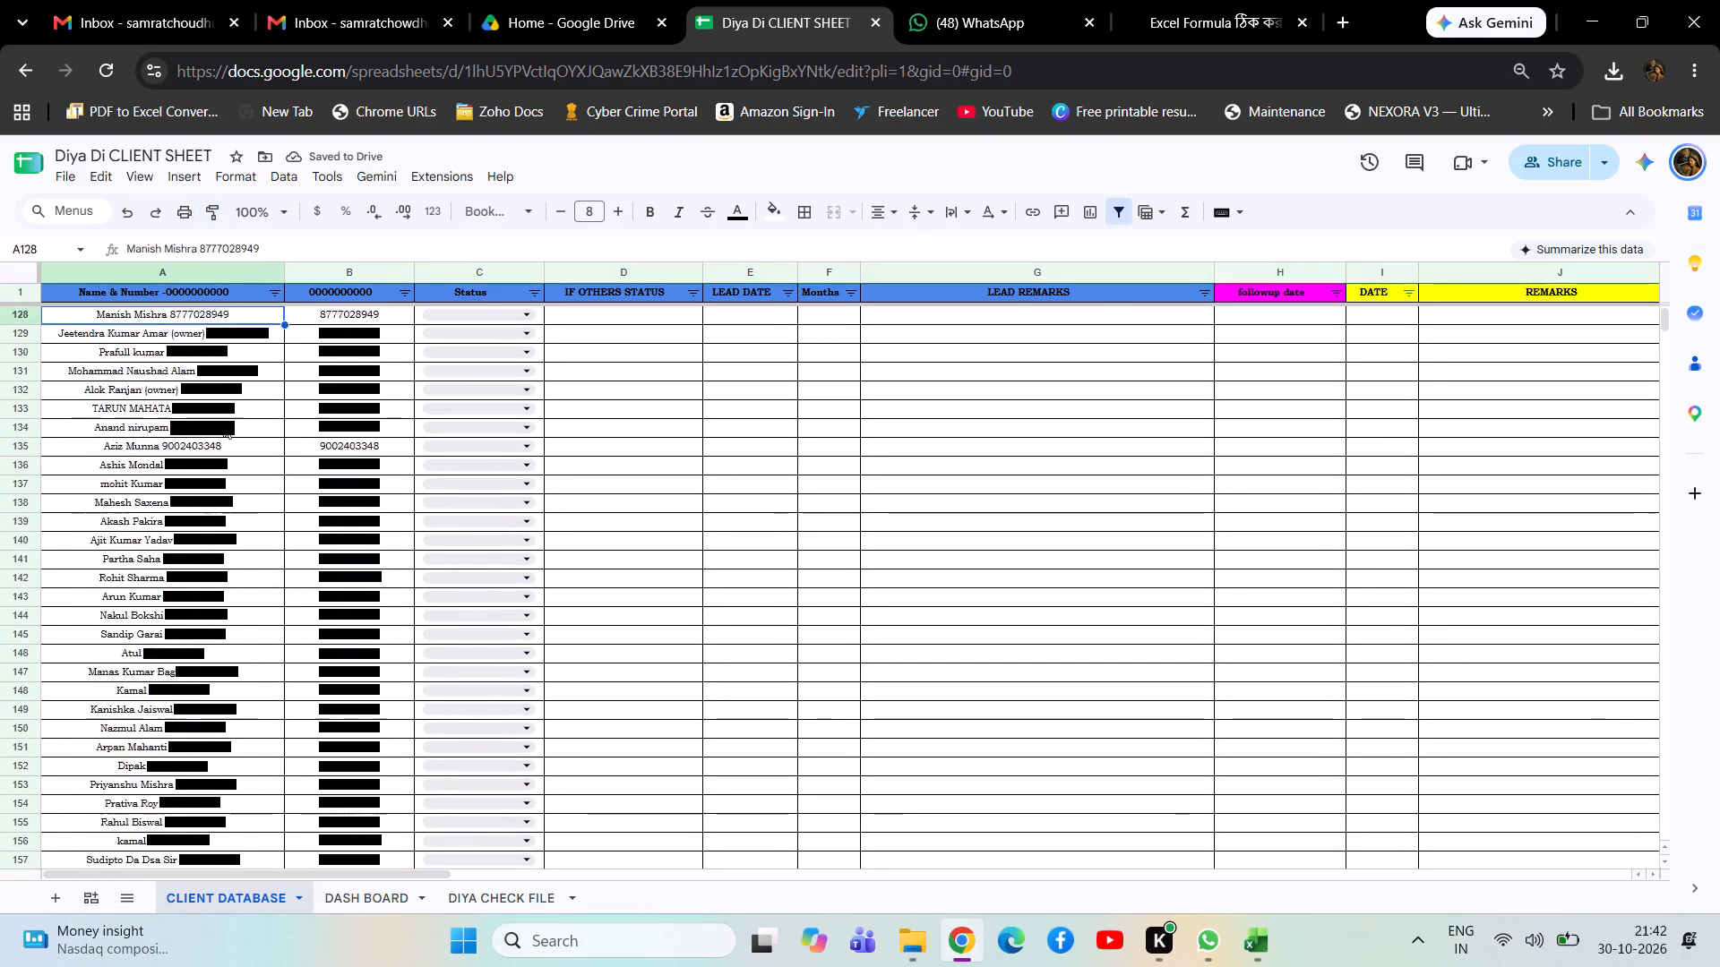
key(Up)
key(Up)
key(Up)
key(Up)
key(Down)
key(Down)
key(Down)
key(Down)
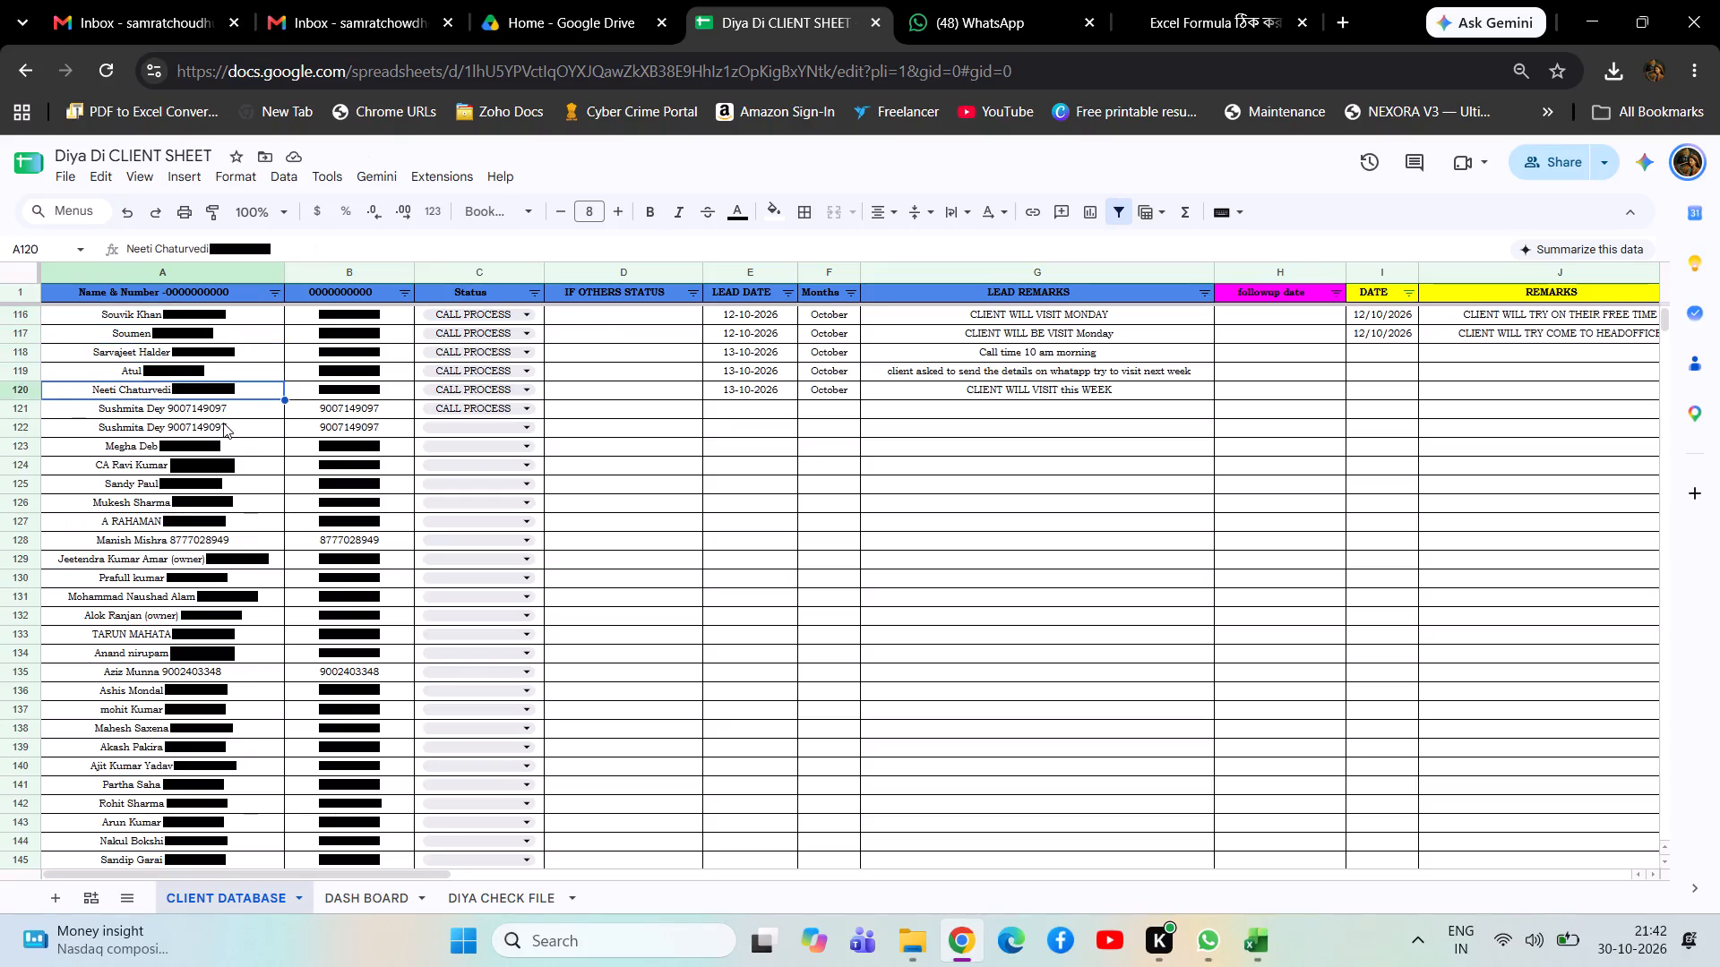
key(Down)
key(Down)
key(Right)
key(Right)
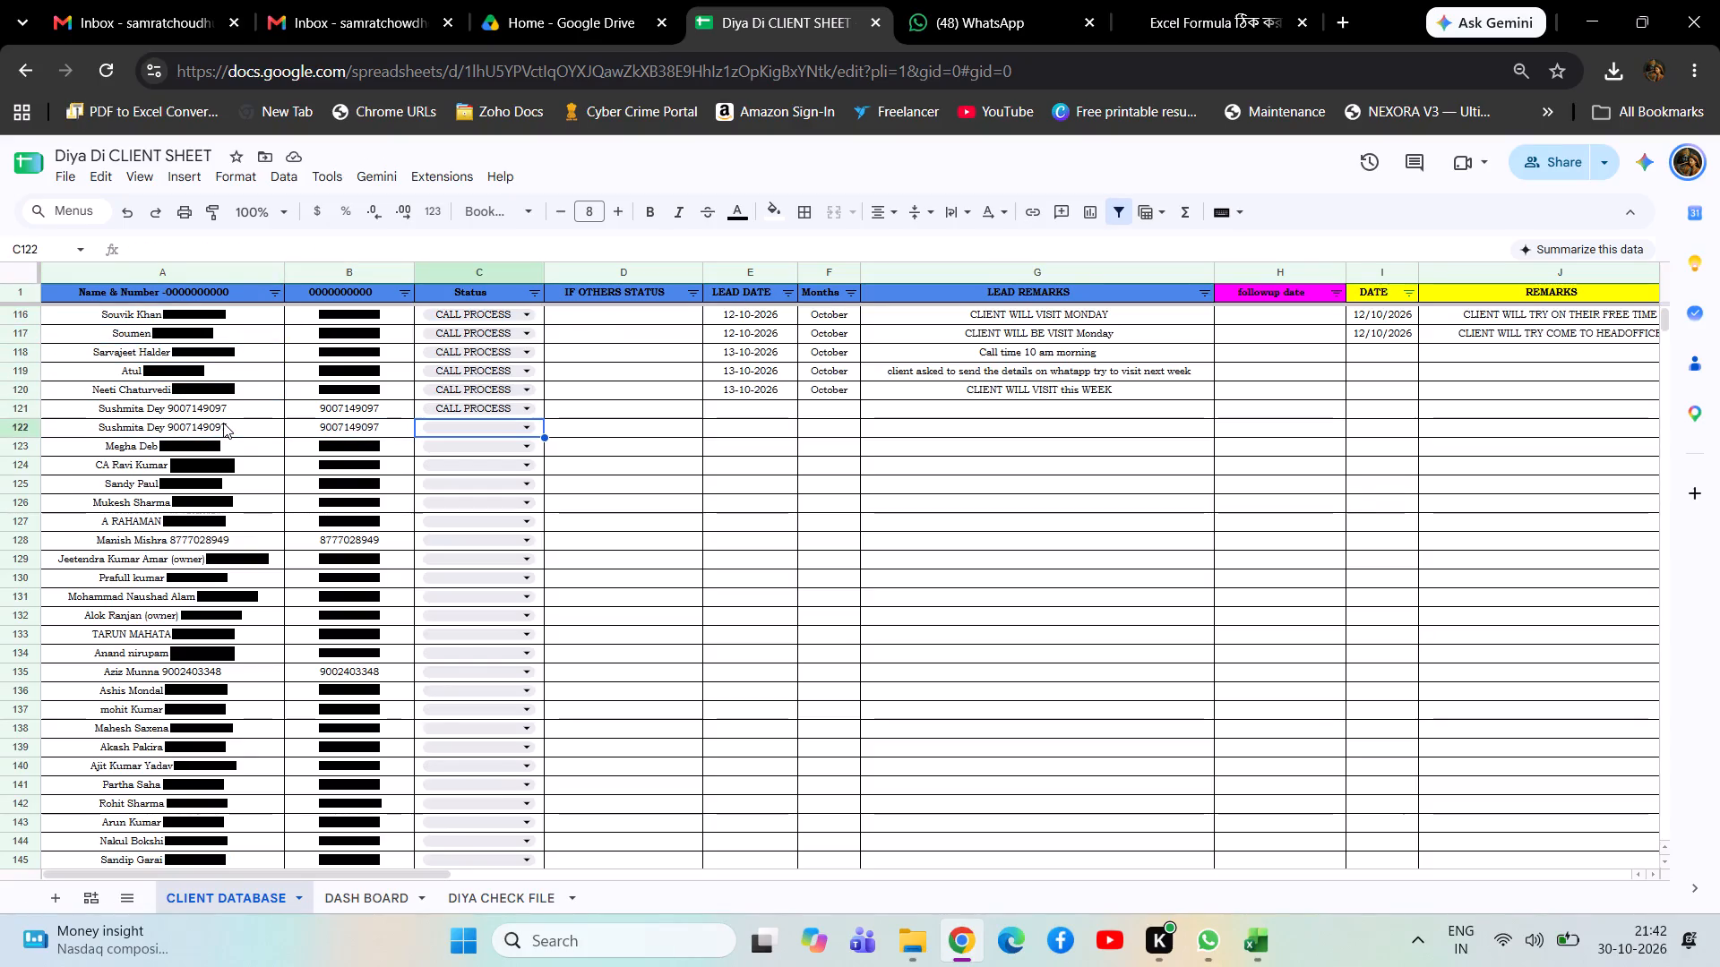
key(Up)
key(ctrl+c)
key(shift+Down)
key(shift+Down)
key(shift+Down)
key(shift+Down)
key(shift+Down)
key(shift+Down)
key(shift+Down)
key(shift+Down)
key(shift+Down)
key(shift+Down)
key(shift+Down)
key(shift+Down)
key(shift+Down)
key(shift+Down)
key(shift+Down)
key(shift+Down)
key(shift+Down)
key(shift+Down)
key(shift+Down)
key(shift+Down)
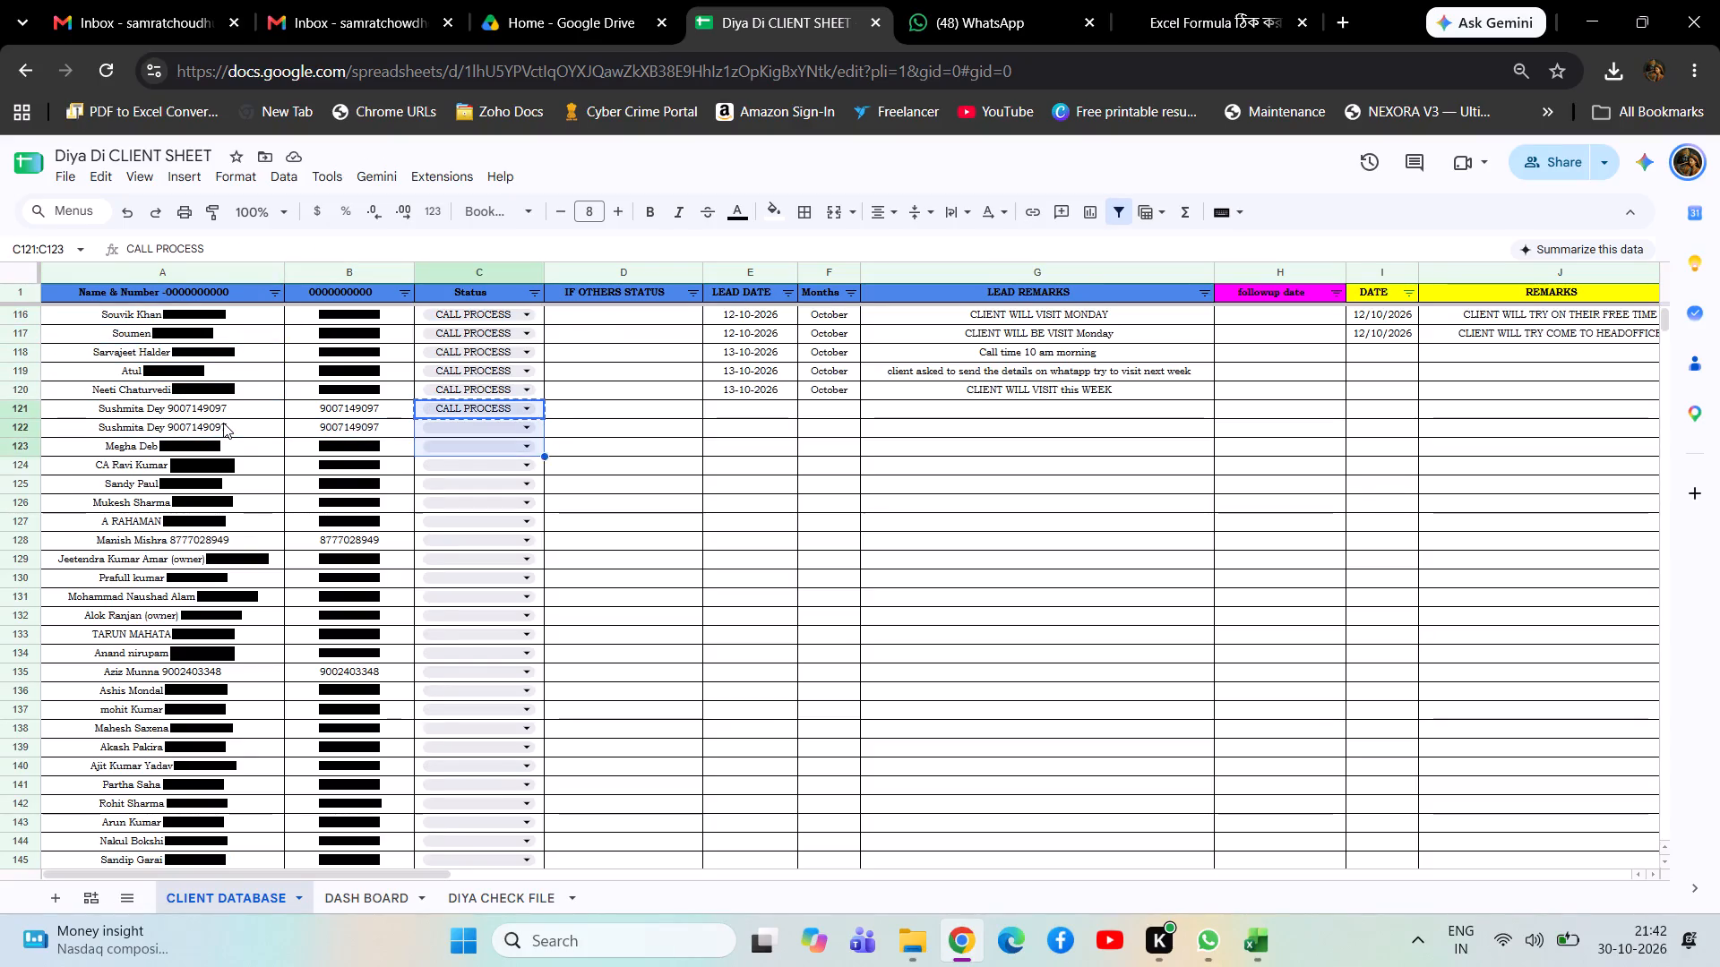
key(shift+Down)
key(shift+Down)
key(shift+Down)
key(shift+Down)
key(shift+Down)
key(shift+Down)
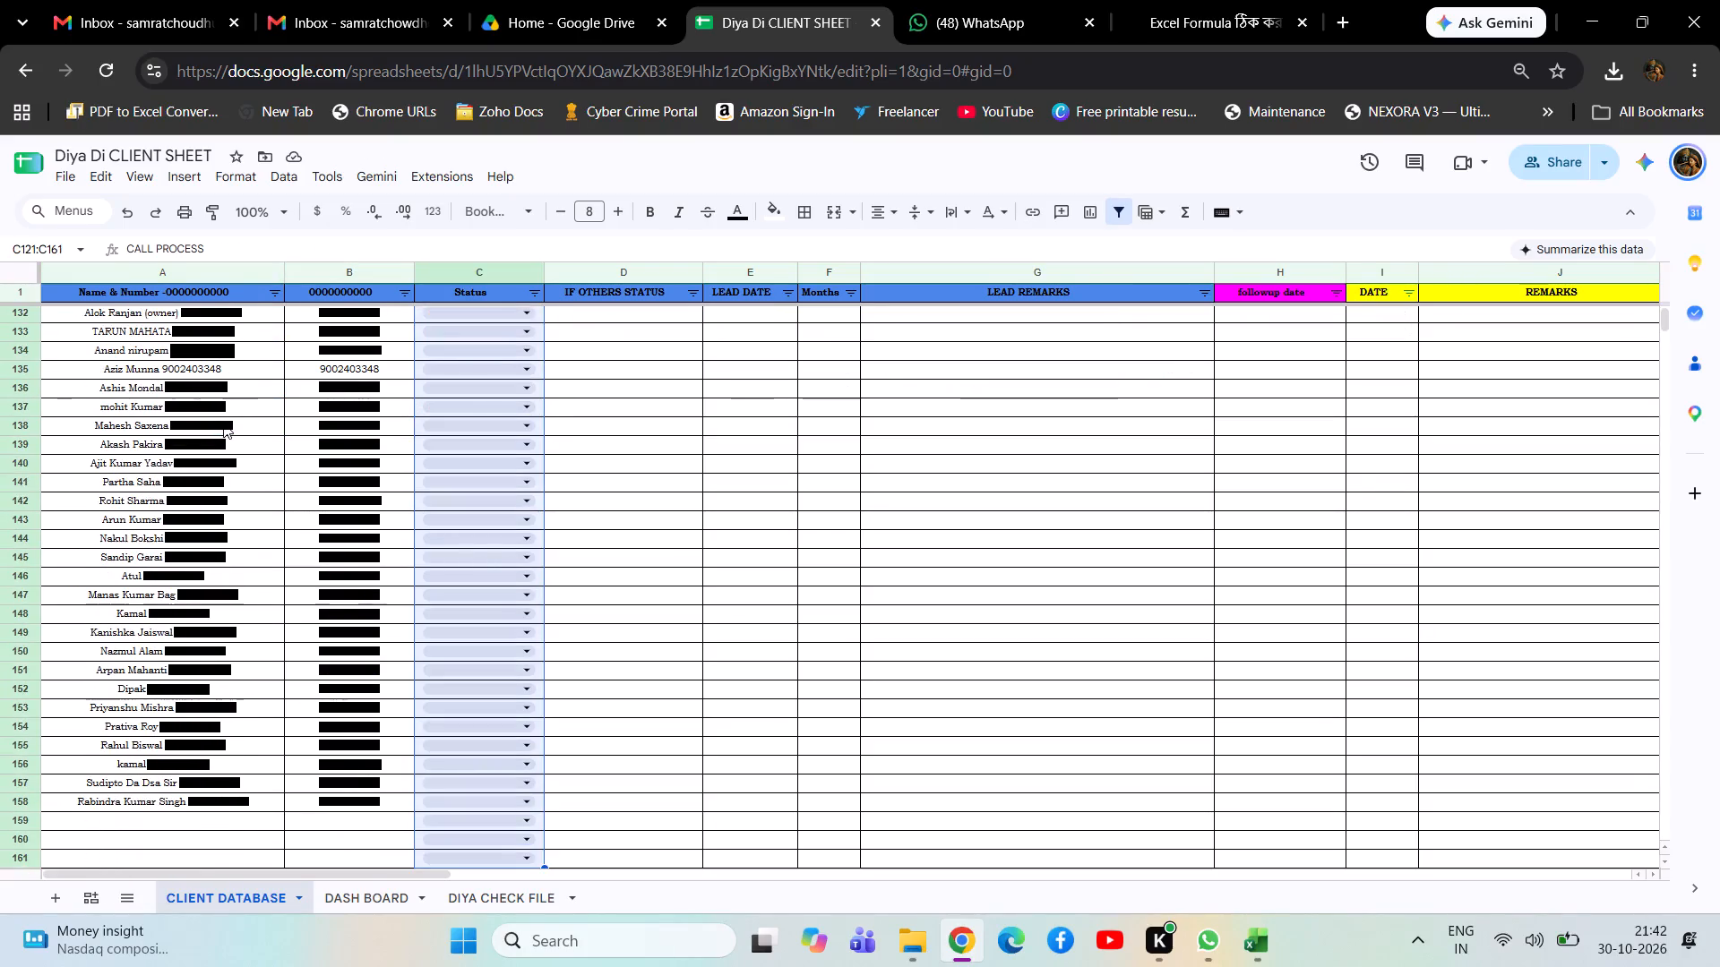
key(shift+Up)
key(shift+Up)
key(shift+Up)
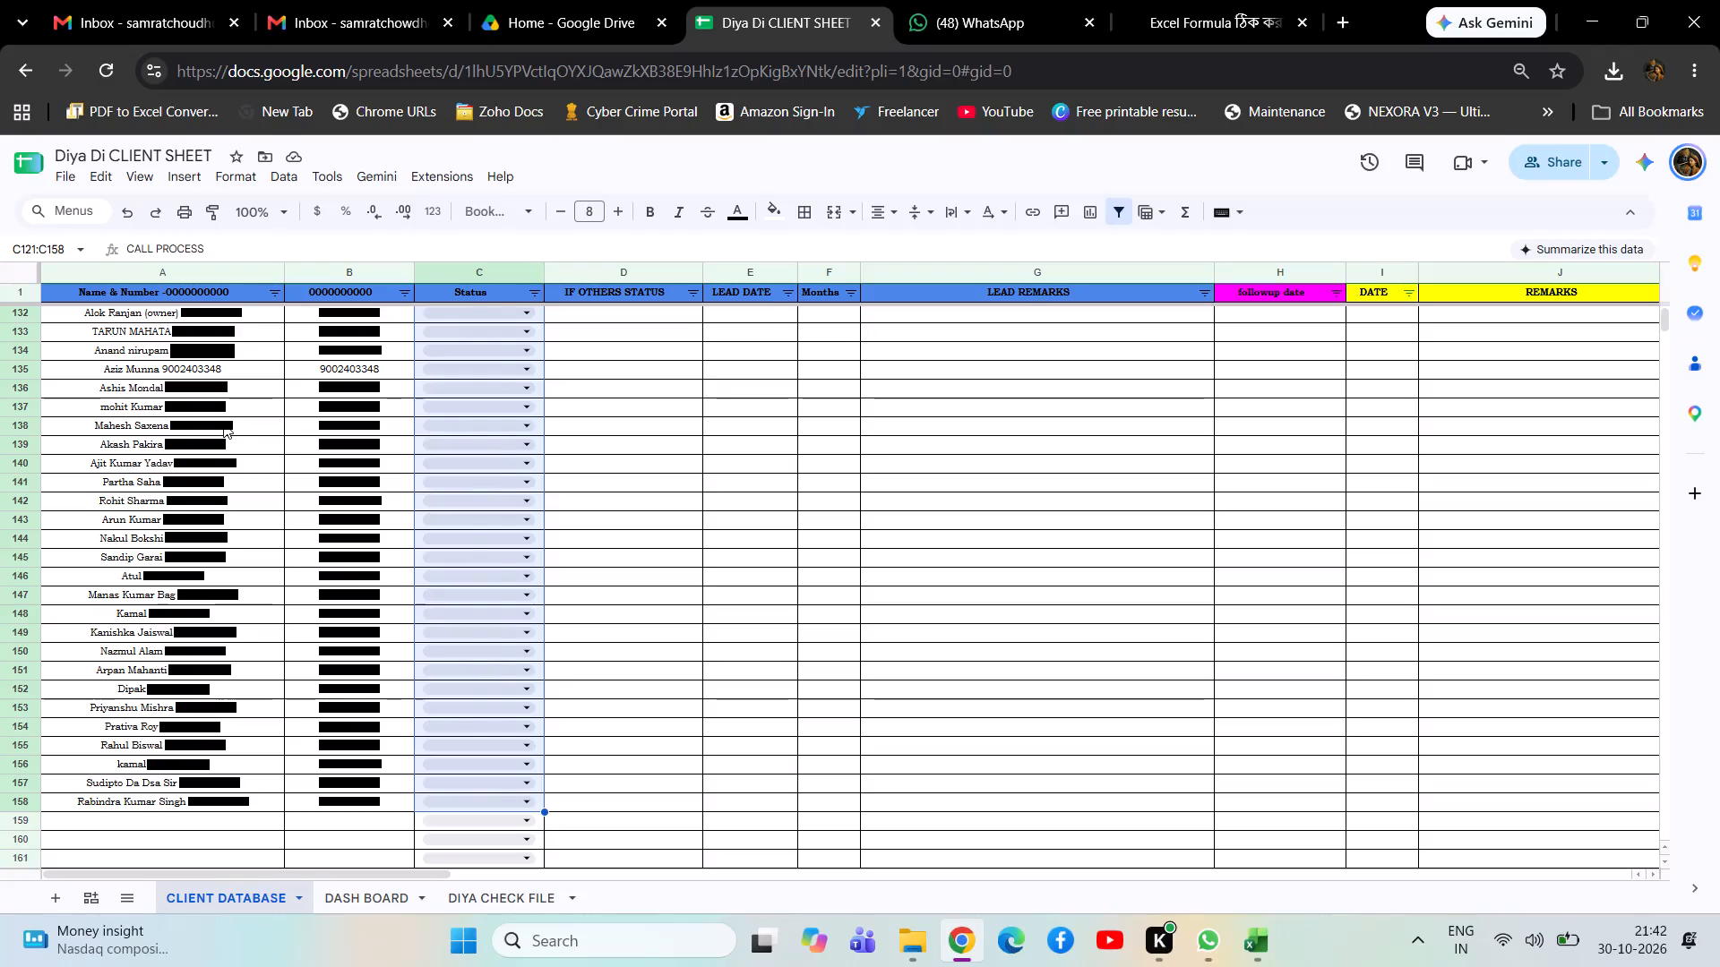
key(ctrl+v)
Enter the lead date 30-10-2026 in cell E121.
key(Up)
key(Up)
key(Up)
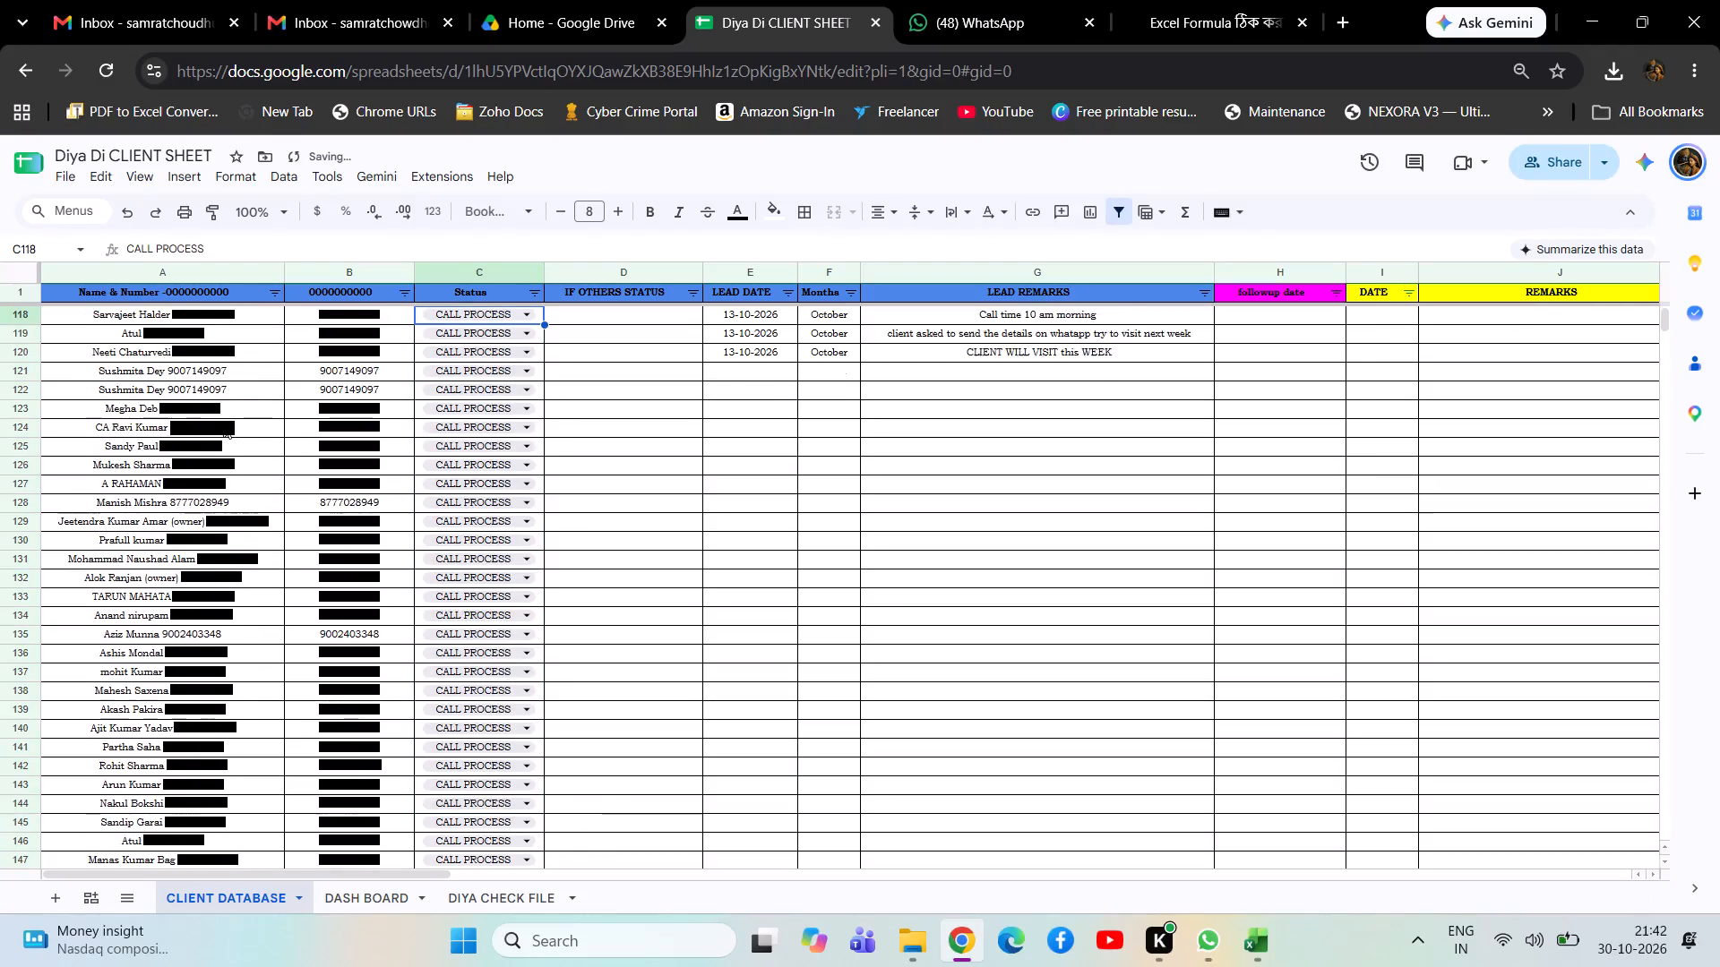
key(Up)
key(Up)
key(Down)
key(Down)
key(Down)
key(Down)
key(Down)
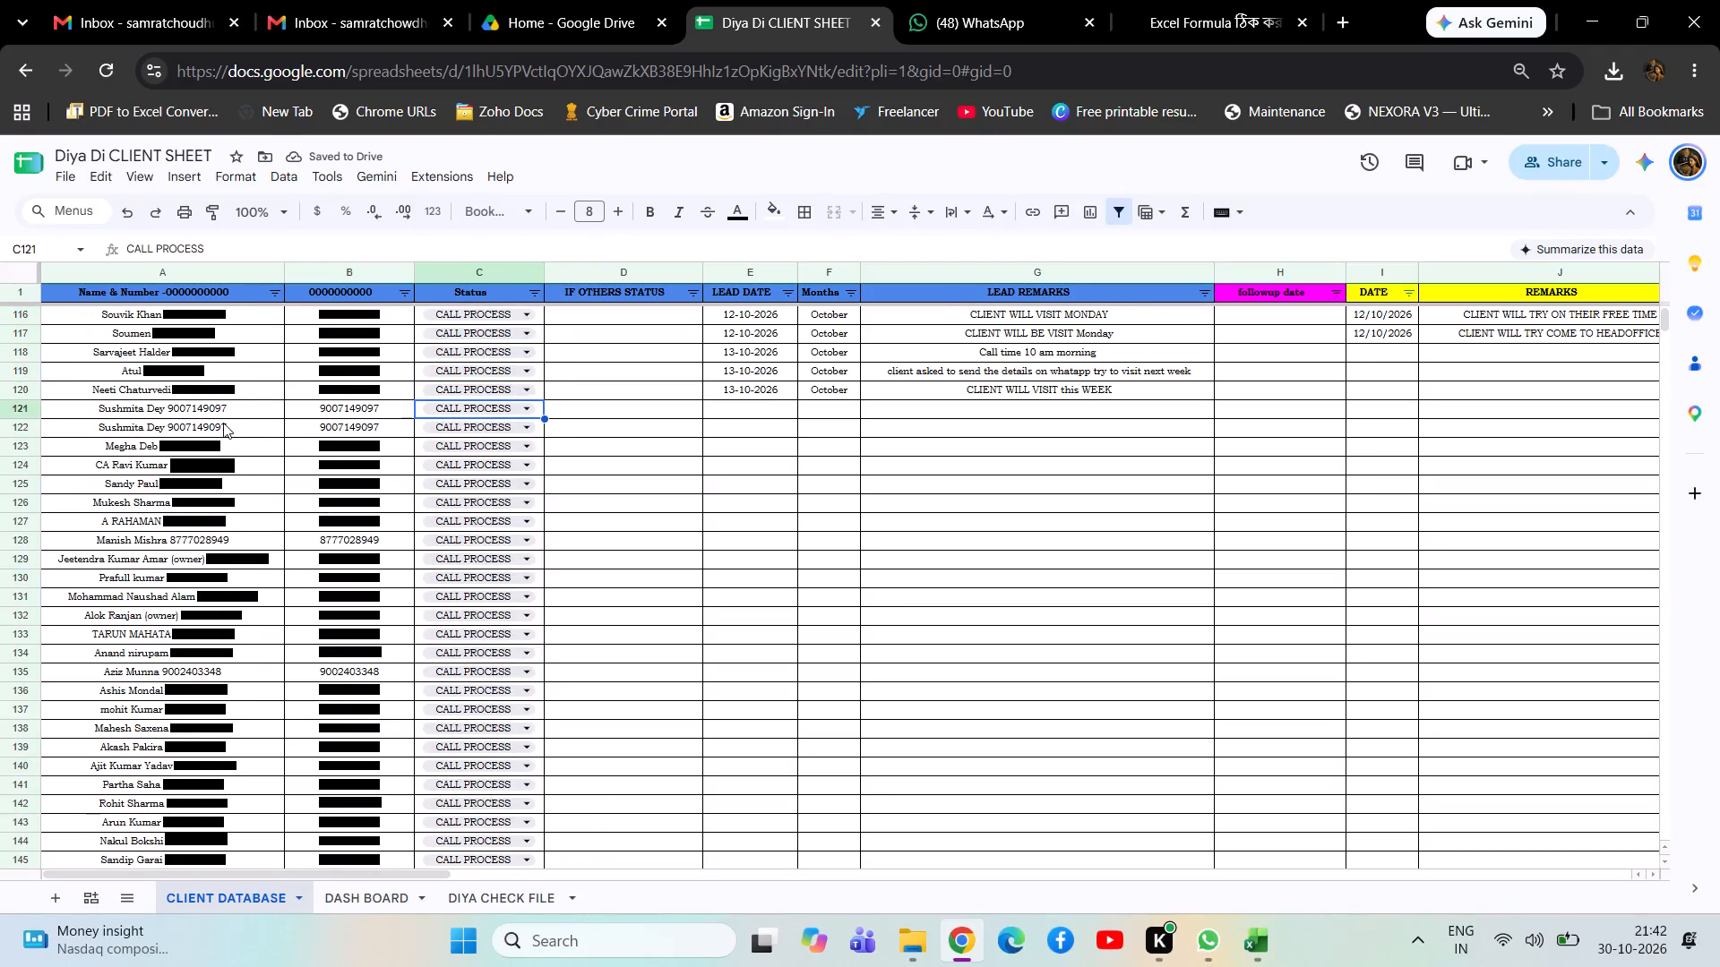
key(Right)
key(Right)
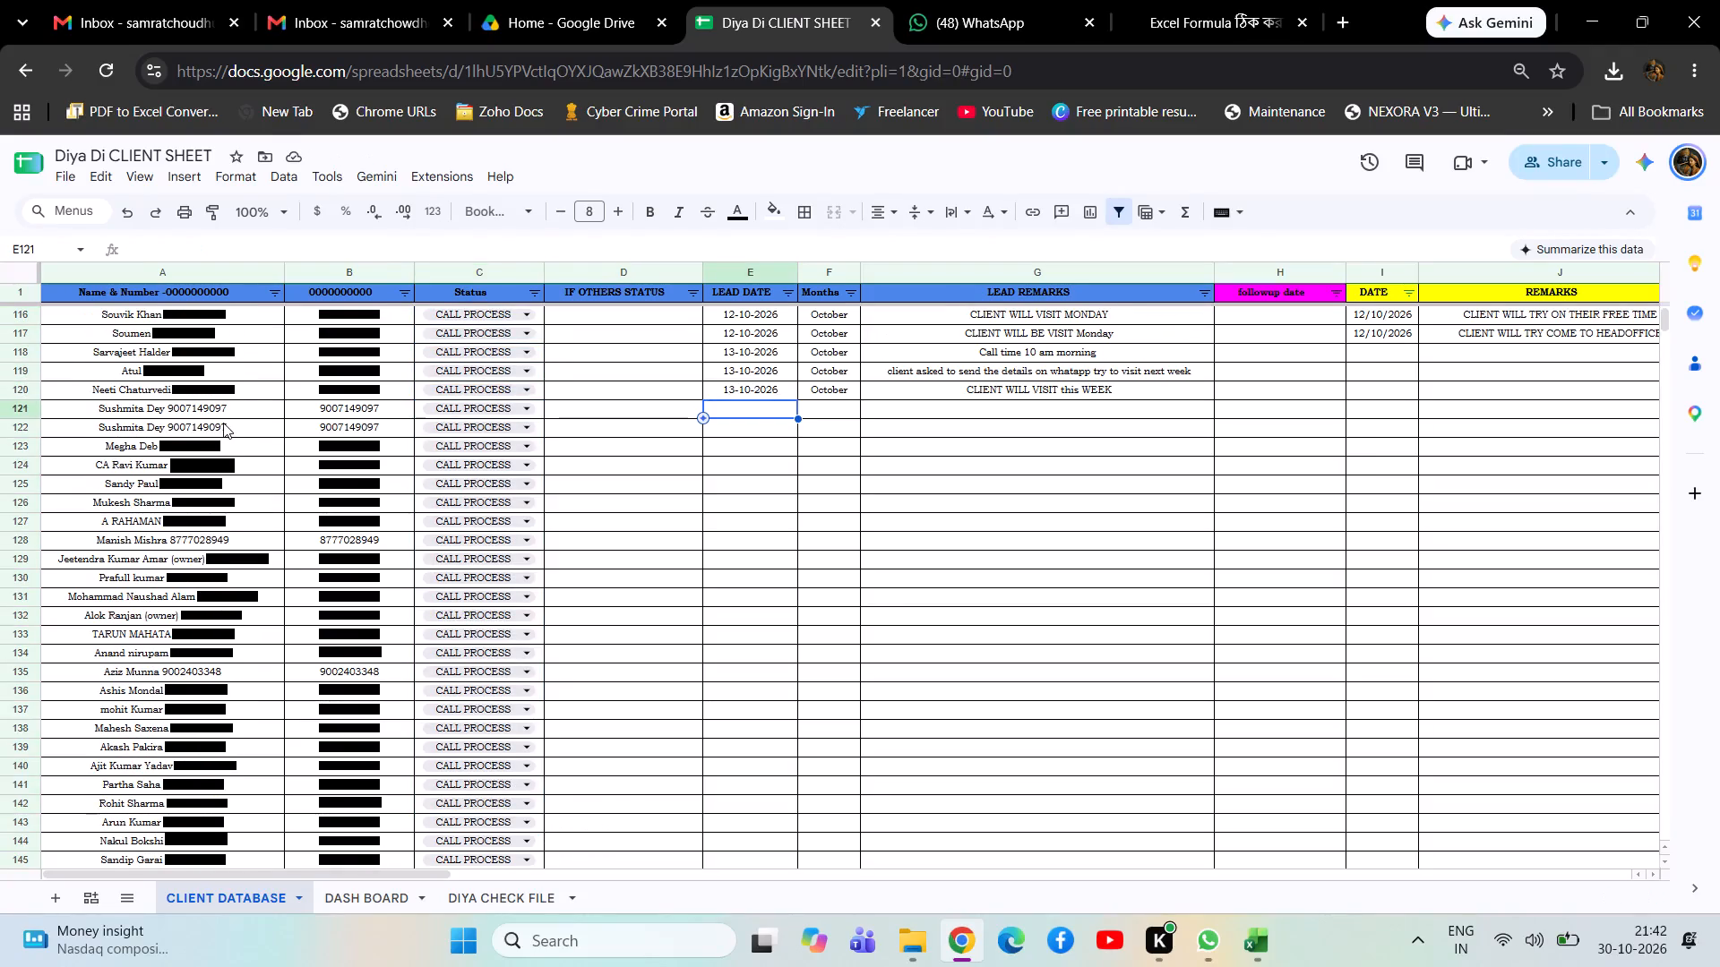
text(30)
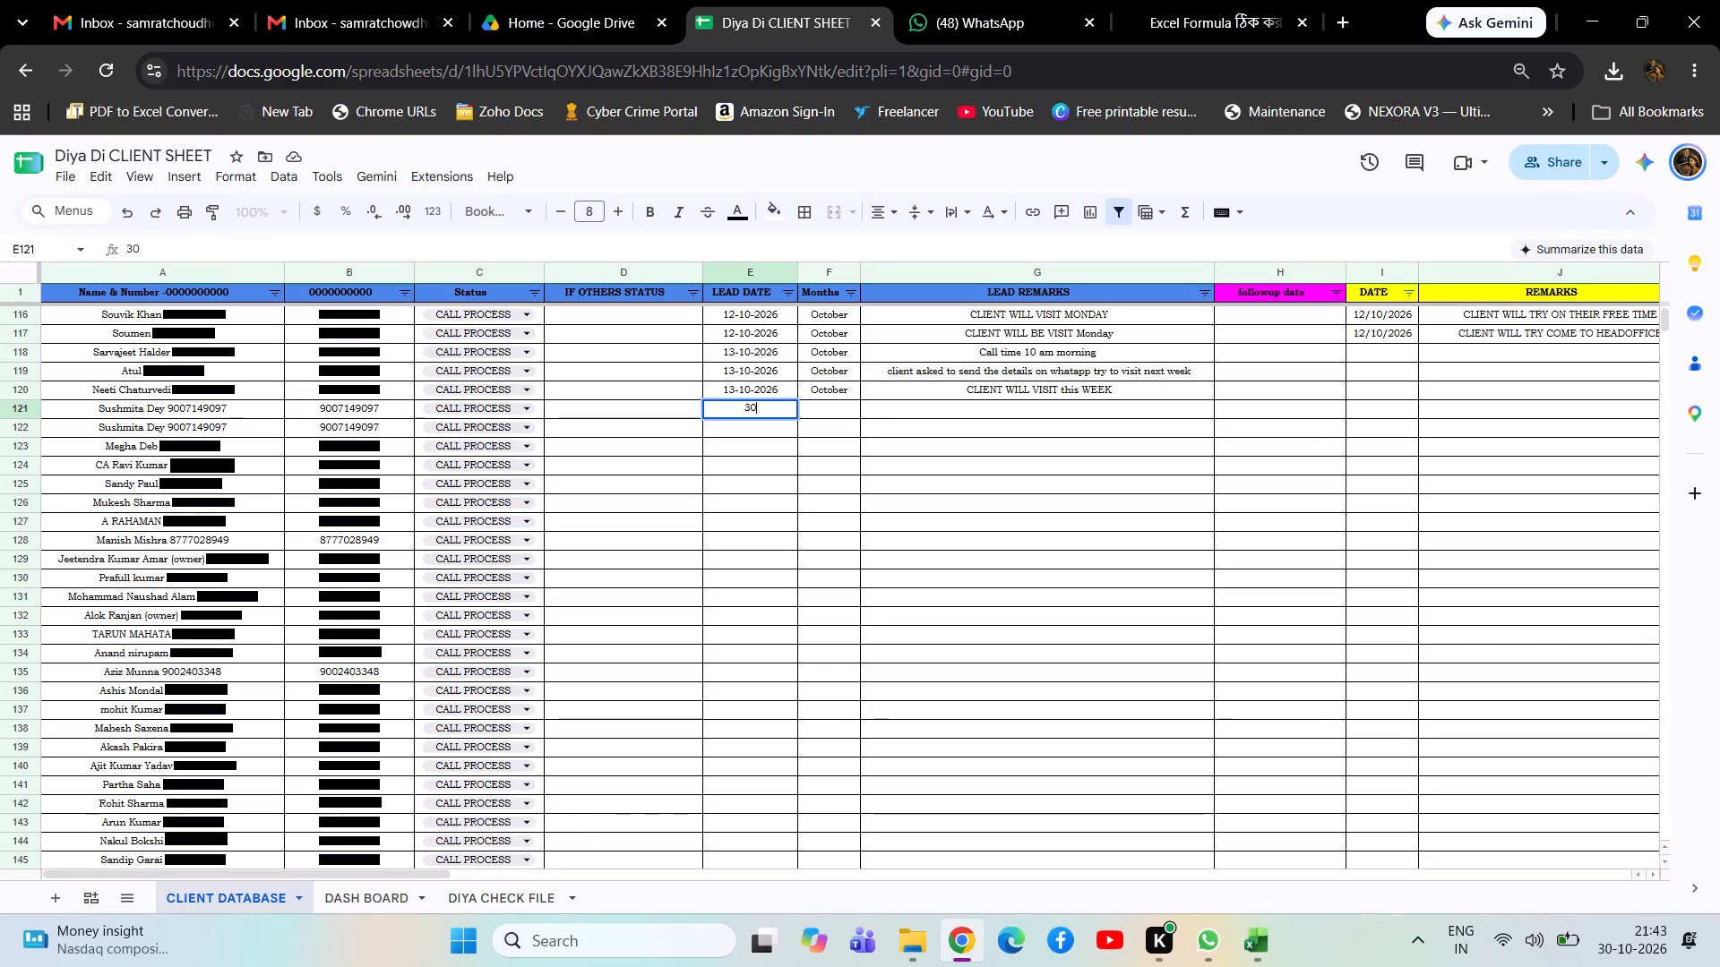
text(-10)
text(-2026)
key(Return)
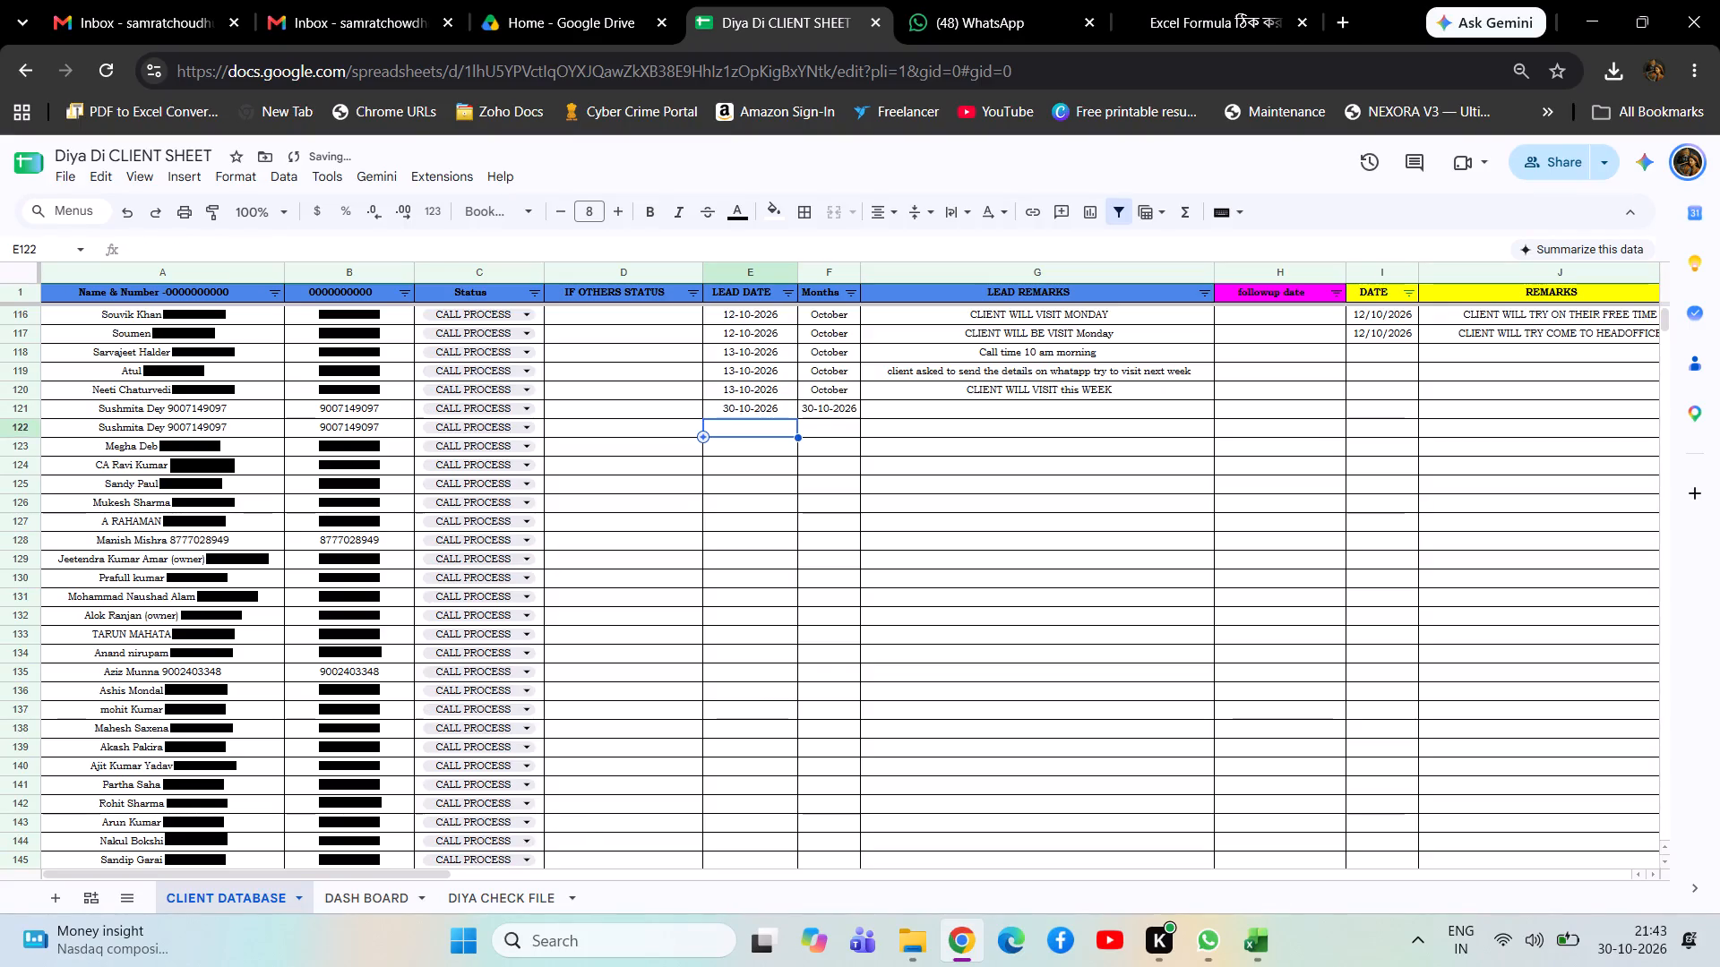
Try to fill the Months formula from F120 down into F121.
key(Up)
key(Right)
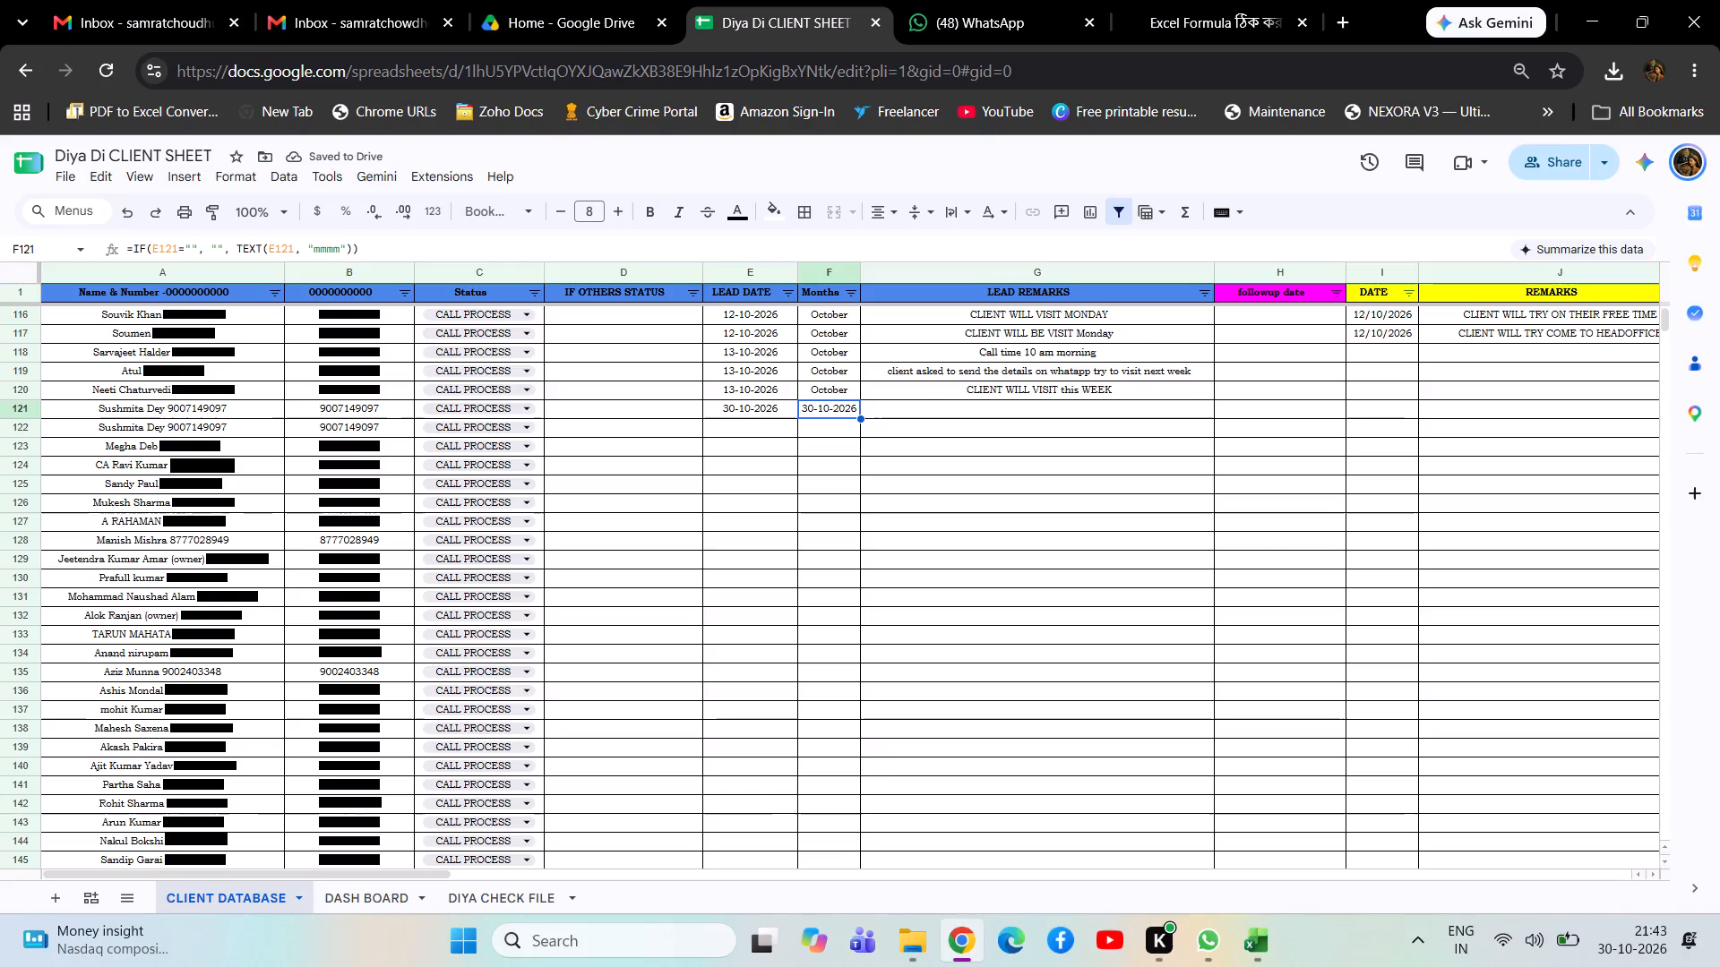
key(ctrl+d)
Set the lead date in E120 to 30 October 2026 with the calendar and fill it down into E121.
key(Up)
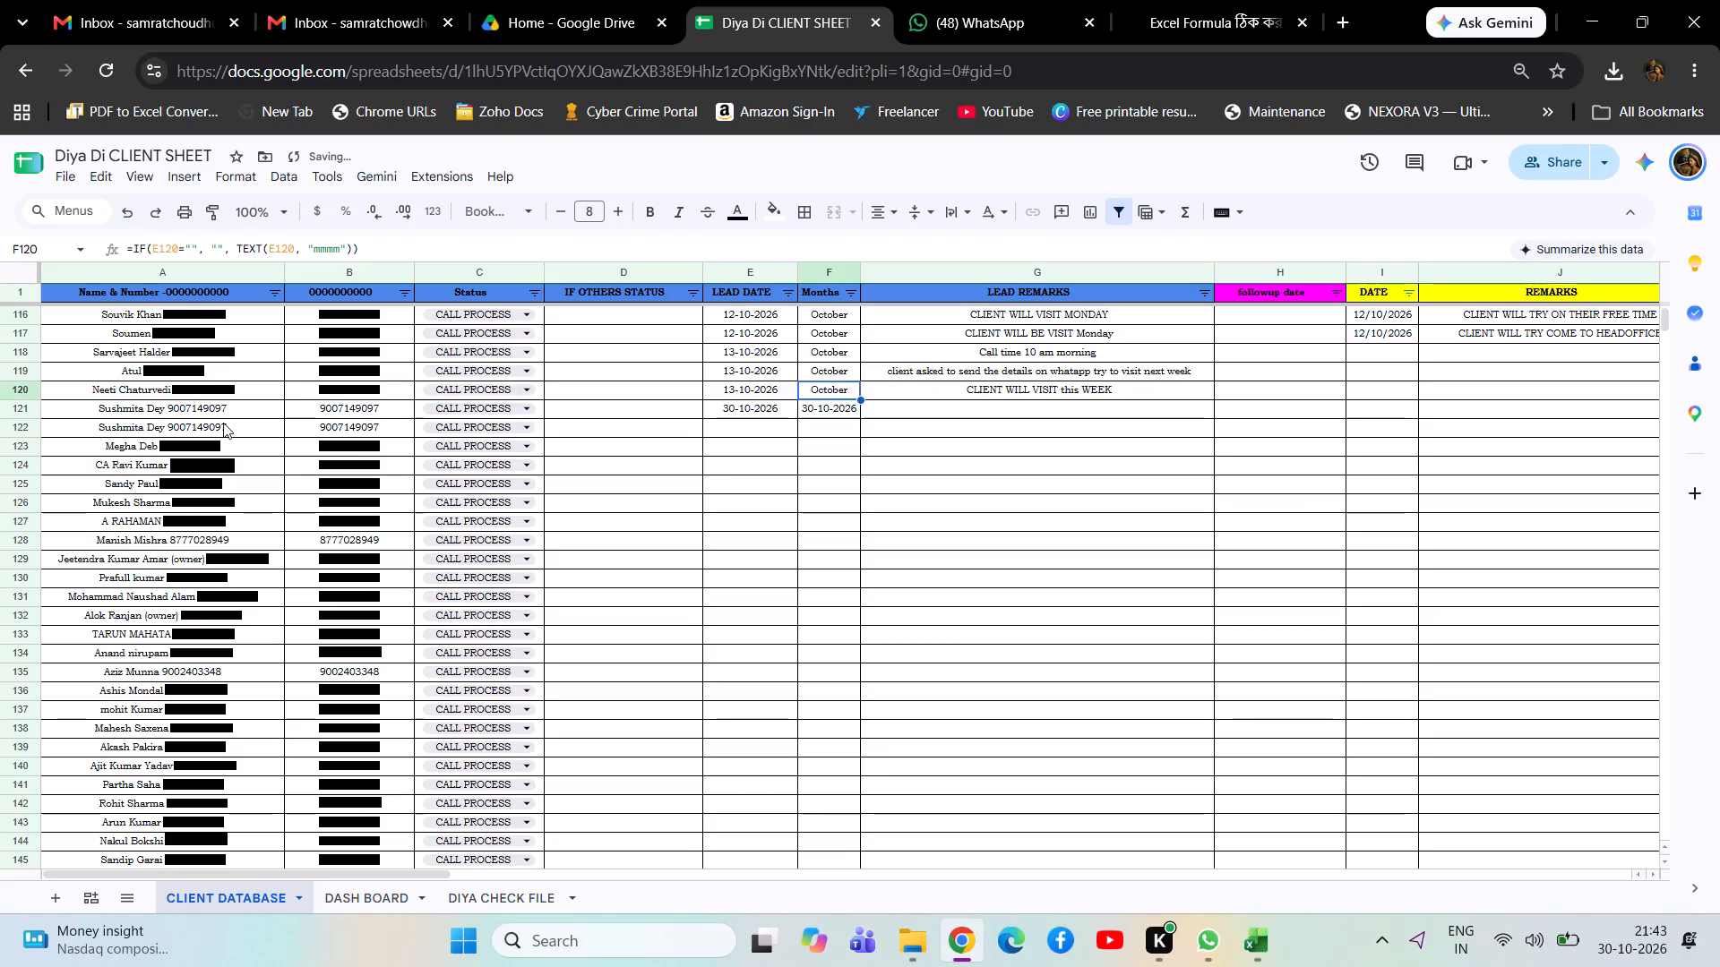
key(Down)
key(Left)
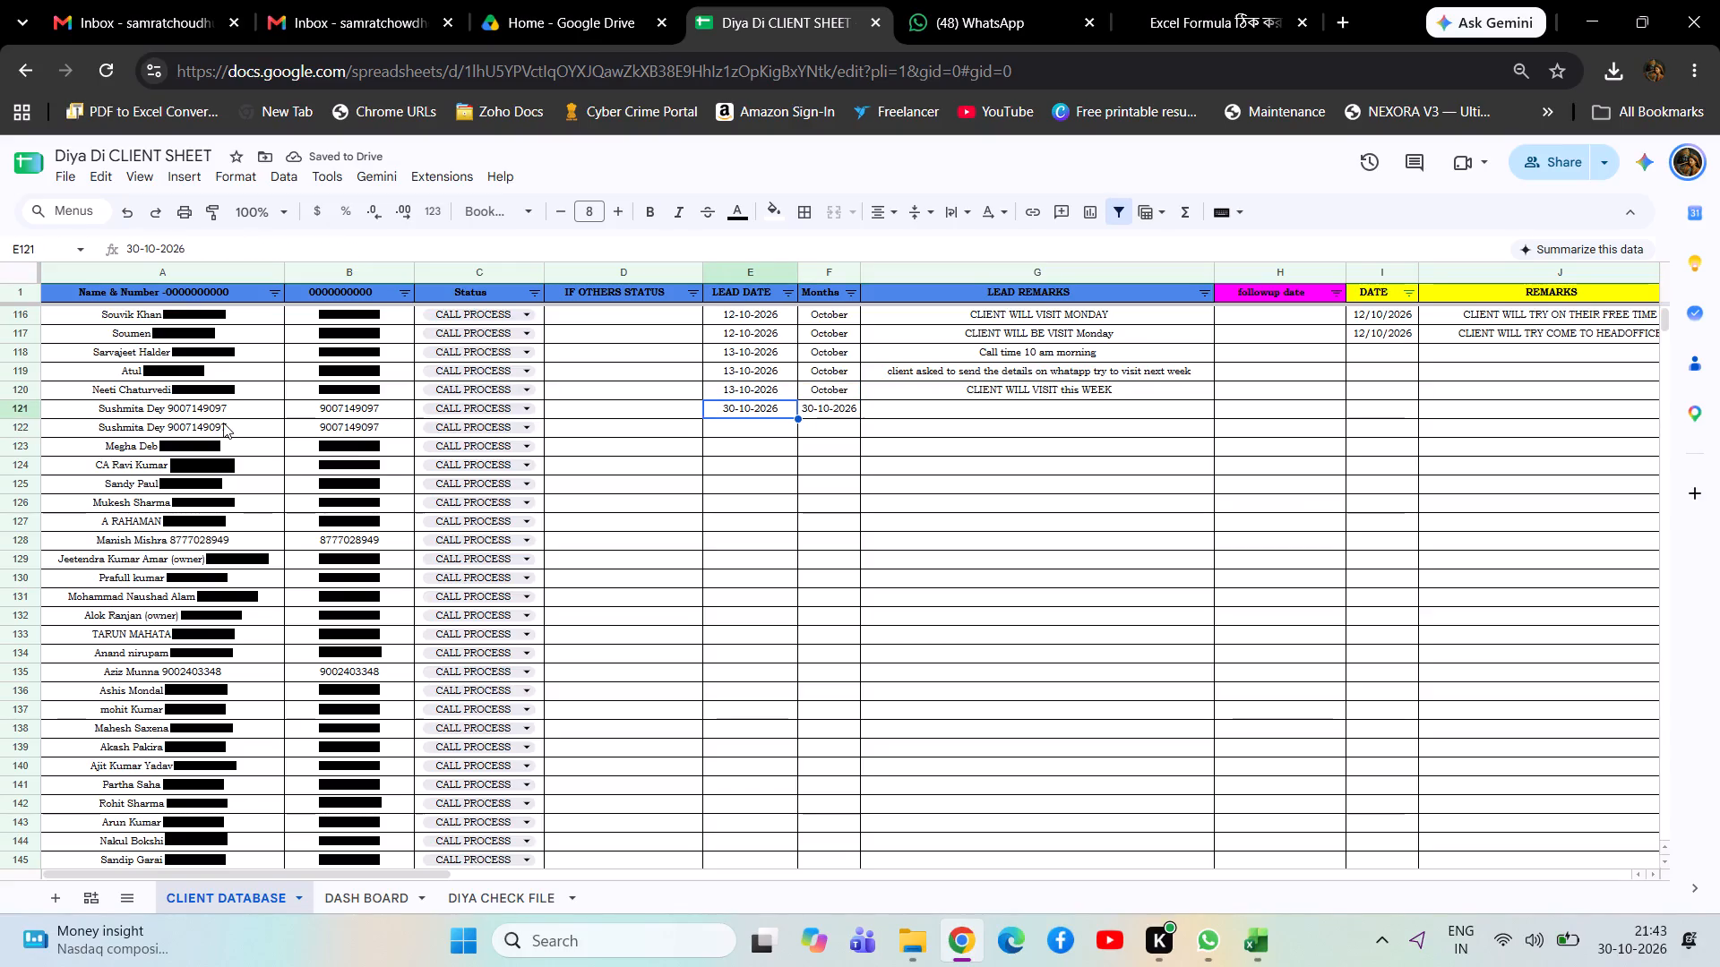
key(Up)
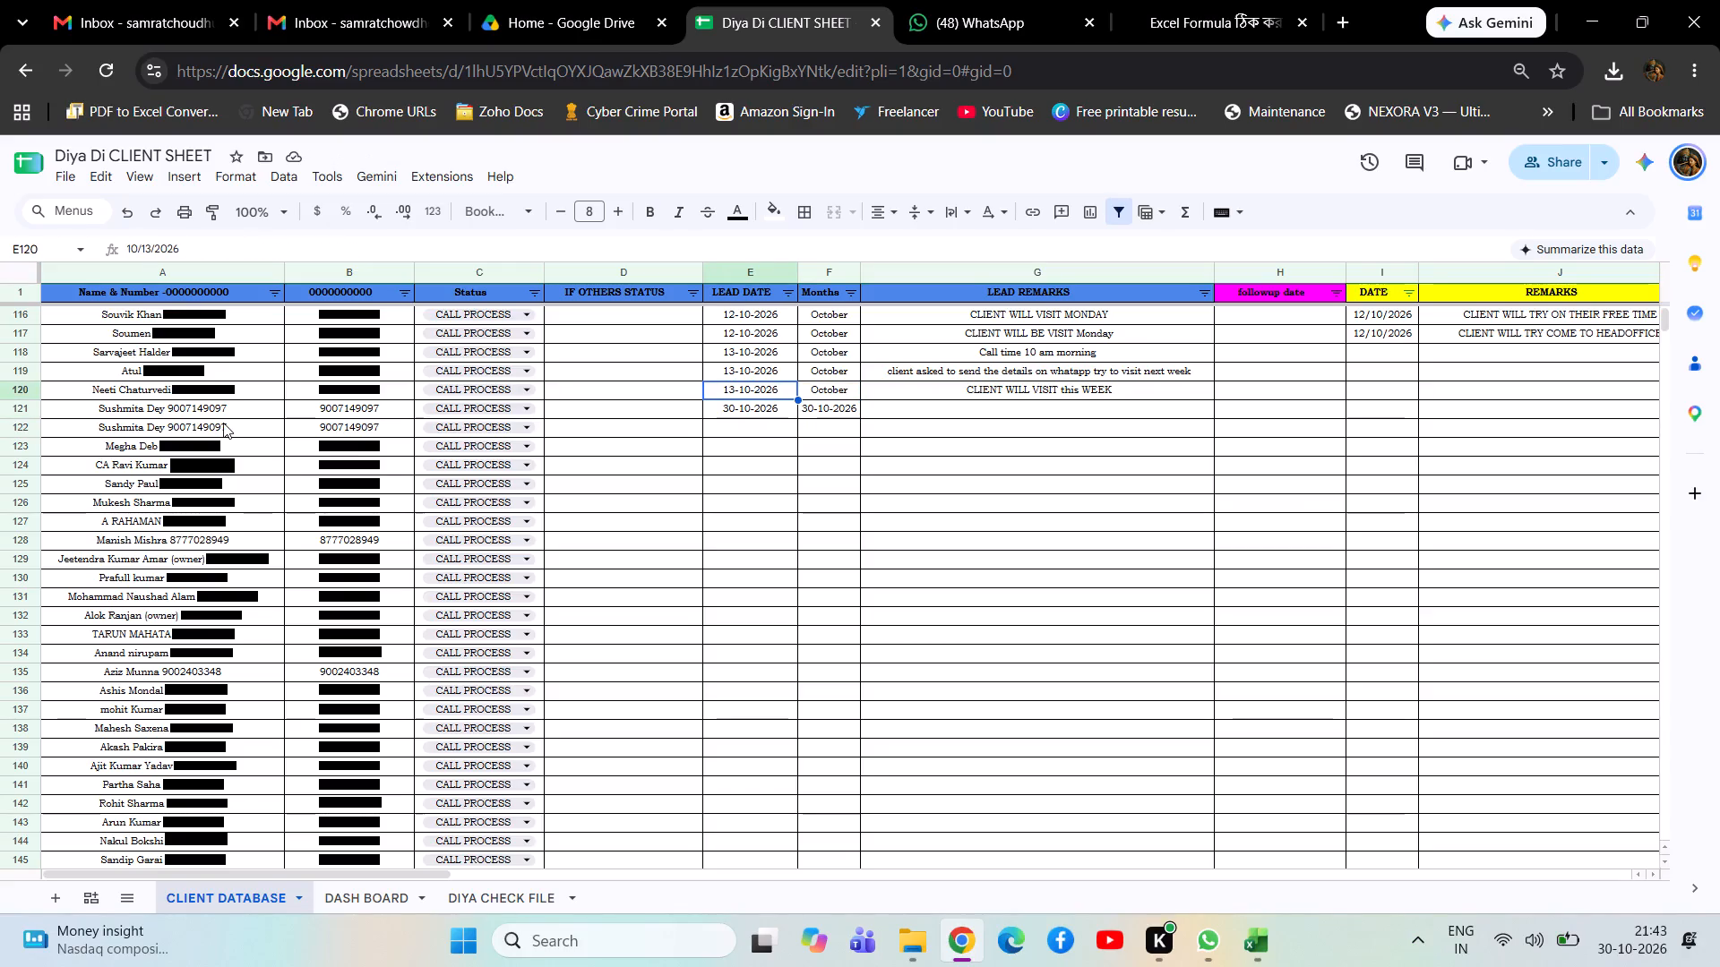
double_click(736, 390)
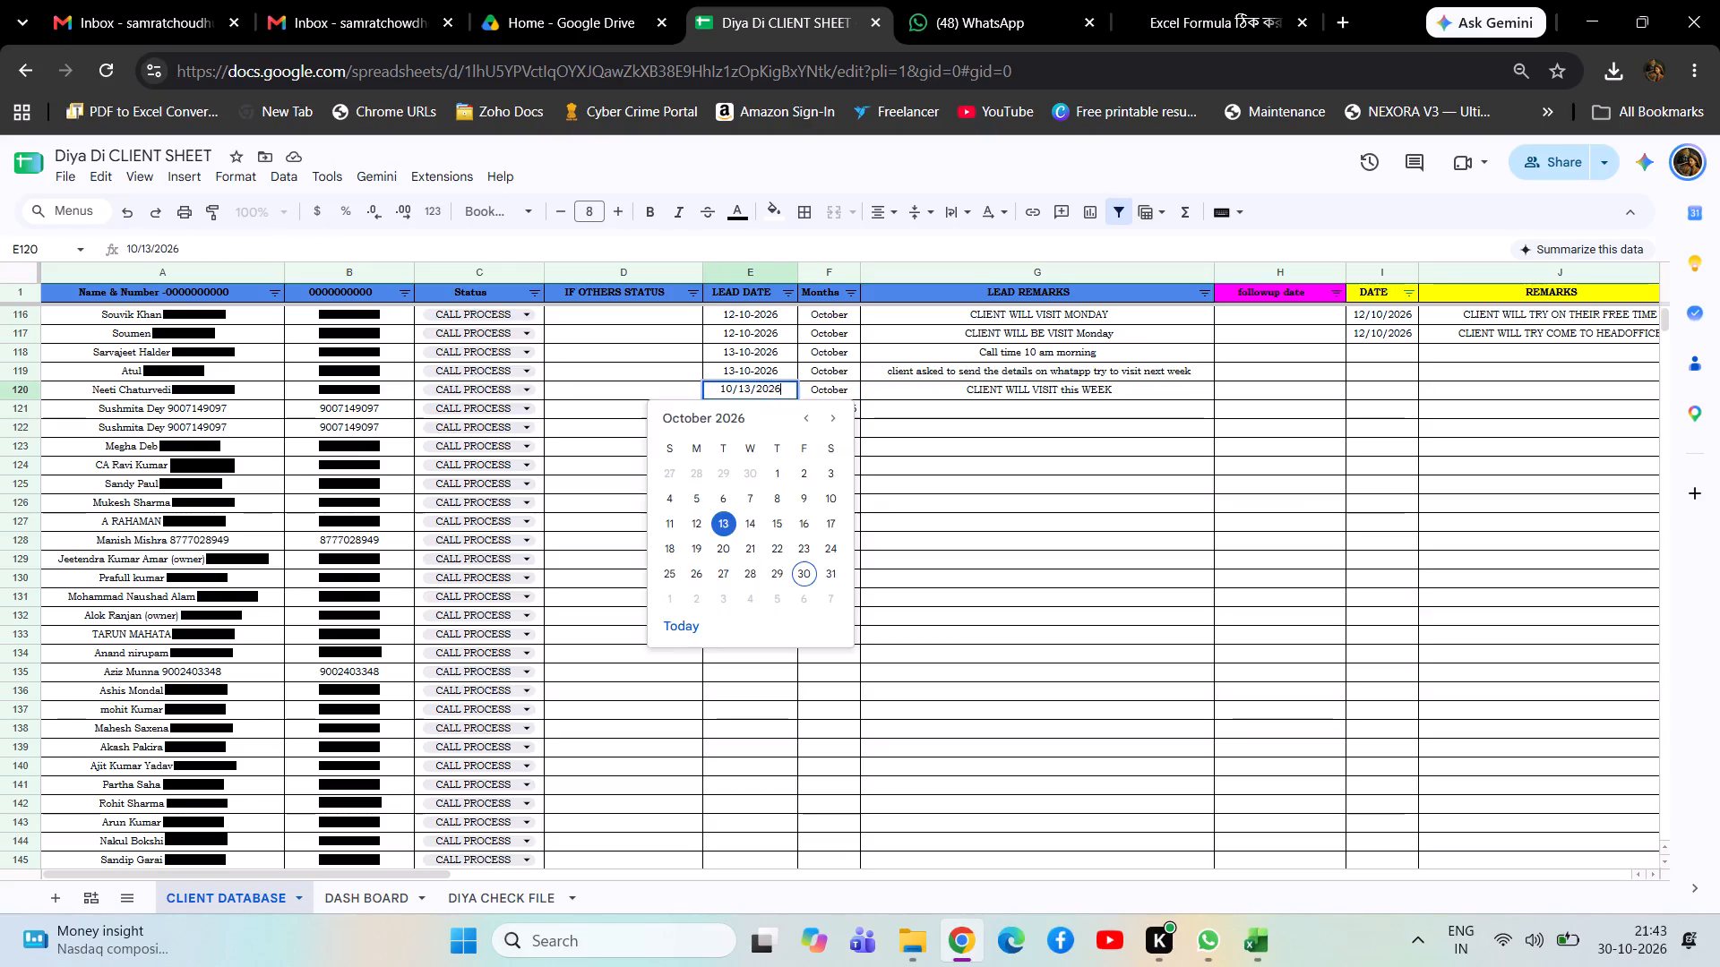
click(802, 566)
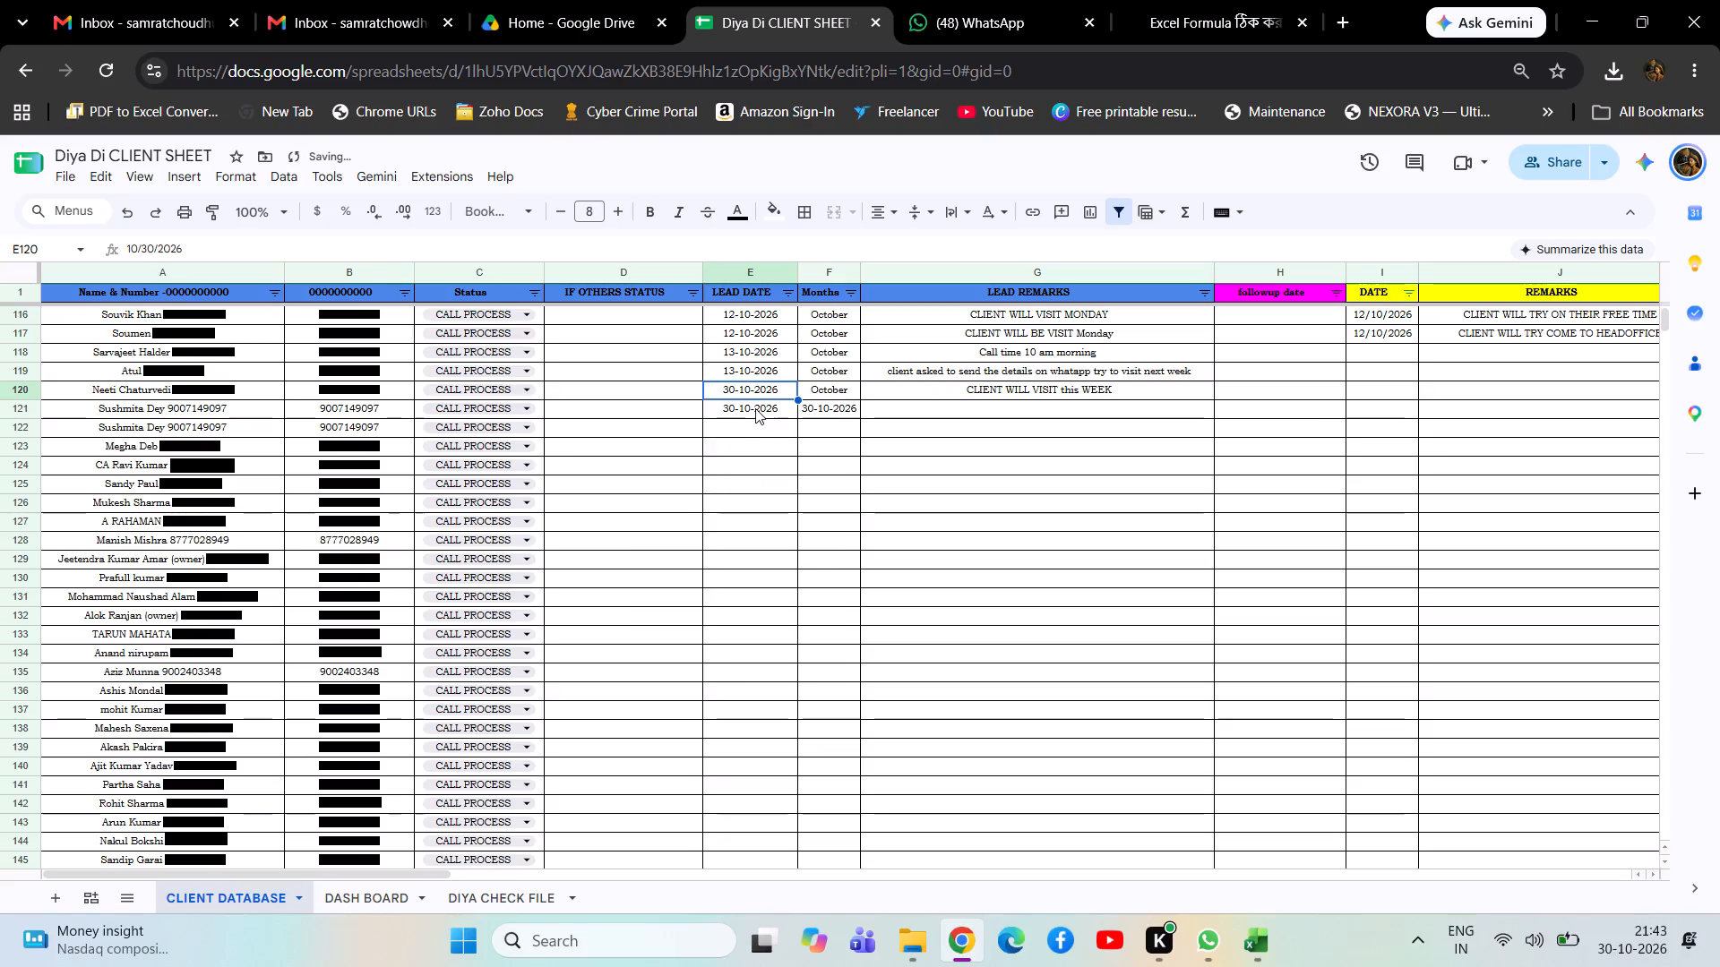
click(754, 408)
key(ctrl+d)
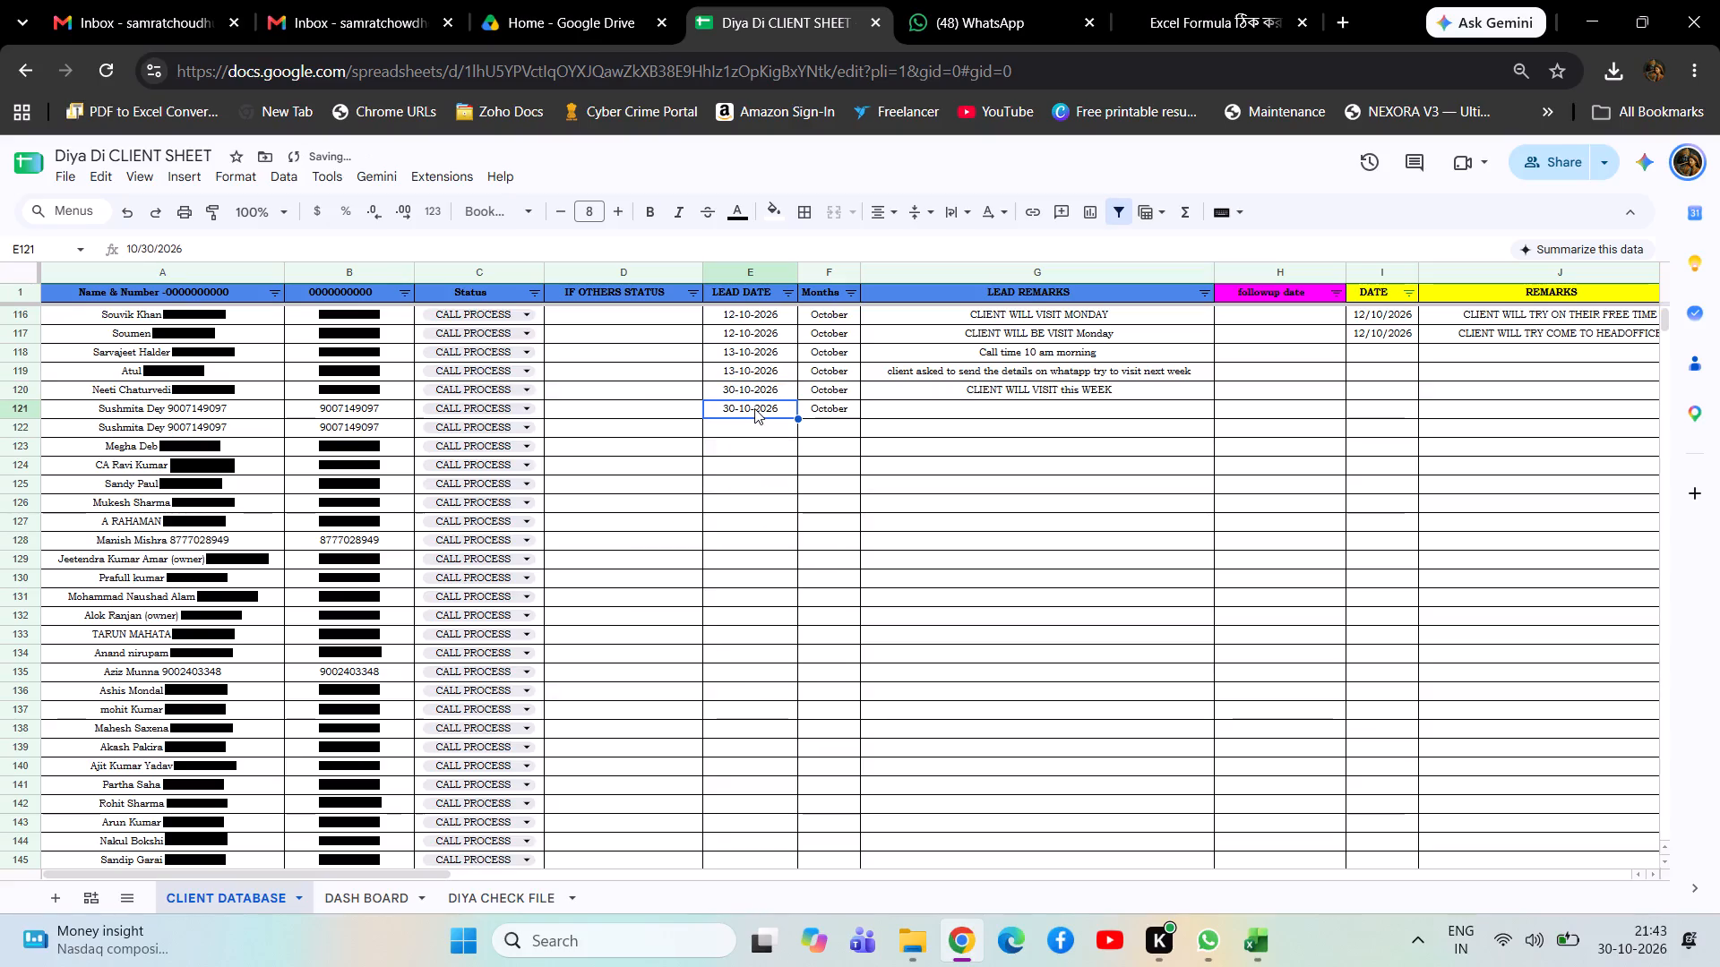
Undo the recent lead date and month changes in rows 120 and 121, and redo only the date entry in E121.
click(754, 408)
key(ctrl+z)
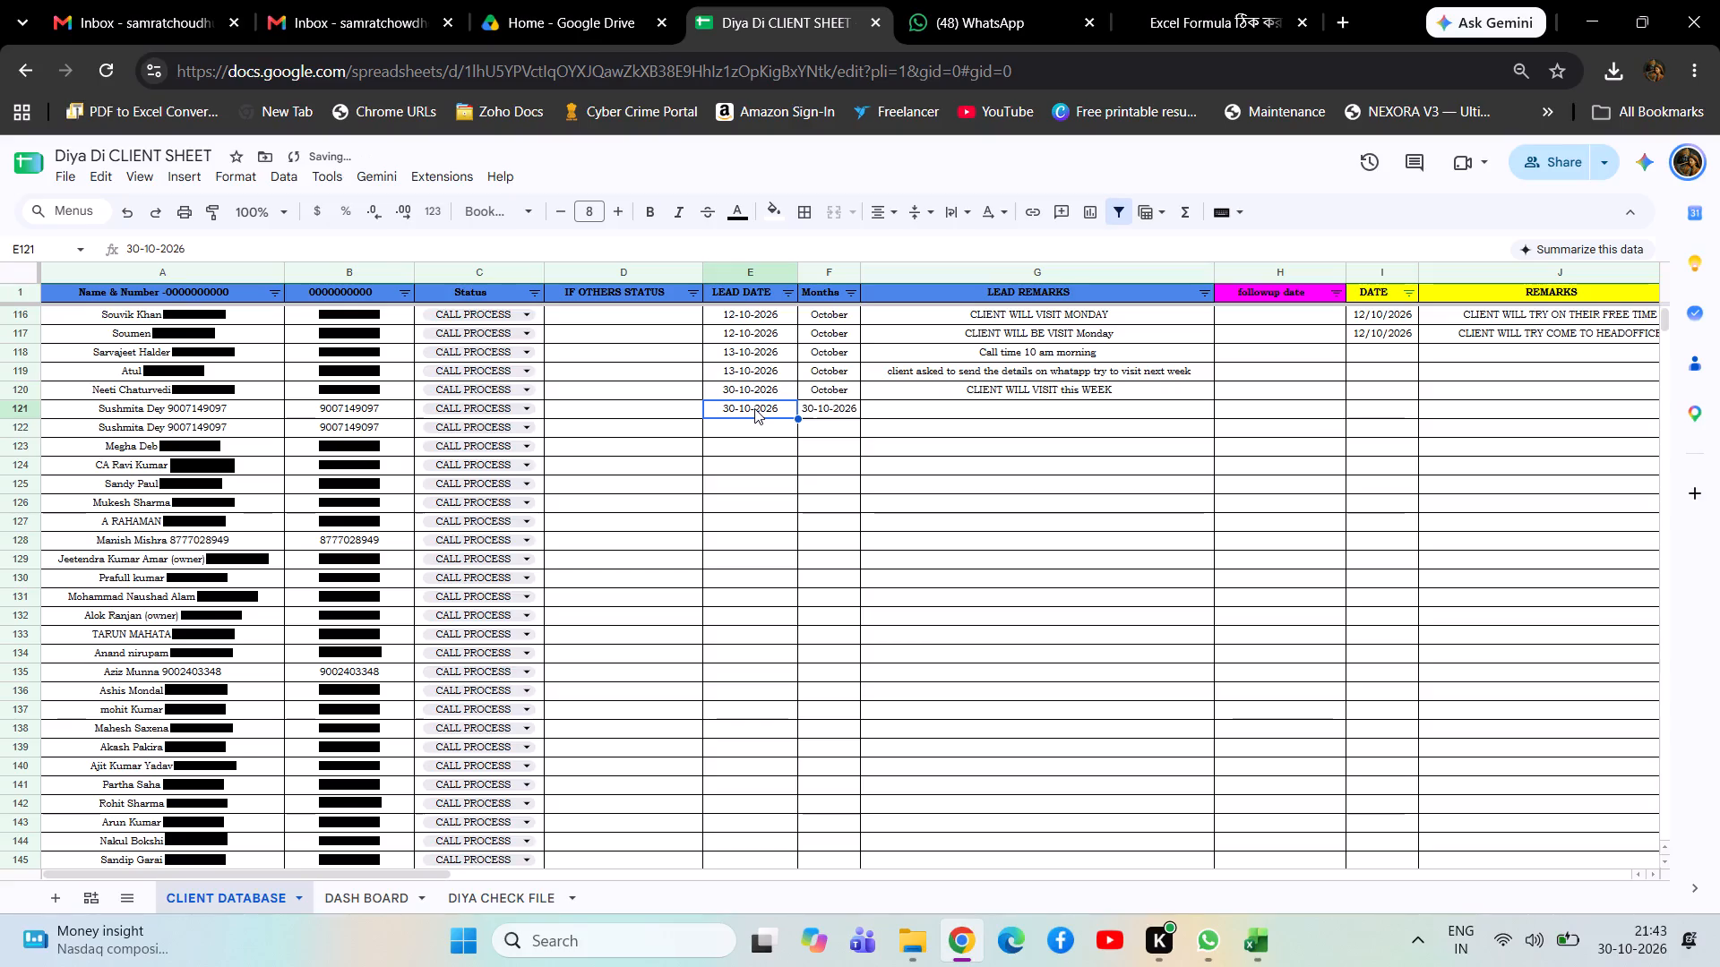
key(ctrl+z)
key(ctrl+z)
key(ctrl+z)
key(ctrl+y)
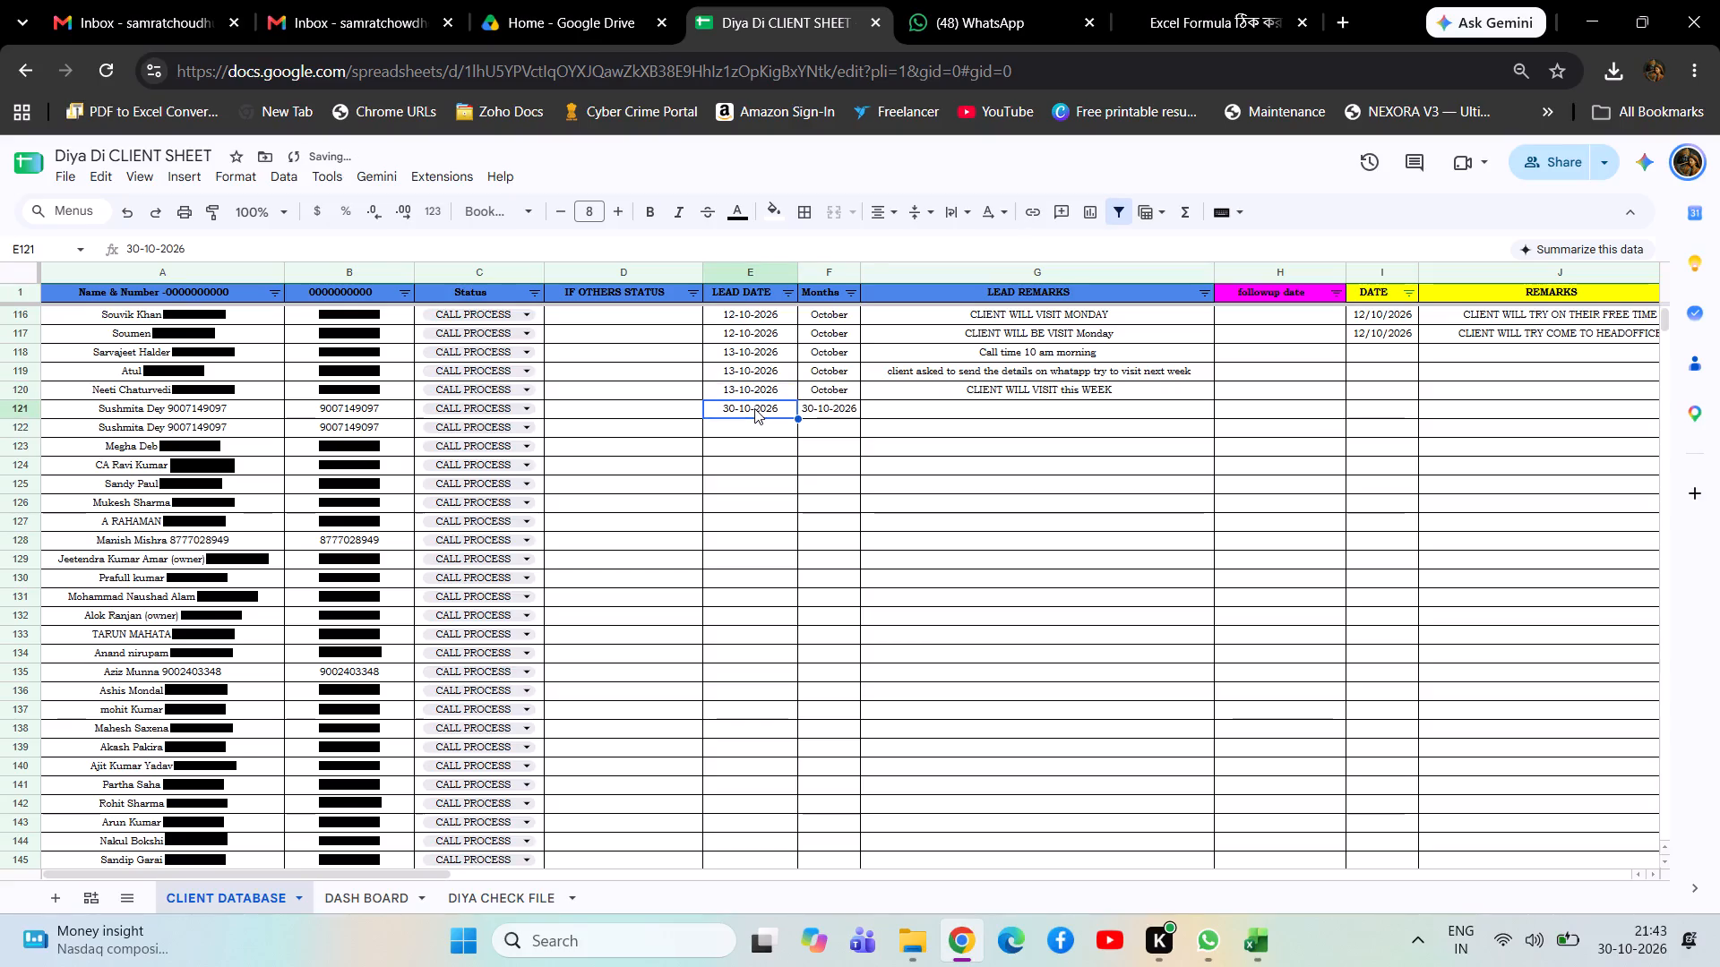
Fill the lead date from E120 down into E121 and set E121 to 30 October 2026 with the calendar.
click(755, 406)
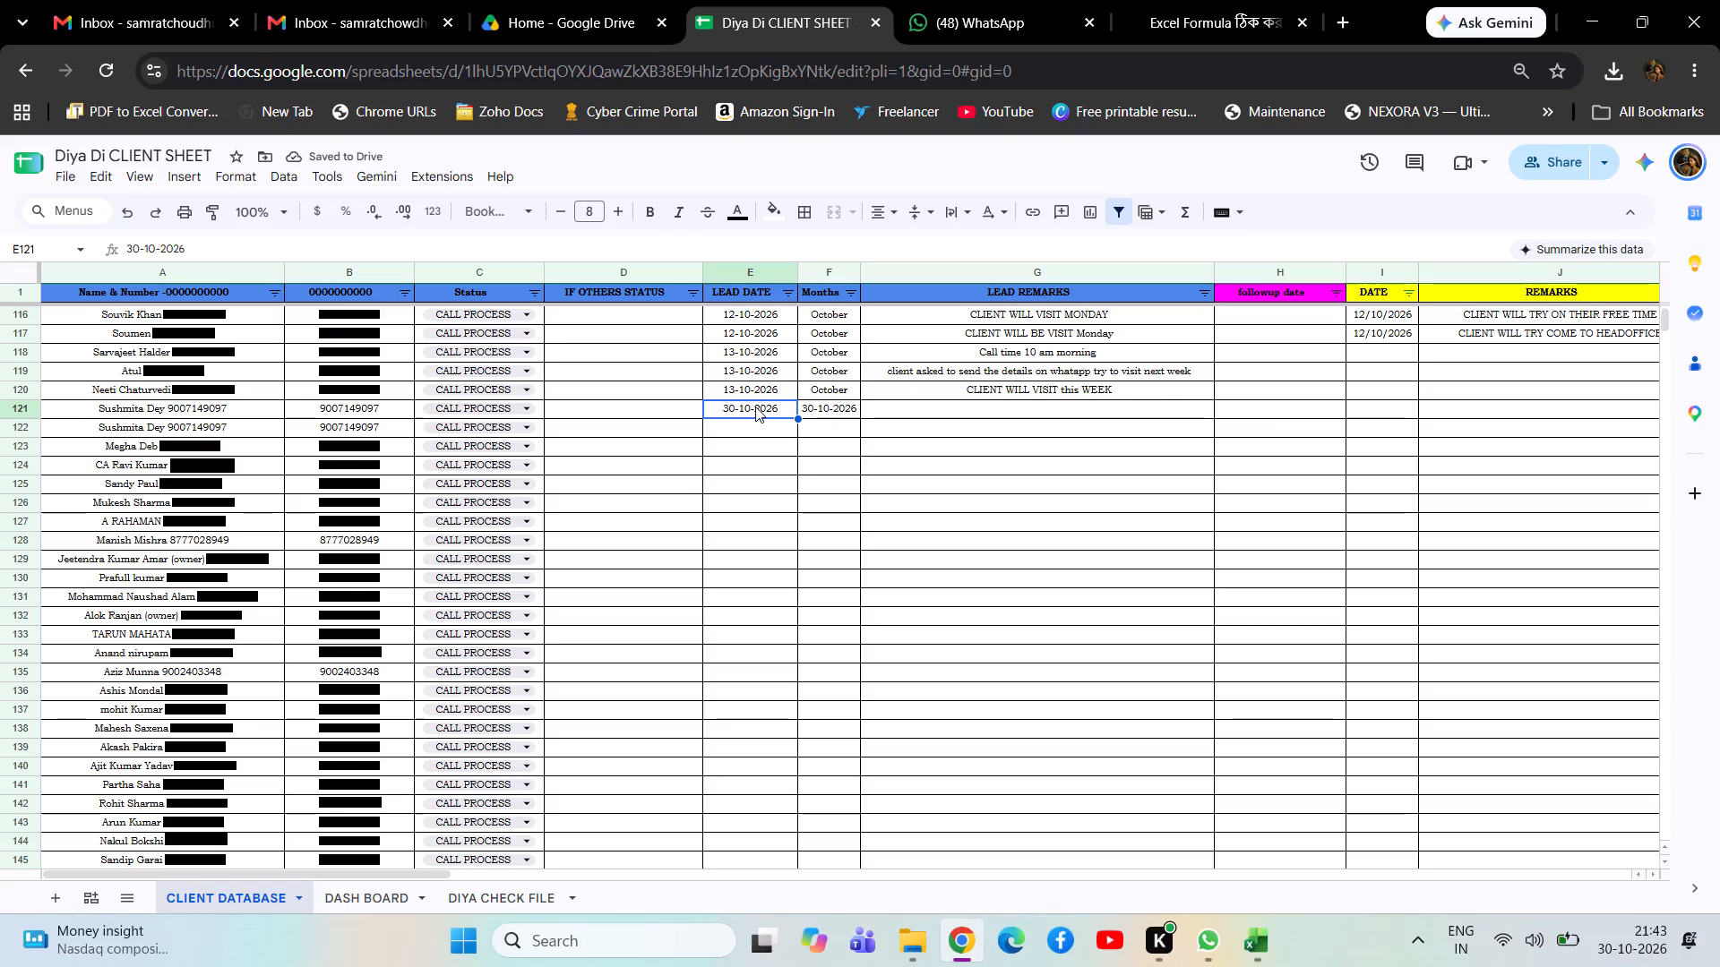
key(ctrl+d)
double_click(755, 406)
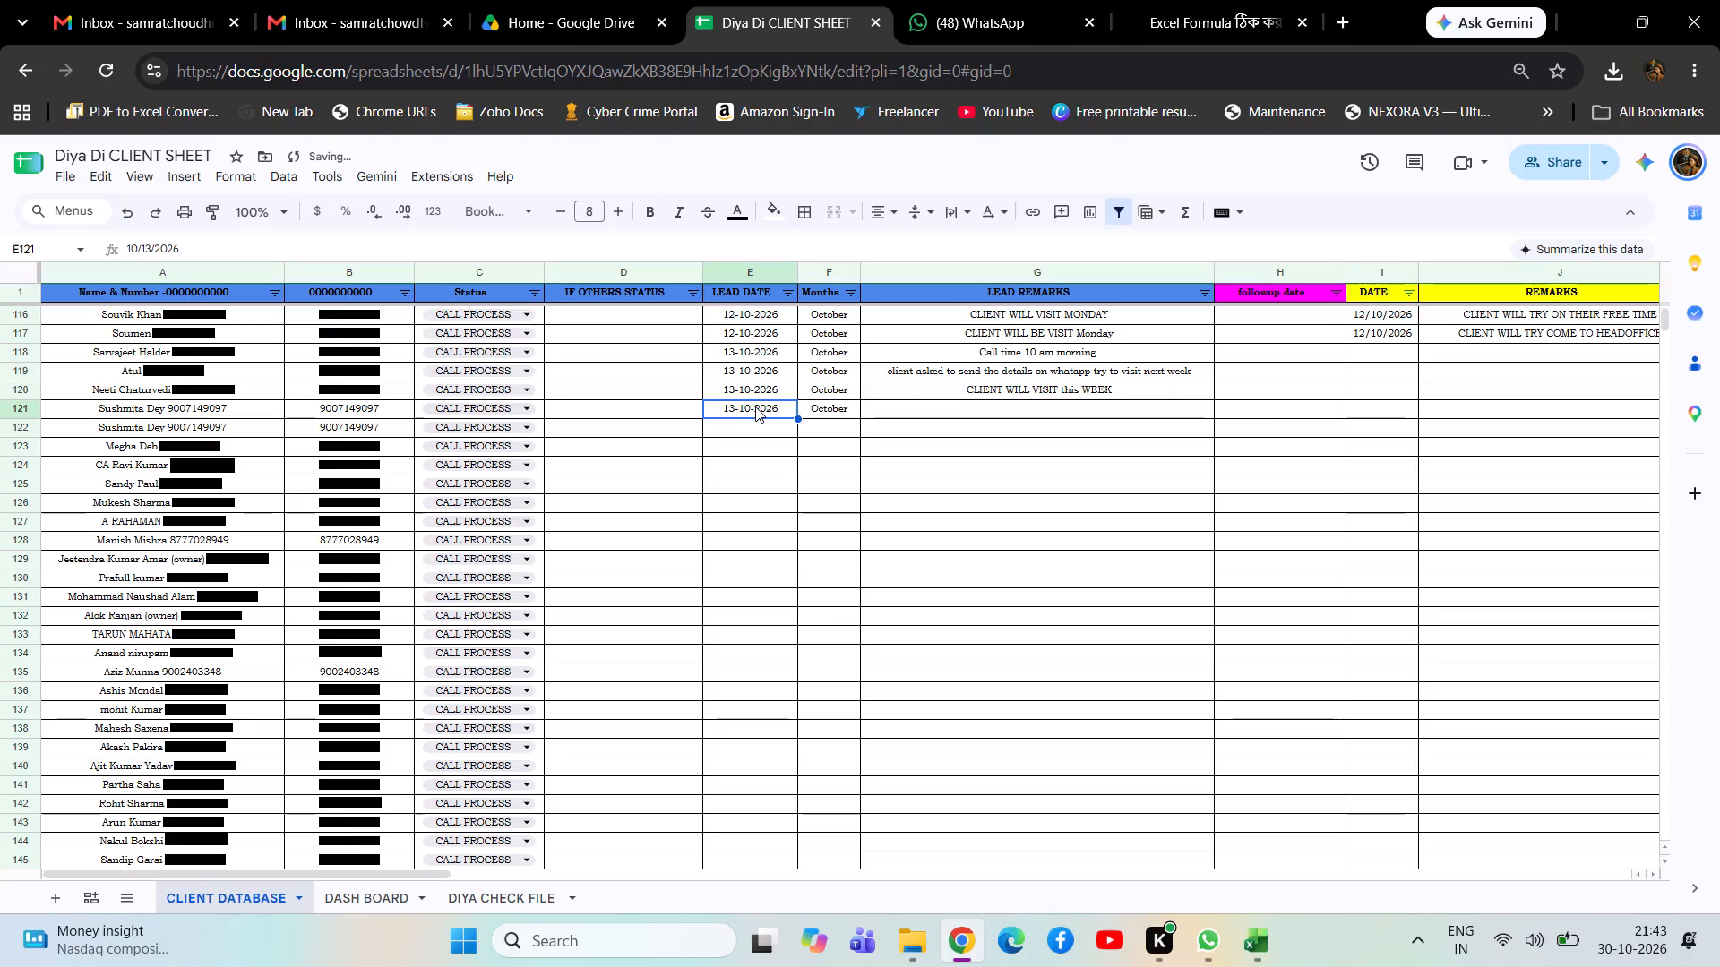
click(809, 590)
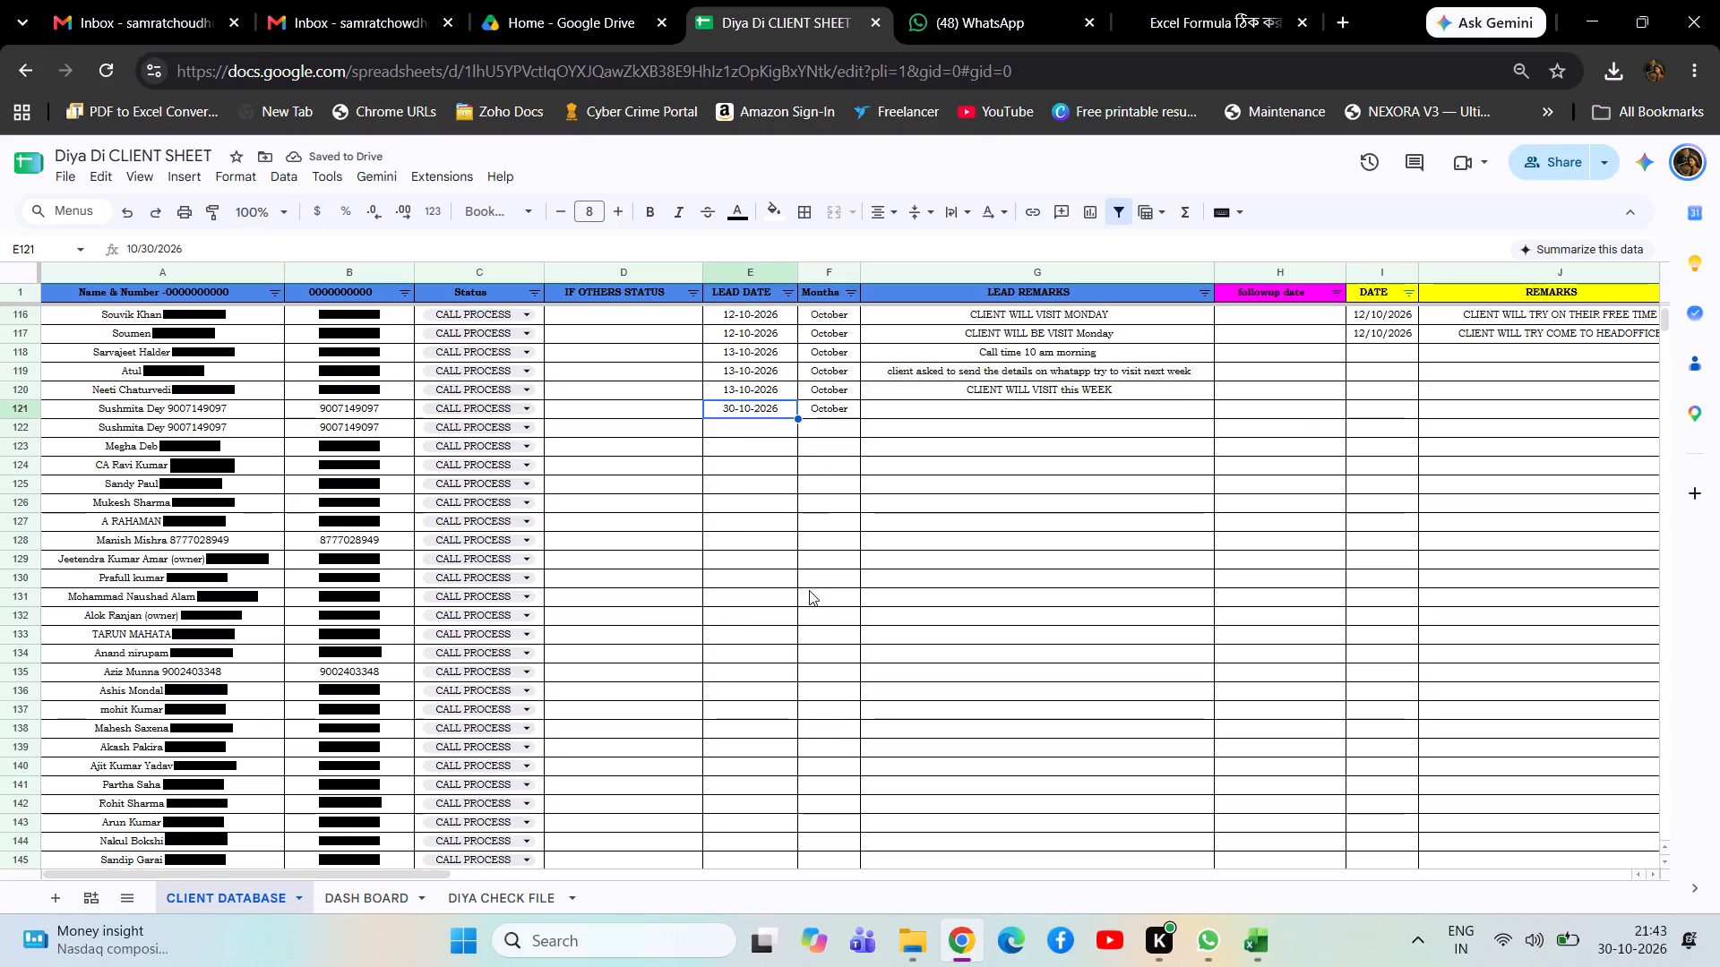
double_click(769, 424)
key(Escape)
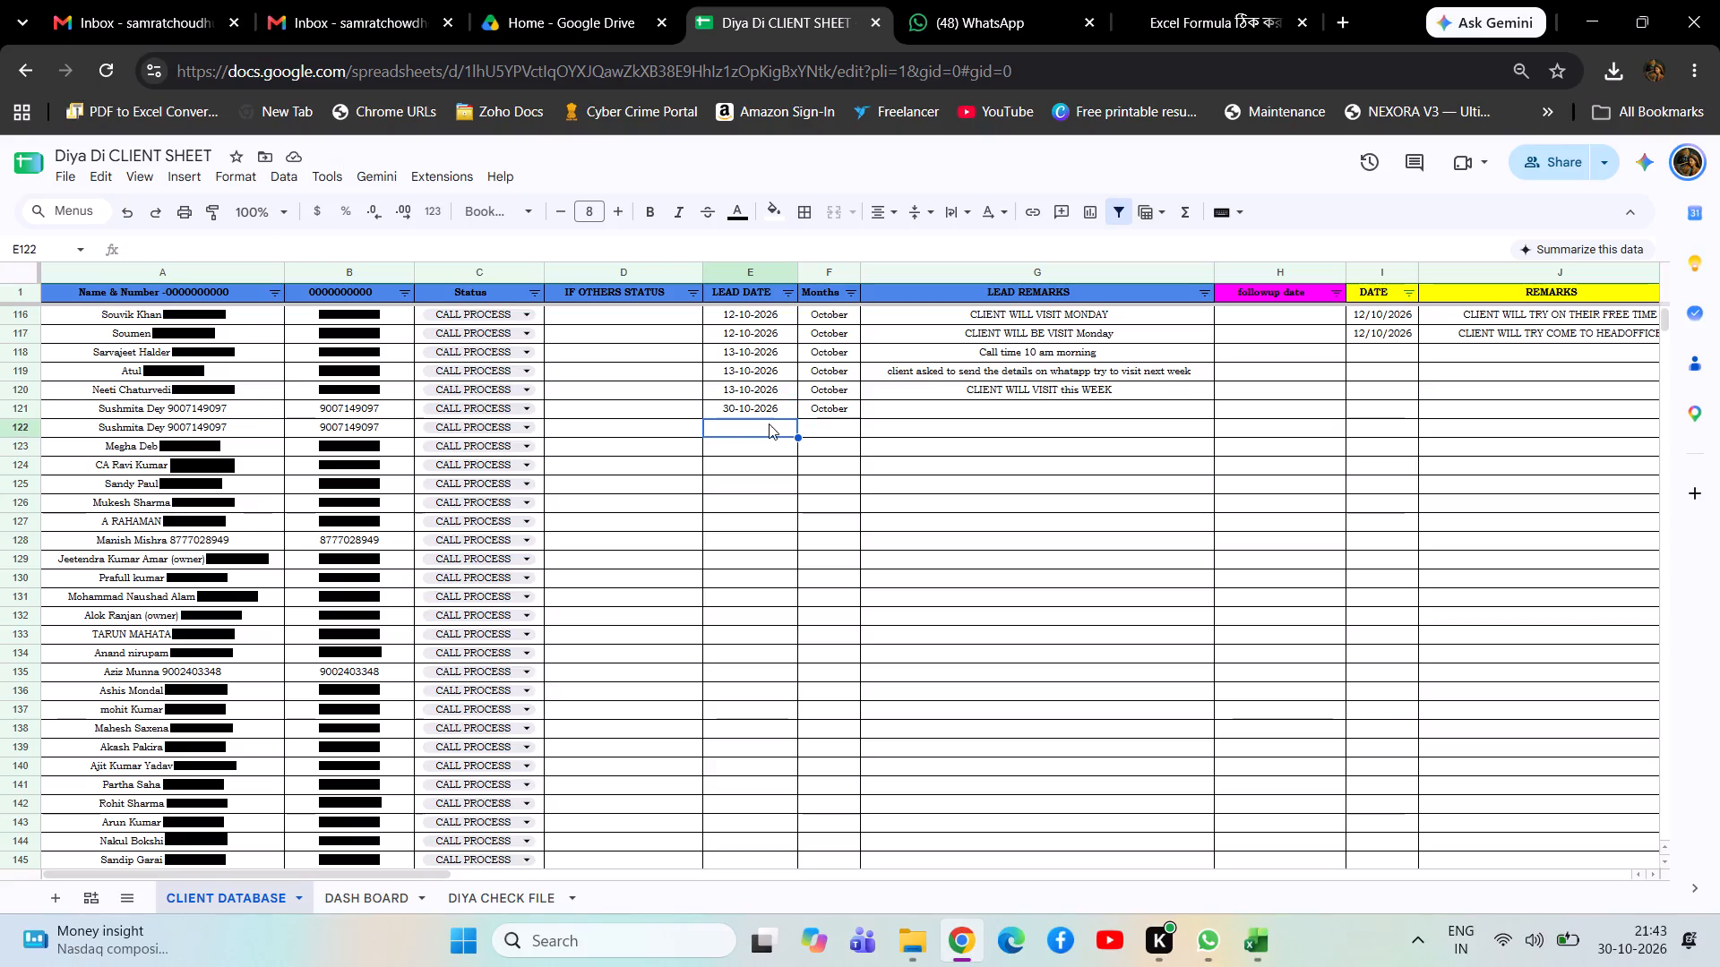
Copy the lead date and month from E121:F121 to all the new leads, down through row 158.
double_click(776, 409)
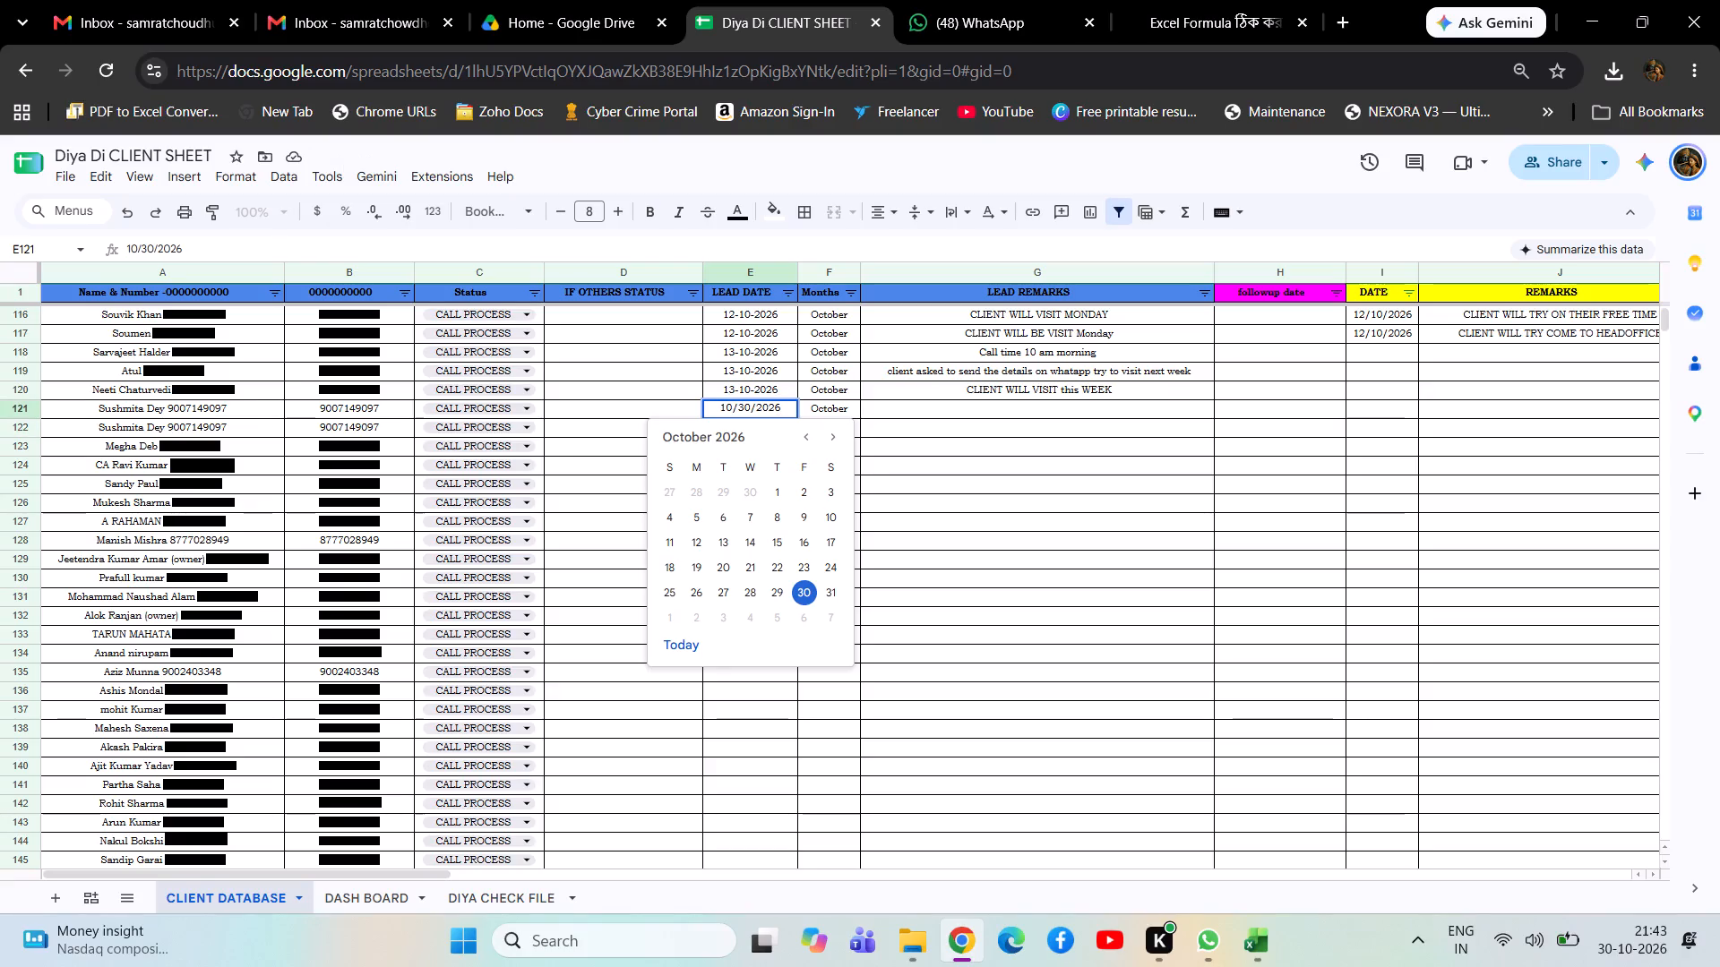
key(Escape)
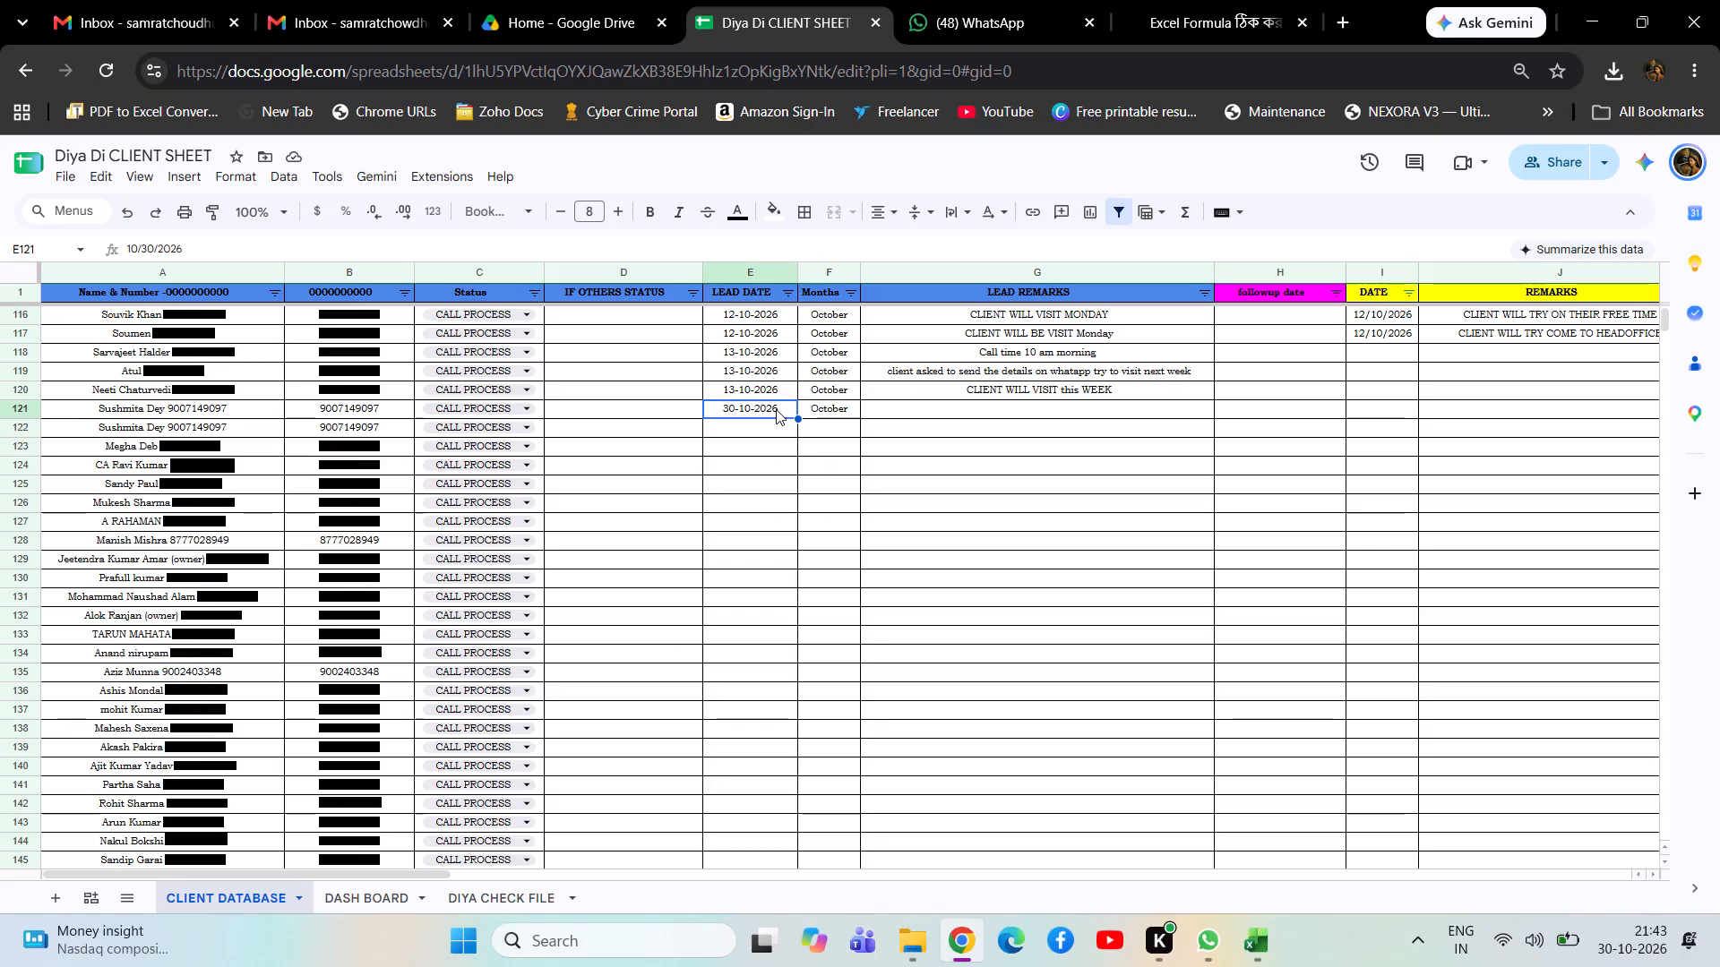
key(shift+Right)
key(ctrl+c)
key(shift+Down)
key(shift+Down)
key(shift+Down)
key(shift+Down)
key(shift+Down)
key(shift+Down)
key(shift+Down)
key(shift+Down)
key(shift+Down)
key(shift+Down)
key(shift+Down)
key(shift+Down)
key(shift+Down)
key(shift+Down)
key(shift+Down)
key(shift+Down)
key(shift+Down)
key(shift+Down)
key(shift+Down)
key(shift+Down)
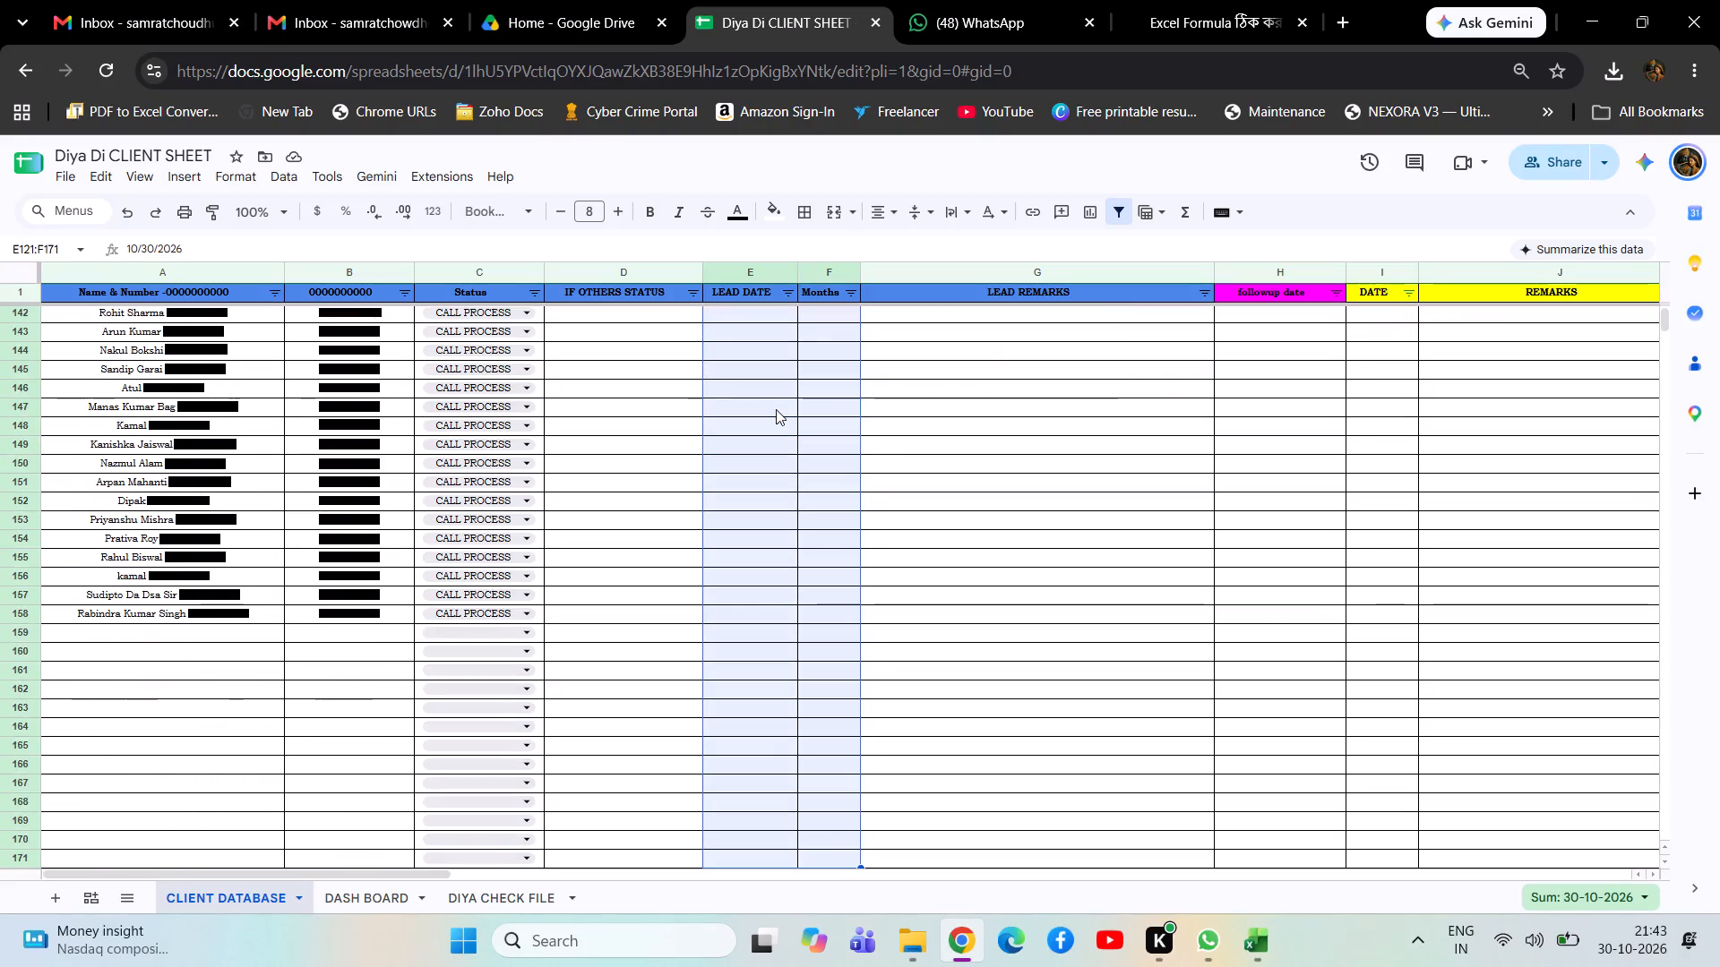
key(shift+Up)
key(shift+Up)
key(shift+Up)
key(shift+Up)
key(shift+Up)
key(shift+Up)
key(shift+Up)
key(shift+Up)
key(shift+Up)
key(shift+Up)
key(shift+Up)
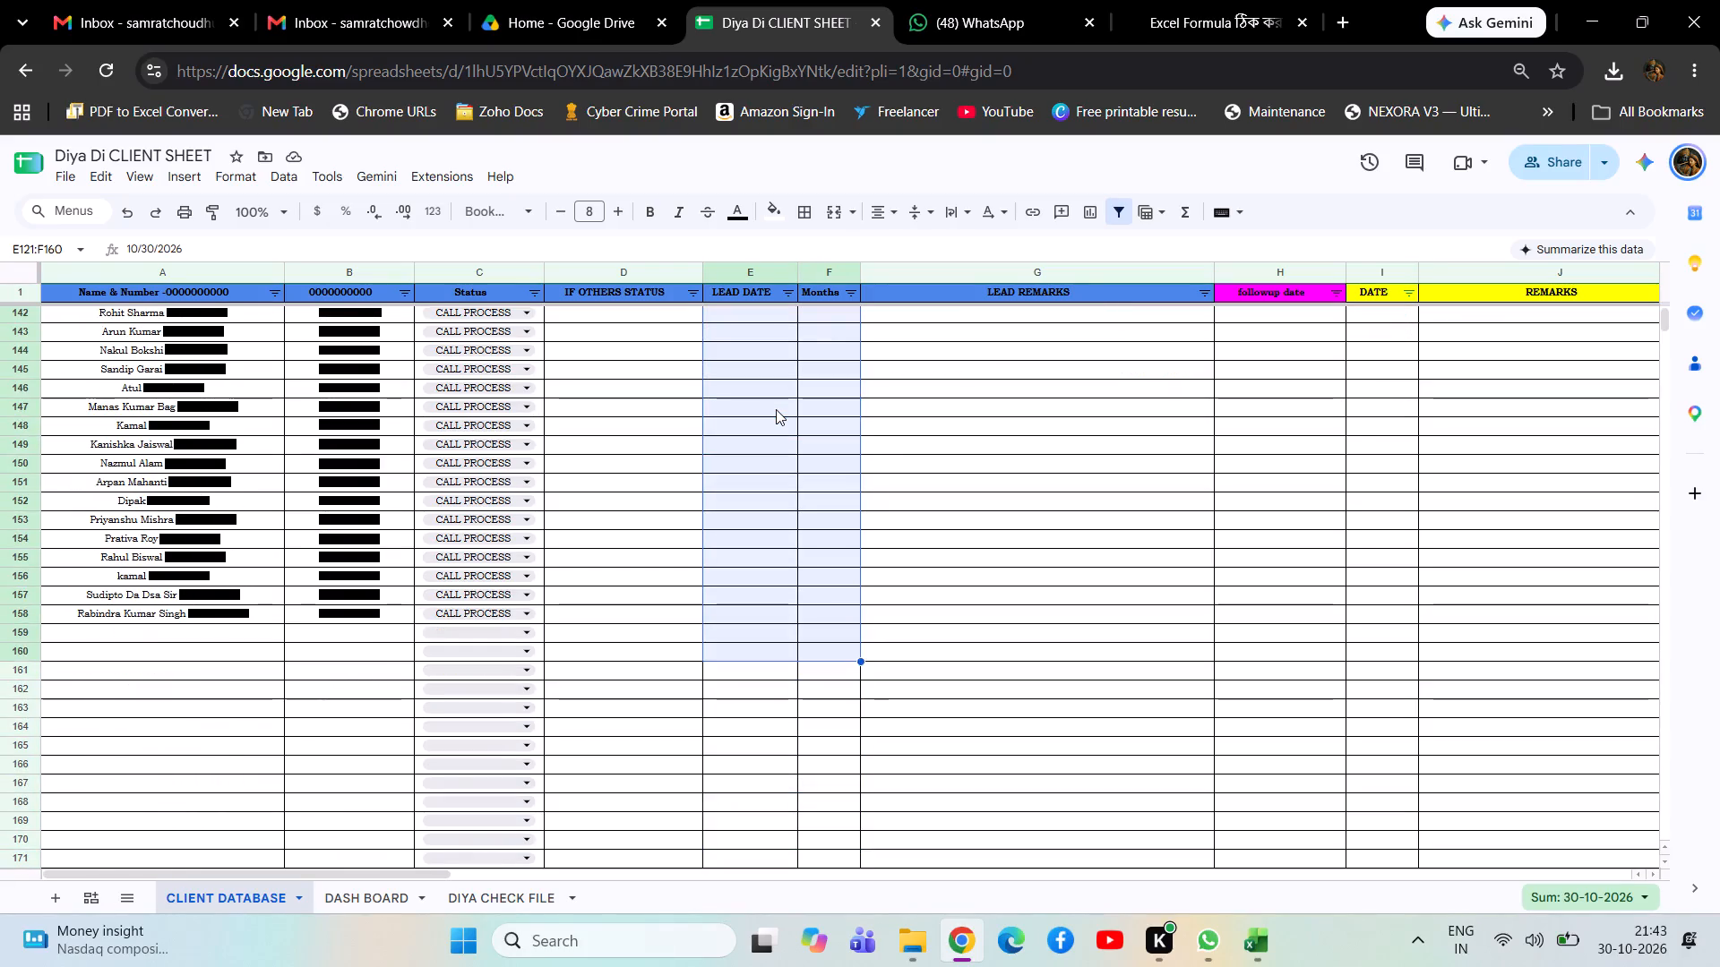
key(shift+Up)
key(shift+Up)
key(ctrl+v)
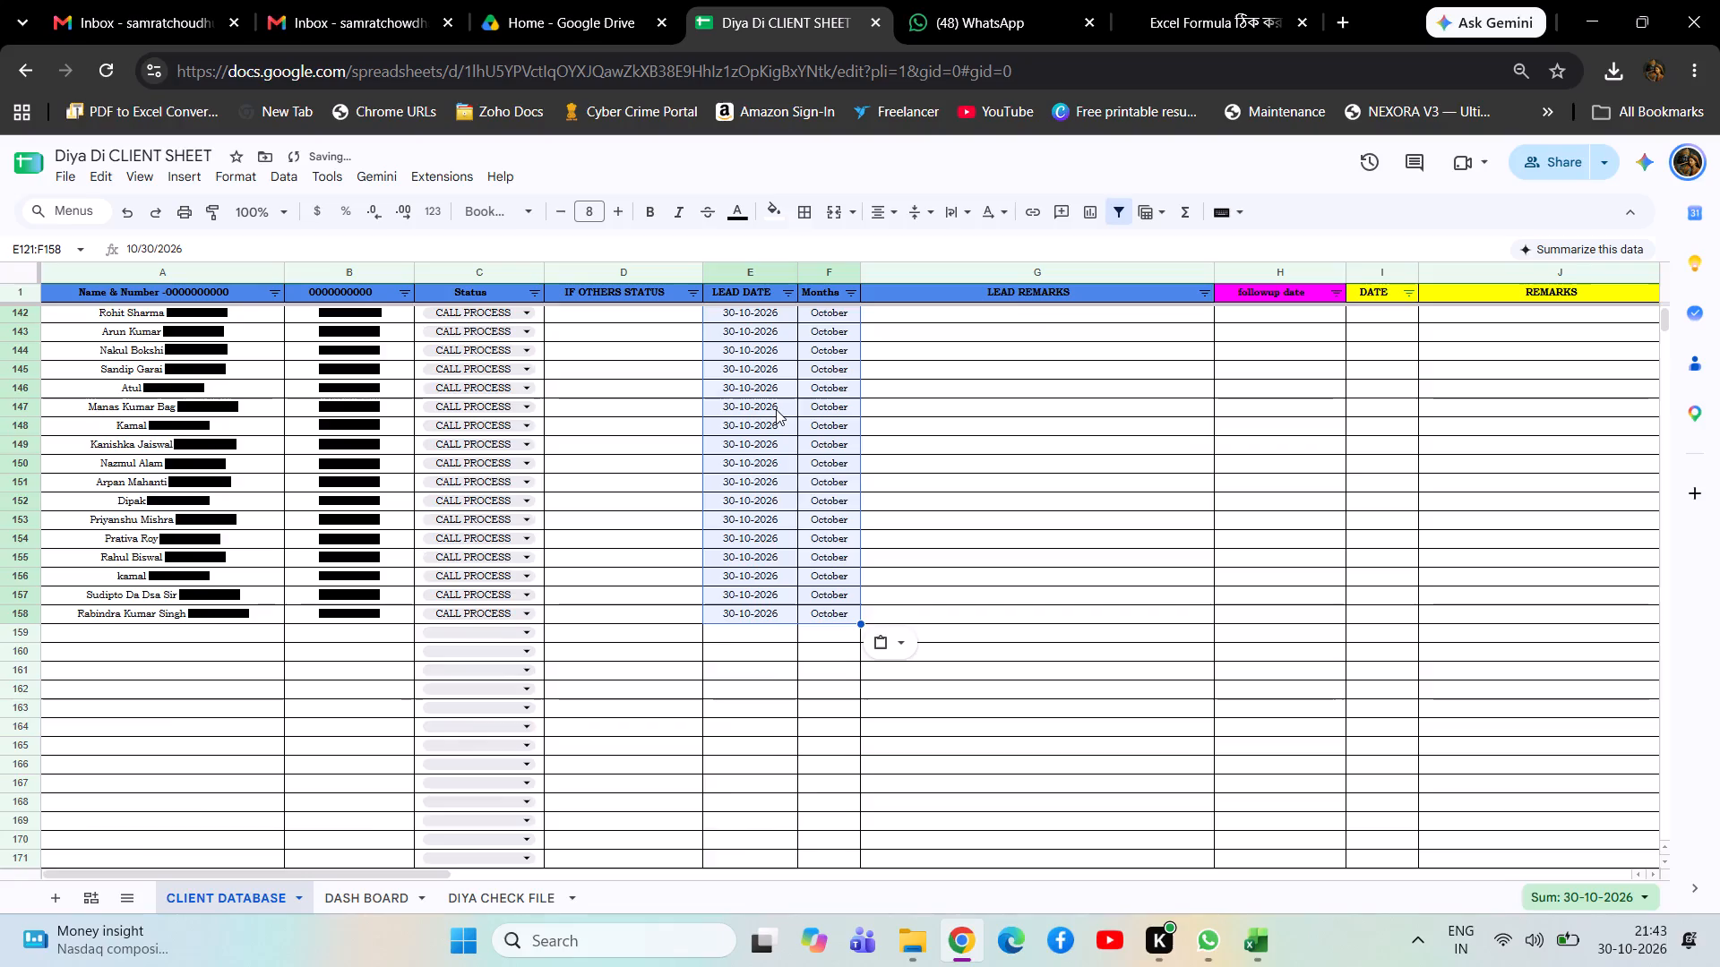
Go back up to the first new lead in row 121 and select its empty LEAD REMARKS cell, G121.
key(Up)
key(Up)
key(Up)
key(Up)
key(Up)
key(Up)
key(Up)
key(Up)
key(Up)
key(Up)
key(Up)
key(Up)
key(Up)
key(Up)
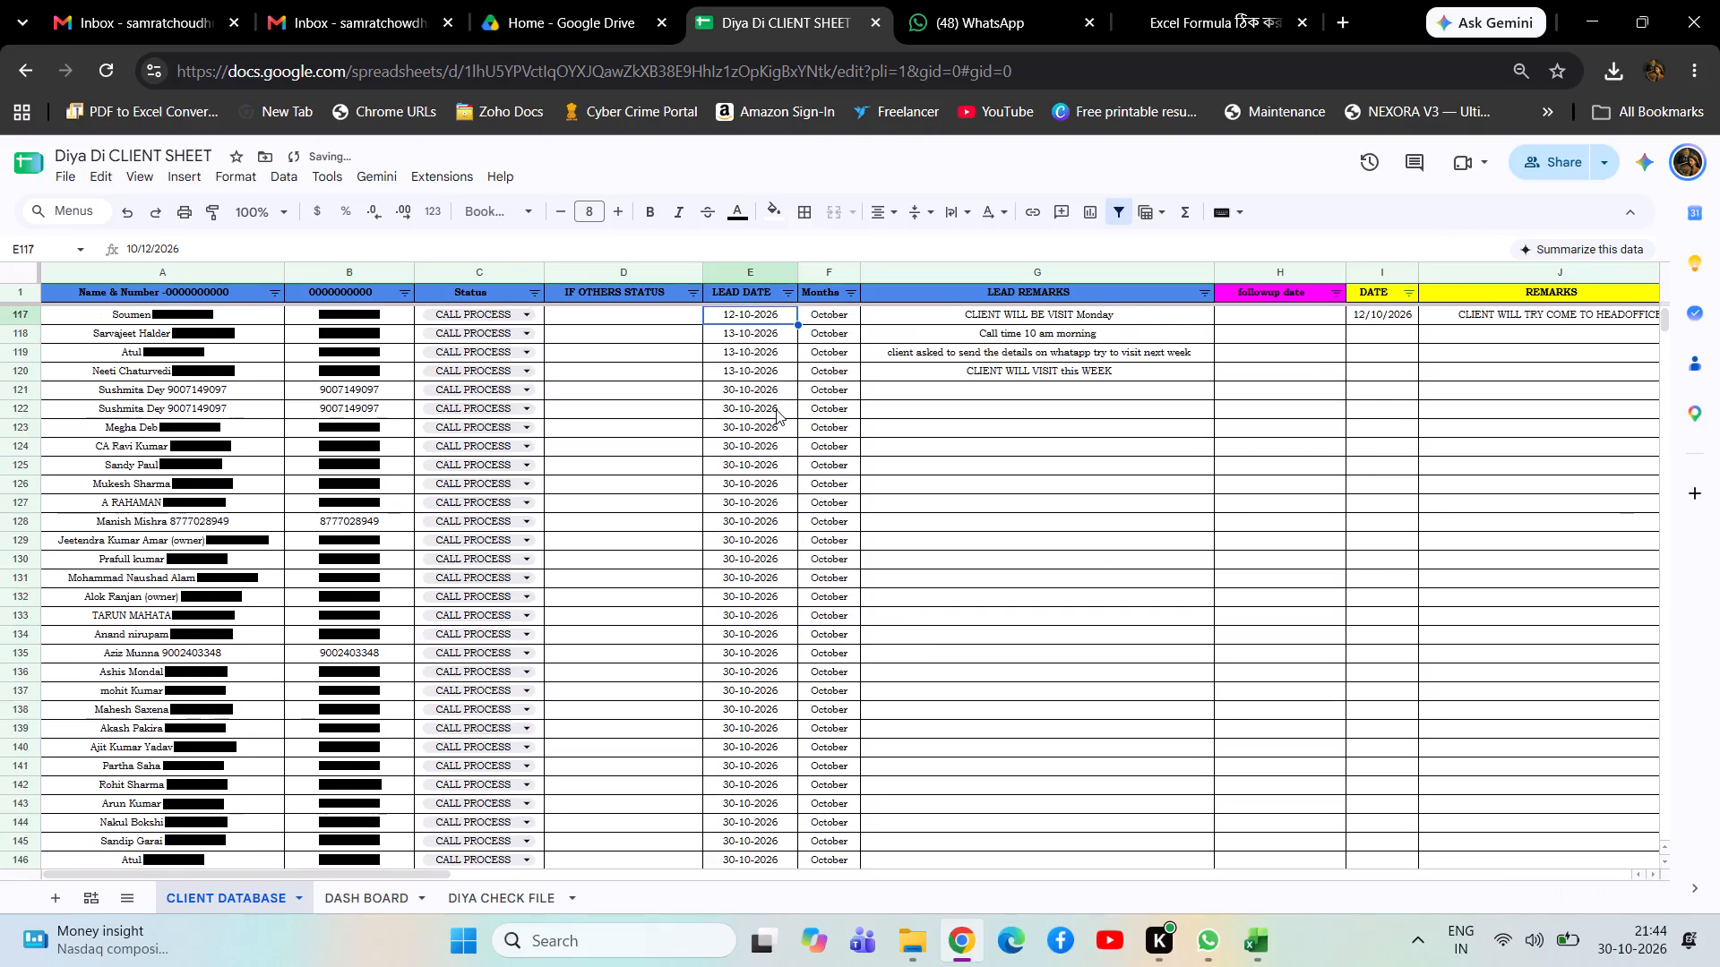
key(Down)
key(Down)
key(Down)
key(Down)
key(Down)
key(Down)
key(Down)
key(Down)
key(Down)
key(Down)
key(Down)
key(Down)
key(Down)
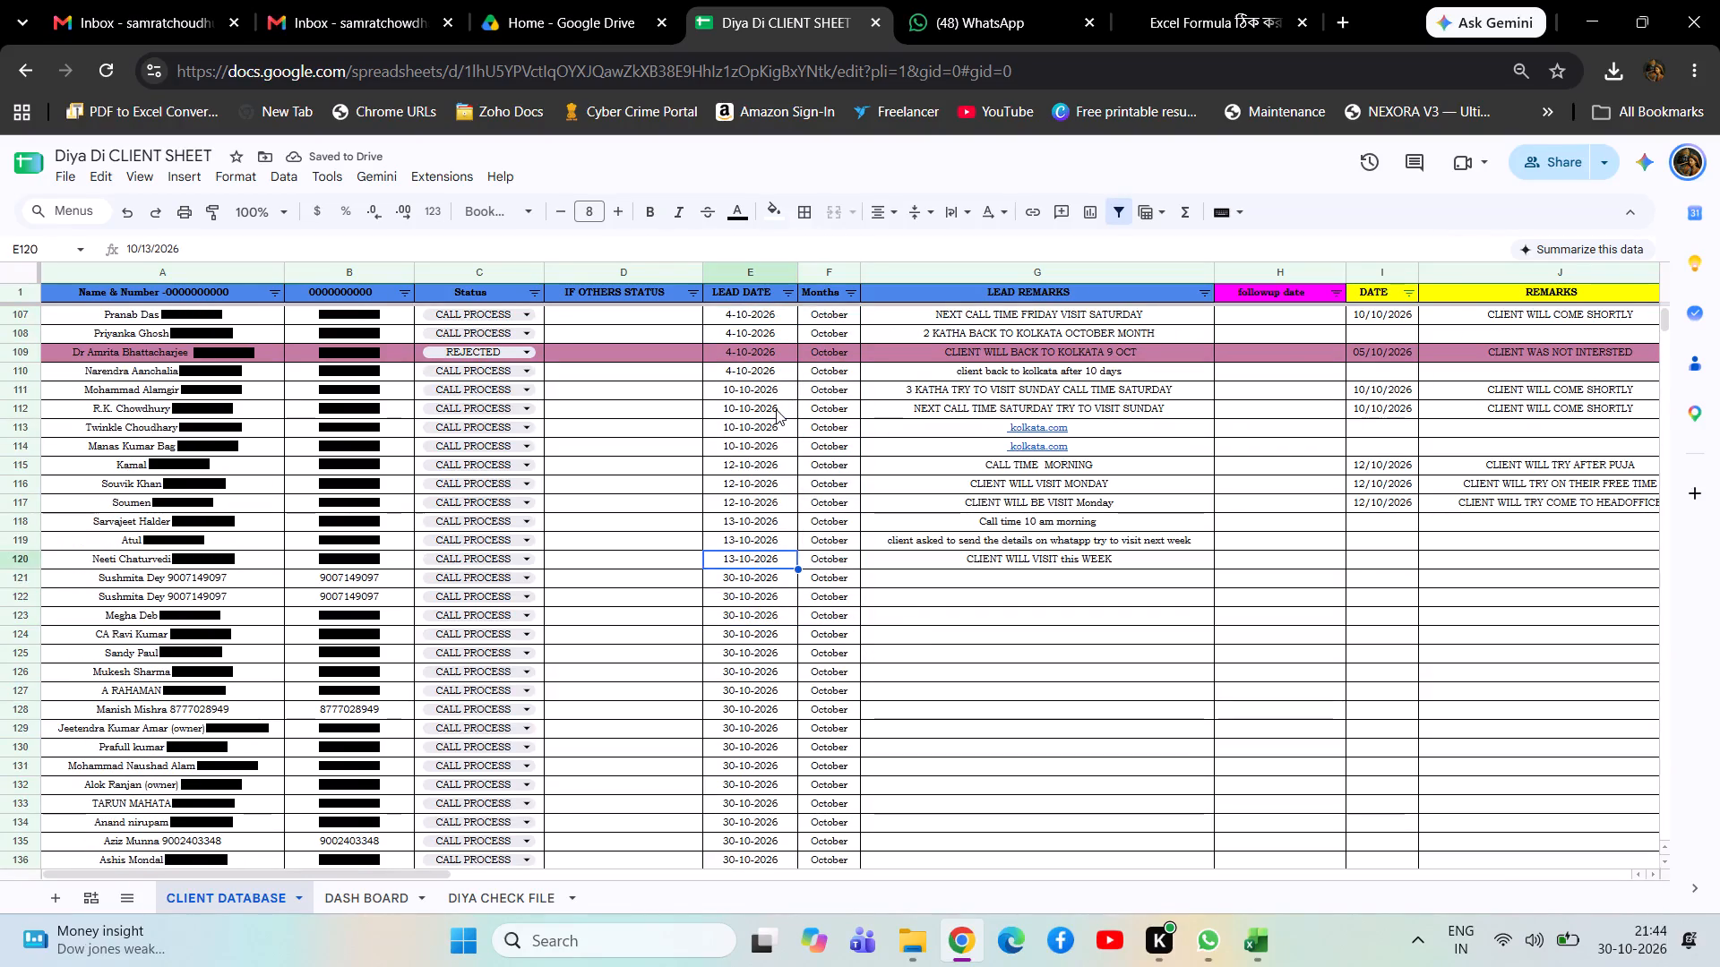
key(Down)
key(Down)
key(Up)
key(Right)
key(Right)
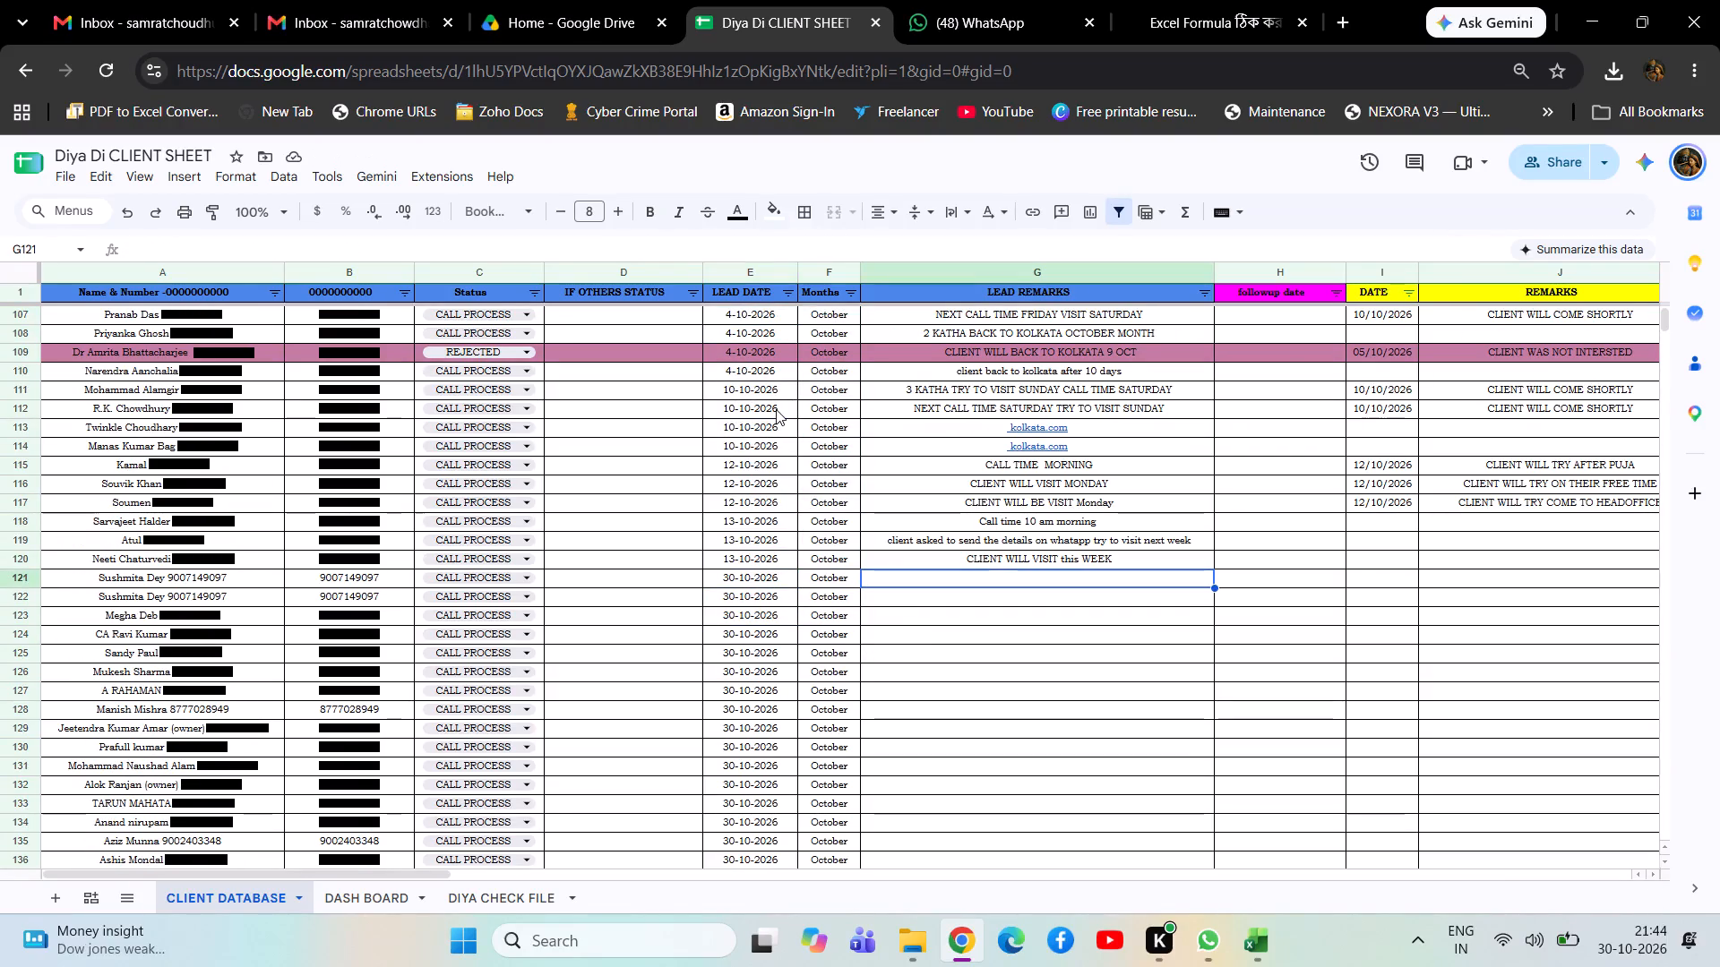
key(shift+space)
key(Left)
key(Right)
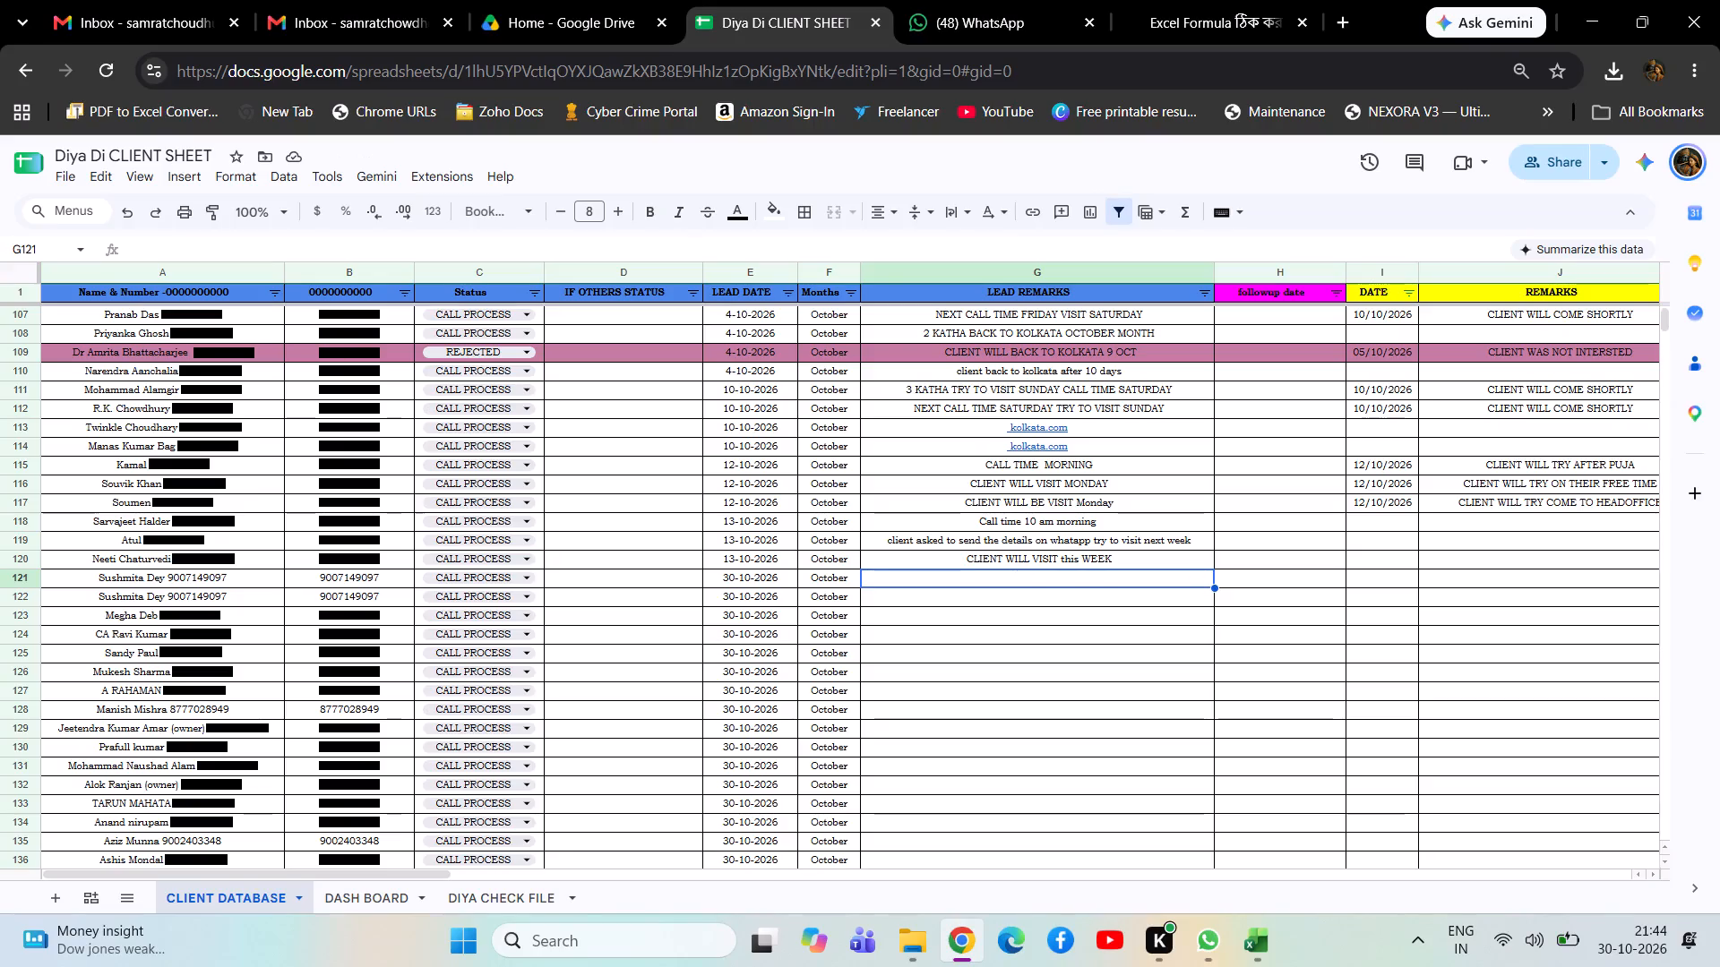
Switch to the Track2Realty_37_Leads workbook in Excel and copy all Last Remarks, E4 through E40, from the Lead List sheet.
key(alt+Tab)
key(alt+Tab)
key(alt+Tab)
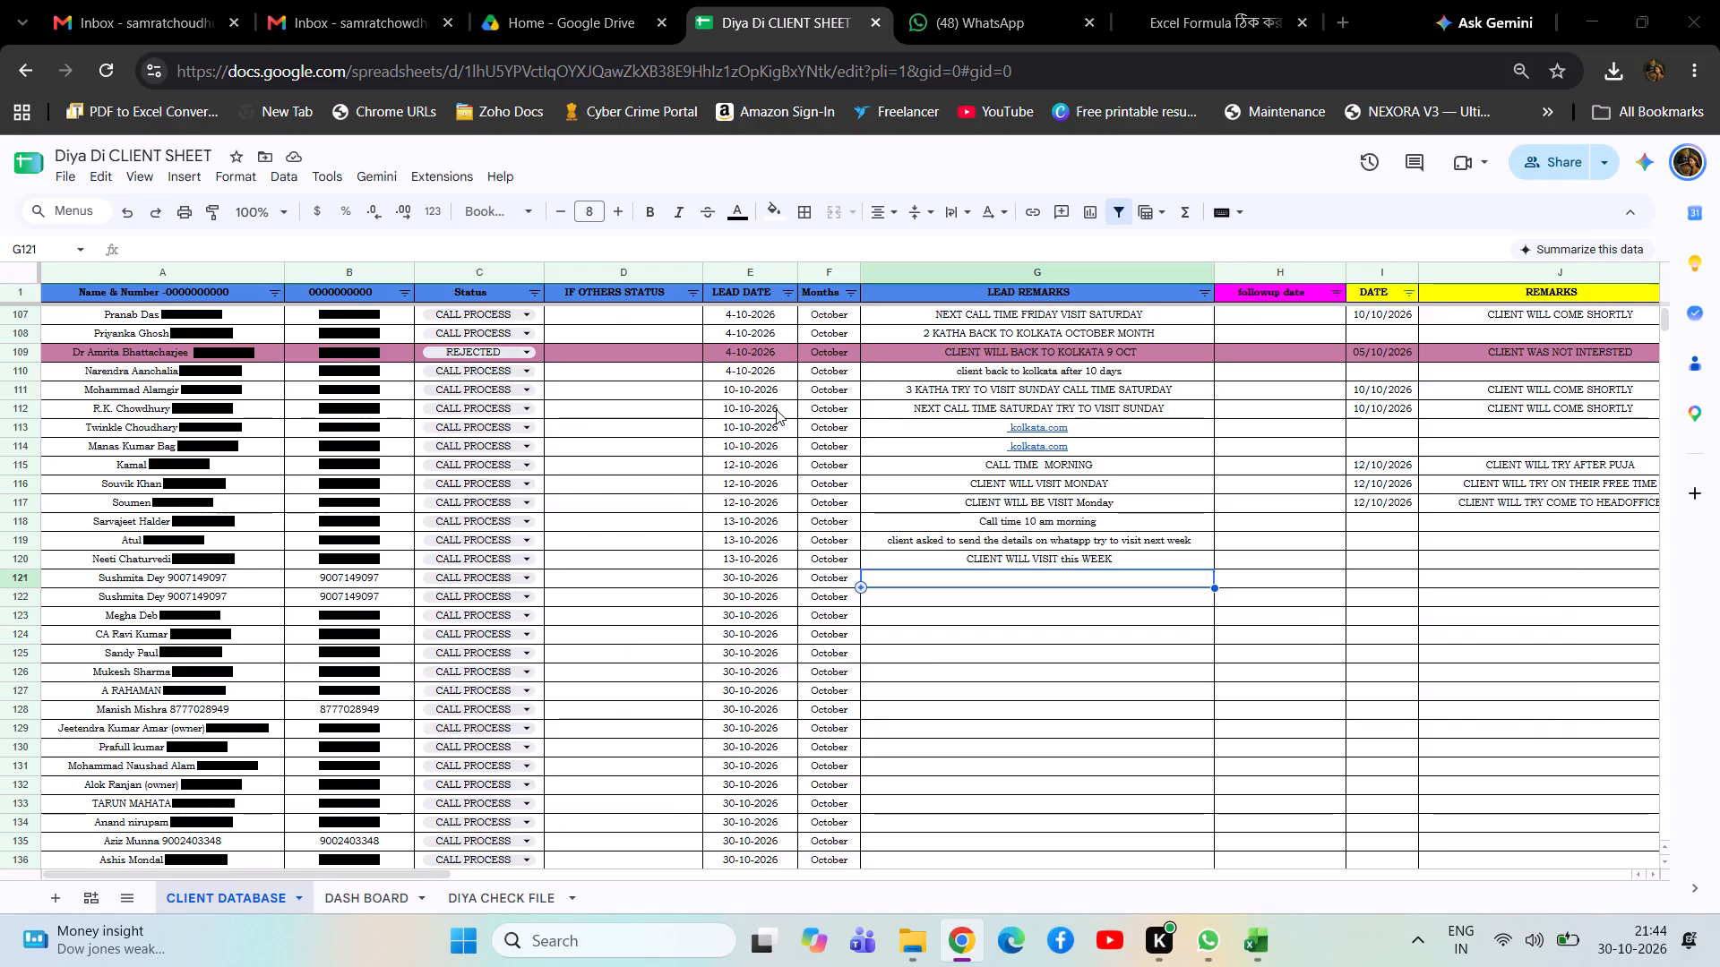
key(alt+Tab)
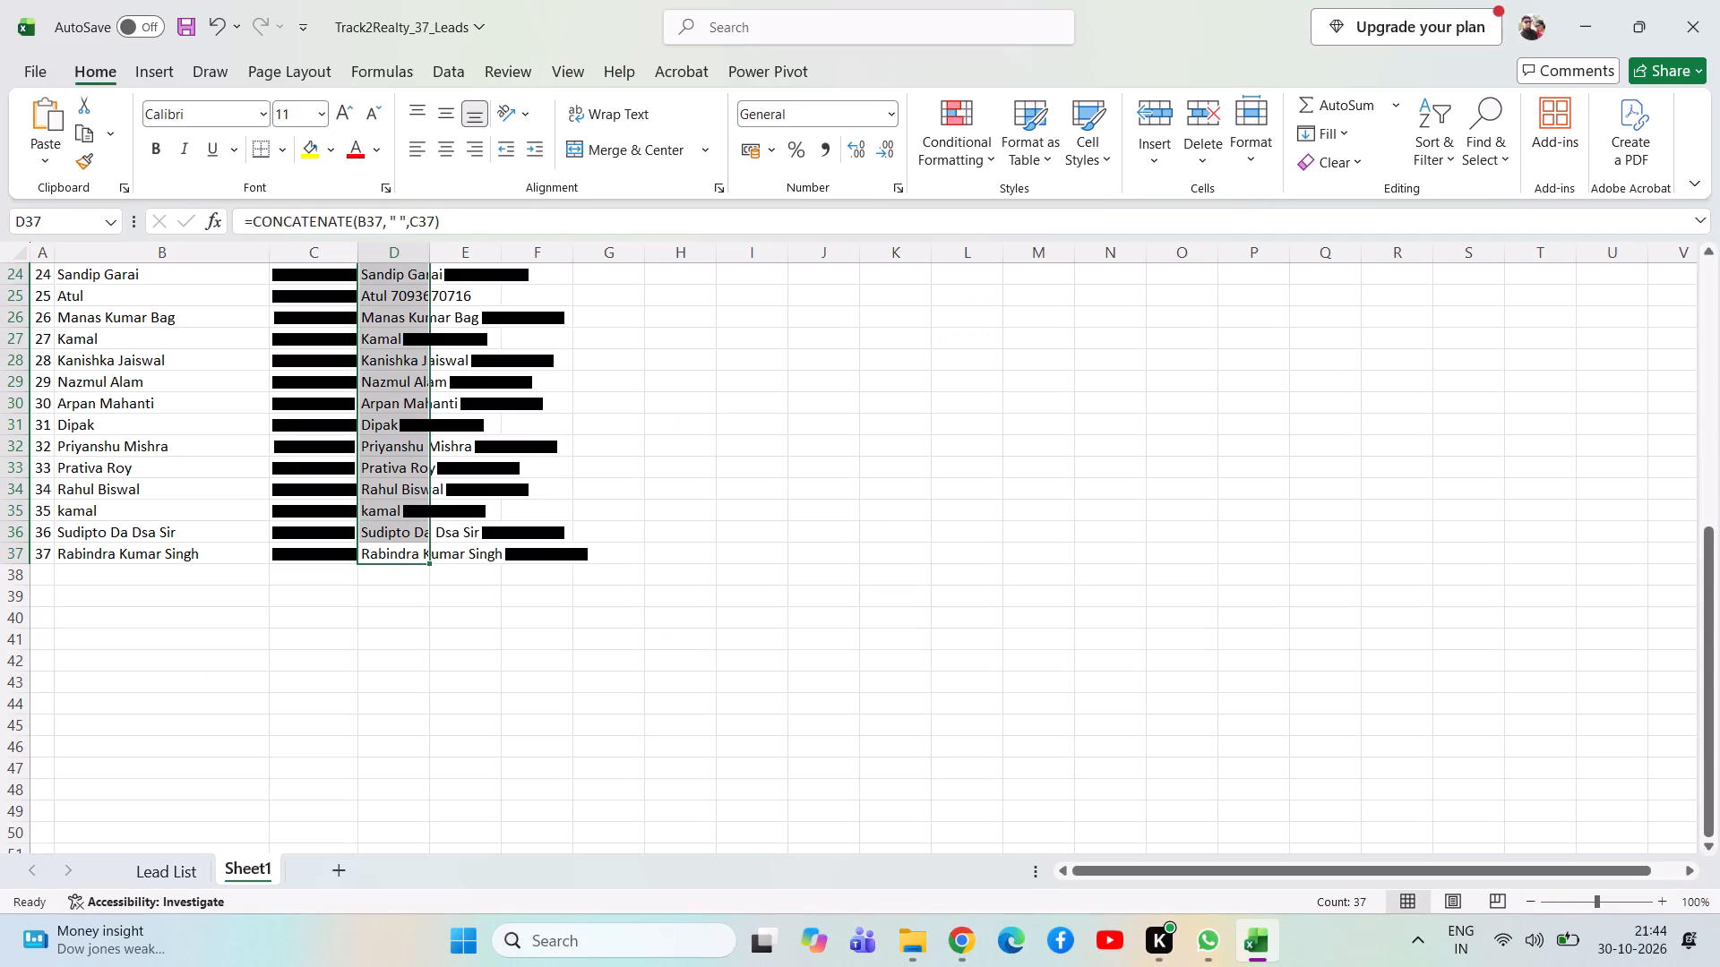
click(163, 869)
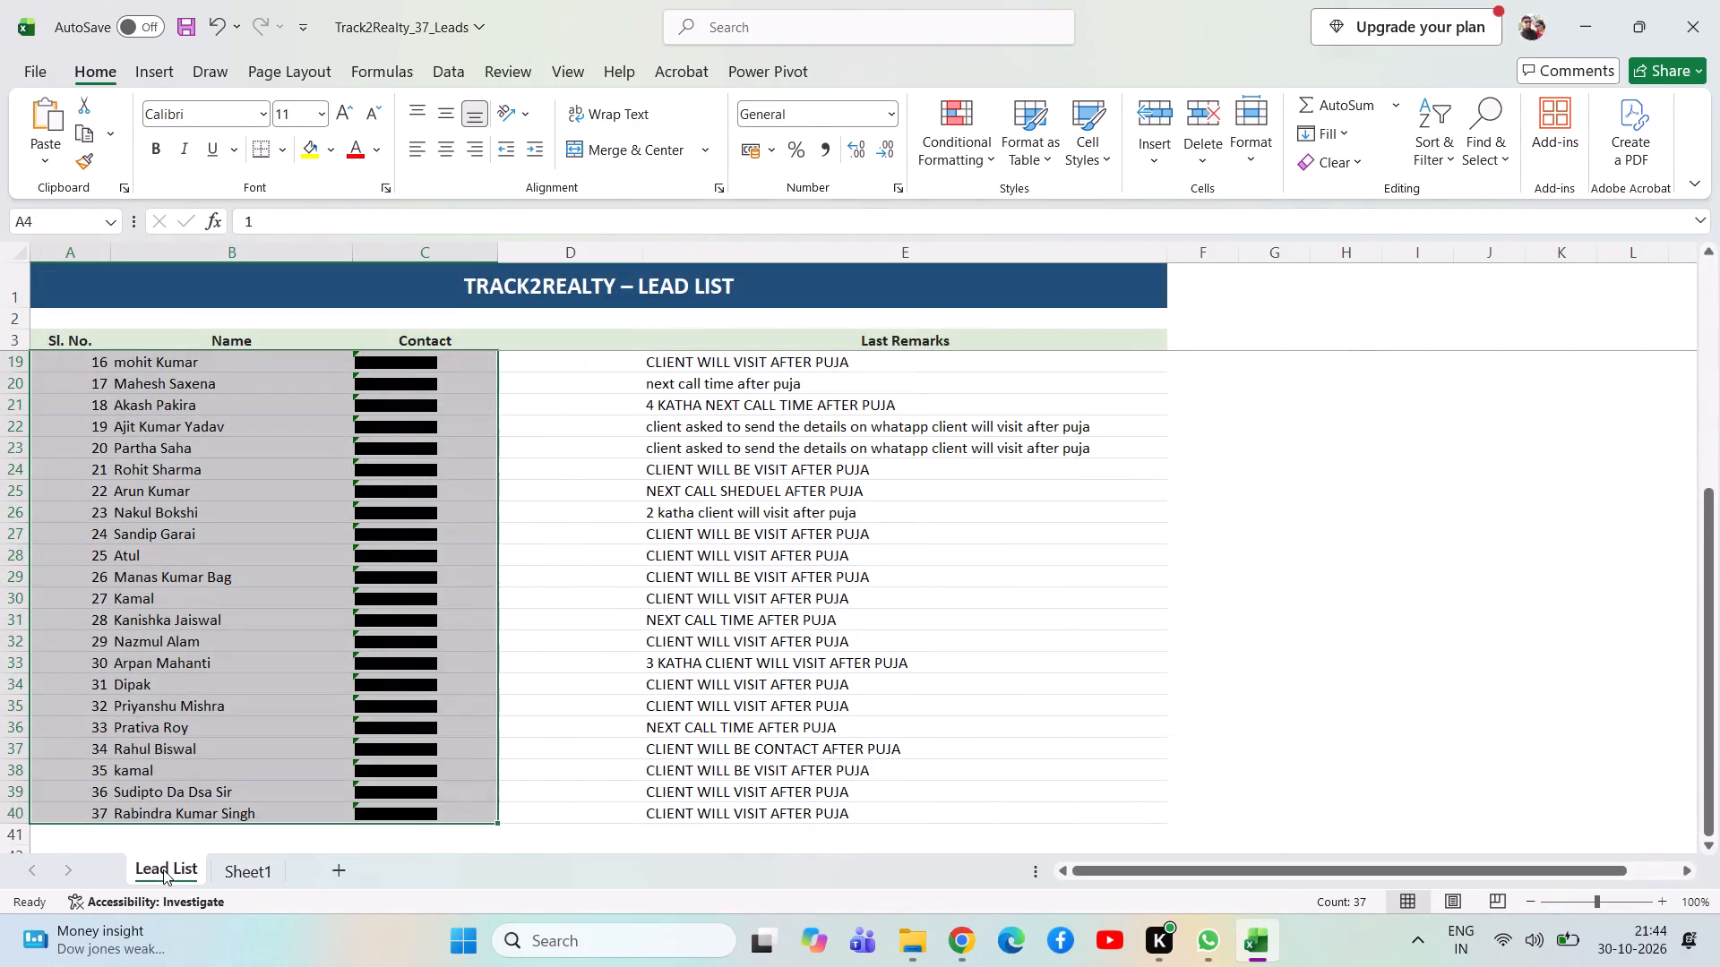
click(812, 374)
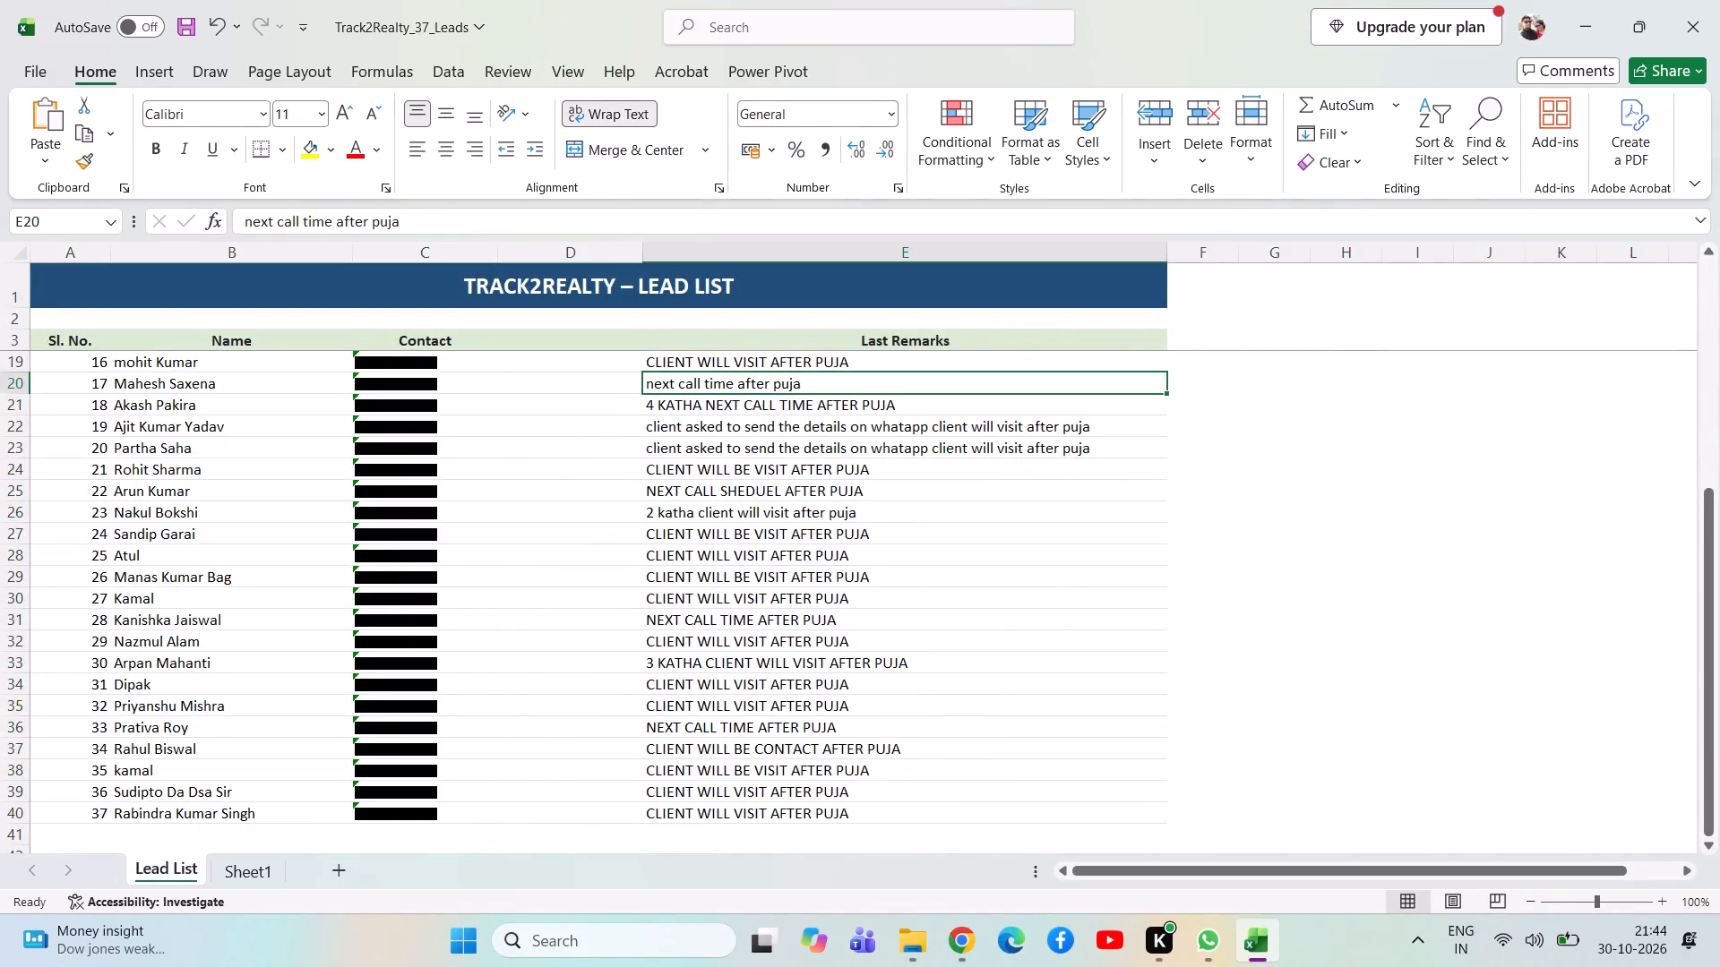
key(Up)
key(ctrl+shift+Down)
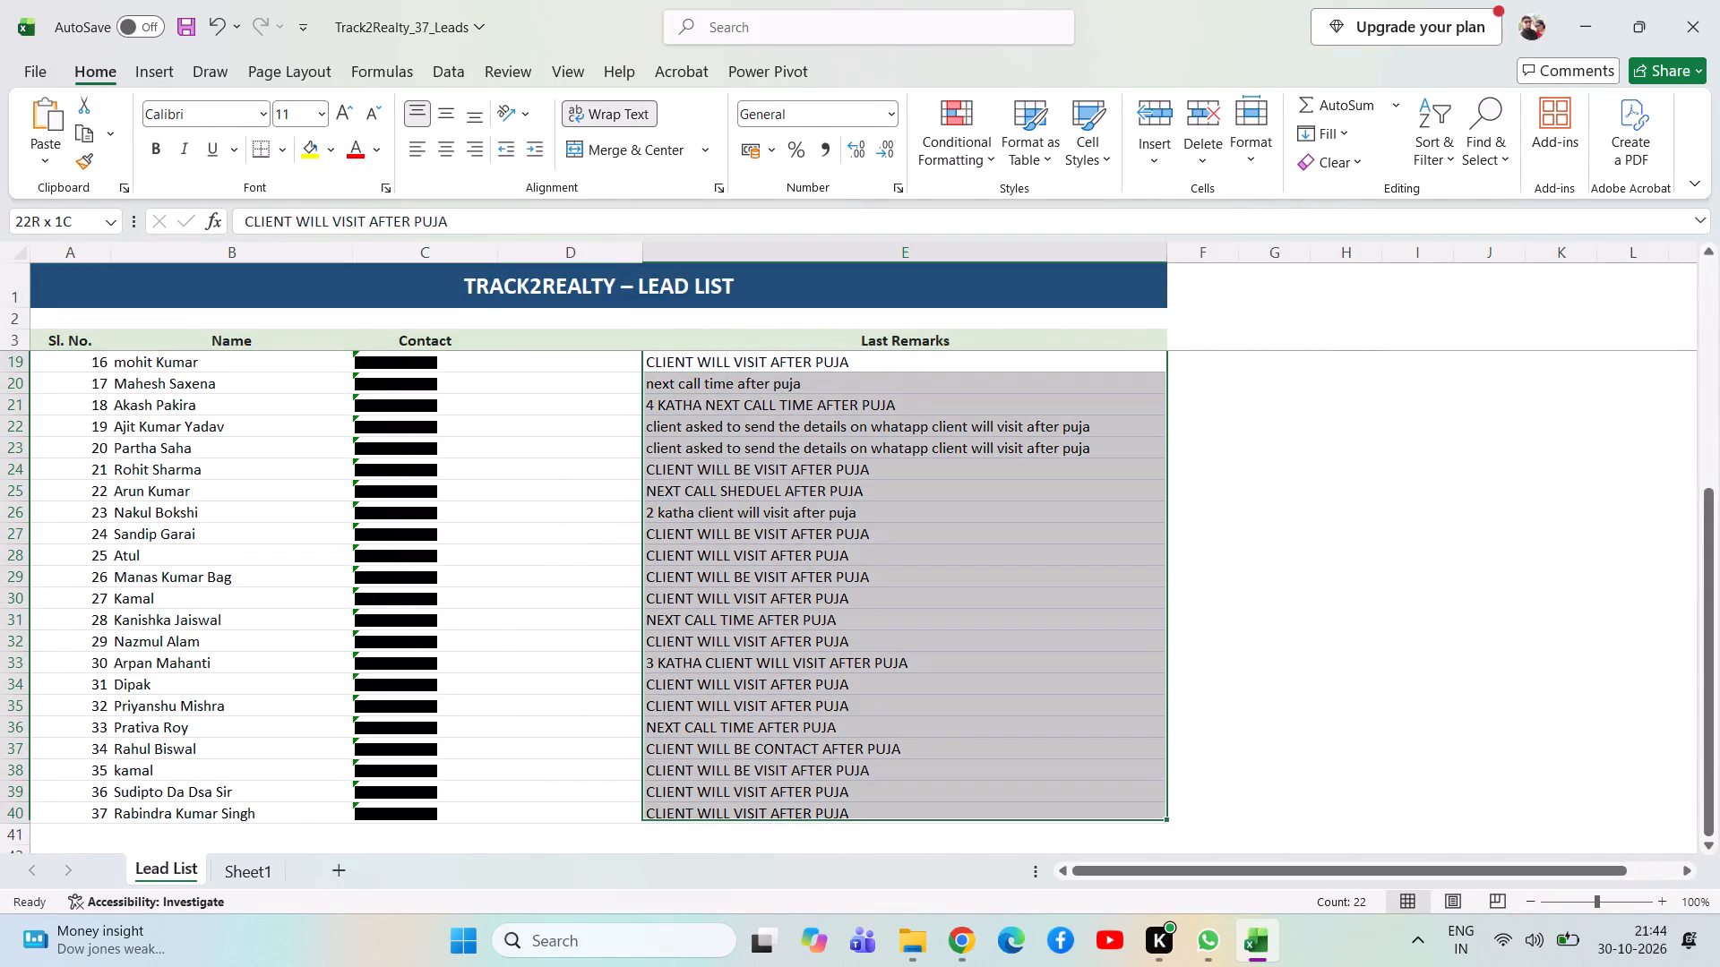
key(Up)
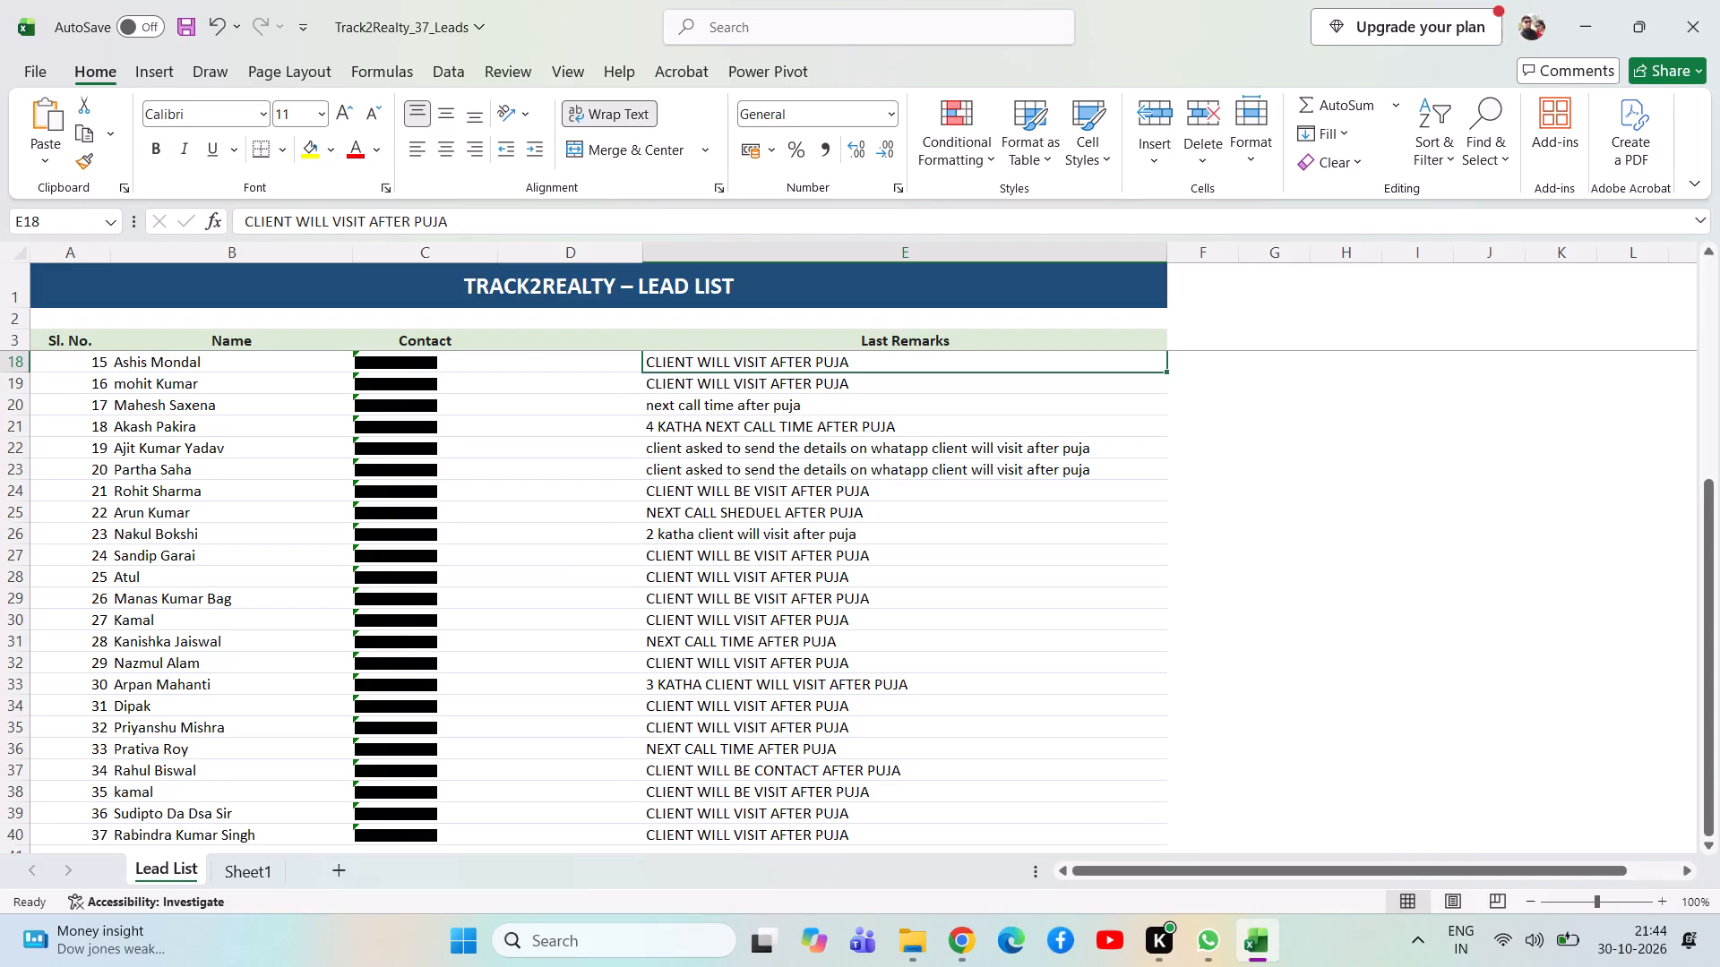
key(ctrl+Up)
key(Down)
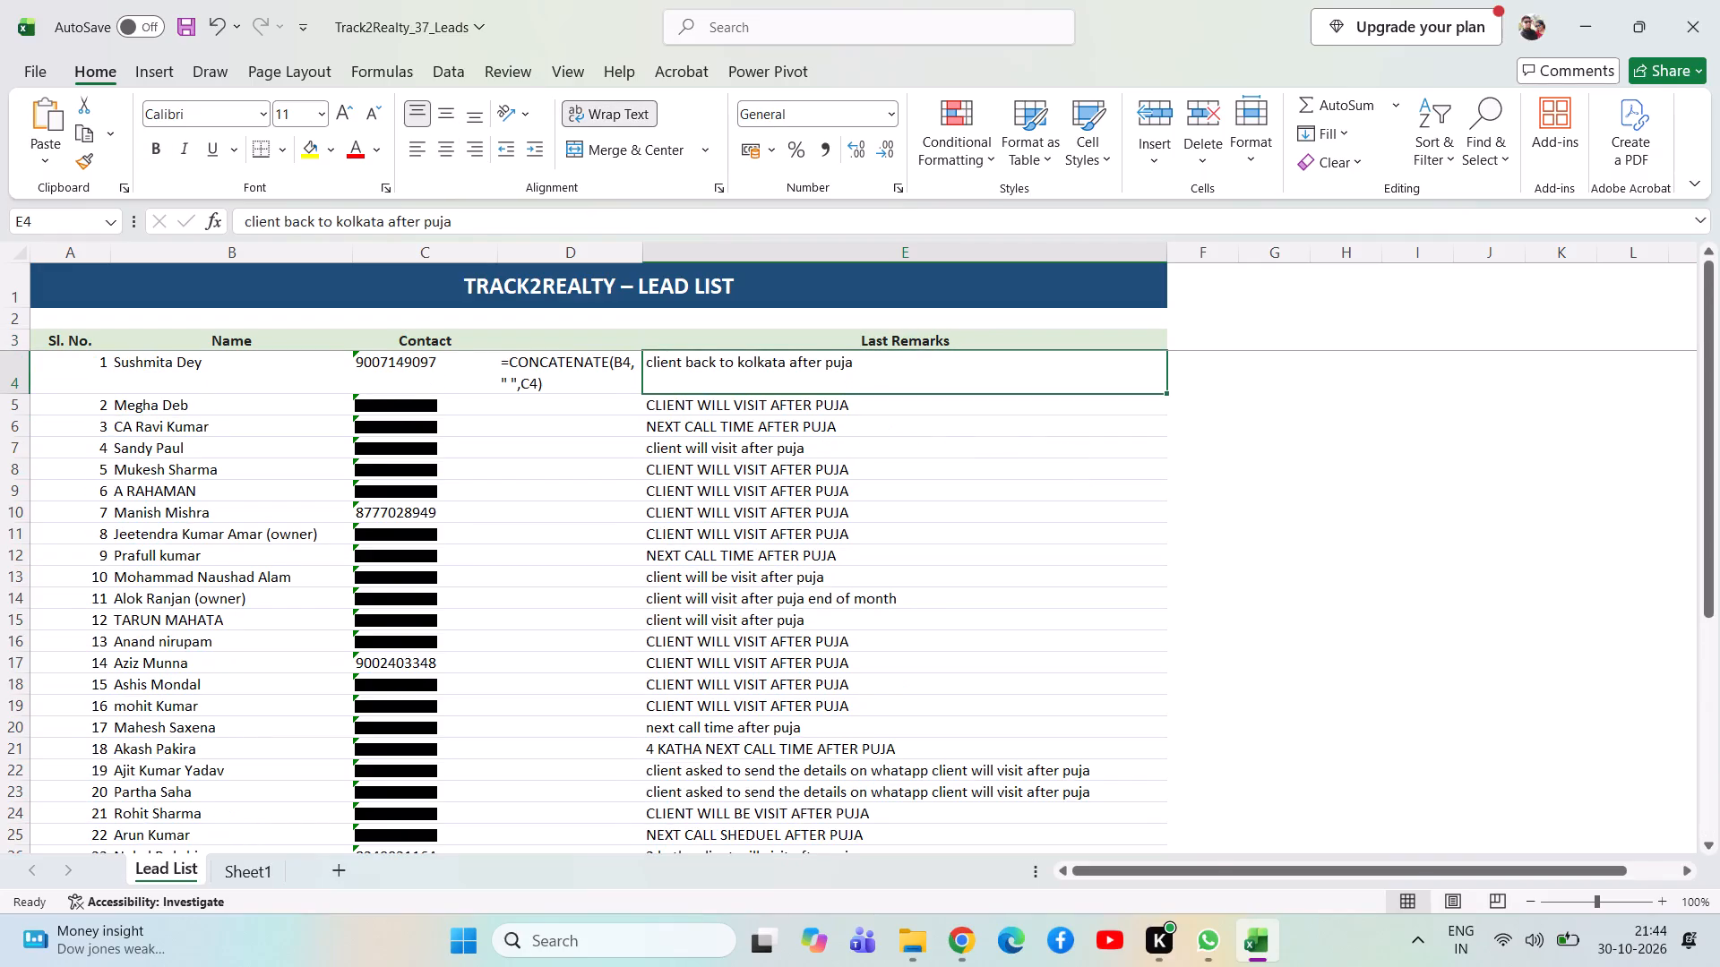
key(ctrl+shift+Down)
key(shift+Down)
key(shift+Up)
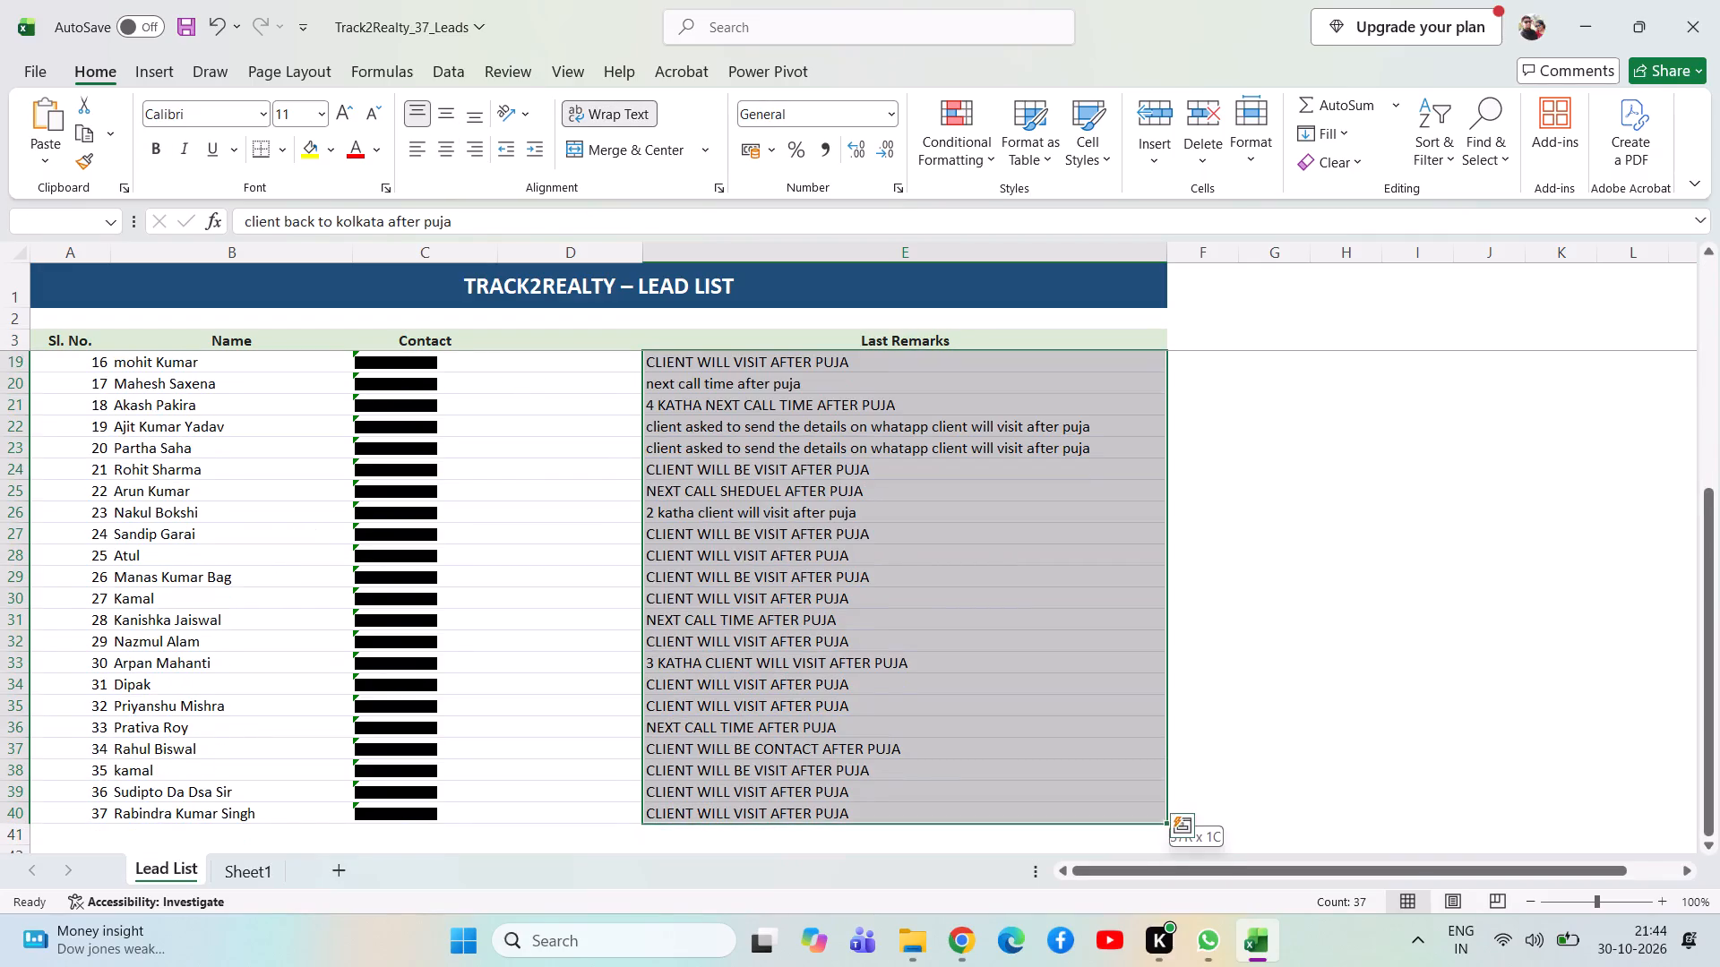
key(ctrl+c)
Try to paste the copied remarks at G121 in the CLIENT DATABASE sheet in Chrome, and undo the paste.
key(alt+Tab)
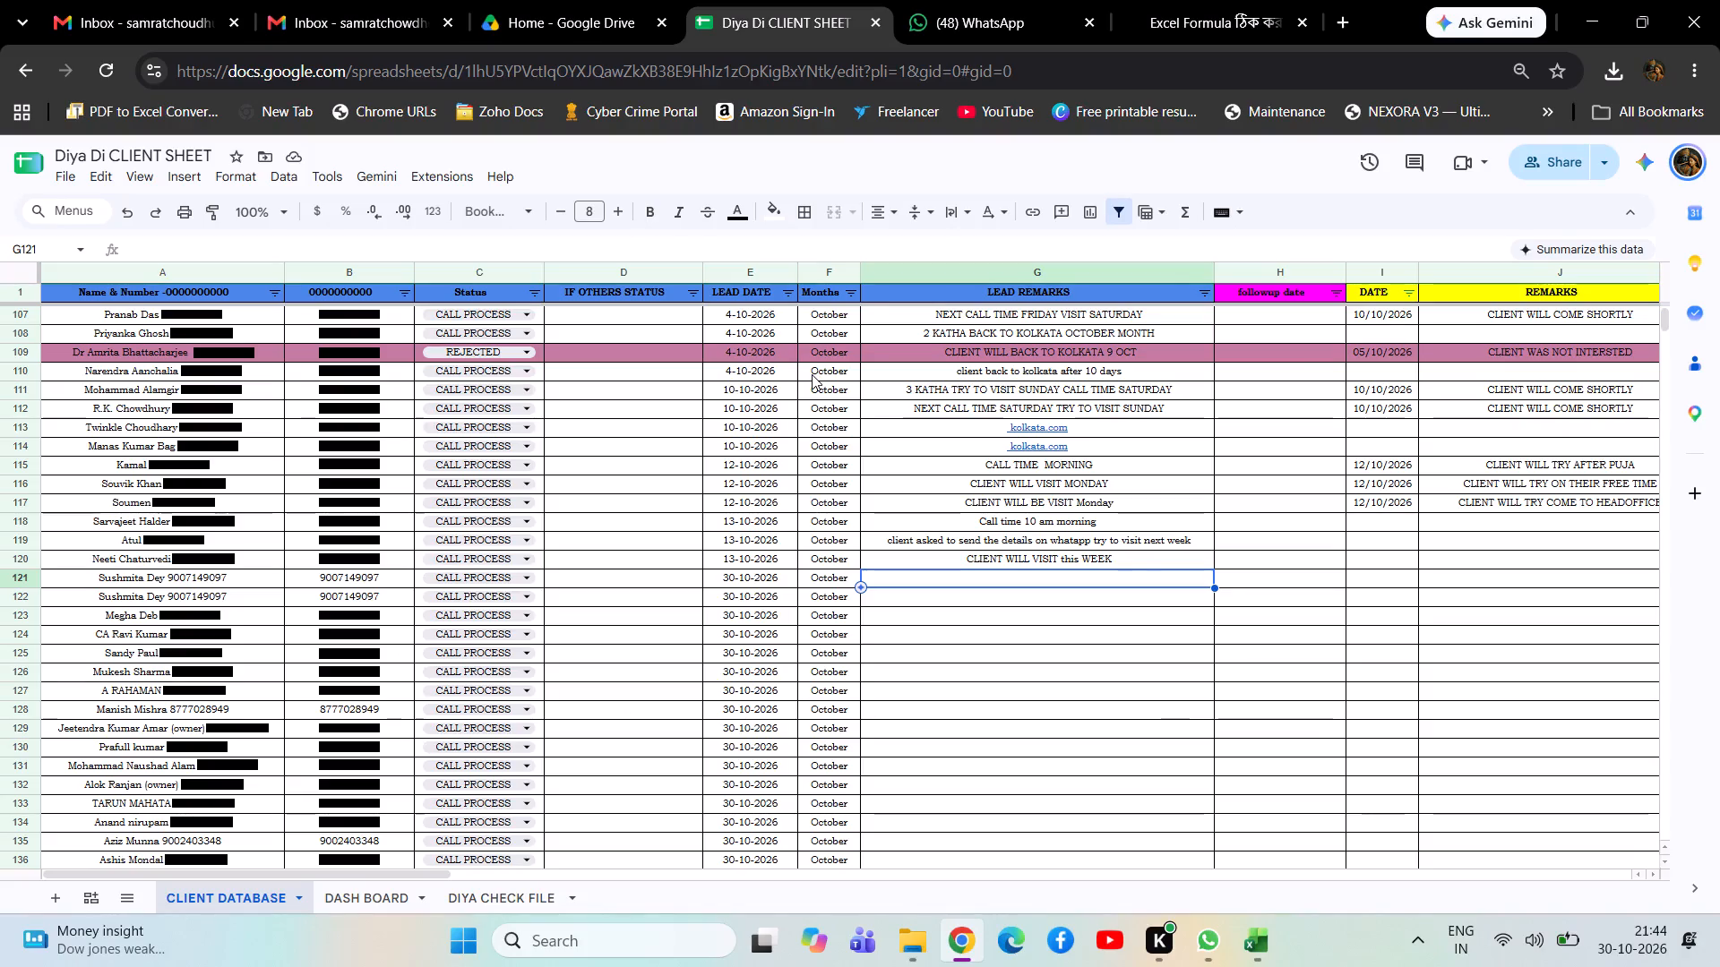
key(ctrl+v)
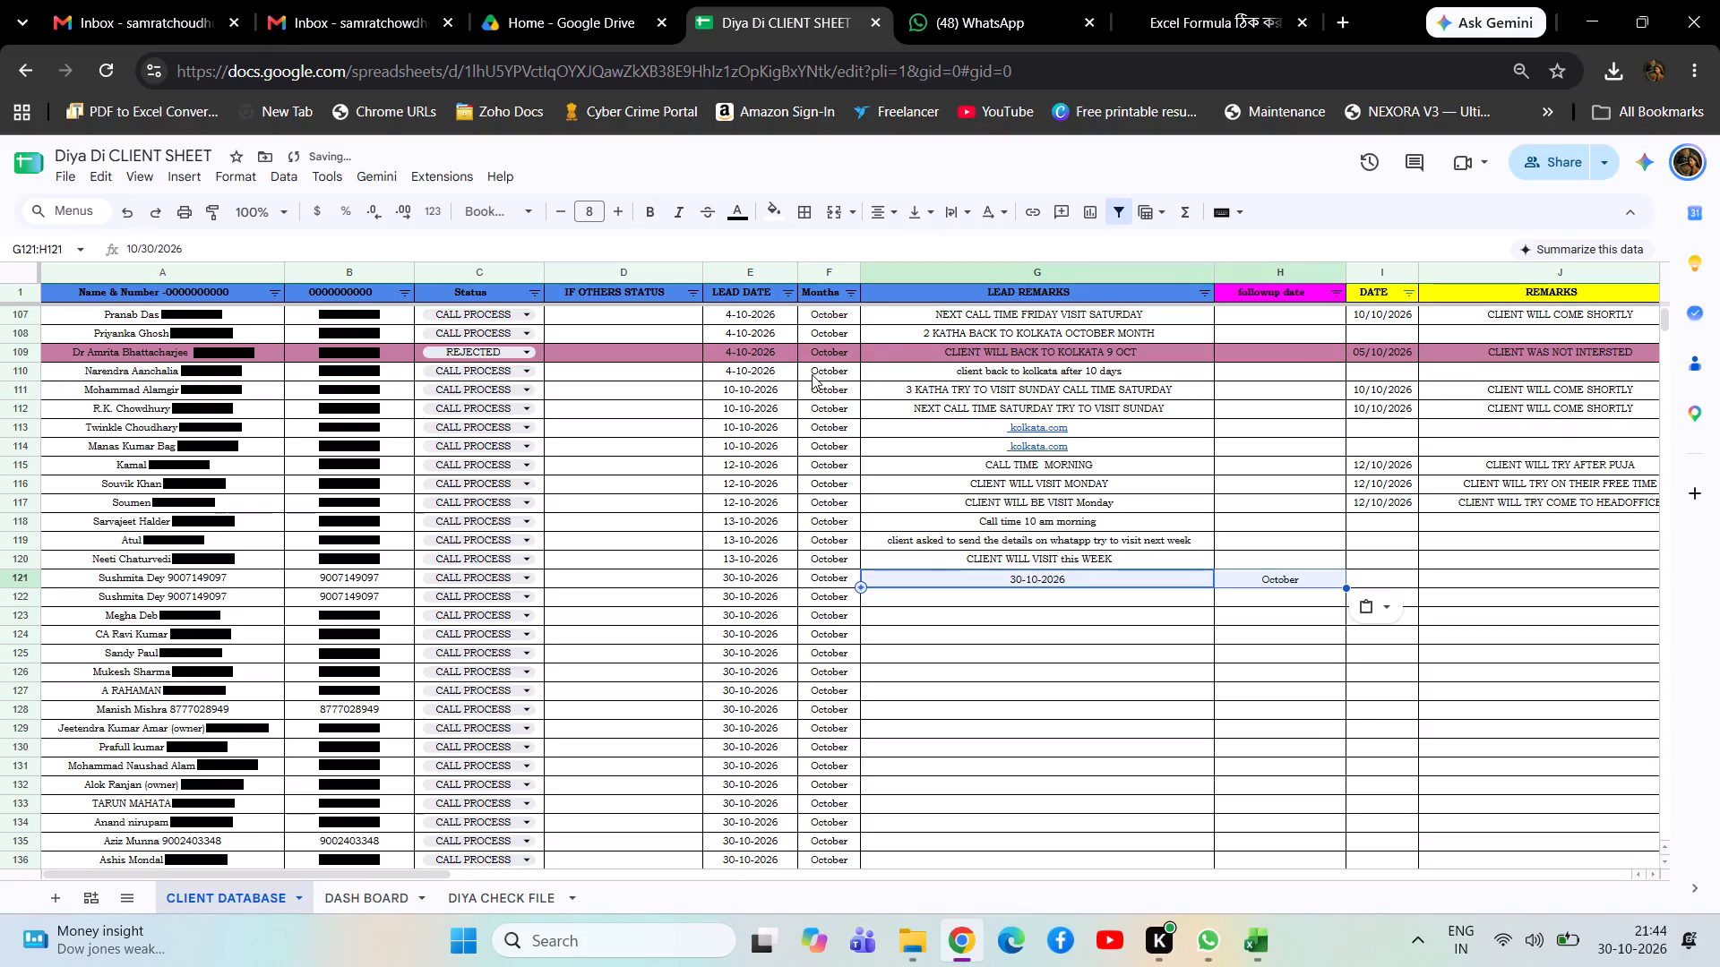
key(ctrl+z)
Copy the selected Last Remarks again in Excel and paste them into LEAD REMARKS from G121 in the CLIENT DATABASE sheet.
key(alt+Tab)
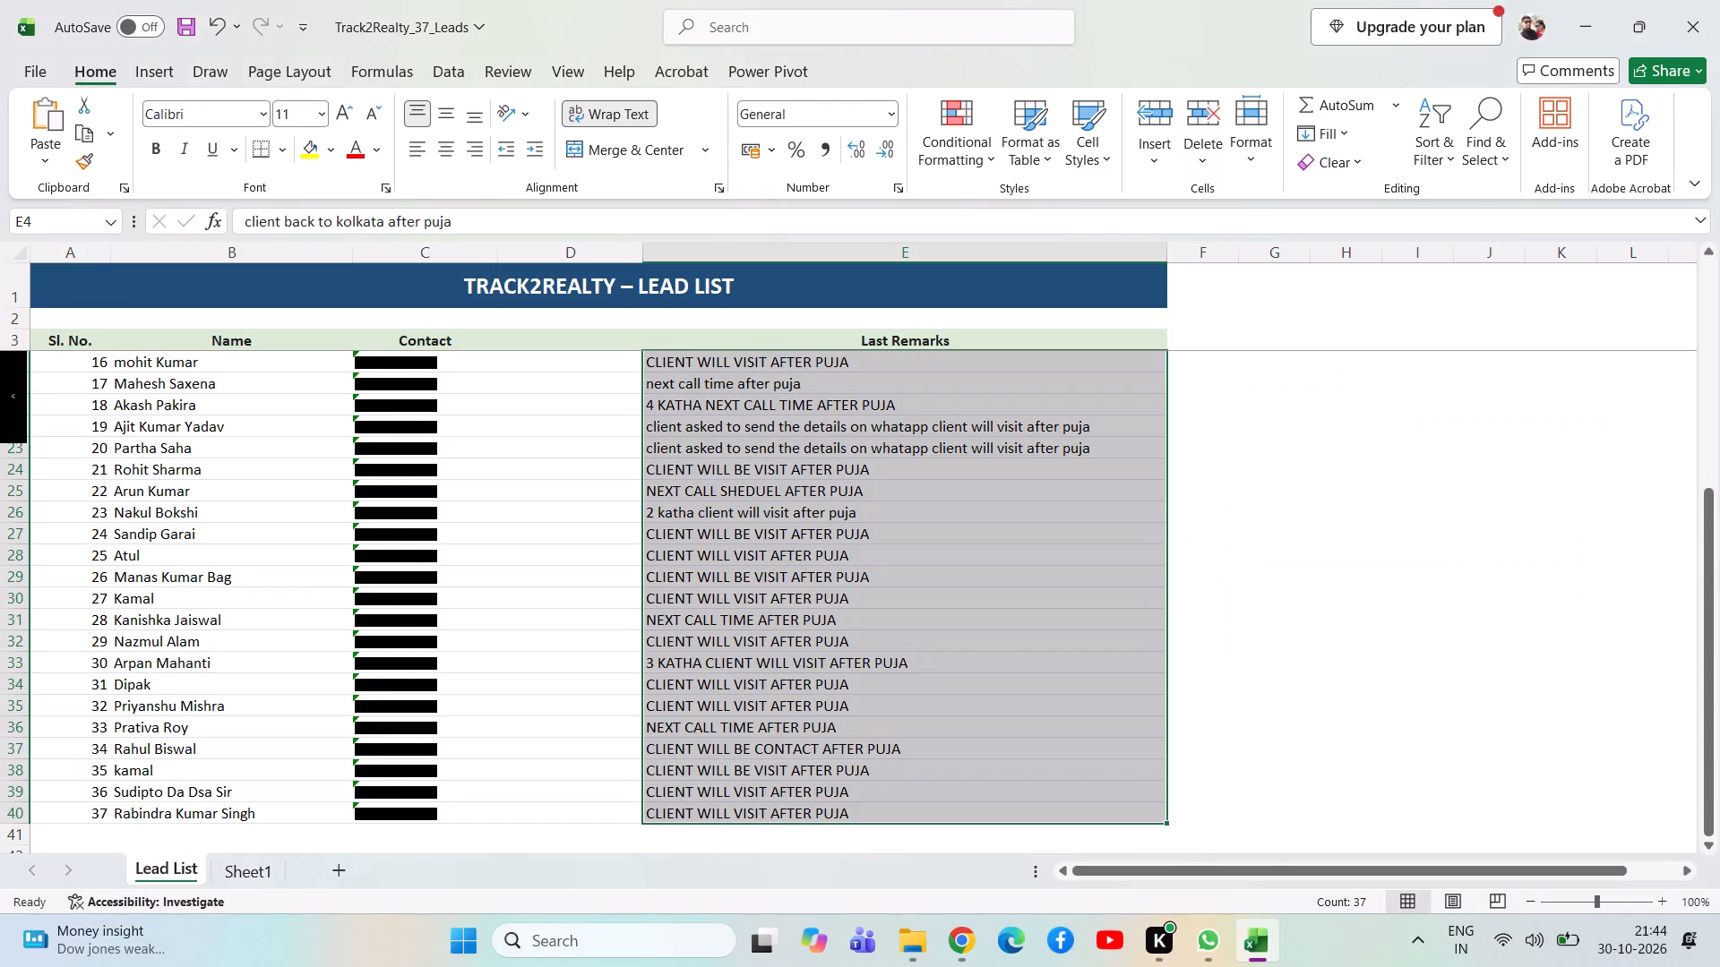
key(ctrl+c)
key(ctrl+c)
key(ctrl+c)
key(ctrl+c)
key(alt+Tab)
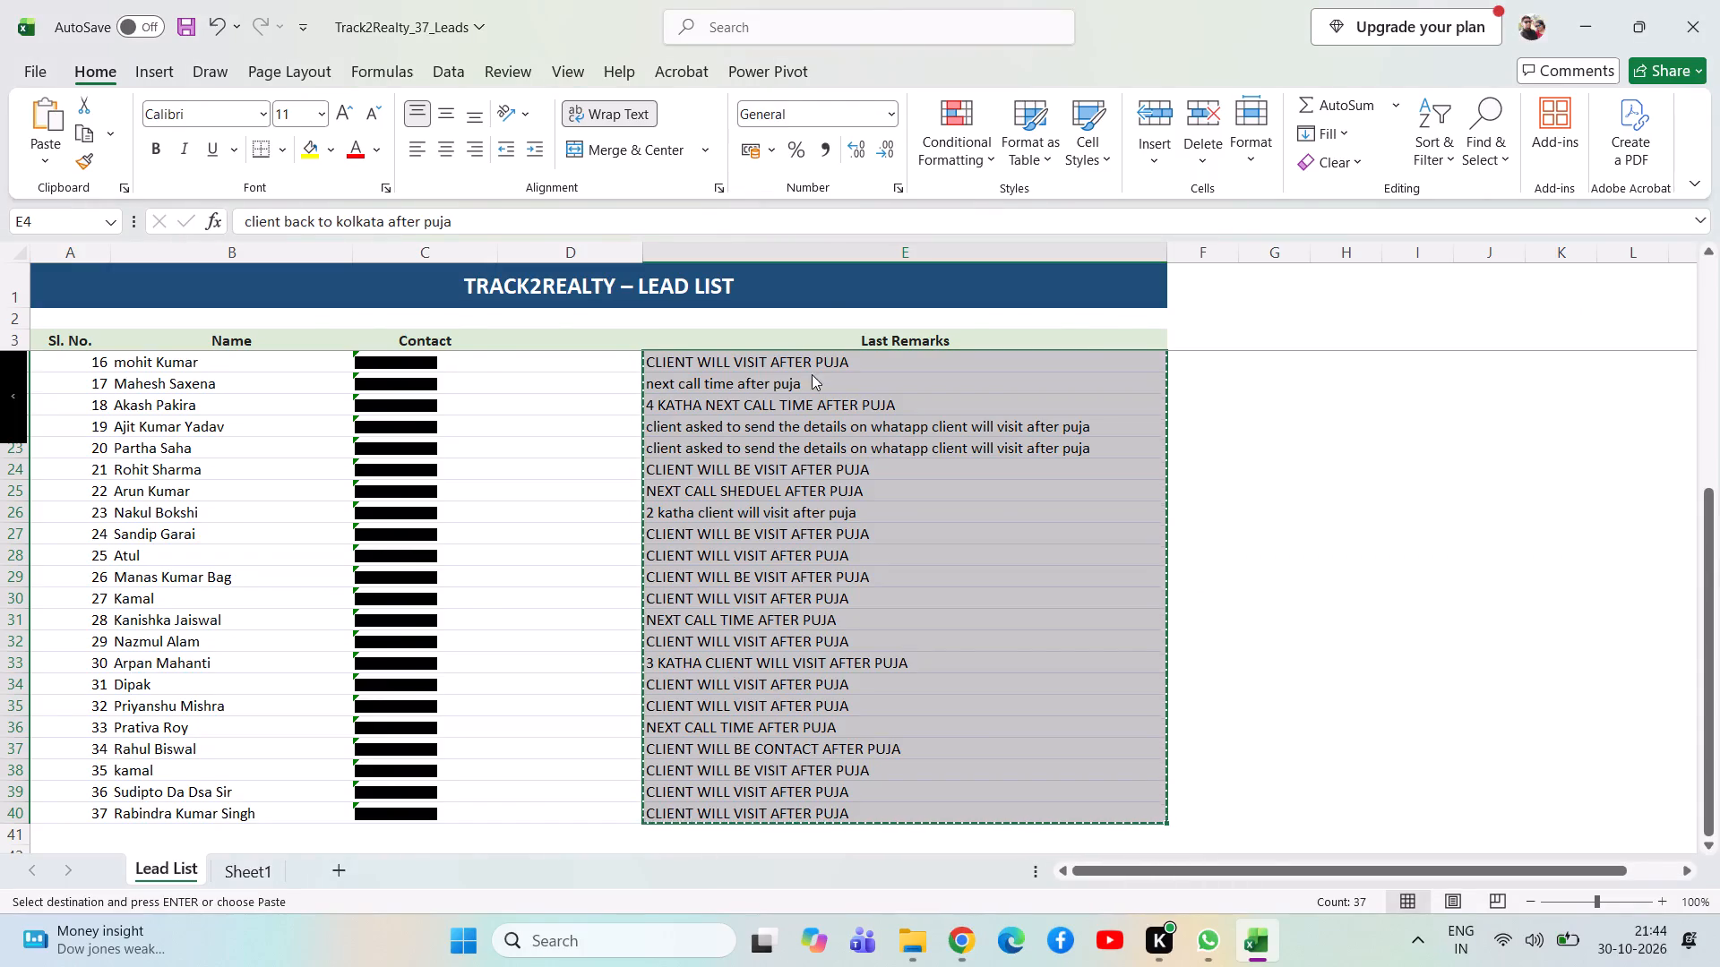
key(ctrl+v)
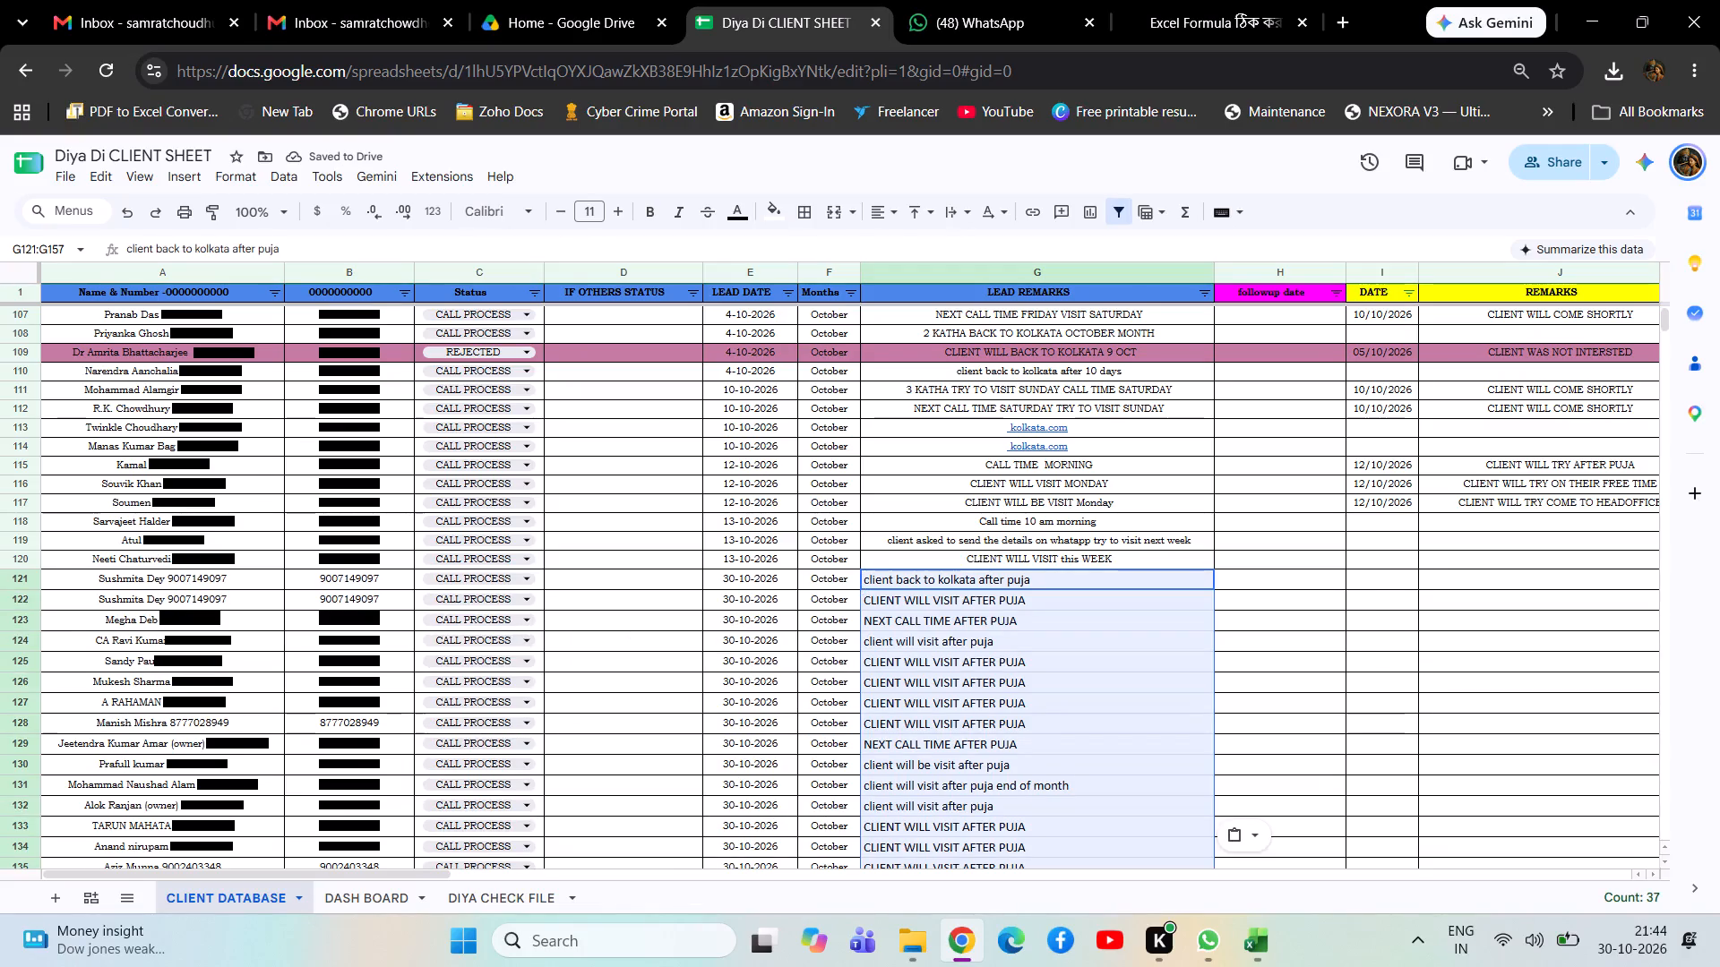
Copy the formatting of row 120 onto the new lead rows 121 through 158 with Paint format.
click(12, 559)
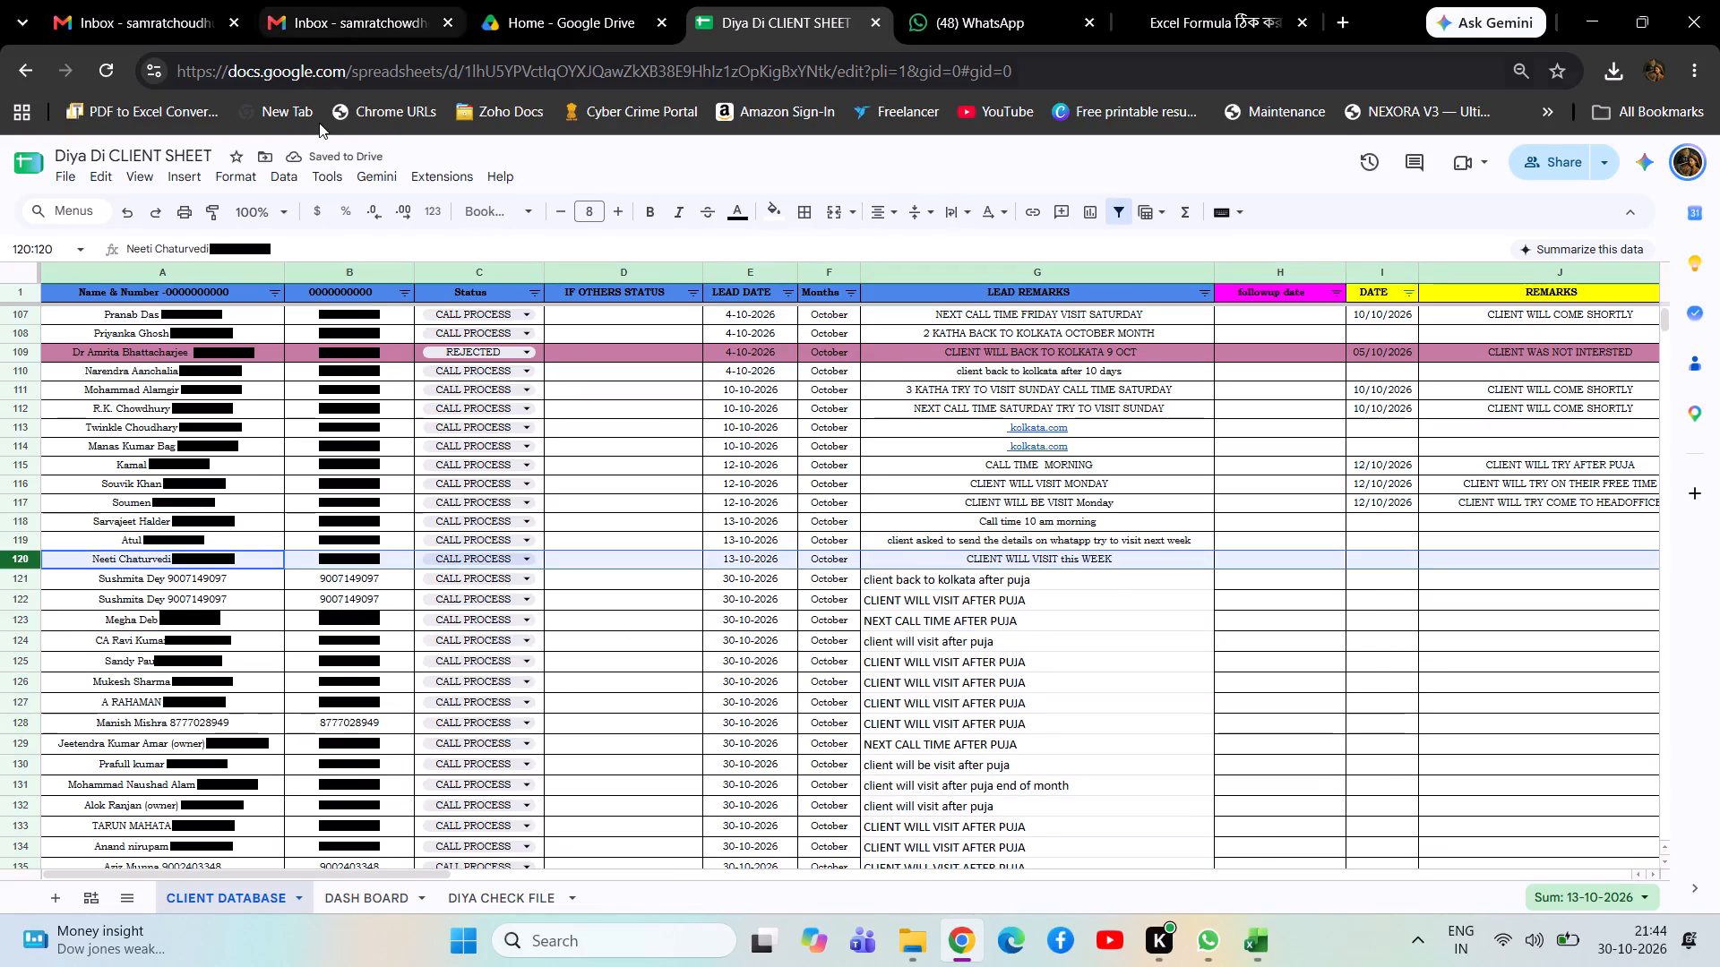
click(220, 214)
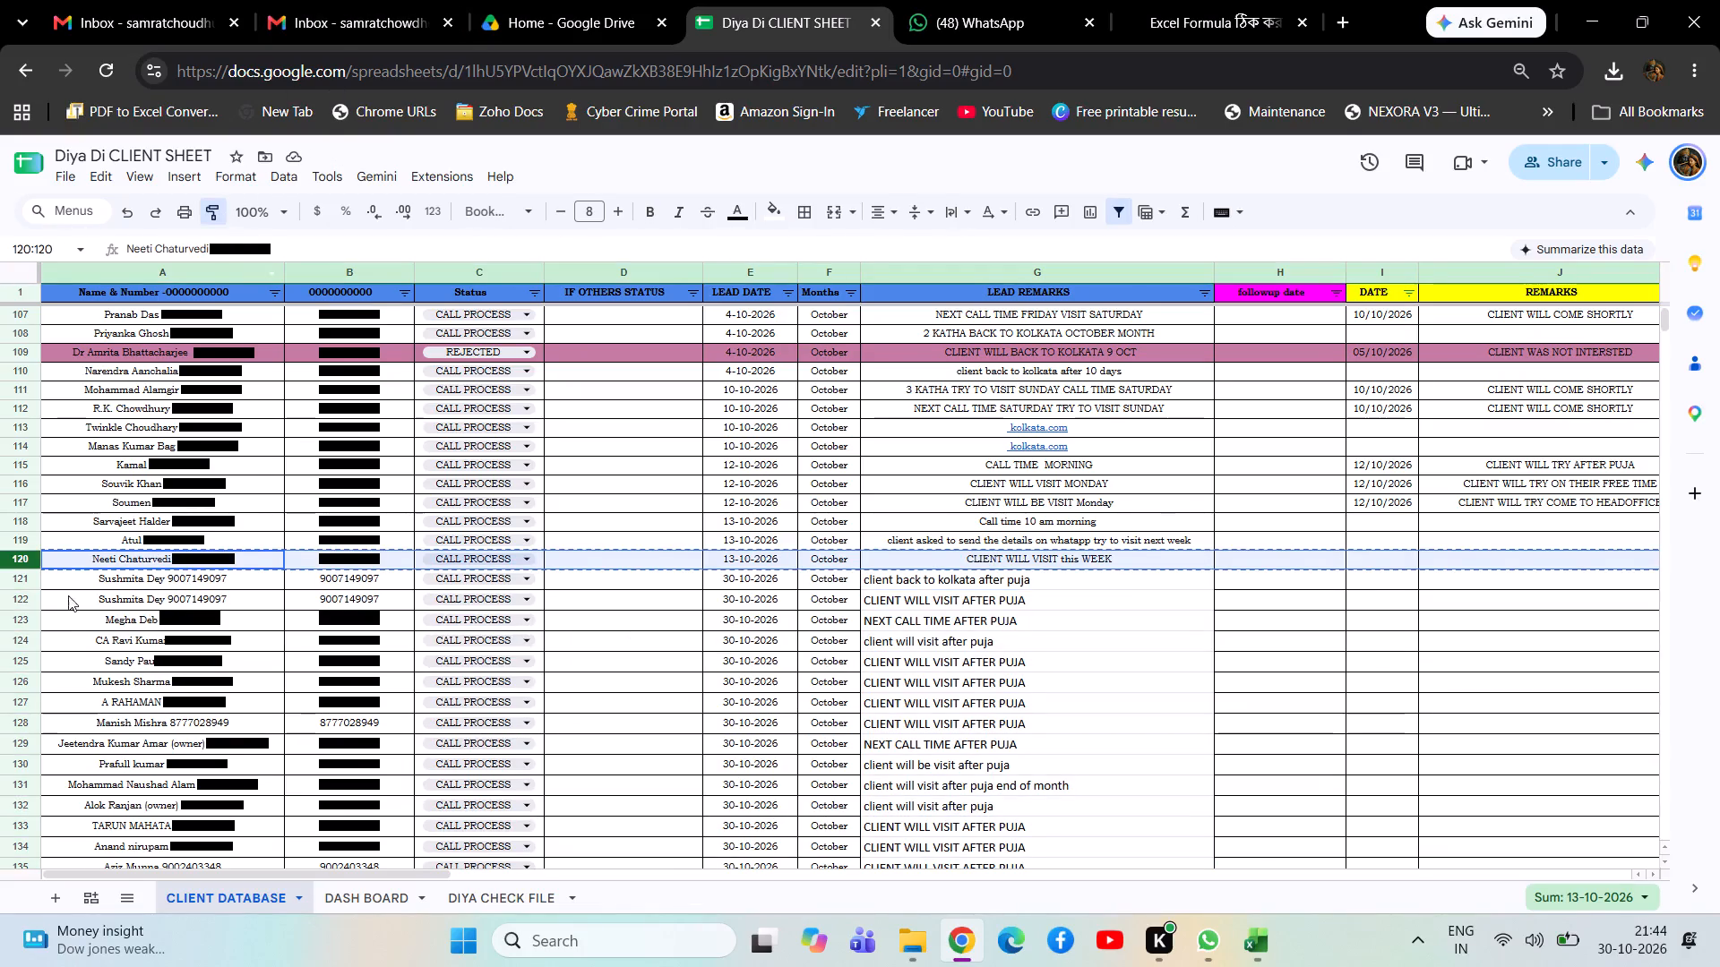
drag(28, 581, 26, 668)
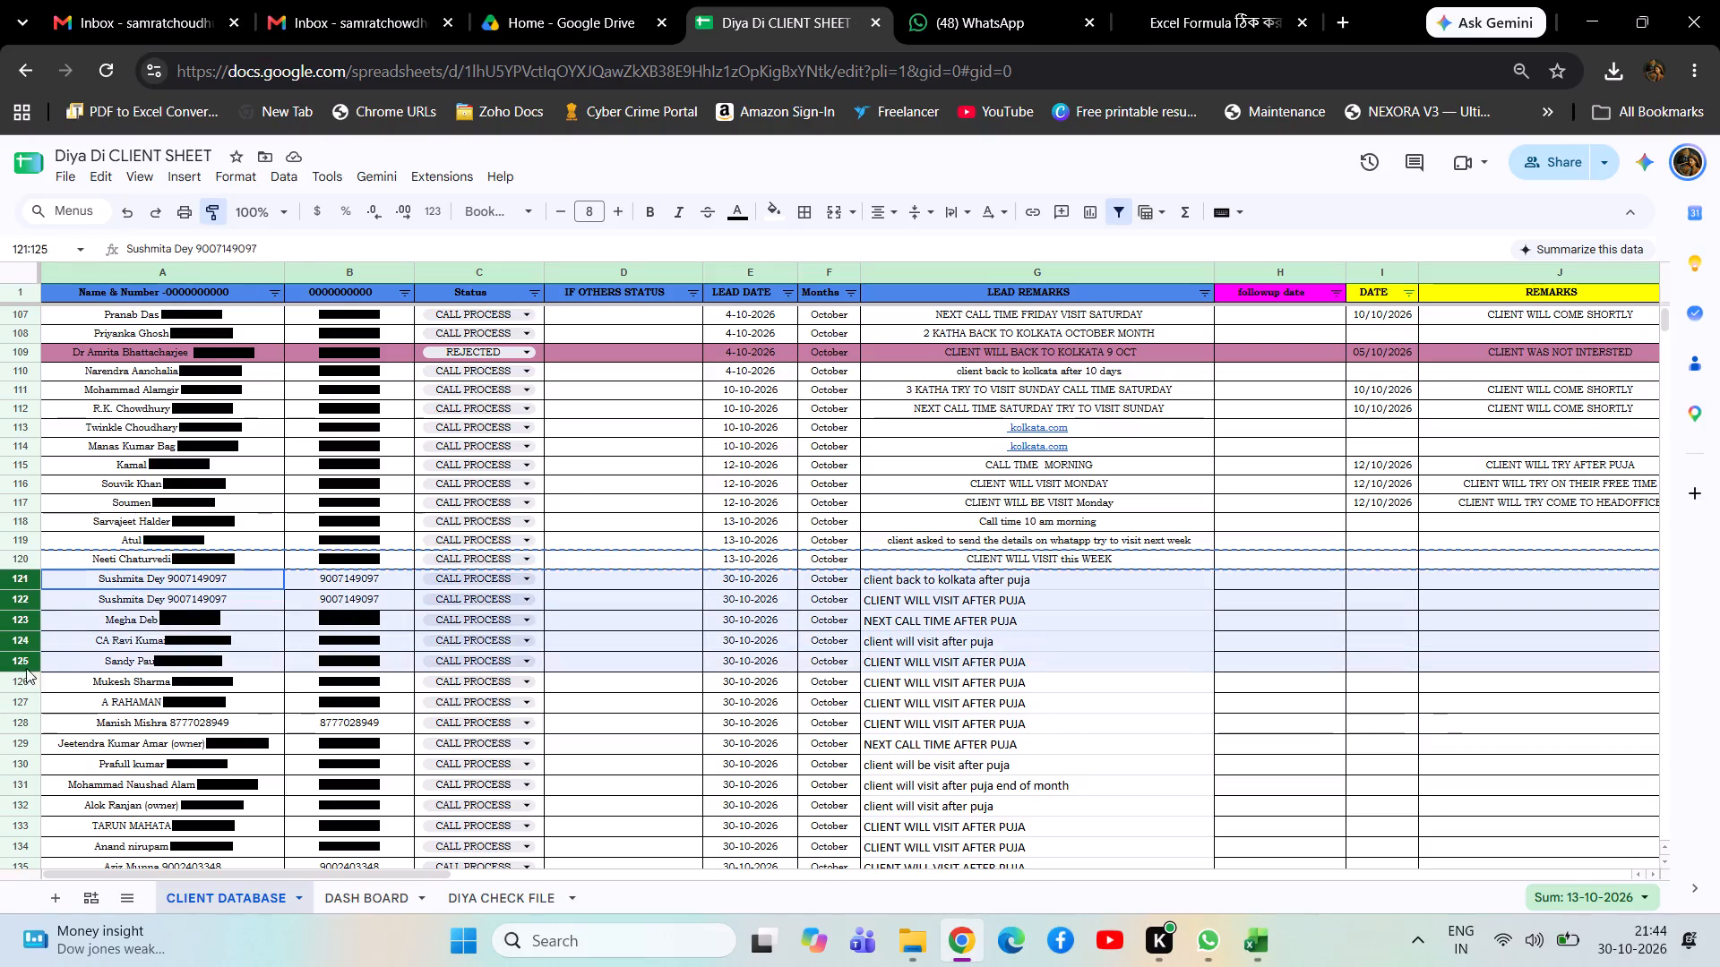
drag(26, 668, 150, 465)
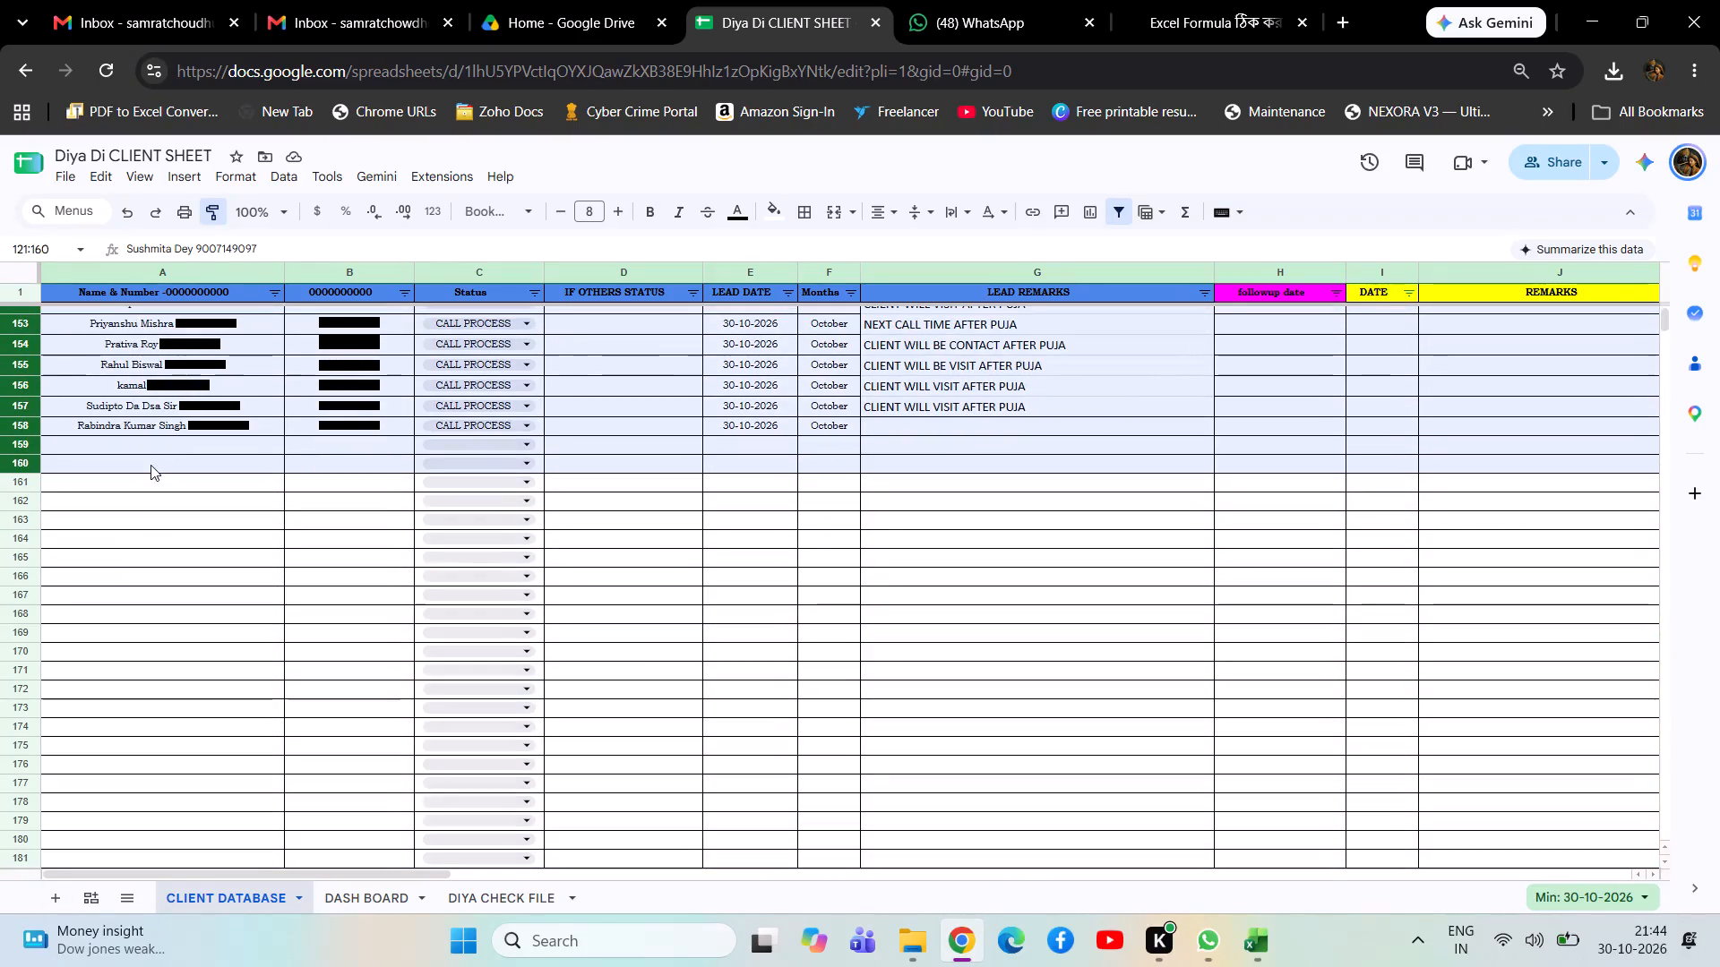
drag(150, 465, 166, 429)
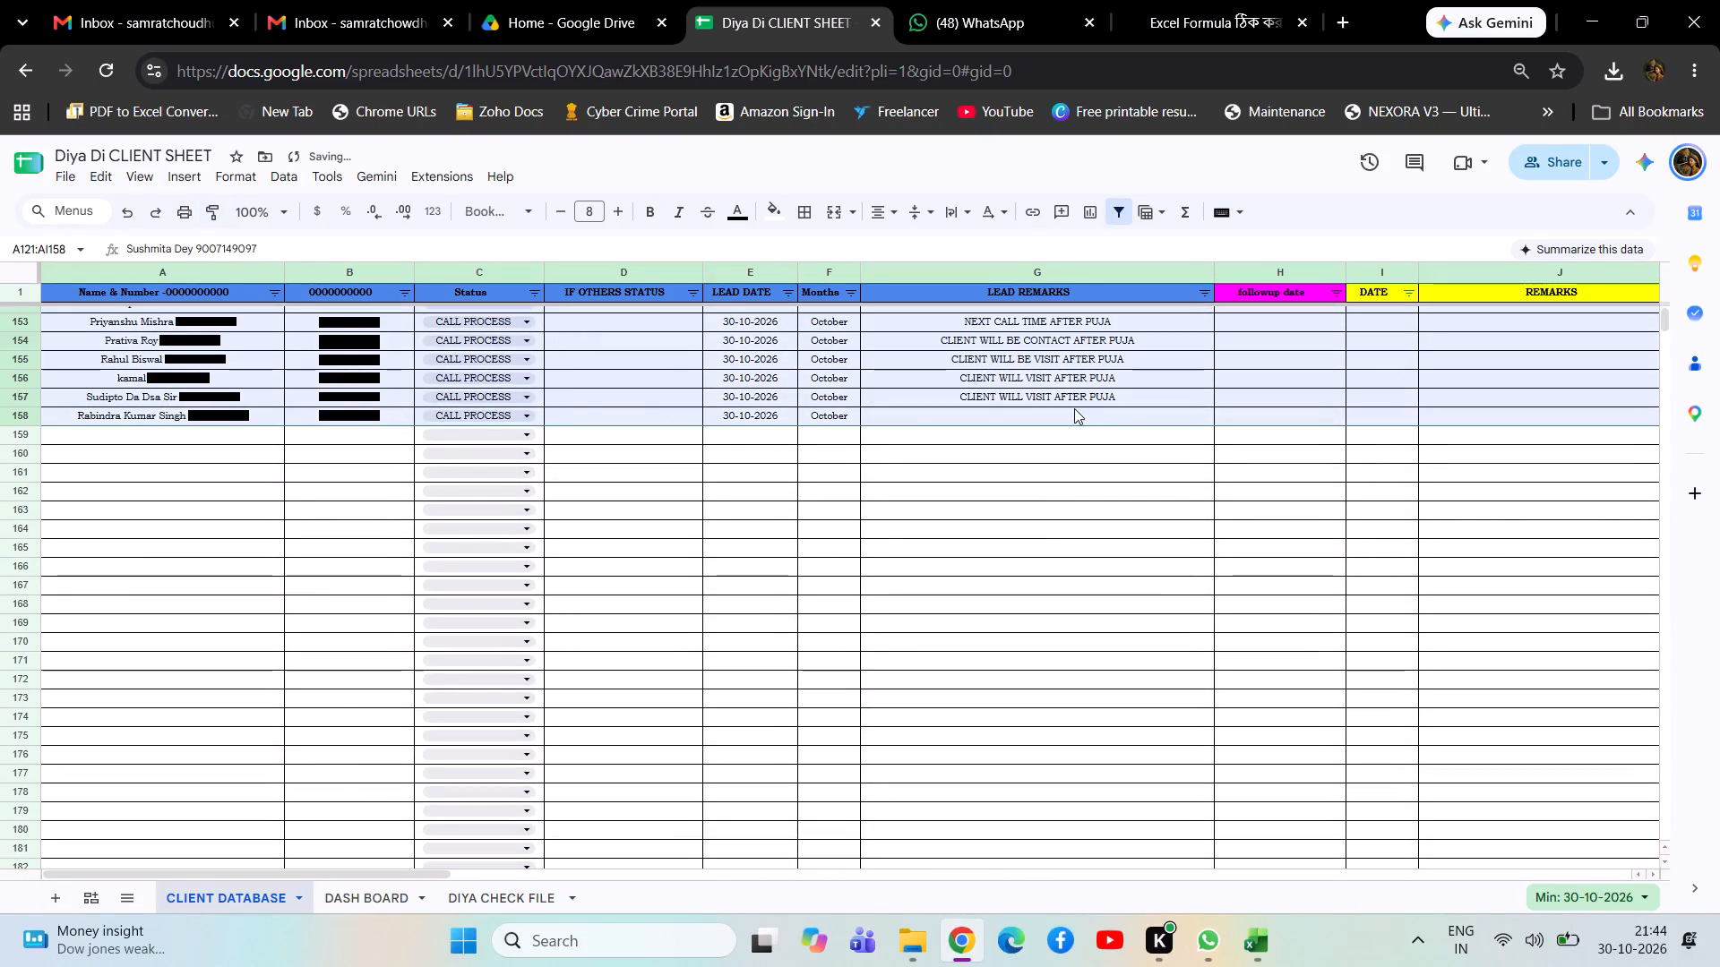
Copy the LEAD REMARKS entry "CLIENT WILL VISIT AFTER PUJA" from G157 into the empty cell G158.
click(1071, 408)
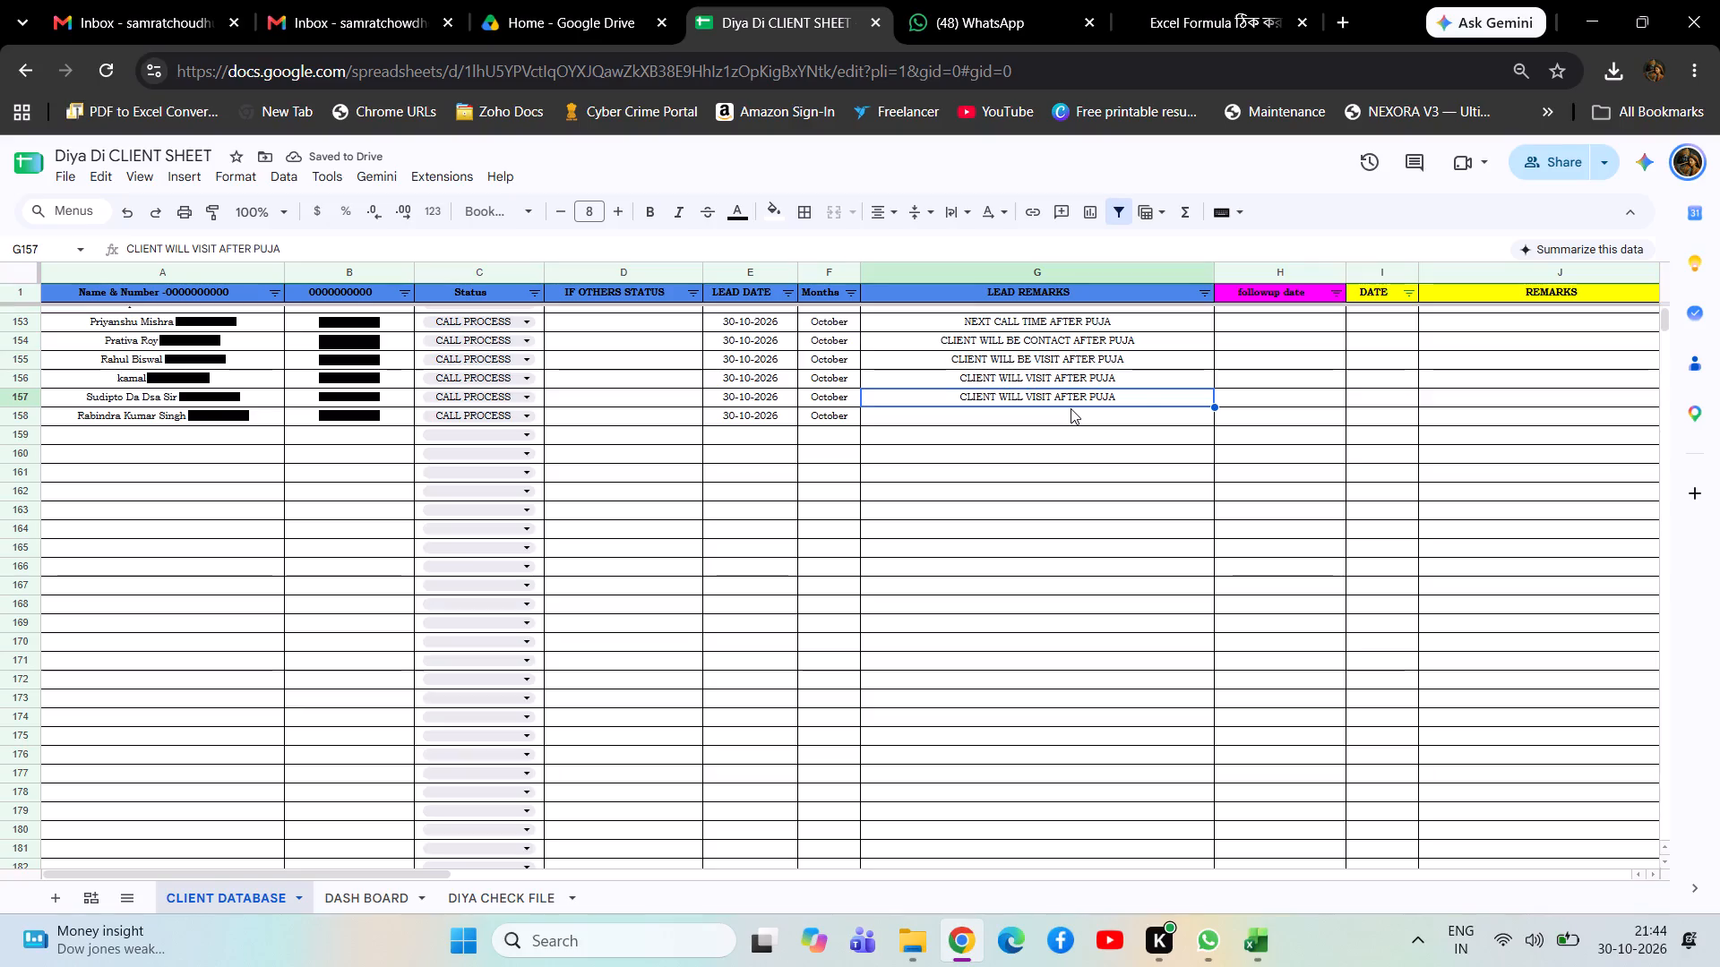
key(ctrl+c)
key(Down)
key(ctrl+v)
key(Up)
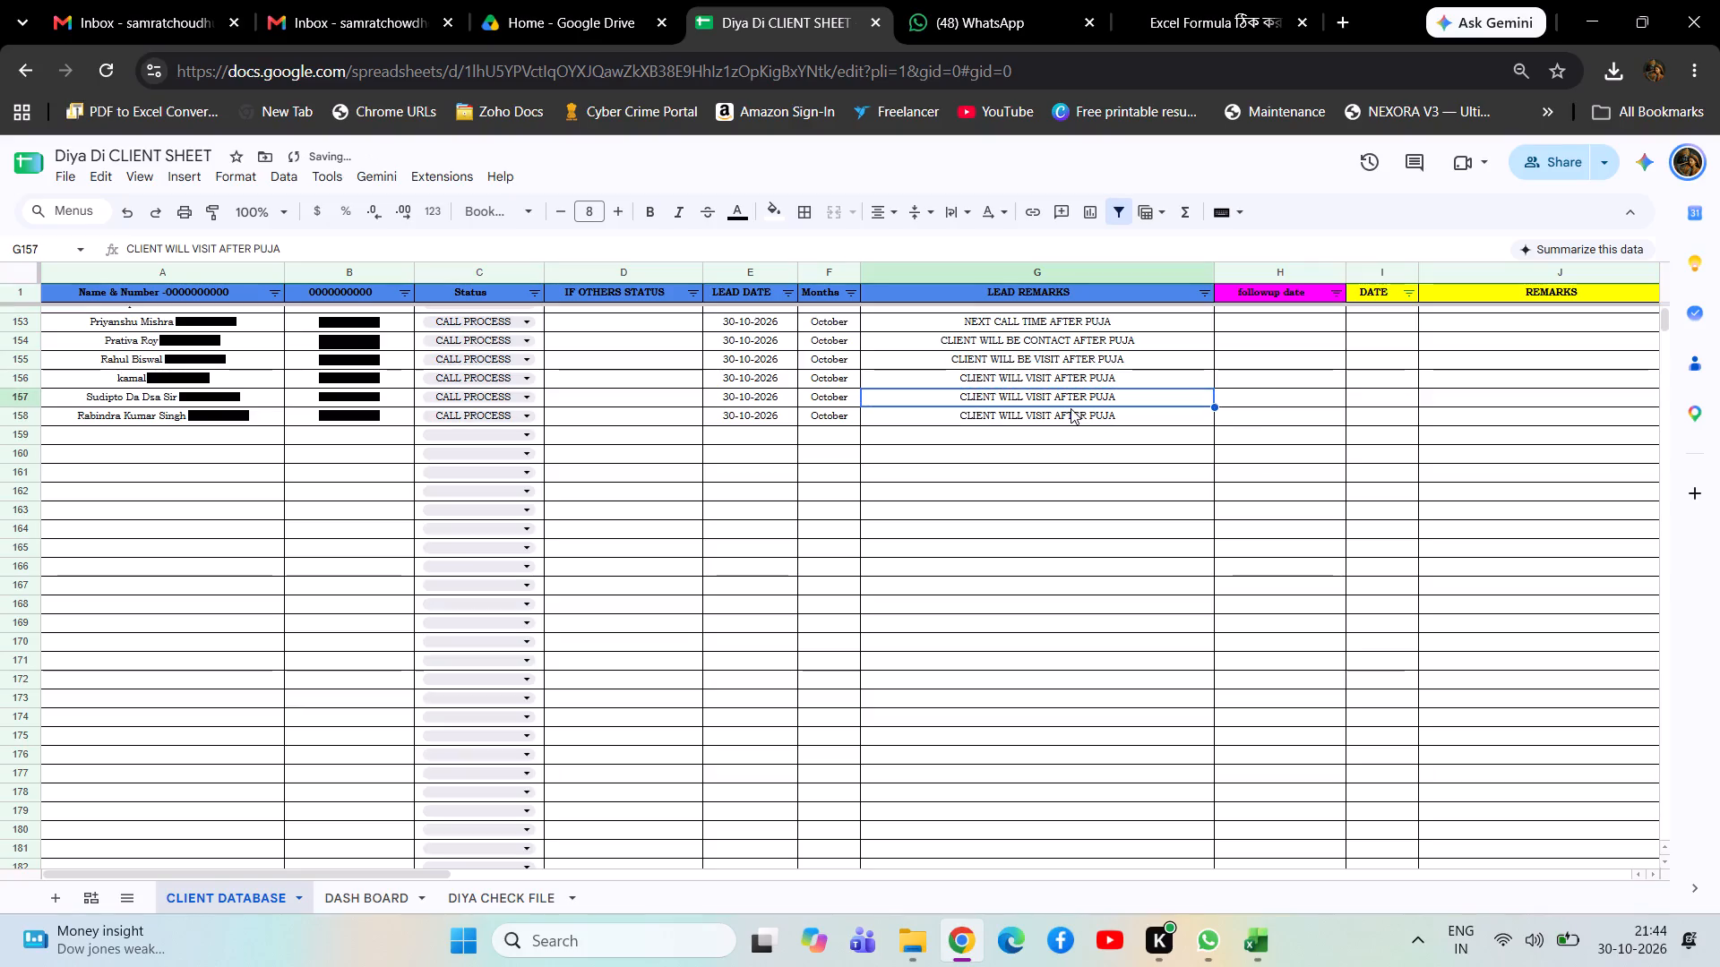
Review the LEAD REMARKS column from row 157 up through the new leads and the older October leads above them.
key(Up)
key(Up)
key(Up)
key(Up)
key(Up)
key(Up)
key(Up)
key(Up)
key(Up)
key(Up)
key(Up)
key(Up)
key(Up)
key(Up)
key(Up)
key(Up)
key(Up)
key(Up)
key(Up)
key(Up)
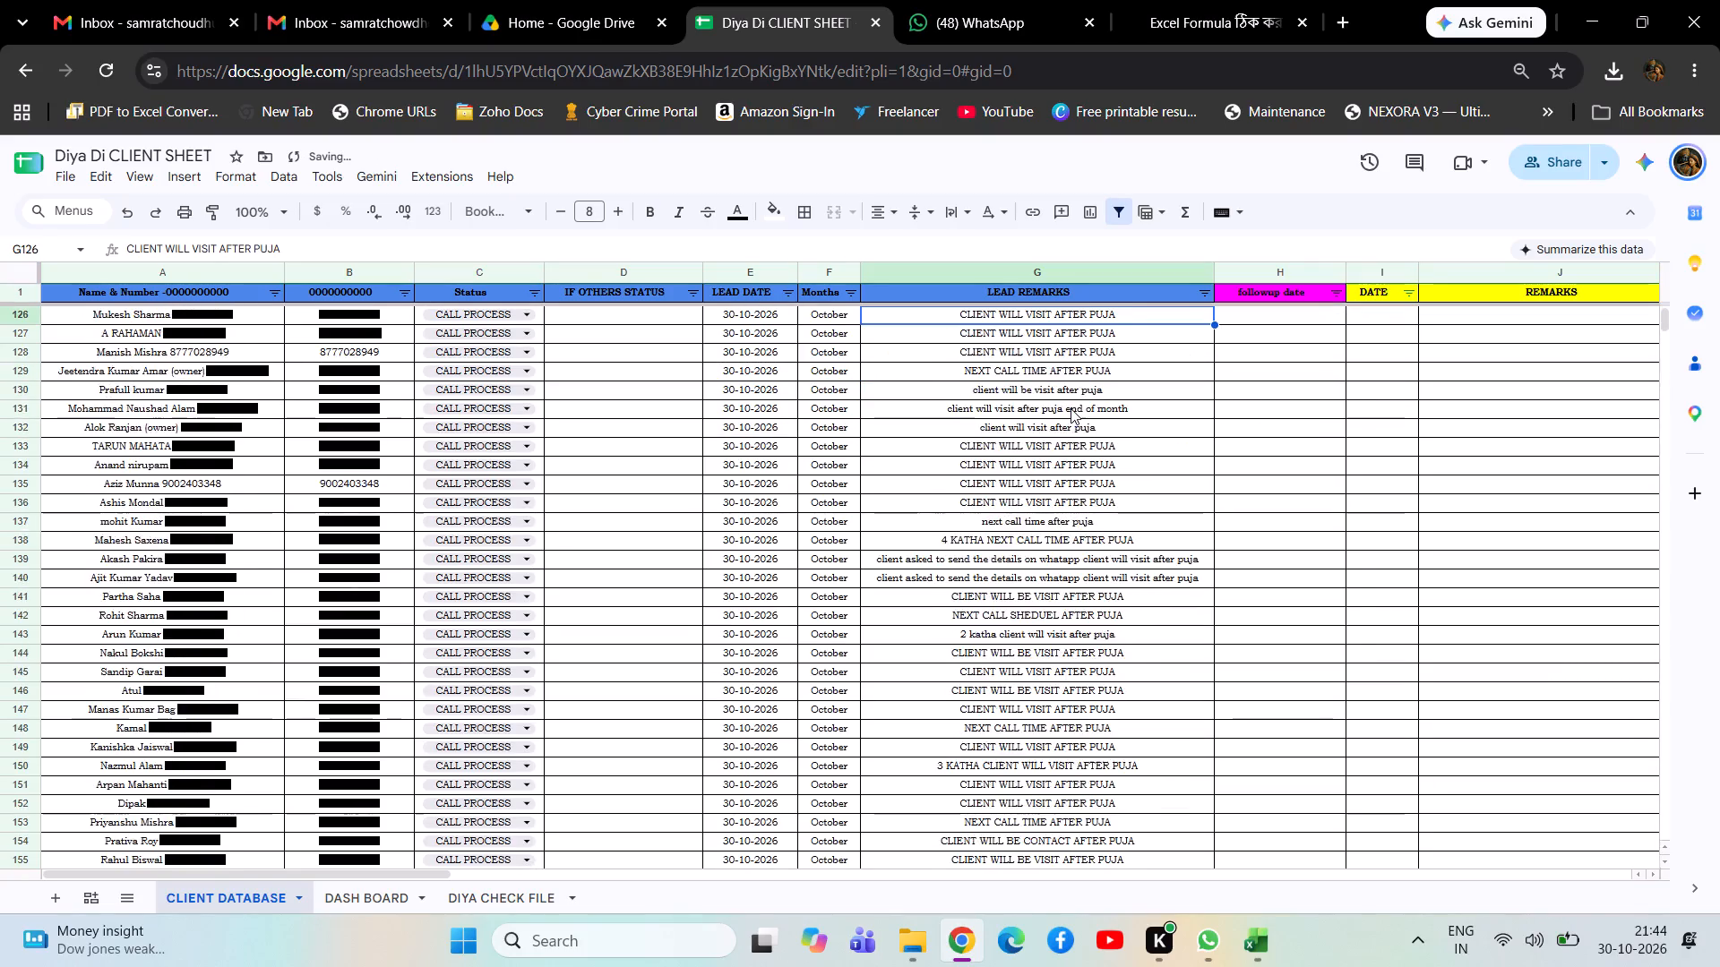
key(Up)
key(Up)
key(Up)
key(Up)
key(Up)
key(Up)
key(Up)
key(Up)
key(Up)
key(Up)
key(Up)
key(Up)
key(Up)
key(Up)
key(Up)
key(Up)
key(Up)
key(Up)
key(Up)
key(Up)
key(Down)
key(Down)
key(Down)
key(Down)
key(Down)
key(Down)
key(Down)
key(Down)
key(Down)
key(Down)
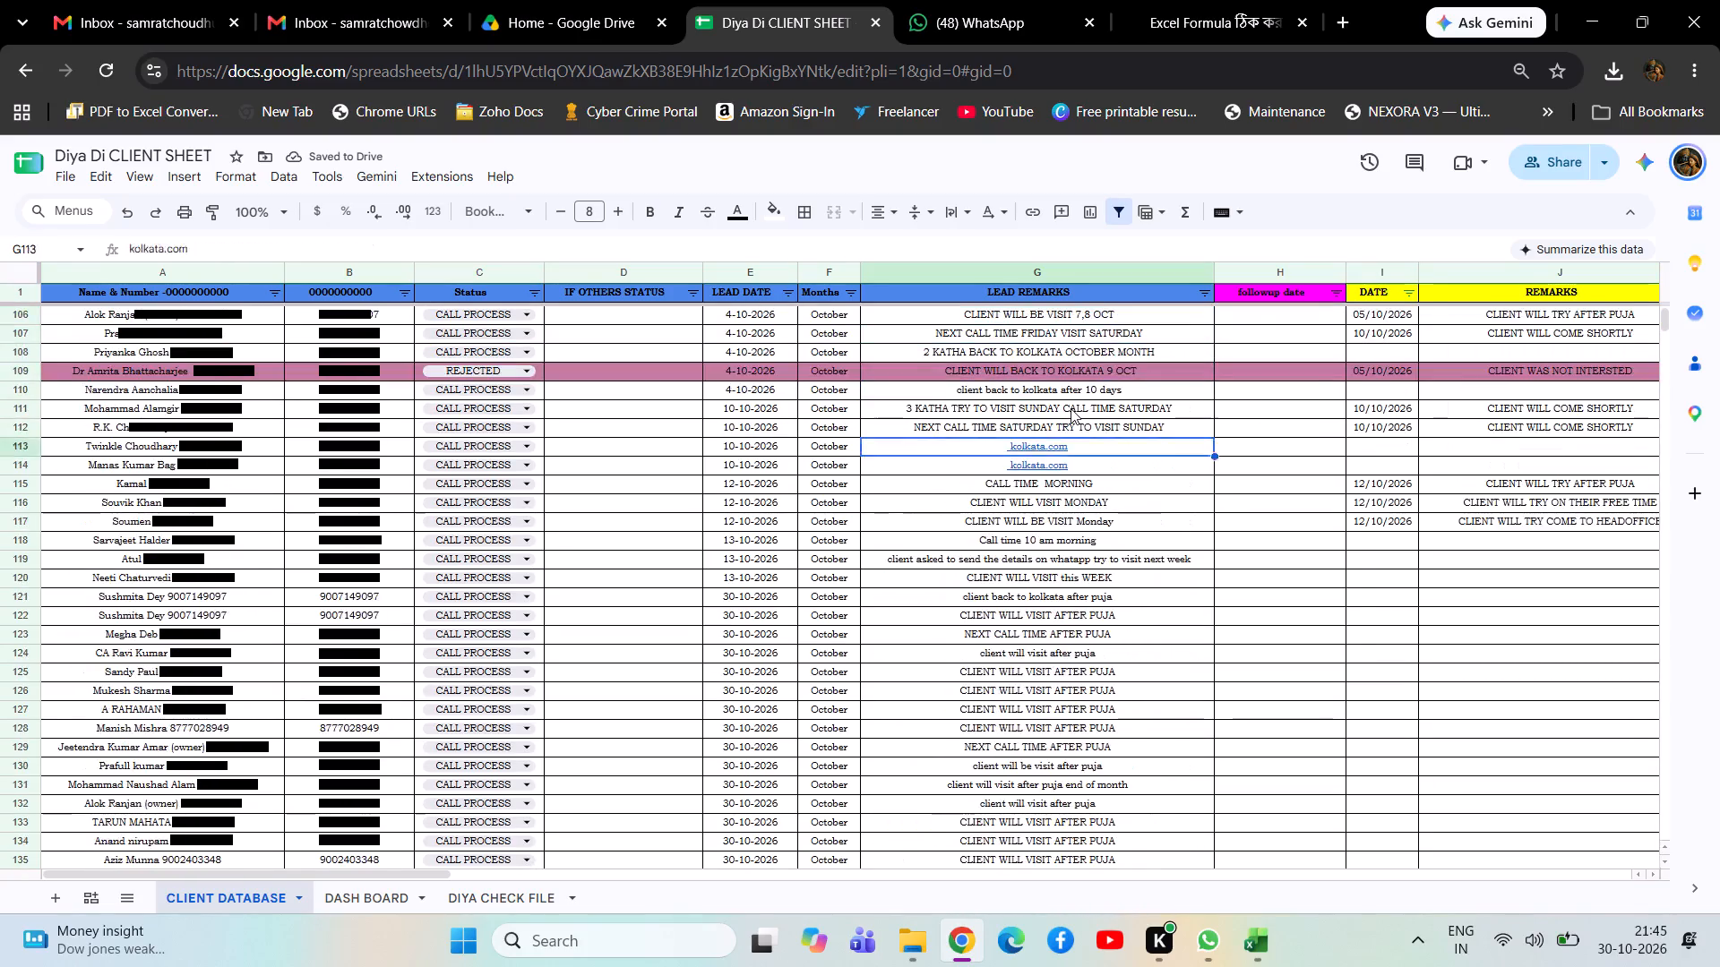
key(Down)
key(Down)
key(Down)
key(Up)
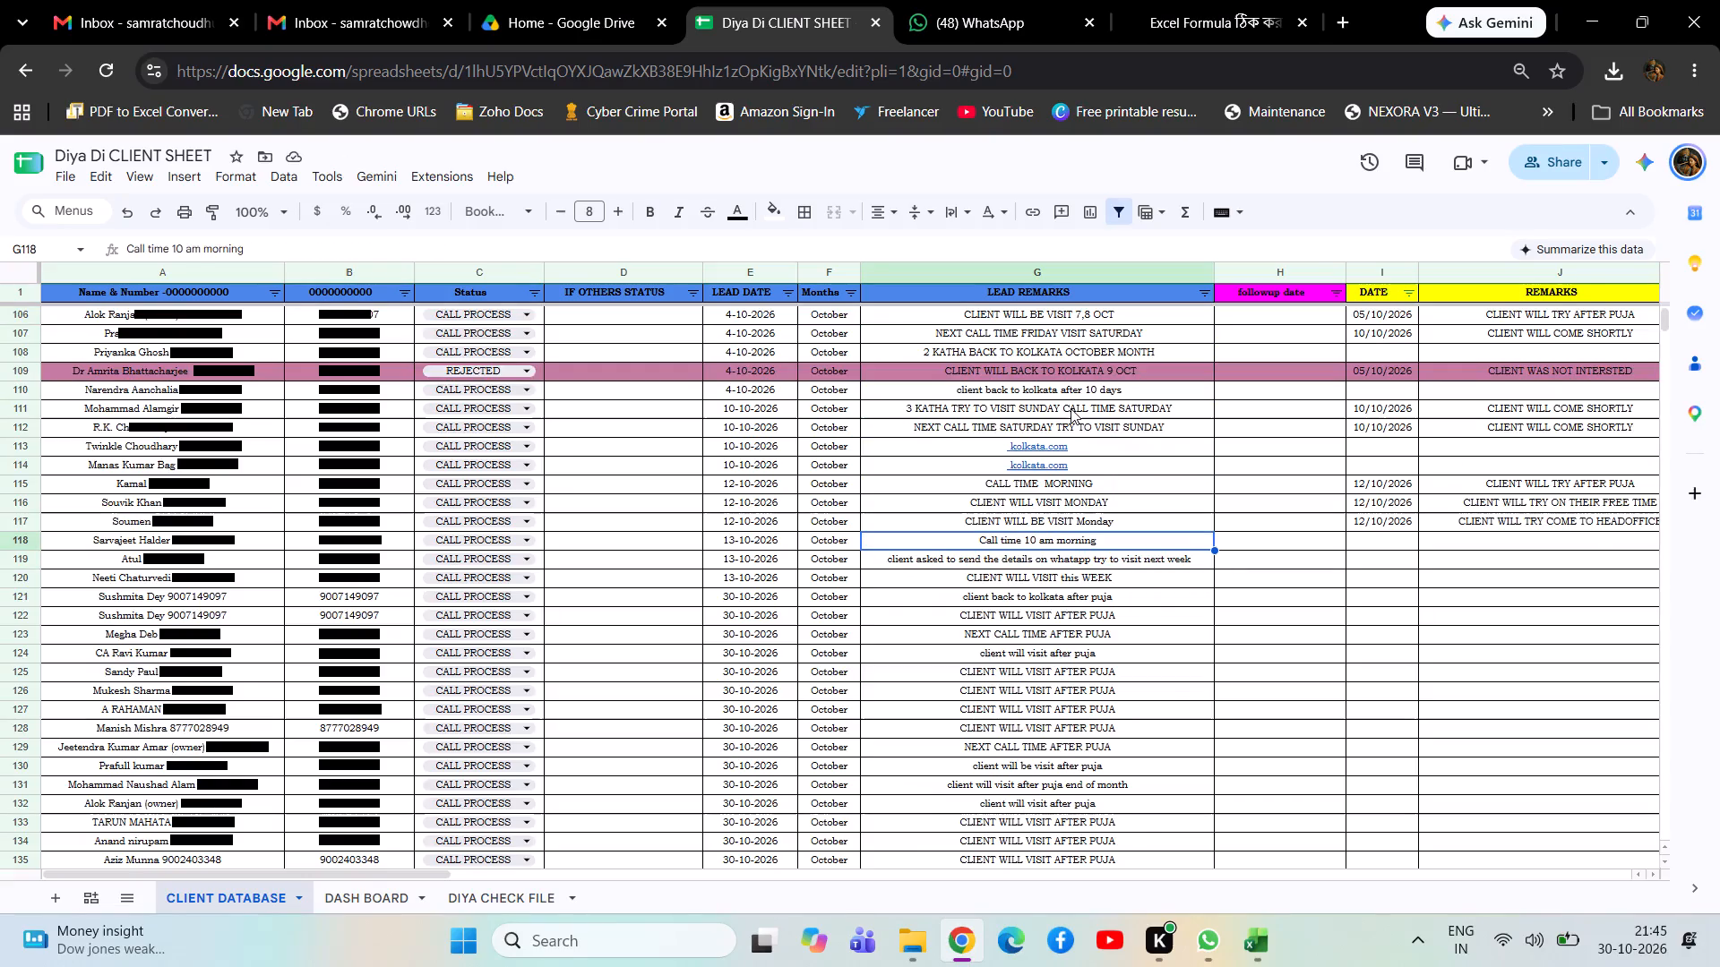
Examine rows 118 and 119 across their lead details and follow-up columns.
key(shift+space)
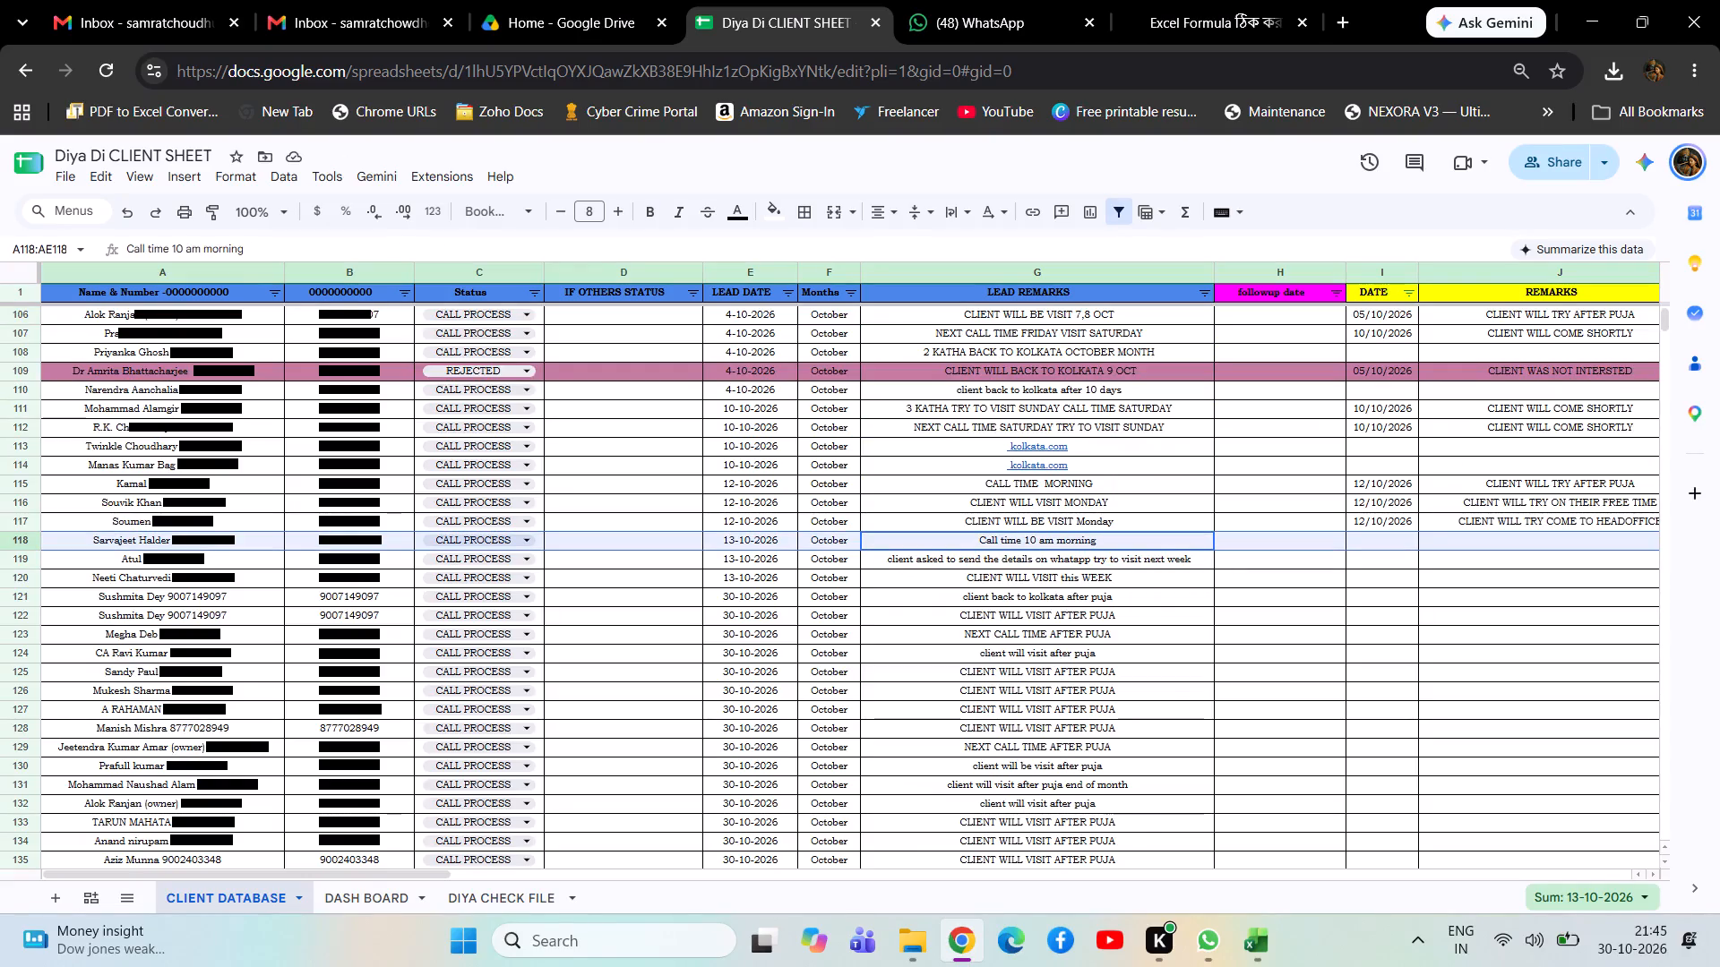
key(Right)
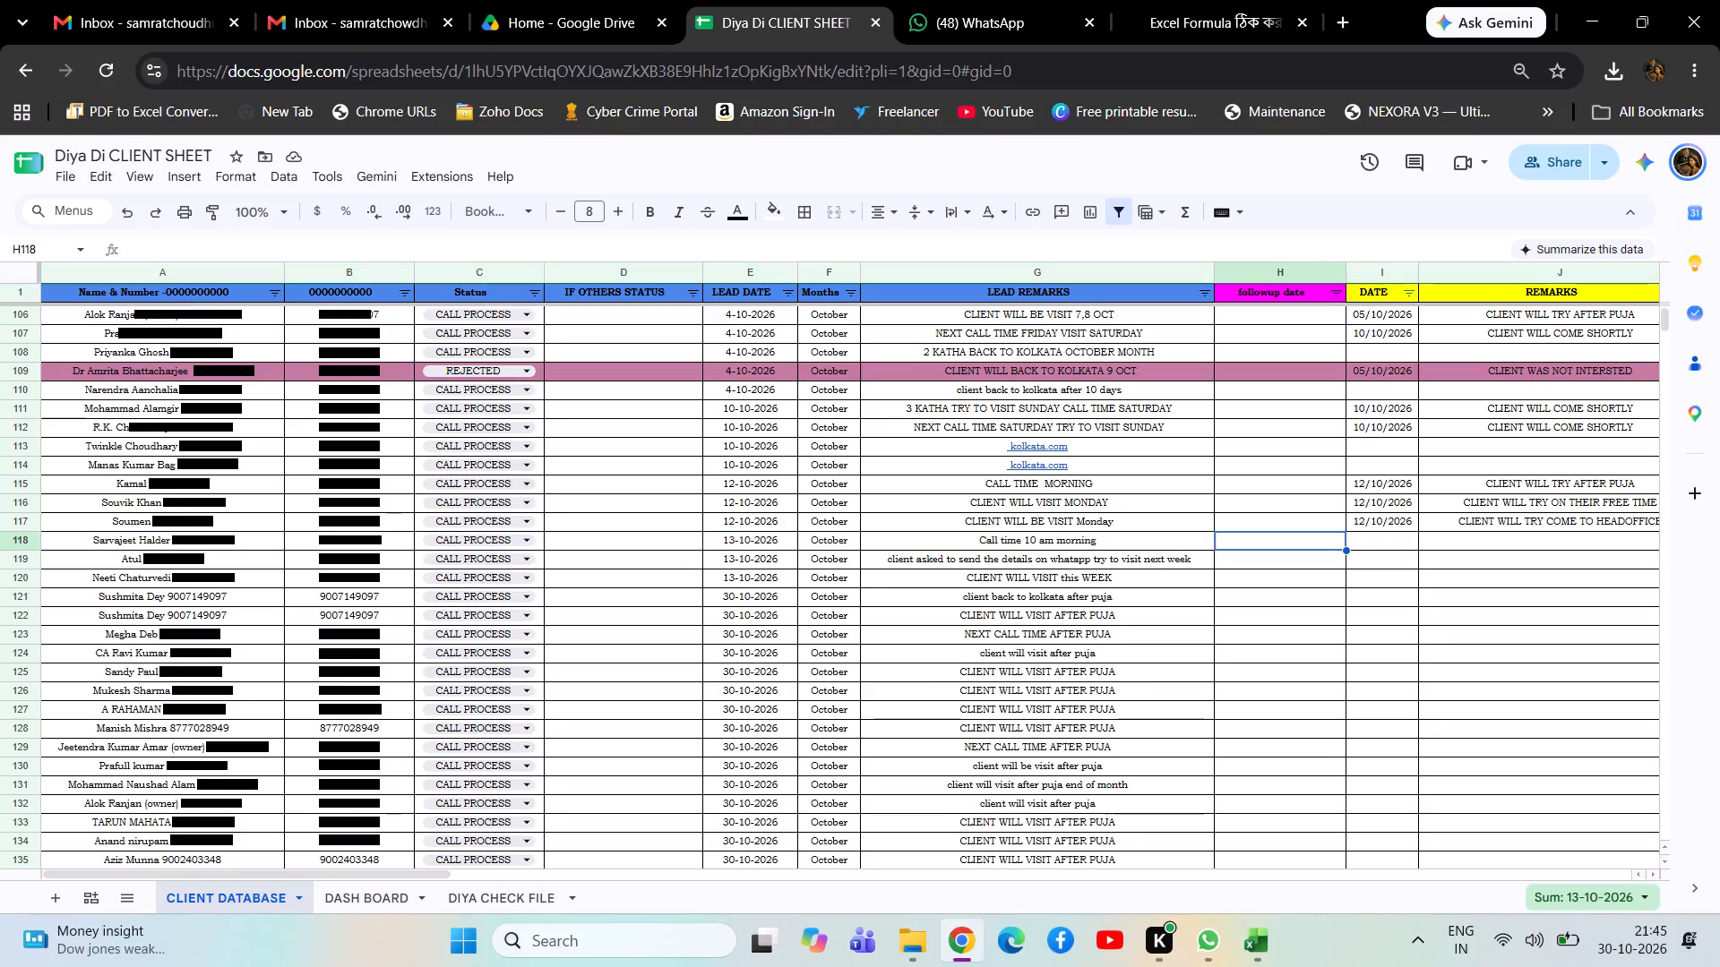
key(Right)
key(Down)
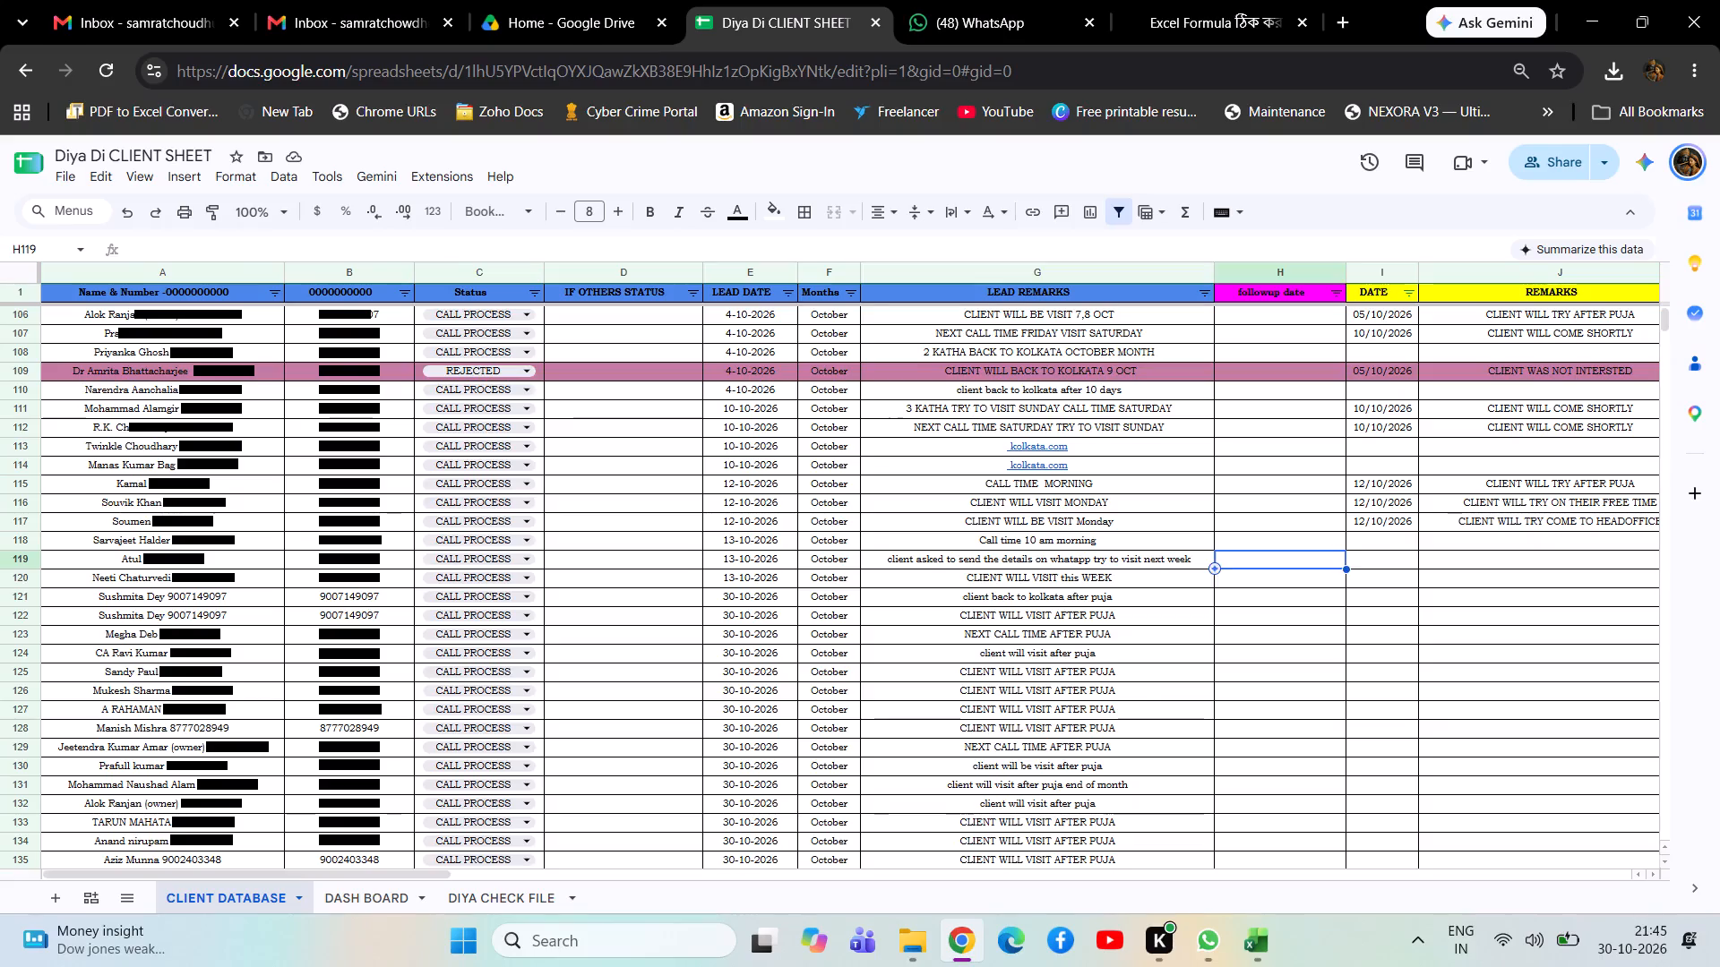
key(Left)
key(Left)
key(Left)
key(Left)
key(Left)
key(Left)
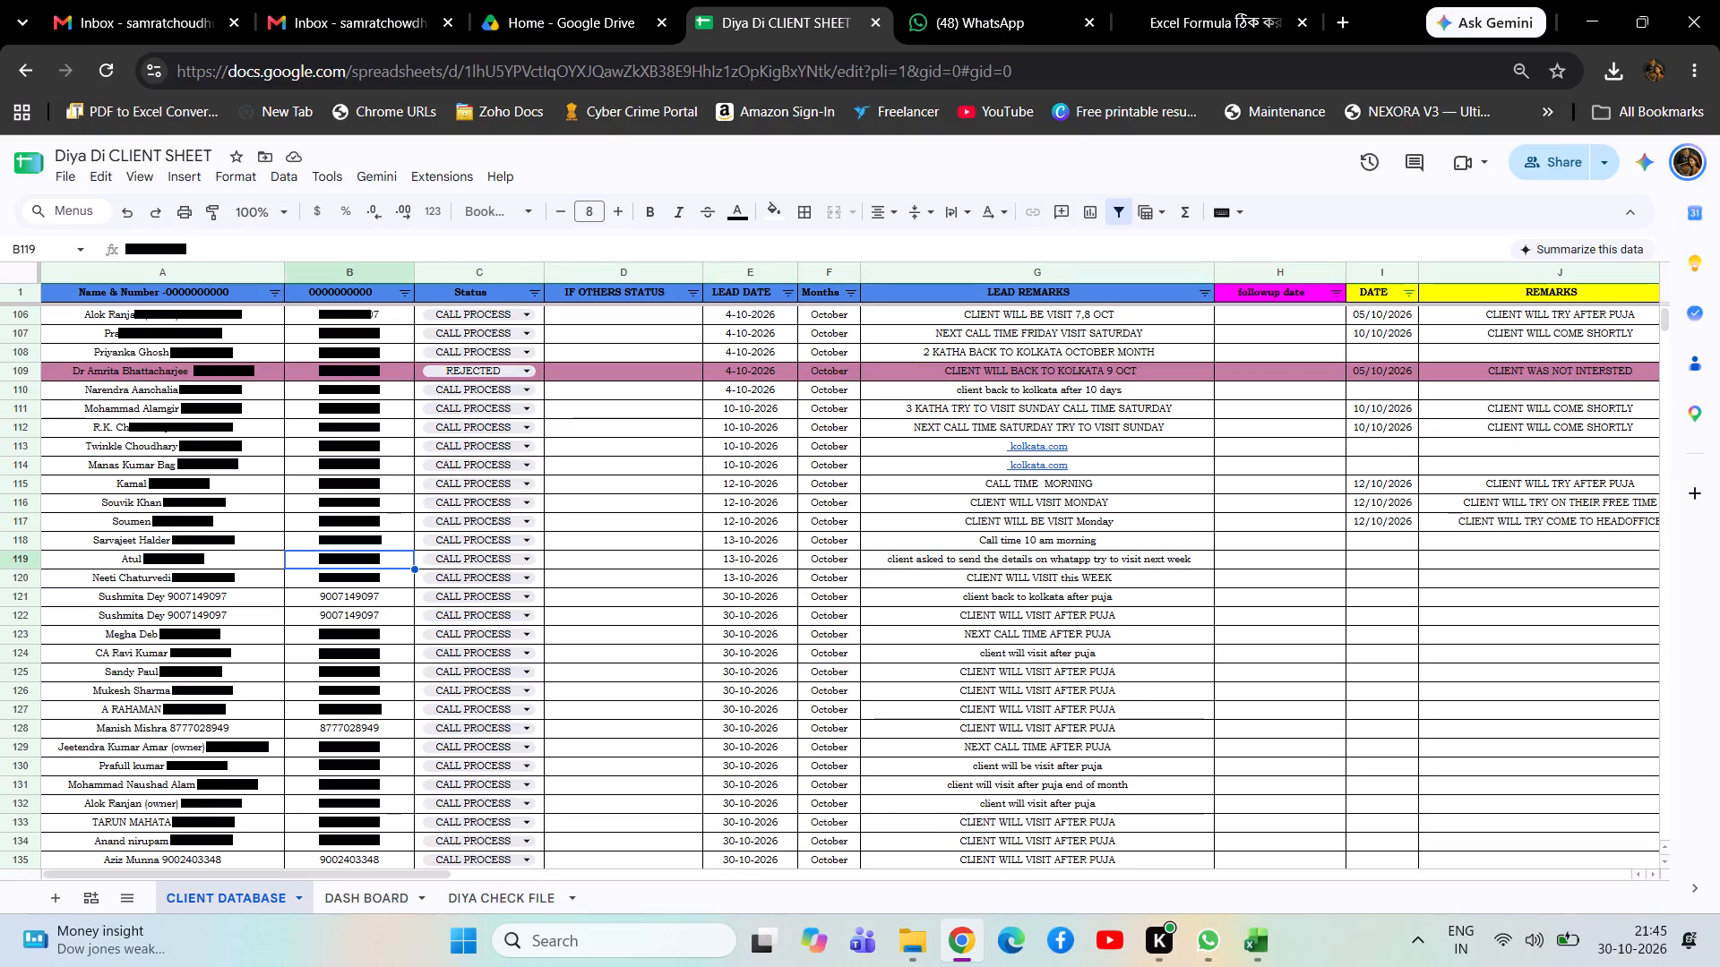
key(shift+space)
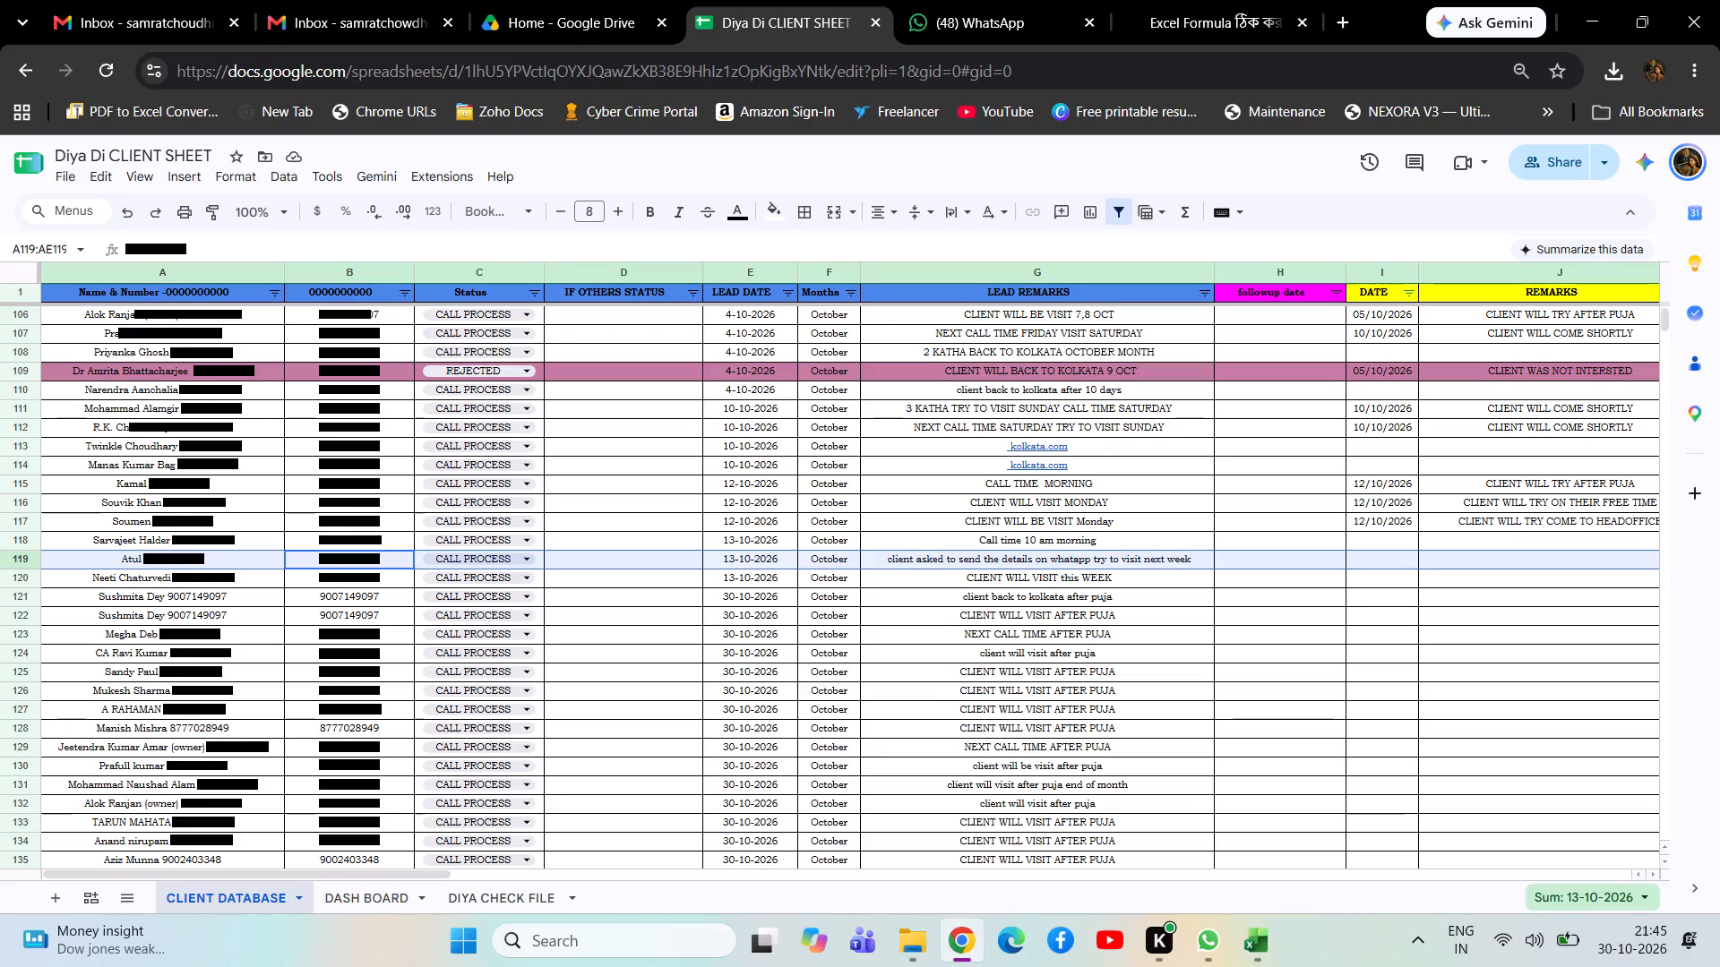
key(Left)
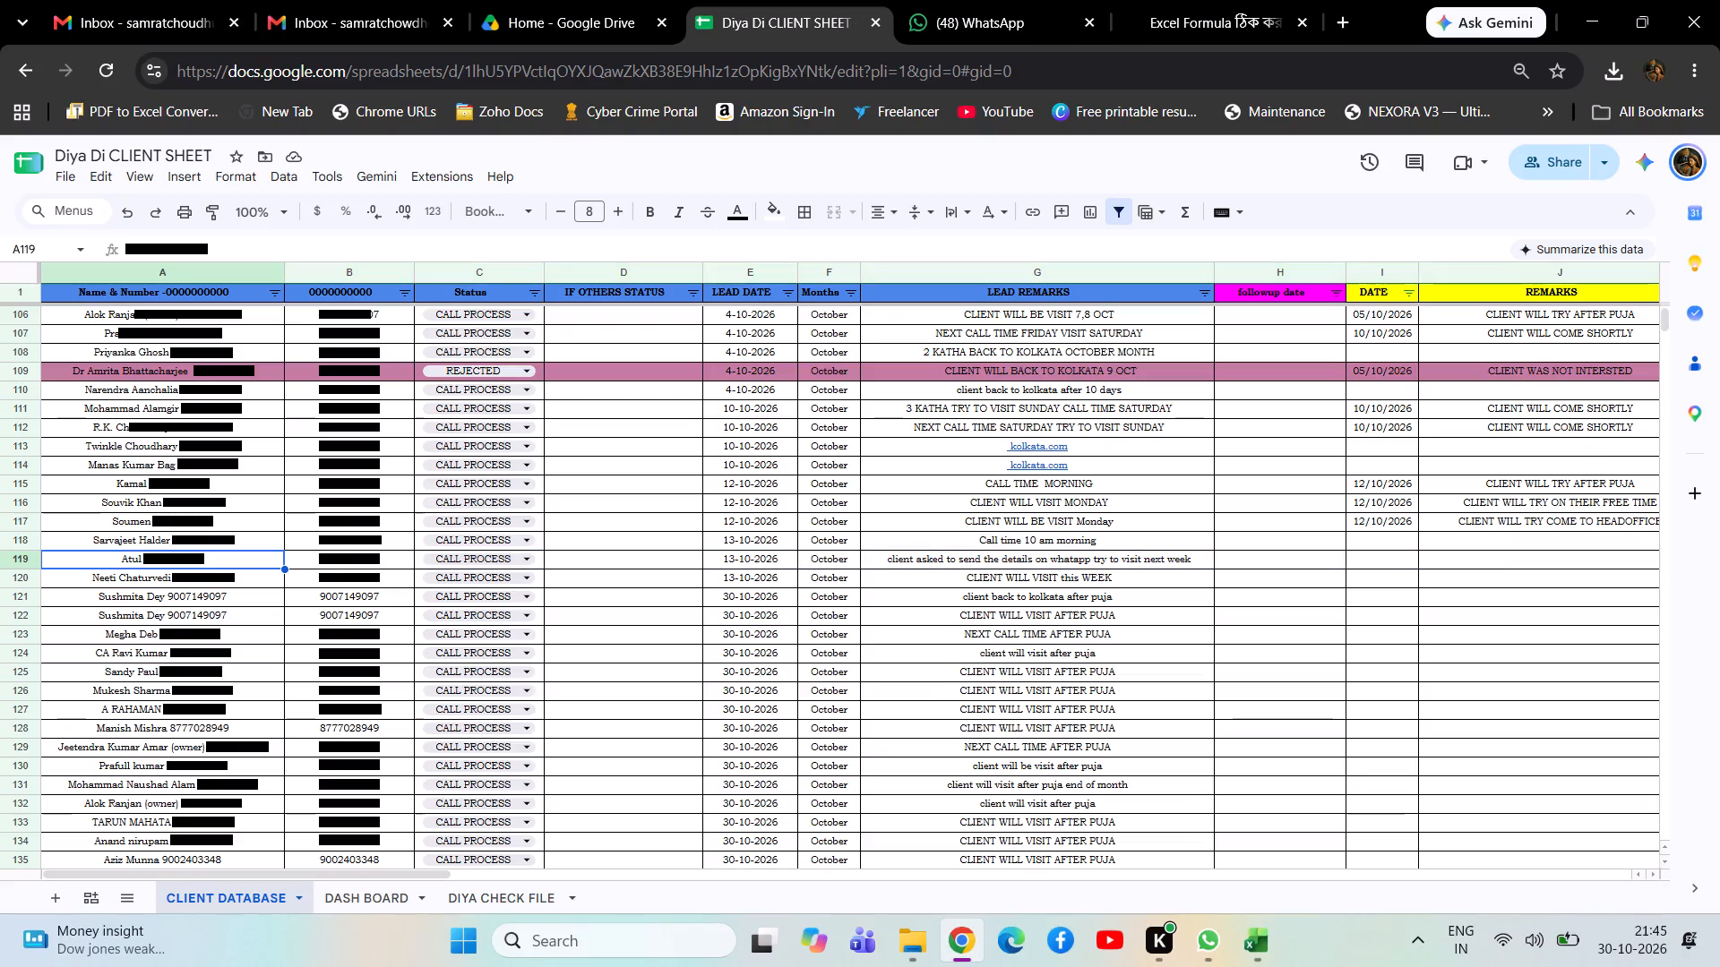
key(Left)
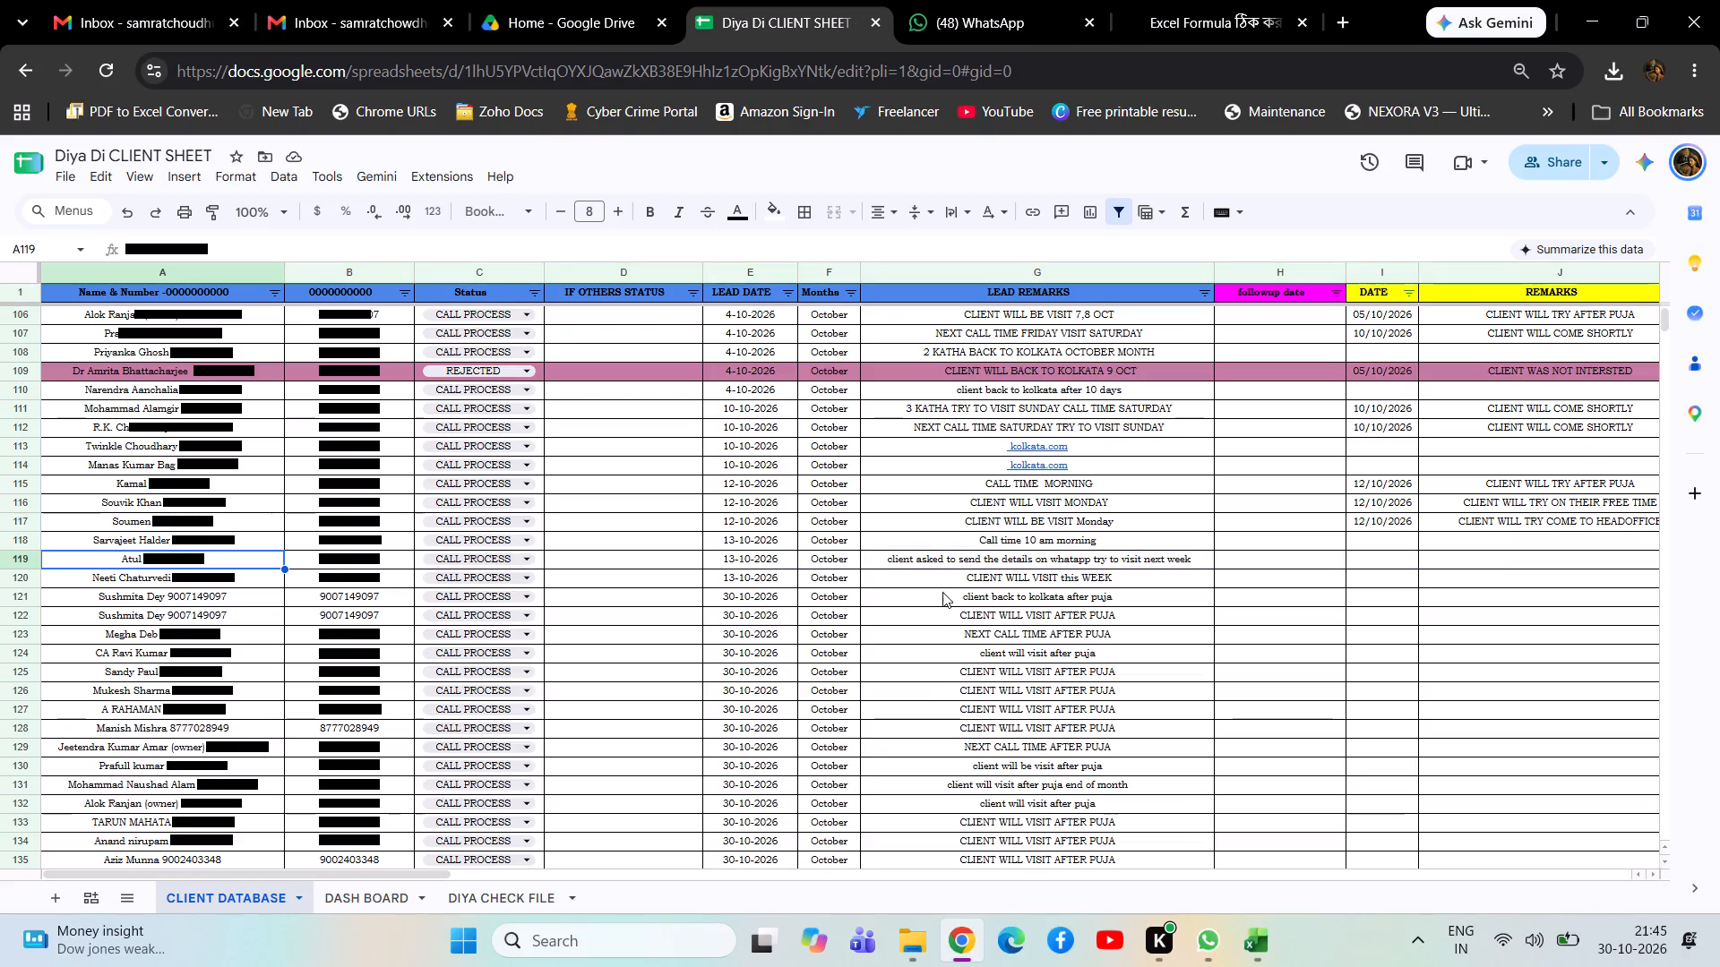
Enter 30-10-2026 in the DATE column for the lead in row 122.
click(956, 609)
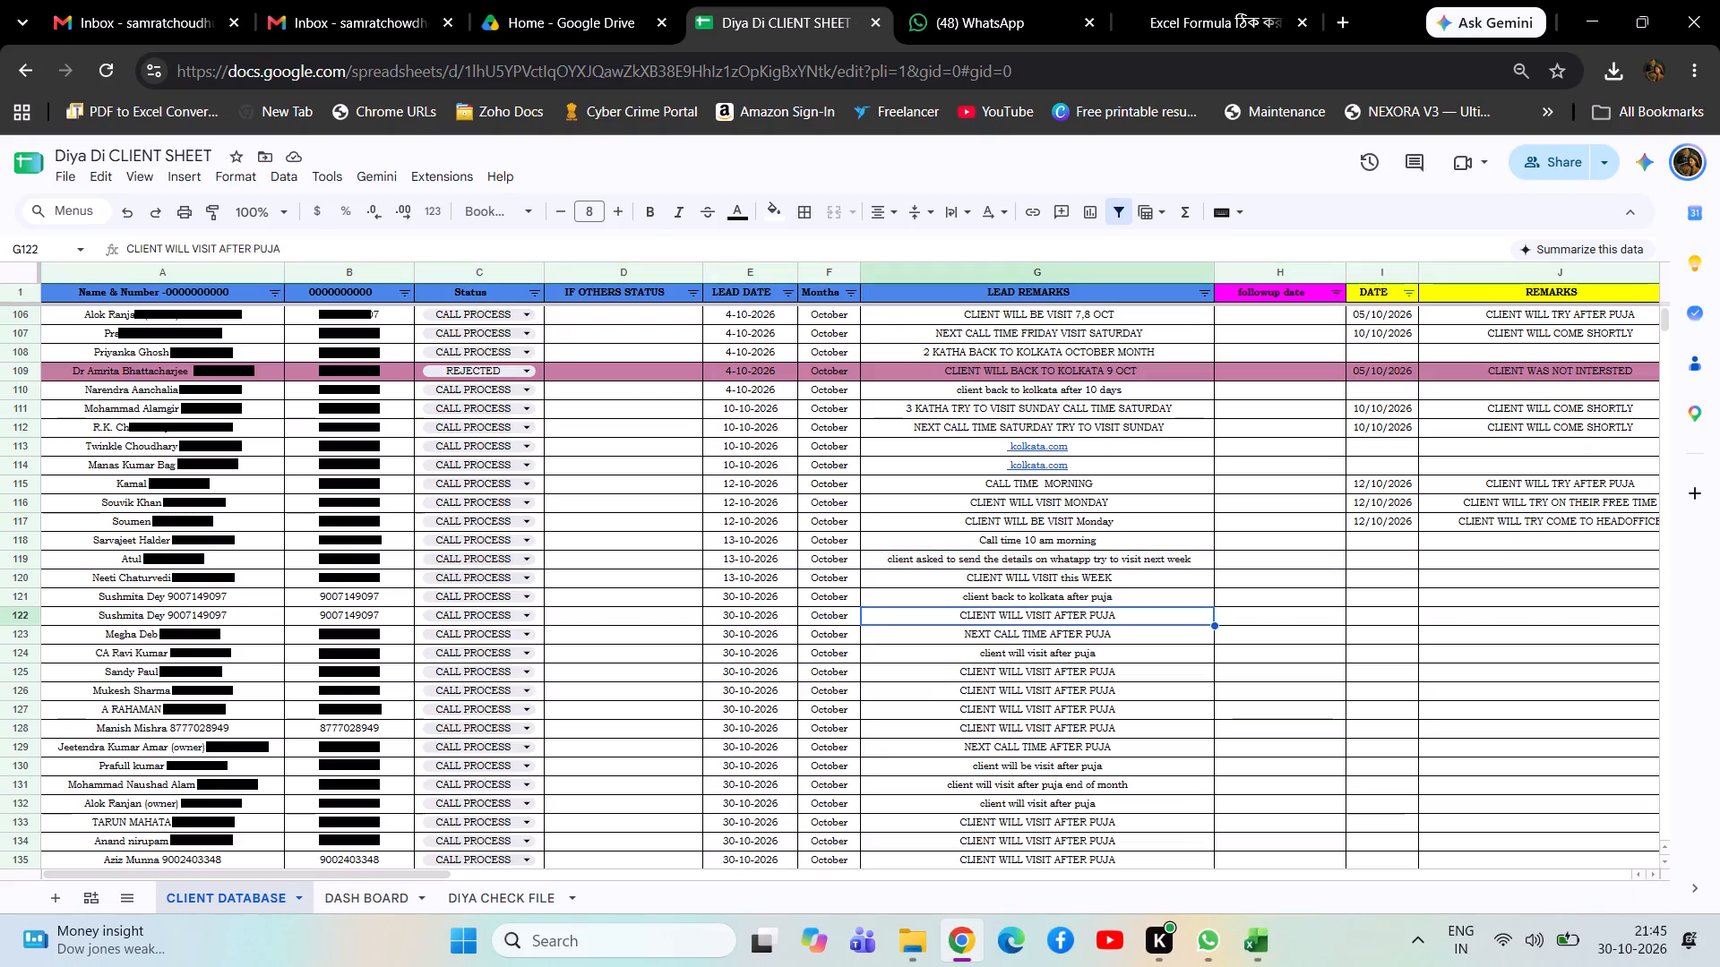
key(Right)
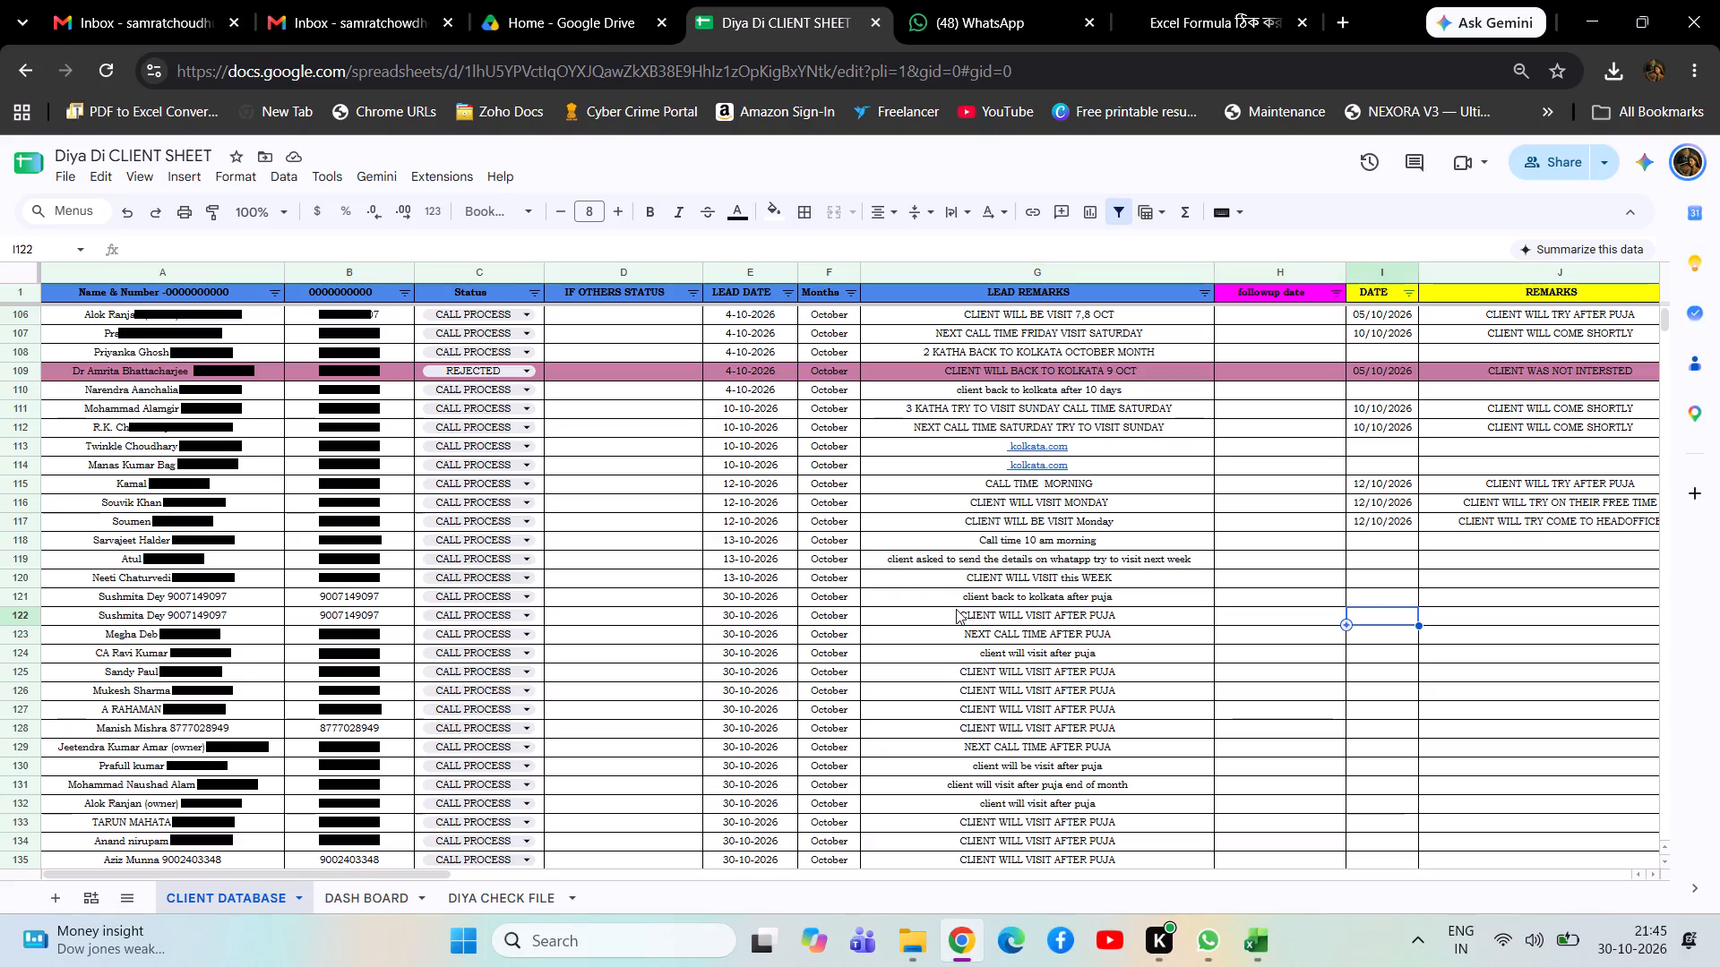
text(30-10-2026)
key(Return)
key(Up)
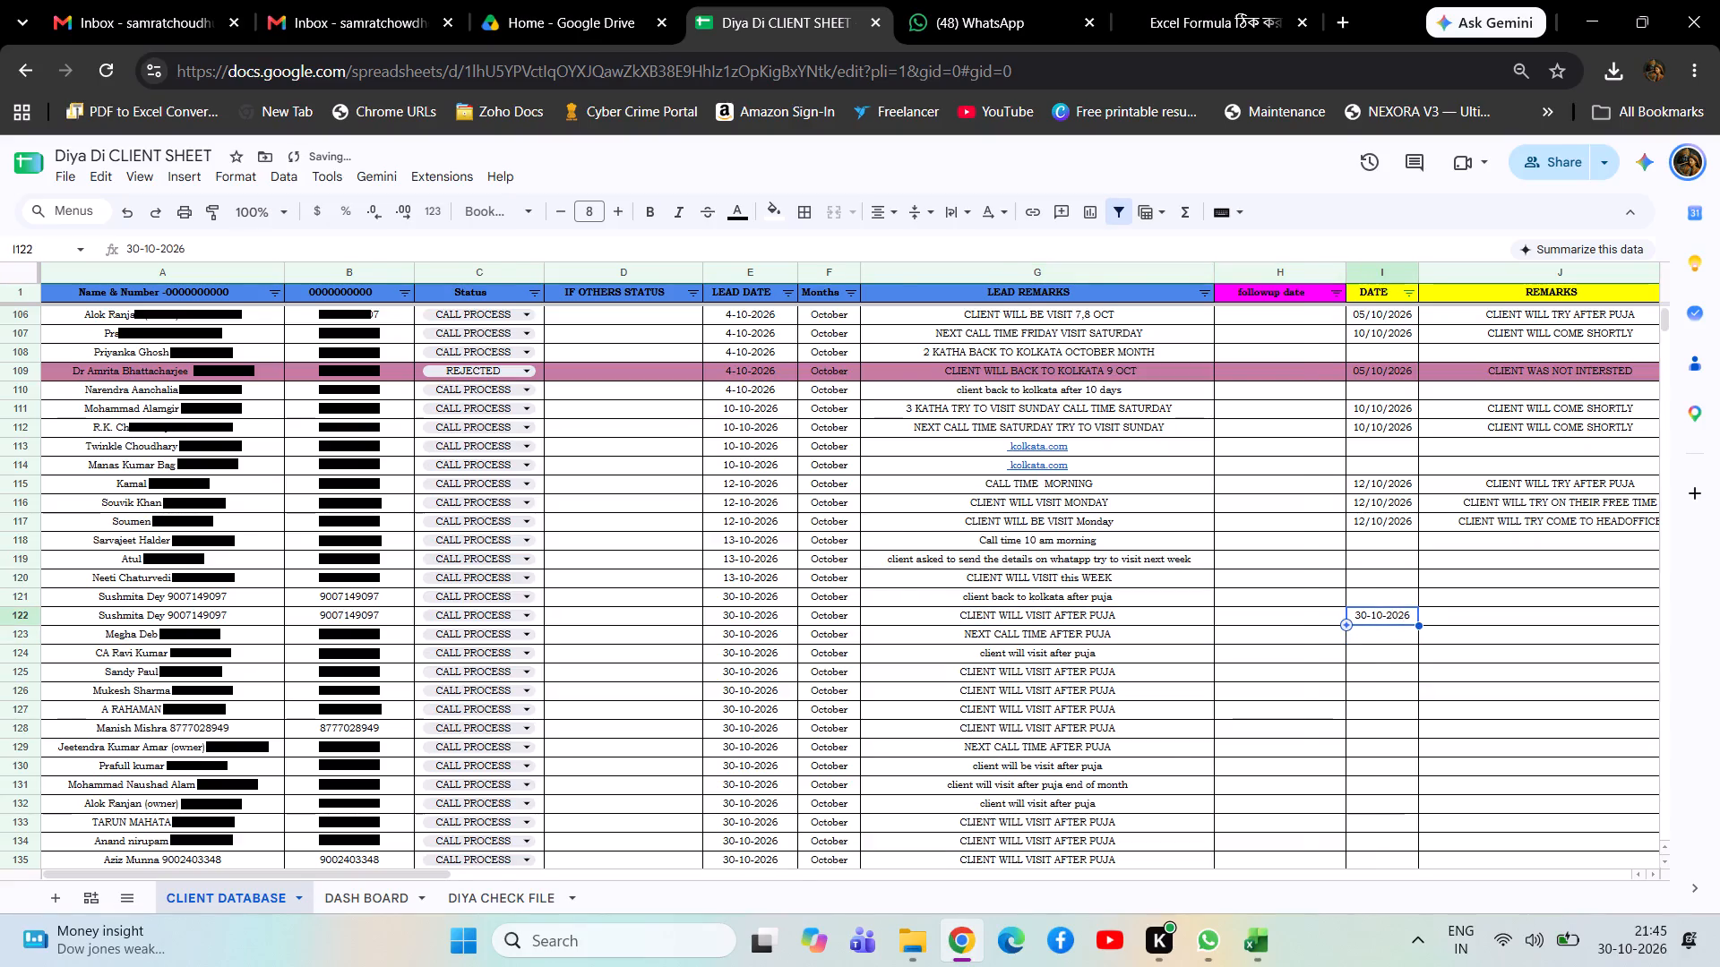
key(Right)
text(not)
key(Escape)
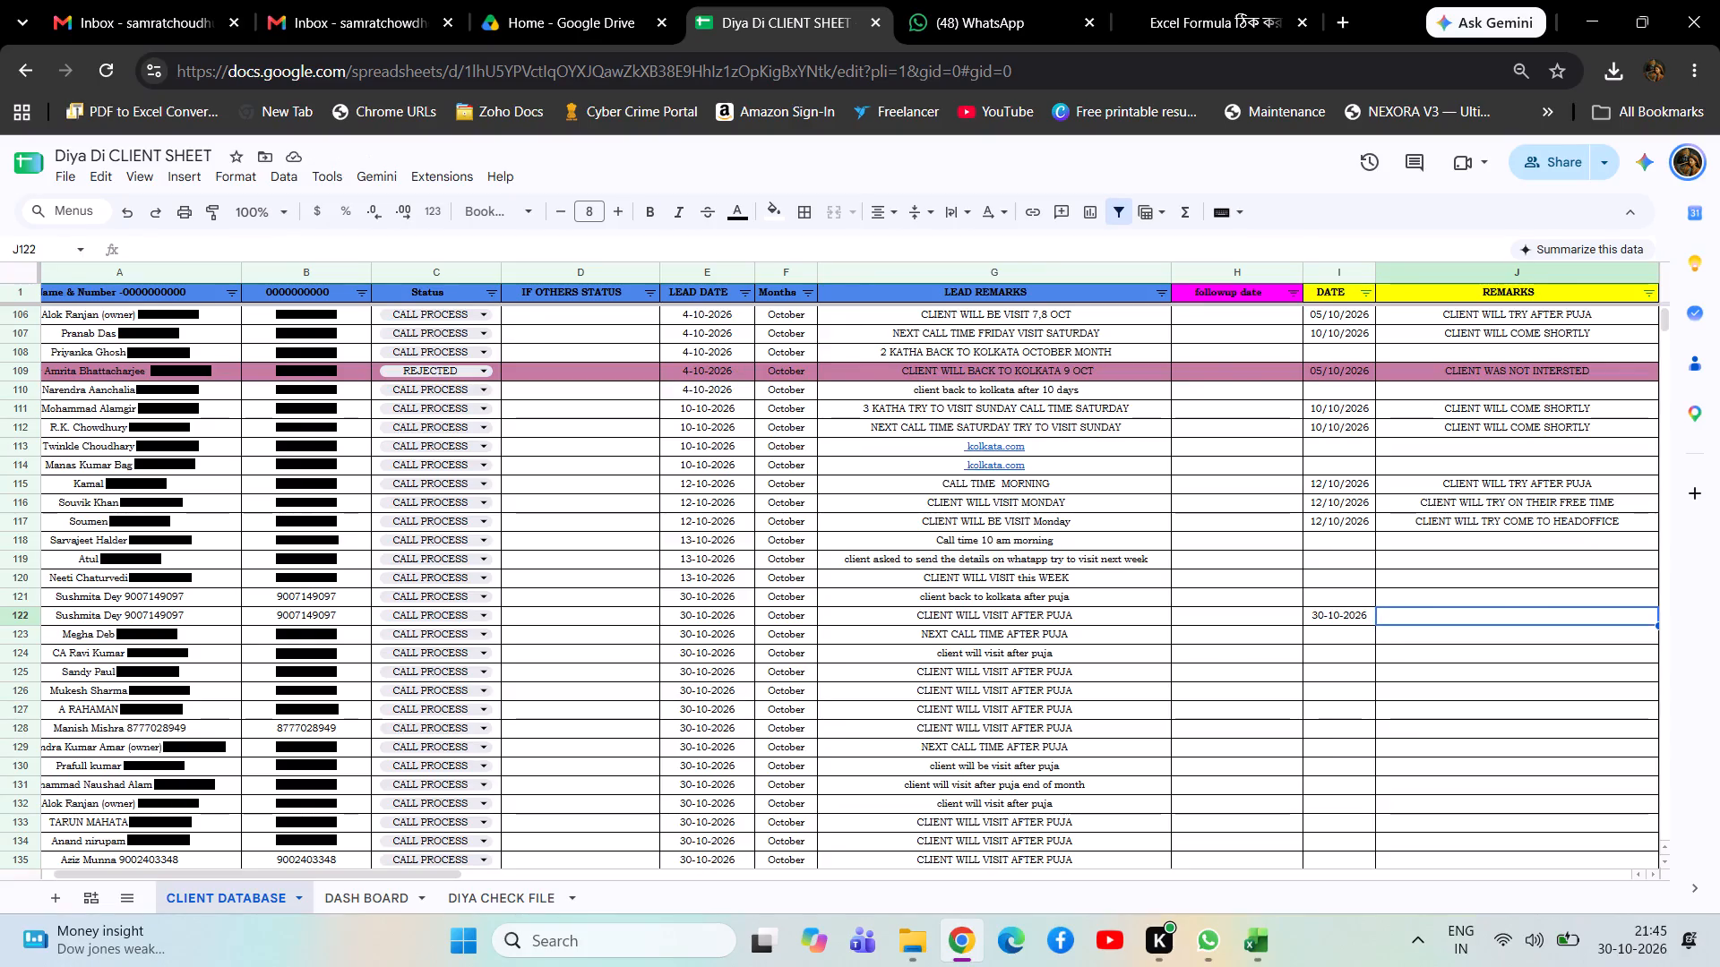
Review the REMARKS column from row 122 up through the October and September leads to row 53, and back down.
key(Up)
key(Up)
key(Up)
key(Up)
key(Up)
key(Up)
key(Up)
key(Up)
key(Up)
key(Up)
key(Up)
key(Up)
key(Up)
key(Up)
key(Up)
key(Up)
key(Up)
key(Up)
key(Up)
key(Up)
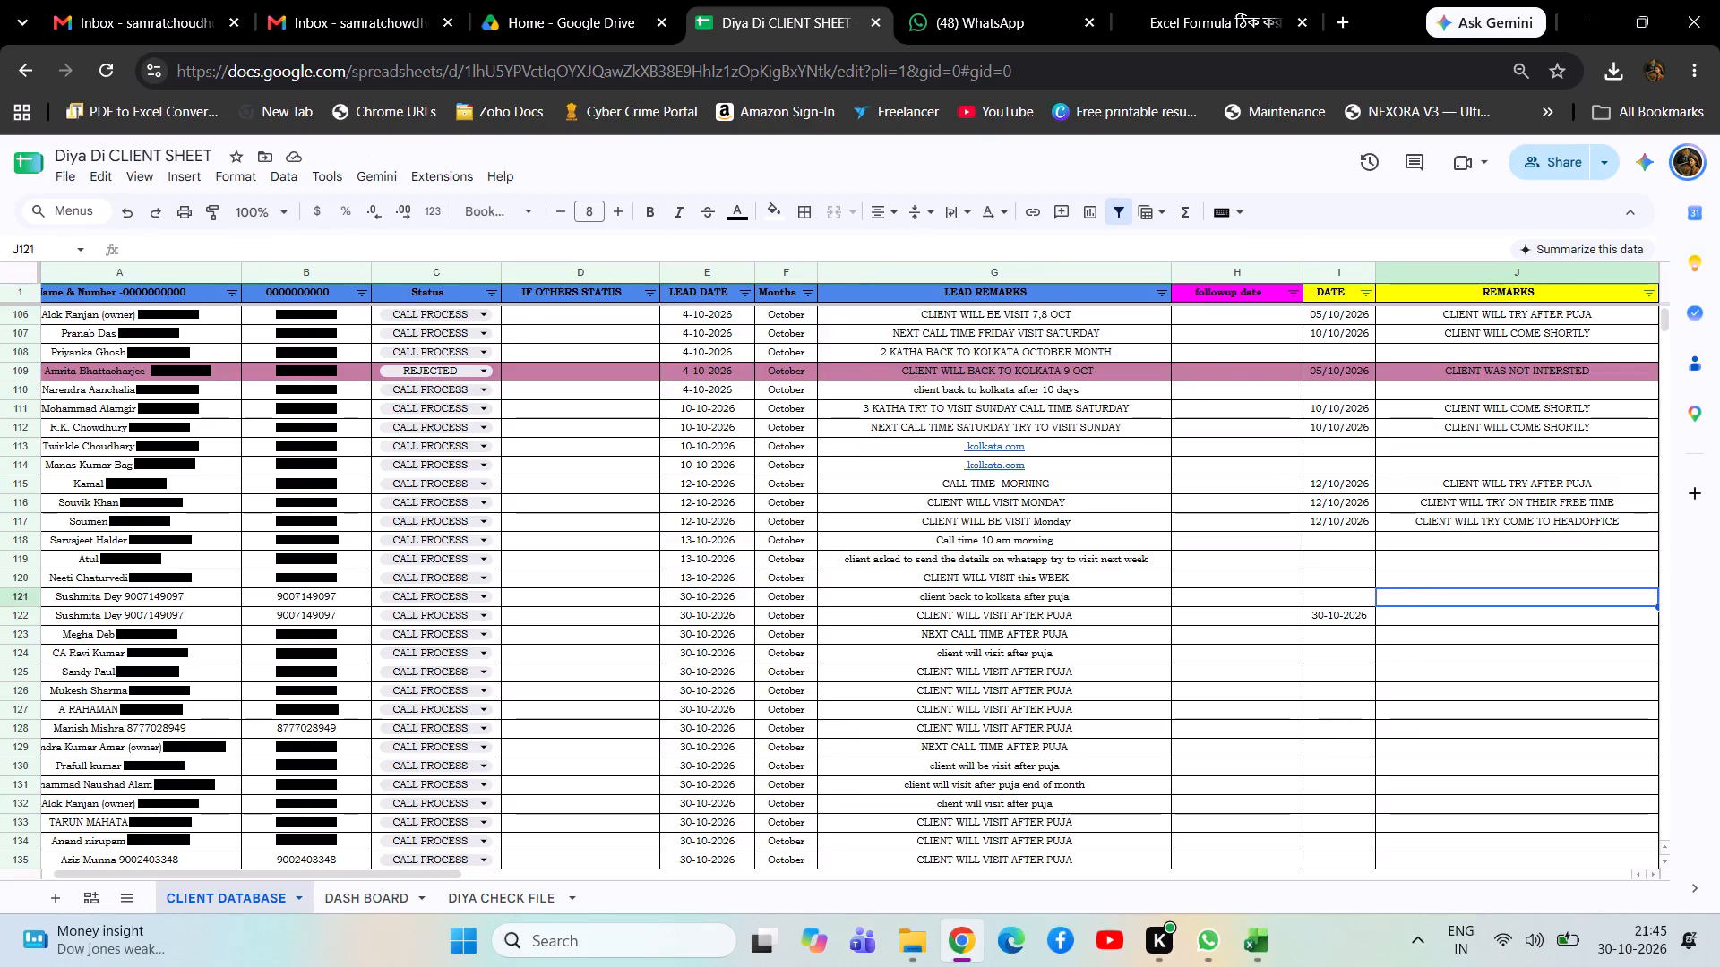
key(Up)
key(Up)
key(Up)
key(Up)
key(Up)
key(Up)
key(Up)
key(Up)
key(Up)
key(Up)
key(Up)
key(Up)
key(Up)
key(Up)
key(Up)
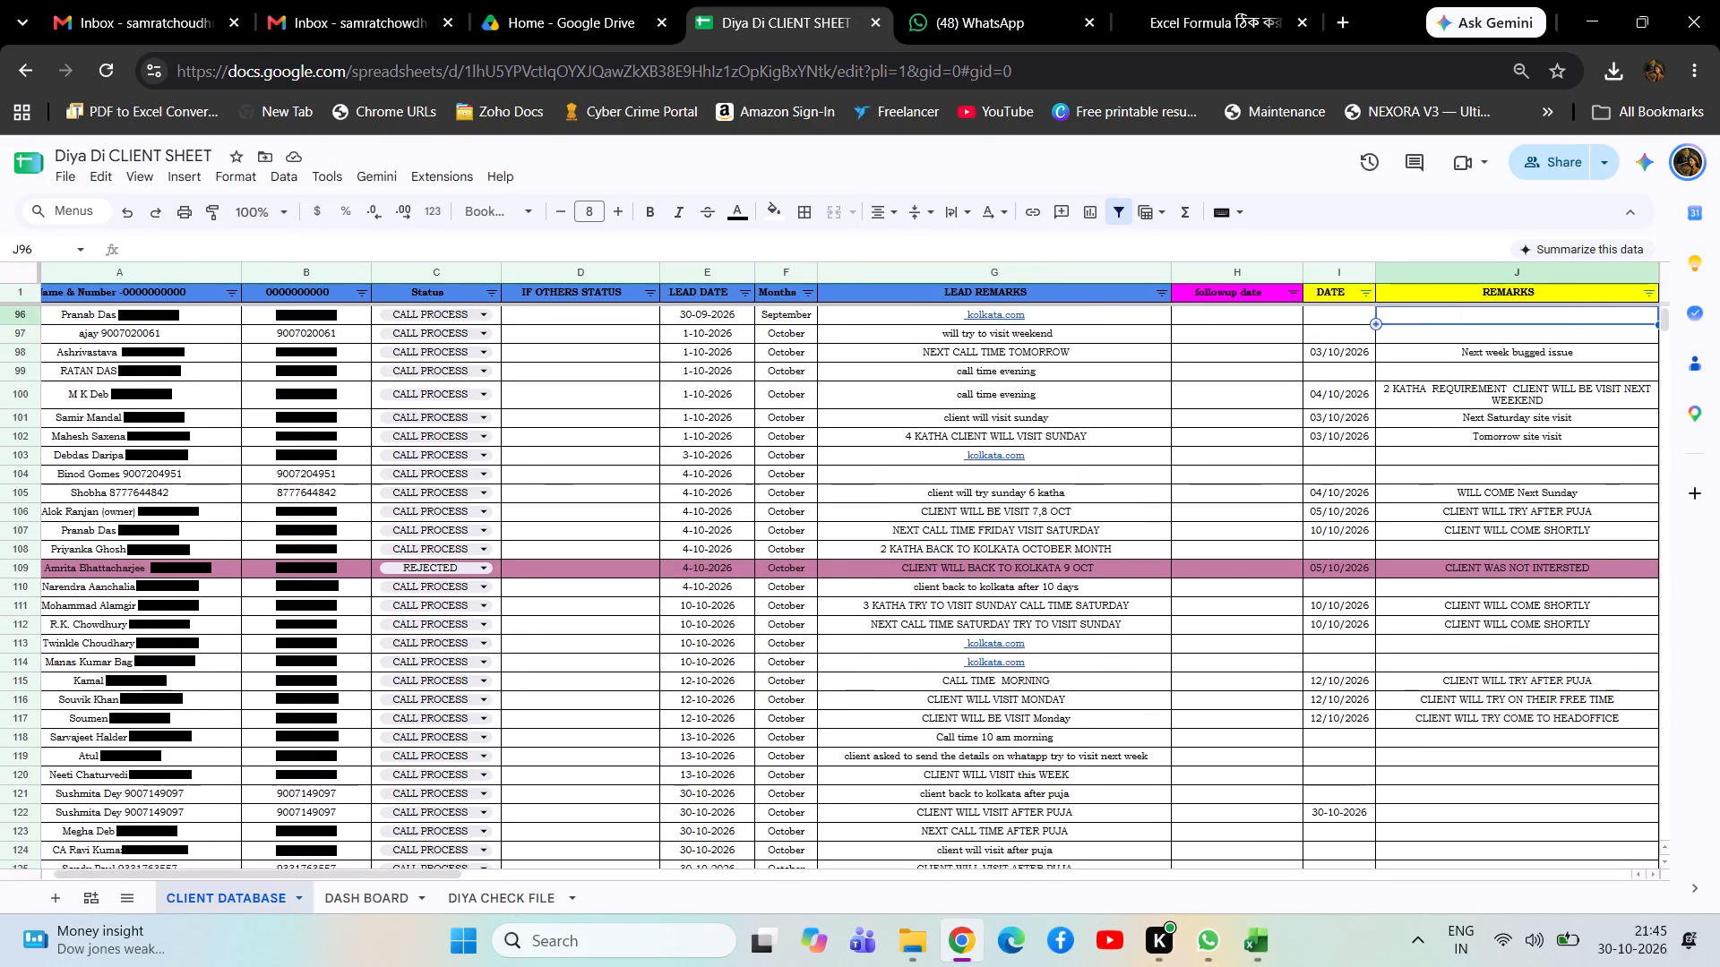
key(Up)
key(Up)
key(Up)
key(Up)
key(Up)
key(Up)
key(Up)
key(Up)
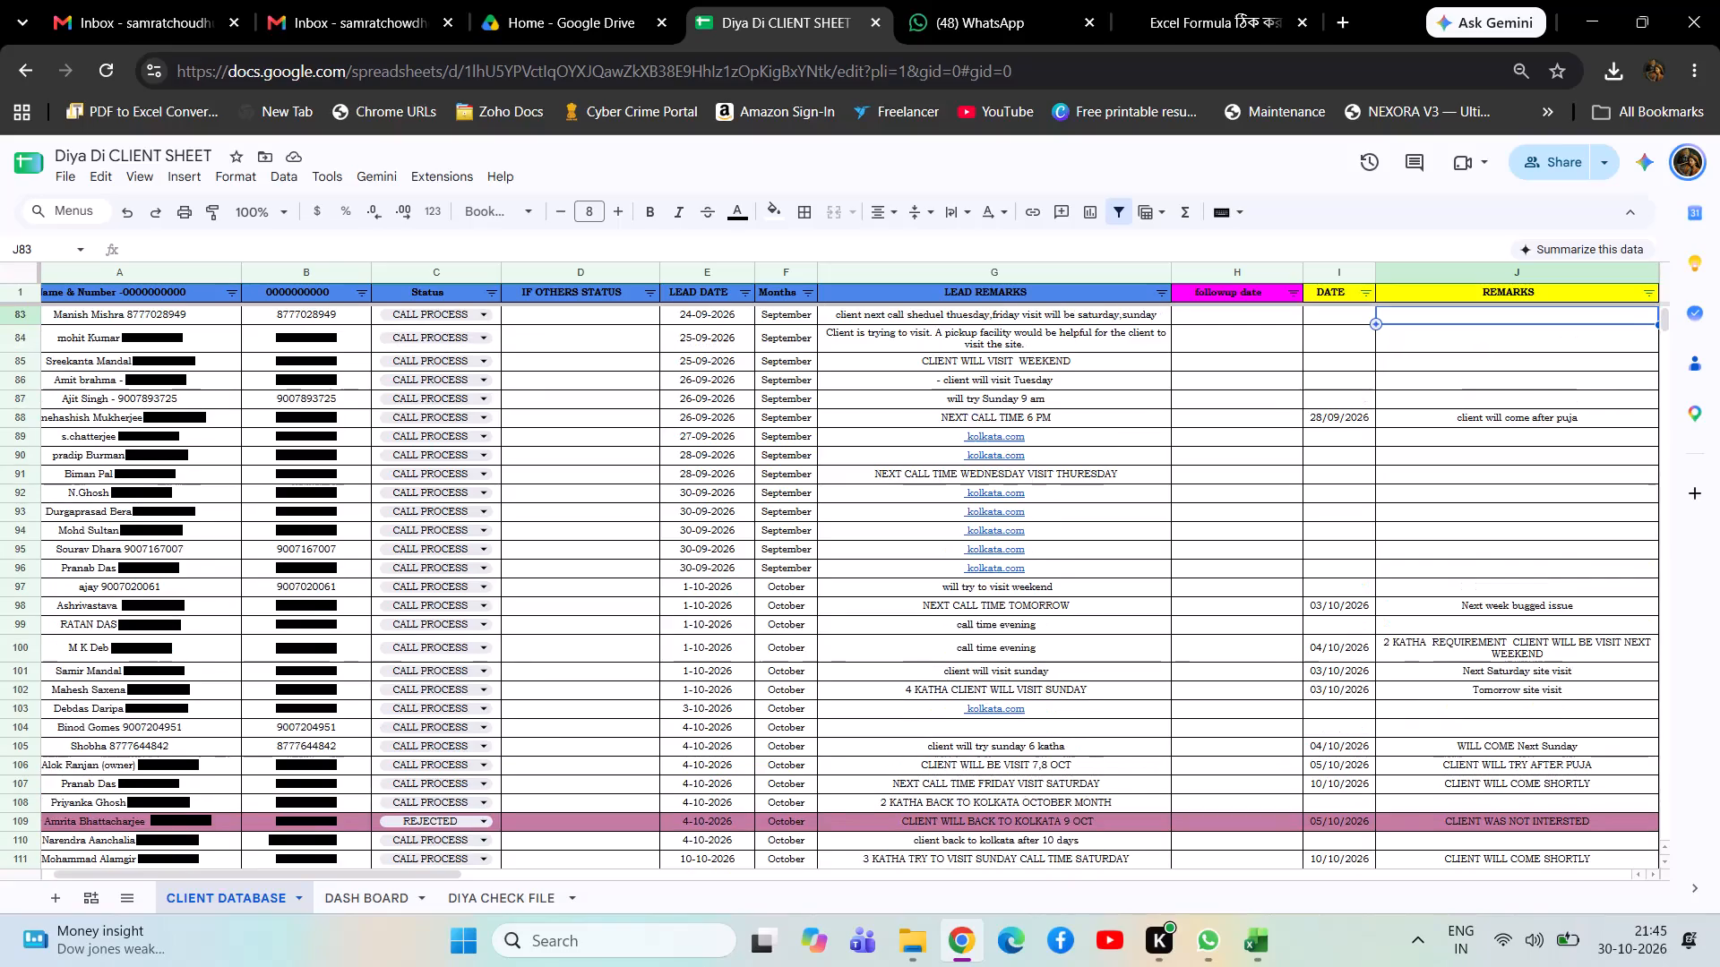
key(Up)
key(Up)
key(Up)
key(Up)
key(Up)
key(Up)
key(Up)
key(Up)
key(Up)
key(Up)
key(Up)
key(Up)
key(Up)
key(Up)
key(Up)
key(Up)
key(Up)
key(Up)
key(Up)
key(Up)
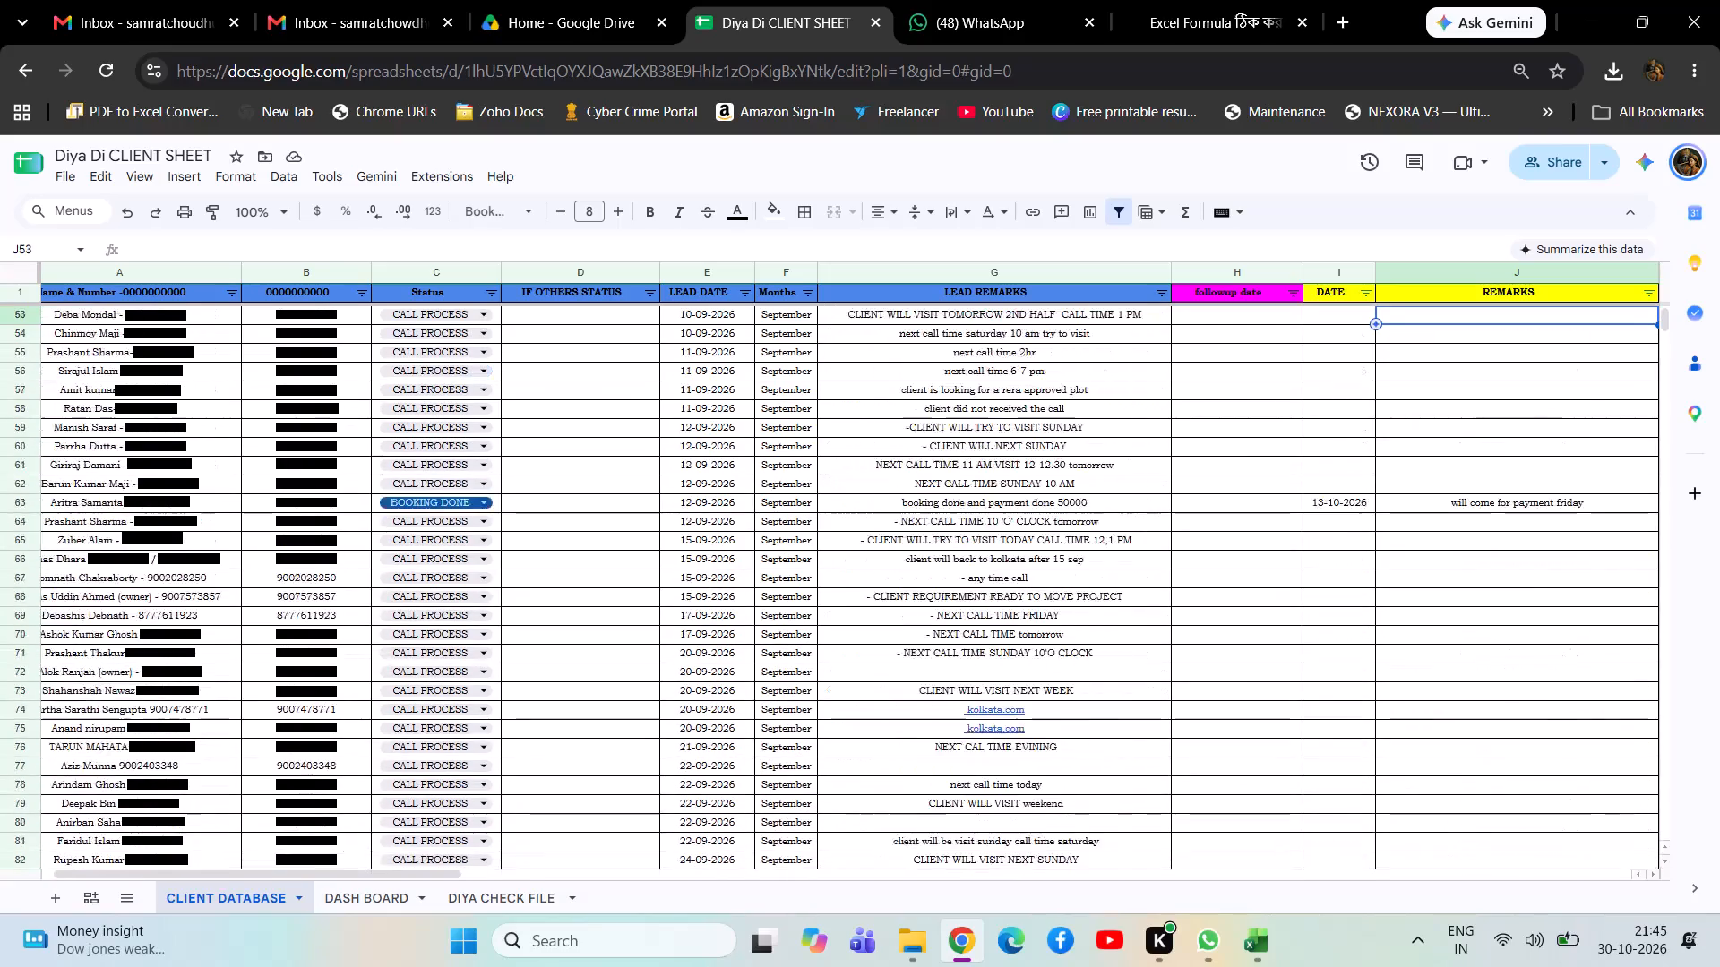
key(Down)
key(Down)
key(Down)
key(Down)
key(Down)
key(Down)
key(Down)
key(Down)
key(Down)
key(Down)
key(Down)
key(Down)
key(Down)
key(Down)
key(Down)
key(Down)
key(Down)
key(Down)
key(Down)
key(Down)
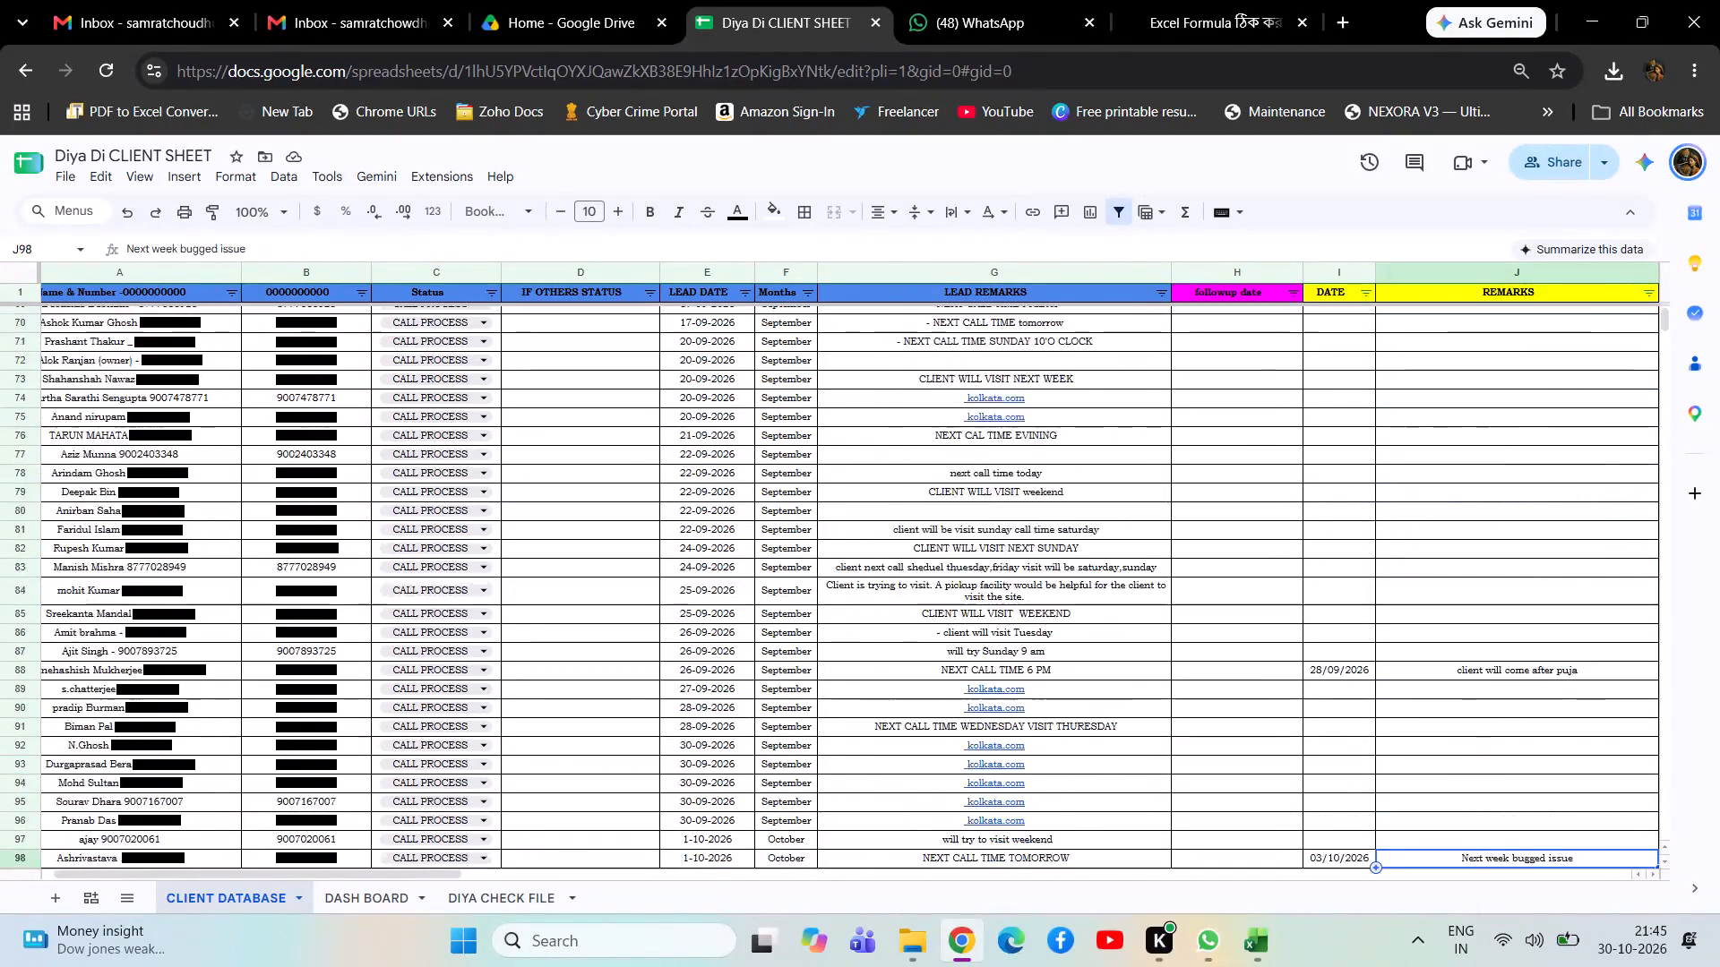
key(Up)
key(Up)
key(Up)
key(Up)
key(Up)
key(Up)
key(Up)
key(Up)
key(Up)
key(Up)
key(Up)
key(Up)
key(Up)
key(Up)
key(Up)
key(Up)
key(Up)
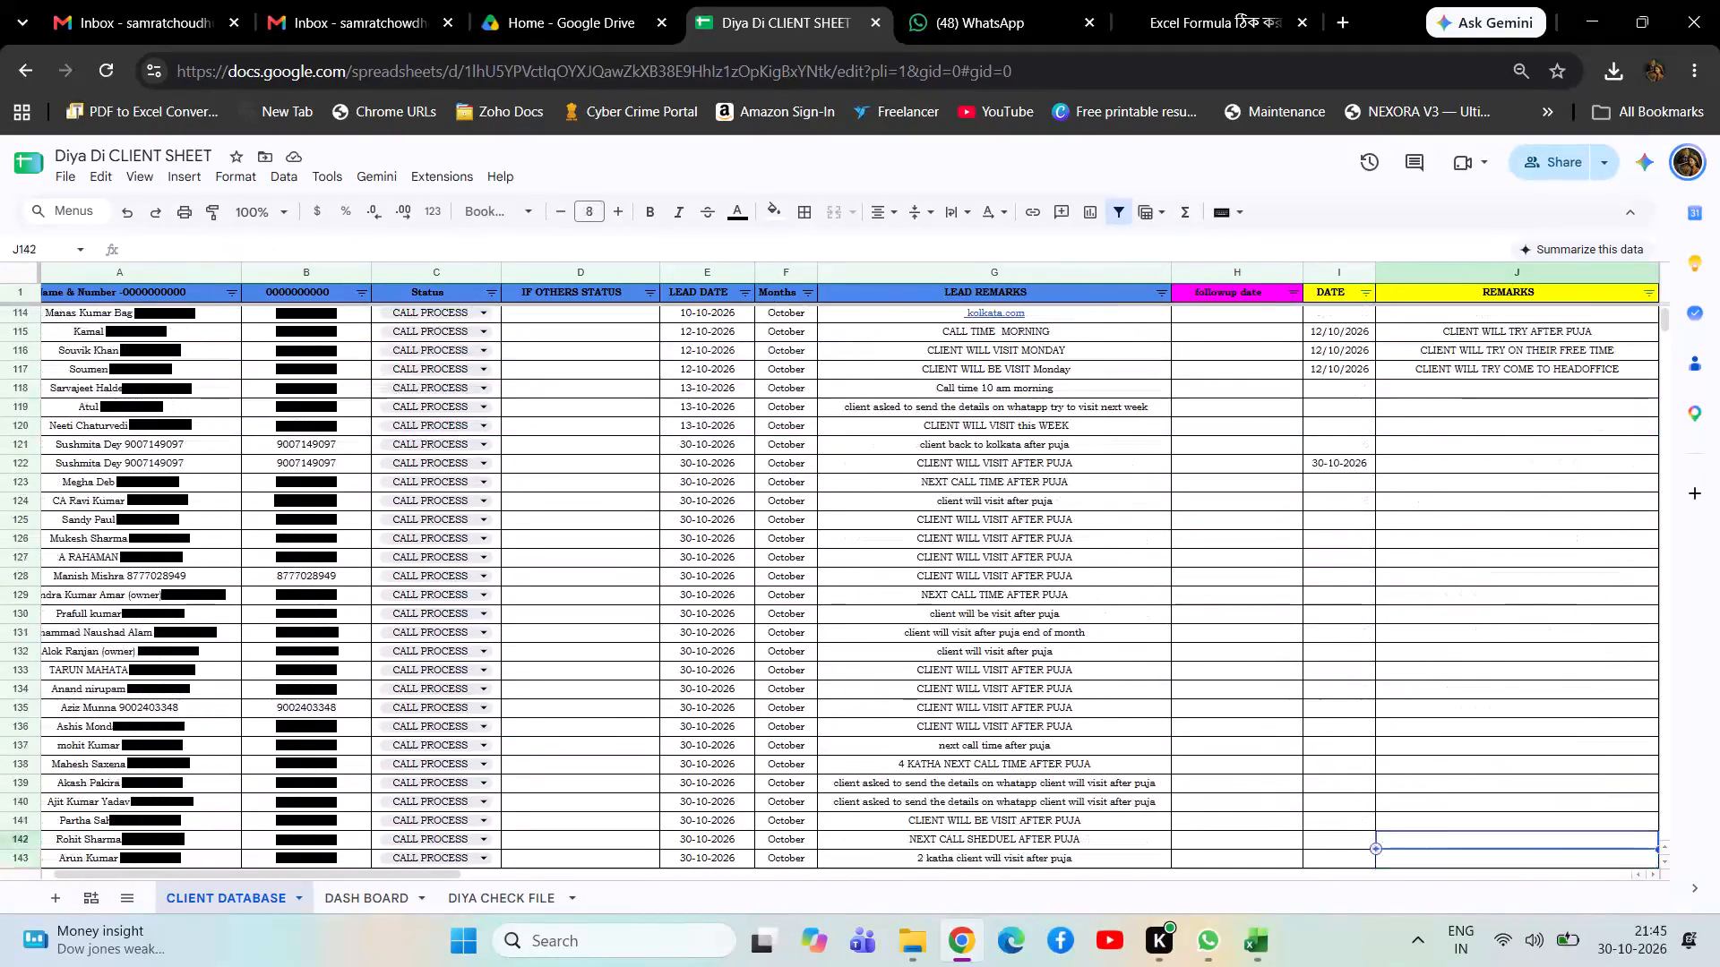
key(Up)
key(Up)
key(Up)
key(Up)
key(Up)
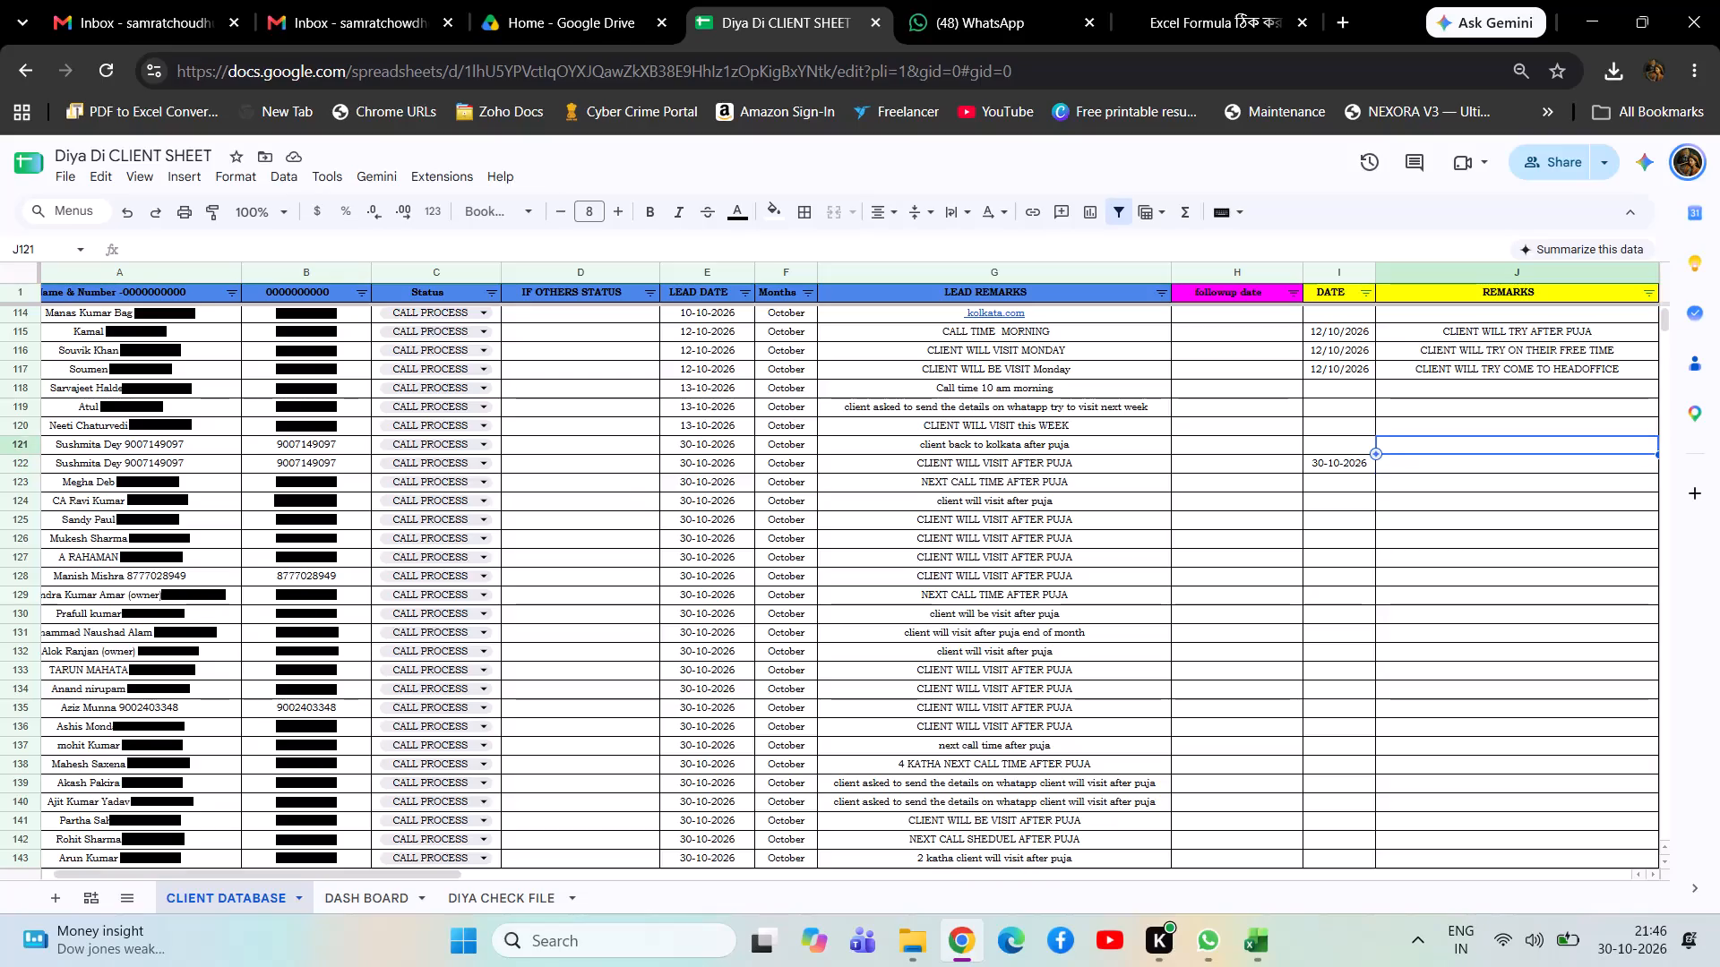
Enter the remark "client is not answaring the phone" in the REMARKS column for the lead in row 122.
key(Down)
text(cli)
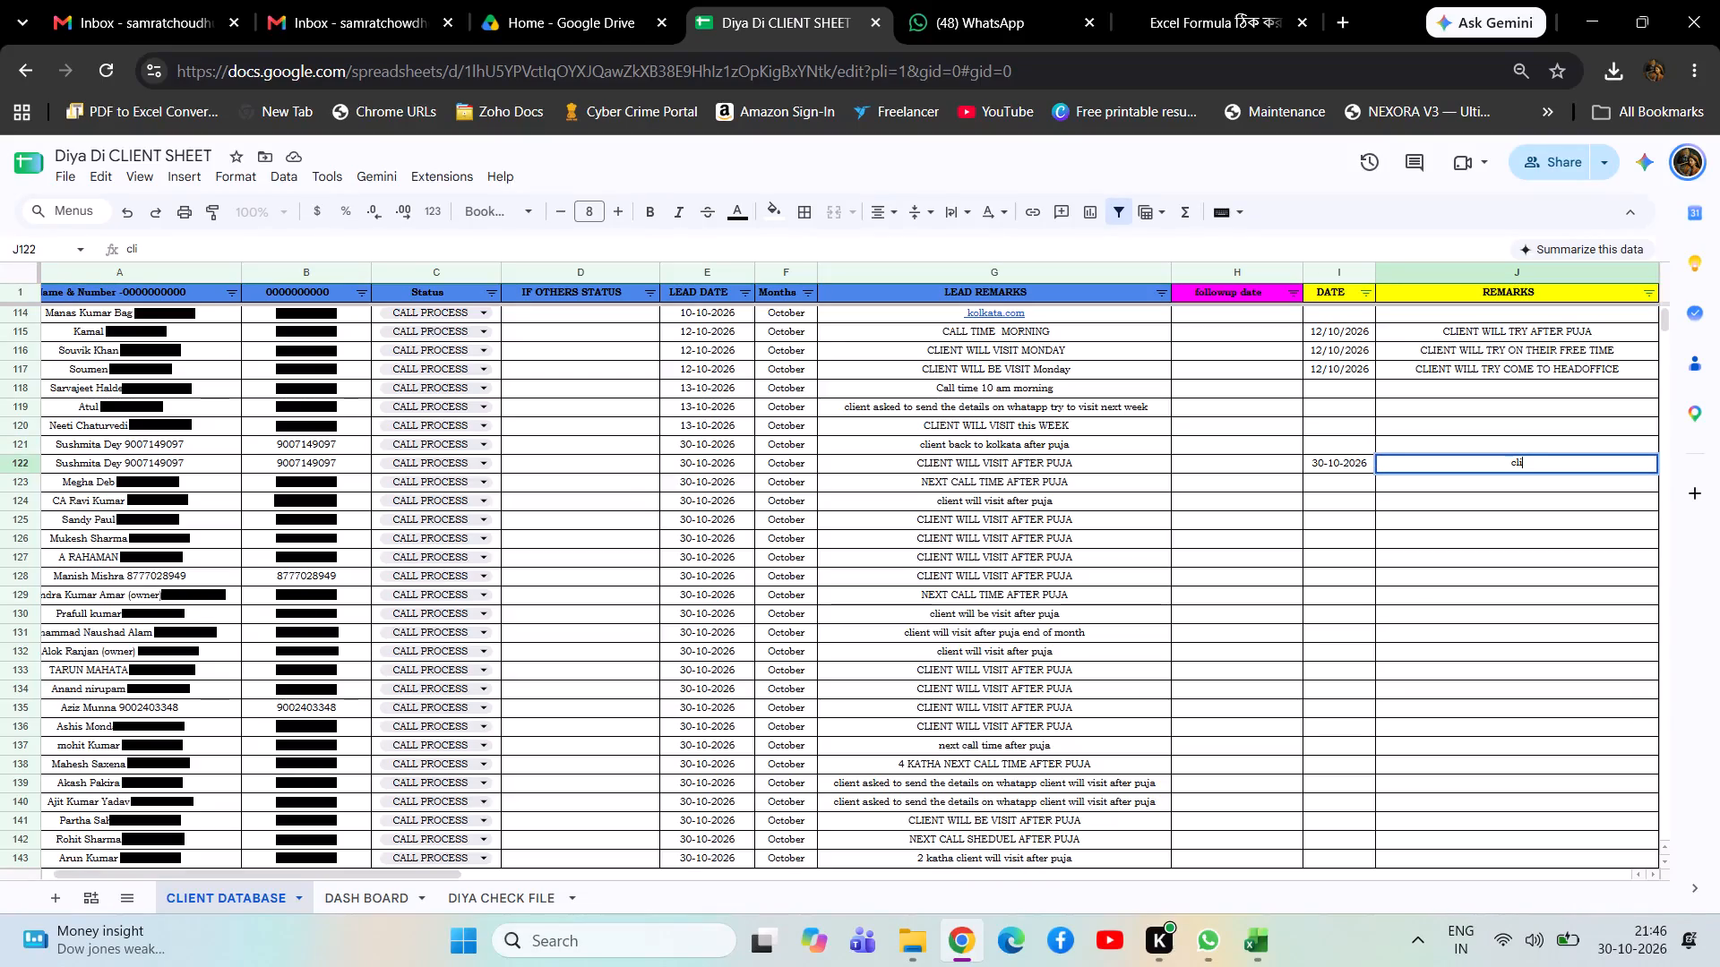
text(ent)
key(space)
key(BackSpace)
key(BackSpace)
key(BackSpace)
key(BackSpace)
text(ent)
key(space)
text(is not a)
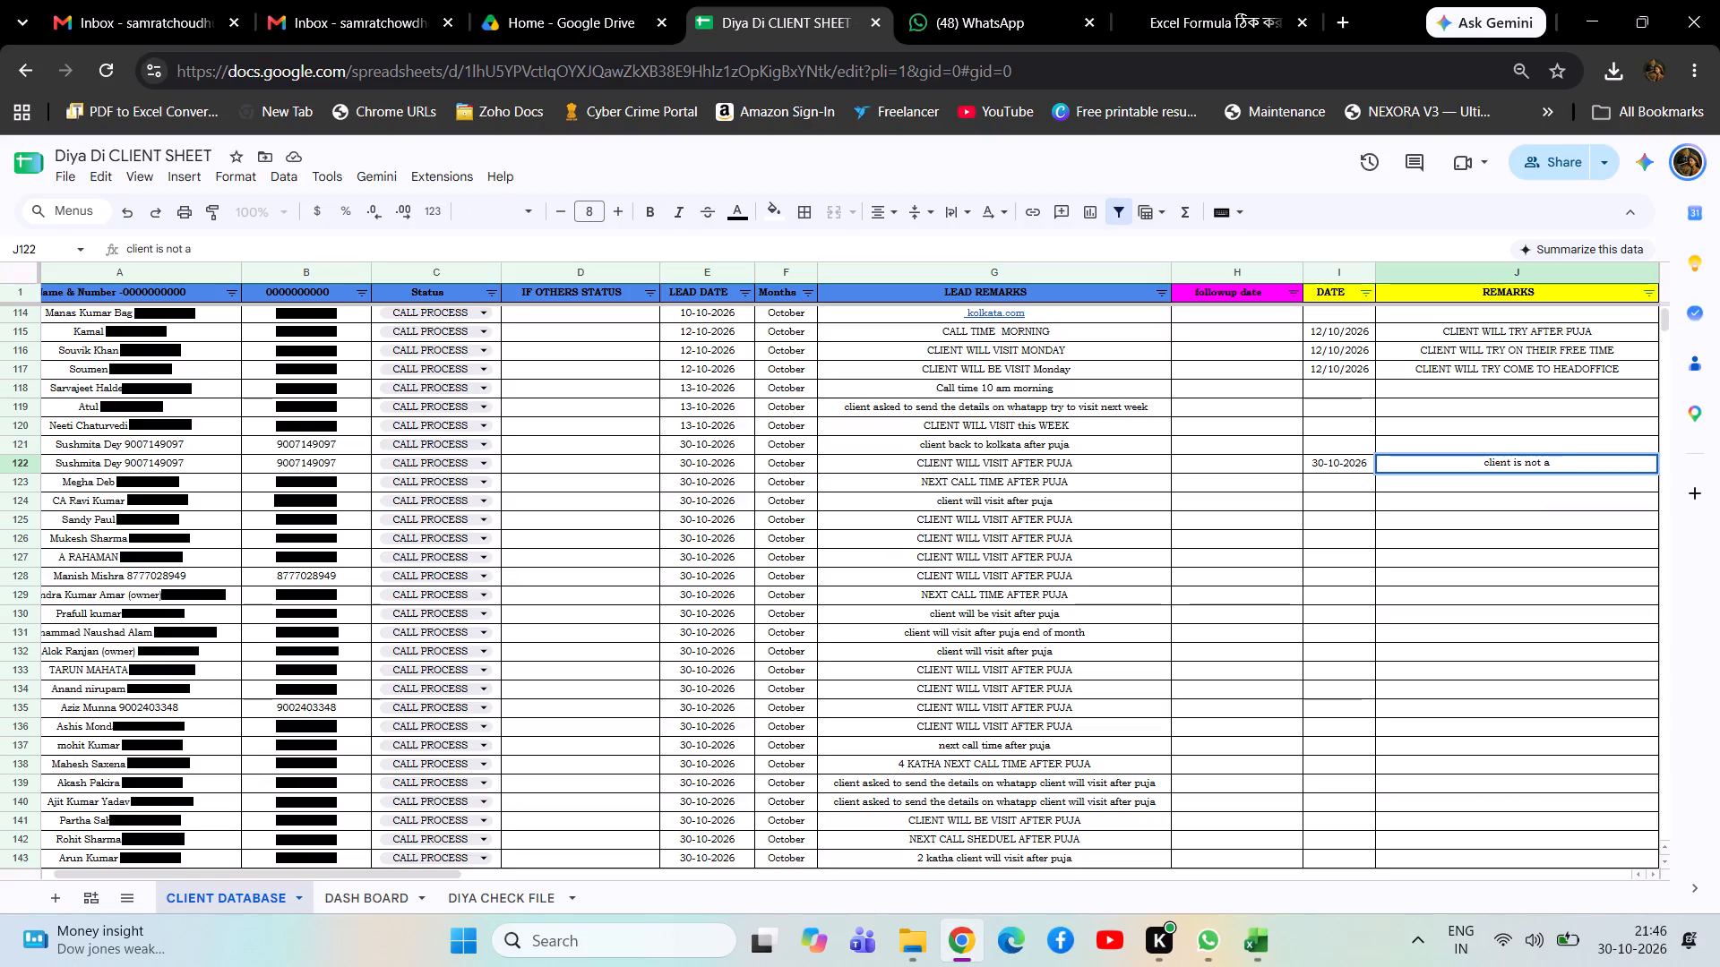
text(nswar)
text(ing)
key(space)
text(the phone)
key(space)
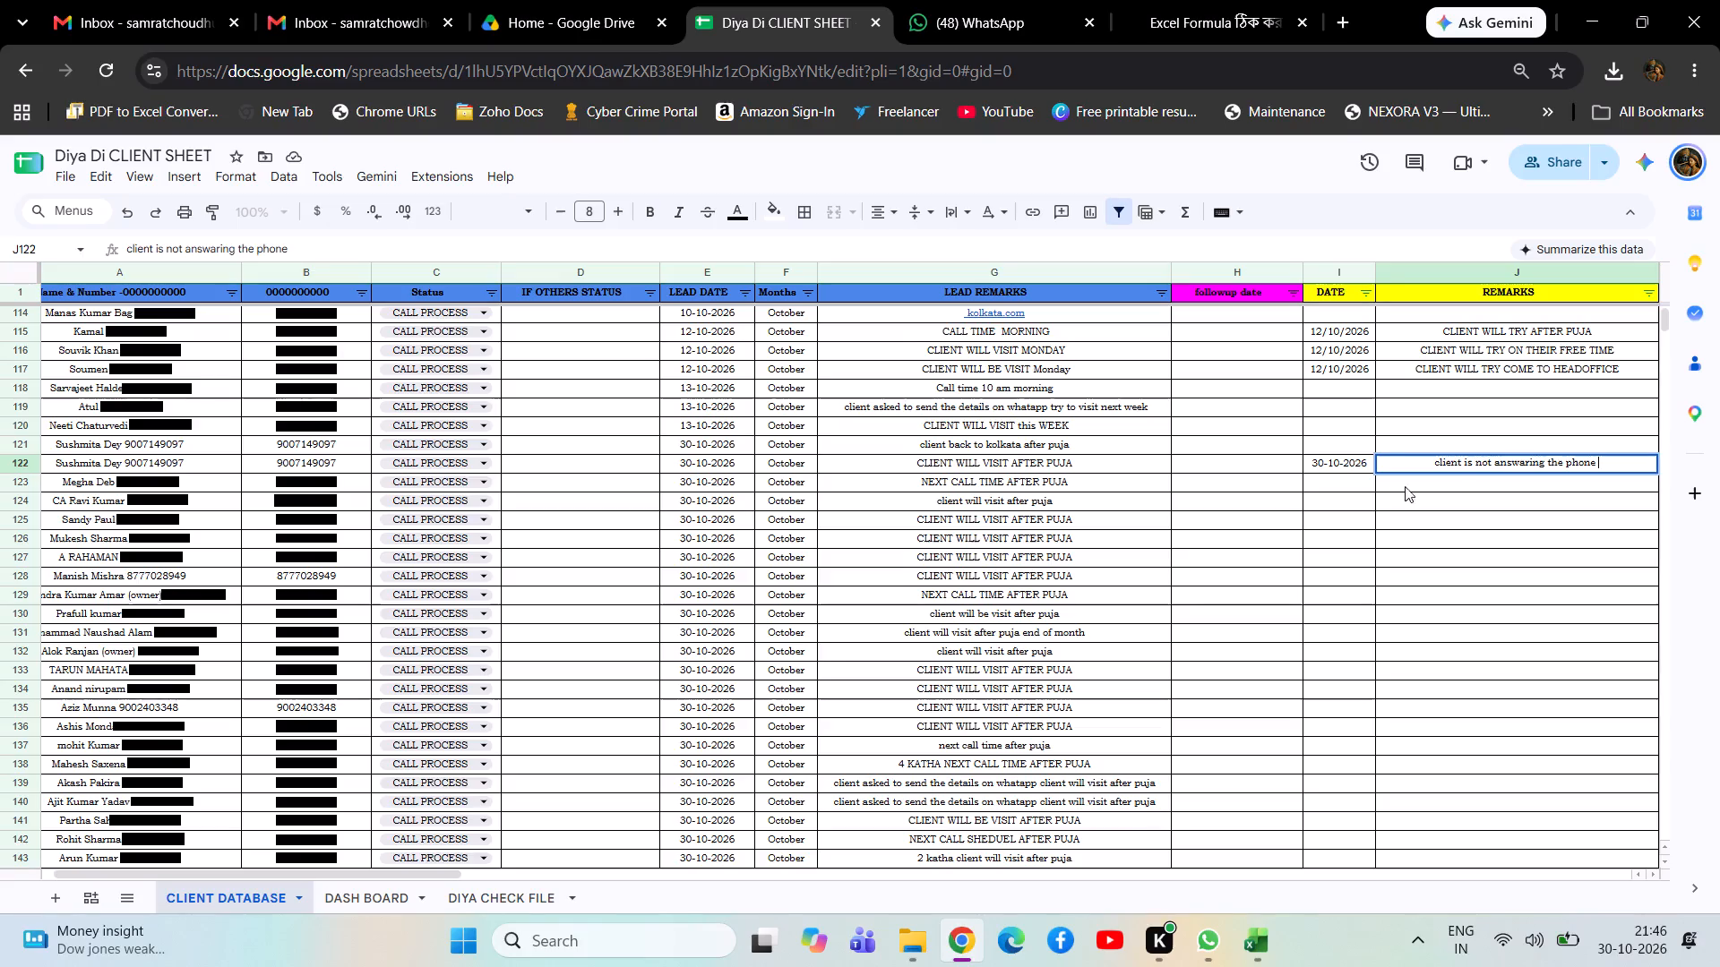
click(1449, 490)
Edit the spelling in the row 122 remark so it reads "client is not answring the phone".
double_click(1523, 461)
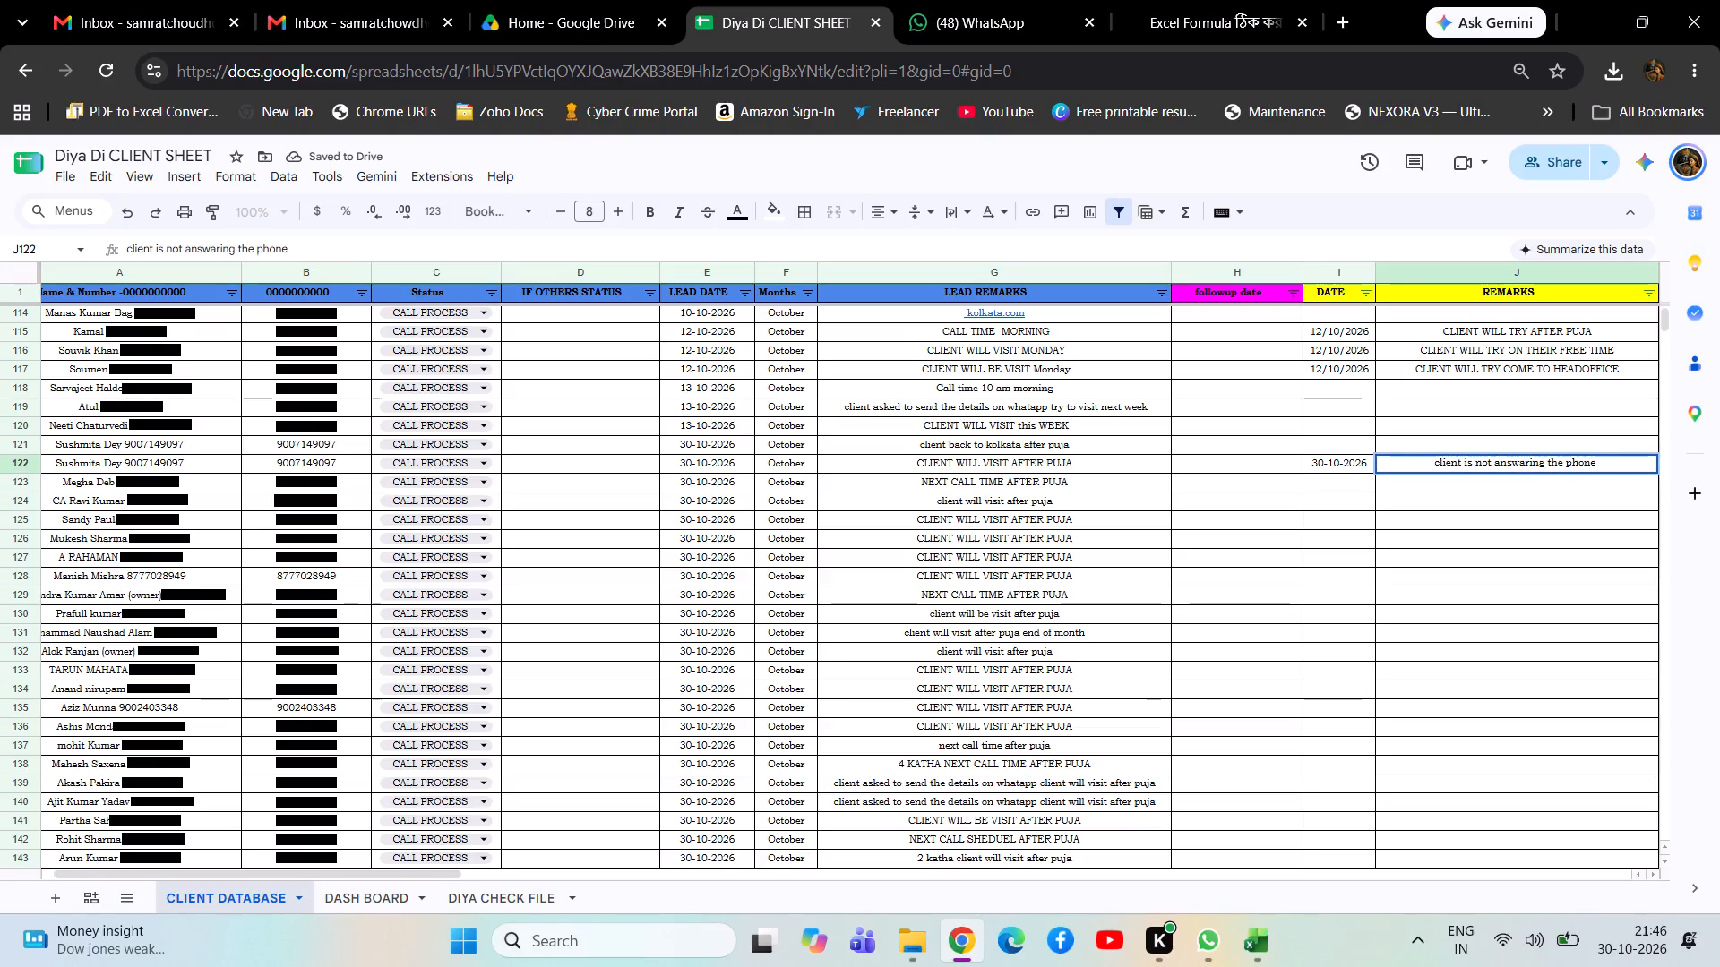
key(Left)
key(Left)
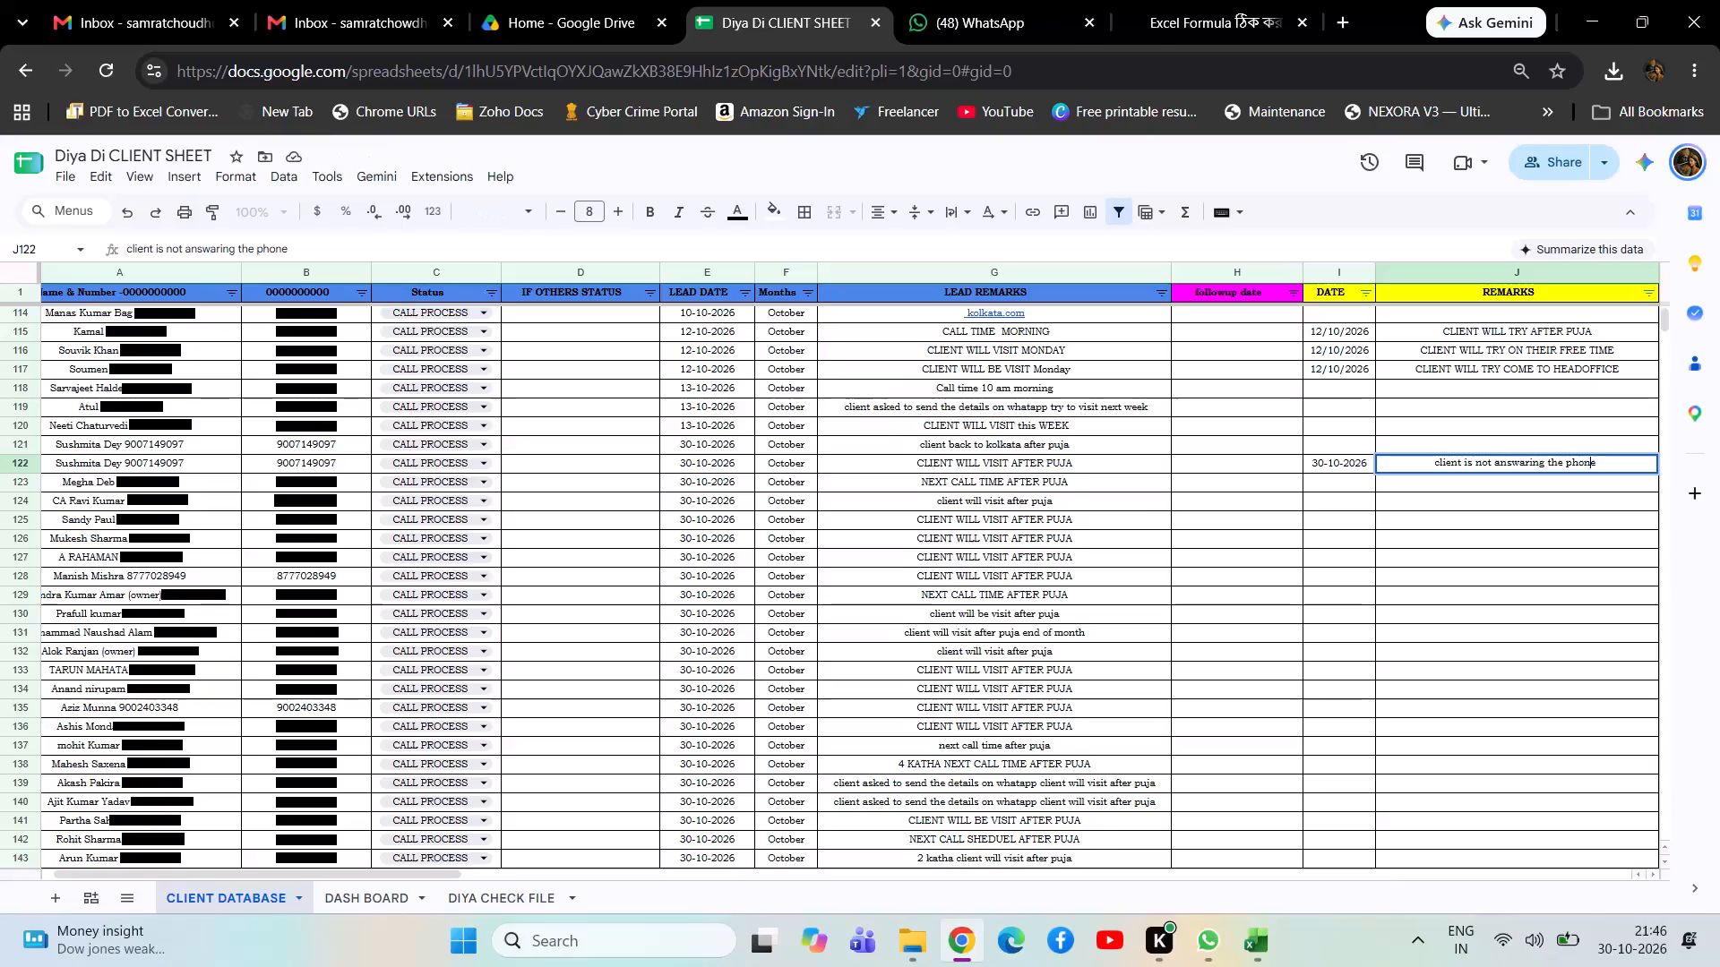
key(Left)
key(Left)
key(Left)
key(Left)
key(Left)
key(Left)
key(Left)
key(Left)
key(Left)
key(Left)
key(Left)
key(Left)
key(Left)
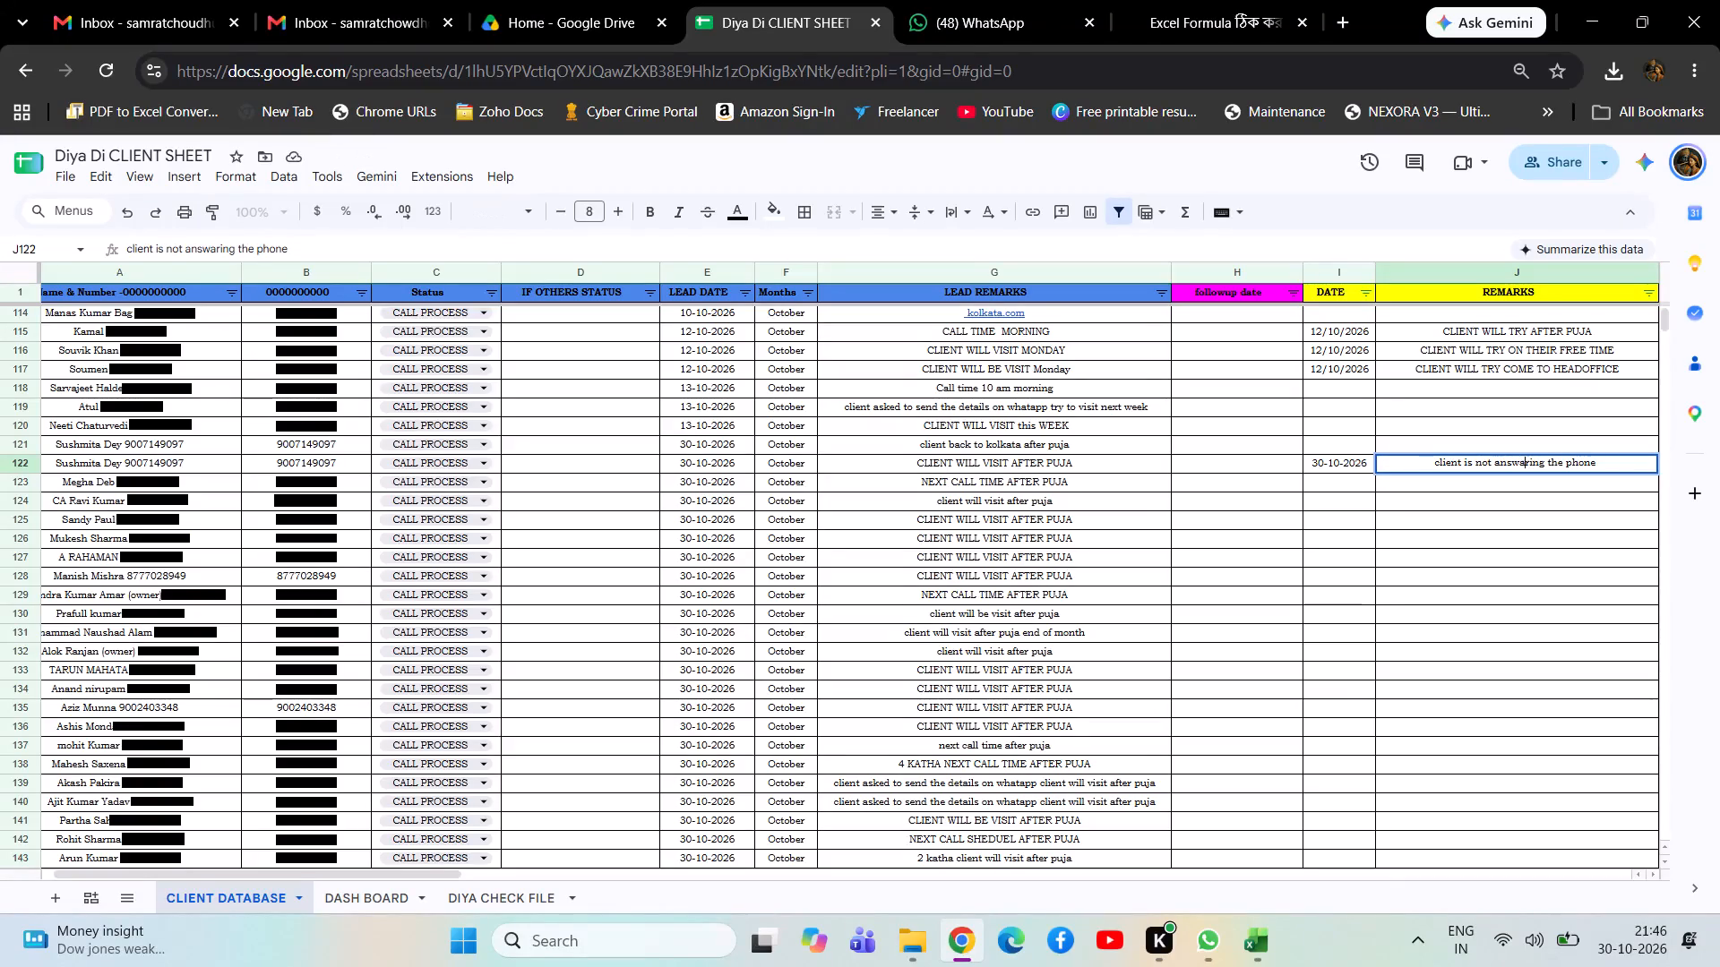
key(BackSpace)
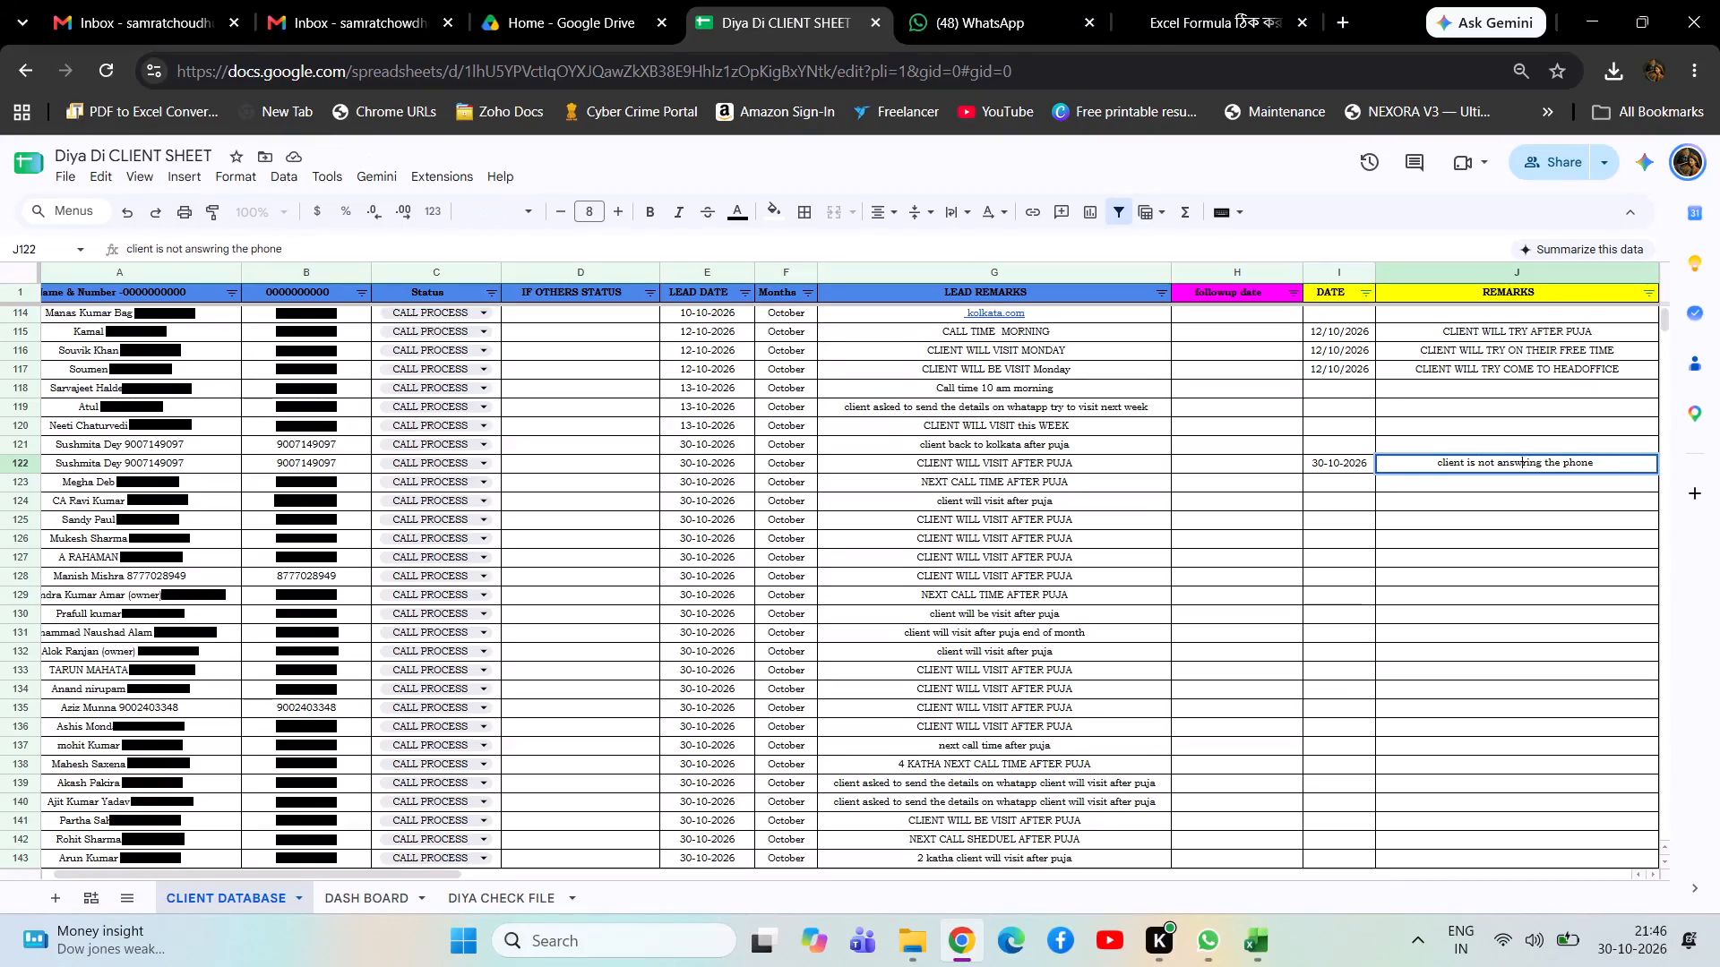
key(Return)
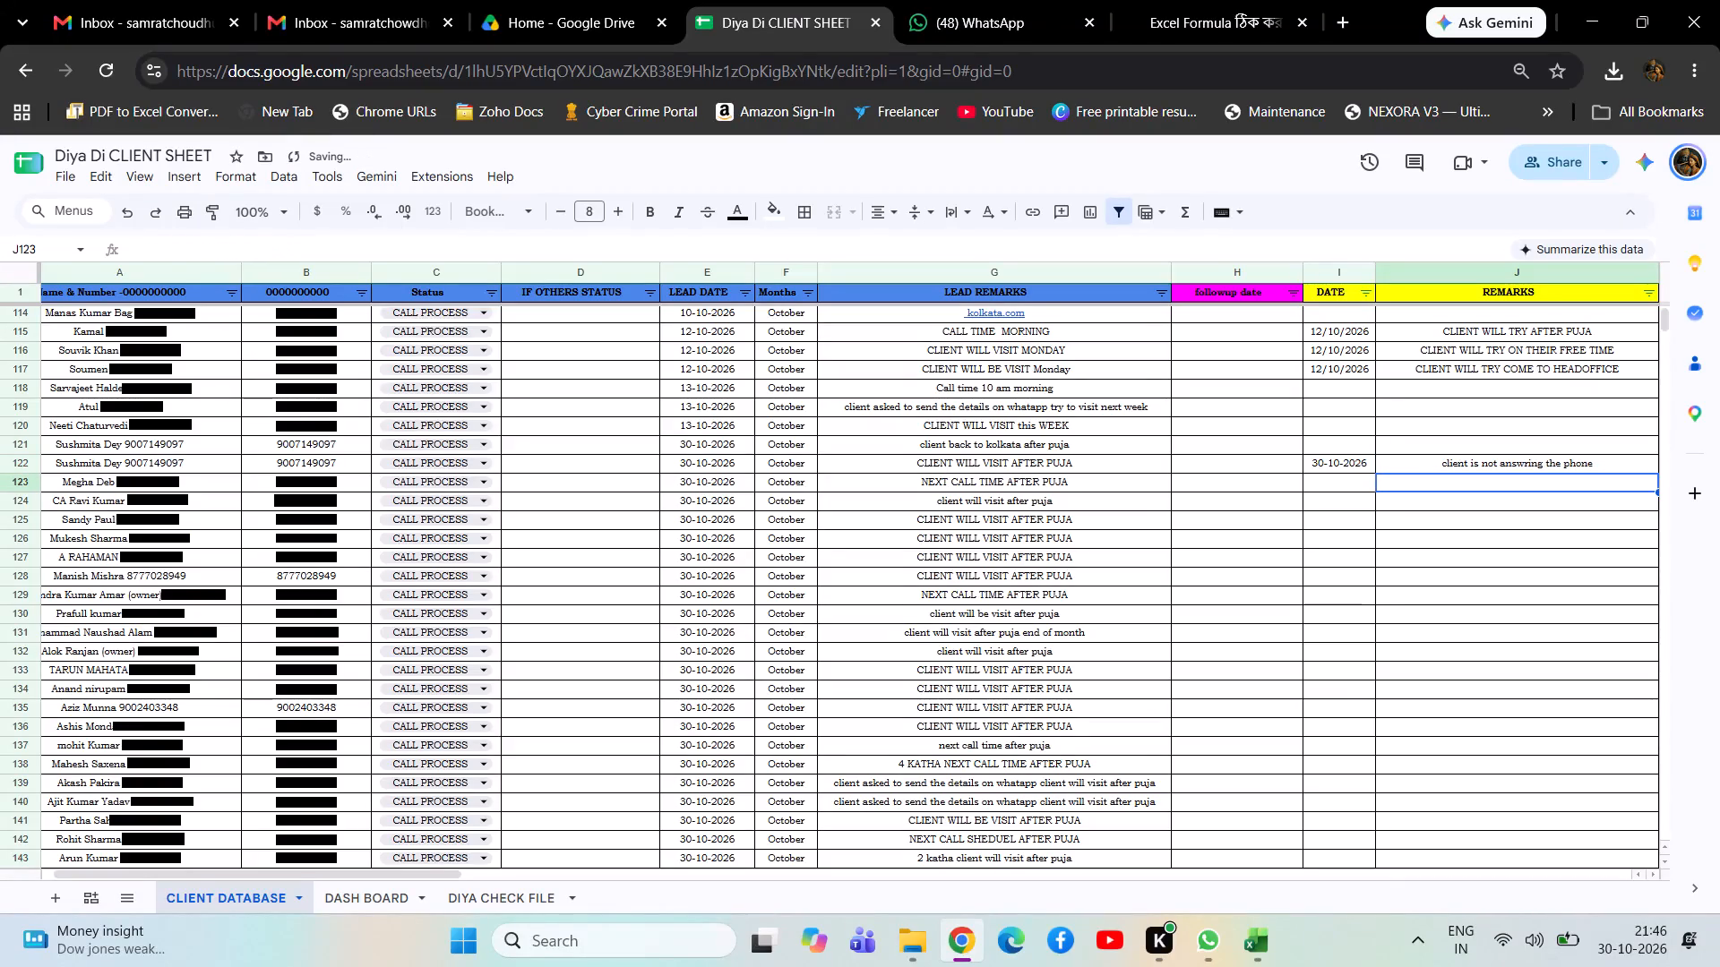
Copy the full remark text "client is not answring the phone" from inside cell J122.
key(Up)
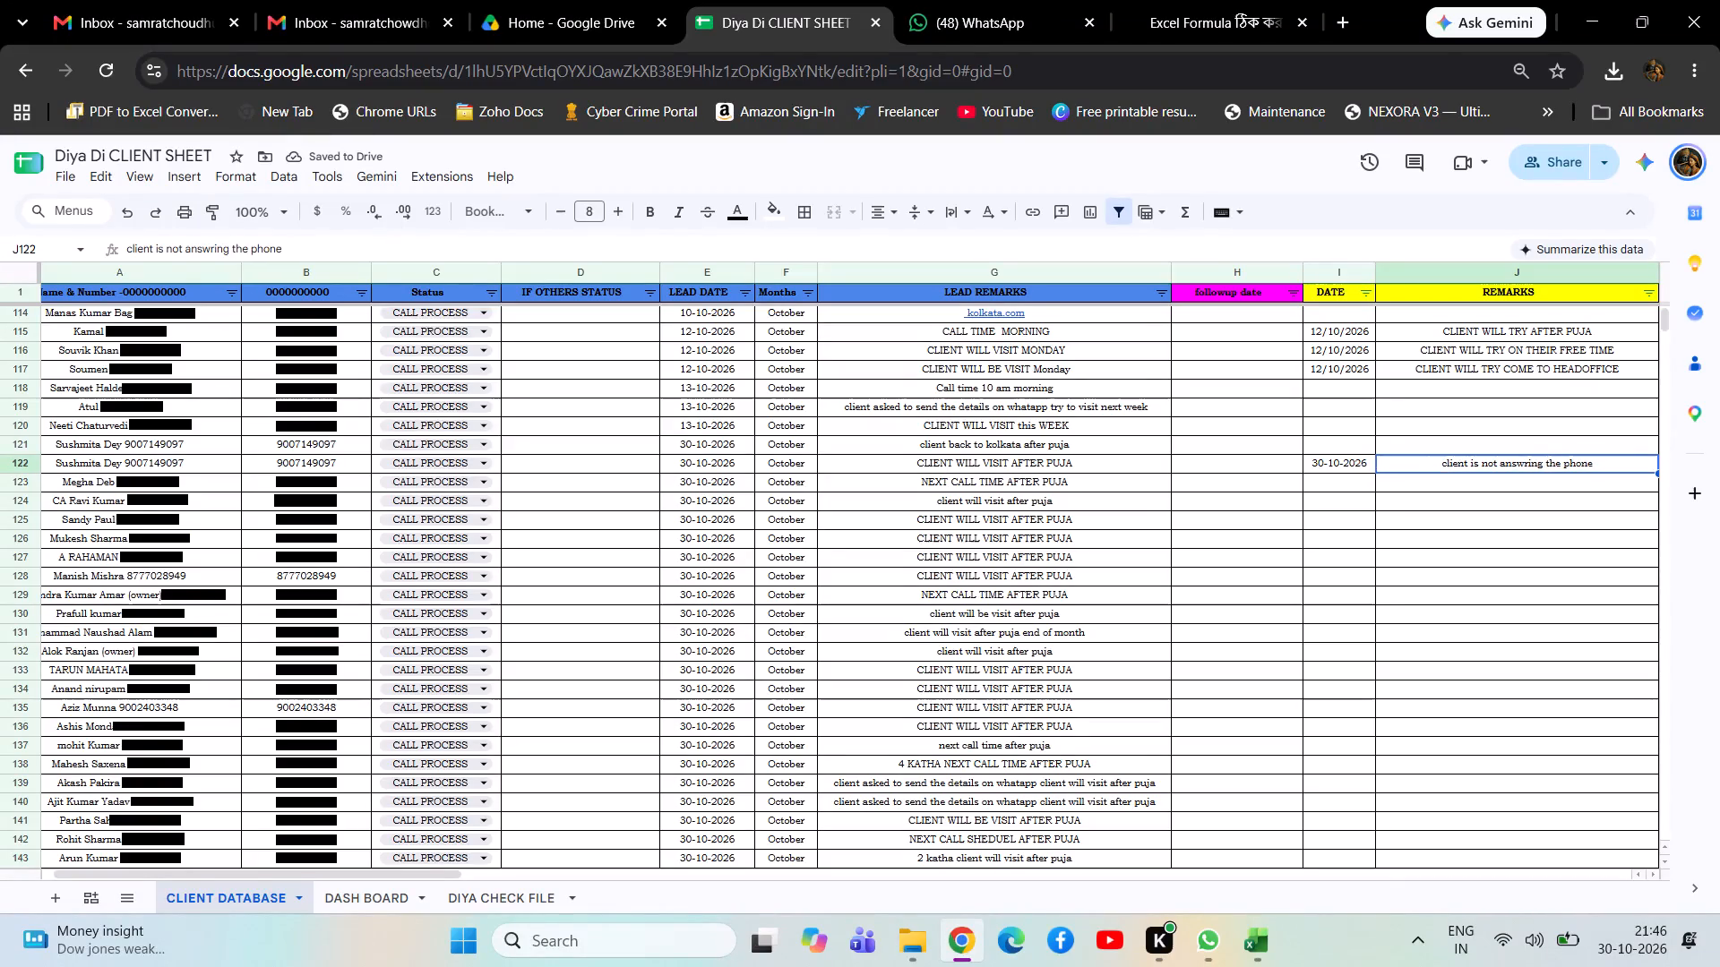
key(Escape)
key(Escape)
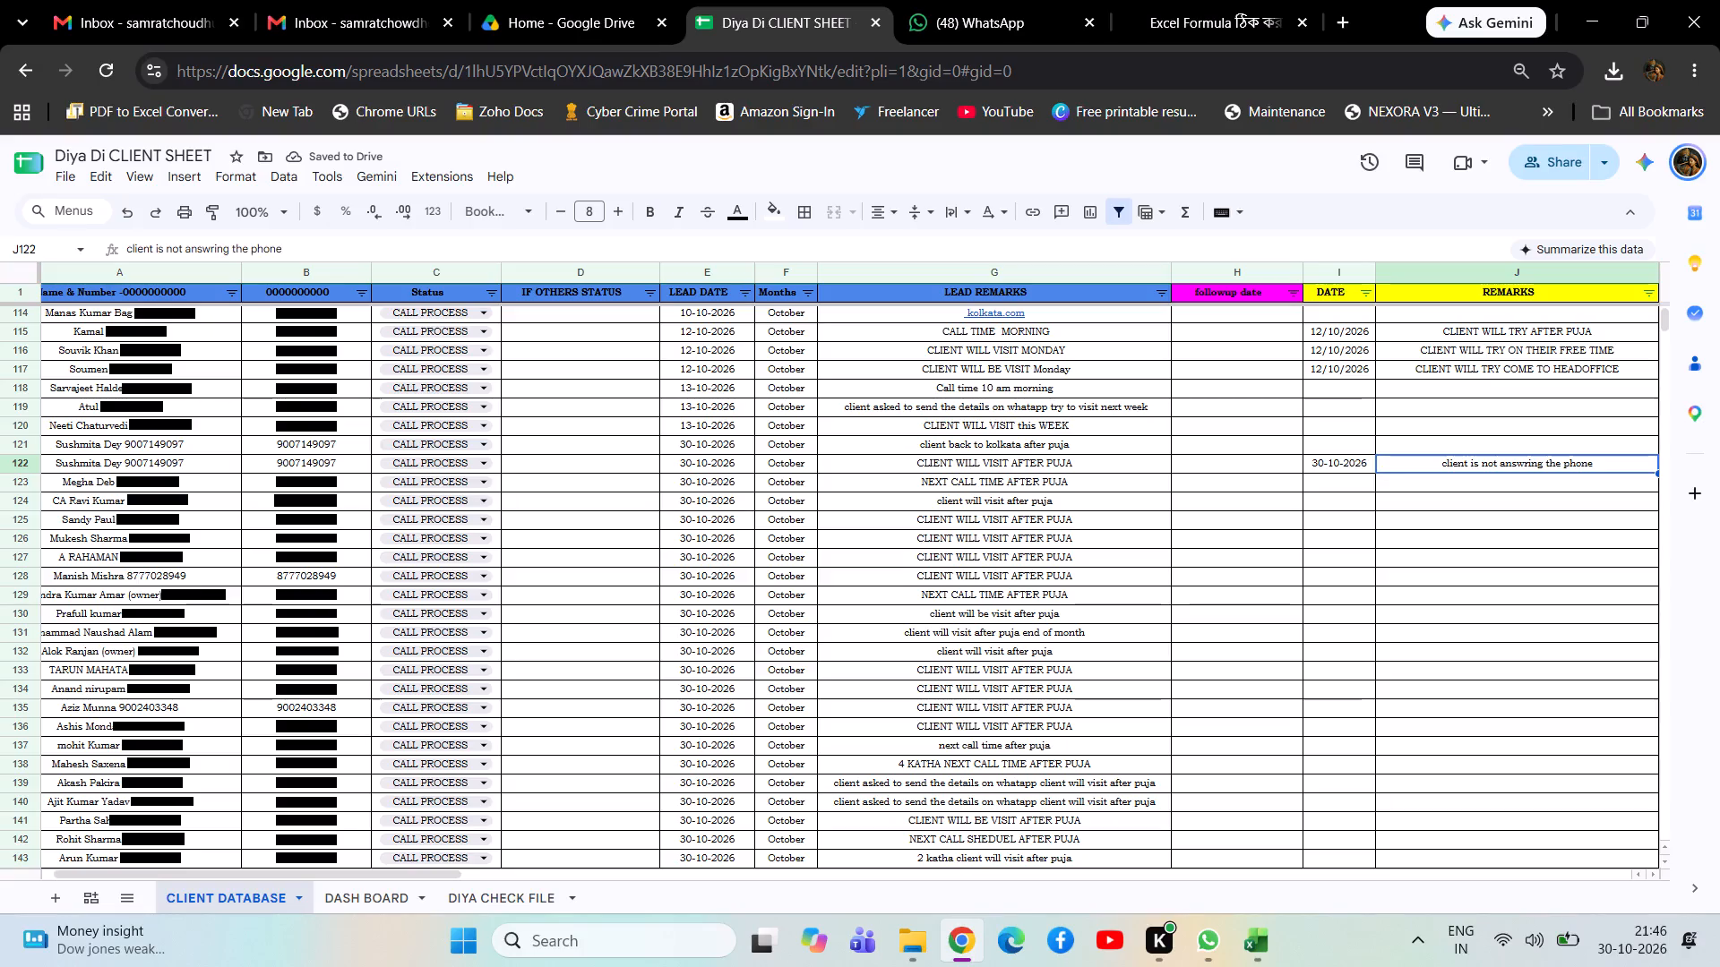
key(F2)
key(ctrl+shift+Left)
key(ctrl+shift+Left)
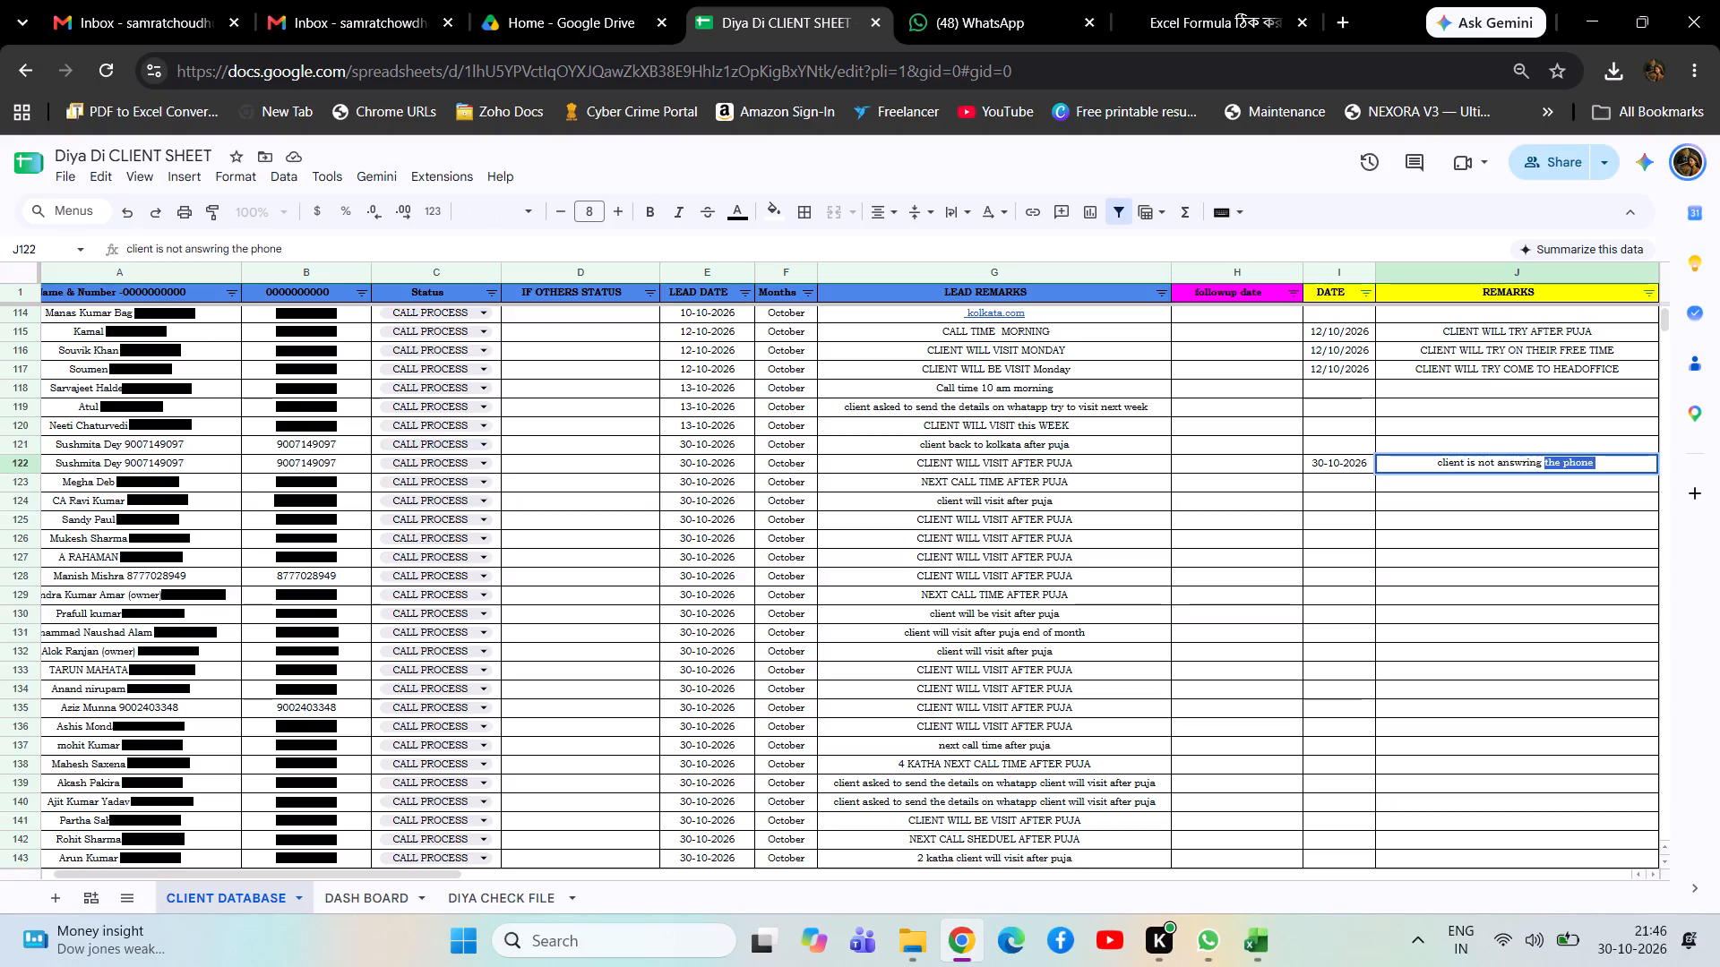
key(ctrl+shift+Left)
key(ctrl+shift+Left)
key(ctrl+shift+Left)
key(ctrl+shift+Left)
key(ctrl+shift+Left)
key(ctrl+c)
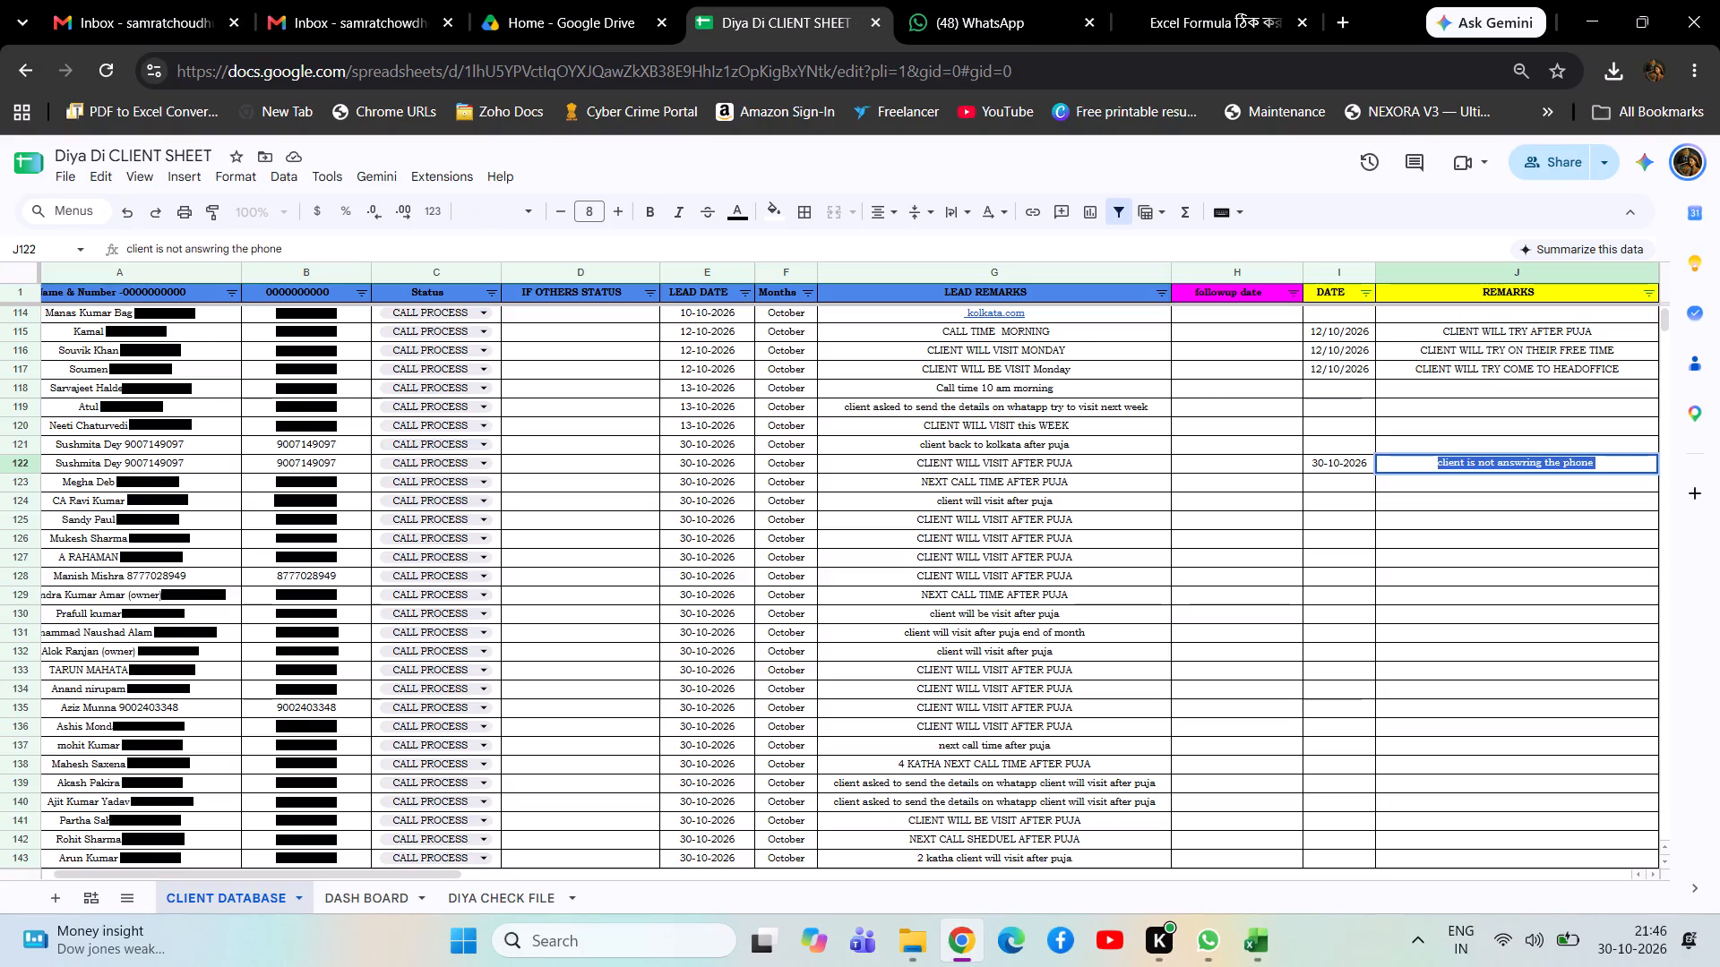
key(Escape)
Switch to Excel and close the Track2Realty_37_Leads workbook.
key(alt+Tab)
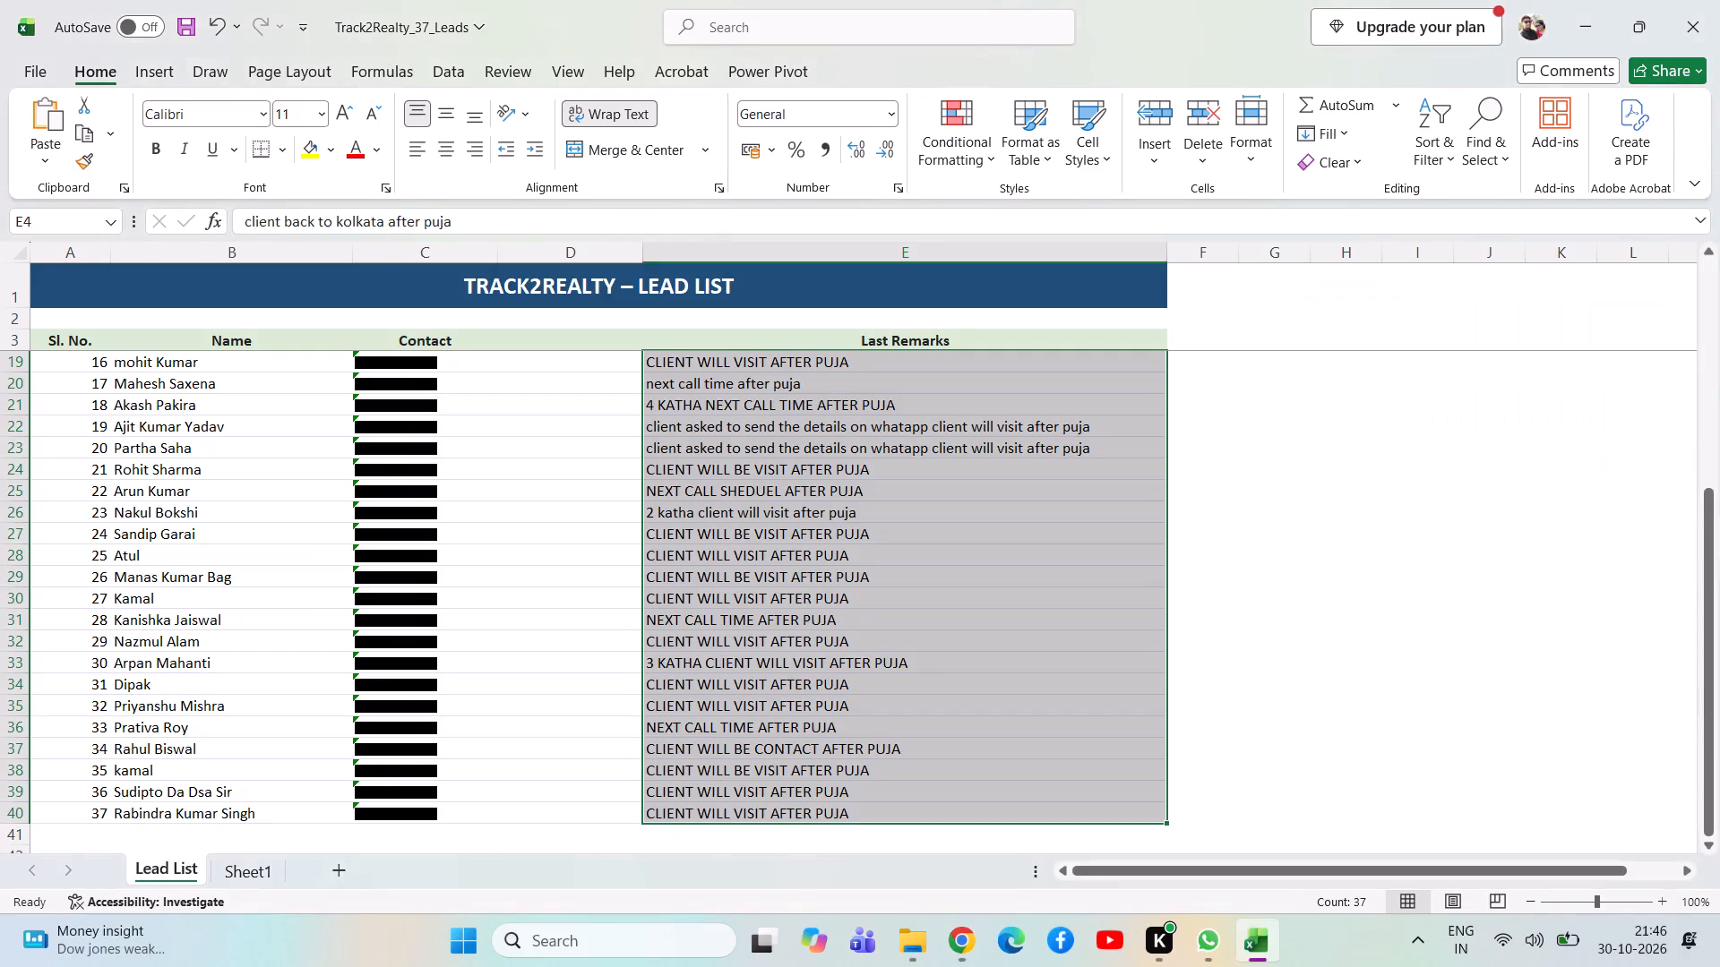
click(1693, 24)
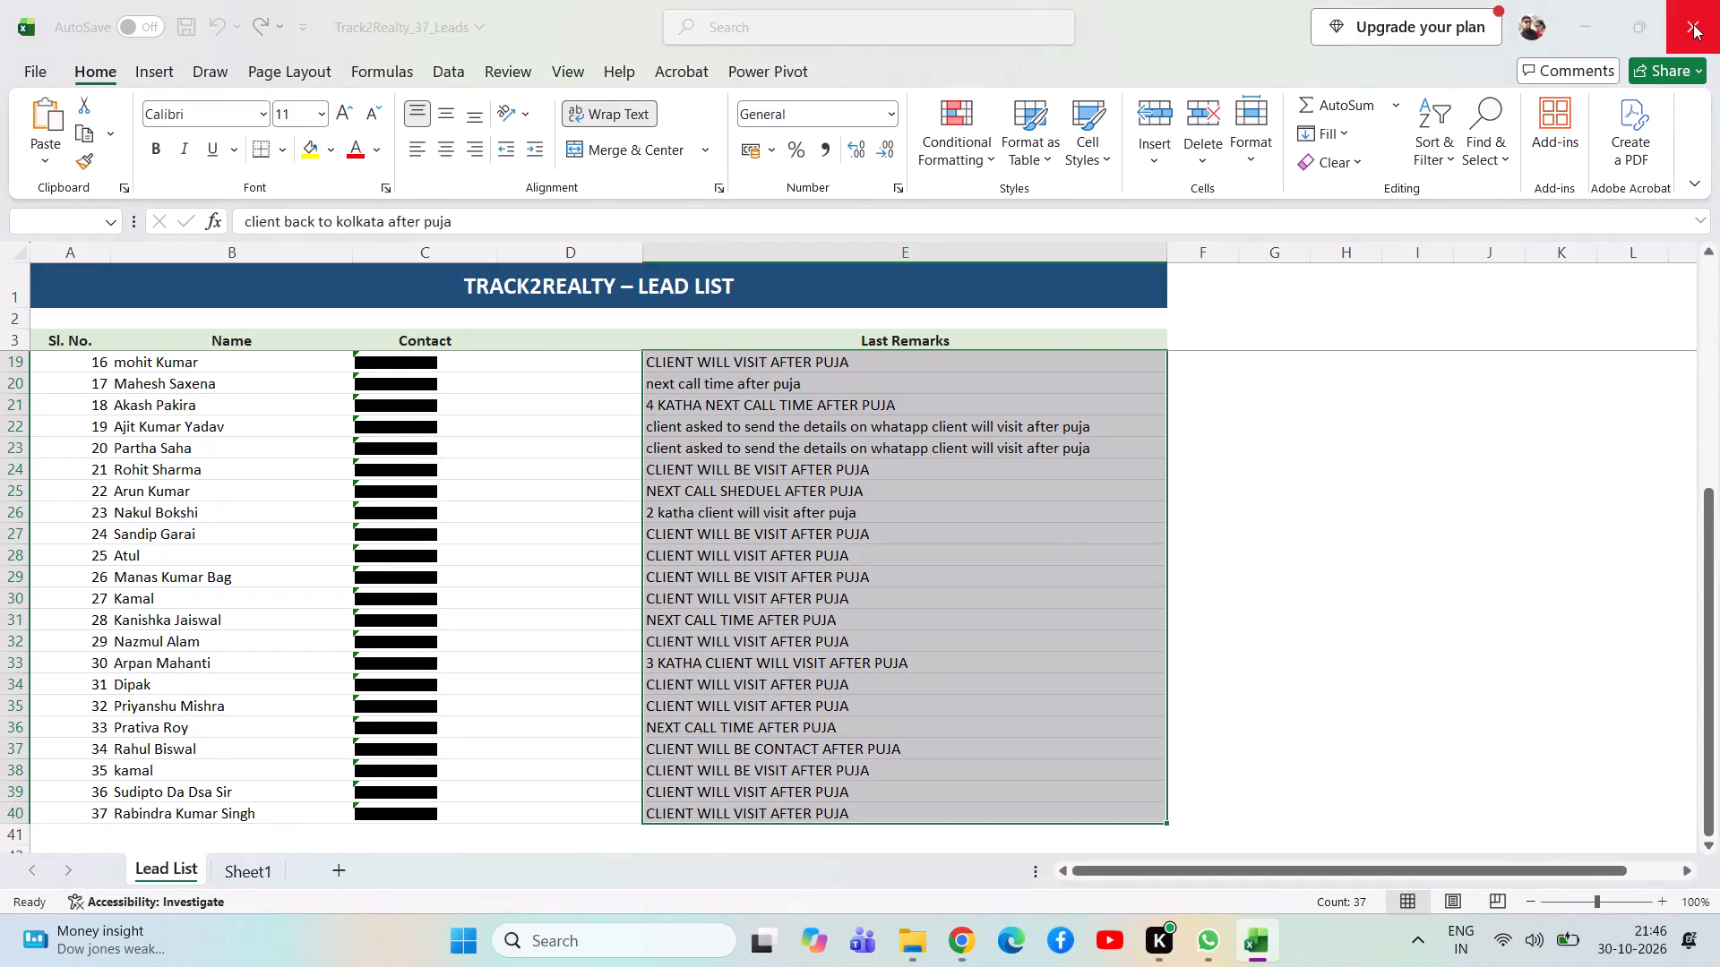
click(927, 634)
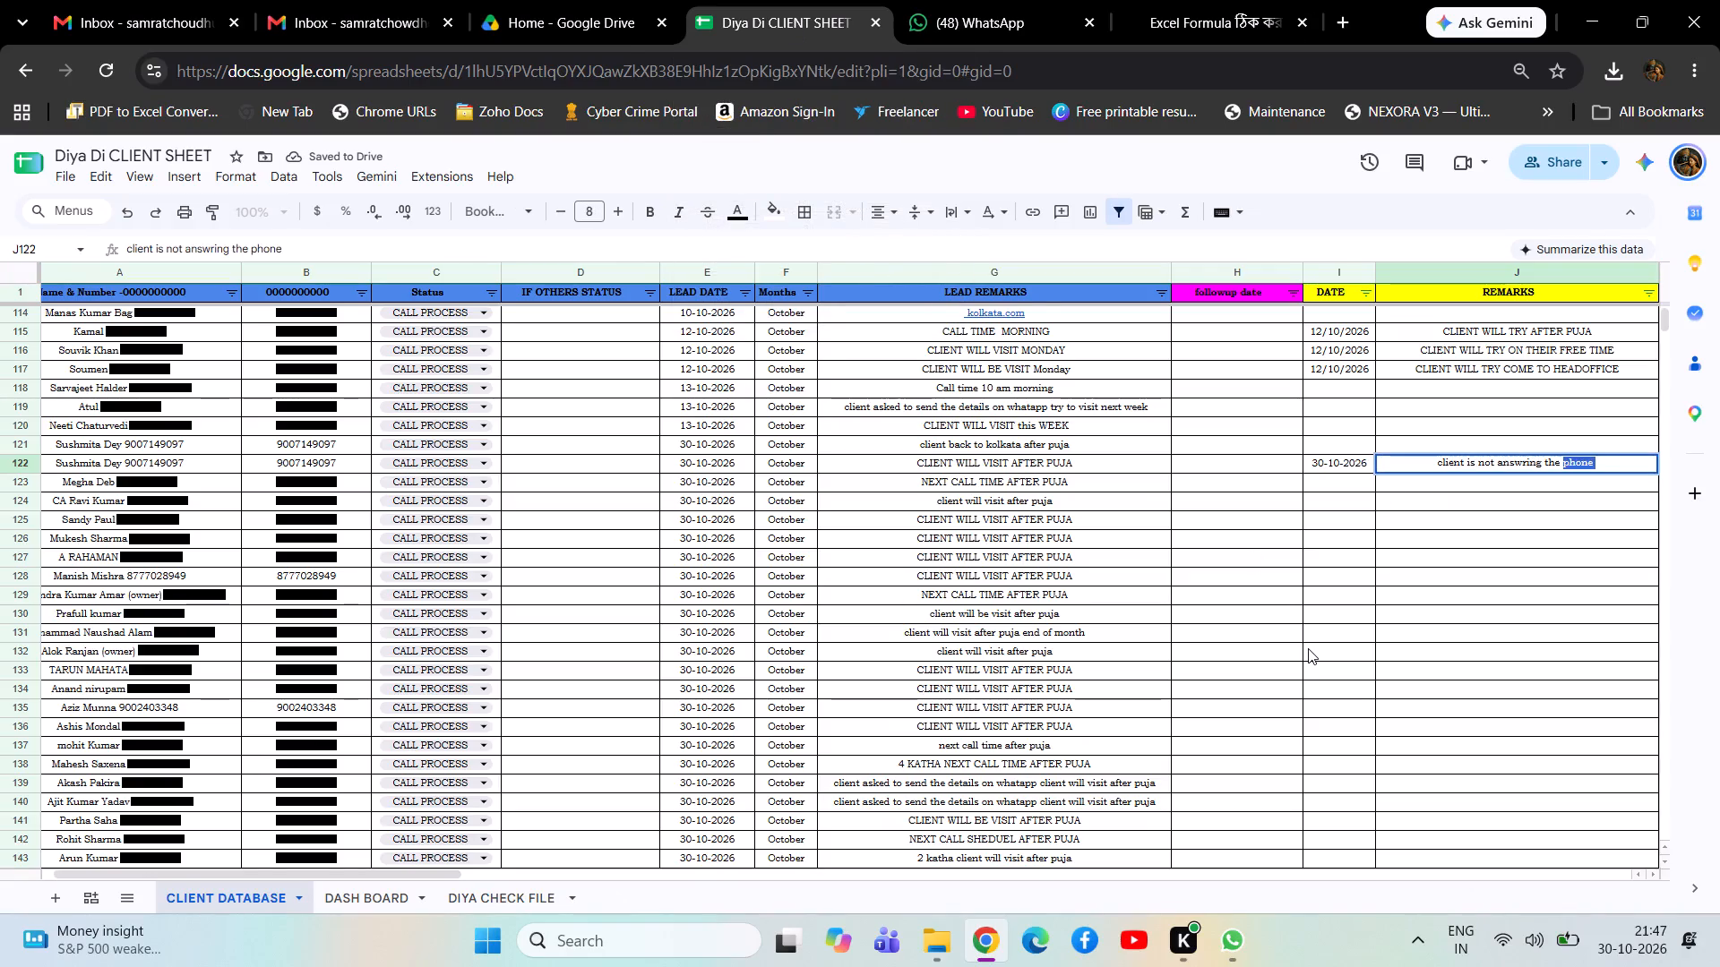
key(ctrl+v)
key(Return)
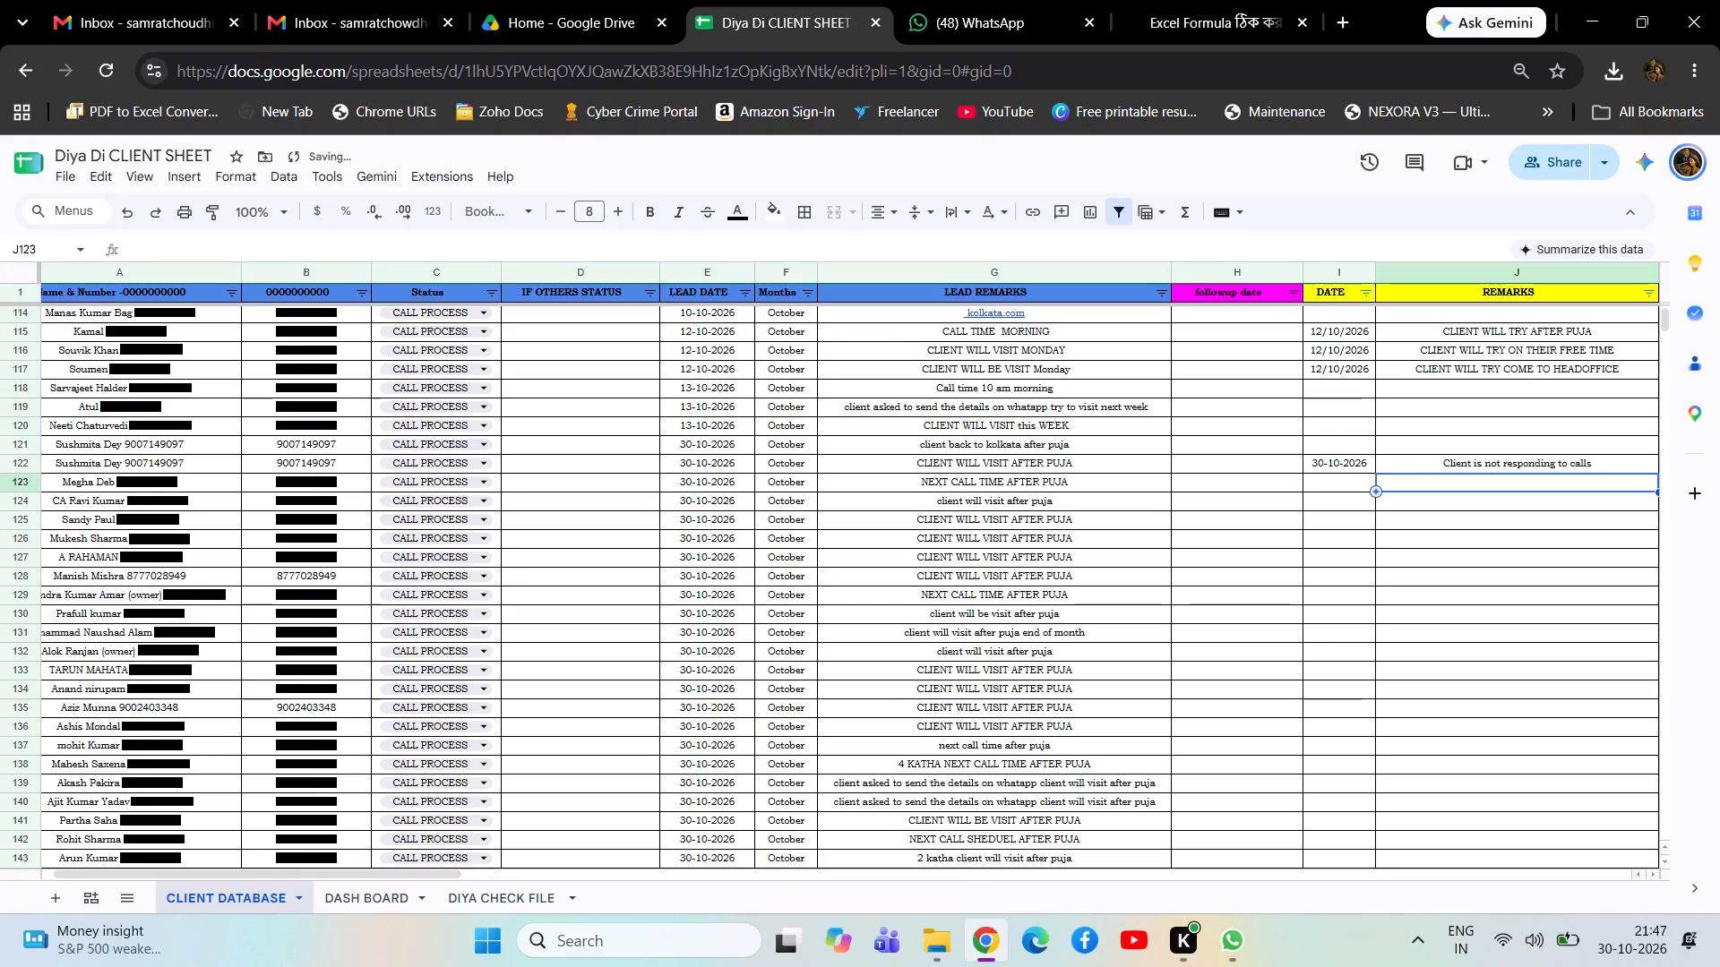
Review the next lead's entry in row 123, starting from its name and number.
key(Up)
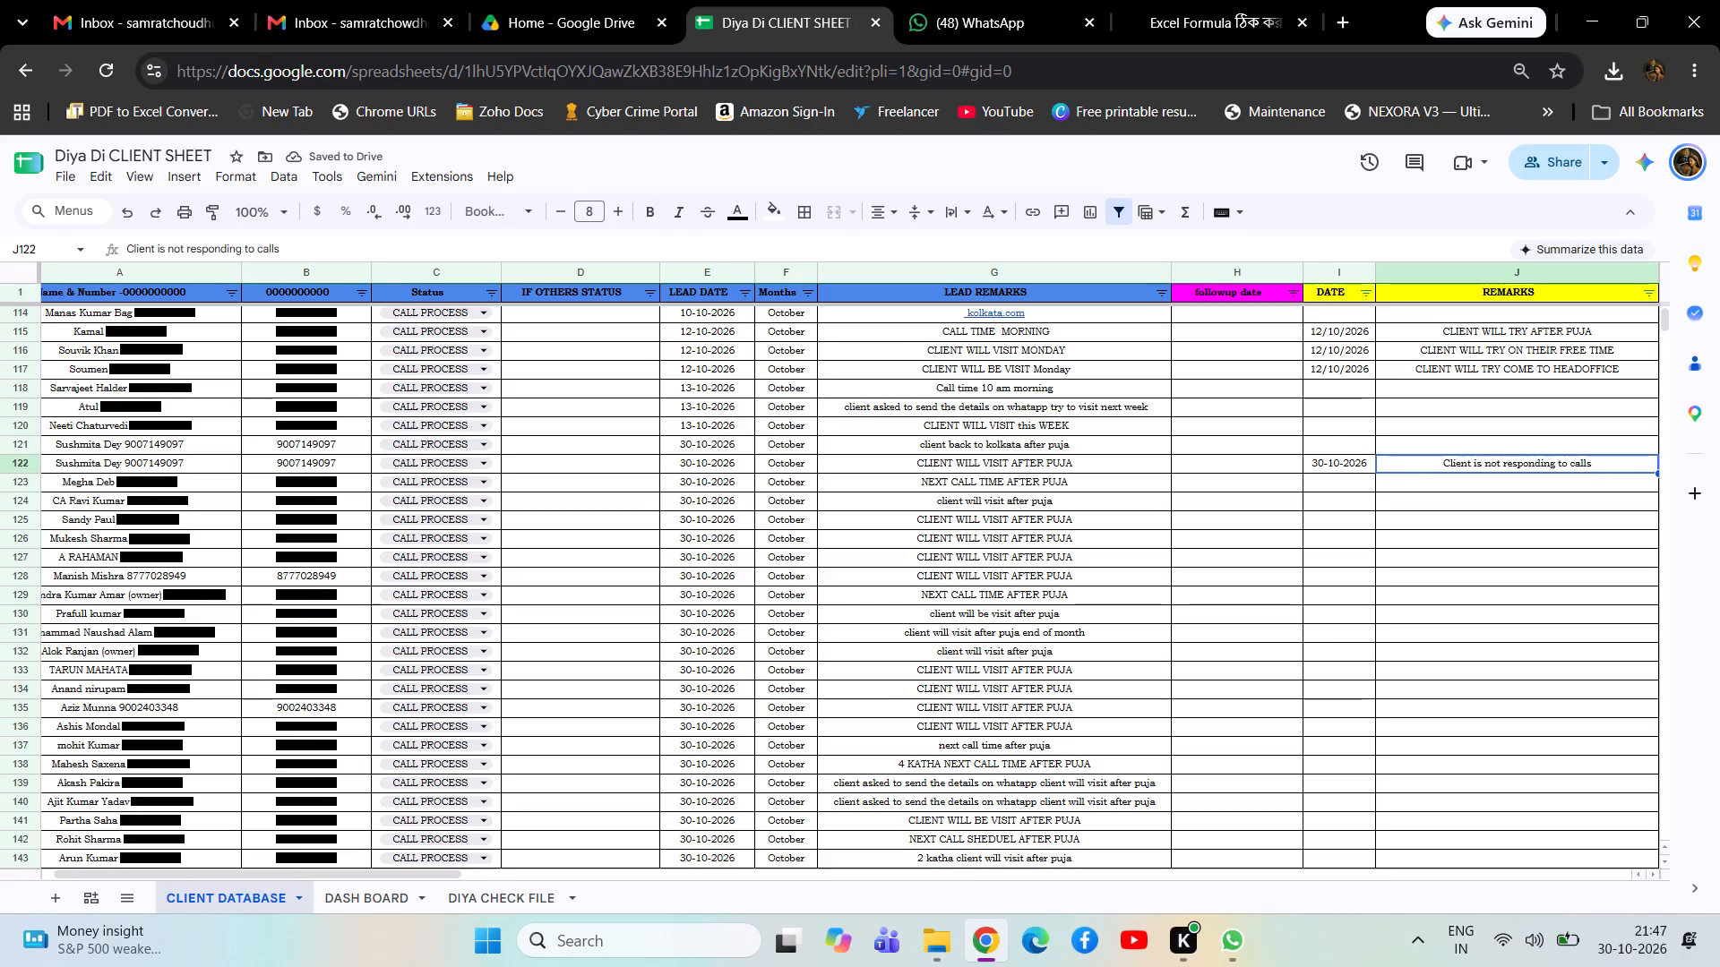
key(shift+space)
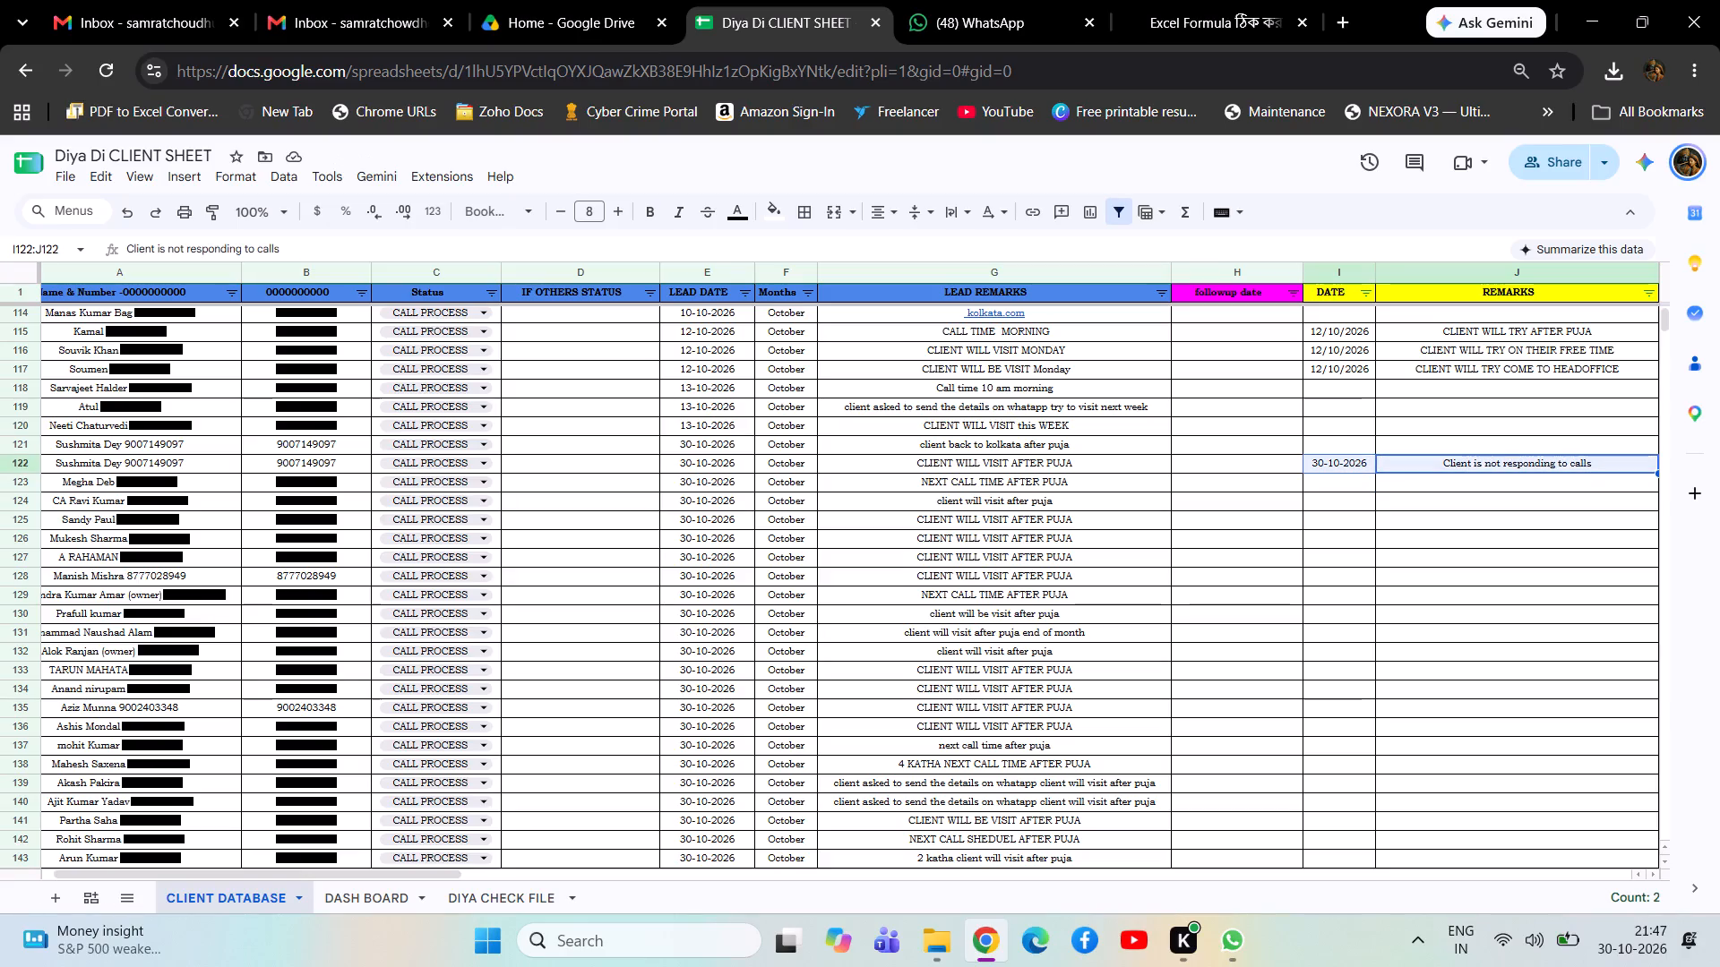
key(Escape)
key(ctrl+plus)
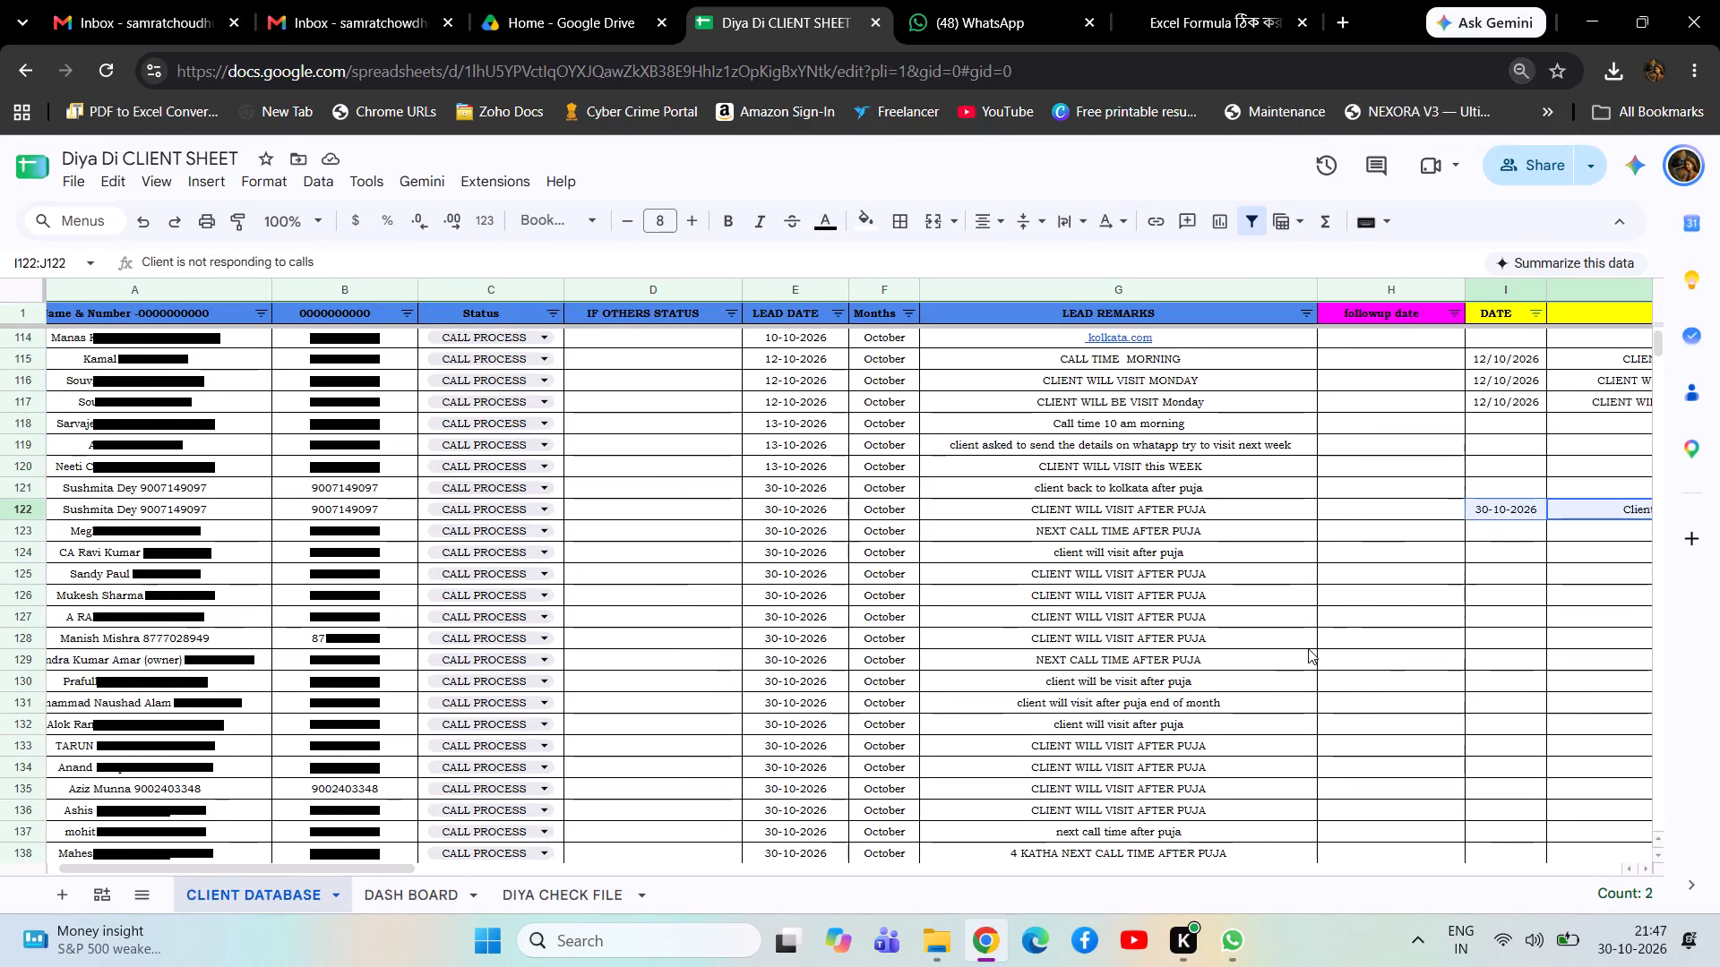
key(ctrl+z)
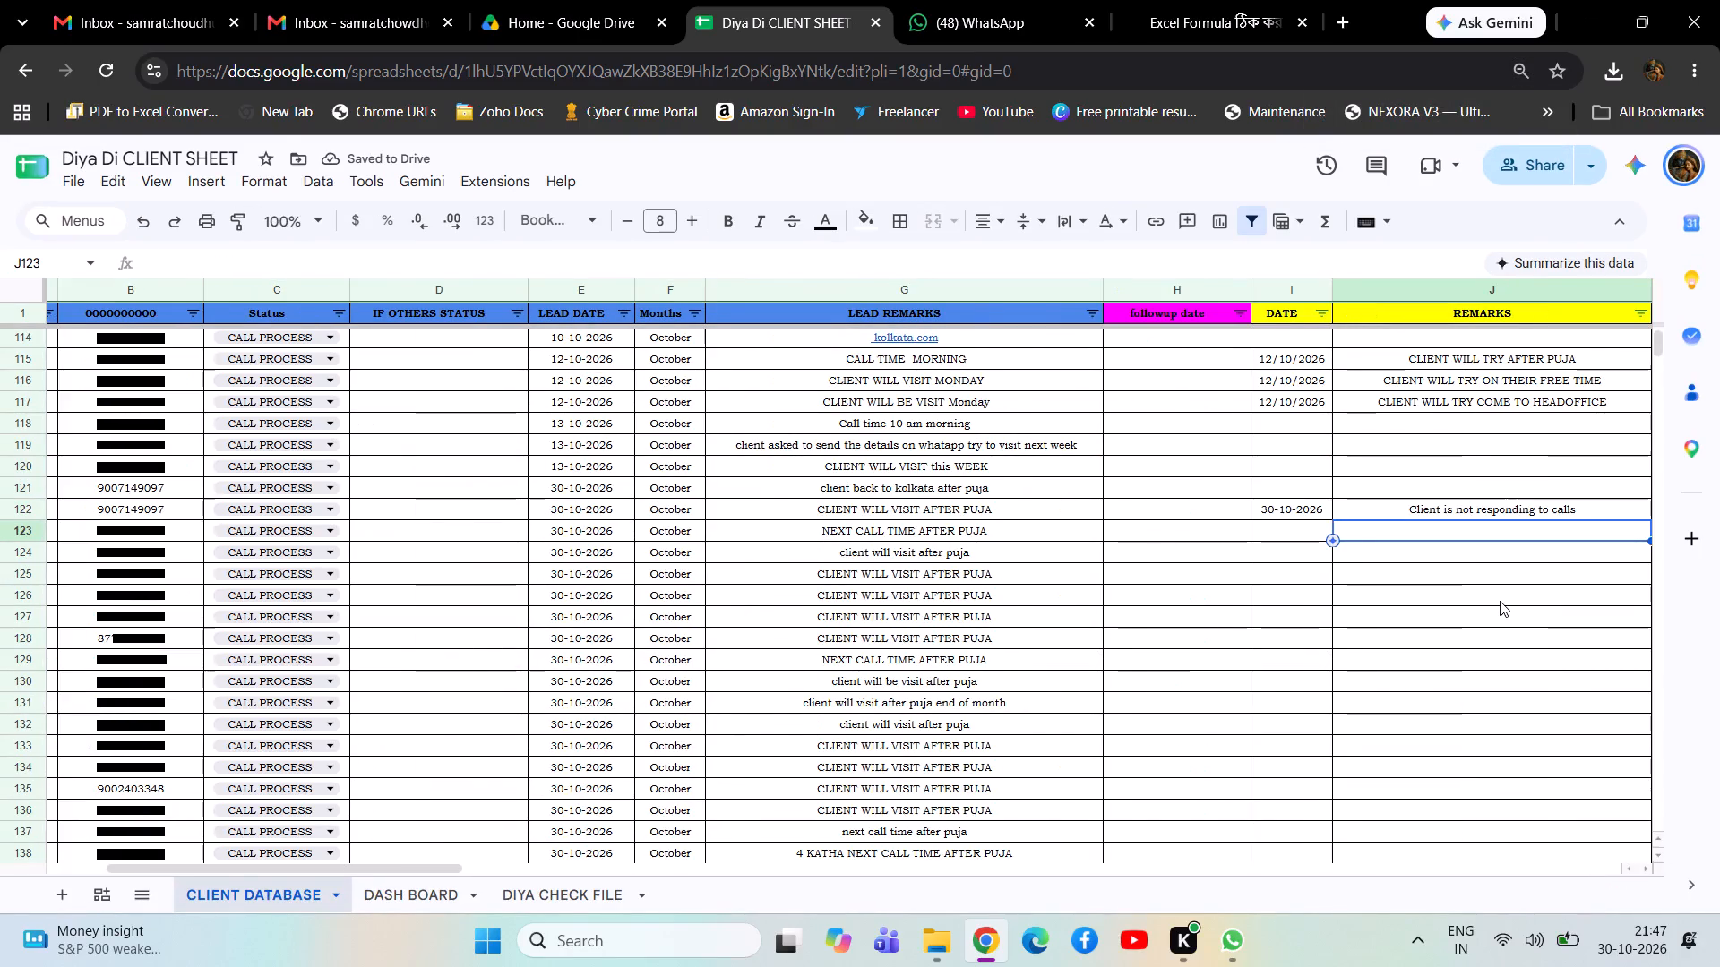
key(Left)
key(Left)
key(Left)
key(Left)
key(Left)
key(Left)
key(Left)
key(Left)
key(Left)
key(Left)
key(Left)
key(Left)
key(Left)
key(Left)
key(Left)
key(Left)
key(Left)
key(Left)
key(Left)
key(Left)
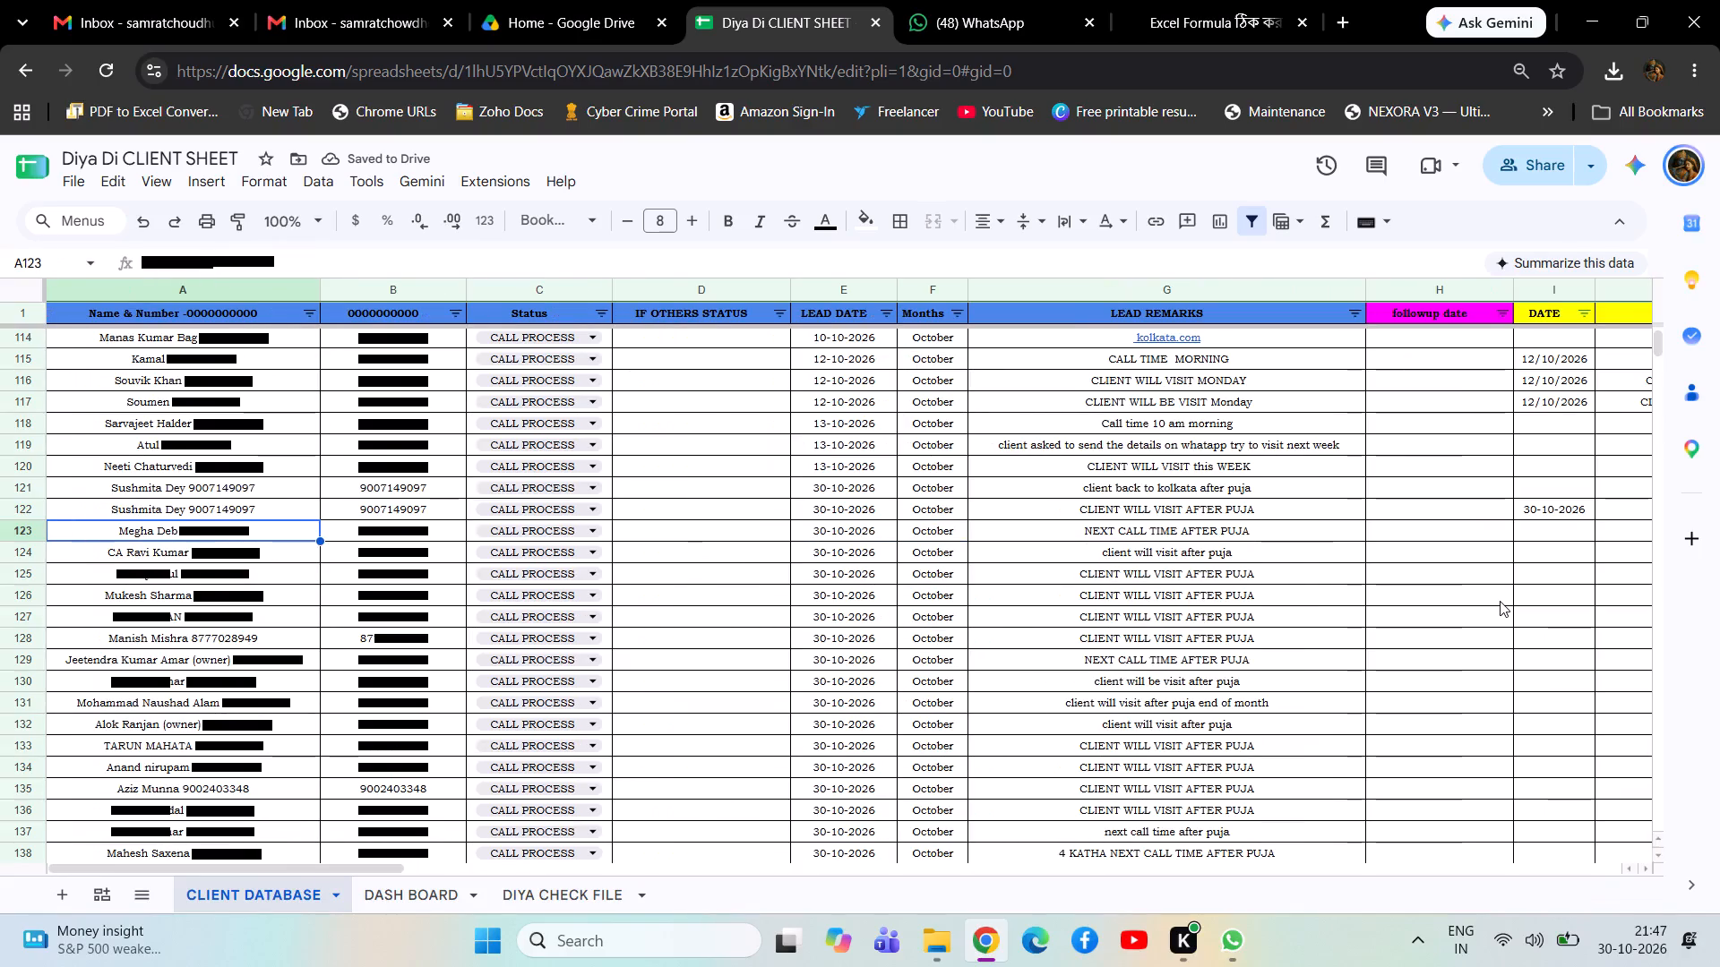
key(shift+space)
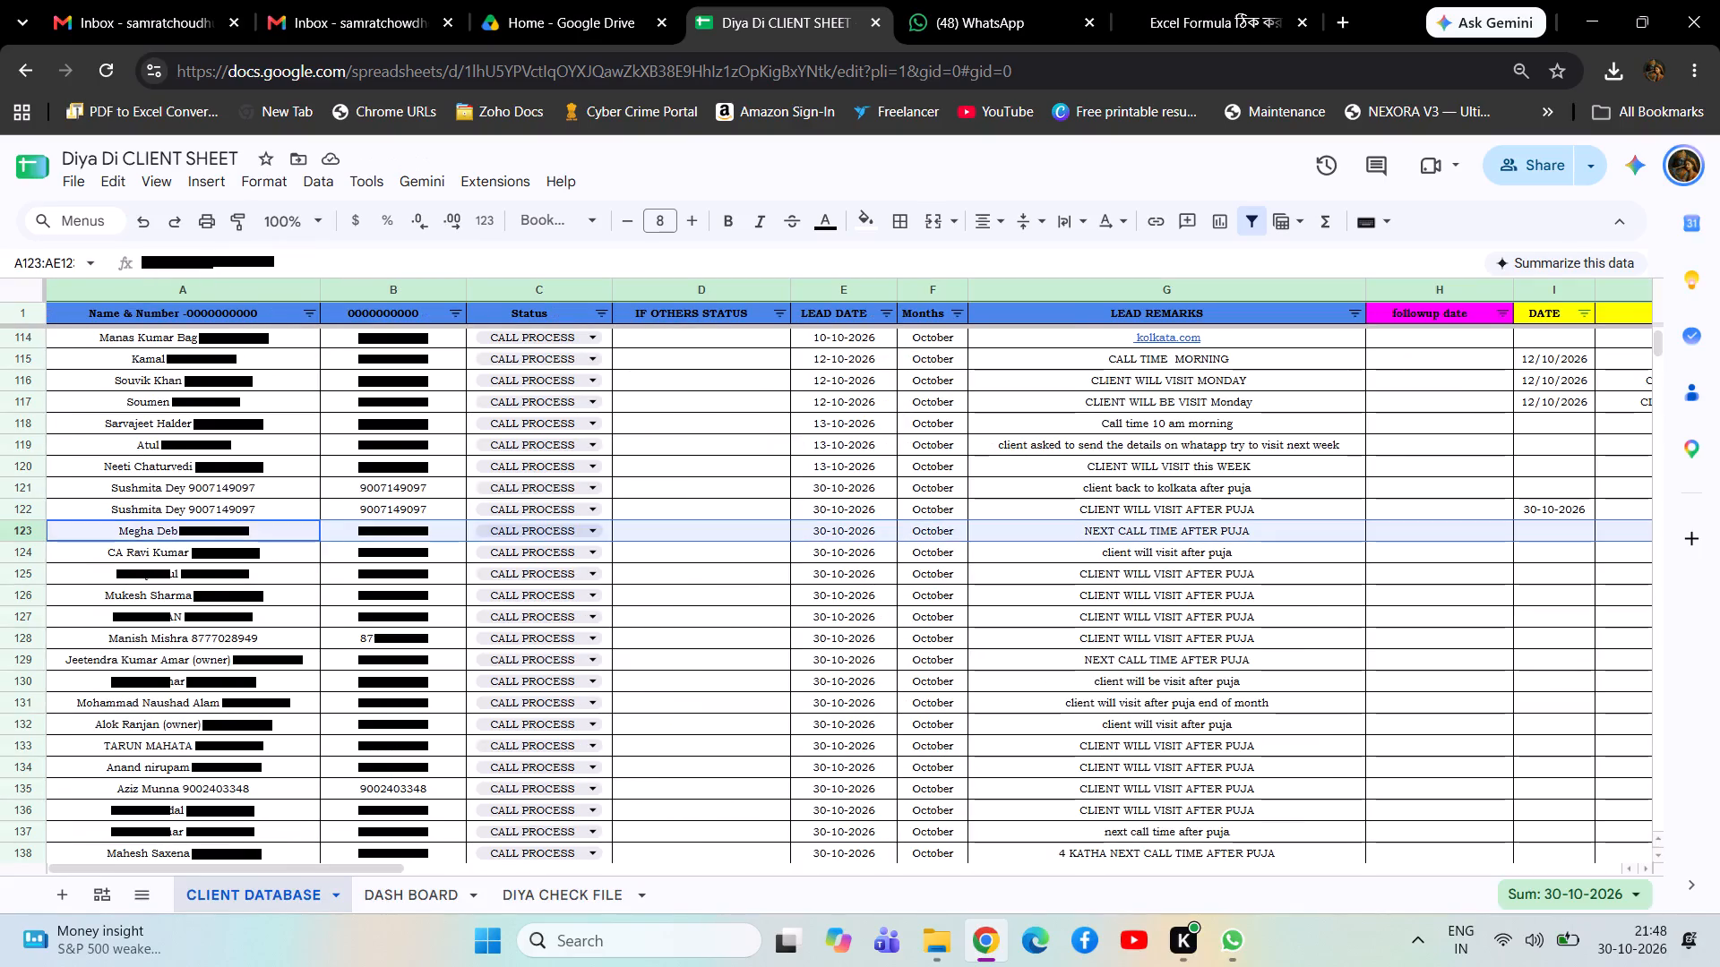
Fill the date 30-10-2026 from the row above into cell I123.
key(Right)
key(Right)
key(Right)
key(Right)
key(Right)
key(Right)
key(Right)
key(Right)
key(Right)
key(Right)
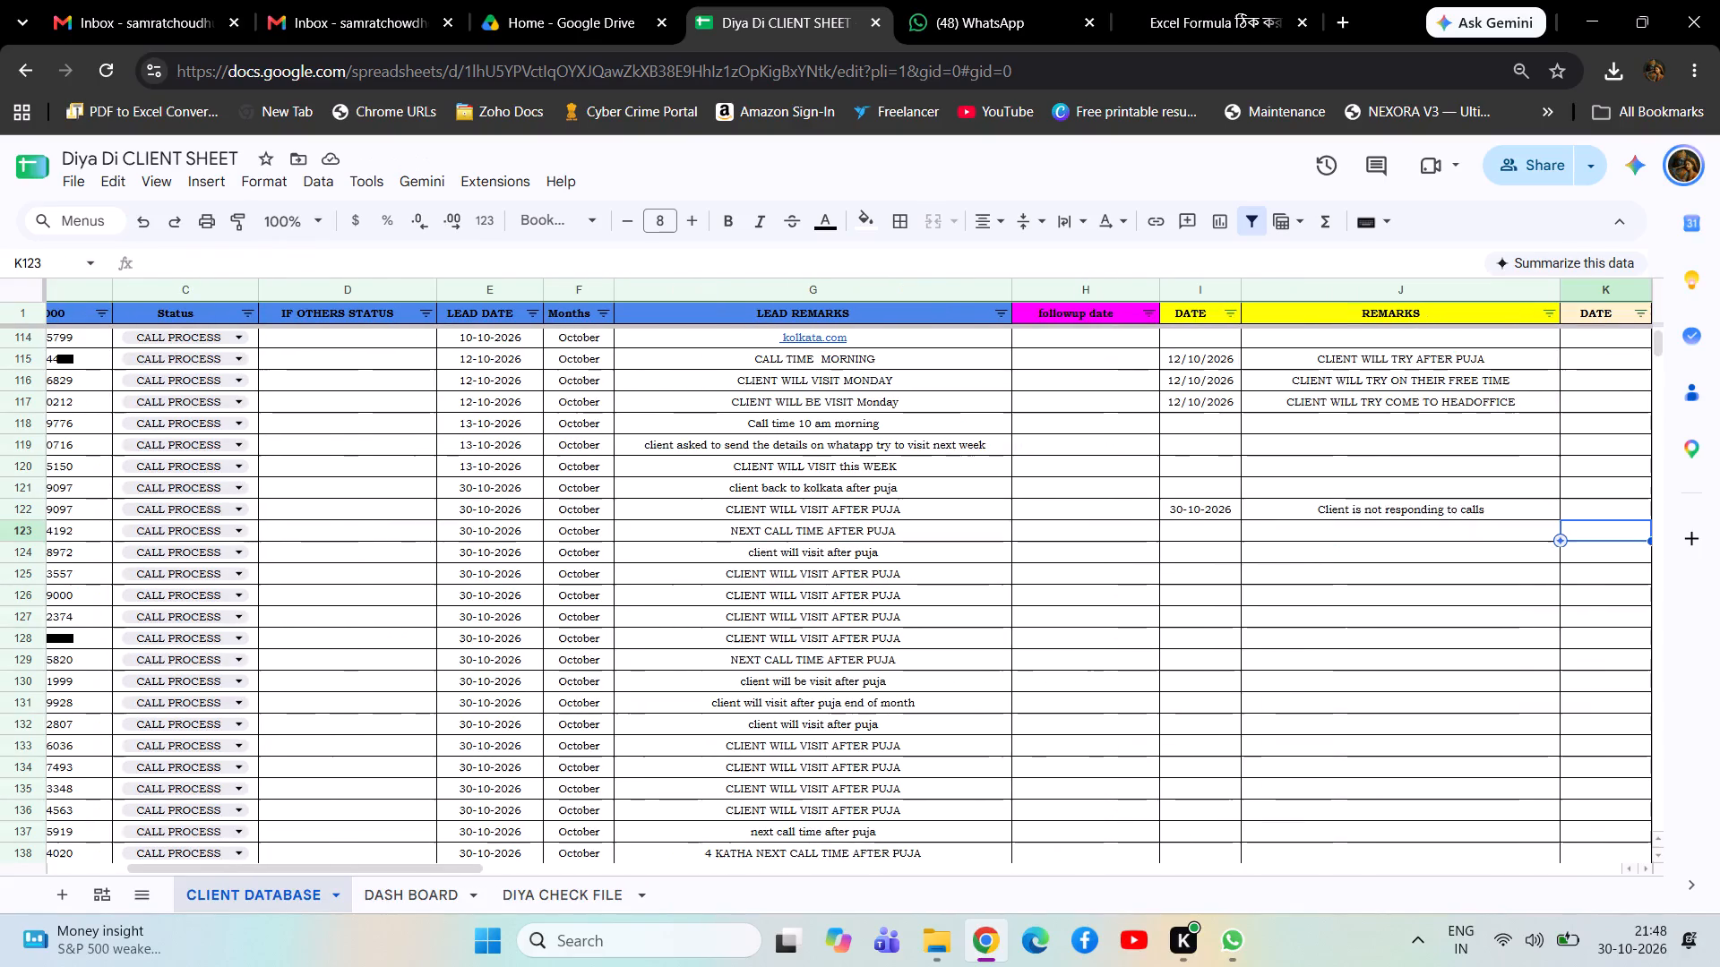
key(Left)
key(Left)
key(ctrl+d)
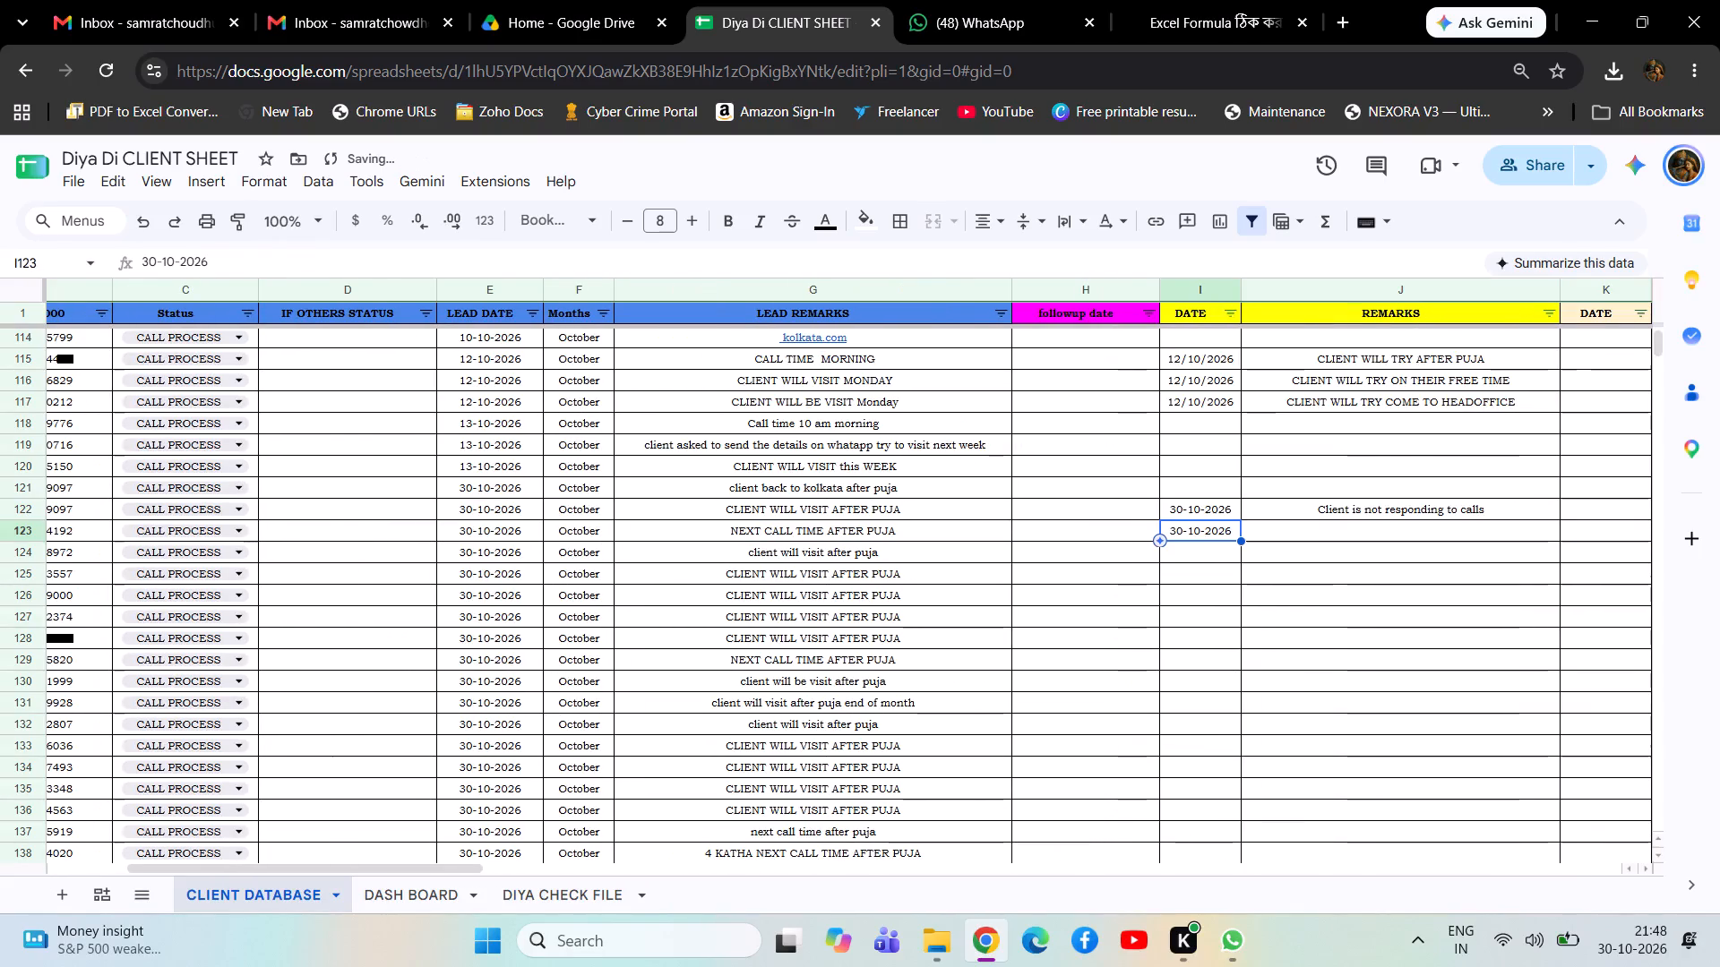
Enter the remark "client will callback after dec last weeks" in cell J123.
key(Right)
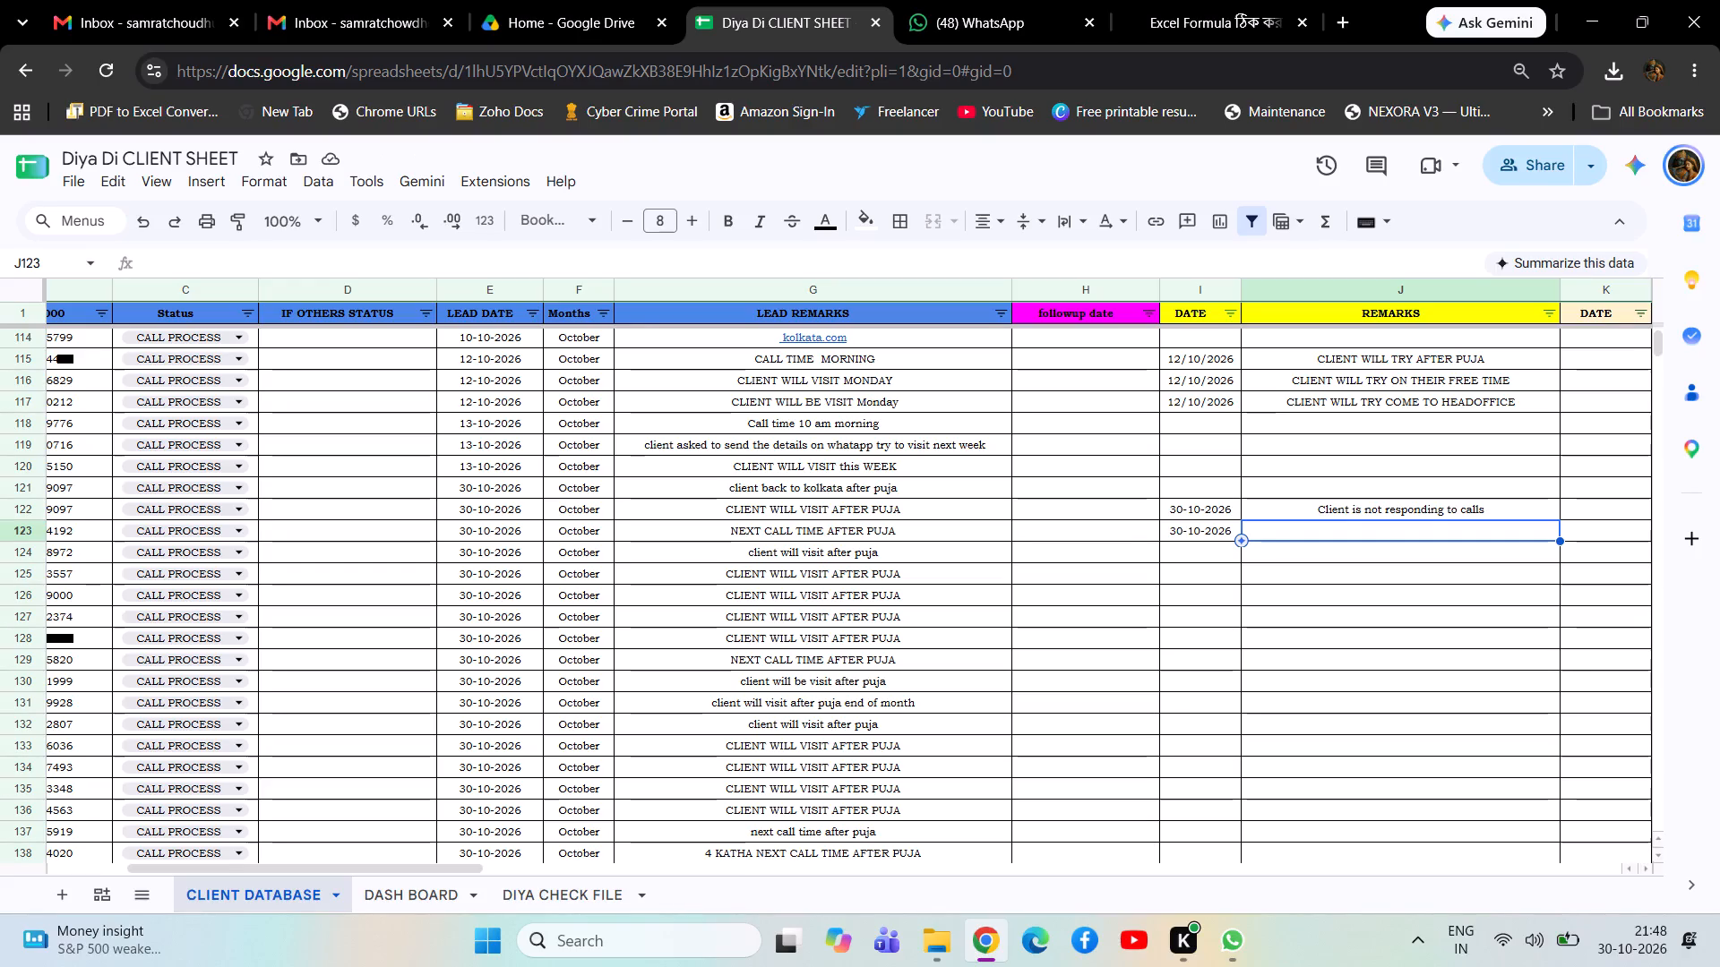
text(client)
key(space)
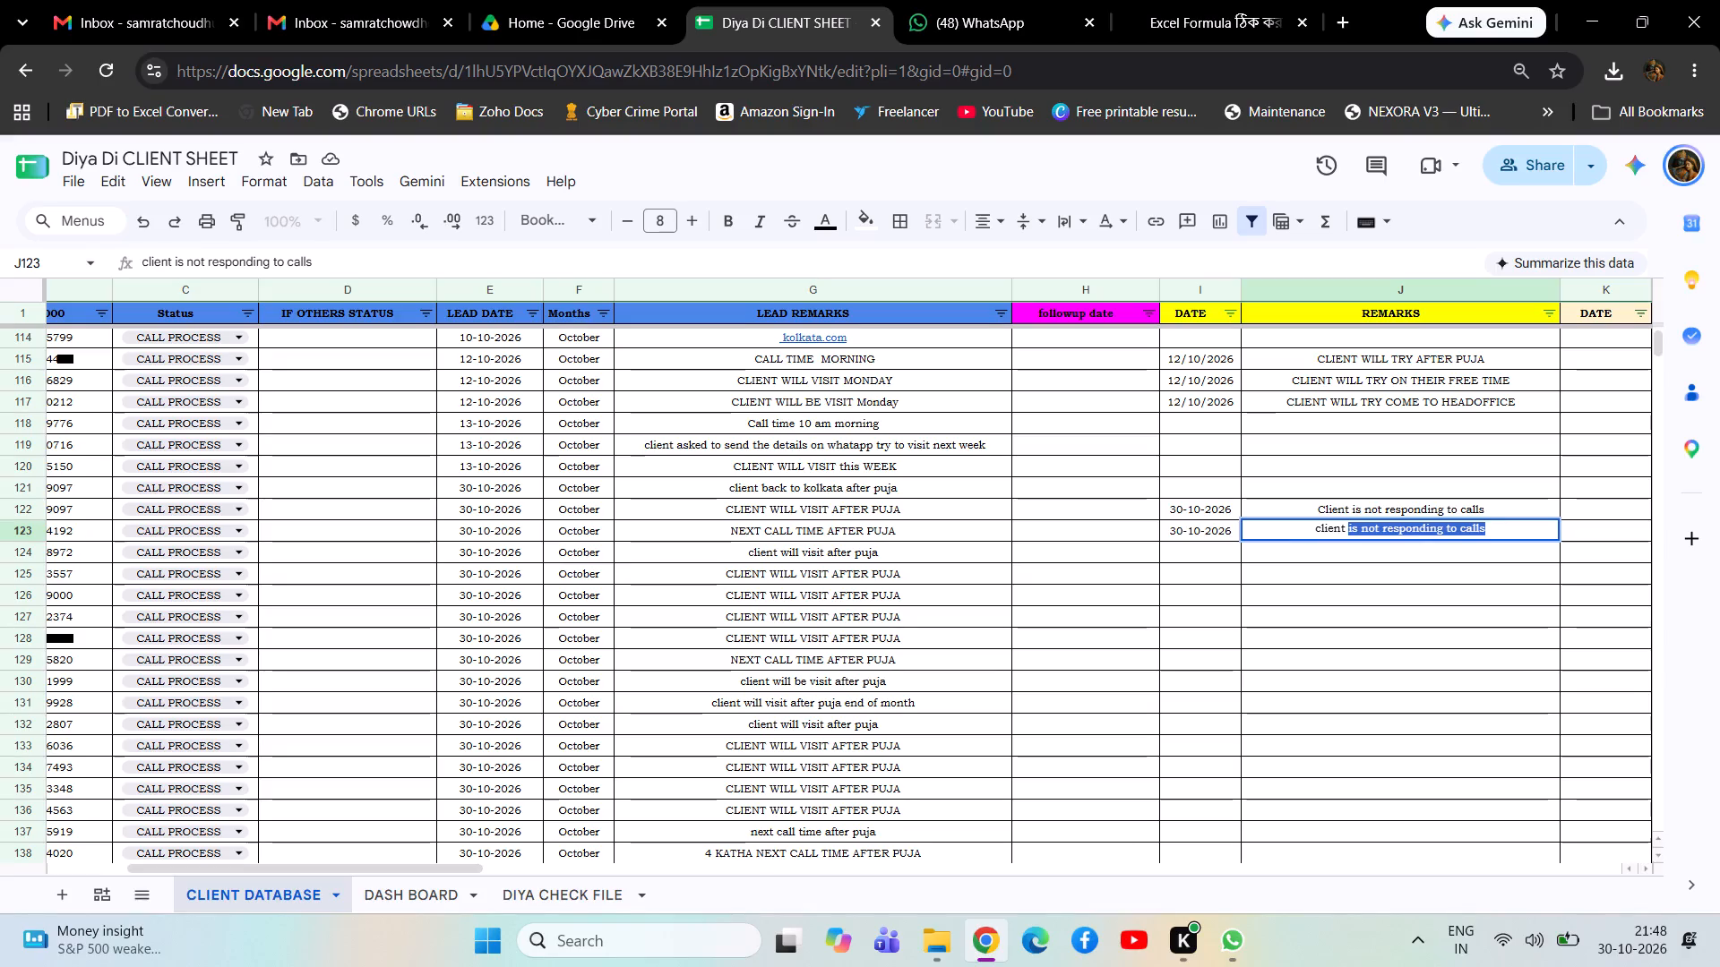
text(will callback)
key(space)
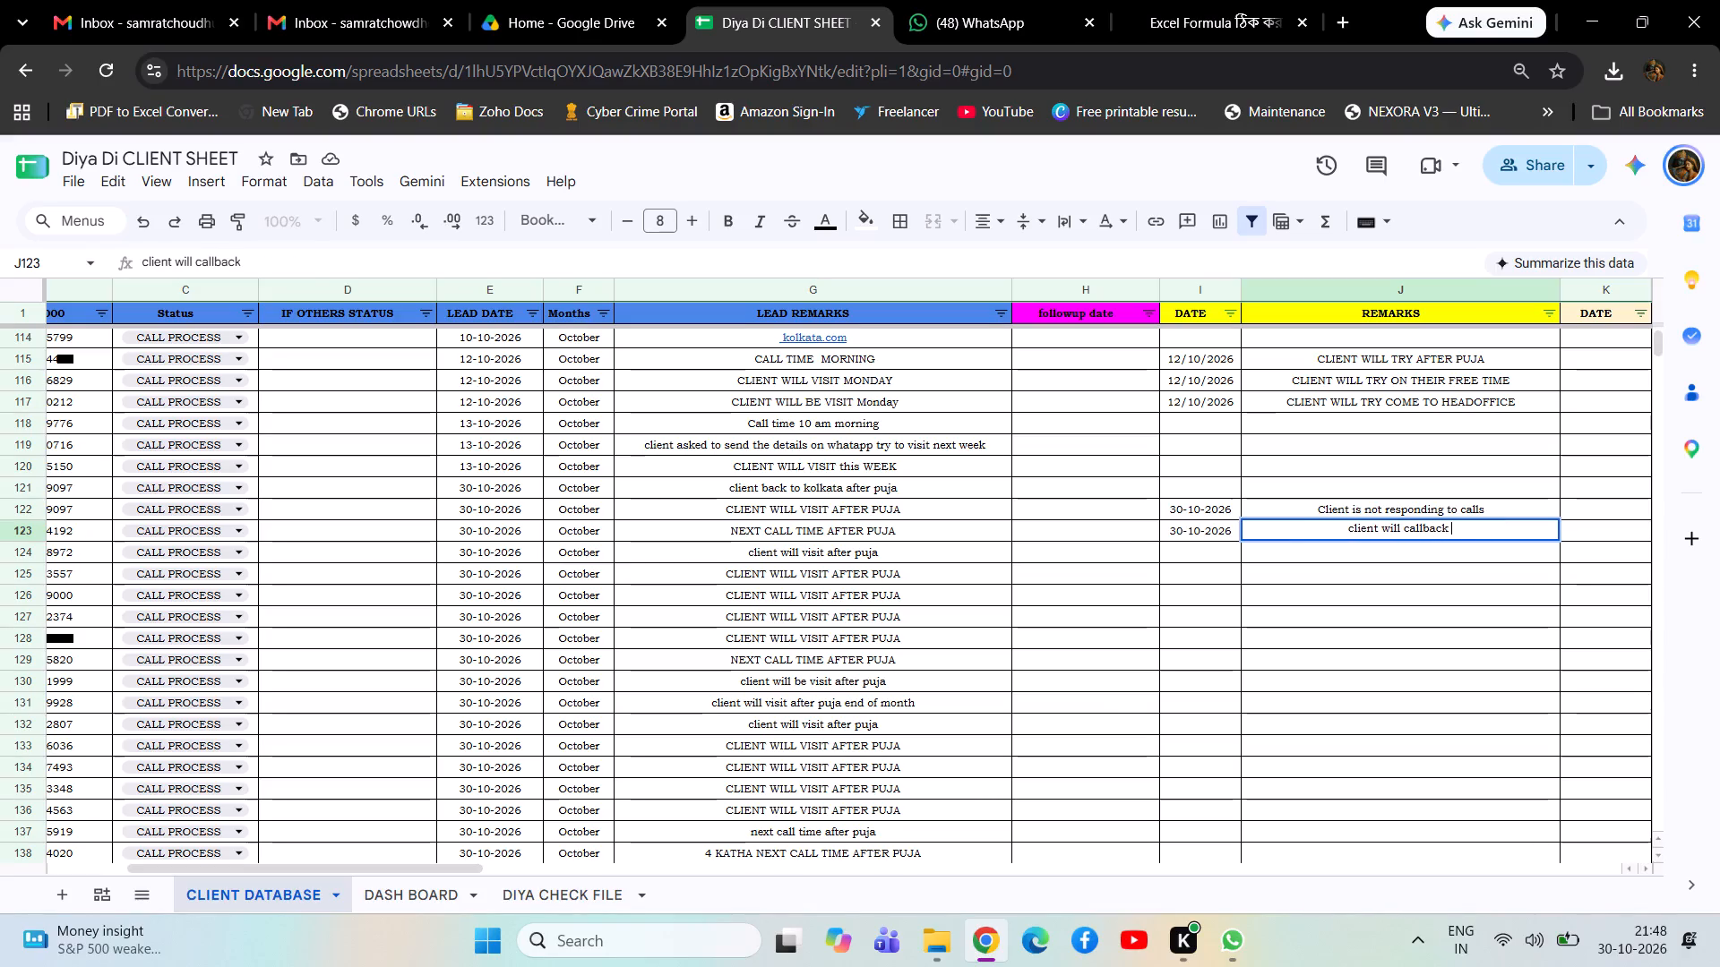
text(after dec ladsr)
key(BackSpace)
key(BackSpace)
key(BackSpace)
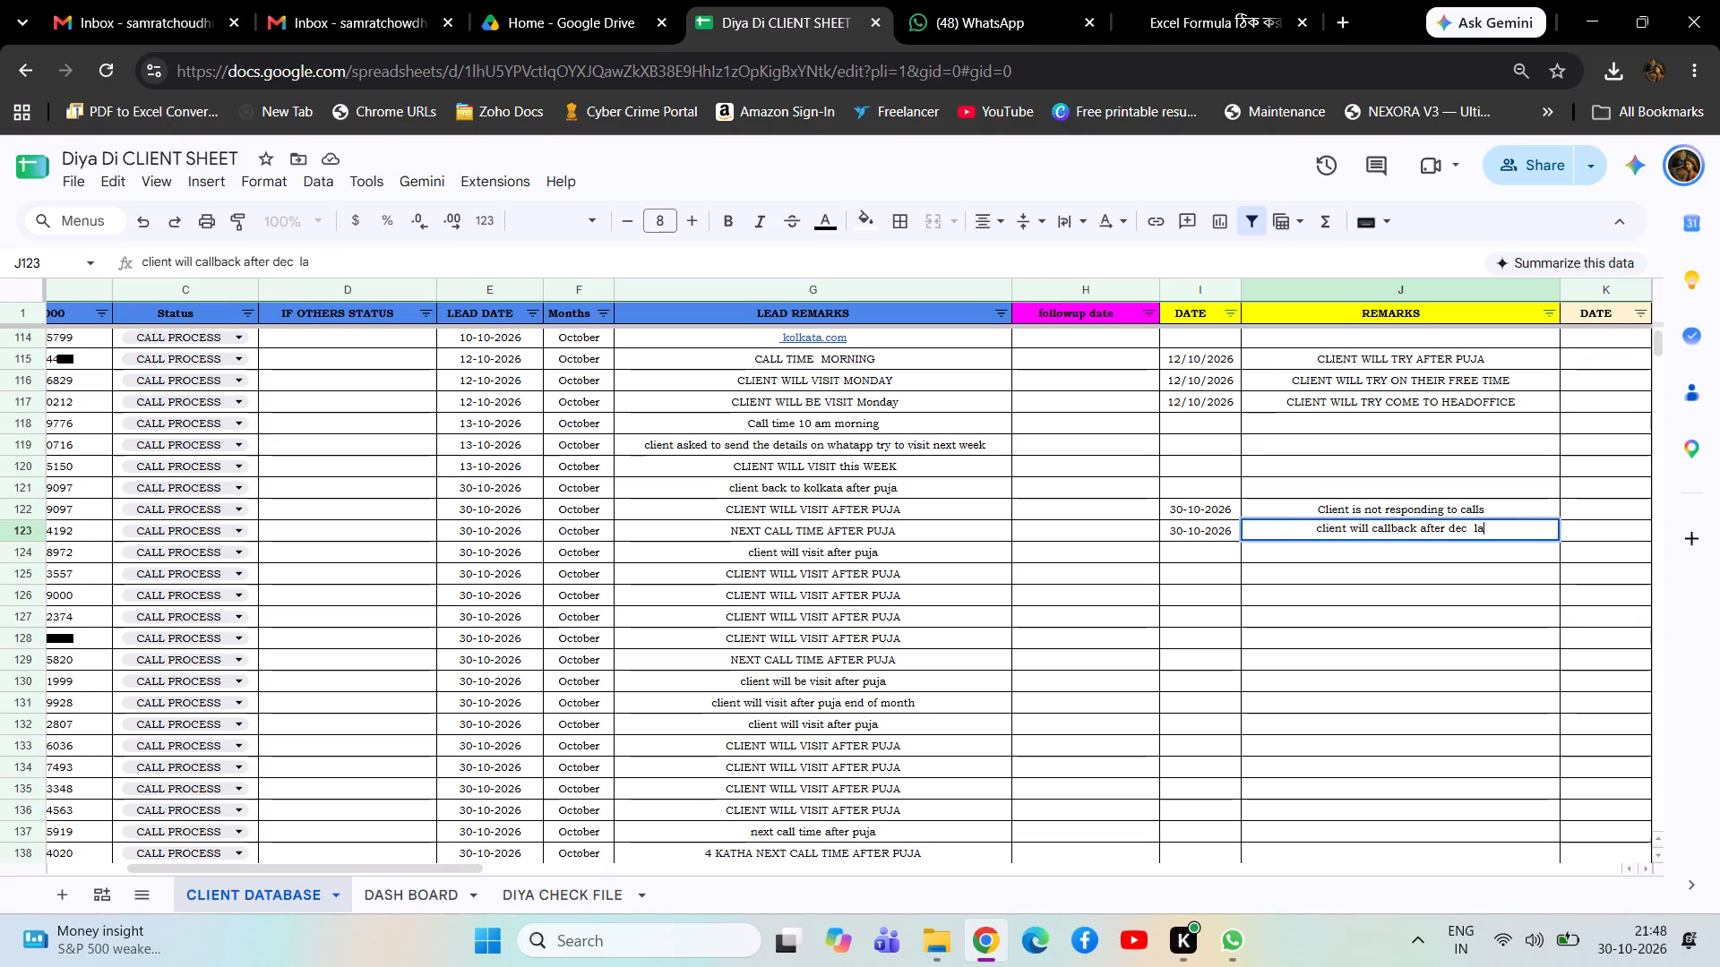
key(BackSpace)
key(BackSpace)
text(last week)
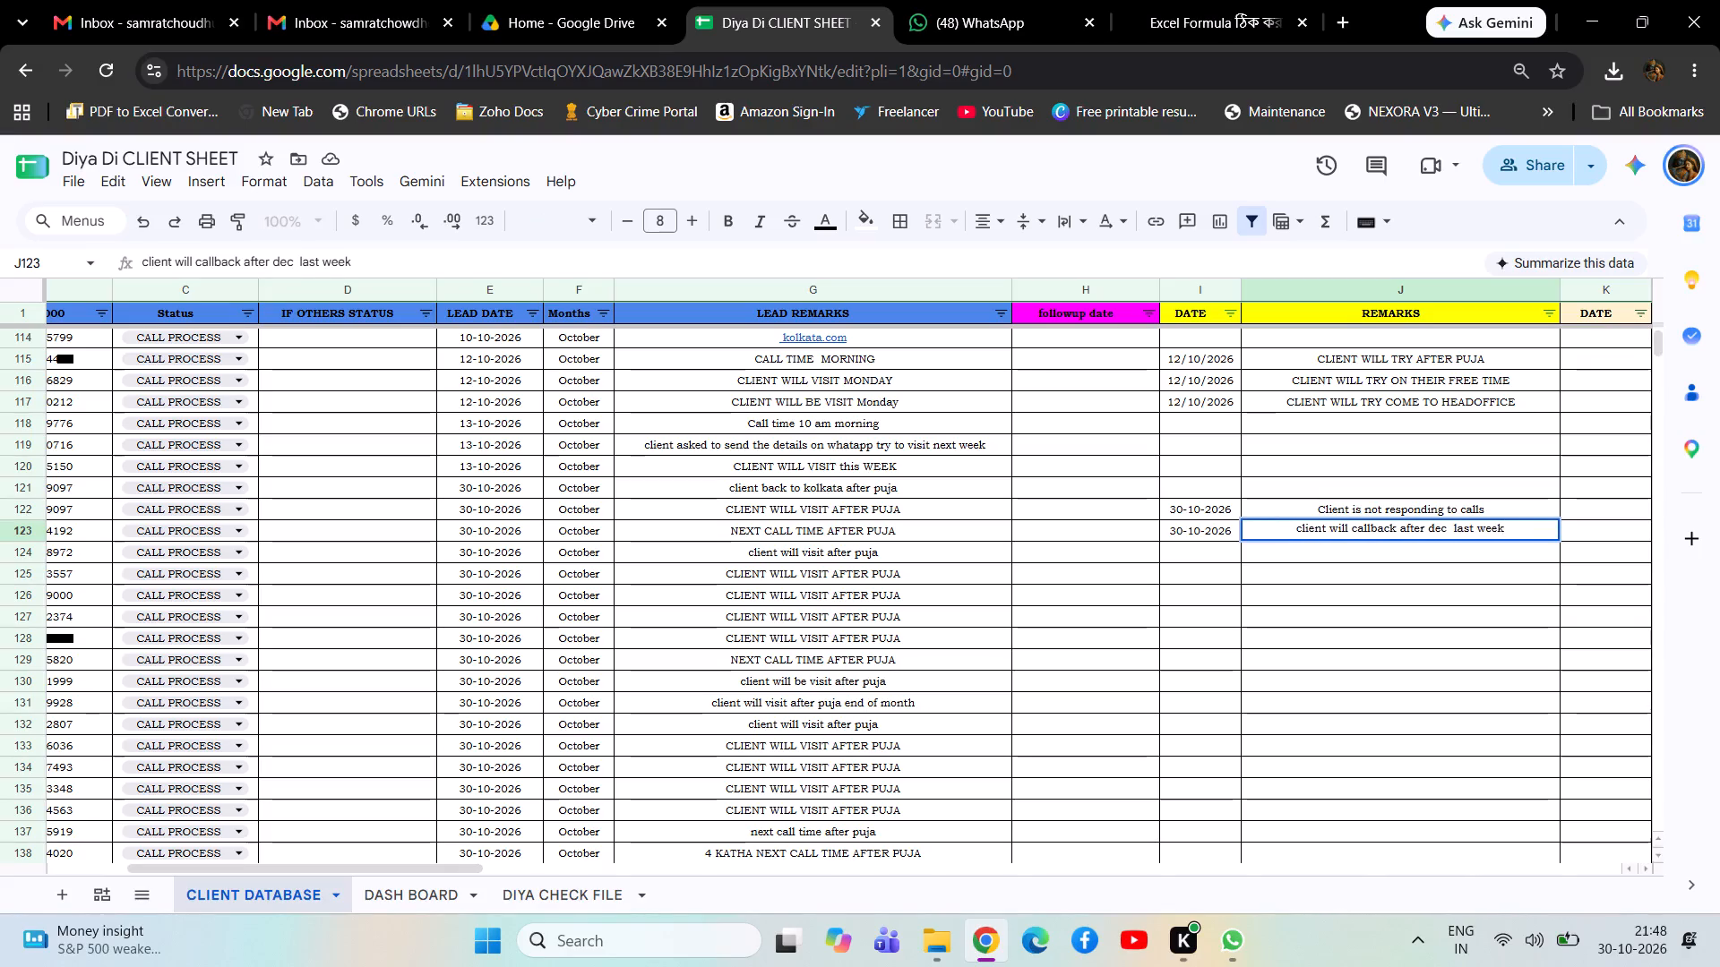
key(s)
key(Return)
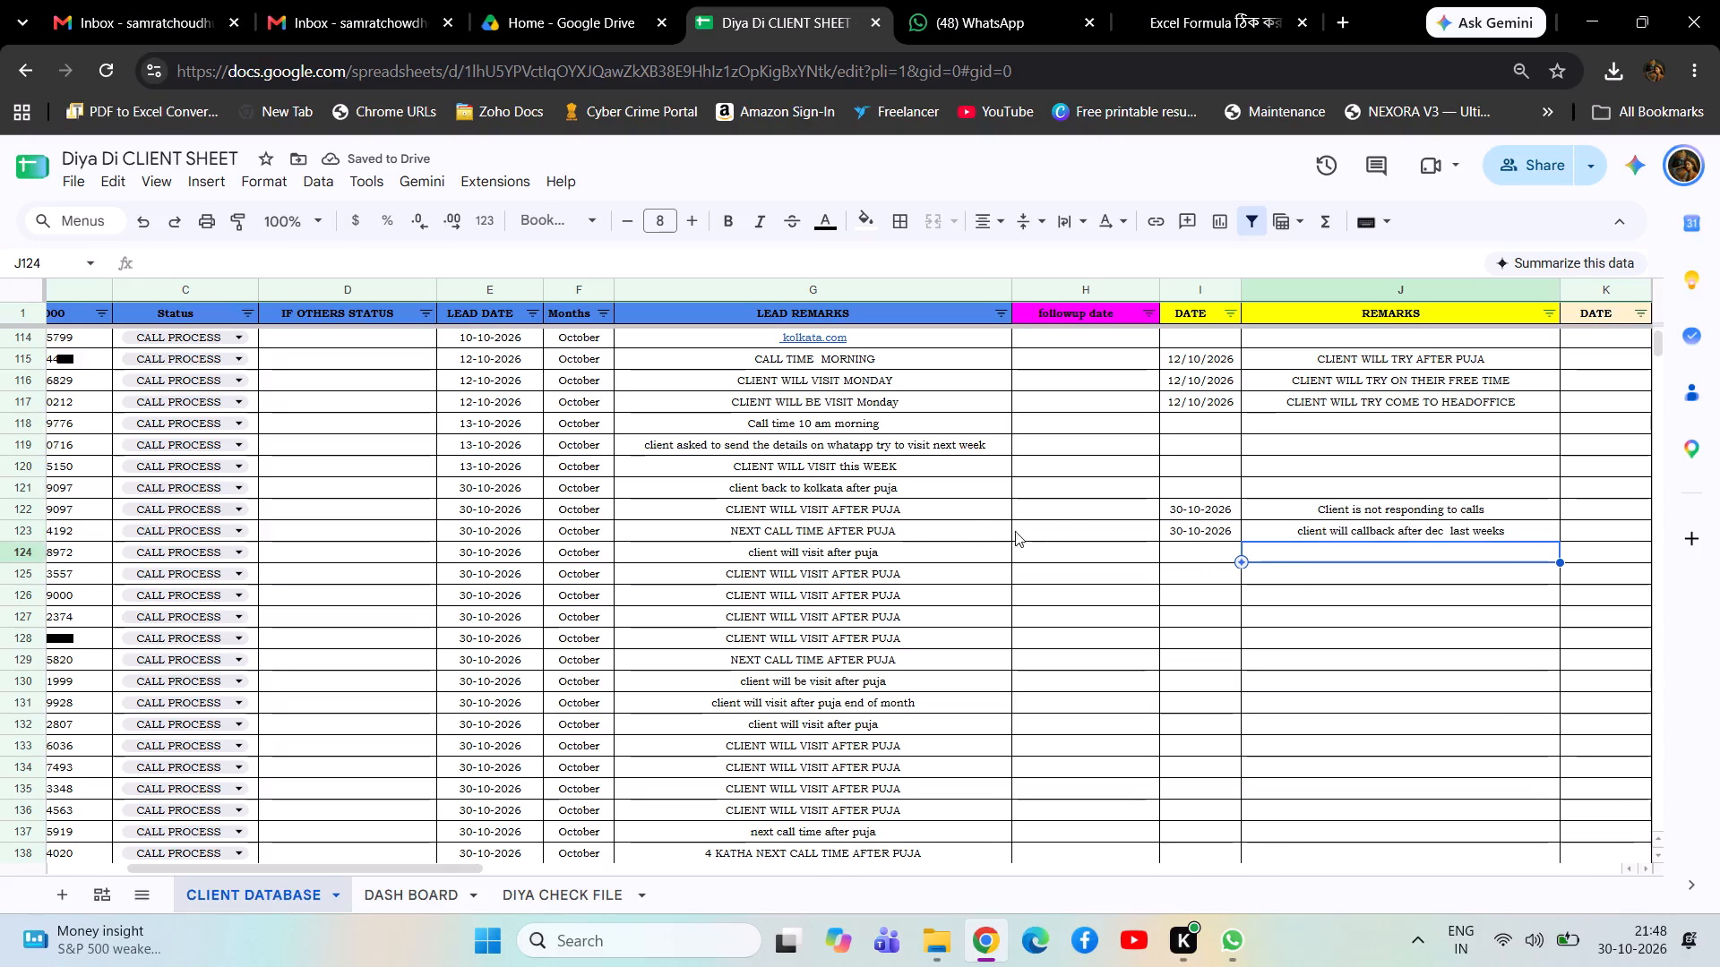
Check how the followup date cells H123 and H3 open for entry, leaving both empty.
triple_click(1080, 530)
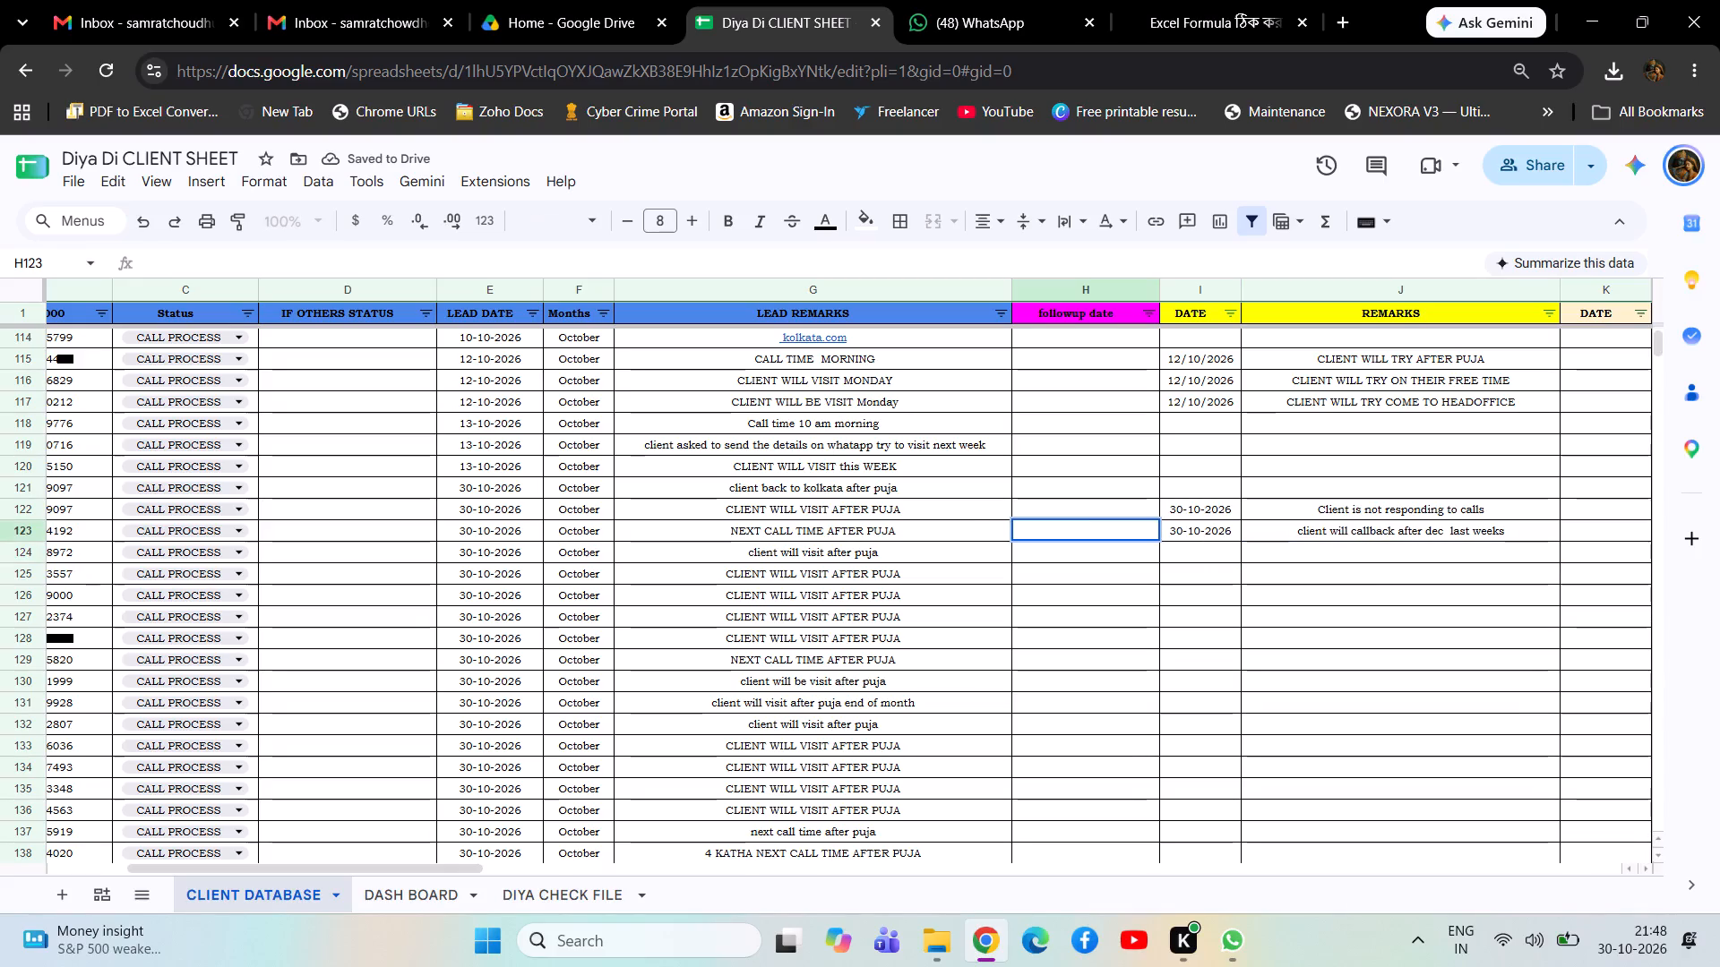
double_click(1080, 530)
key(Escape)
key(Up)
key(Up)
key(Up)
key(Up)
key(Up)
key(Up)
key(Up)
key(Up)
key(Up)
key(Up)
key(Up)
key(Up)
key(Up)
key(Up)
key(Up)
key(Up)
key(Up)
key(Up)
key(Up)
key(Up)
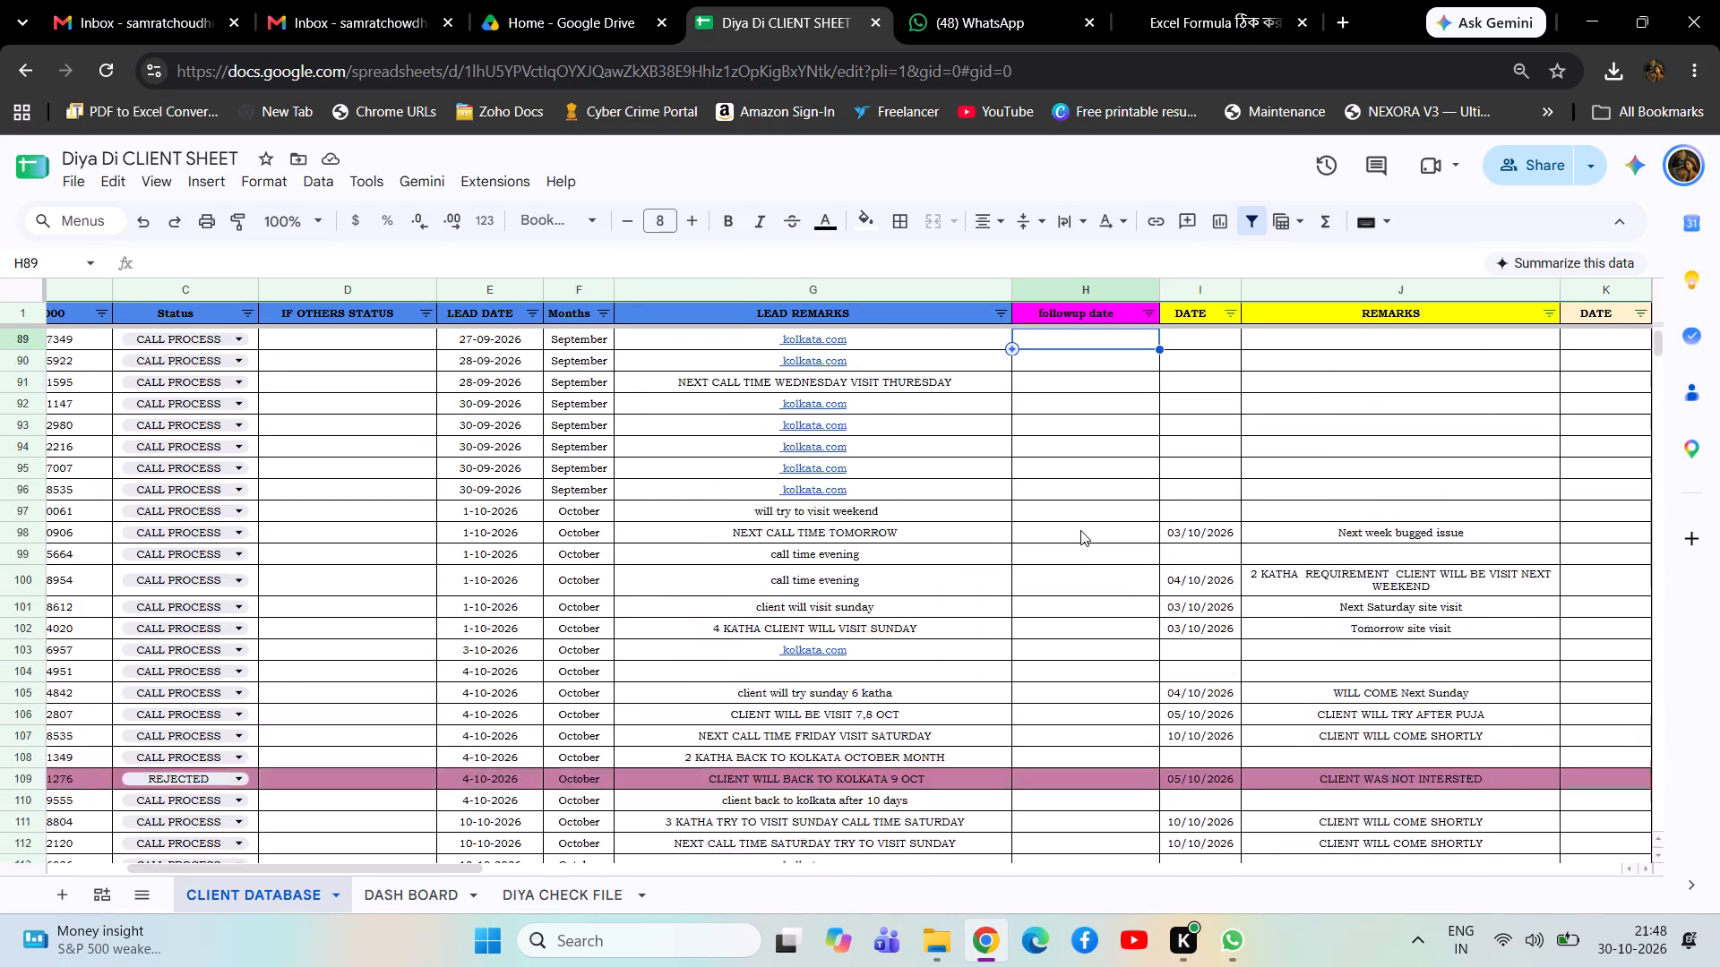
key(ctrl+Up)
key(Down)
key(Down)
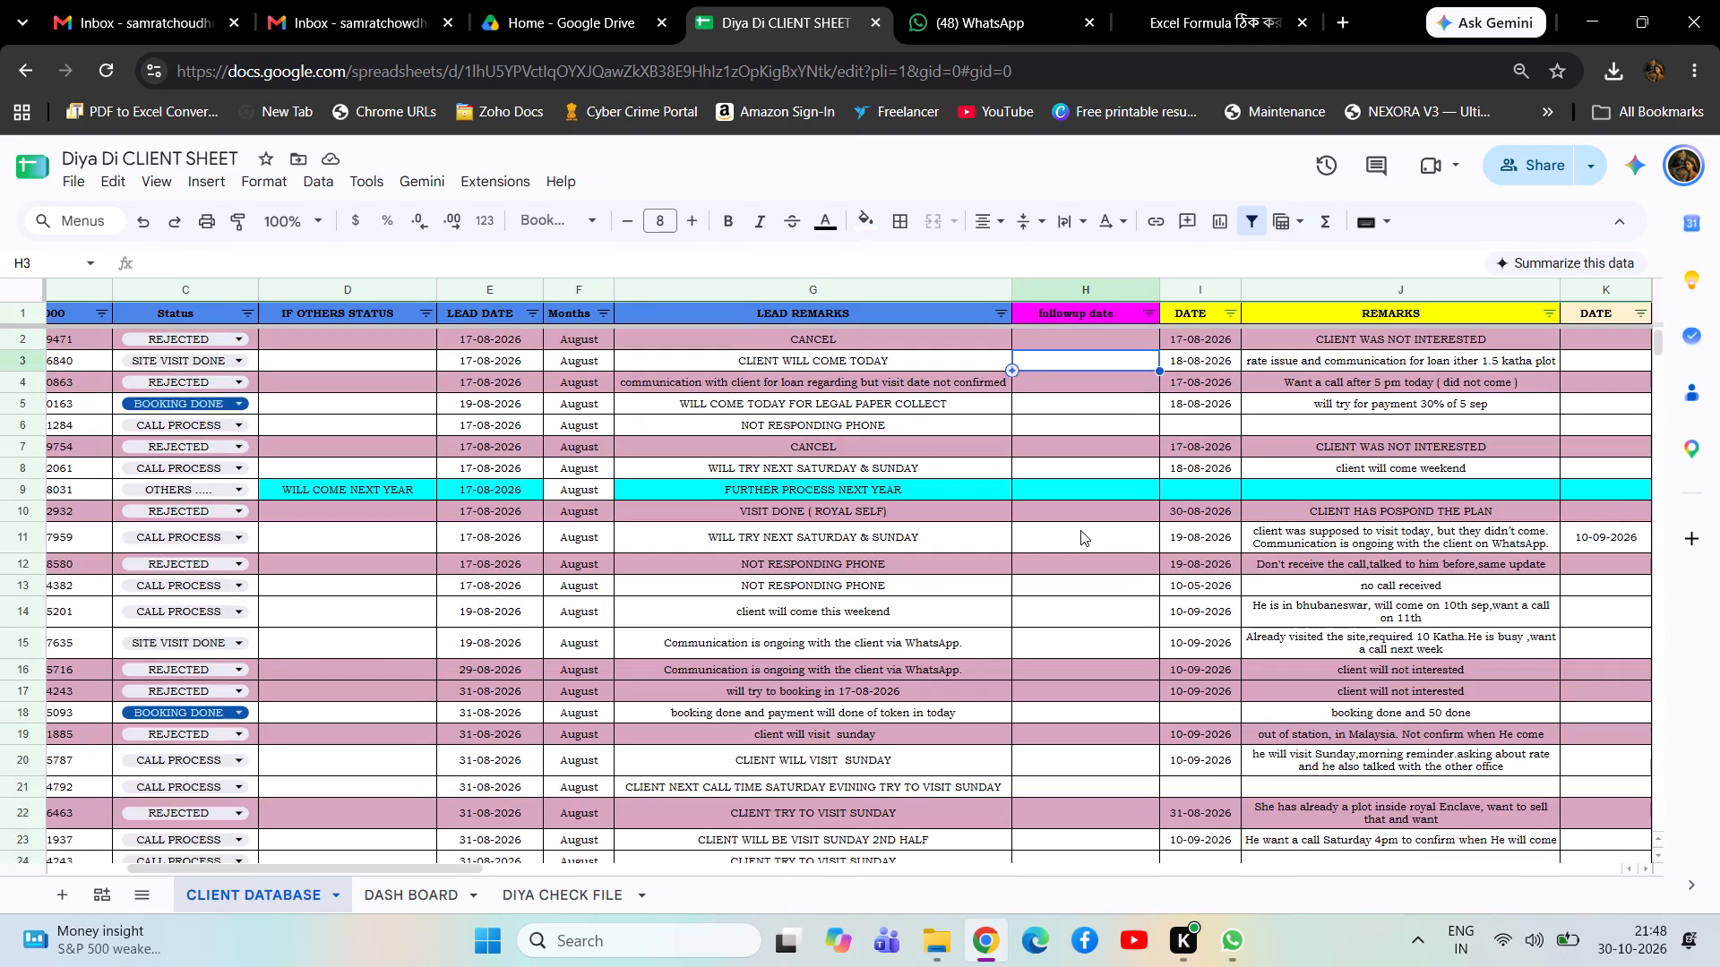
double_click(1101, 363)
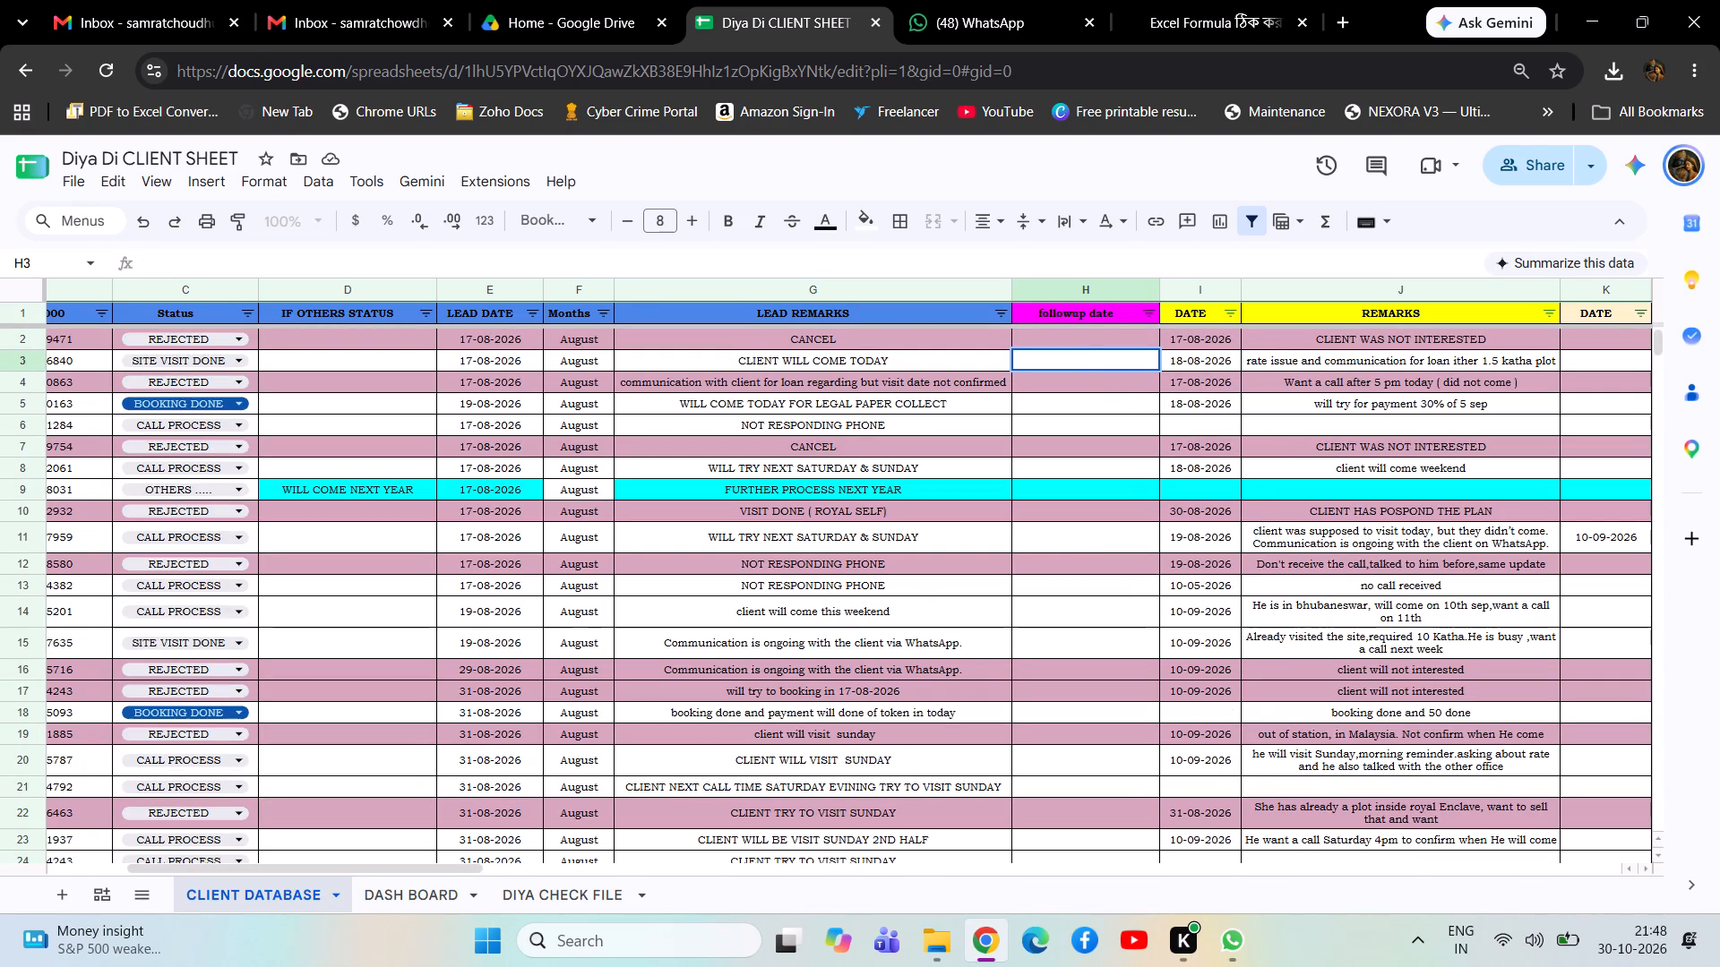
key(grave)
key(Escape)
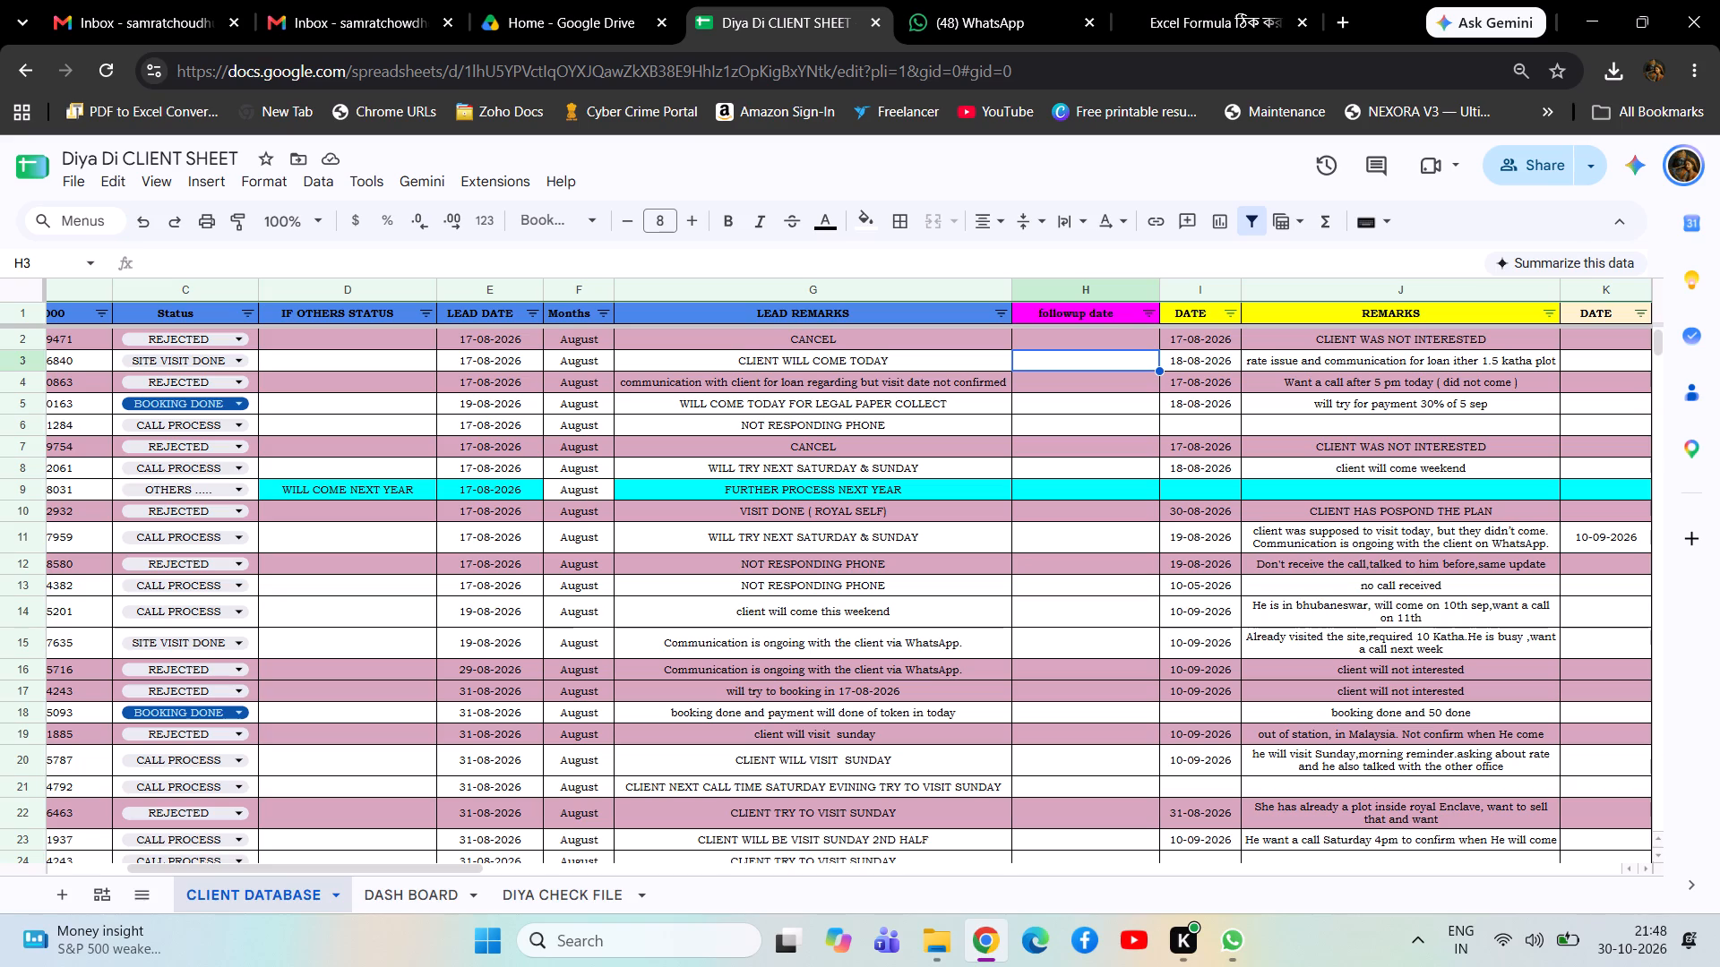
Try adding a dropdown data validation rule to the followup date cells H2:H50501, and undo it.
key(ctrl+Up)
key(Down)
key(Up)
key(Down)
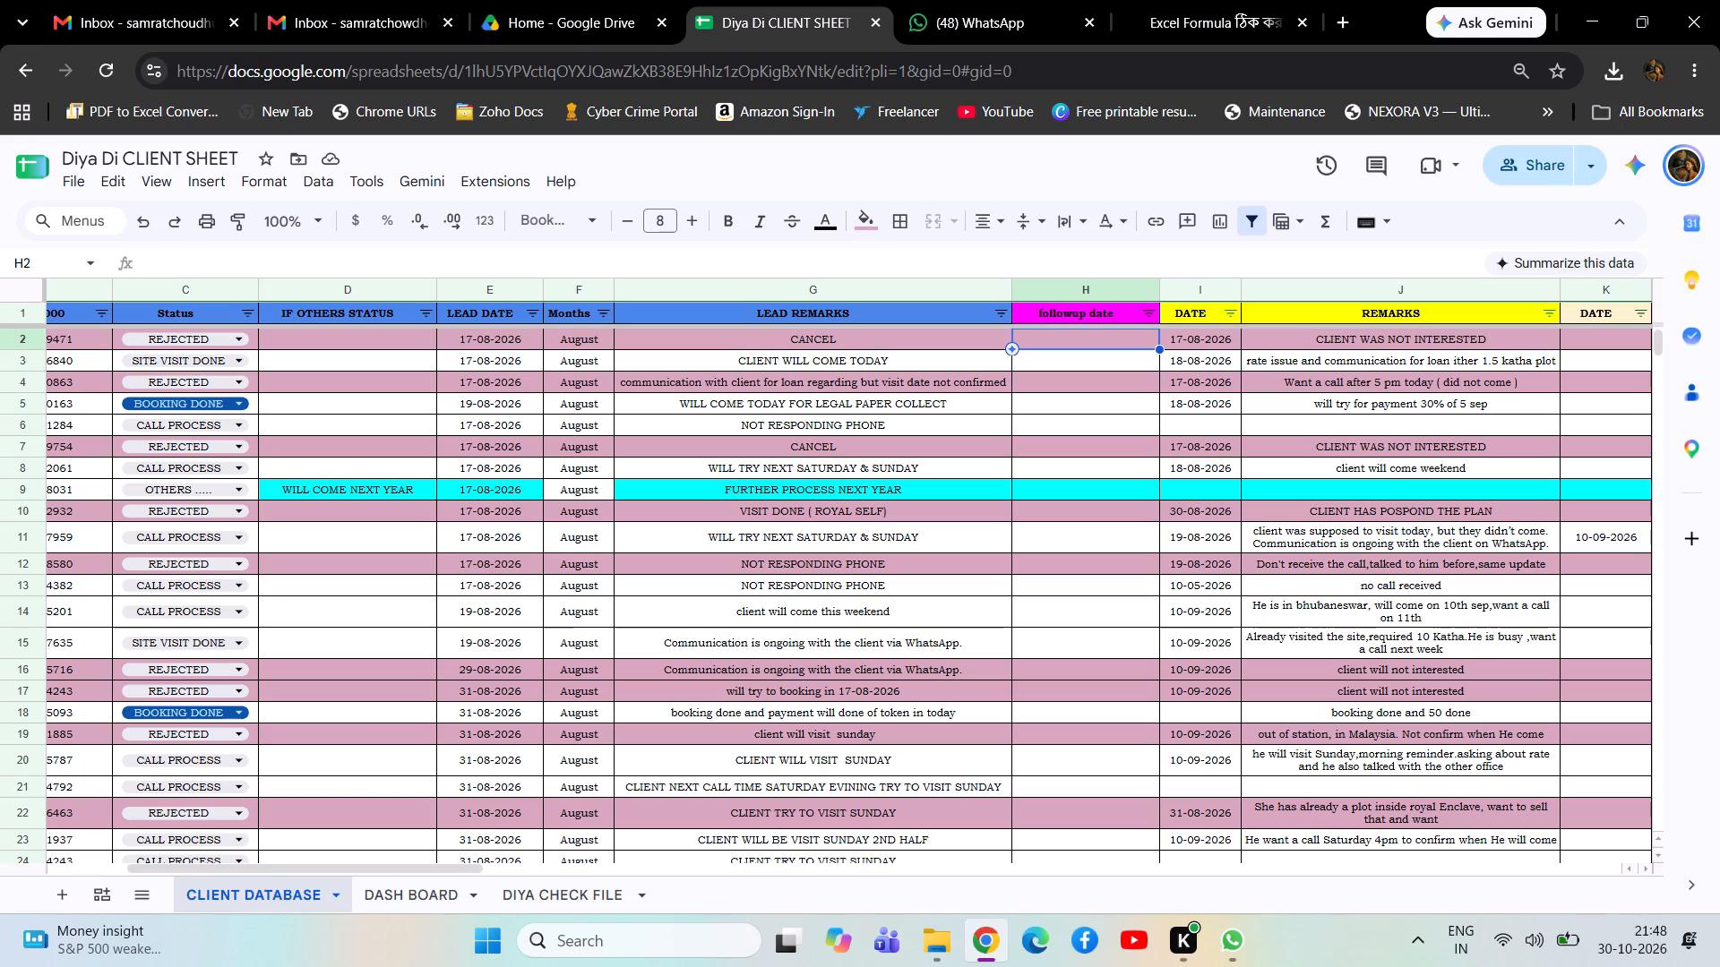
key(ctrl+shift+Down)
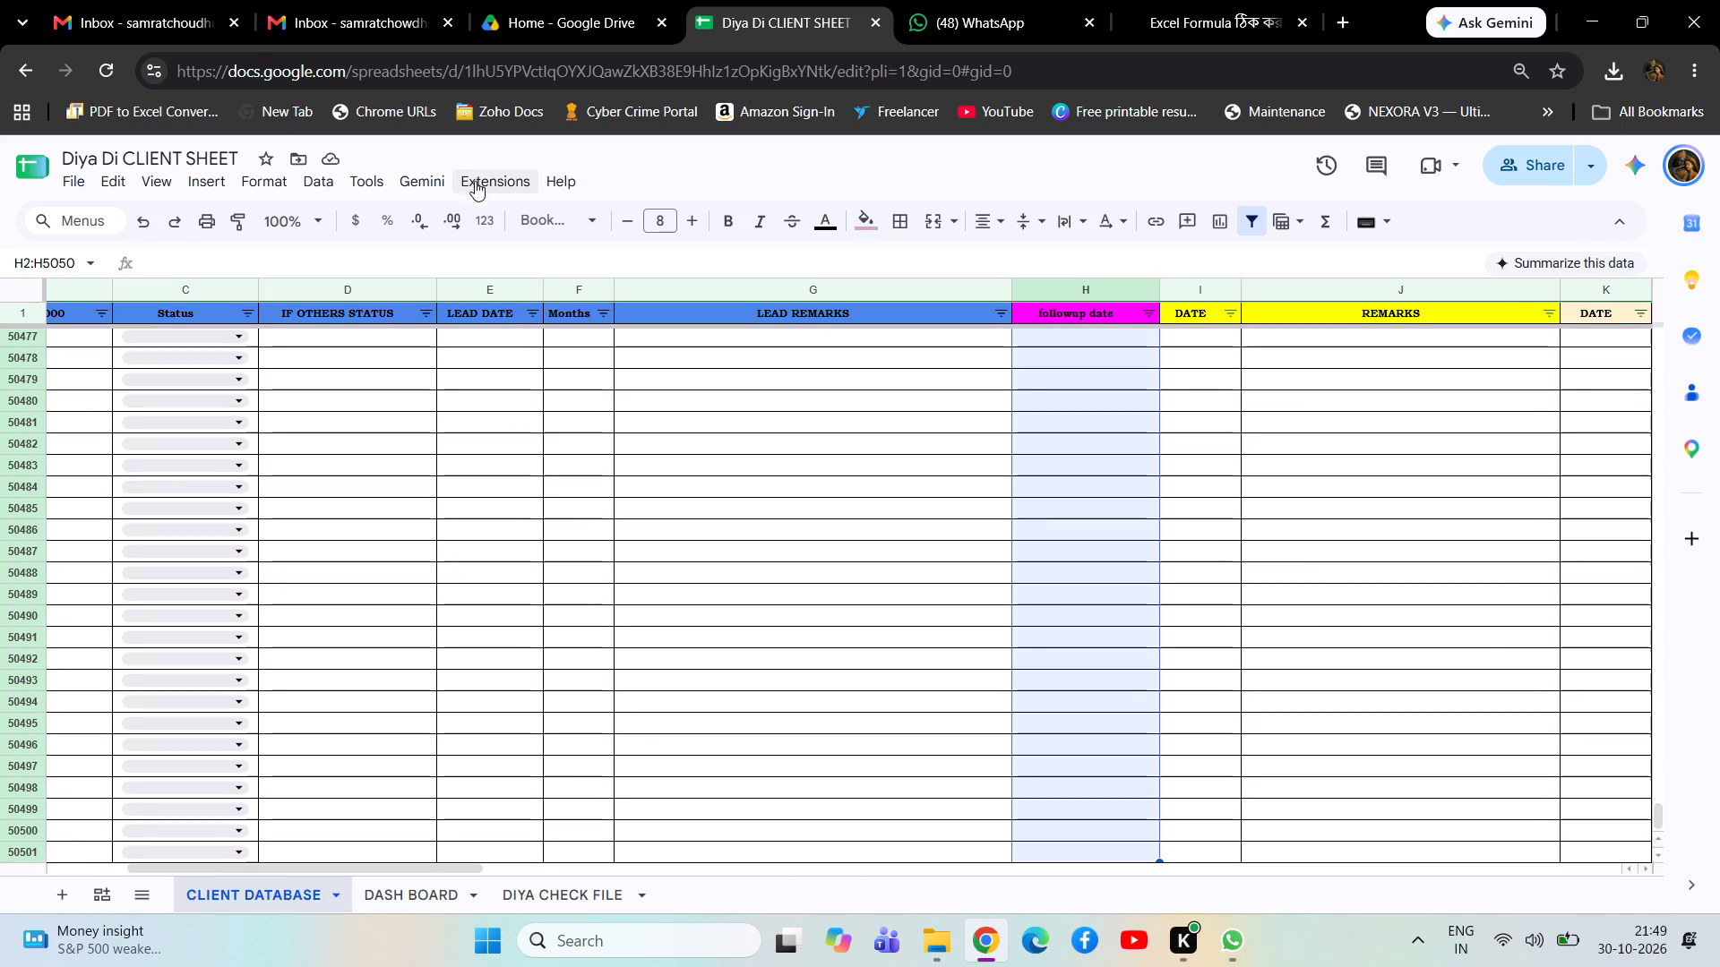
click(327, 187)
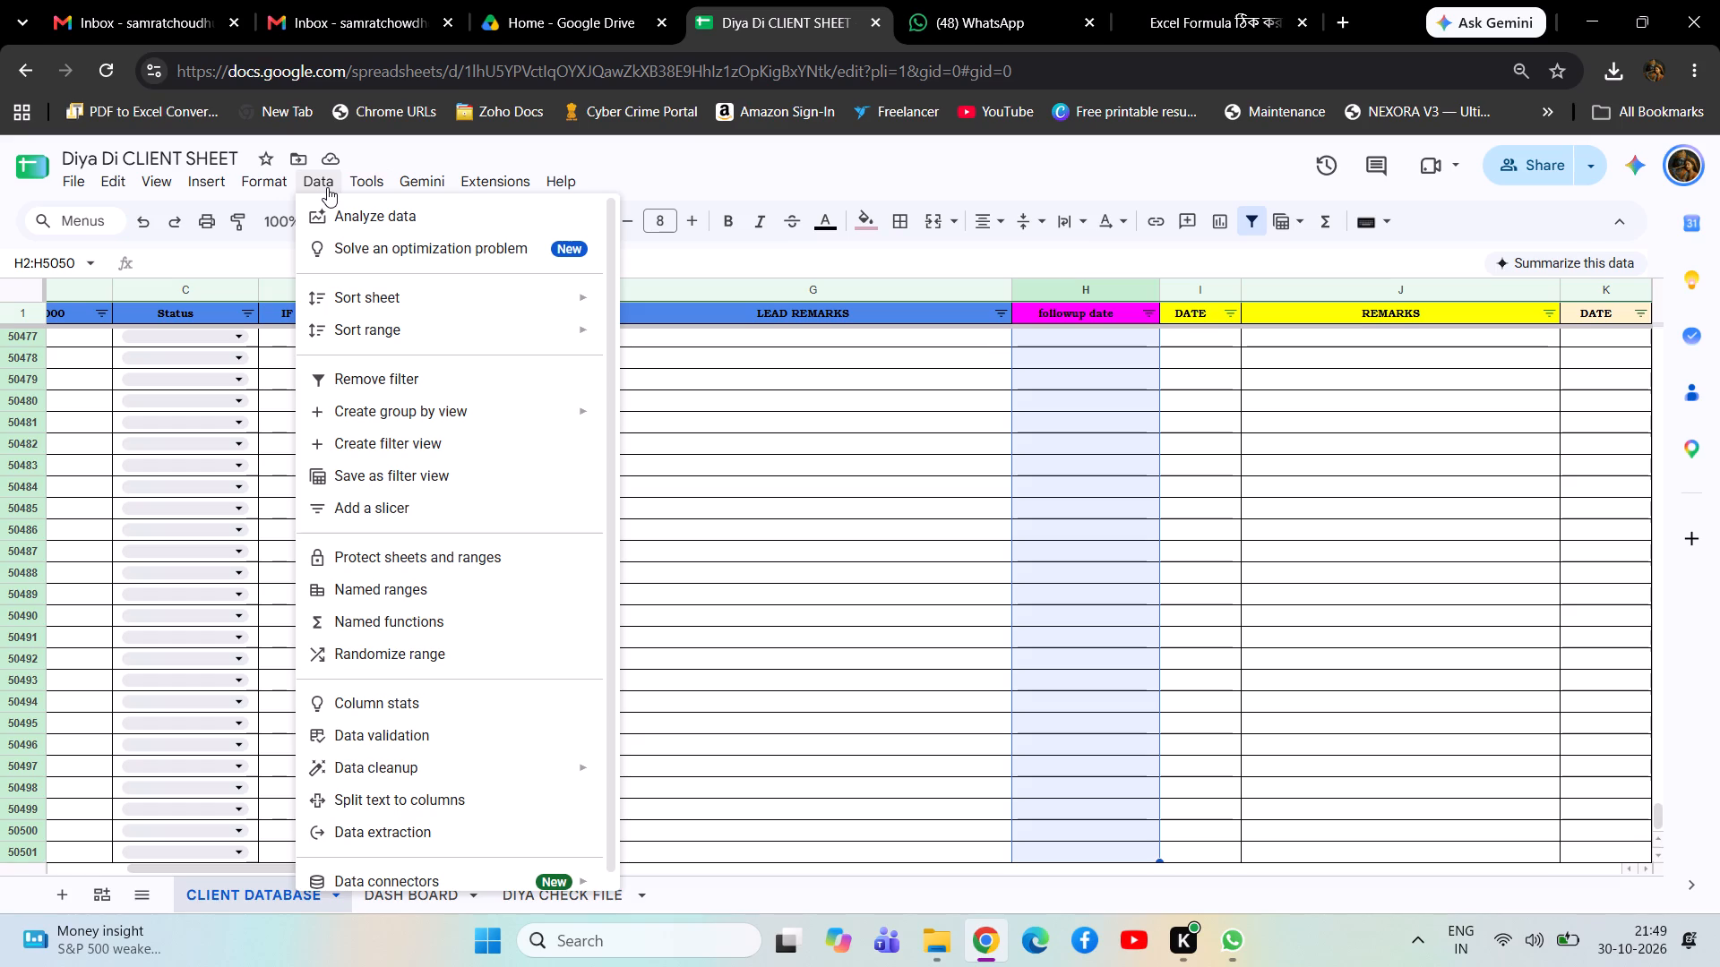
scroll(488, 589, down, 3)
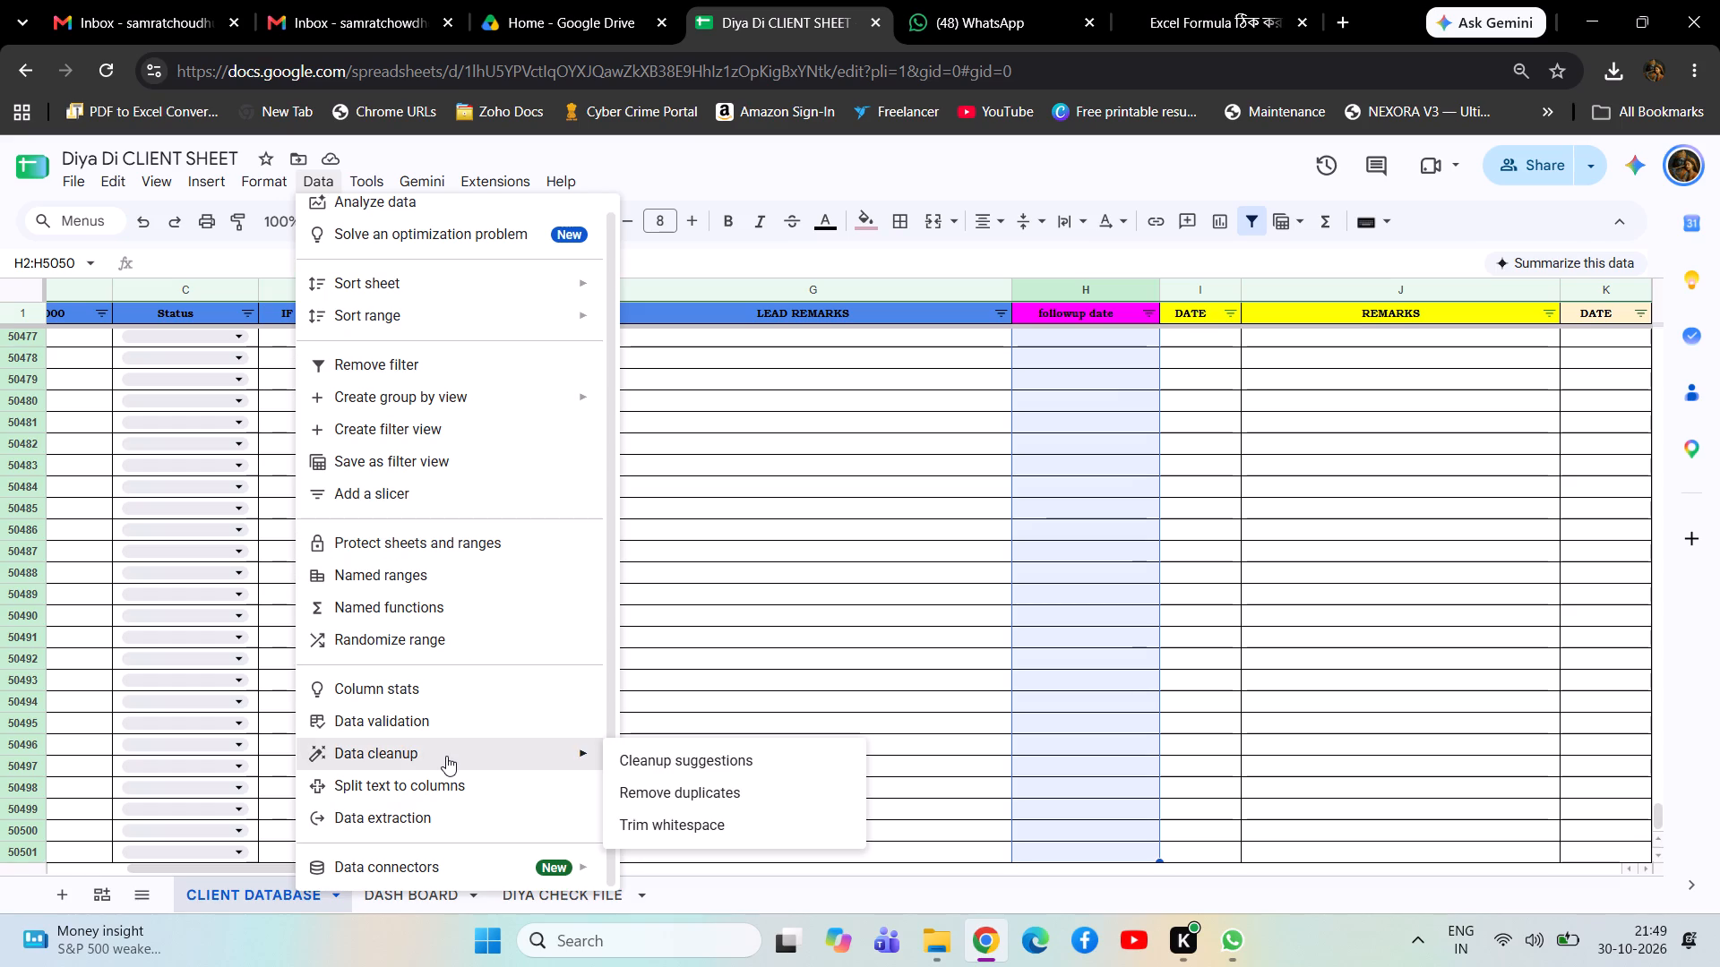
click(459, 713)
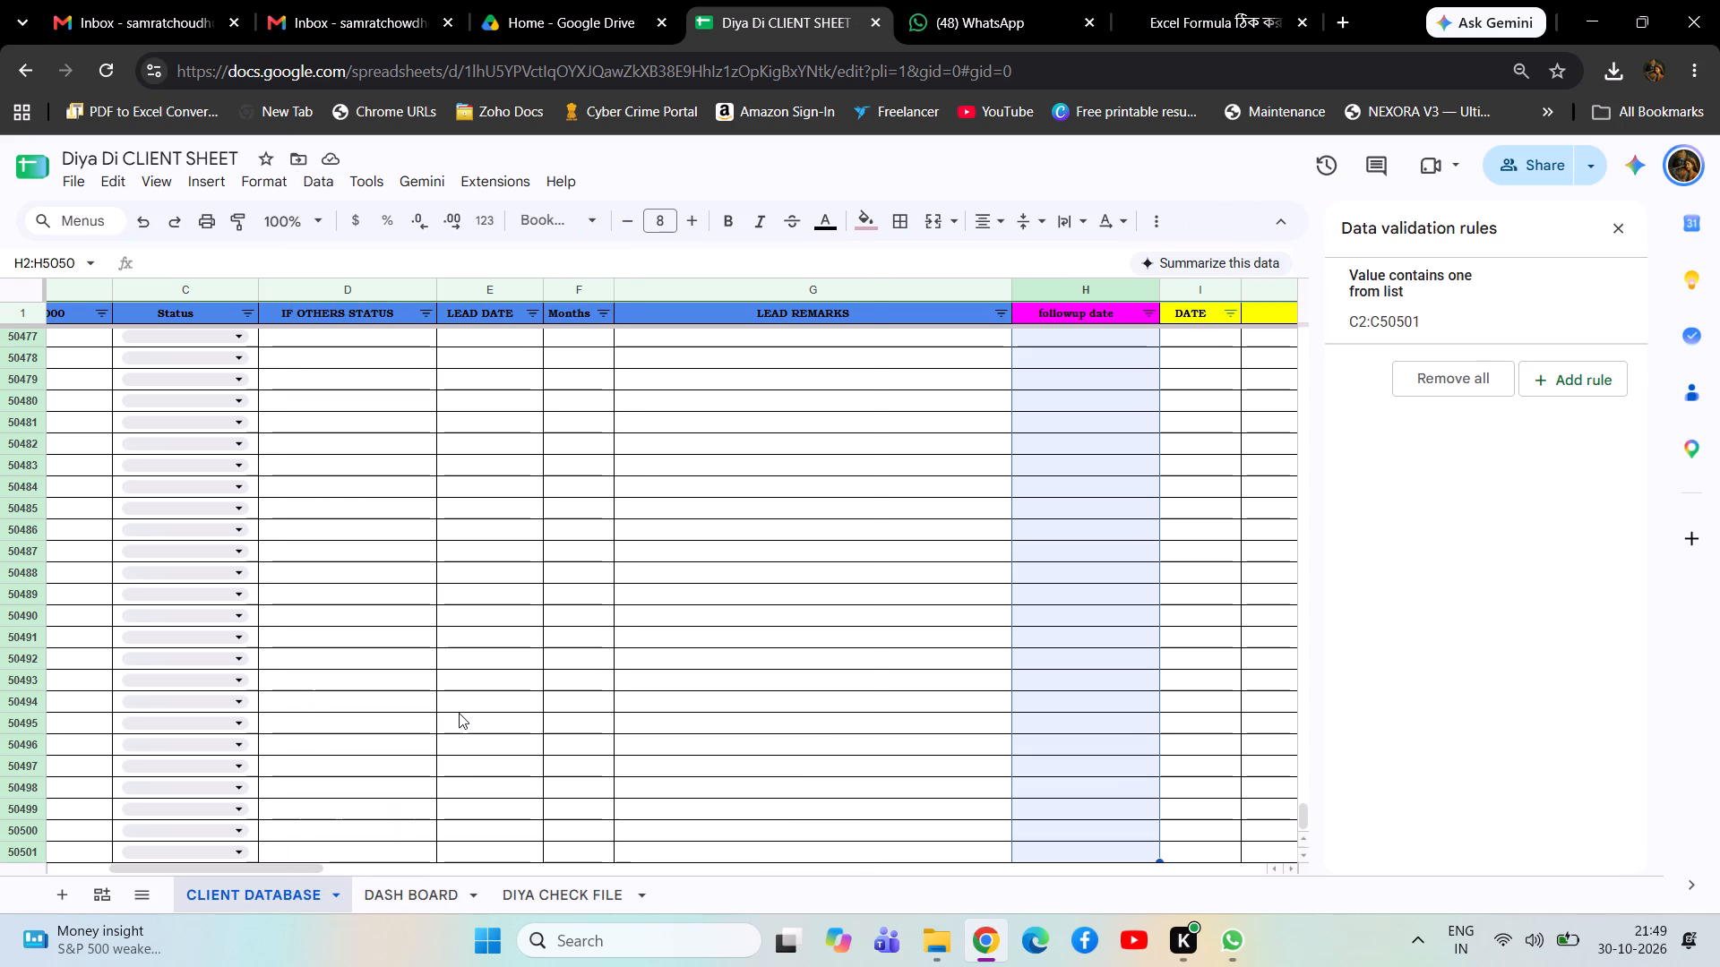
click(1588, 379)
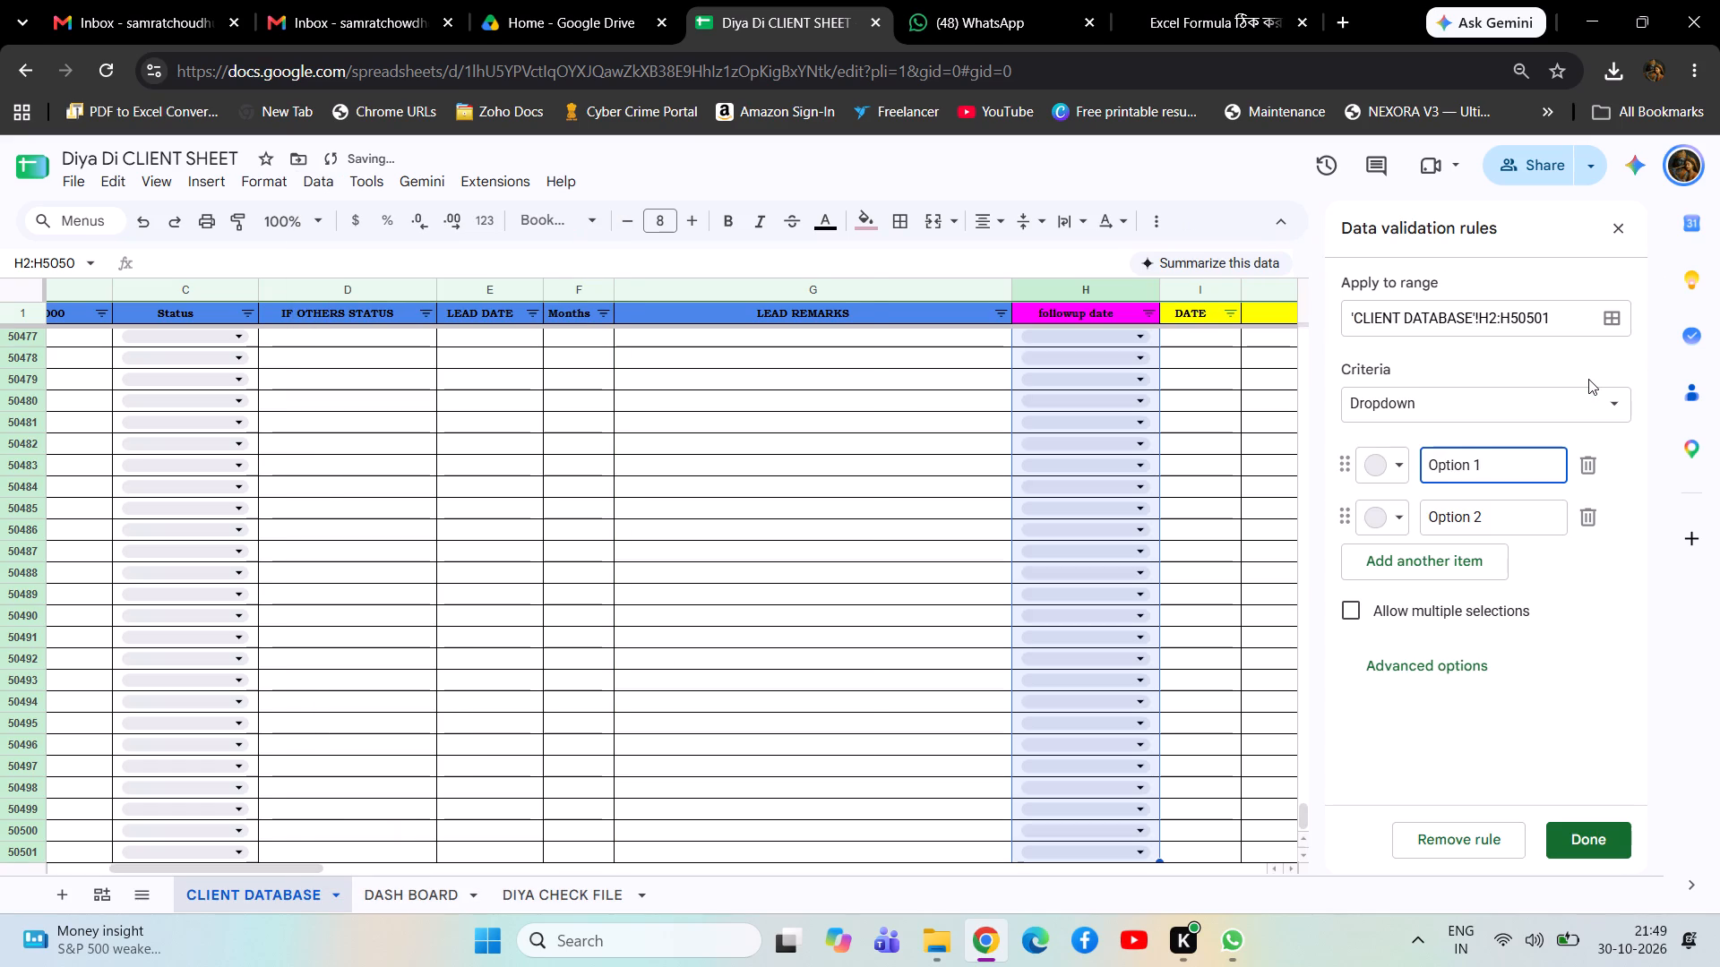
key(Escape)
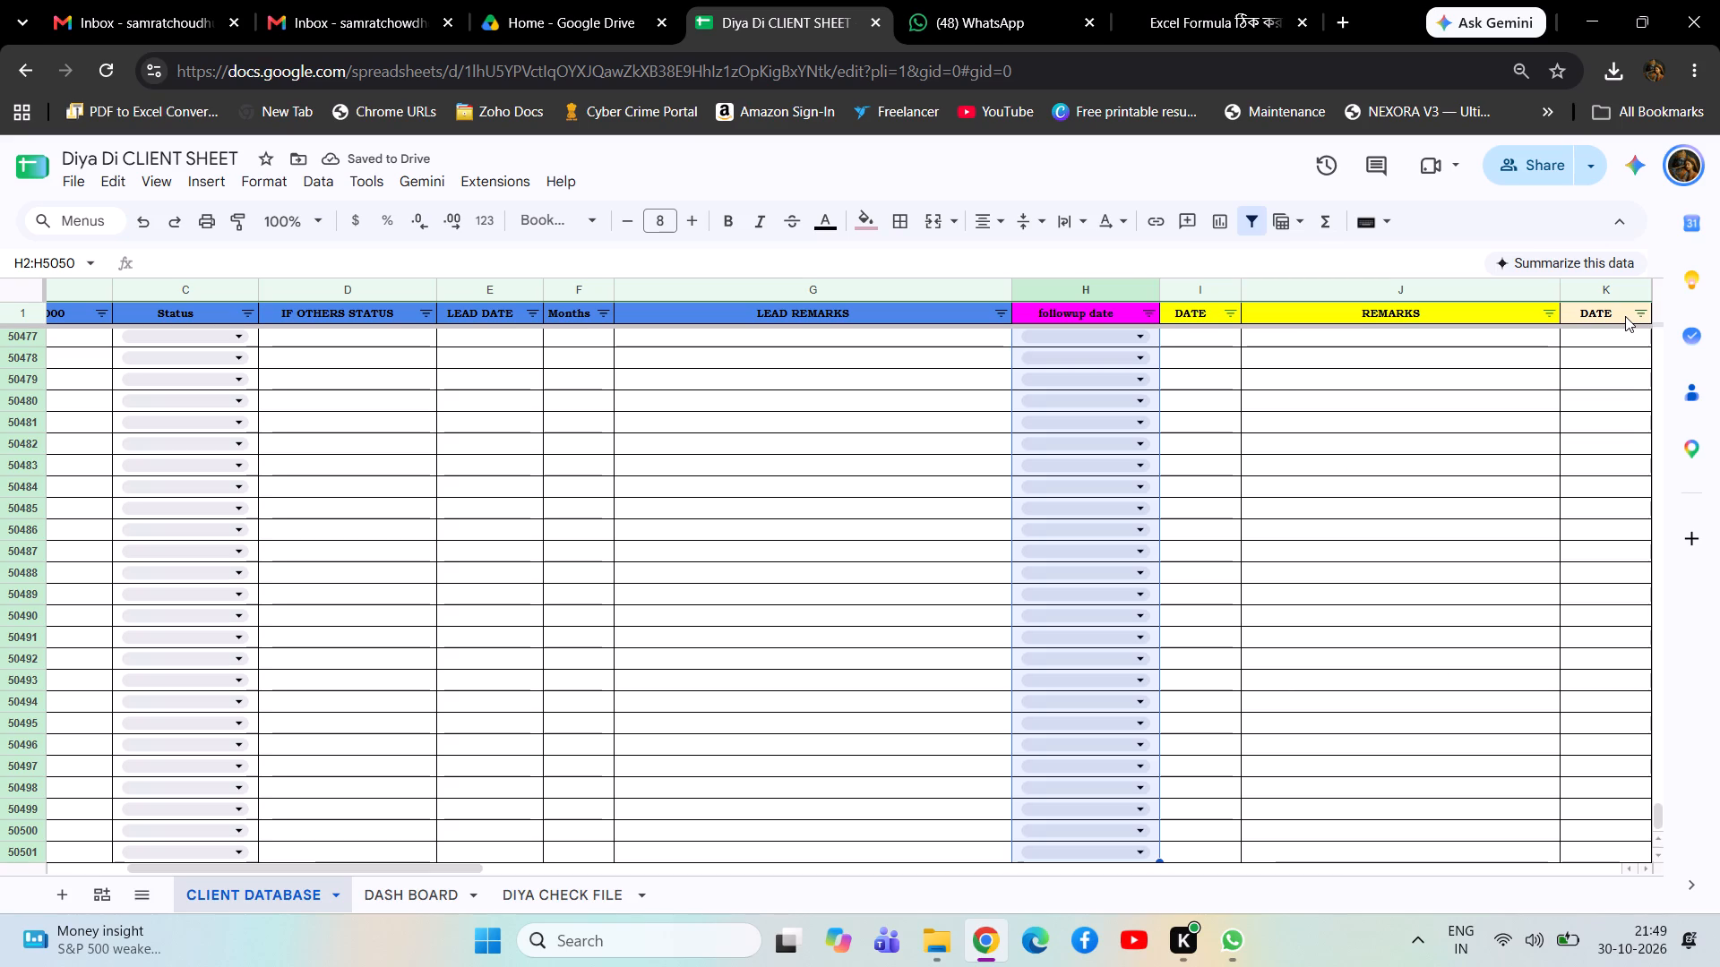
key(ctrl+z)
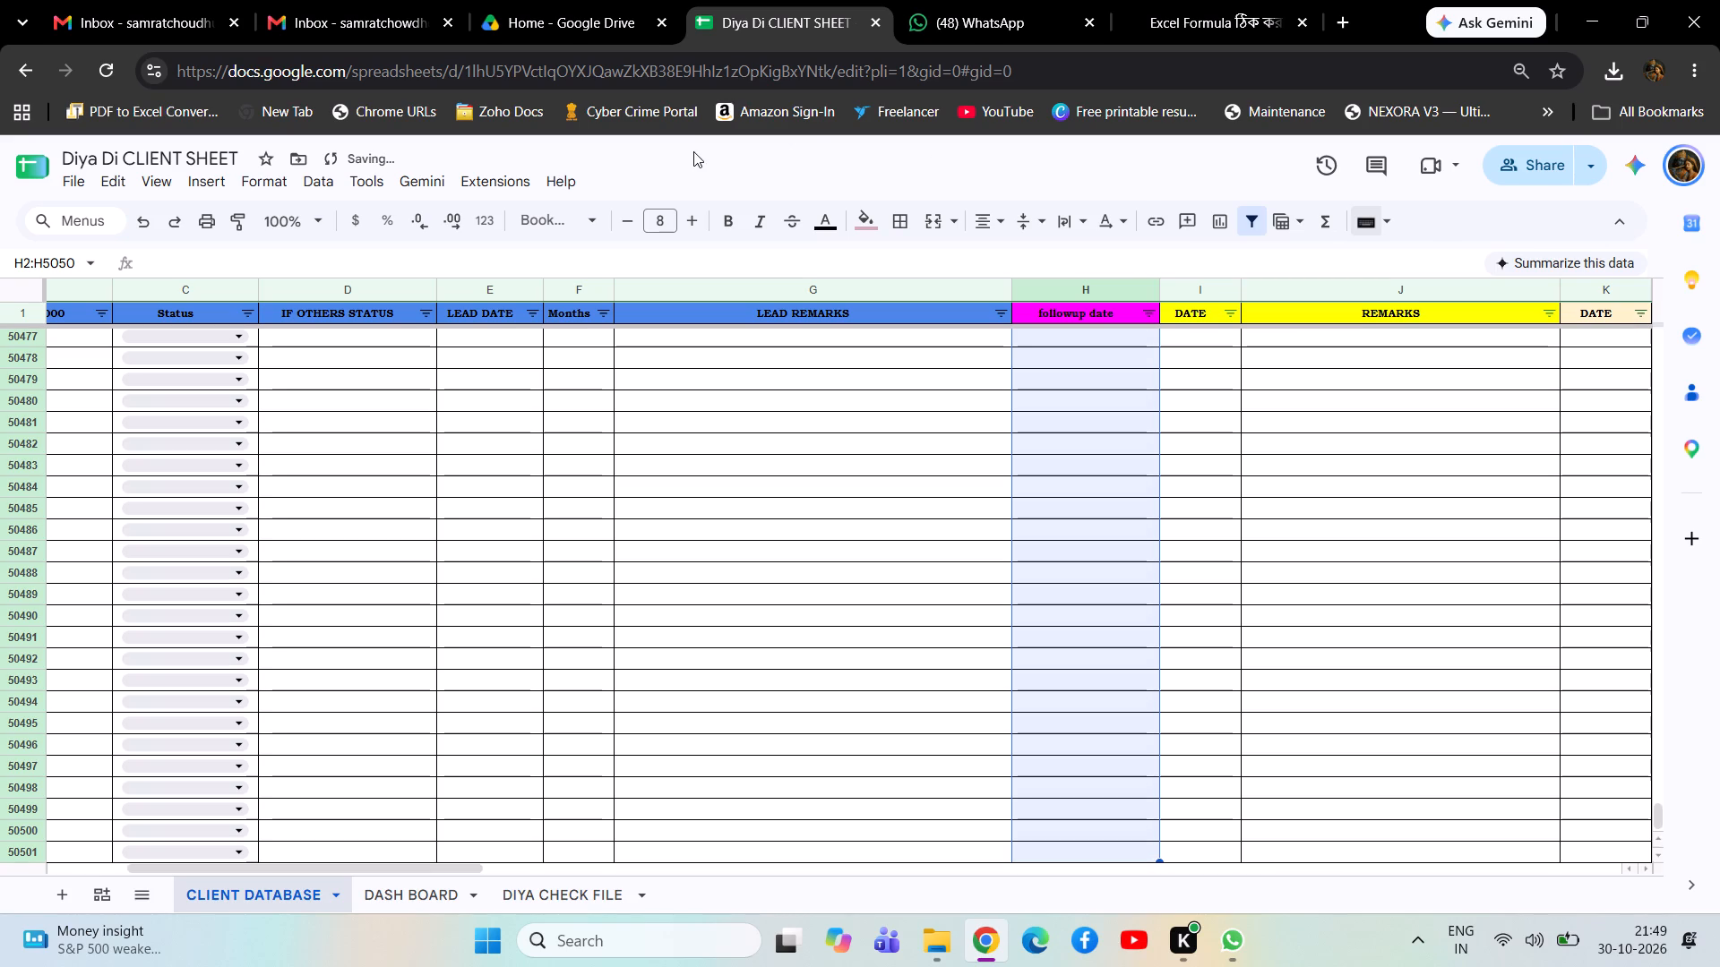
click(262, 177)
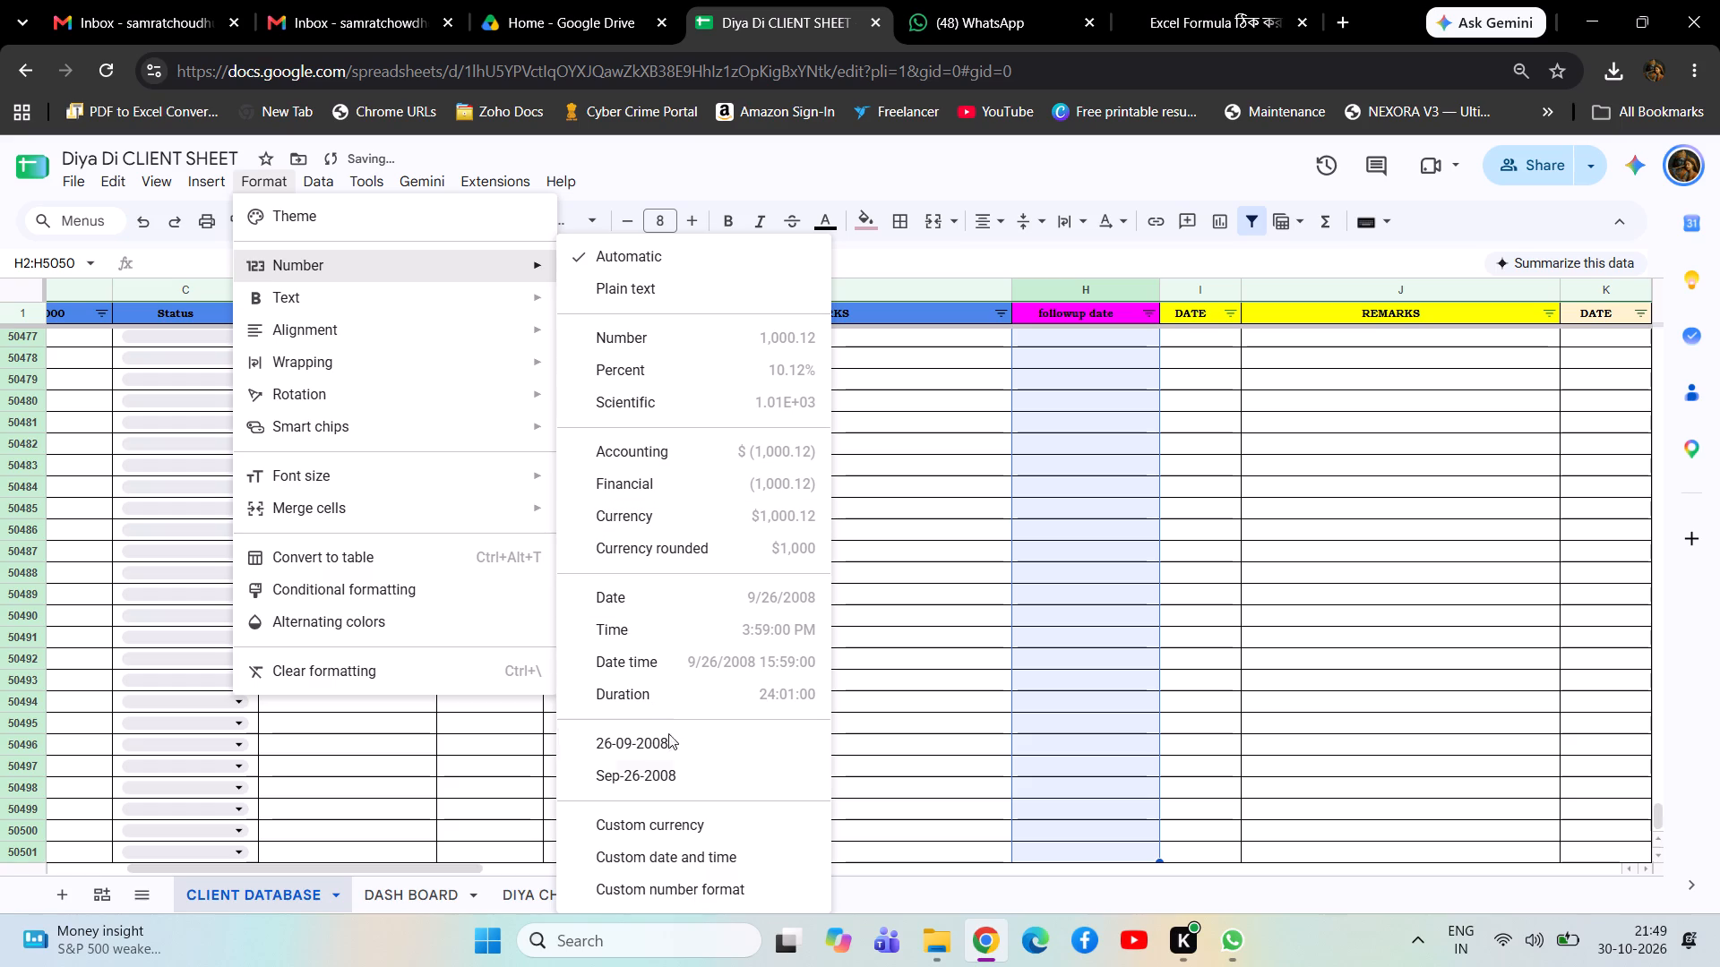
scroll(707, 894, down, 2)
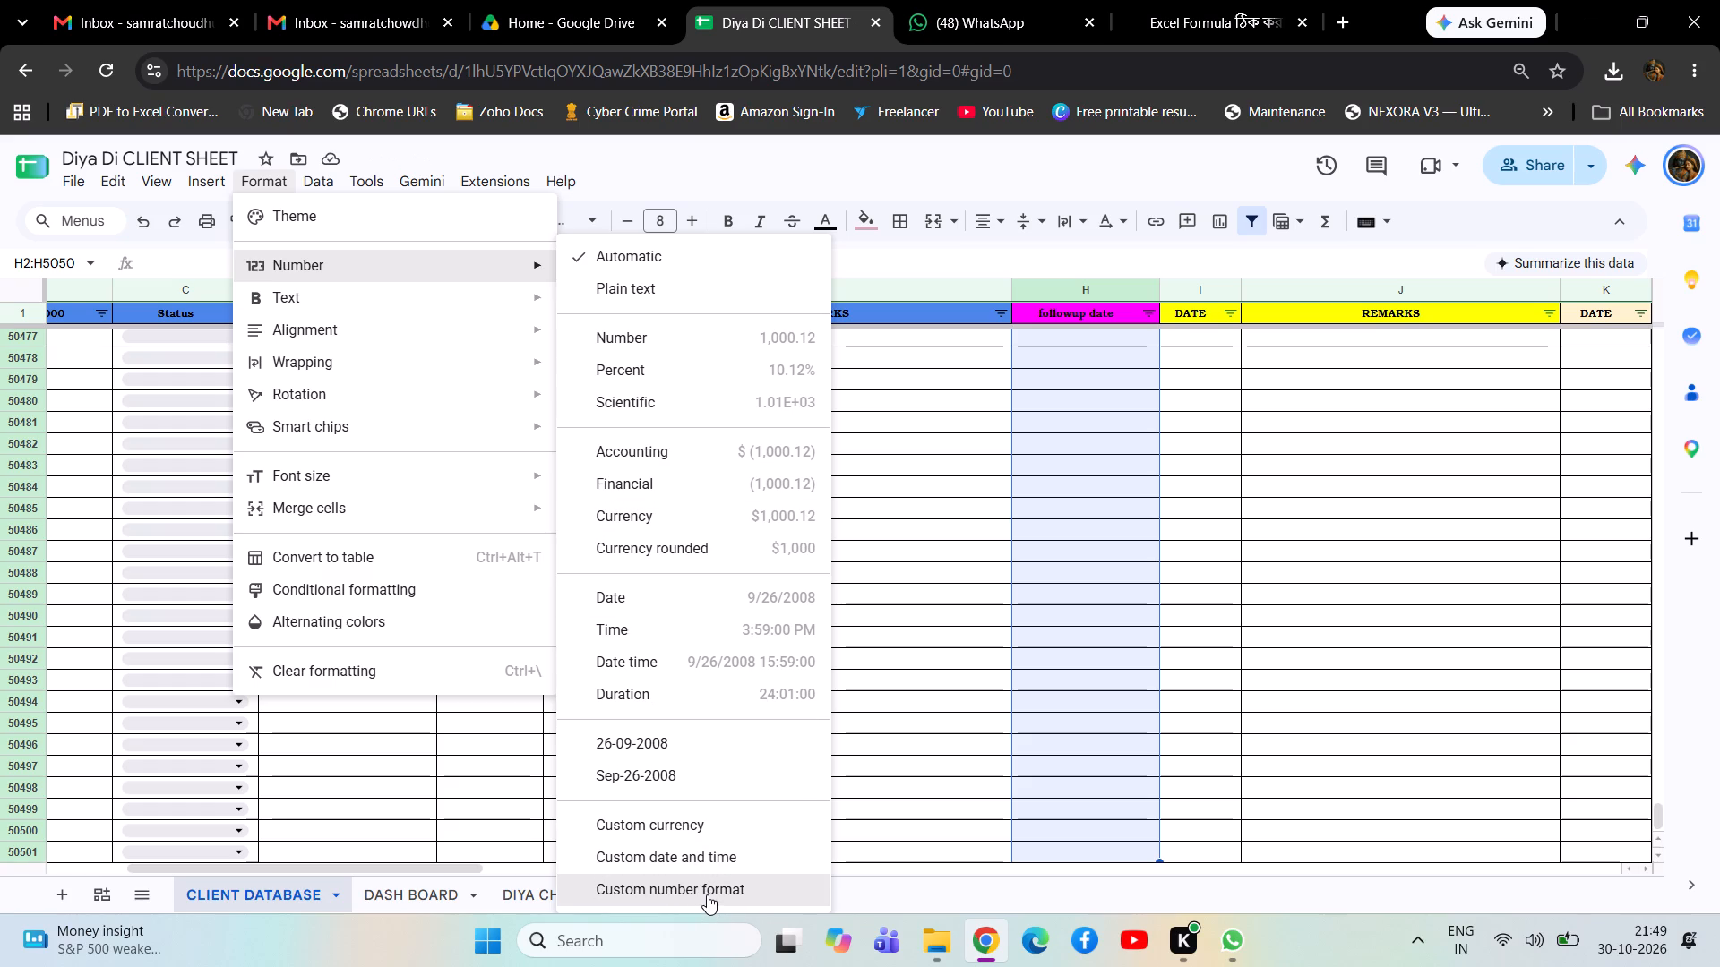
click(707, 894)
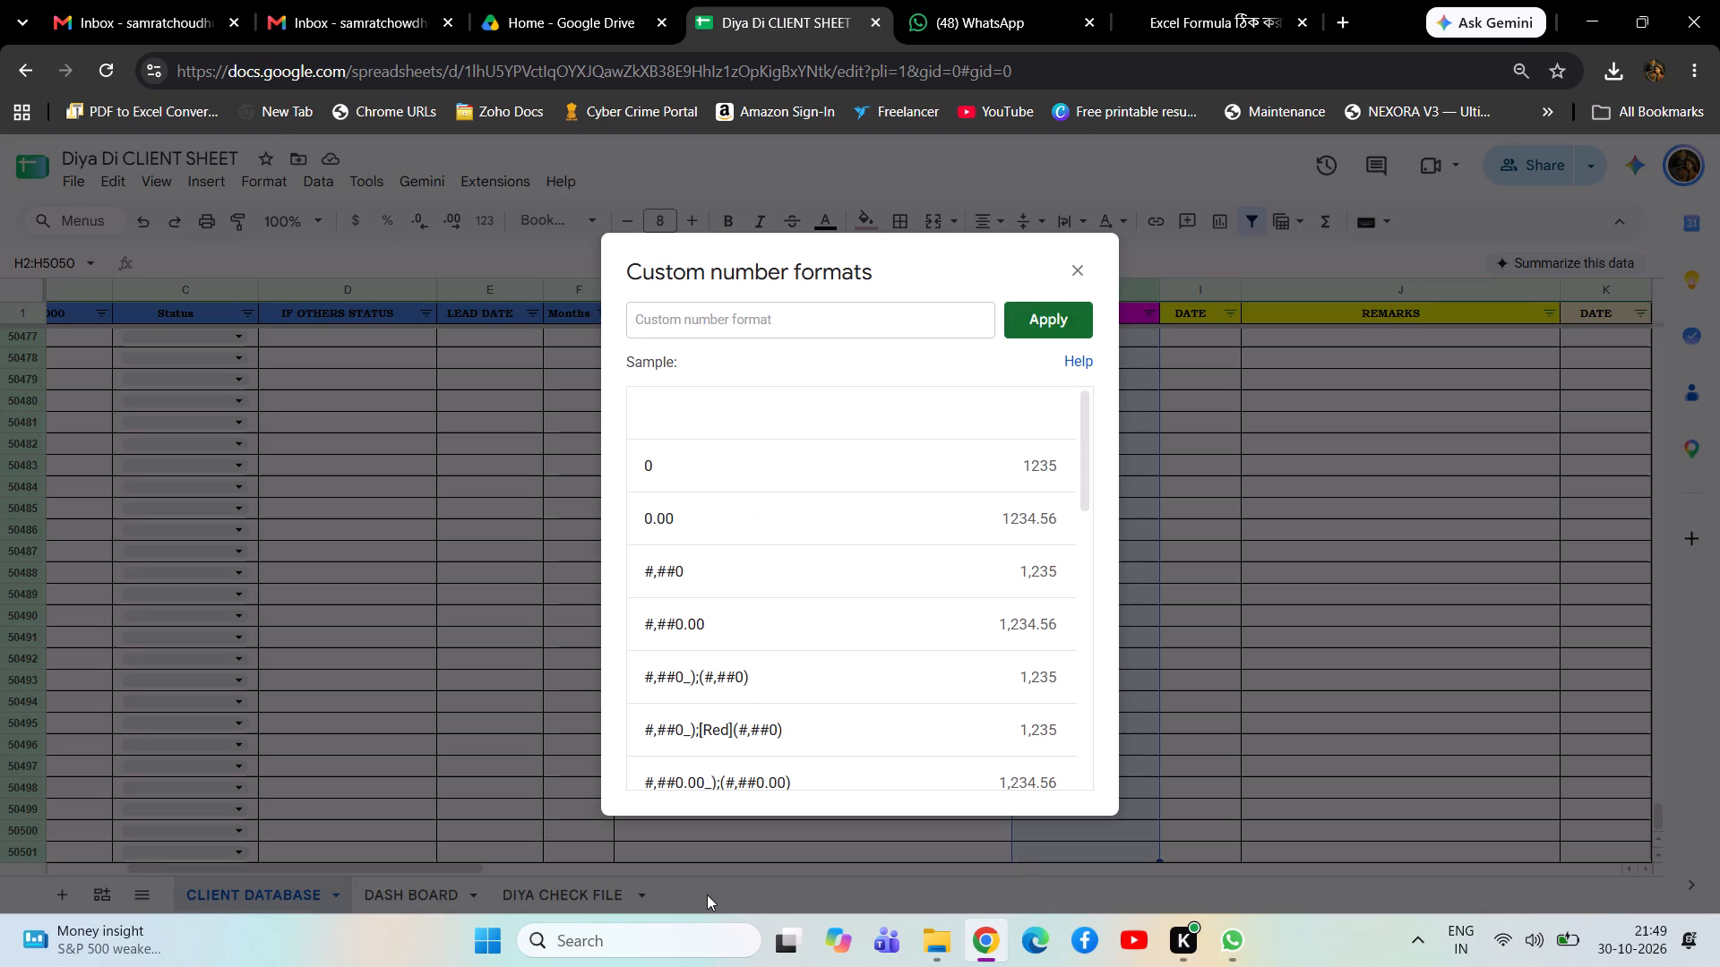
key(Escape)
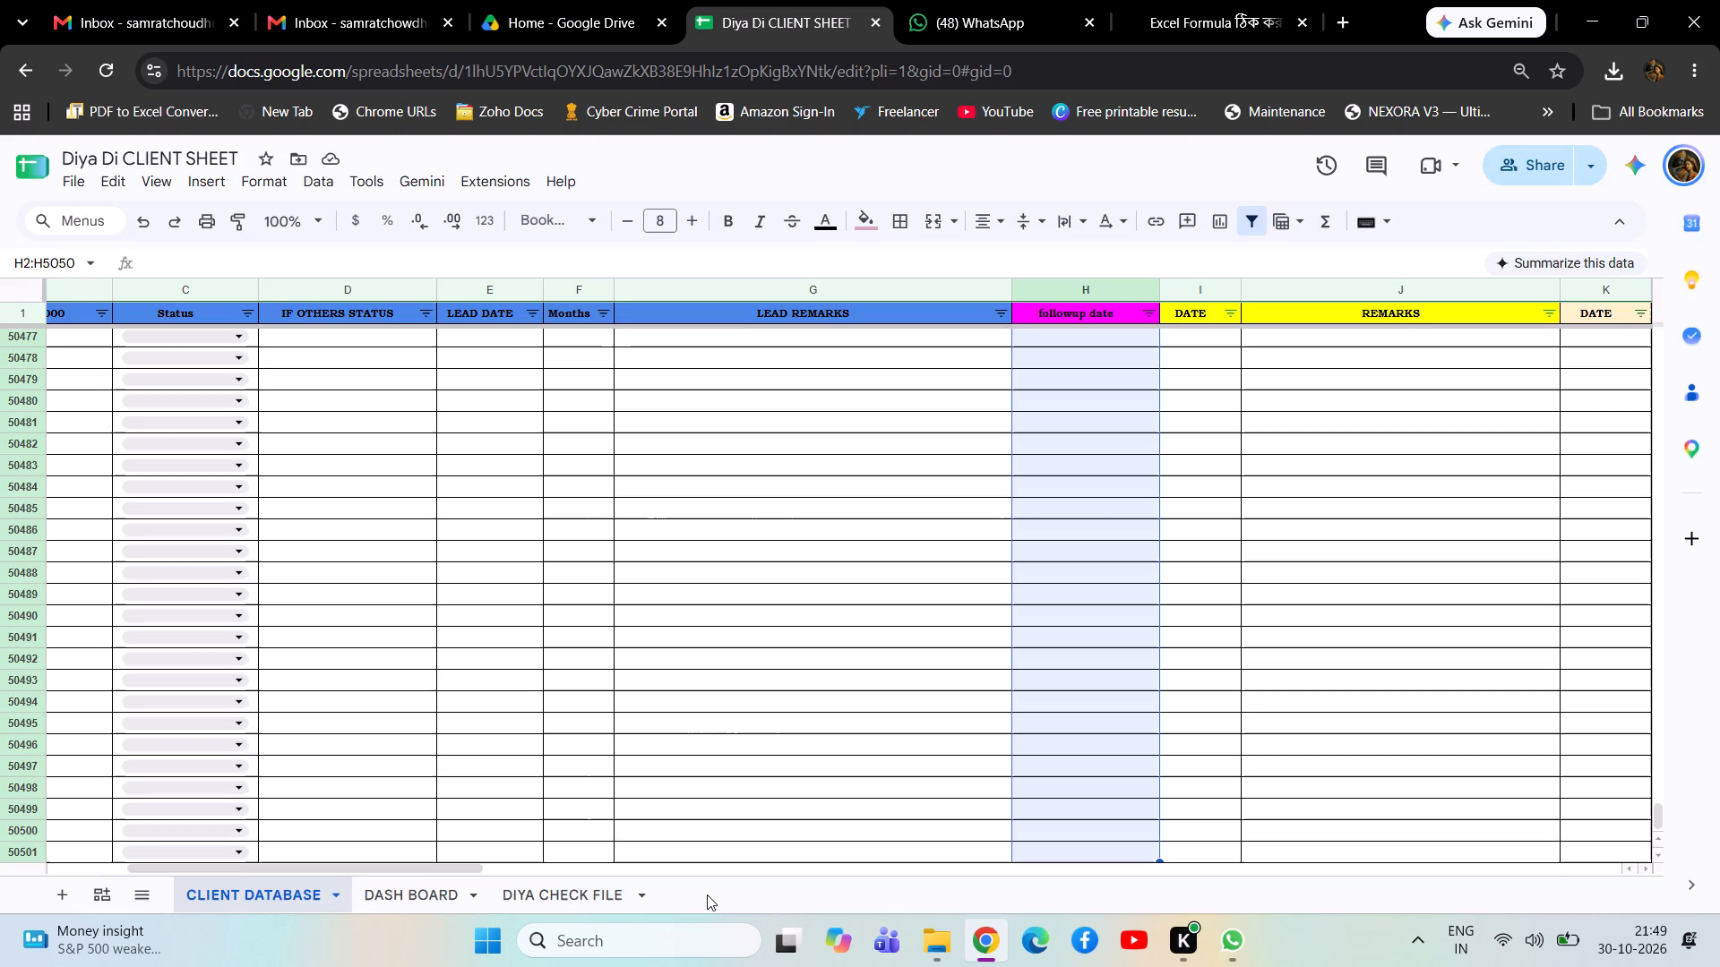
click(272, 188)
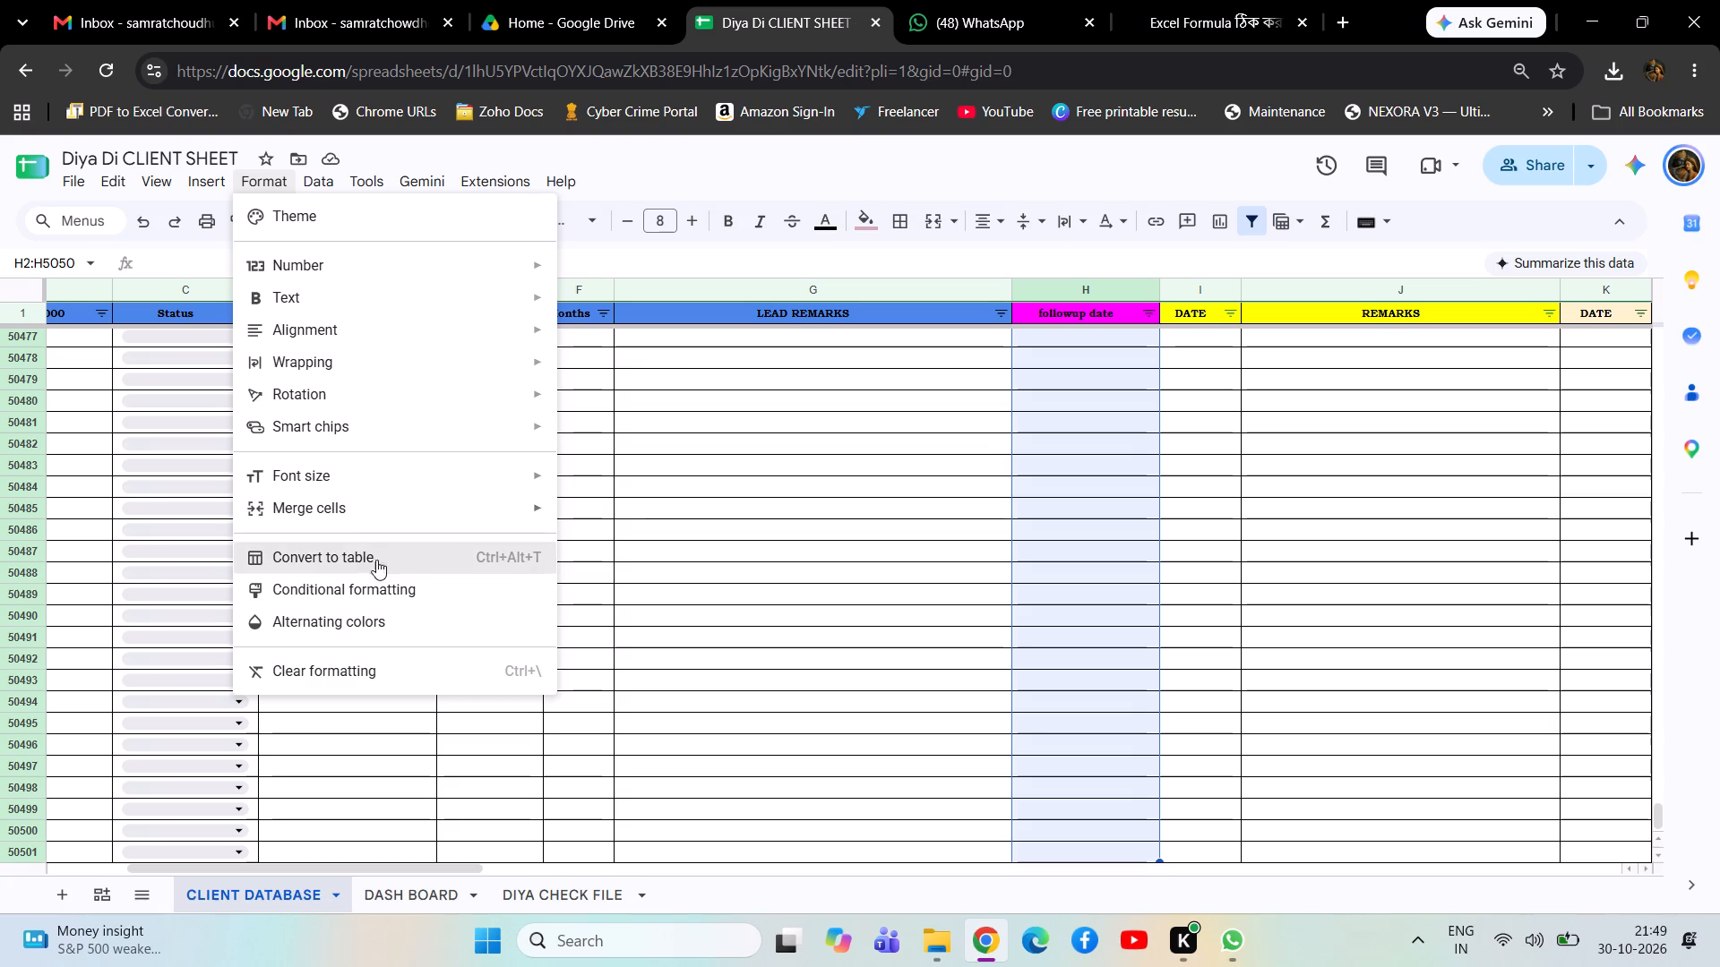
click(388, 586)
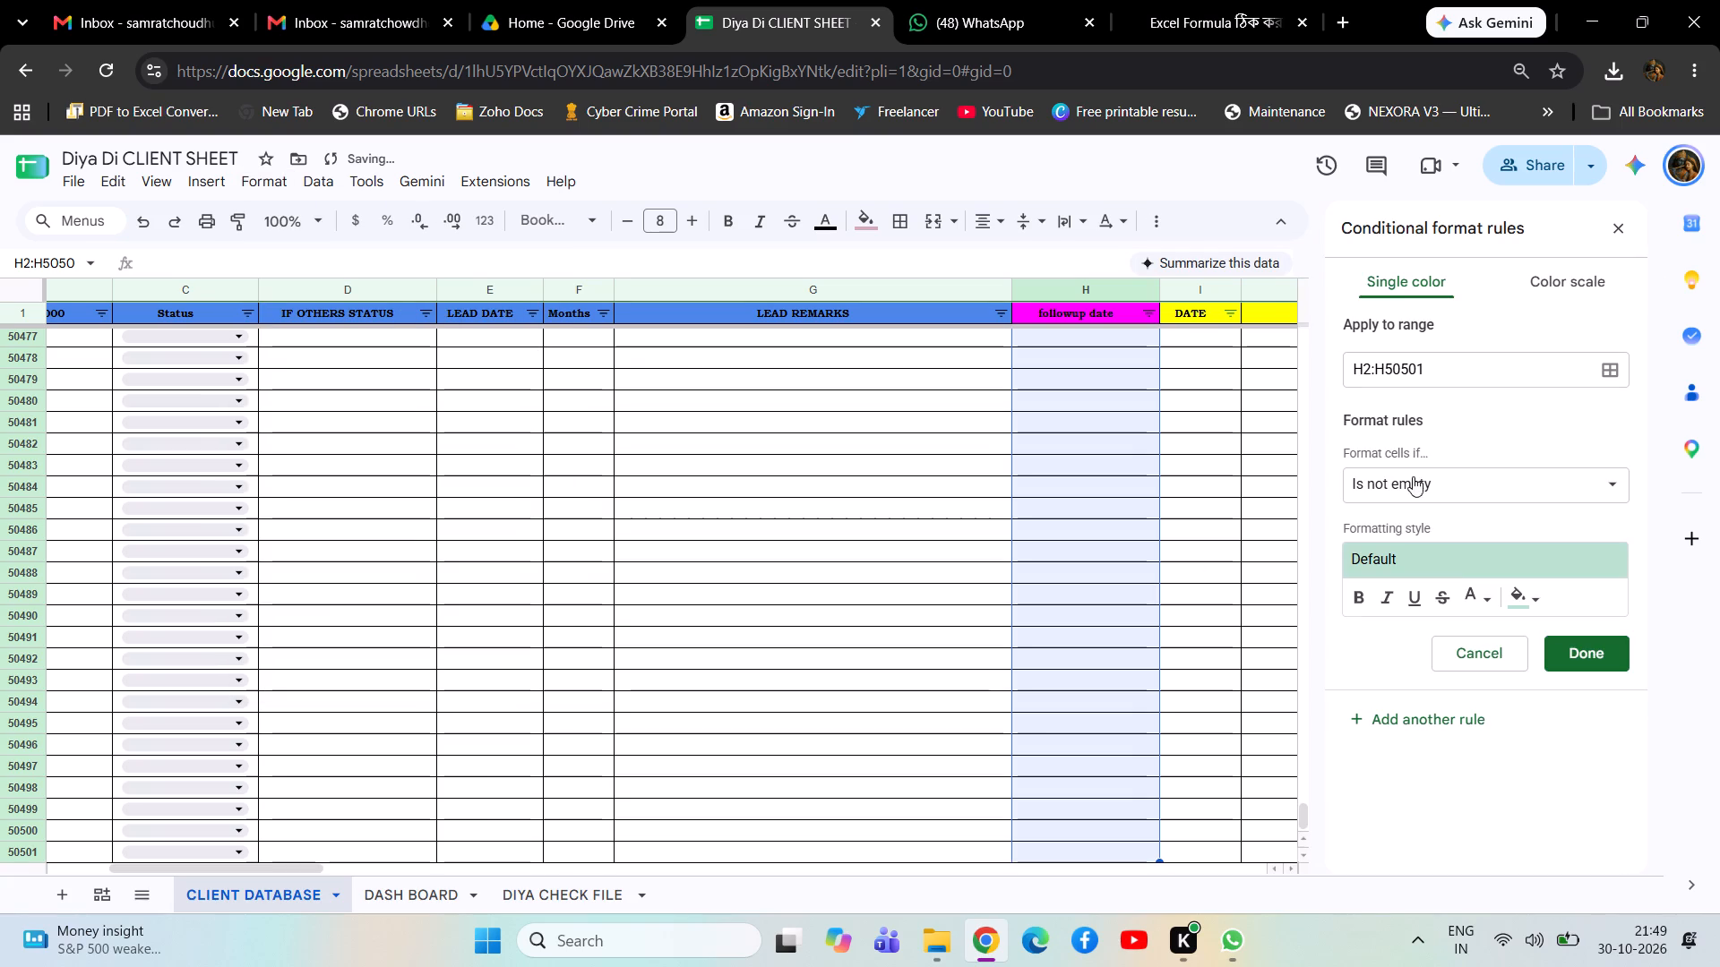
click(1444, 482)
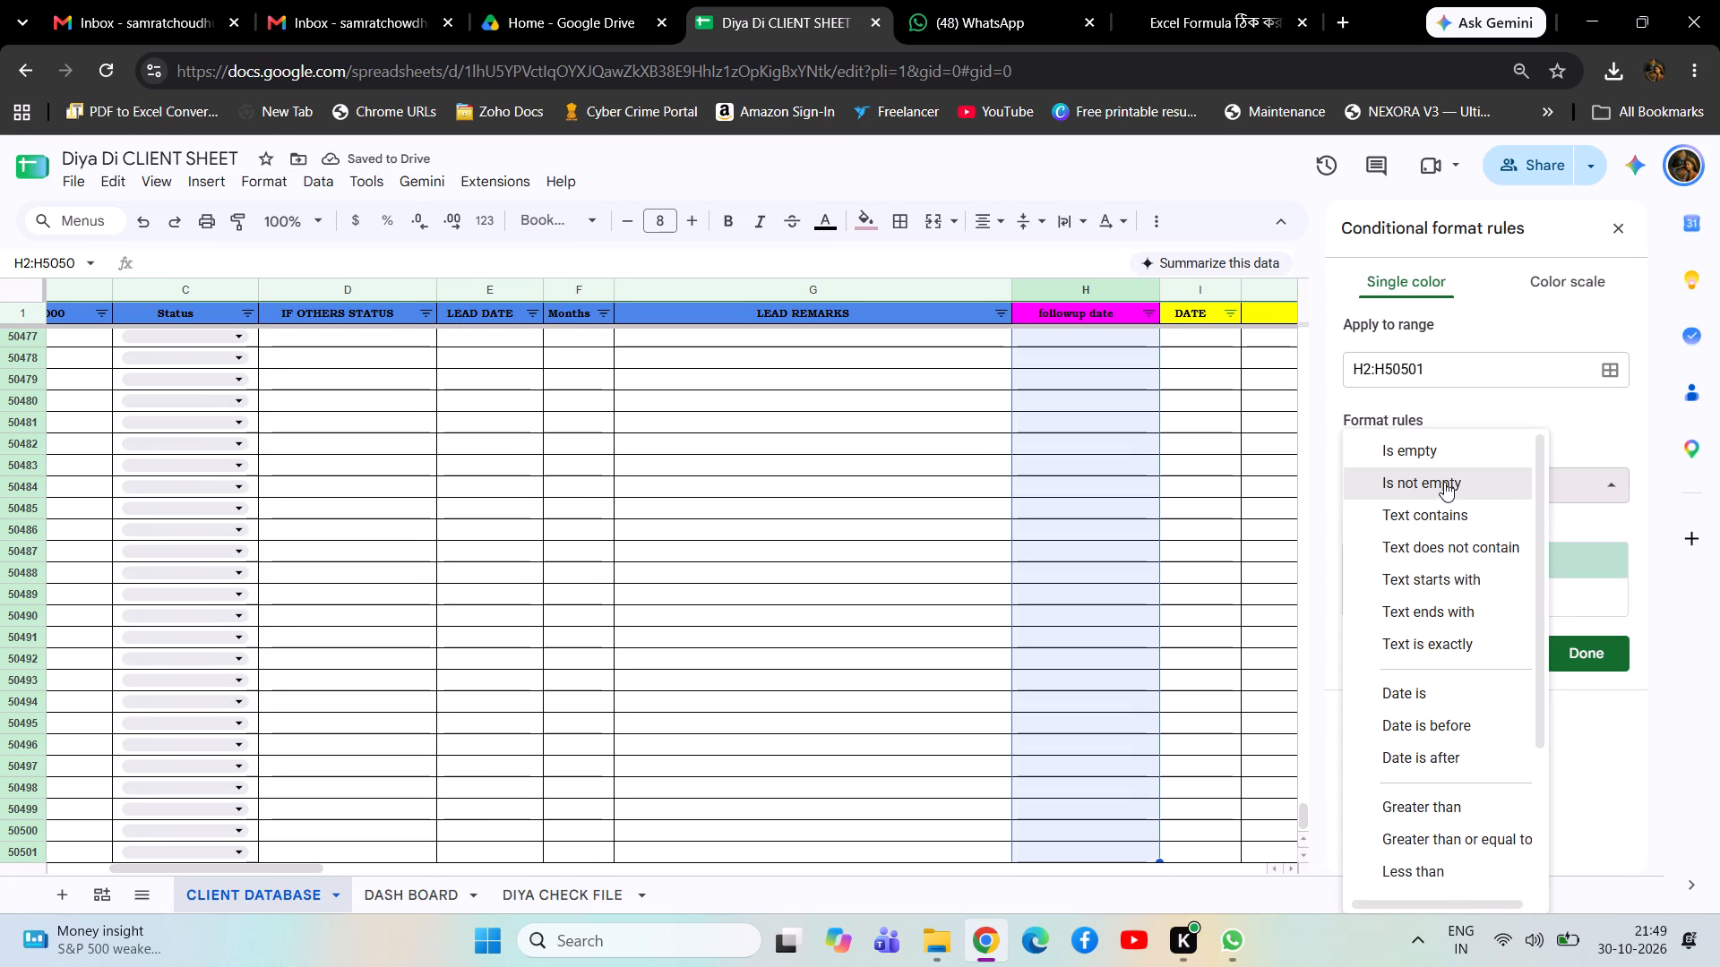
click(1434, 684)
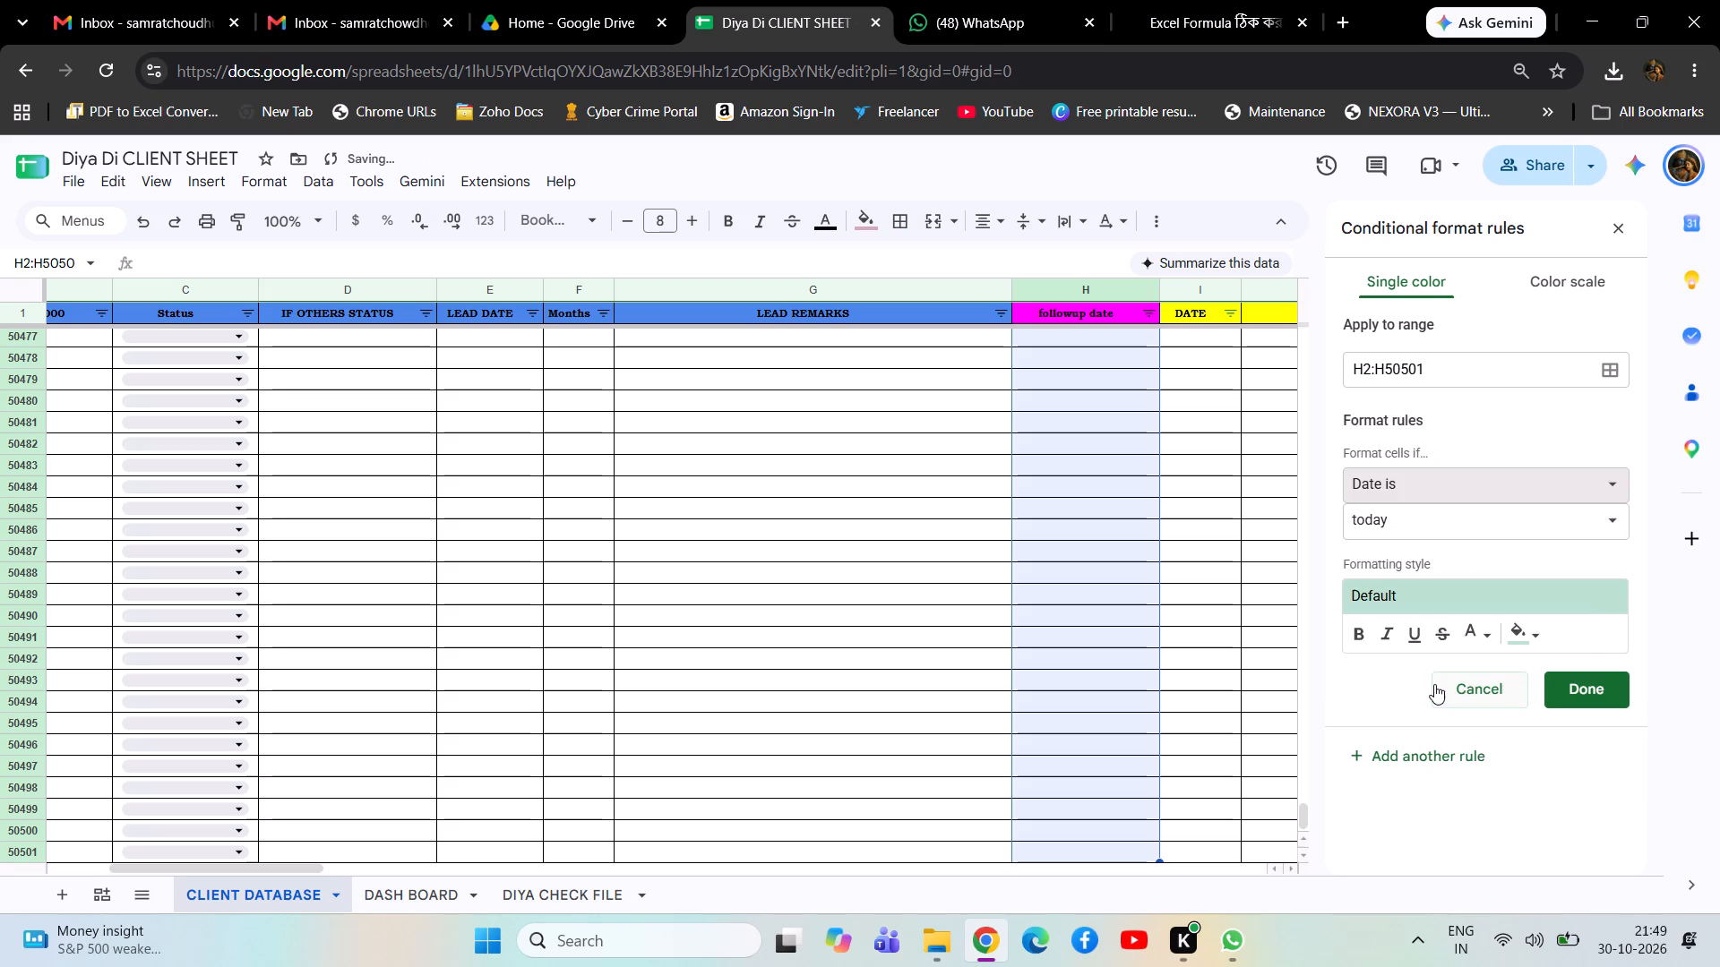
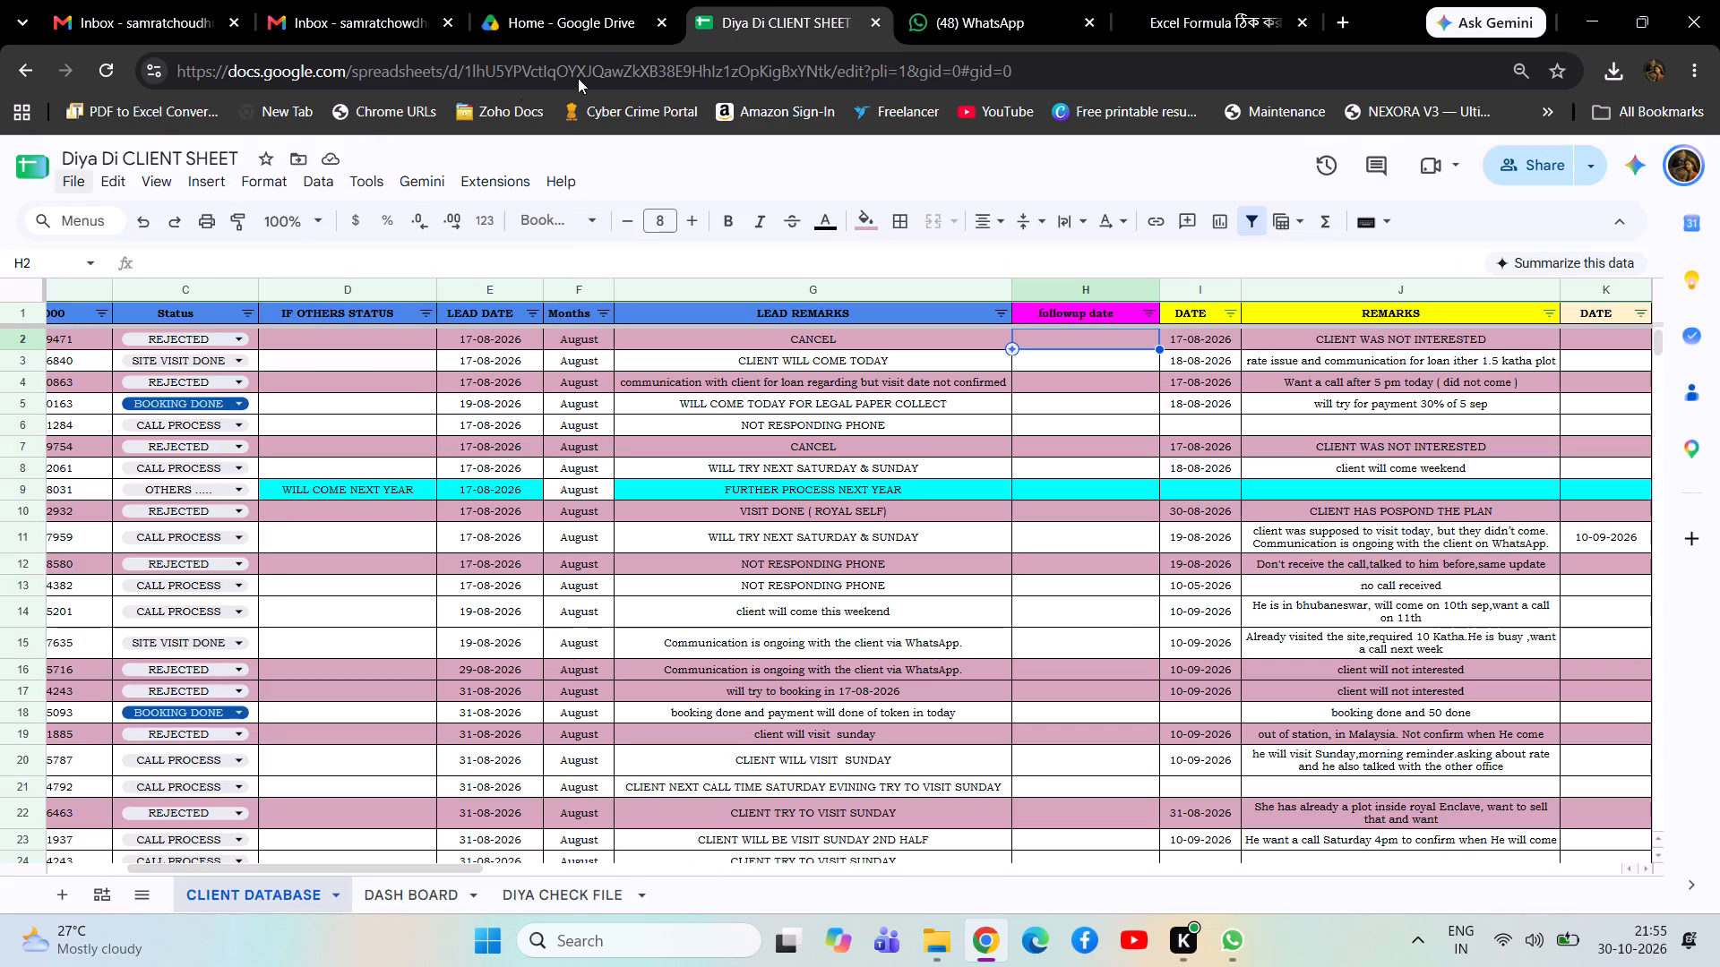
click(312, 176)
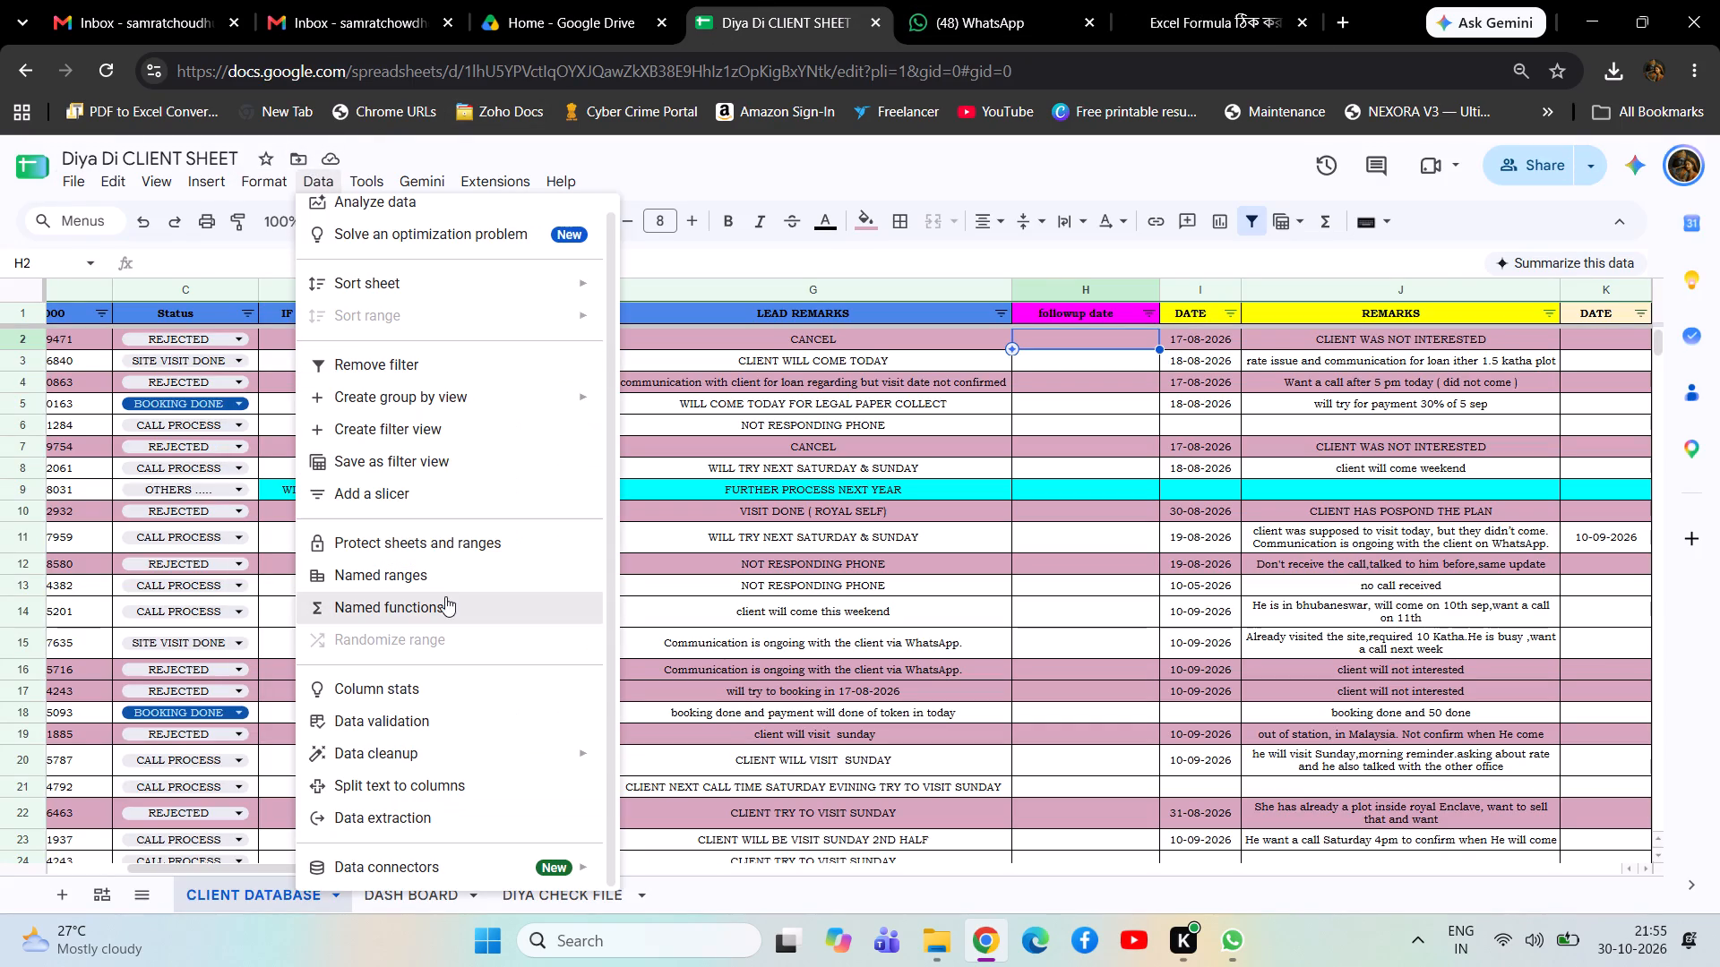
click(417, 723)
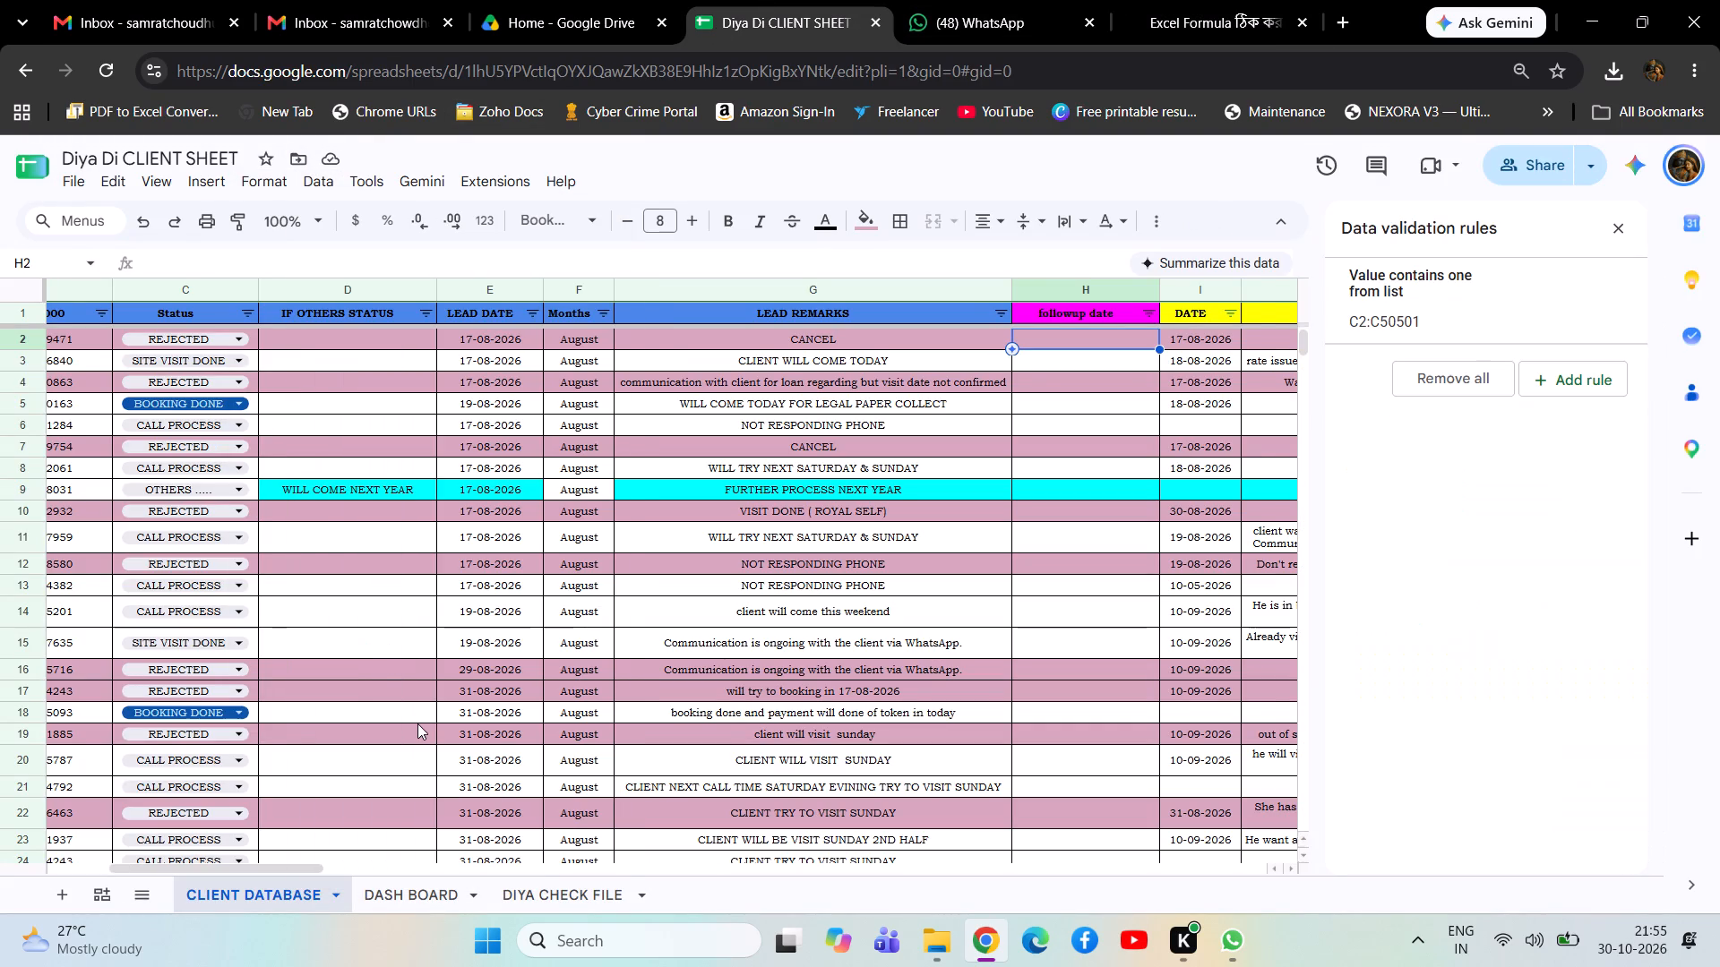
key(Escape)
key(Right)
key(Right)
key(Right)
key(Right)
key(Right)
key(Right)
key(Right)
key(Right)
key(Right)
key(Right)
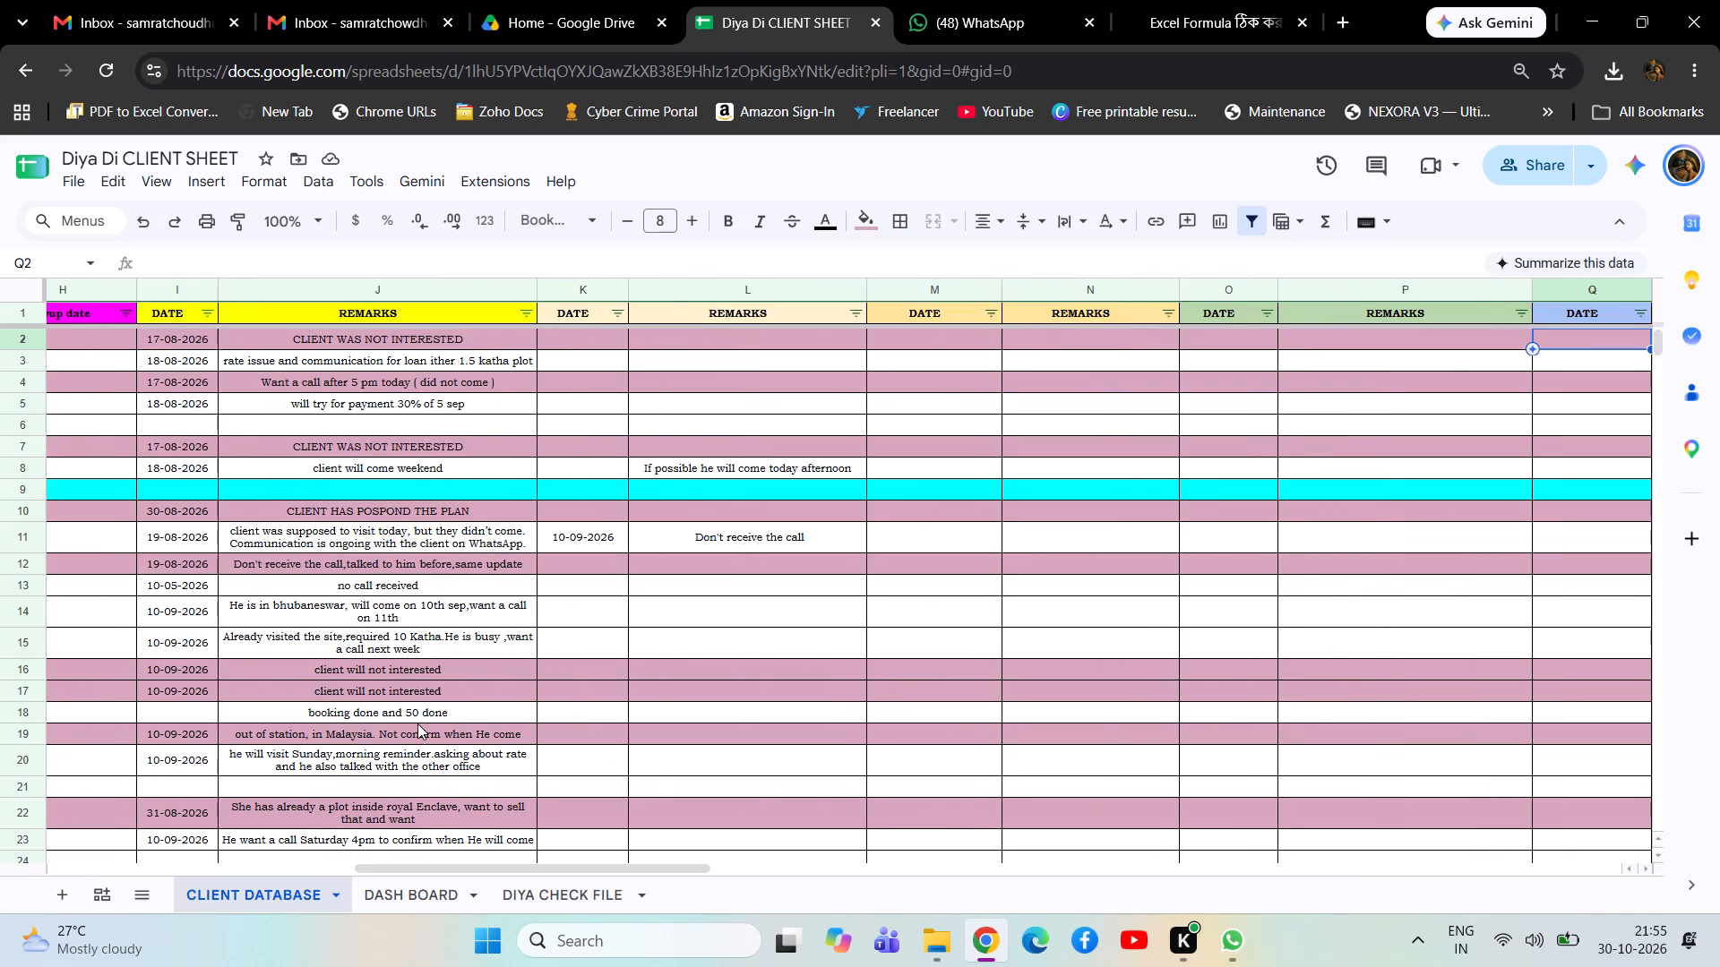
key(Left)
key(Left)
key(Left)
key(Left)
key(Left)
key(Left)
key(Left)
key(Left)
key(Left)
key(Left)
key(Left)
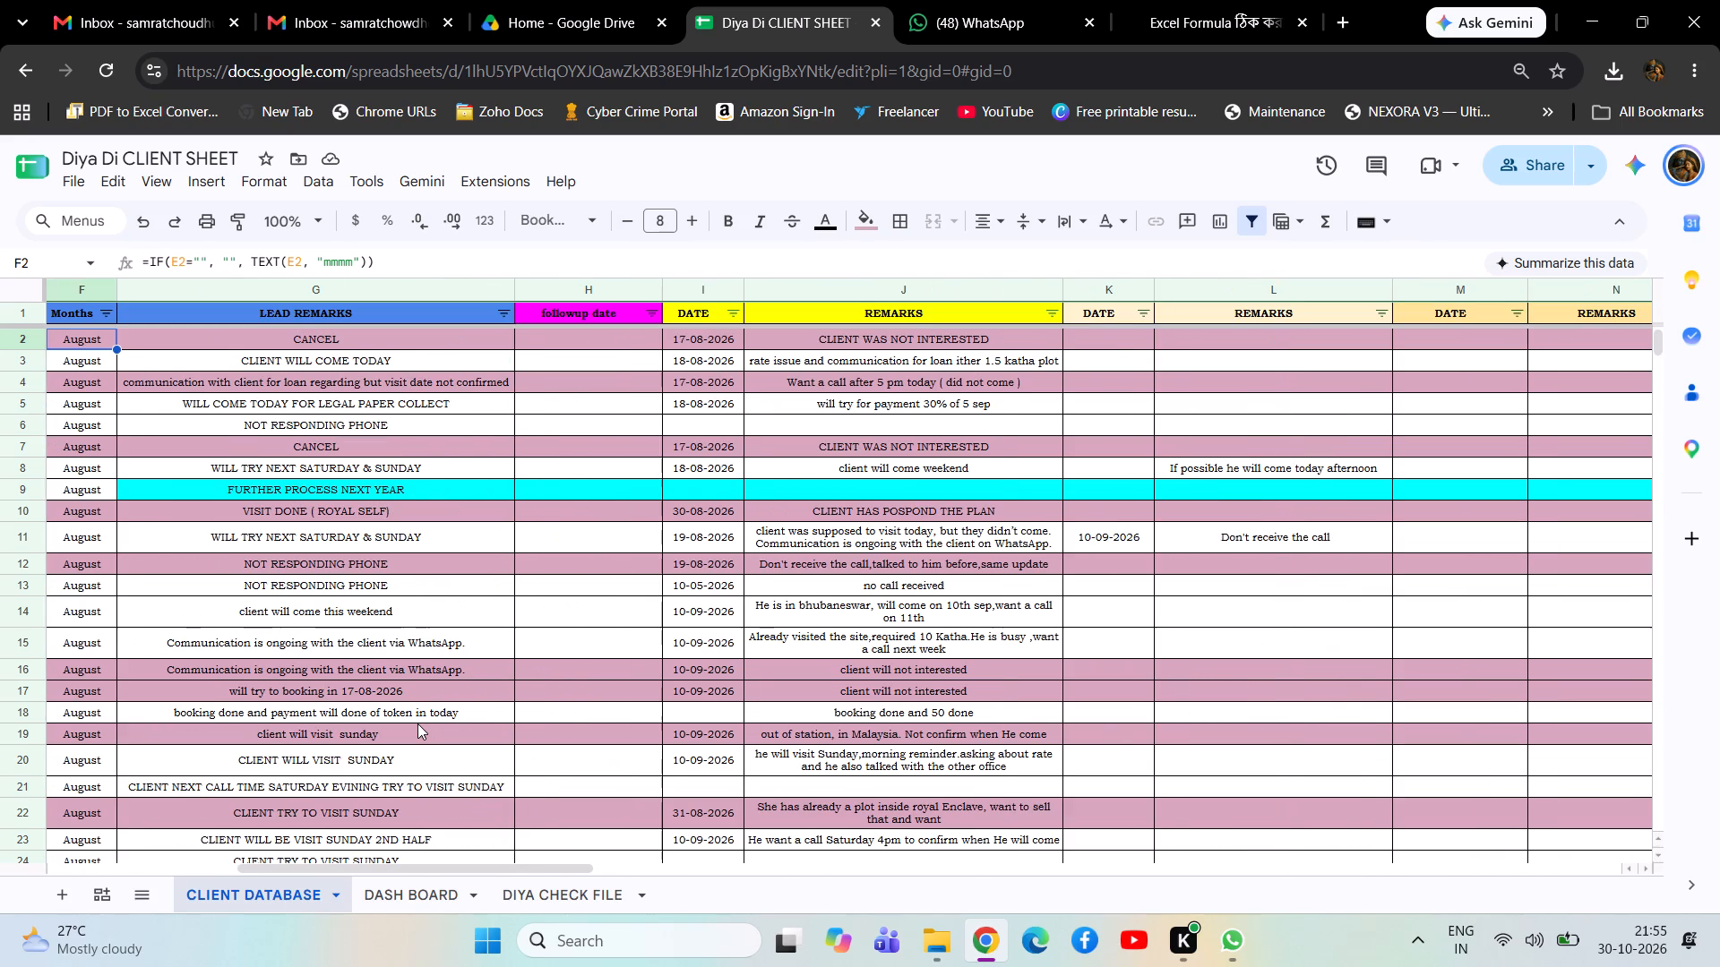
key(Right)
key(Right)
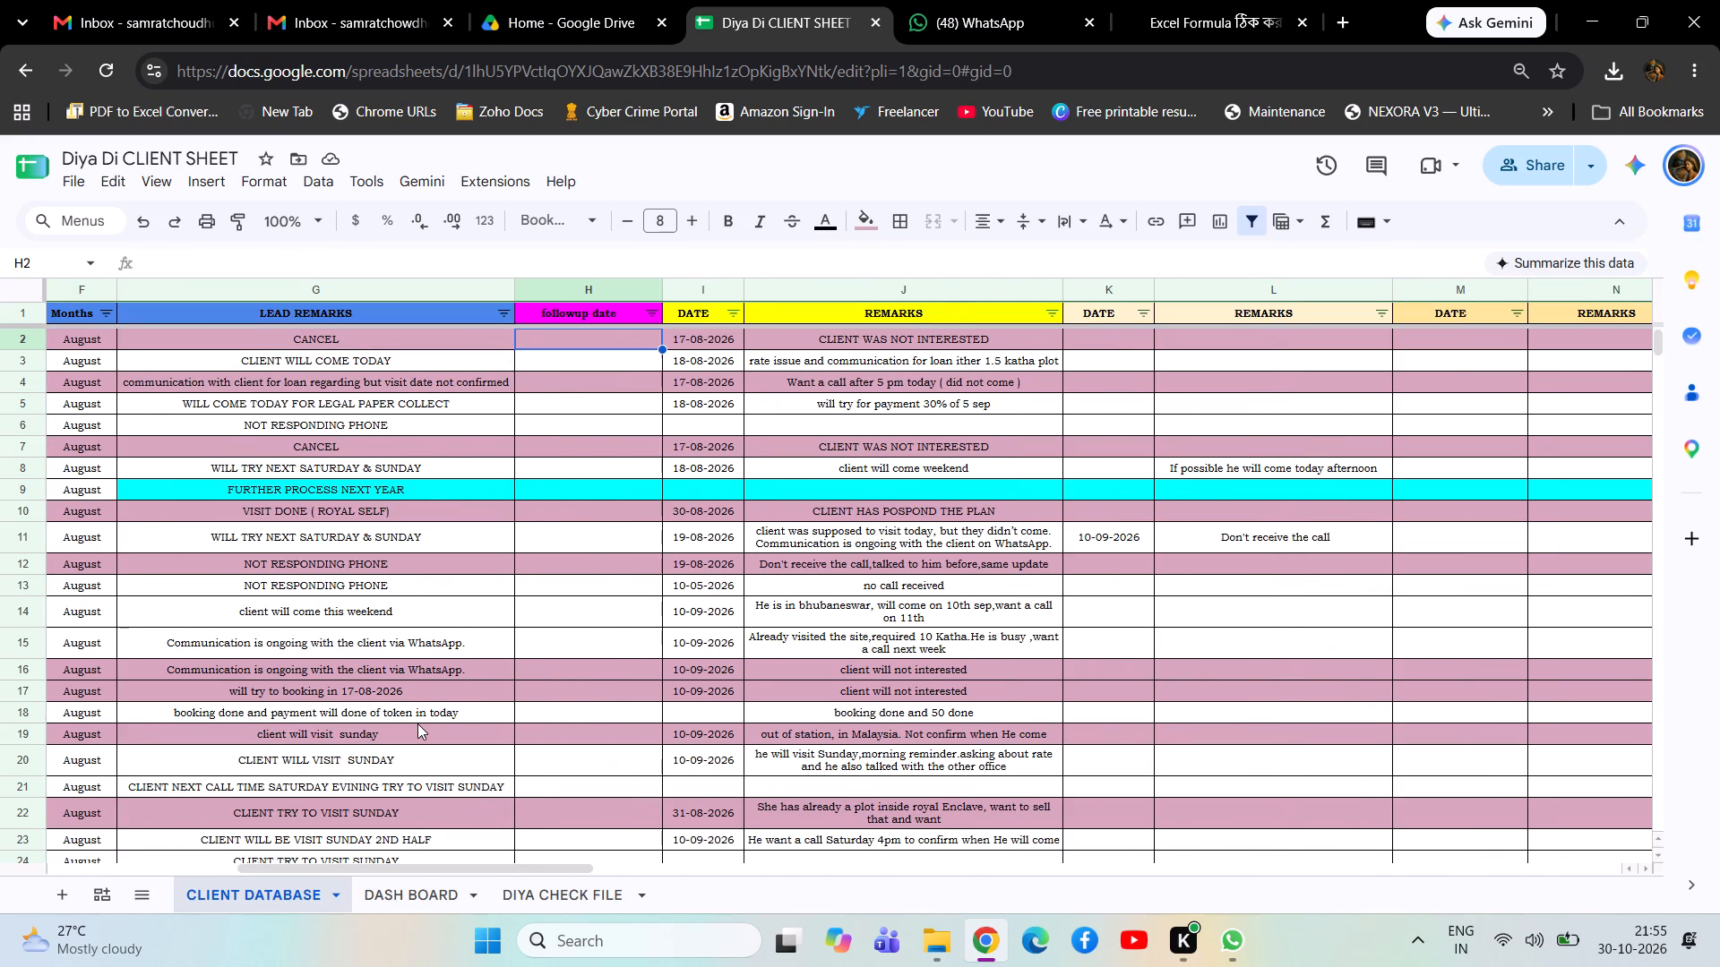
Add a data validation rule with the criterion Is valid date to the followup date column, H2:H50501, and close the rules.
key(ctrl+shift+Down)
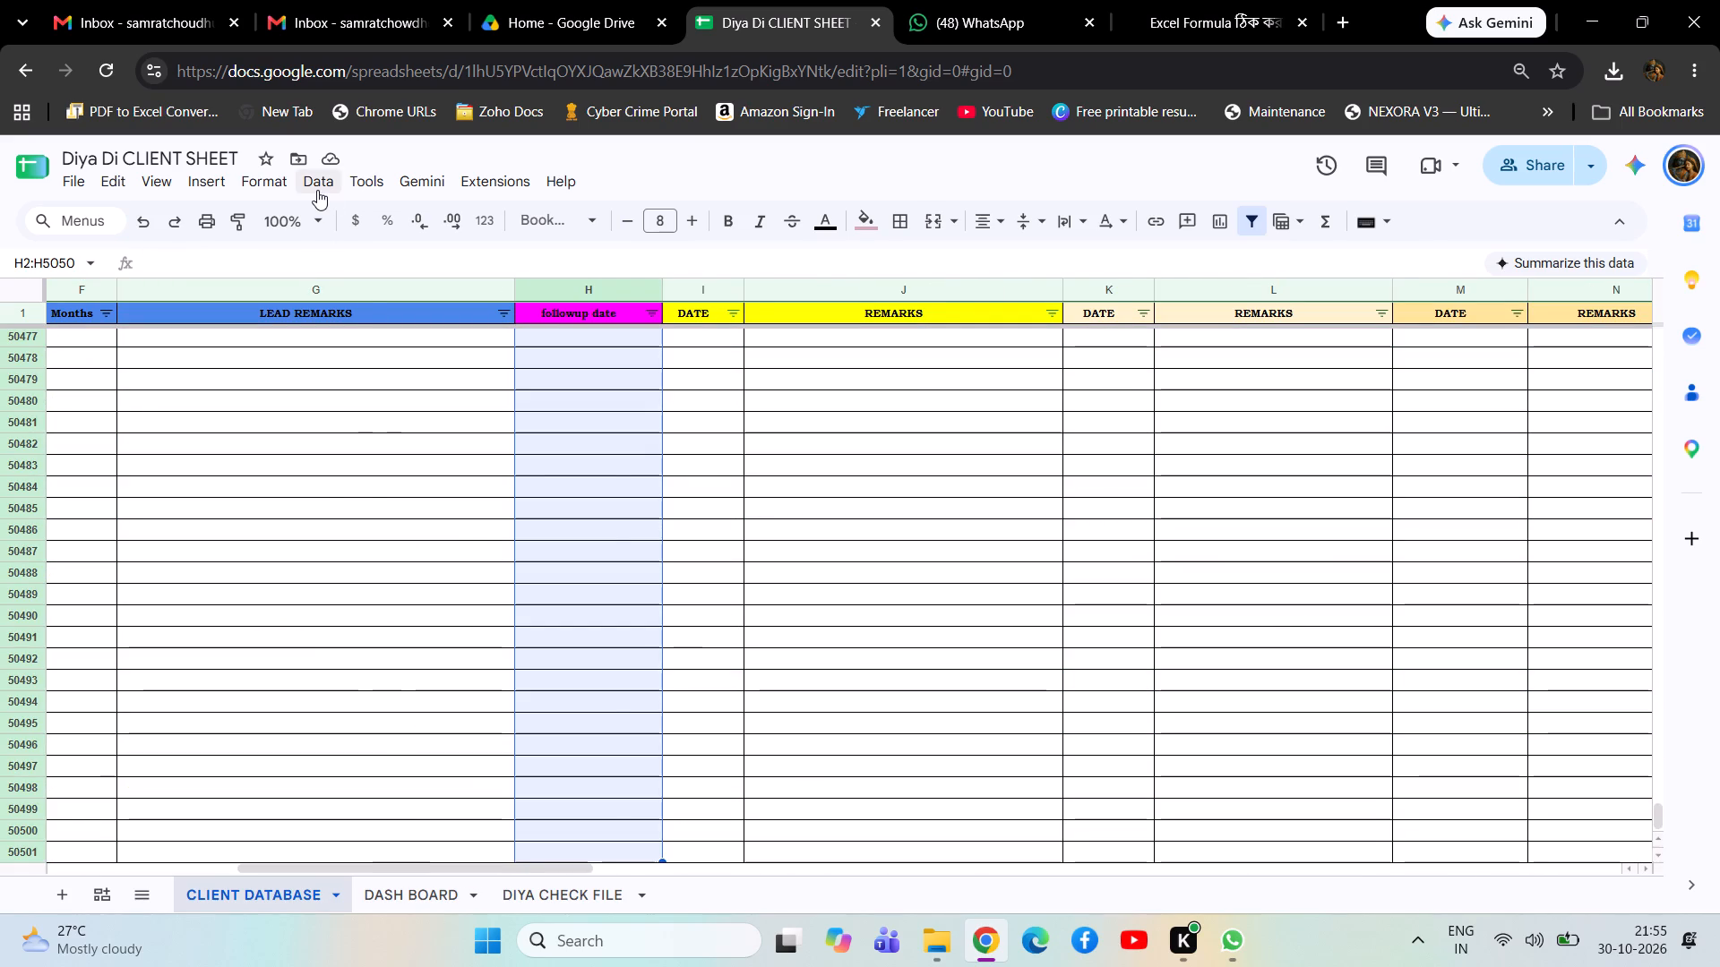
click(316, 182)
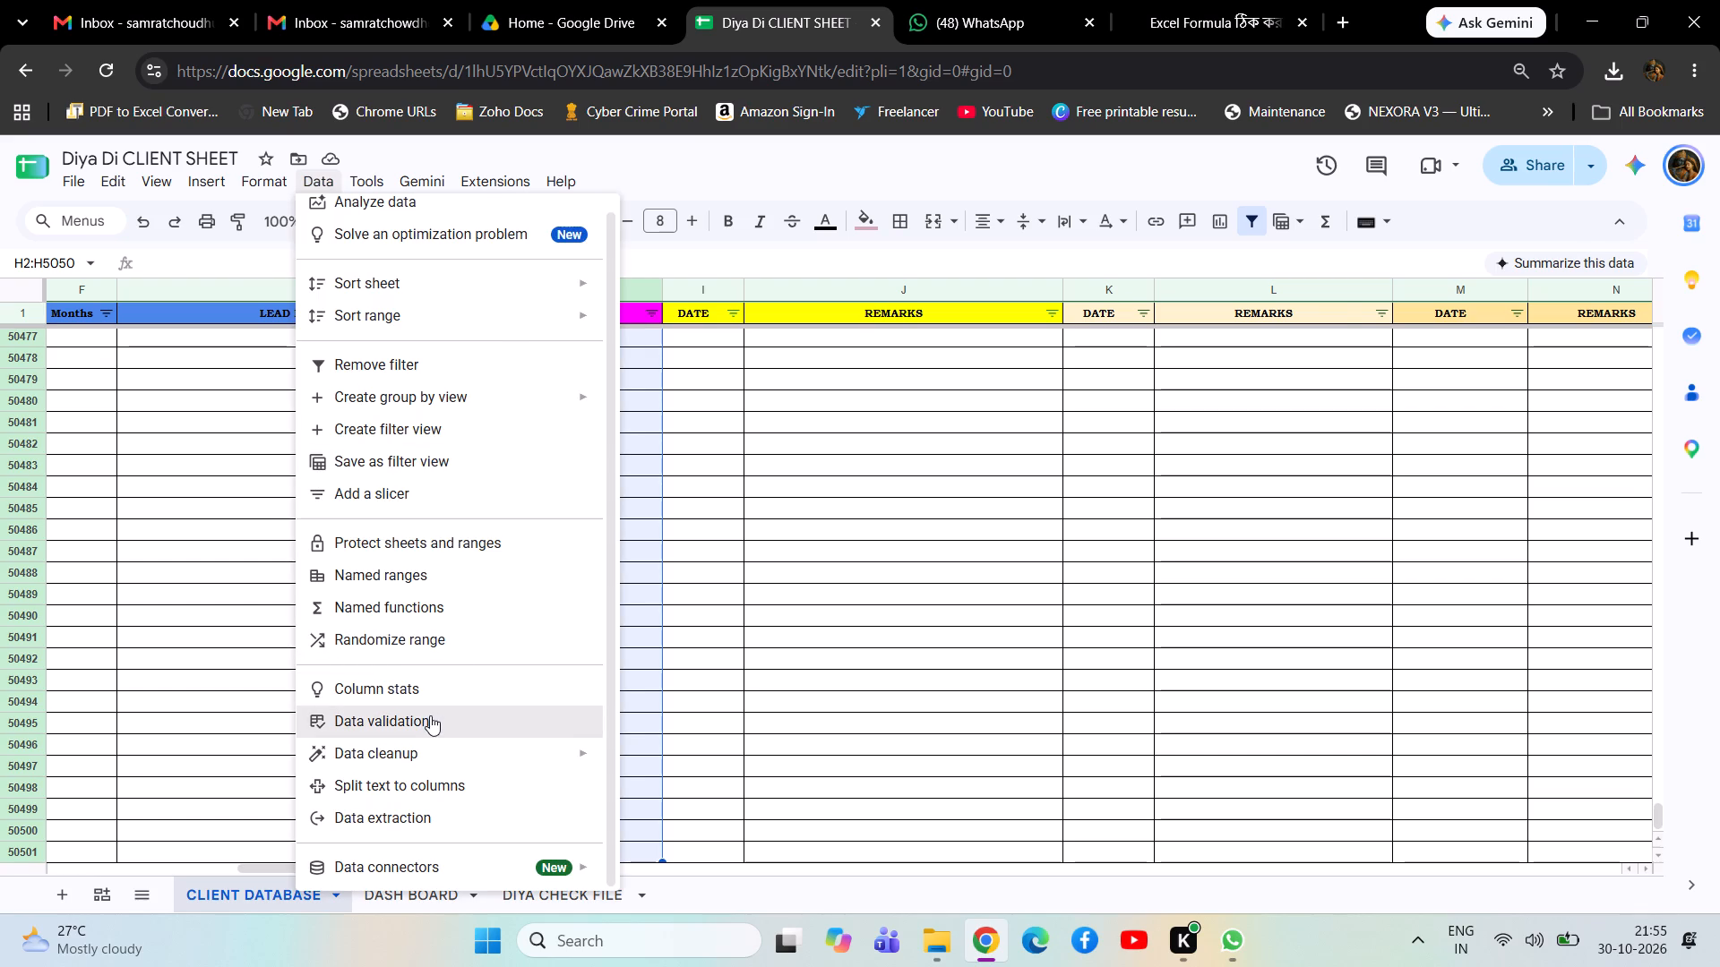
click(430, 715)
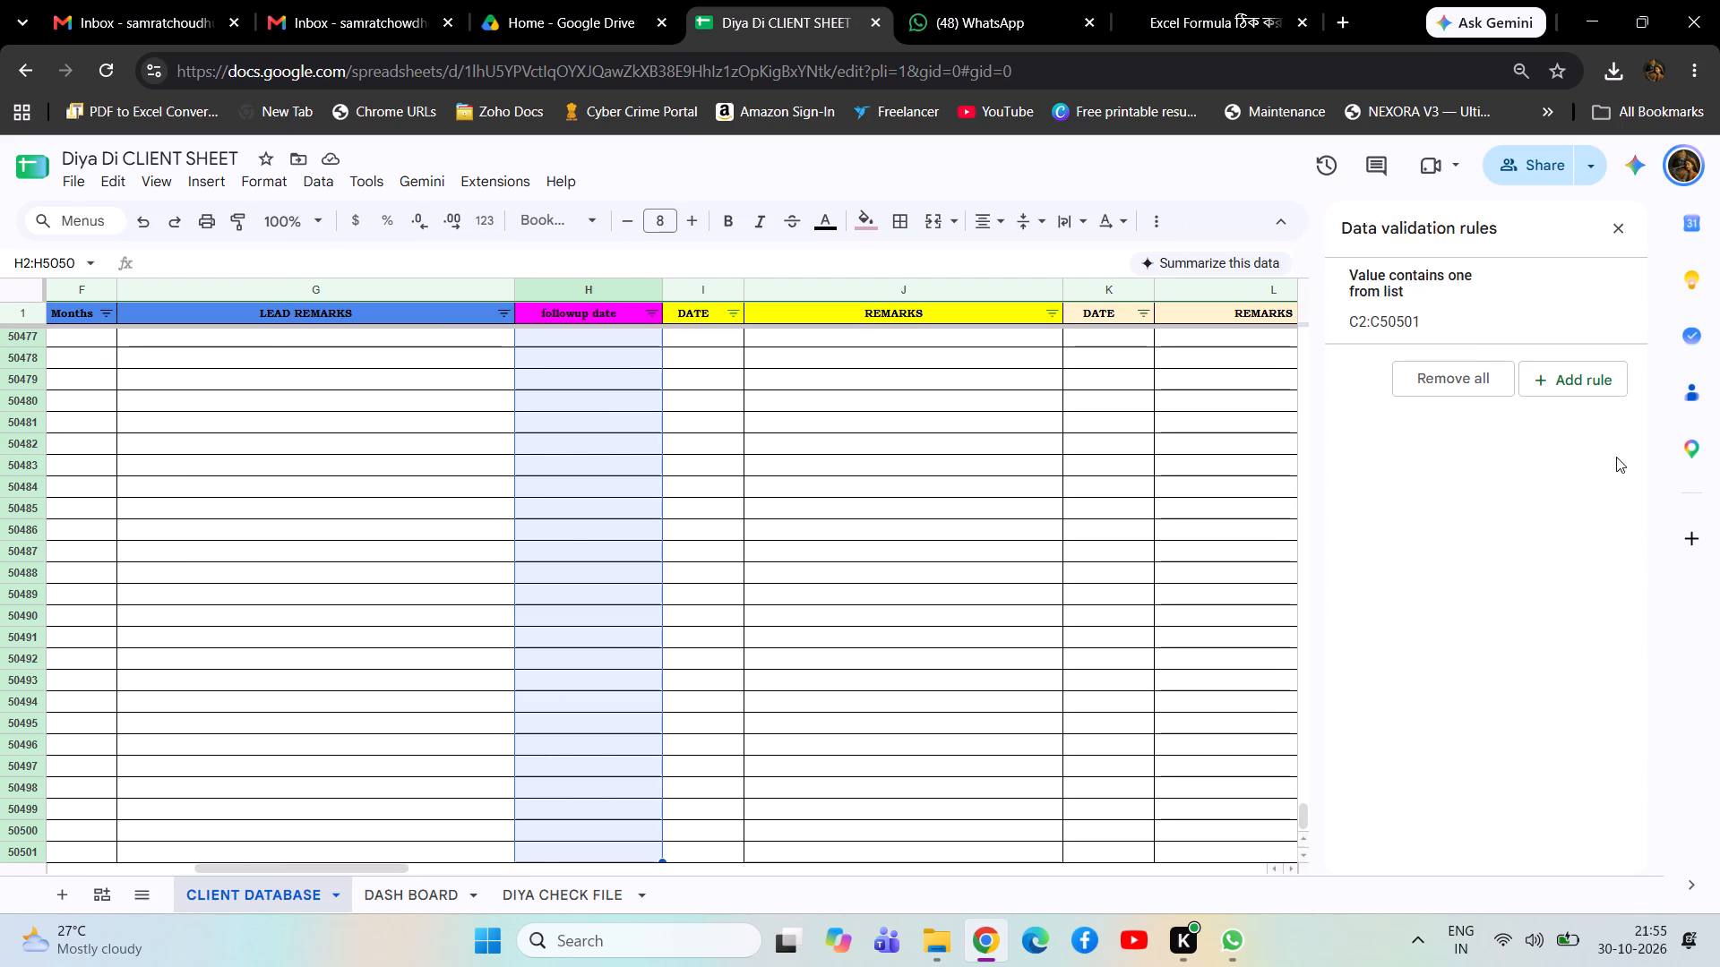
click(1605, 393)
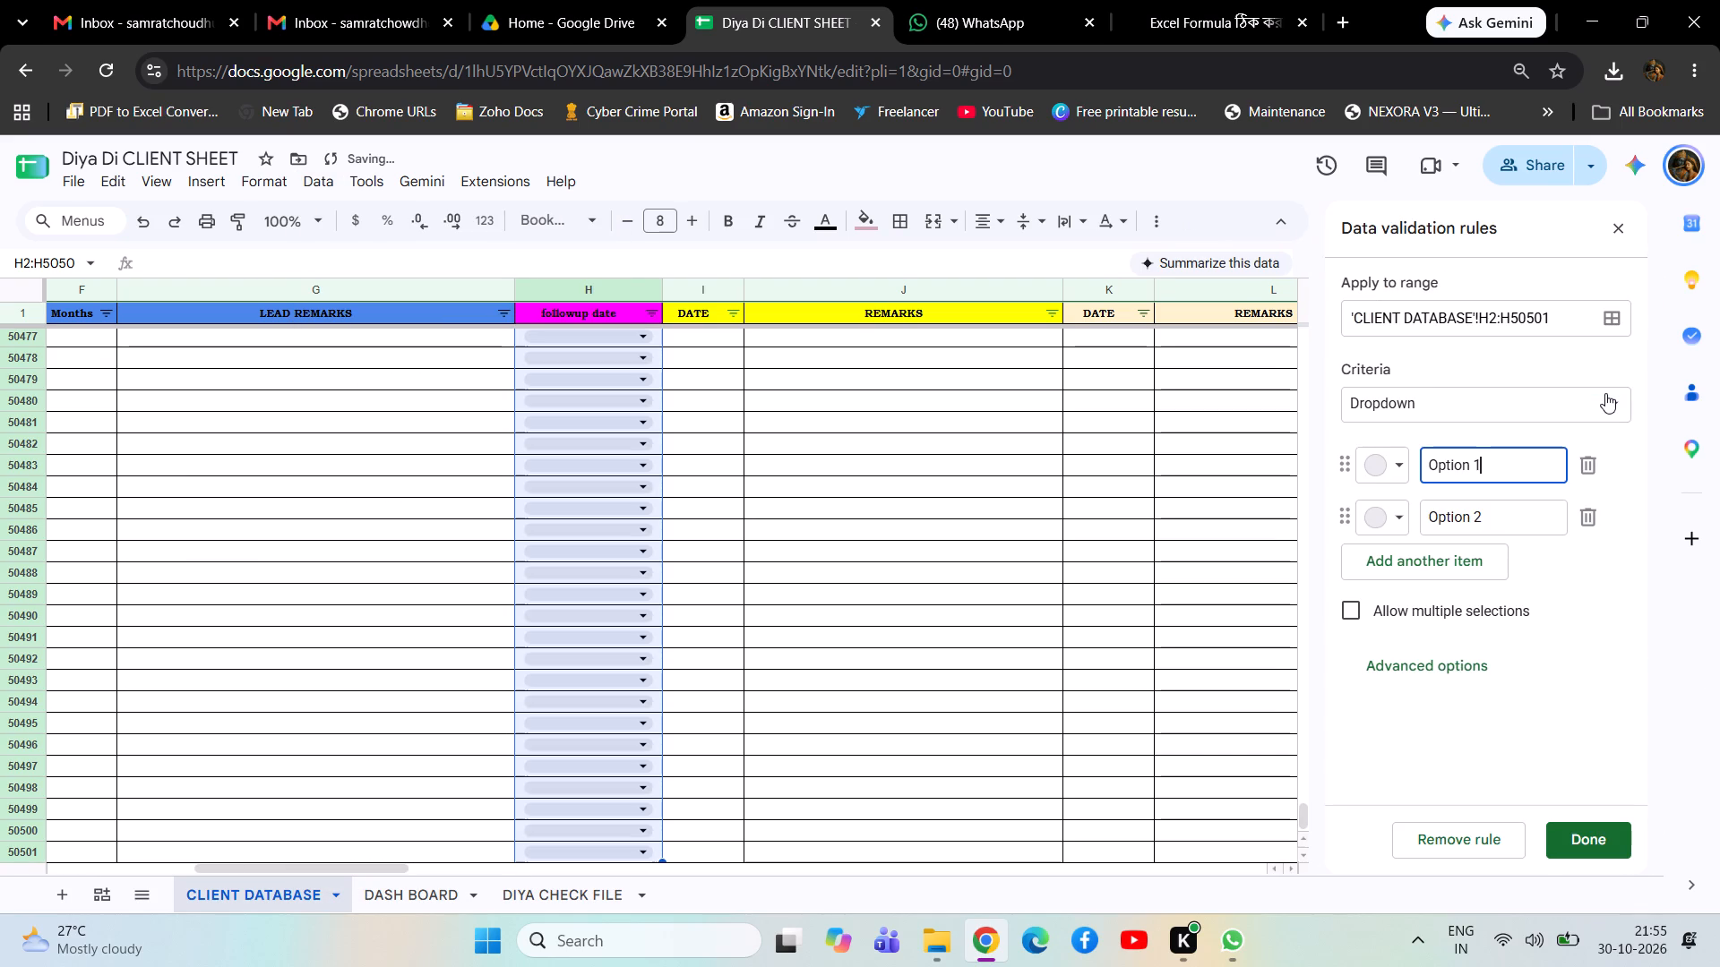
click(1525, 400)
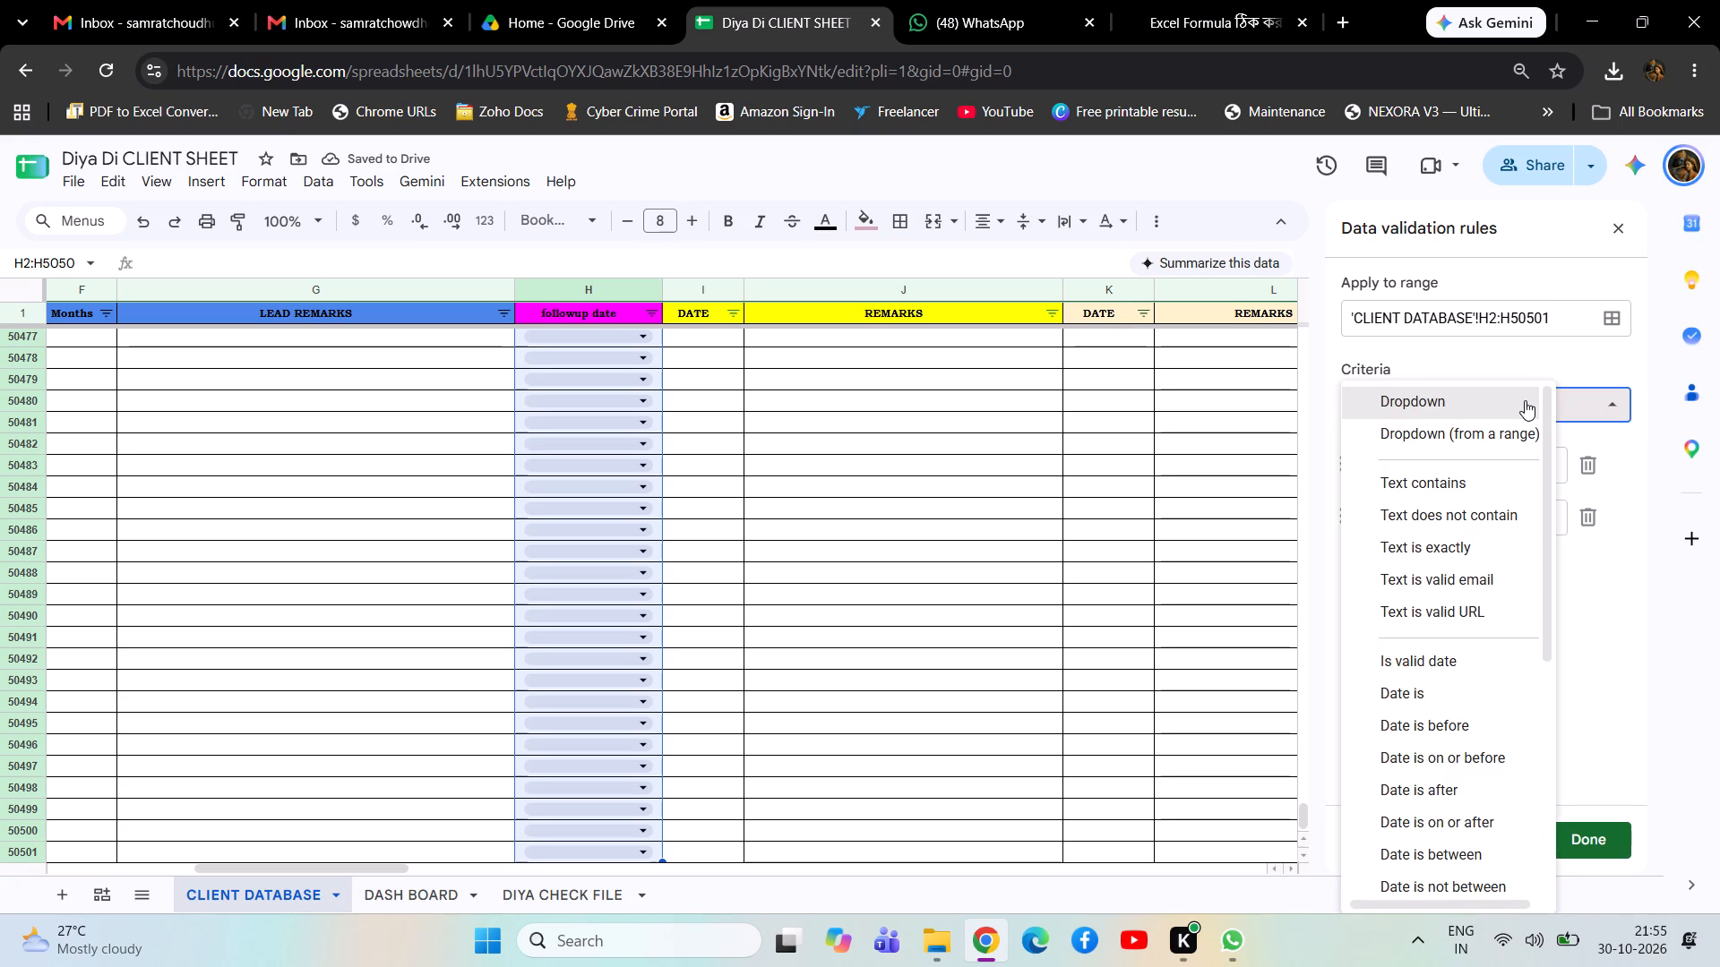
click(1448, 657)
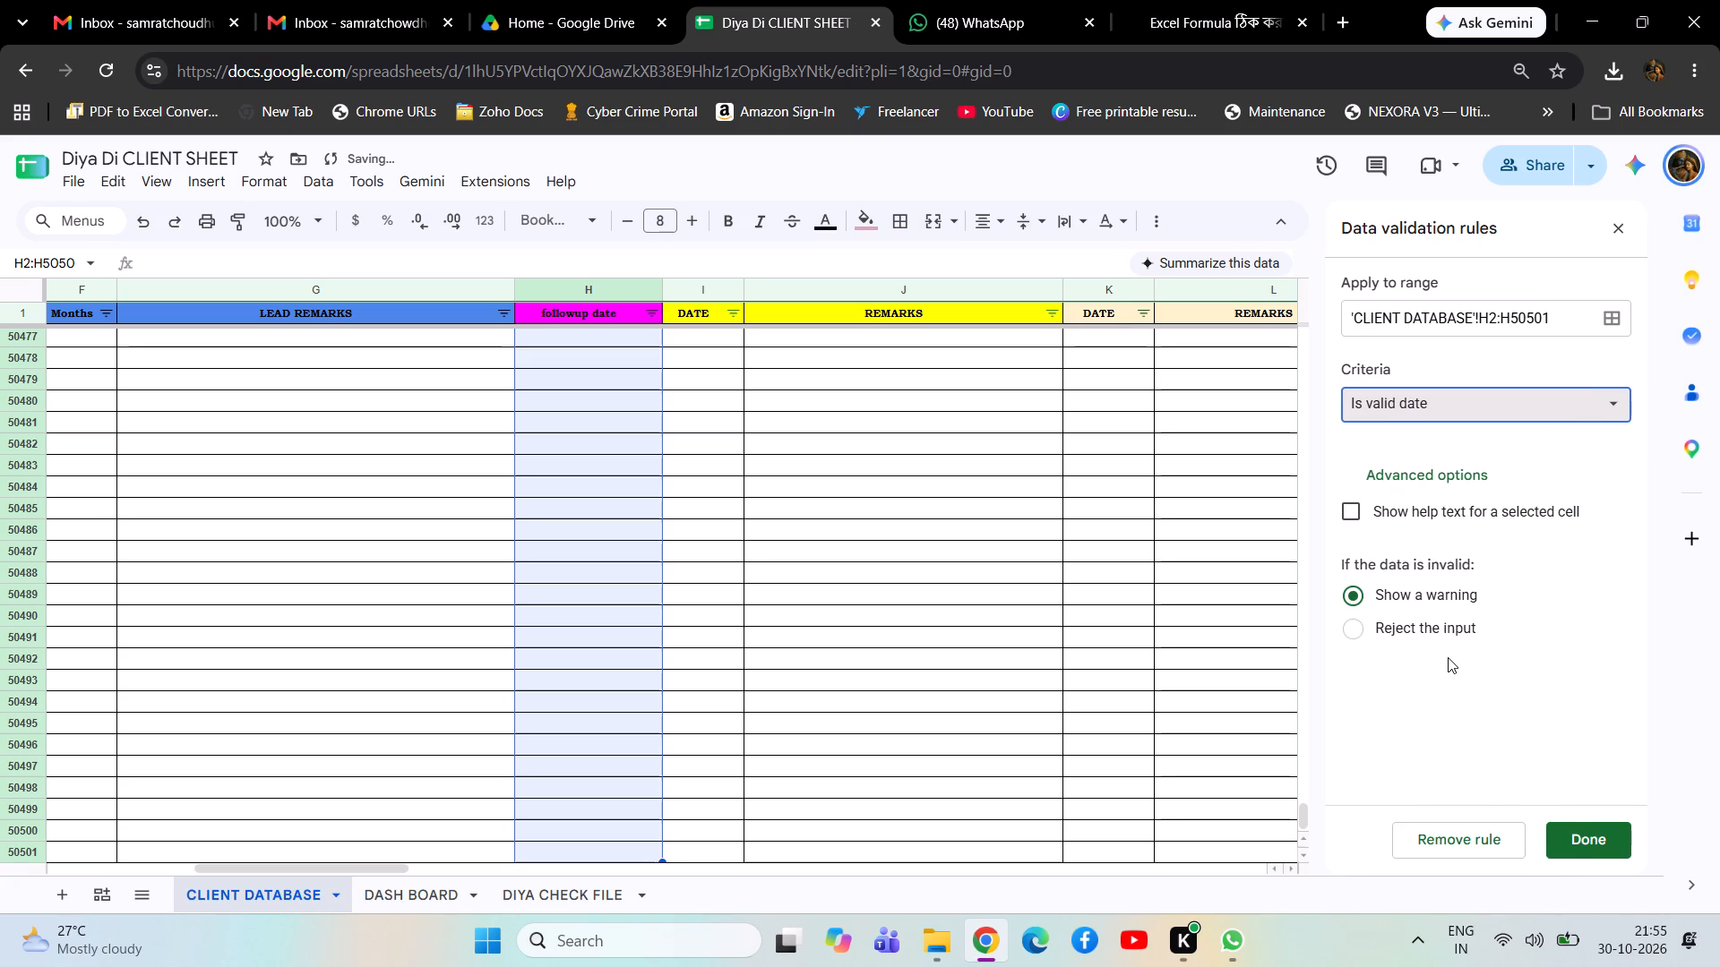
click(1589, 851)
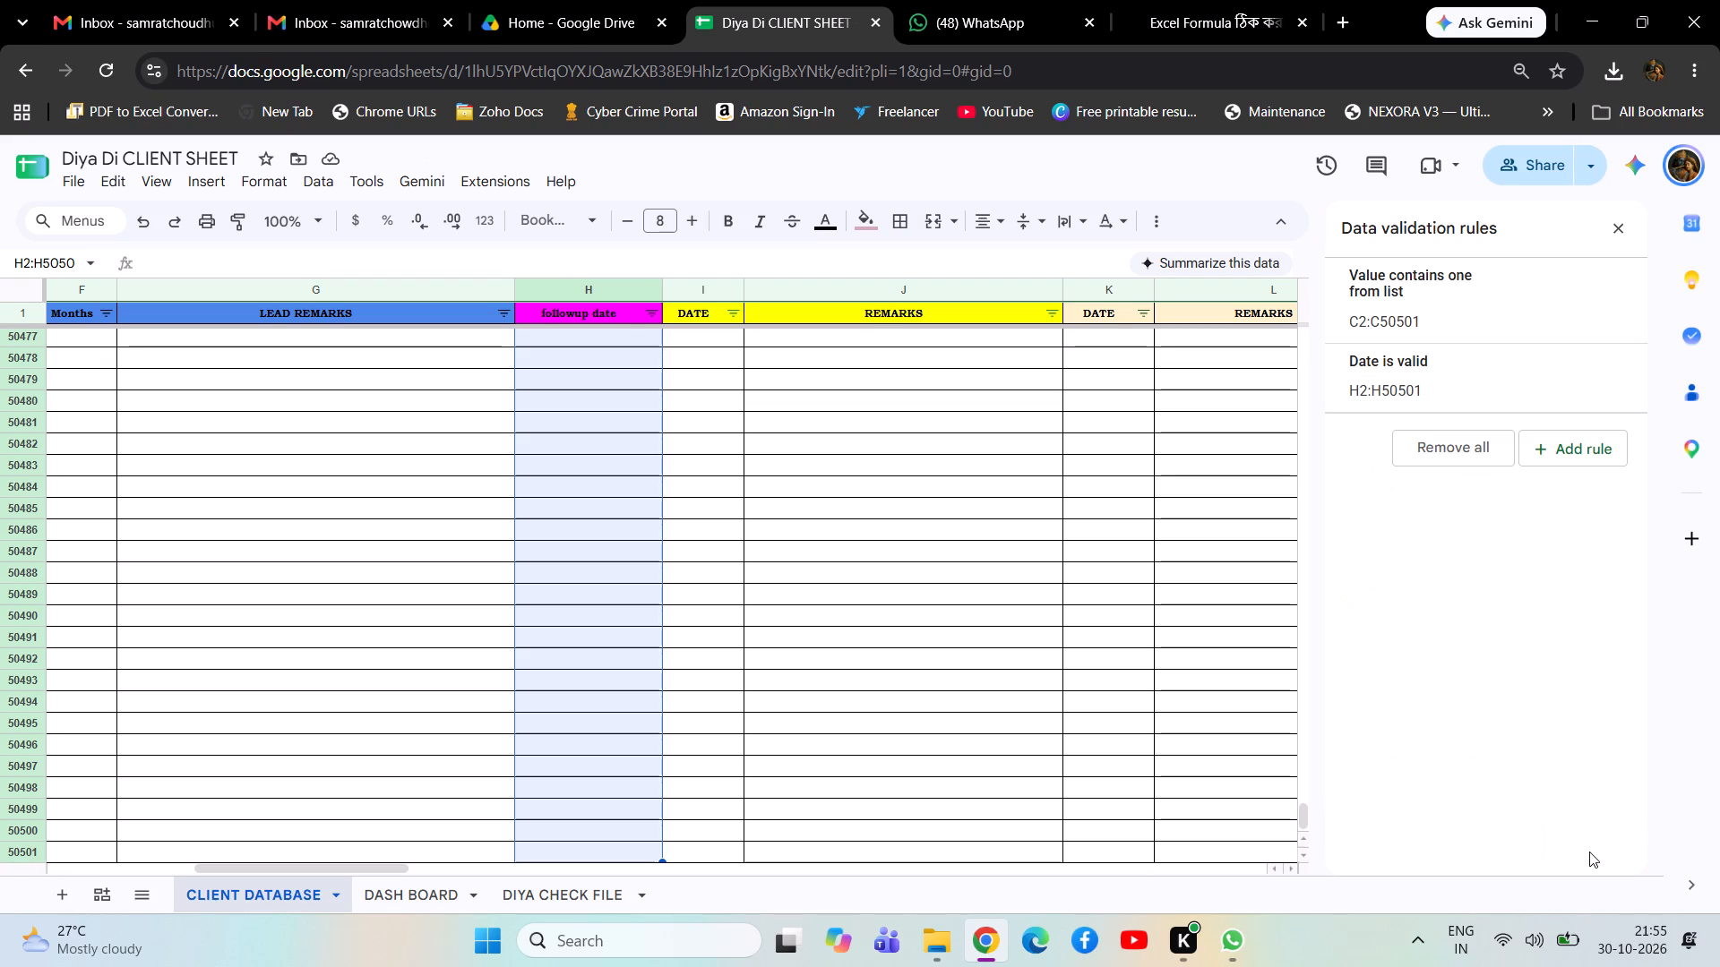
click(650, 581)
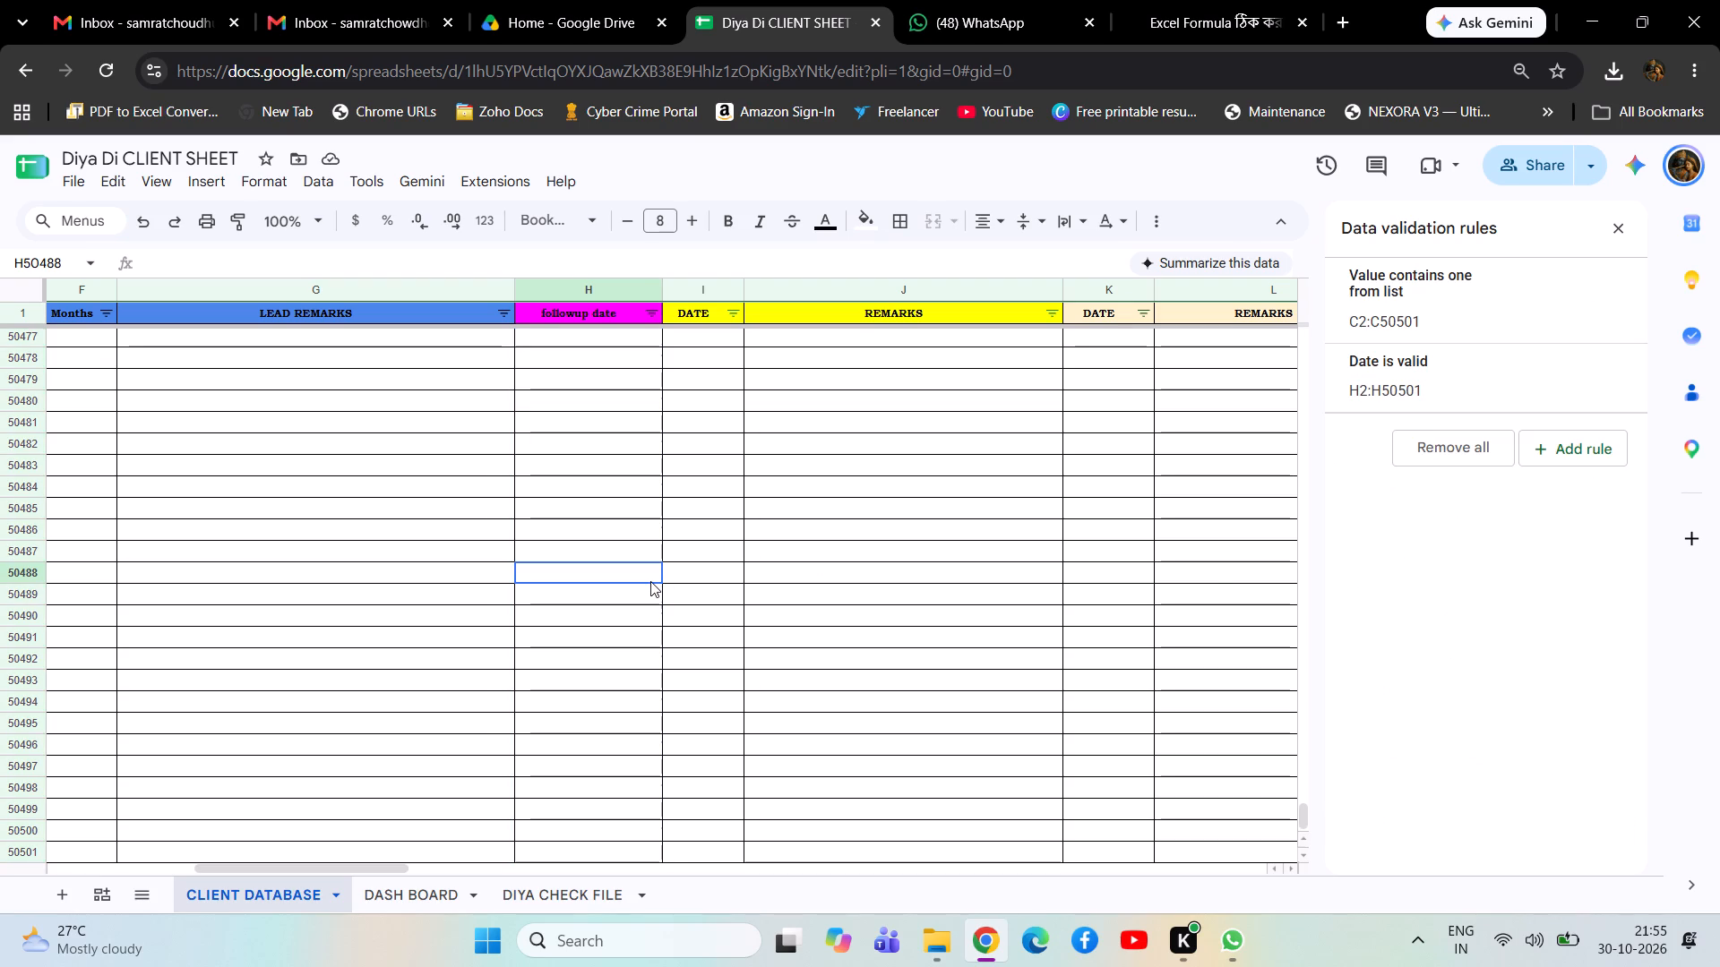
click(1627, 233)
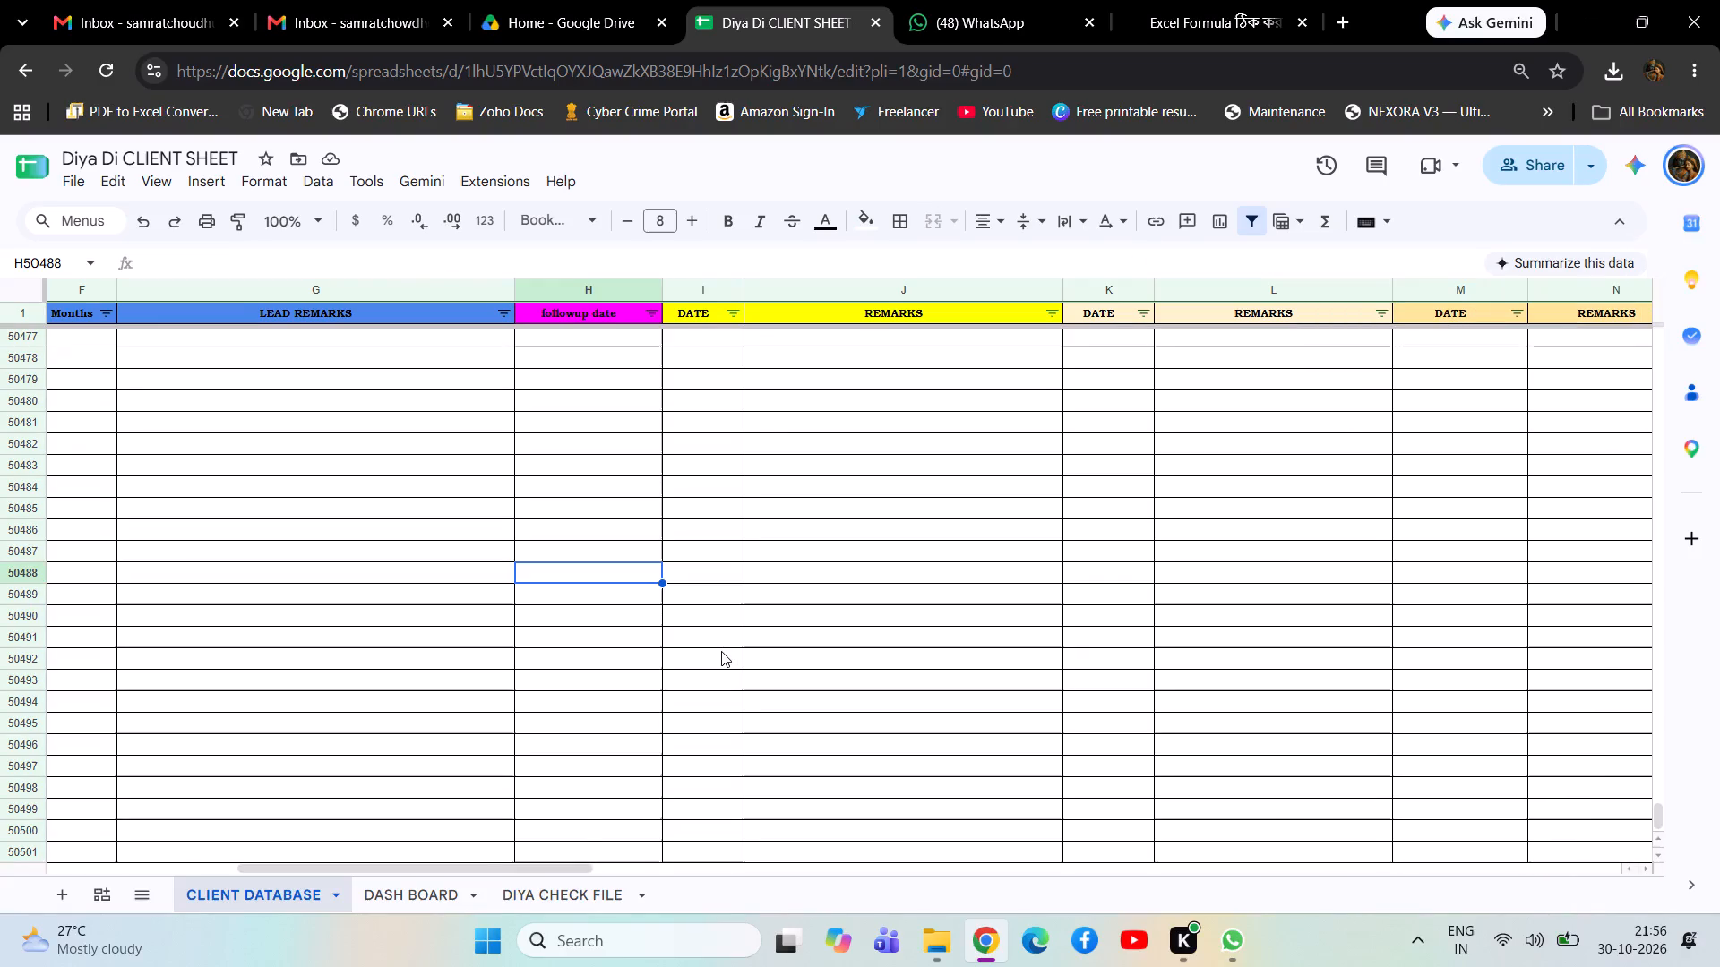
Set the followup date in H122 to 31 October 2026 using the calendar date picker.
key(Left)
key(Left)
key(Left)
key(Left)
key(Left)
key(Left)
key(Left)
key(Left)
key(Left)
key(Left)
key(Left)
key(Left)
key(Left)
key(Left)
key(Left)
key(Left)
key(Left)
key(Left)
key(Left)
key(Left)
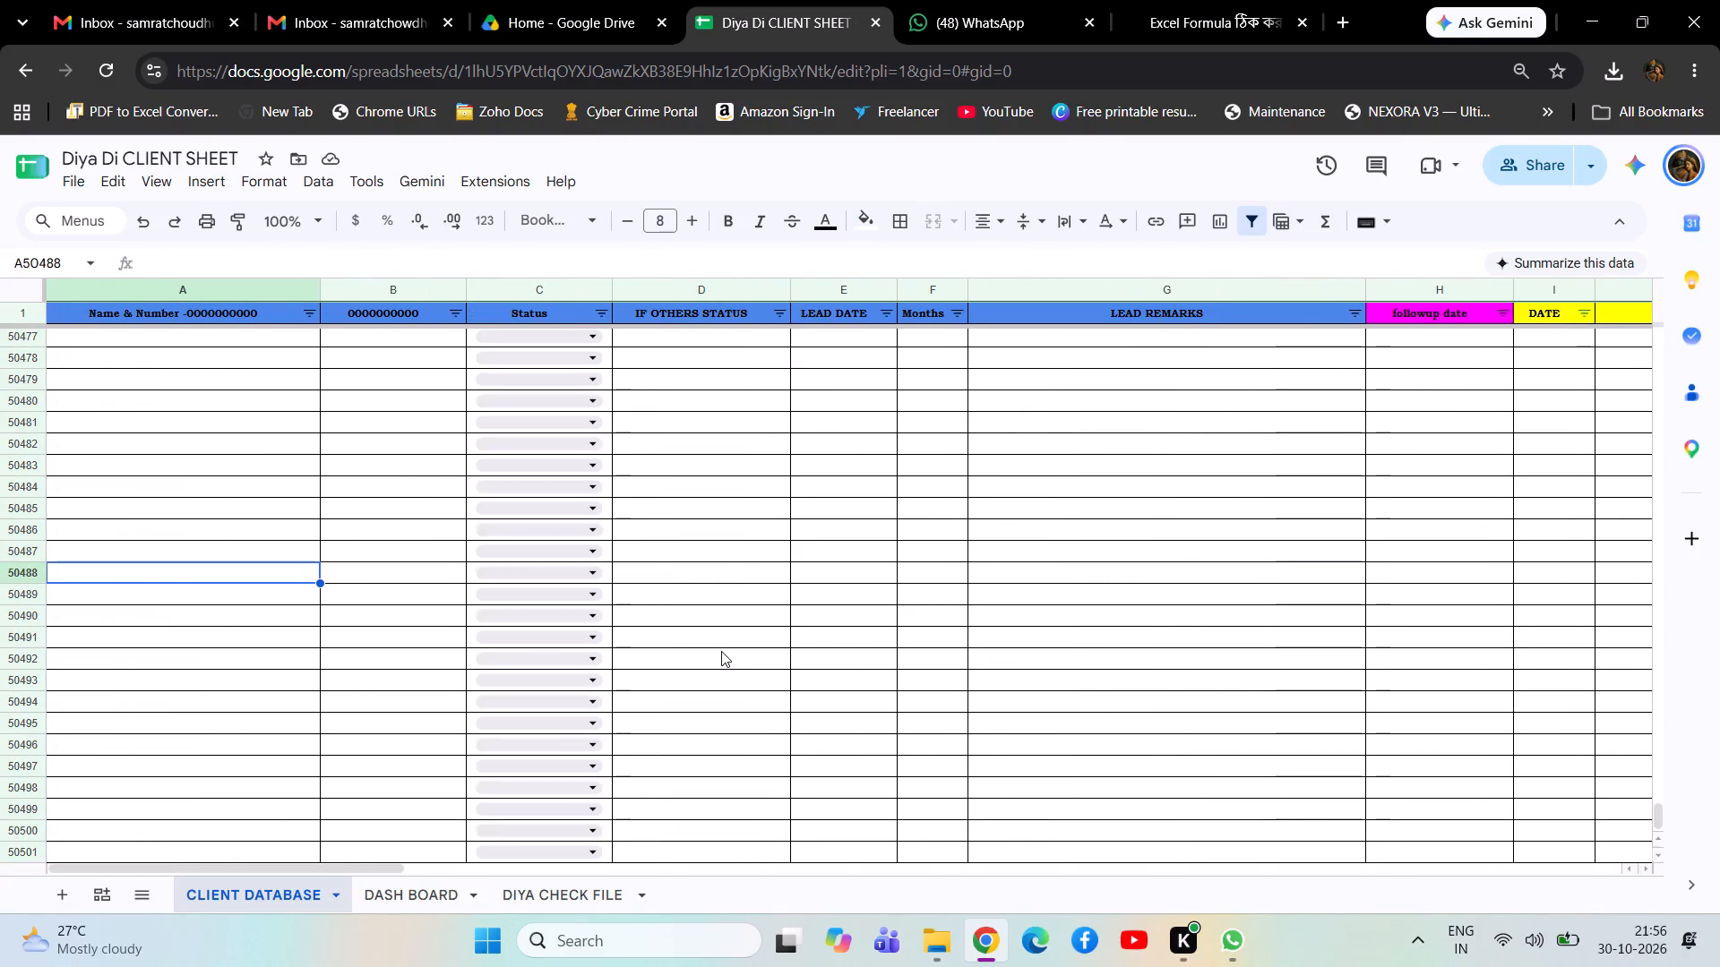
key(ctrl+Up)
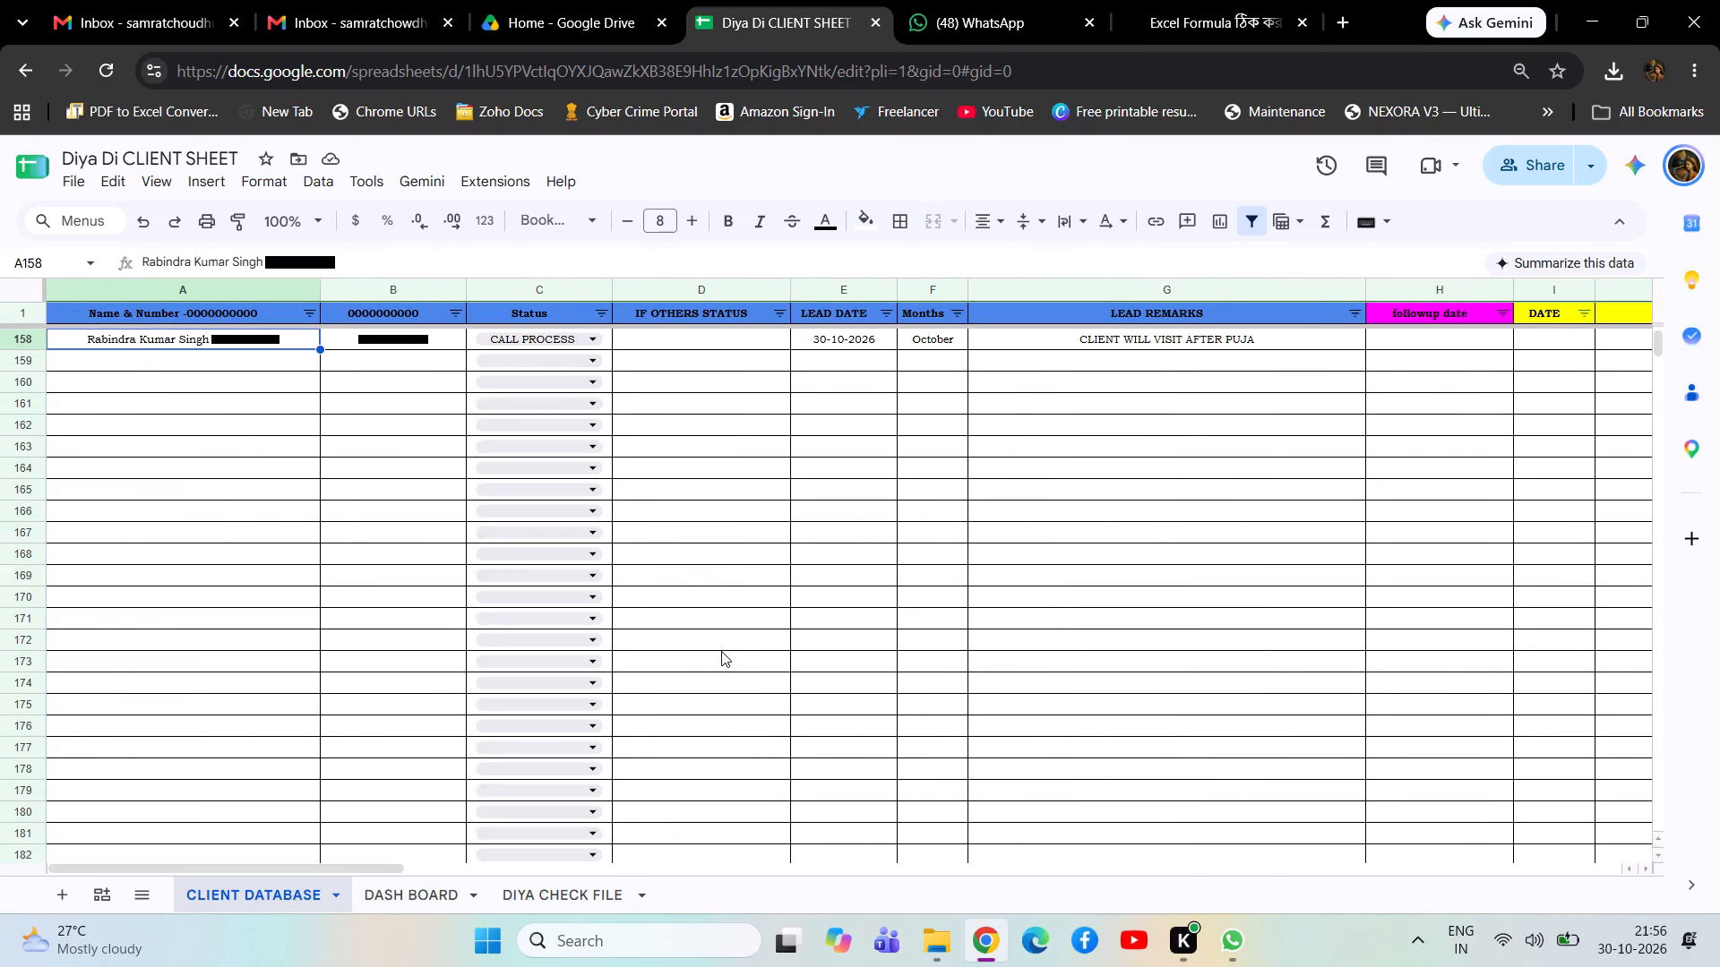
key(Up)
key(Up)
key(Up)
key(Up)
key(Up)
key(Up)
key(Up)
key(Up)
key(Up)
key(Up)
key(Up)
key(Up)
key(Up)
key(Up)
key(Up)
key(Up)
key(Up)
key(Up)
key(Up)
key(Up)
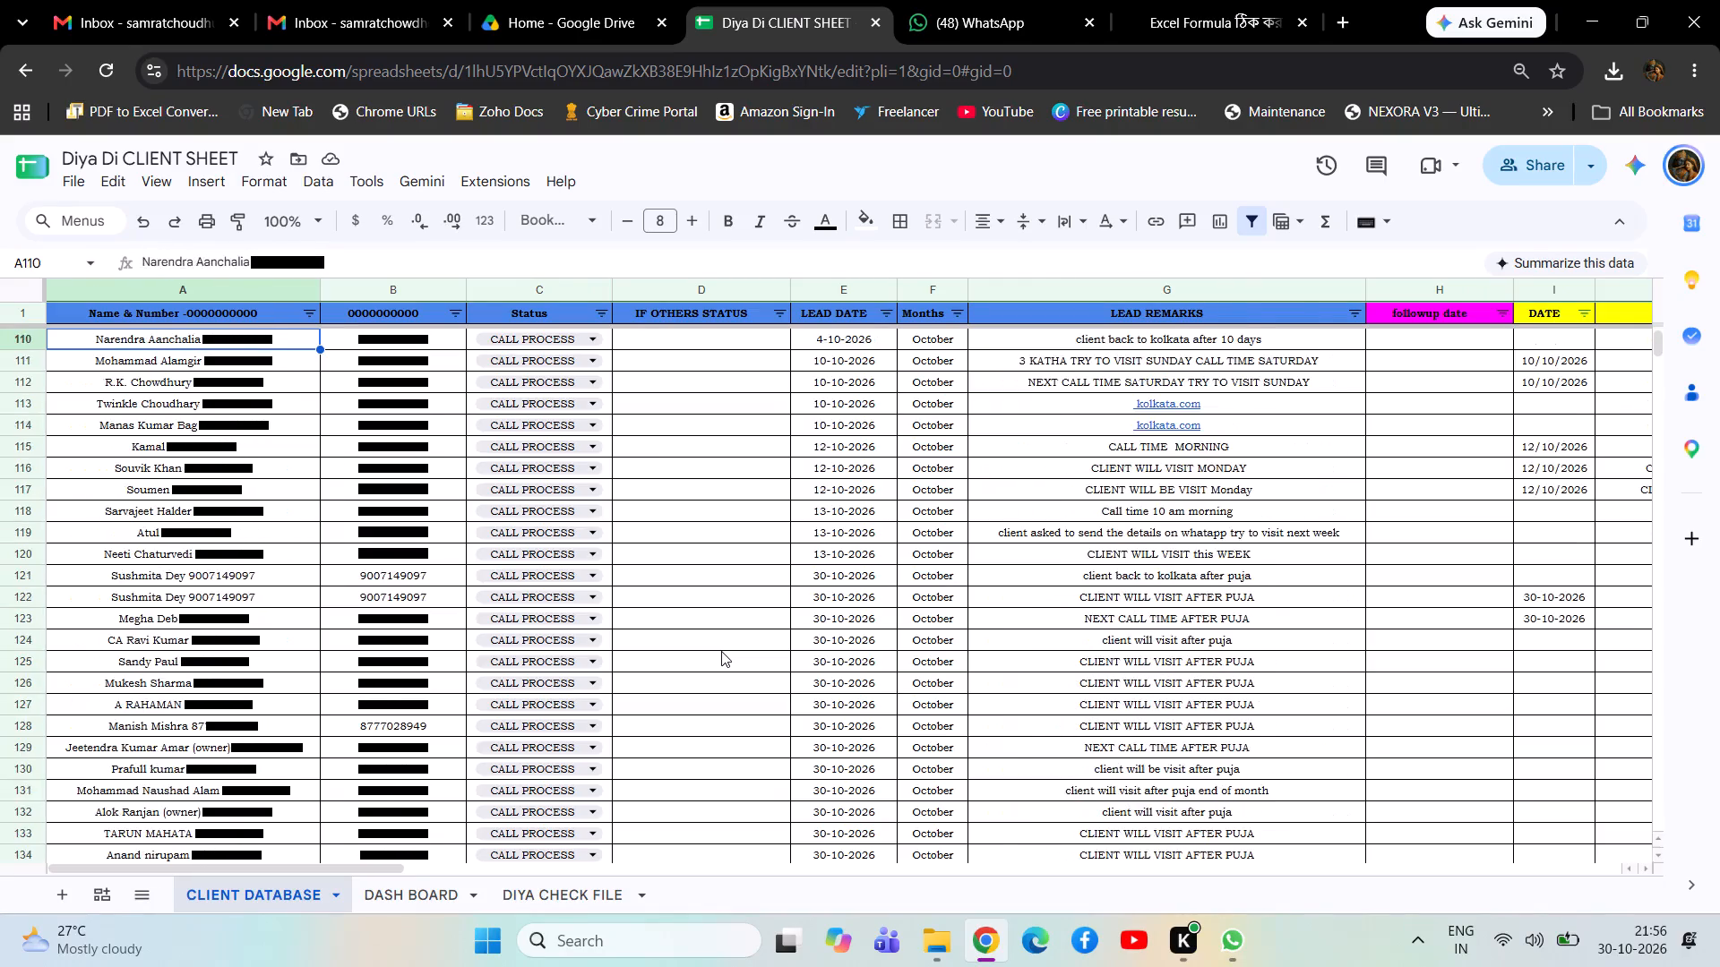
key(Down)
key(Down)
key(Down)
key(Down)
key(Down)
key(Down)
key(Down)
key(Down)
key(Down)
key(Down)
key(Down)
key(Down)
key(Down)
key(Down)
key(Down)
key(Down)
key(Down)
key(Down)
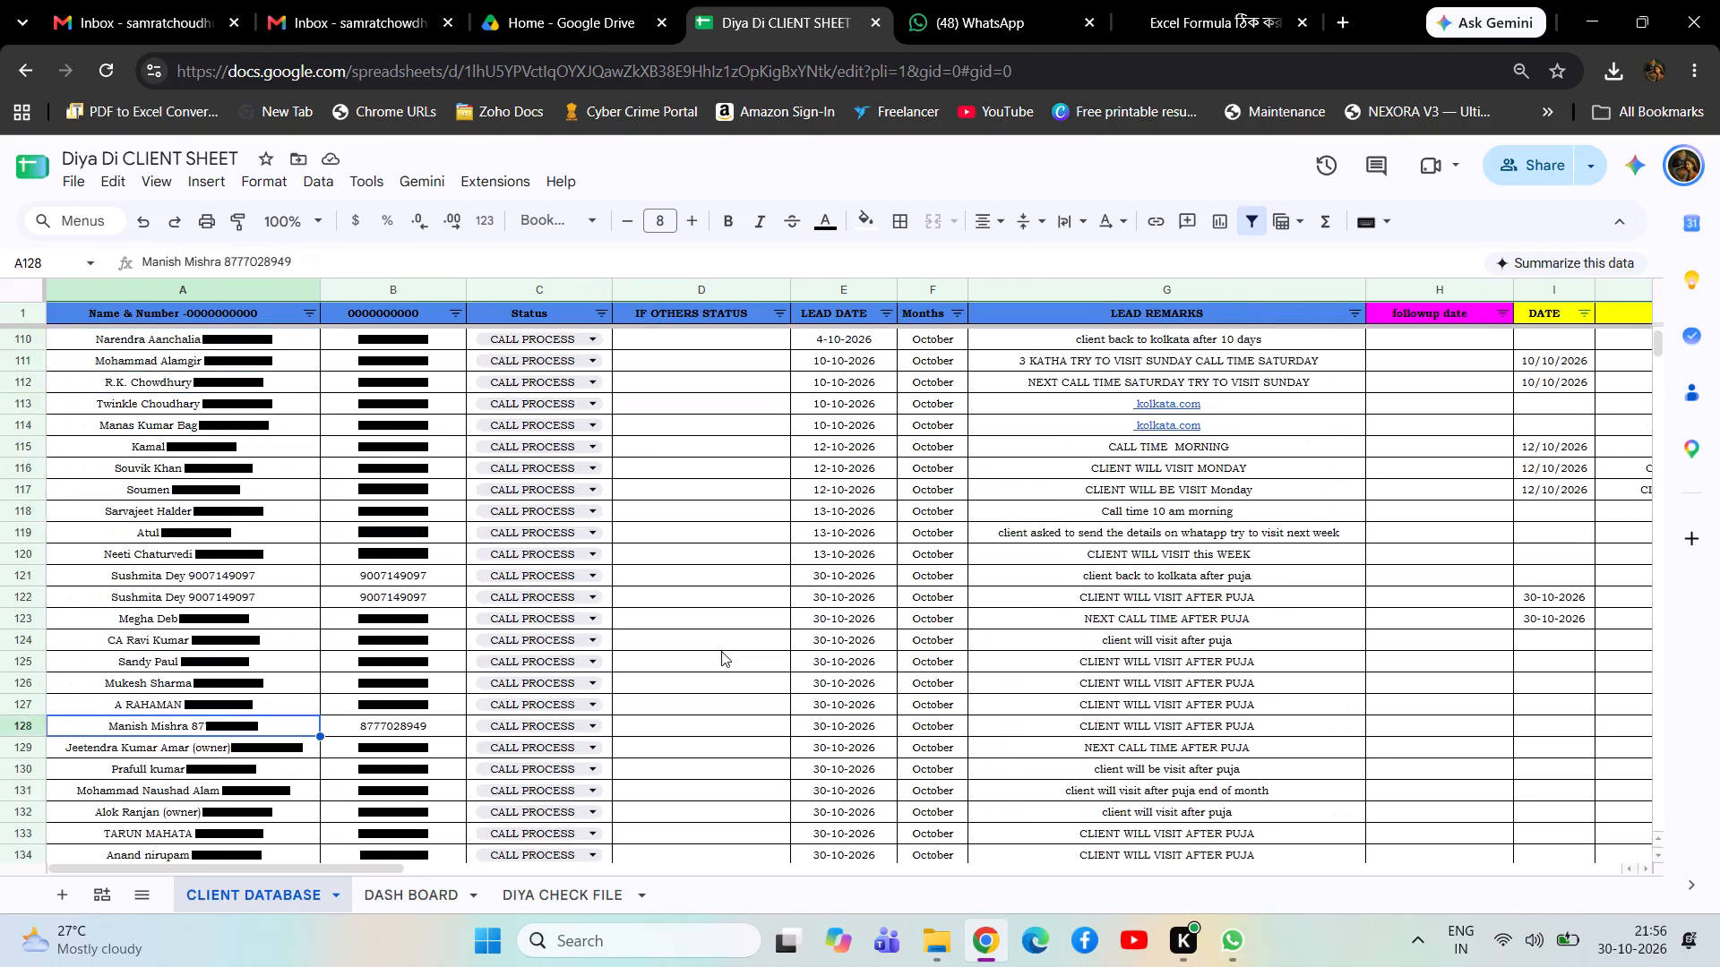
key(Up)
key(Up)
key(Up)
key(Right)
key(Right)
key(Right)
key(Right)
key(Right)
key(Right)
key(Right)
key(Right)
key(Right)
key(Right)
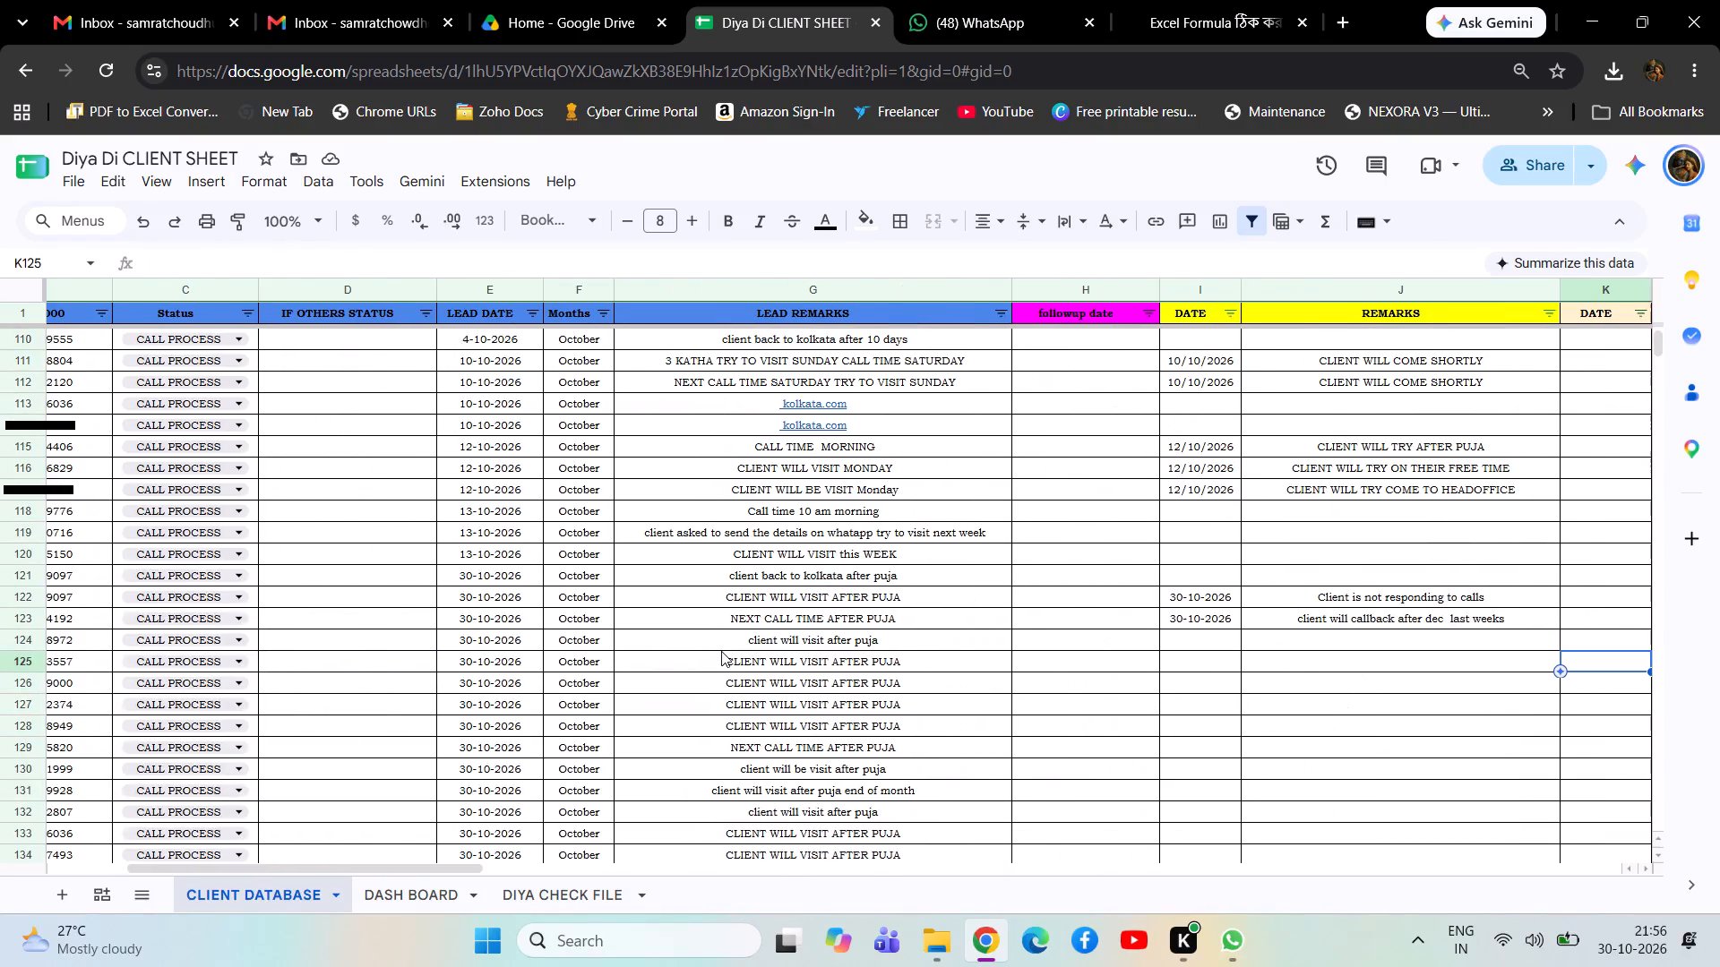
key(Up)
key(Up)
key(Left)
key(Left)
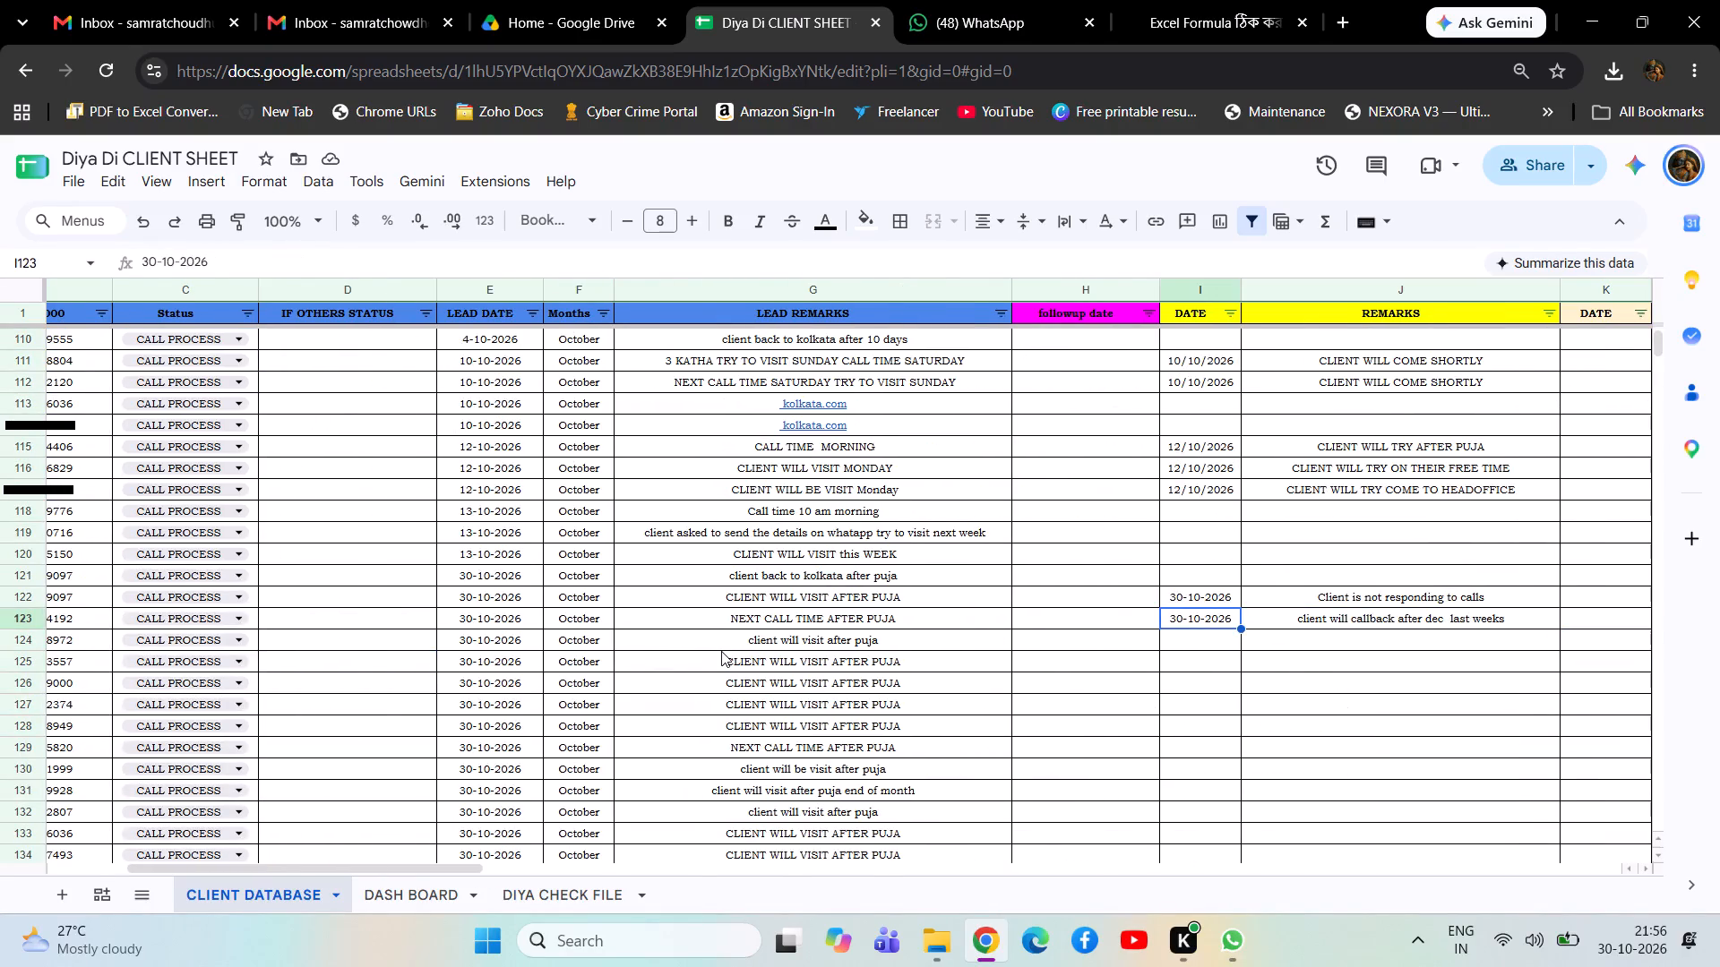
key(Left)
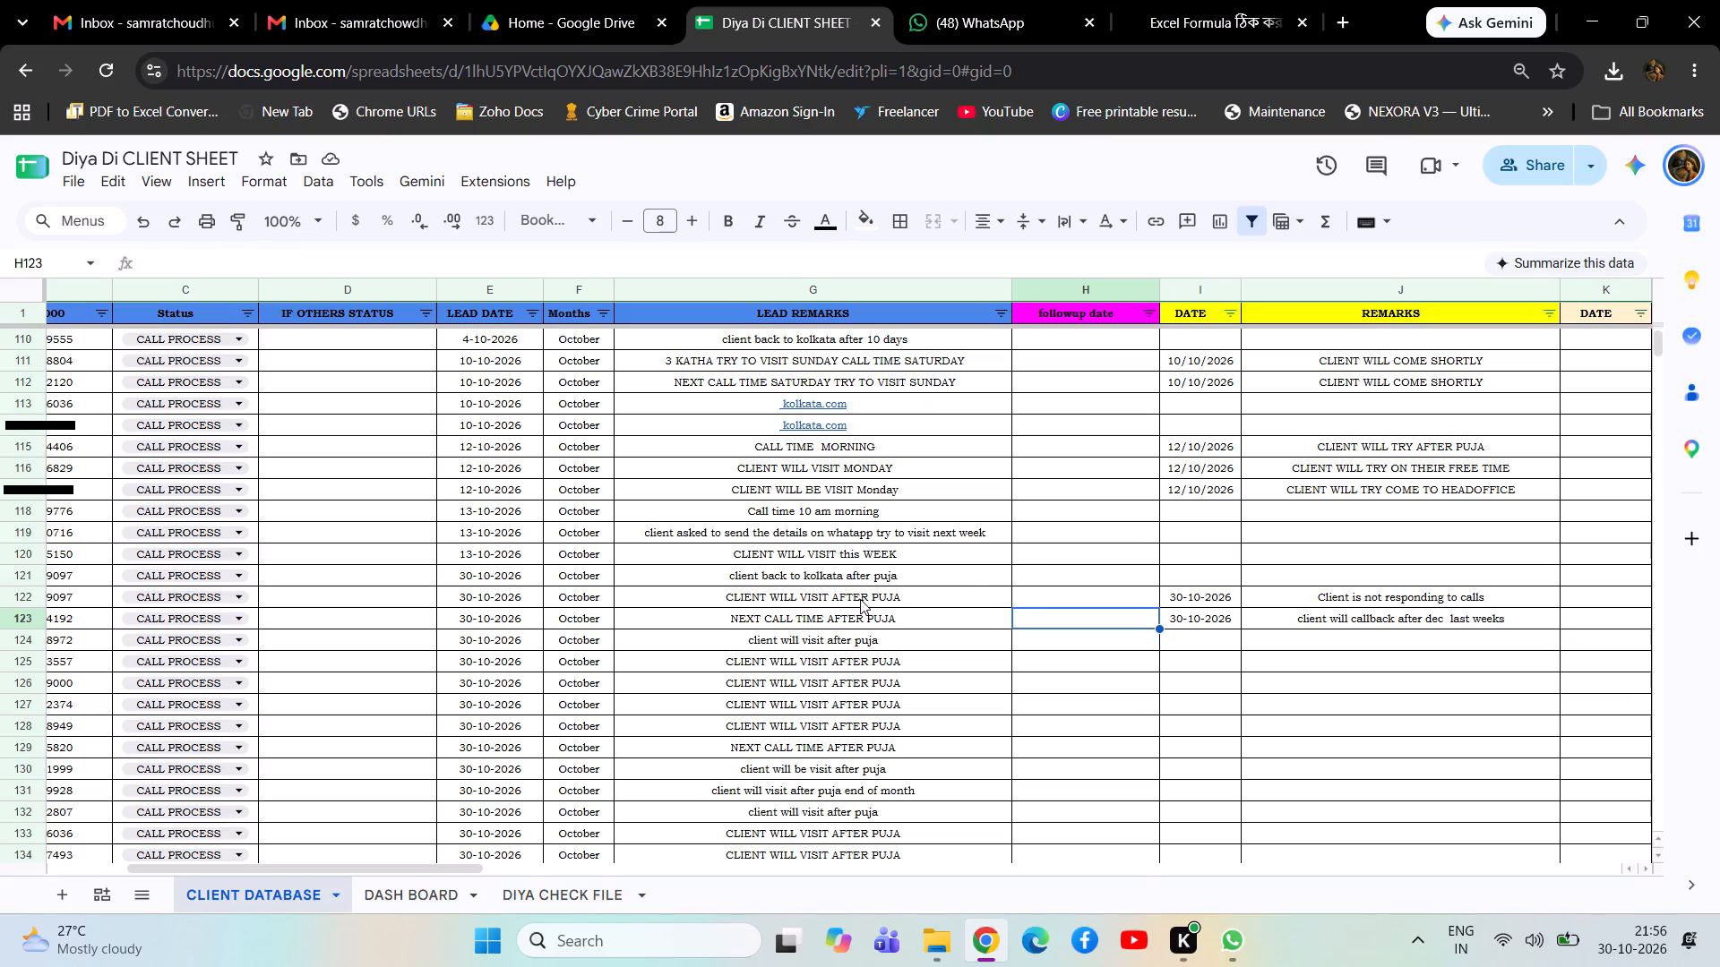
double_click(1045, 592)
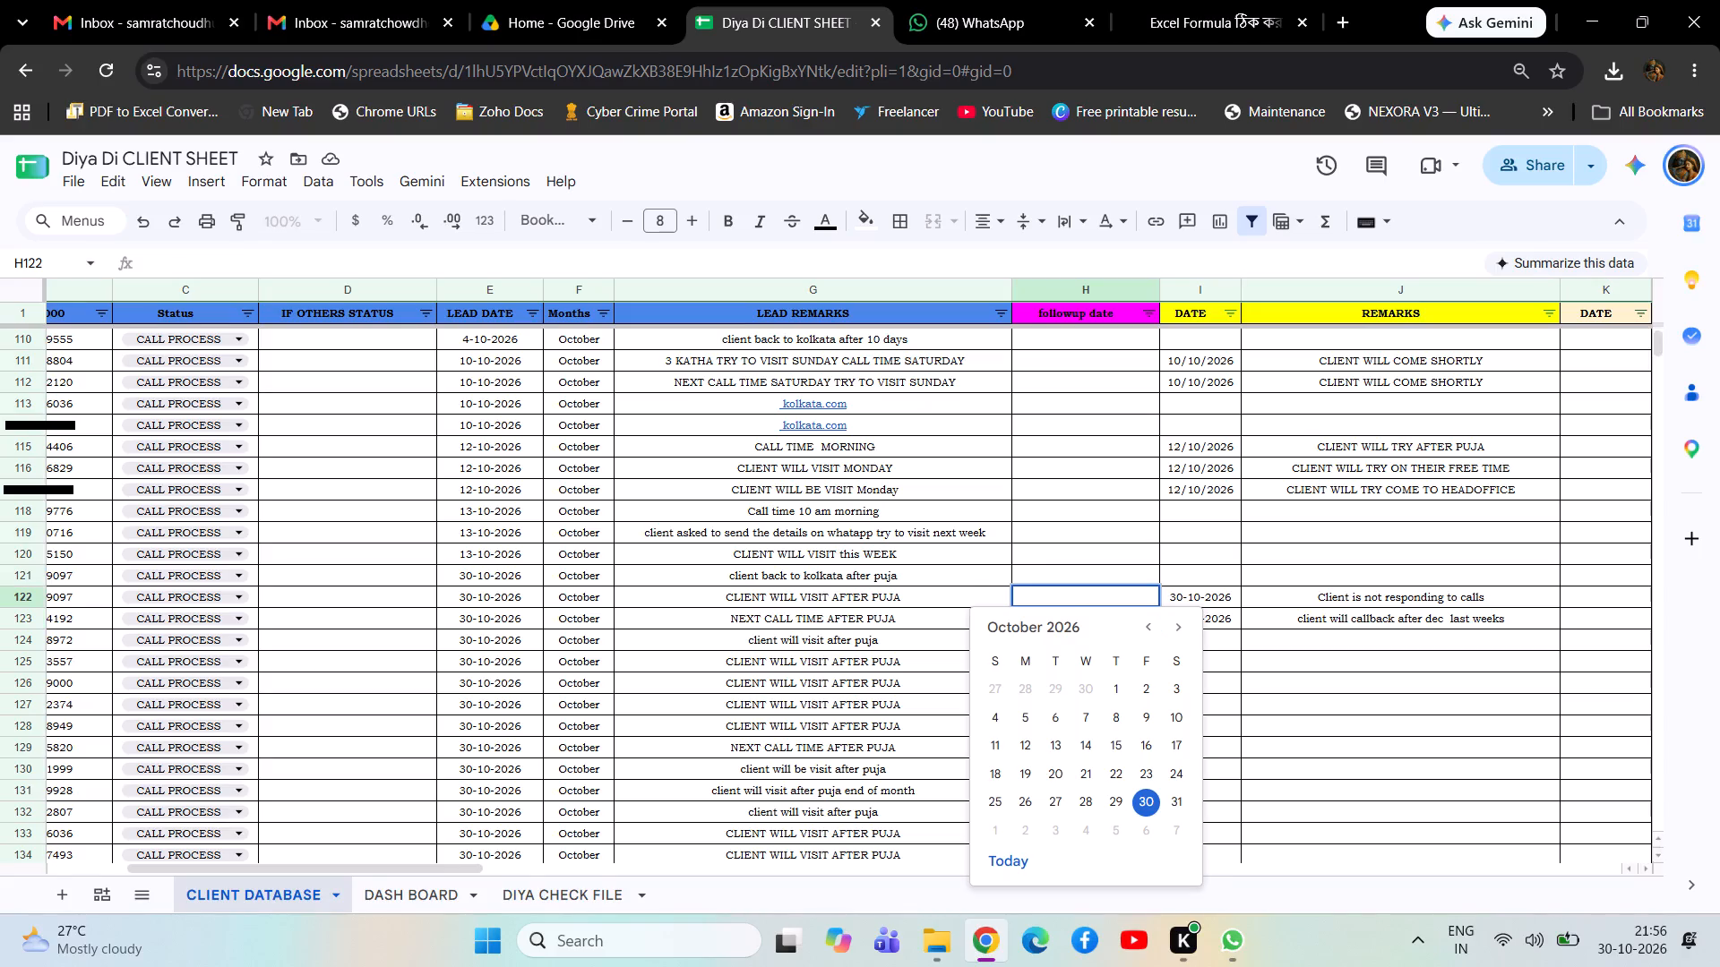
click(1183, 800)
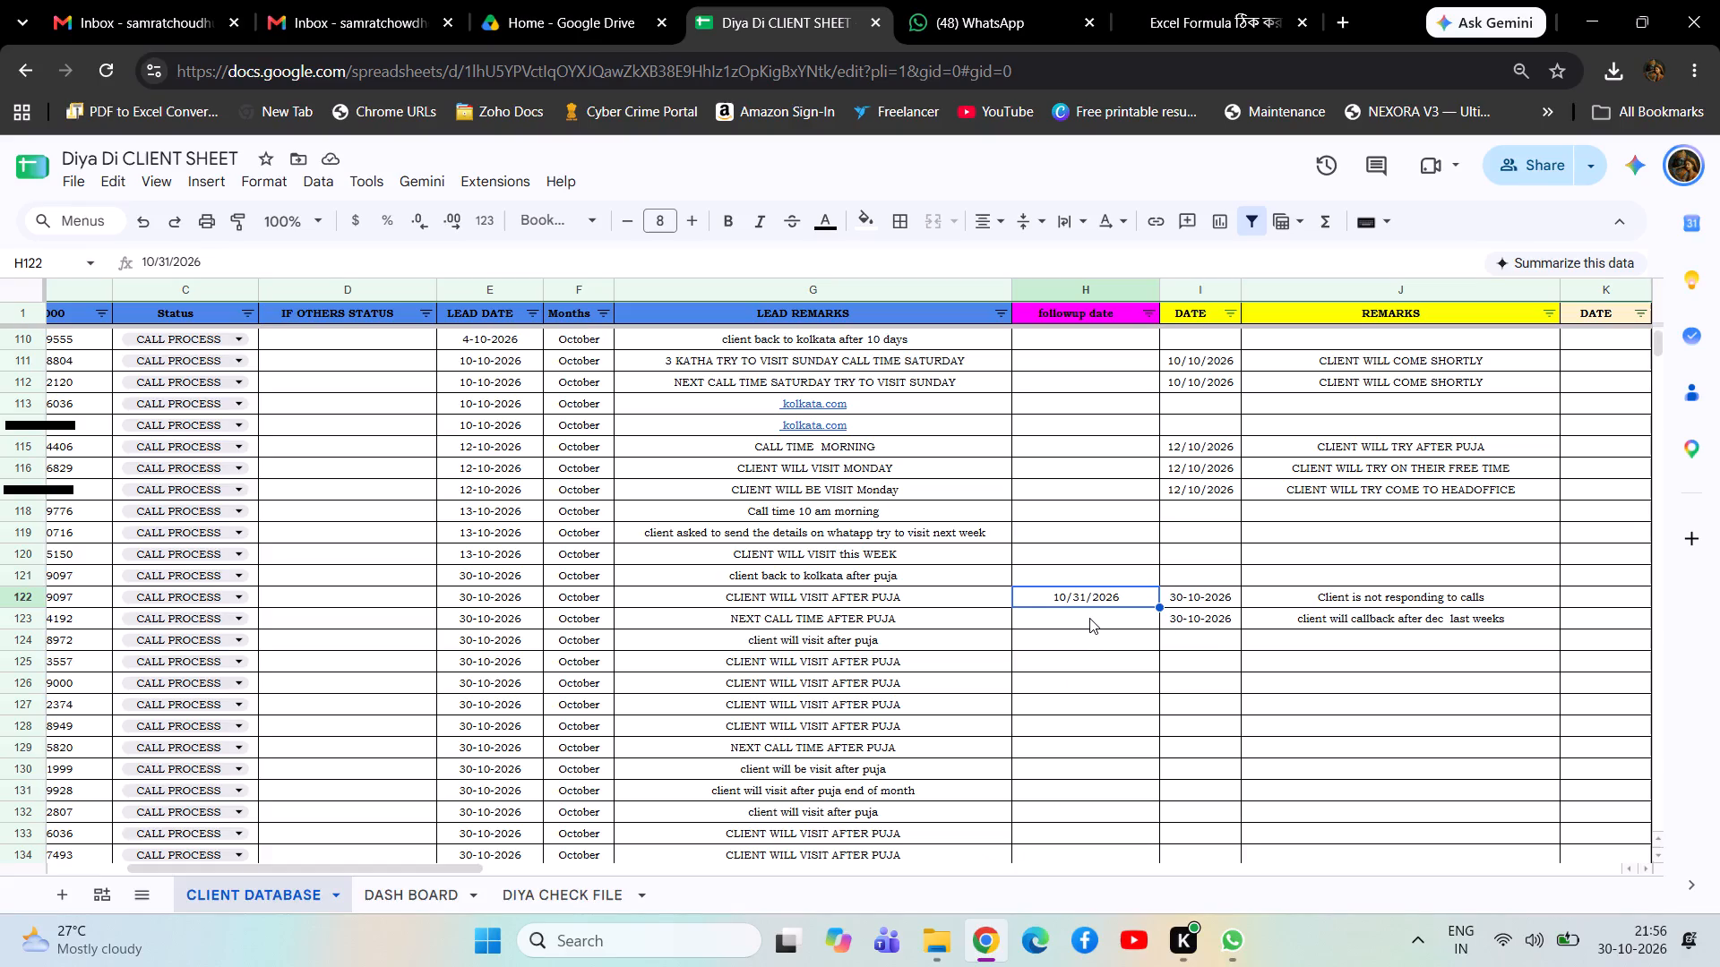
Apply the custom date format 5-Aug-1930 (day, abbreviated month, four-digit year) to the followup date column, H2:H50501.
key(ctrl+Up)
key(Down)
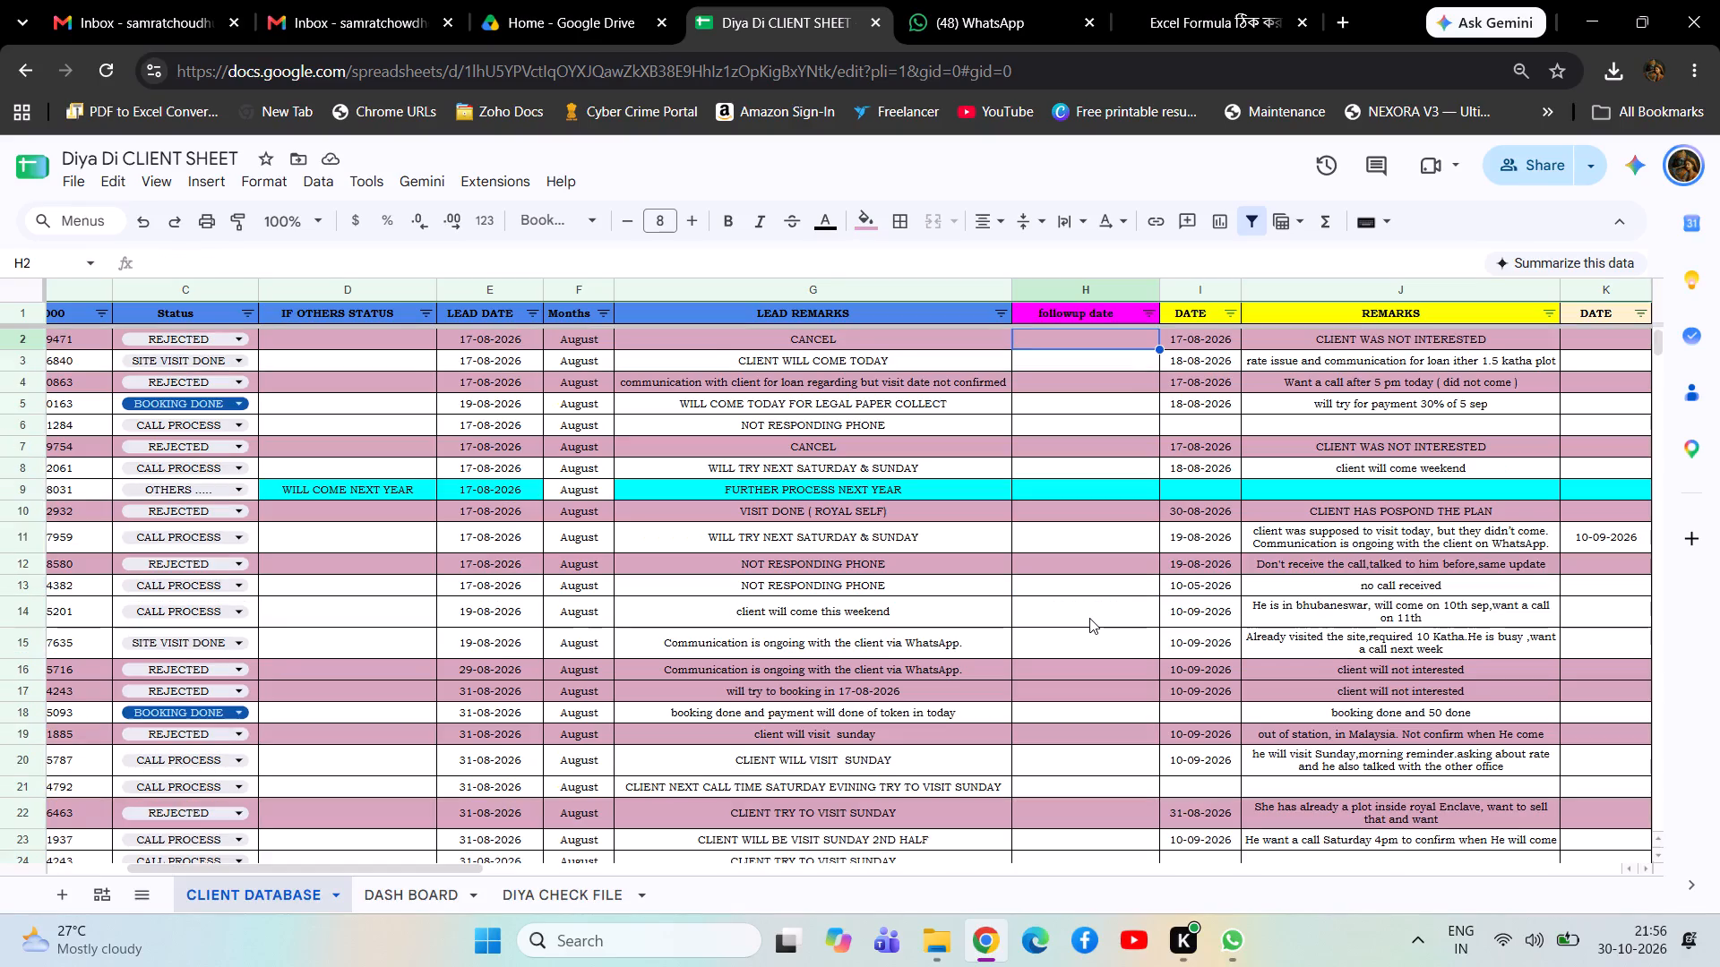
key(ctrl+shift+Down)
key(ctrl+shift+Down)
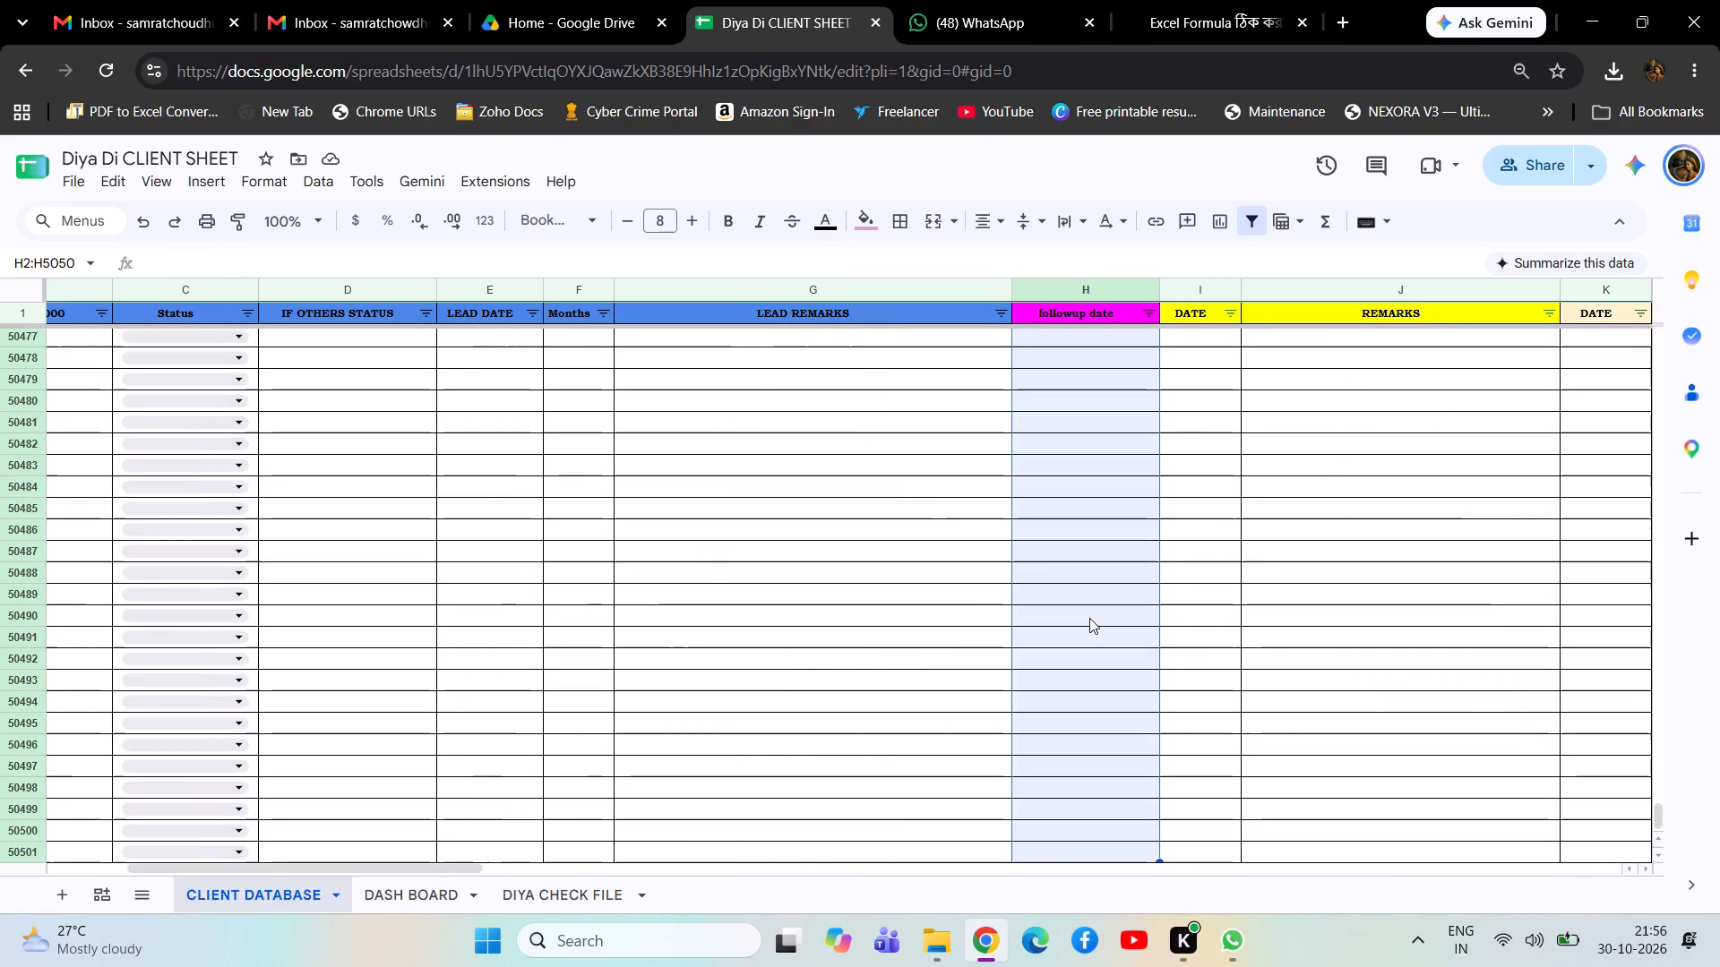
click(320, 178)
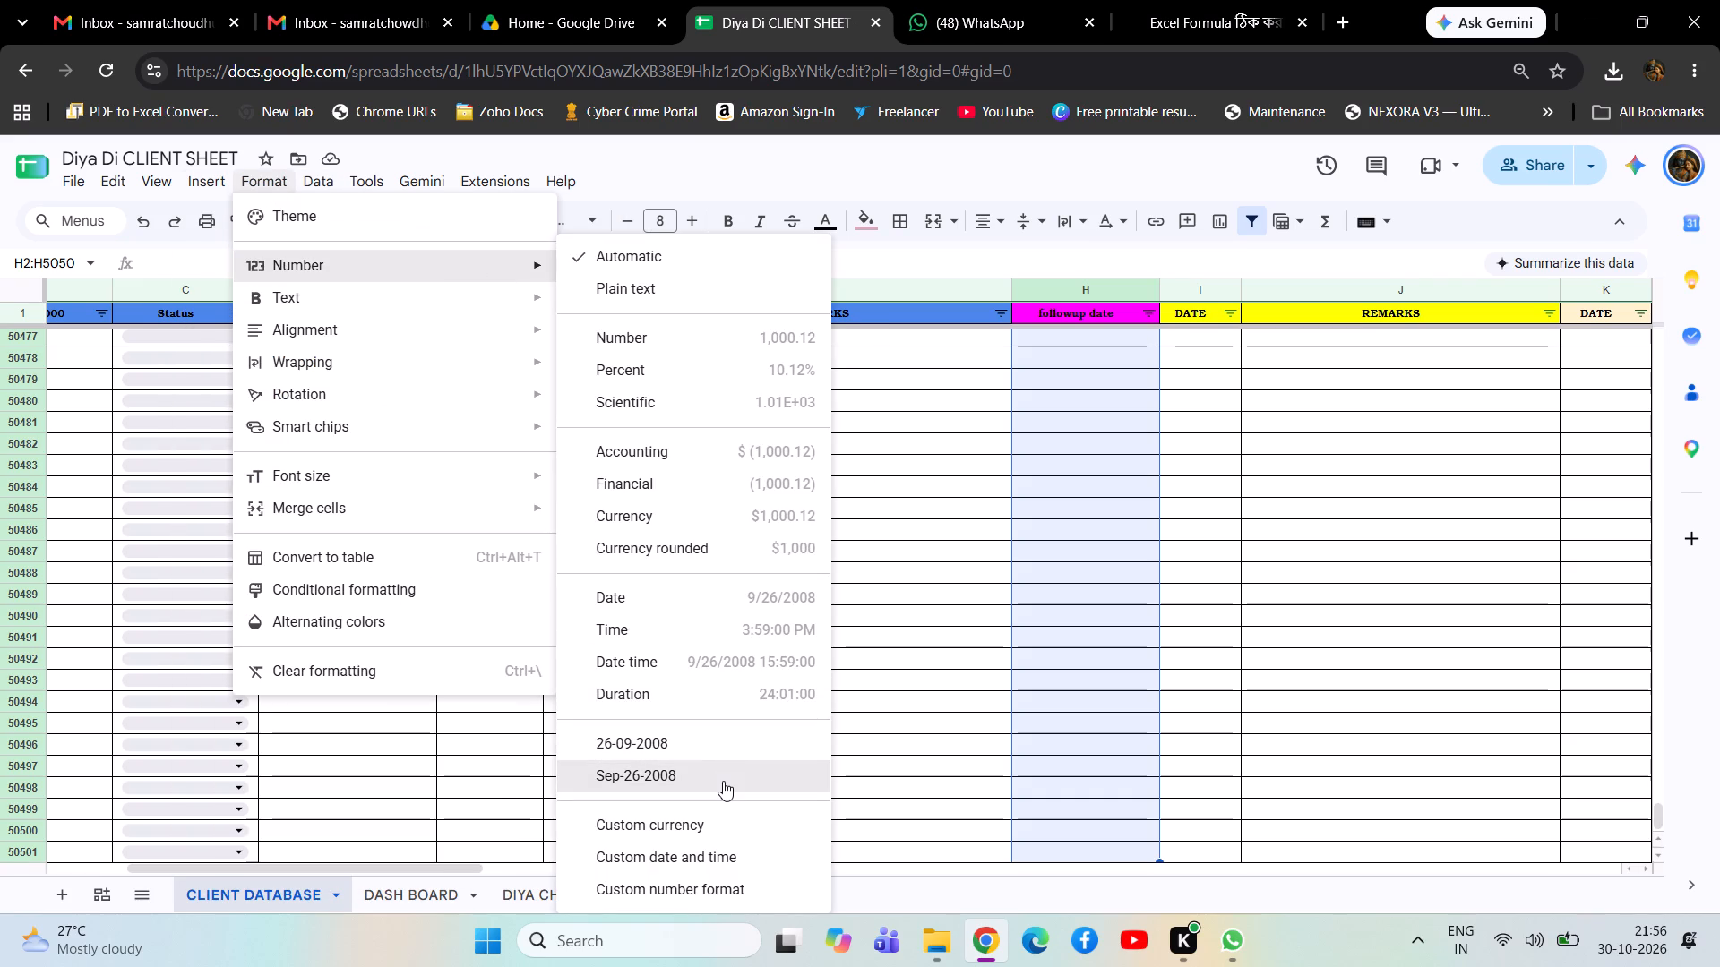
click(716, 860)
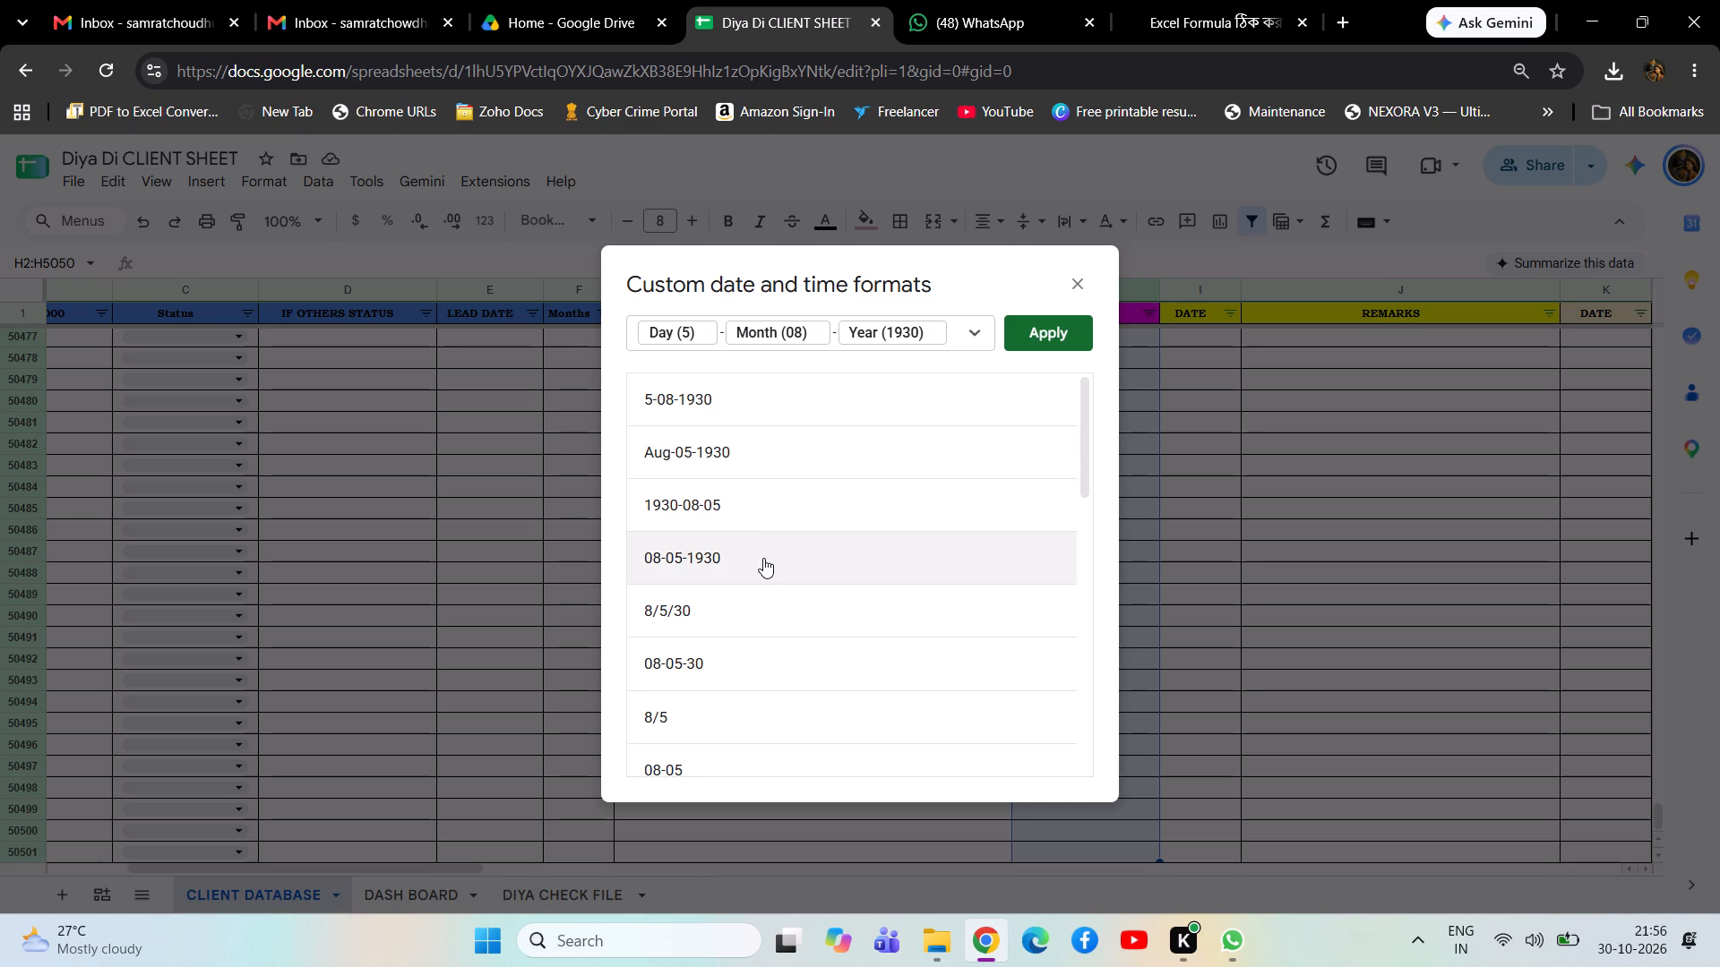
scroll(763, 558, down, 2)
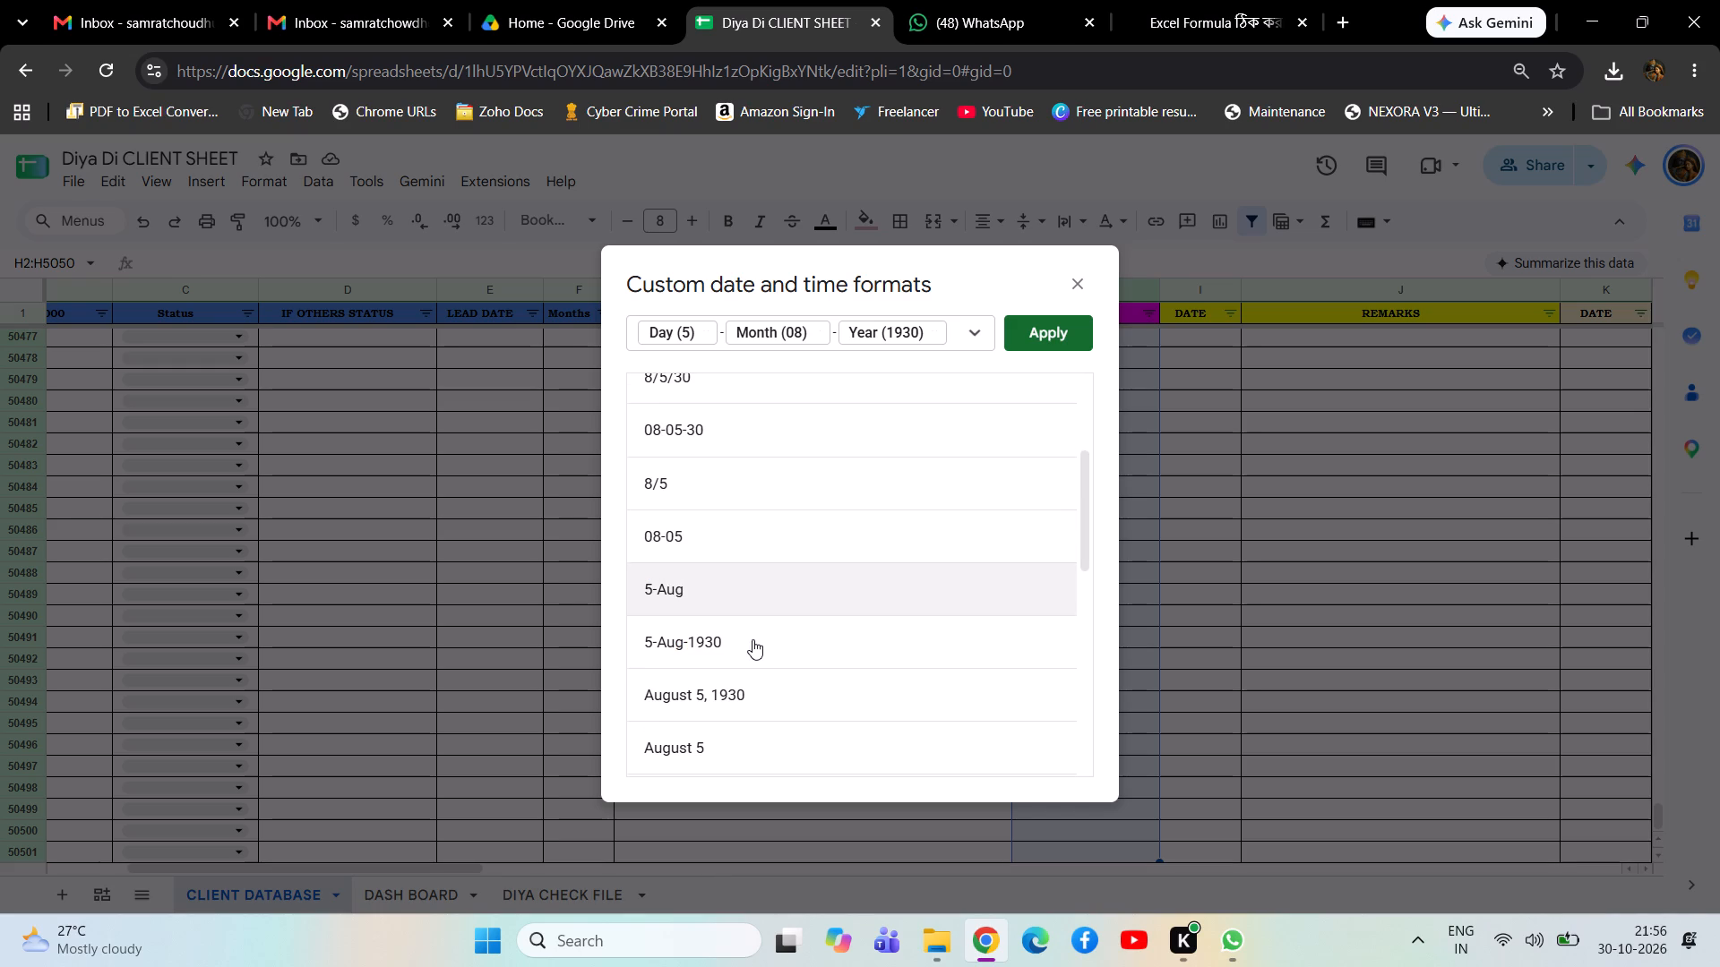
click(752, 639)
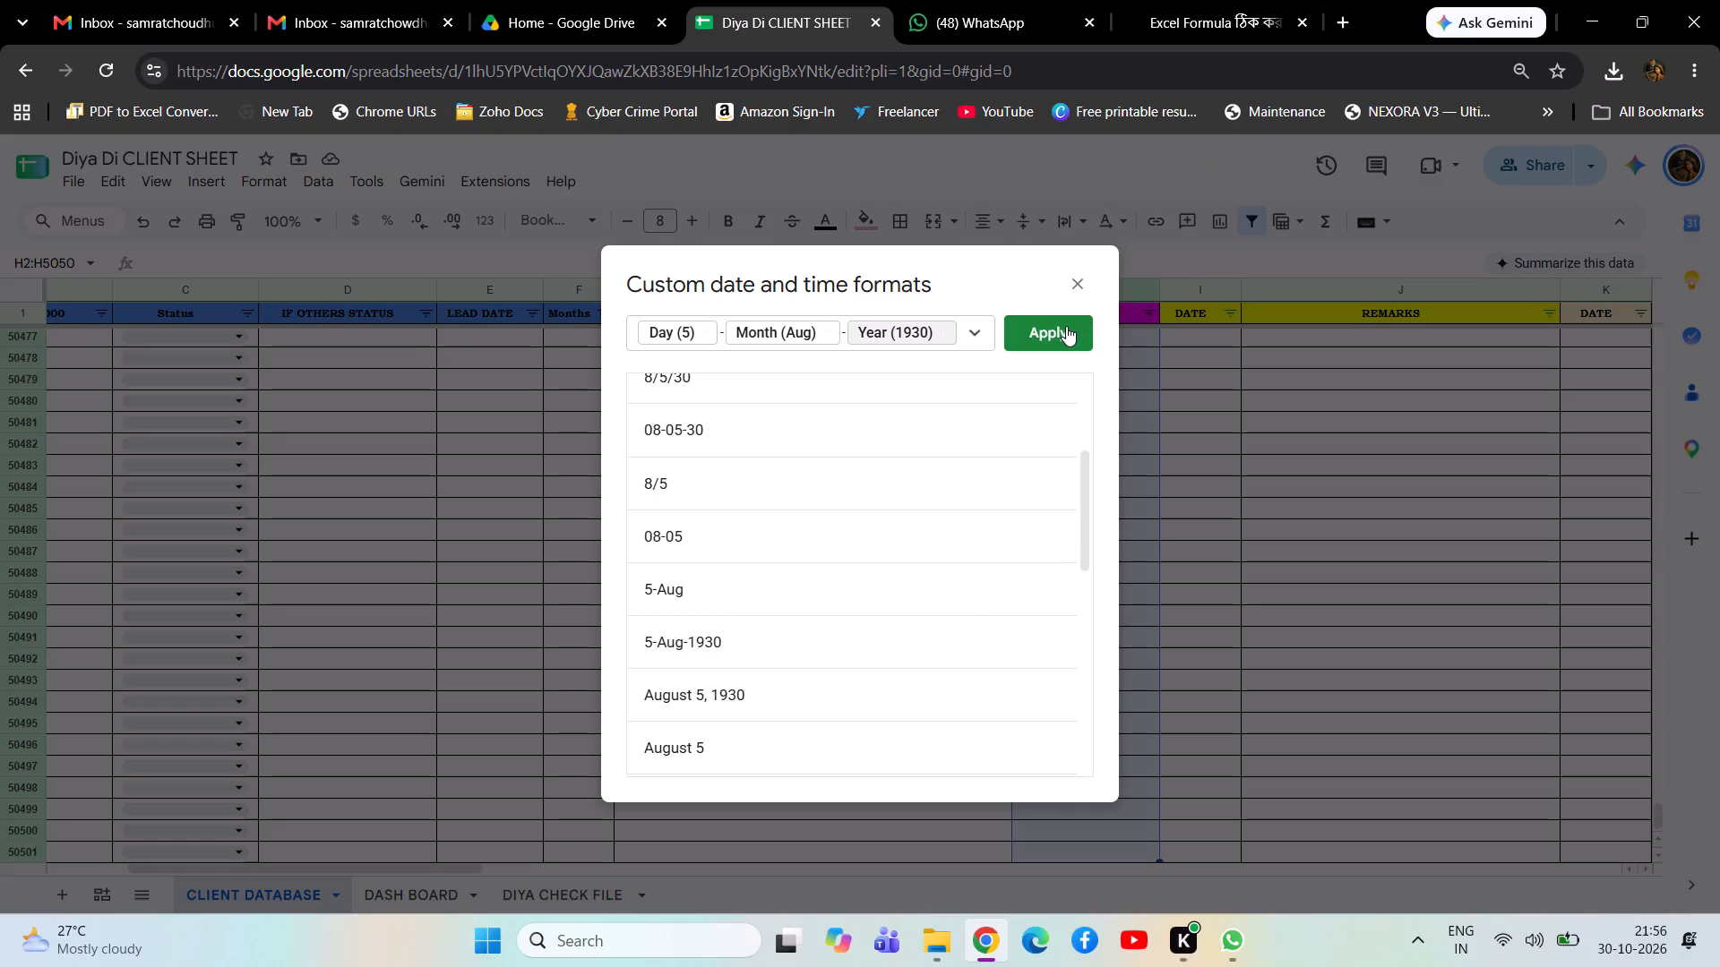
click(1066, 327)
click(1170, 489)
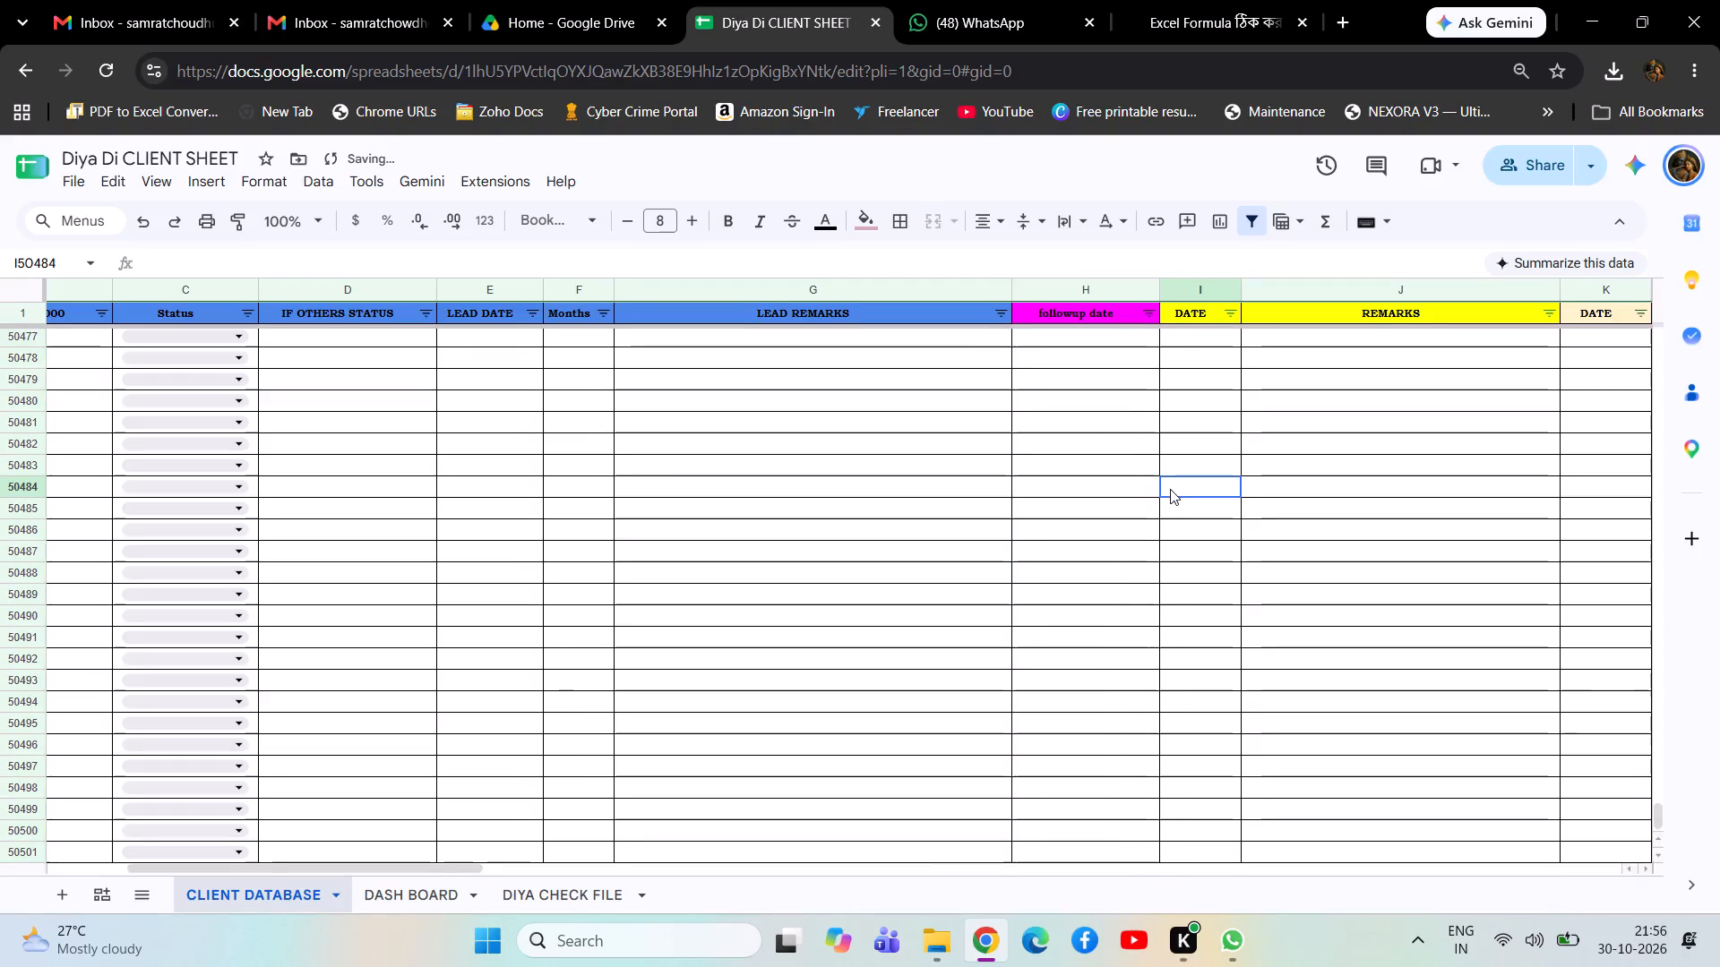
Check how the followup date in H122 is displayed and look over the neighbouring rows.
click(1117, 509)
key(ctrl+Up)
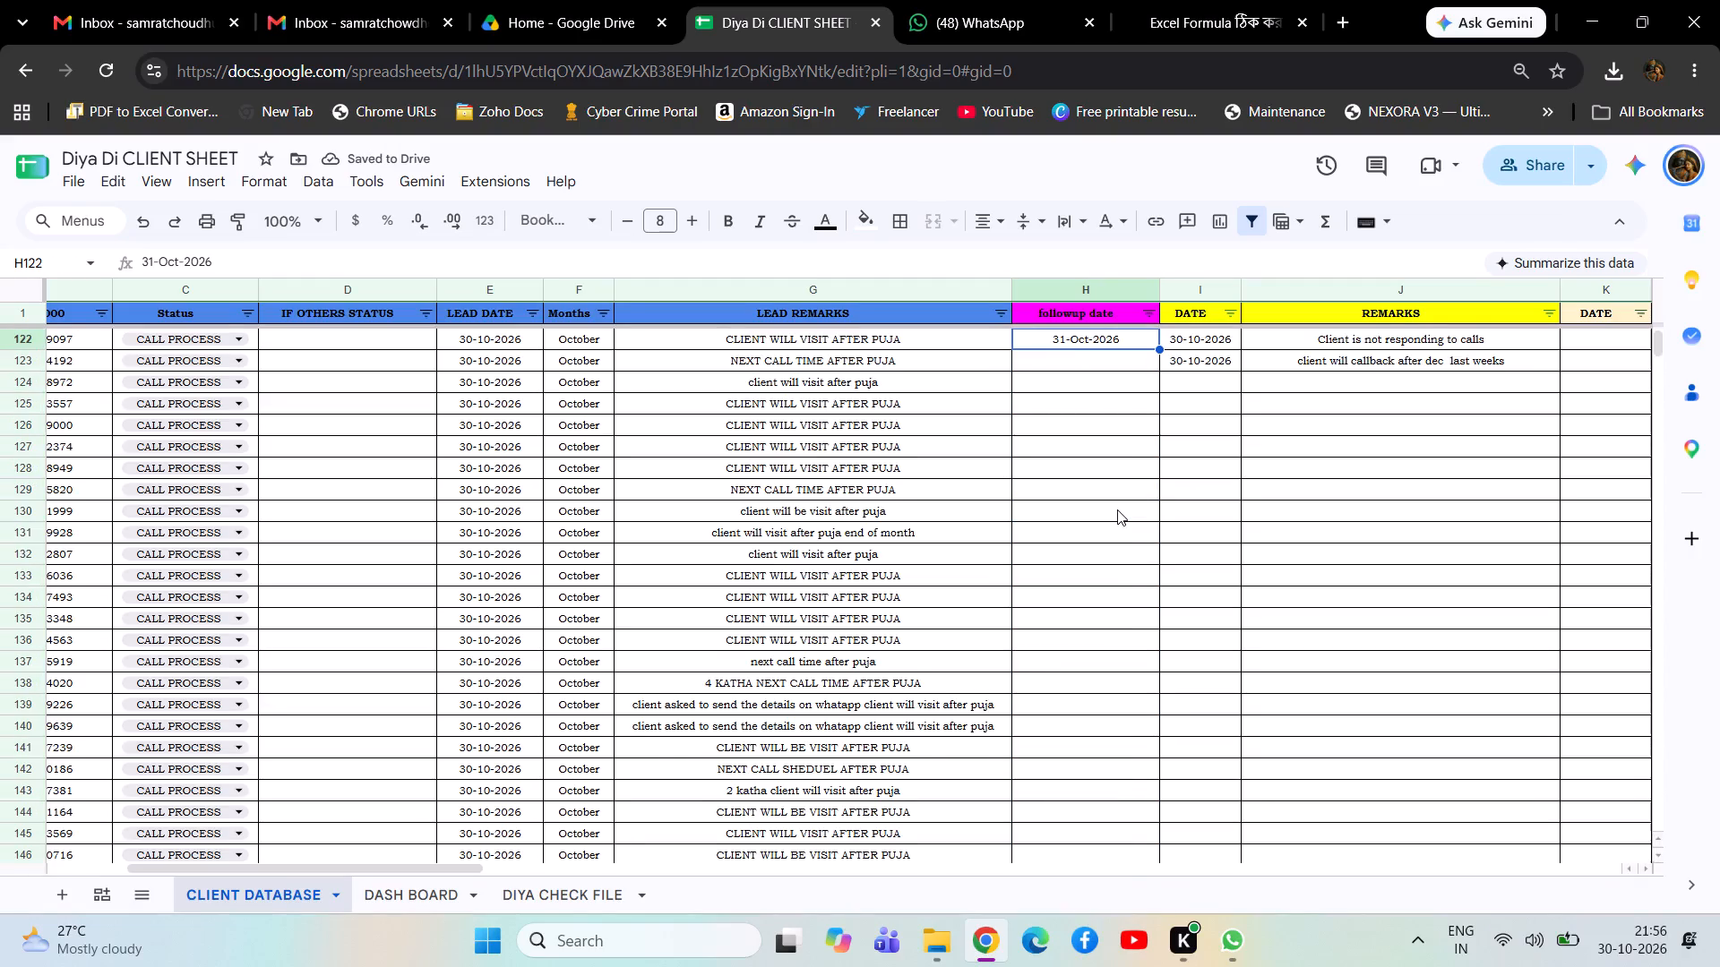
key(Up)
key(Up)
key(Up)
key(Down)
key(Down)
key(Down)
key(Down)
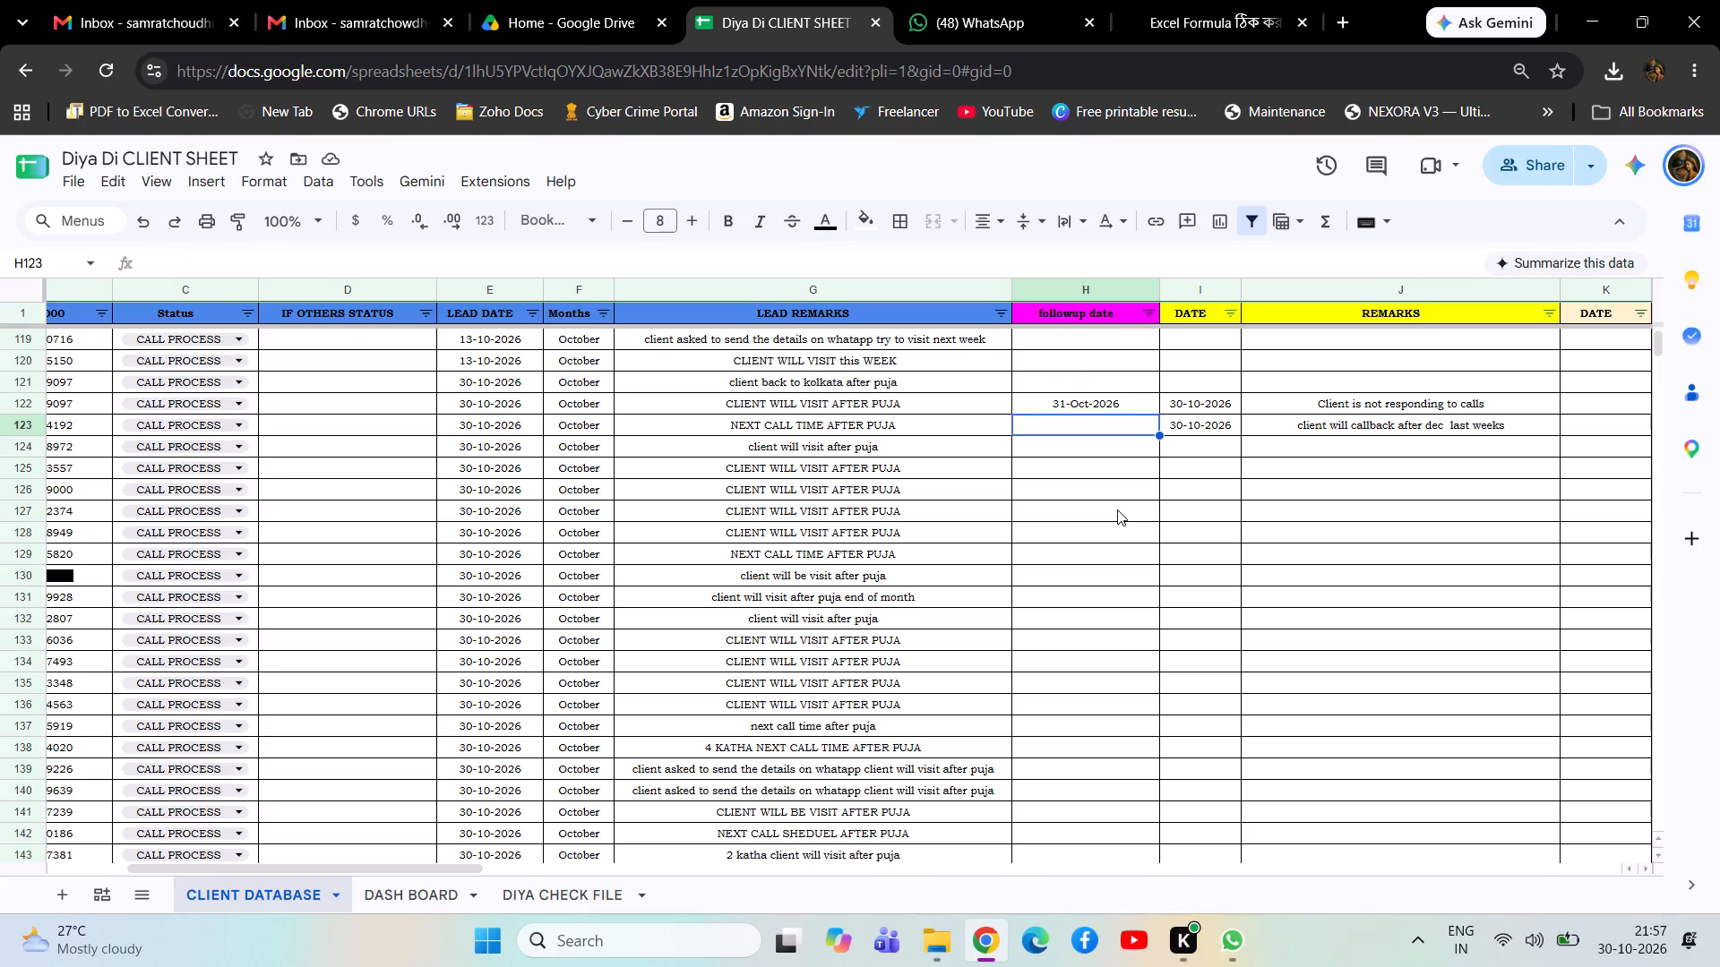
Remove the extra space after "dec" in the J123 remark so it reads "client will callback after dec last weeks".
double_click(1444, 422)
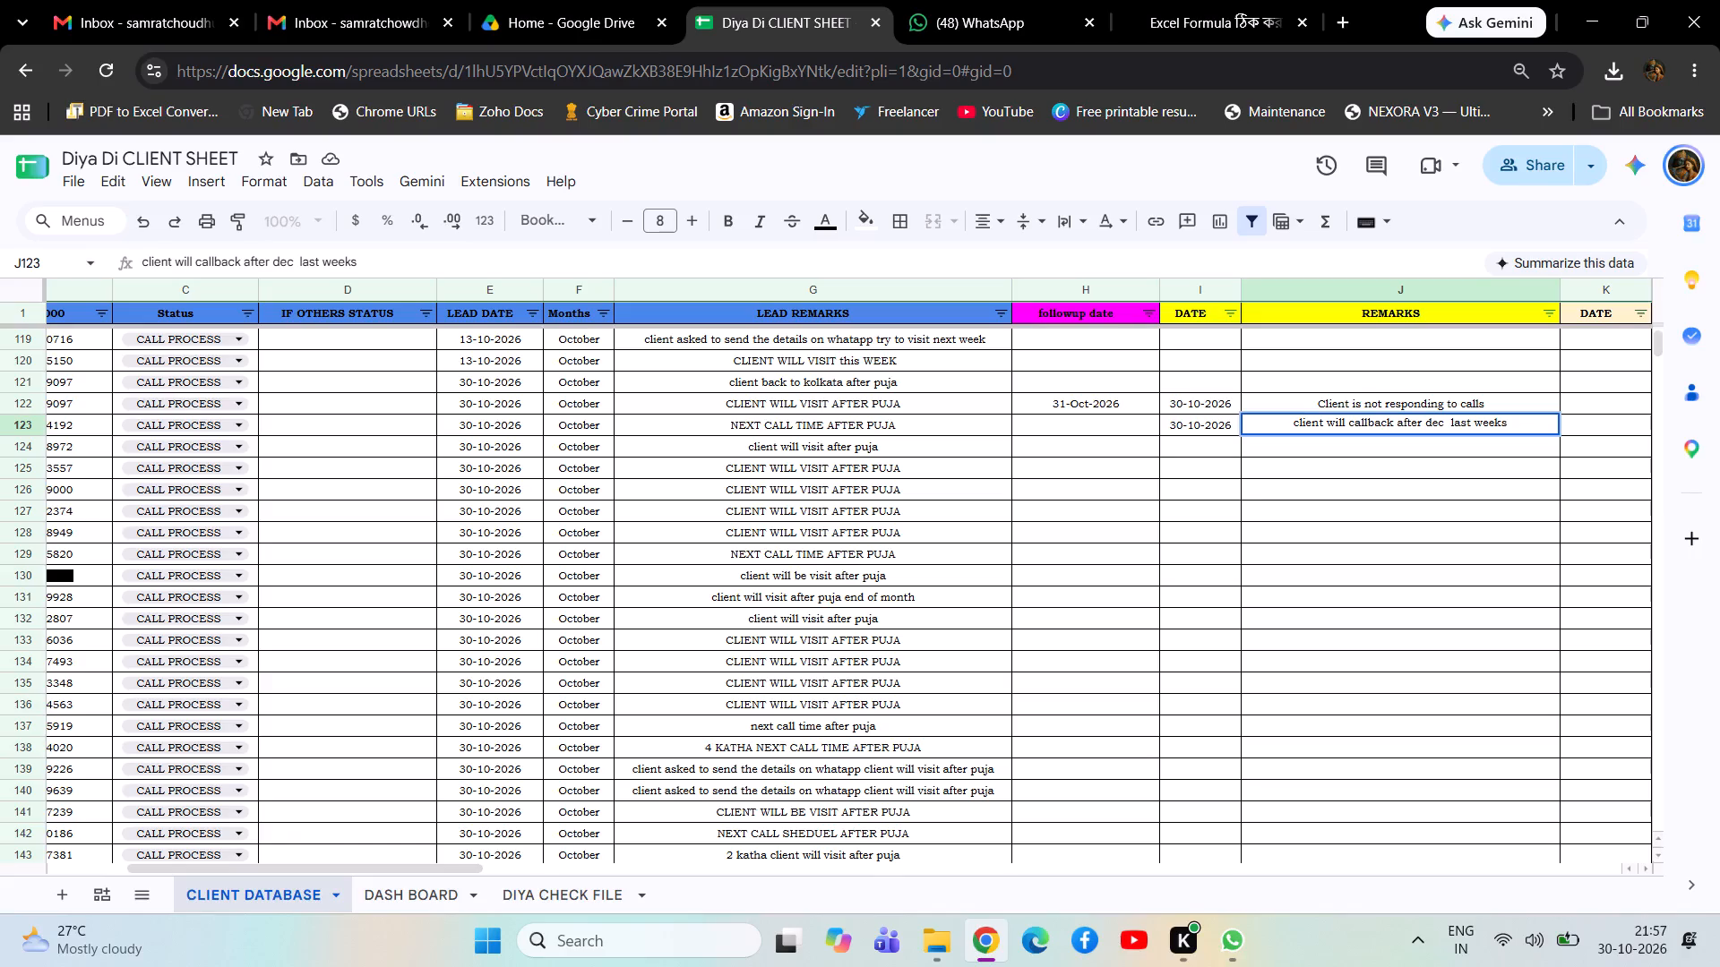
click(1444, 422)
key(BackSpace)
key(Return)
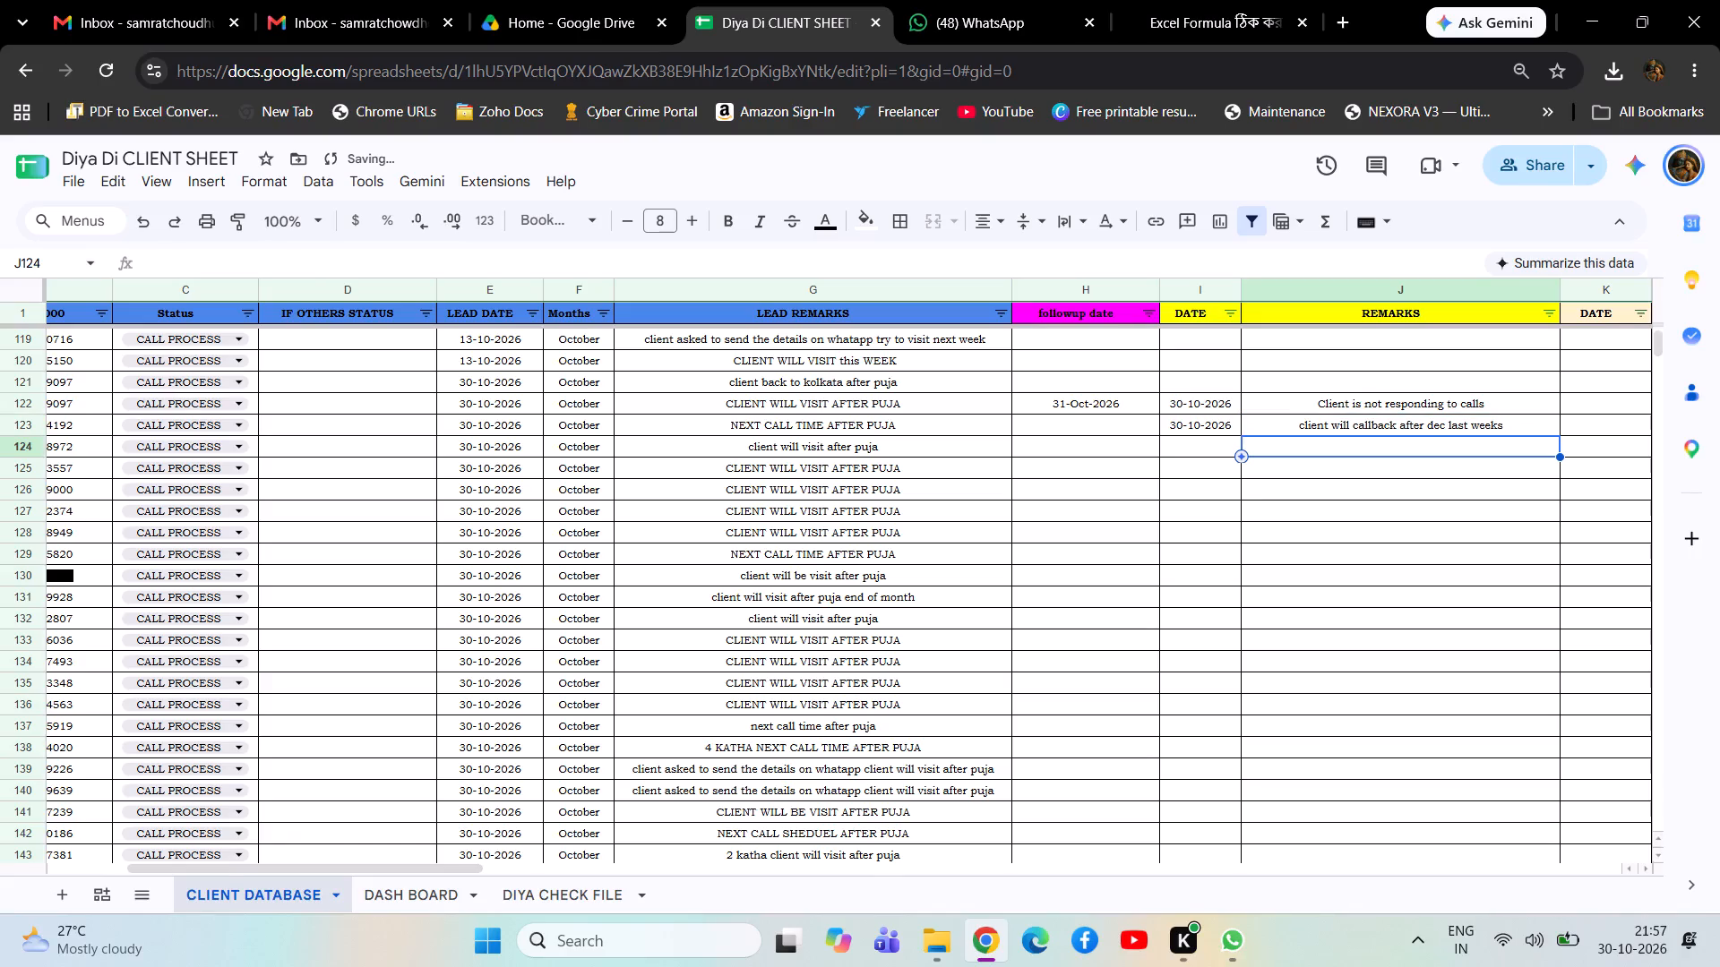
Set the followup date in H123 to 24 December 2026 using the calendar date picker.
double_click(1079, 429)
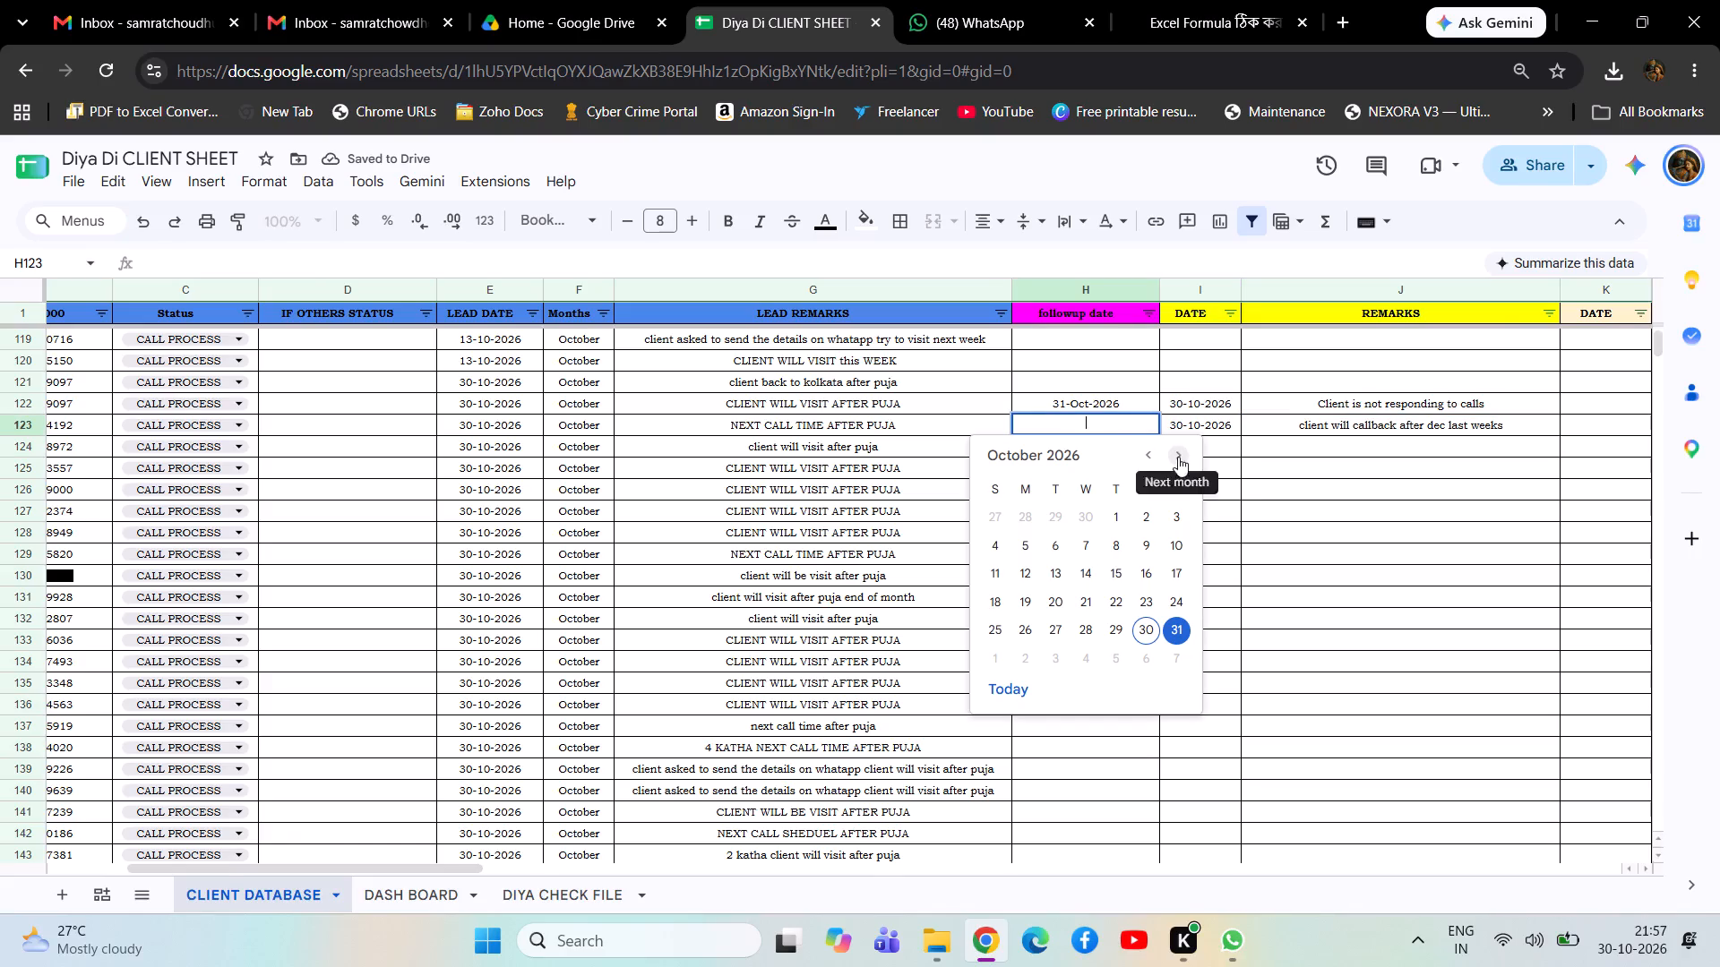
click(1178, 457)
click(1178, 457)
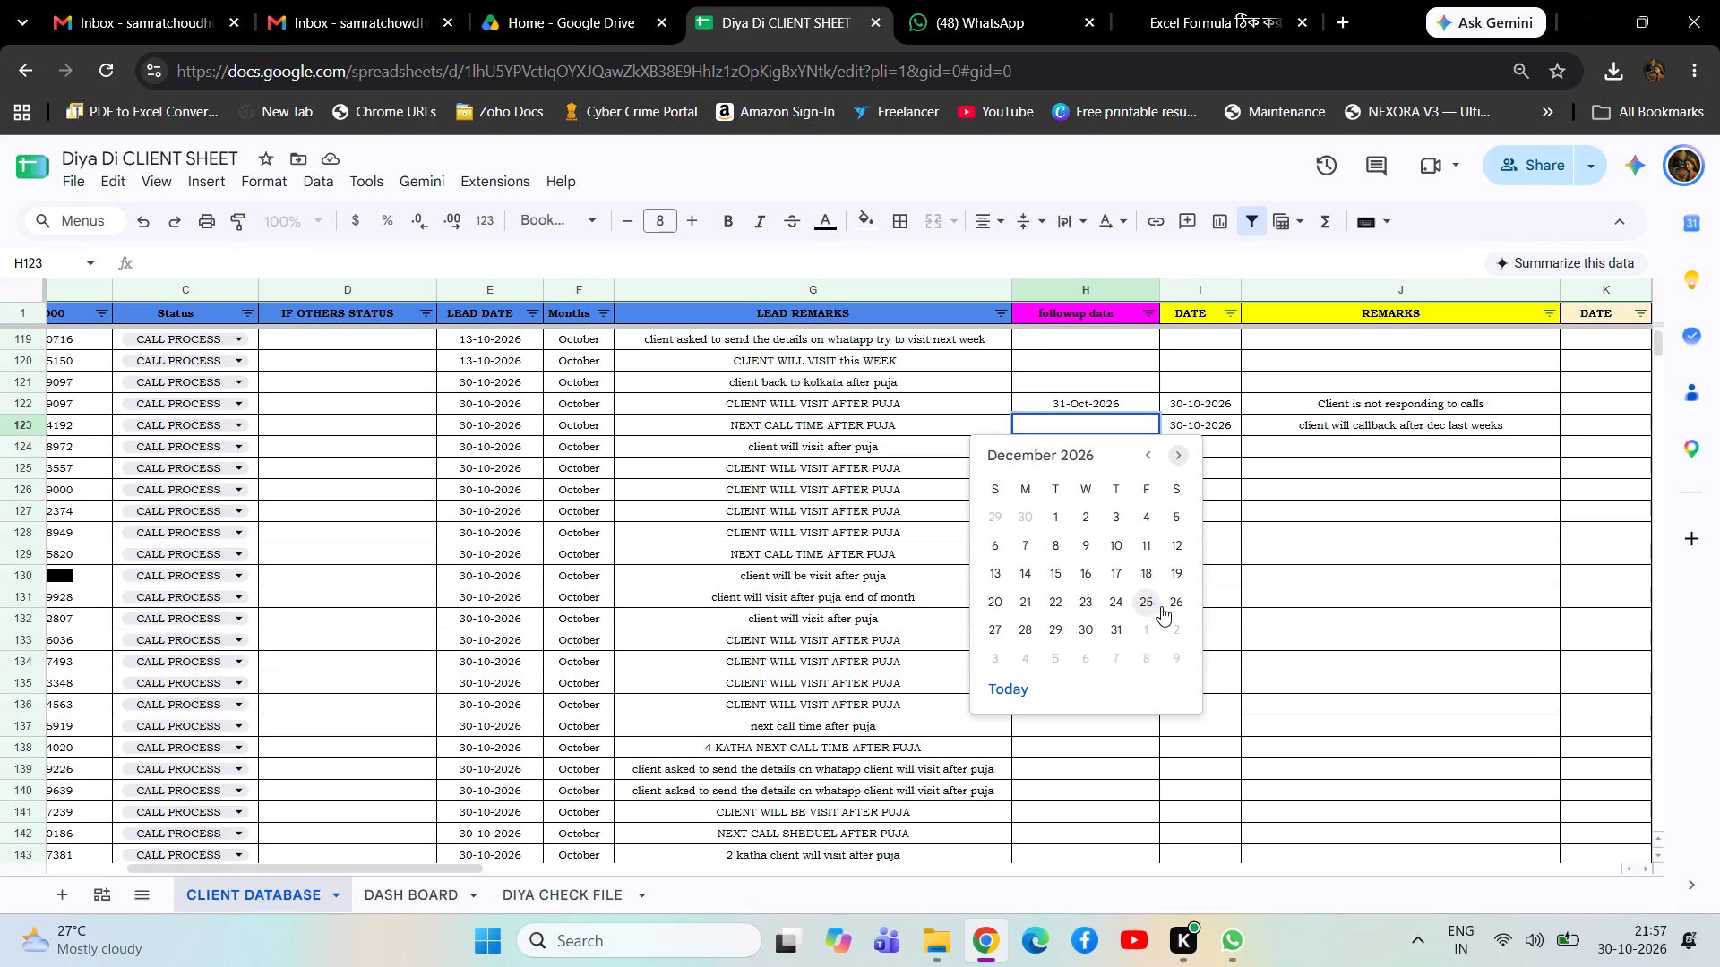
click(1105, 606)
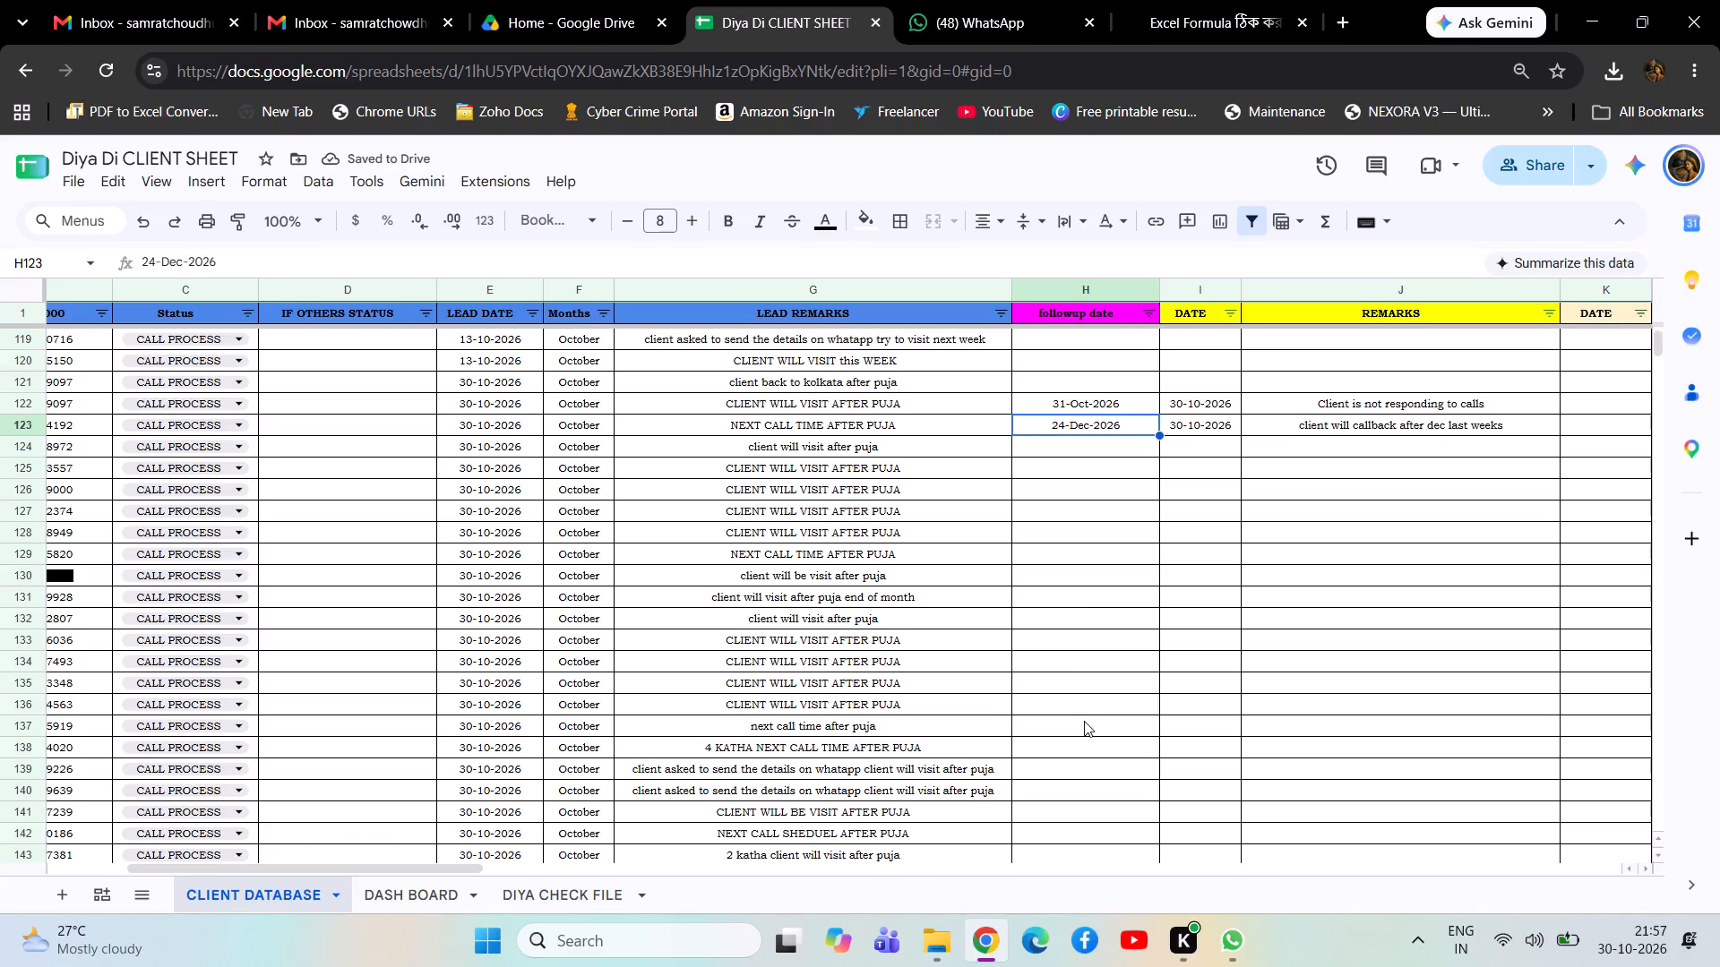
Look up the name and phone number of the lead in row 124, columns A and B.
key(Down)
key(Left)
key(Left)
key(Left)
key(Left)
key(Left)
key(Left)
key(Left)
key(Left)
key(Left)
key(Left)
key(Left)
key(Left)
key(Left)
key(Left)
key(Left)
key(Left)
key(Left)
key(Left)
key(Left)
key(Left)
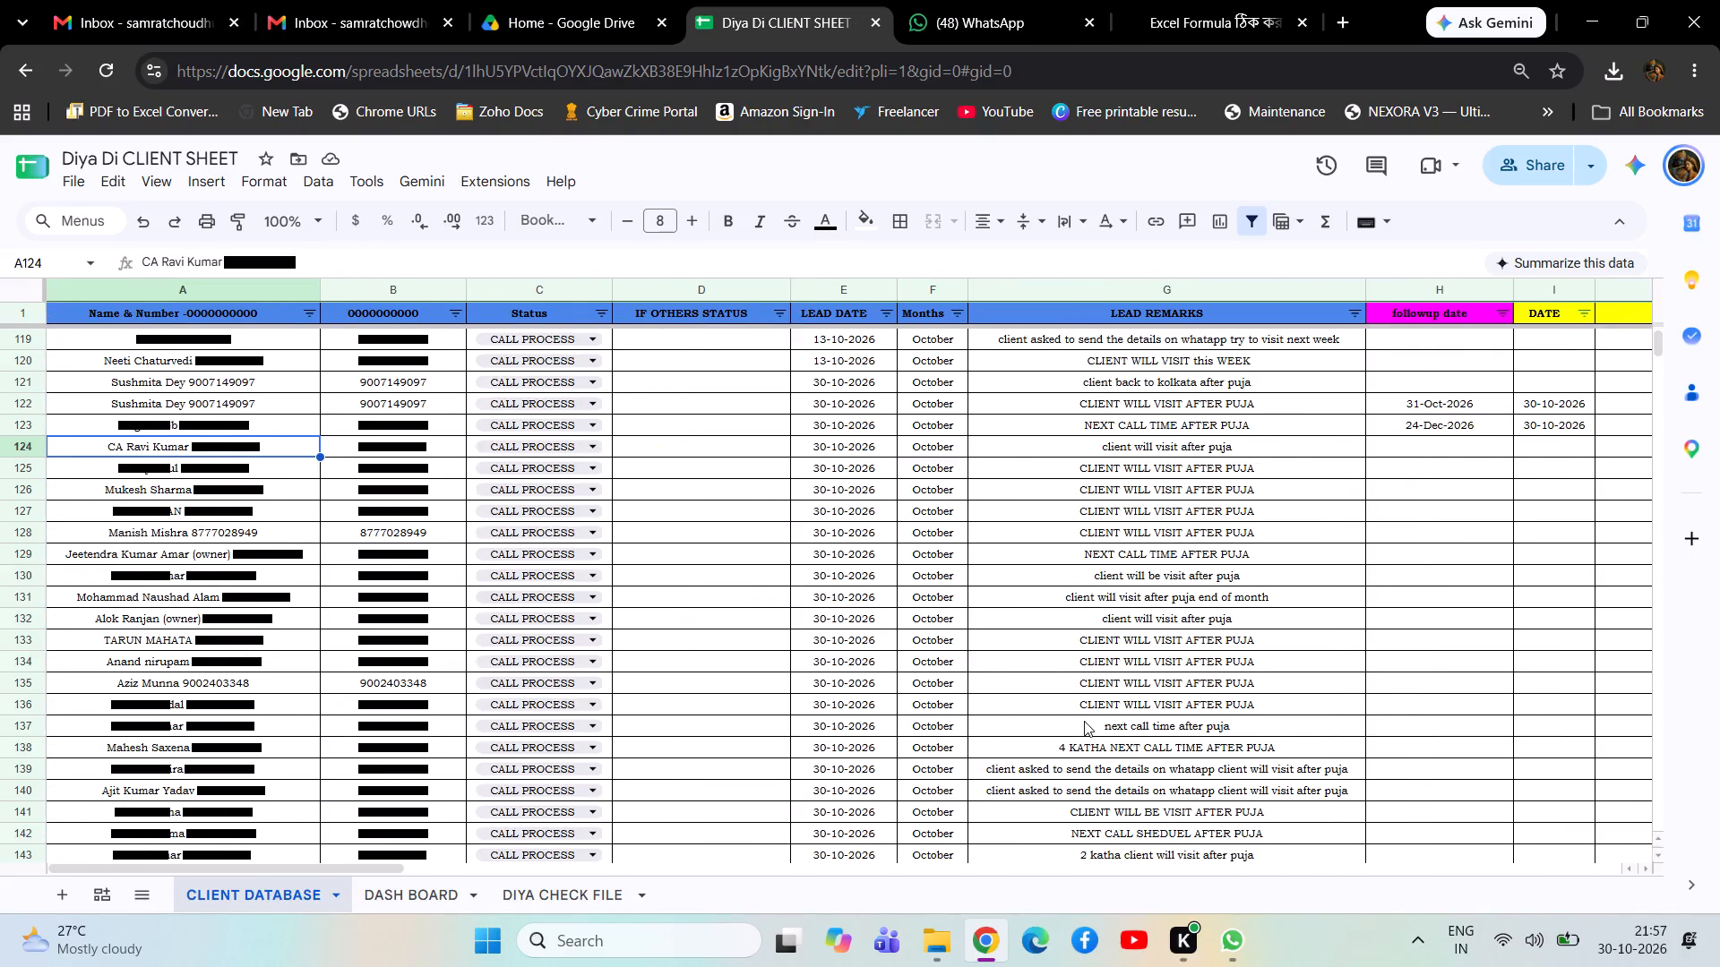
key(Right)
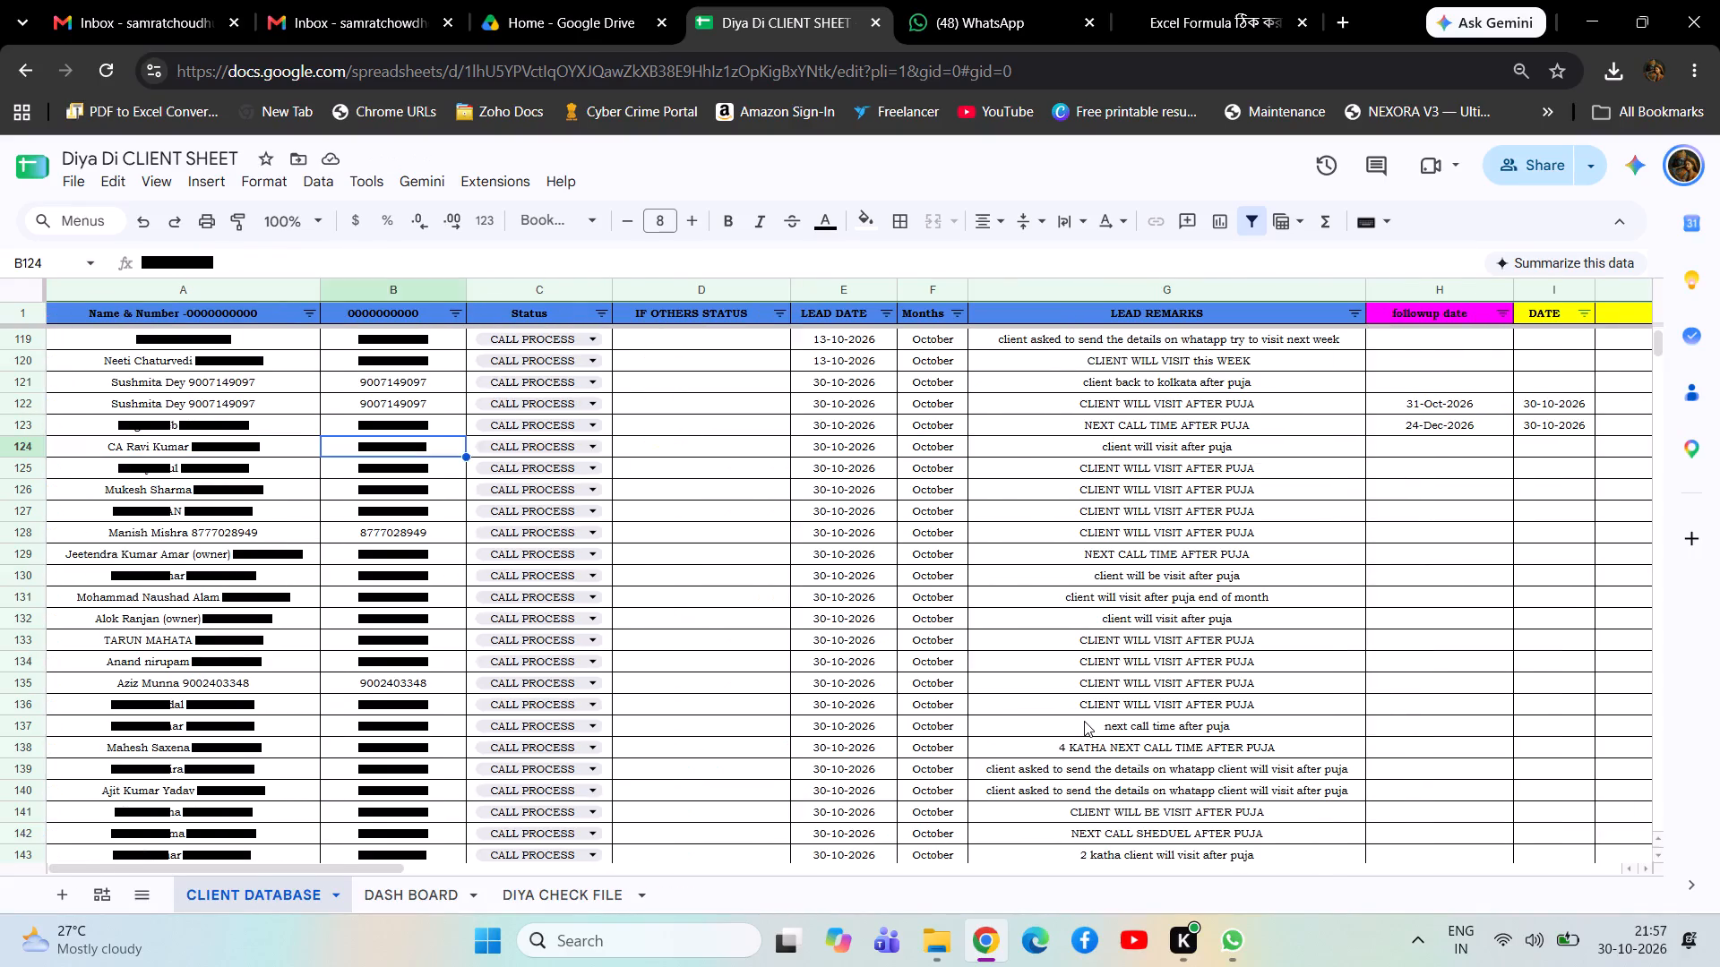
Enter the remark "client will comeback in kolkata after december 2 weeks" in J124.
key(Right)
key(Right)
key(Right)
key(Right)
key(Right)
key(Right)
key(Right)
key(Right)
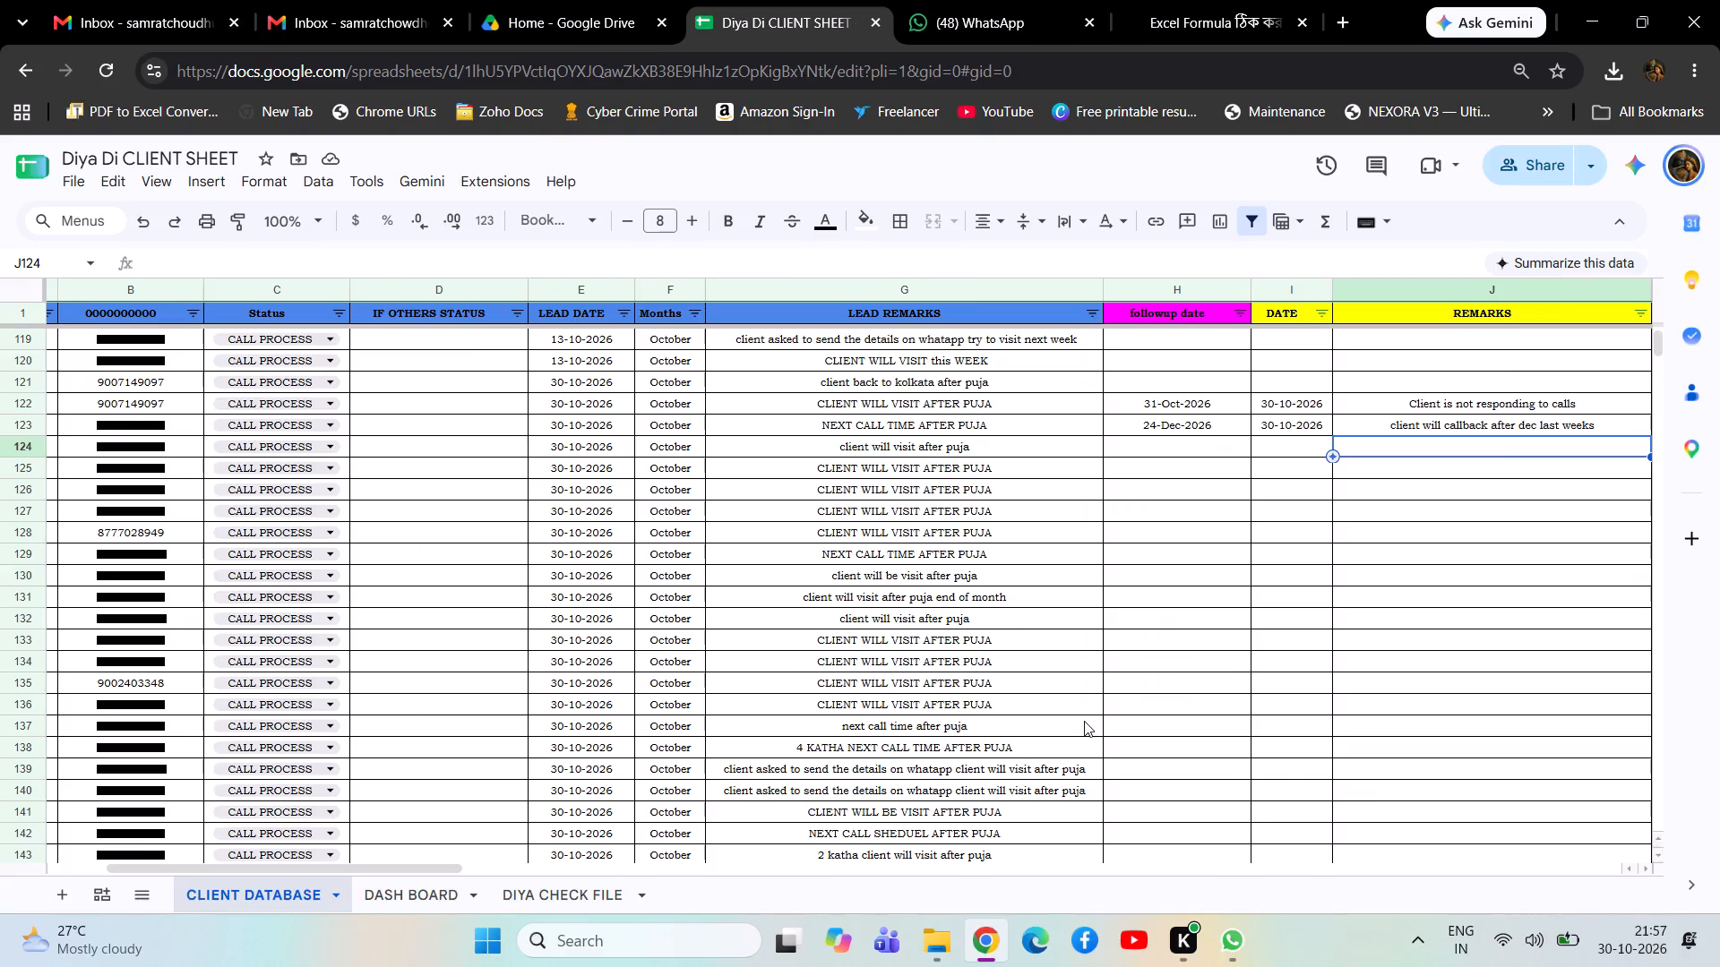
text(client)
key(space)
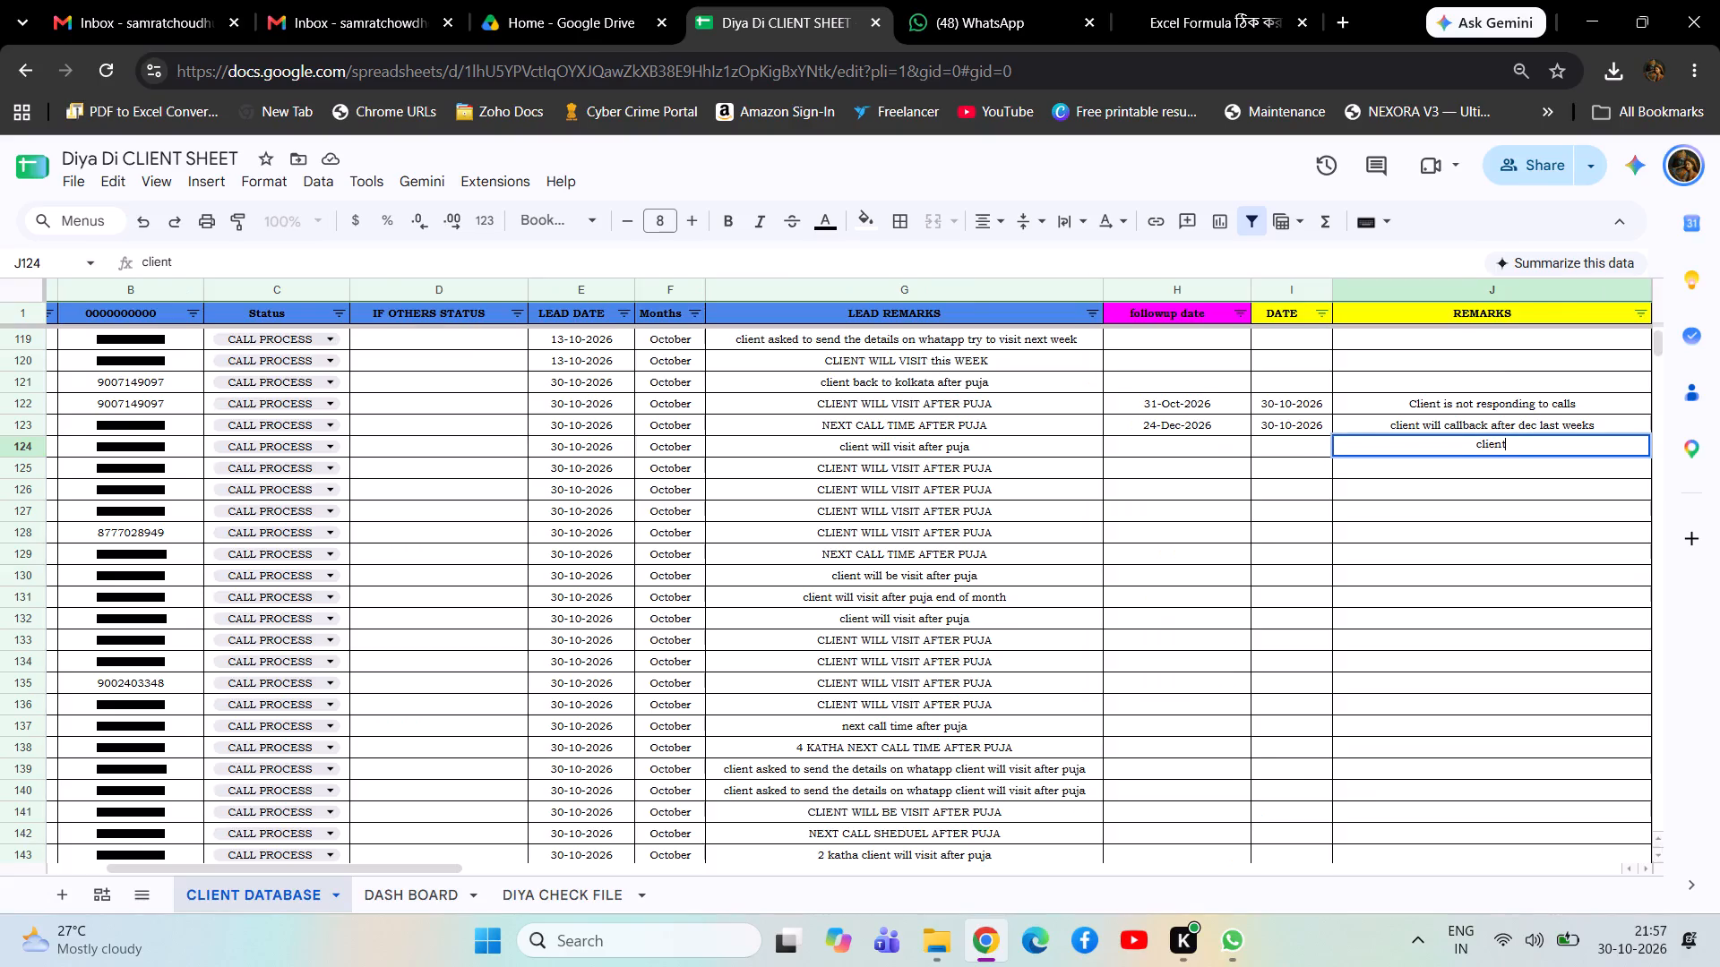
text(will)
key(space)
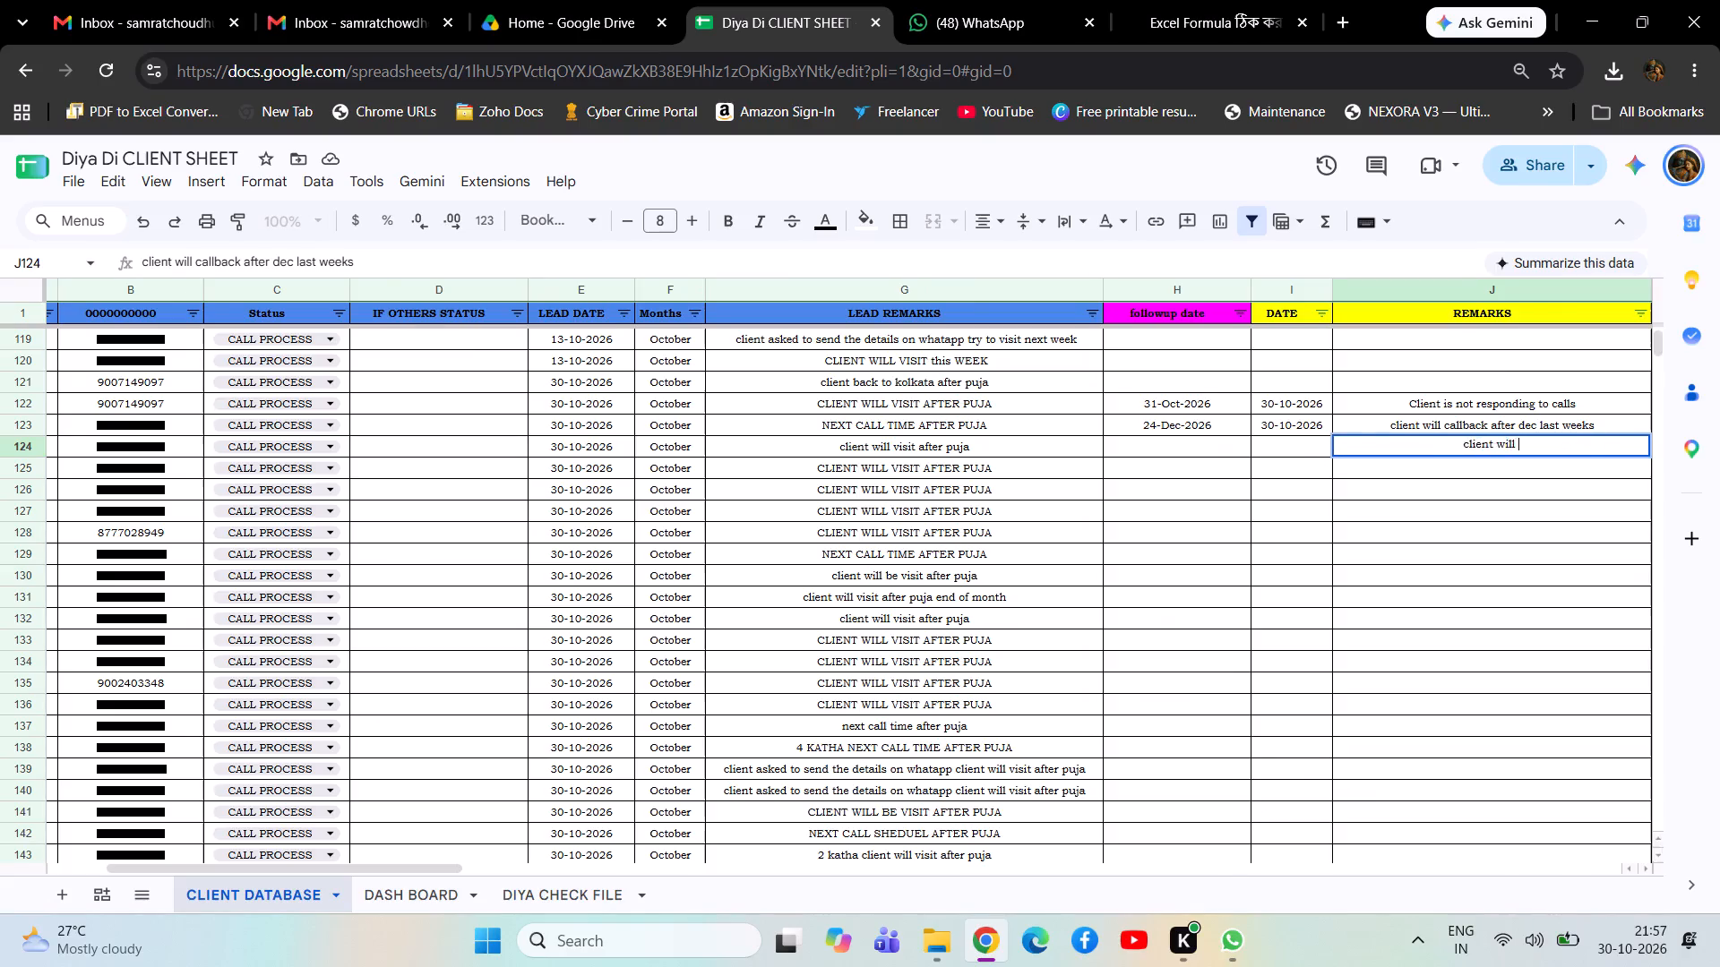
text(comeback)
key(space)
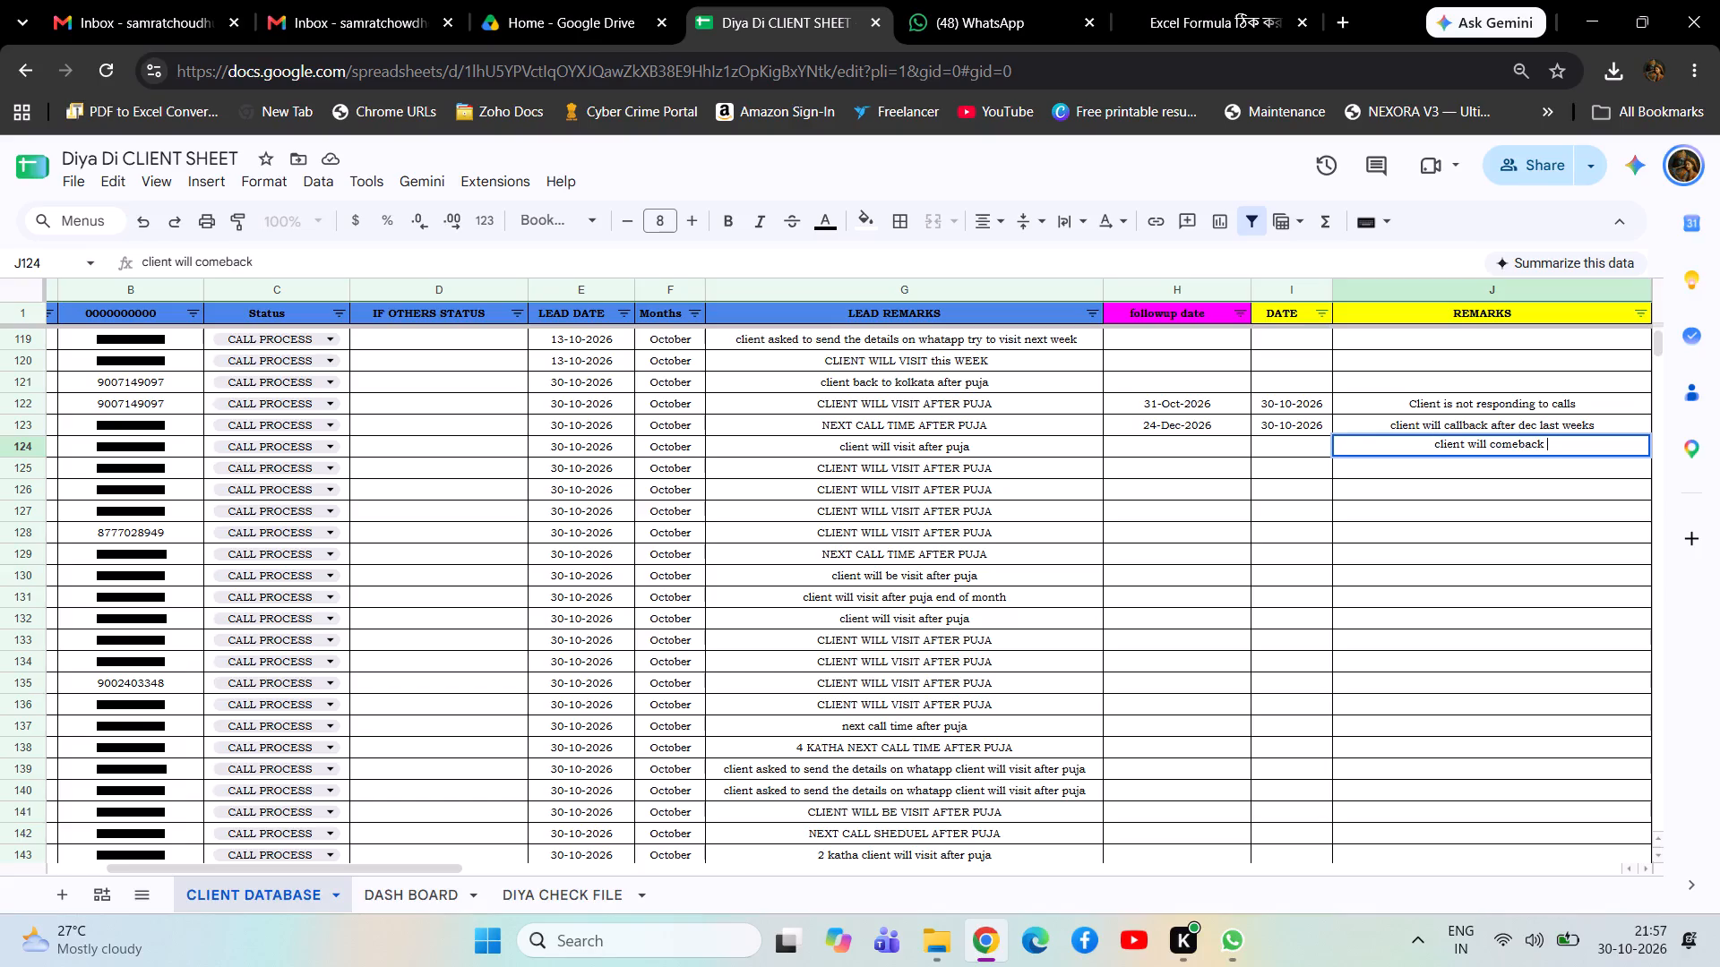
text(in)
key(space)
text(kolkata)
key(space)
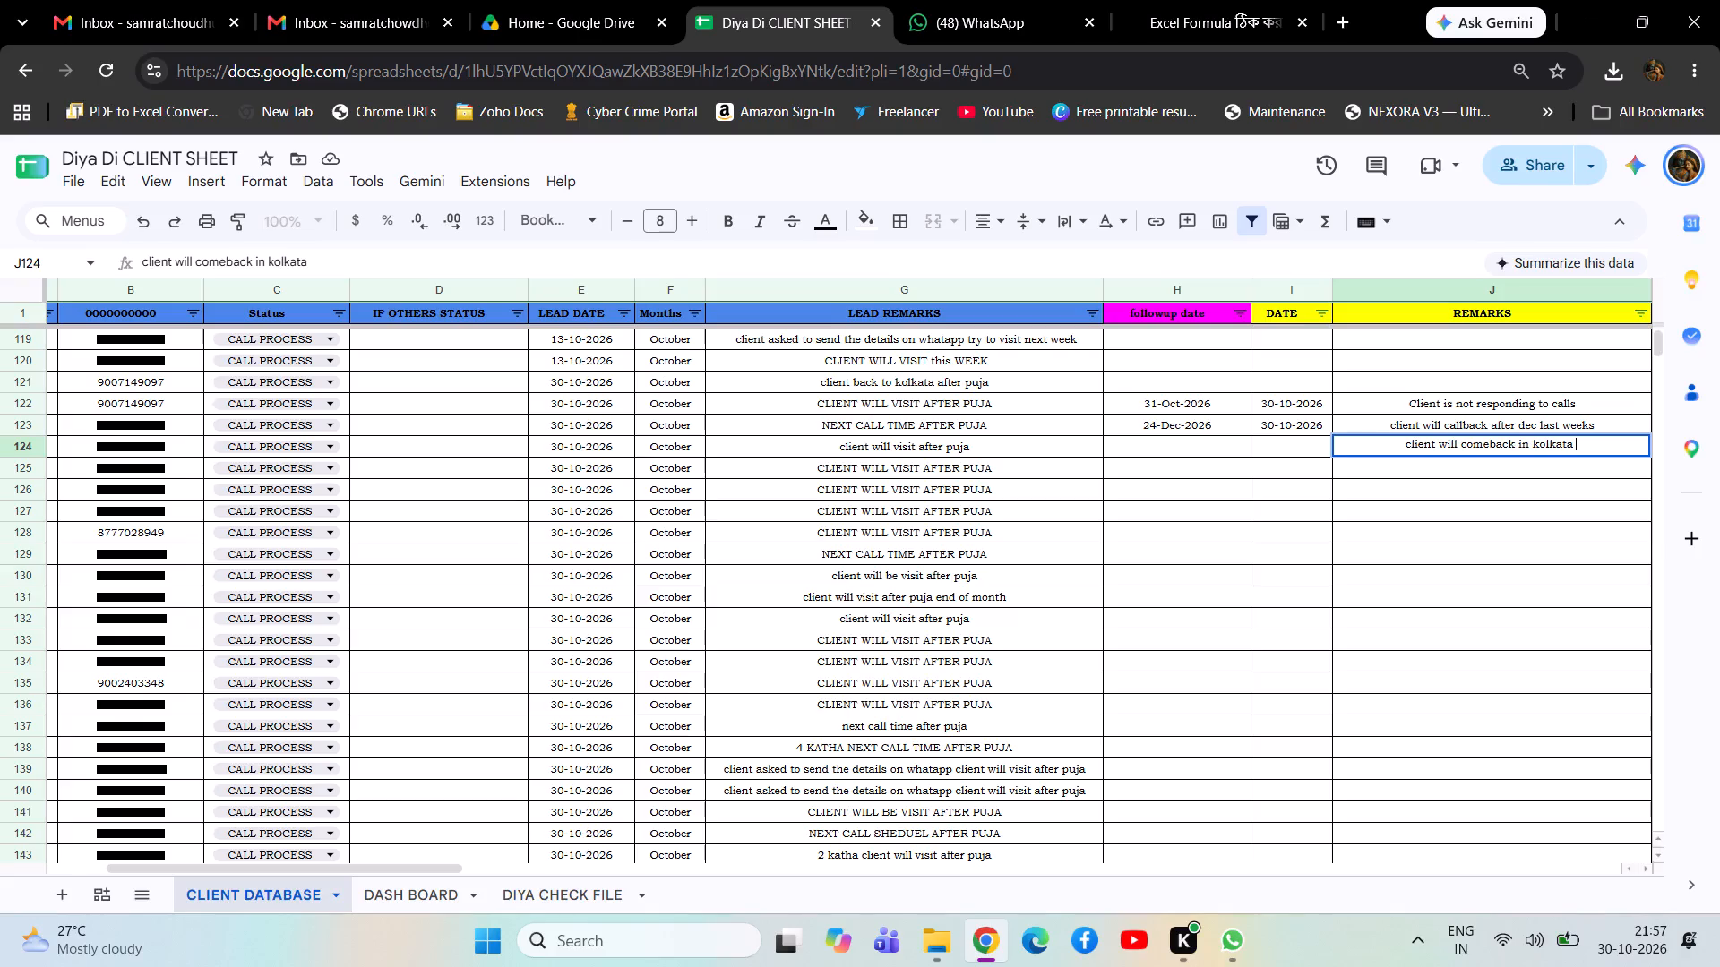
text(fater)
key(space)
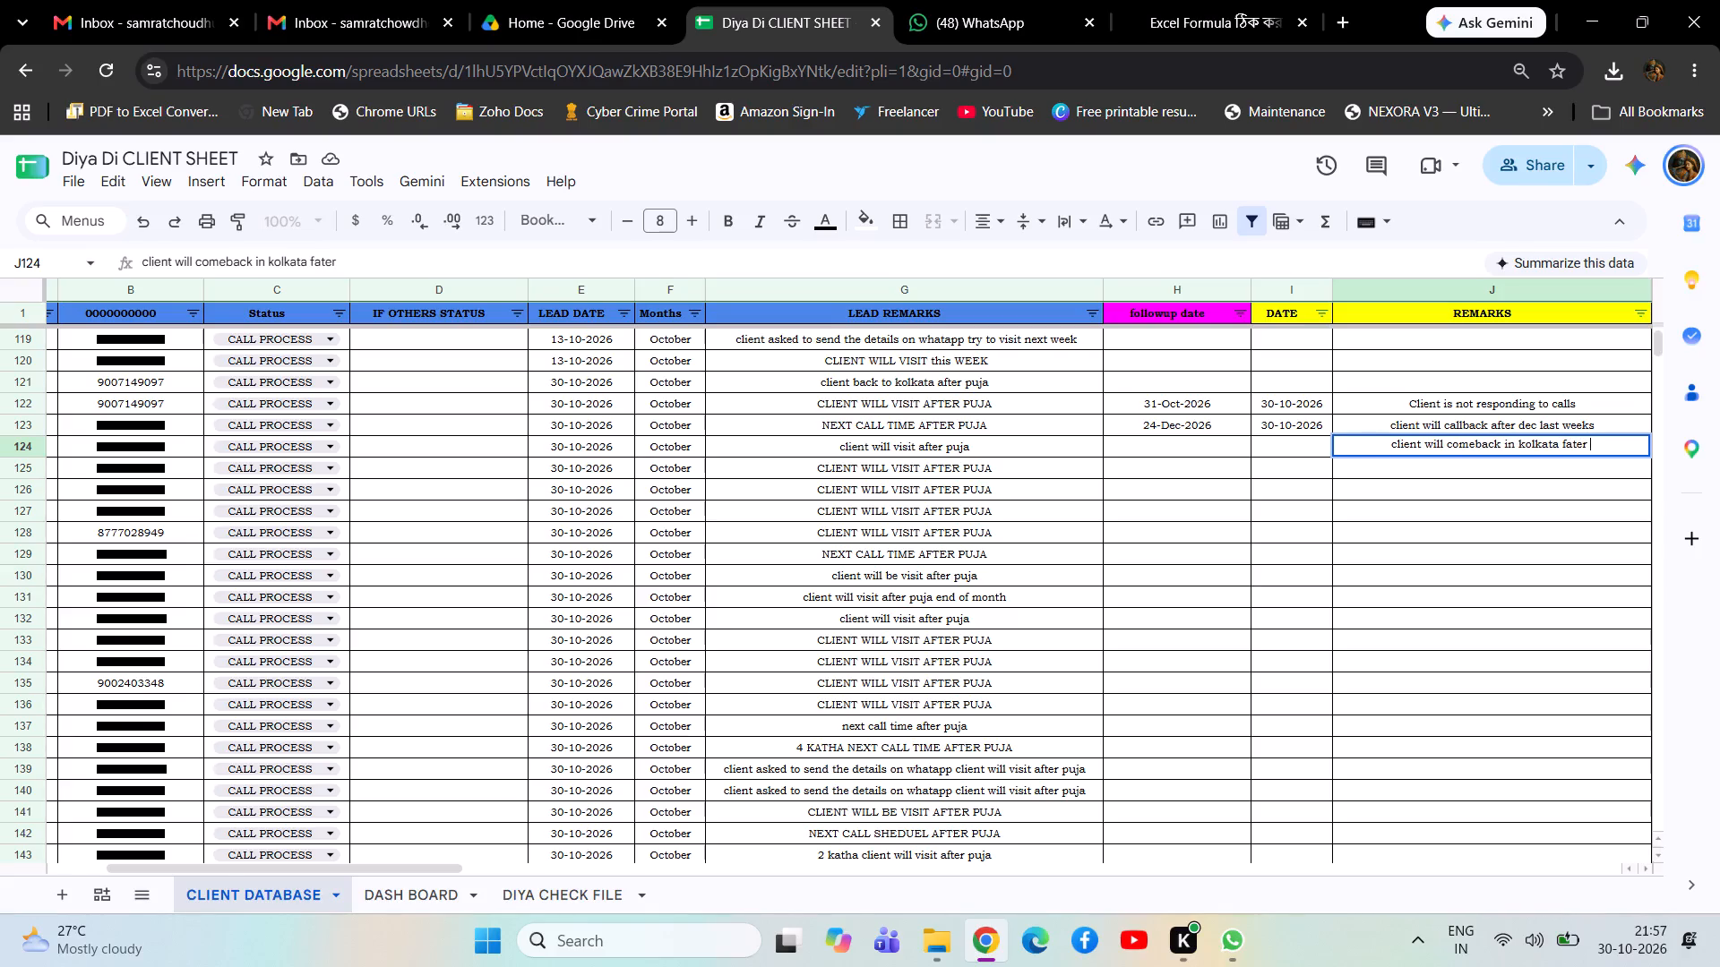
key(BackSpace)
key(BackSpace)
key(BackSpace)
key(BackSpace)
key(BackSpace)
key(BackSpace)
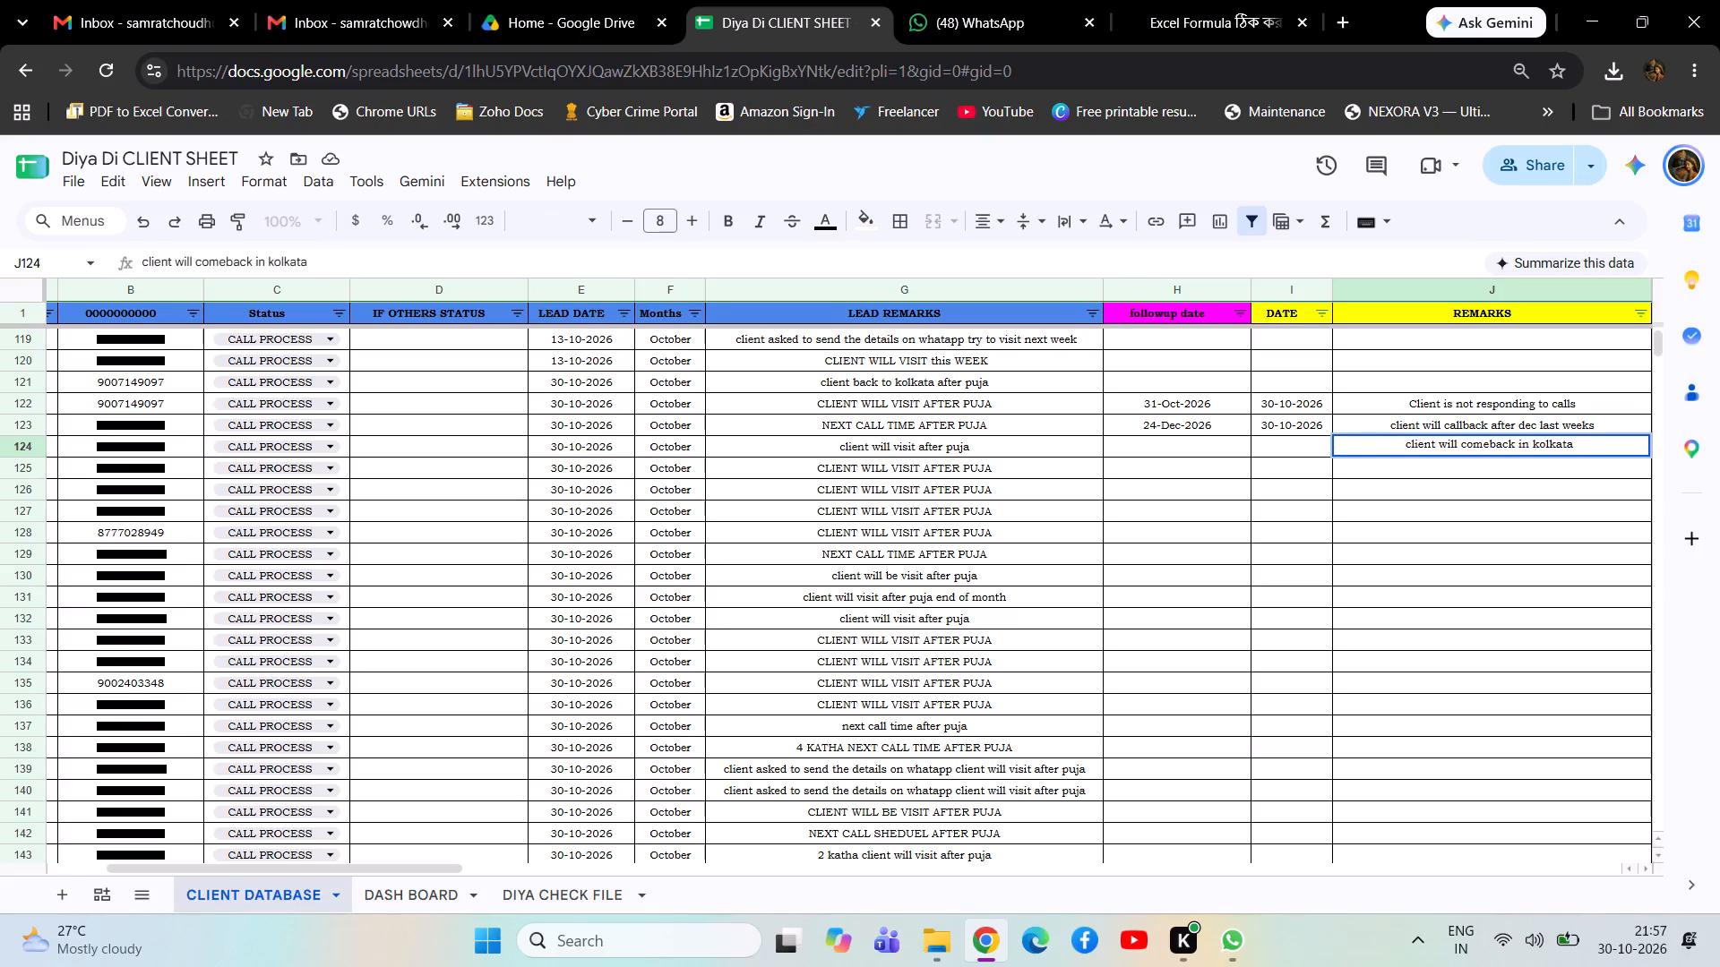
text(after)
key(space)
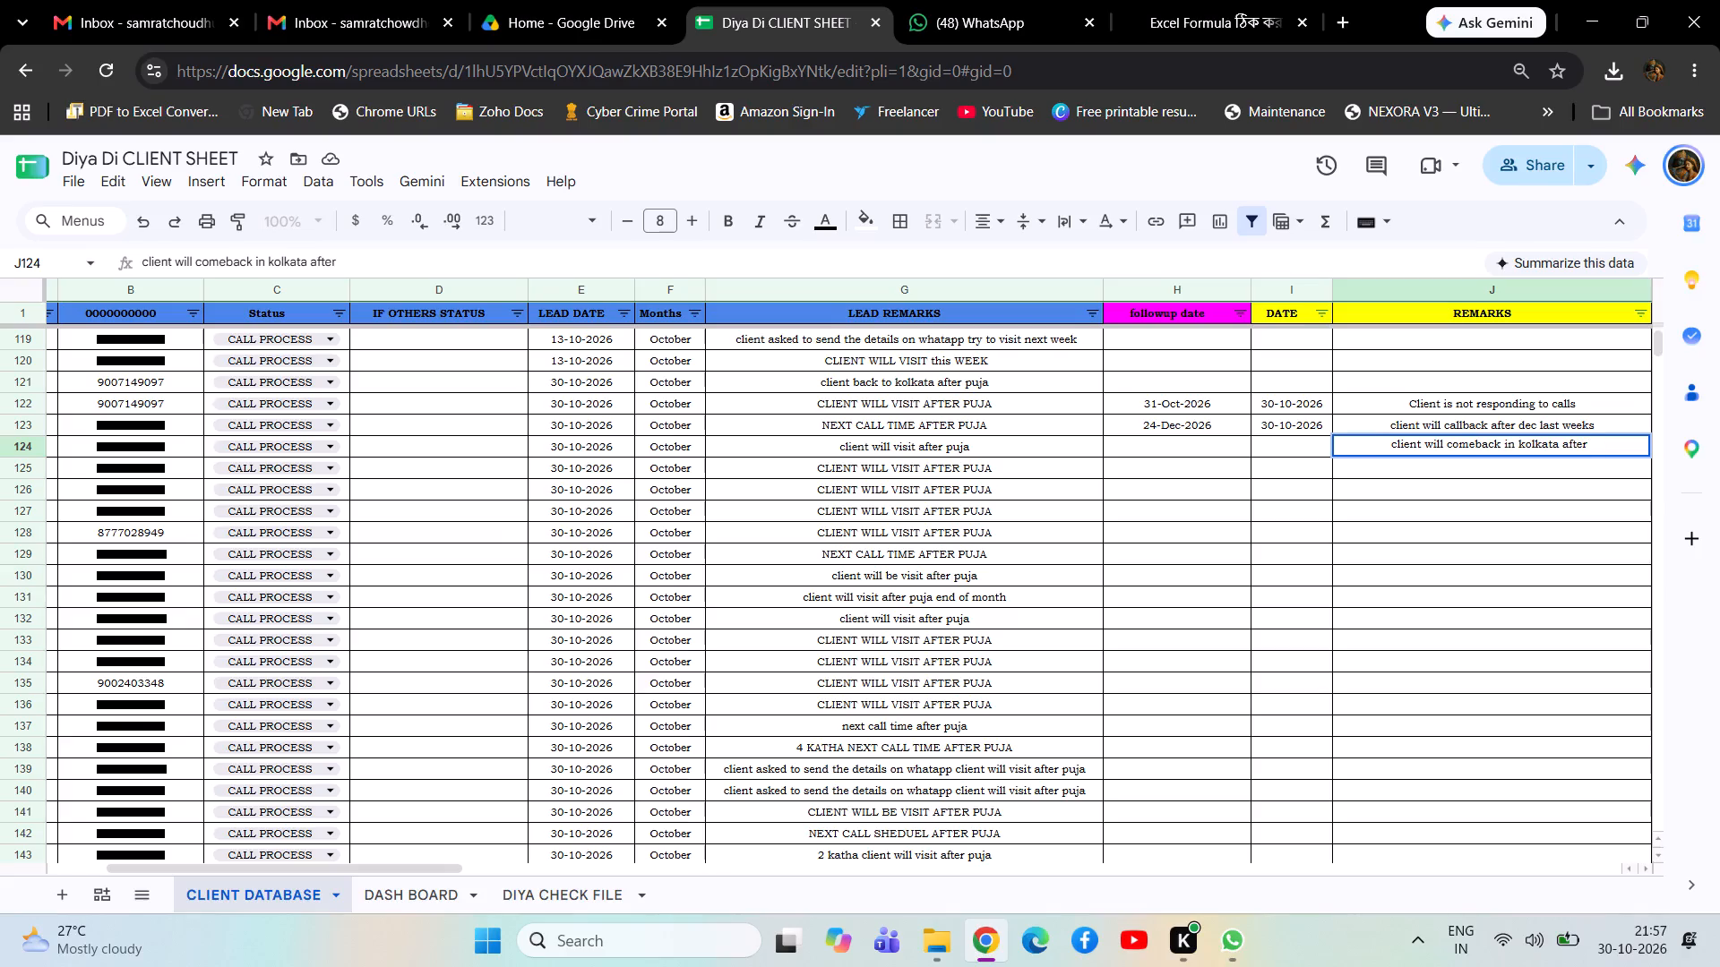
text(decem)
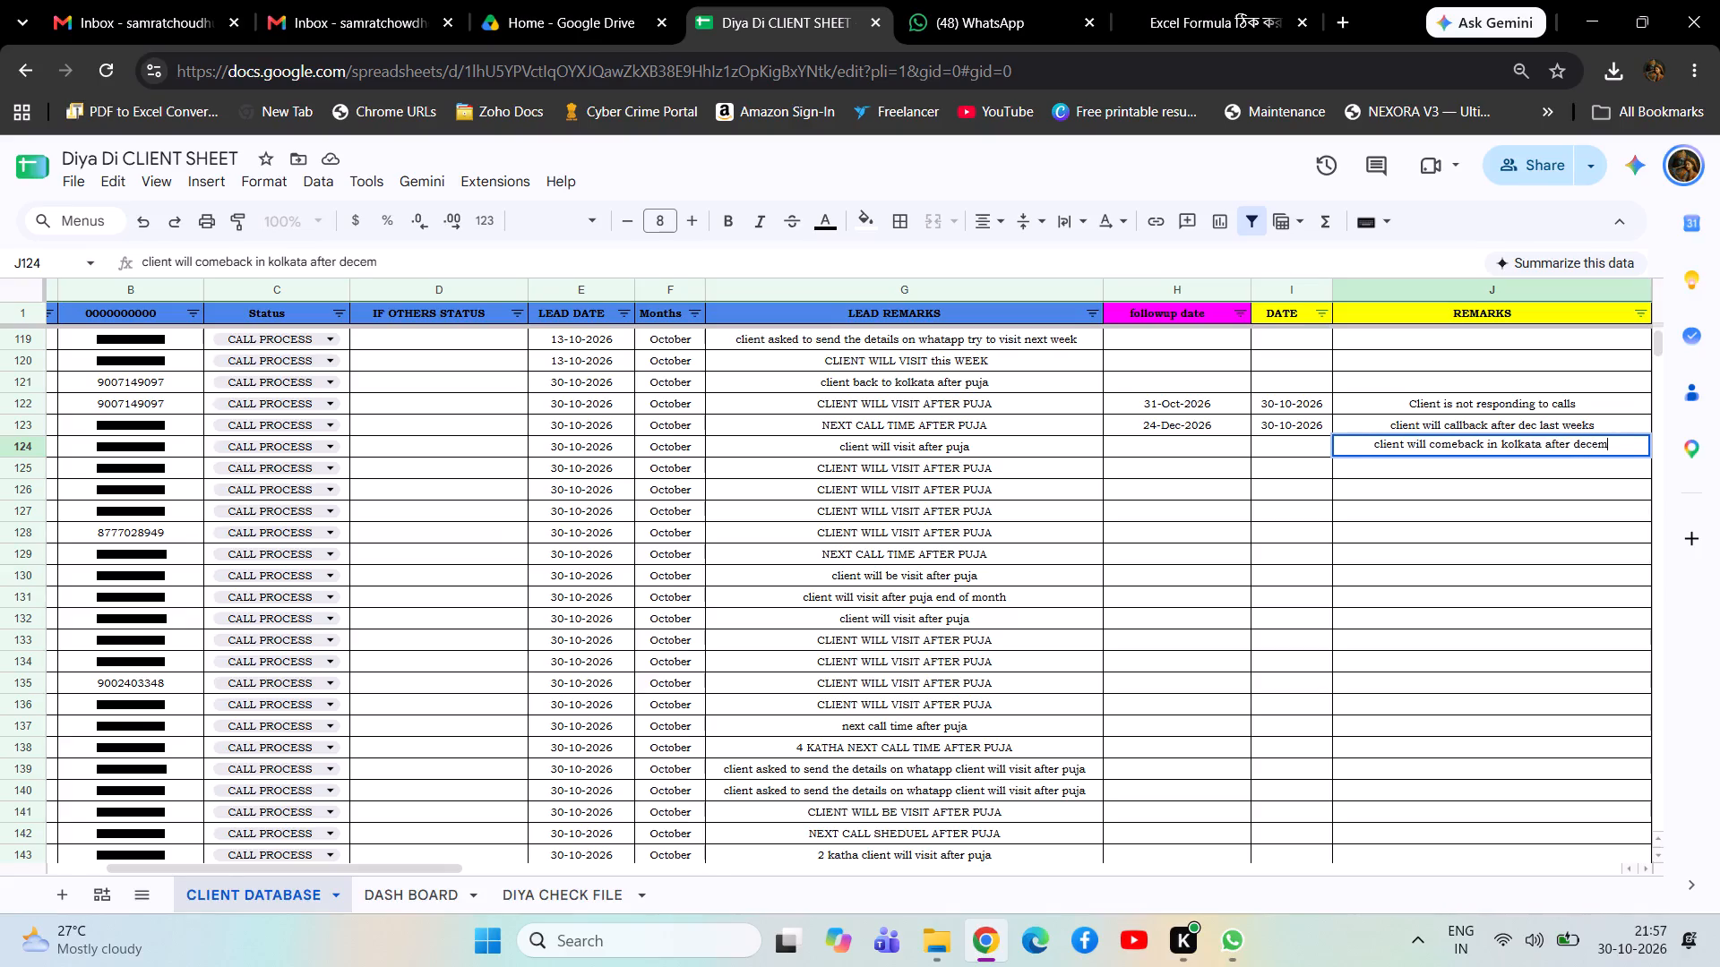
text(ber)
key(space)
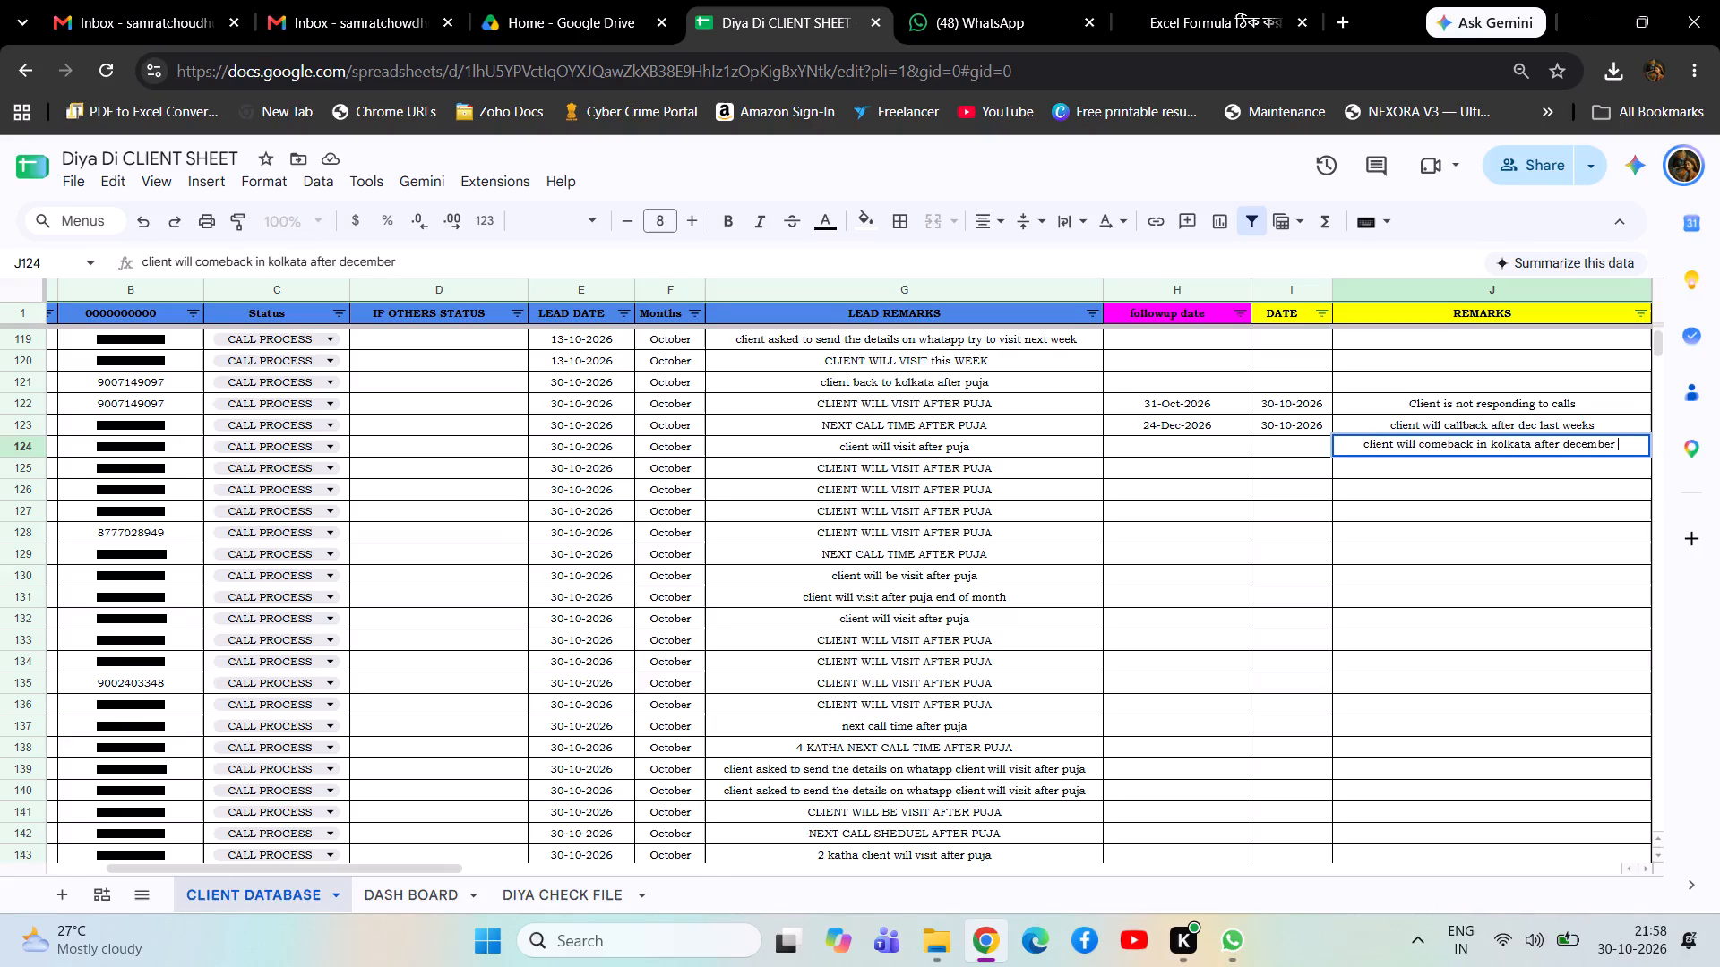
text(2 week)
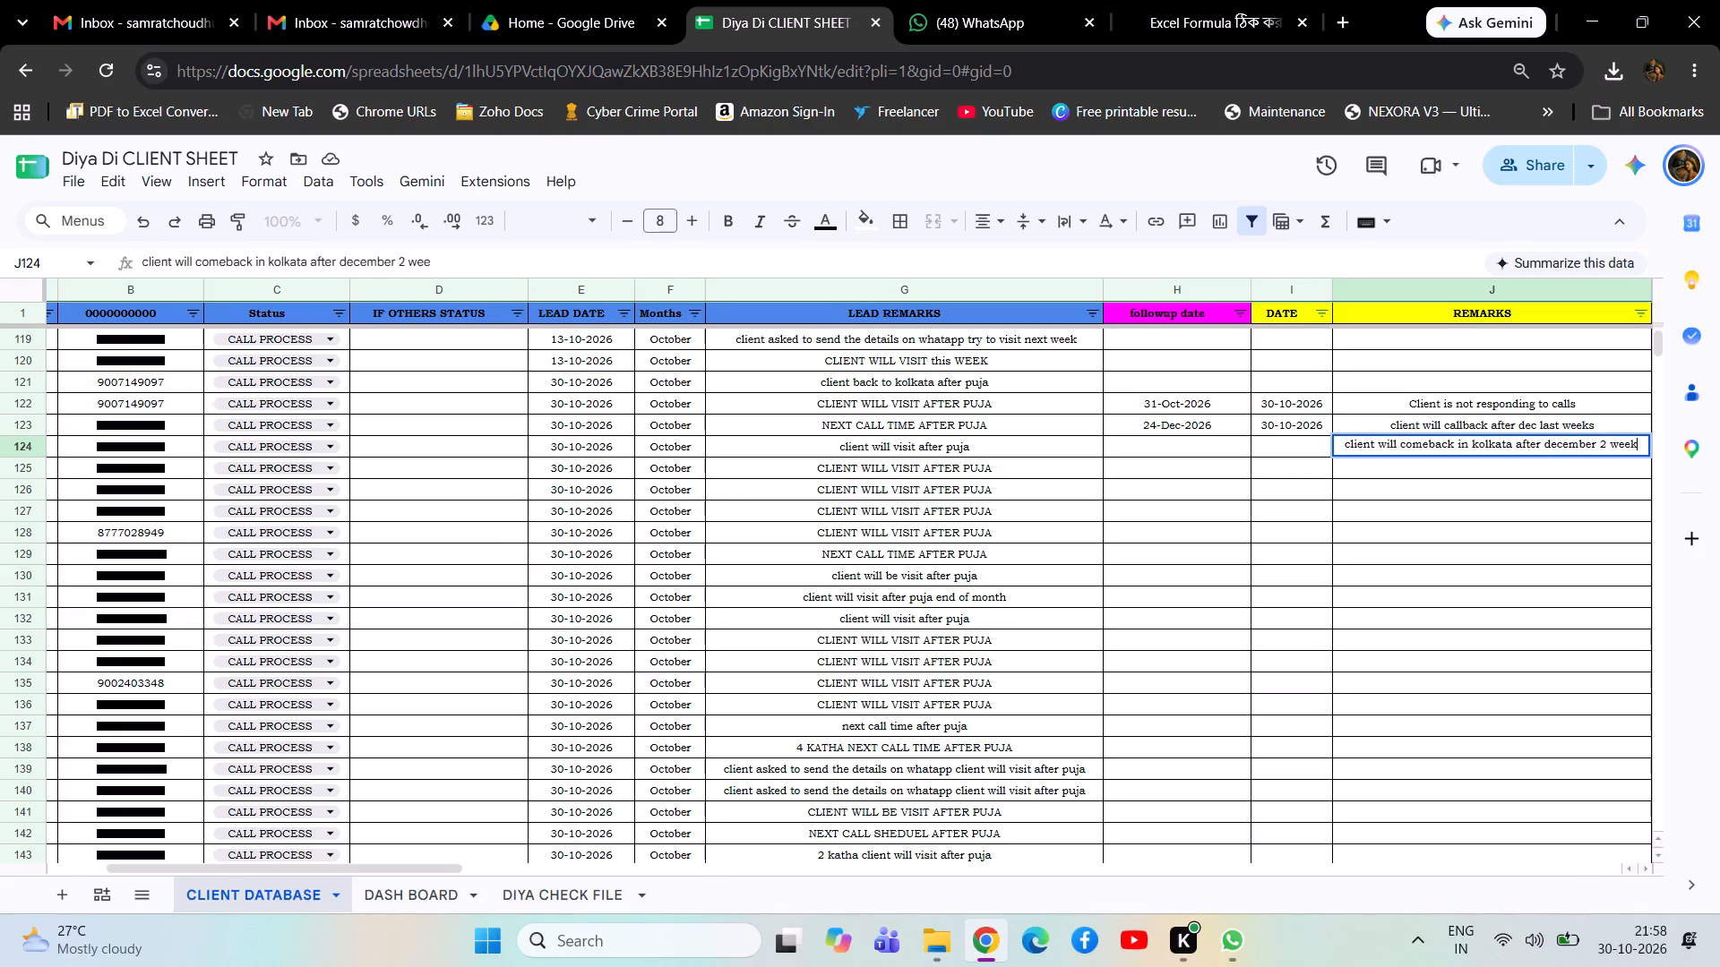
key(s)
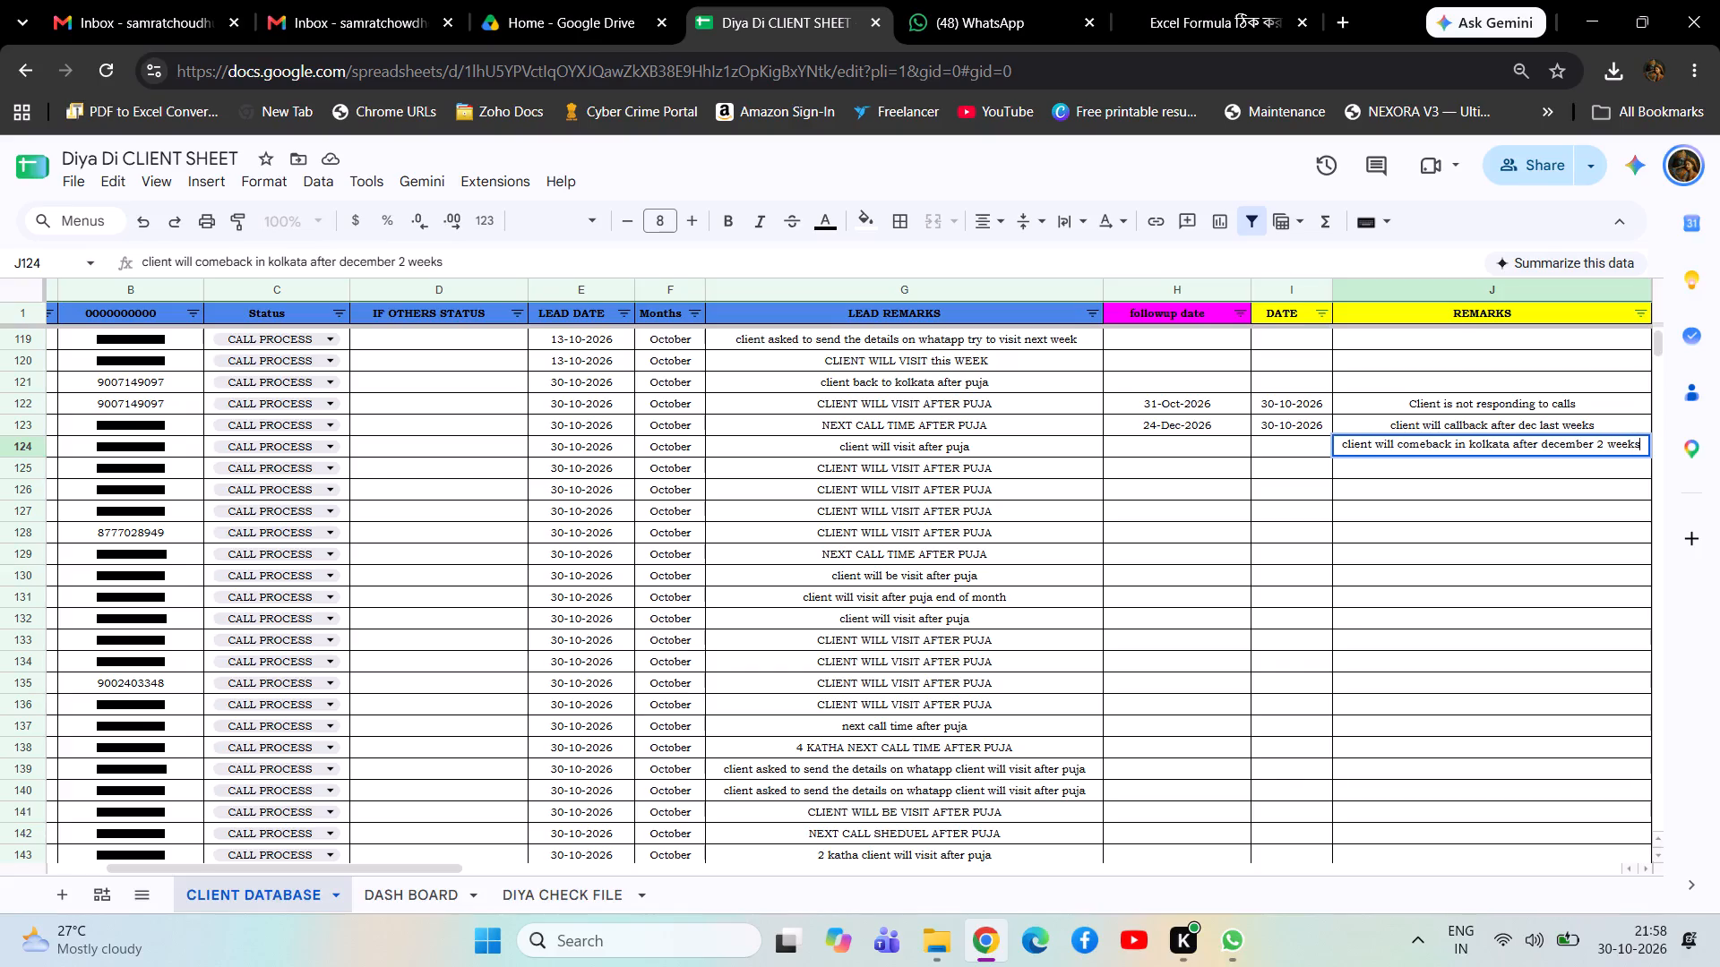
key(Return)
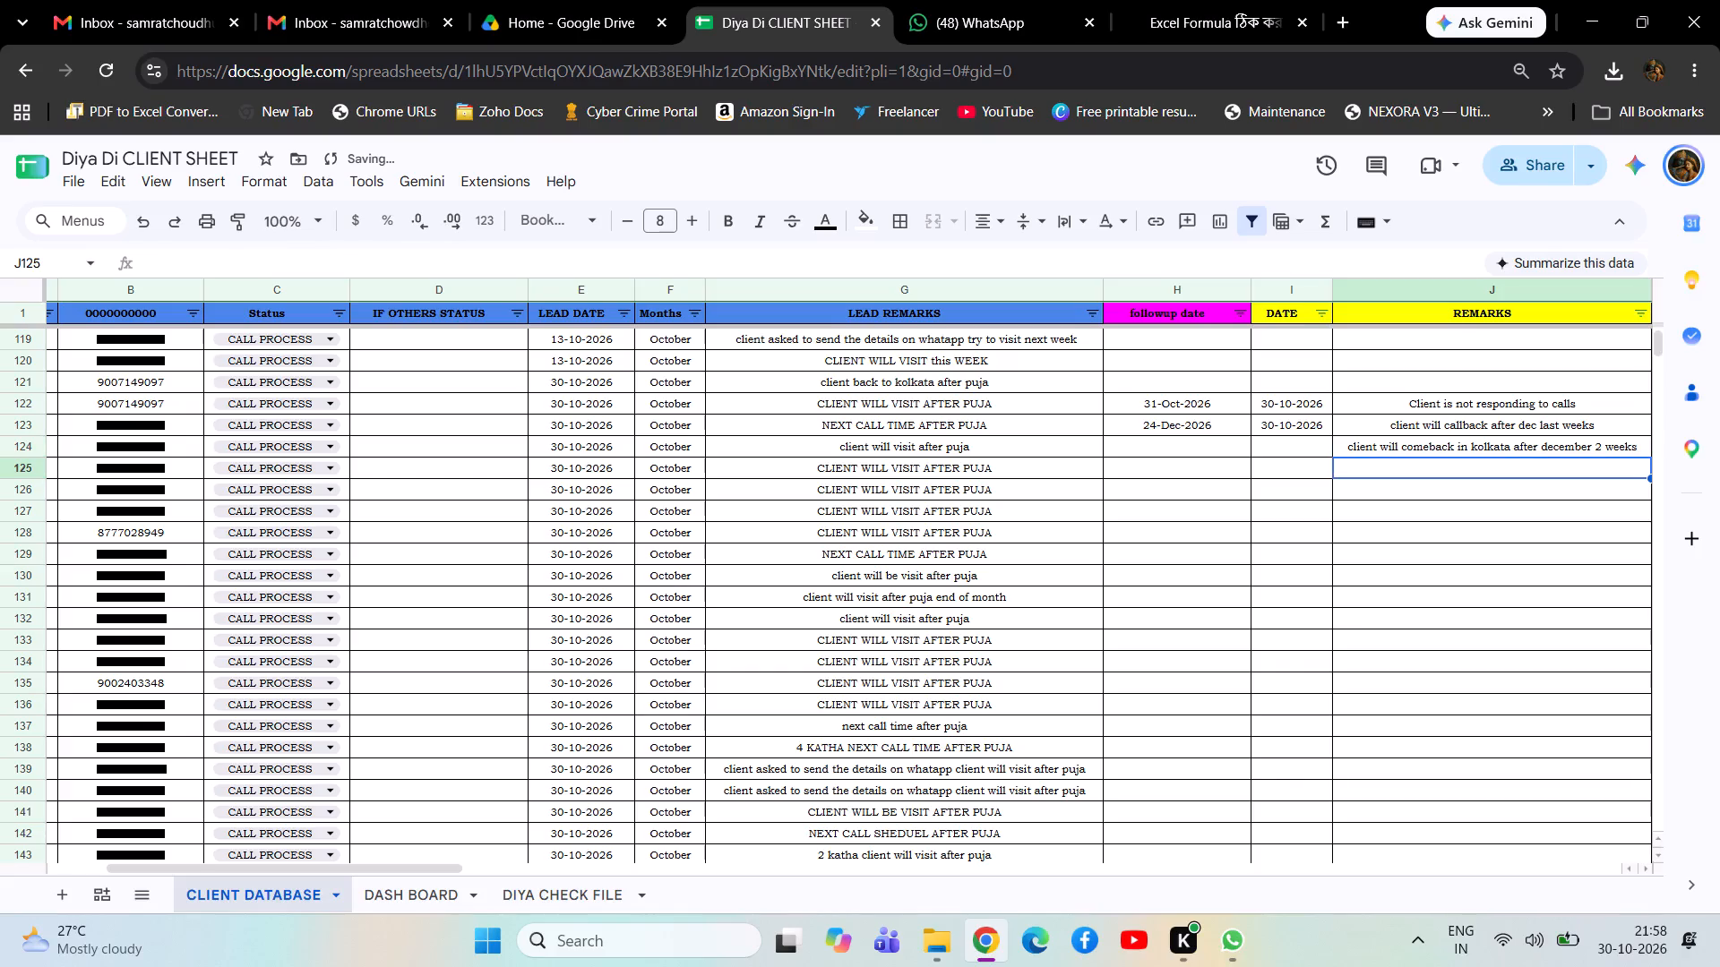
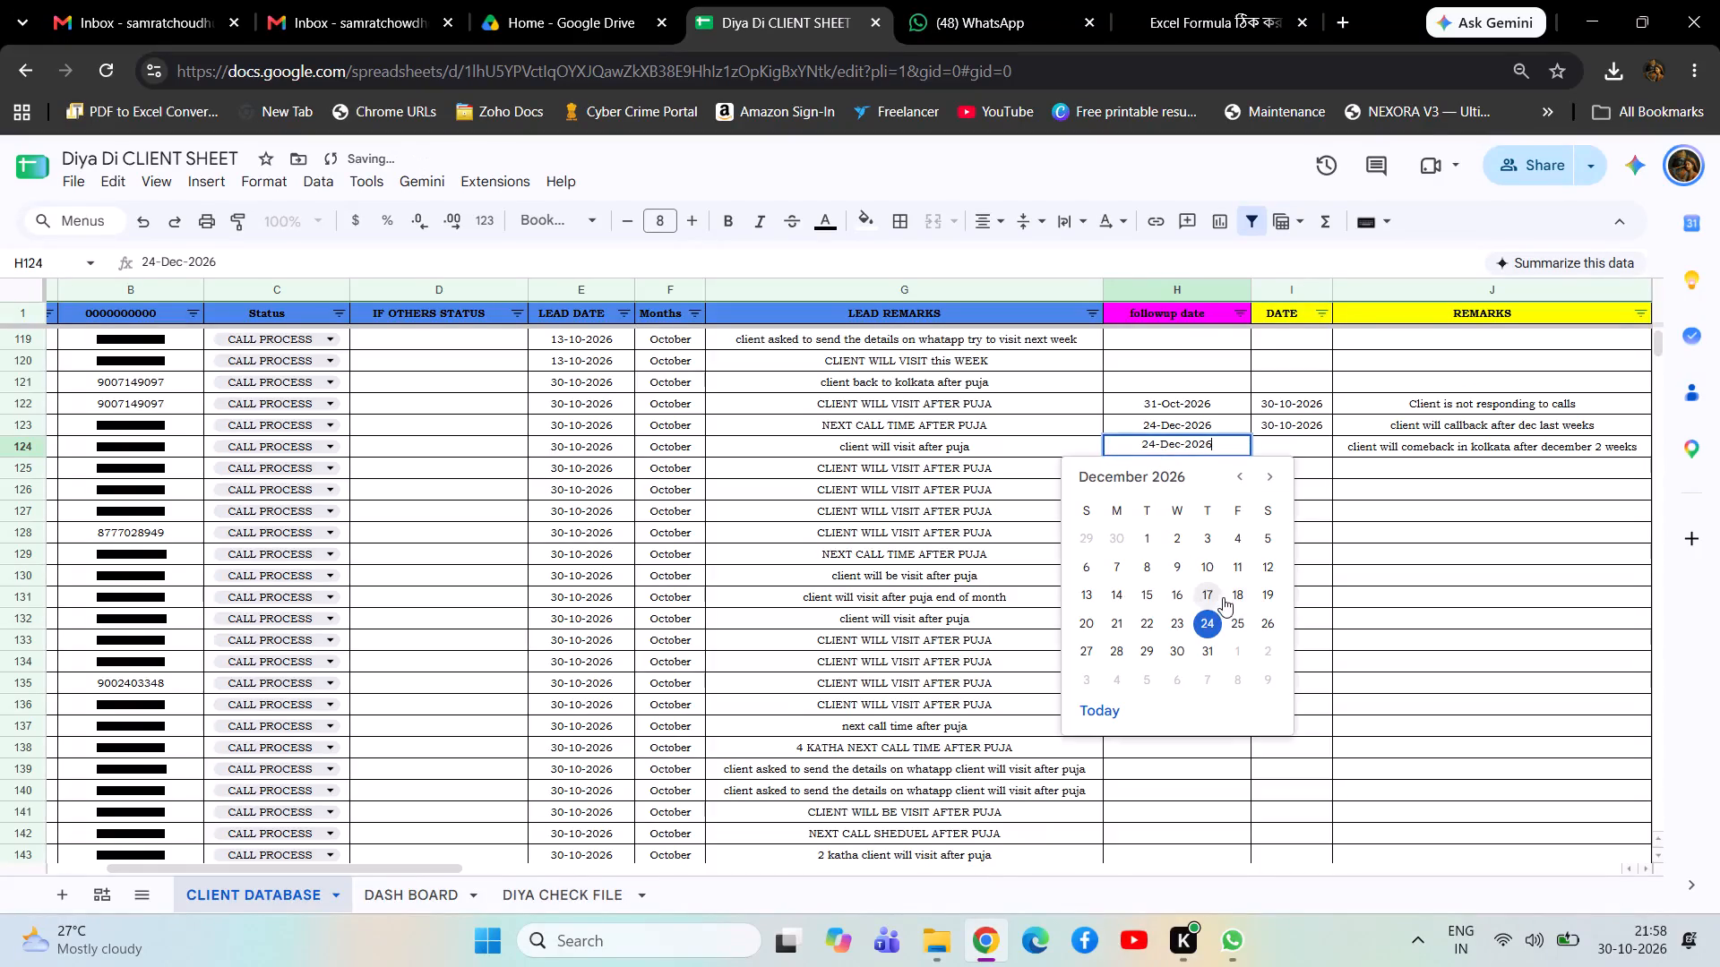
Set the followup date in H124 to 10 December 2026.
click(1207, 572)
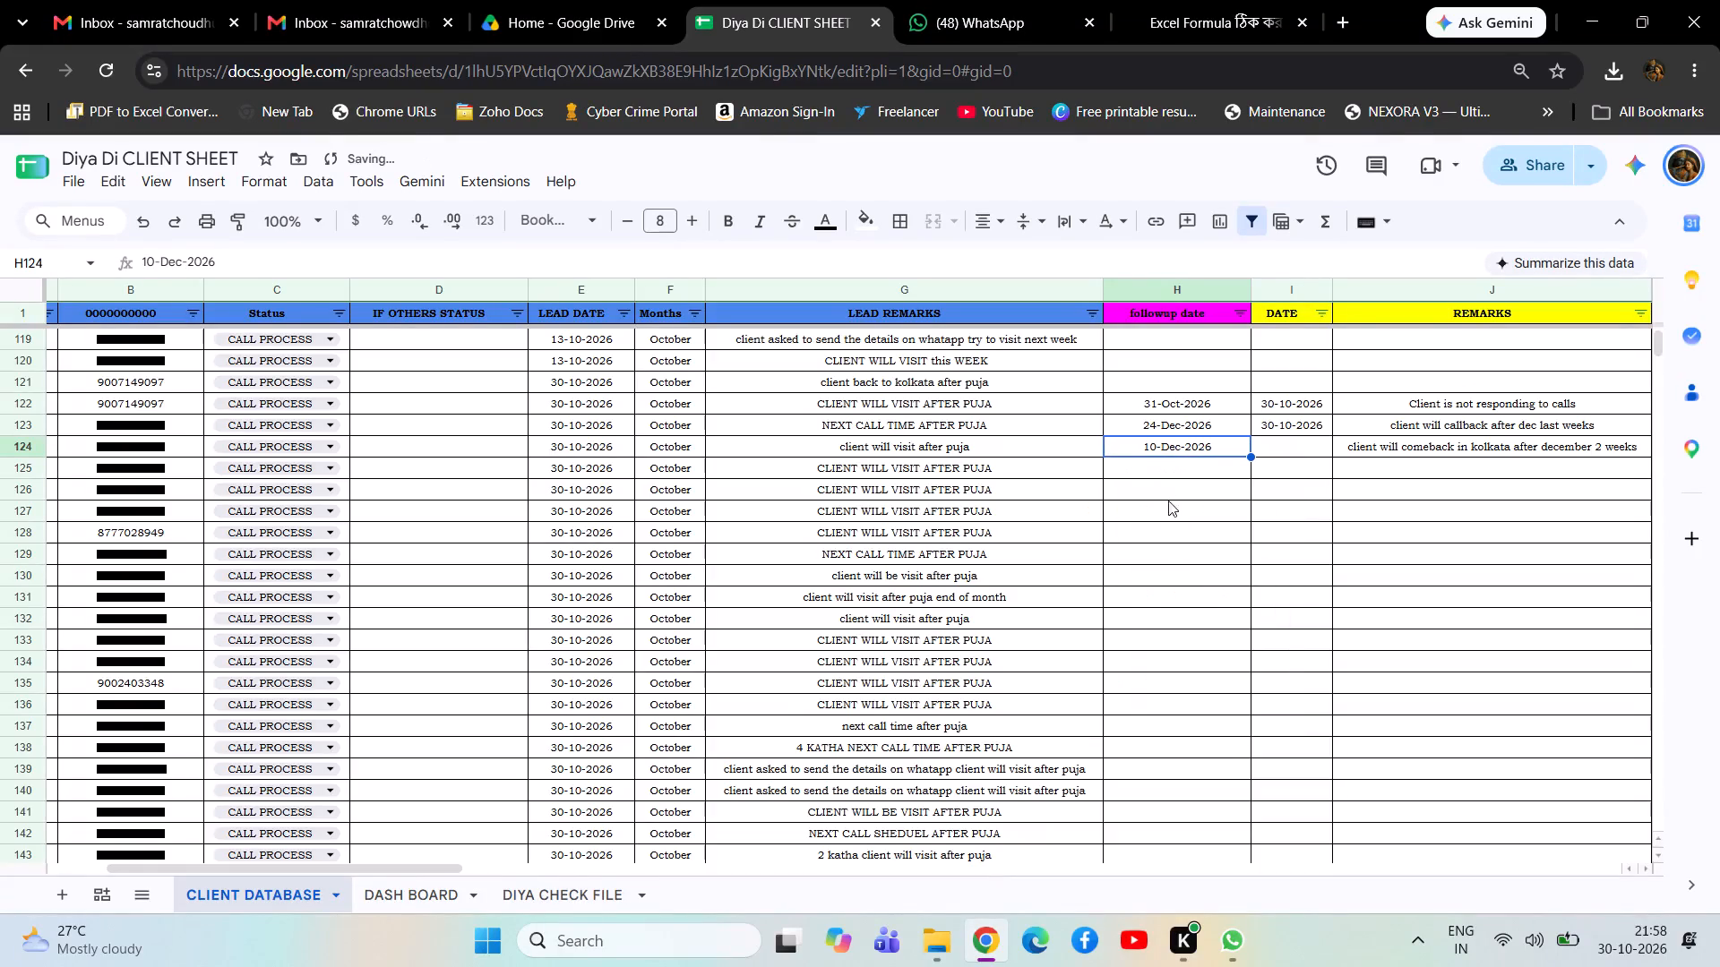
Fill the call date 30-10-2026 down from the row above into I124 and I125.
click(1285, 442)
key(ctrl+d)
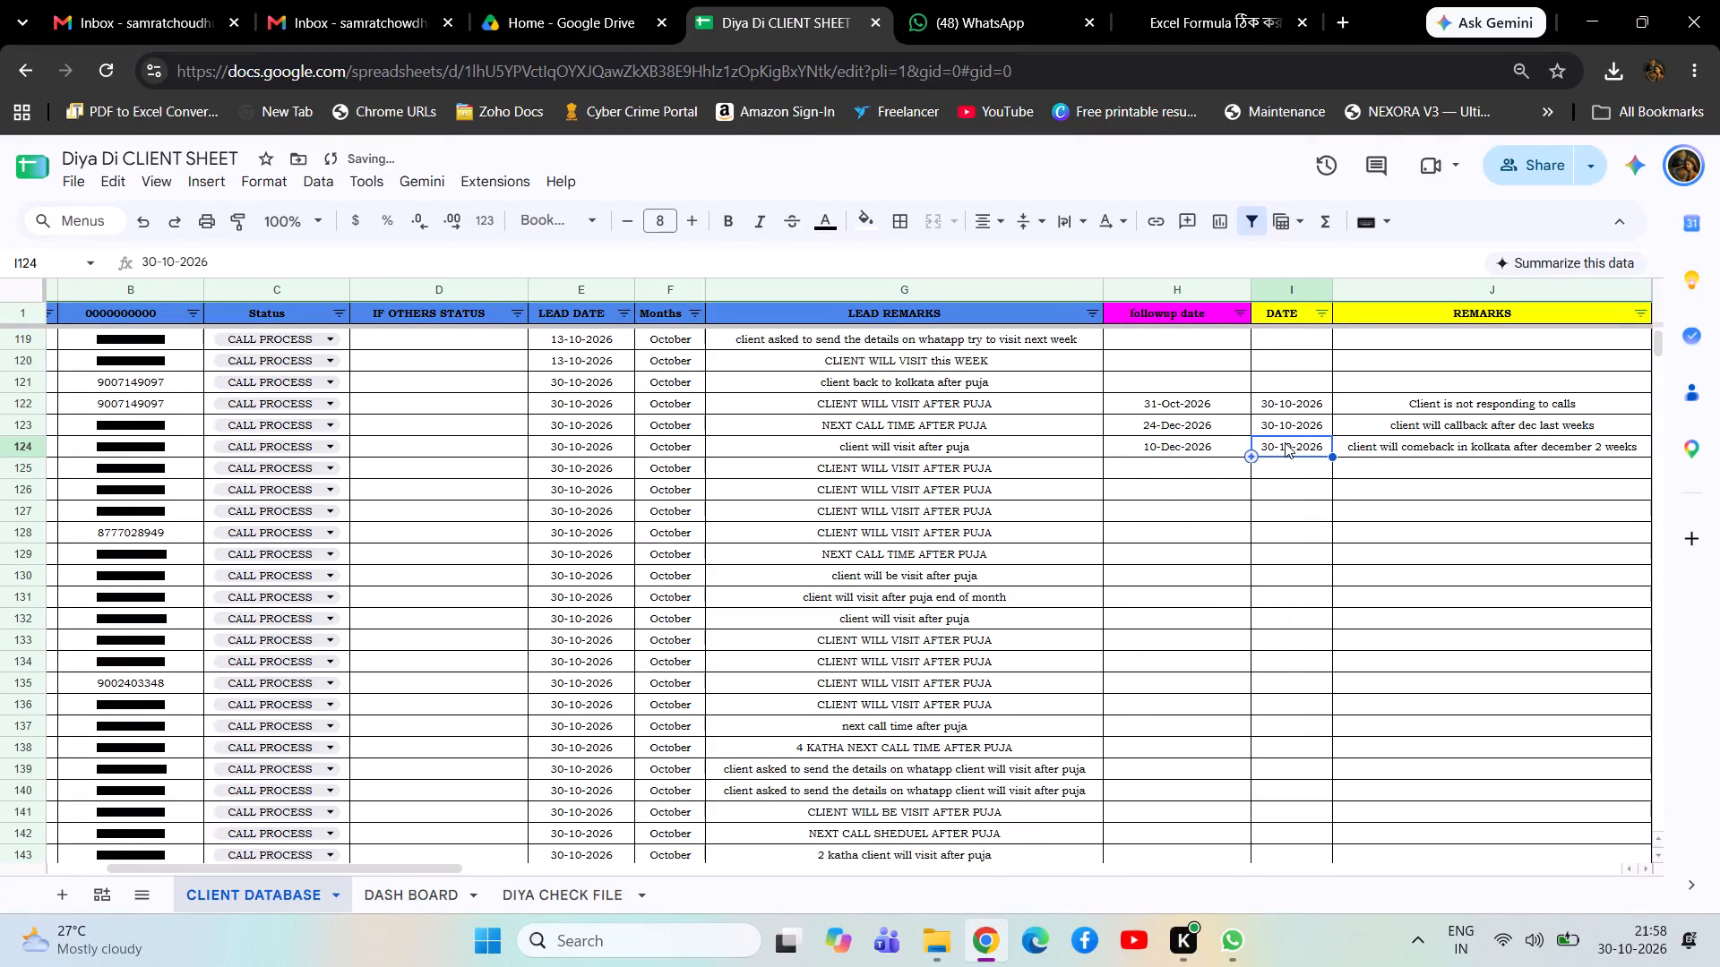
click(1210, 459)
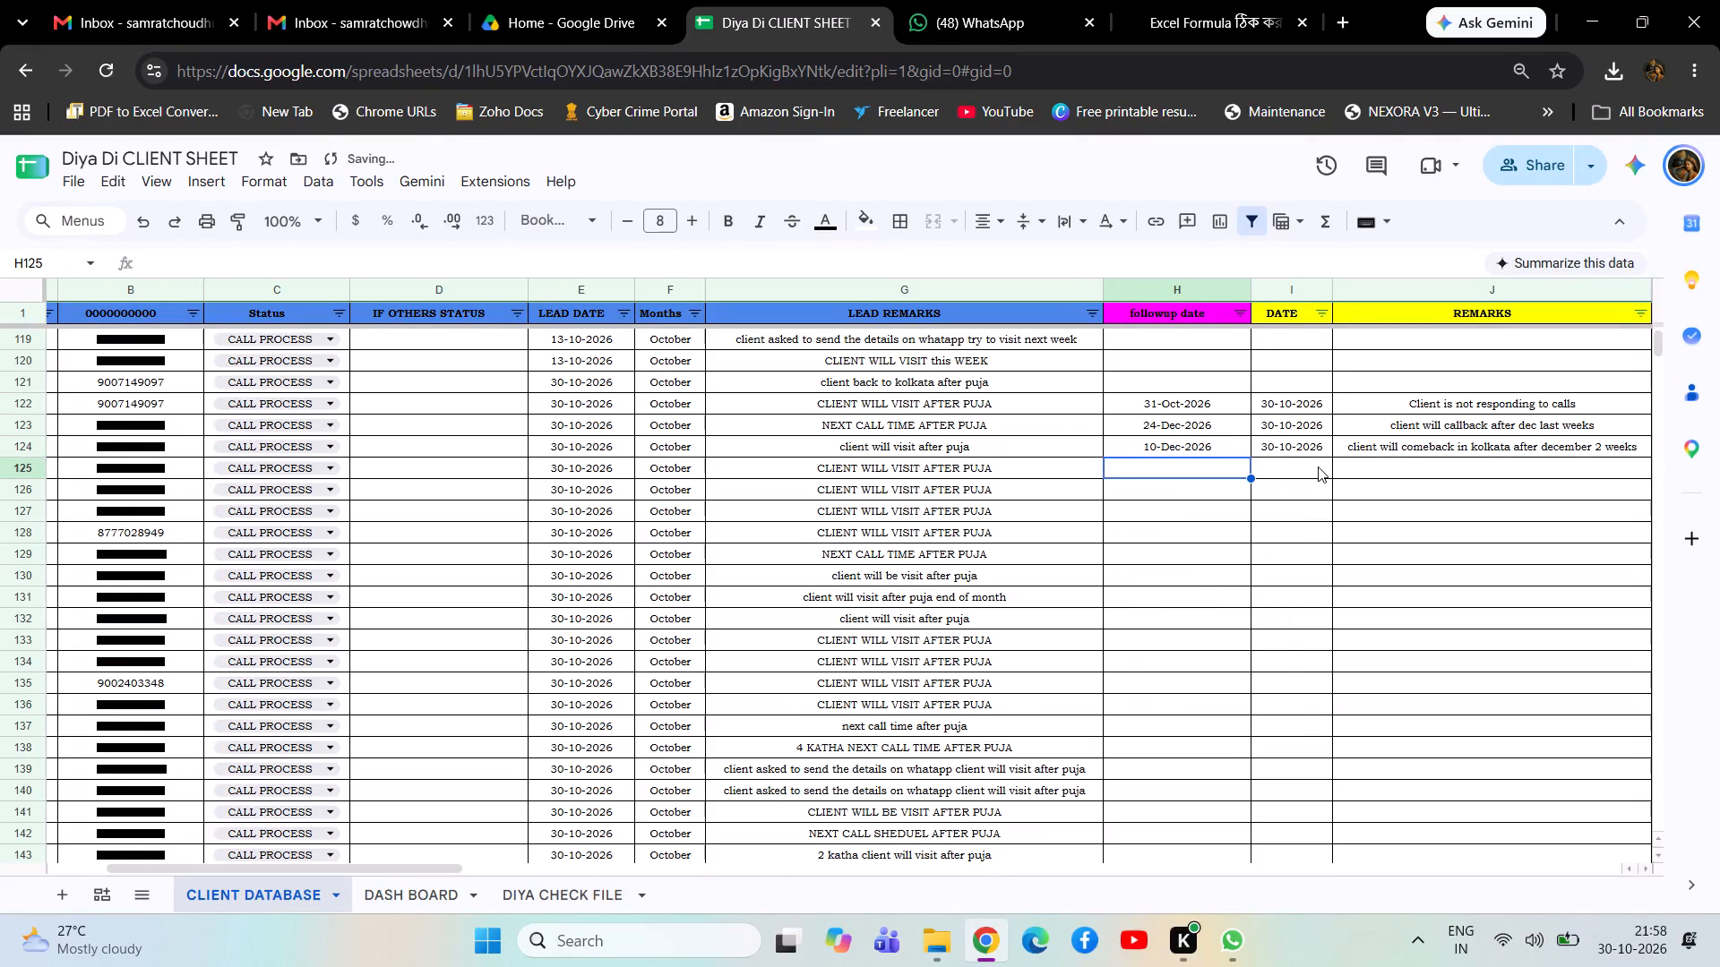
click(1318, 466)
key(ctrl+d)
Look up the name and phone number of the lead in row 125, column A.
key(Right)
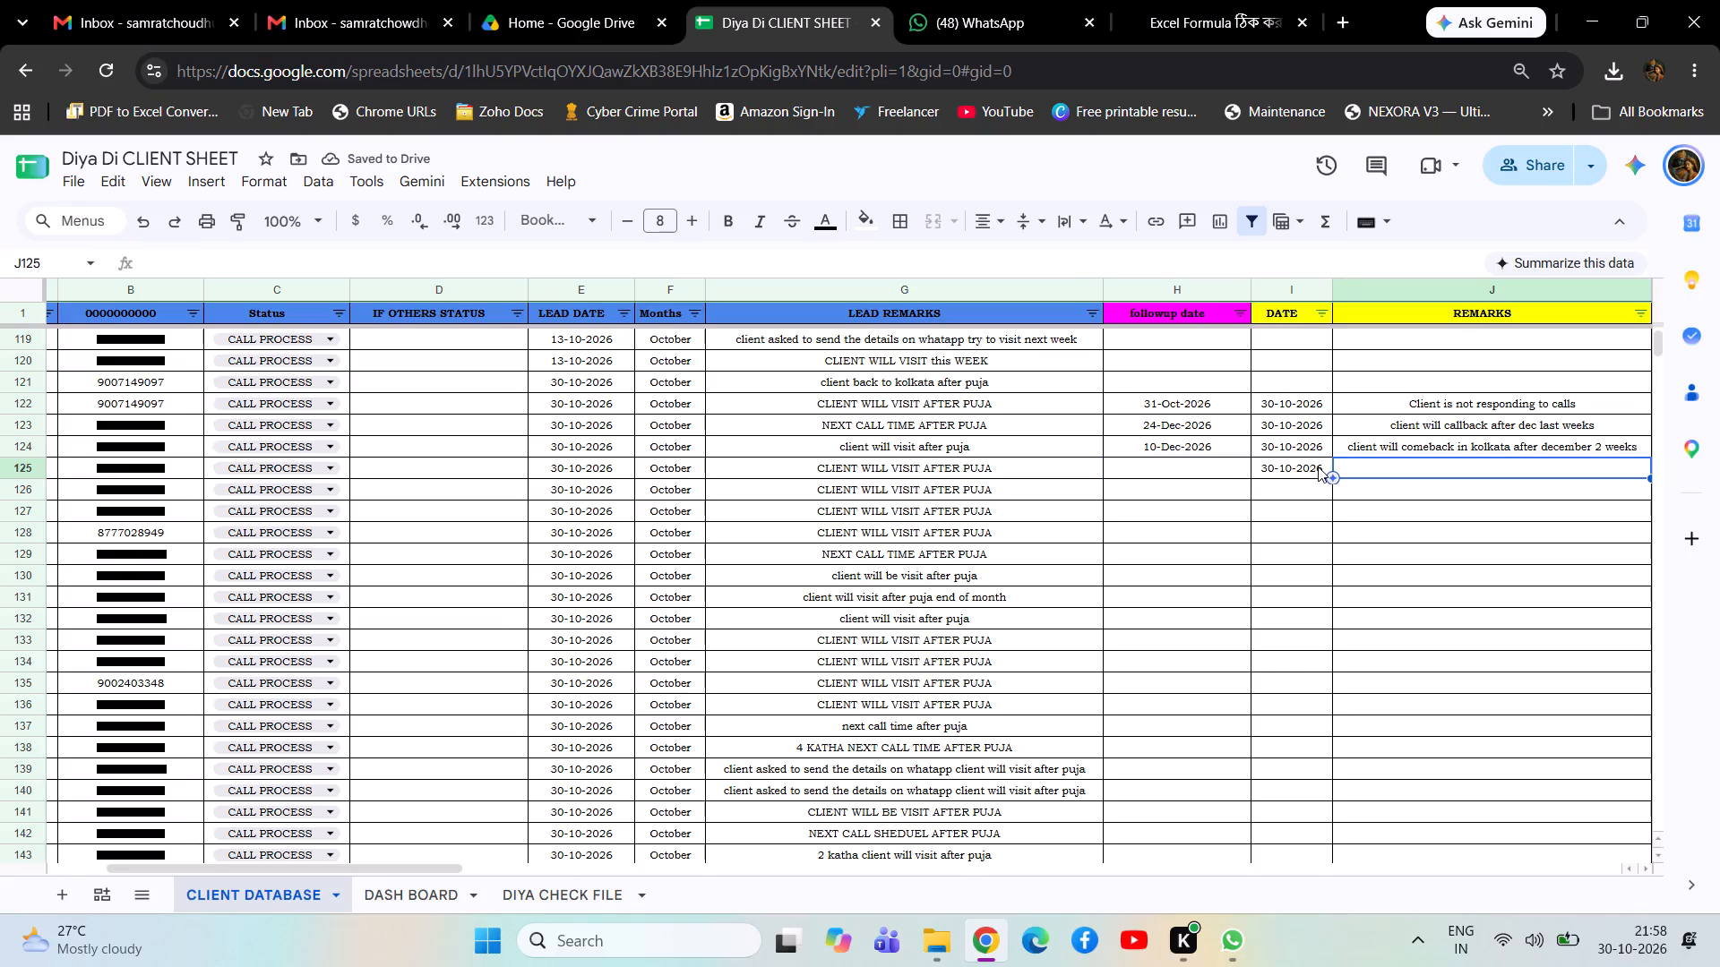
key(Left)
key(Left)
key(Left)
key(Left)
key(Left)
key(Left)
key(Left)
key(Left)
key(Left)
key(Left)
key(Left)
key(Left)
key(Left)
key(Left)
key(Left)
key(Left)
key(Left)
key(Left)
key(Left)
key(Left)
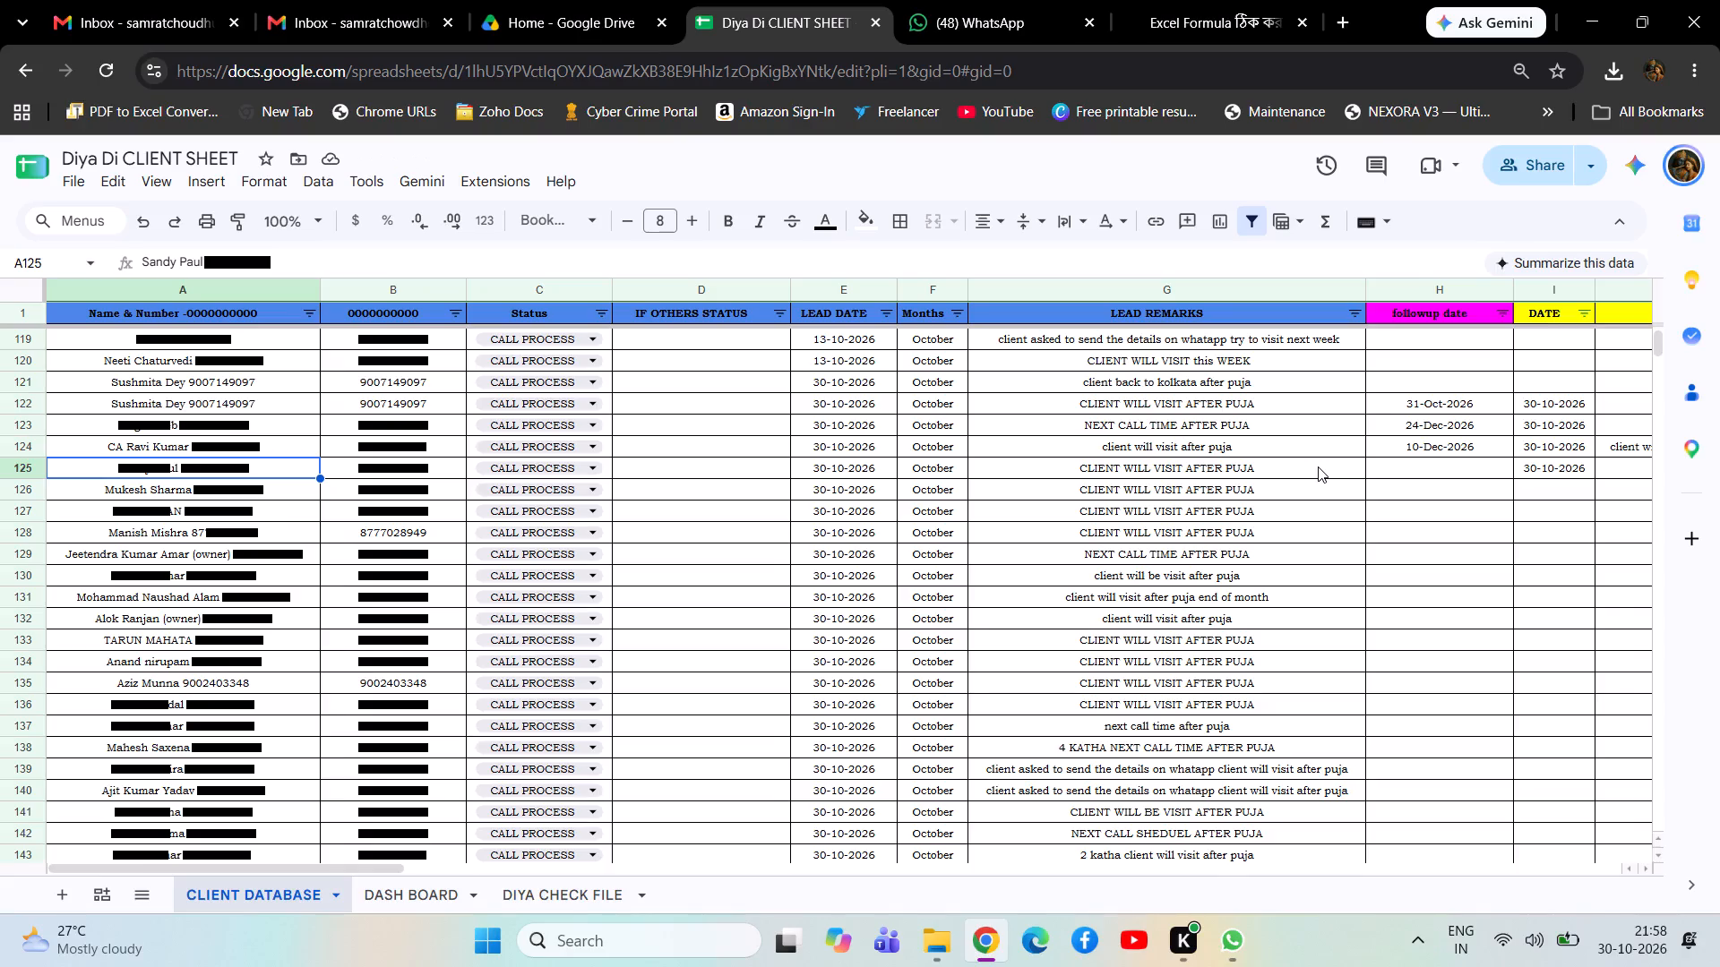
Change the status of the lead in C125 to REJECTED.
key(Right)
key(Right)
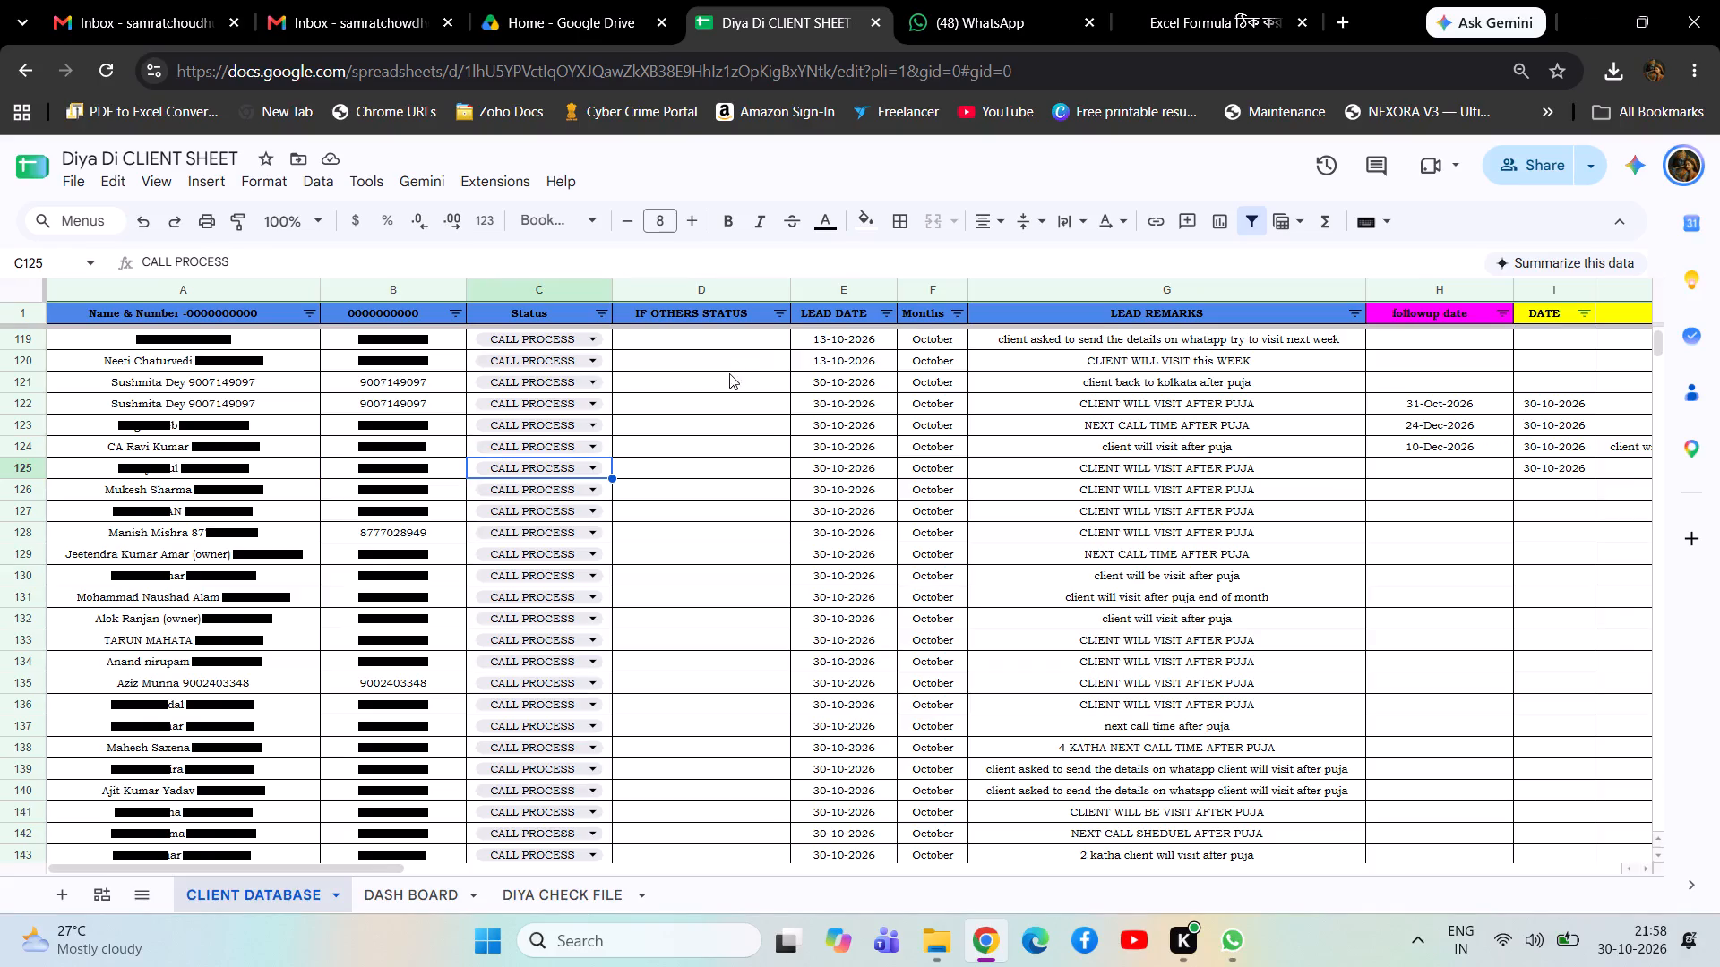
click(596, 468)
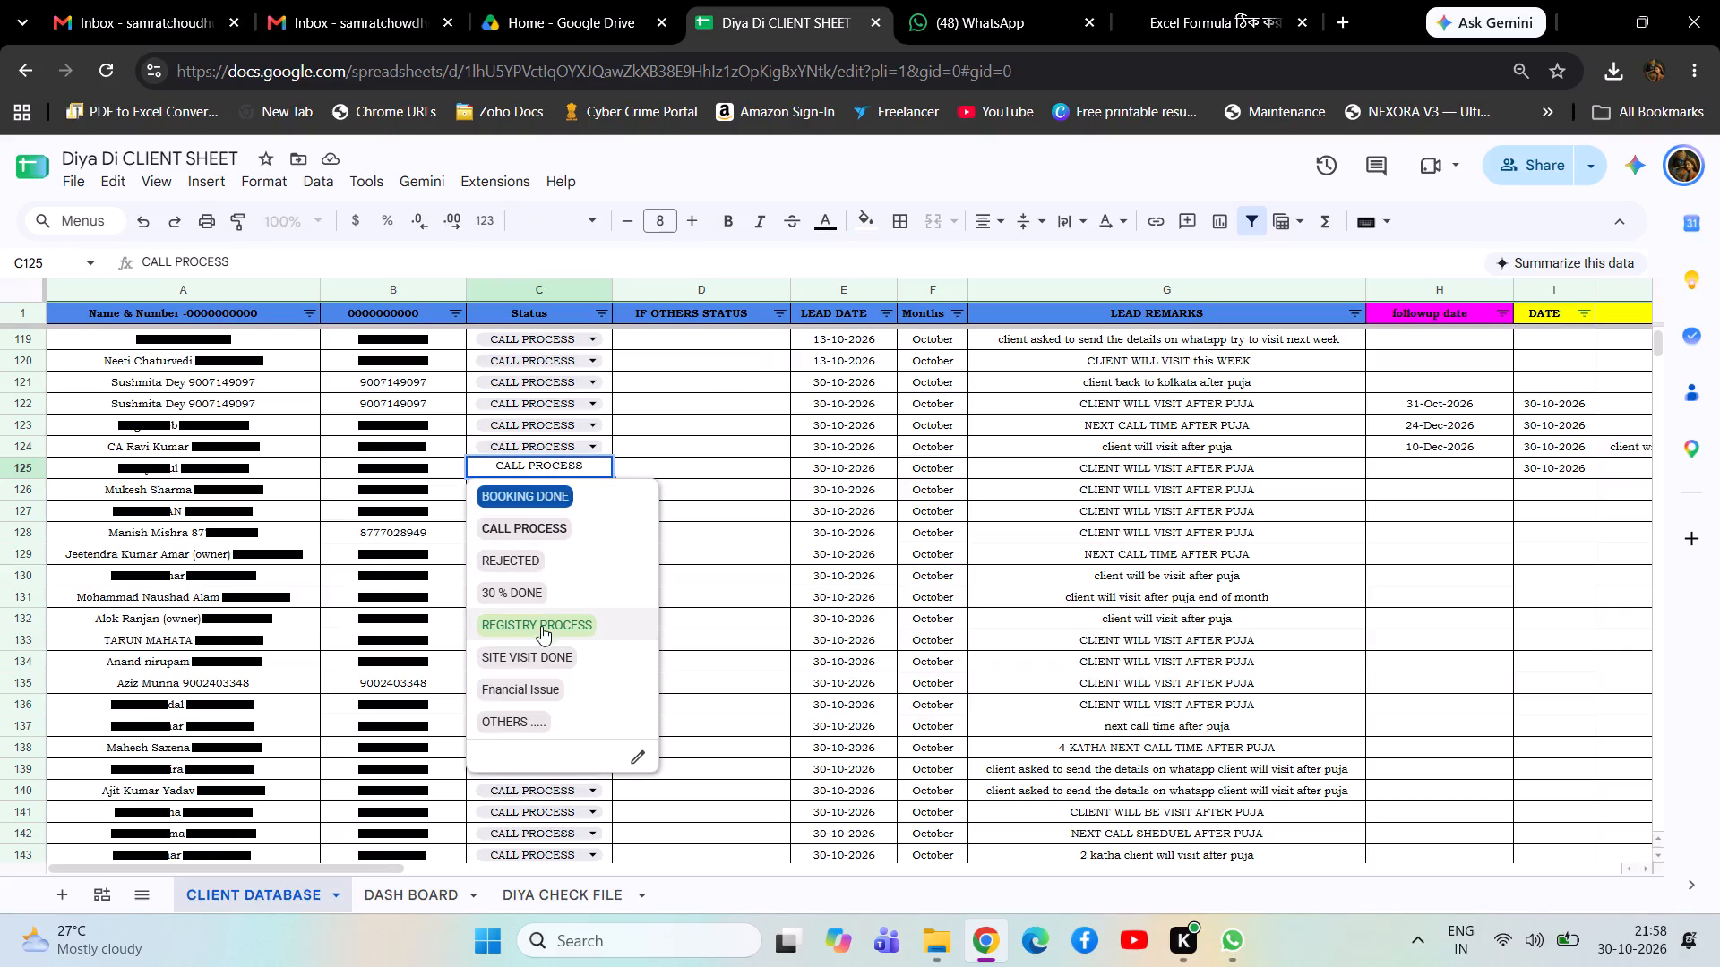
click(534, 559)
Enter the remark "client did not like this location" in J125.
key(Right)
key(Right)
key(Right)
key(Right)
key(Right)
key(Right)
key(Right)
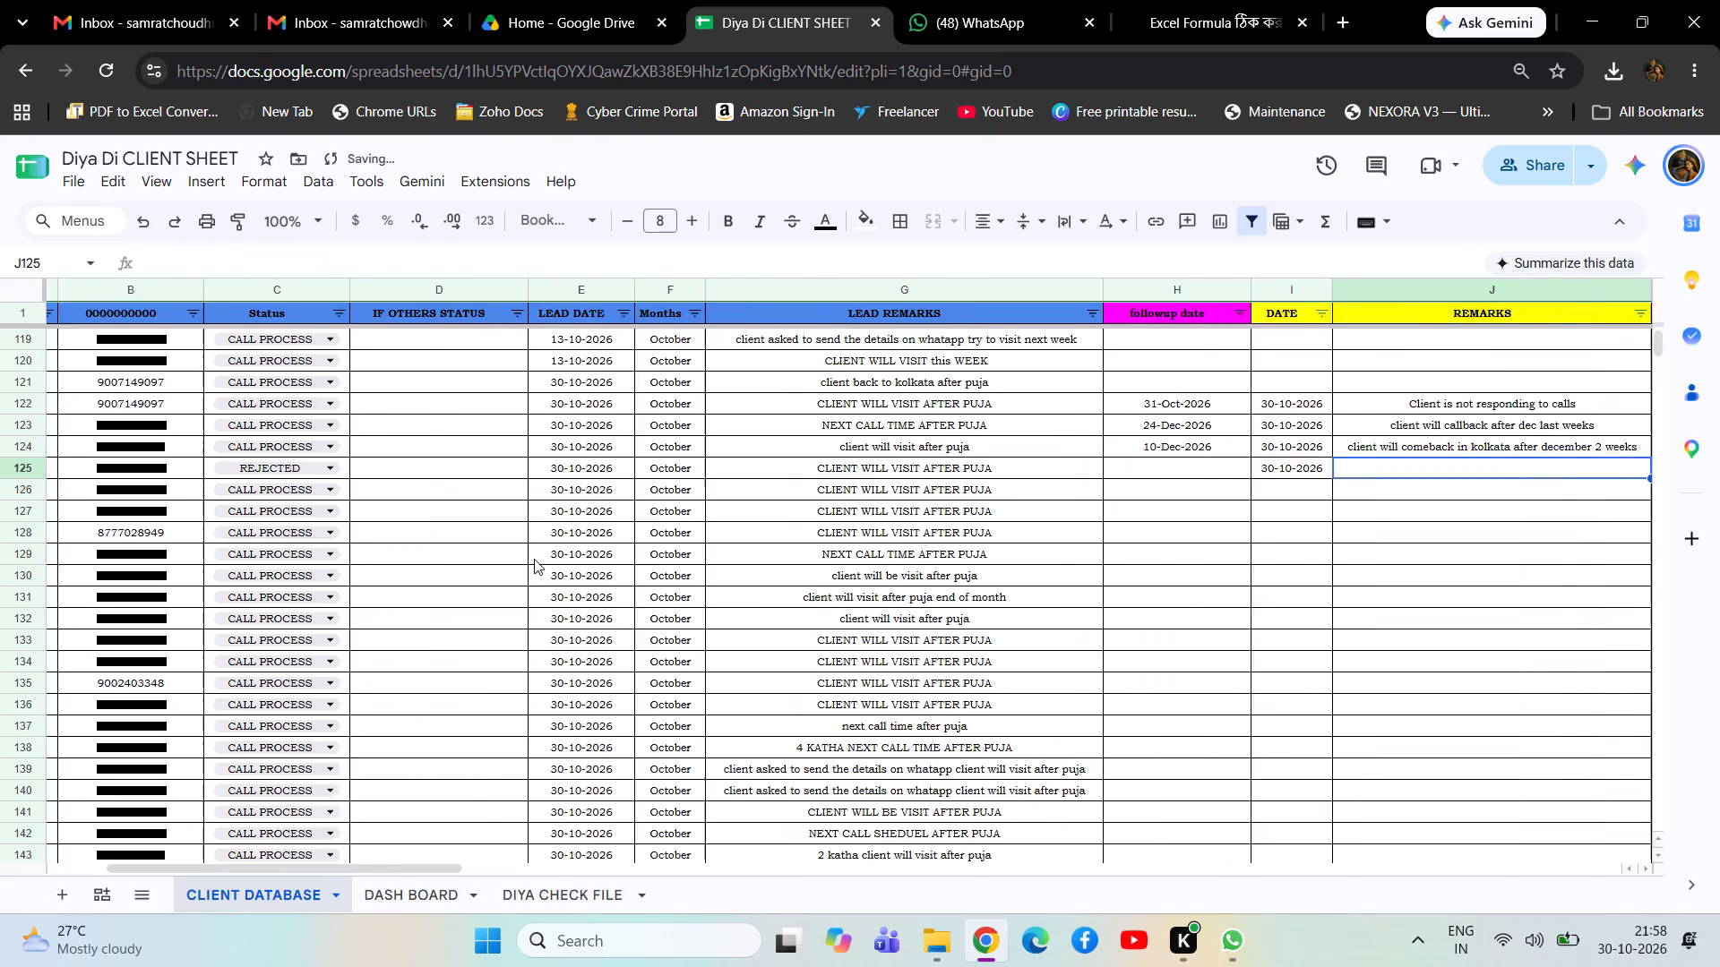
key(Right)
key(Left)
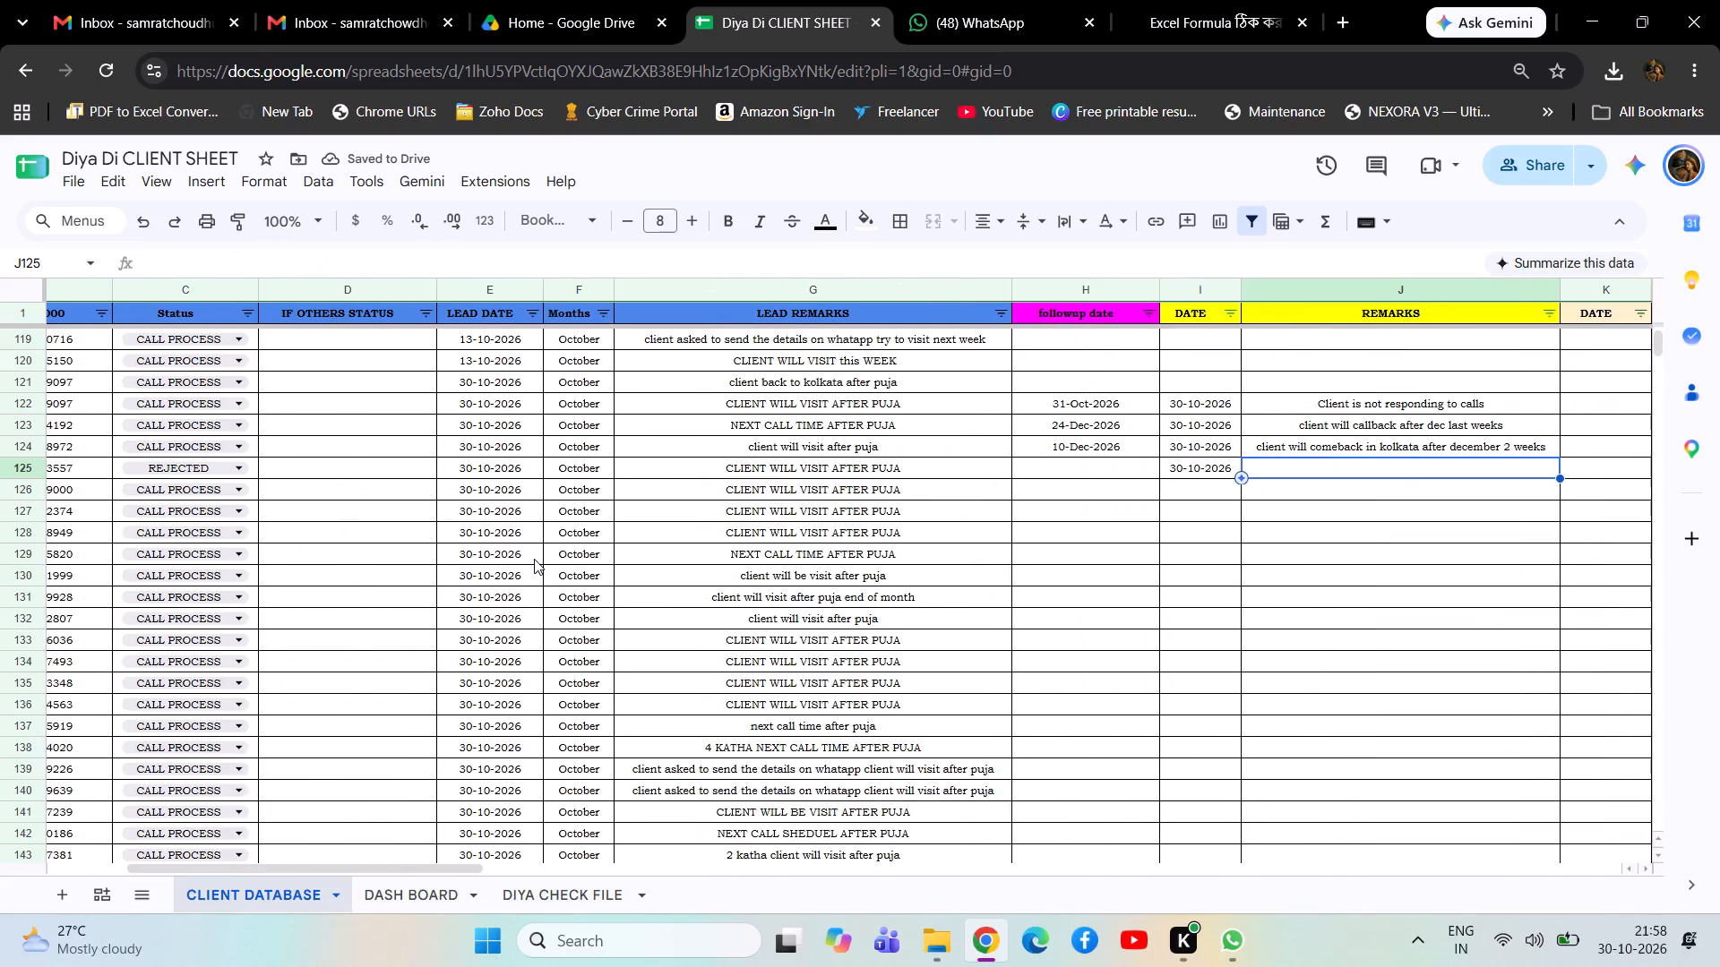
text(ci)
key(BackSpace)
key(BackSpace)
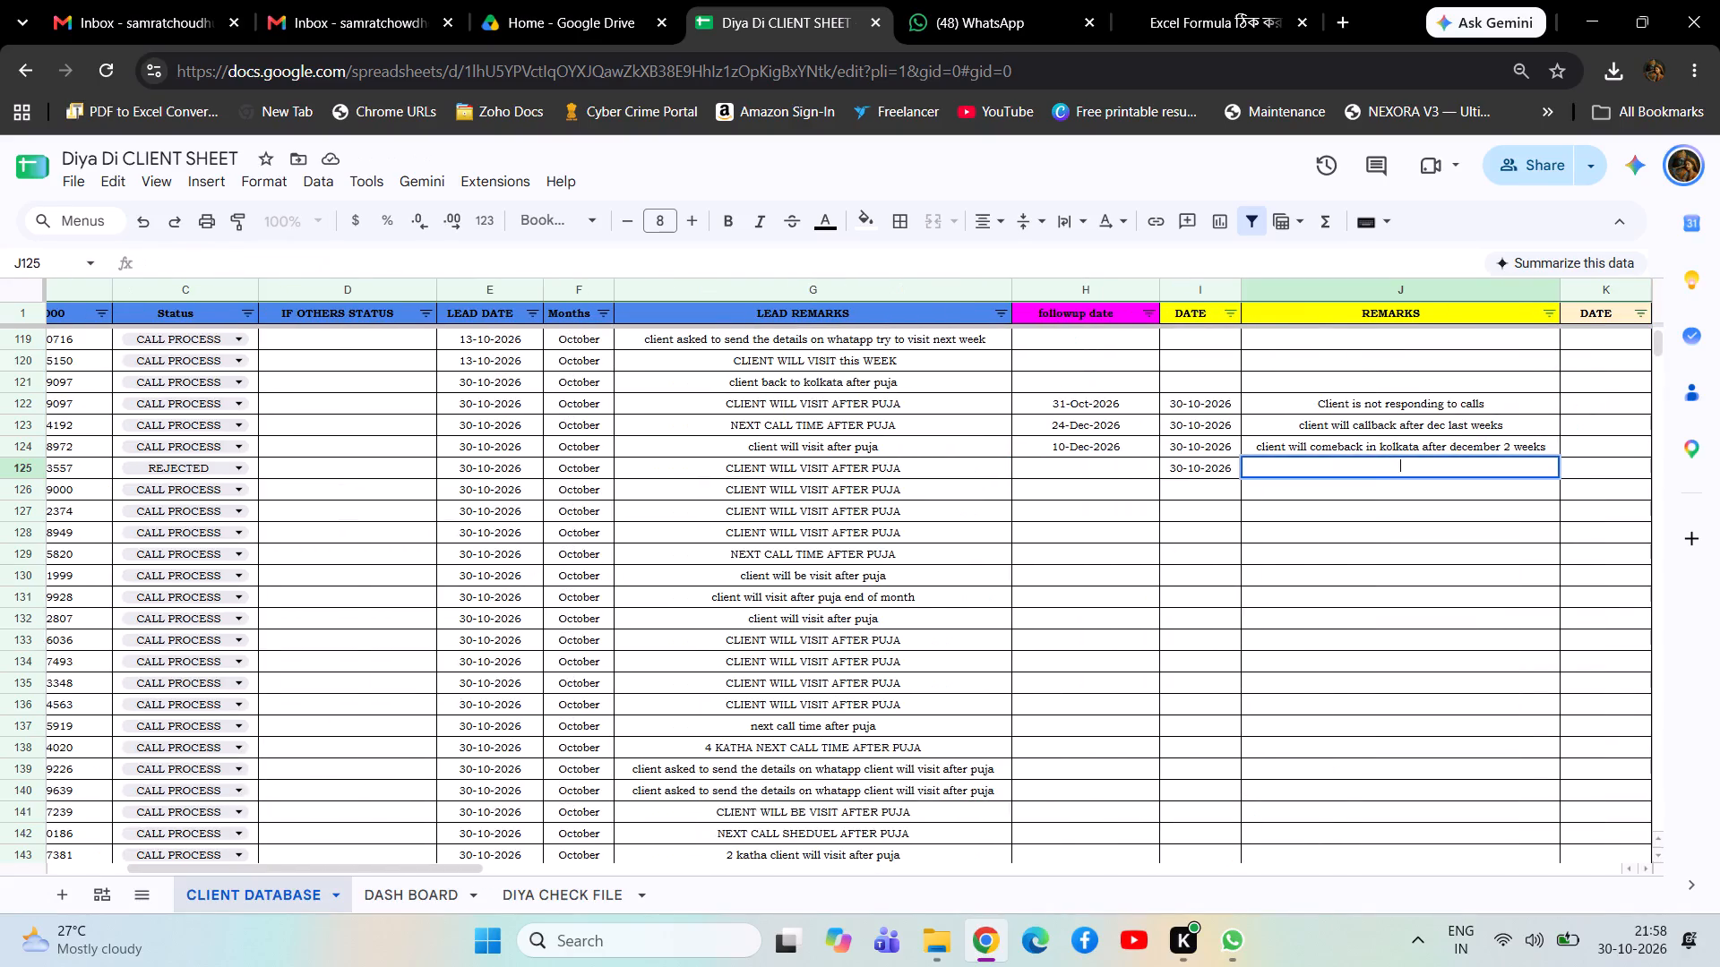
text(client)
key(space)
text(didi)
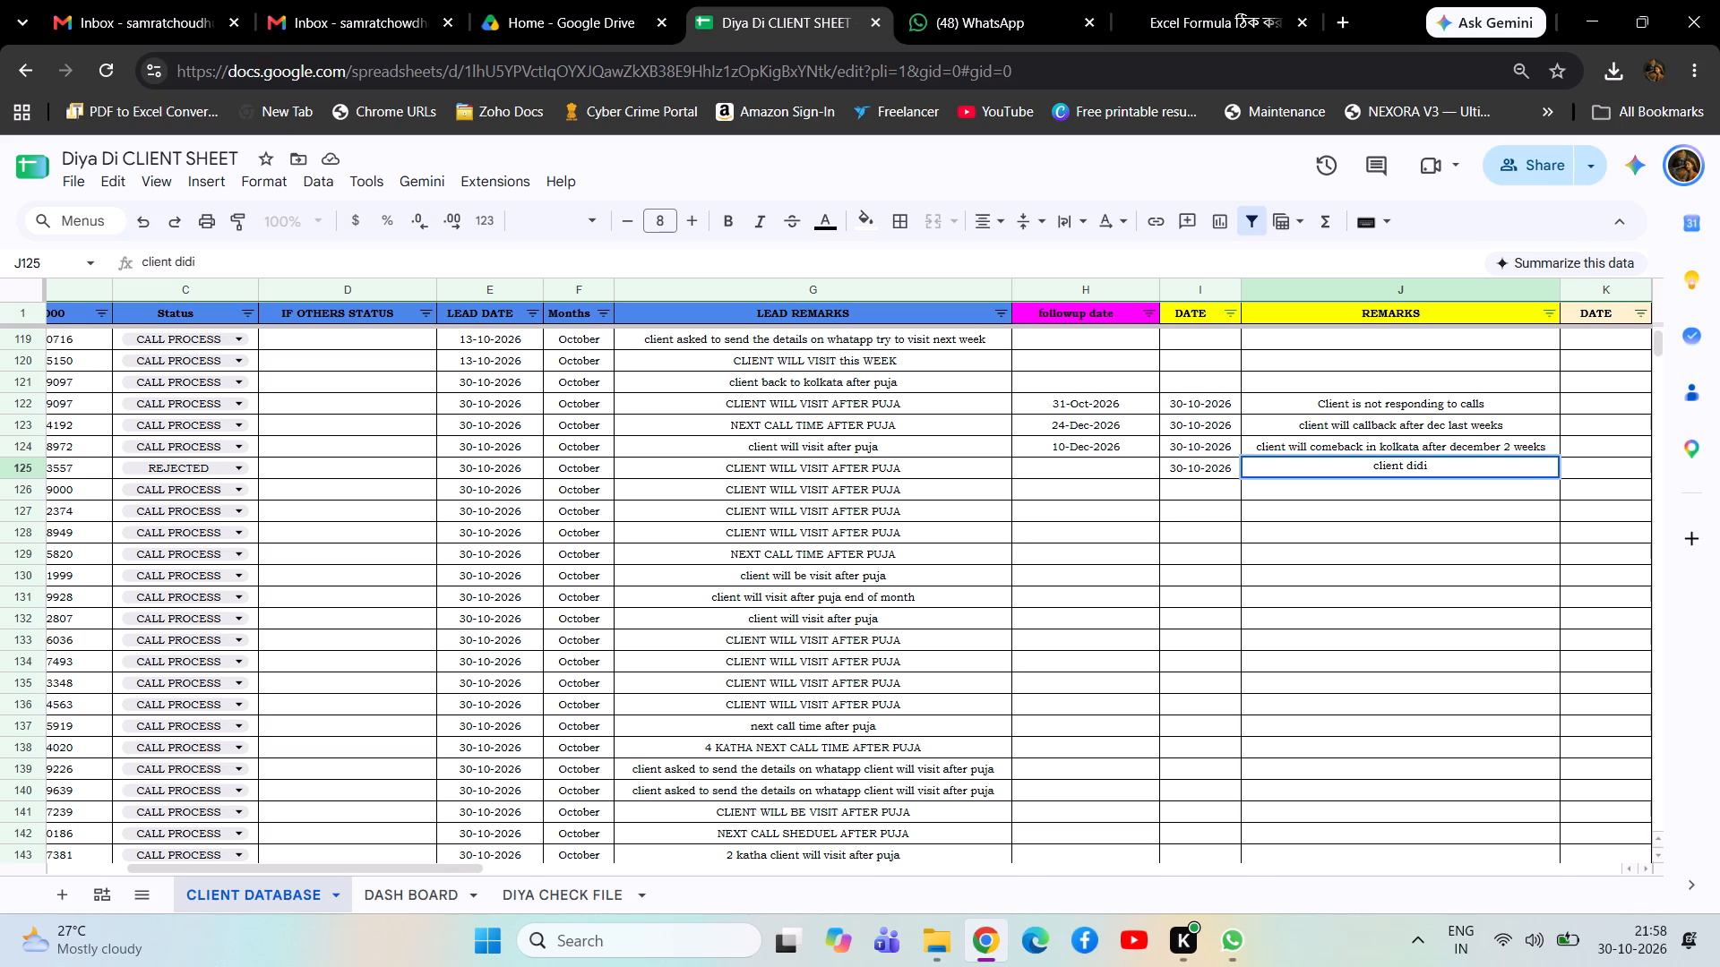
key(BackSpace)
key(space)
text(not like this location)
key(space)
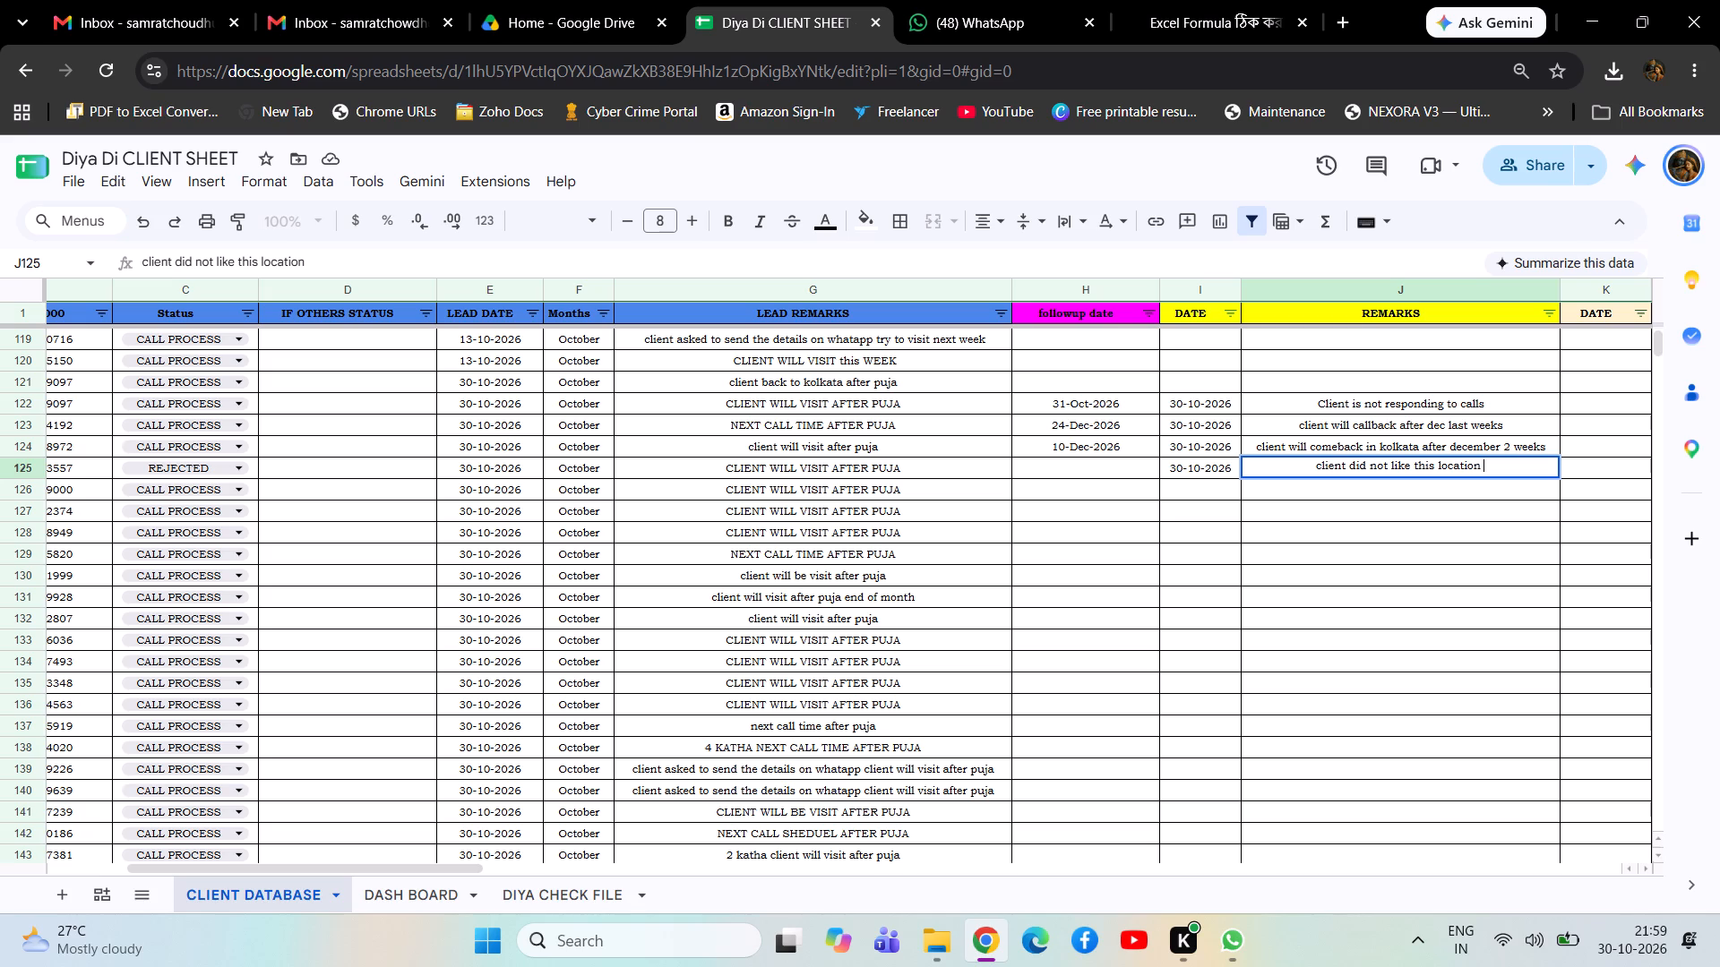
key(Tab)
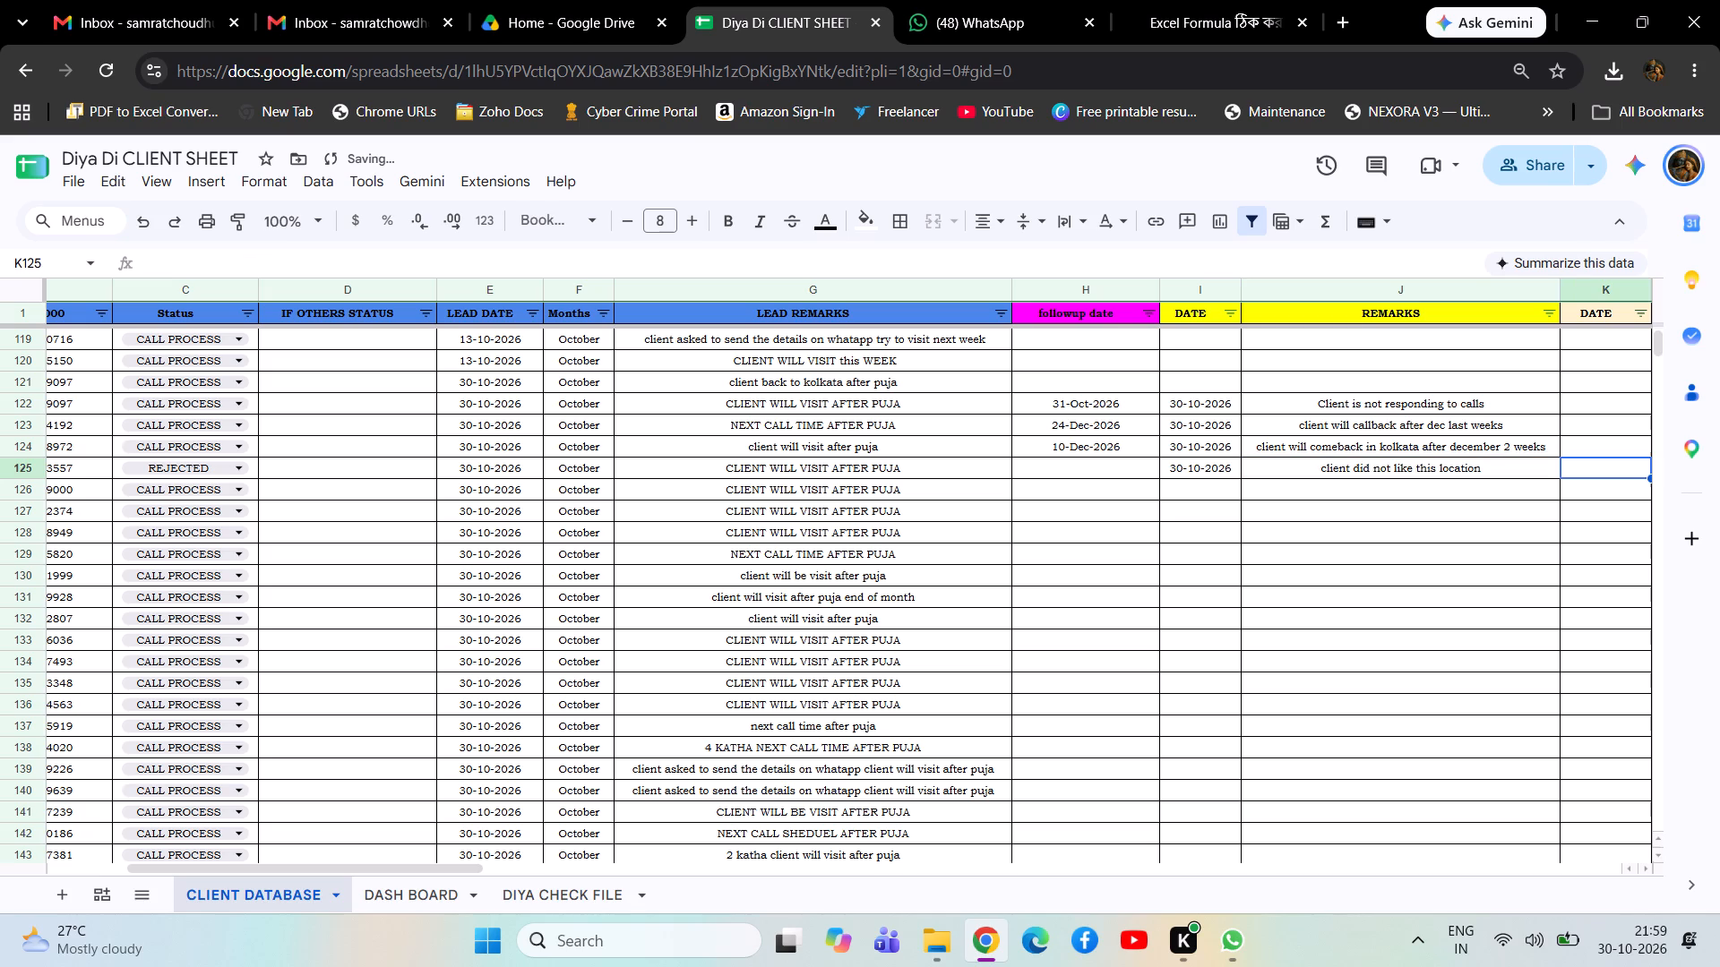
Fill the call date 30-10-2026 down from the row above into I126.
click(1199, 493)
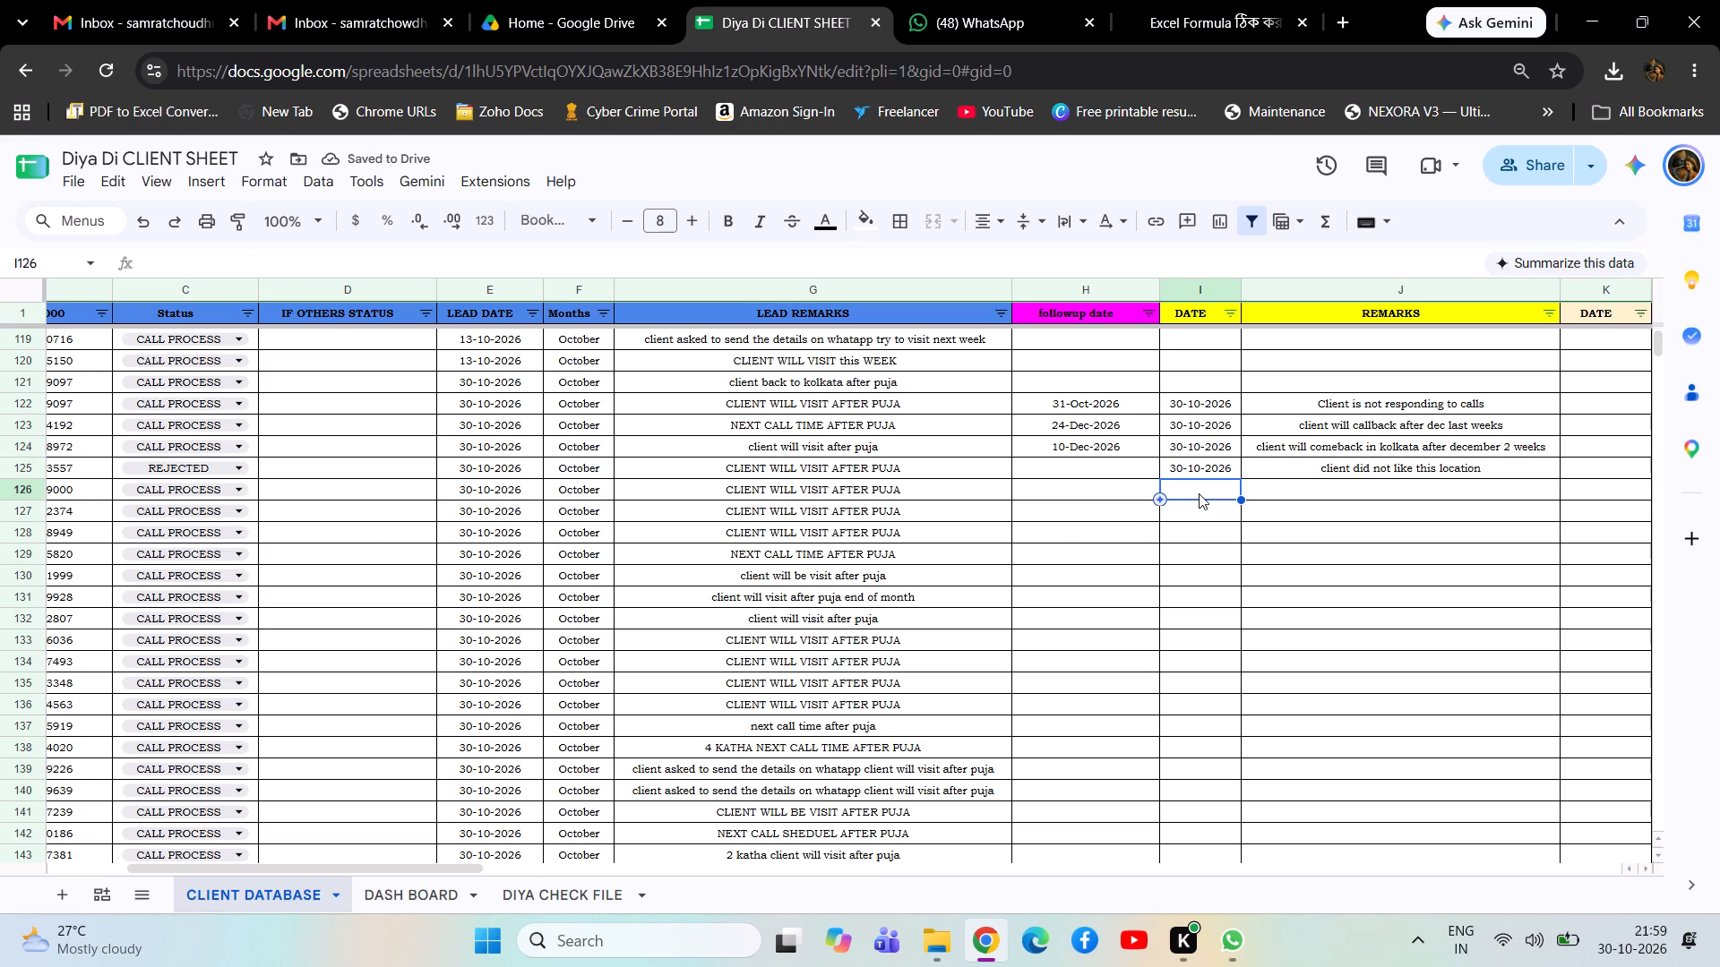
key(ctrl+d)
Look up the name and phone number of the lead in row 126, column A.
key(Left)
key(Left)
key(Left)
key(Left)
key(Left)
key(Left)
key(Left)
key(Left)
key(Left)
key(Left)
key(Left)
key(Left)
key(Left)
key(Left)
key(Left)
key(Left)
key(Left)
key(Left)
key(Left)
key(Left)
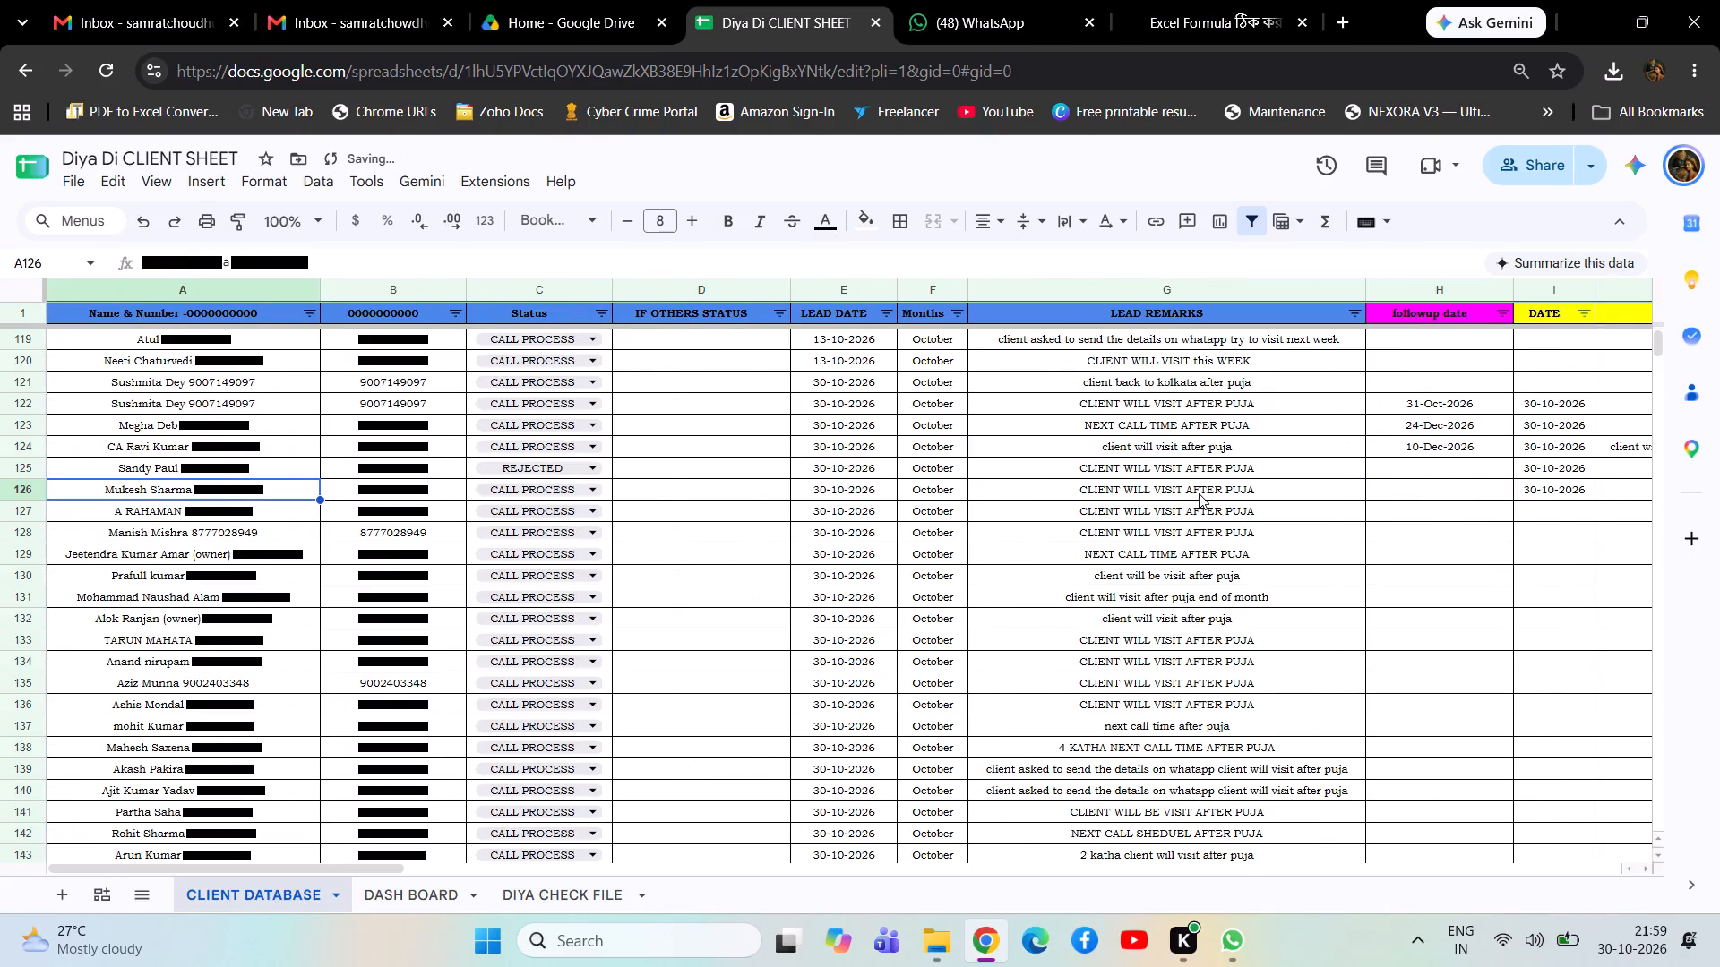
Enter the remark "client will come next week in kolkata" in J126.
key(Right)
key(Right)
key(Right)
key(Right)
key(Right)
key(Right)
key(Right)
key(Right)
key(Right)
key(Right)
key(Right)
key(Right)
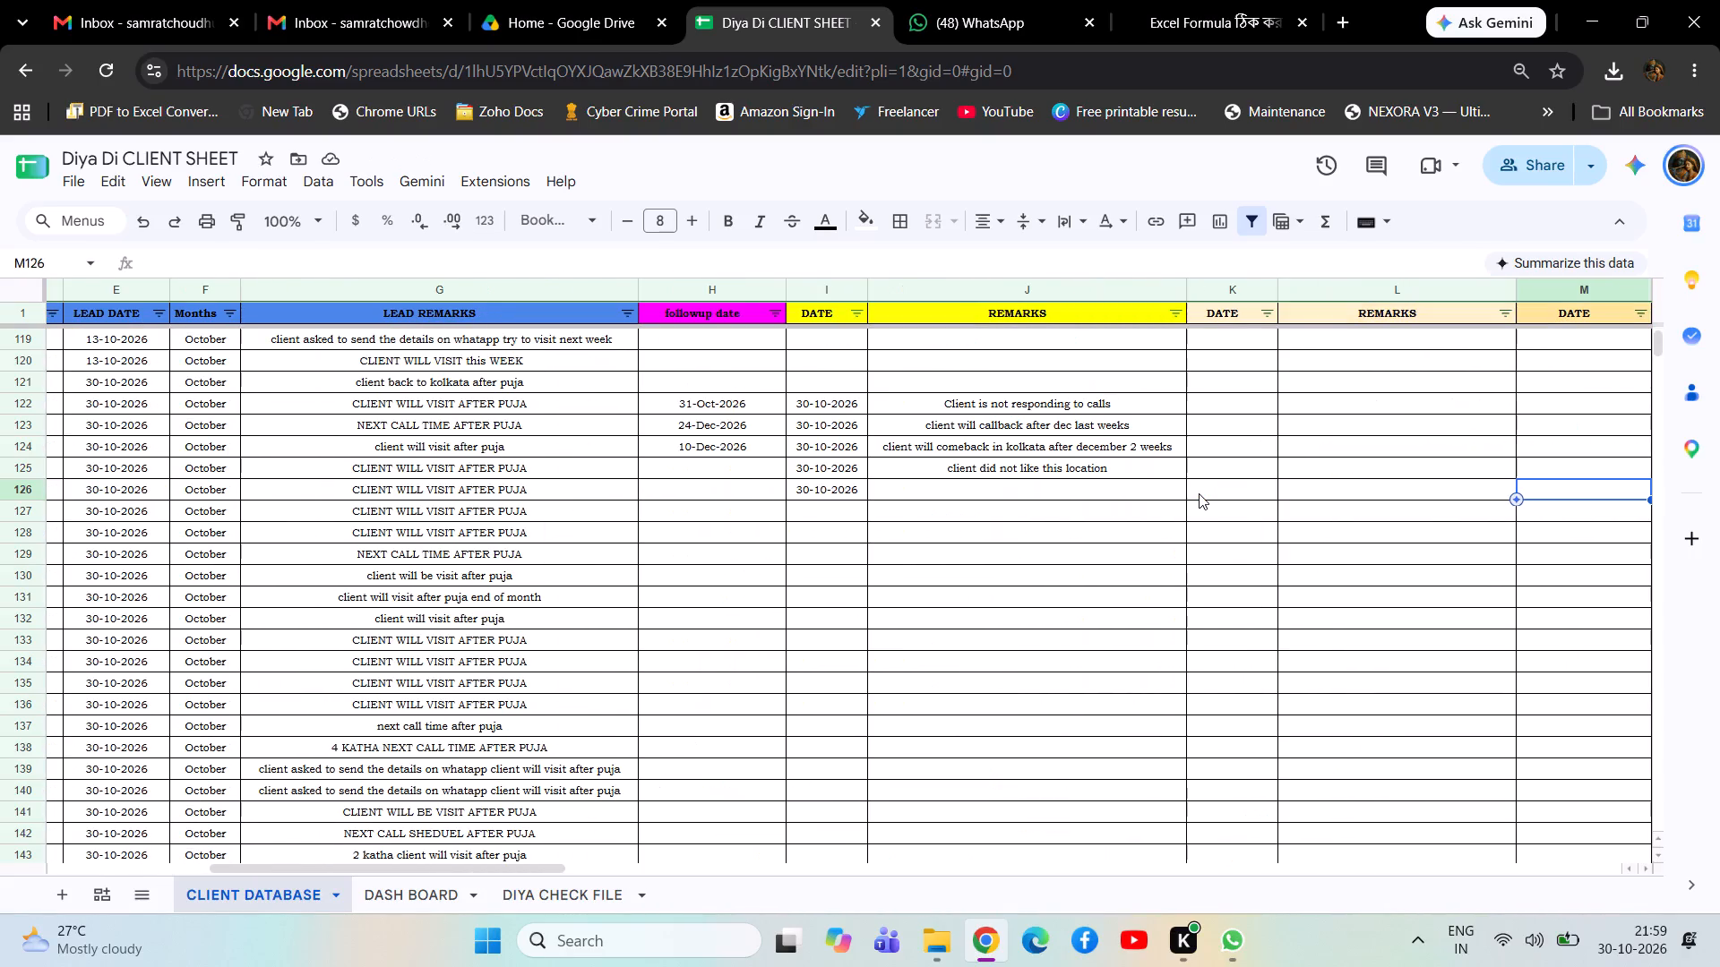
key(Left)
key(Left)
key(Left)
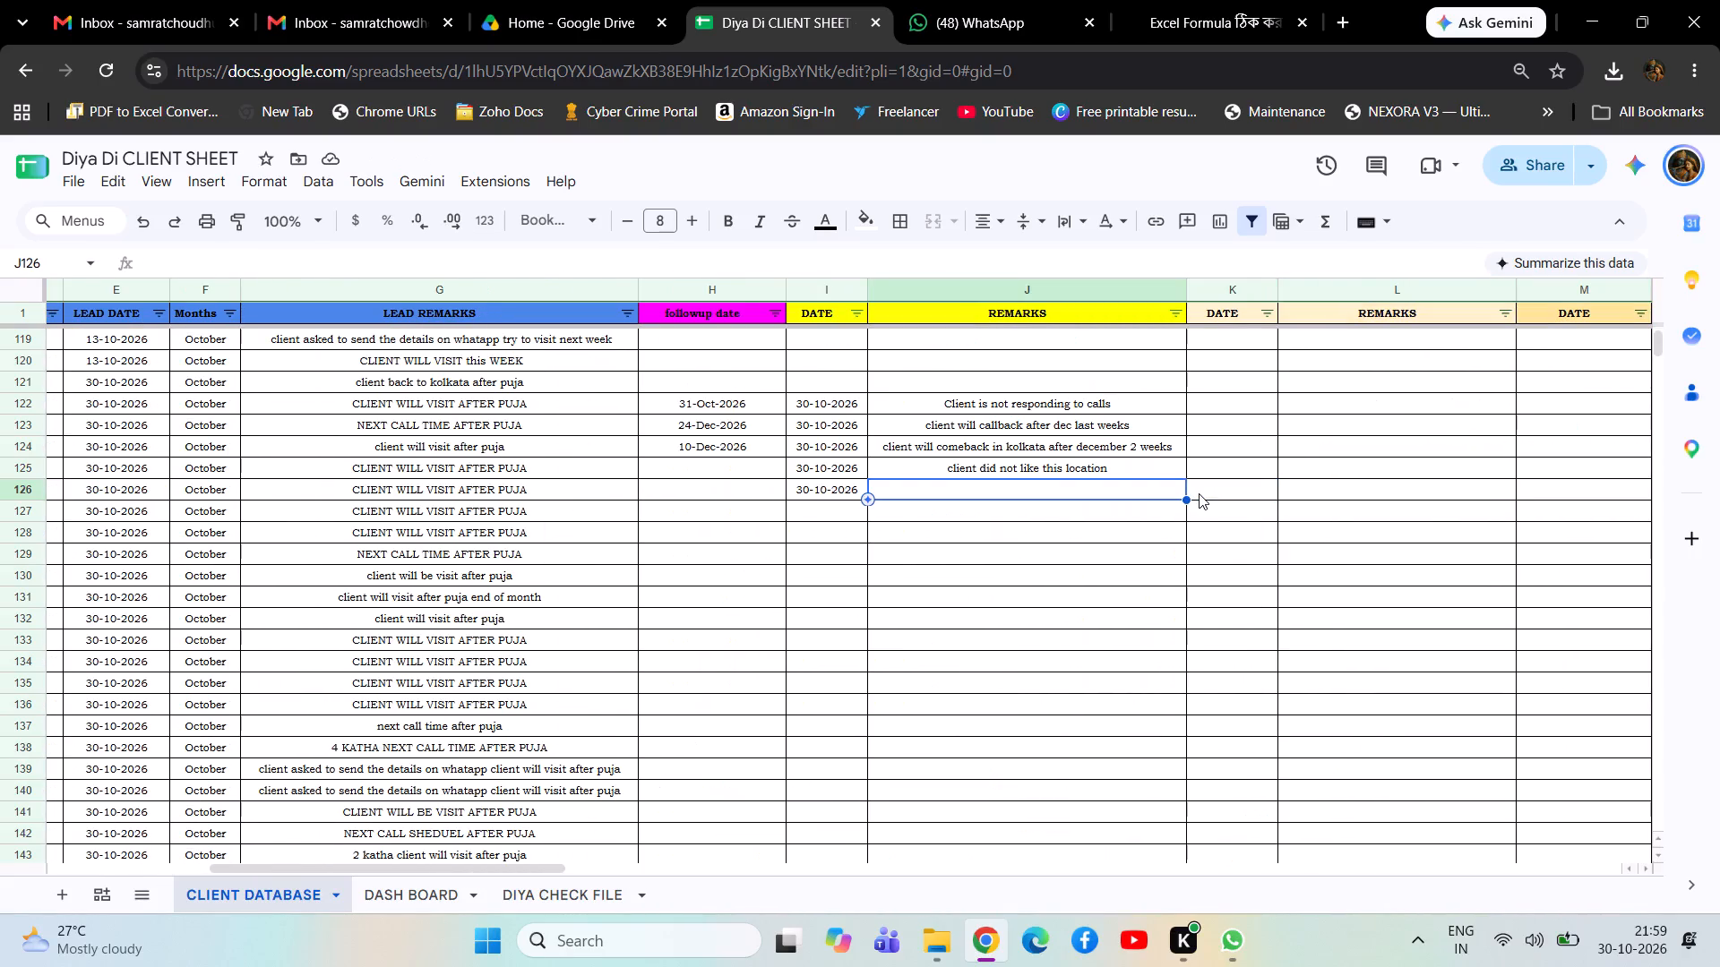
text(client will comwe)
key(space)
key(BackSpace)
key(BackSpace)
key(BackSpace)
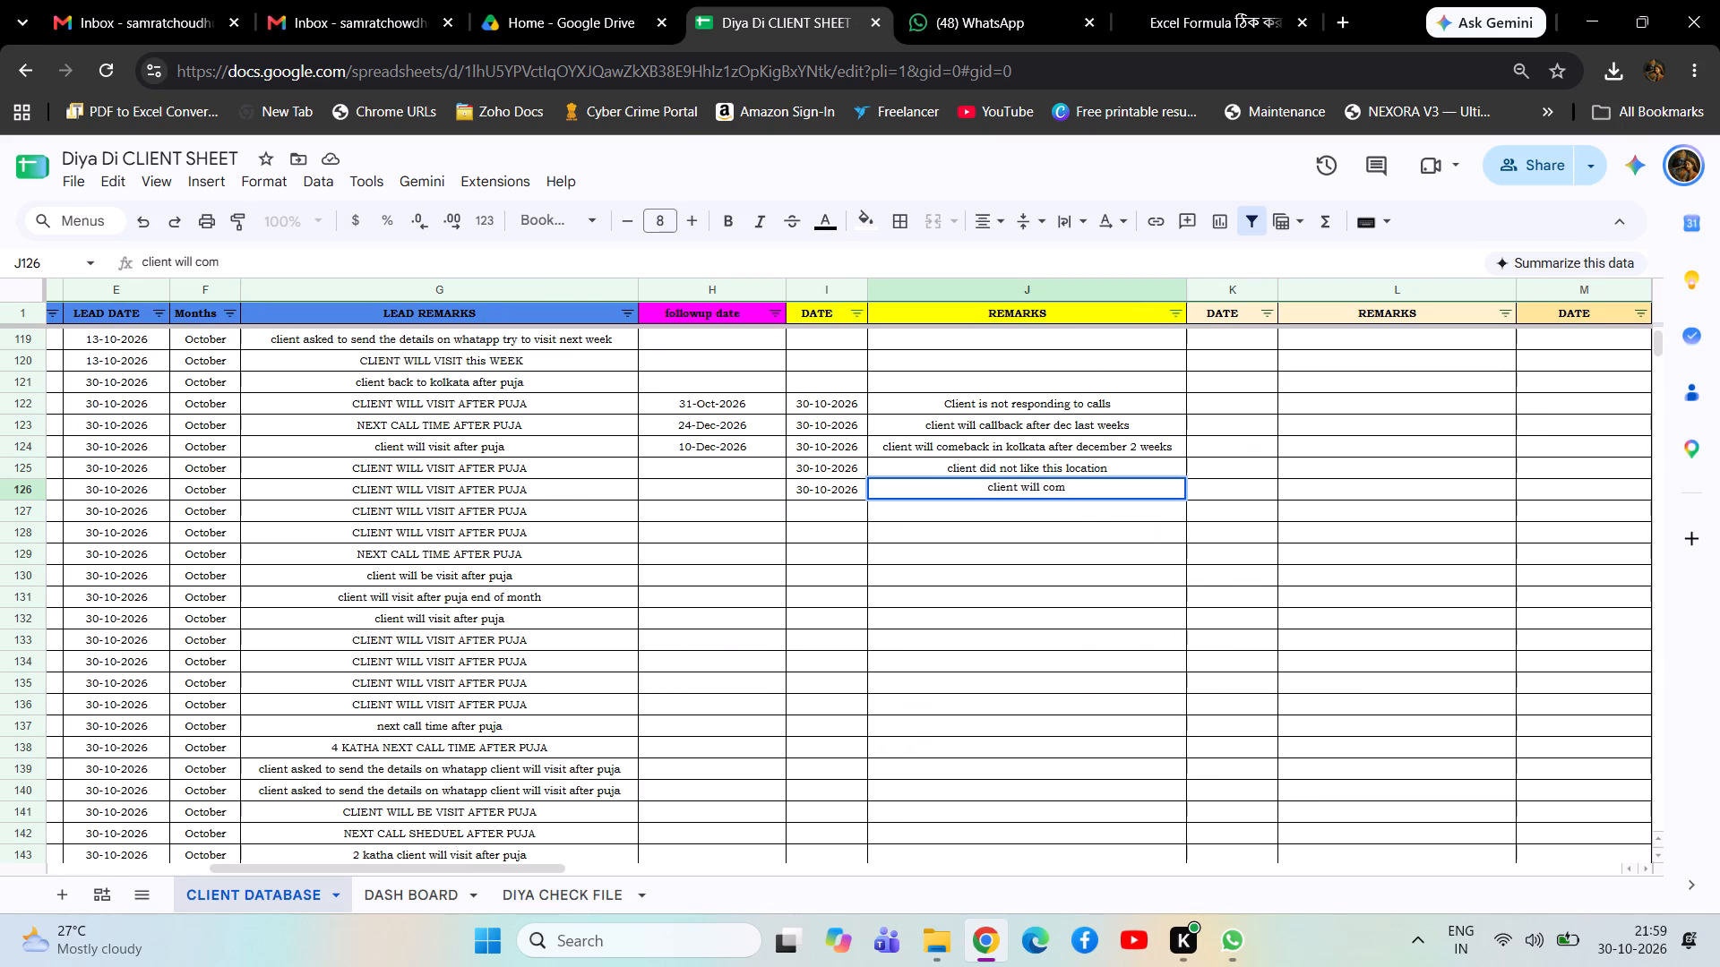
text(e next week in kolkata)
key(Tab)
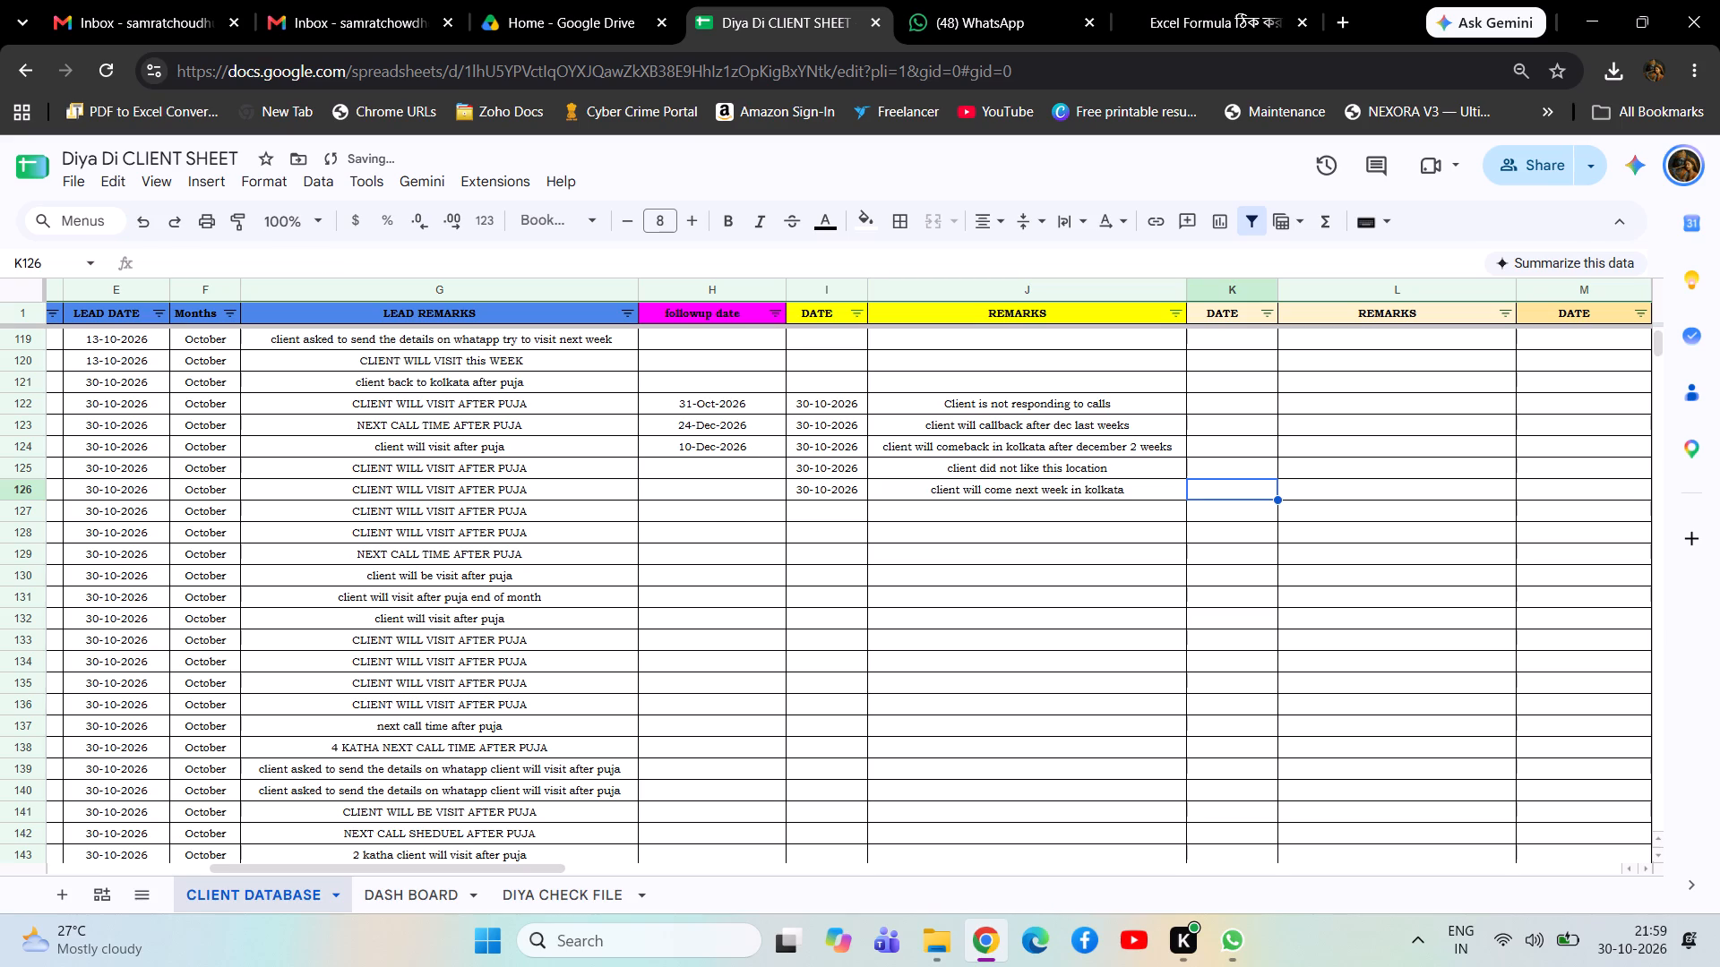
Set the followup date in H126 to 4 November 2026 using the calendar date picker.
double_click(719, 493)
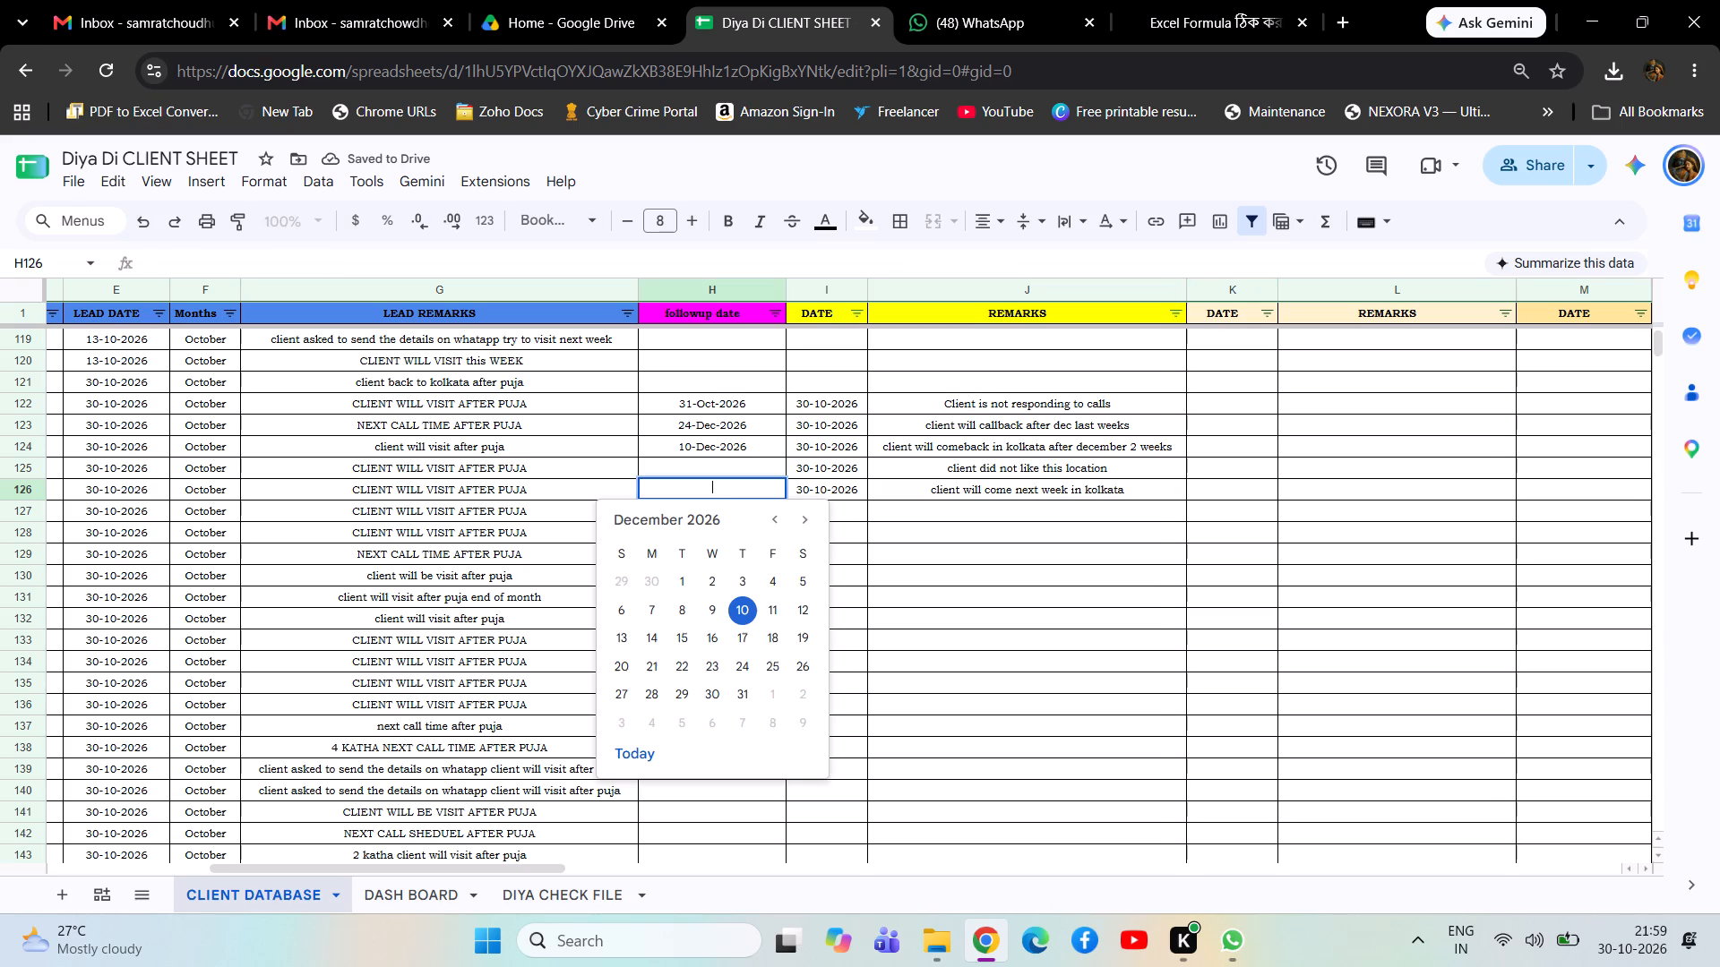
click(770, 522)
click(770, 522)
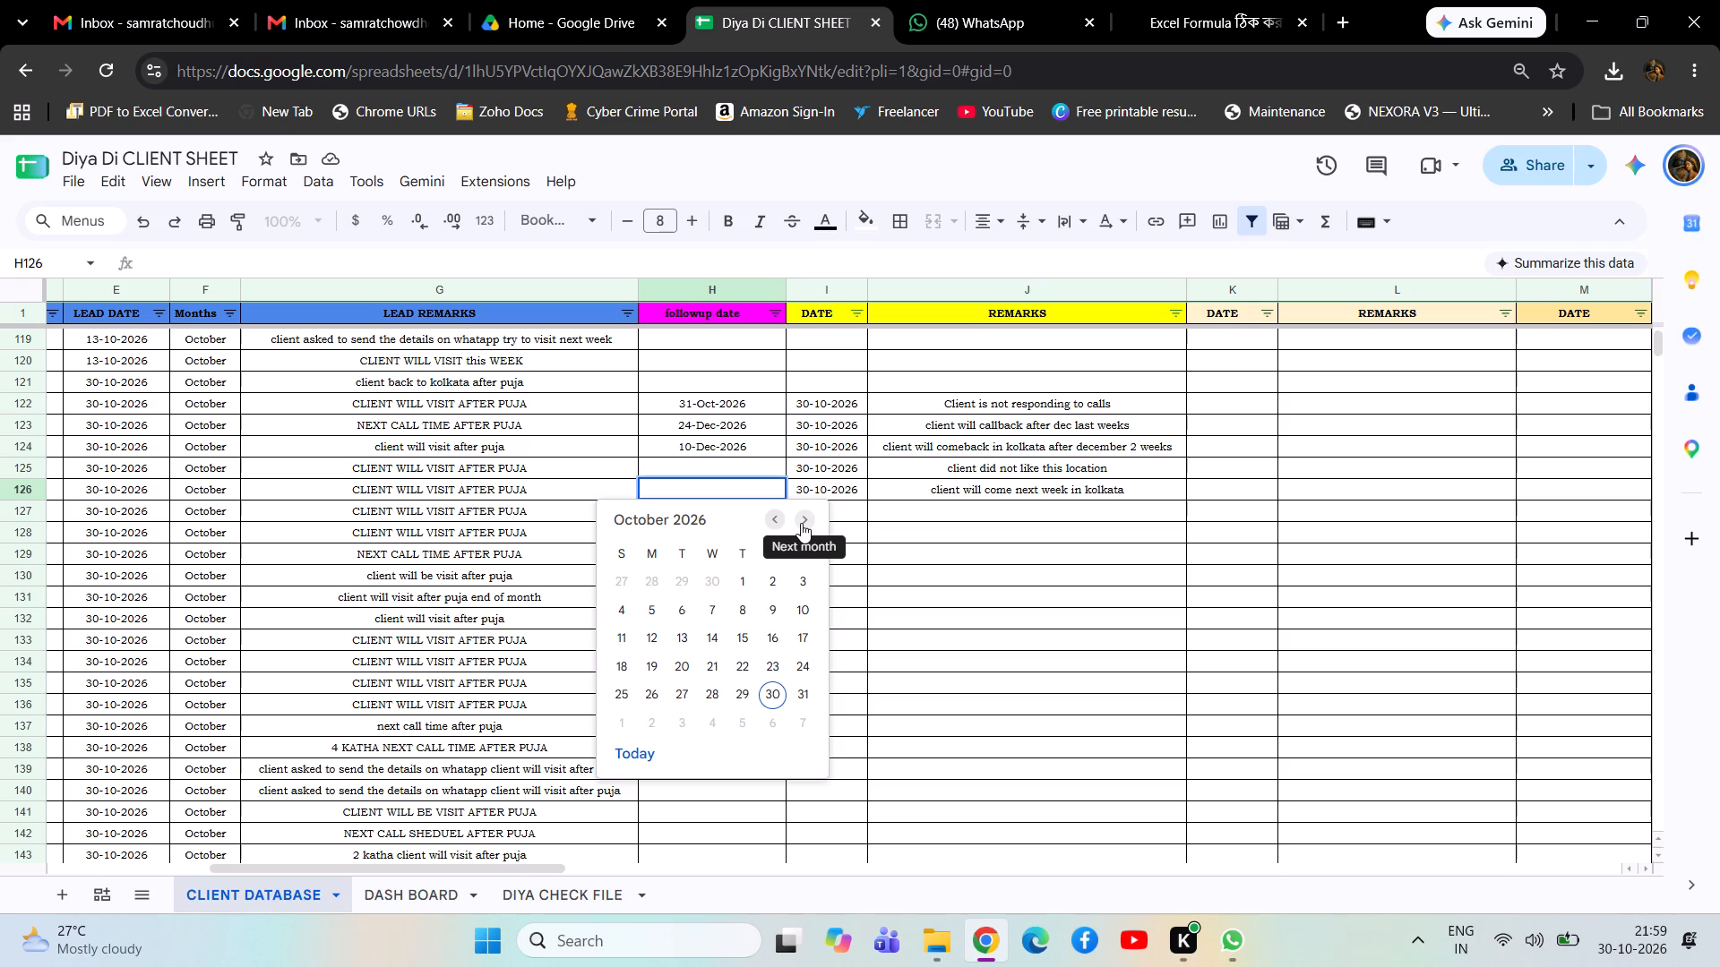
click(801, 523)
click(684, 584)
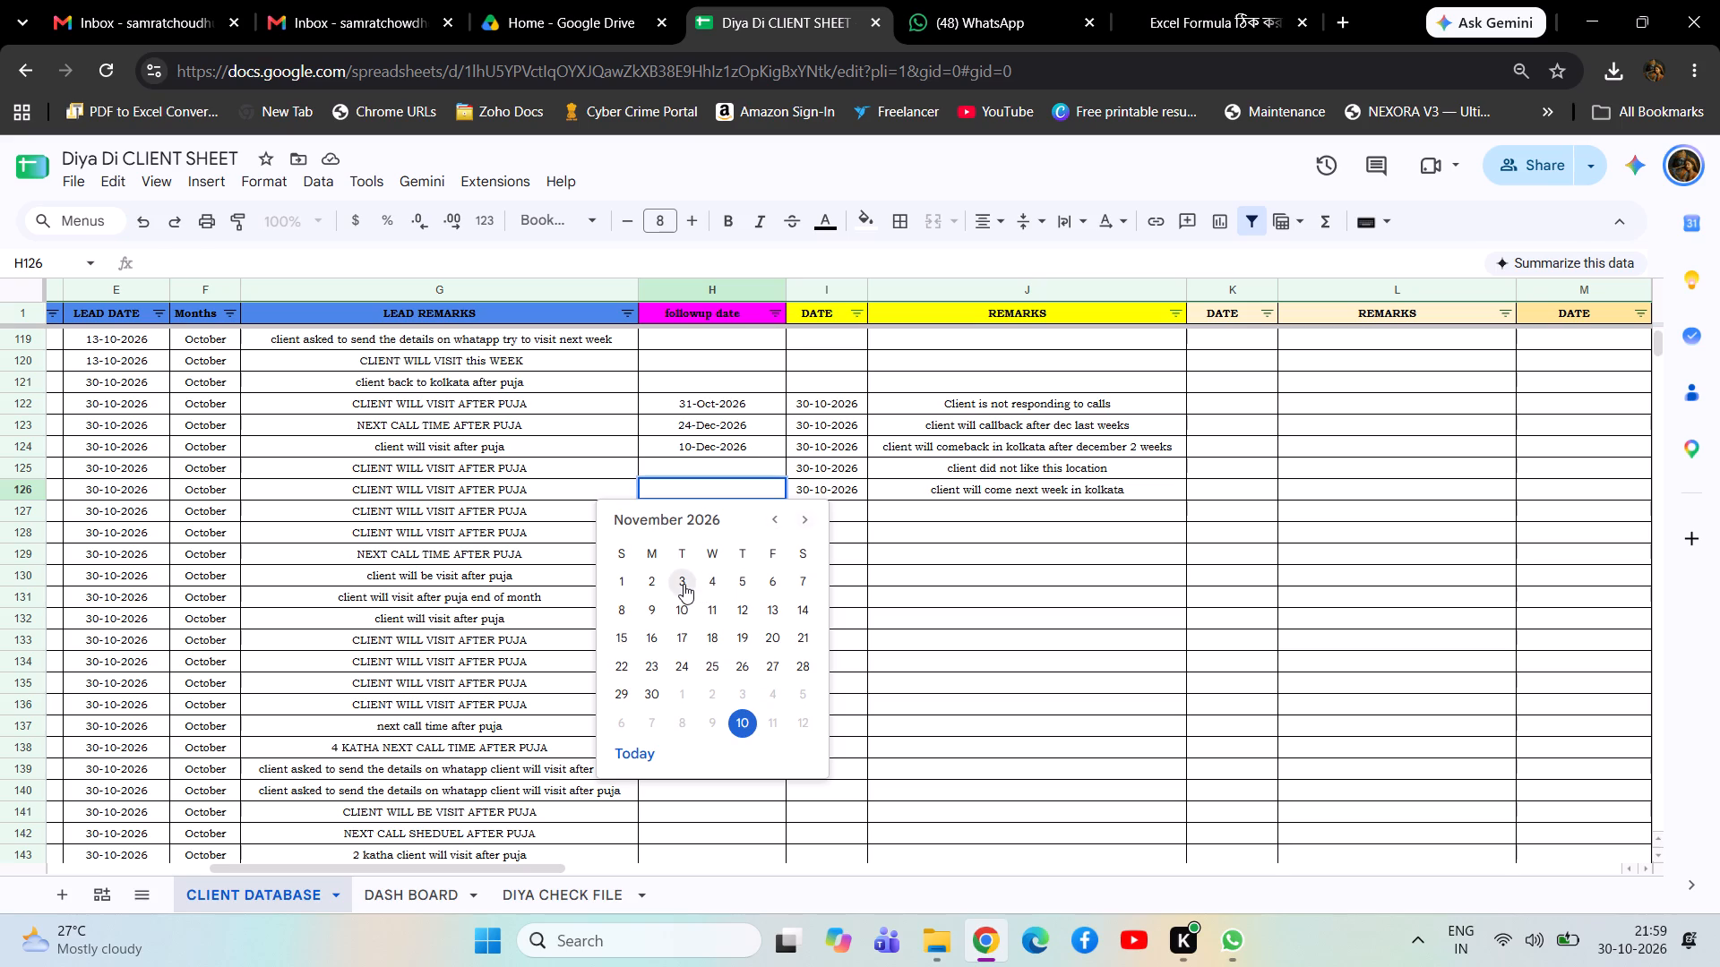
double_click(761, 490)
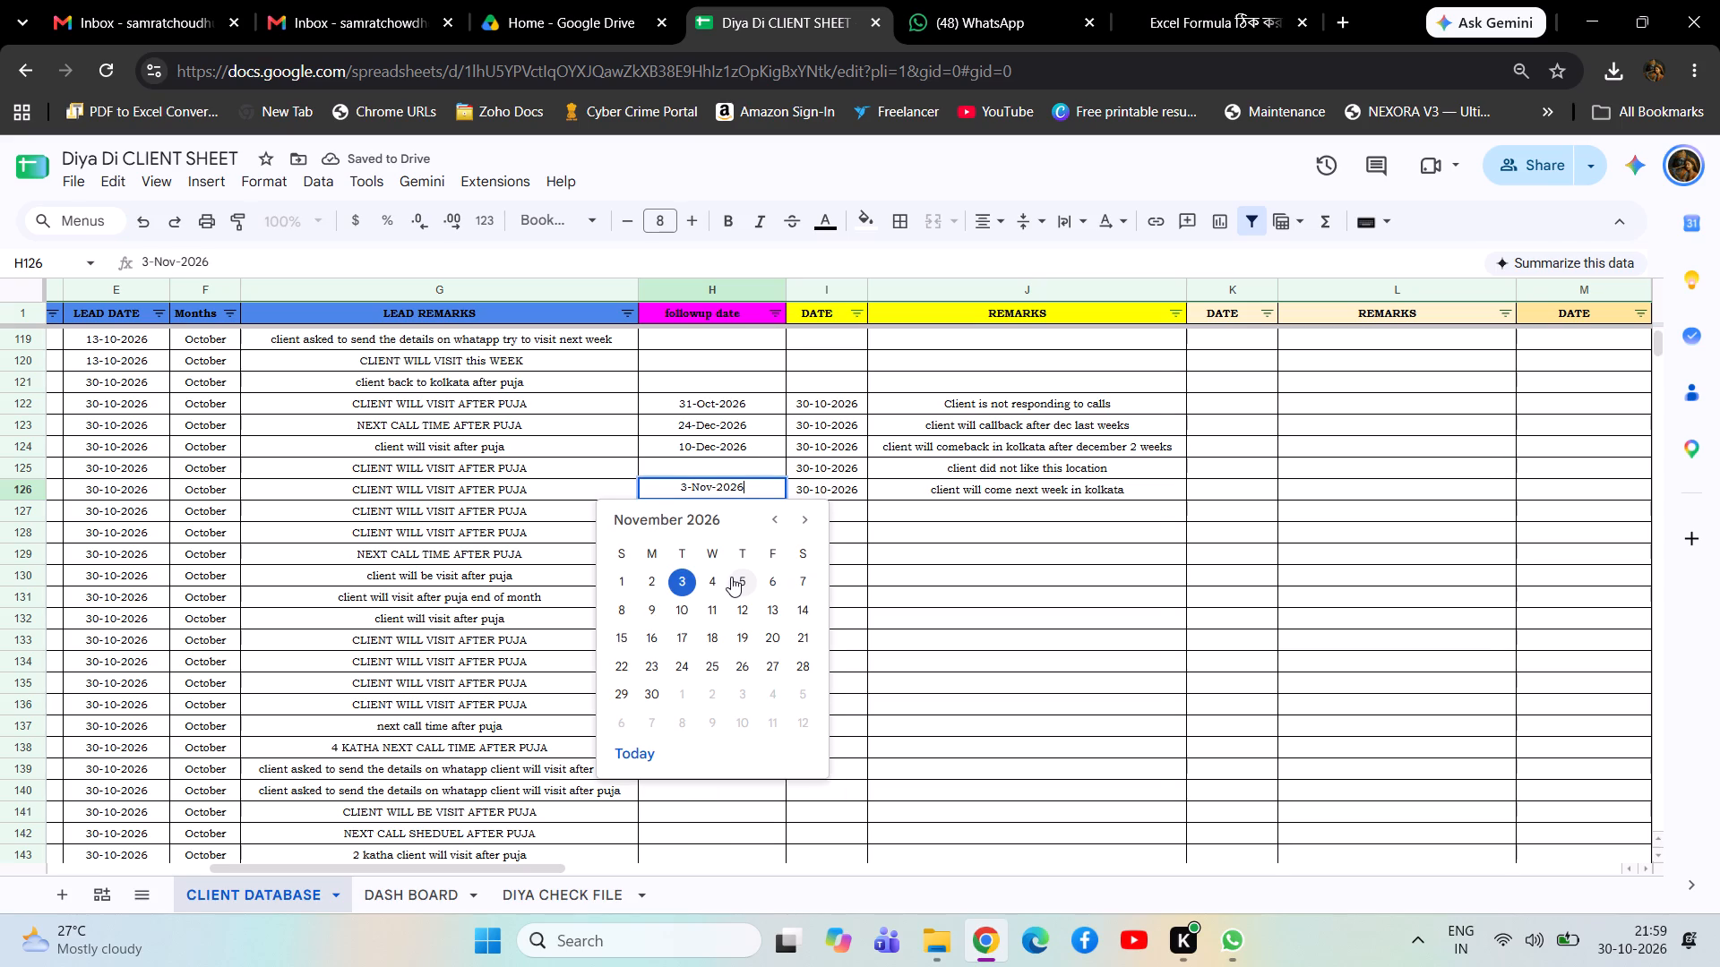
click(718, 582)
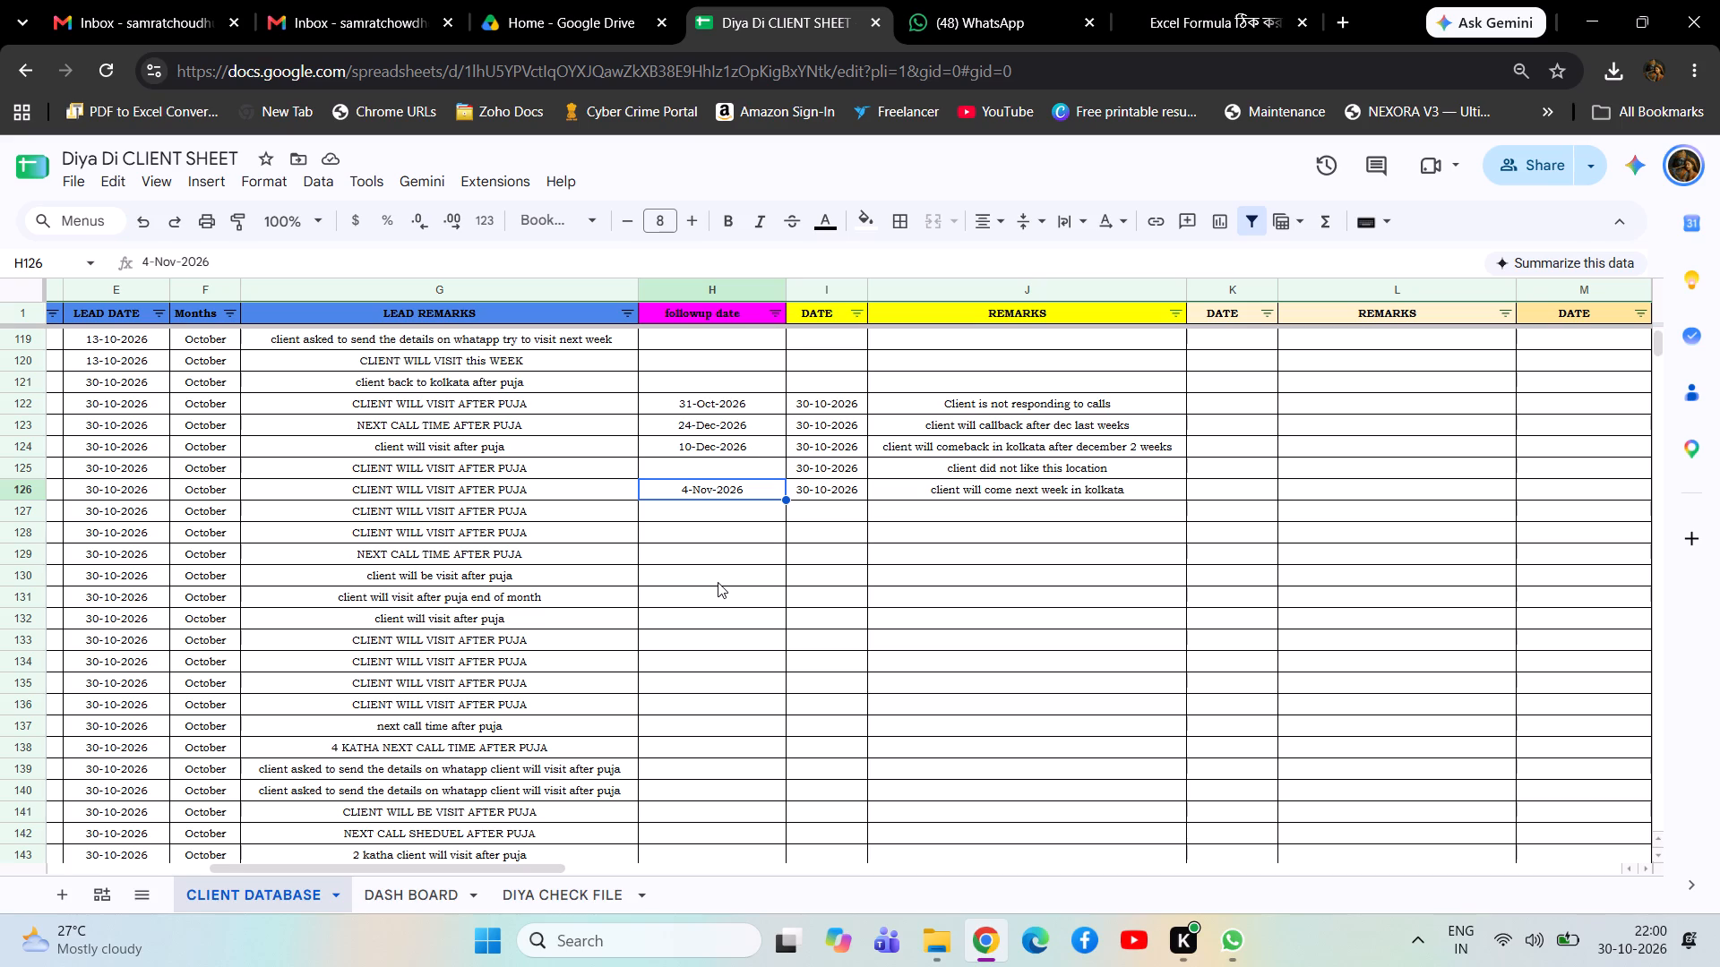
Fill the whole followup date column, from header cell H1 down to the last row, with light green.
key(ctrl+Up)
key(ctrl+Up)
key(ctrl+Up)
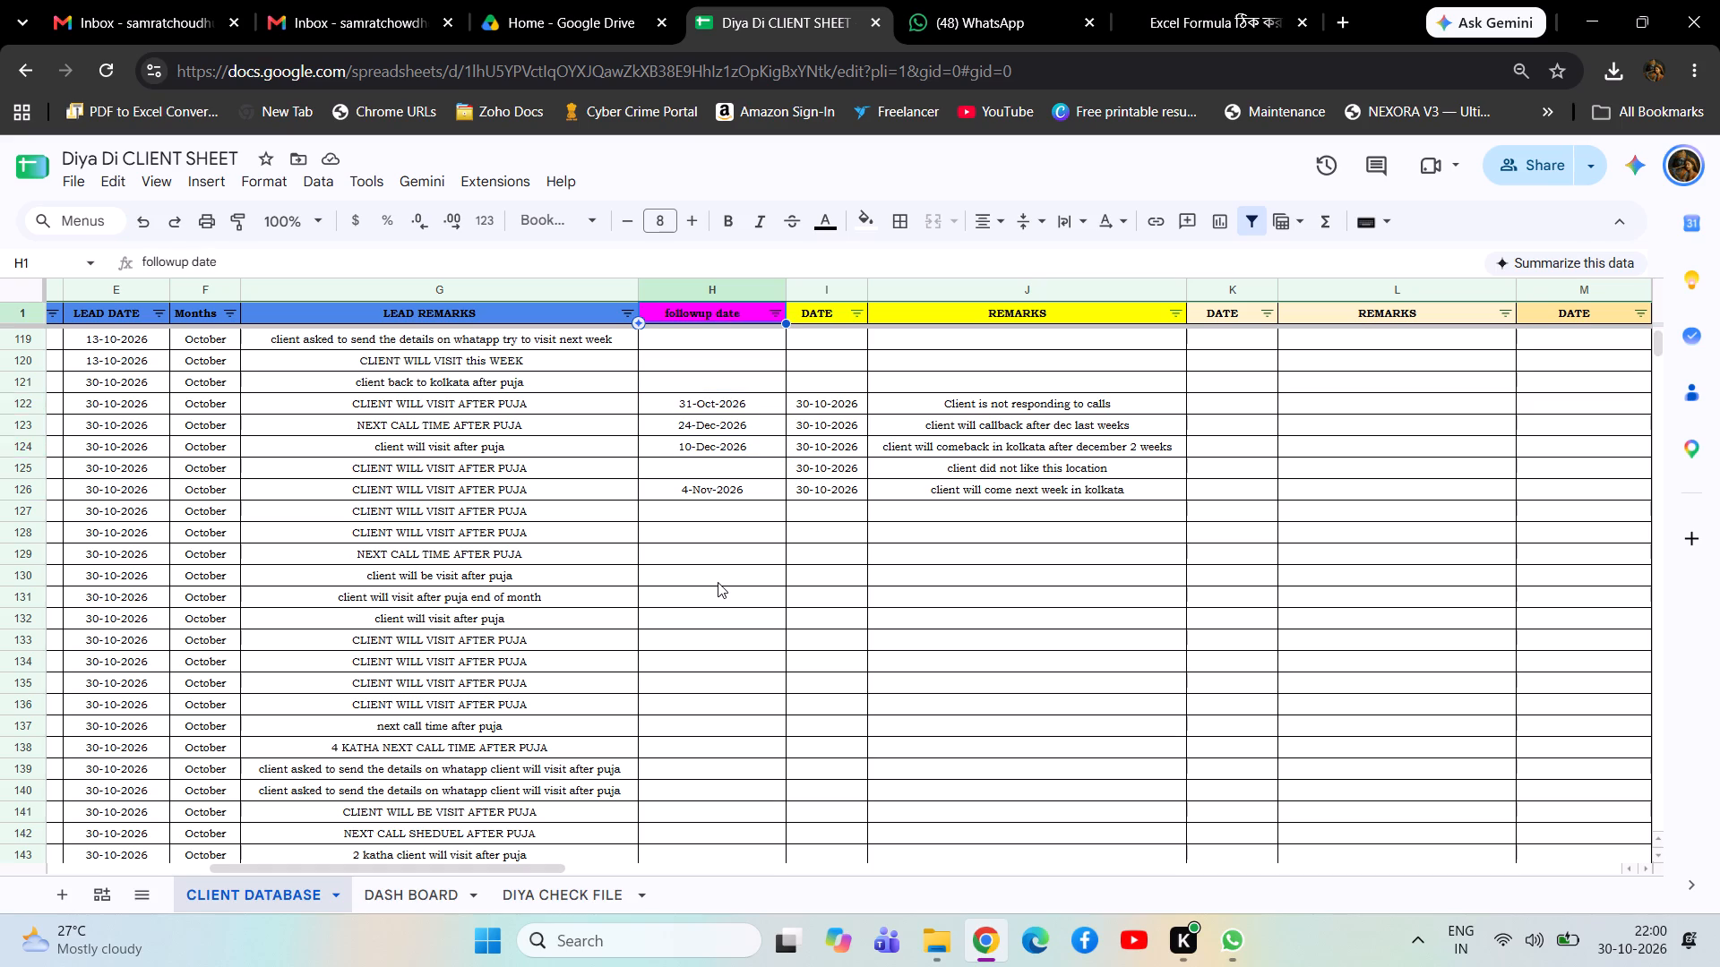
key(ctrl+shift+Down)
key(ctrl+shift+Down)
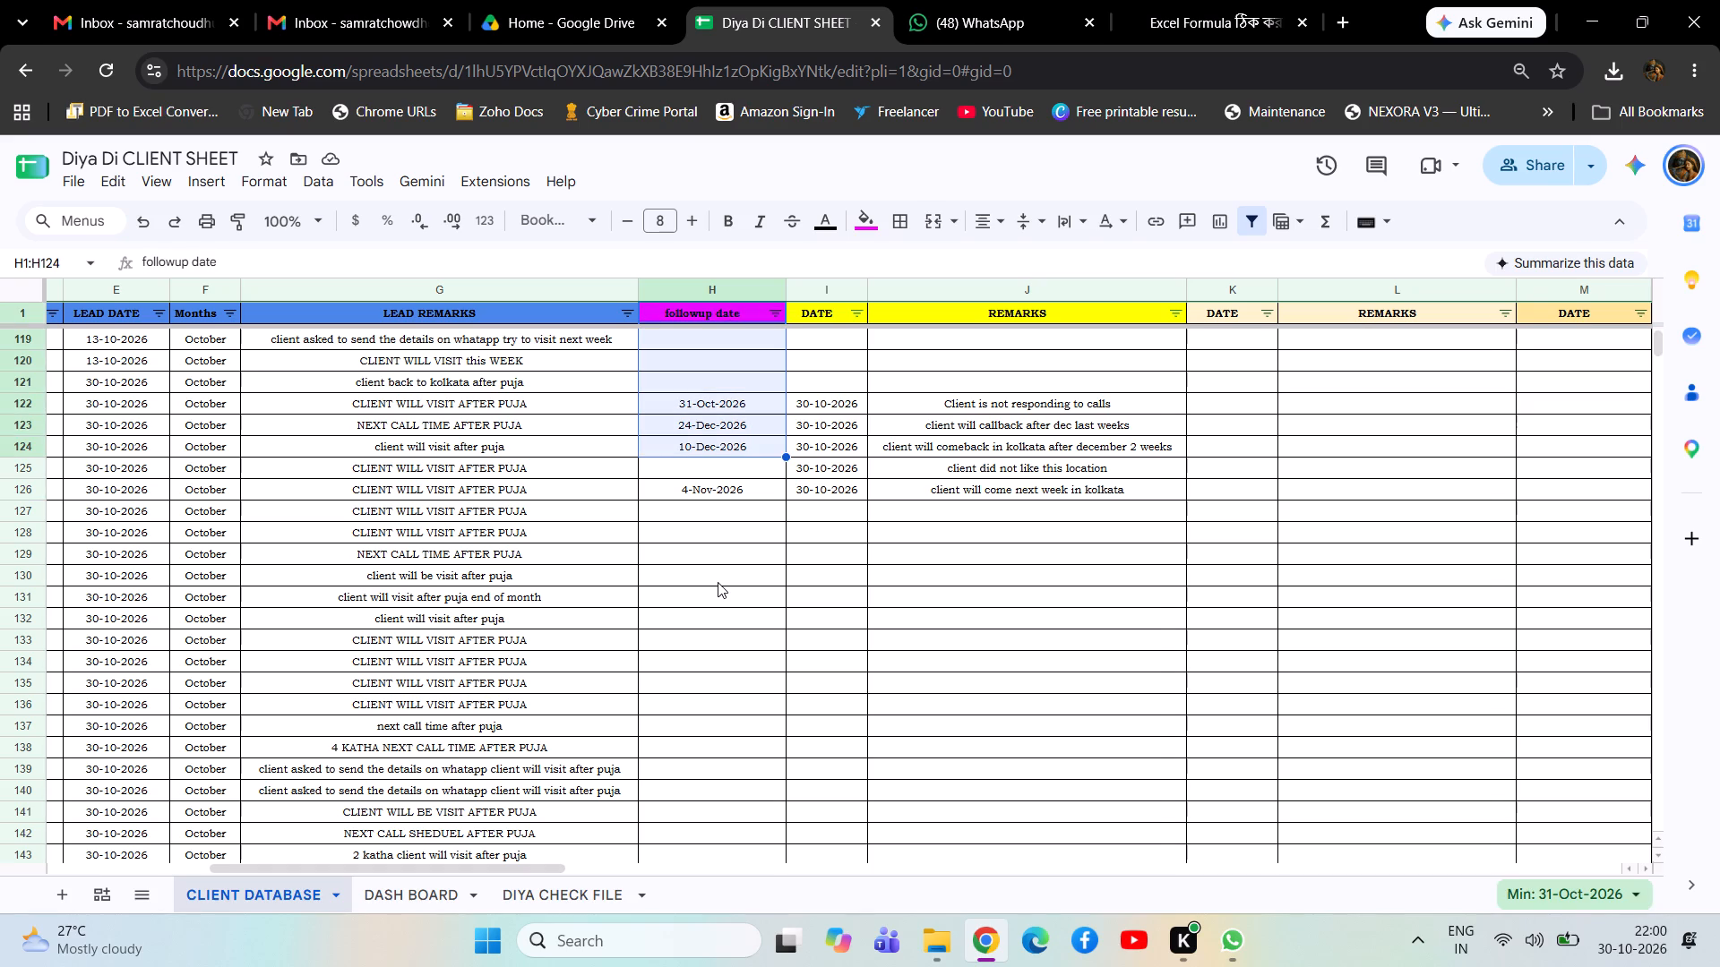
key(ctrl+shift+Down)
key(ctrl+shift+Down)
key(ctrl+shift+Down)
key(ctrl+shift+Down)
key(ctrl+shift+Down)
key(ctrl+shift+Down)
key(ctrl+shift+Down)
key(ctrl+shift+Down)
key(ctrl+shift+Down)
key(ctrl+shift+Down)
key(ctrl+shift+Down)
key(ctrl+shift+Down)
key(ctrl+shift+Down)
key(ctrl+shift+Down)
key(ctrl+shift+Down)
key(ctrl+shift+Down)
key(ctrl+shift+Down)
key(ctrl+shift+Down)
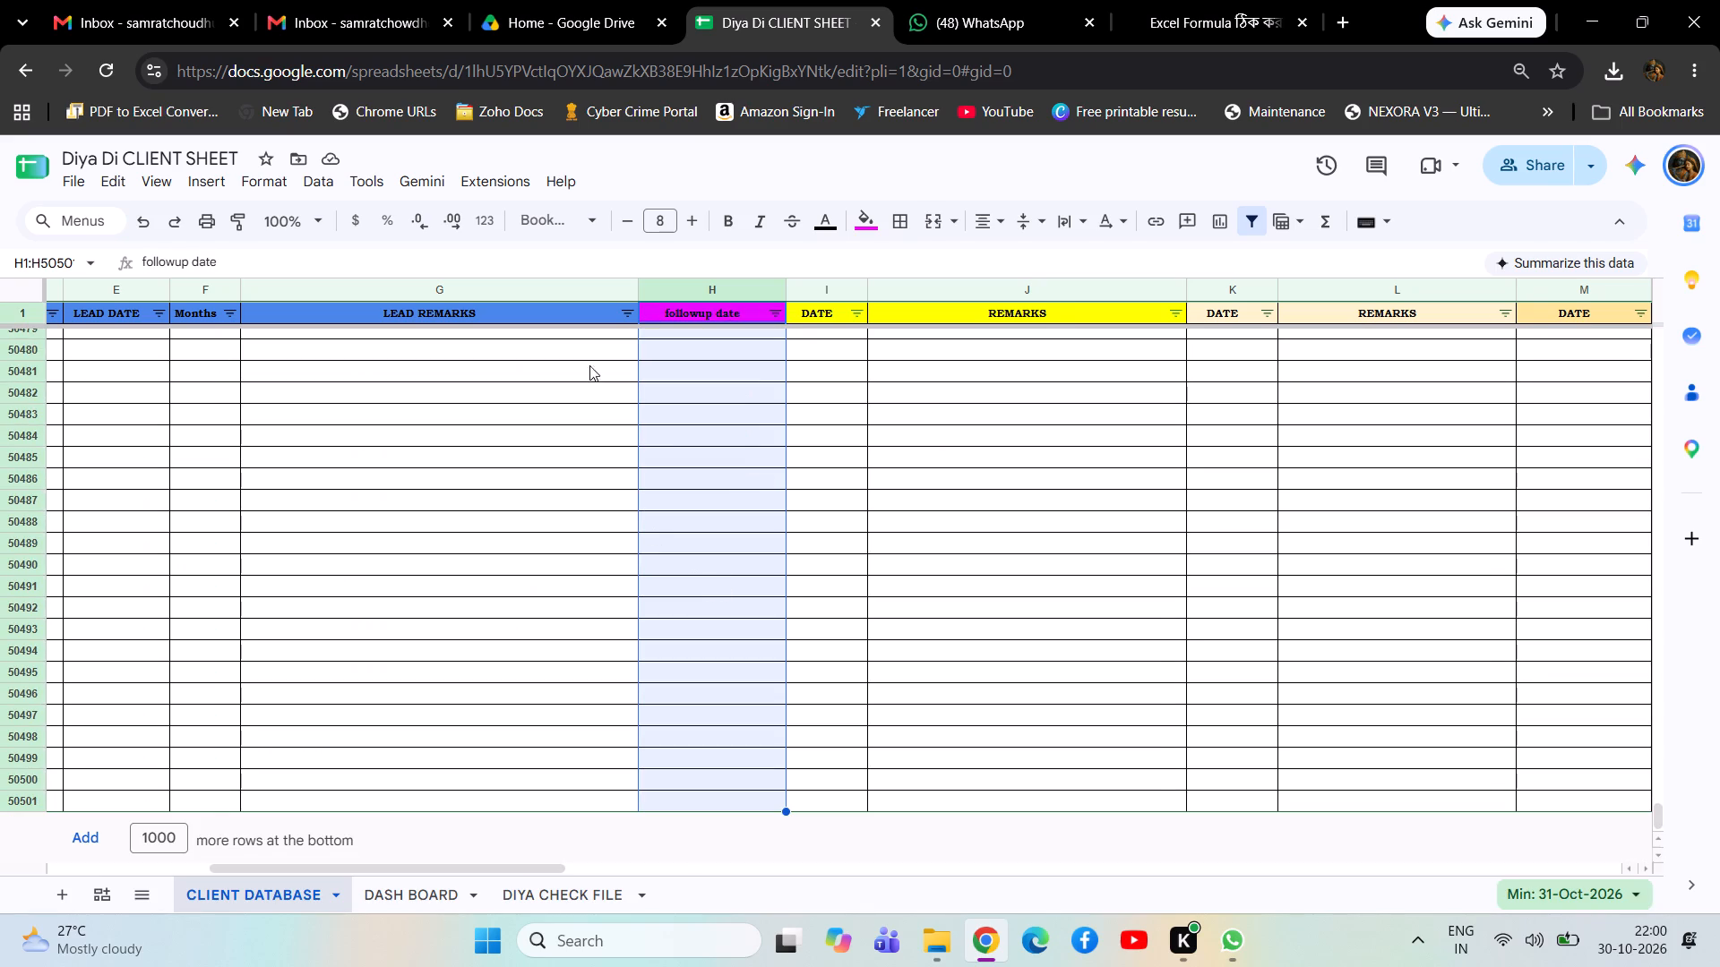
click(865, 224)
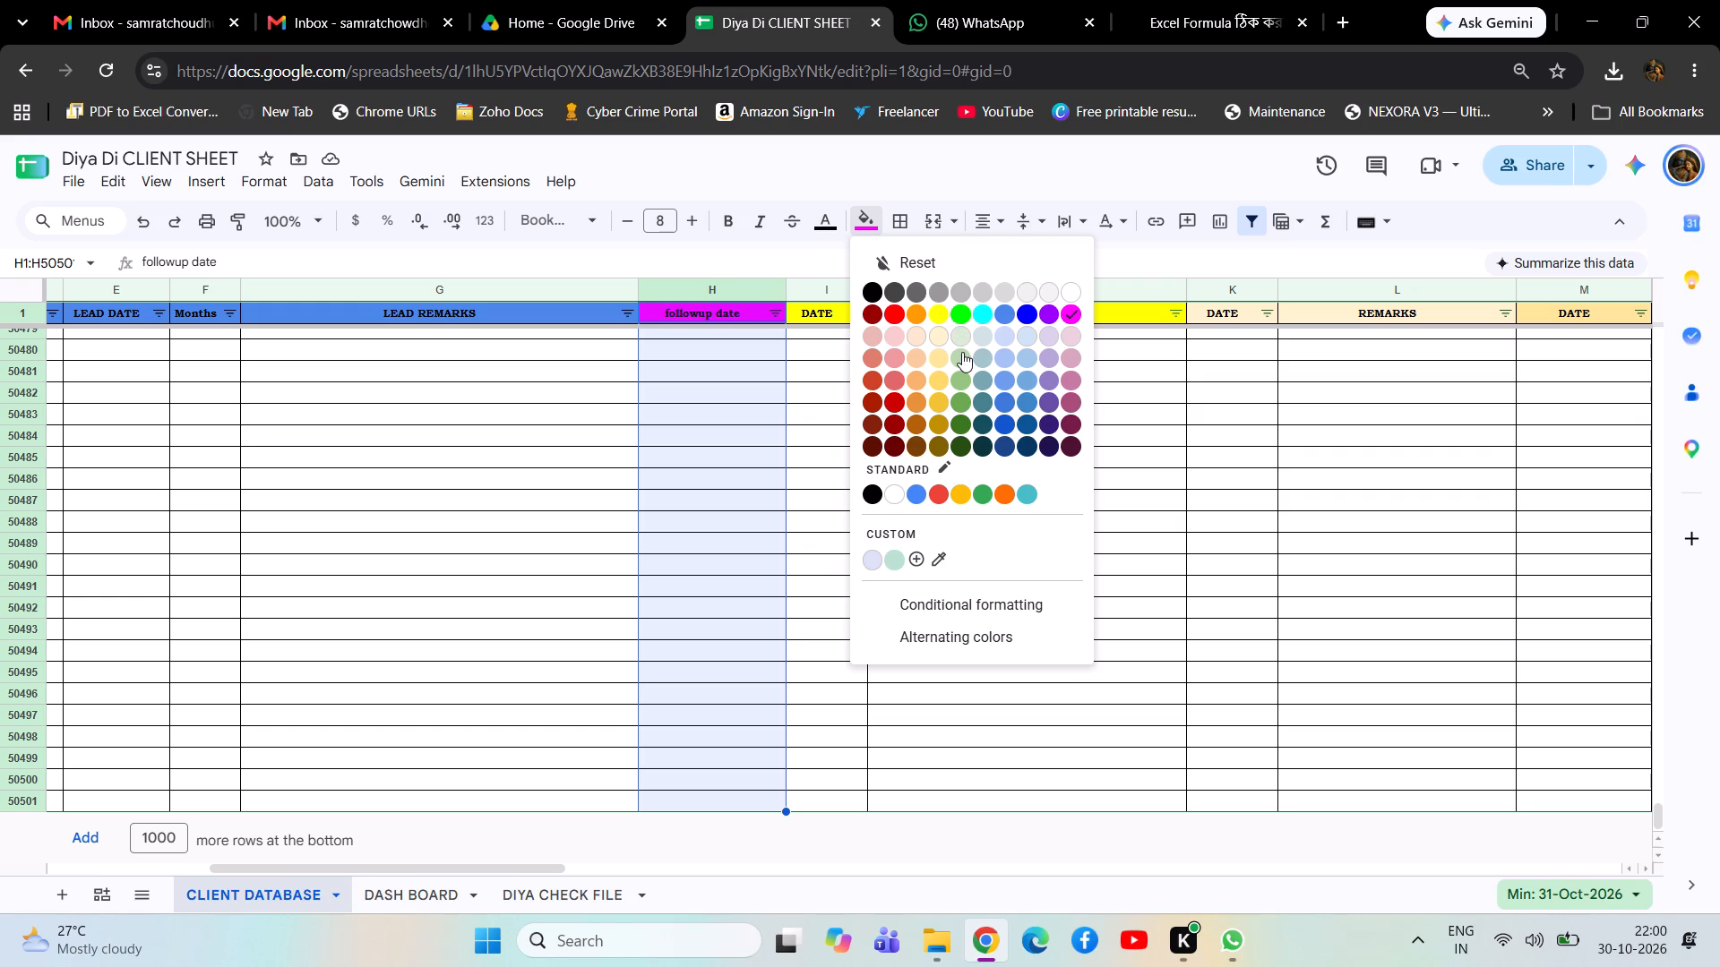
click(962, 352)
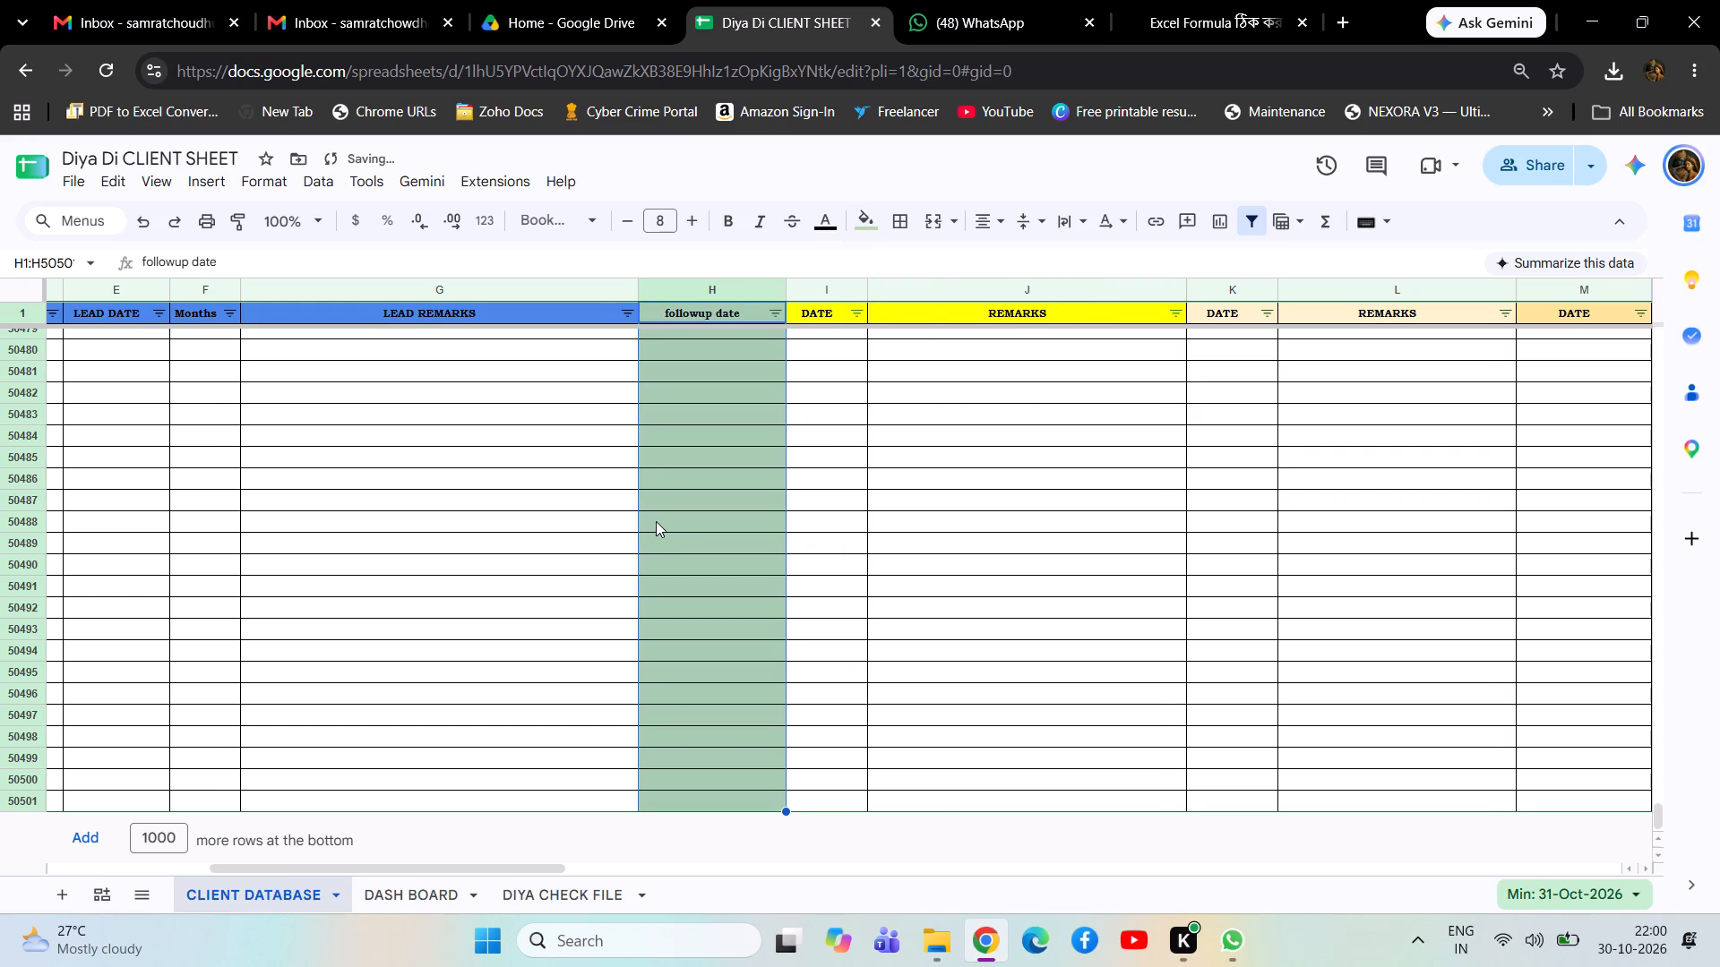
Return to the latest leads and look up the name and phone number of the lead in row 127, column A.
click(656, 521)
key(ctrl+Up)
key(Up)
key(Up)
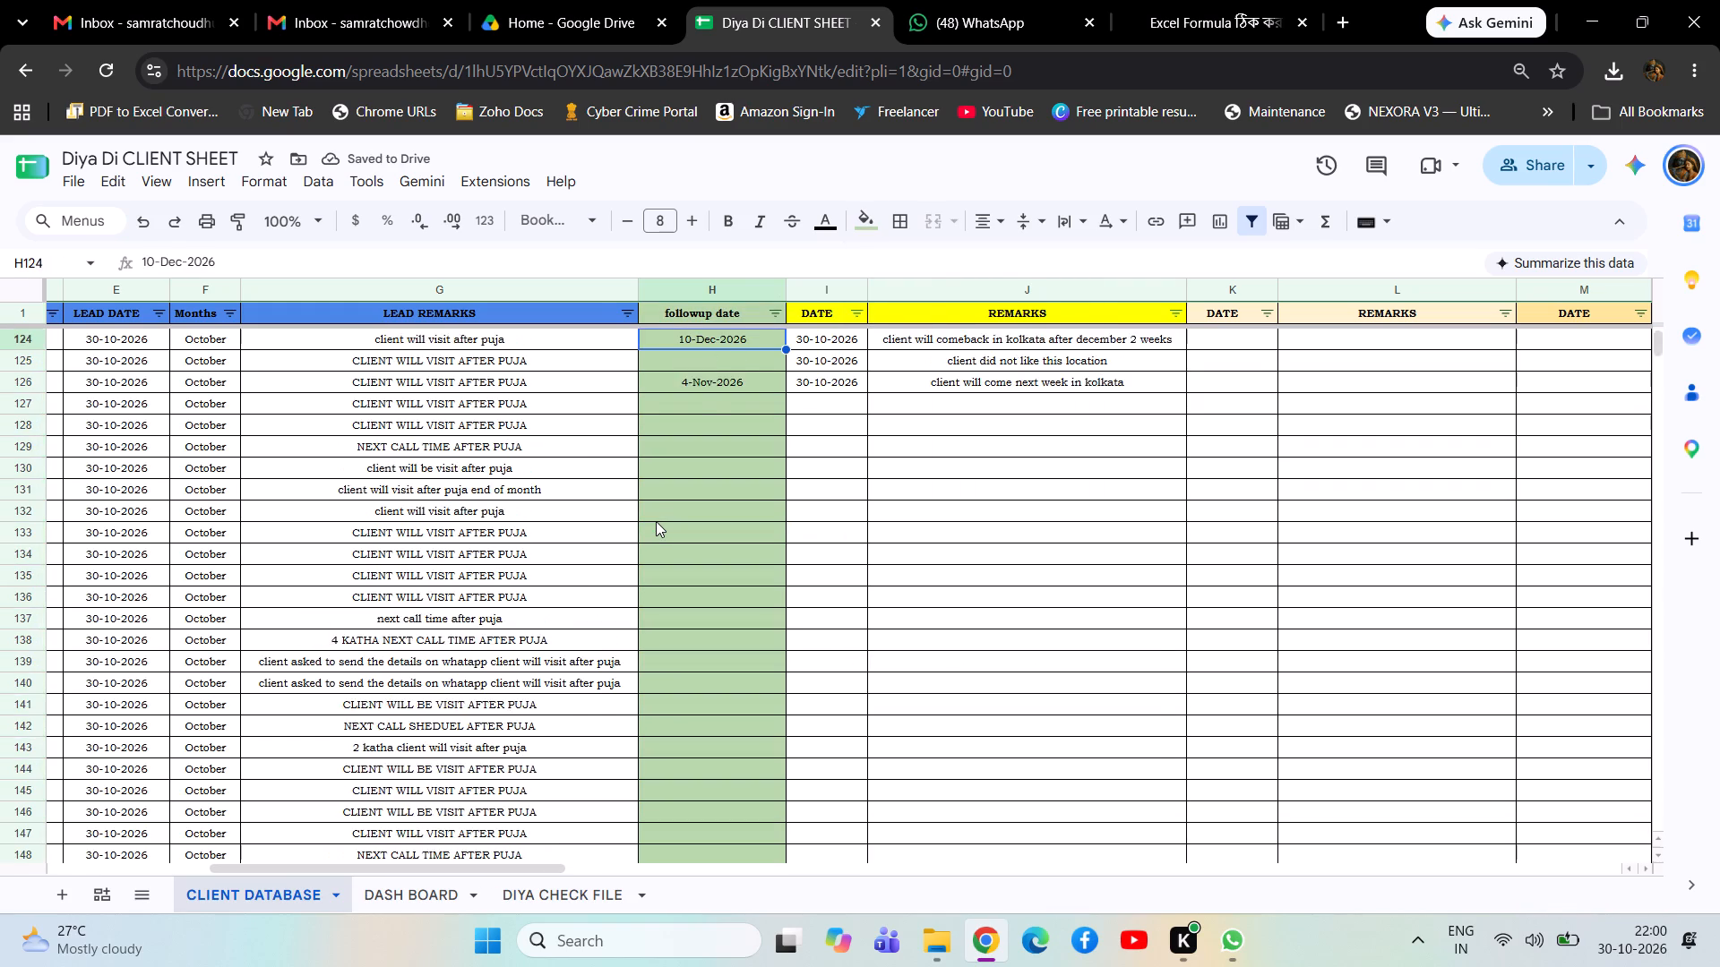
key(Up)
key(Down)
key(Down)
key(Down)
key(Right)
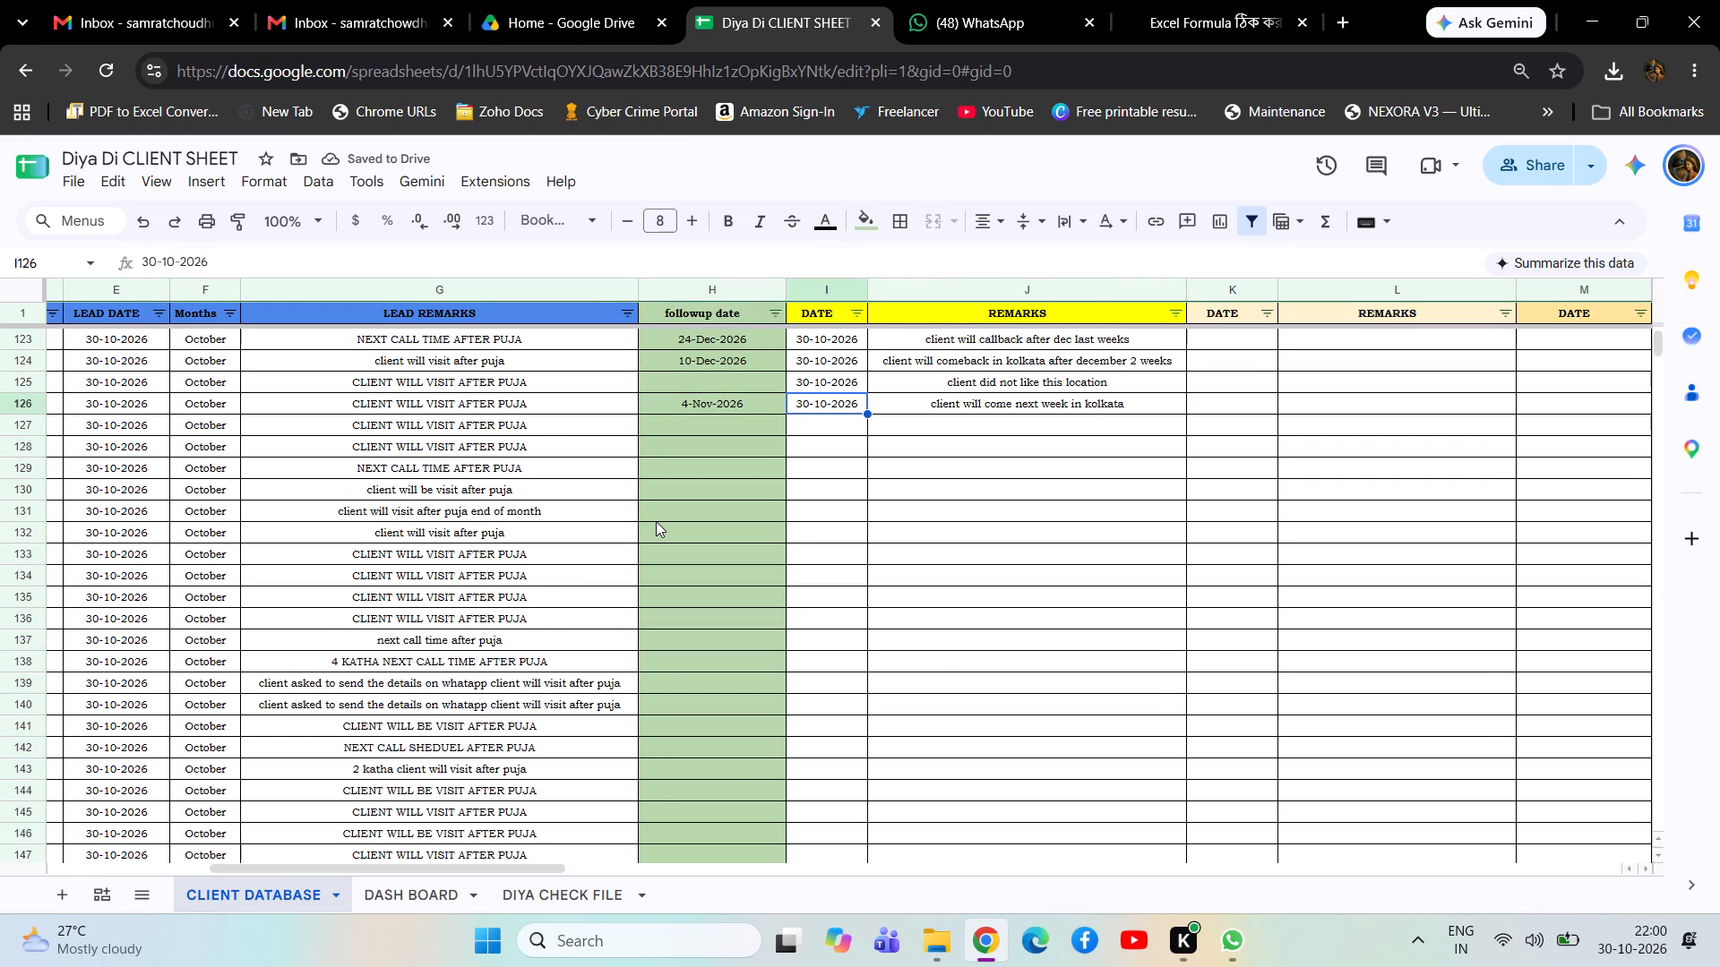
key(Left)
key(Left)
key(Left)
key(Left)
key(Left)
key(Left)
key(Left)
key(Left)
key(Left)
key(Left)
key(Left)
key(Left)
key(Left)
key(Left)
key(Left)
key(Left)
key(Left)
key(Left)
key(Left)
key(Left)
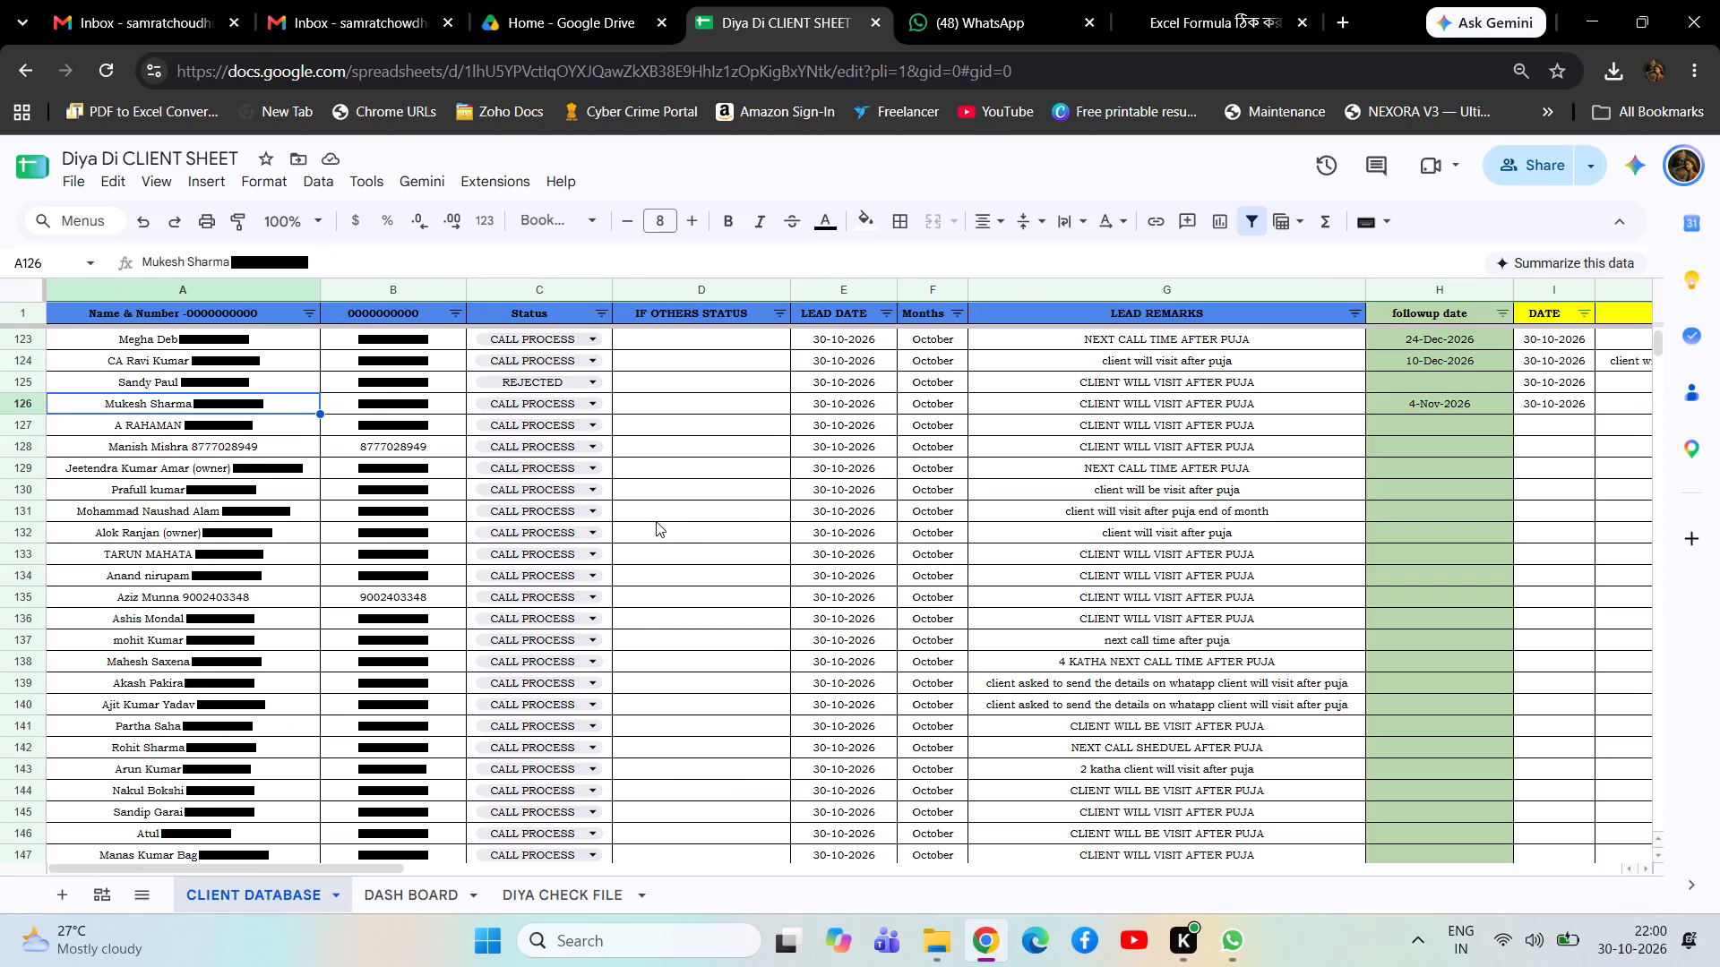
key(Down)
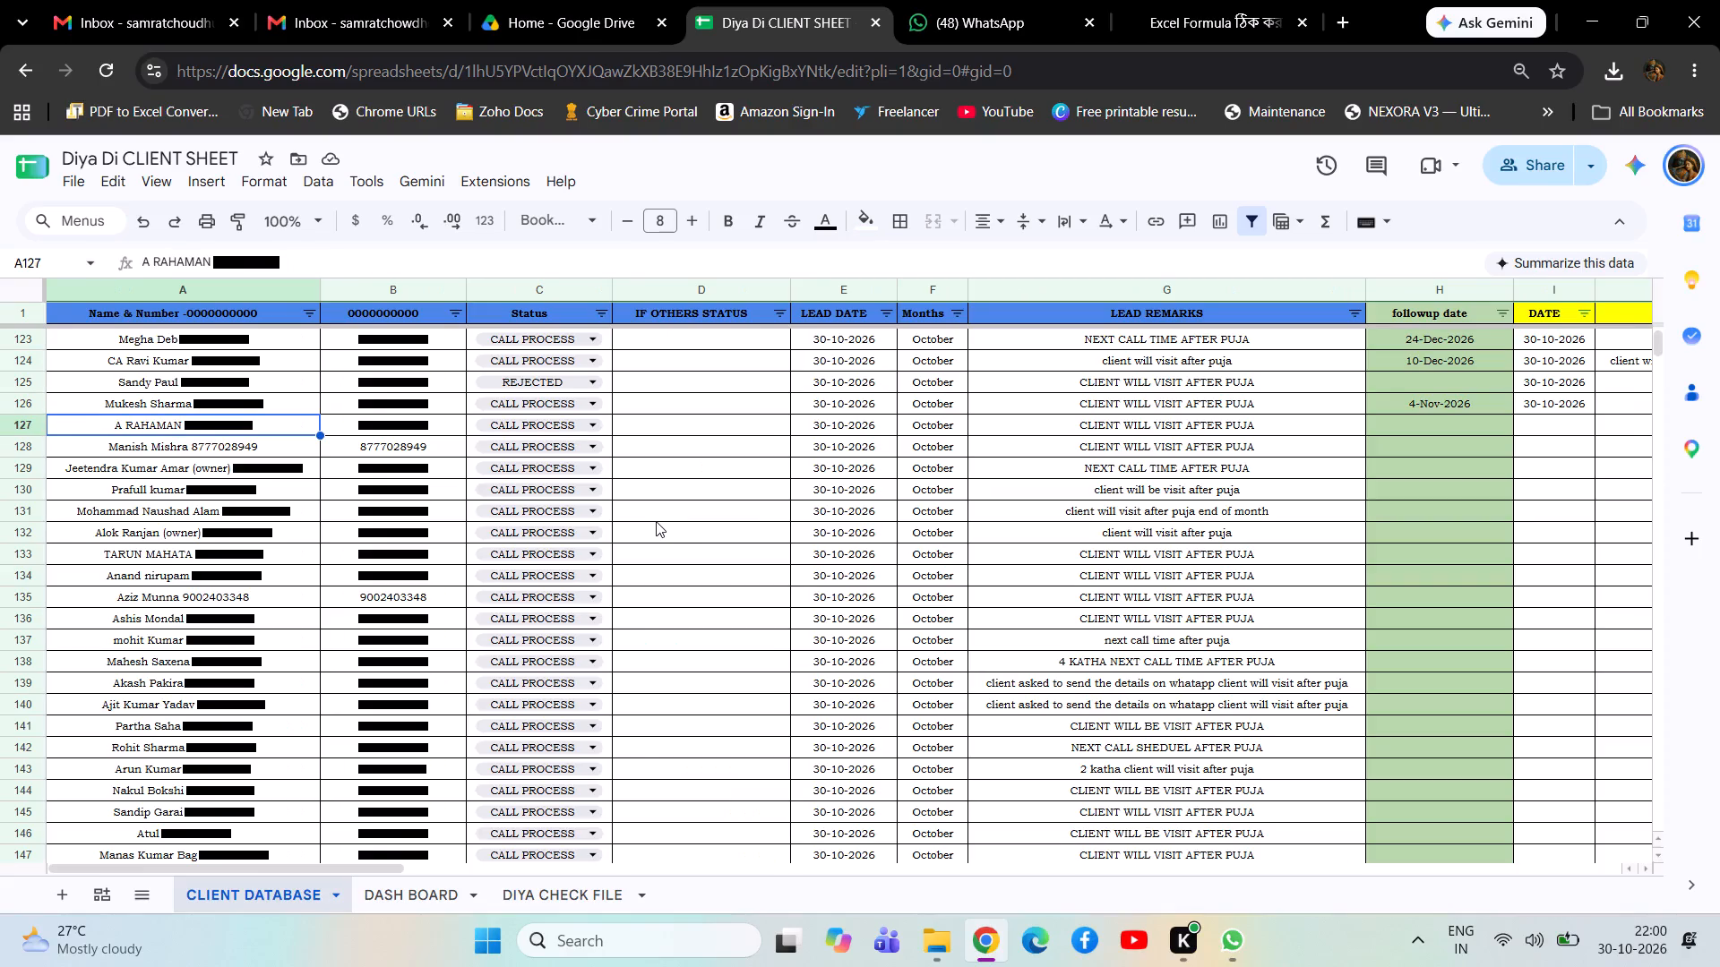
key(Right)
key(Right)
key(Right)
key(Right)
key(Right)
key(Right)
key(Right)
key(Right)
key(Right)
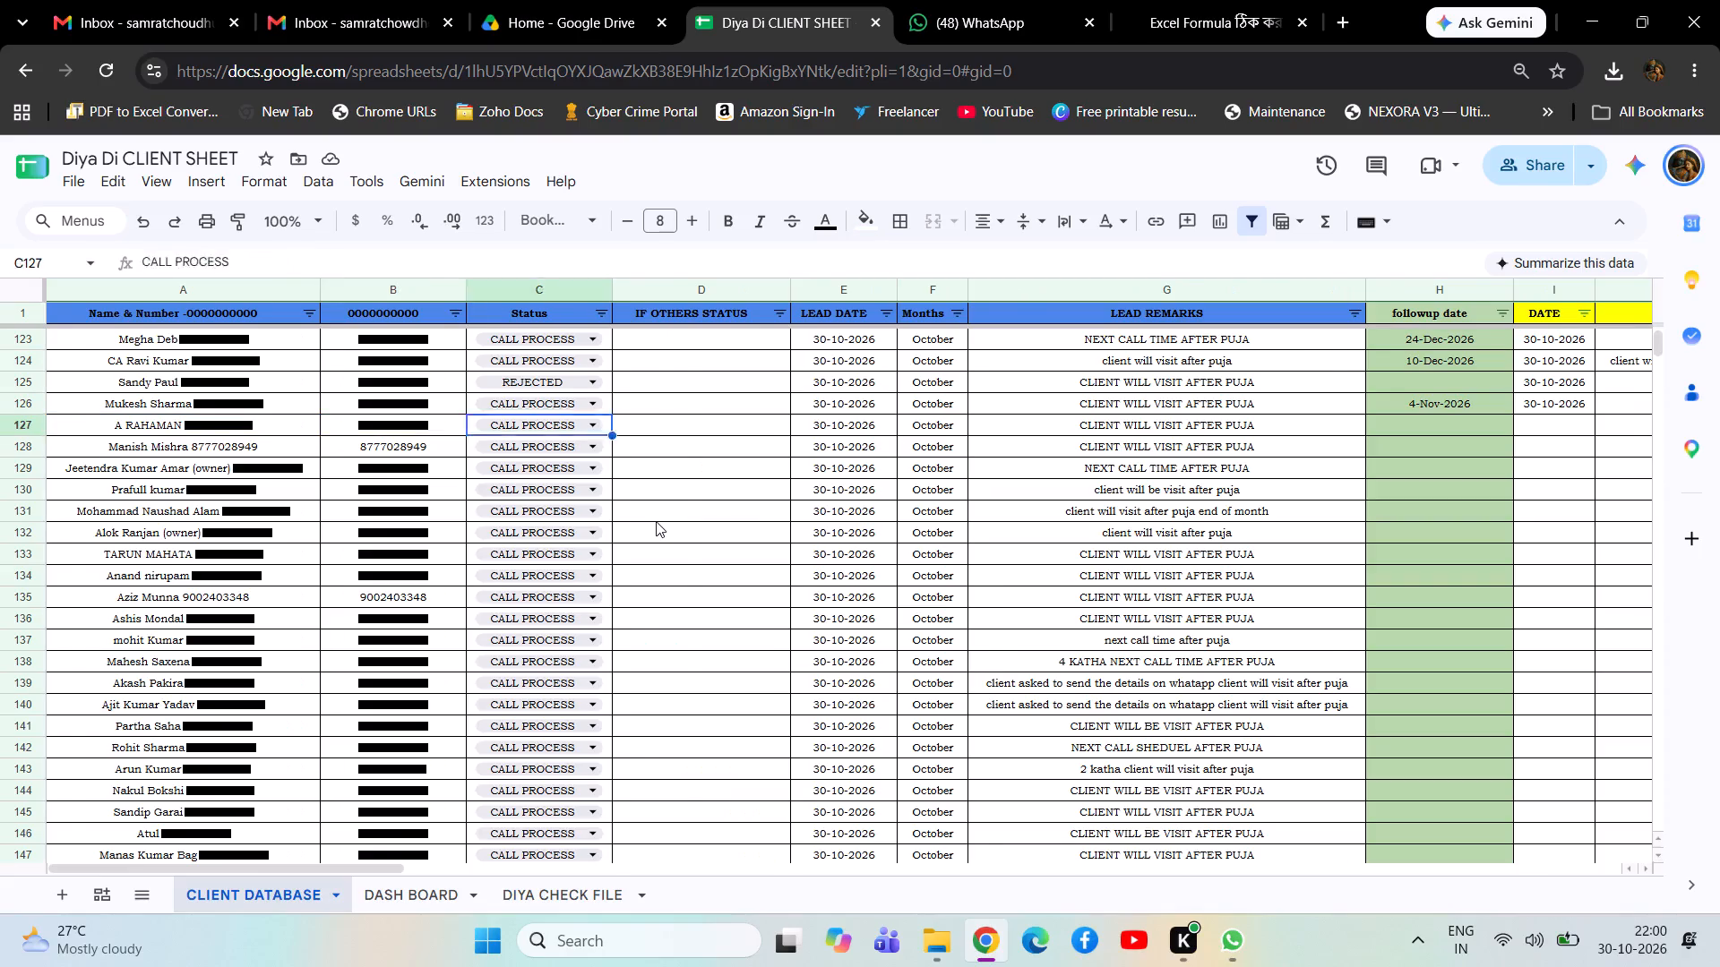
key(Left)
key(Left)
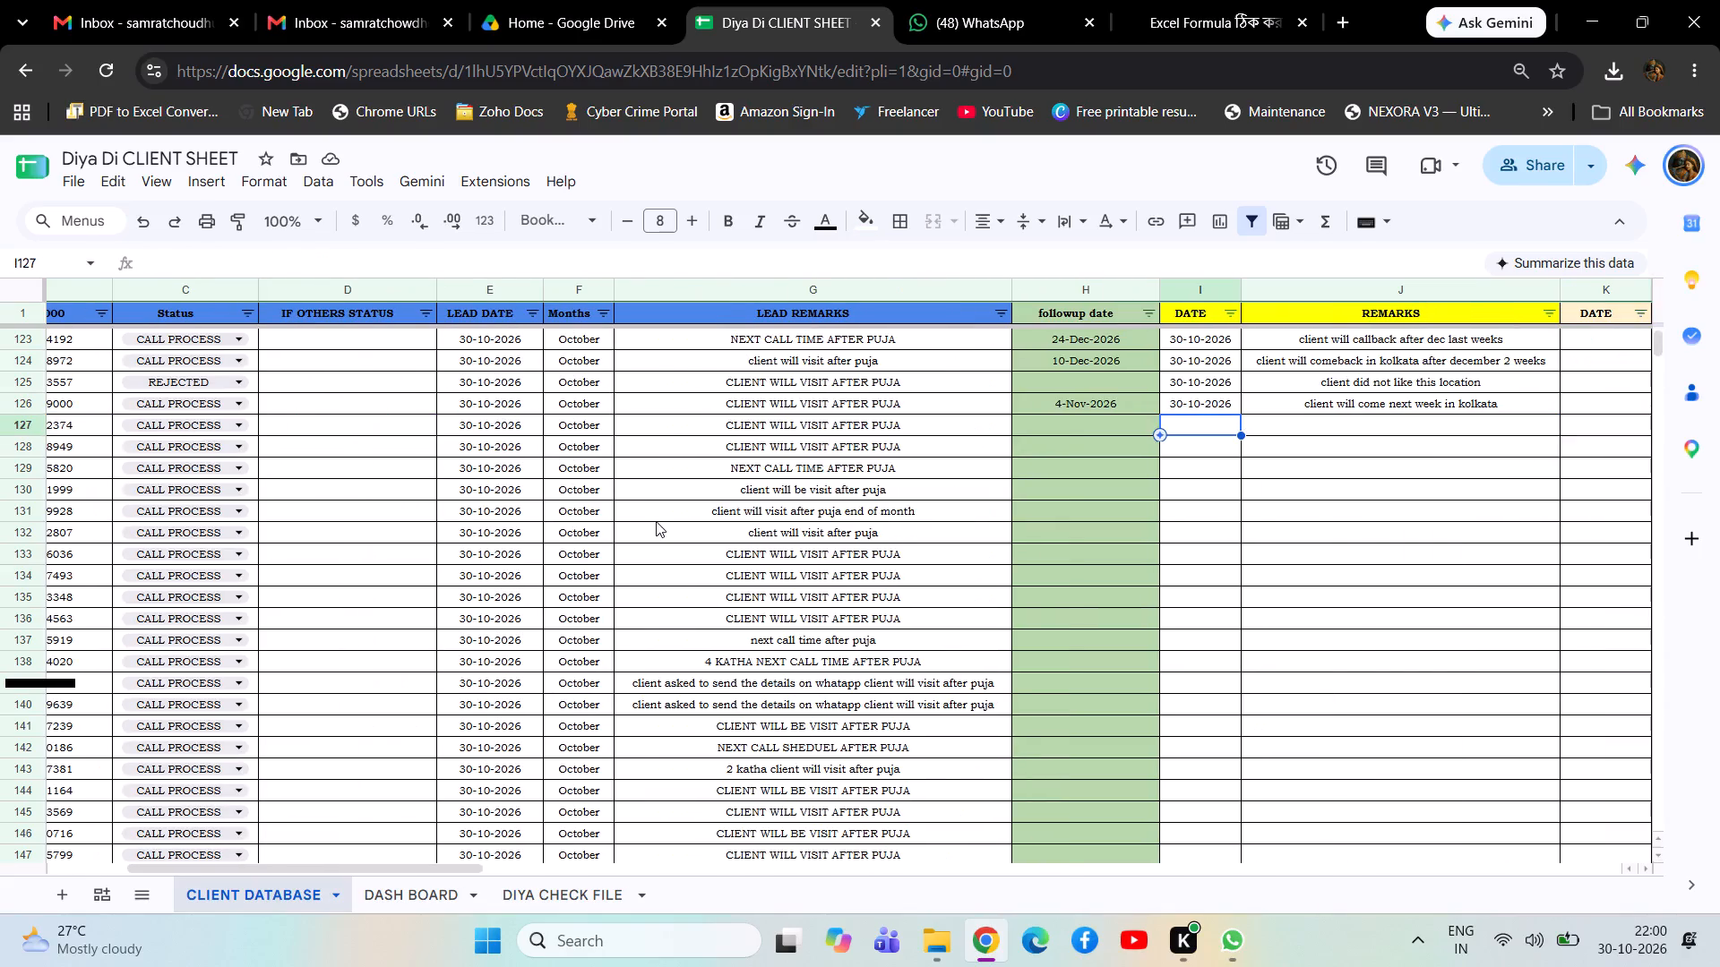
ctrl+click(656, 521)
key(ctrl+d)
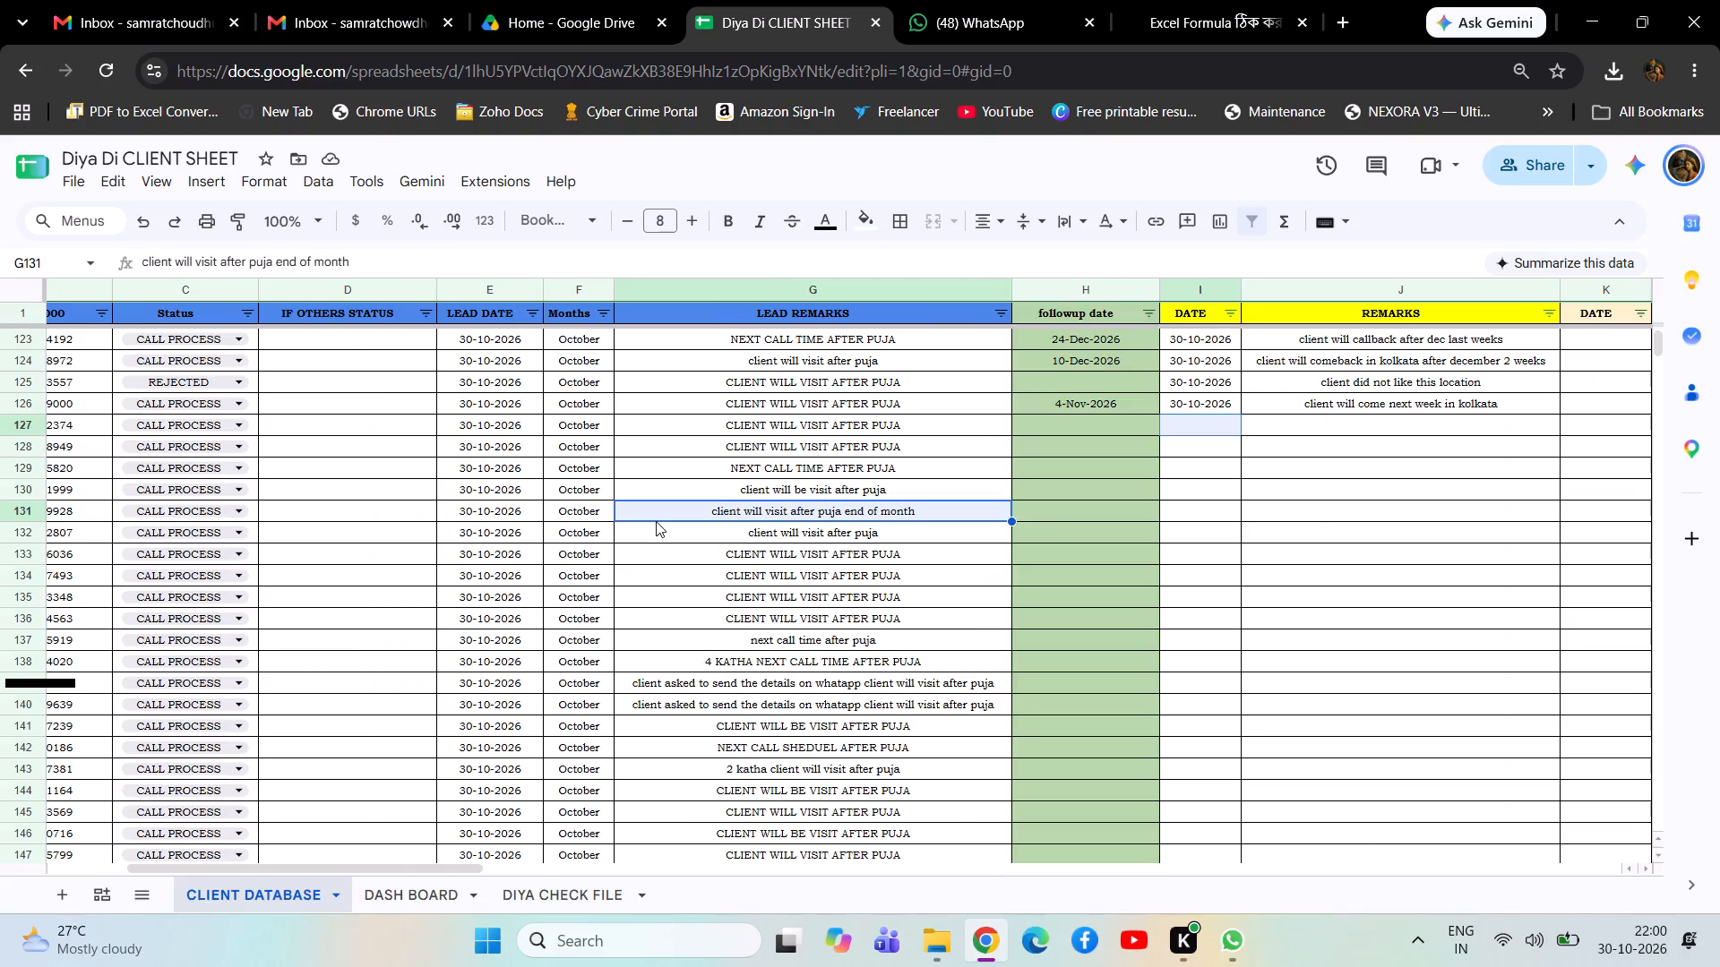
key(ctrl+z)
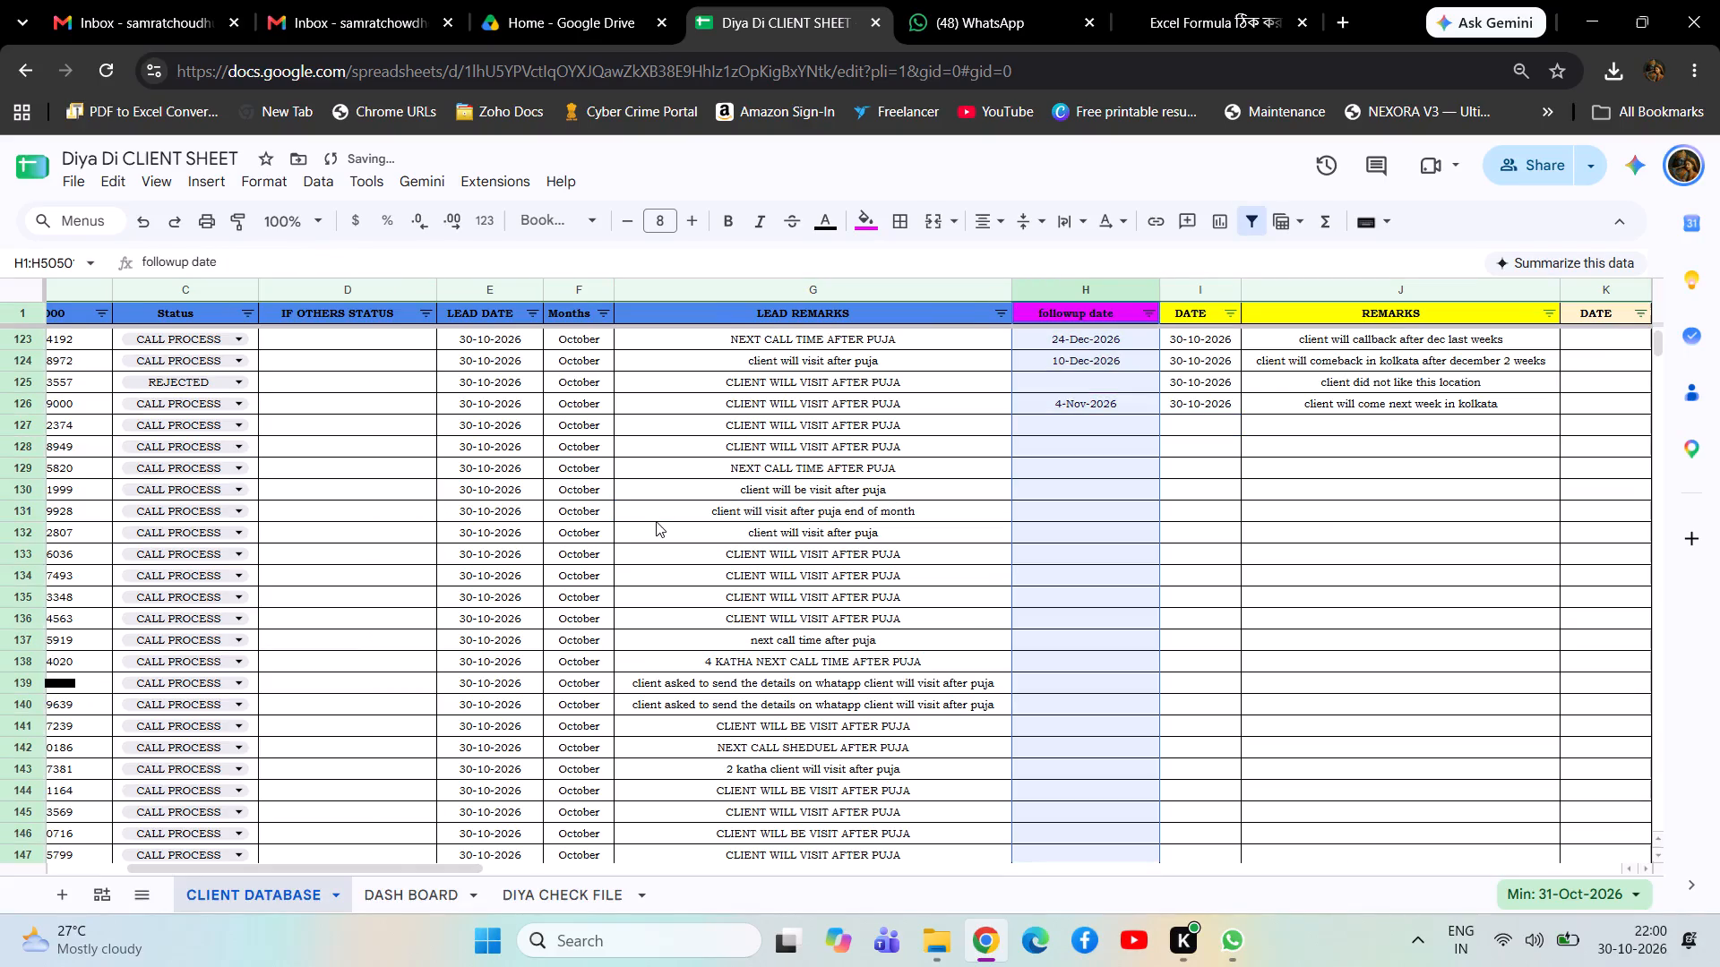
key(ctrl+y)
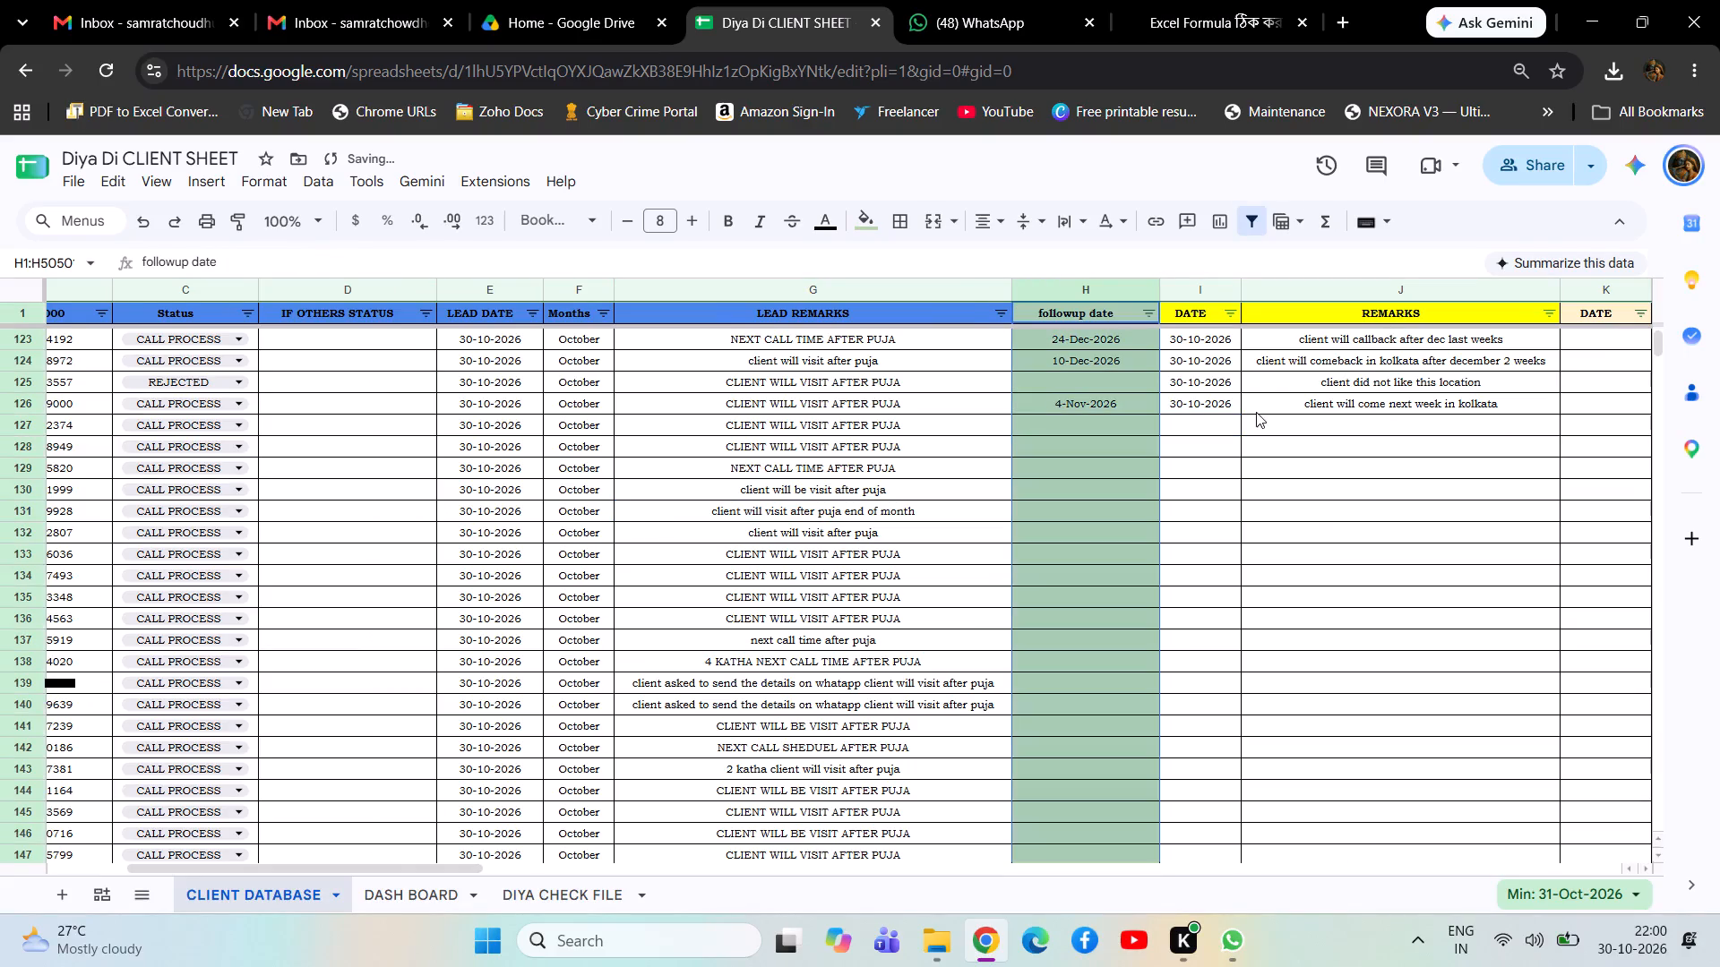
Look up the name and phone number of the lead in row 127 again.
click(1220, 424)
key(Left)
key(Left)
key(Left)
key(Left)
key(Left)
key(Left)
key(Left)
key(Left)
key(Left)
key(Left)
key(Left)
key(Left)
key(Left)
key(Left)
key(Left)
key(Left)
key(Left)
key(Left)
key(Left)
key(Left)
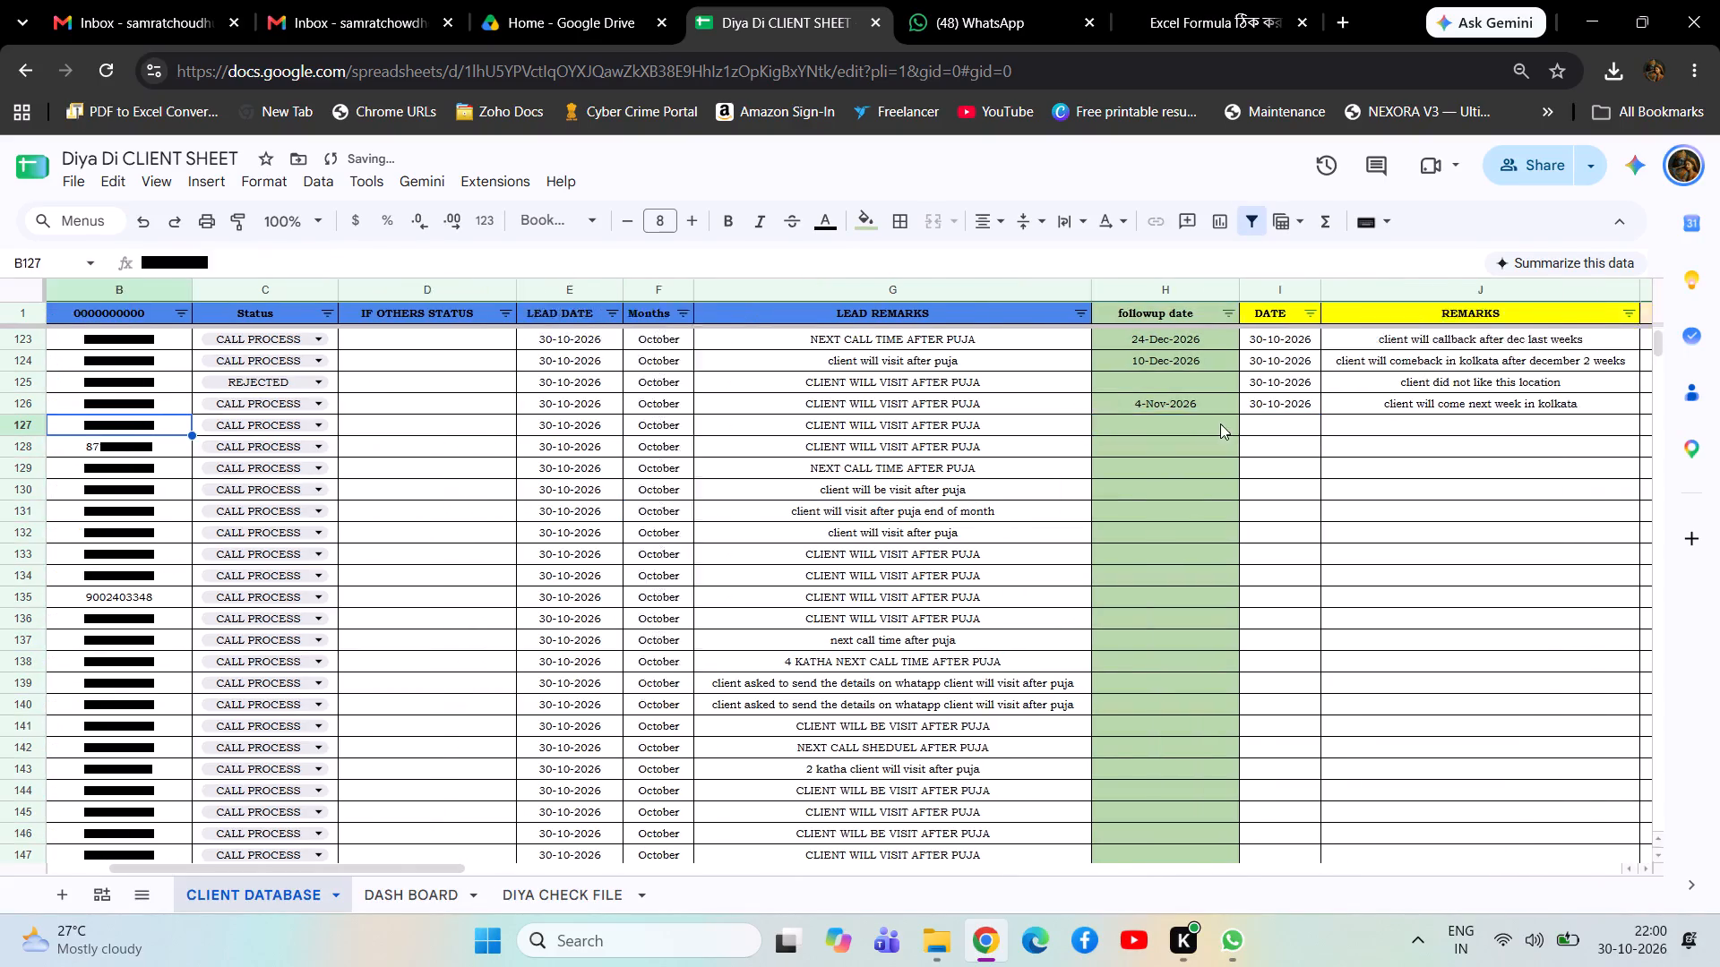
Fill the call date 30-10-2026 from the row above into I127.
key(Right)
key(Right)
key(Right)
key(Right)
key(Right)
key(Right)
key(Right)
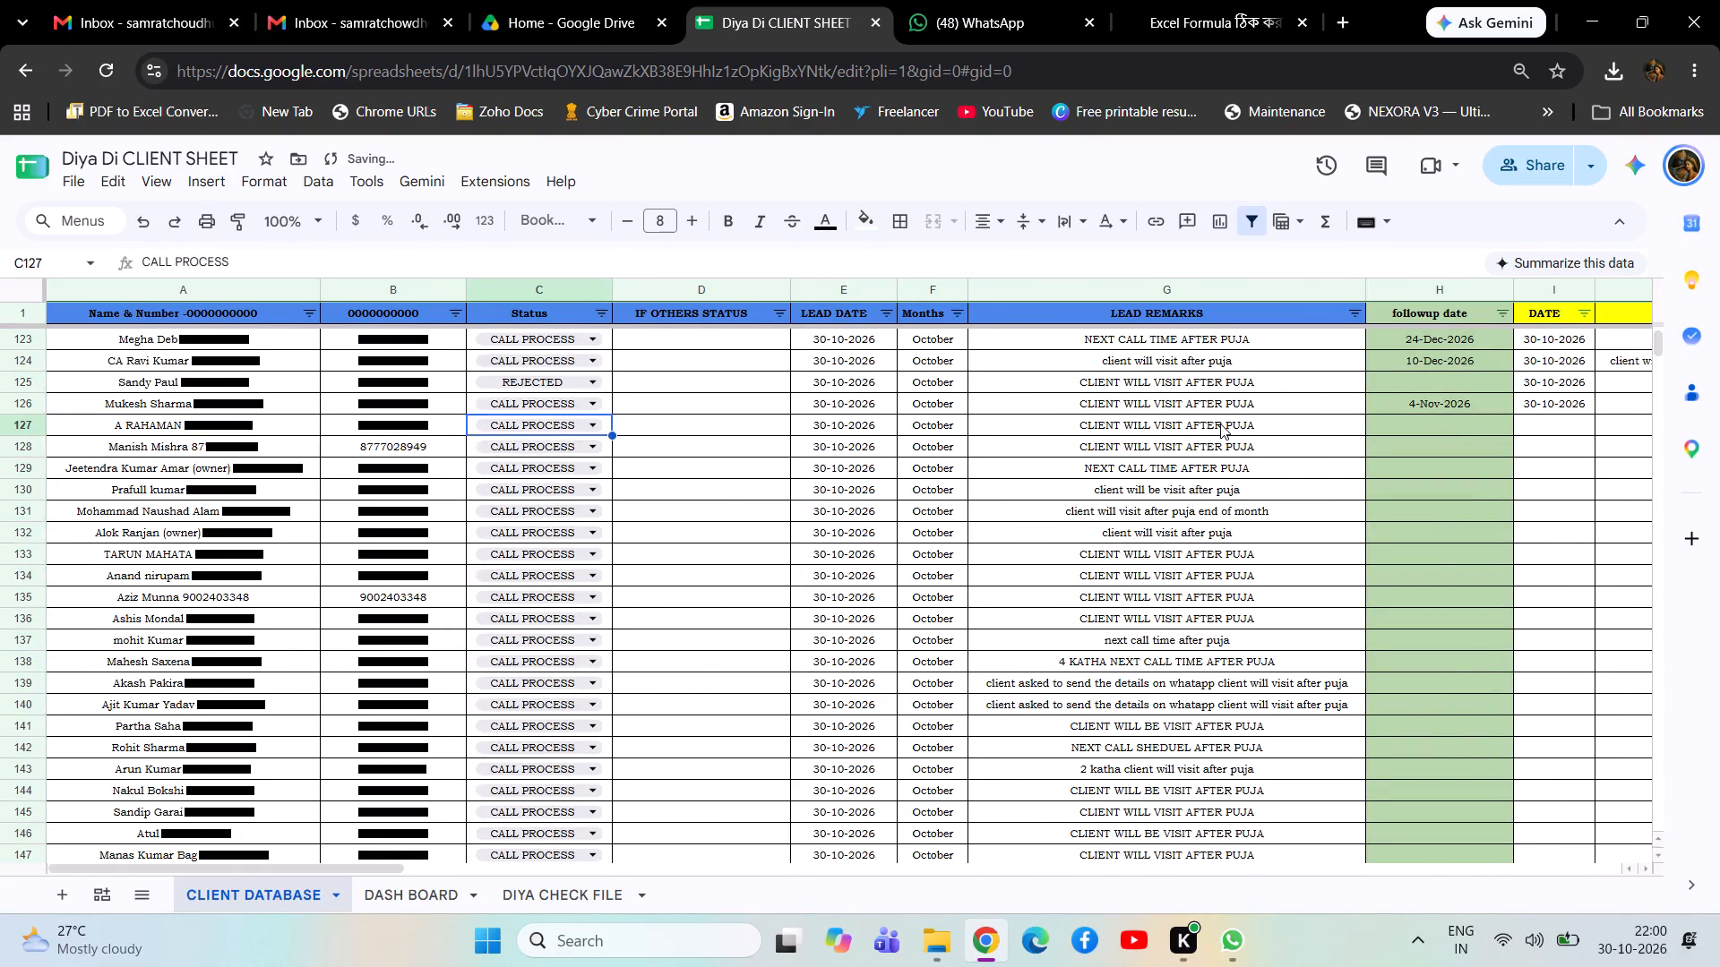
key(Right)
key(Right)
key(Right)
key(Left)
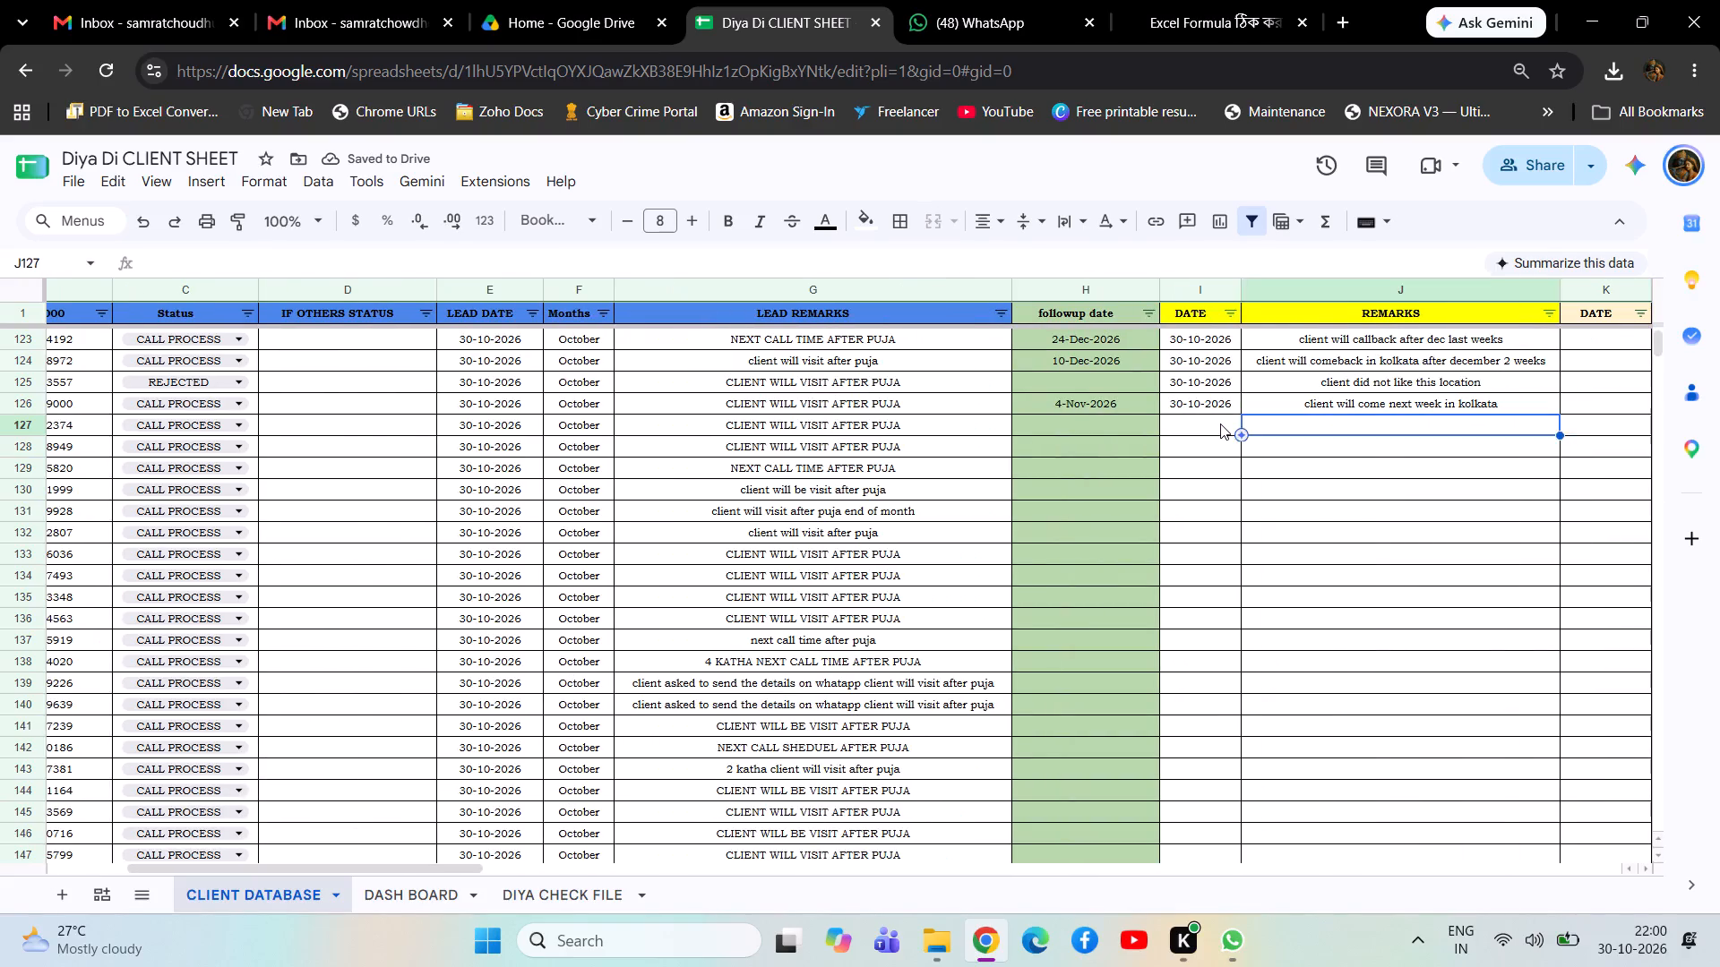
key(Left)
key(ctrl+d)
Copy the remark "Client is not responding to calls" from J122 into J127.
key(Right)
key(Up)
key(Up)
key(Up)
key(Up)
key(Up)
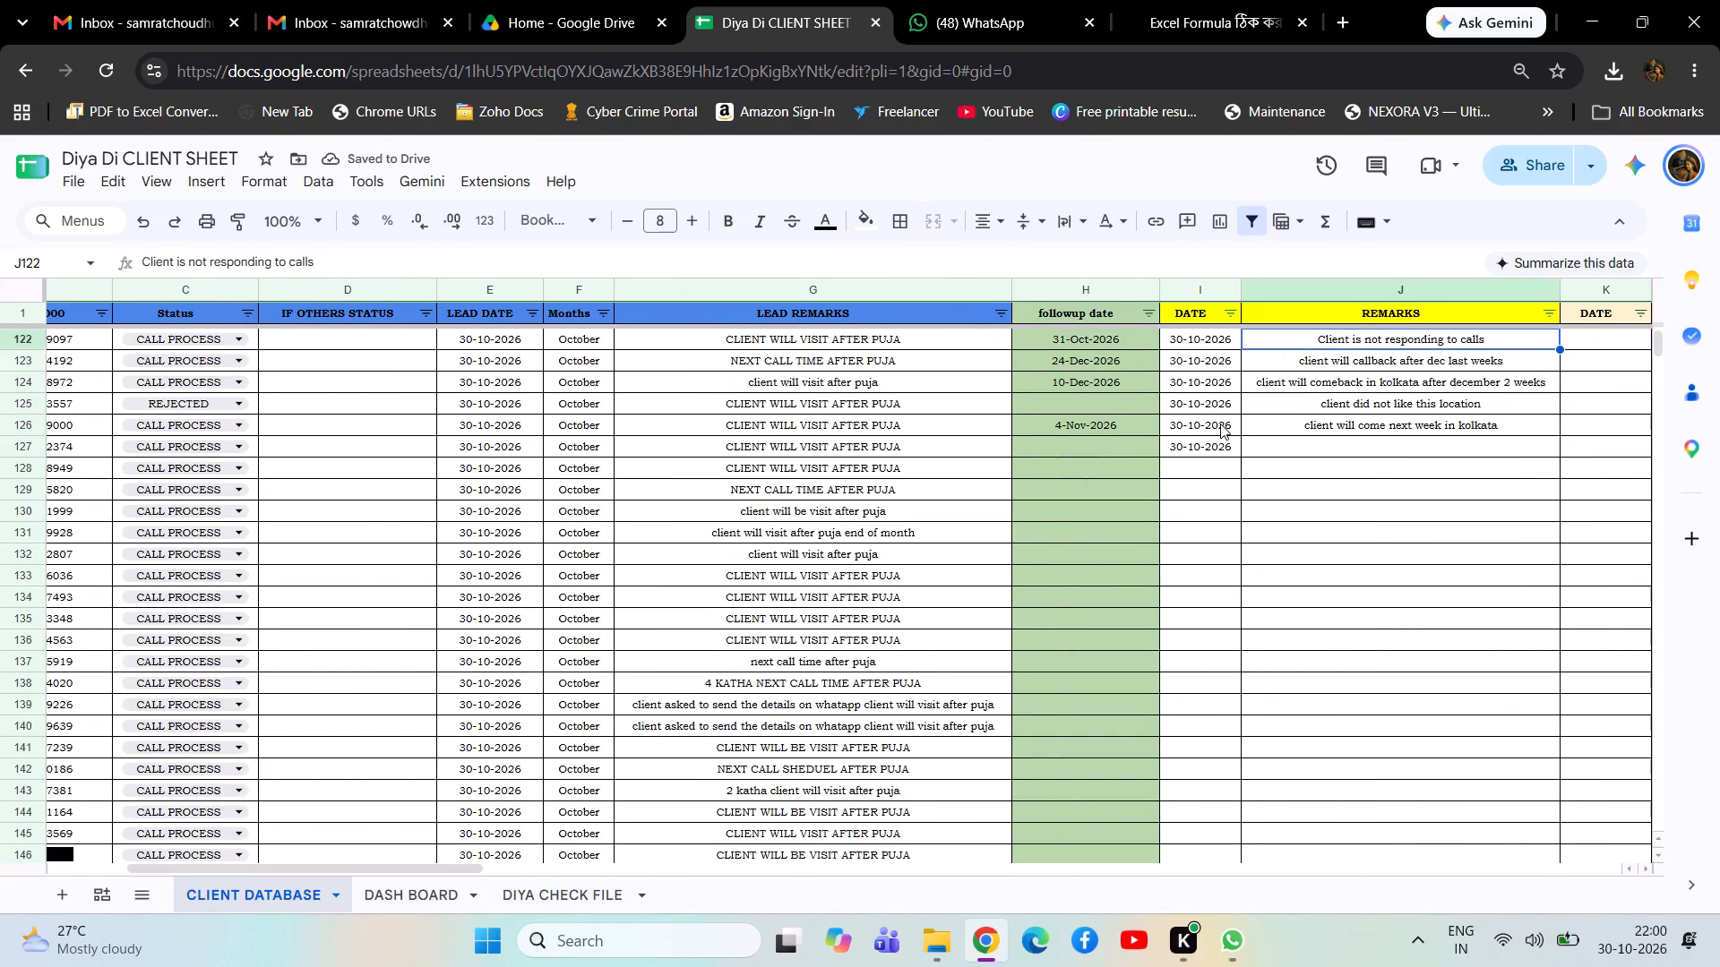
key(ctrl+c)
key(Down)
key(Down)
key(Down)
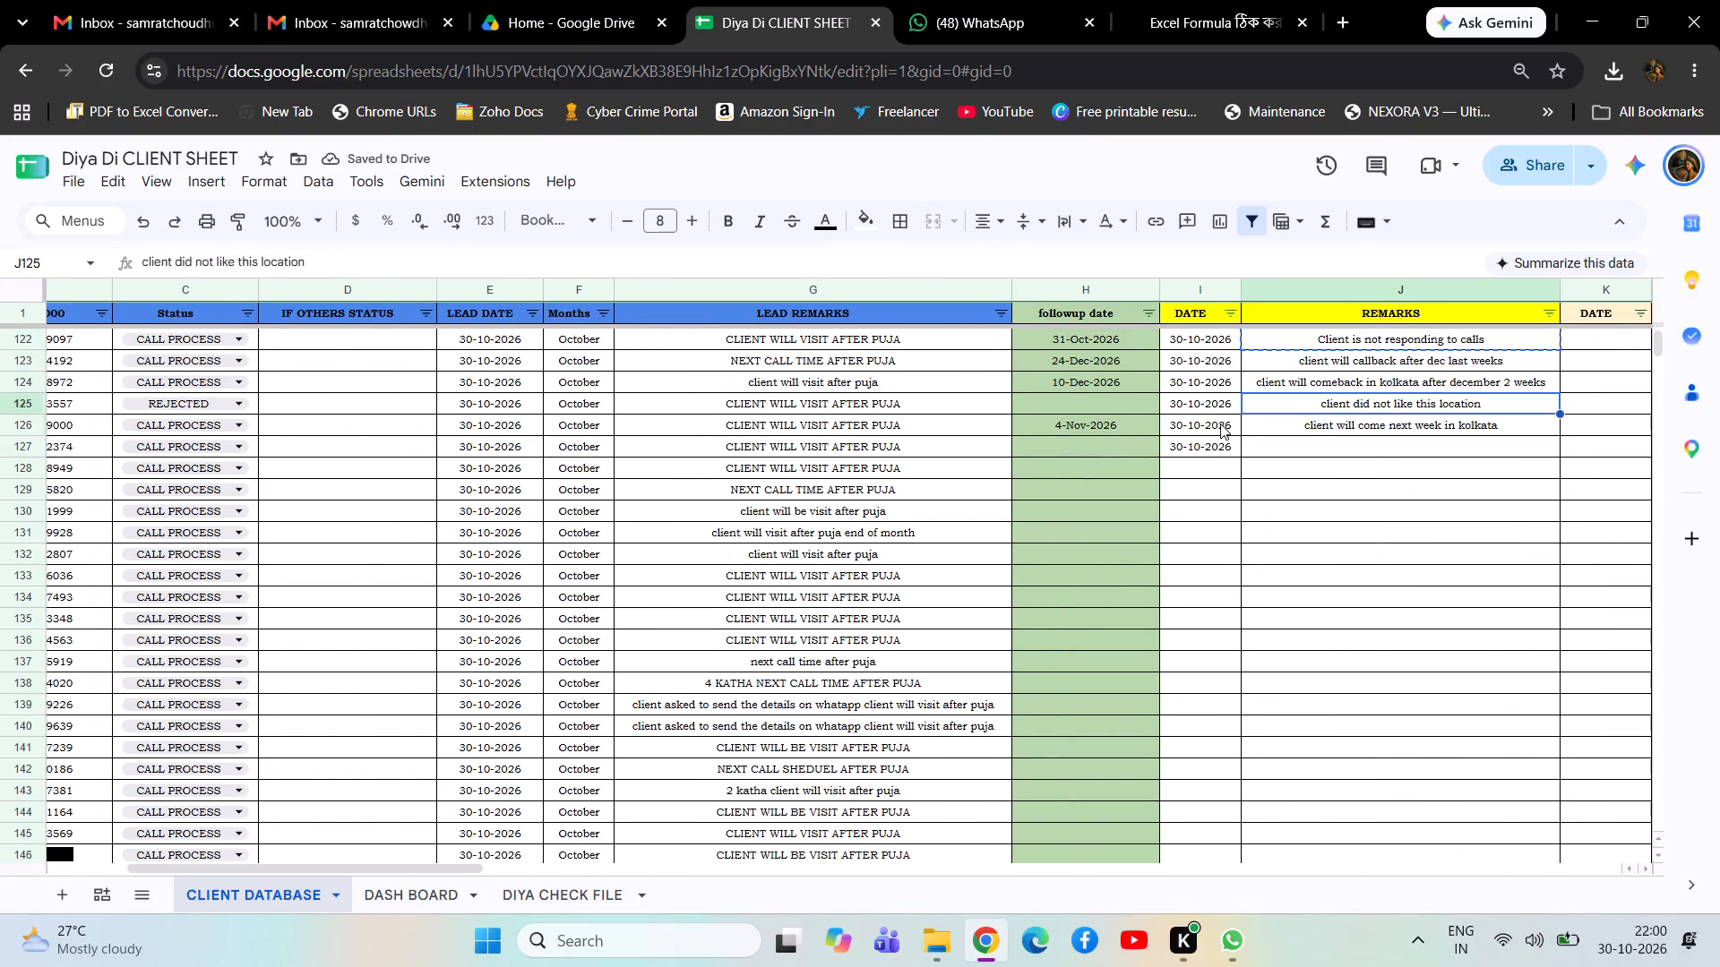
key(Down)
key(Down)
key(Down)
key(Up)
key(ctrl+v)
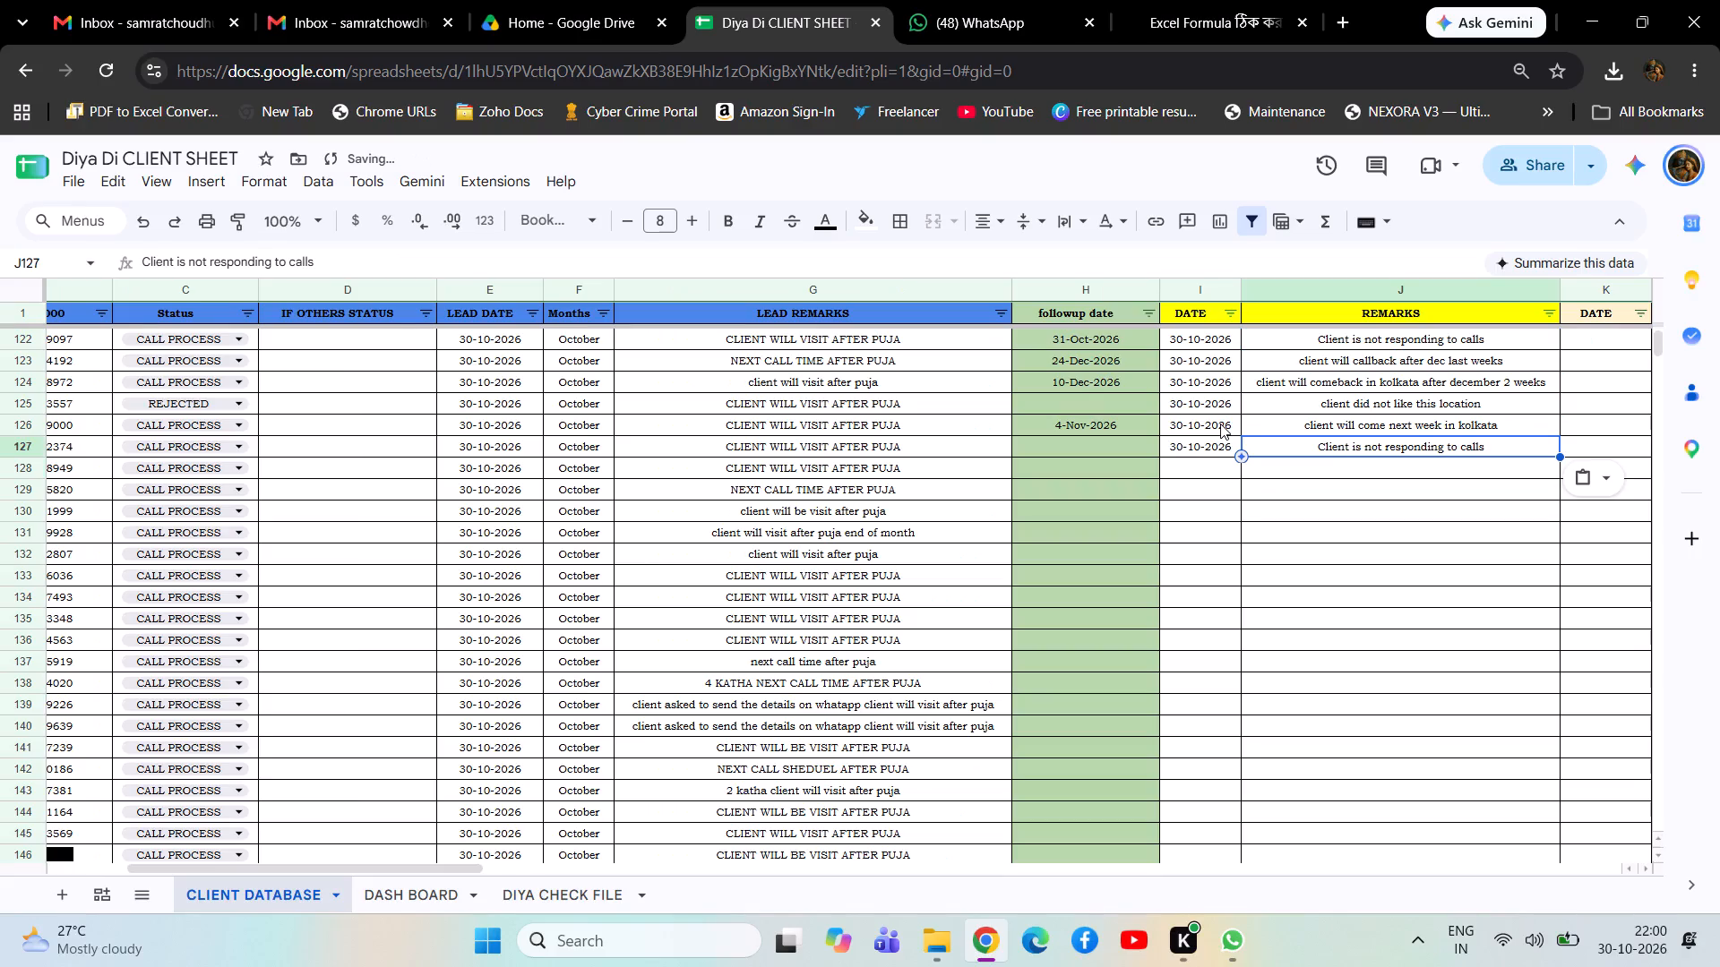
Copy the followup date 31-Oct-2026 from H122 into H127.
key(Left)
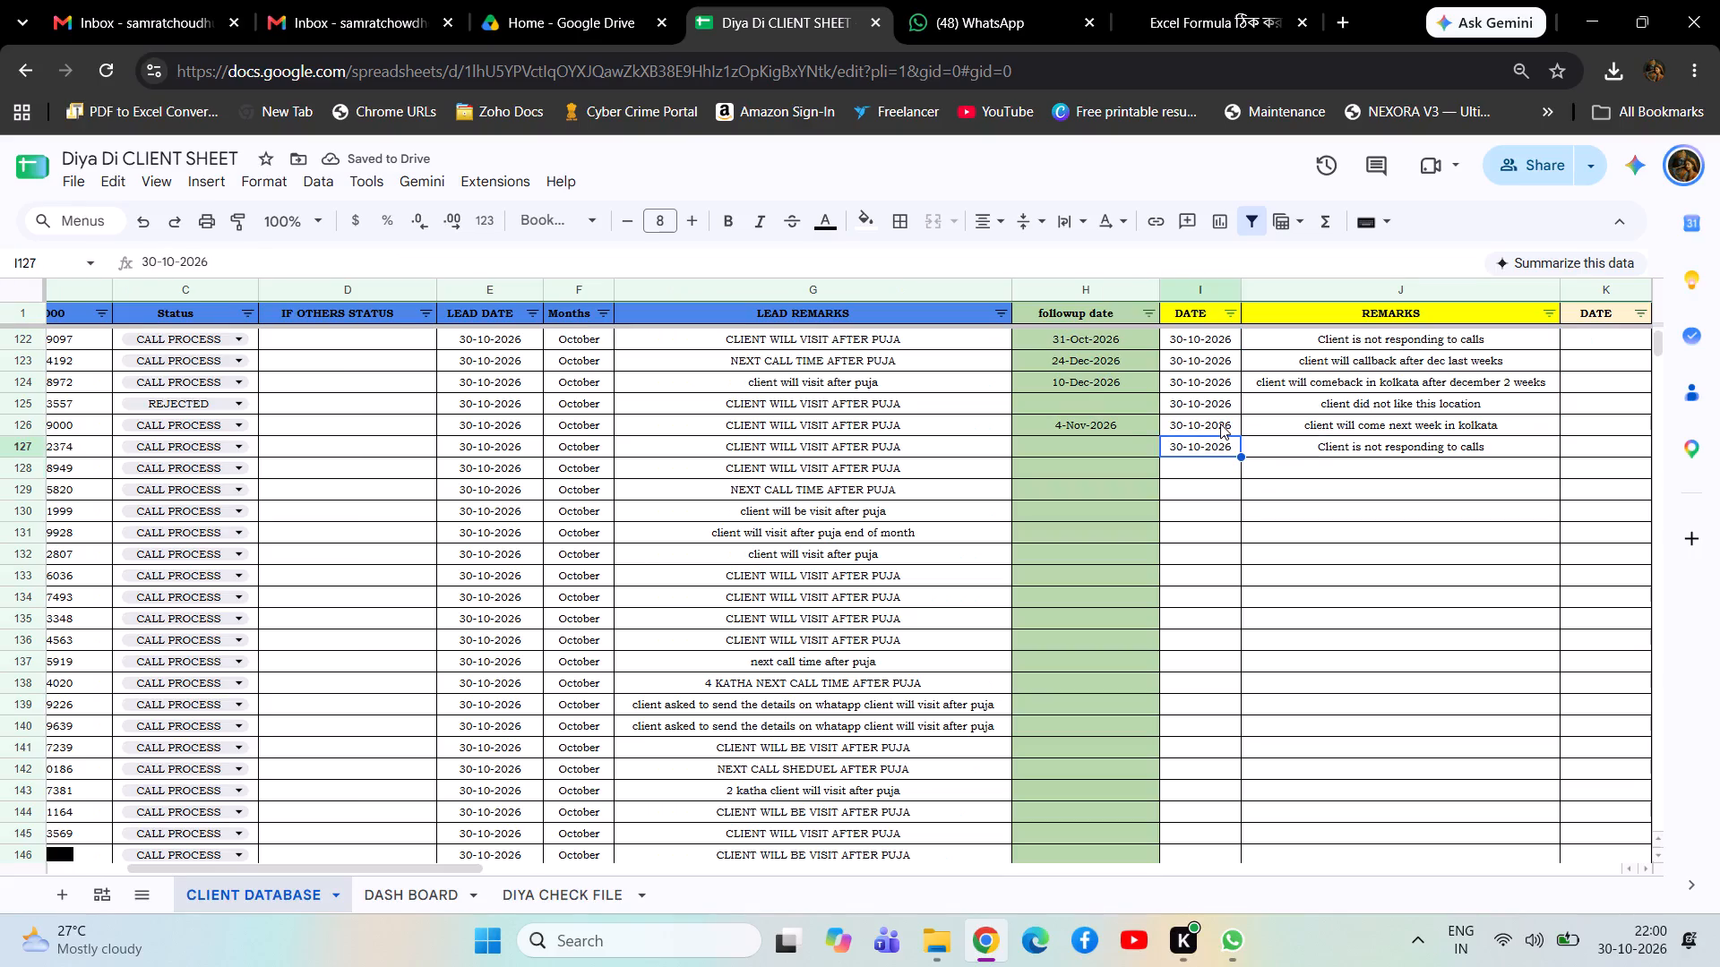
key(Left)
key(Up)
key(Up)
key(Up)
key(Up)
key(Up)
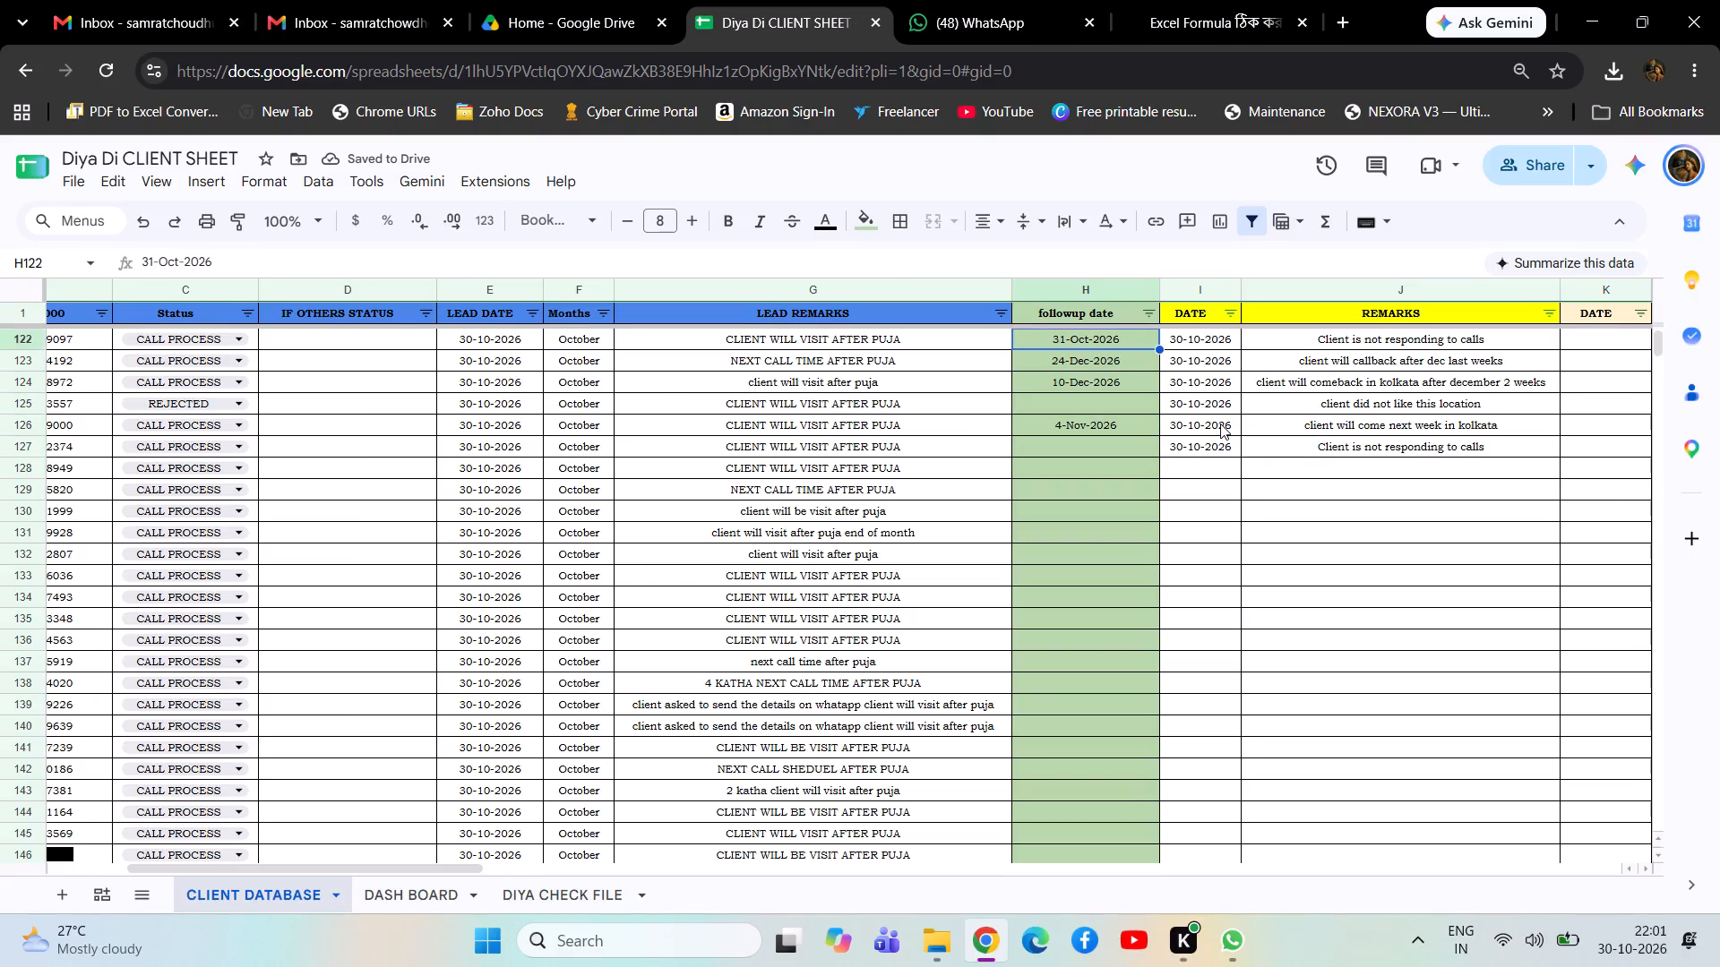
key(ctrl+c)
key(Down)
key(Down)
key(Down)
key(Down)
key(Down)
key(ctrl+v)
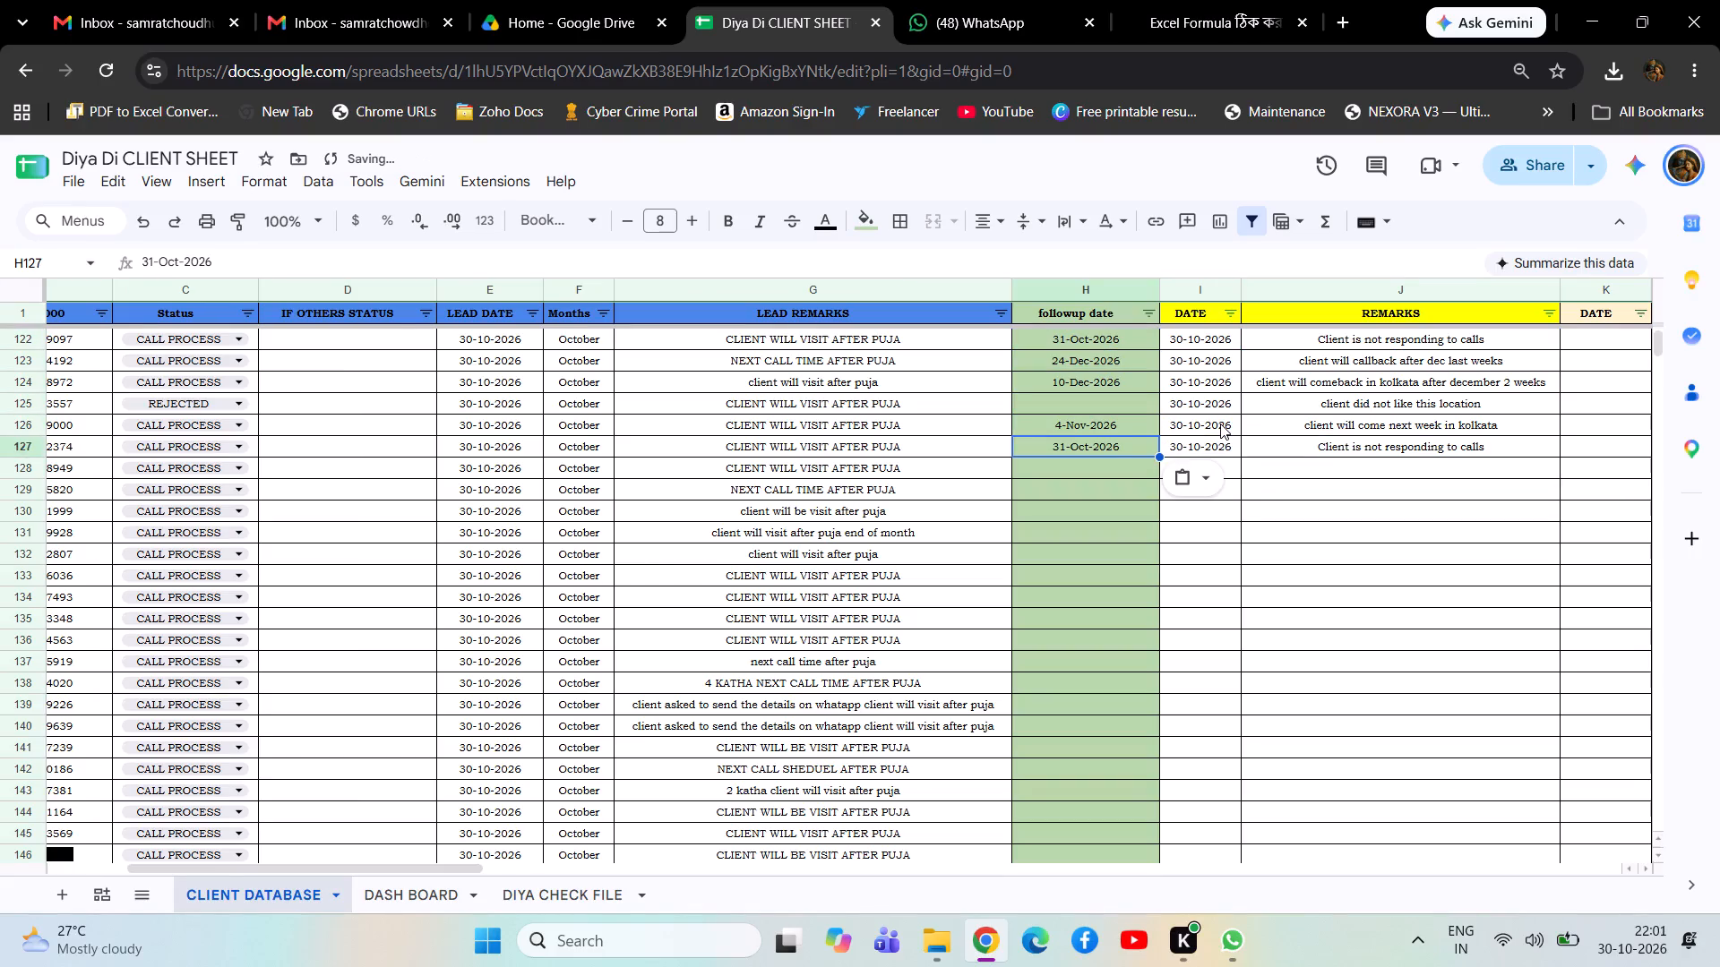
Look up the name and phone number of the lead in row 128, column A.
key(Down)
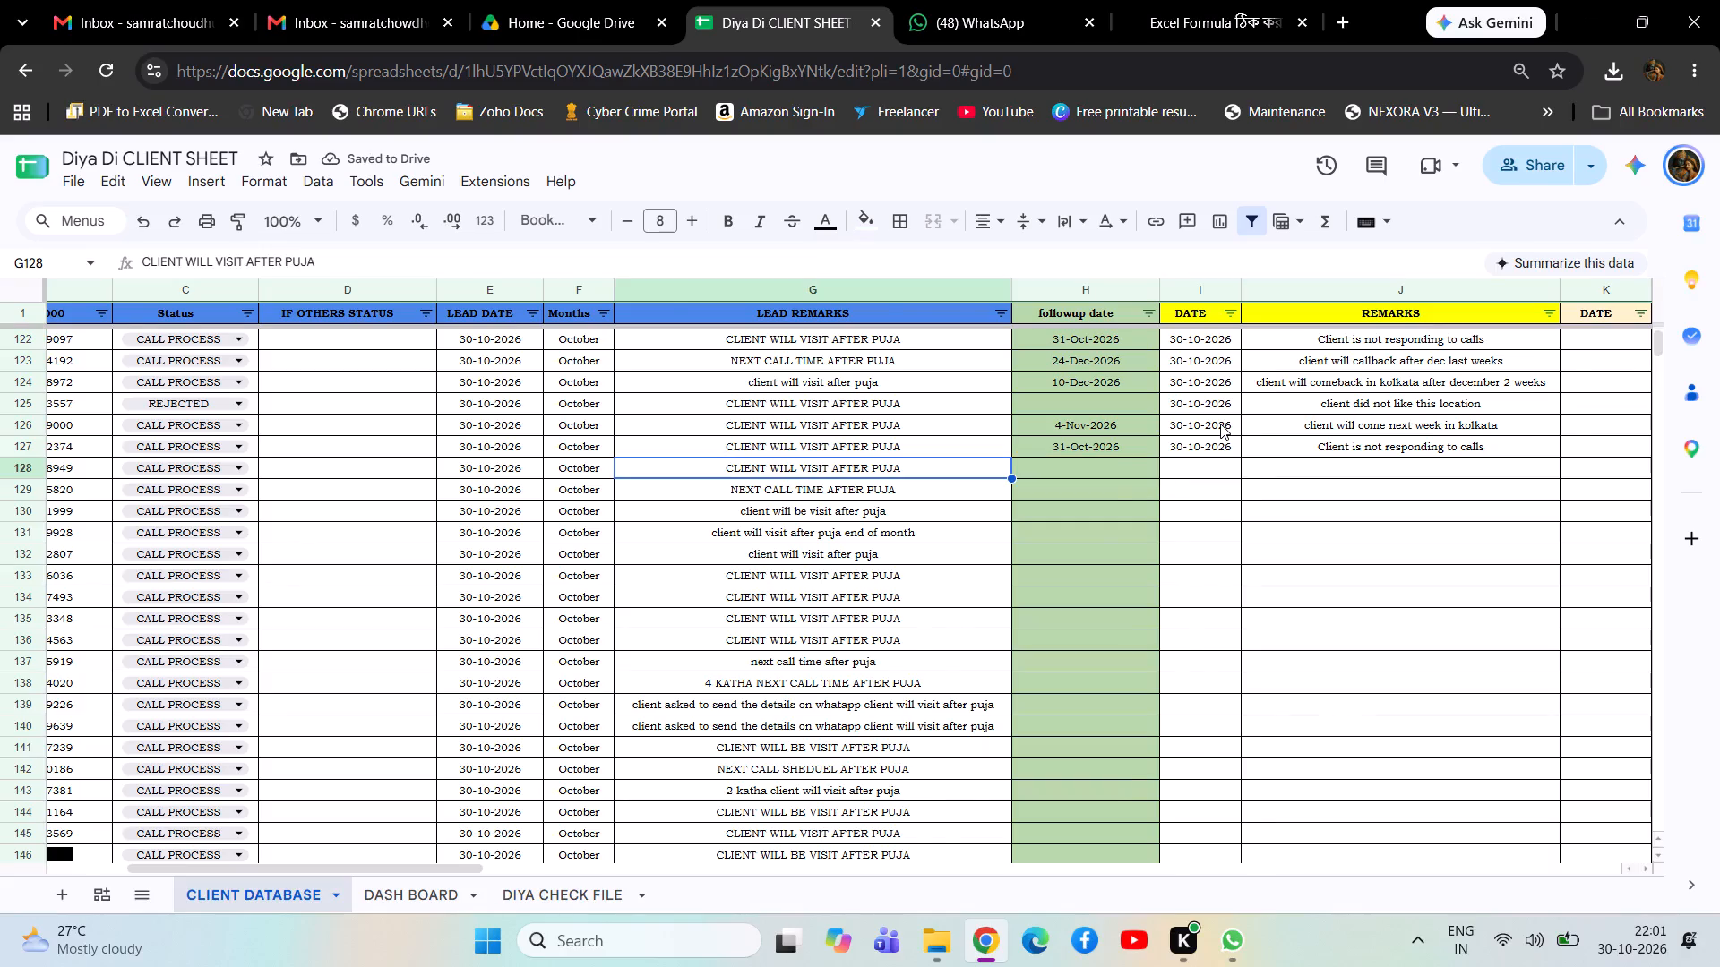
key(Left)
key(Left)
key(Left)
key(Left)
key(Left)
key(Left)
key(Left)
key(Left)
key(Left)
key(Left)
key(Left)
key(Left)
key(Left)
key(Left)
key(Left)
key(Left)
key(Left)
key(Left)
key(Left)
key(Left)
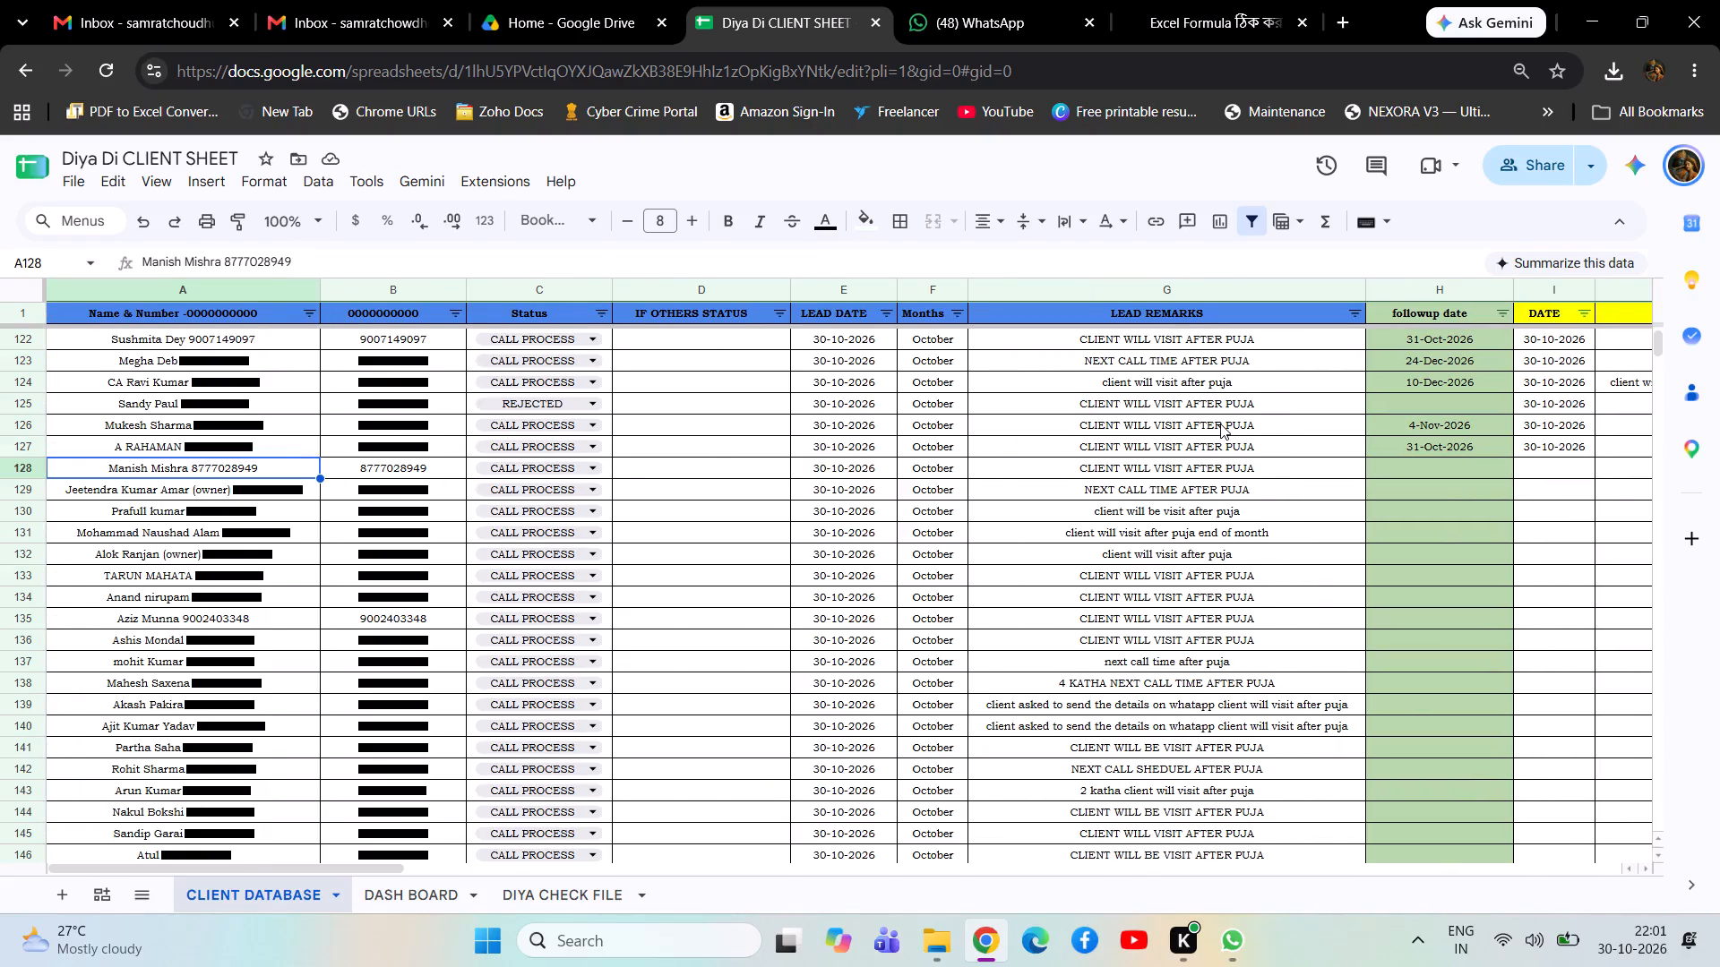
Fill the call date 30-10-2026 from the row above into I128.
key(Right)
key(Right)
key(Right)
key(Right)
key(Right)
key(Right)
key(Right)
key(Right)
key(Right)
key(Right)
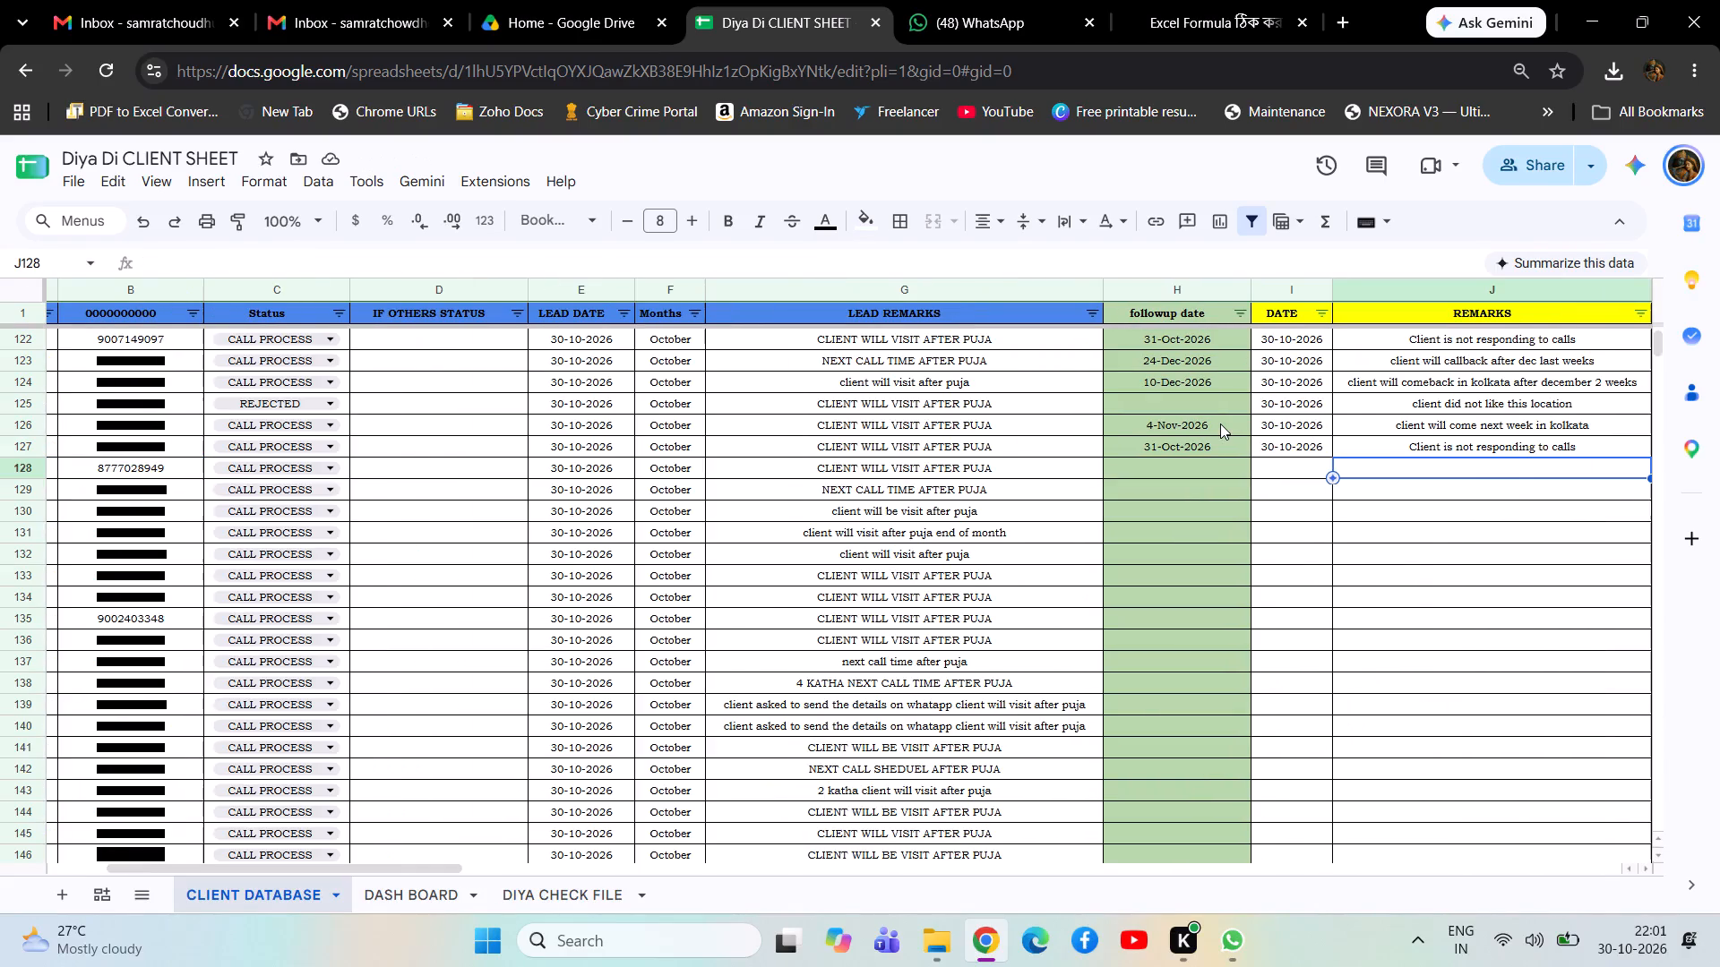
key(Left)
key(ctrl+d)
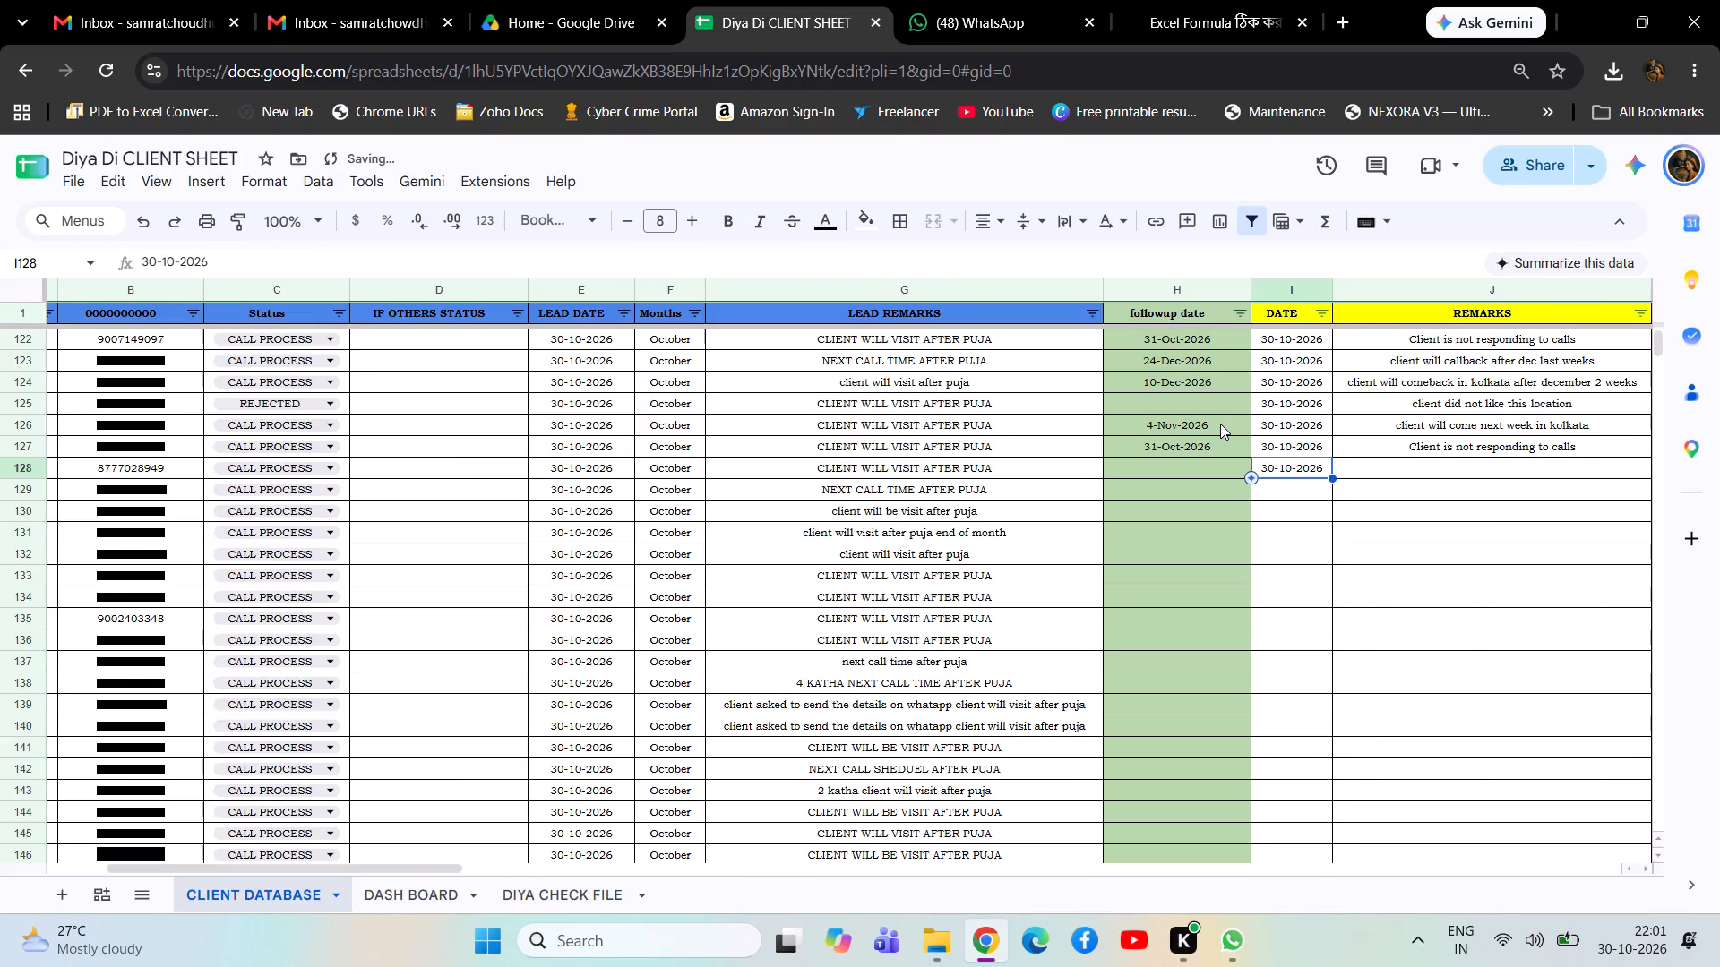
Enter the remark "client will come after chot puja" in J128.
key(Right)
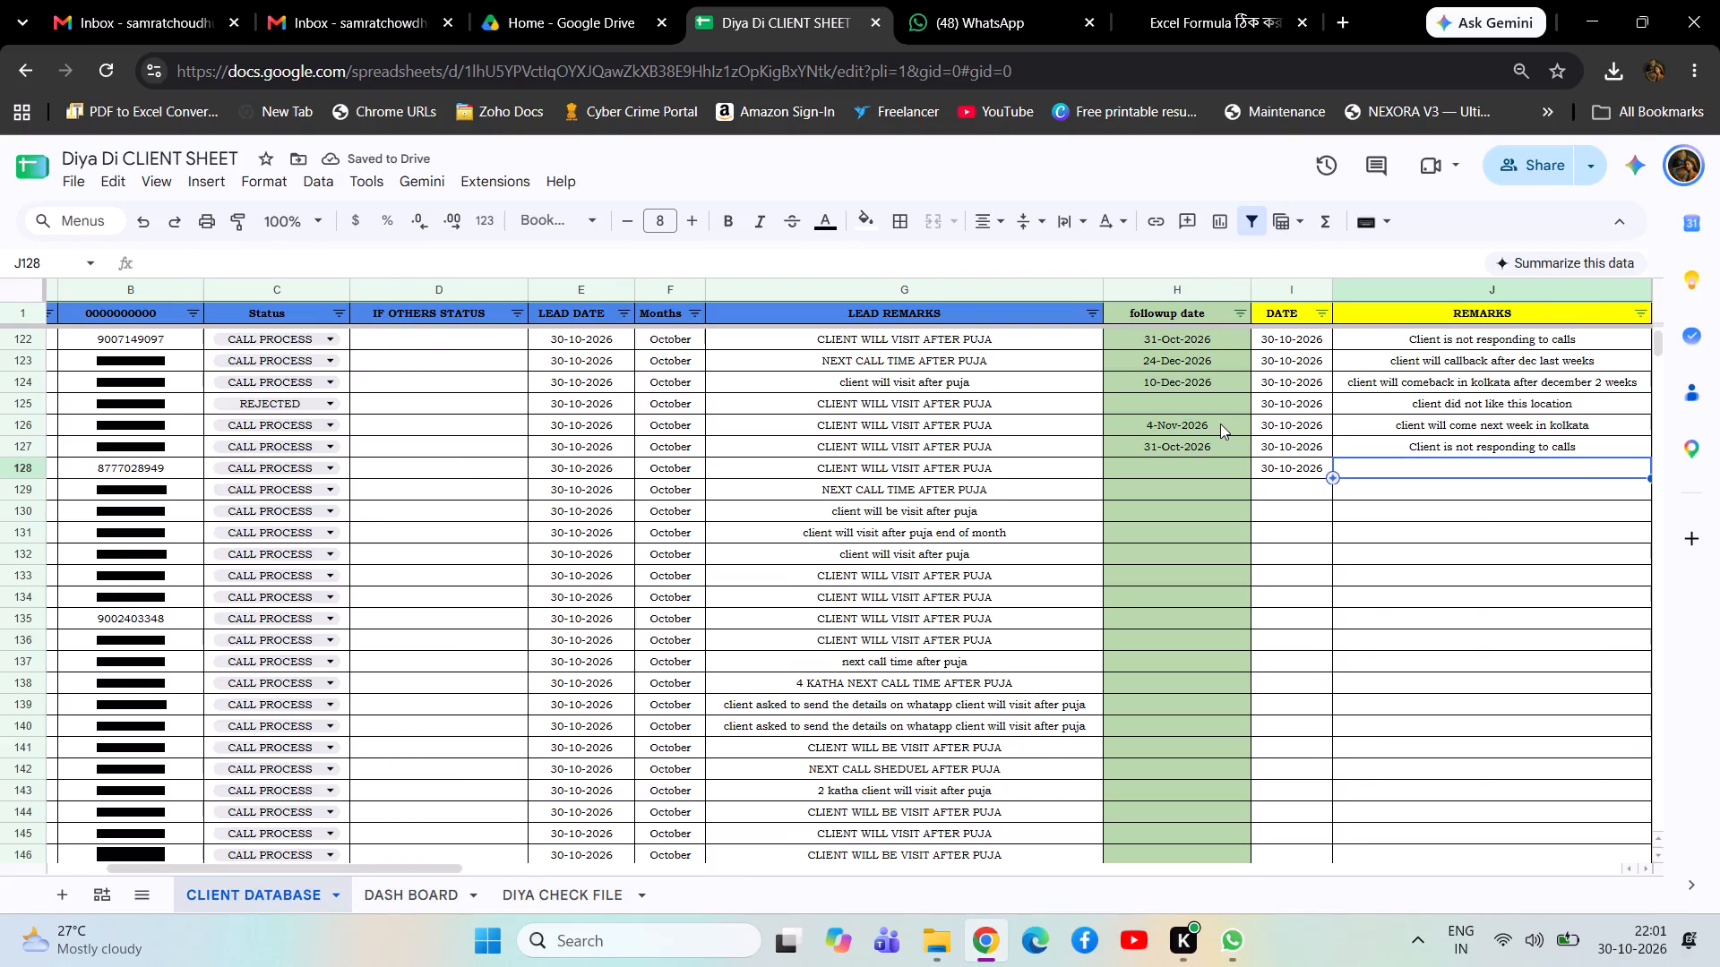
text(client)
key(space)
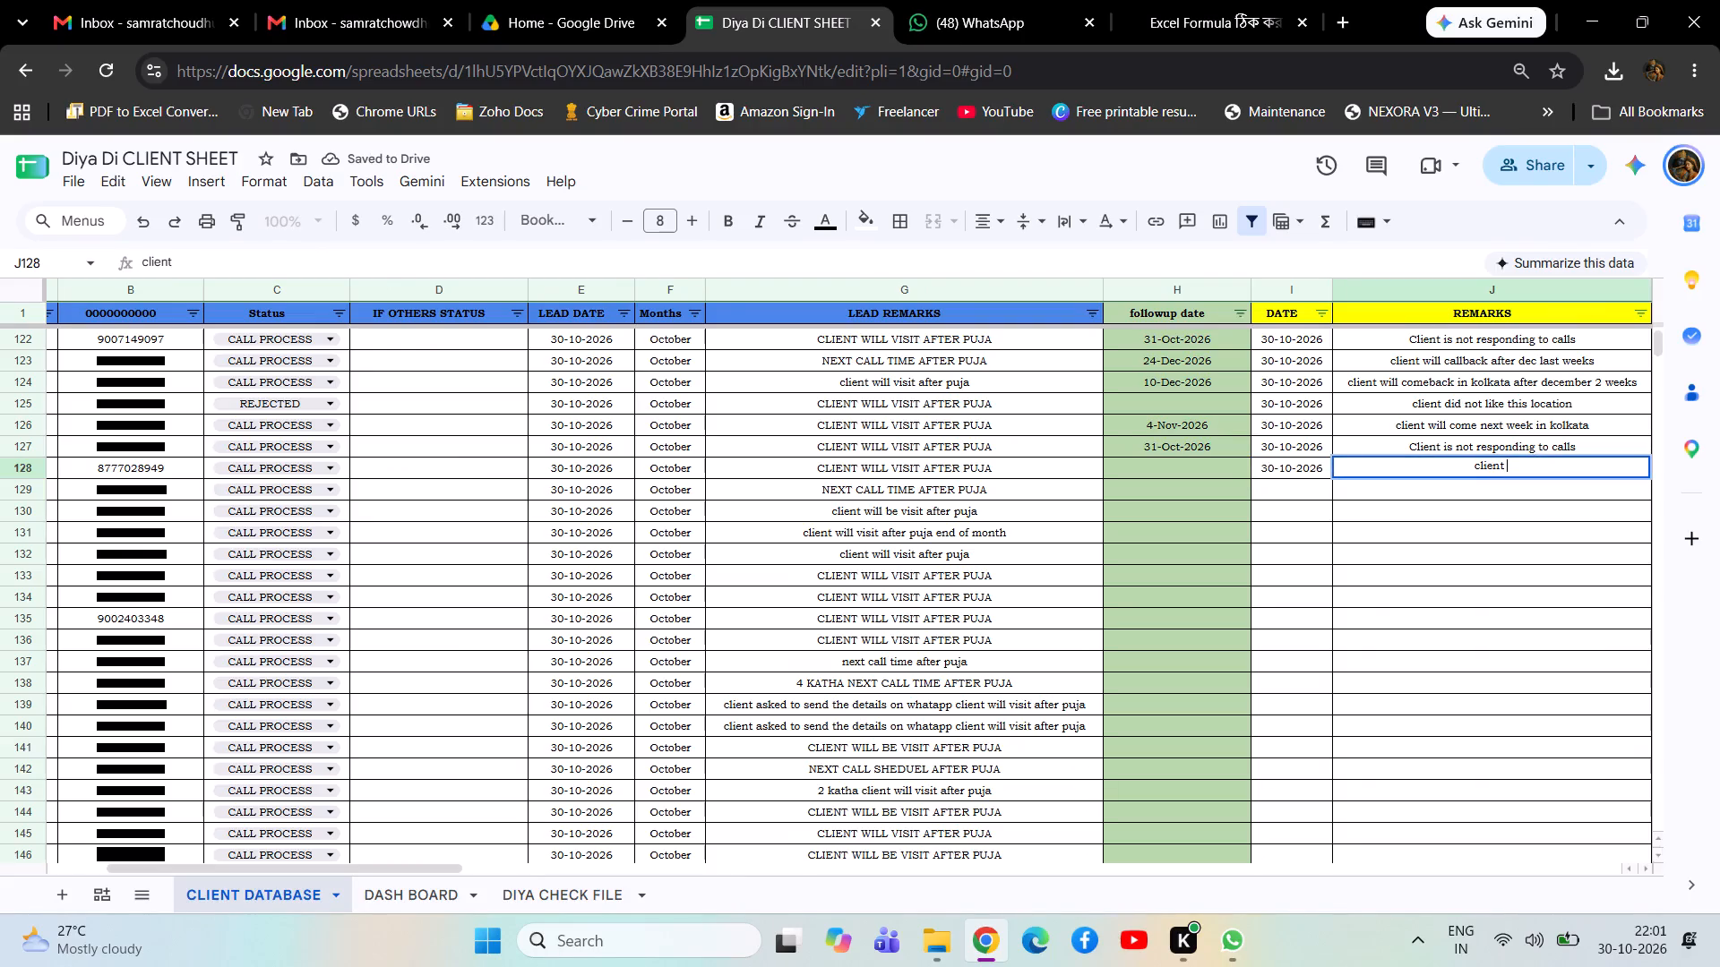
text(will come)
key(space)
text(after)
key(space)
text(cho)
key(t)
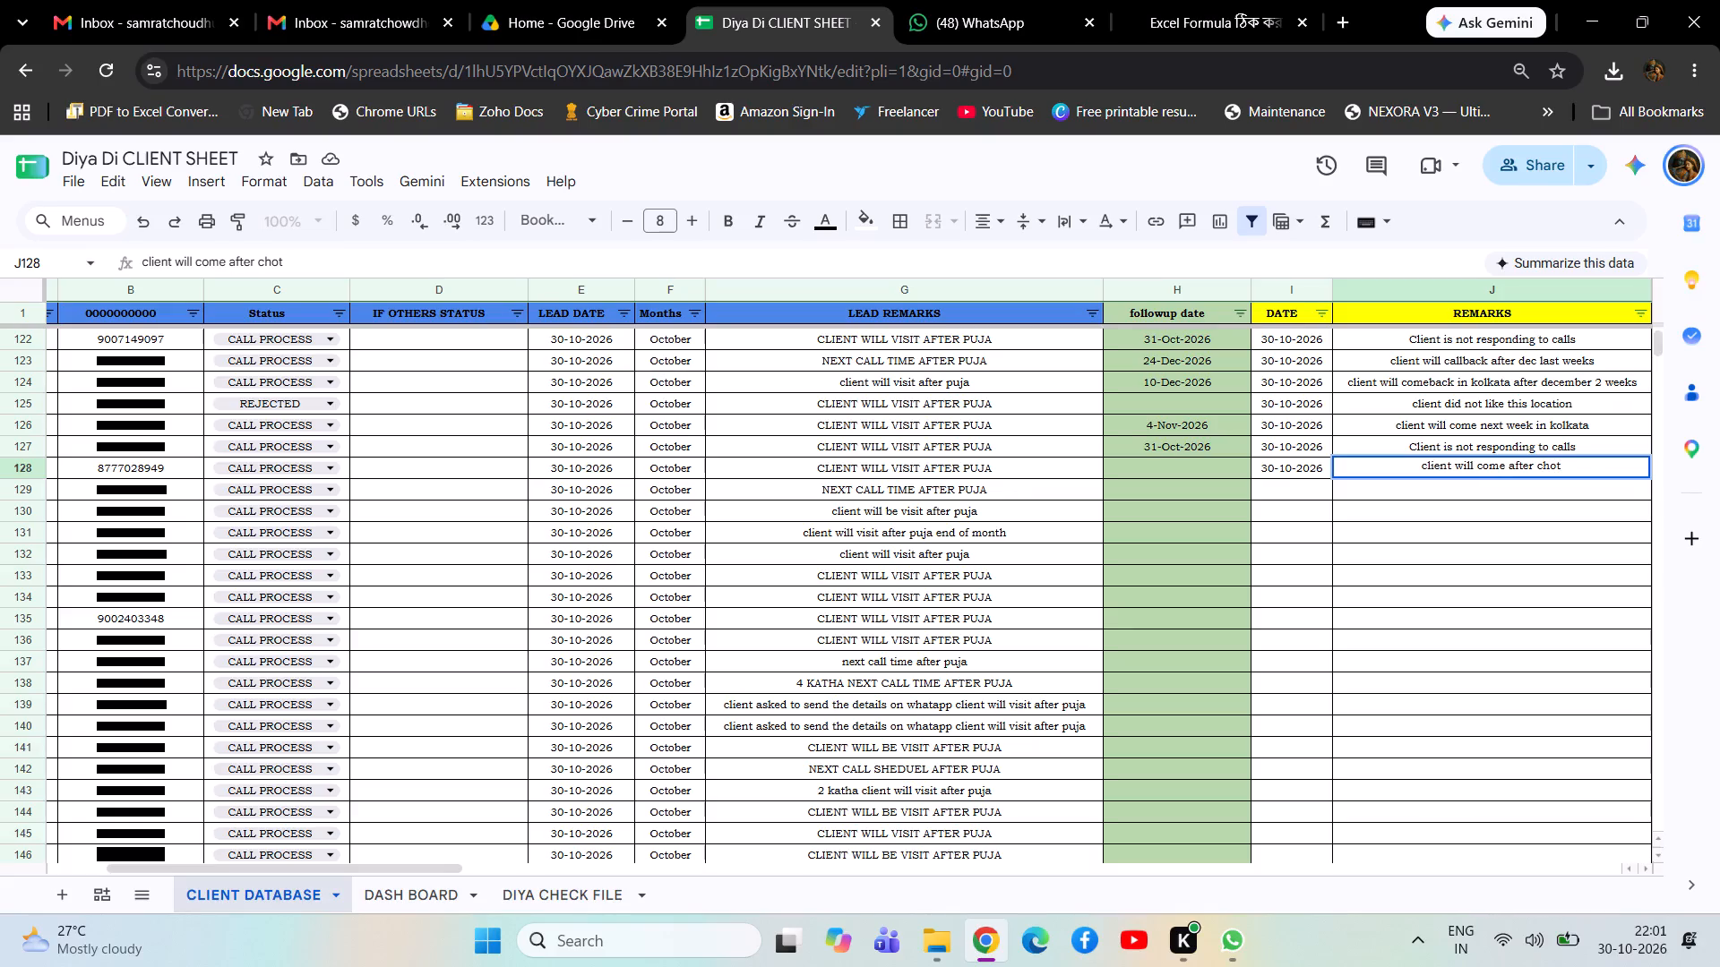
key(space)
text(puja)
key(Tab)
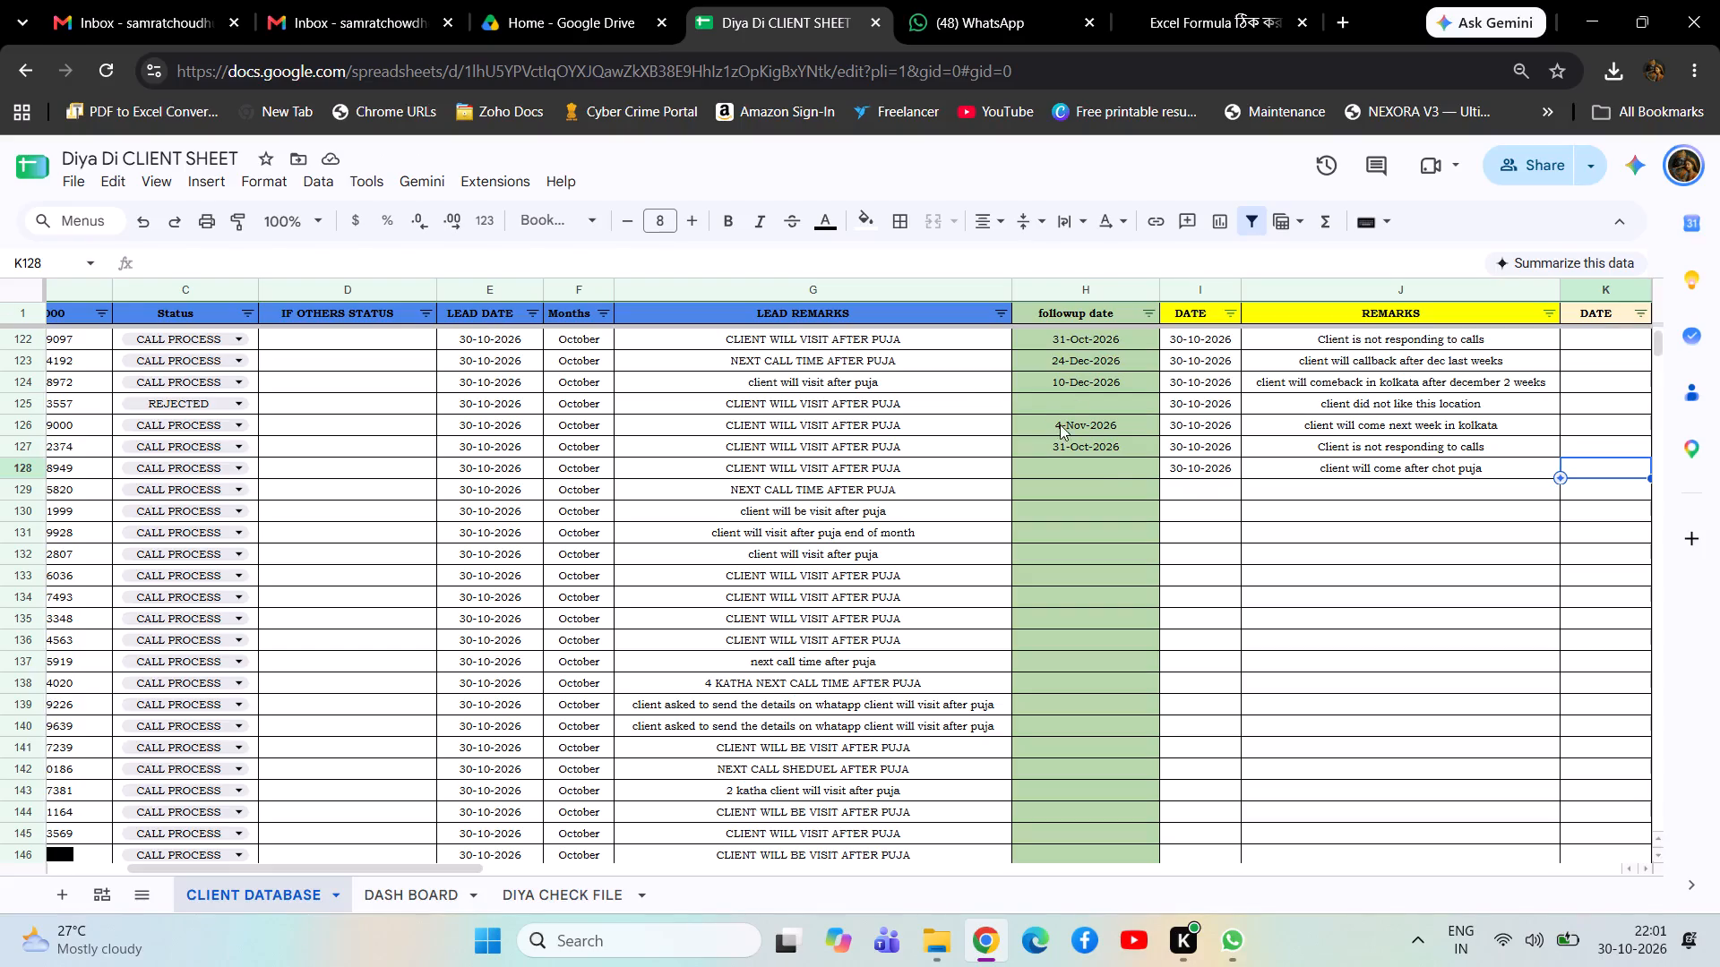
Set the followup date in H128 to 17 November 2026 using the calendar date picker.
double_click(1093, 466)
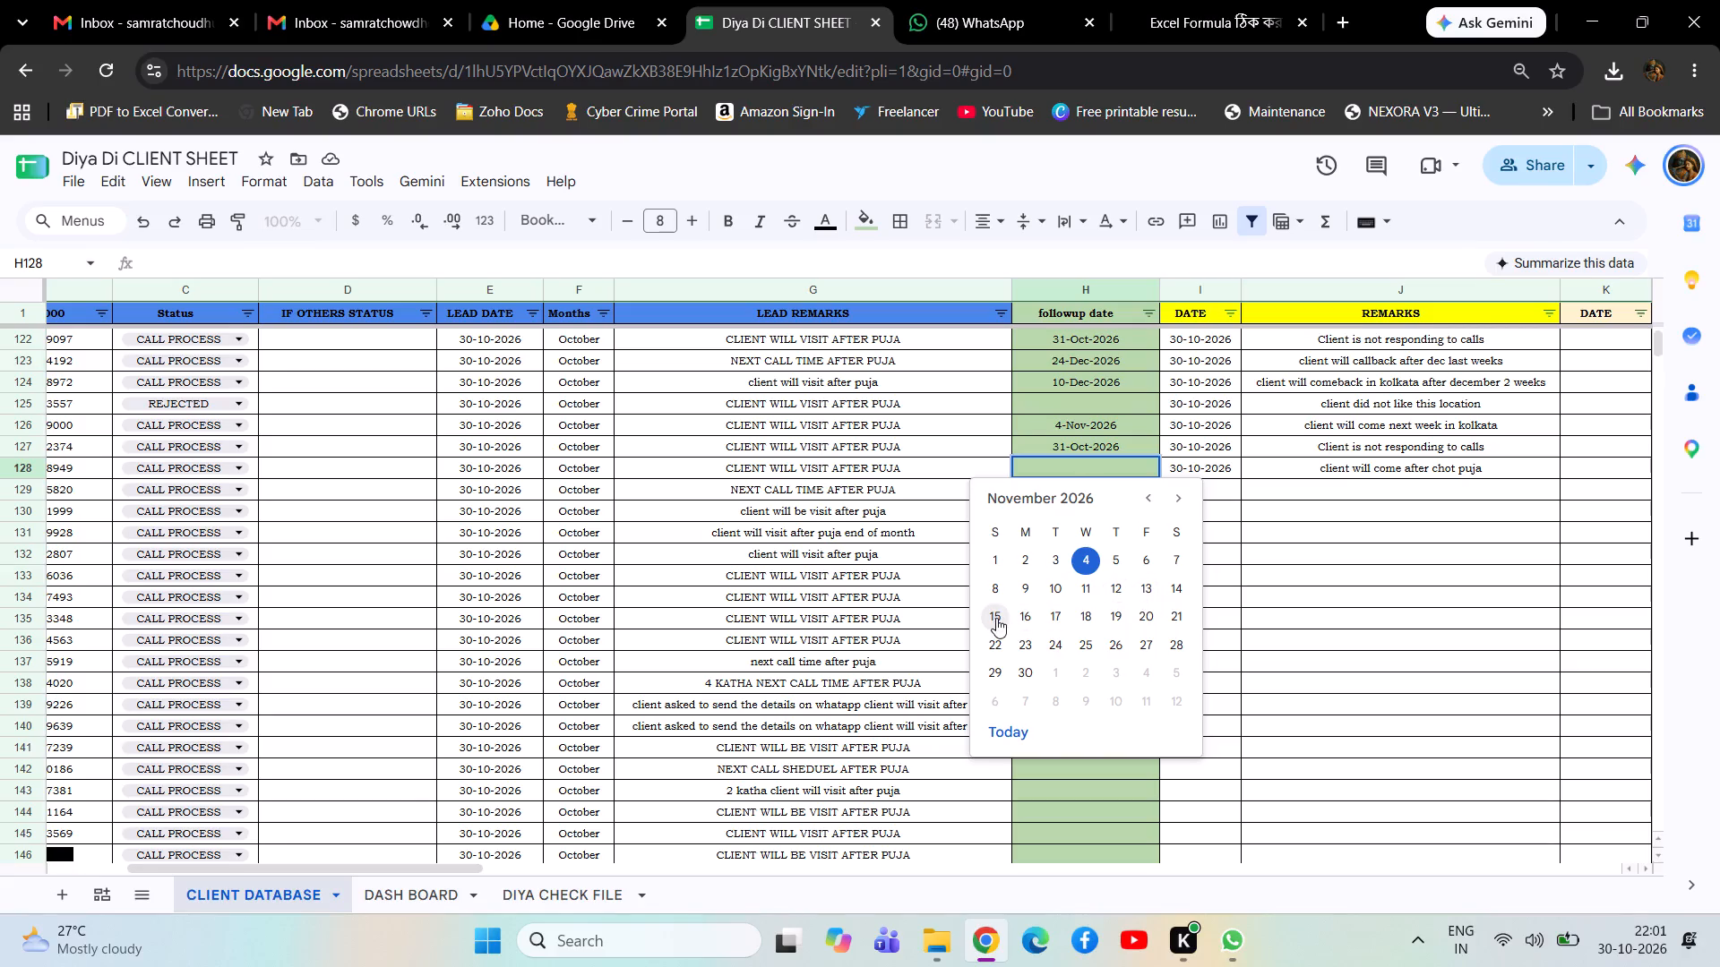
click(1176, 585)
double_click(1117, 475)
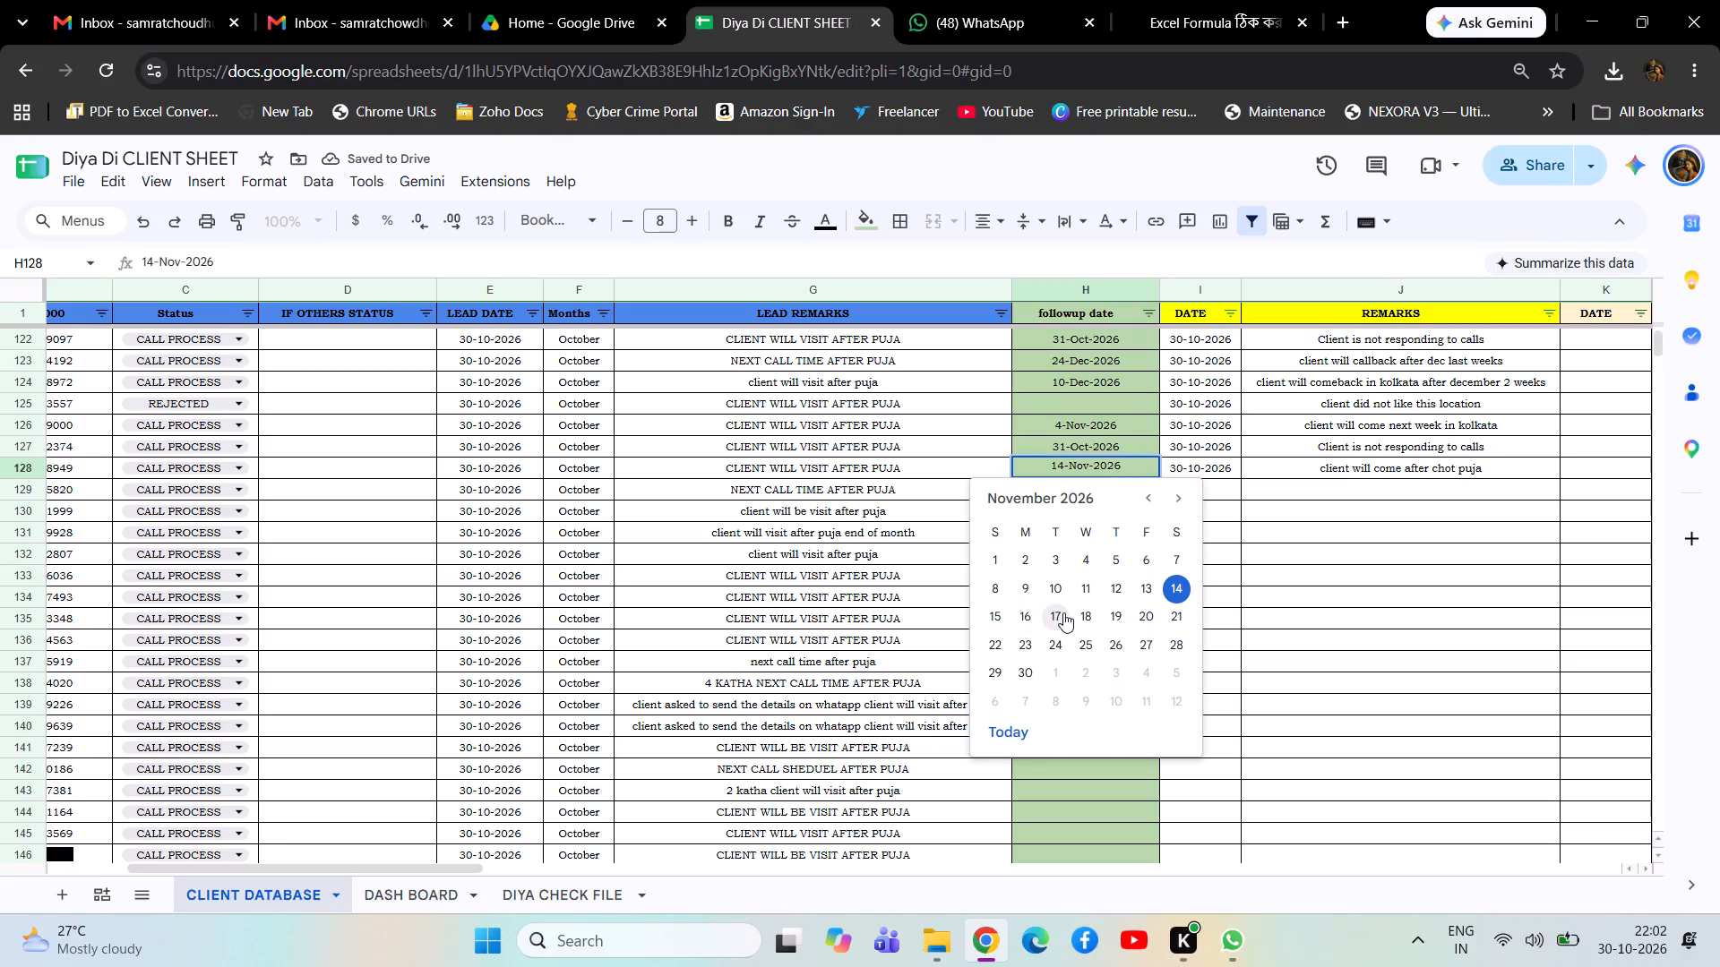
click(1063, 612)
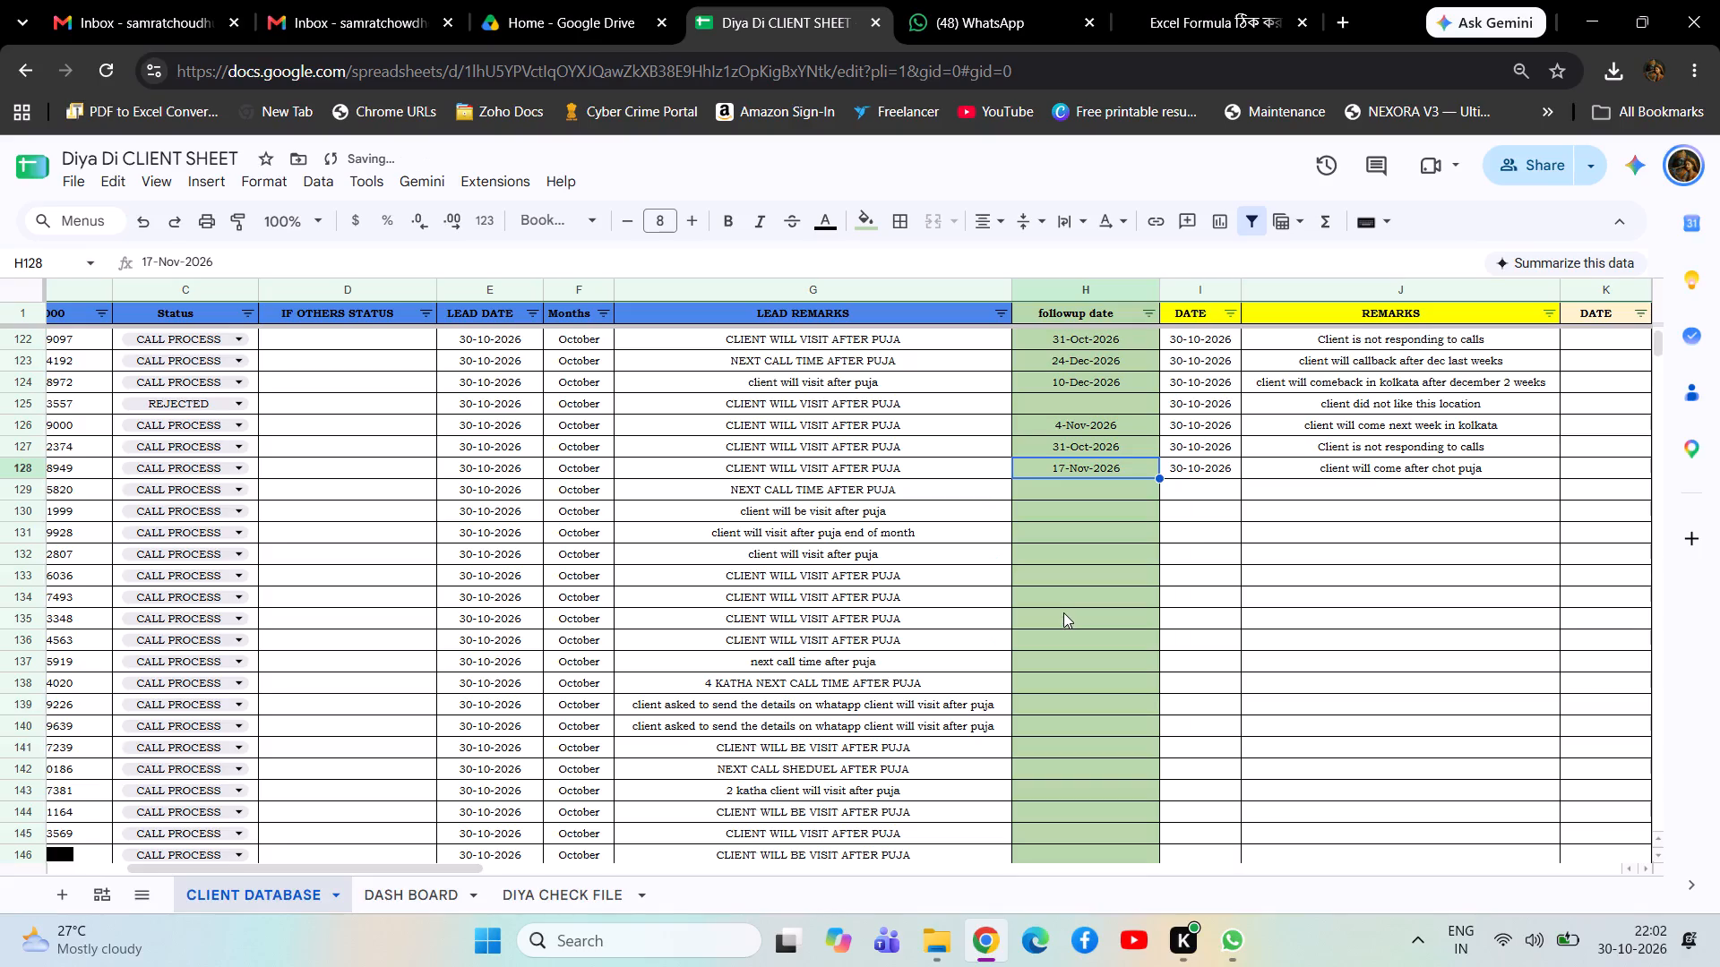
Look up the name and phone number of the lead in row 129, column A.
key(Down)
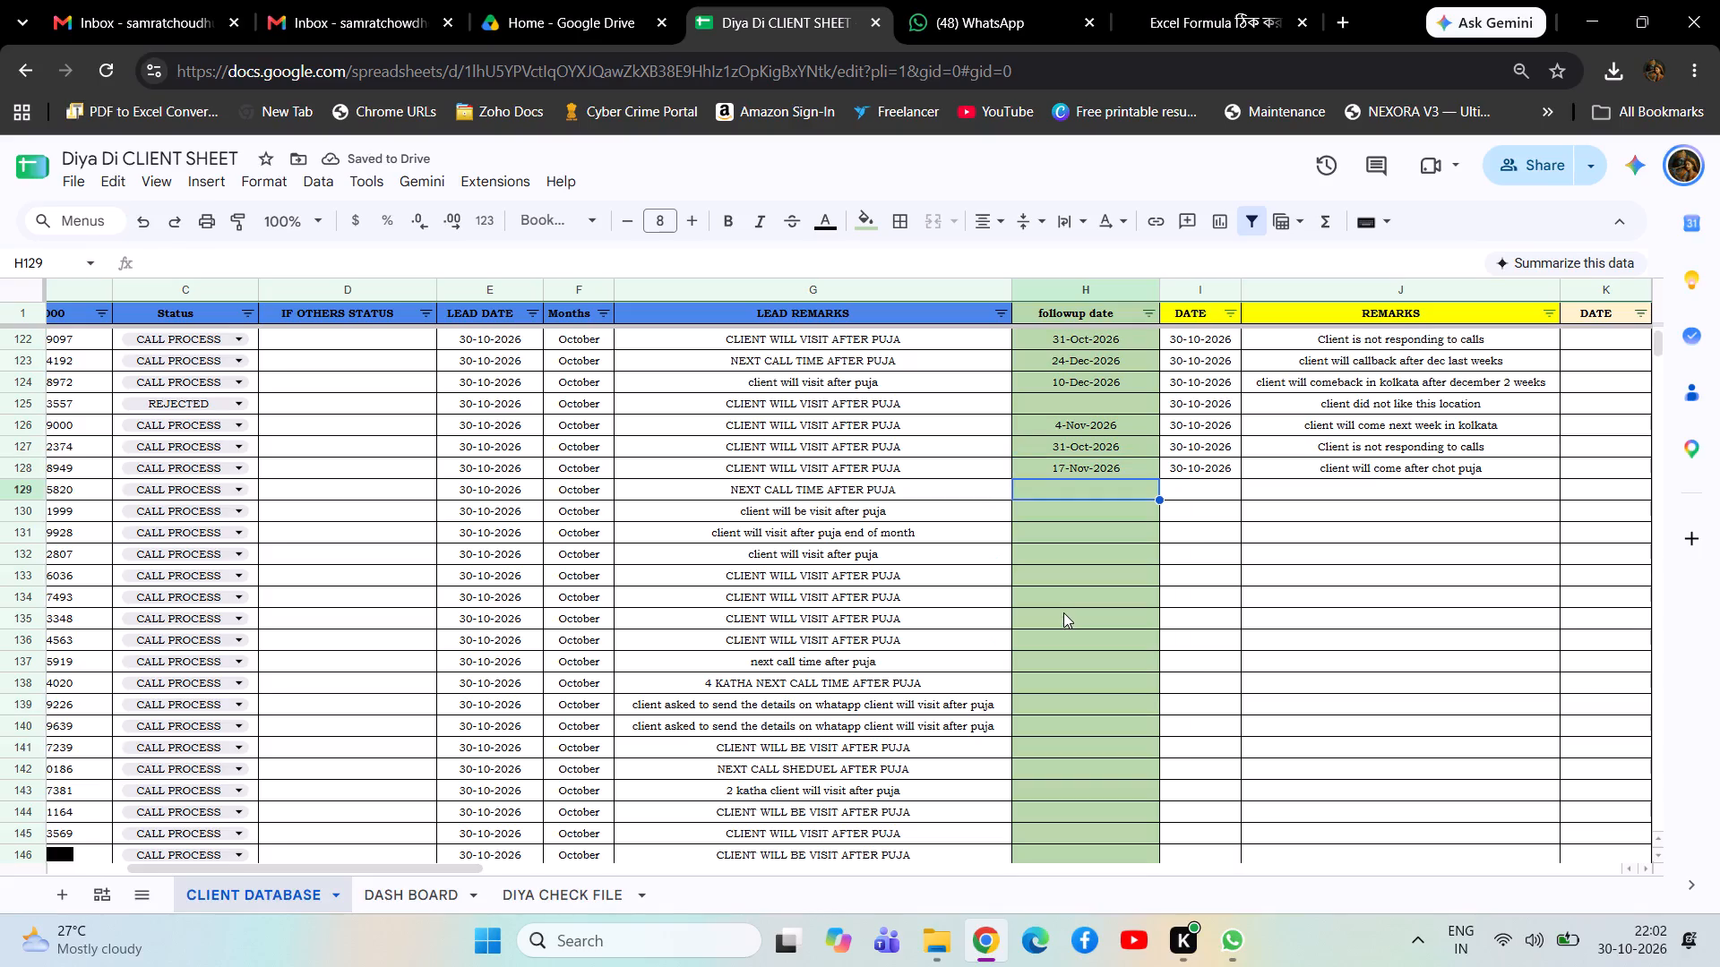
key(Left)
key(Left)
key(Left)
key(Left)
key(Left)
key(Left)
key(Left)
key(Left)
key(Left)
key(Left)
key(Left)
key(Left)
key(Left)
key(Left)
key(Left)
key(Left)
key(Left)
key(Left)
key(Left)
key(Left)
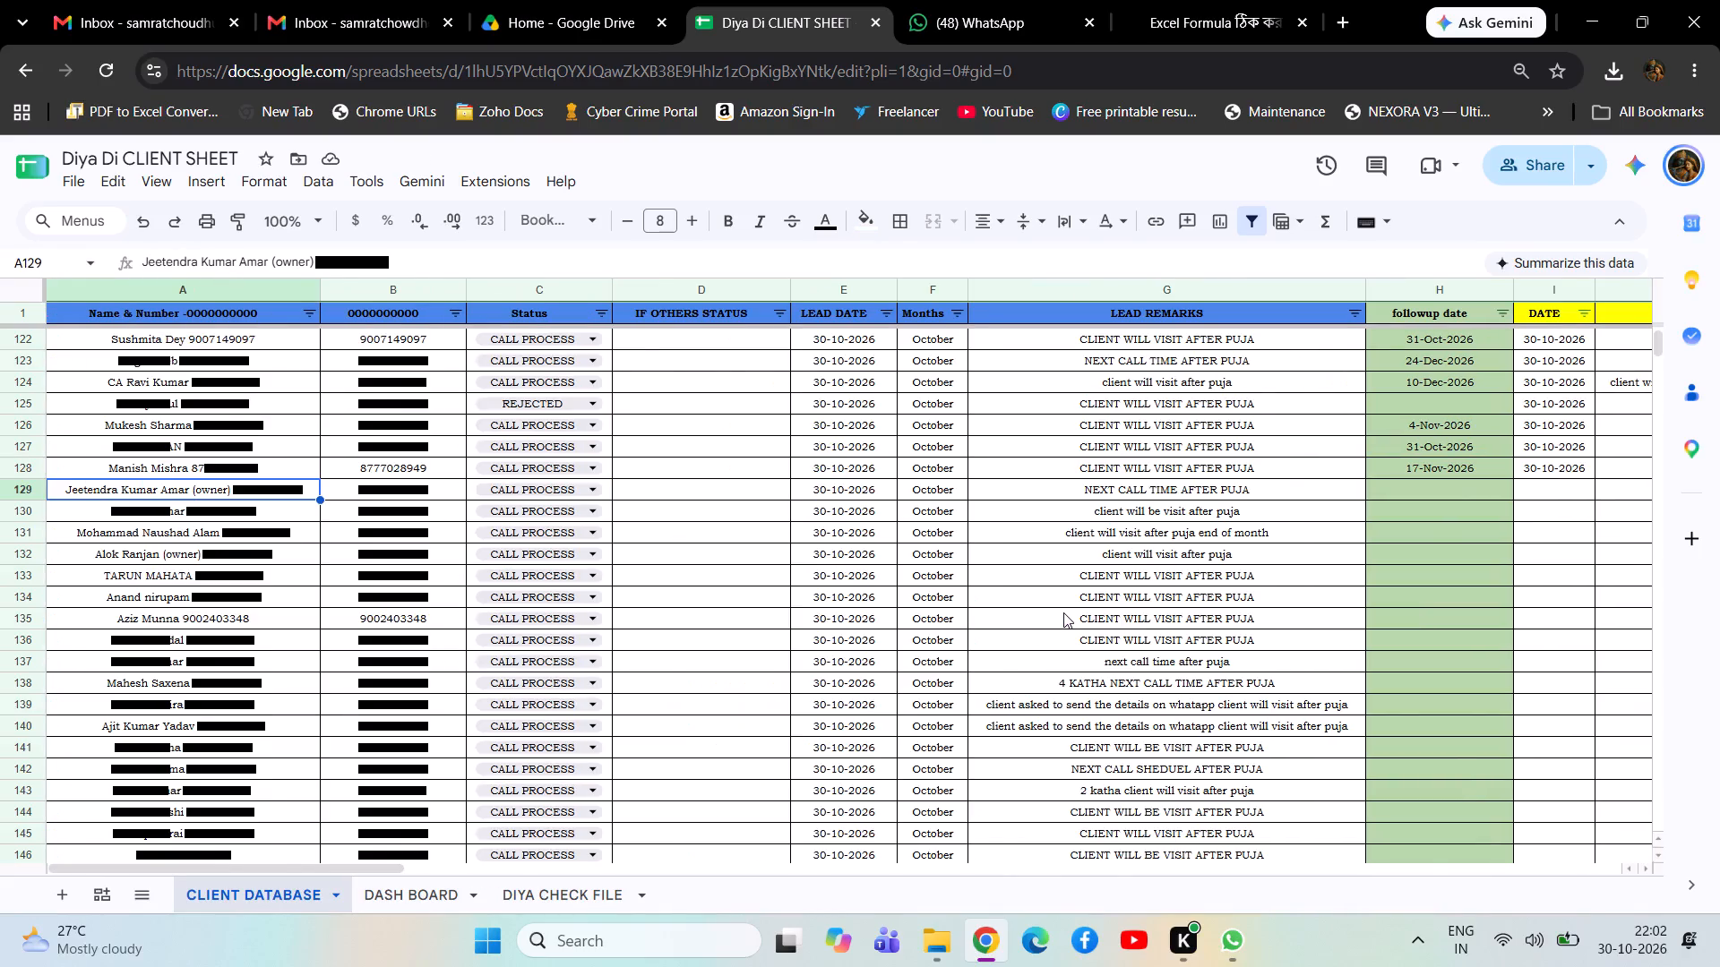
Fill the call date 30-10-2026 from the row above into I129 and move on to its remark cell.
key(Right)
key(Right)
key(Right)
key(Right)
key(Right)
key(Right)
key(Right)
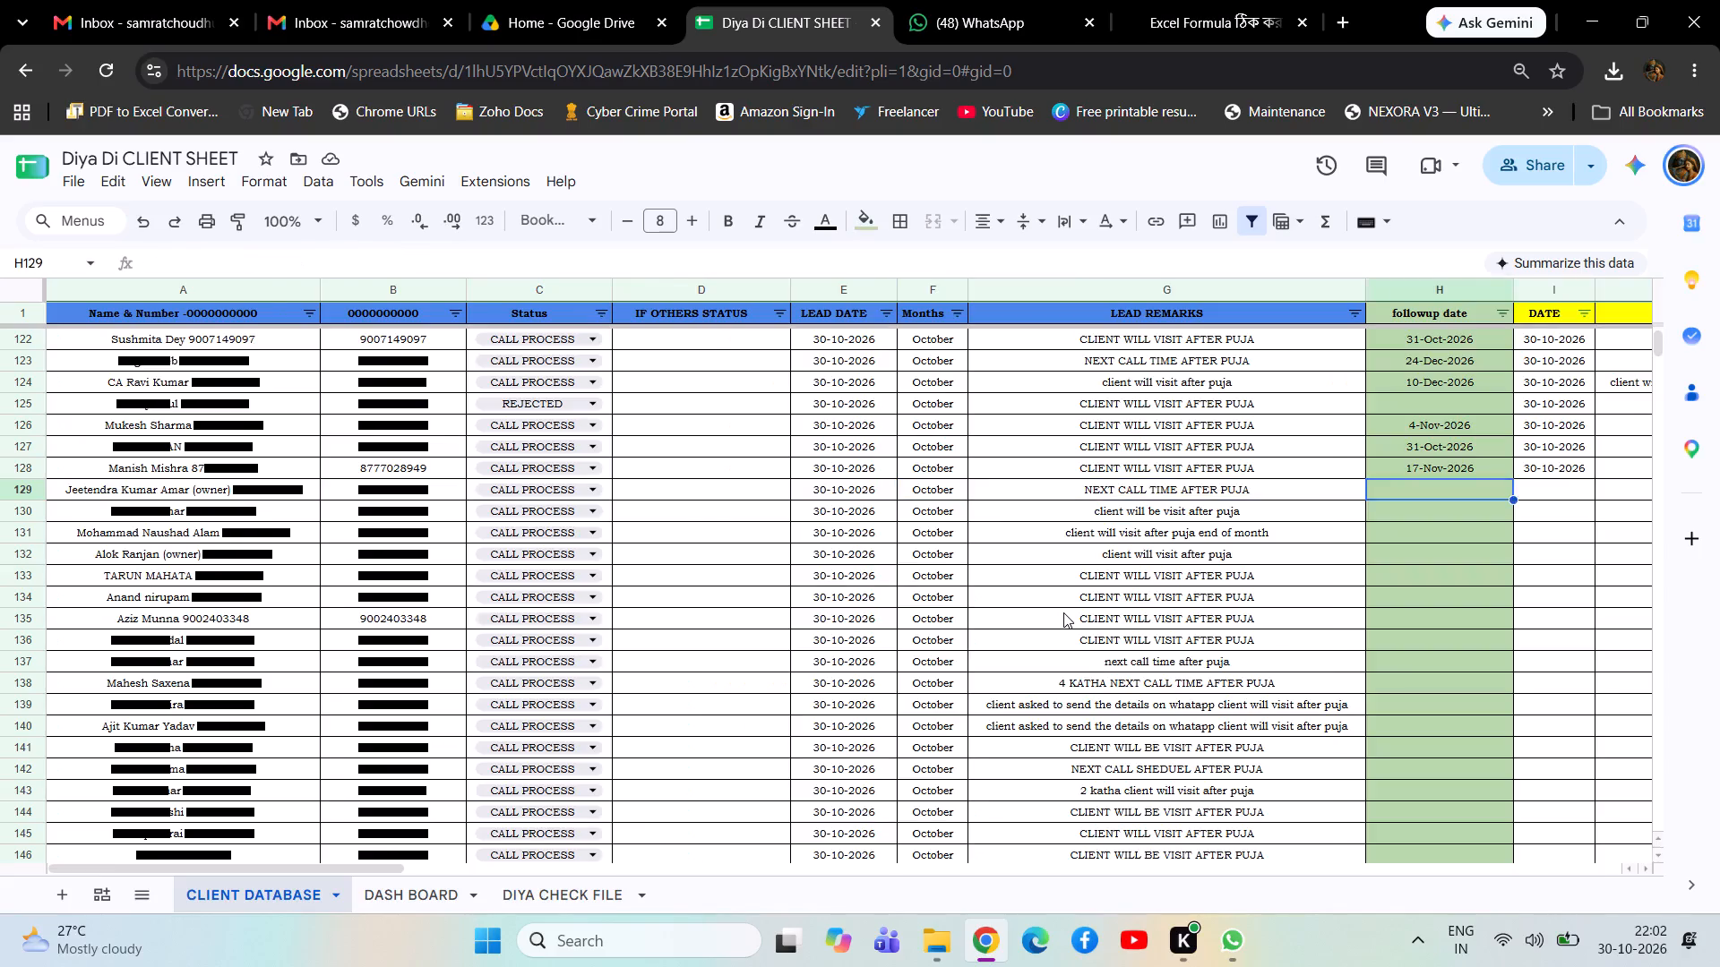
key(Right)
key(Right)
key(Left)
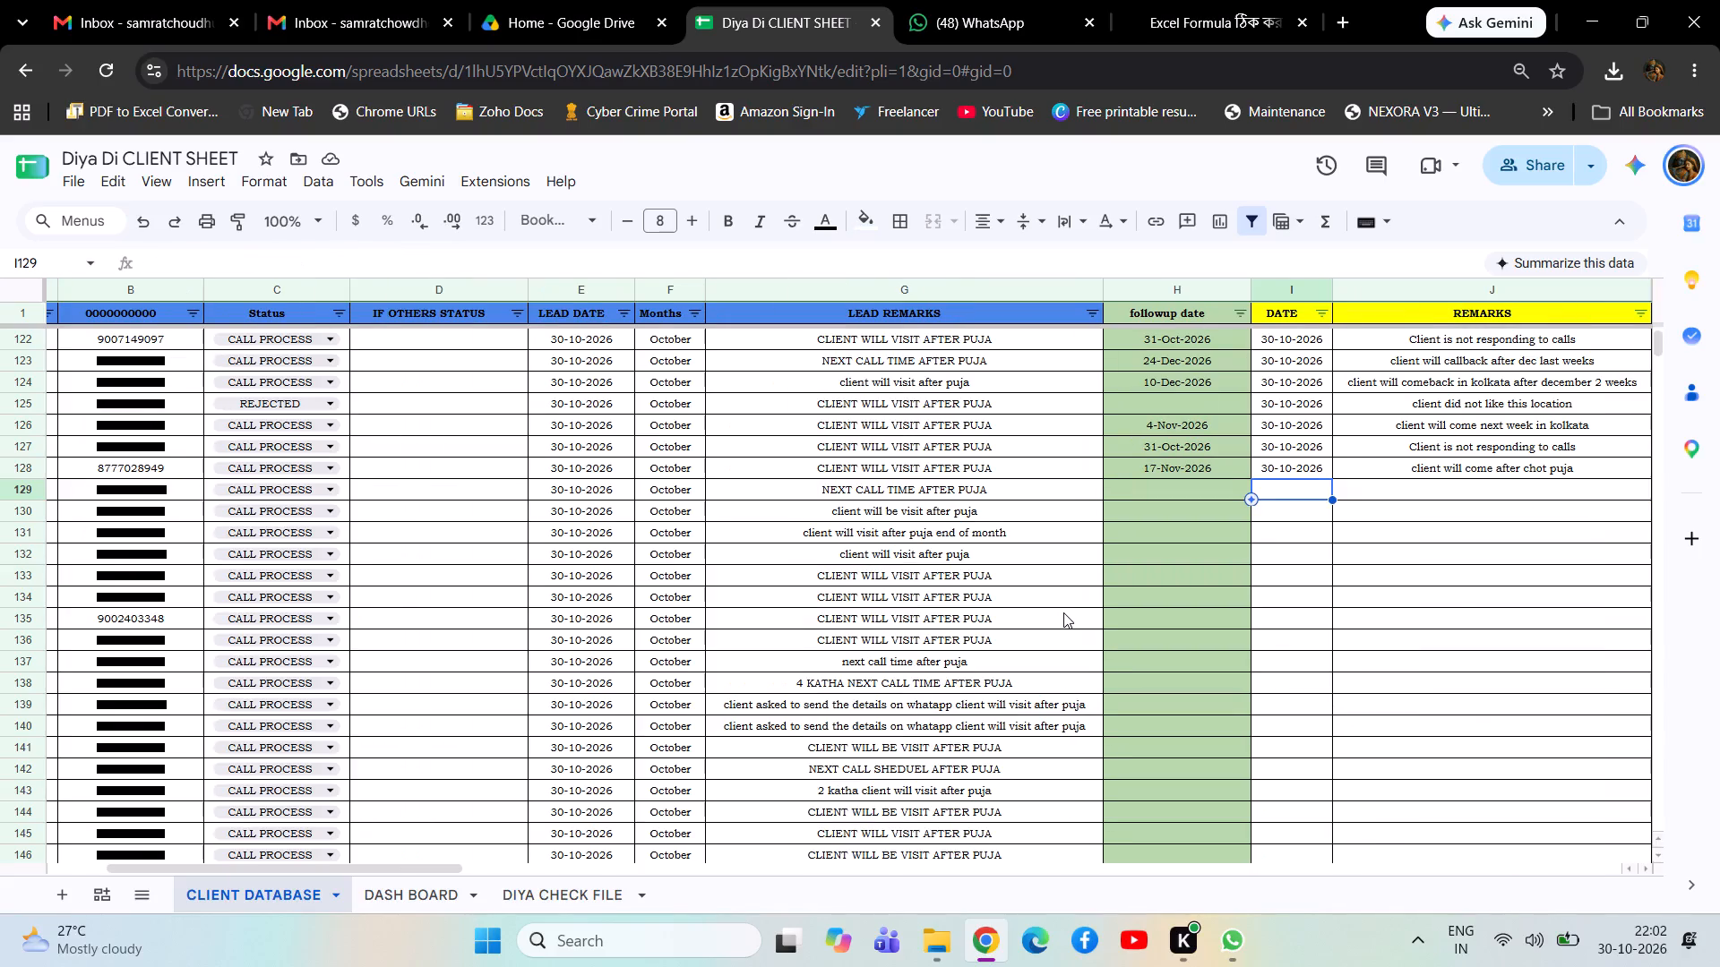
key(ctrl+d)
key(Right)
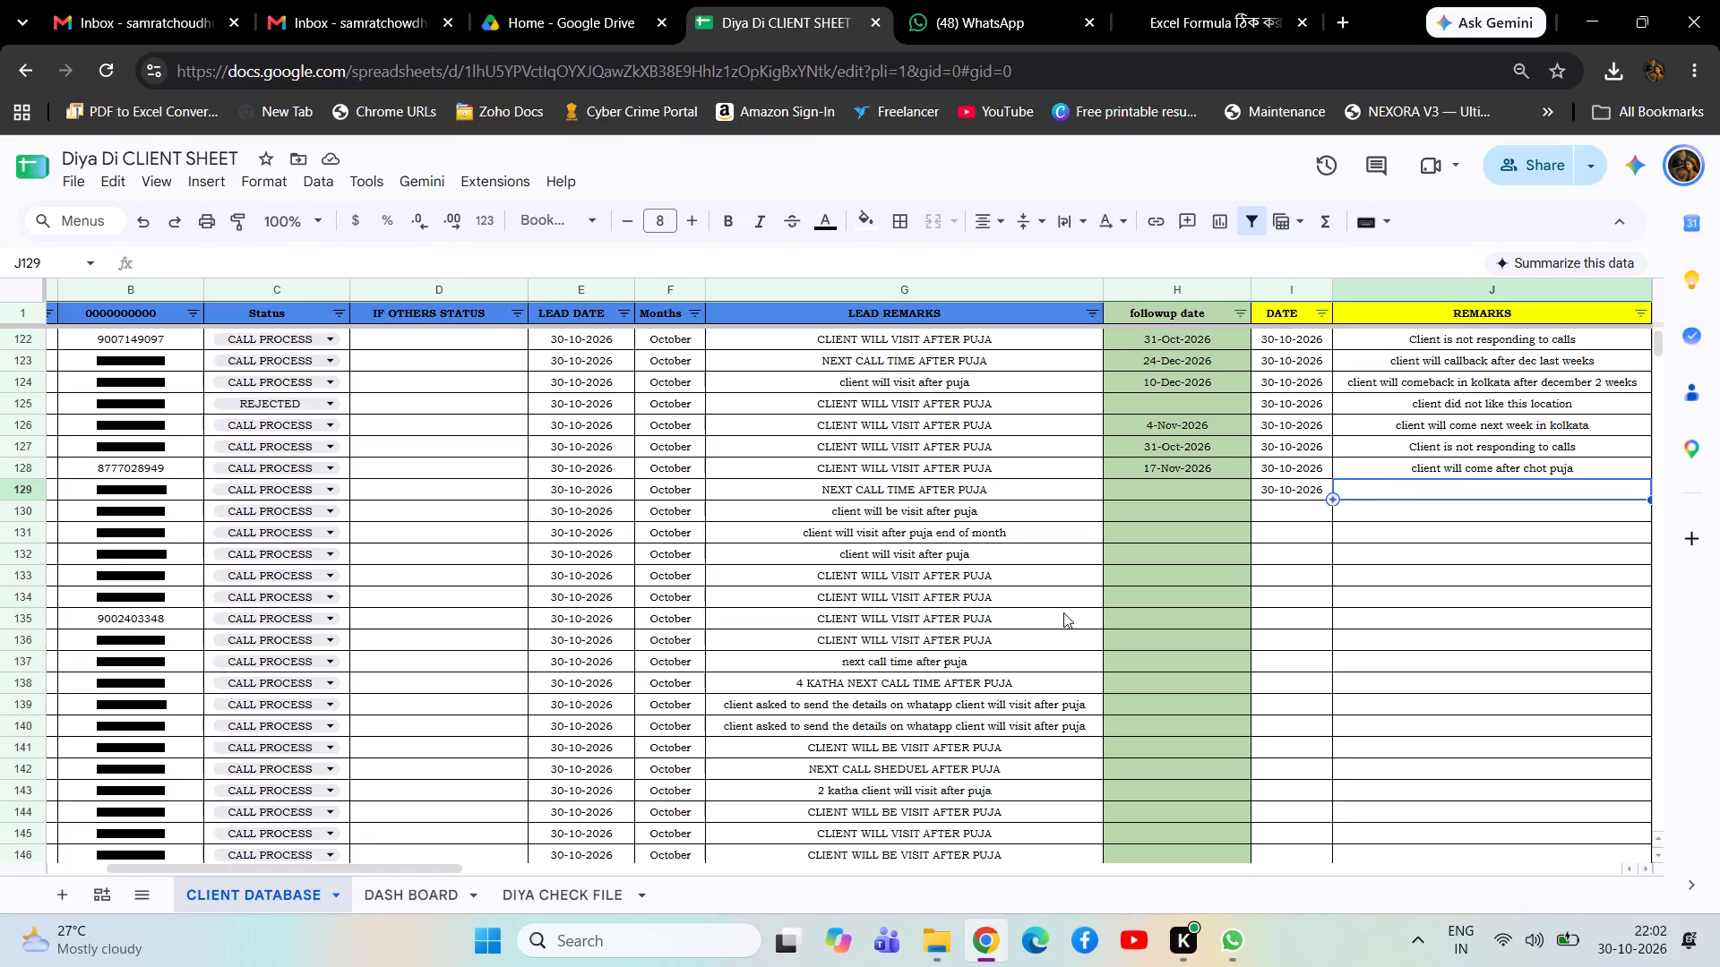
Copy the remark "client did not like this location" from J125 into J129.
key(Up)
key(Up)
key(Up)
key(ctrl+c)
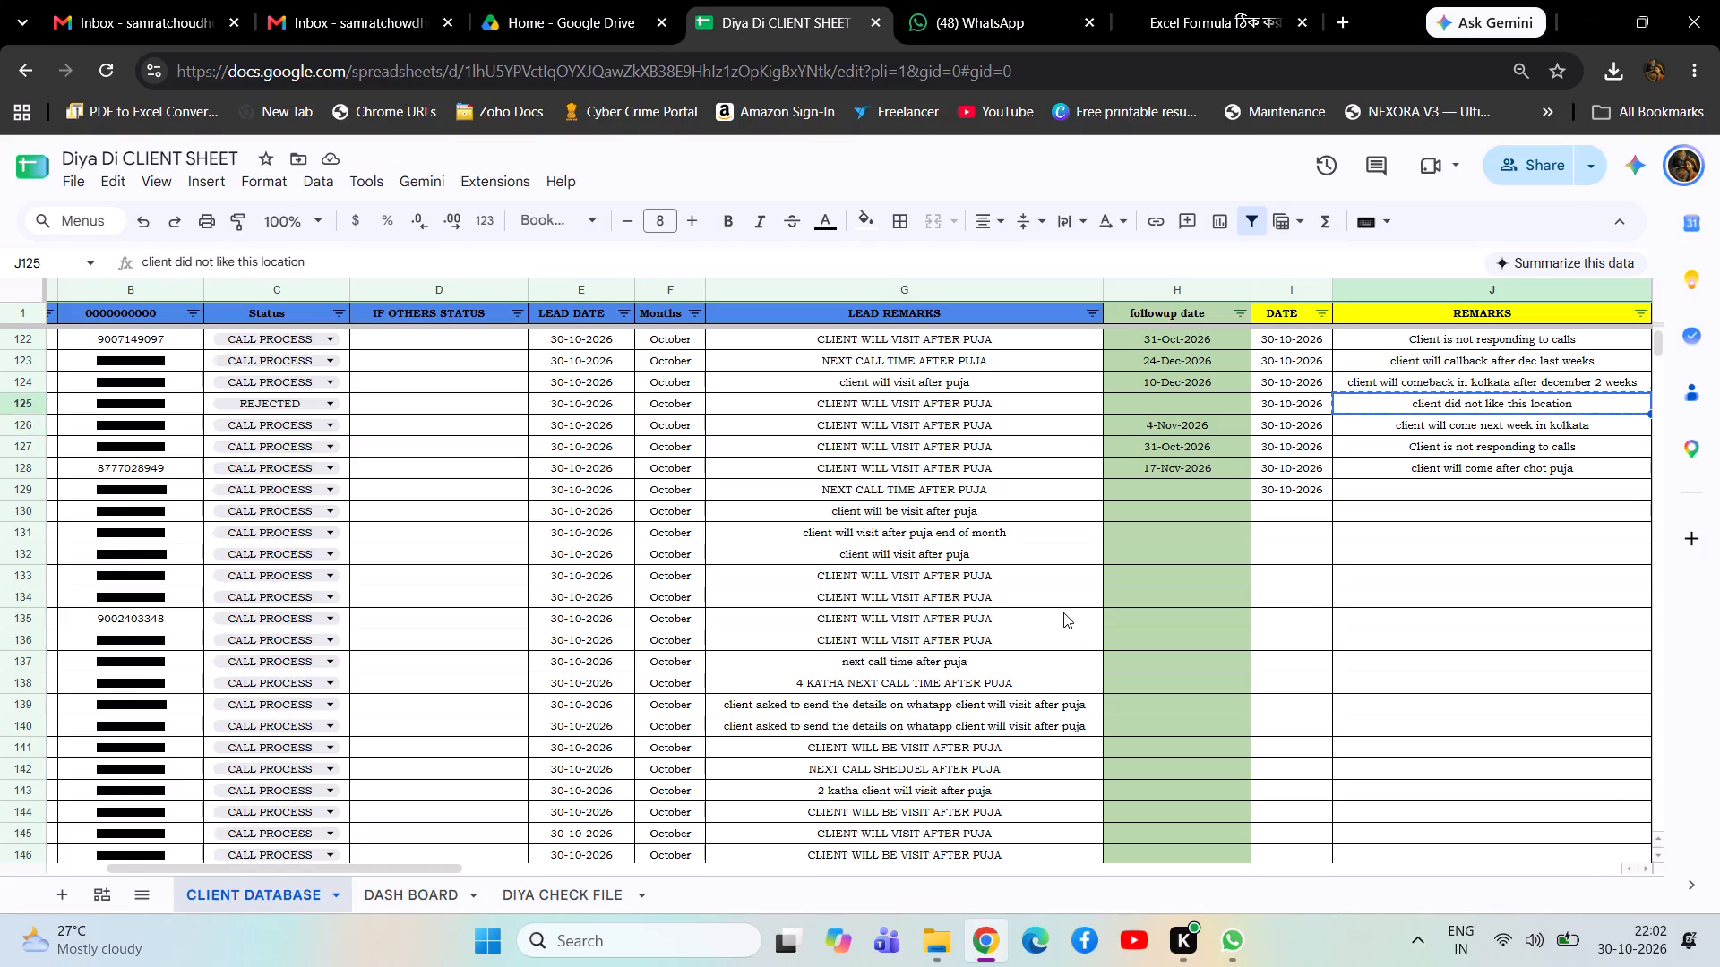
key(Down)
key(Down)
key(Down)
key(Down)
key(ctrl+v)
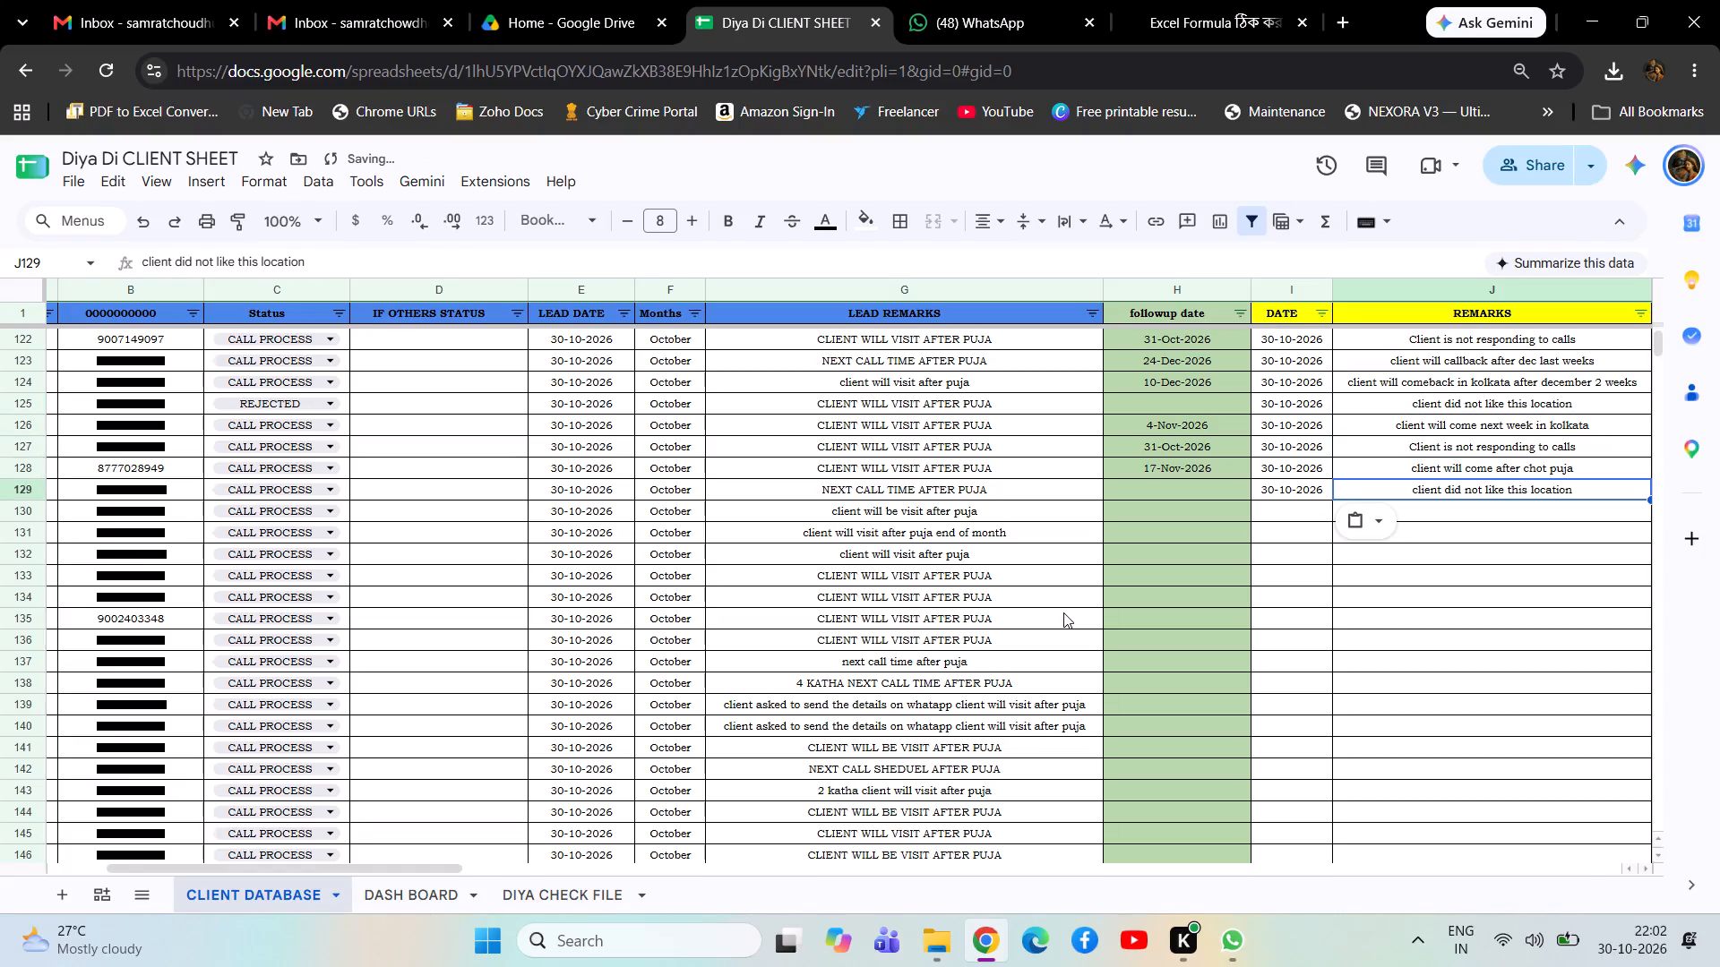
key(Left)
key(Left)
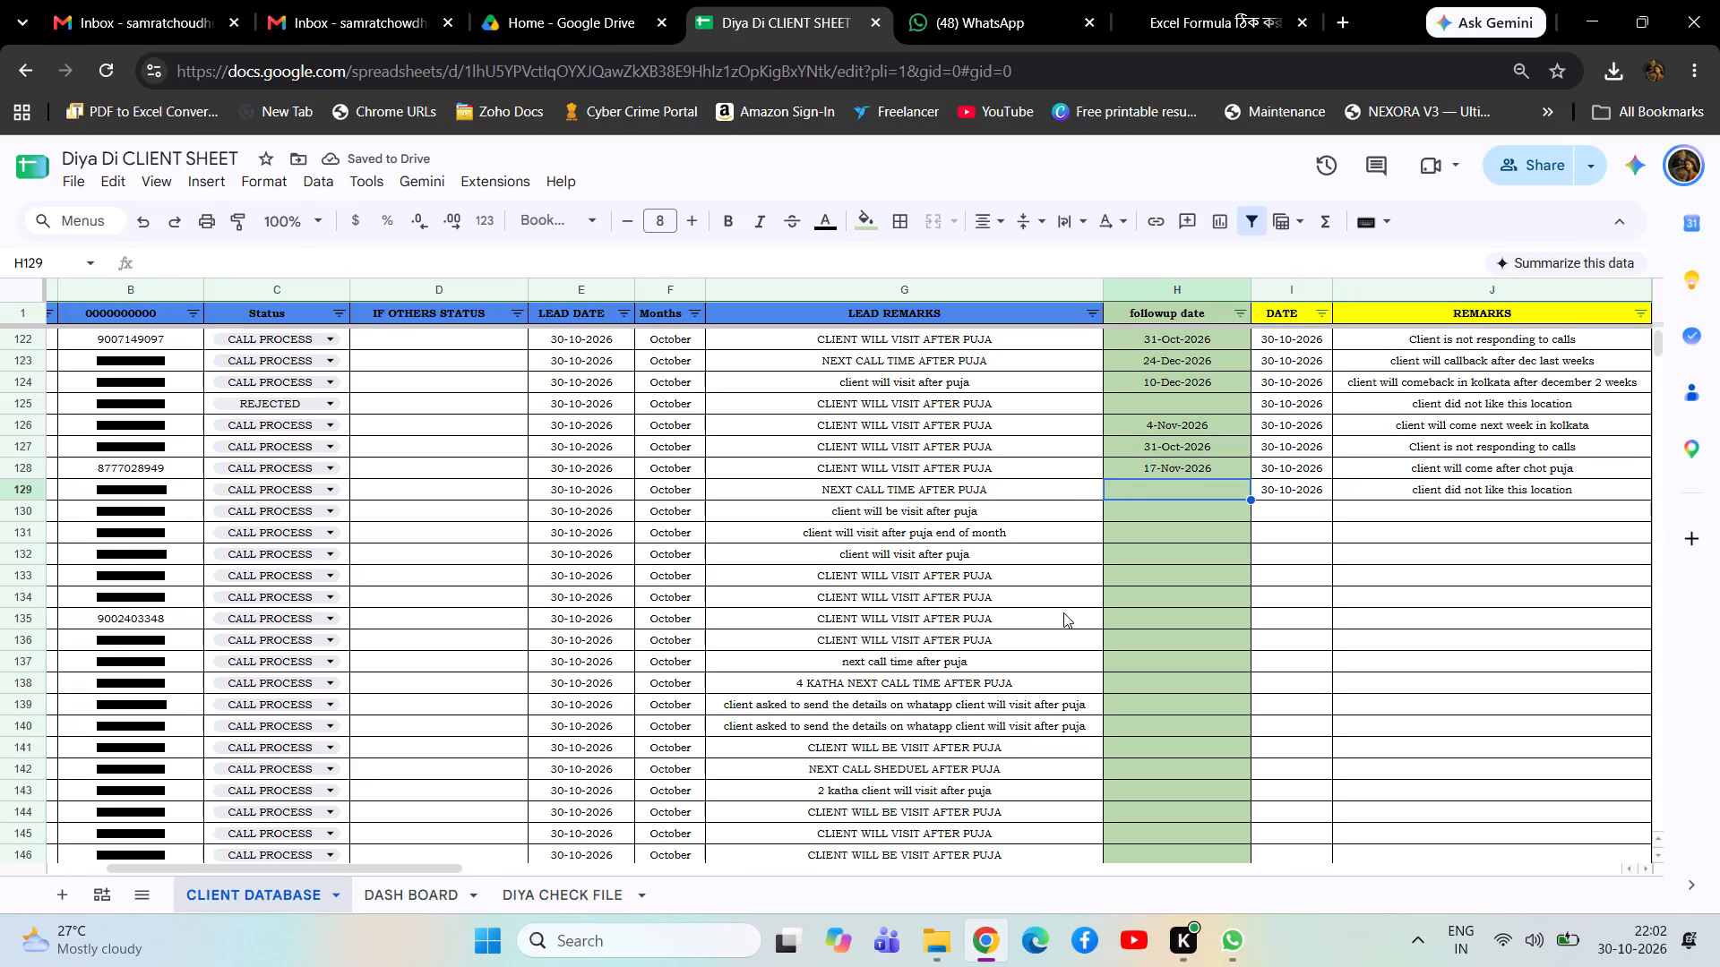
key(Right)
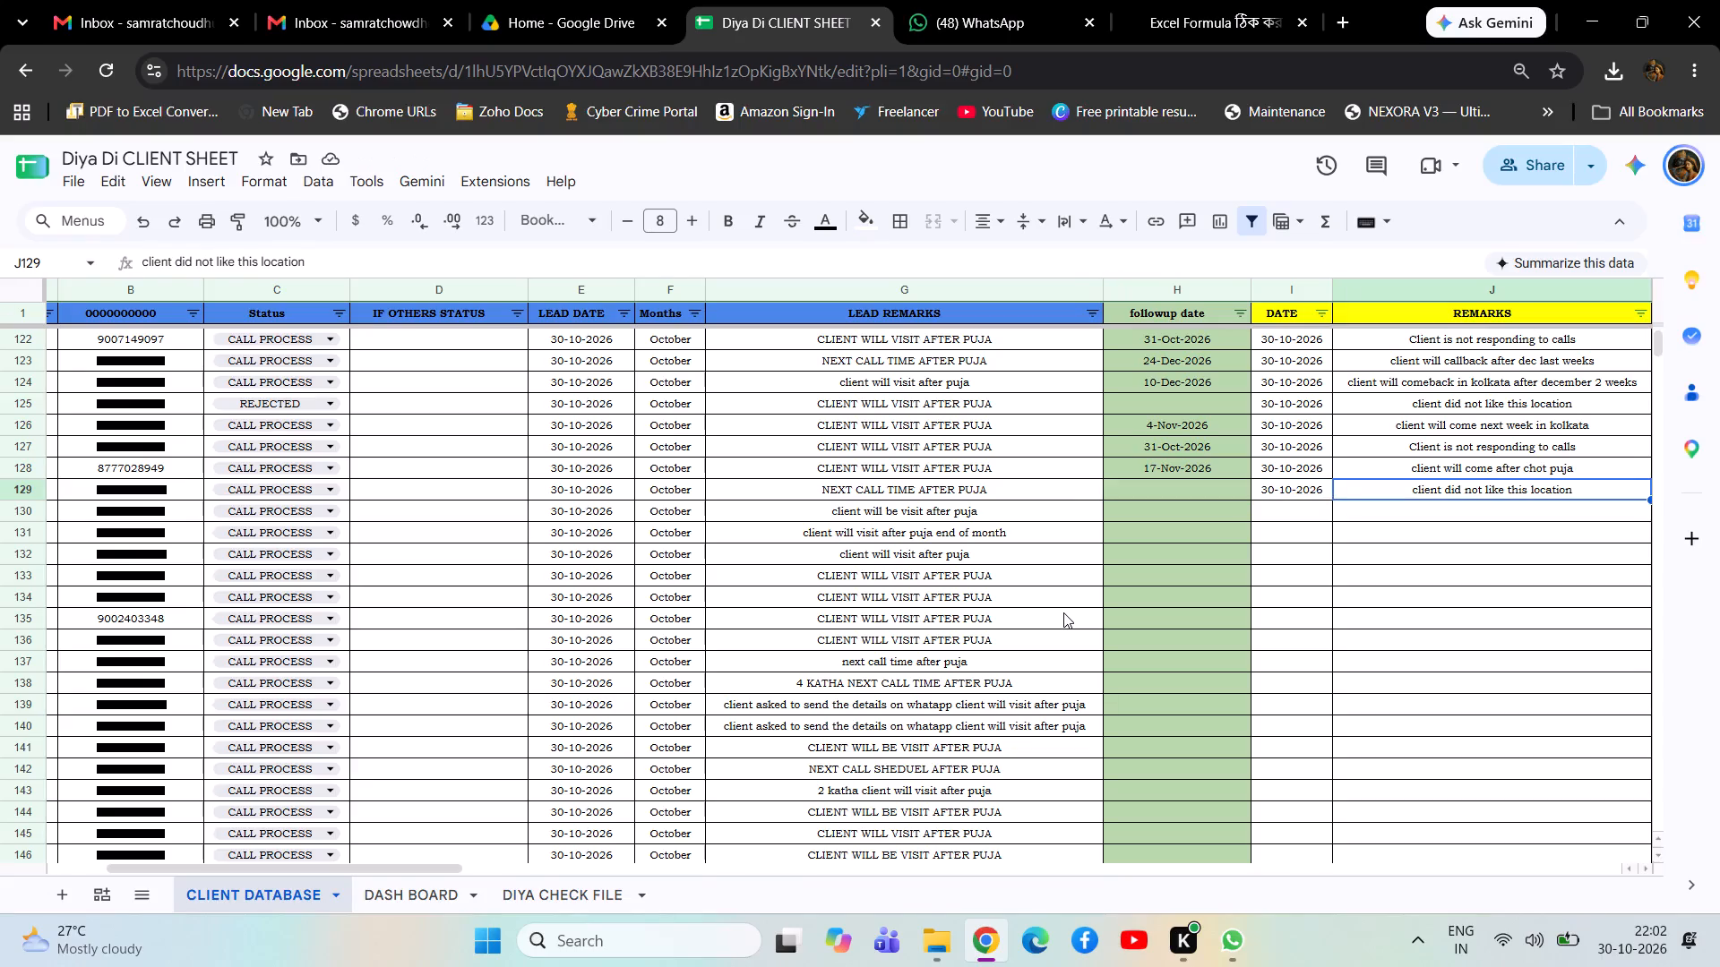
Look up the name and phone number of the lead in row 130, column A.
key(Left)
key(Left)
key(Left)
key(Left)
key(Left)
key(Left)
key(Left)
key(Left)
key(Left)
key(Left)
key(Left)
key(Left)
key(Left)
key(Left)
key(Left)
key(Left)
key(Left)
key(Left)
key(Left)
key(Left)
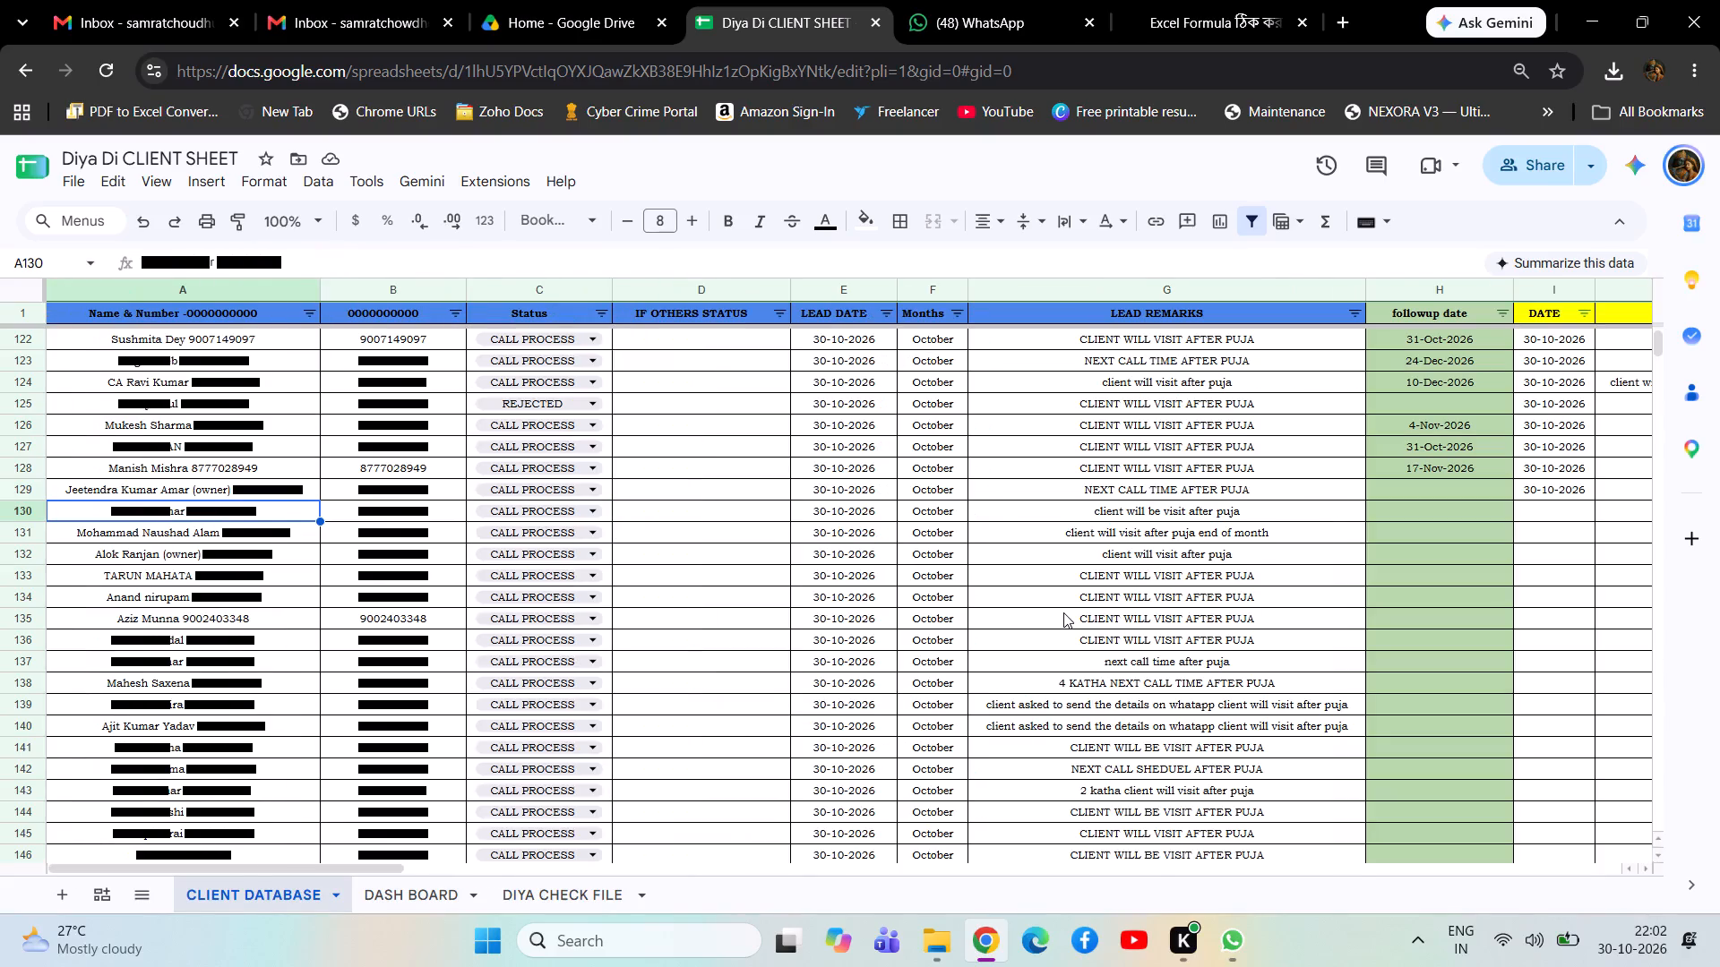
Copy followup date 31-Oct-2026, call date 30-10-2026 and remark "Client is not responding to calls" from H127:J127 into H130:J130.
key(Right)
key(Right)
key(Right)
key(Right)
key(Right)
key(Right)
key(Right)
key(Right)
key(Right)
key(Right)
key(Right)
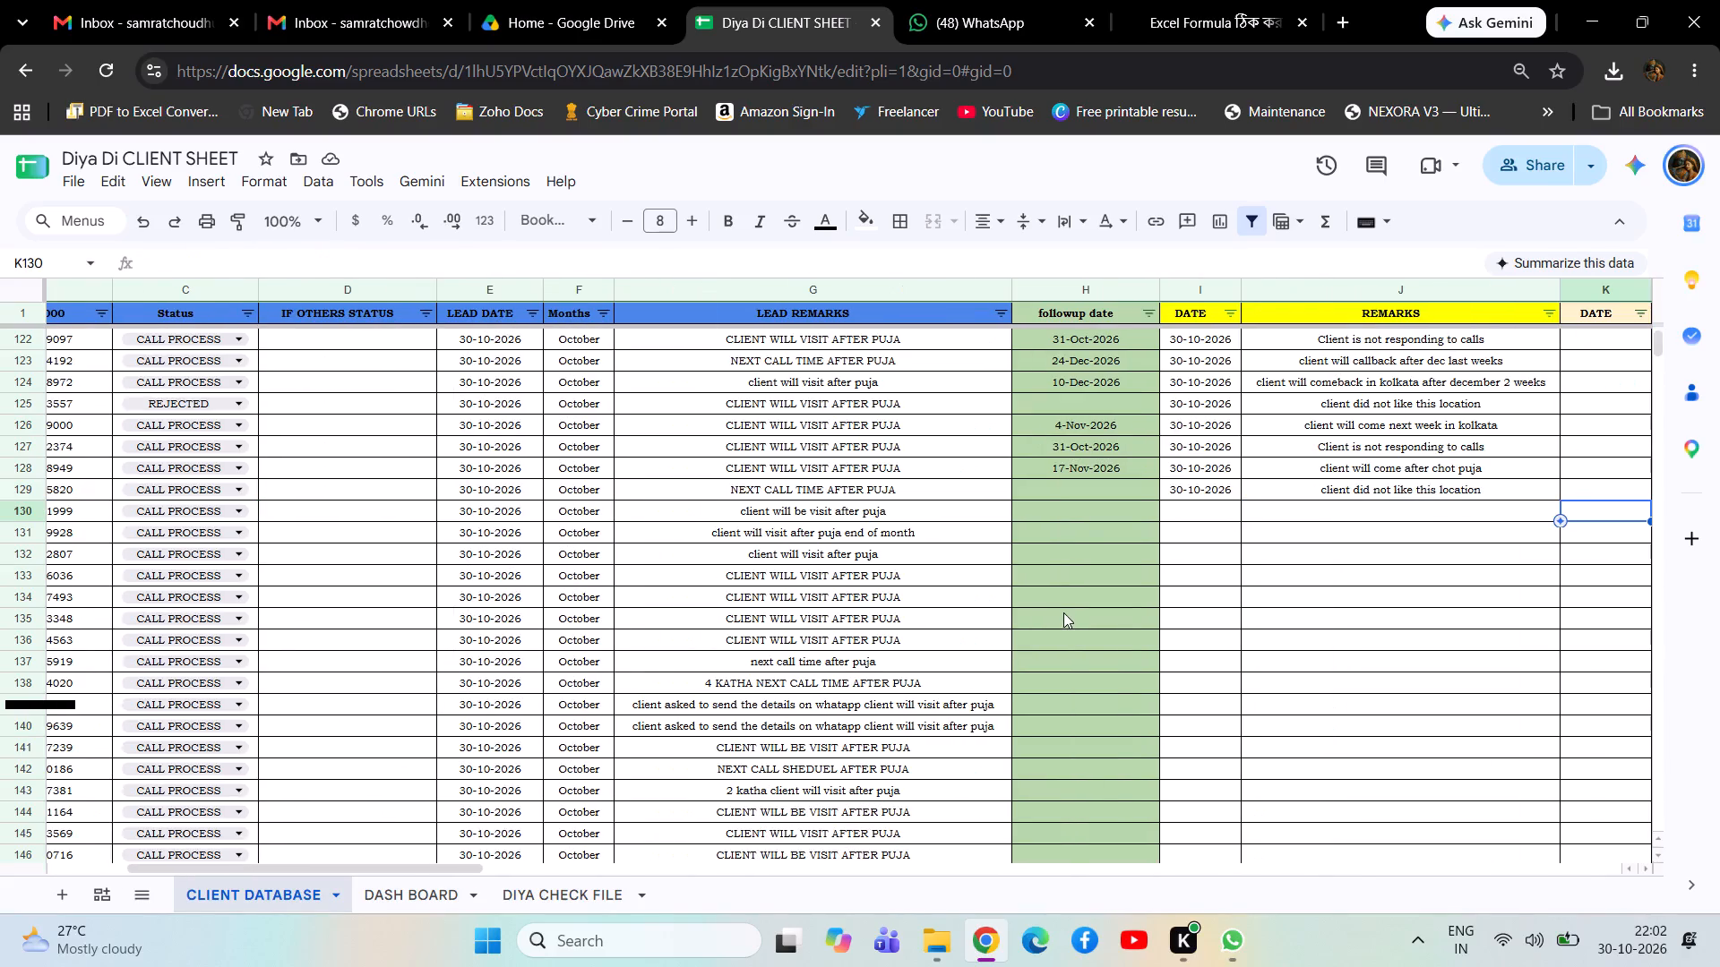
key(Left)
key(Left)
key(Right)
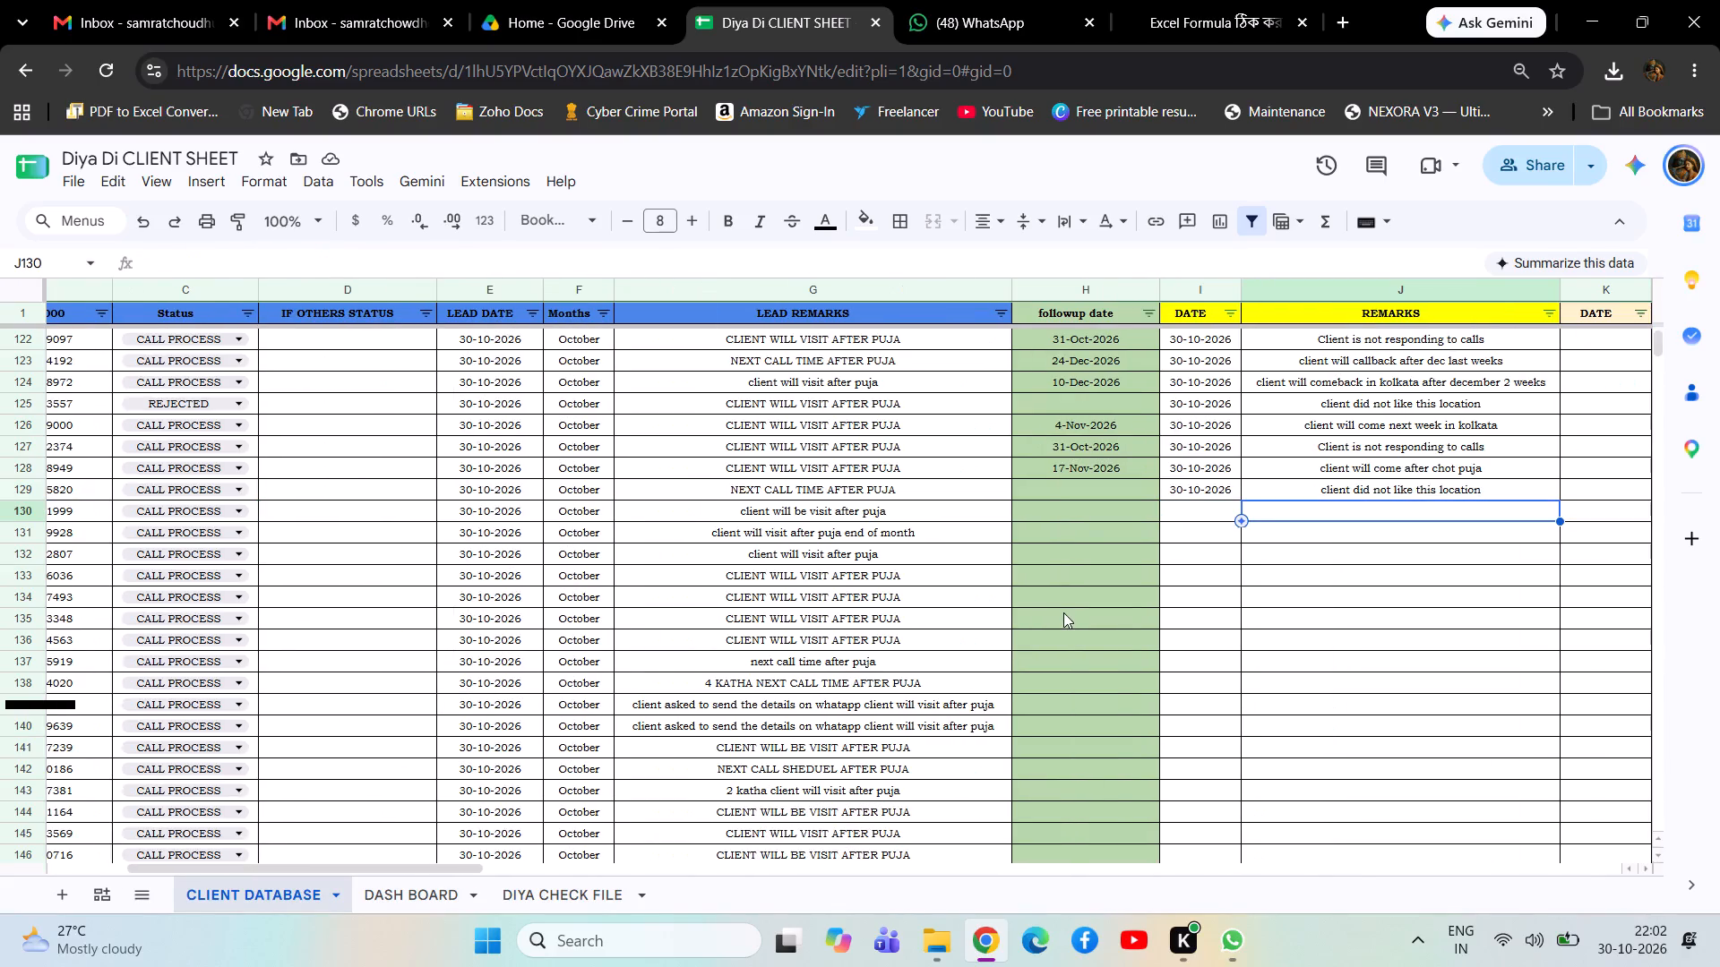
key(Up)
key(Up)
key(Up)
key(Left)
key(Left)
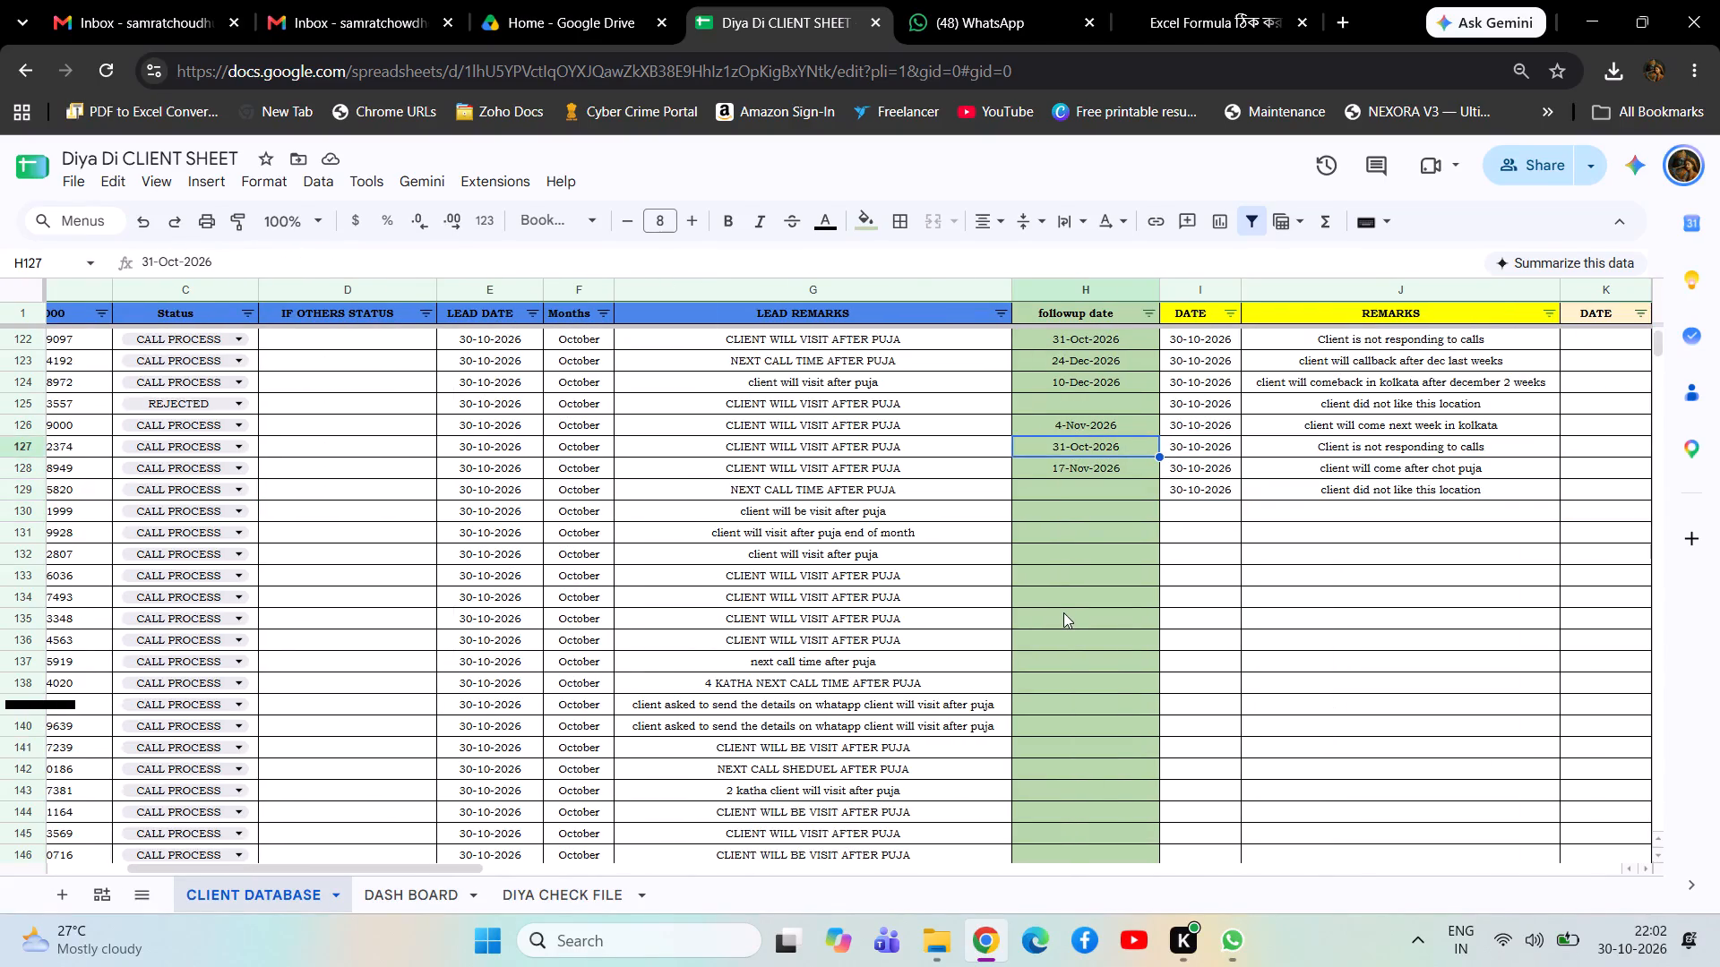
key(shift+Right)
key(shift+Right)
key(ctrl+c)
key(Down)
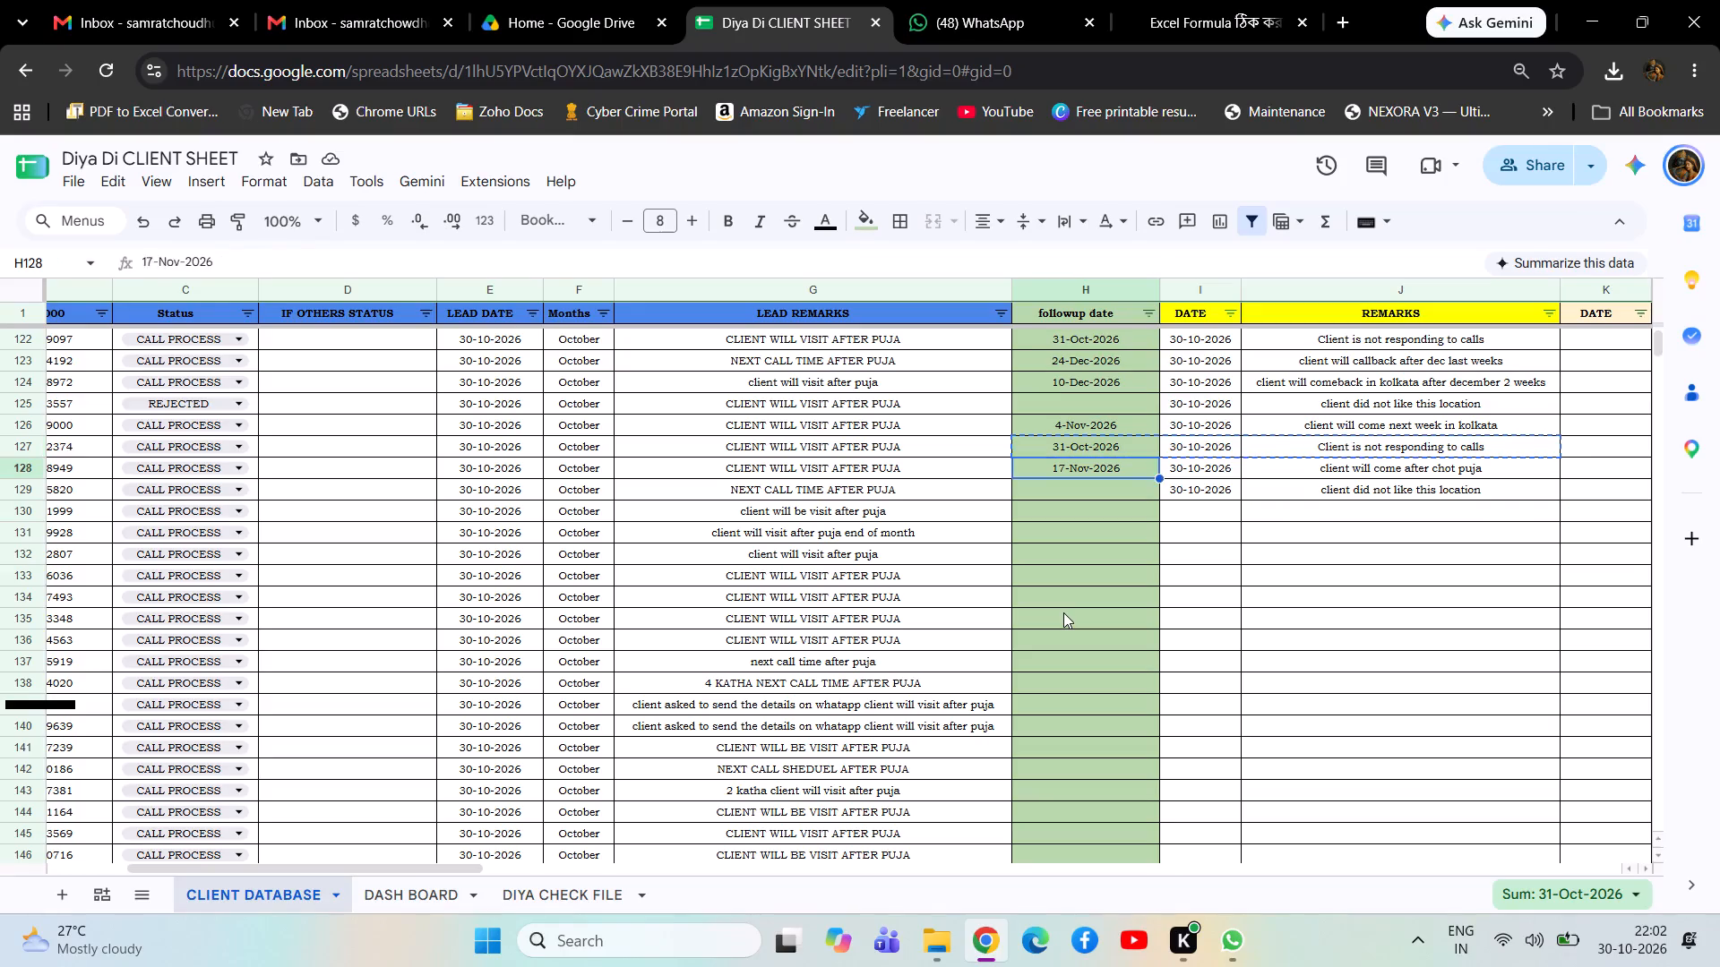
key(Down)
key(Down)
key(ctrl+v)
Look up the name and phone number of the lead in row 131, column A.
key(Down)
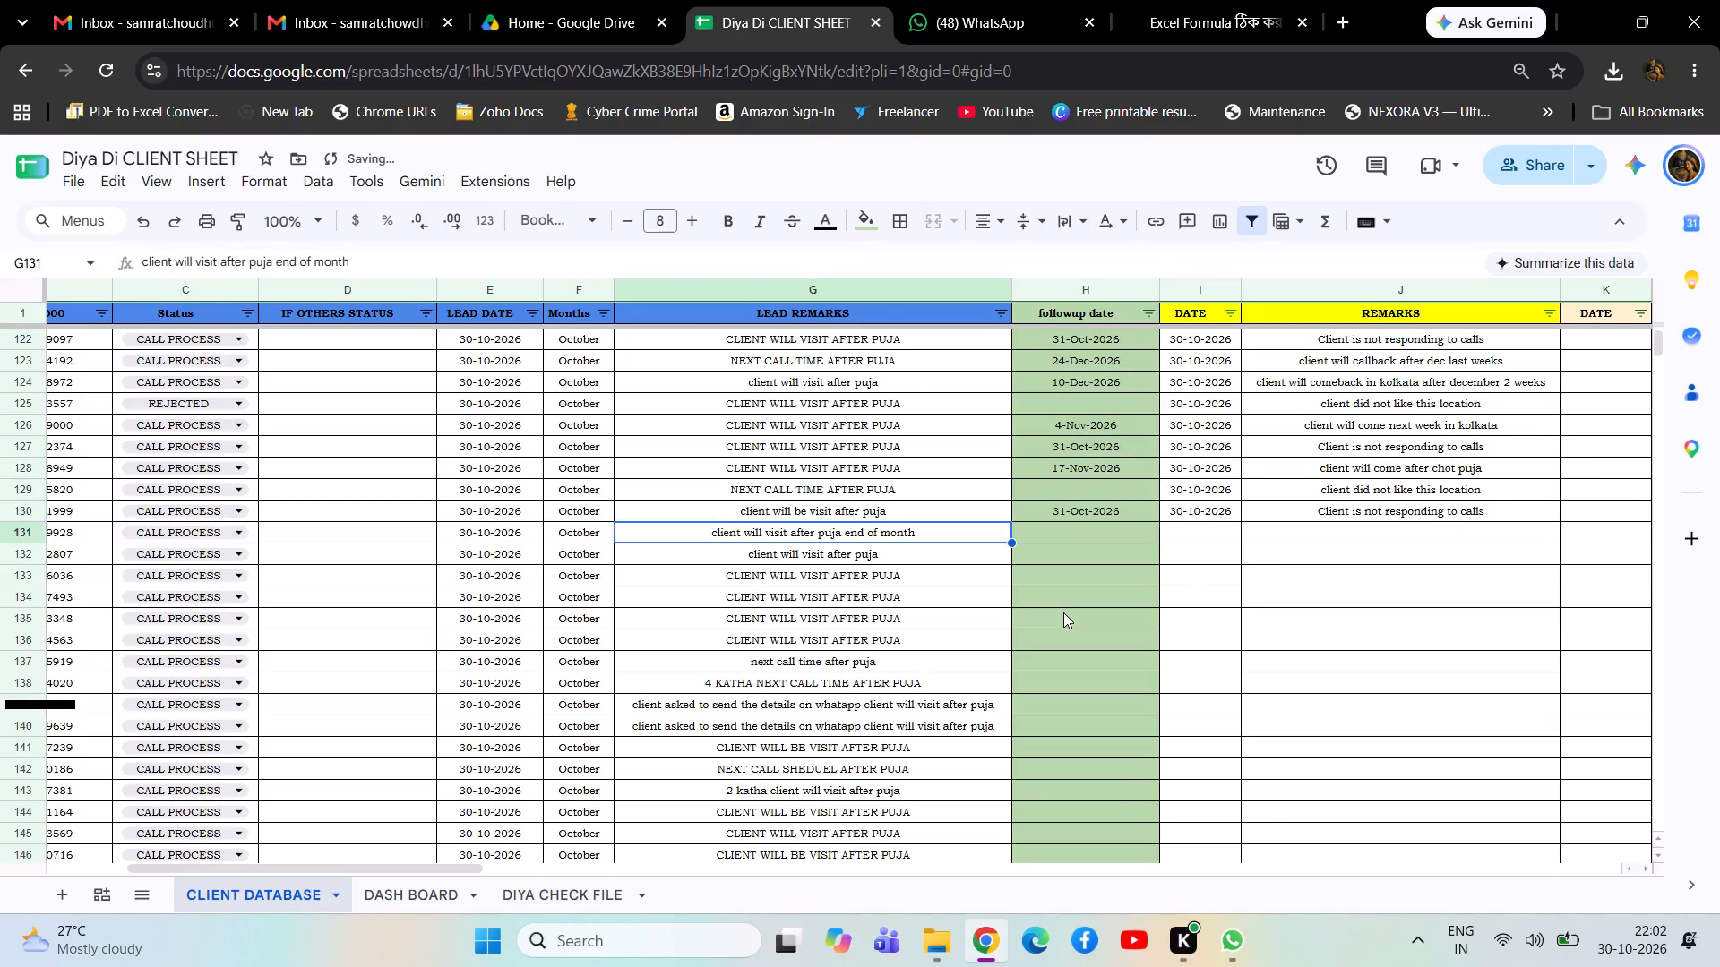
key(Left)
key(Left)
key(Left)
key(Left)
key(Left)
key(Left)
key(Left)
key(Left)
key(Left)
key(Left)
key(Left)
key(Left)
key(Left)
key(Left)
key(Left)
key(Left)
key(Left)
key(Left)
key(Left)
key(Left)
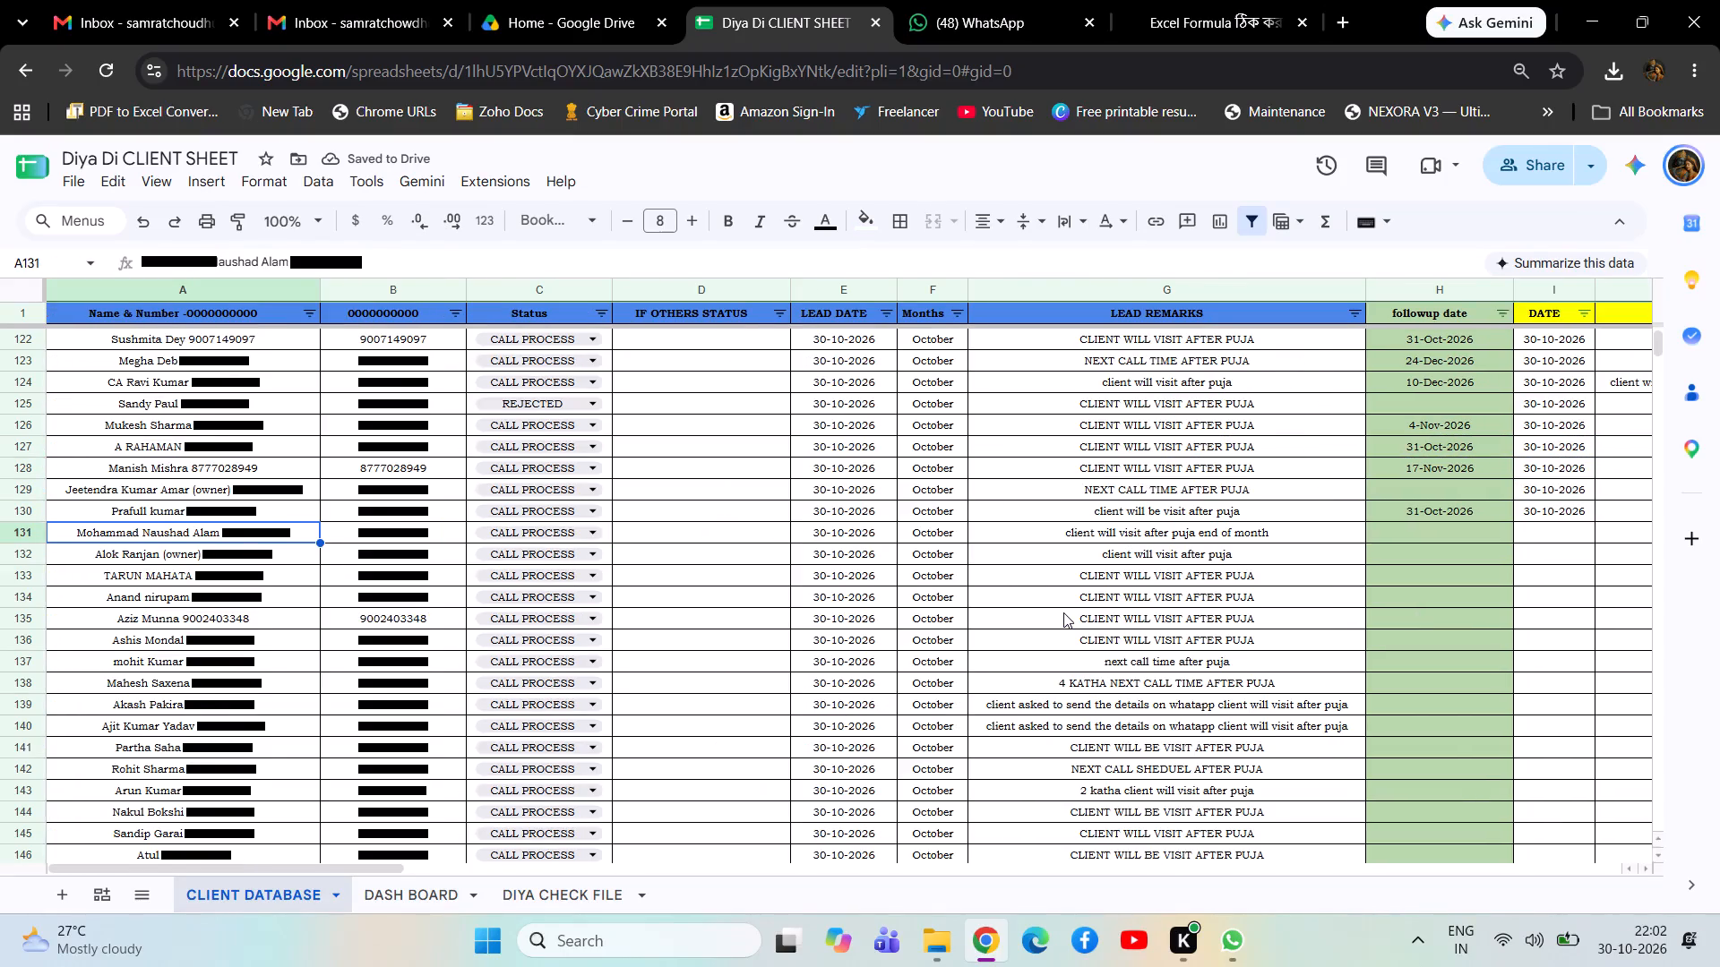
Copy followup date 24-Dec-2026, call date 30-10-2026 and remark "client will callback after dec last weeks" from H123:J123 into H131:J131.
key(Right)
key(Right)
key(Right)
key(Right)
key(Right)
key(Right)
key(Right)
key(Right)
key(Right)
key(Right)
key(Right)
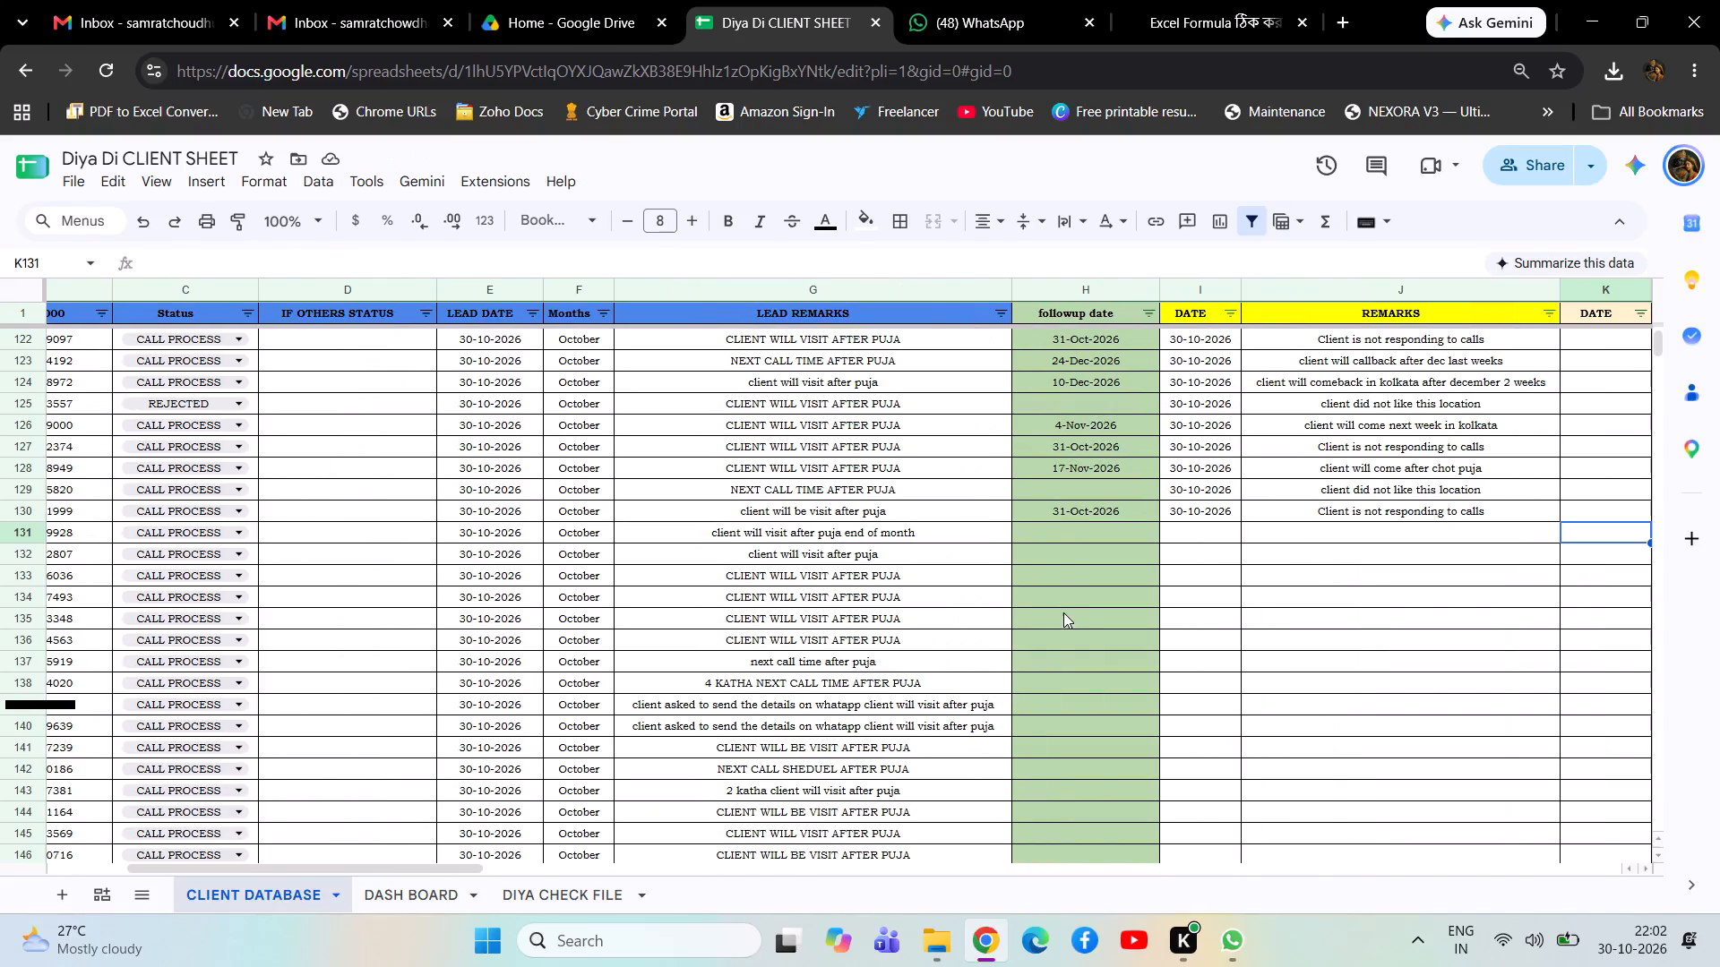
key(Left)
key(Left)
key(Right)
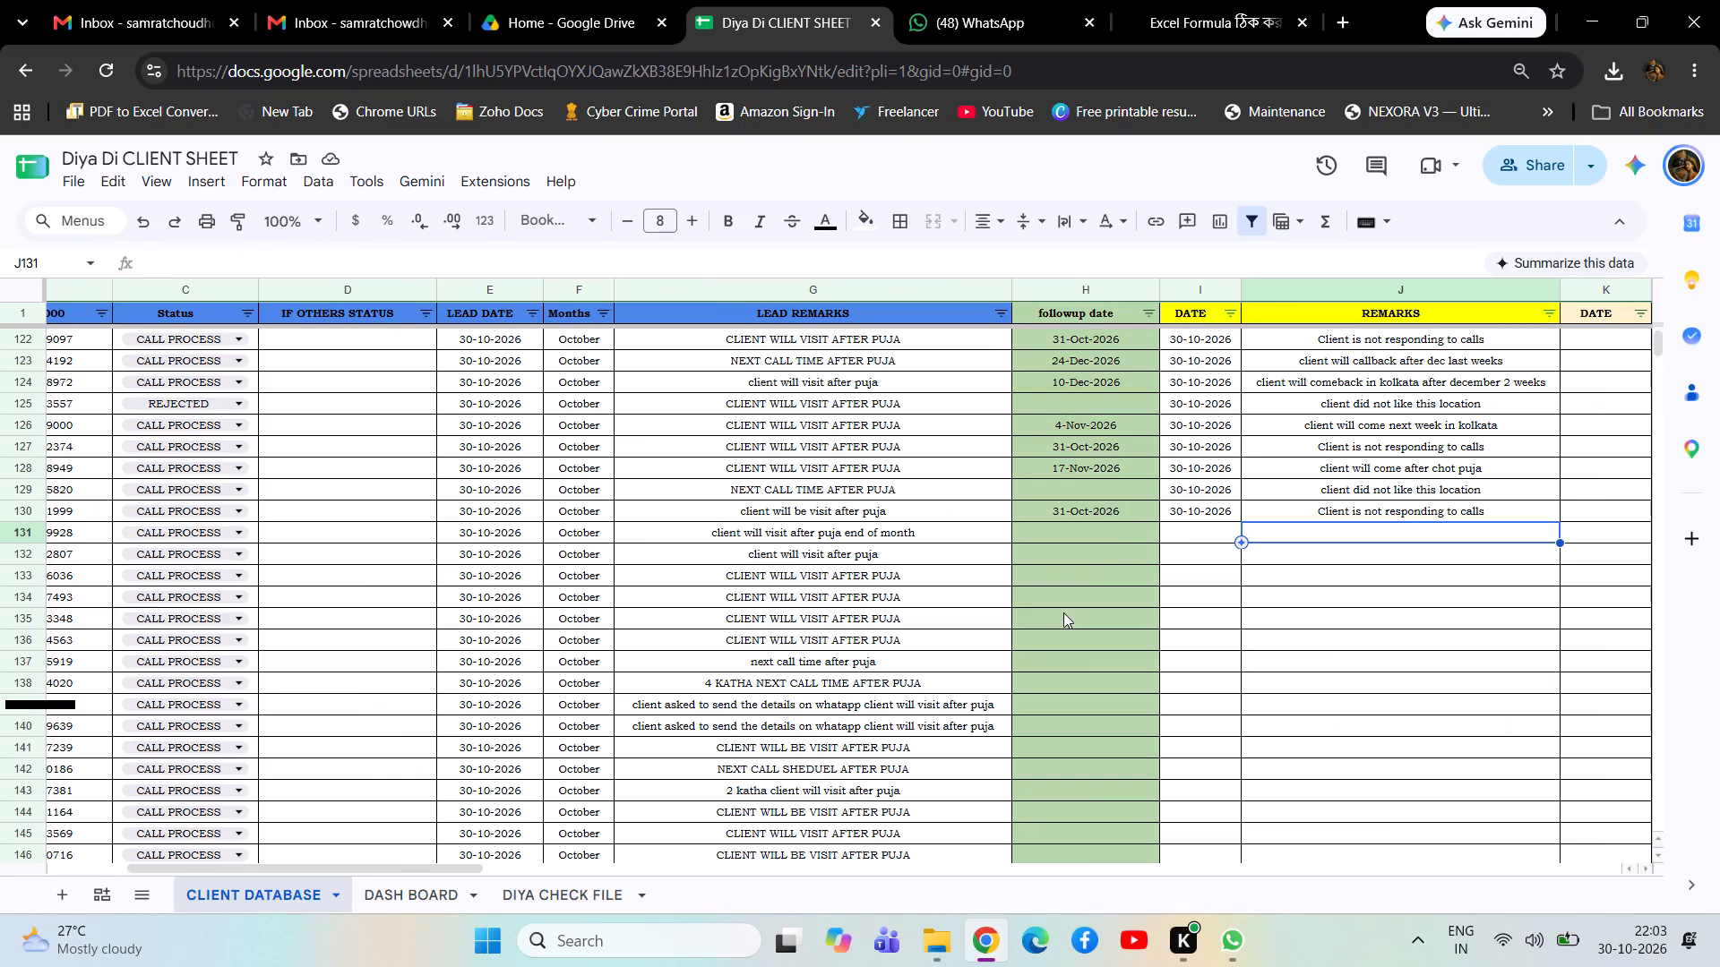
click(1079, 361)
key(Insert)
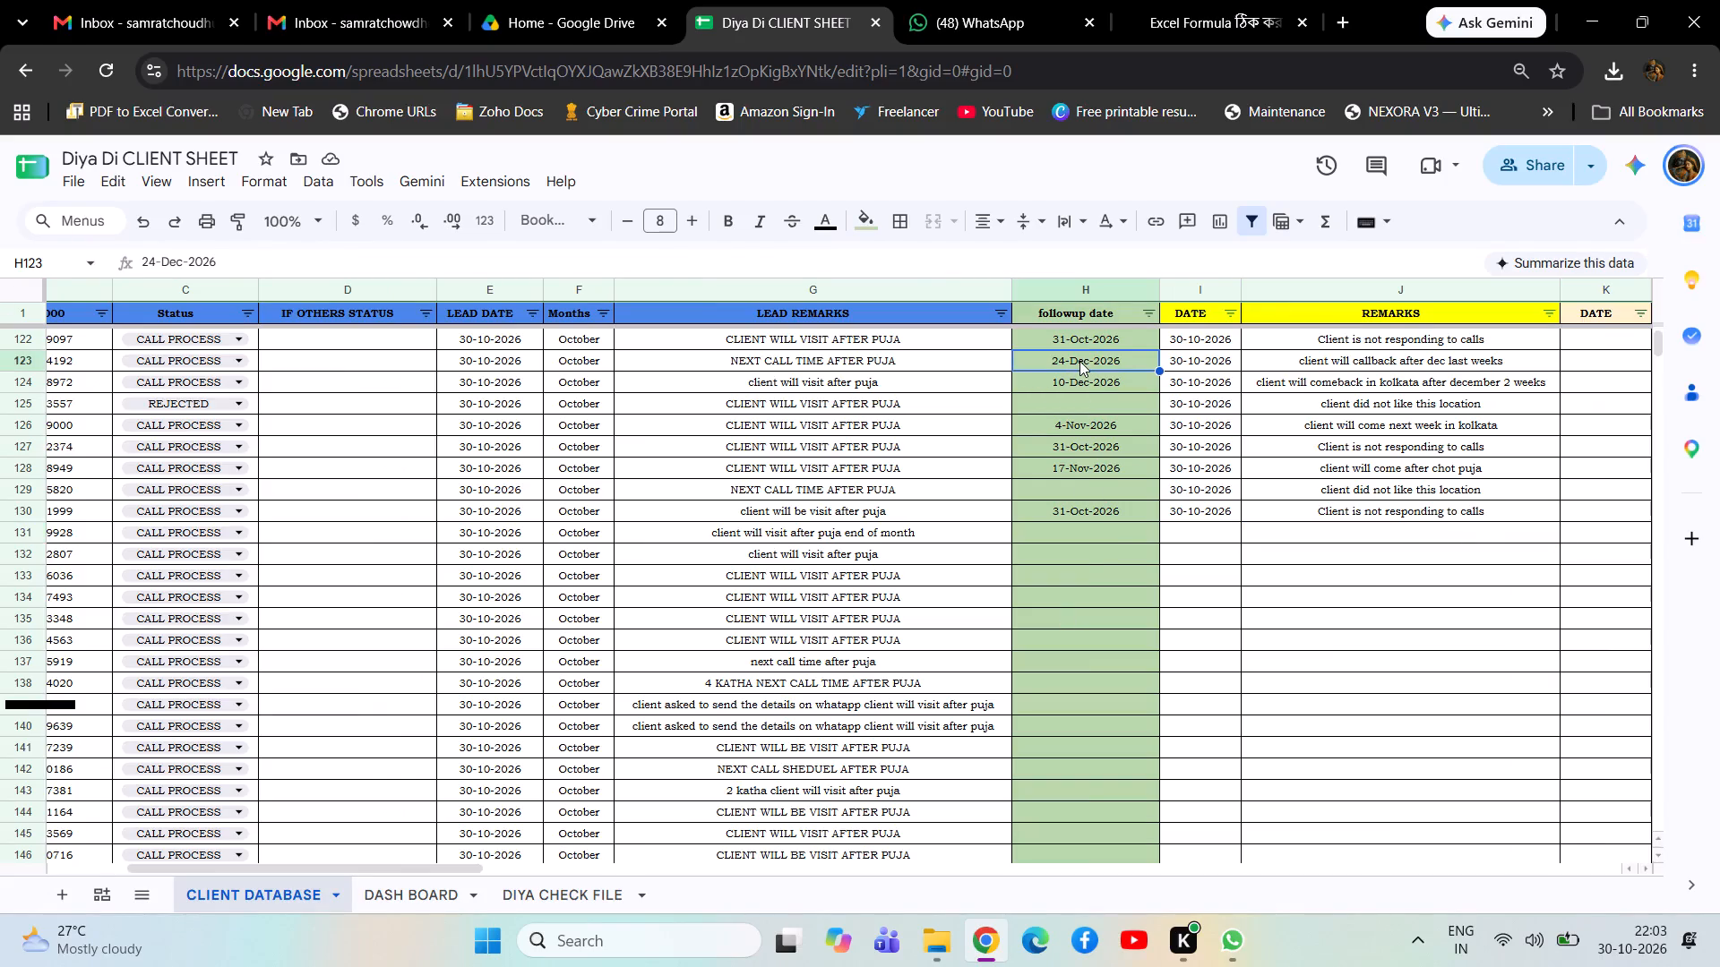
key(shift+Right)
key(shift+Right)
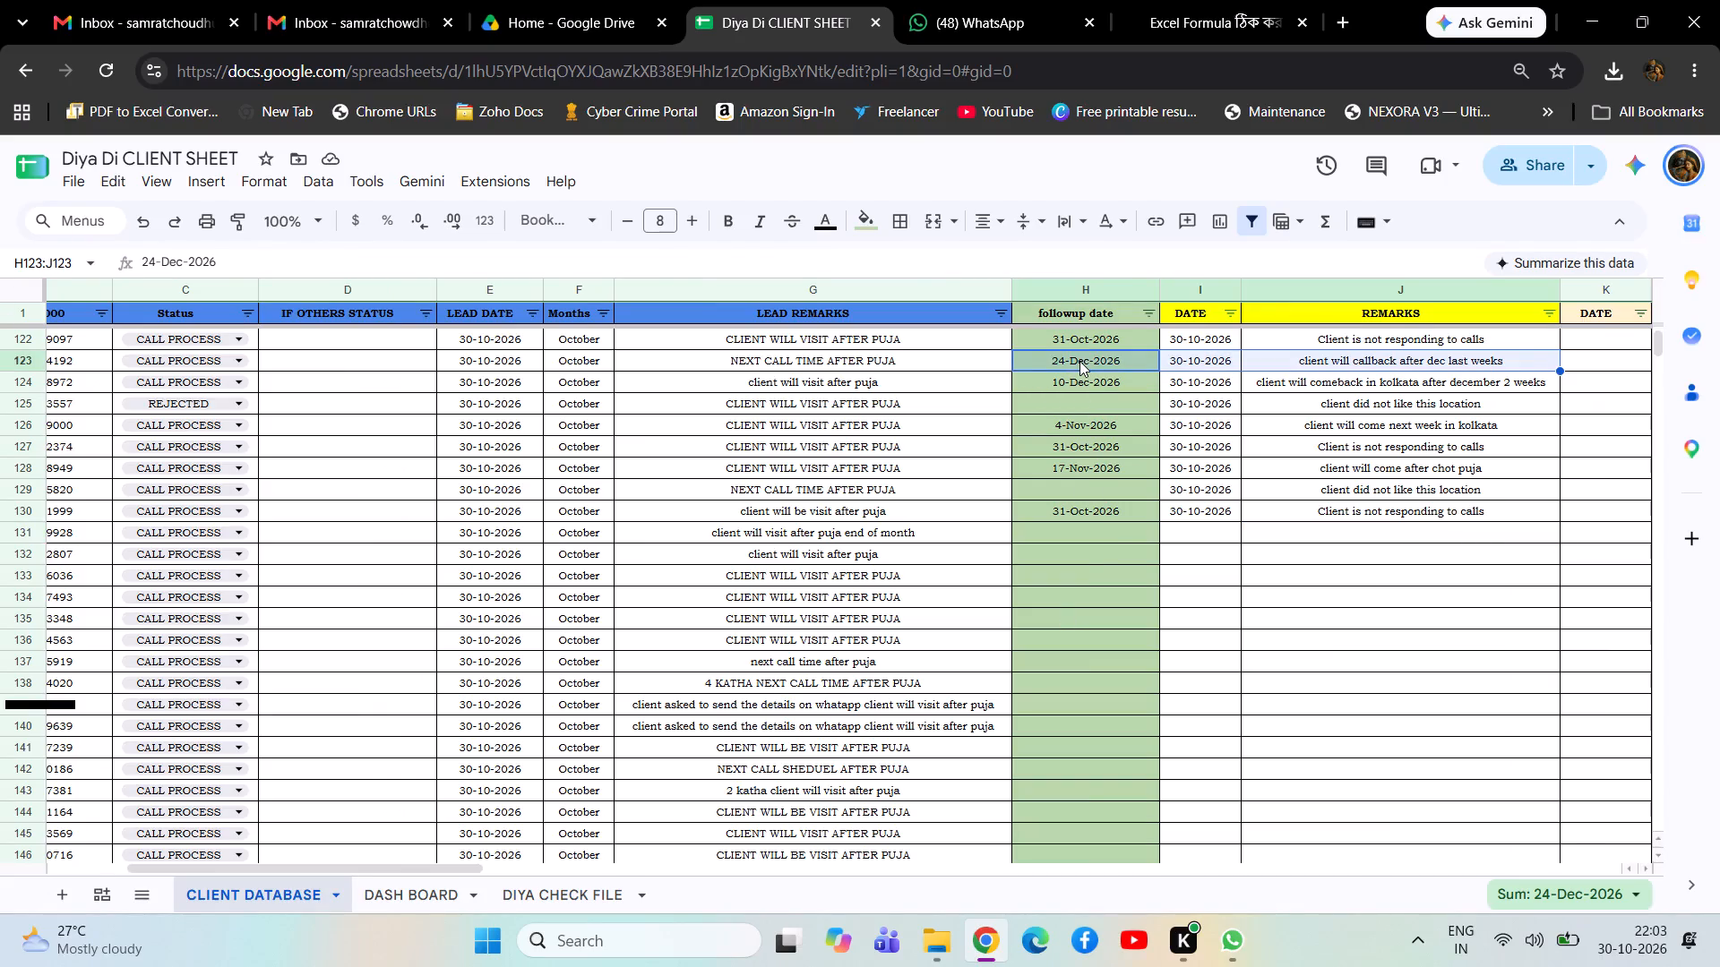
key(ctrl+c)
key(Down)
key(Down)
key(Down)
key(Down)
key(Down)
key(Down)
key(Down)
key(Down)
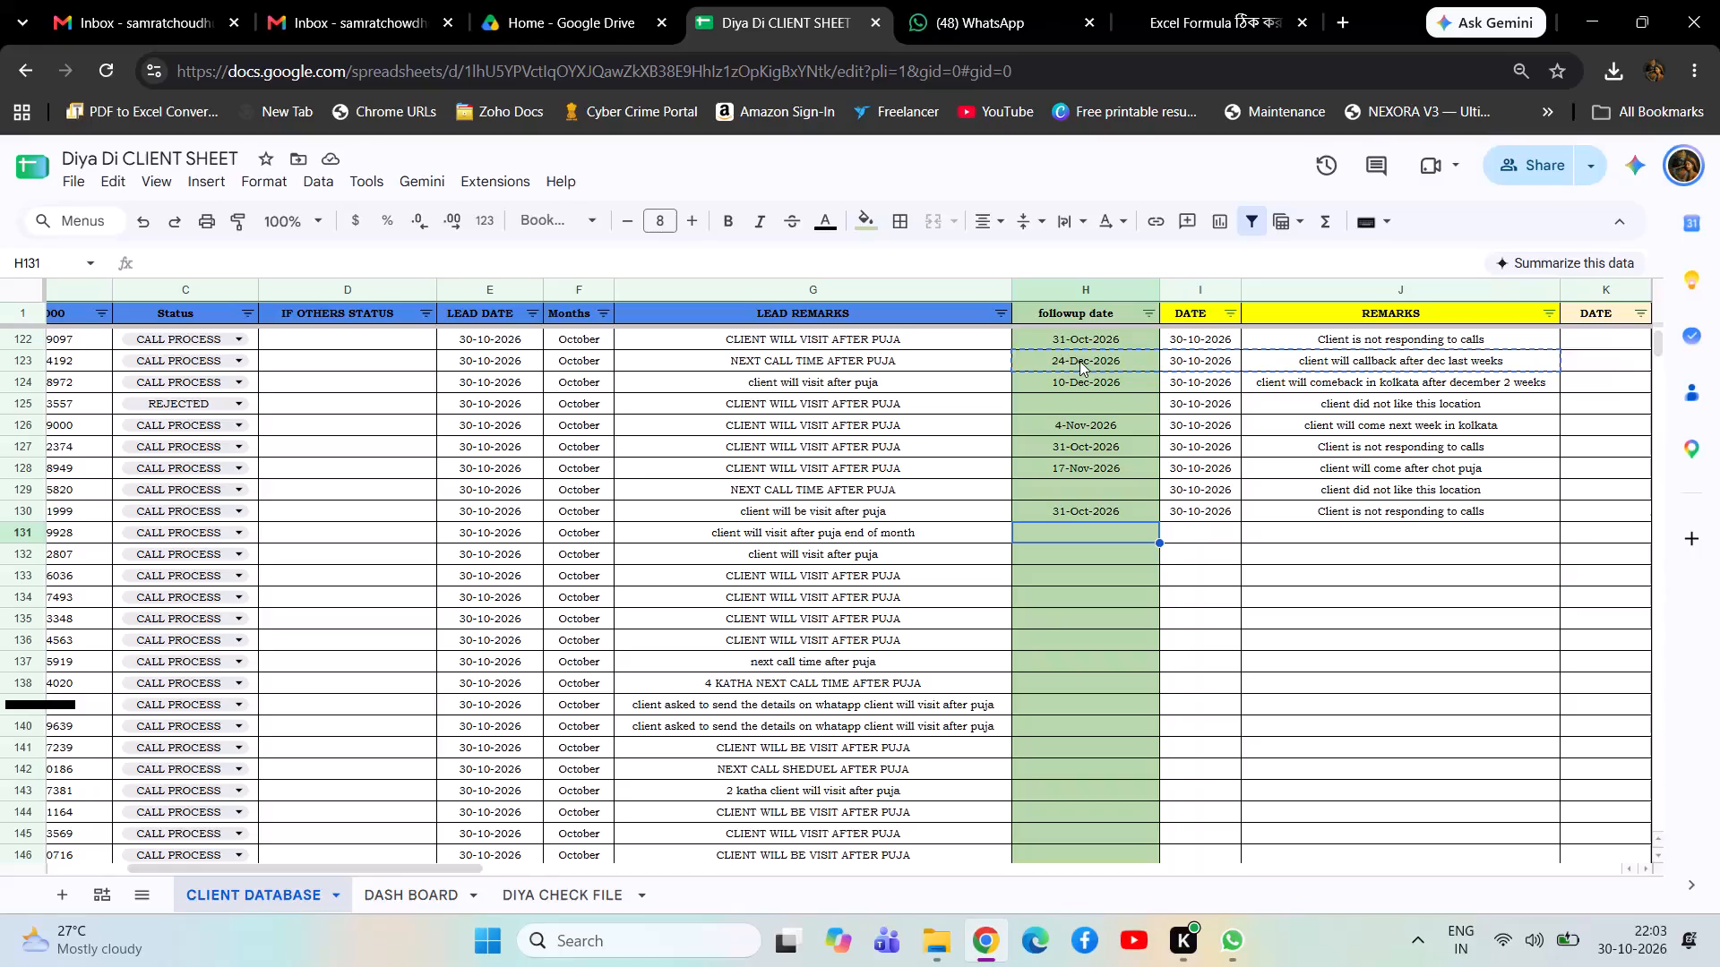
key(ctrl+v)
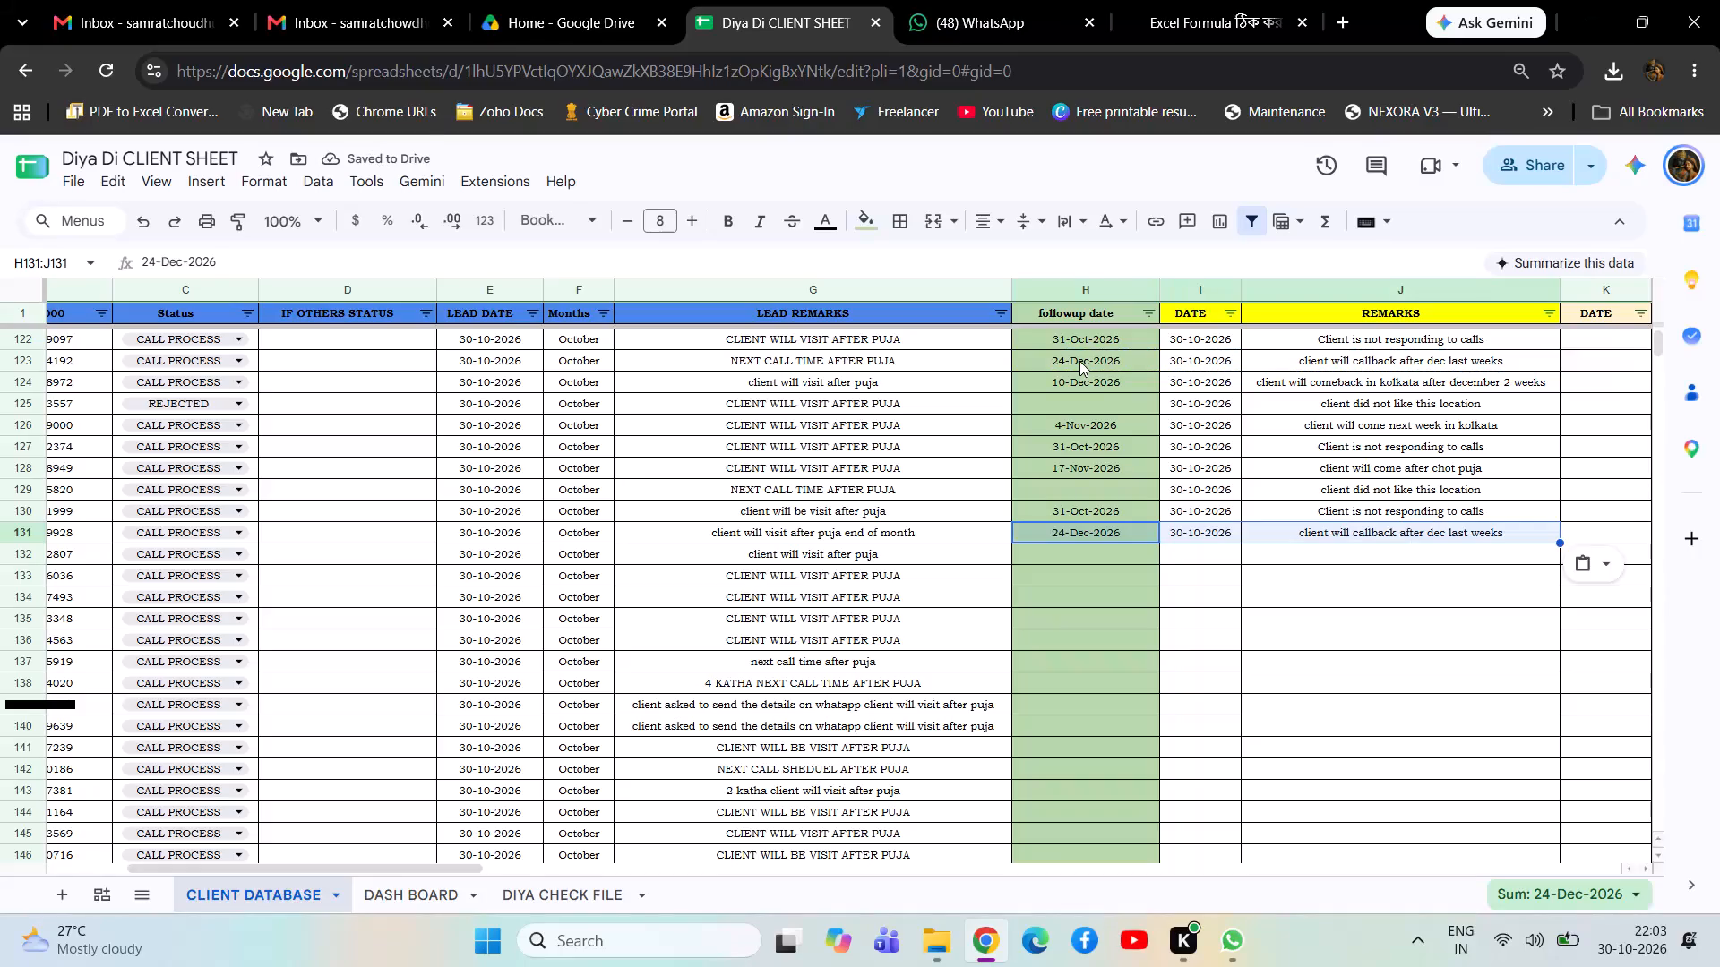
Look up the name and phone number of the lead in row 132, column A.
key(Down)
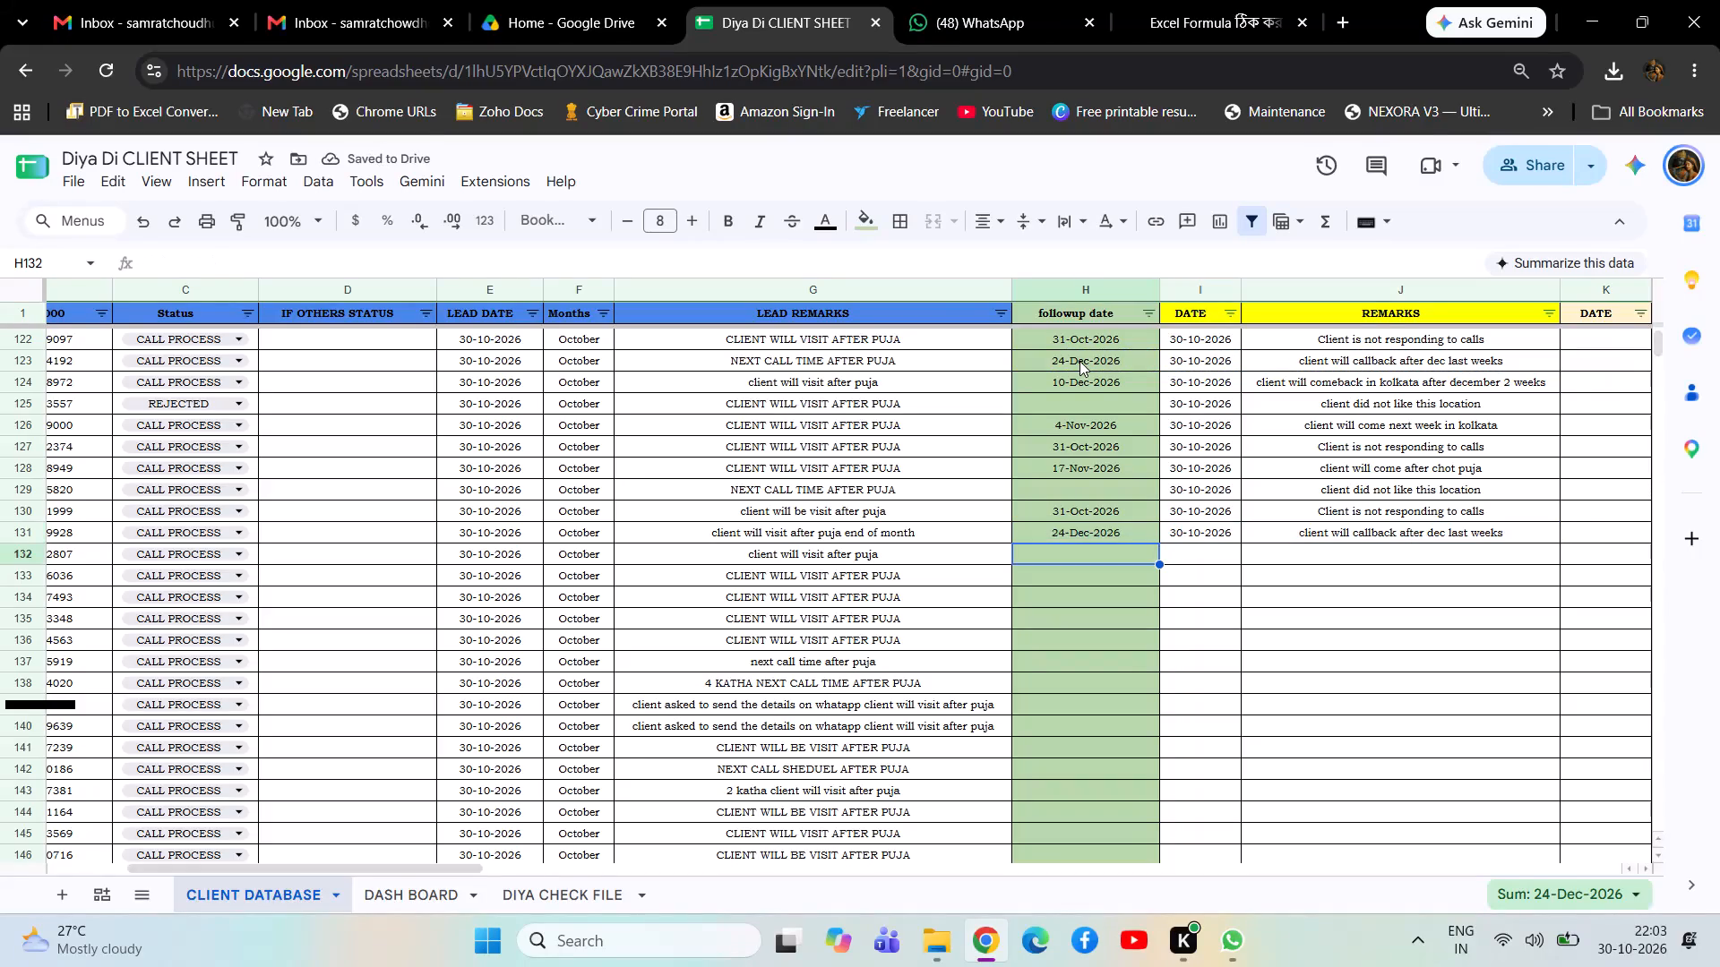
key(Left)
key(Left)
key(Left)
key(Left)
key(Left)
key(Left)
key(Left)
key(Left)
key(Left)
key(Left)
key(Left)
key(Left)
key(Left)
key(Left)
key(Left)
key(Left)
key(Left)
key(Left)
key(Left)
key(Left)
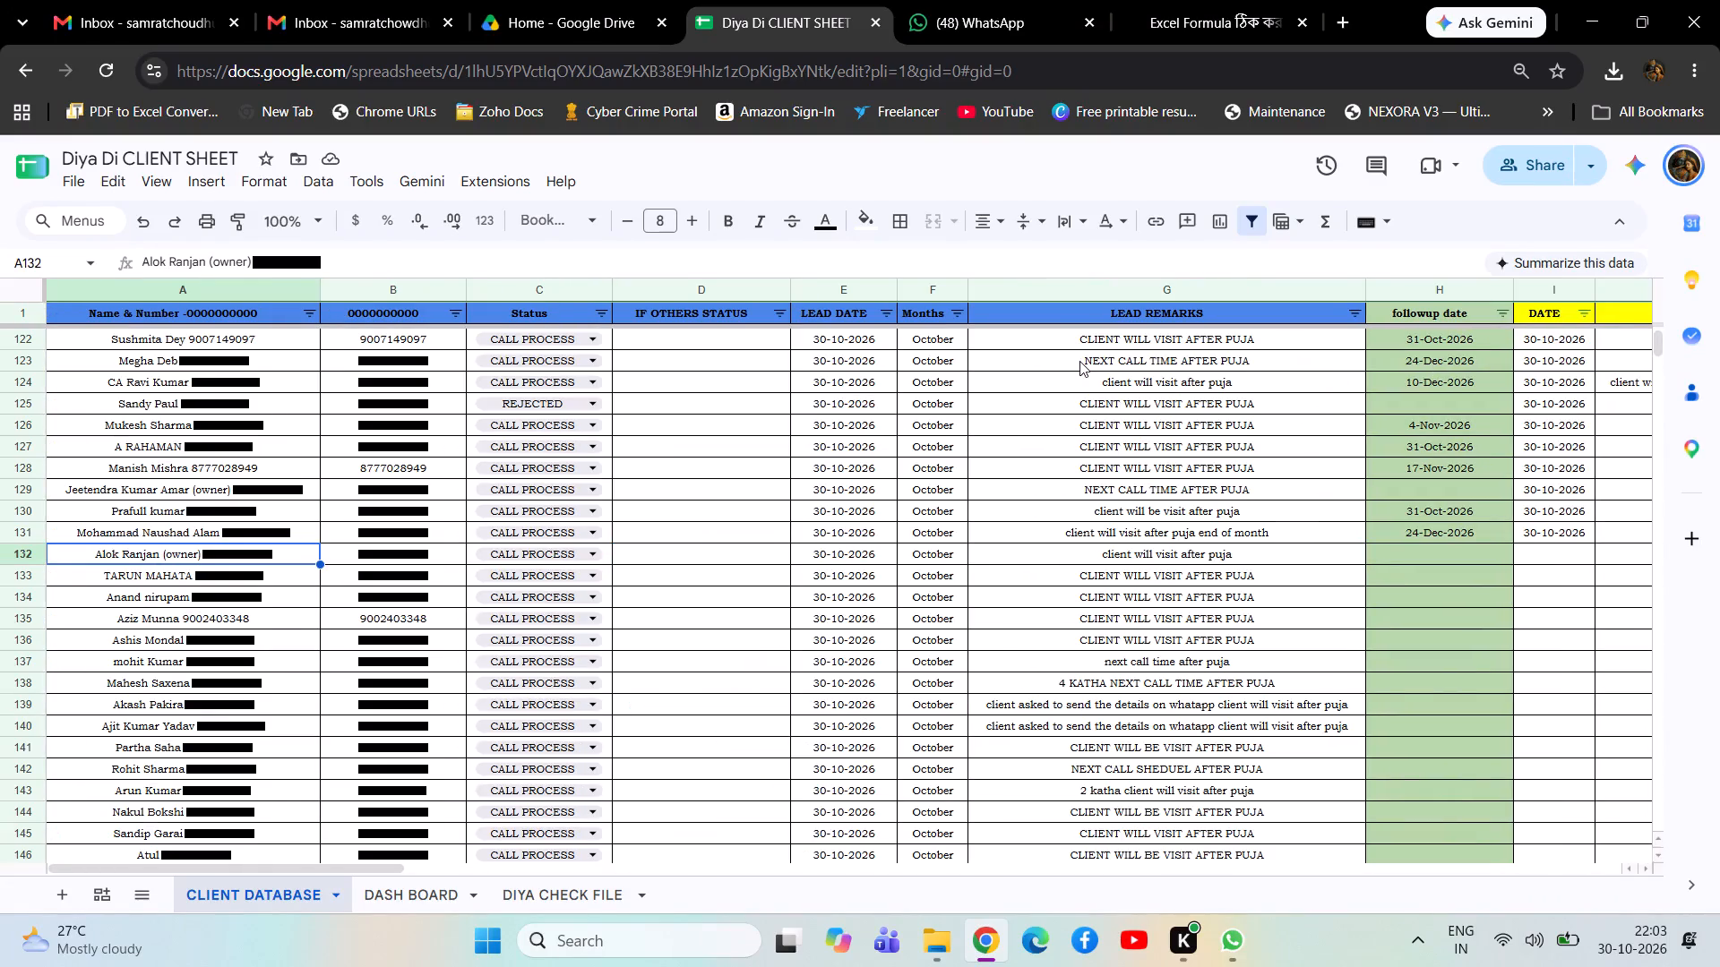
Fill the call date 30-10-2026 from the row above into I132.
key(Right)
key(Right)
key(Right)
key(Right)
key(Right)
key(Right)
key(Right)
key(Right)
key(Right)
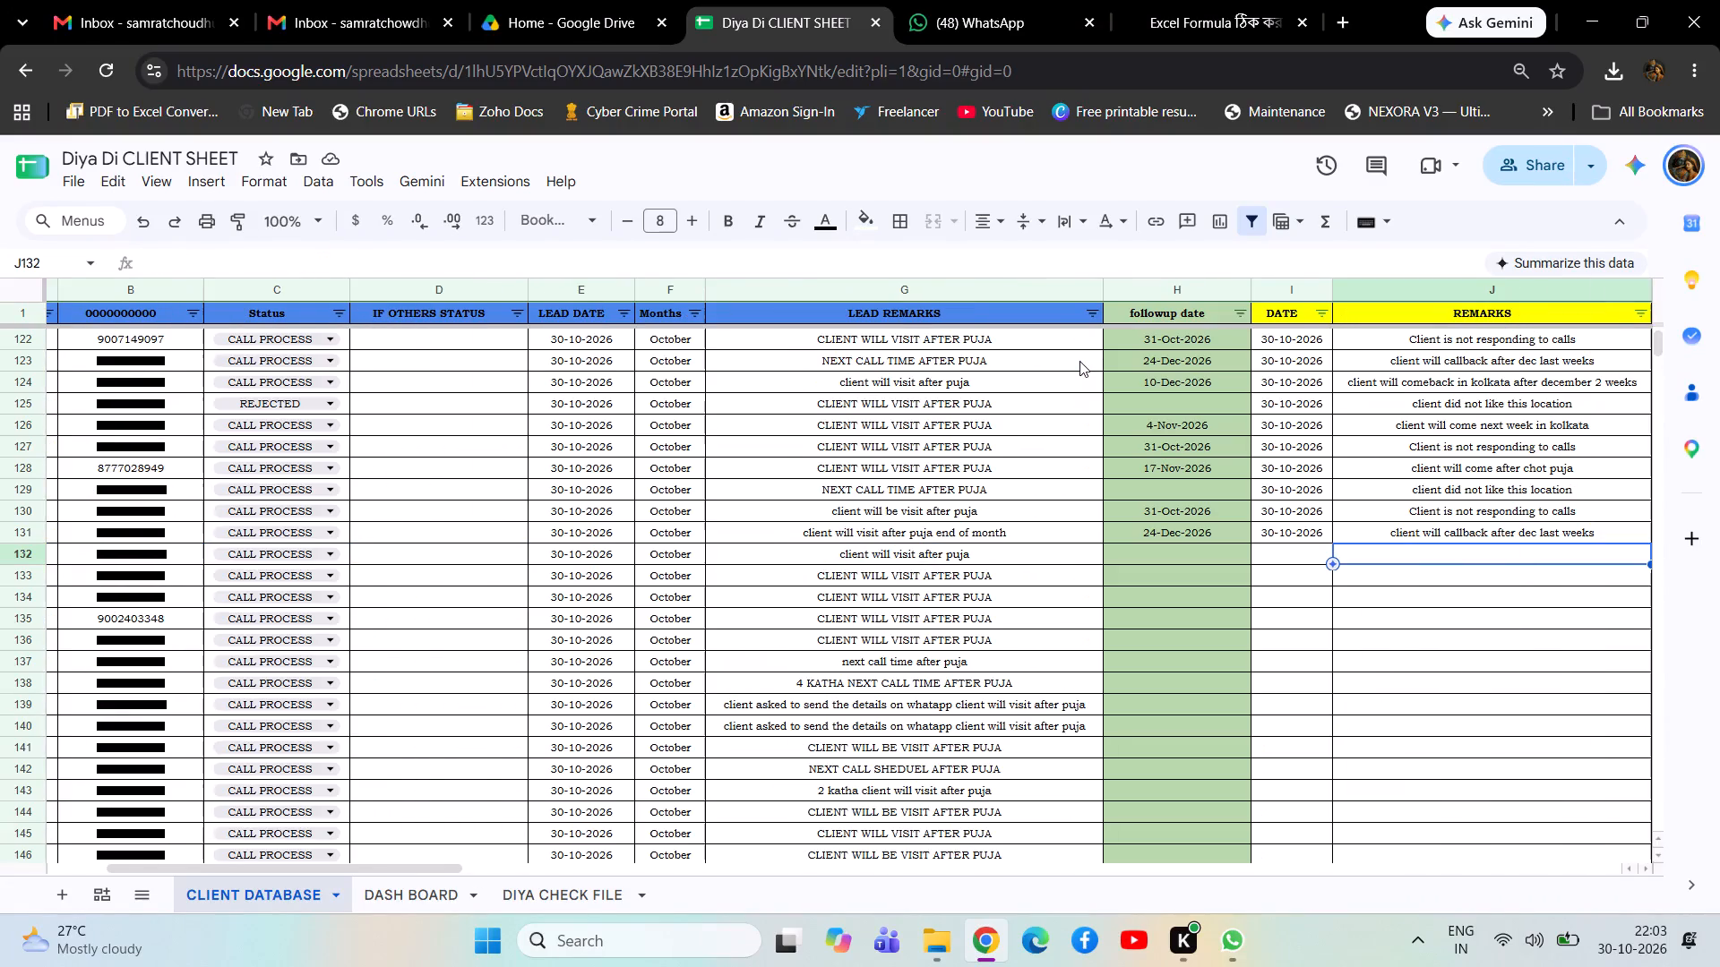
key(Left)
key(ctrl+d)
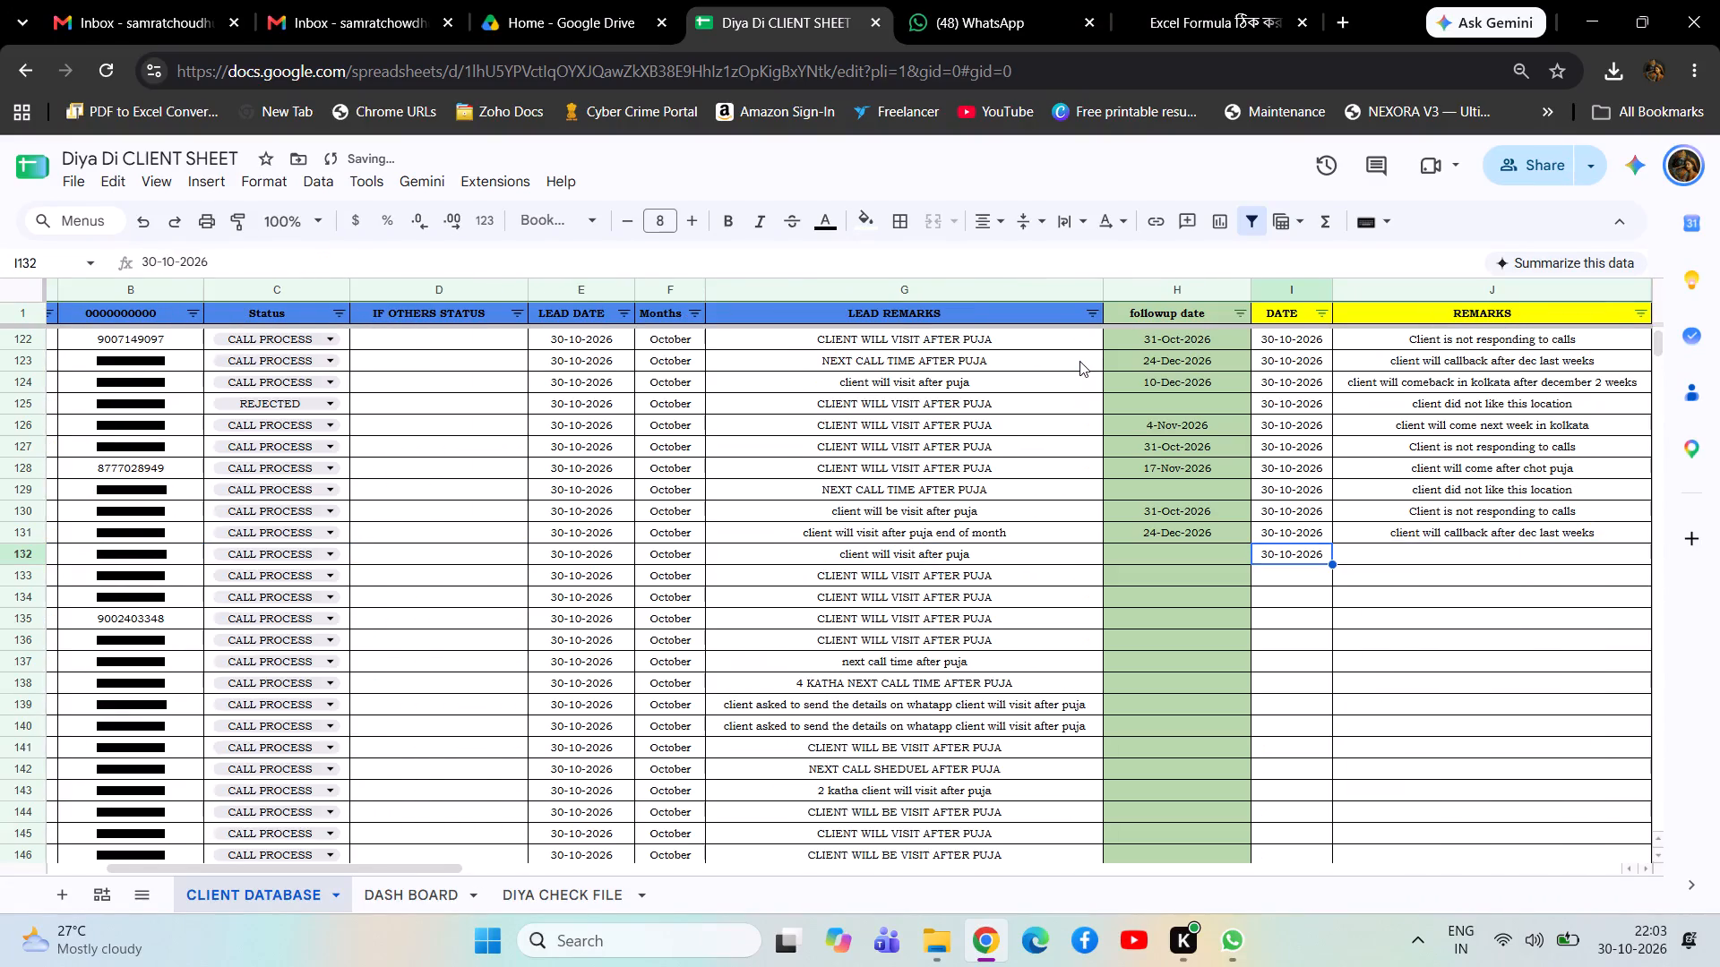
Enter the remark "client demand has fullfill" in J132.
key(Right)
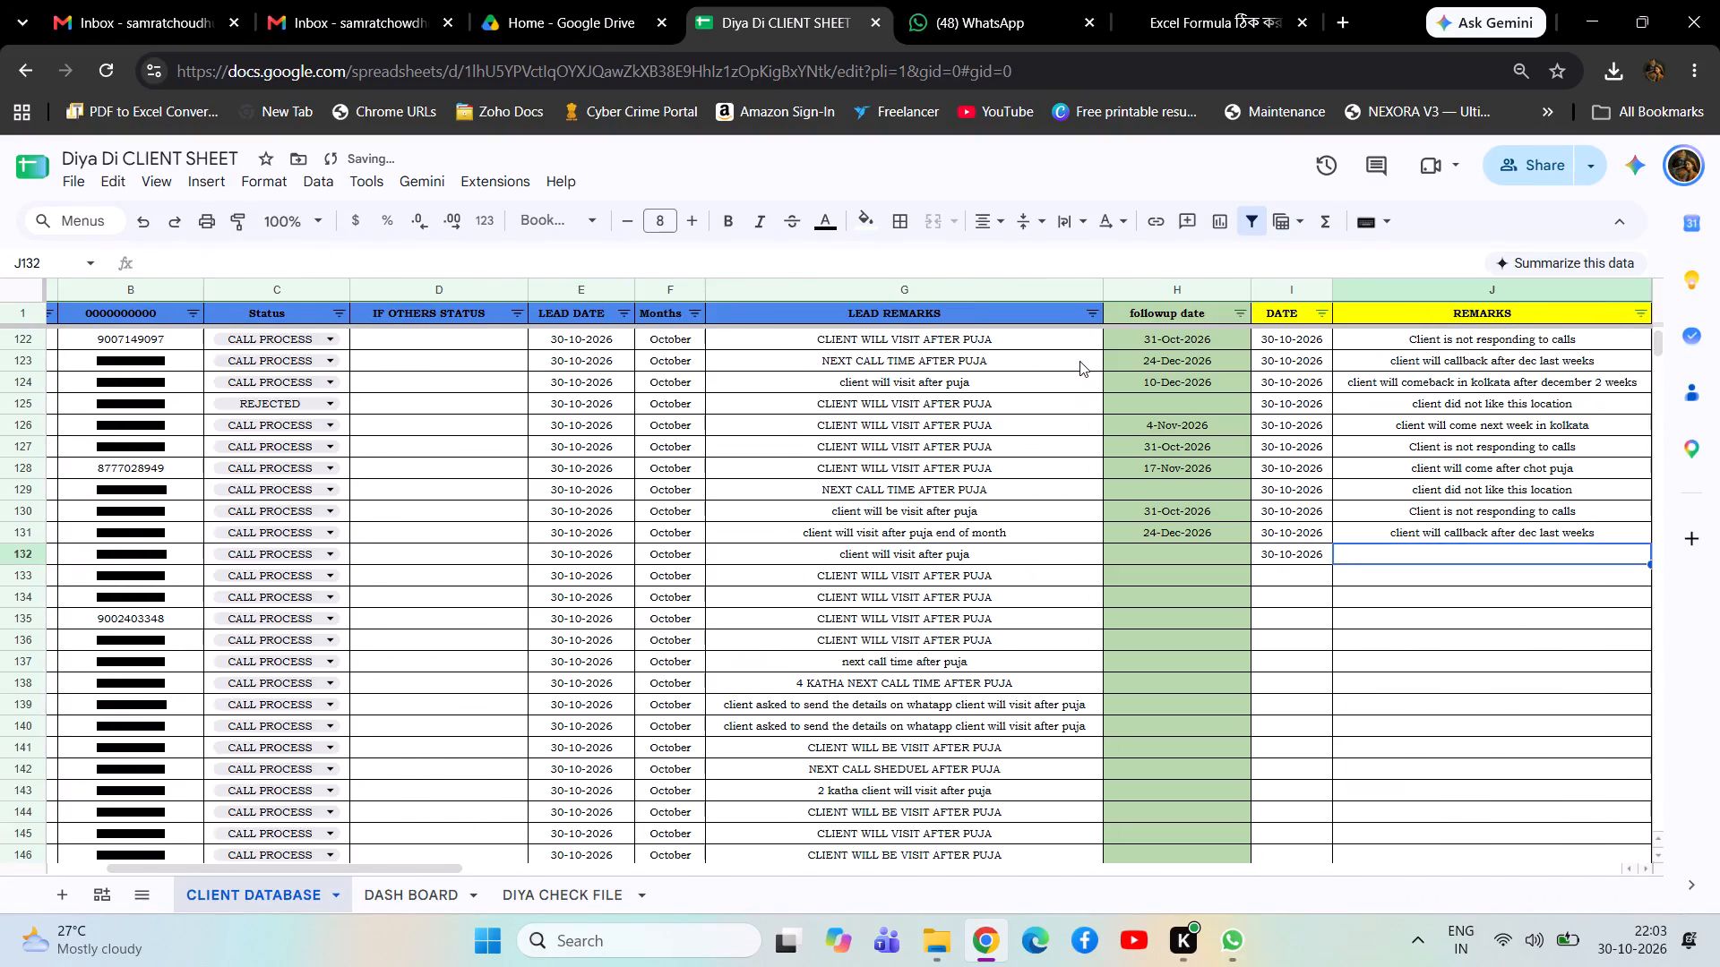
text(client demand)
key(space)
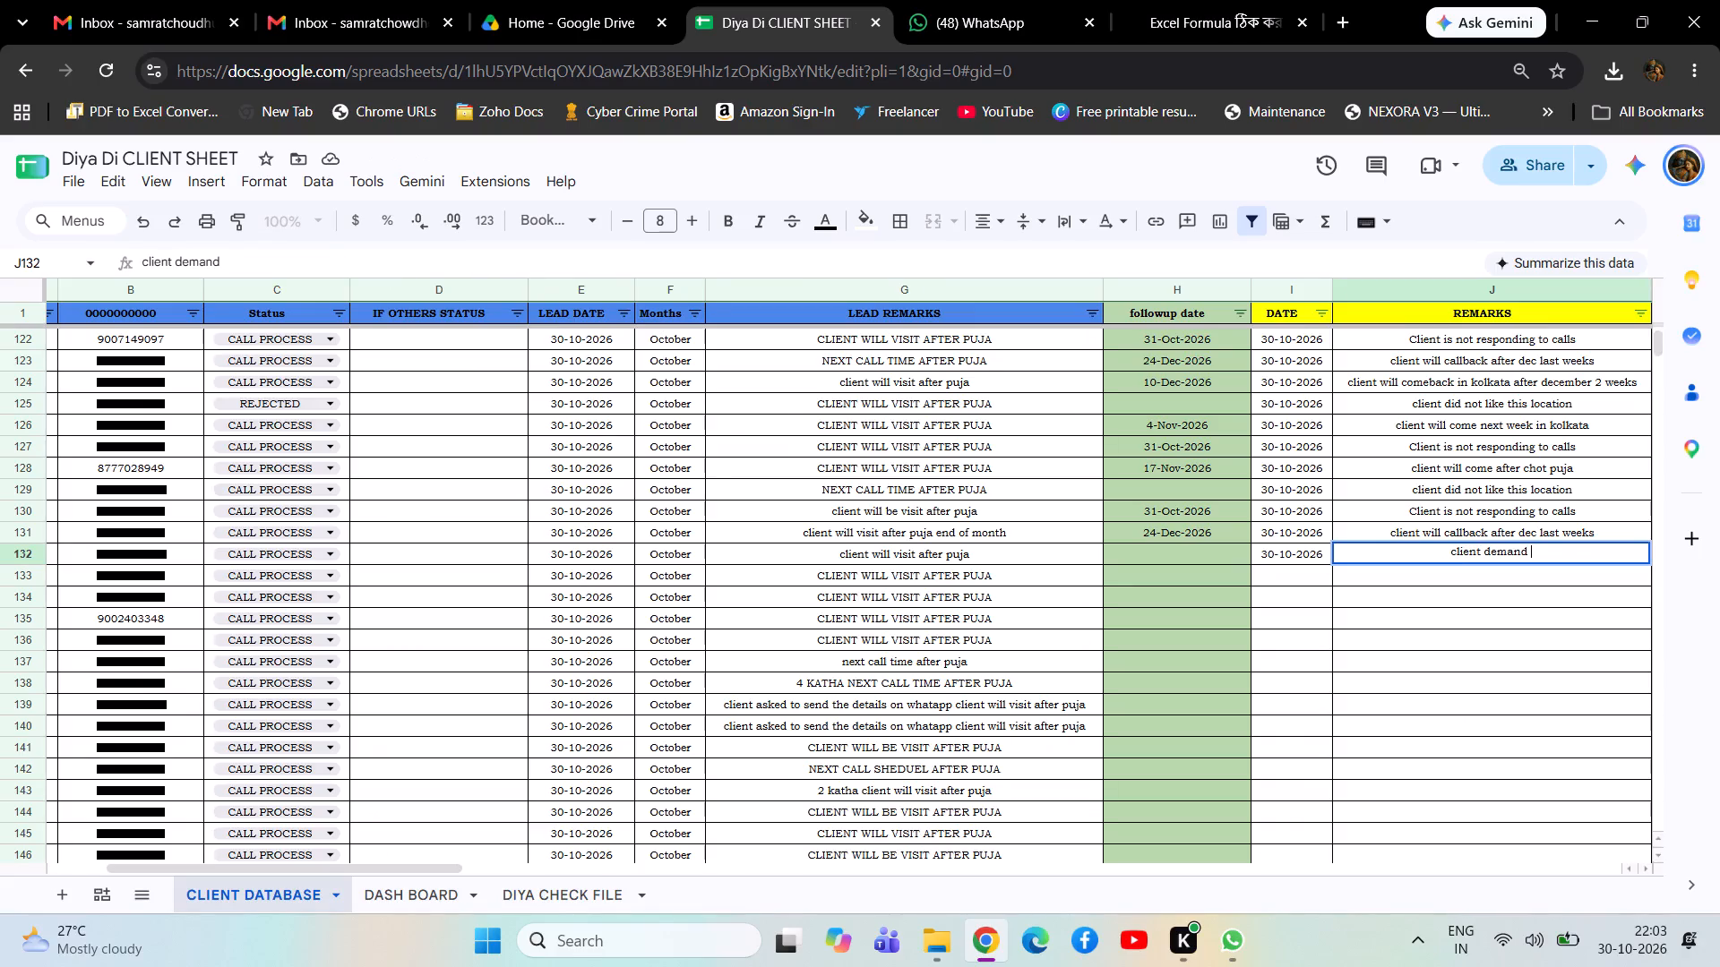
text(has full)
text(fill)
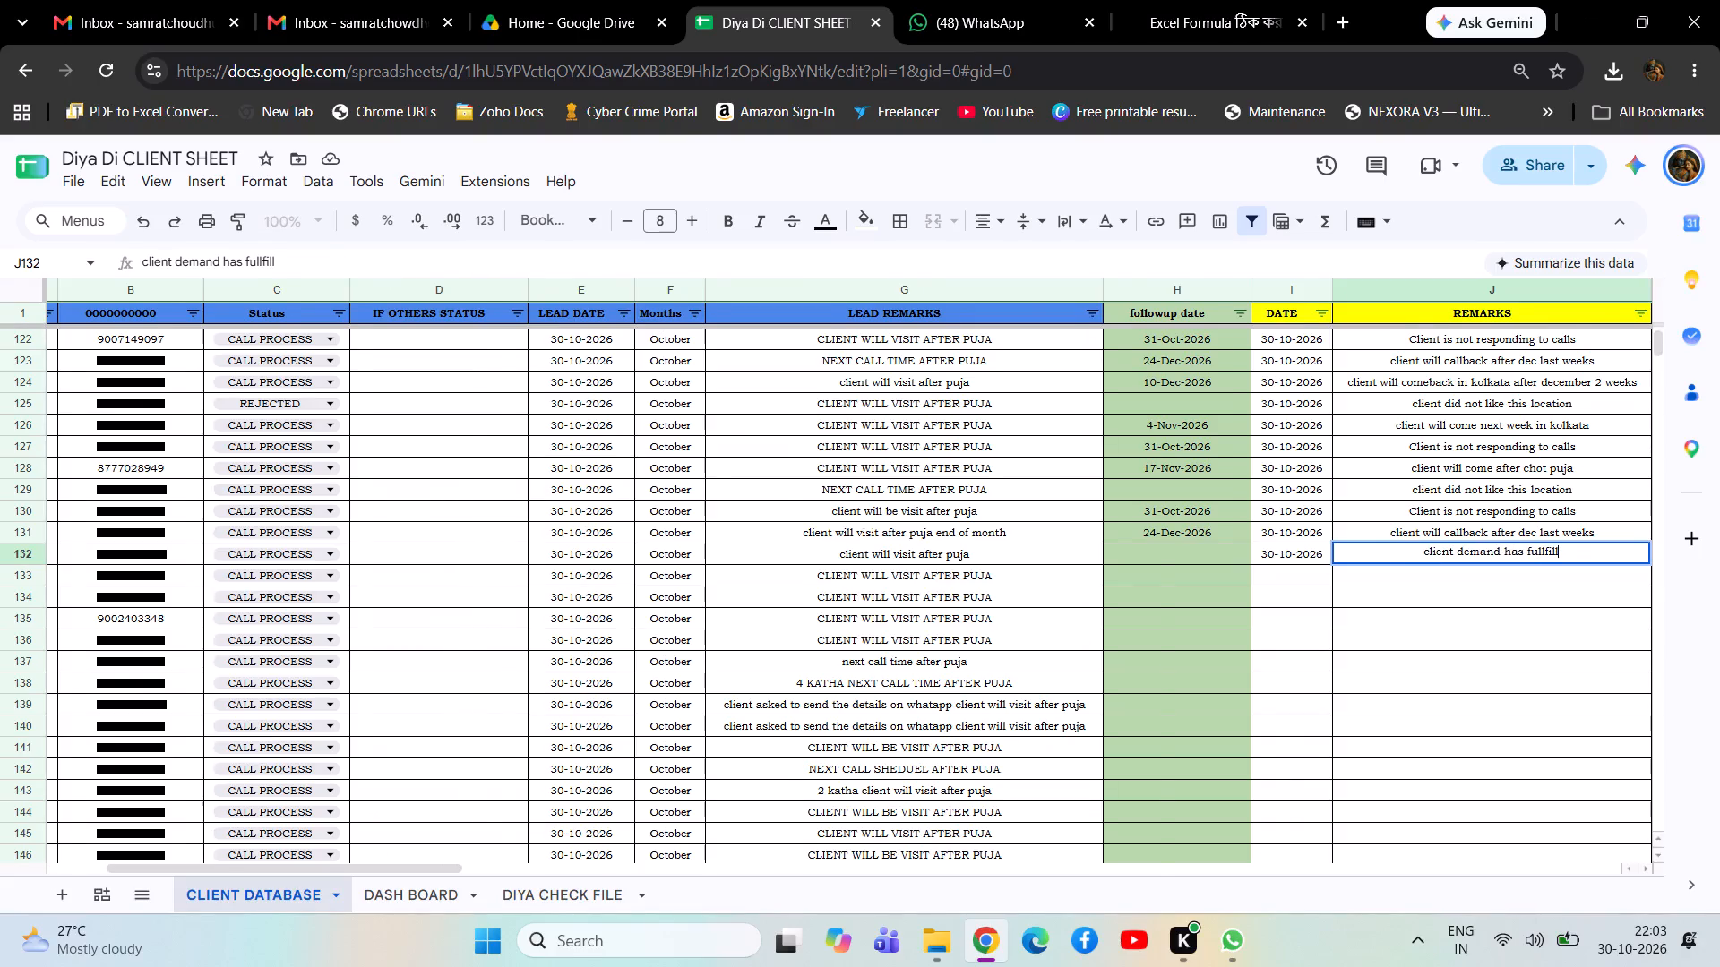
key(Tab)
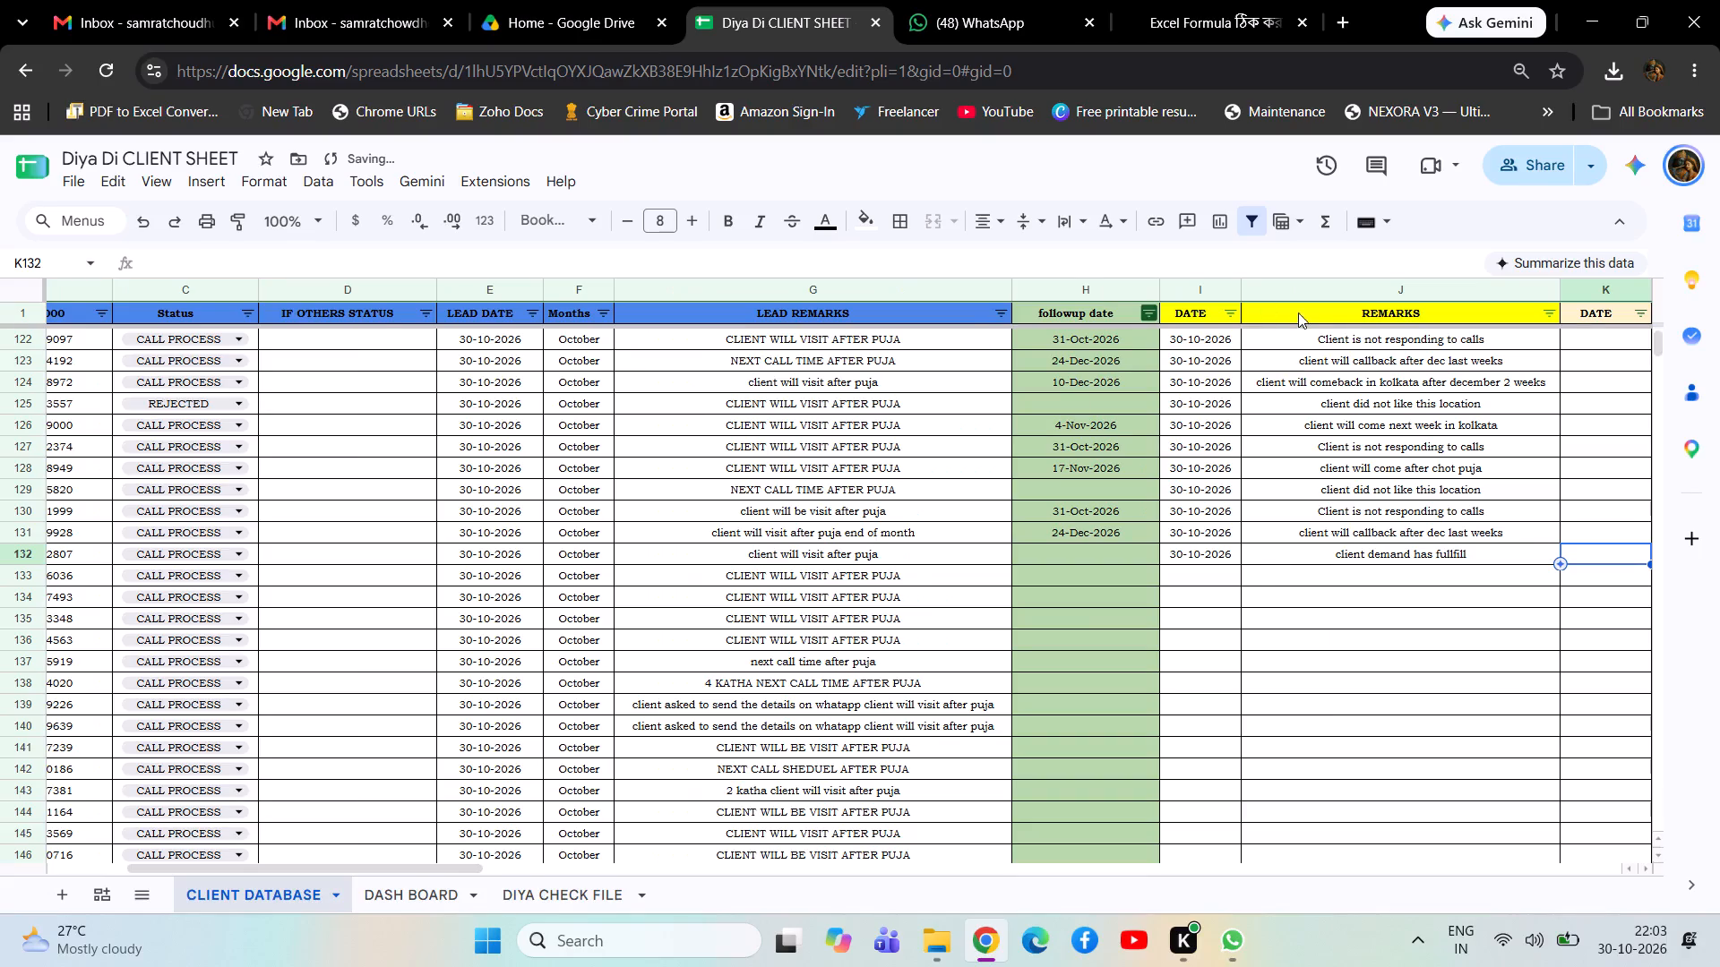
Set the status of the lead in row 132 to REJECTED in the Status column.
click(1253, 558)
key(Left)
key(Left)
key(Left)
key(Left)
key(Left)
key(Left)
key(Left)
key(Left)
key(Left)
key(Left)
key(Left)
key(Left)
key(Left)
key(Left)
key(Left)
key(Left)
key(Left)
key(Left)
key(Left)
key(Left)
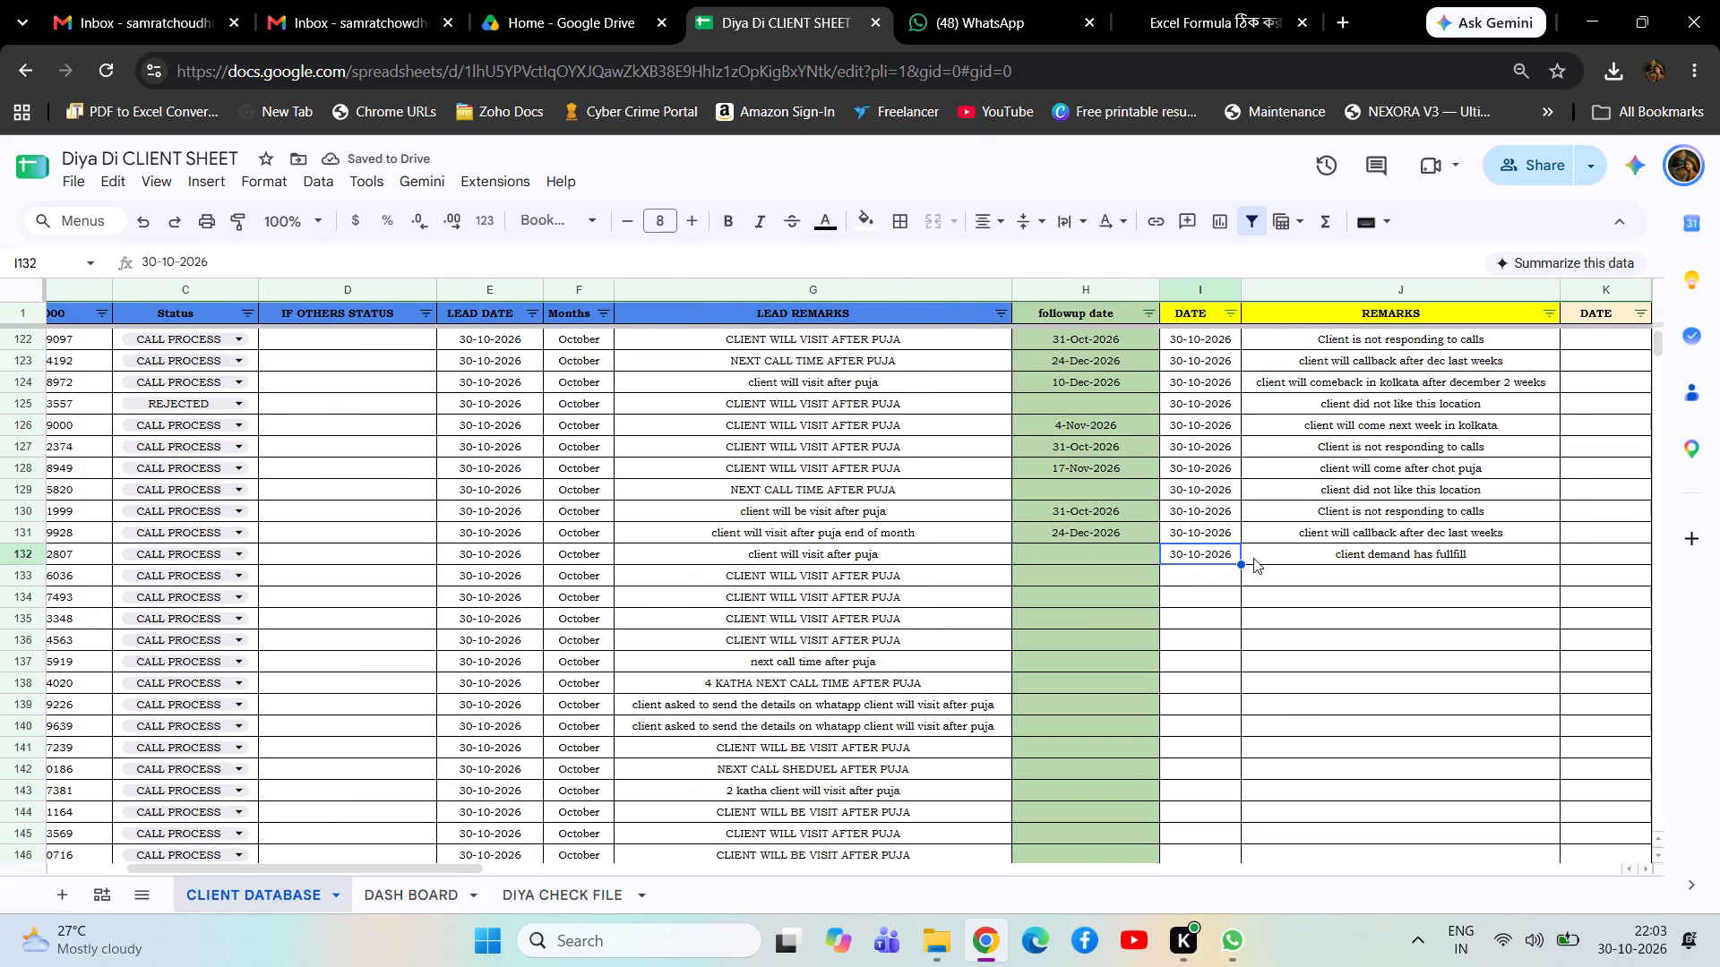
key(Right)
key(Right)
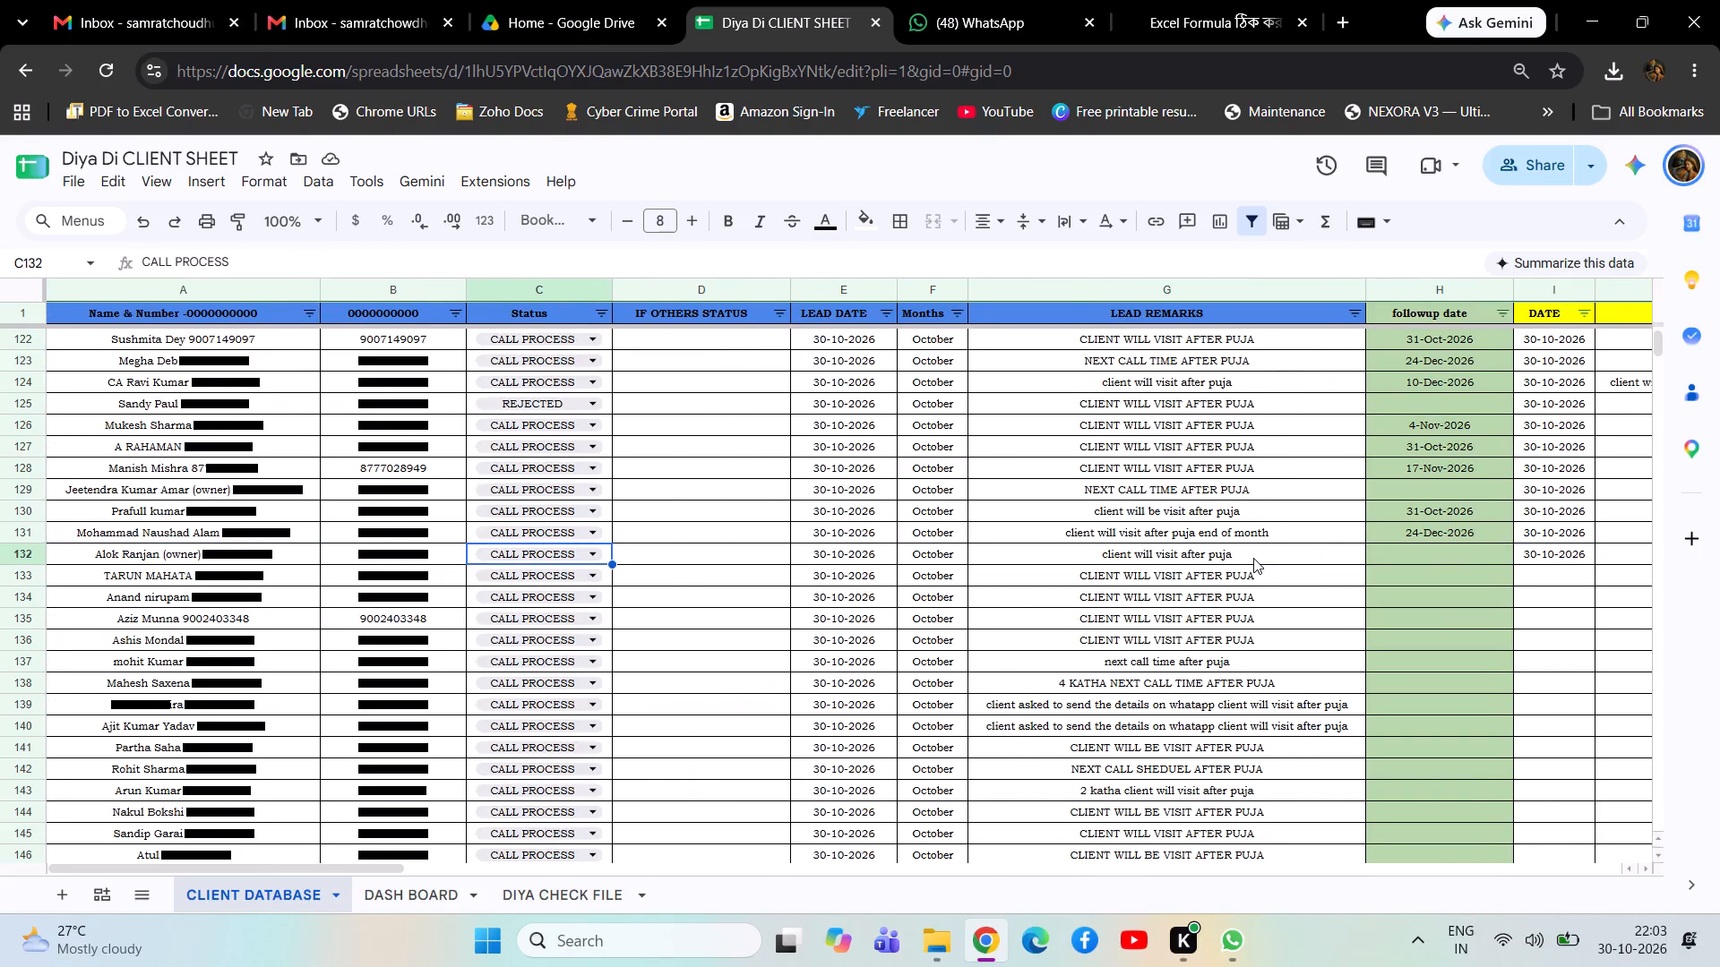
click(589, 553)
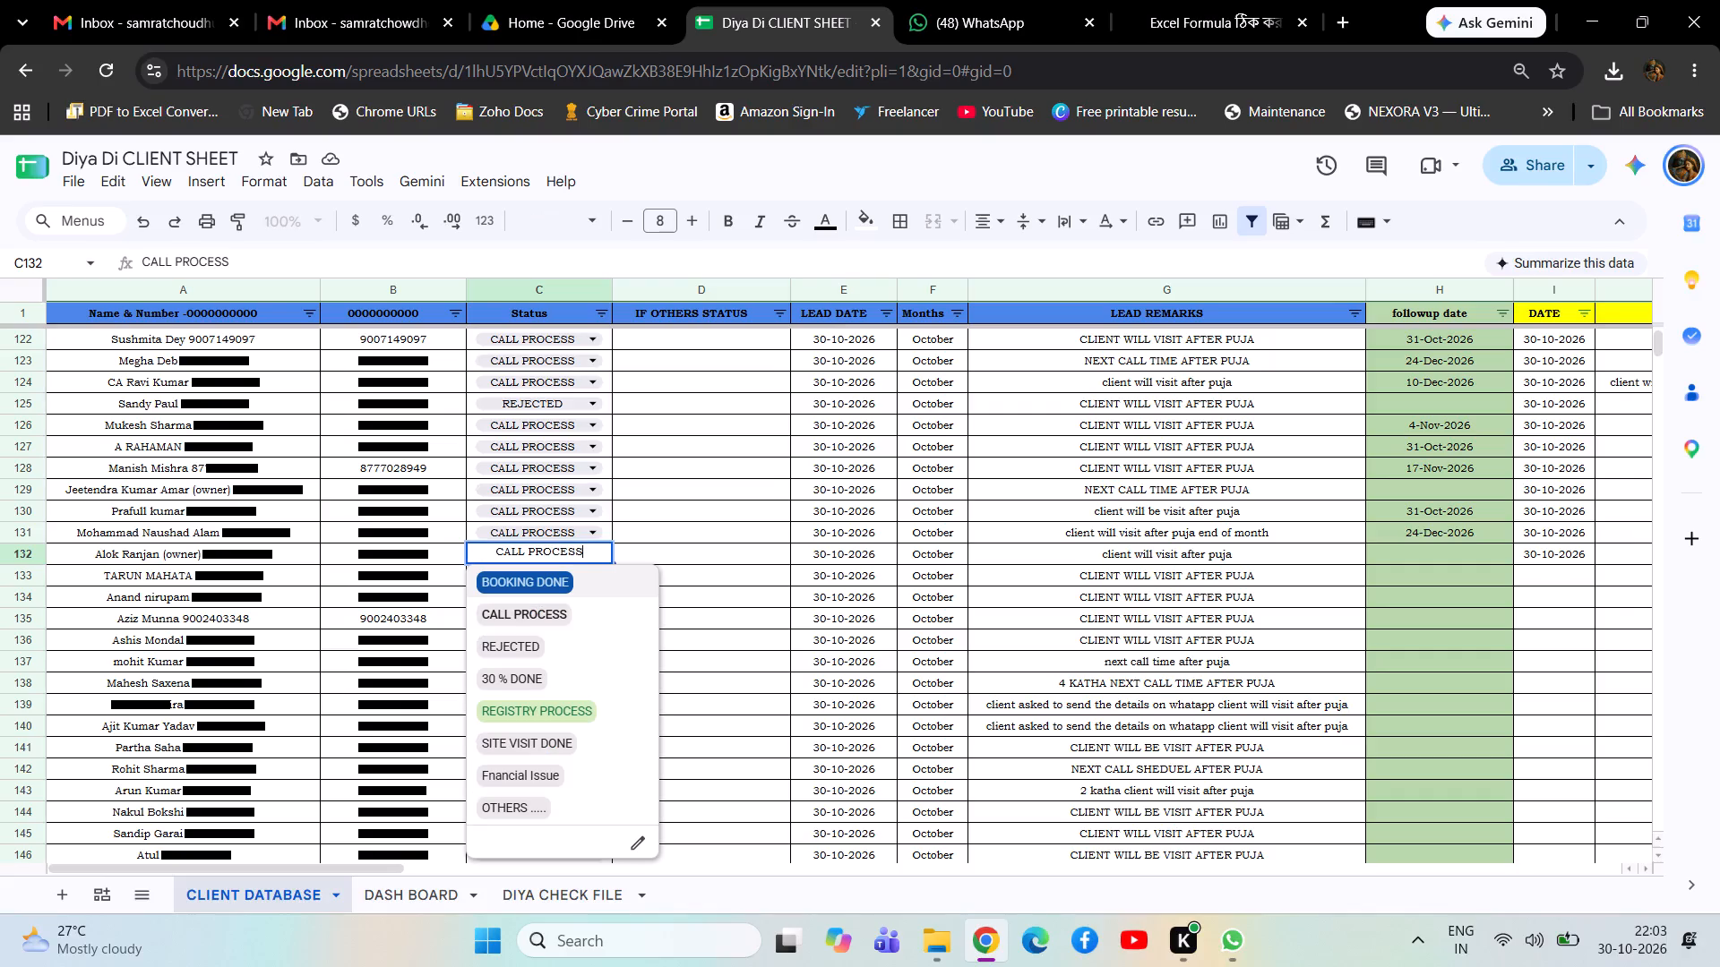
click(526, 651)
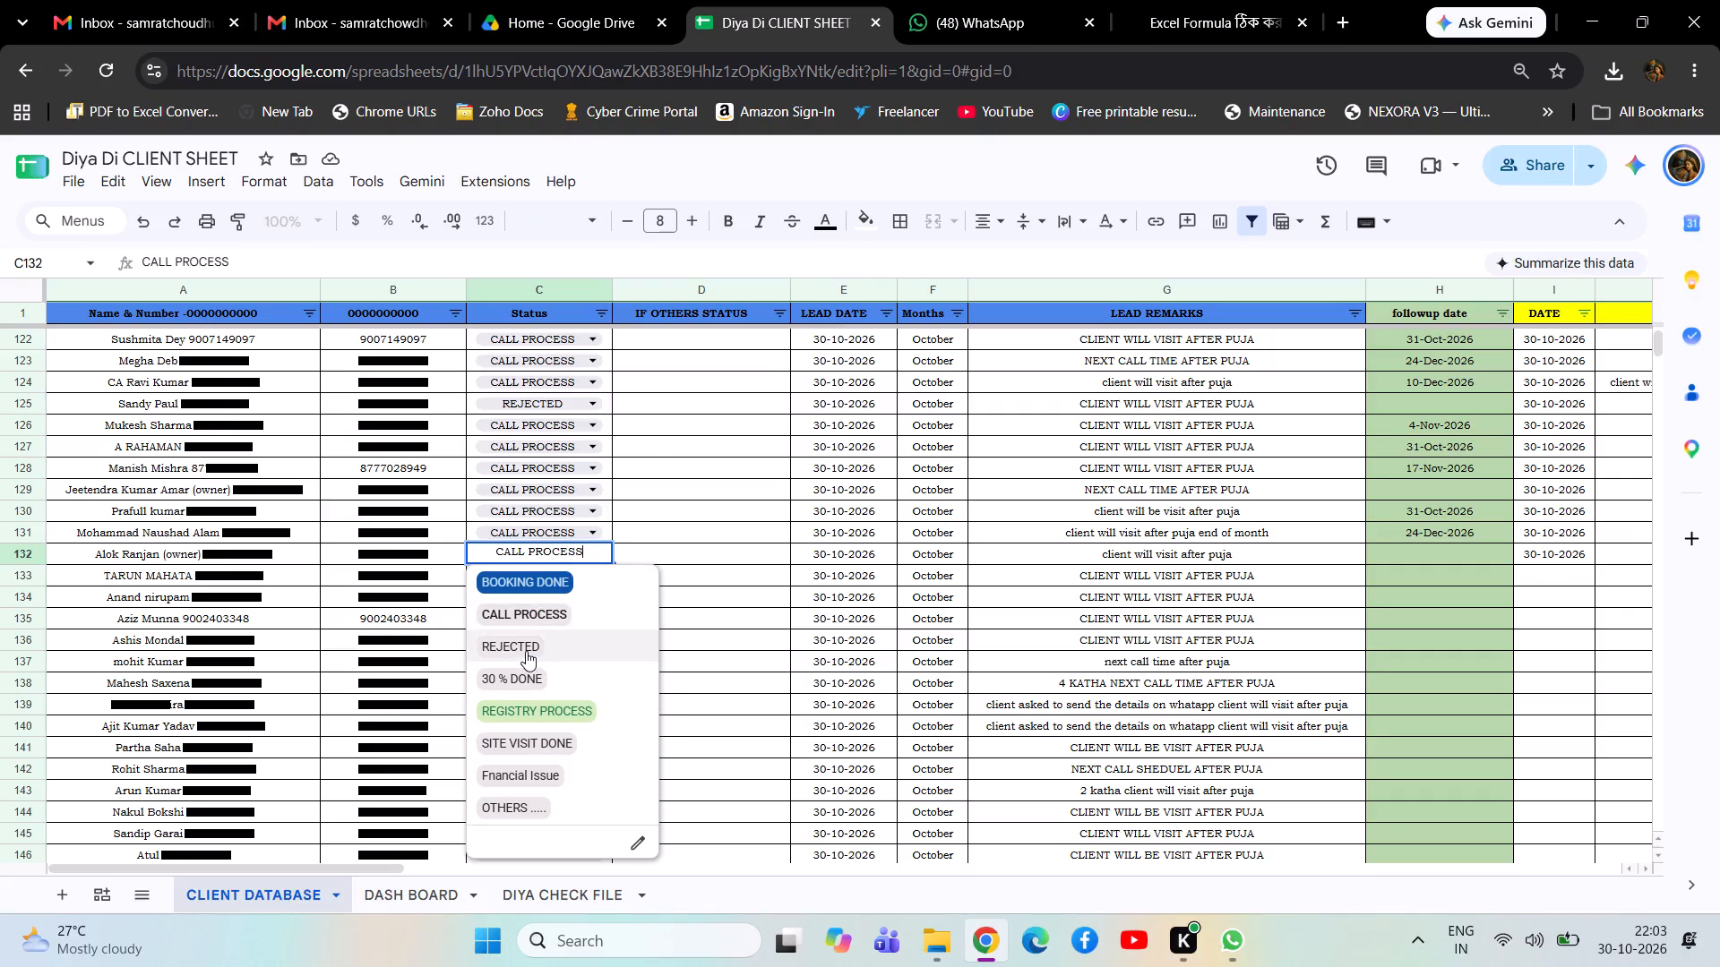
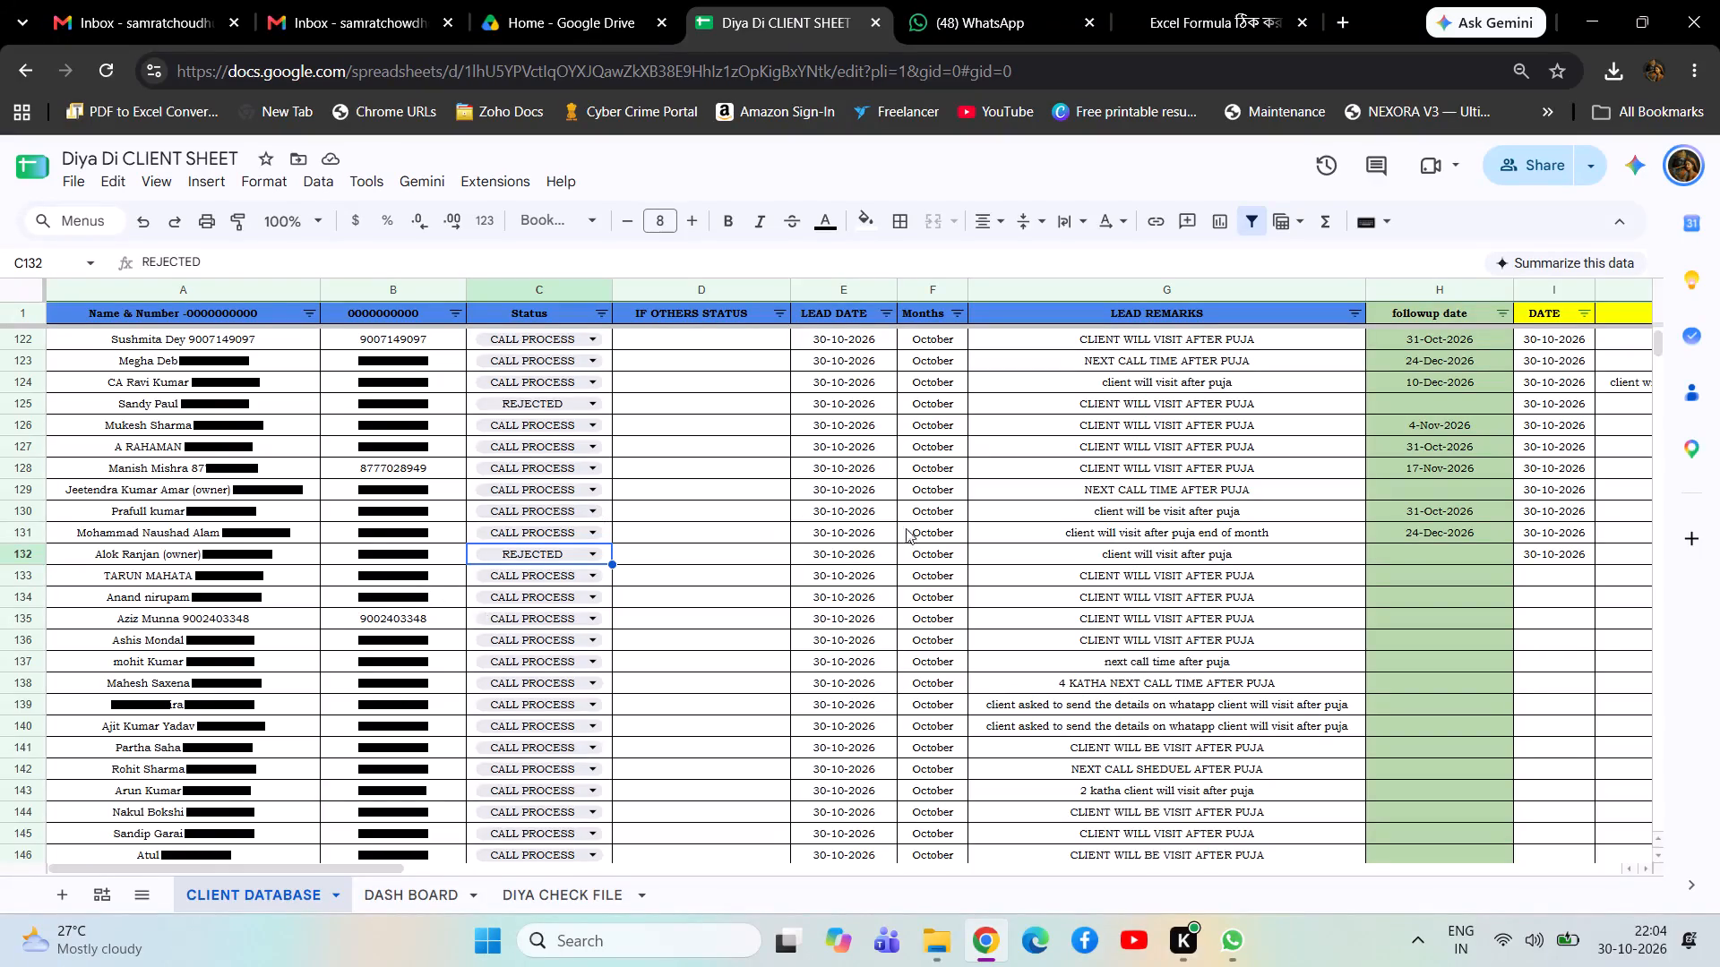
Set the status of the lead in row 129 to REJECTED in the Status column.
click(1094, 567)
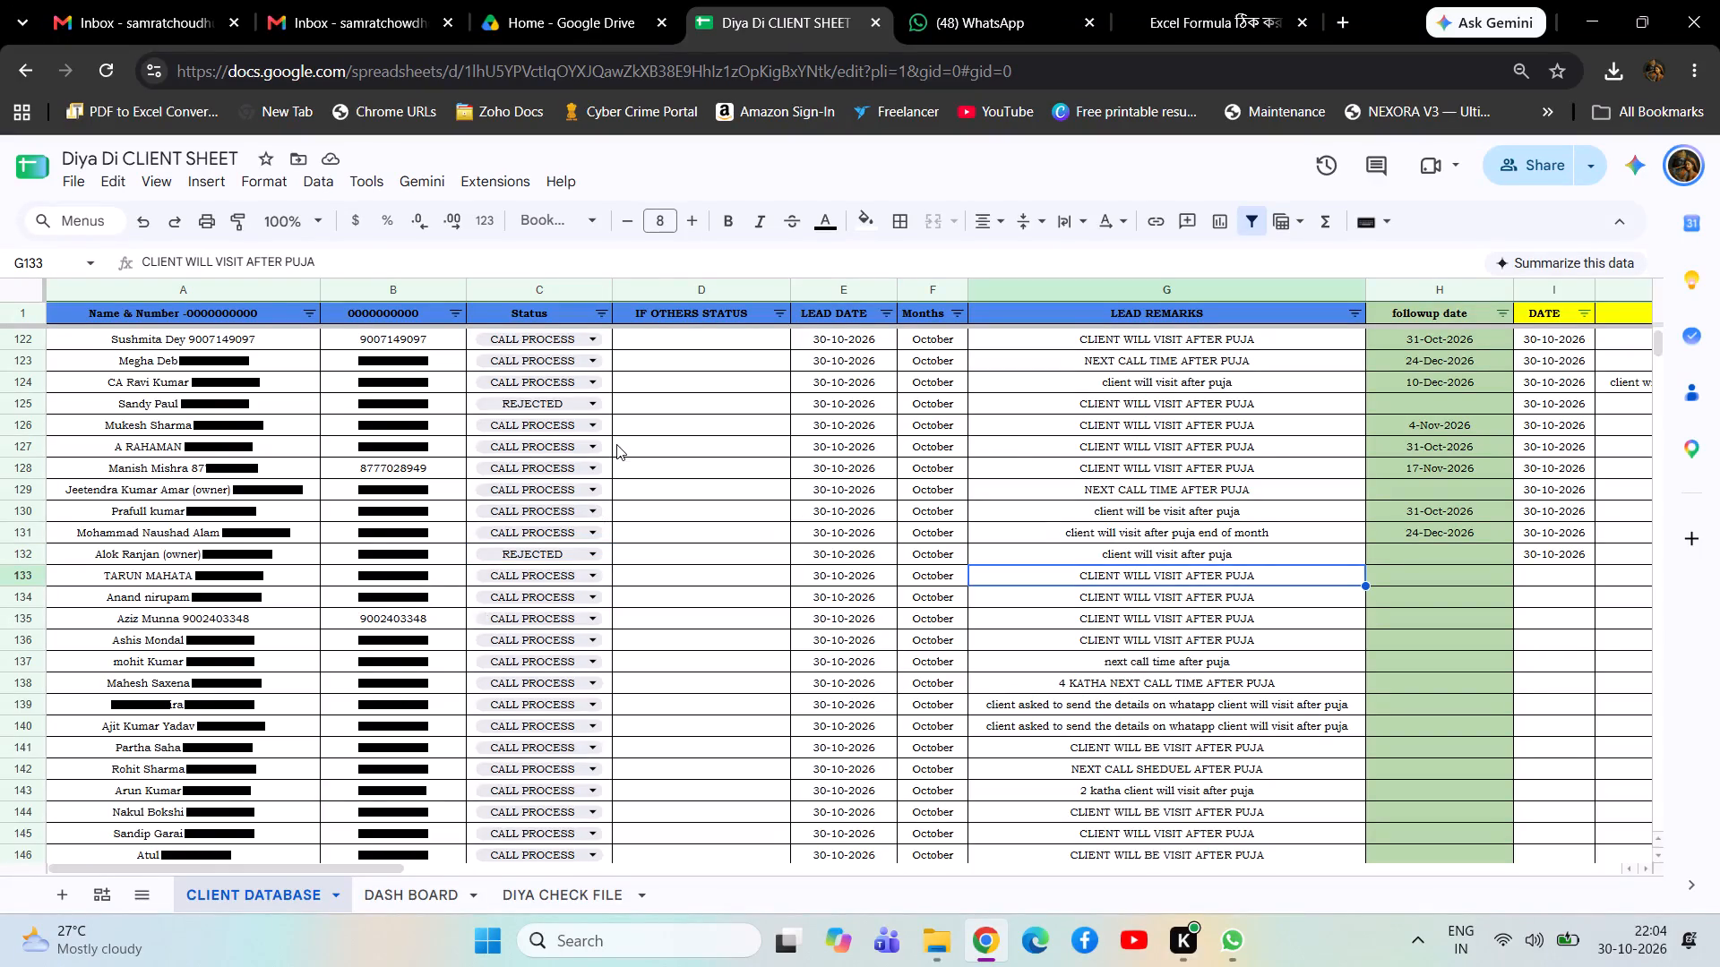
click(584, 488)
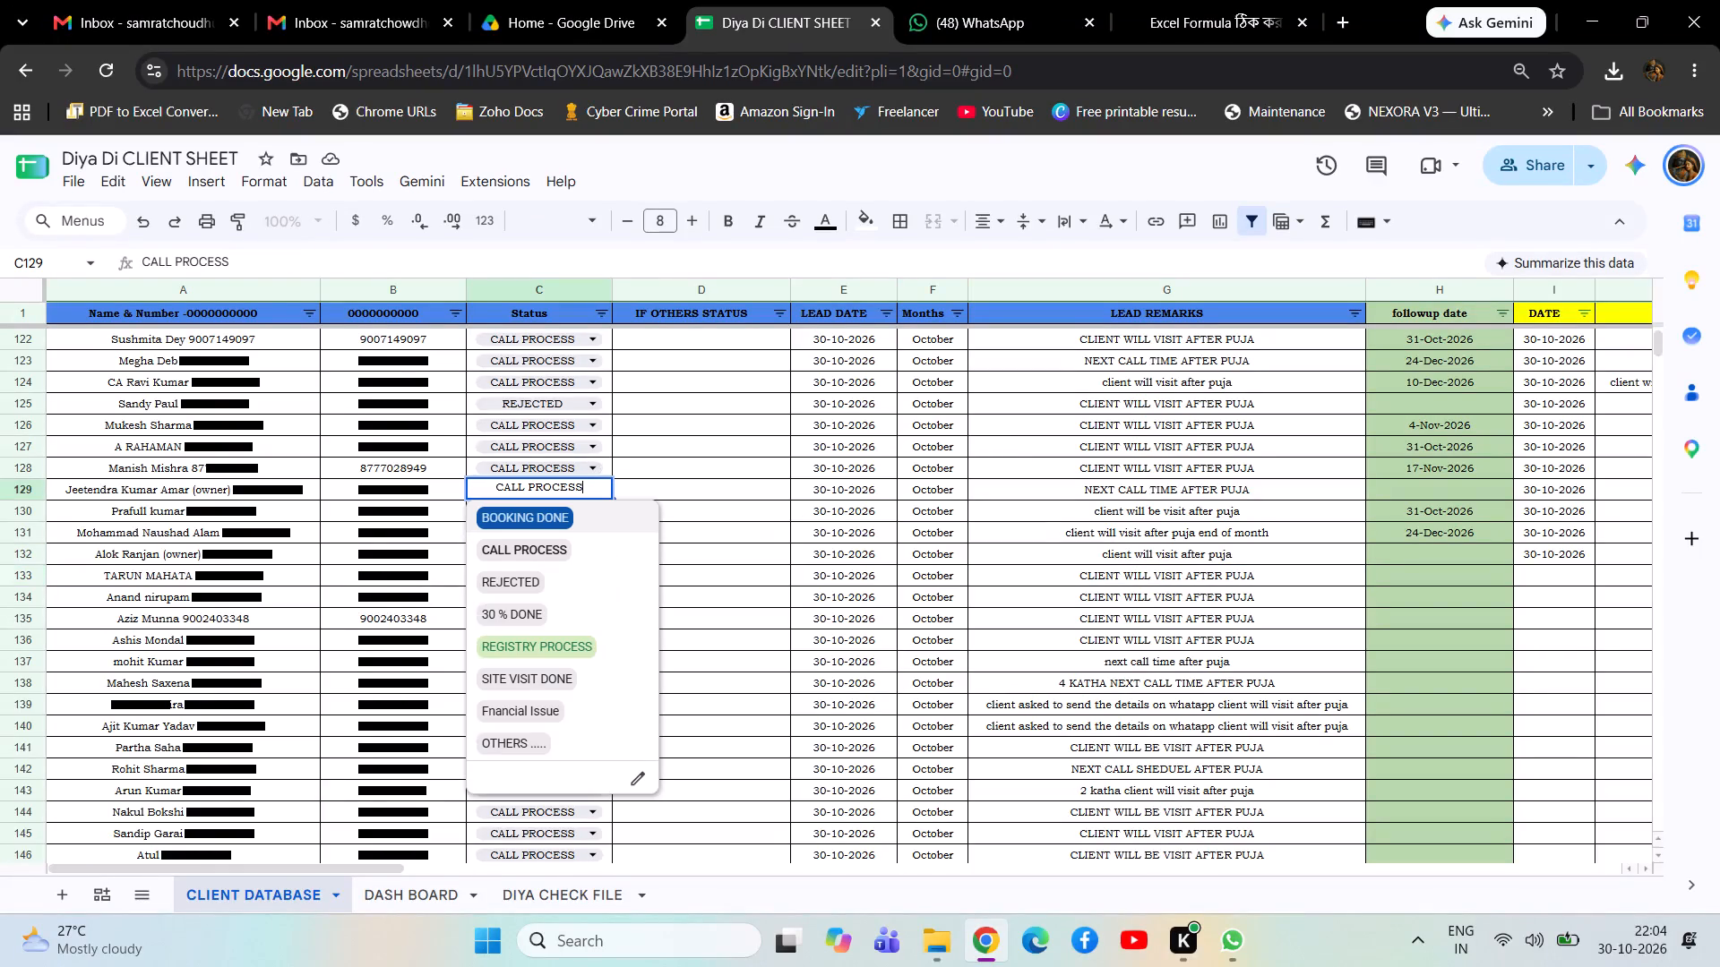
key(Escape)
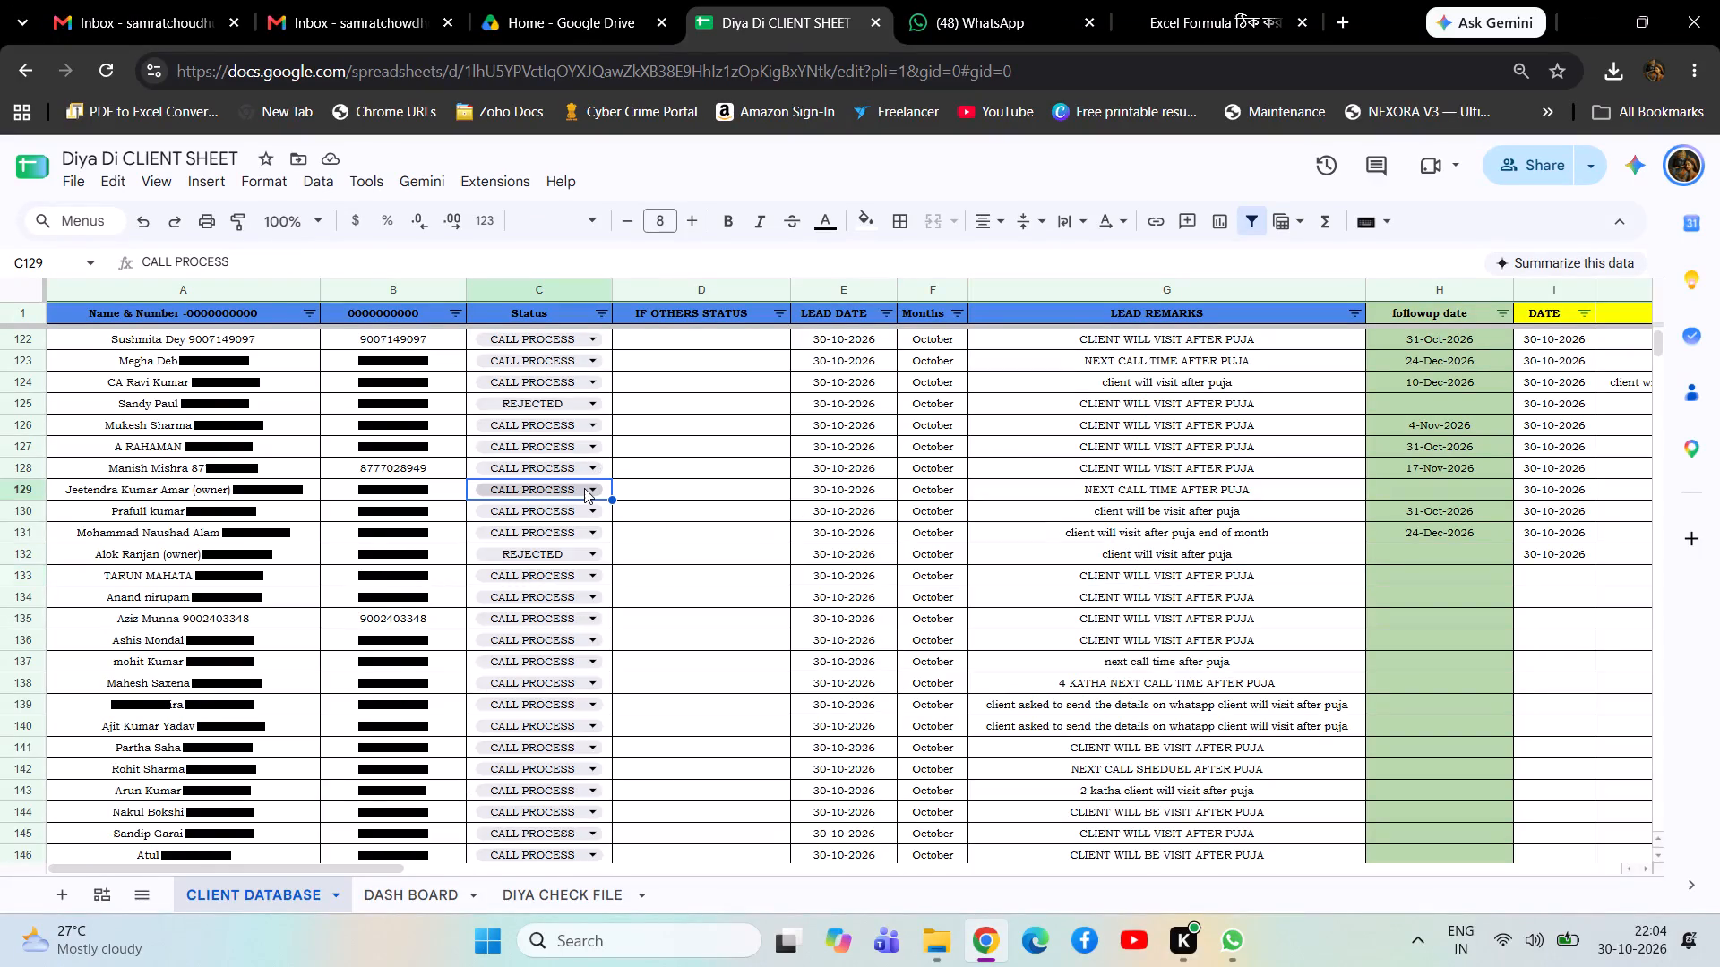
key(shift+space)
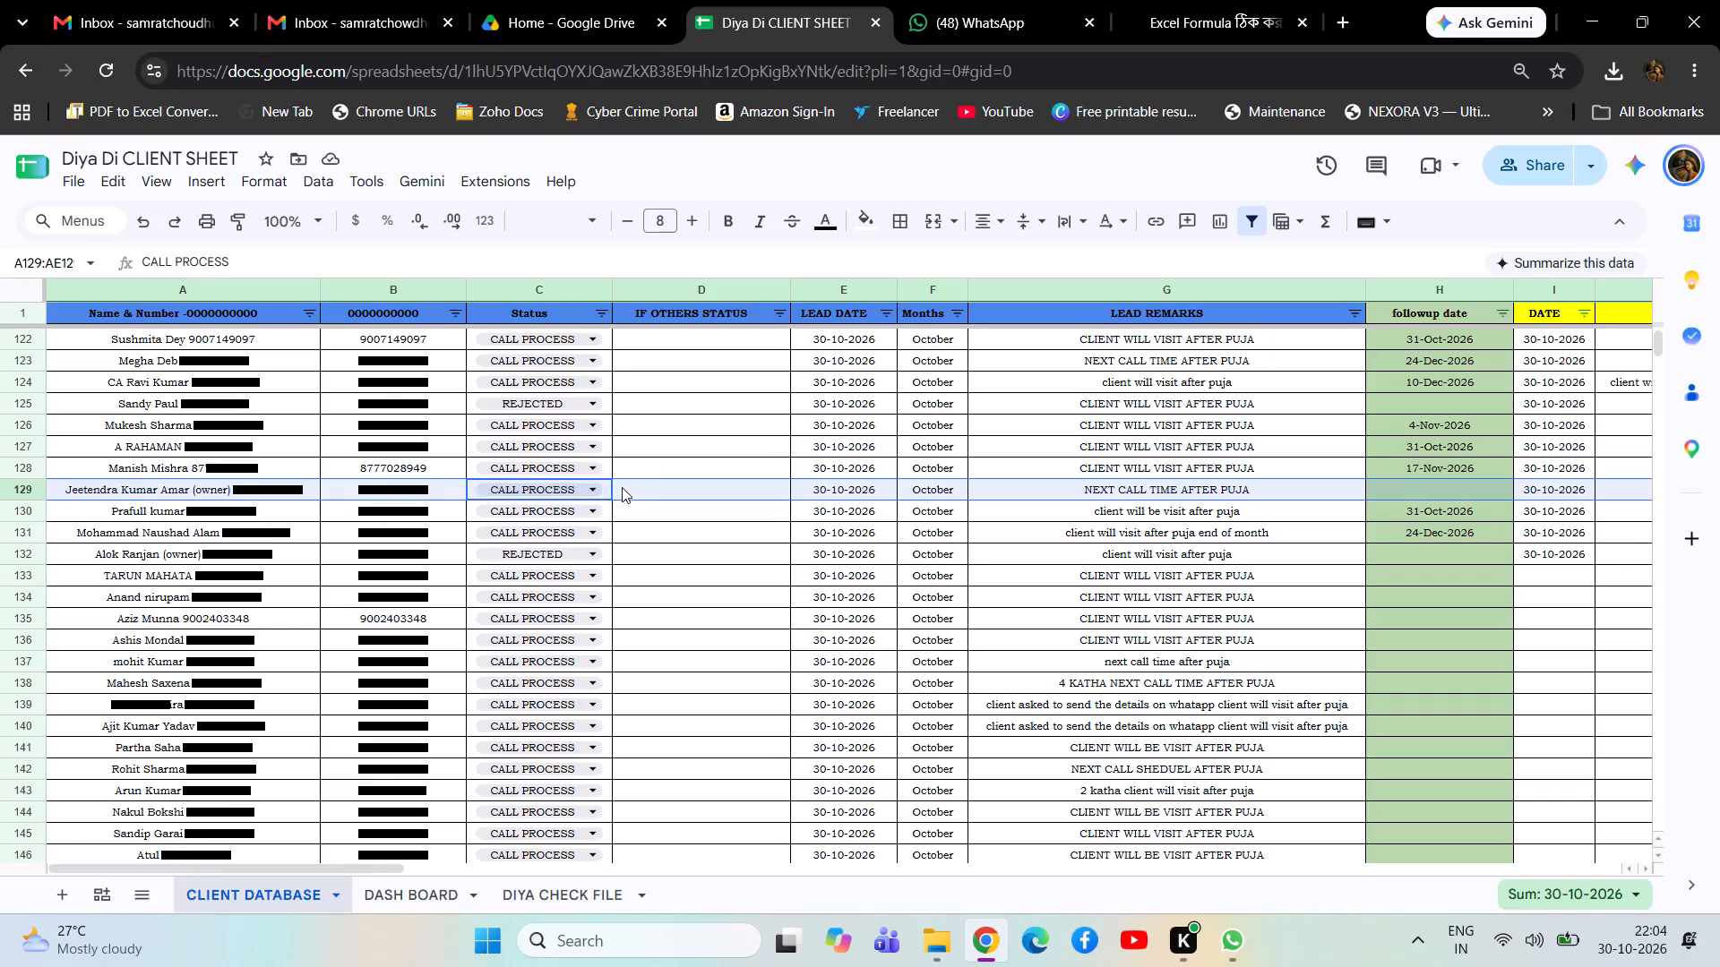
click(635, 487)
click(598, 486)
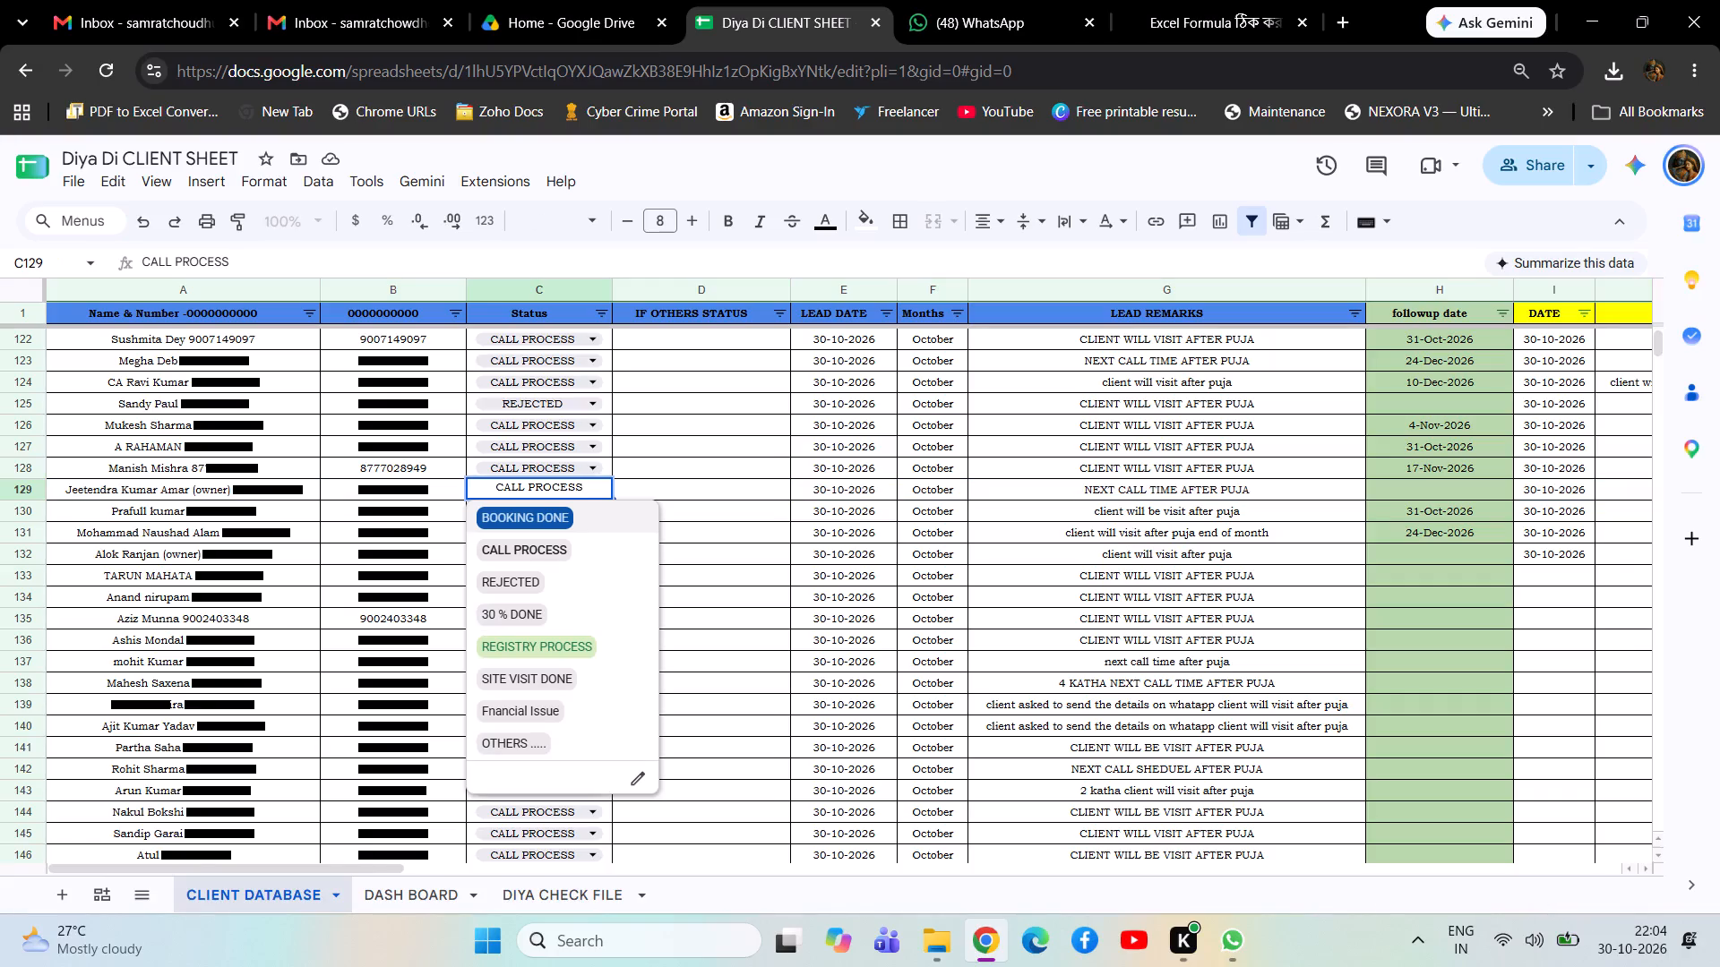
click(527, 581)
click(1716, 851)
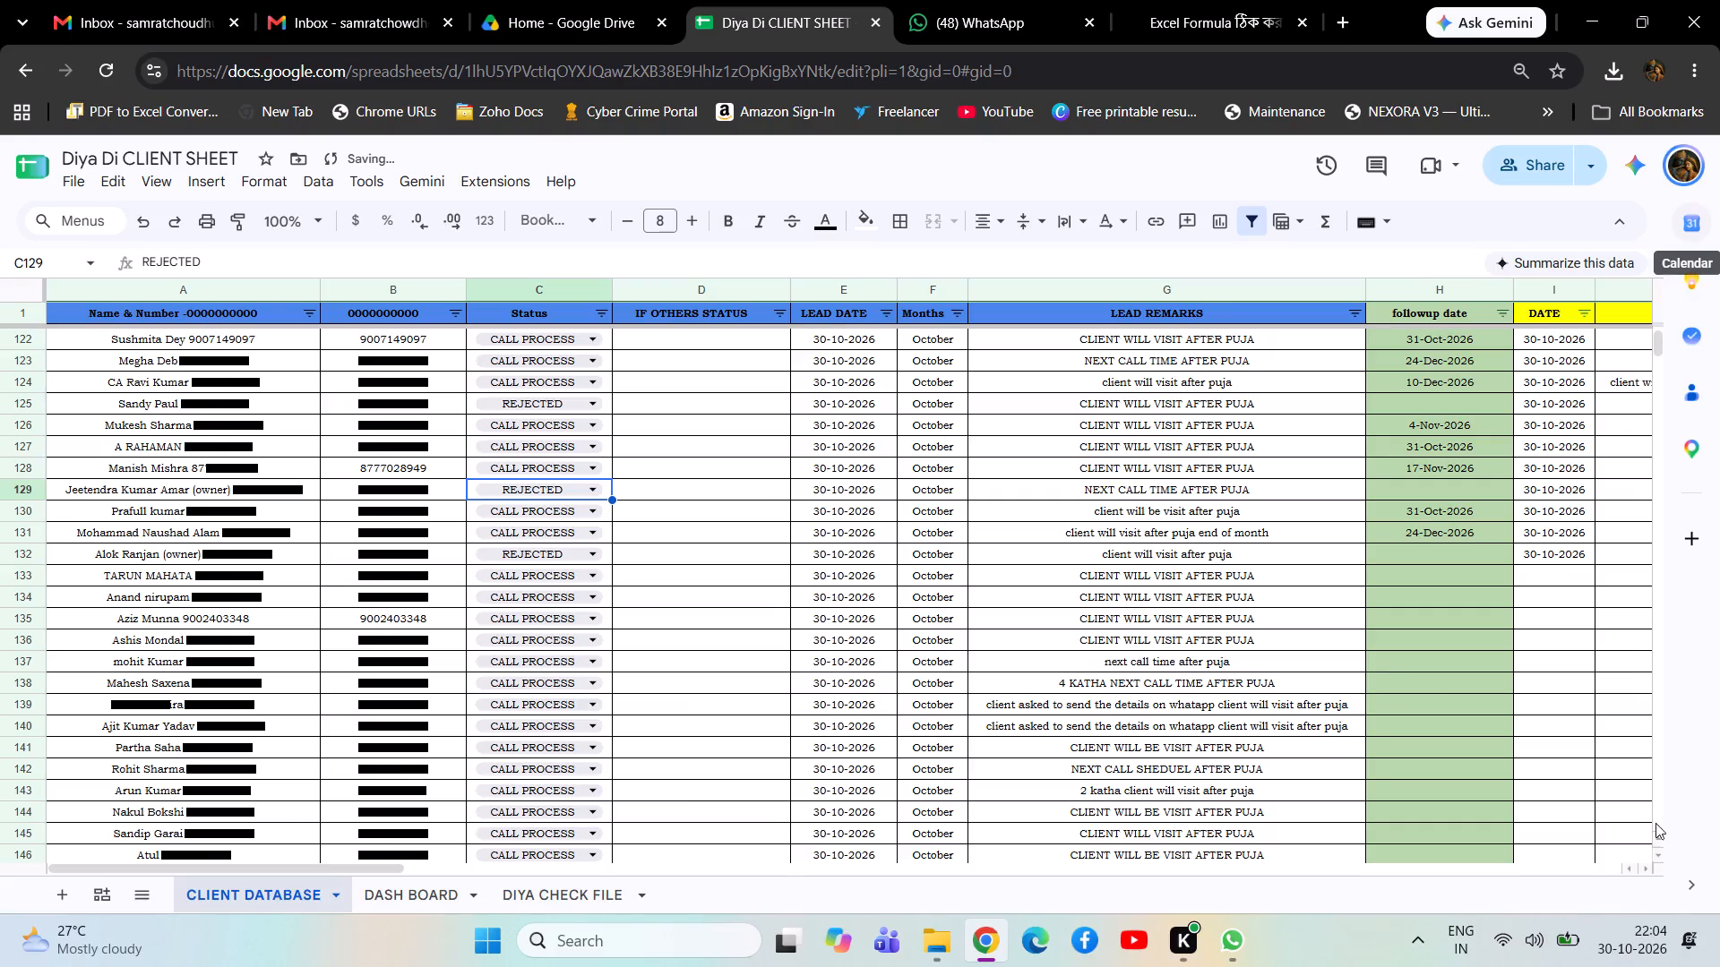
Copy the call date 30-10-2026 and remark "client did not like this location" from I129:J129 into I133:J133.
click(1552, 569)
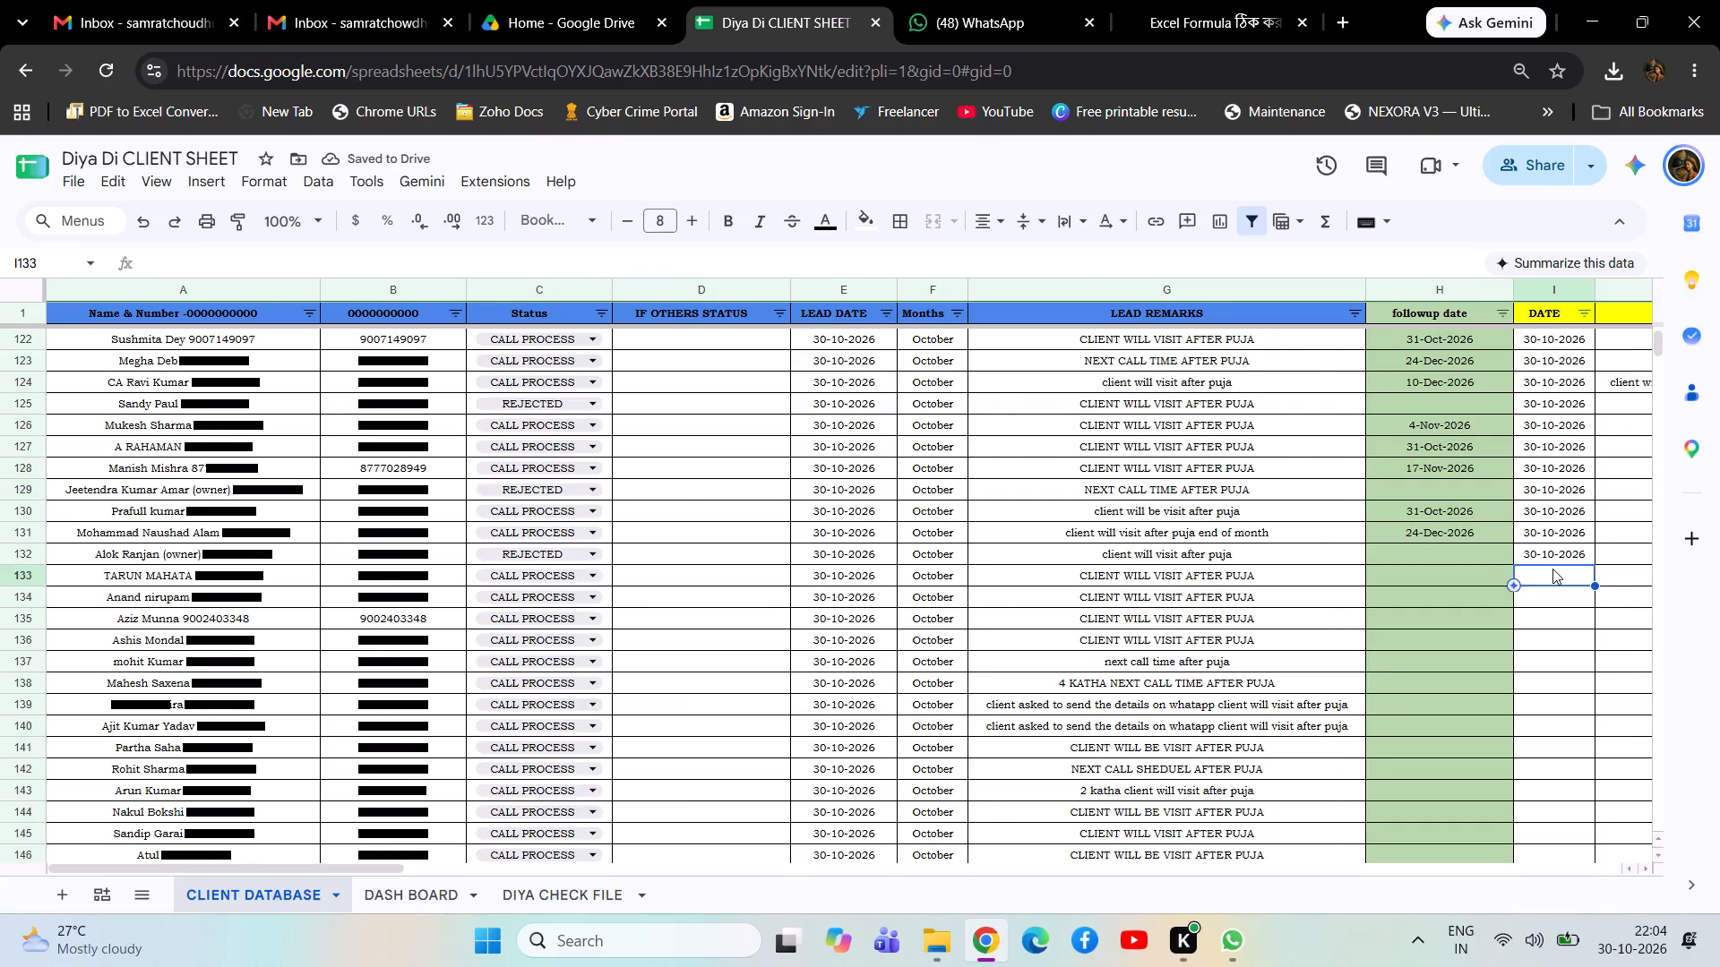
key(Right)
key(Left)
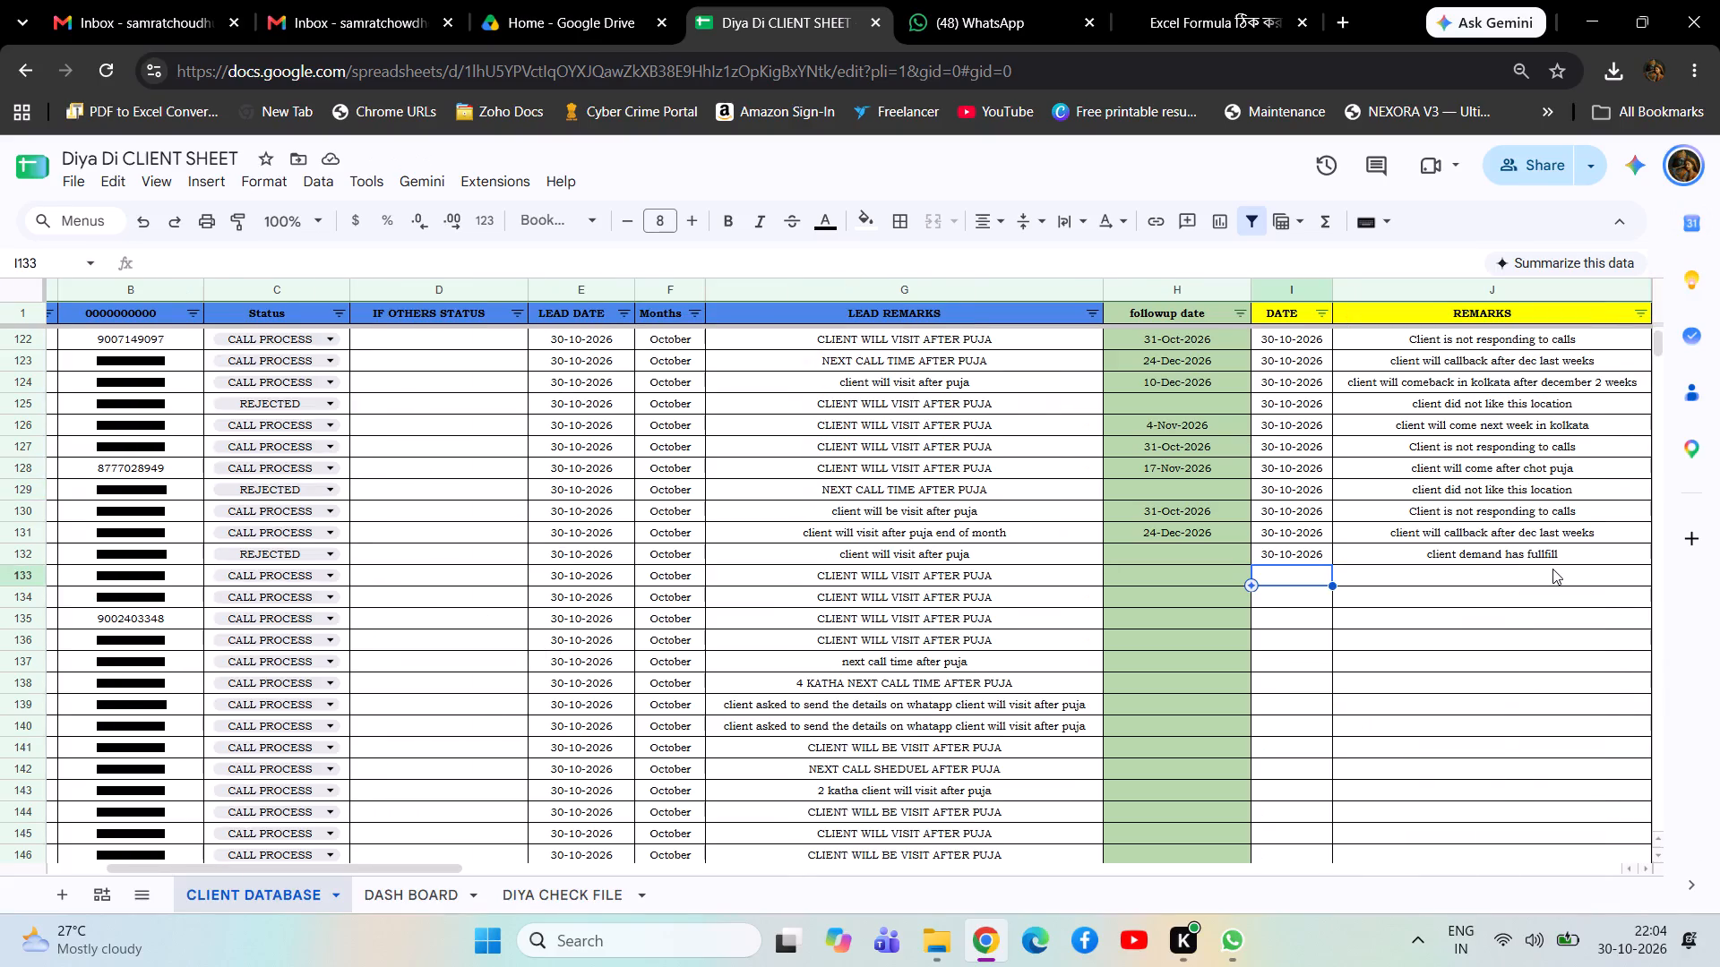
key(Up)
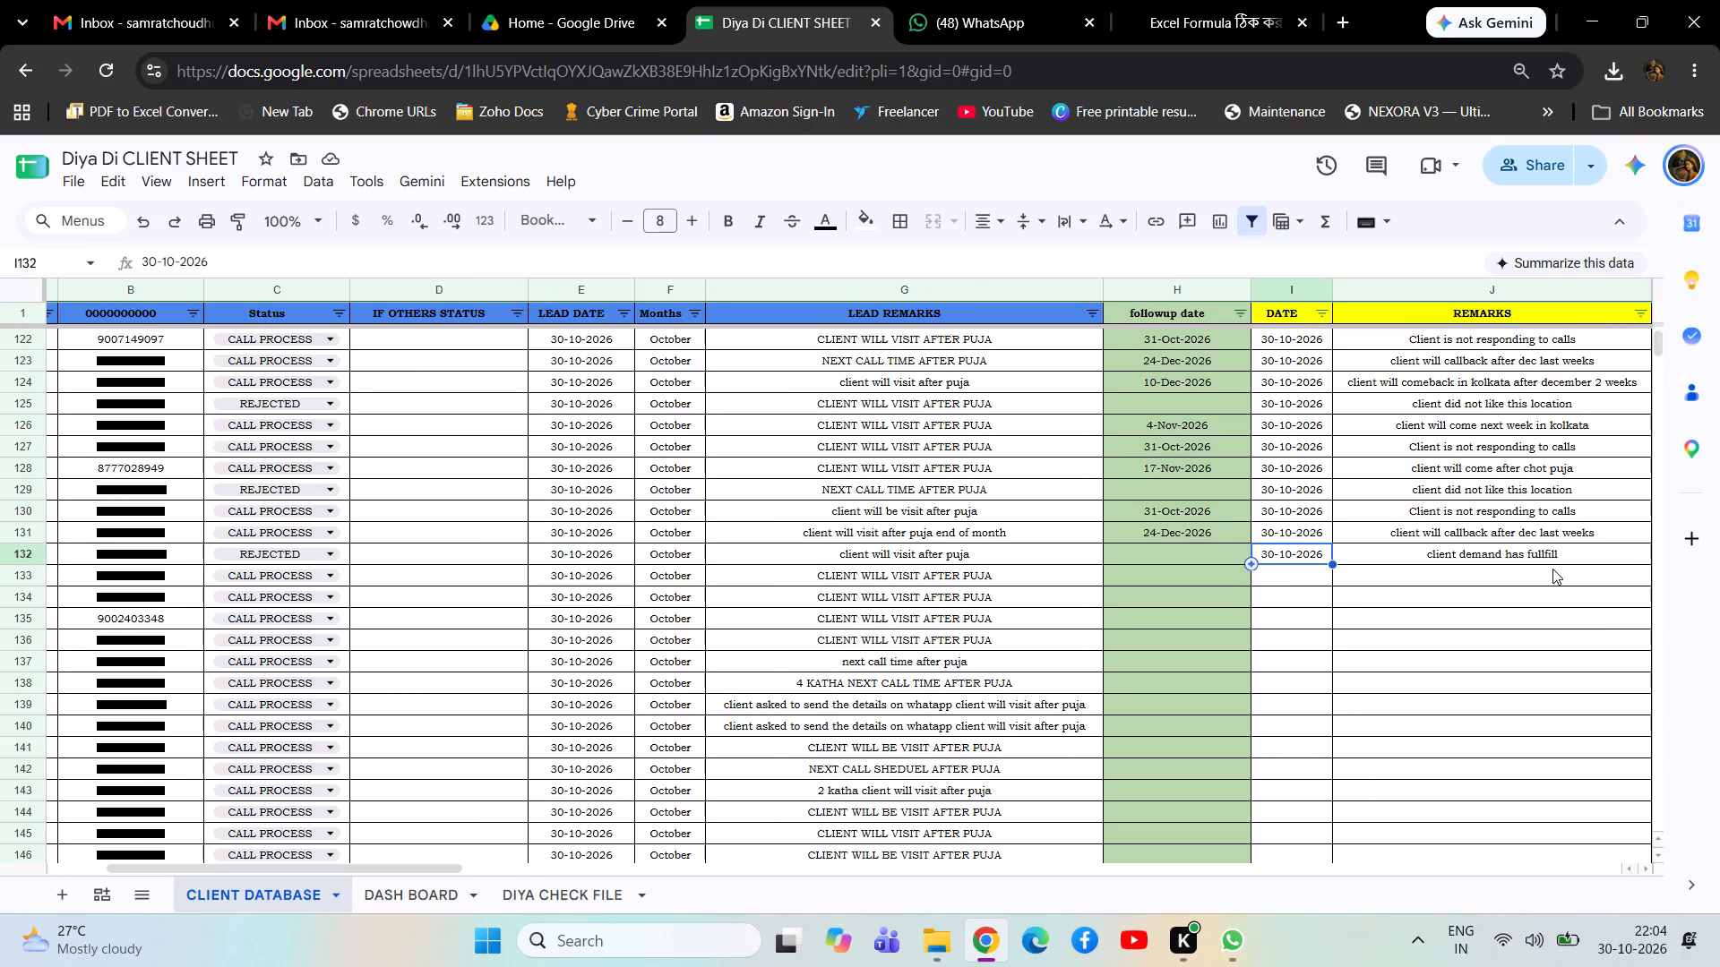
key(Up)
key(Up)
key(Up)
key(Down)
key(Up)
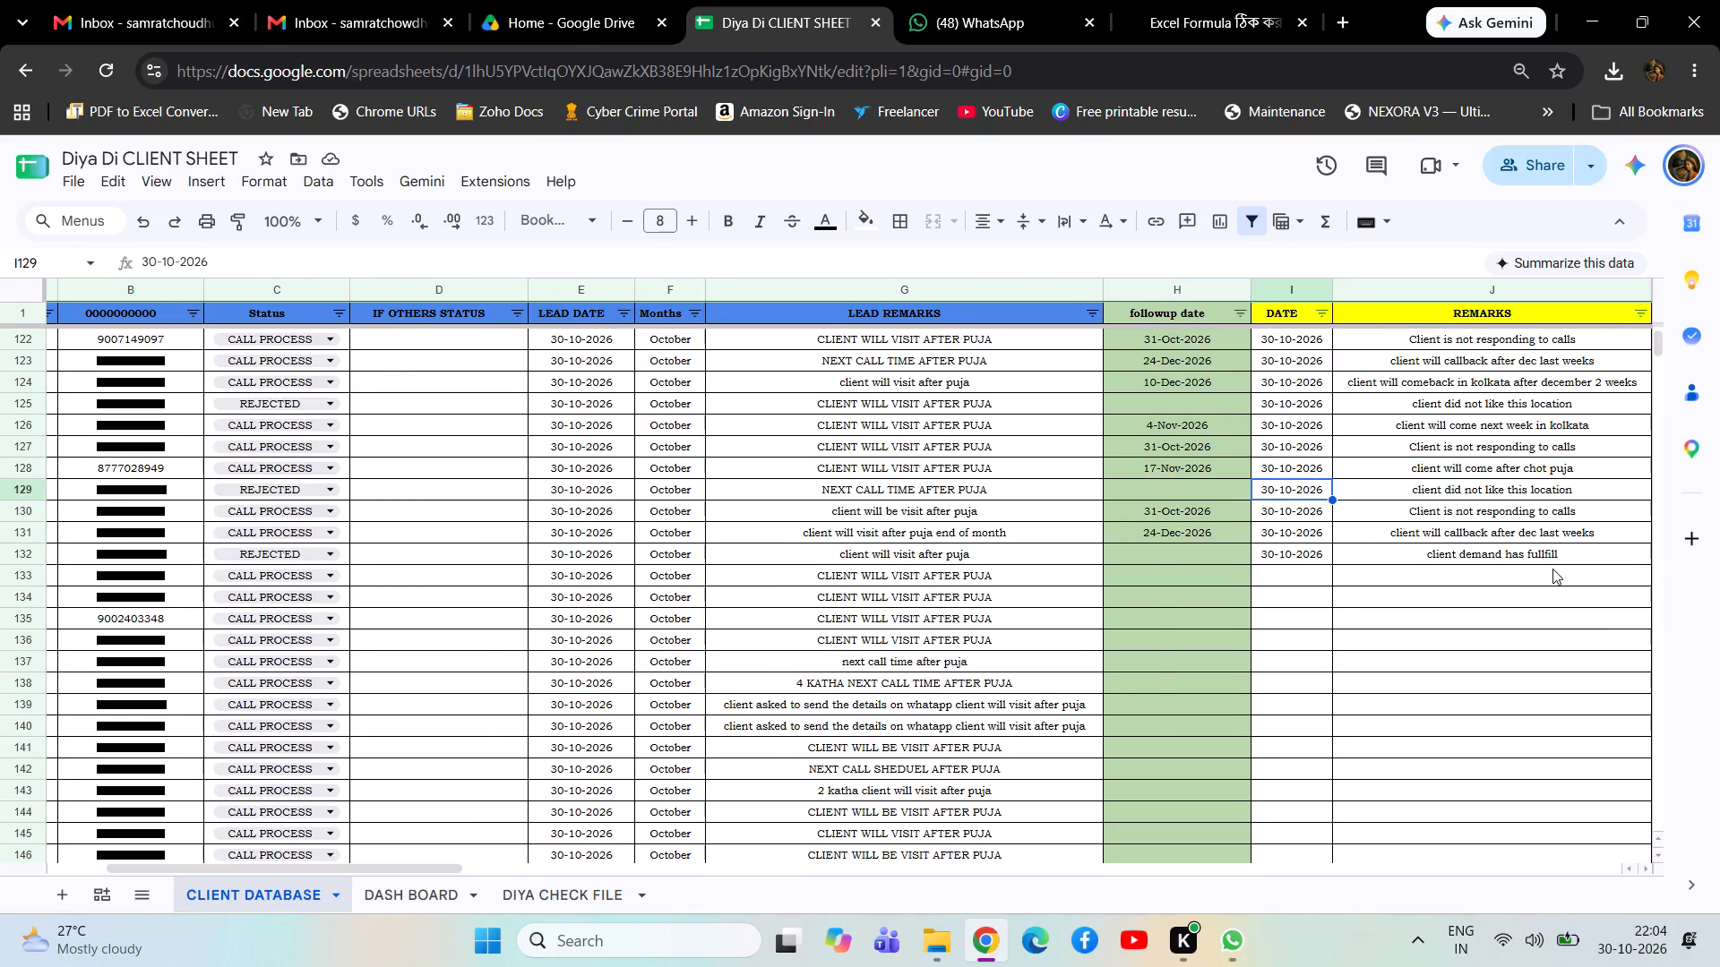
key(shift+Right)
key(shift+Right)
key(shift+Left)
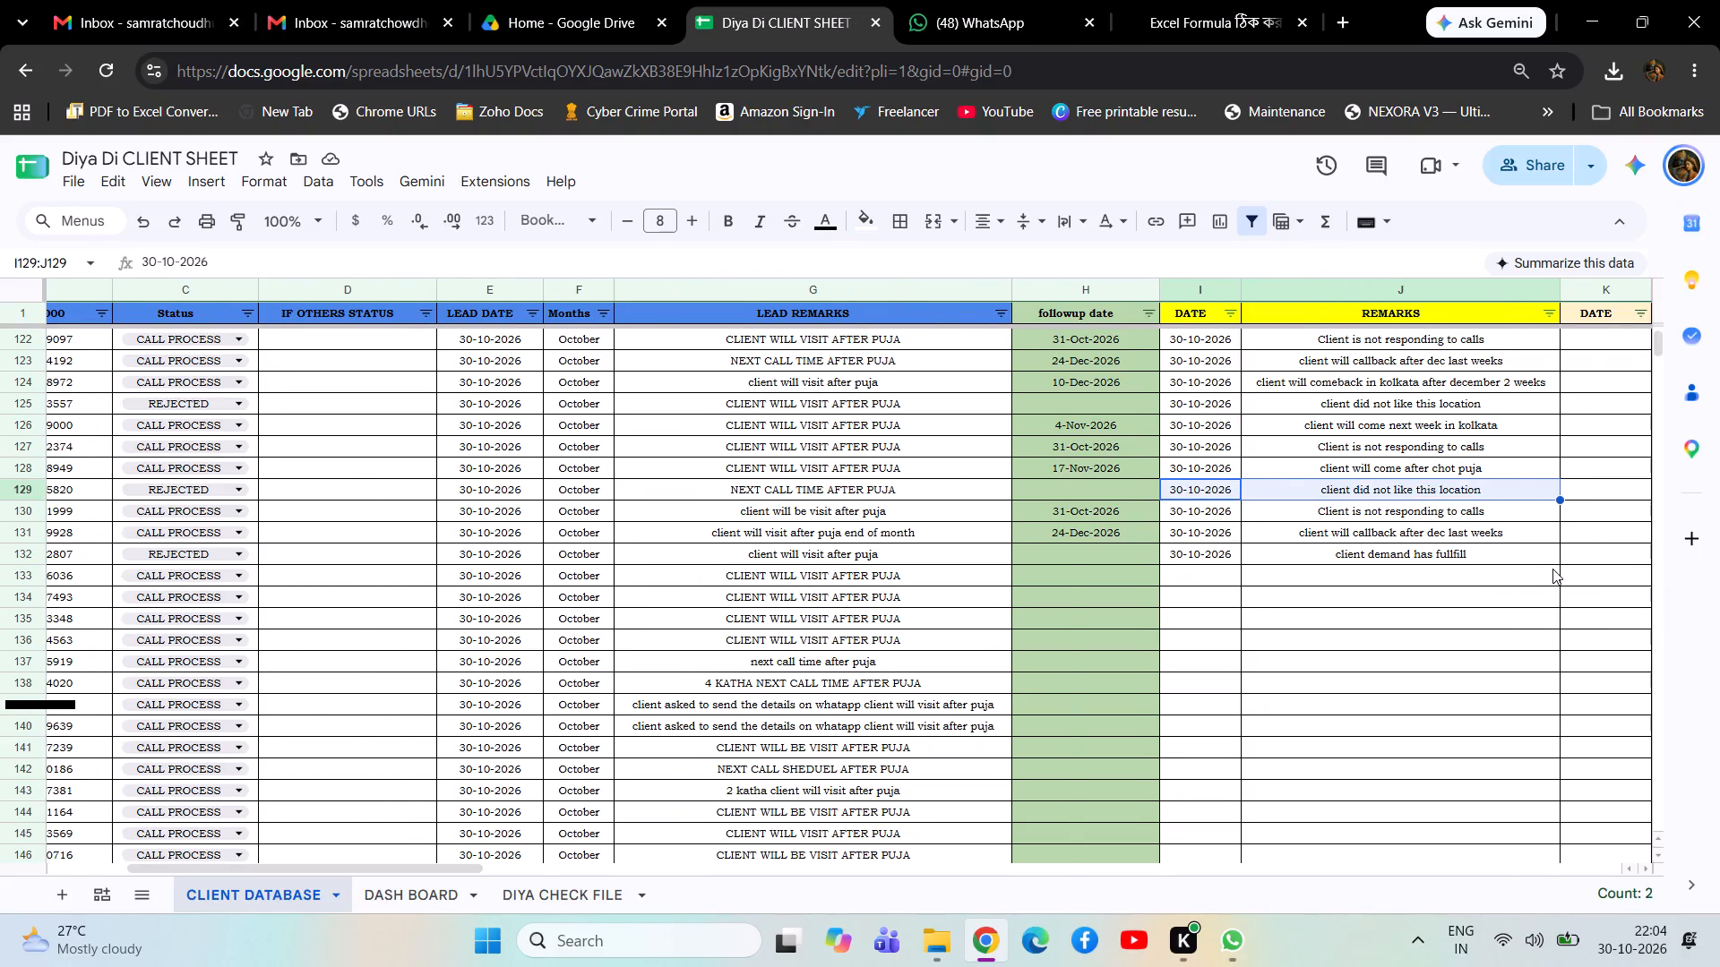
key(ctrl+c)
key(Down)
key(Down)
key(Down)
key(Down)
key(ctrl+v)
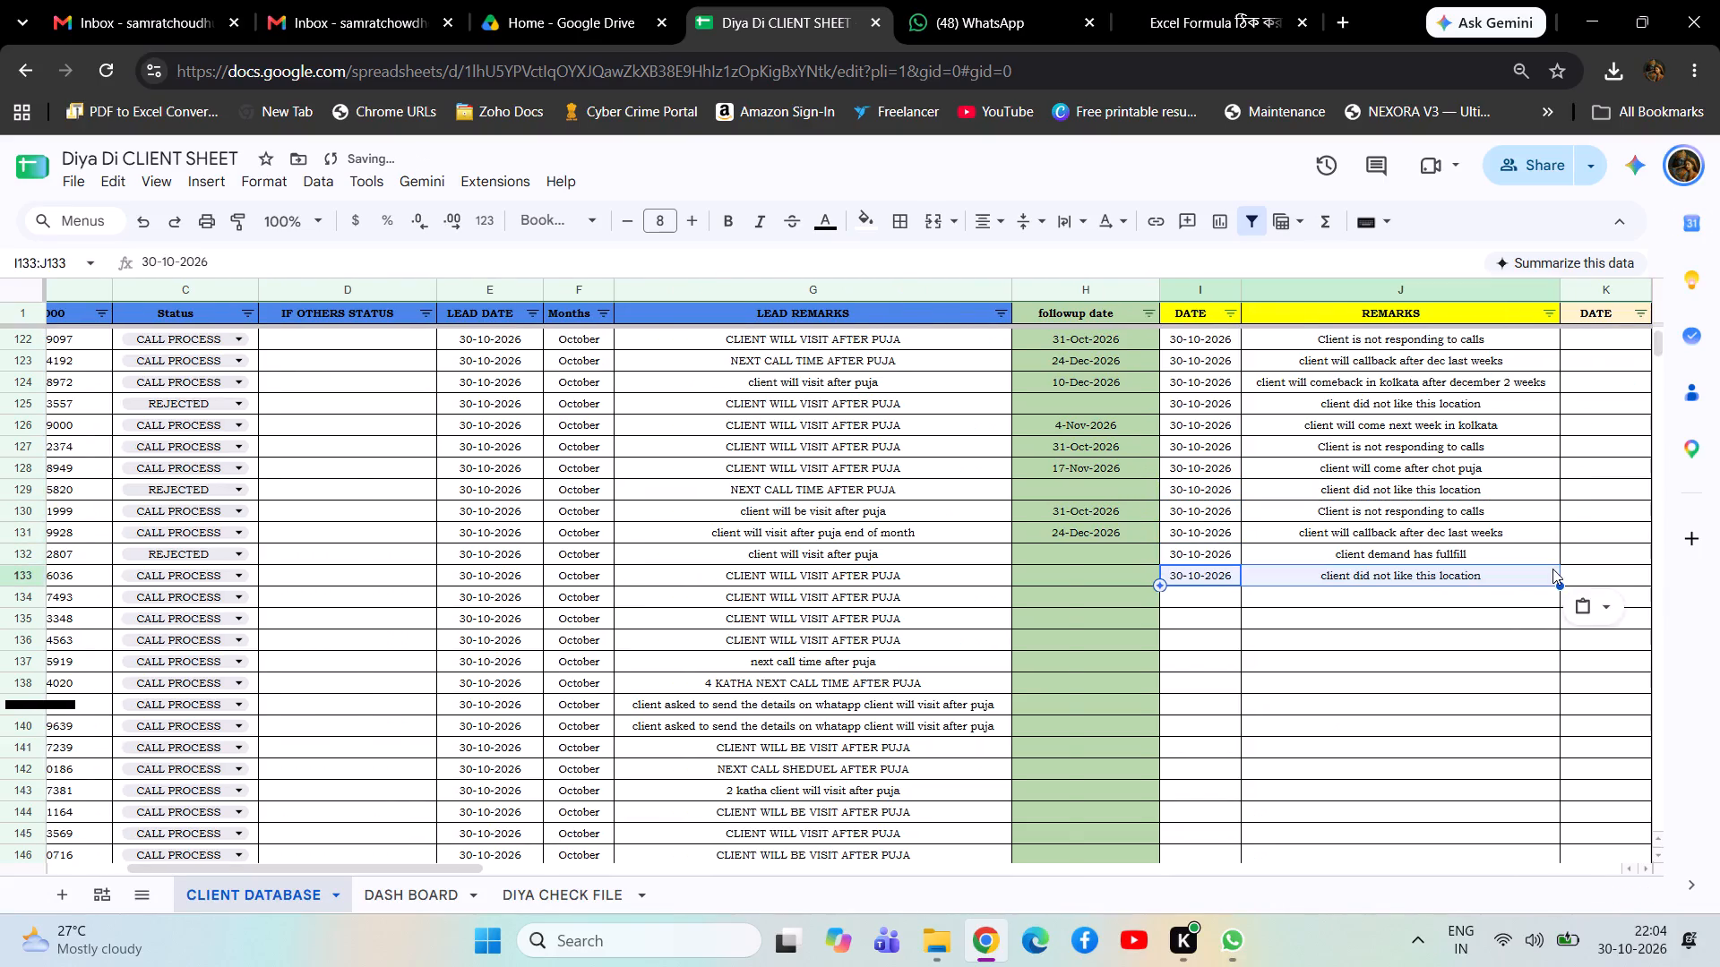
Fill the REJECTED status from the row above into C133.
key(Left)
key(Left)
key(Left)
key(Left)
key(Left)
key(Left)
key(Left)
key(Left)
key(Left)
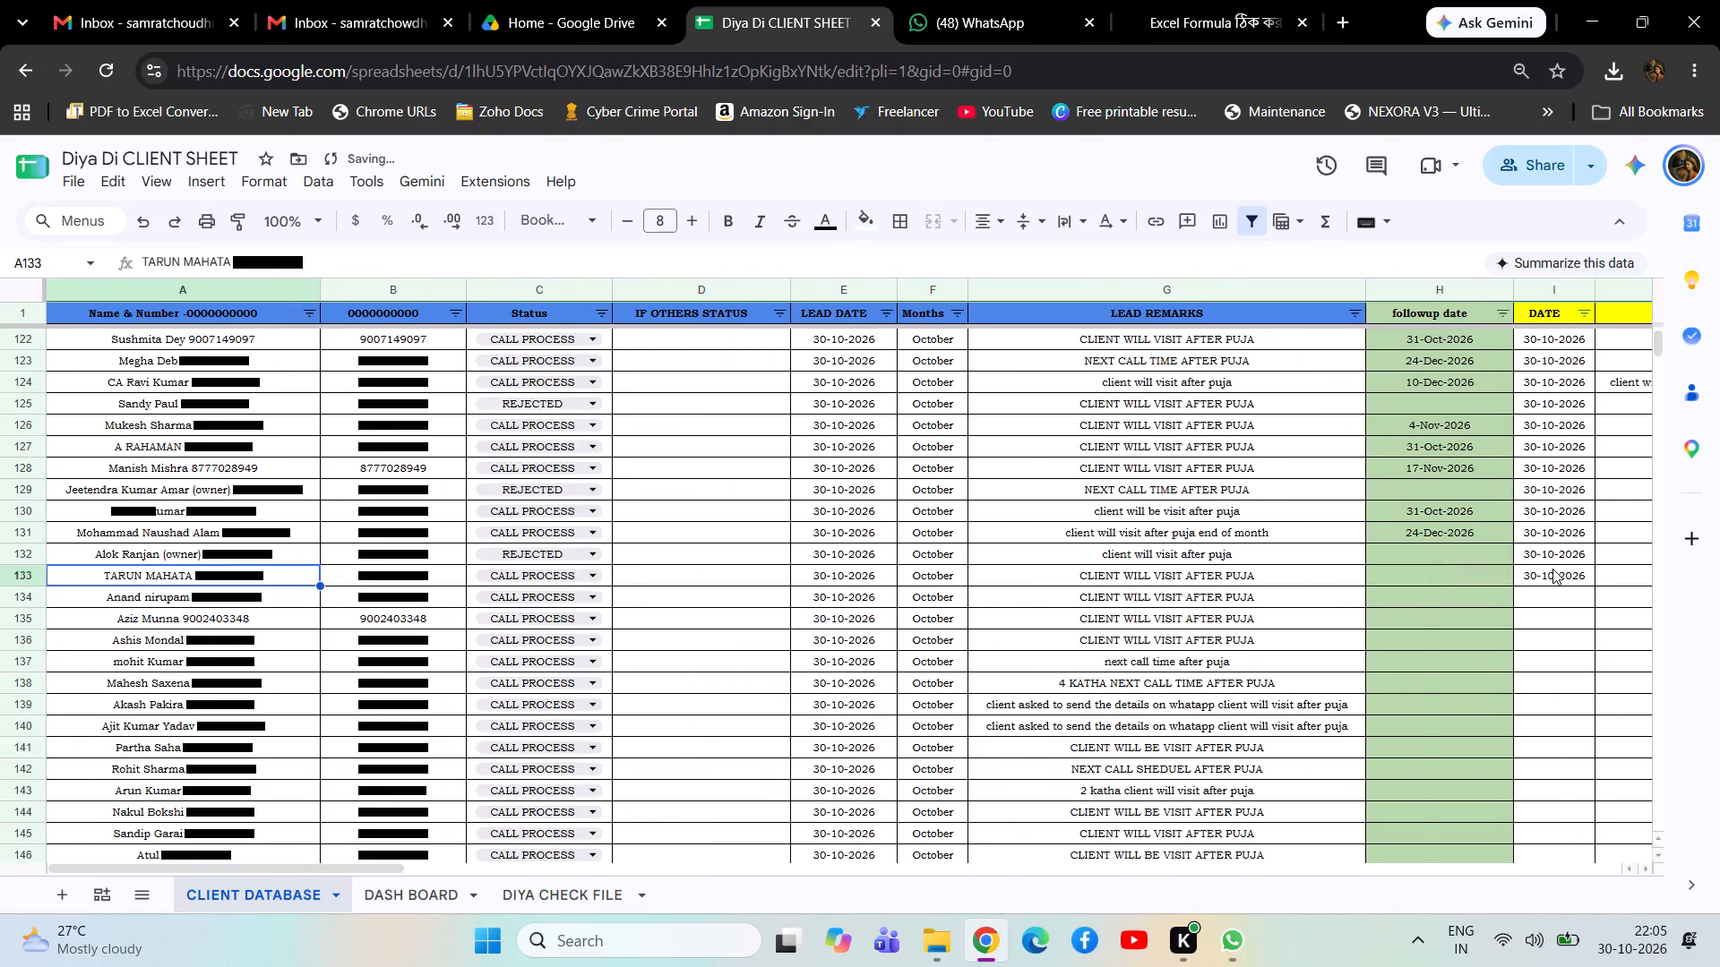
key(Right)
key(Right)
key(ctrl+d)
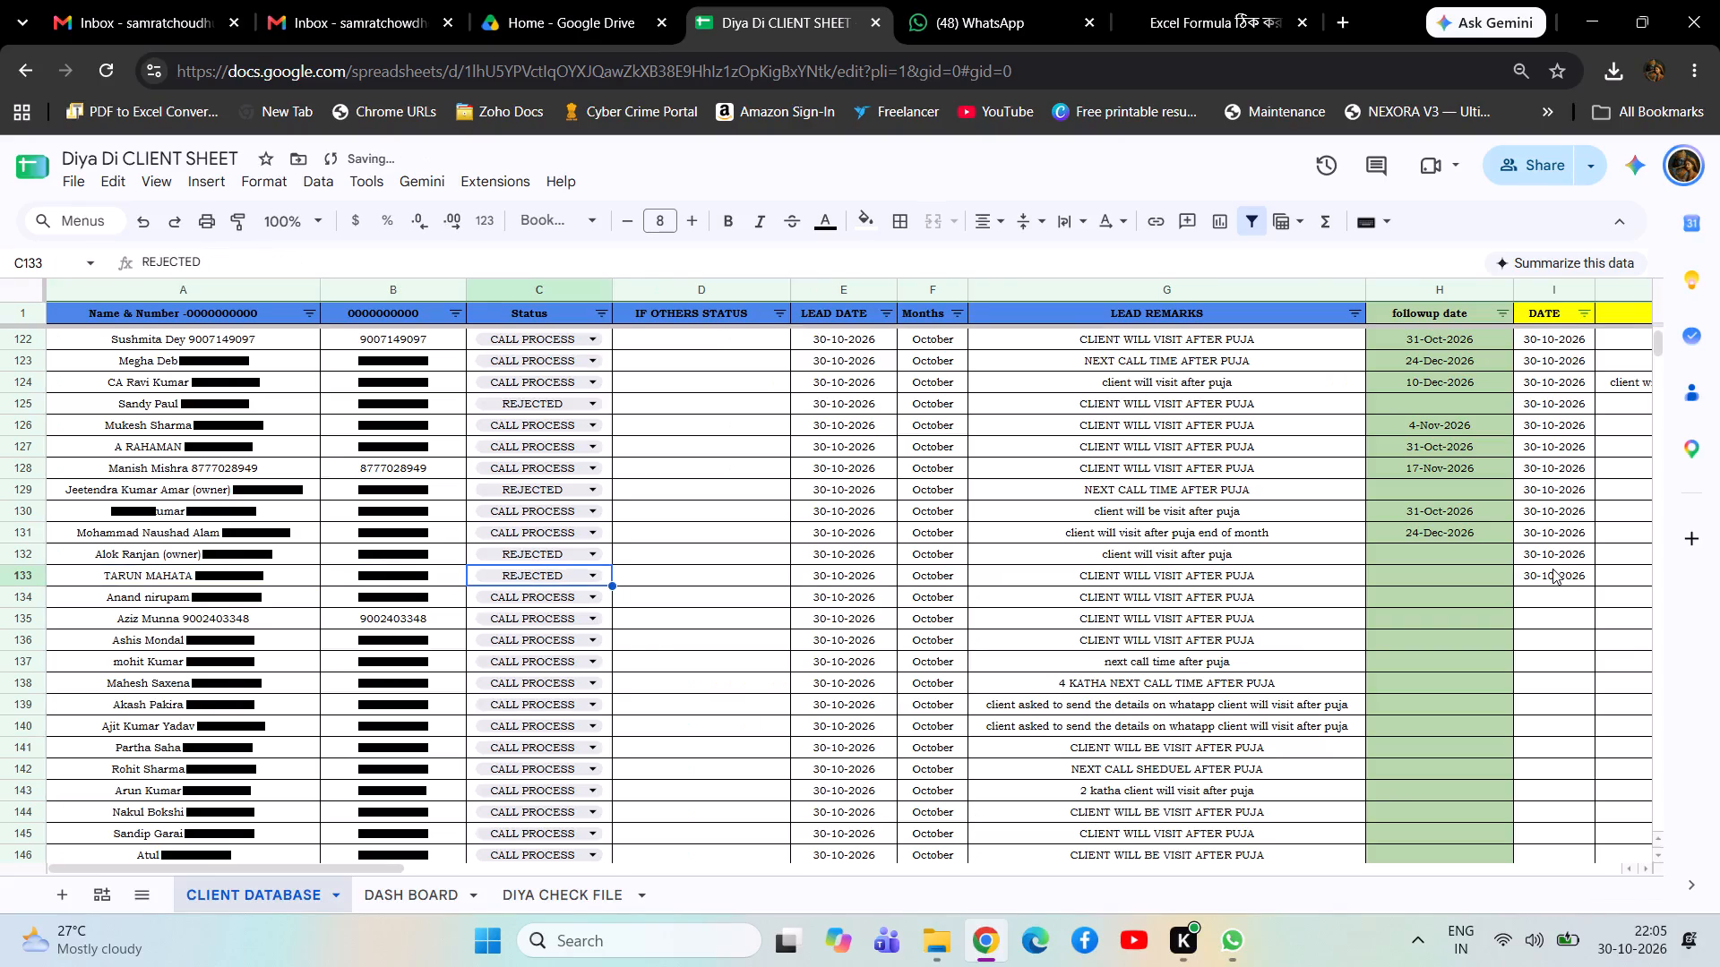
Fill the call date 30-10-2026 from the row above into I134.
key(Down)
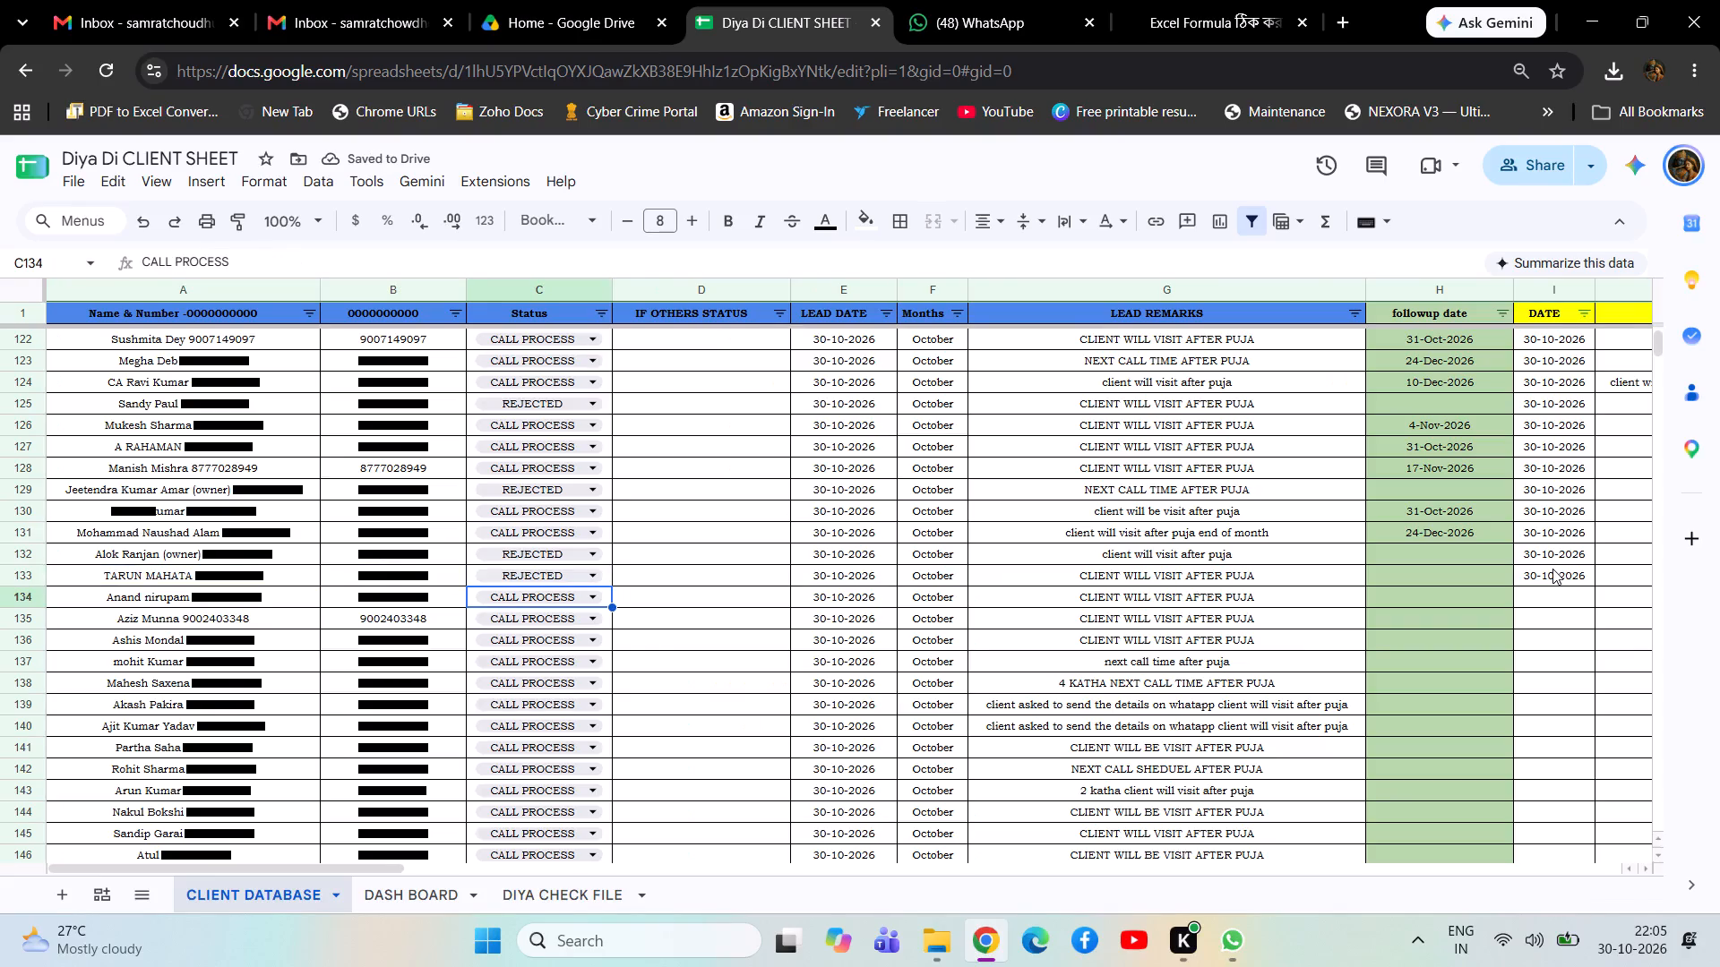
key(Right)
key(Right)
key(Right)
key(Right)
key(Right)
key(Right)
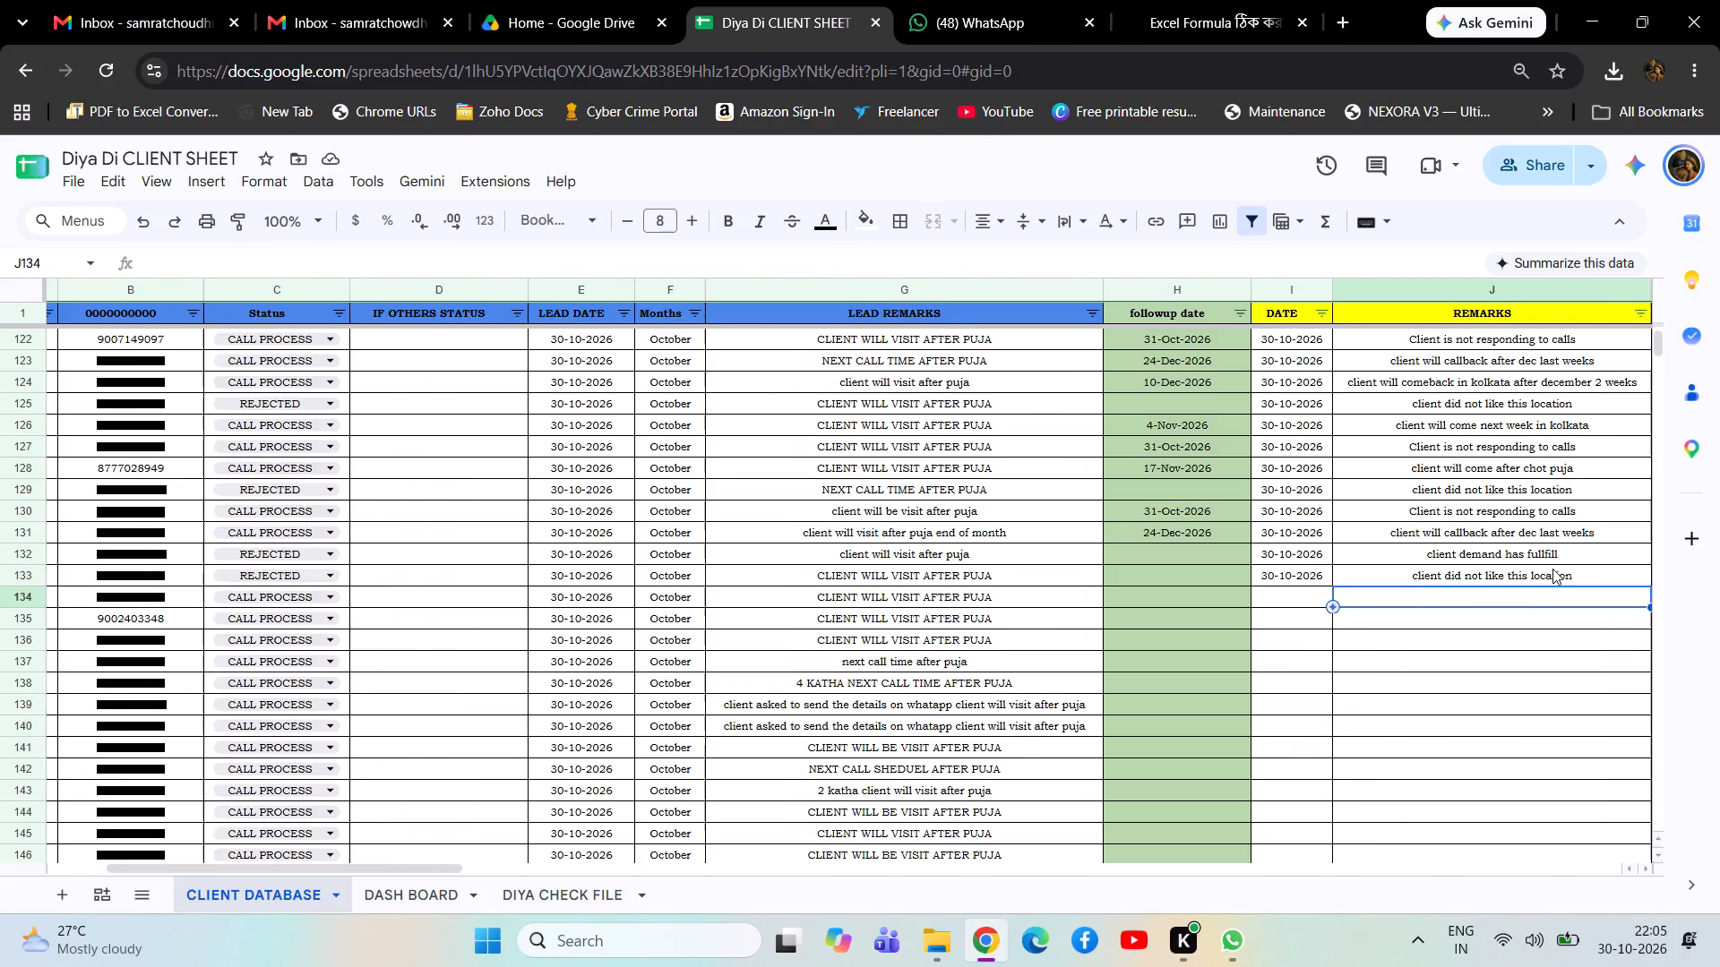
key(Left)
key(ctrl+d)
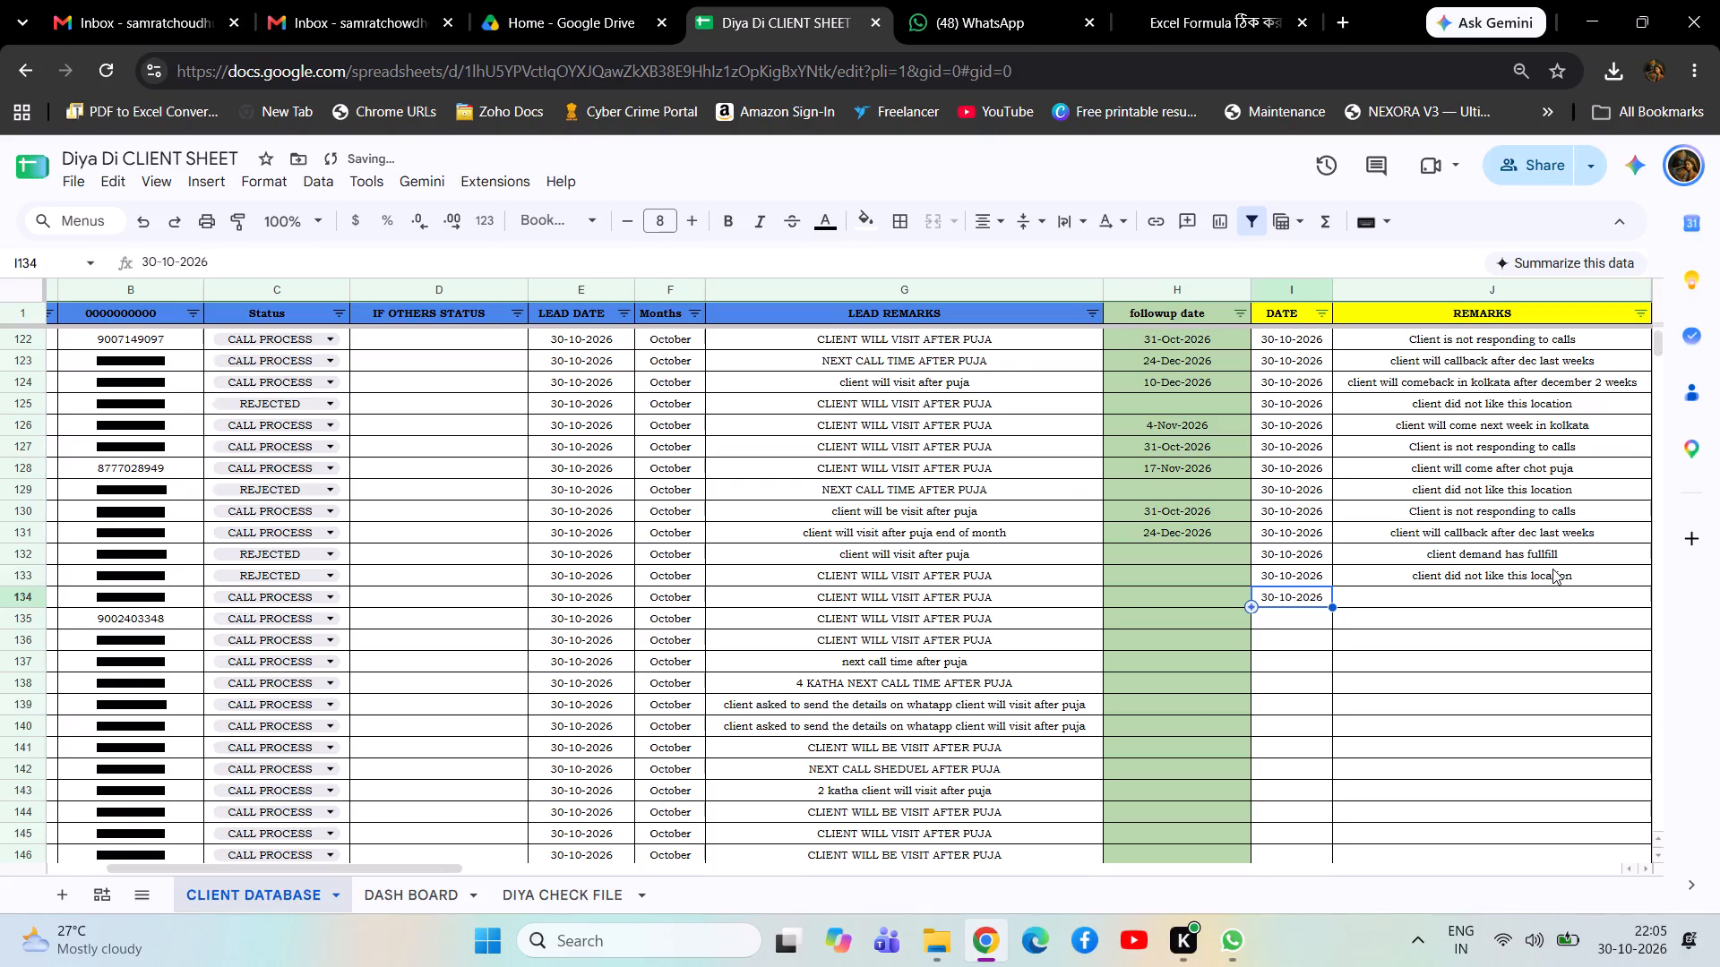
Enter the remark "client will callback 2nd nov" in J134.
key(Right)
text(client will)
key(space)
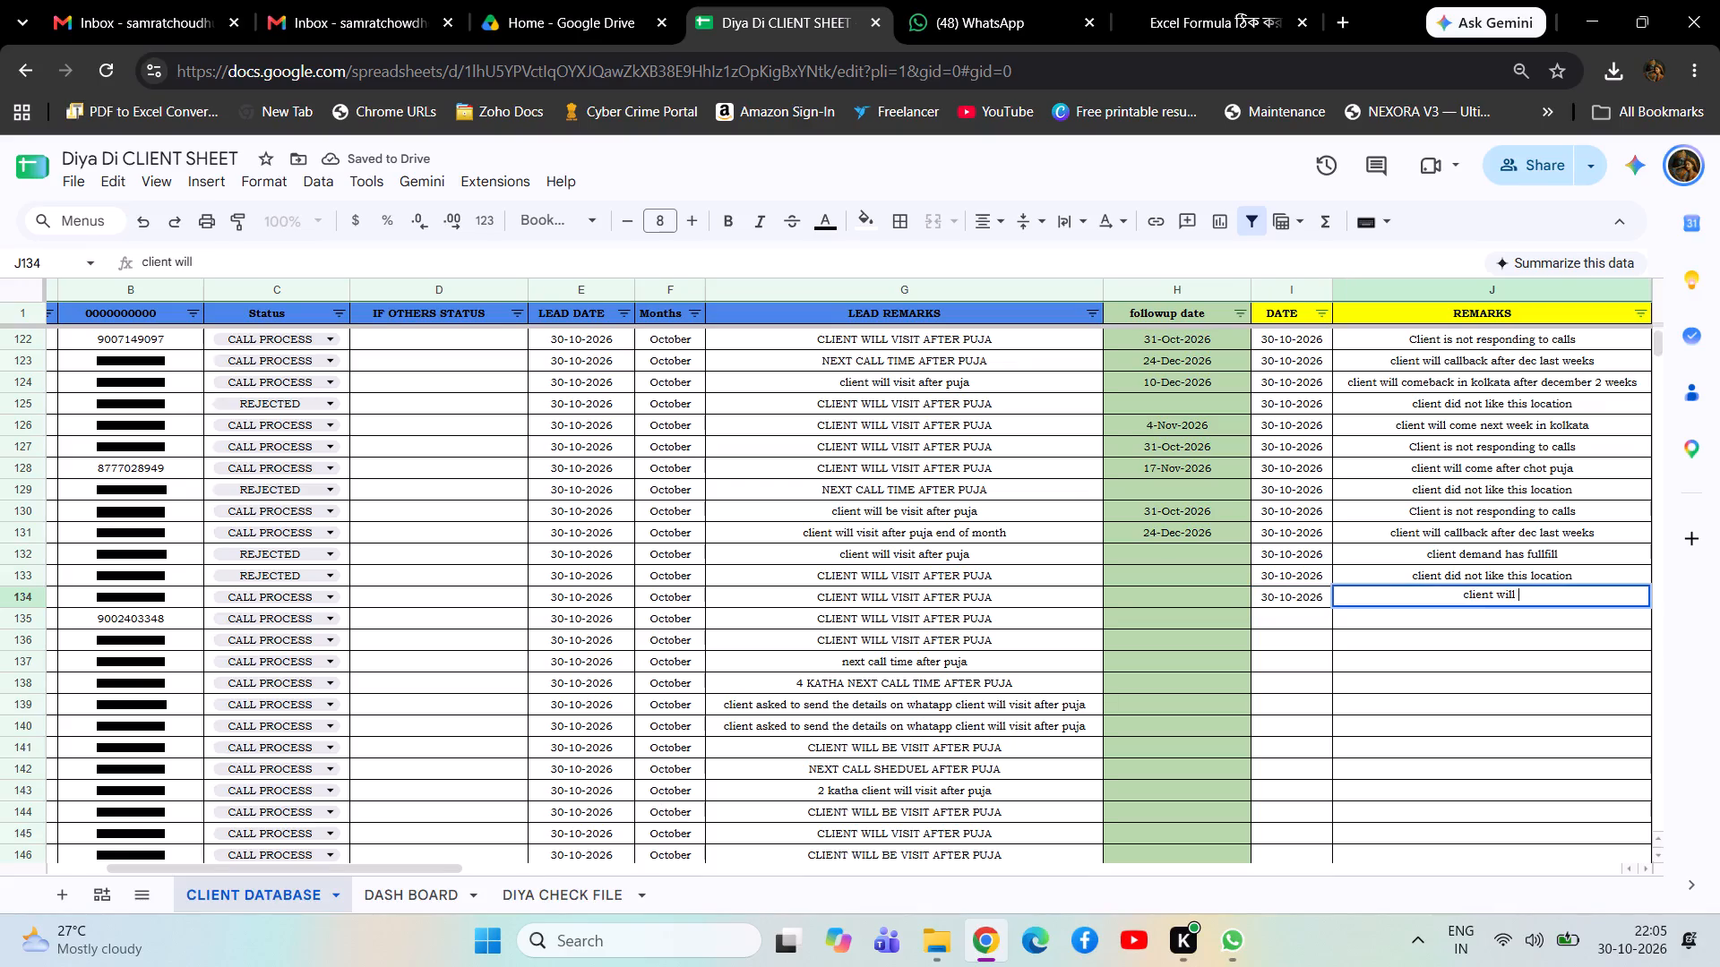
text(call)
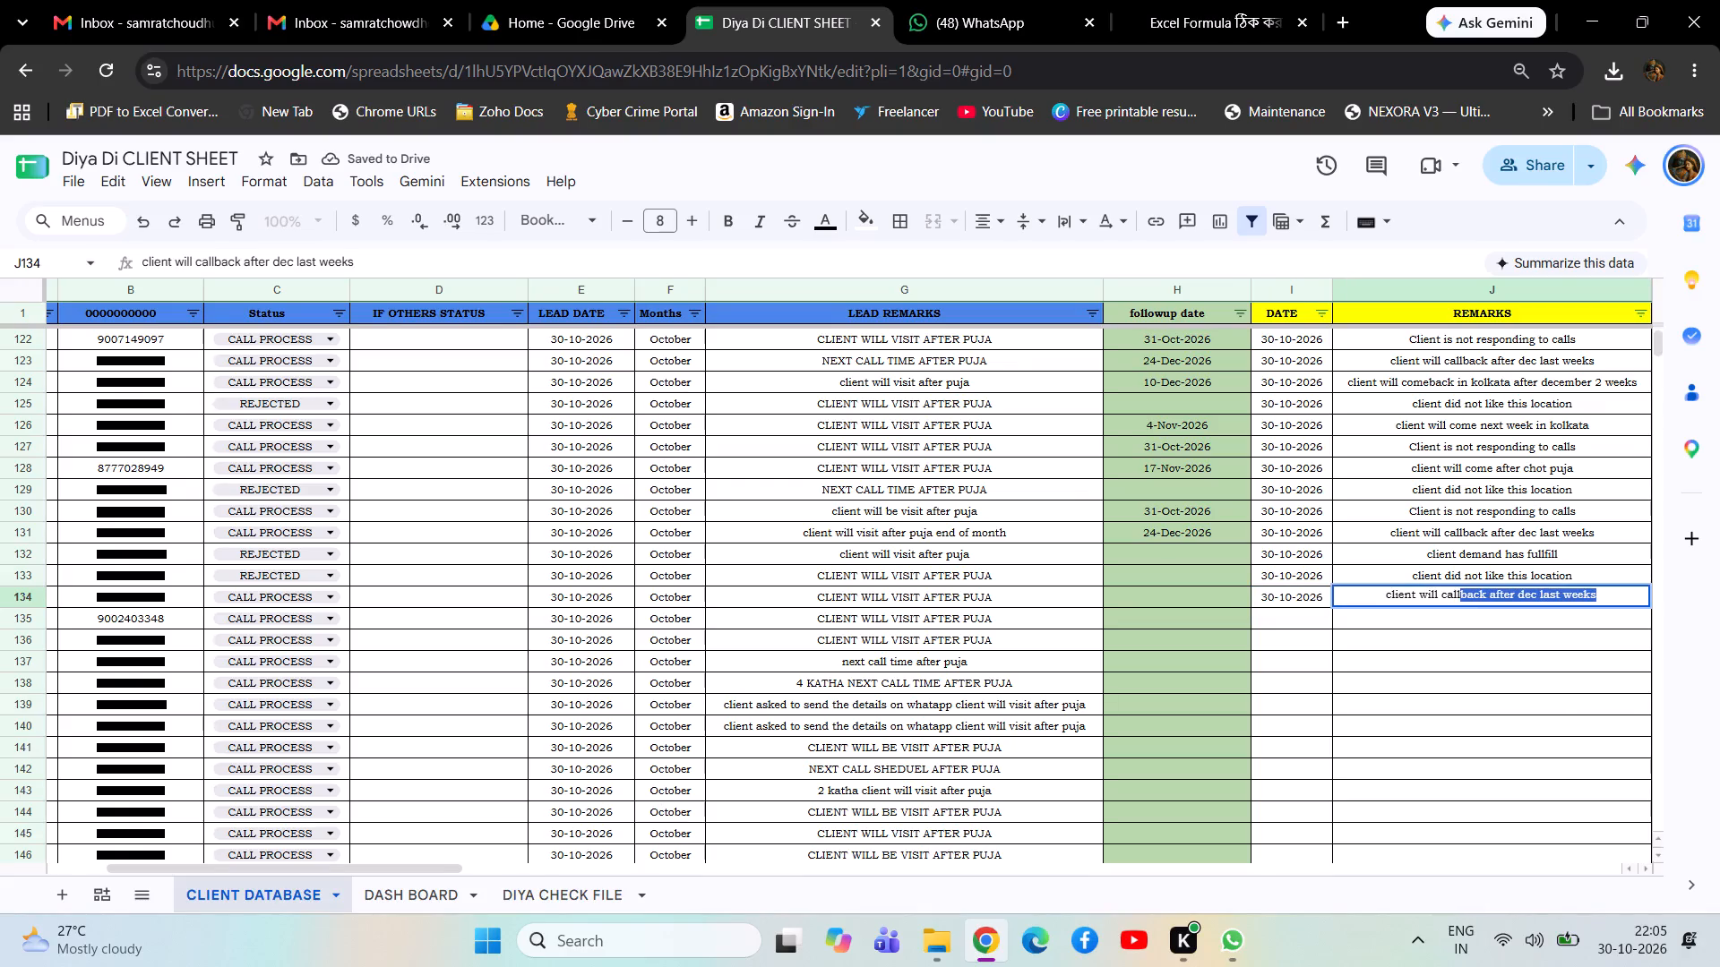
text(back)
key(space)
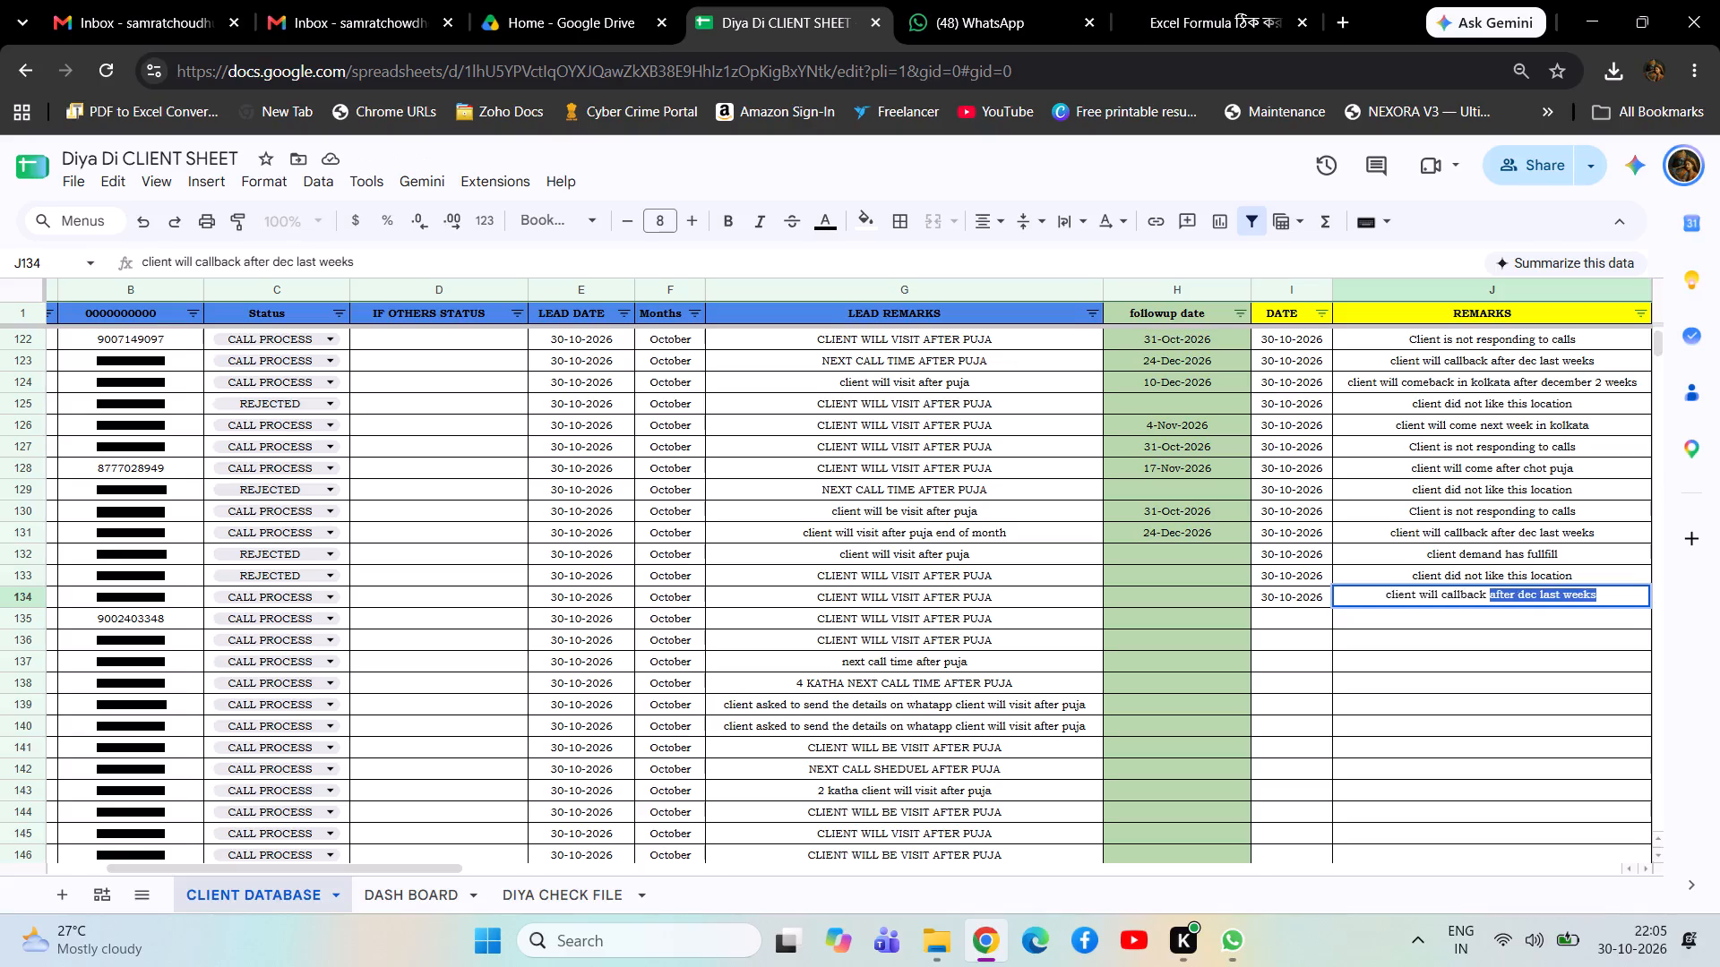
text(2nd)
key(space)
text(nov)
key(Tab)
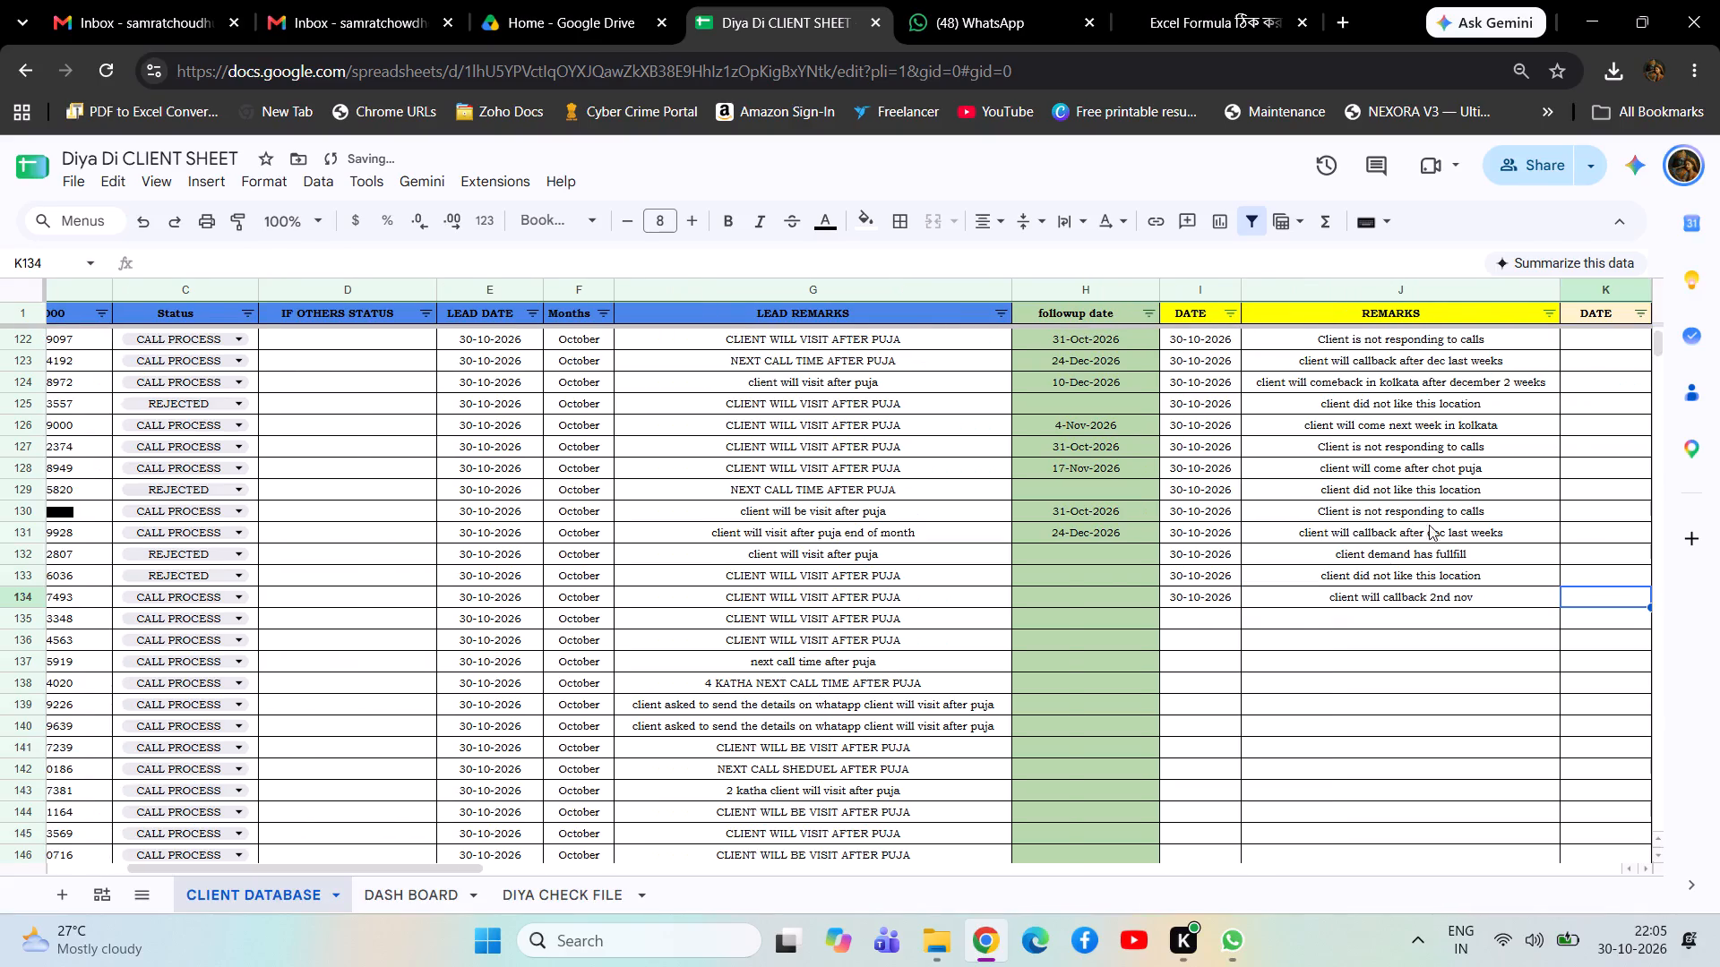
Set the followup date in H134 to 2-Nov-2026 with the date picker.
double_click(1134, 590)
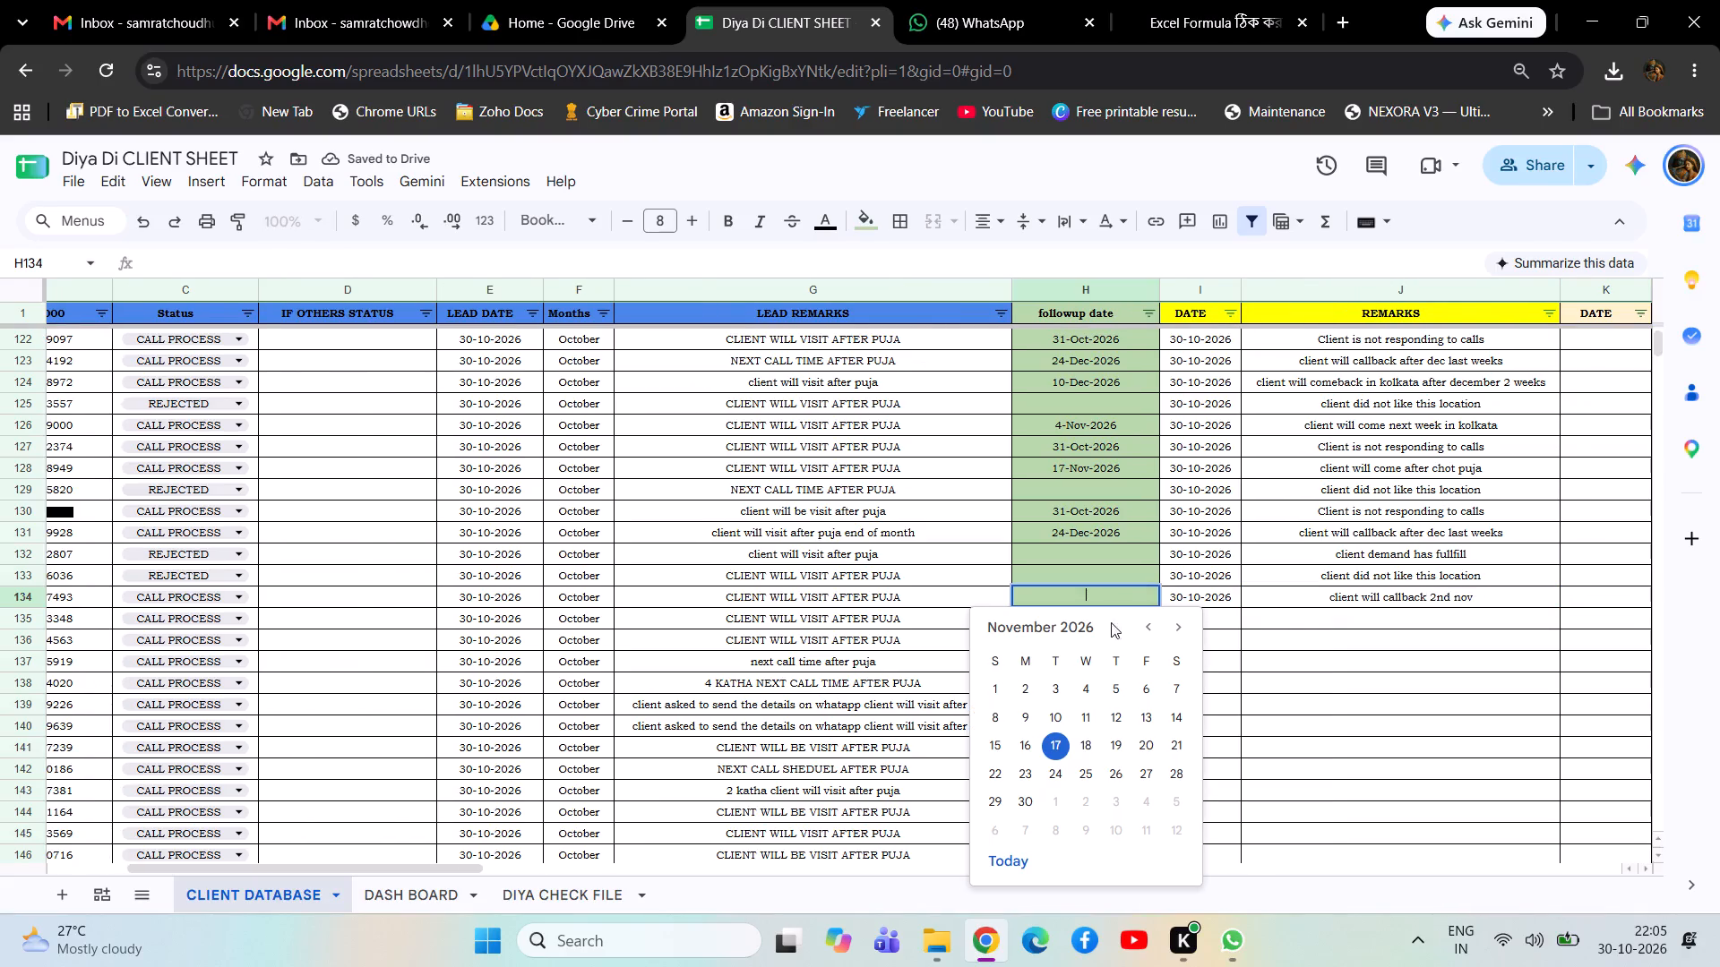
click(1024, 688)
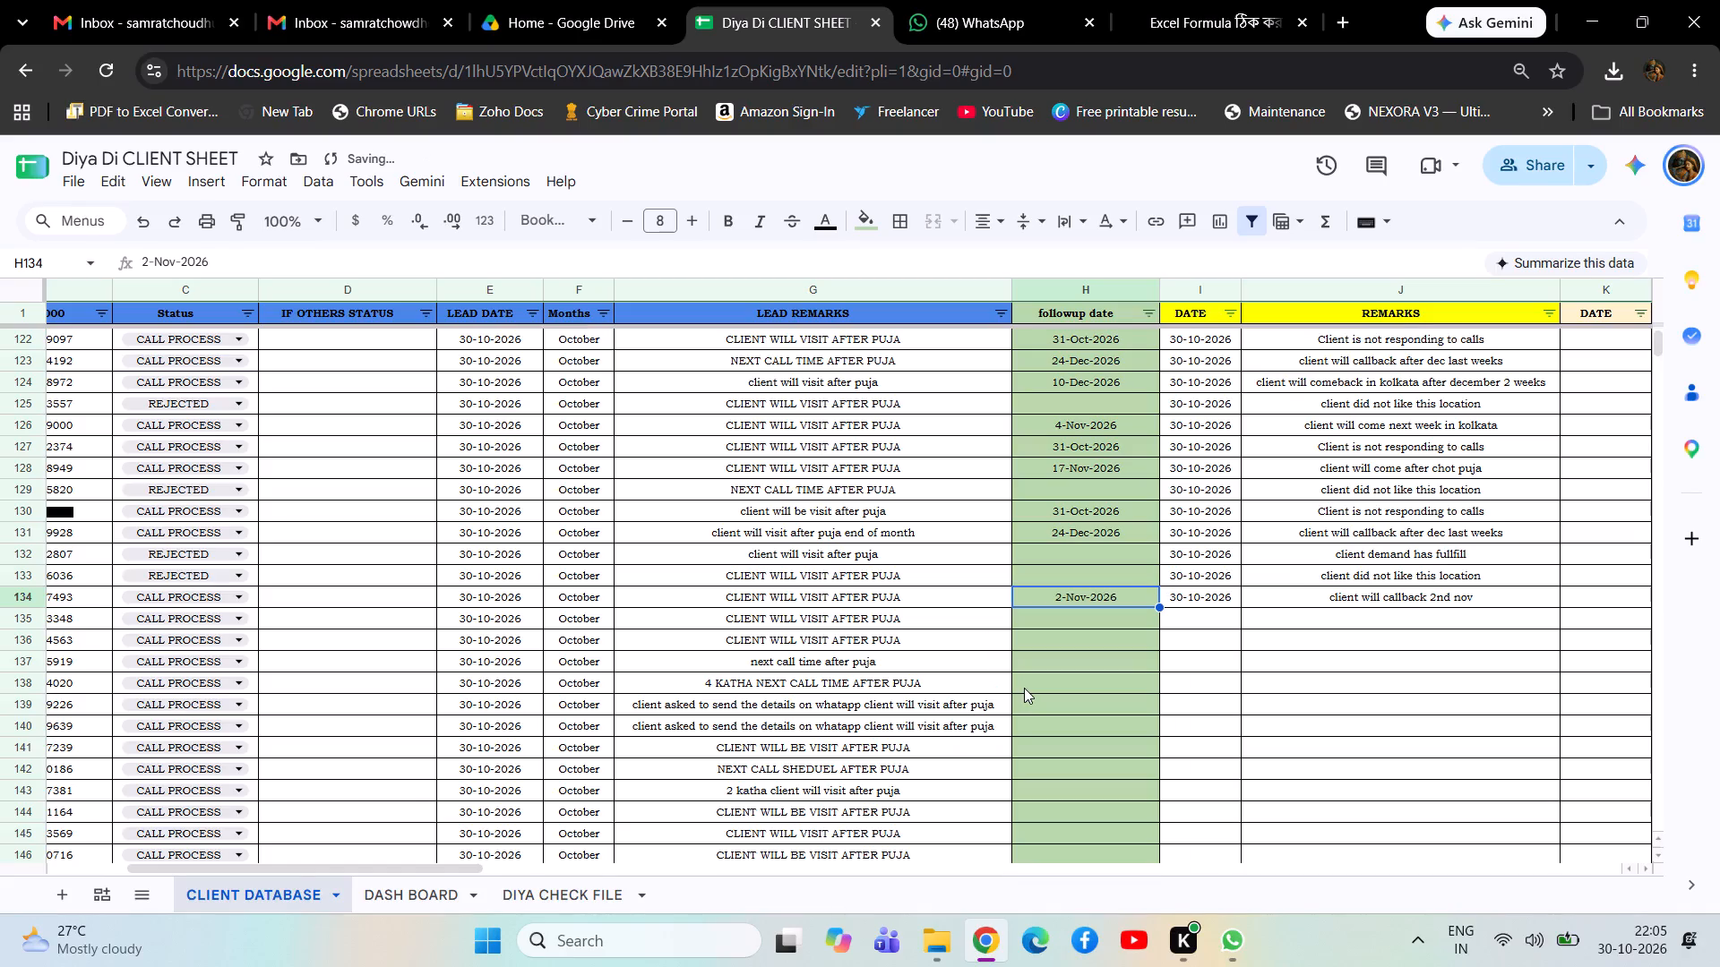
Fill the call date 30-10-2026 from the row above into I135.
key(Down)
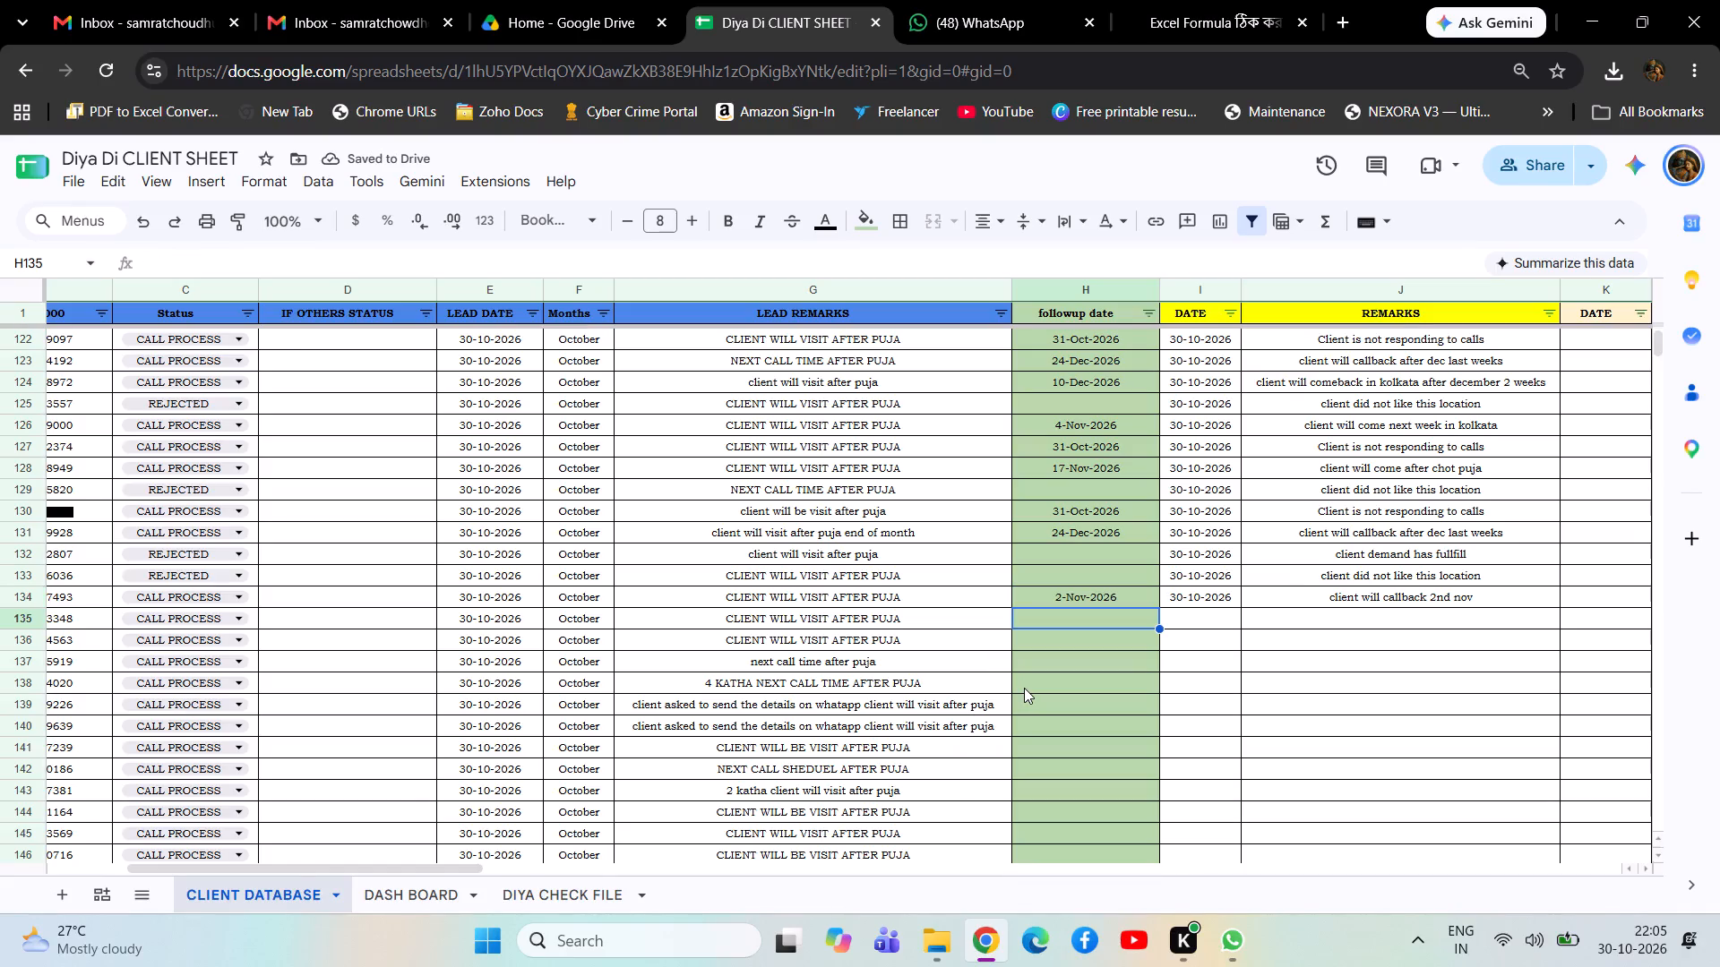
key(Right)
key(ctrl+d)
Copy the remark "client did not like this location" from J133 into J135.
key(Right)
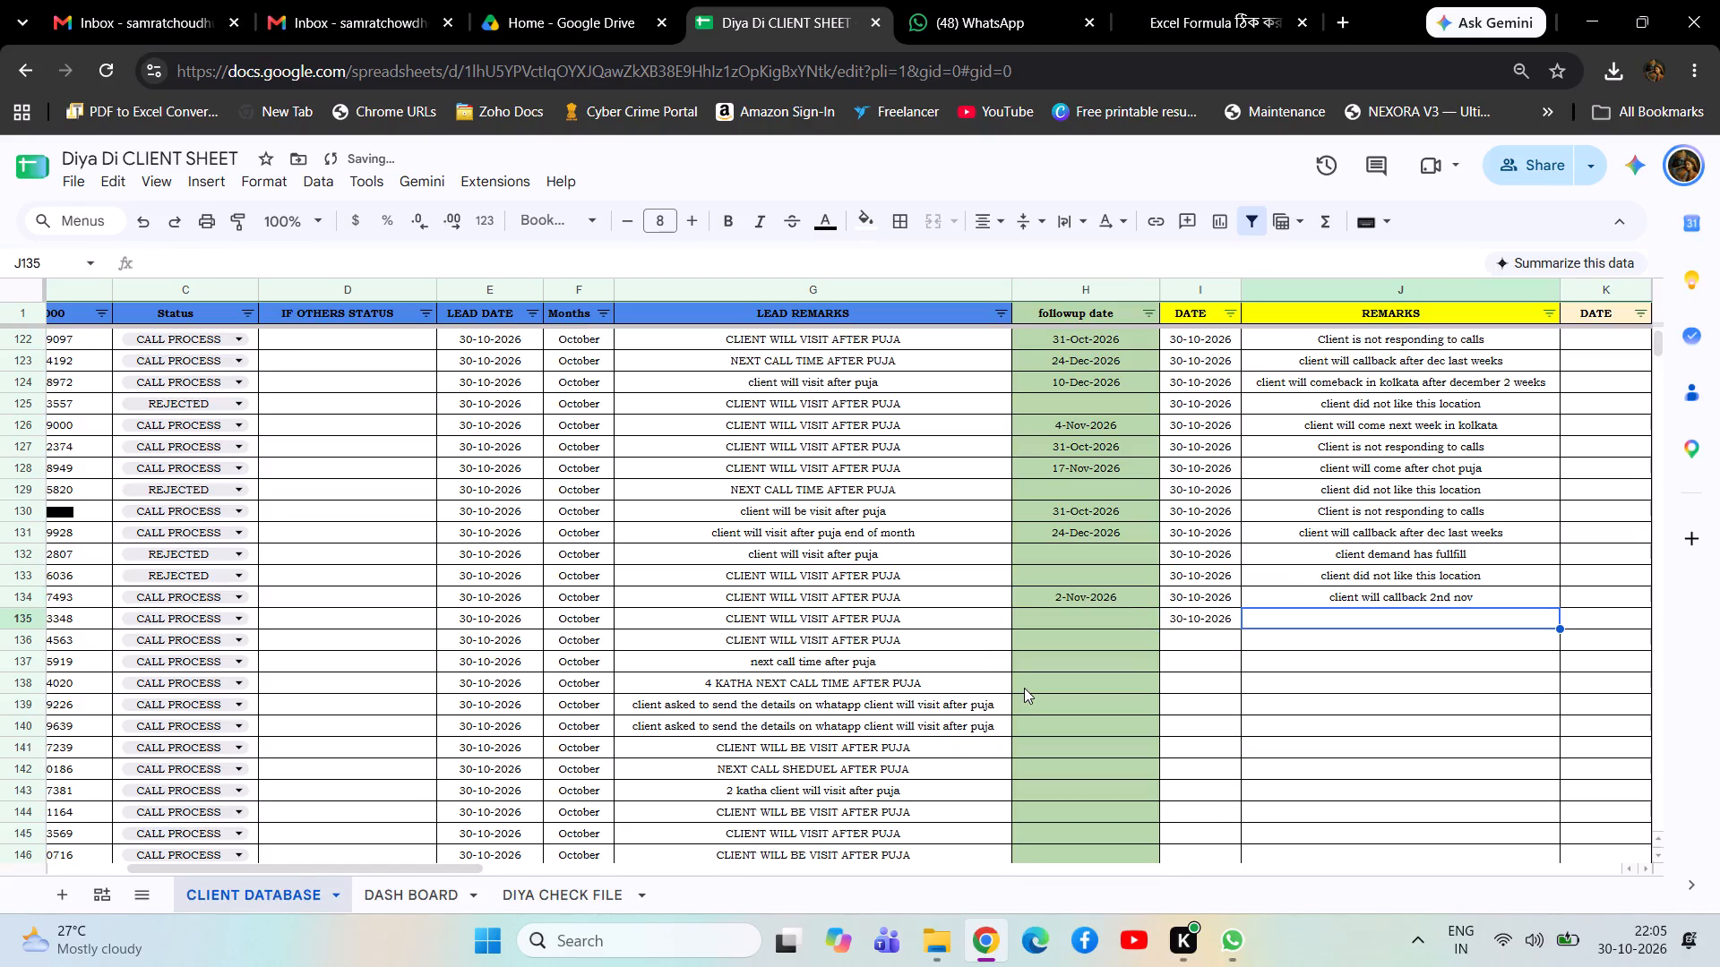
key(Up)
key(Up)
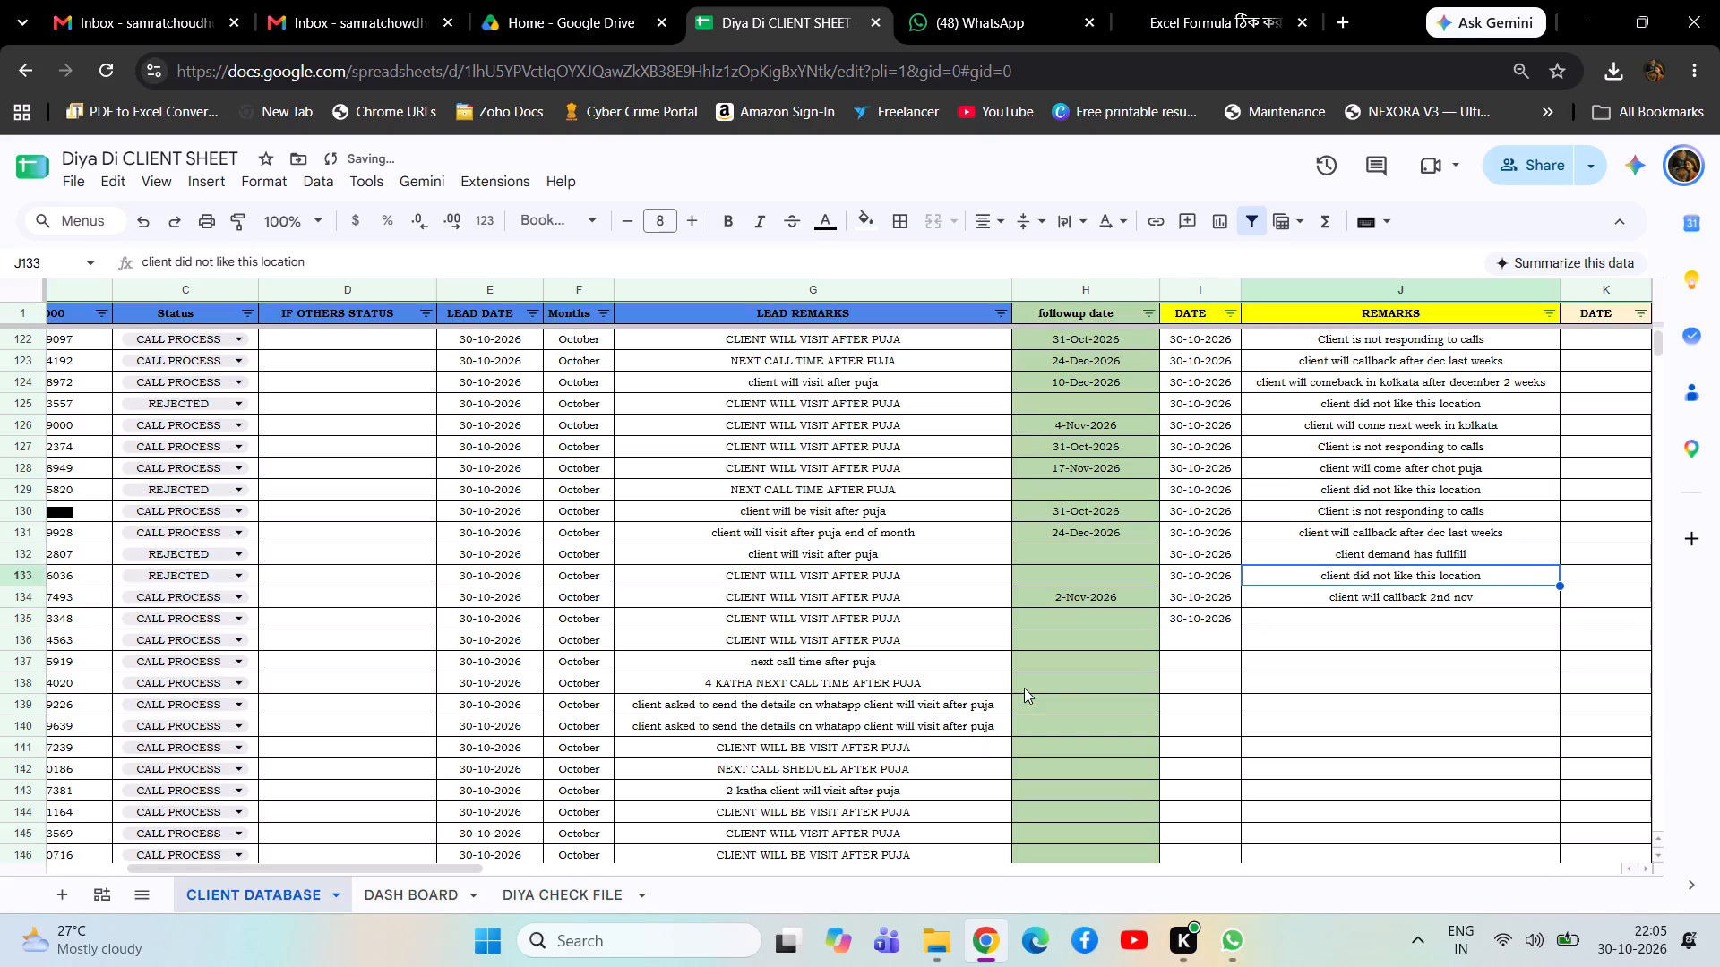
key(ctrl+c)
key(Down)
key(Down)
key(ctrl+v)
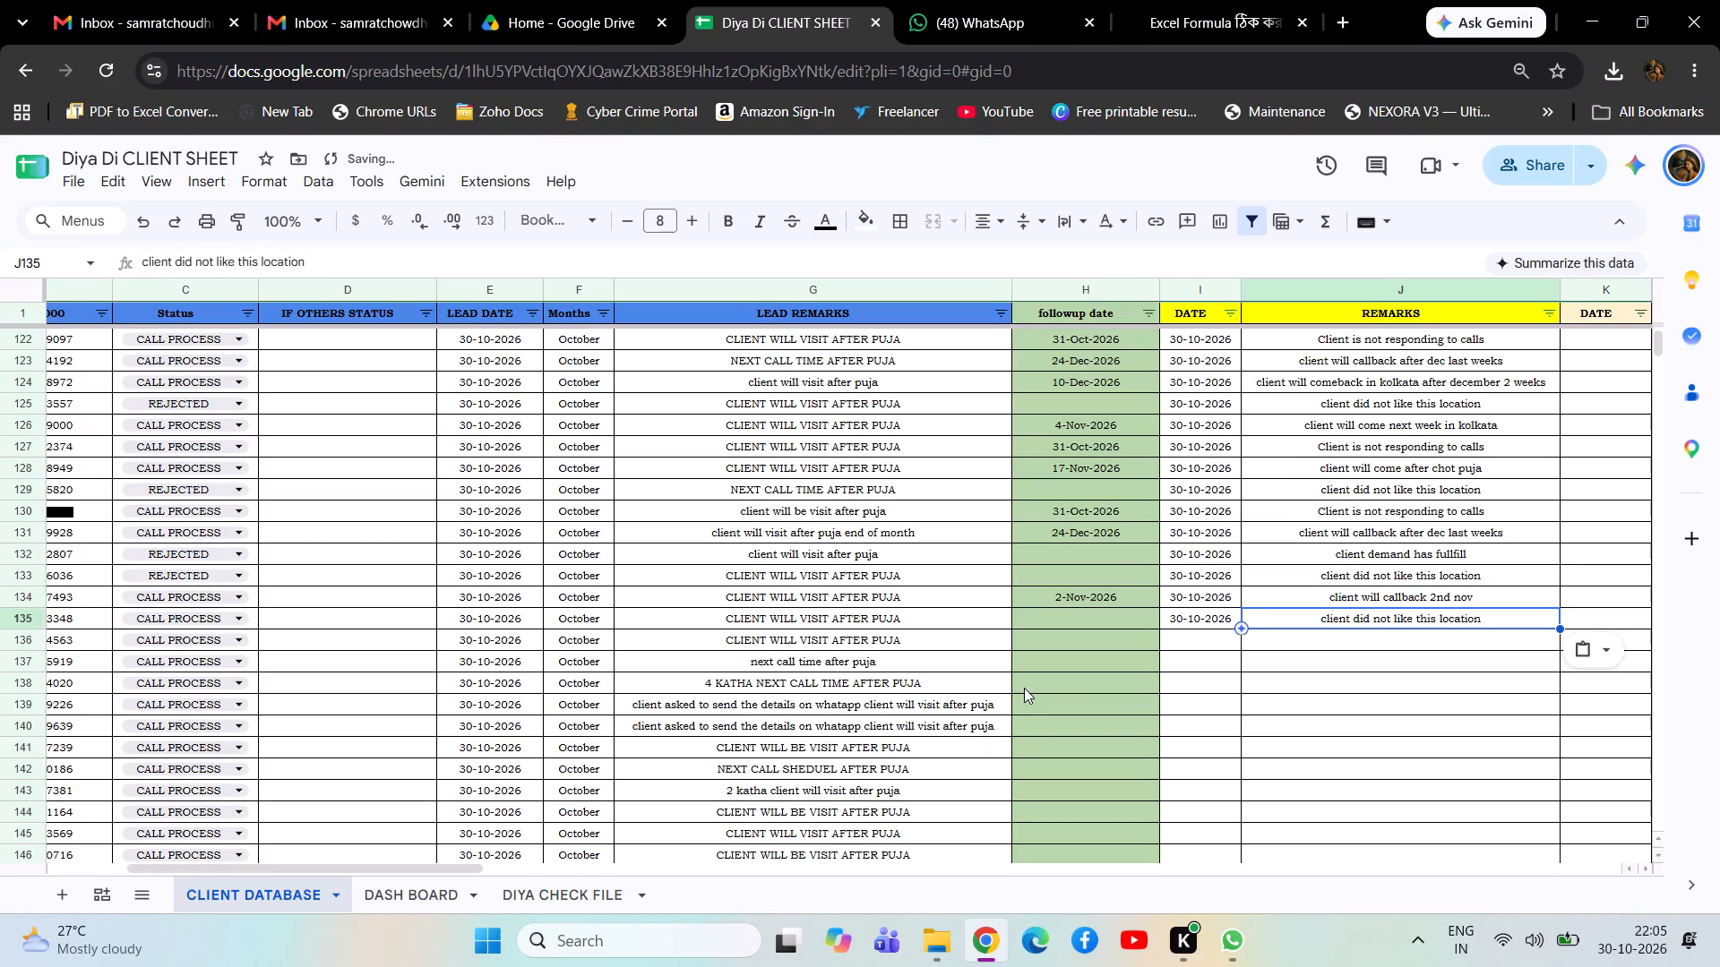
Copy the REJECTED status from C133 into C135.
key(Left)
key(Left)
key(Left)
key(Left)
key(Left)
key(Left)
key(Left)
key(Left)
key(Left)
key(Left)
key(Left)
key(Left)
key(Left)
key(Left)
key(Left)
key(Left)
key(Left)
key(Left)
key(Left)
key(Left)
key(Right)
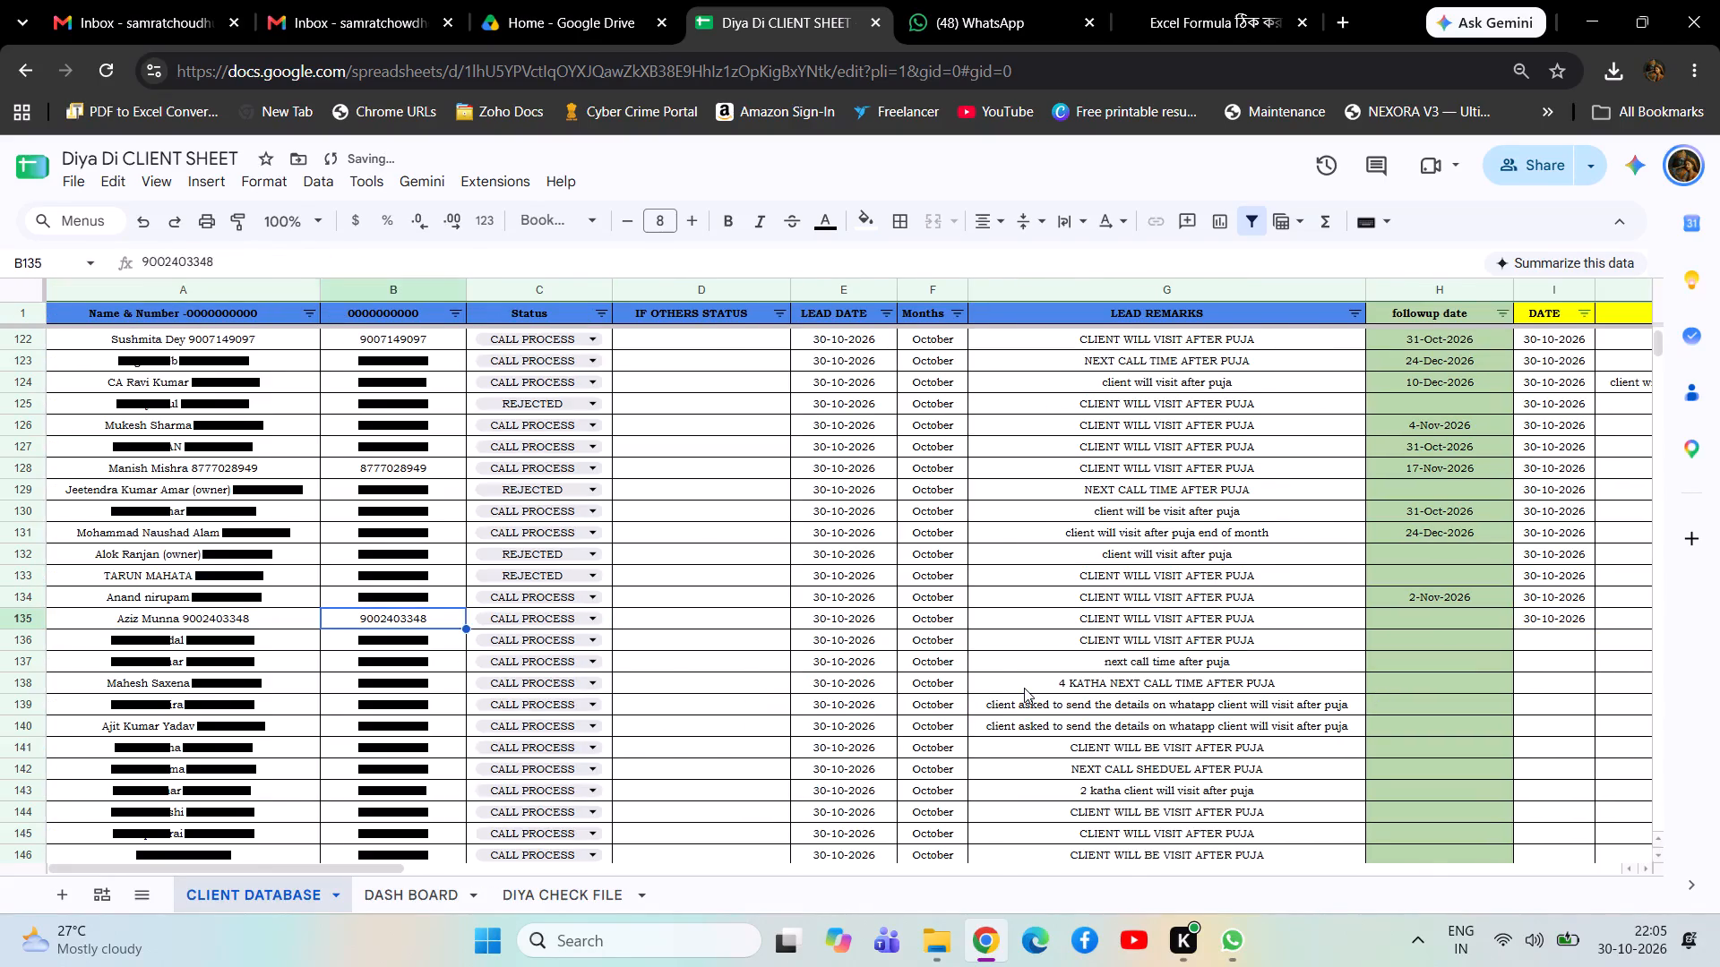
key(Right)
key(Up)
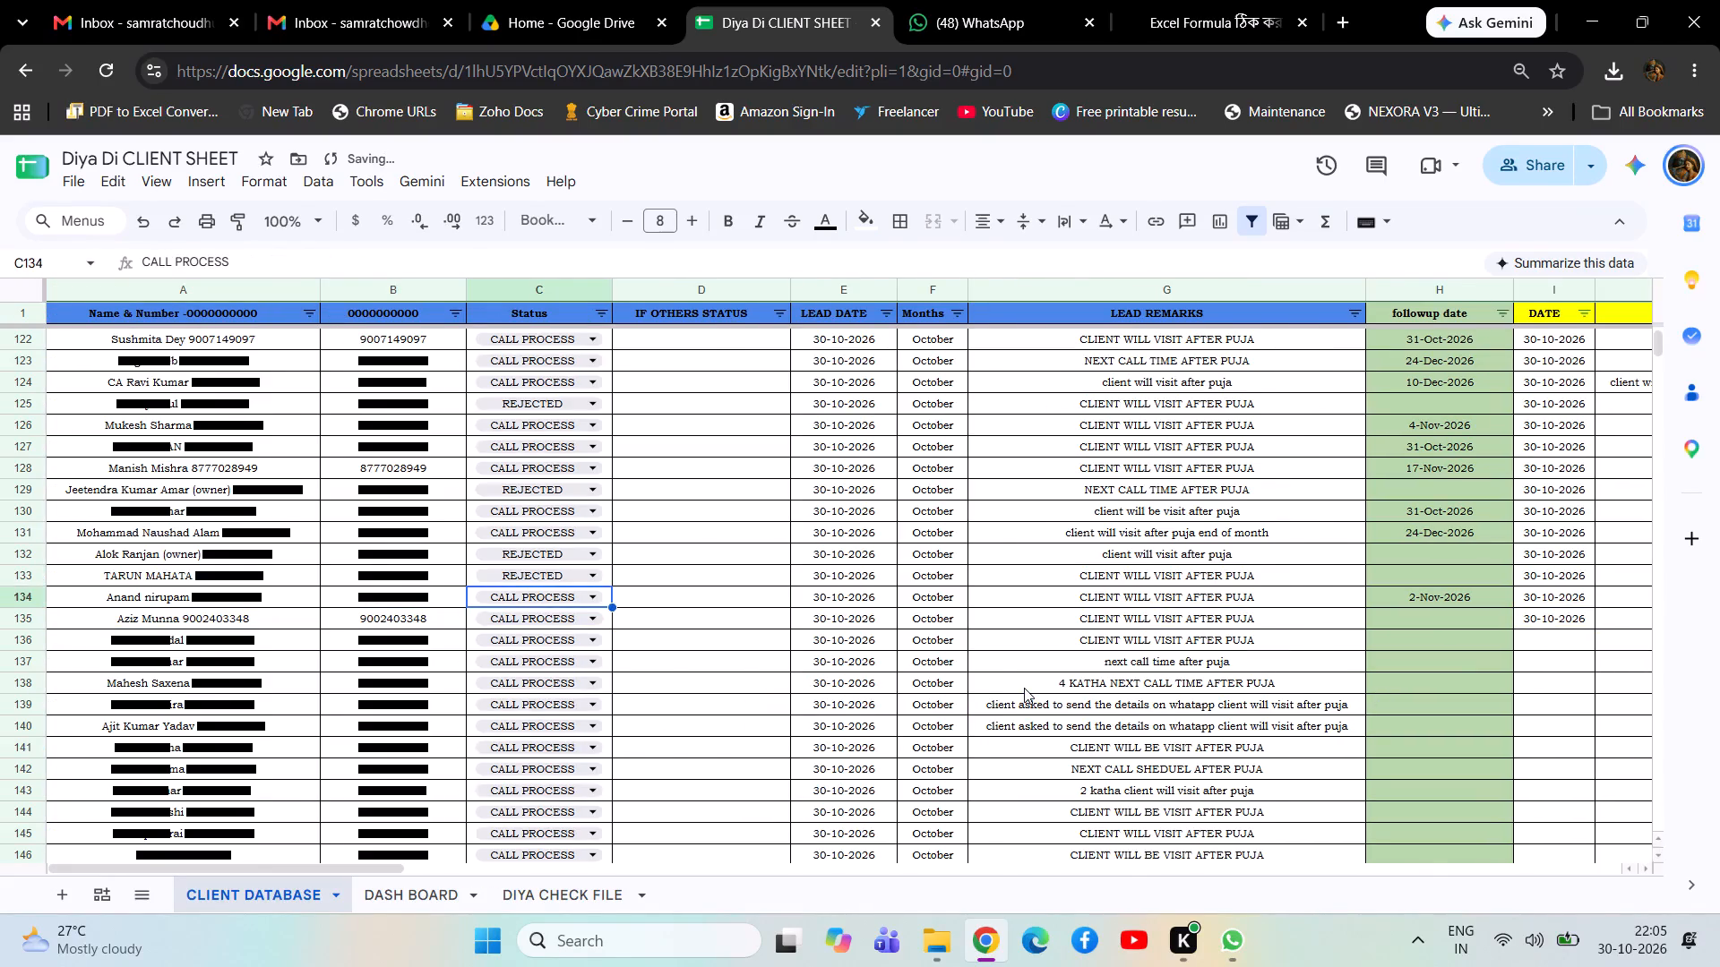
key(Up)
key(ctrl+c)
key(Down)
key(Down)
key(ctrl+v)
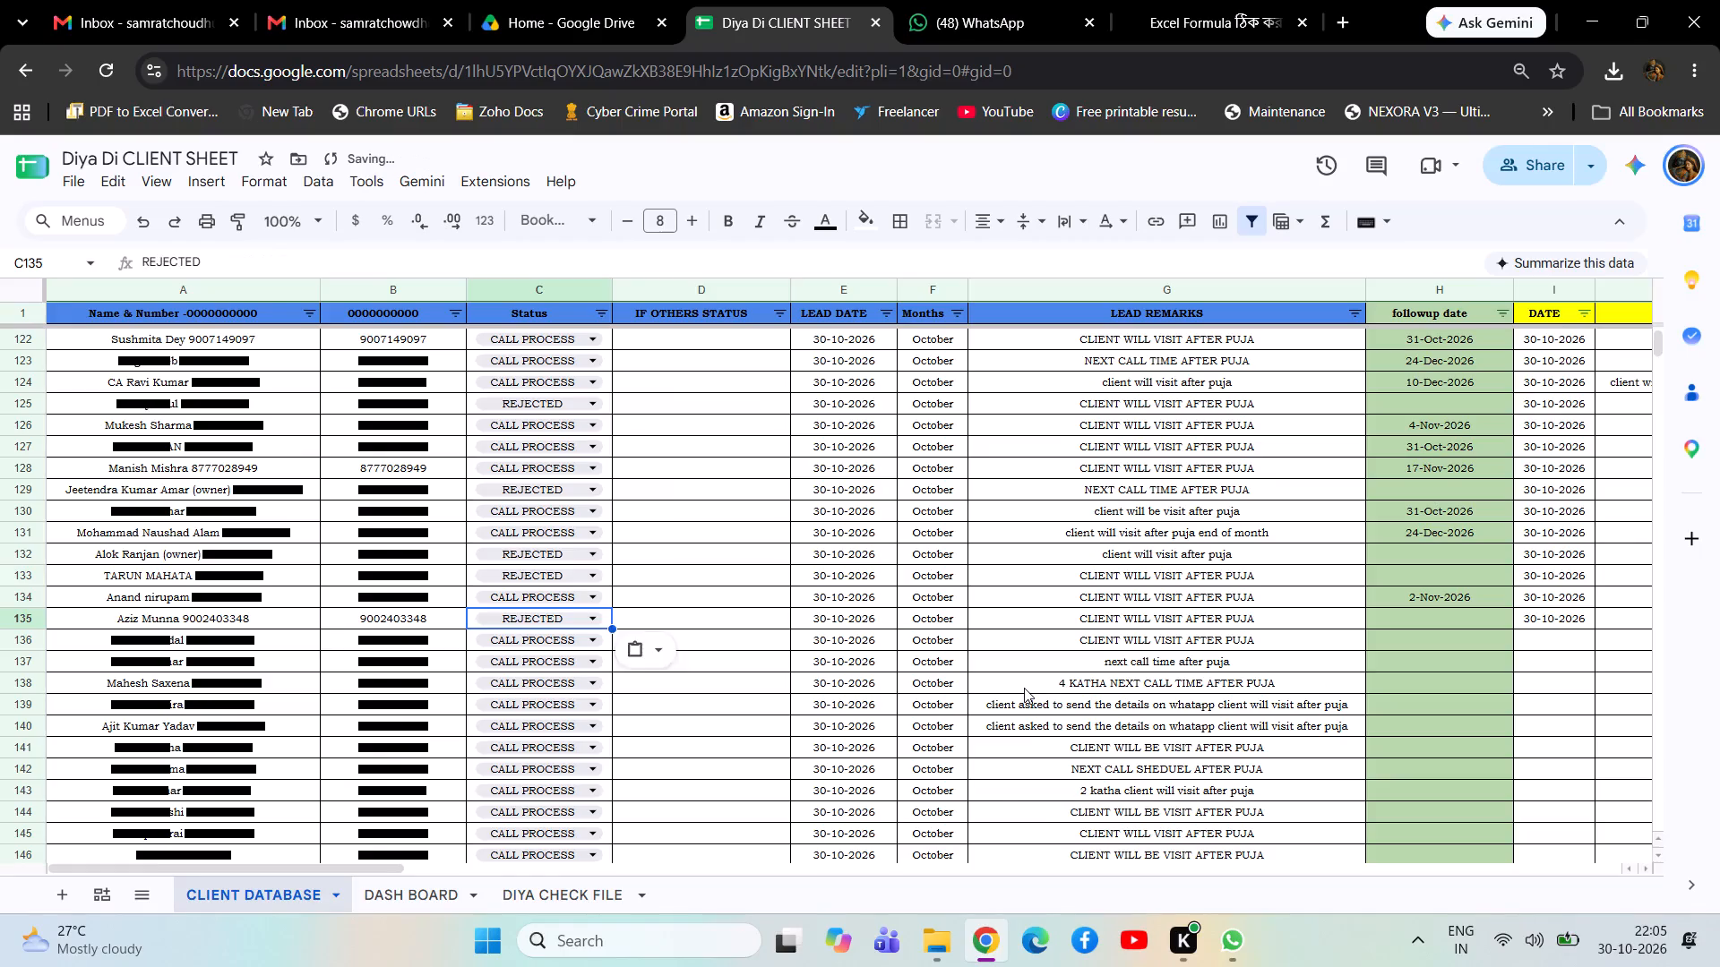
Look up the name and phone number of the lead in row 136, column A.
key(Right)
key(Right)
key(Right)
key(Right)
key(Right)
key(Right)
key(Right)
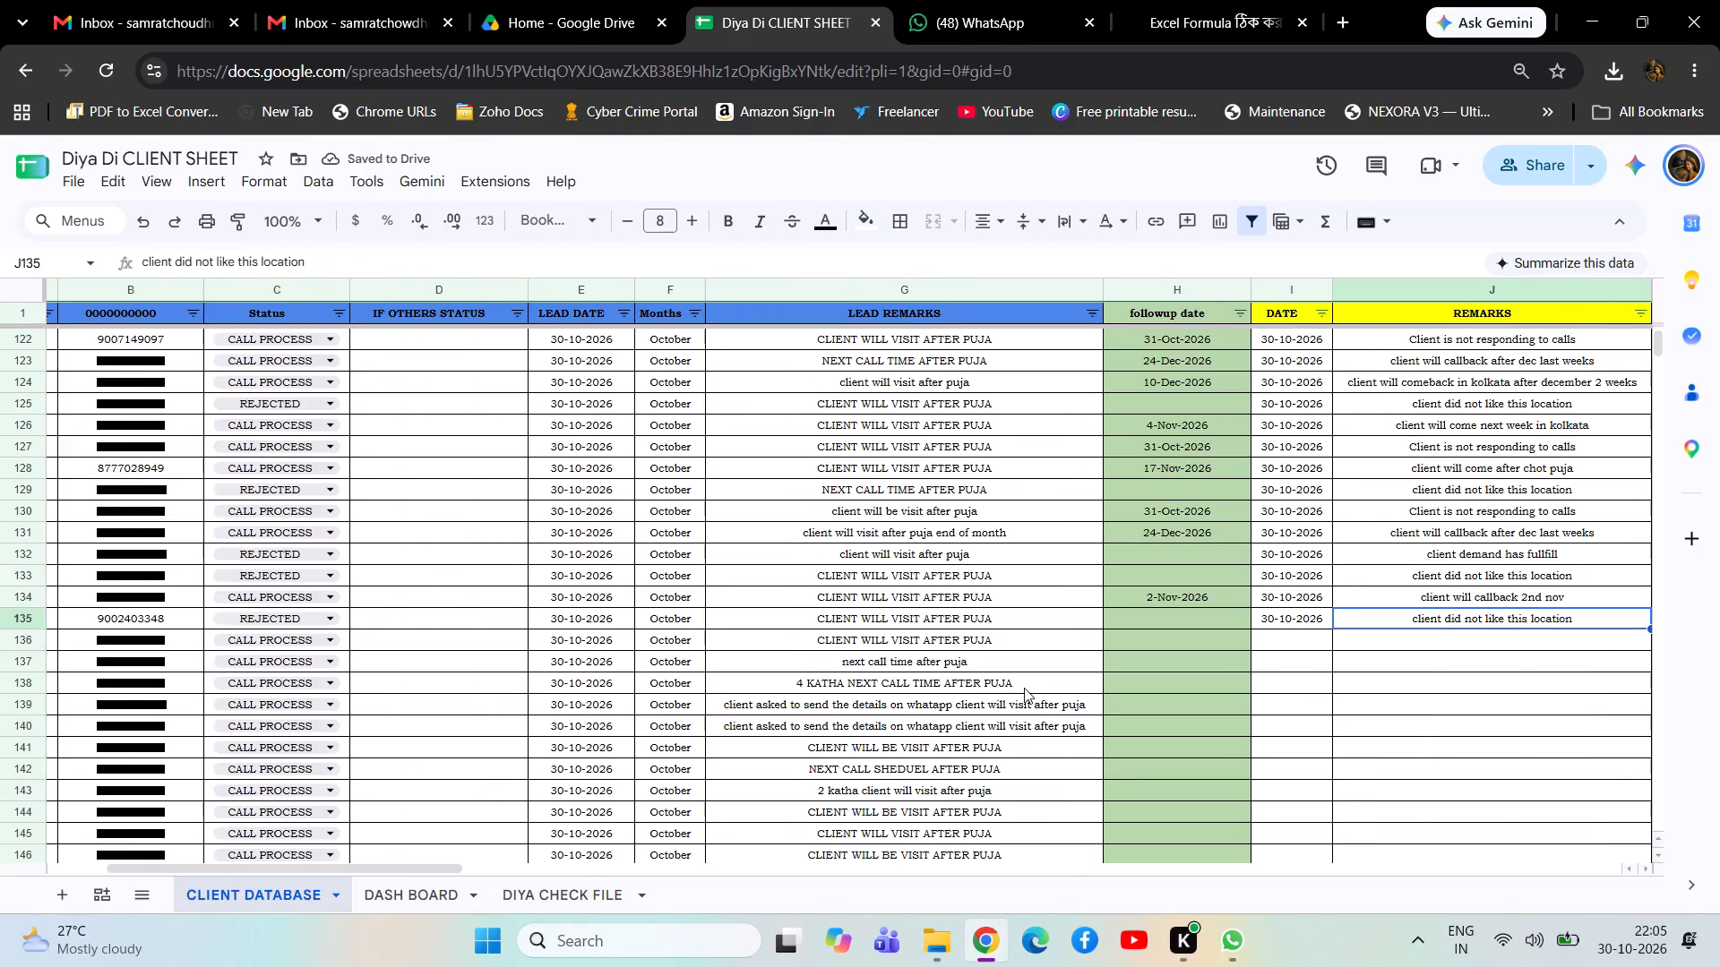
key(Down)
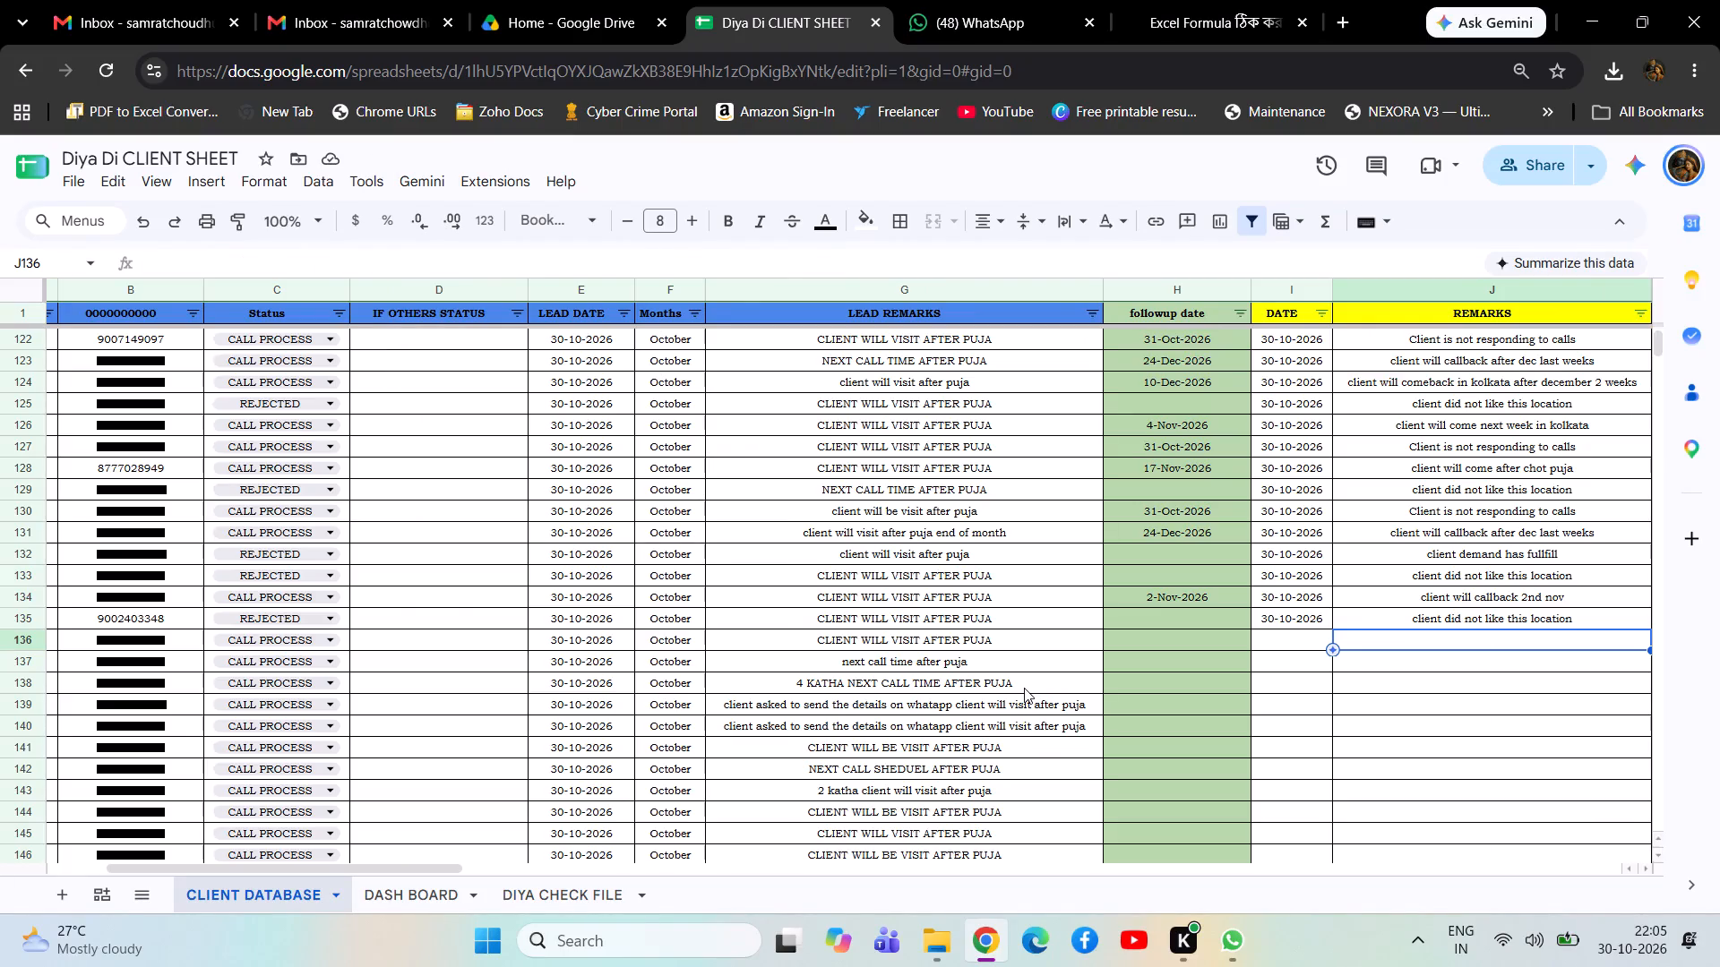
key(Left)
key(Left)
key(Left)
key(Left)
key(Left)
key(Left)
key(Left)
key(Left)
key(Left)
key(Left)
key(Left)
key(Left)
key(Left)
key(Left)
key(Left)
key(Left)
key(Left)
key(Left)
key(Left)
key(Left)
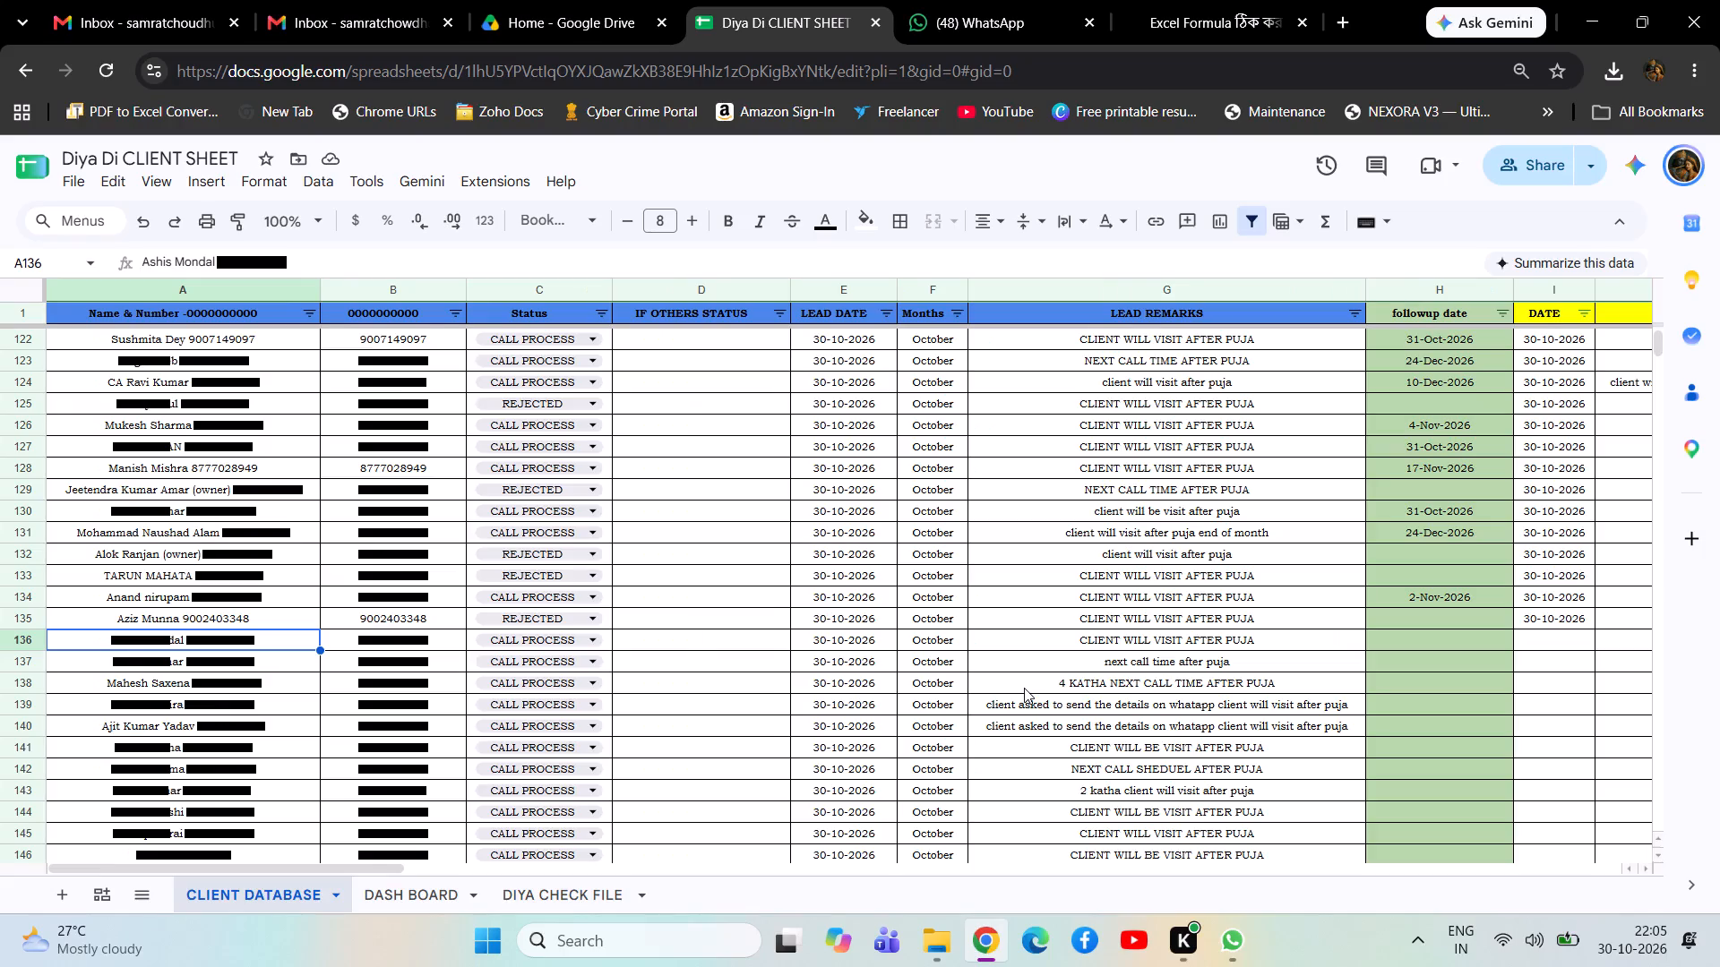
Enter the remark "client will callback on their free time" in J136.
key(Right)
key(Right)
key(Right)
key(Right)
key(Right)
key(Right)
key(Right)
key(Right)
key(Right)
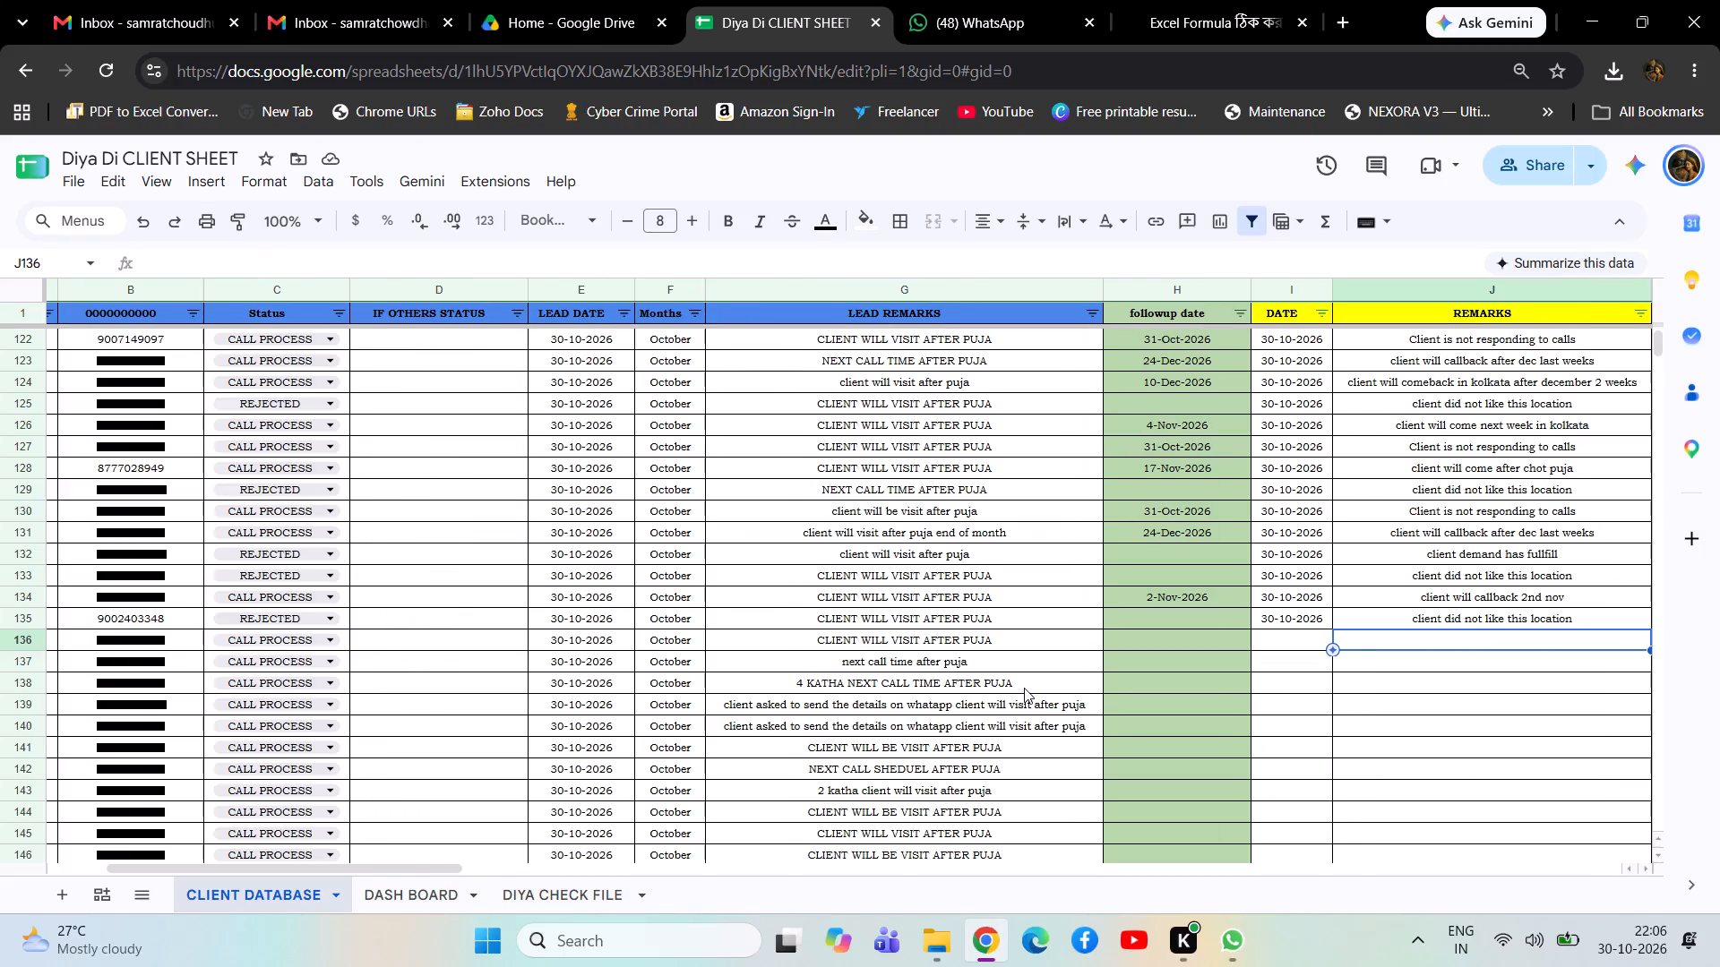
text(client)
key(space)
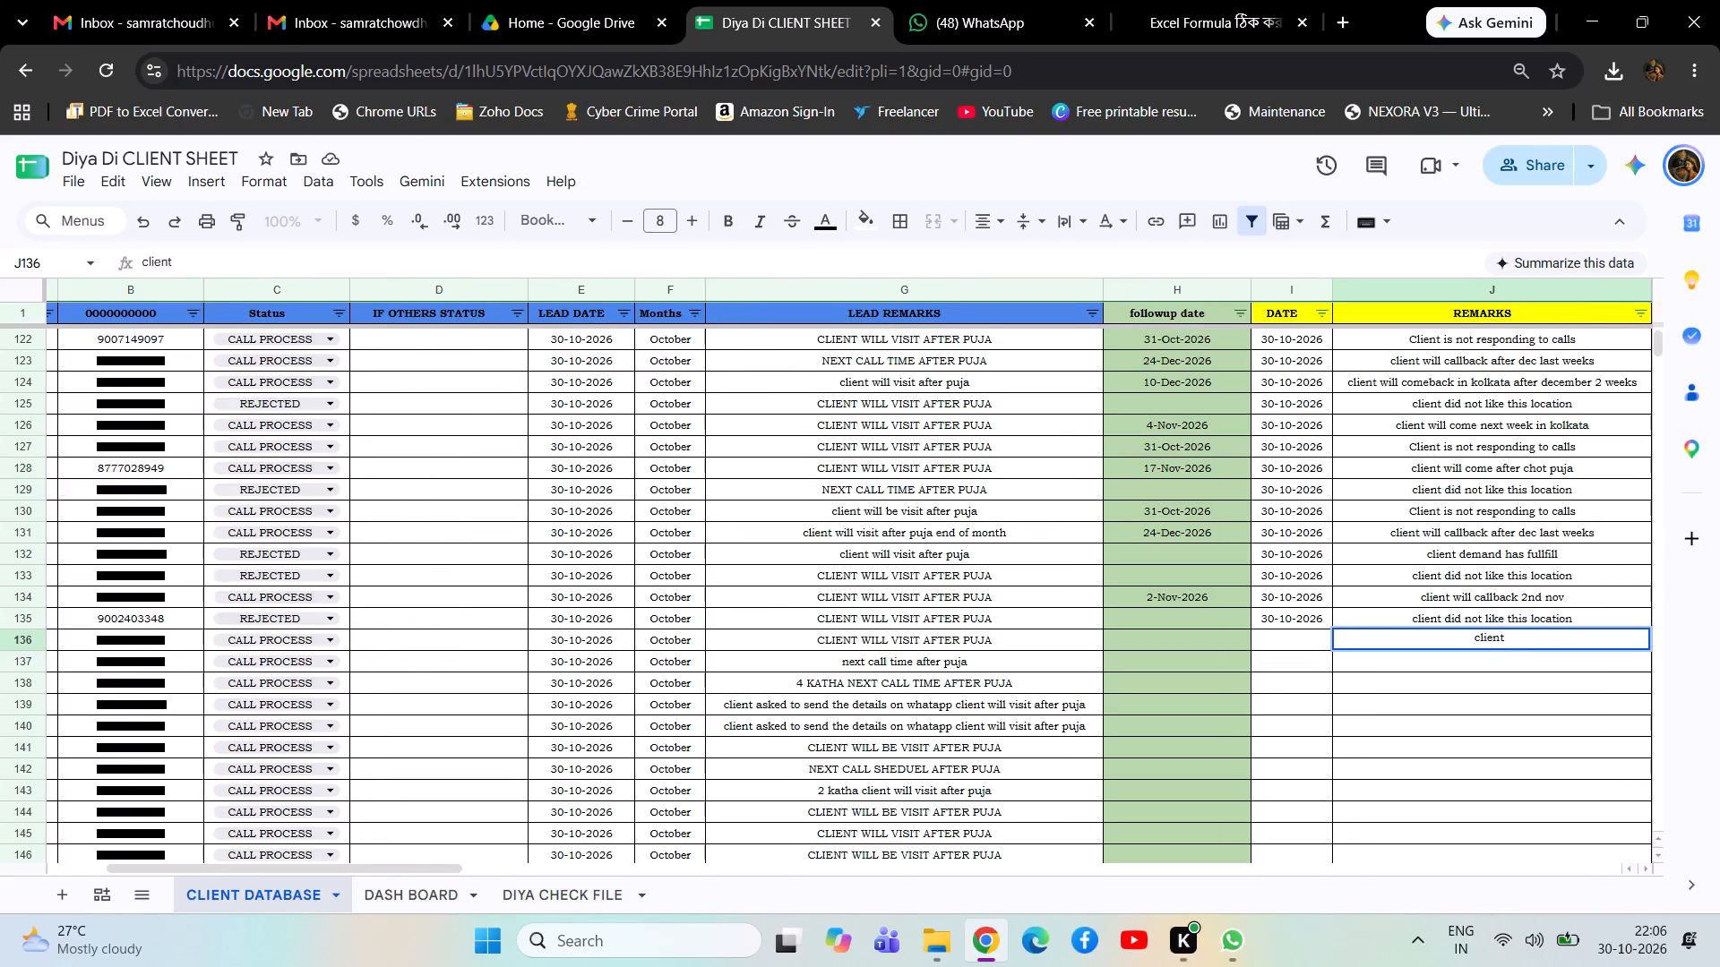
text(will)
key(space)
text(call)
text(back on th)
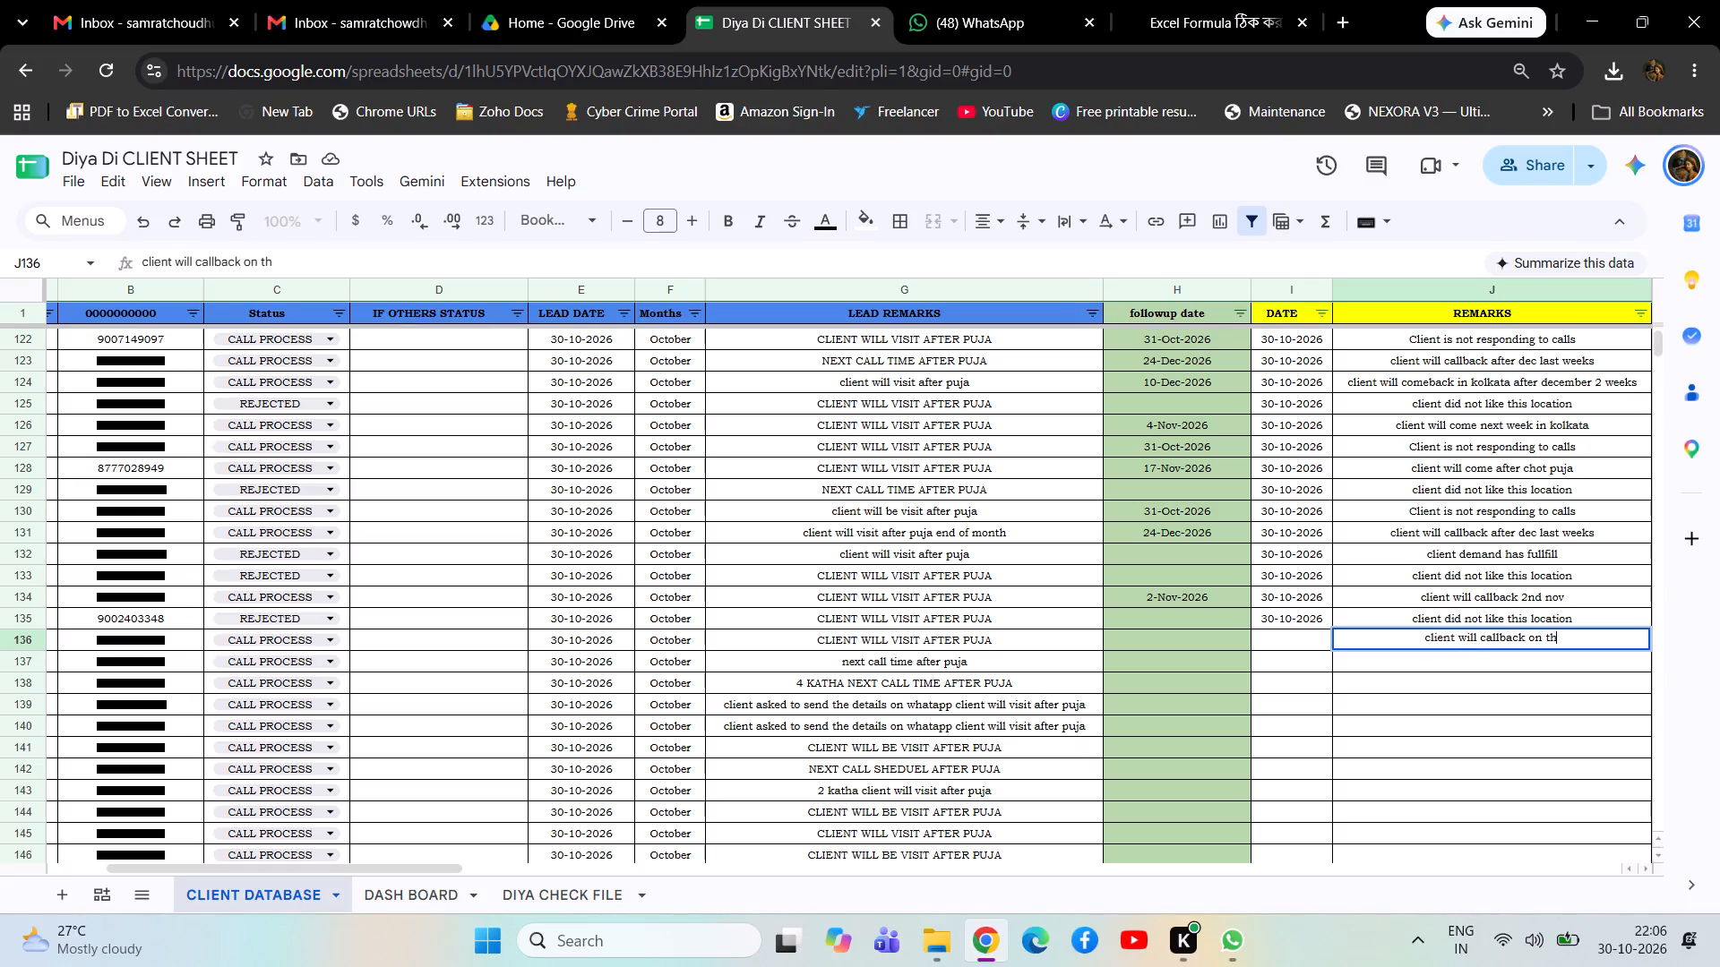
text(eir free)
key(space)
text(time)
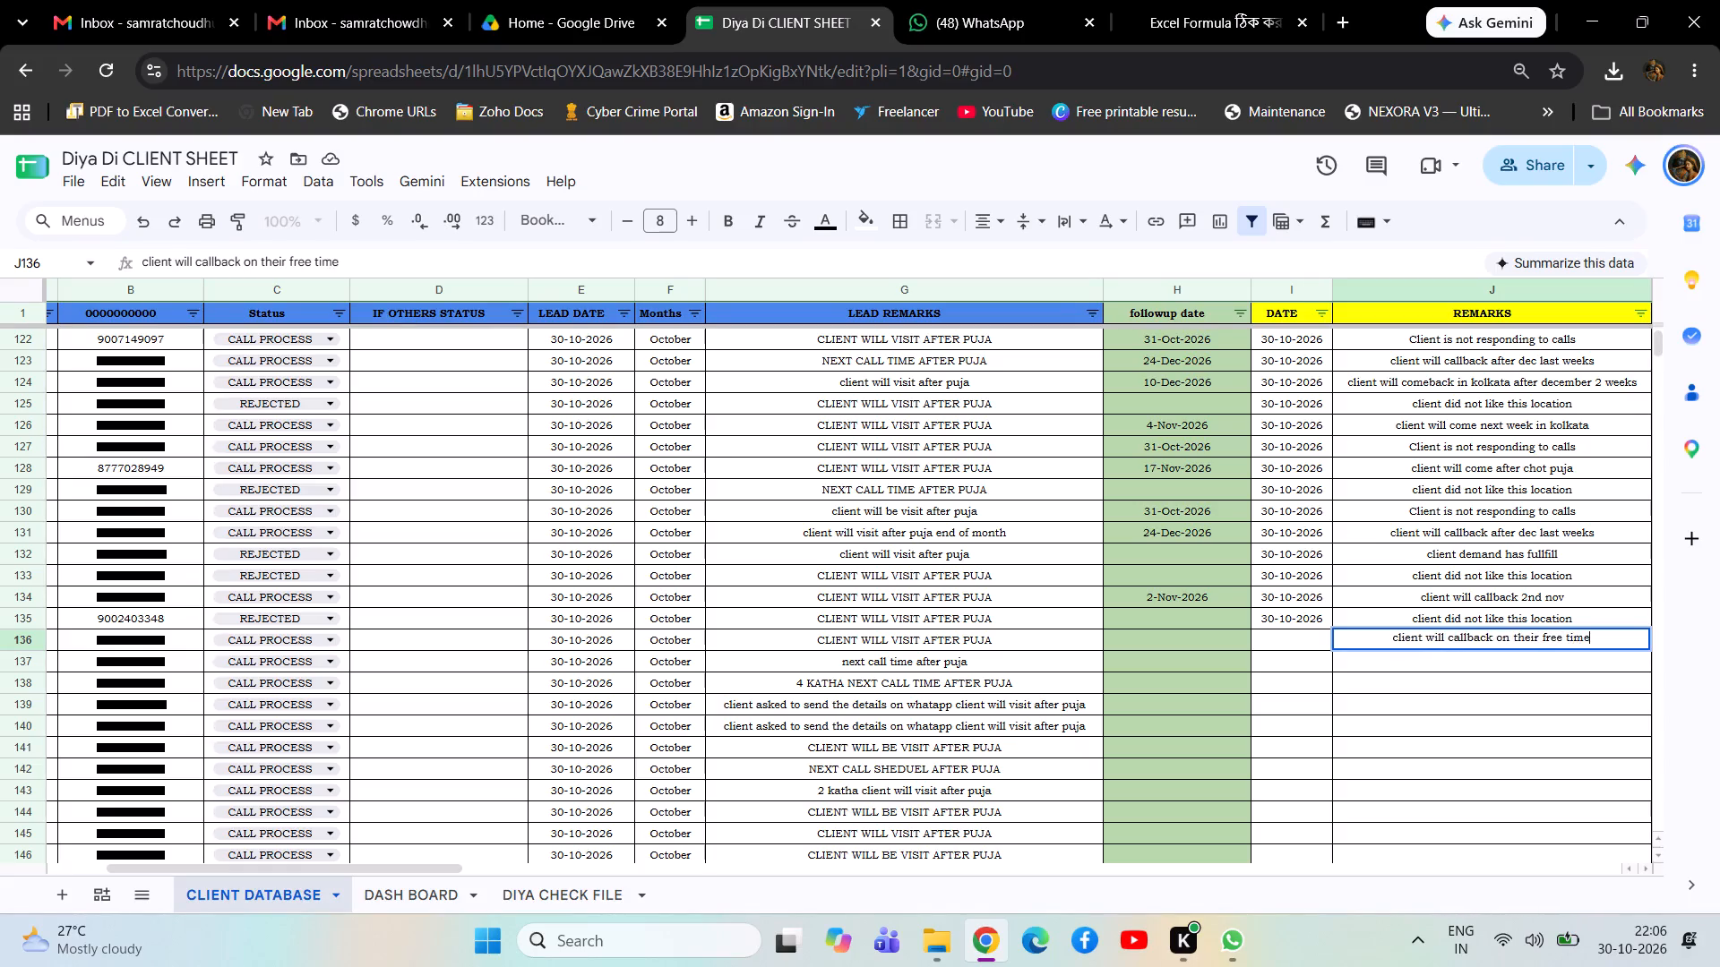
key(space)
key(Return)
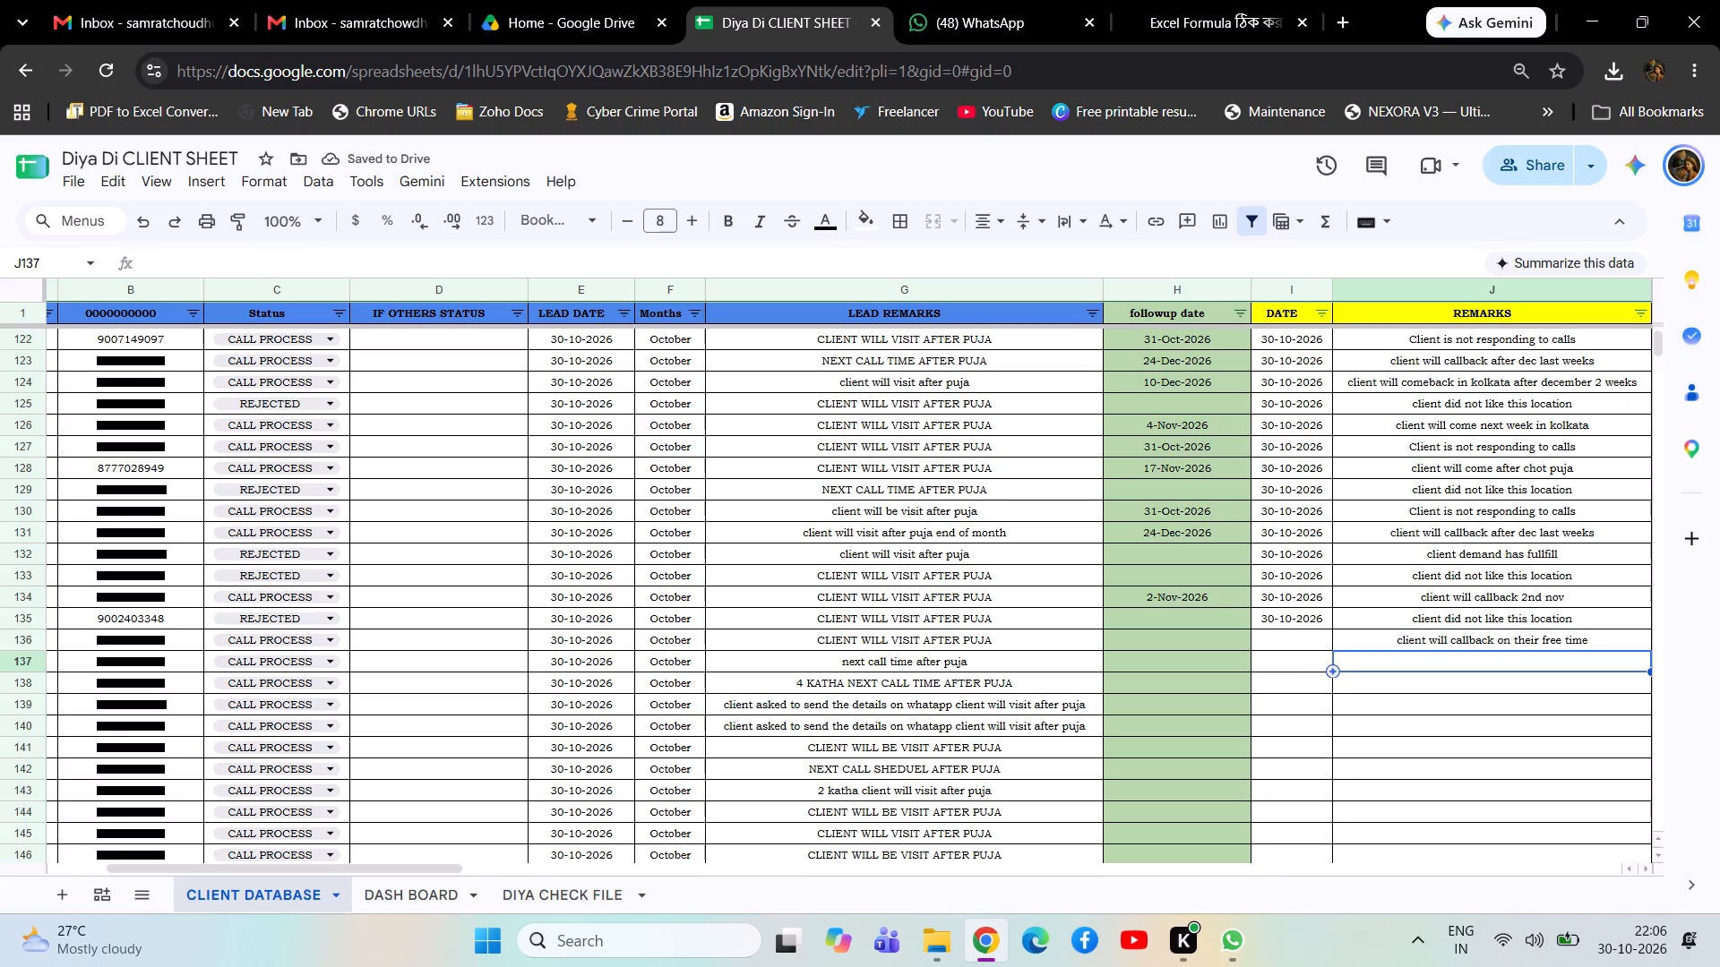
Fill the call date 30-10-2026 from the row above into I136.
key(Up)
key(Left)
key(ctrl+d)
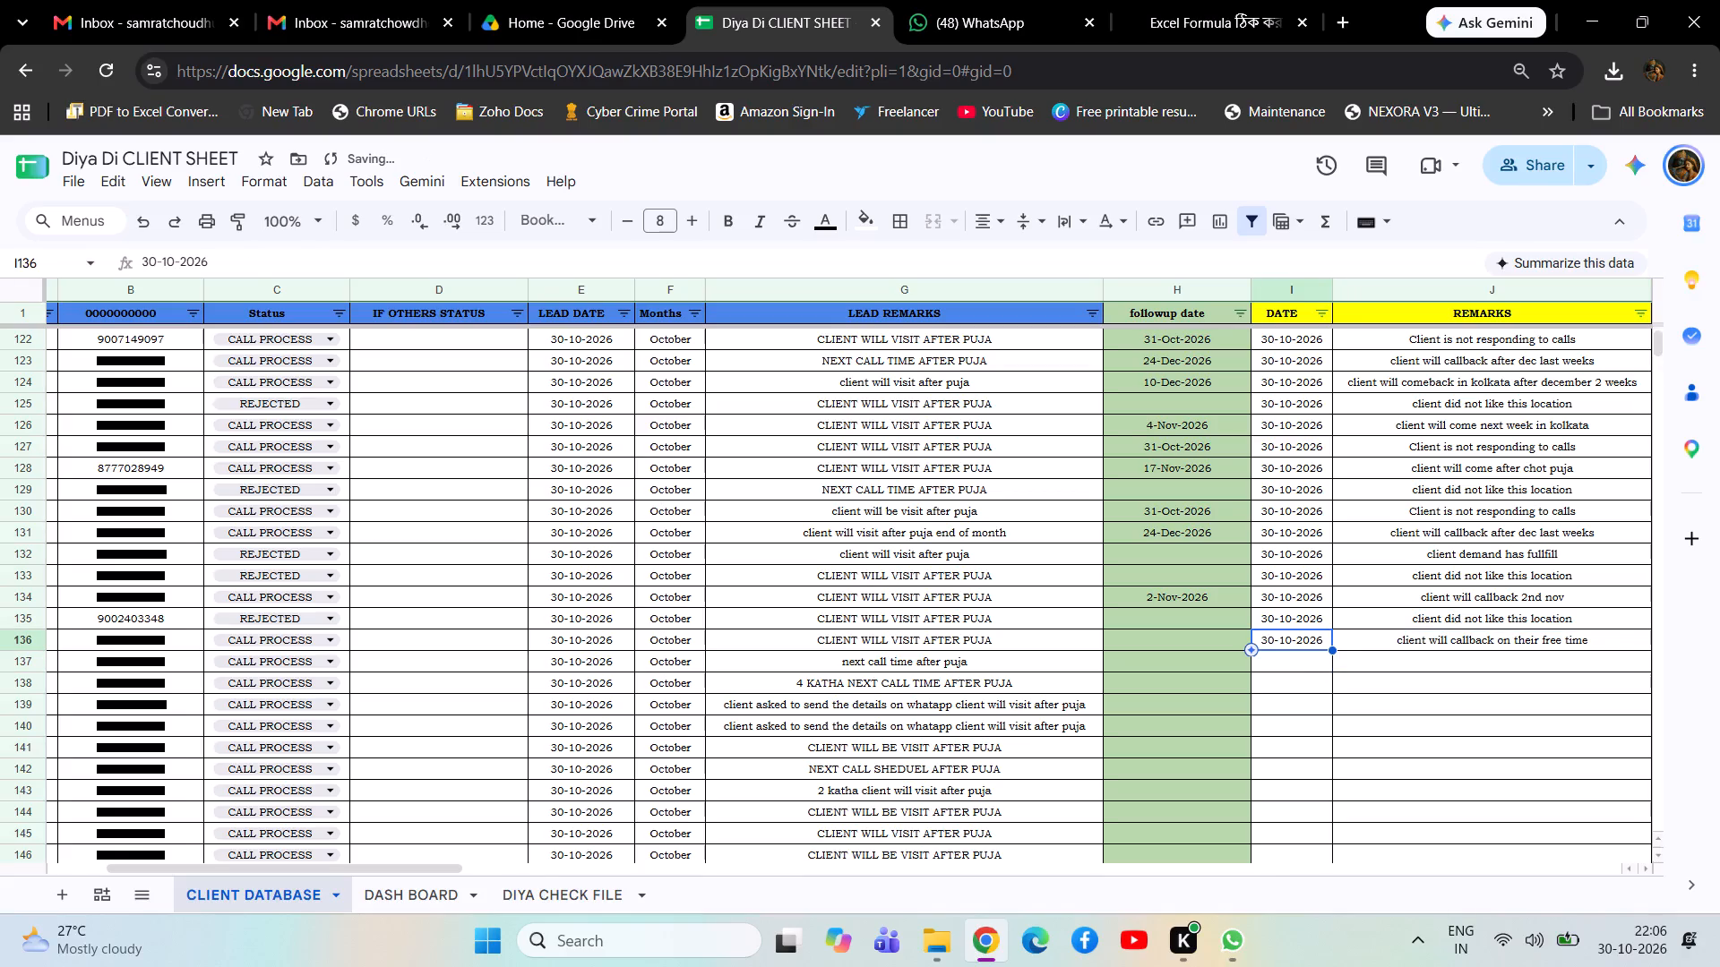
Look up the name and phone number of the lead in row 137, column A.
key(Down)
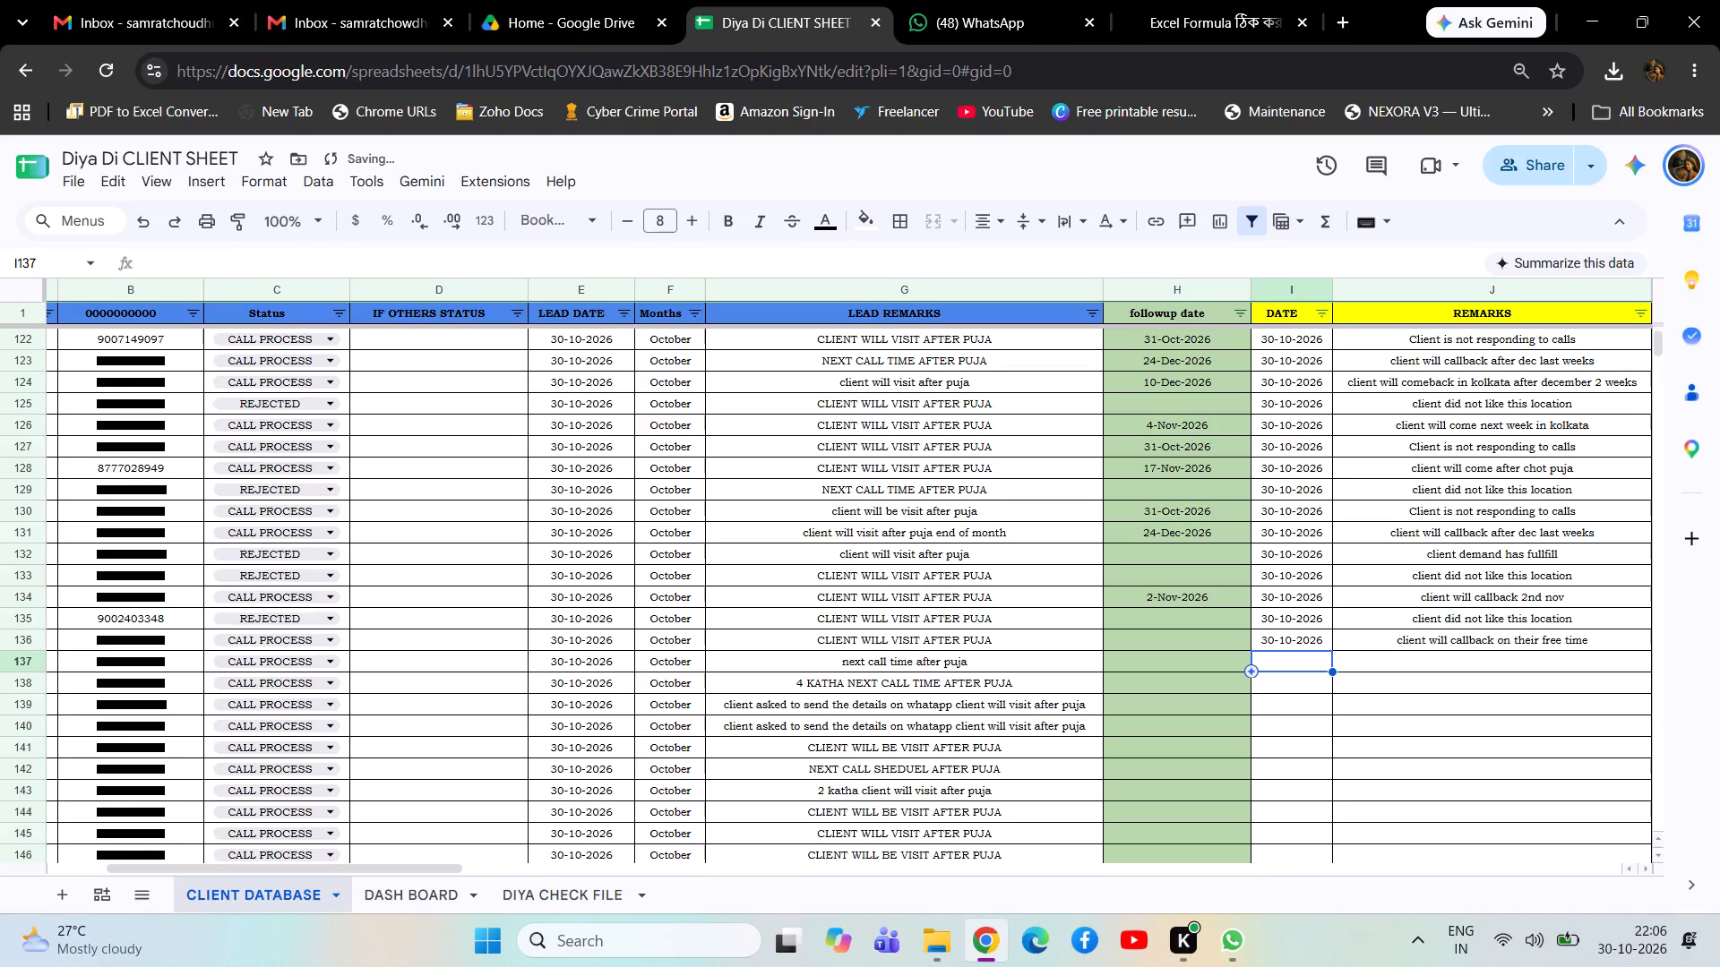
key(Left)
key(Left)
key(Left)
key(Left)
key(Left)
key(Left)
key(Left)
key(Left)
key(Left)
key(Left)
key(Left)
key(Left)
key(Left)
key(Left)
key(Left)
key(Left)
key(Left)
key(Left)
key(Left)
key(Left)
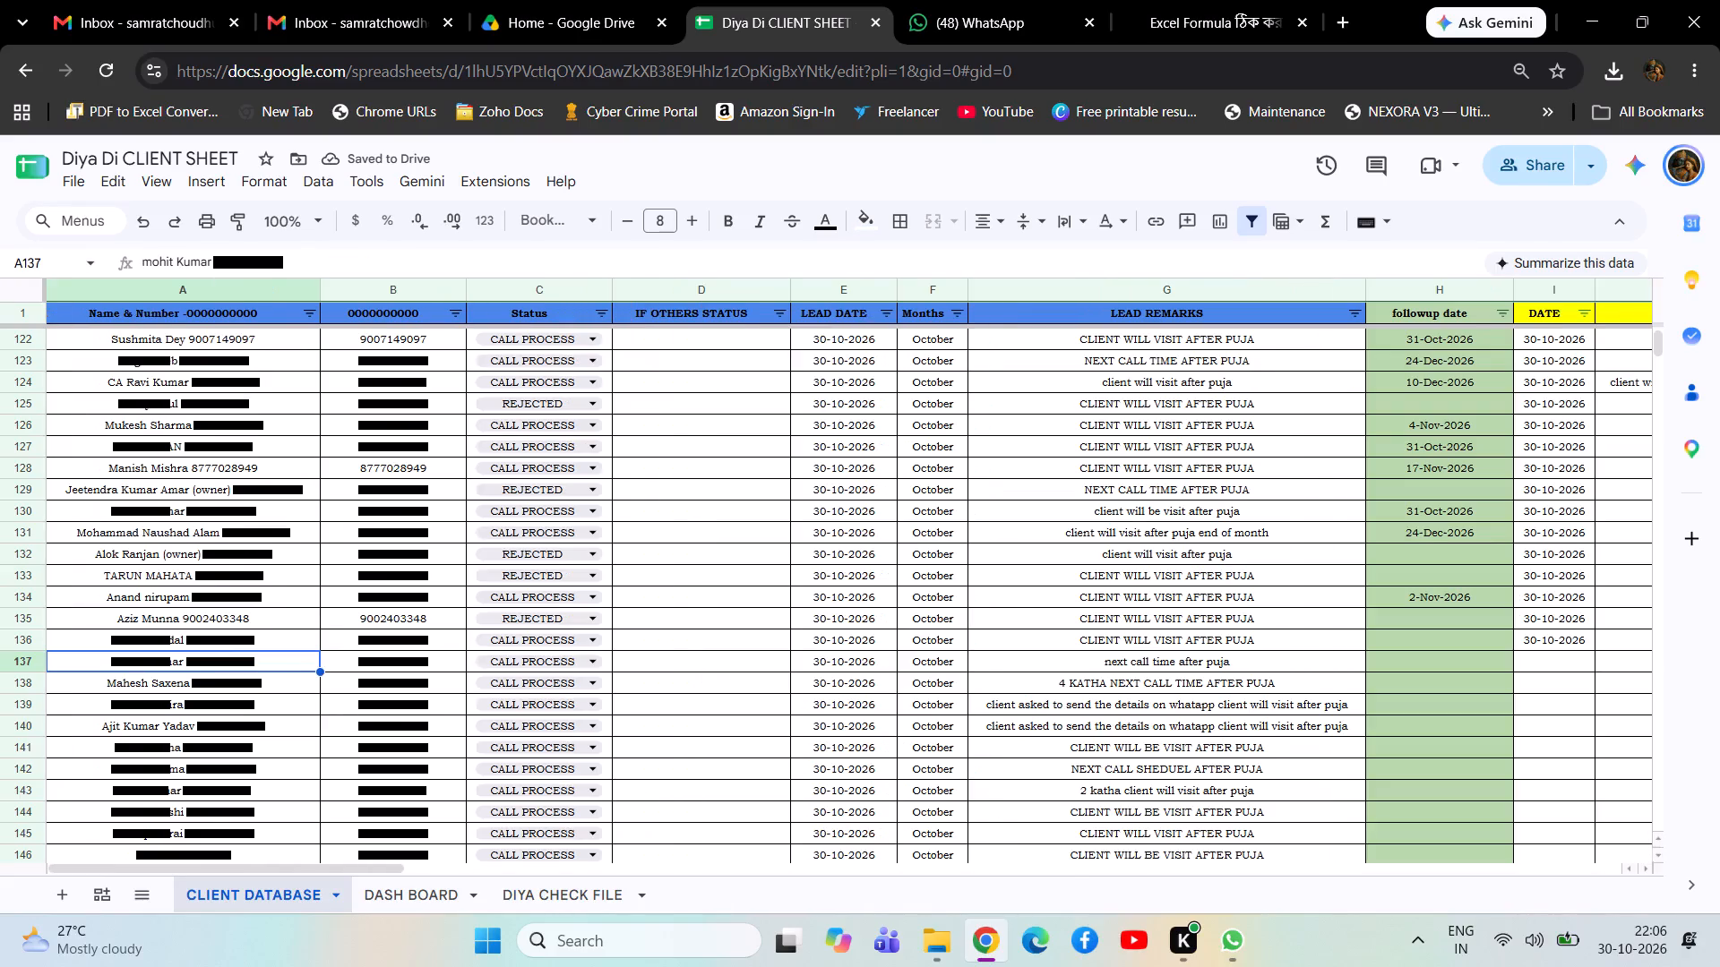
Copy the call date 30-10-2026 and remark "client did not like this location" from I135:J135 into I137:J137.
key(Right)
key(Right)
key(Right)
key(Right)
key(Right)
key(Right)
key(Right)
key(Right)
key(Right)
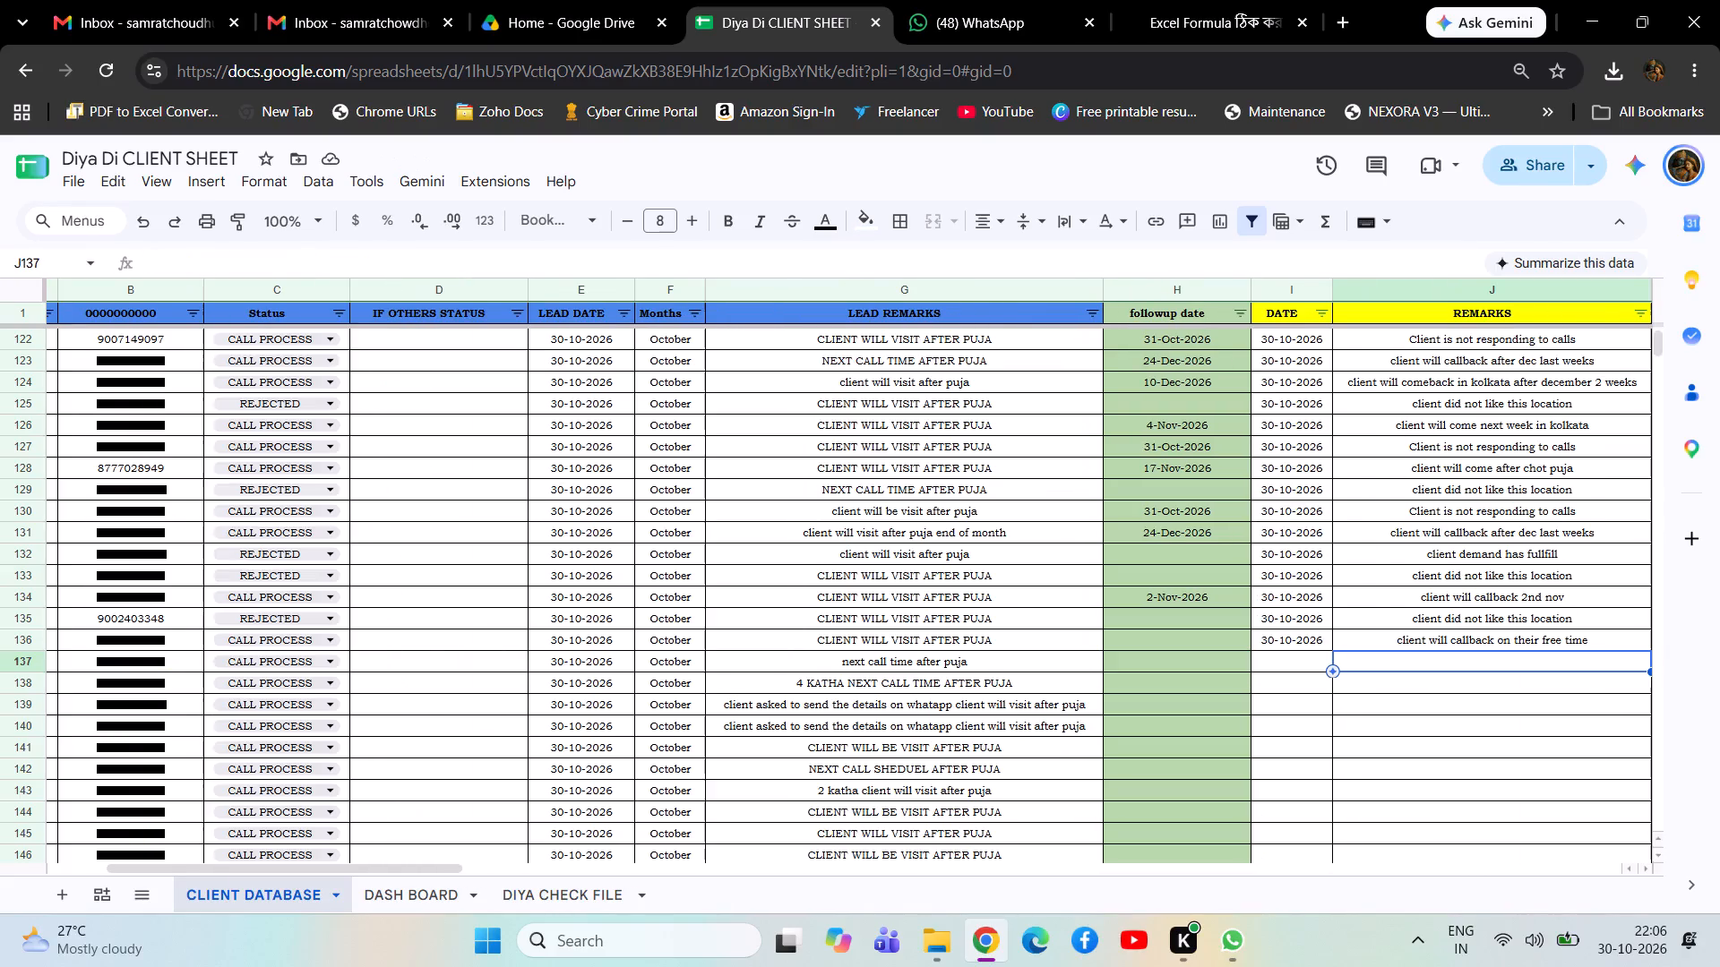
key(Up)
key(Up)
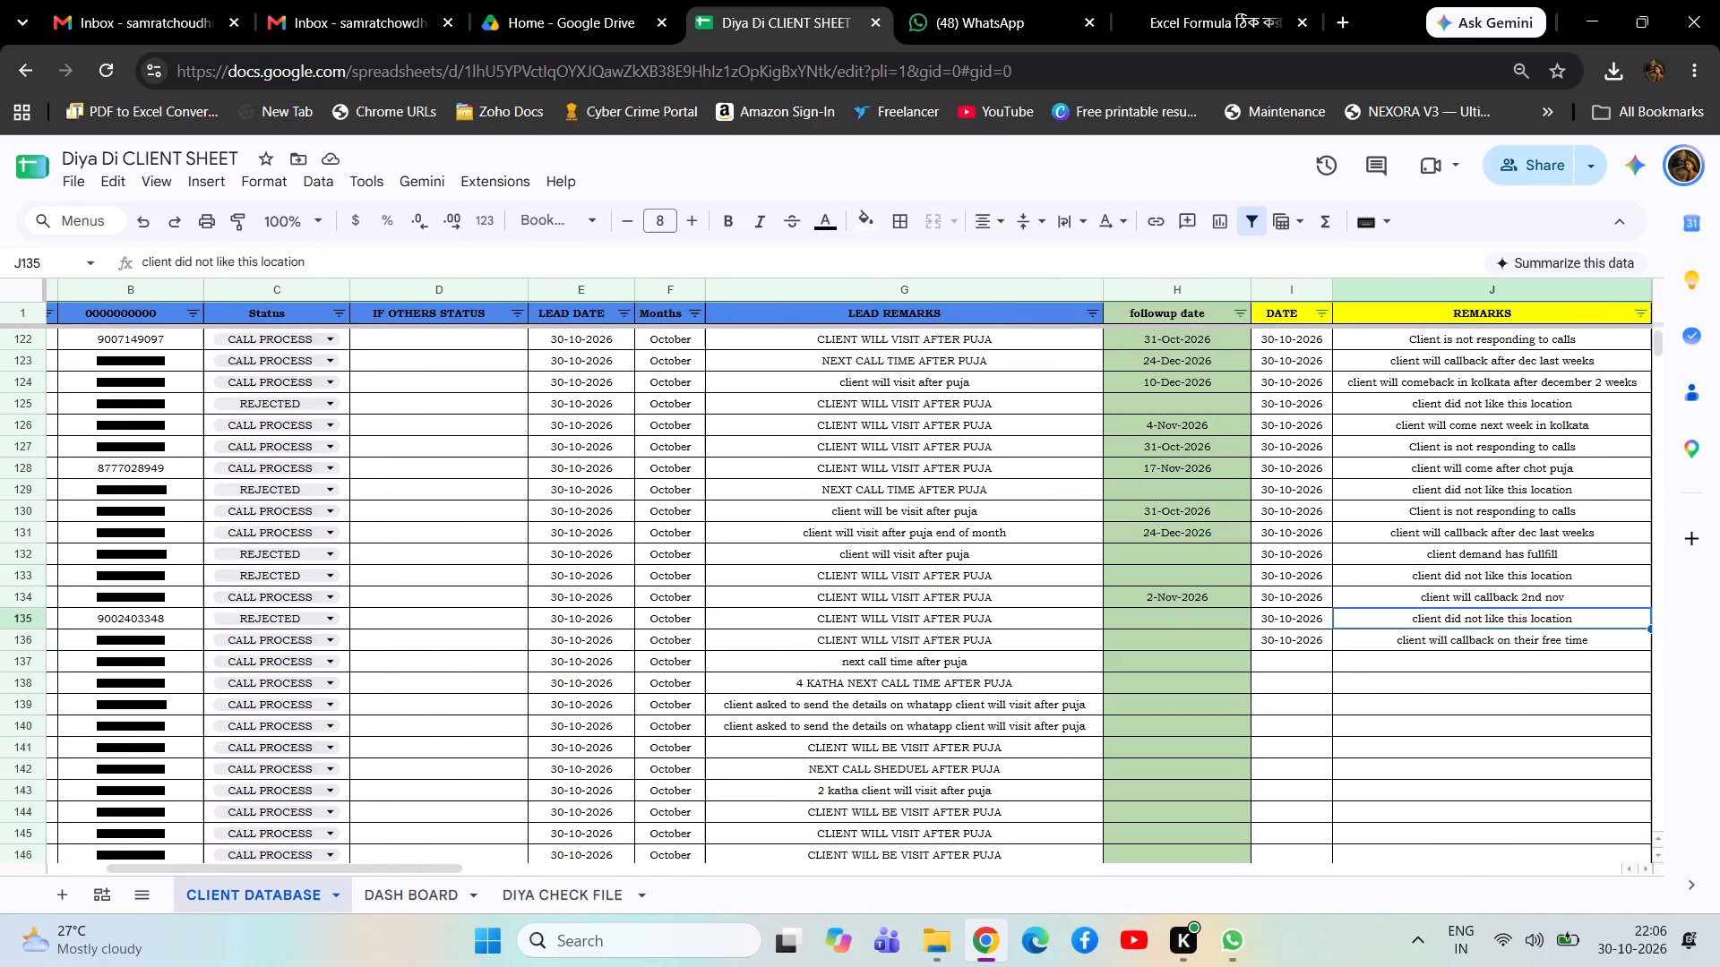
key(Left)
key(shift+Right)
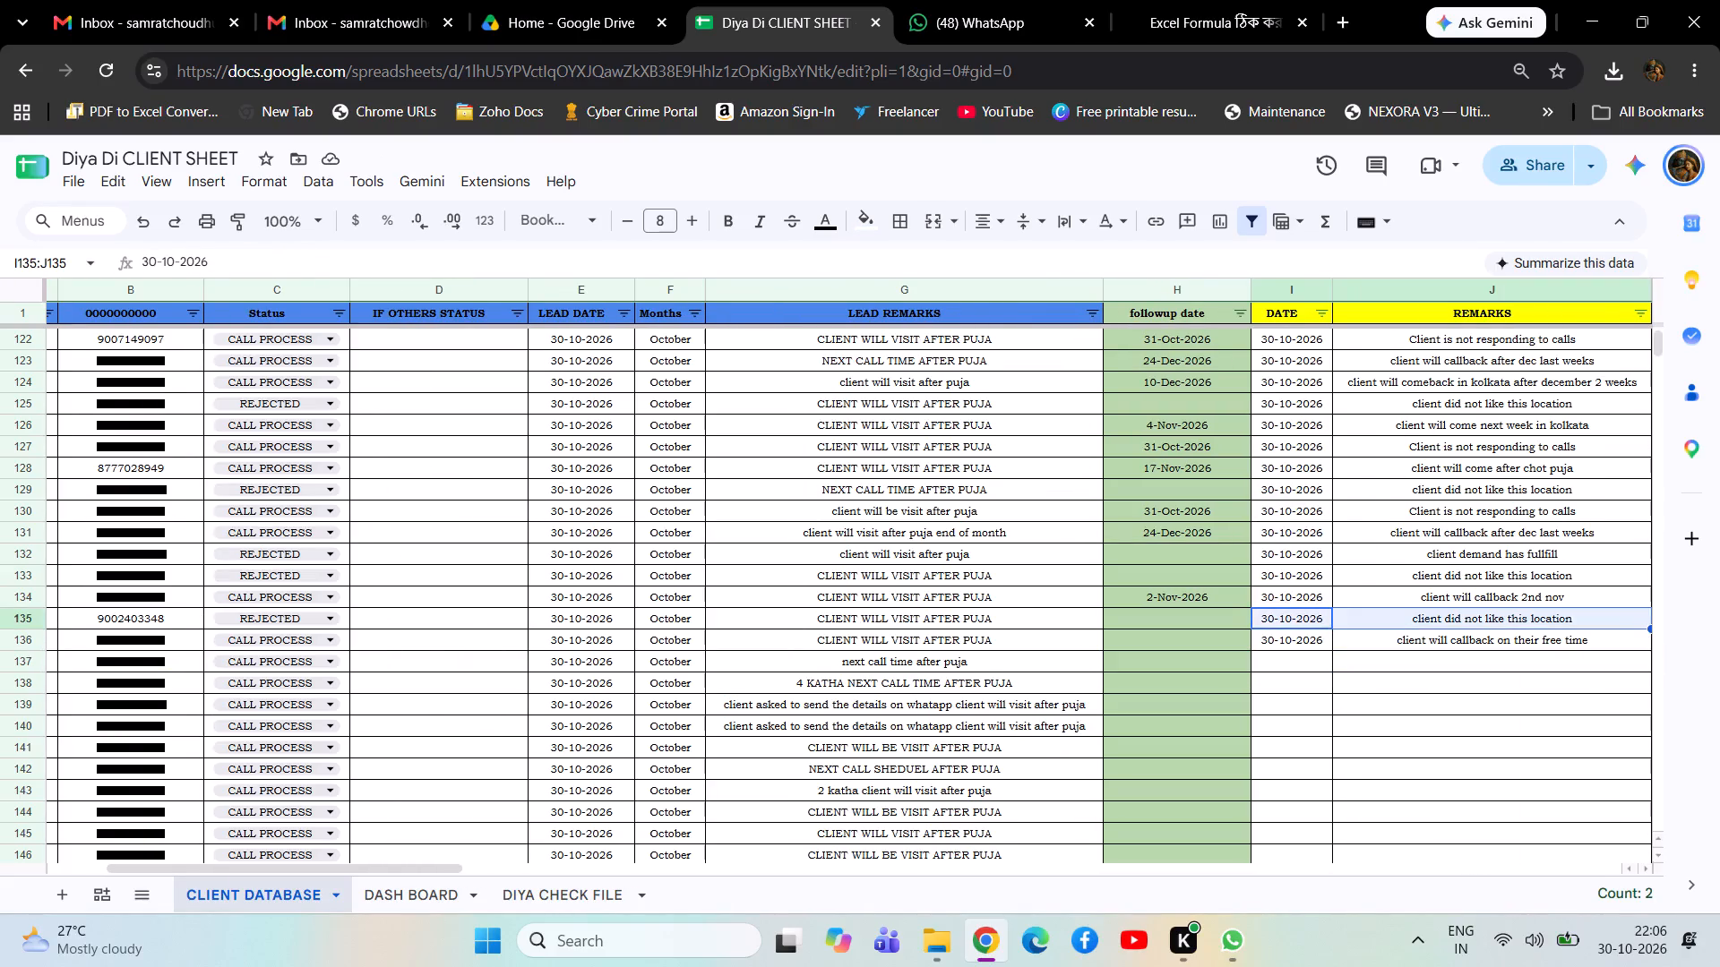
key(ctrl+c)
key(Down)
key(Down)
key(ctrl+v)
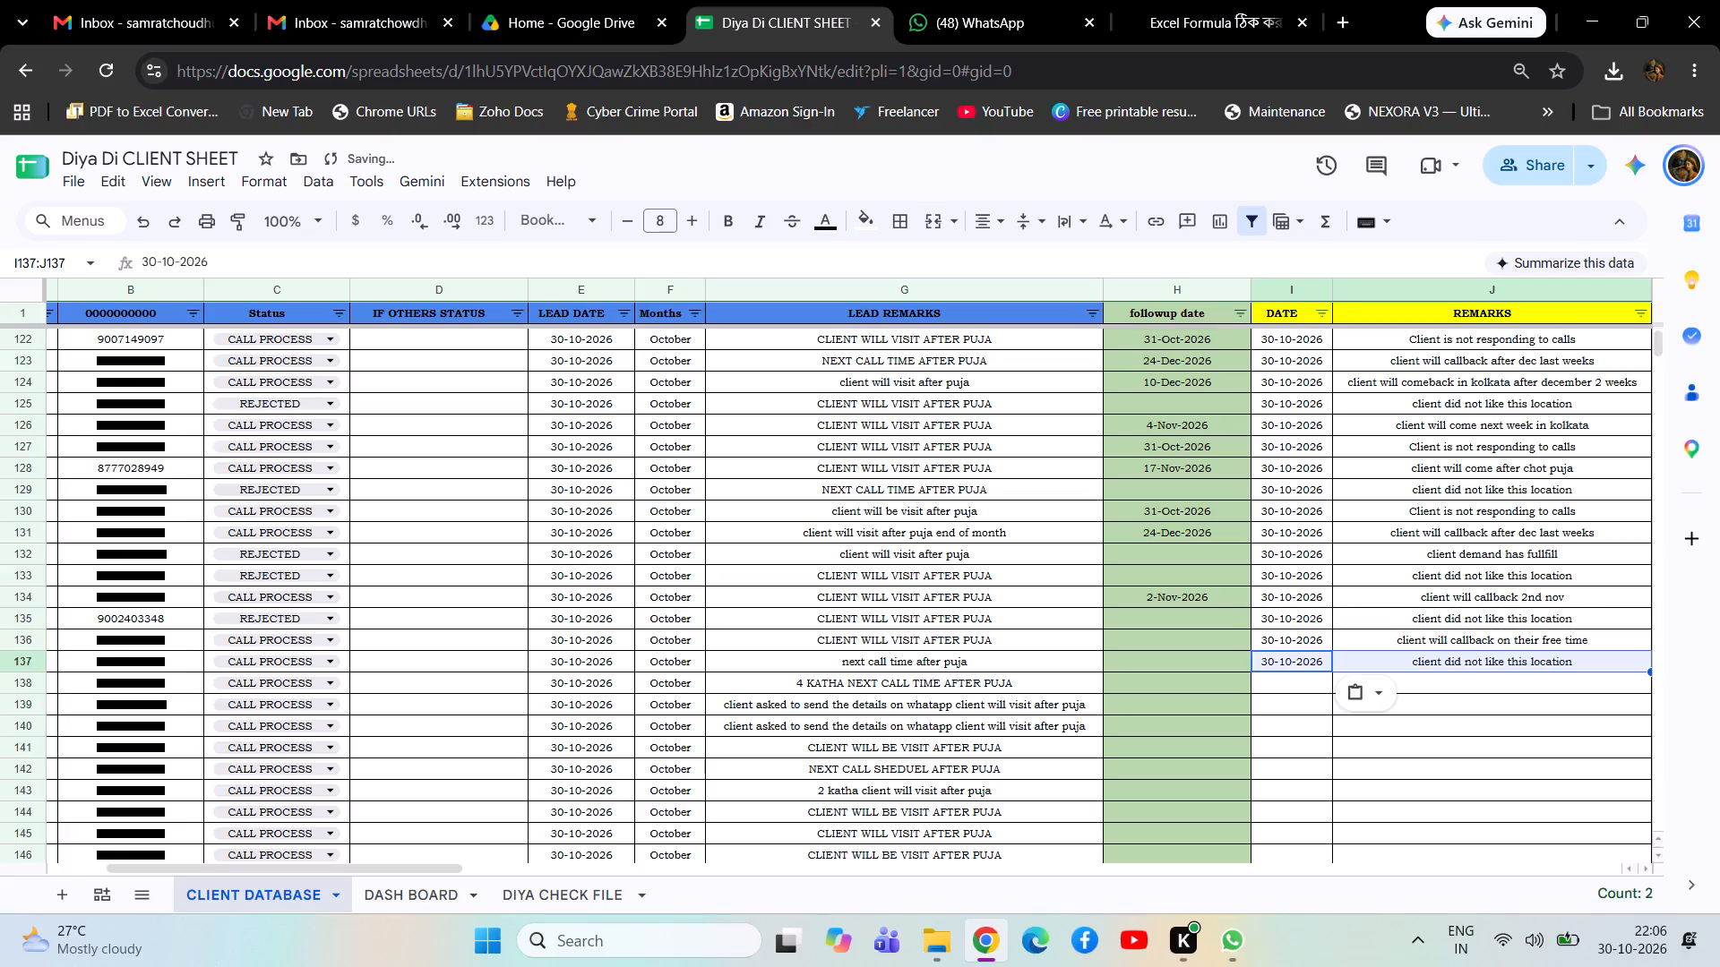
Copy the REJECTED status from C135 into C137.
key(Left)
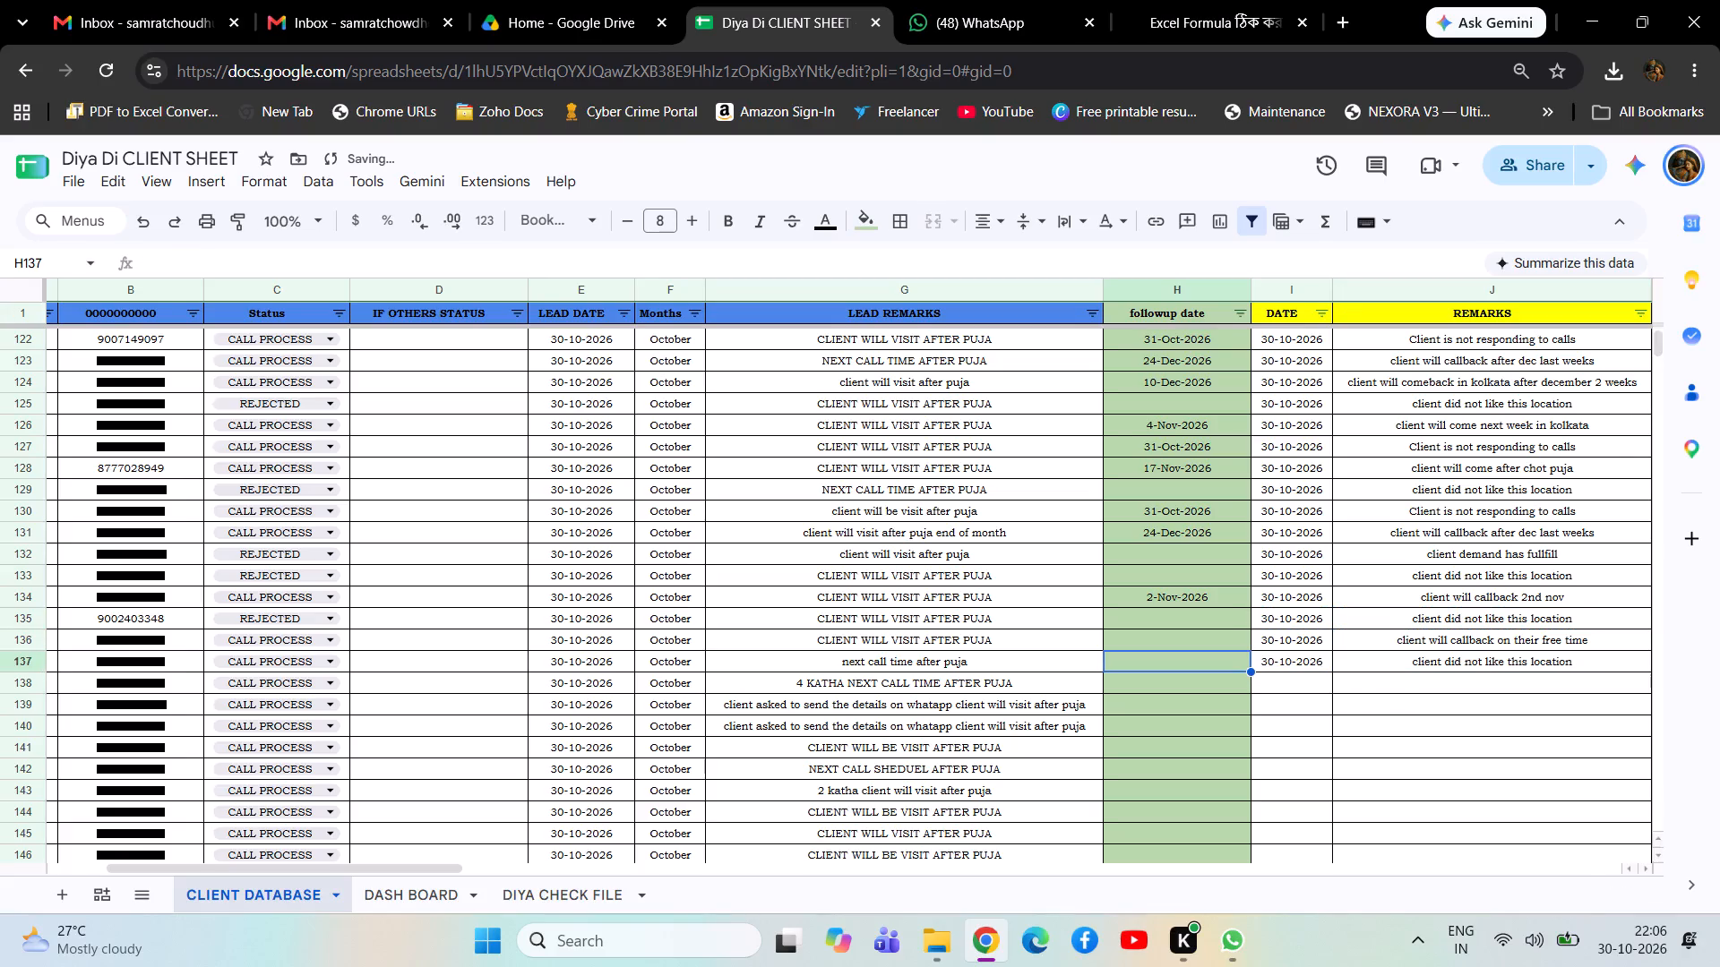
key(Left)
key(Left)
key(Left)
key(Left)
key(Left)
key(Left)
key(Left)
key(Left)
key(Left)
key(Left)
key(Left)
key(Left)
key(Left)
key(Left)
key(Left)
key(Left)
key(Left)
key(Left)
key(Left)
key(Left)
key(Left)
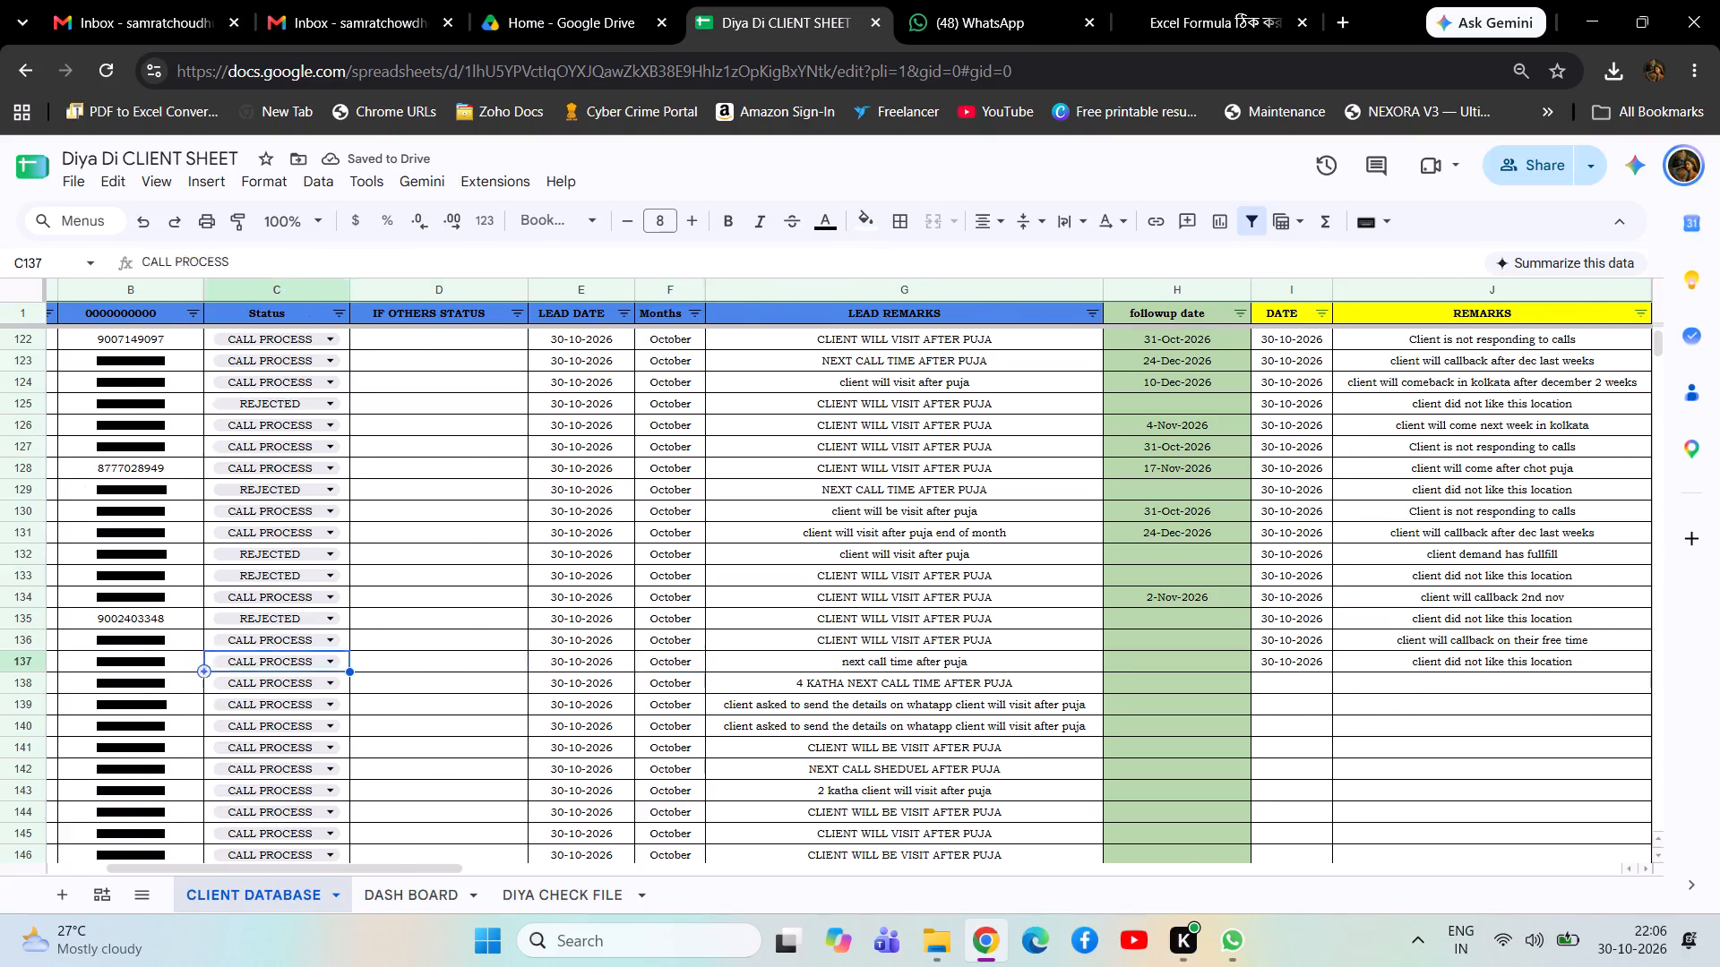
key(Right)
key(Right)
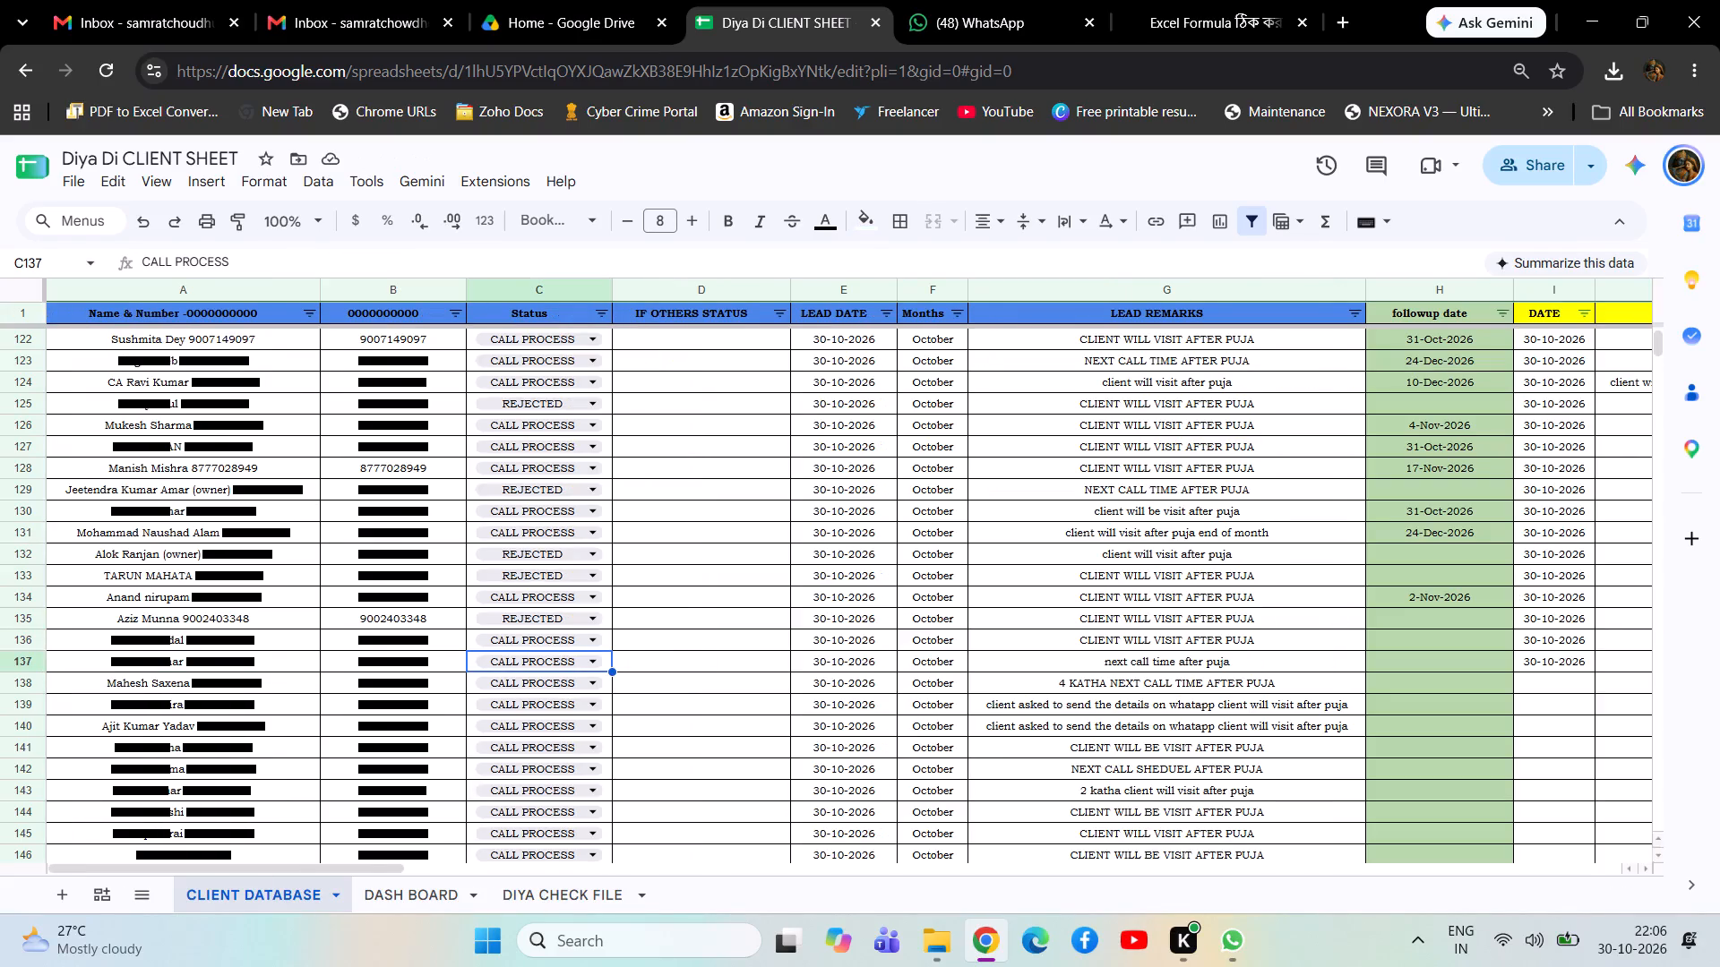
key(Up)
key(Up)
key(ctrl+c)
key(Down)
key(Down)
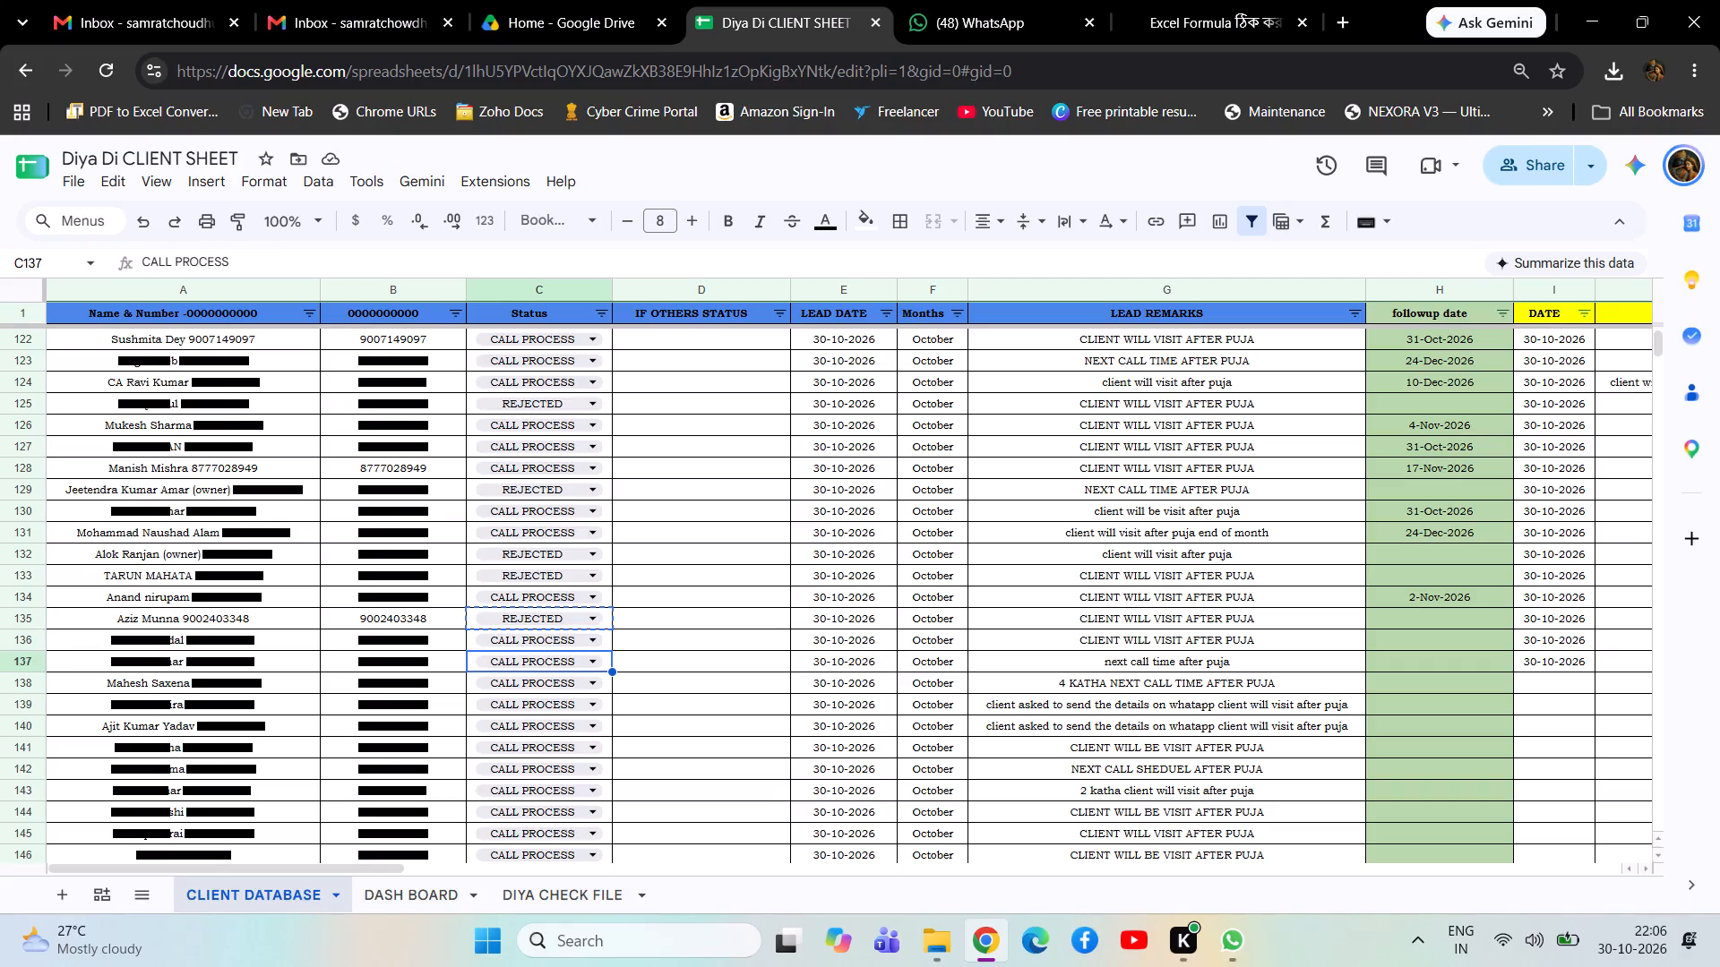
key(Down)
key(Up)
key(shift+space)
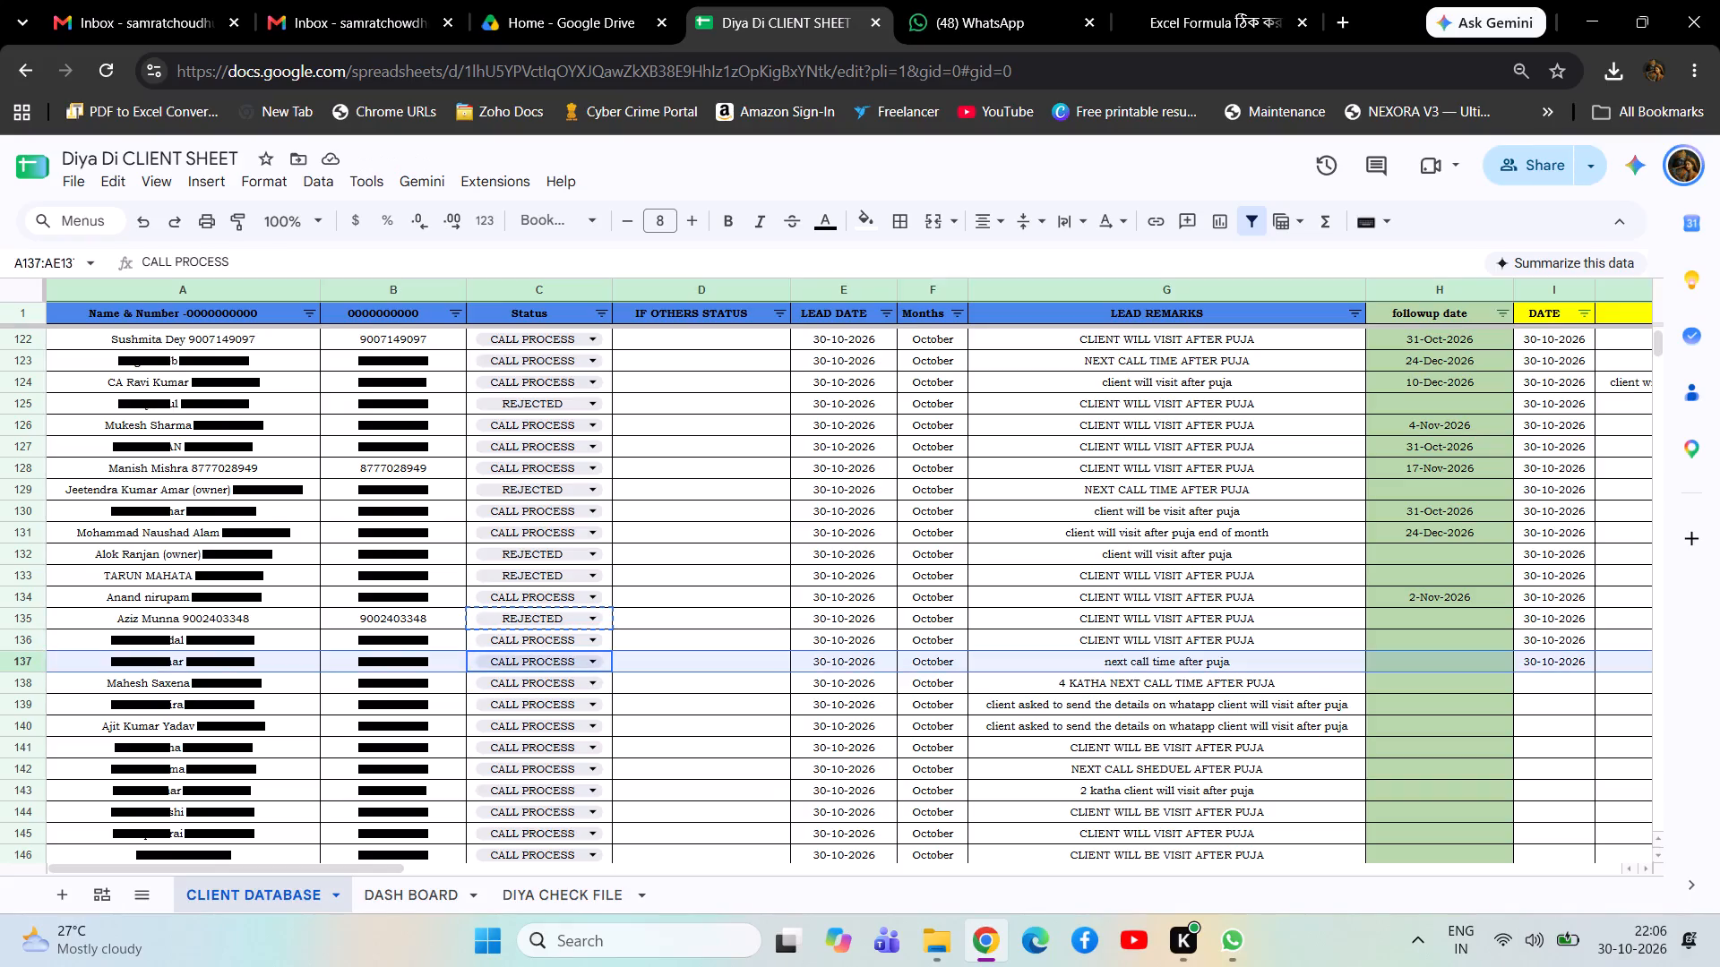
key(Down)
key(Up)
key(ctrl+v)
Look up the name and phone number of the lead in row 138, column A.
key(Right)
key(Right)
key(Right)
key(Right)
key(Right)
key(Right)
key(Right)
key(Right)
key(Right)
key(Right)
key(Right)
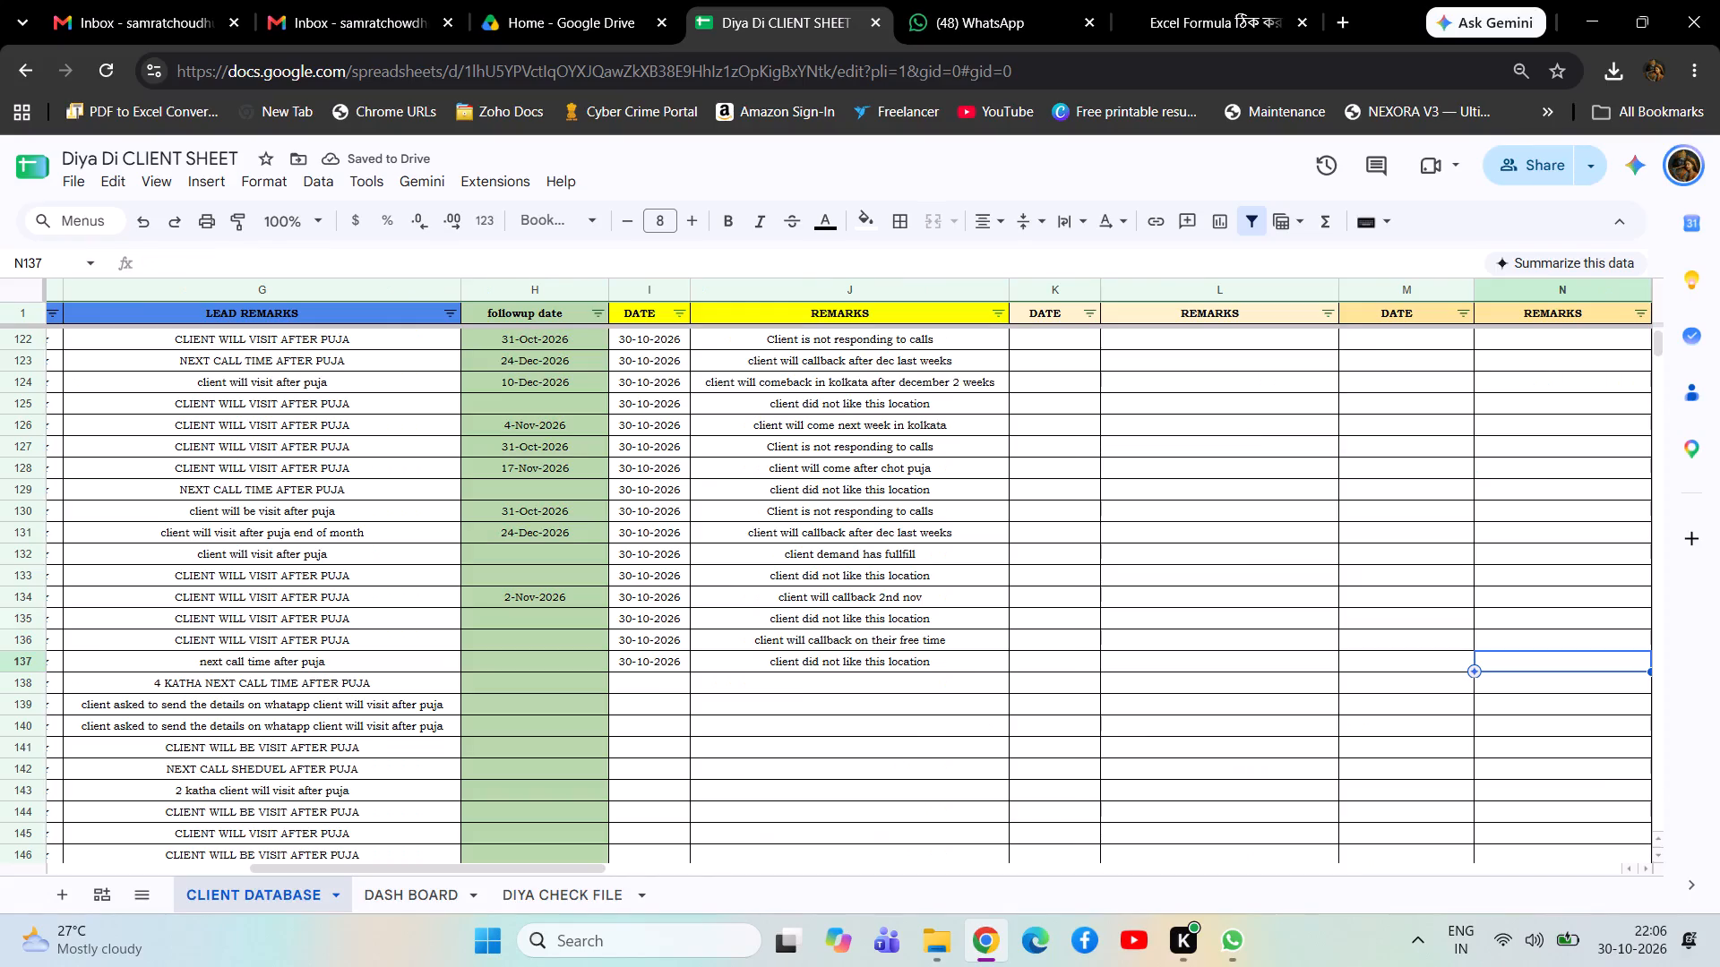
key(Left)
key(Left)
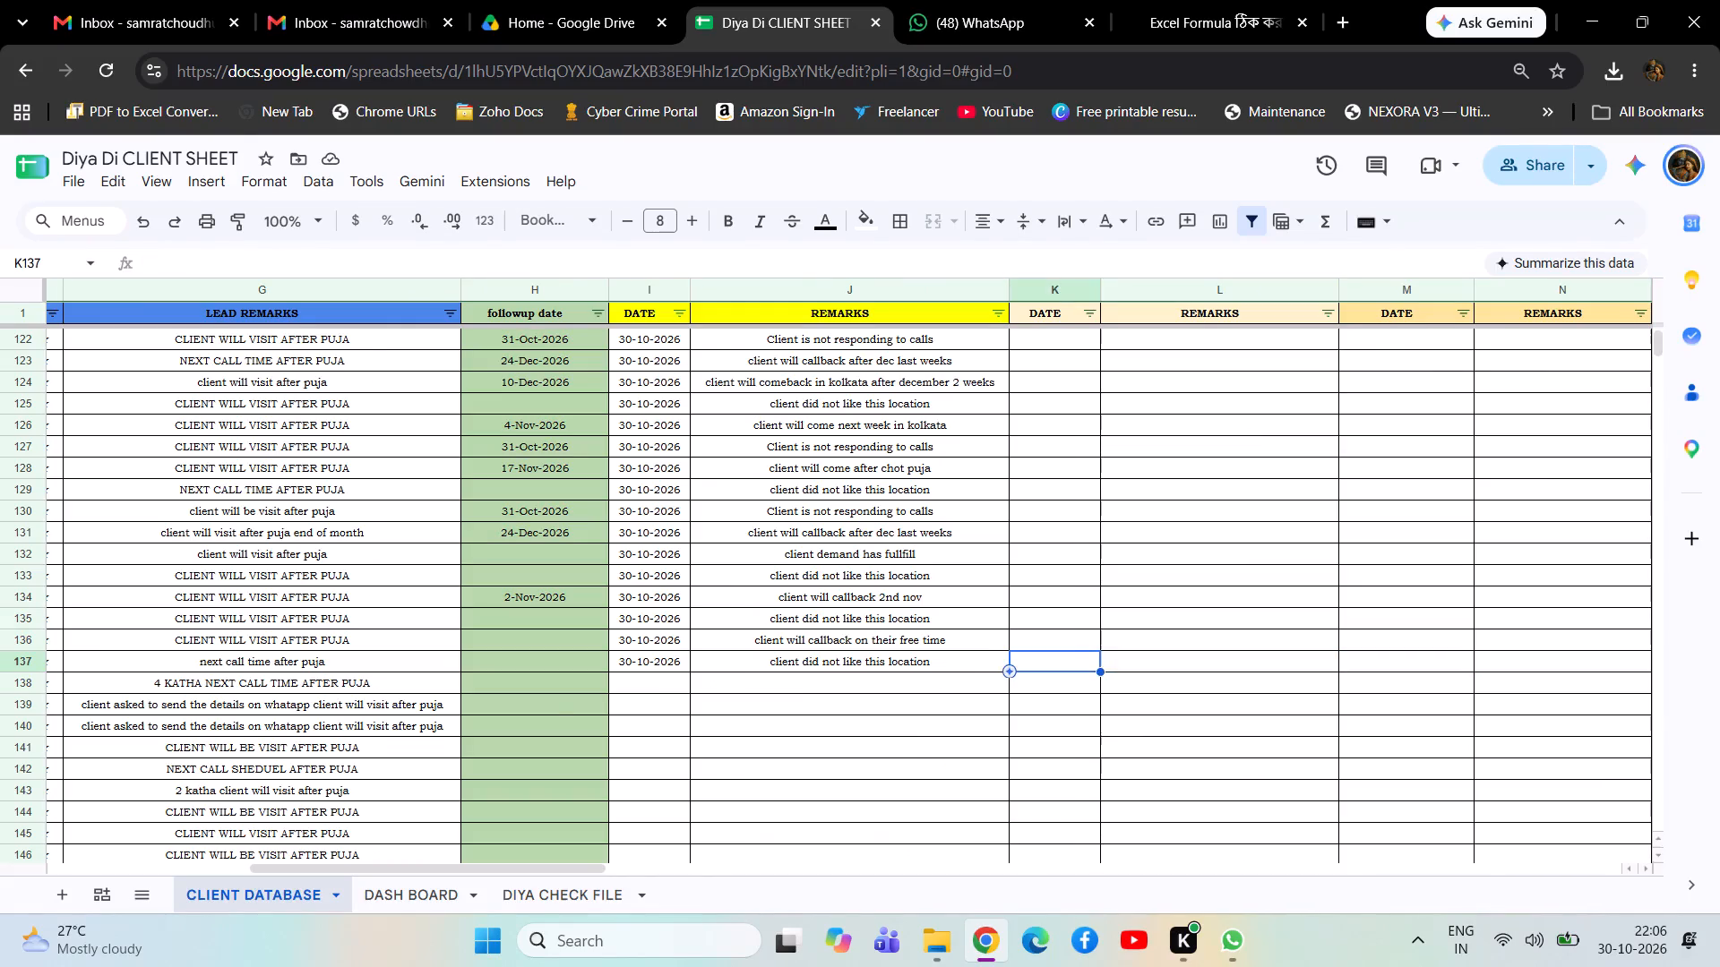
key(Left)
key(Left)
key(Left)
key(Left)
key(Left)
key(Left)
key(Left)
key(Left)
key(Left)
key(Left)
key(Left)
key(Left)
key(Left)
key(Left)
key(Left)
key(Left)
key(Left)
key(Left)
key(Left)
key(Left)
key(Down)
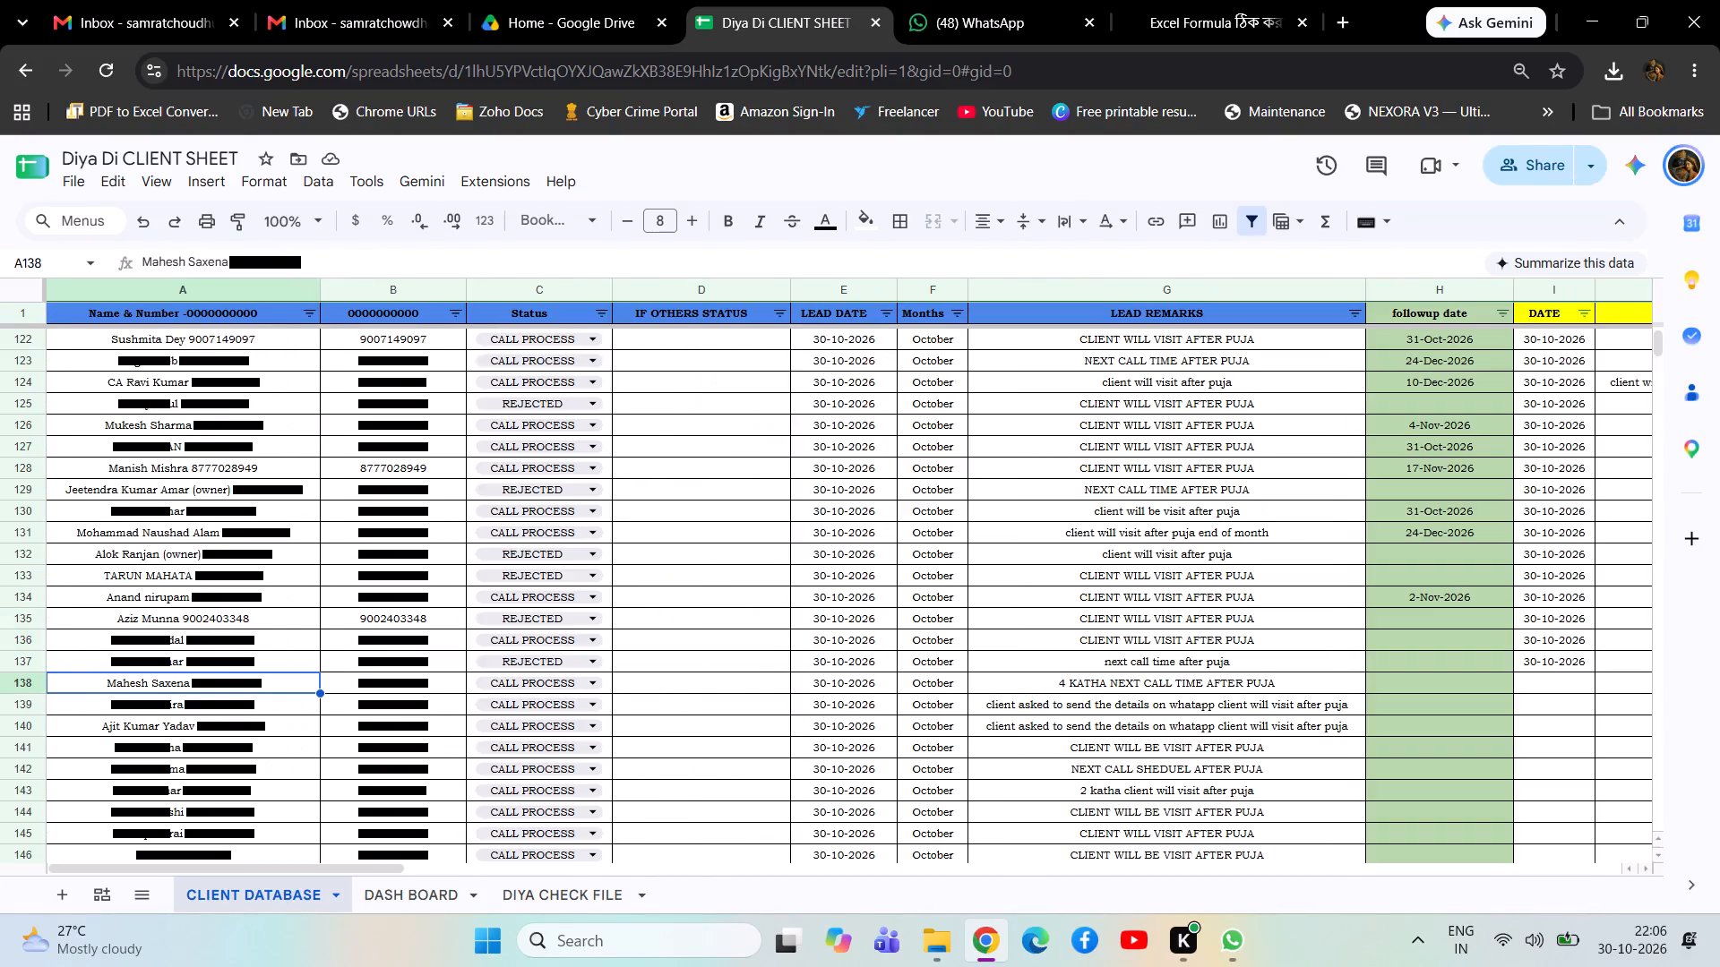
Fill the call date 30-10-2026 from the row above into I138.
key(Right)
key(Right)
key(Right)
key(Right)
key(Right)
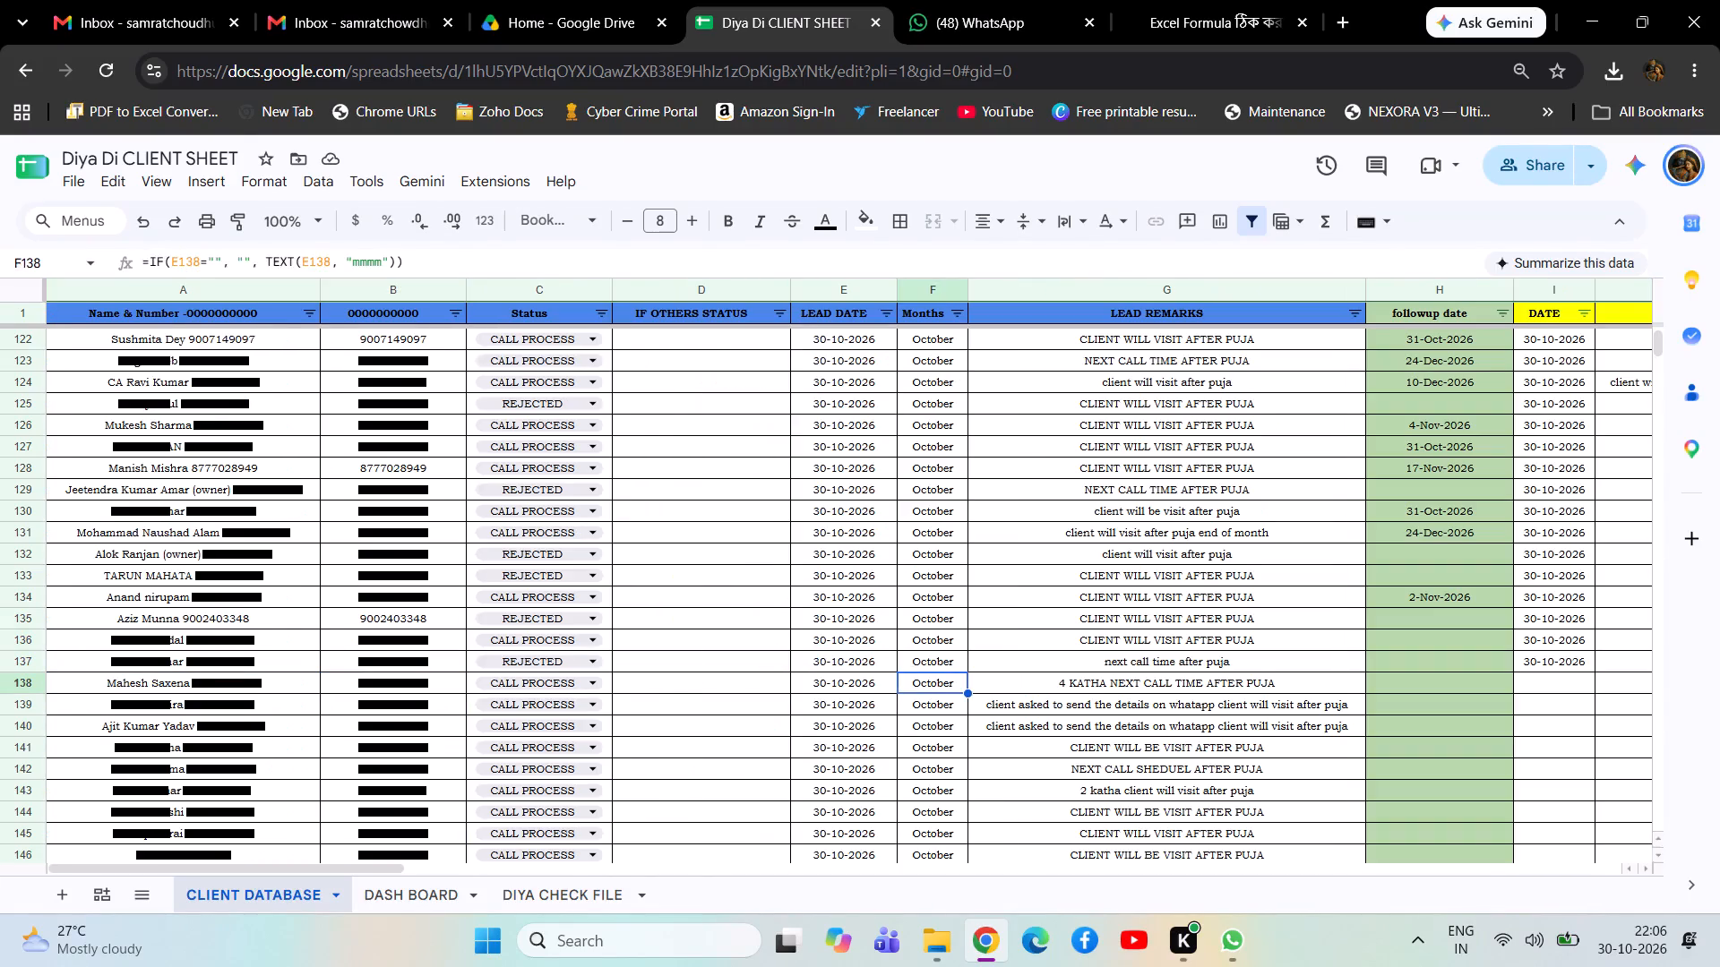
key(Right)
key(Right)
key(Right)
key(Right)
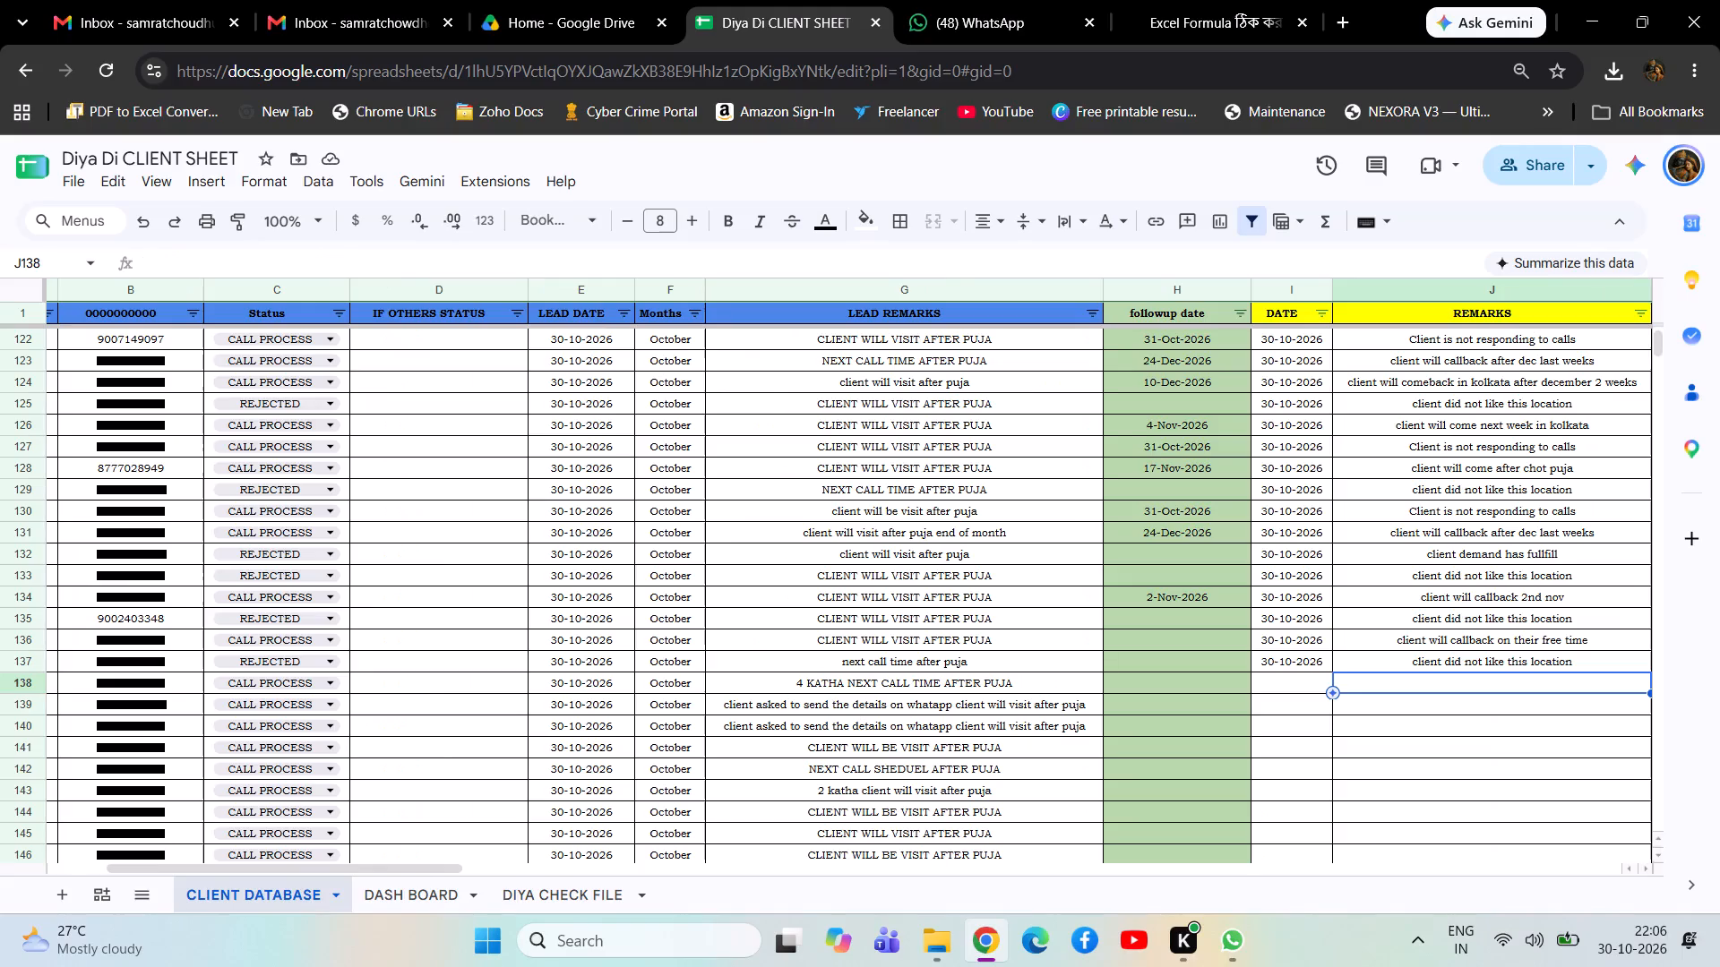
key(Left)
key(ctrl+d)
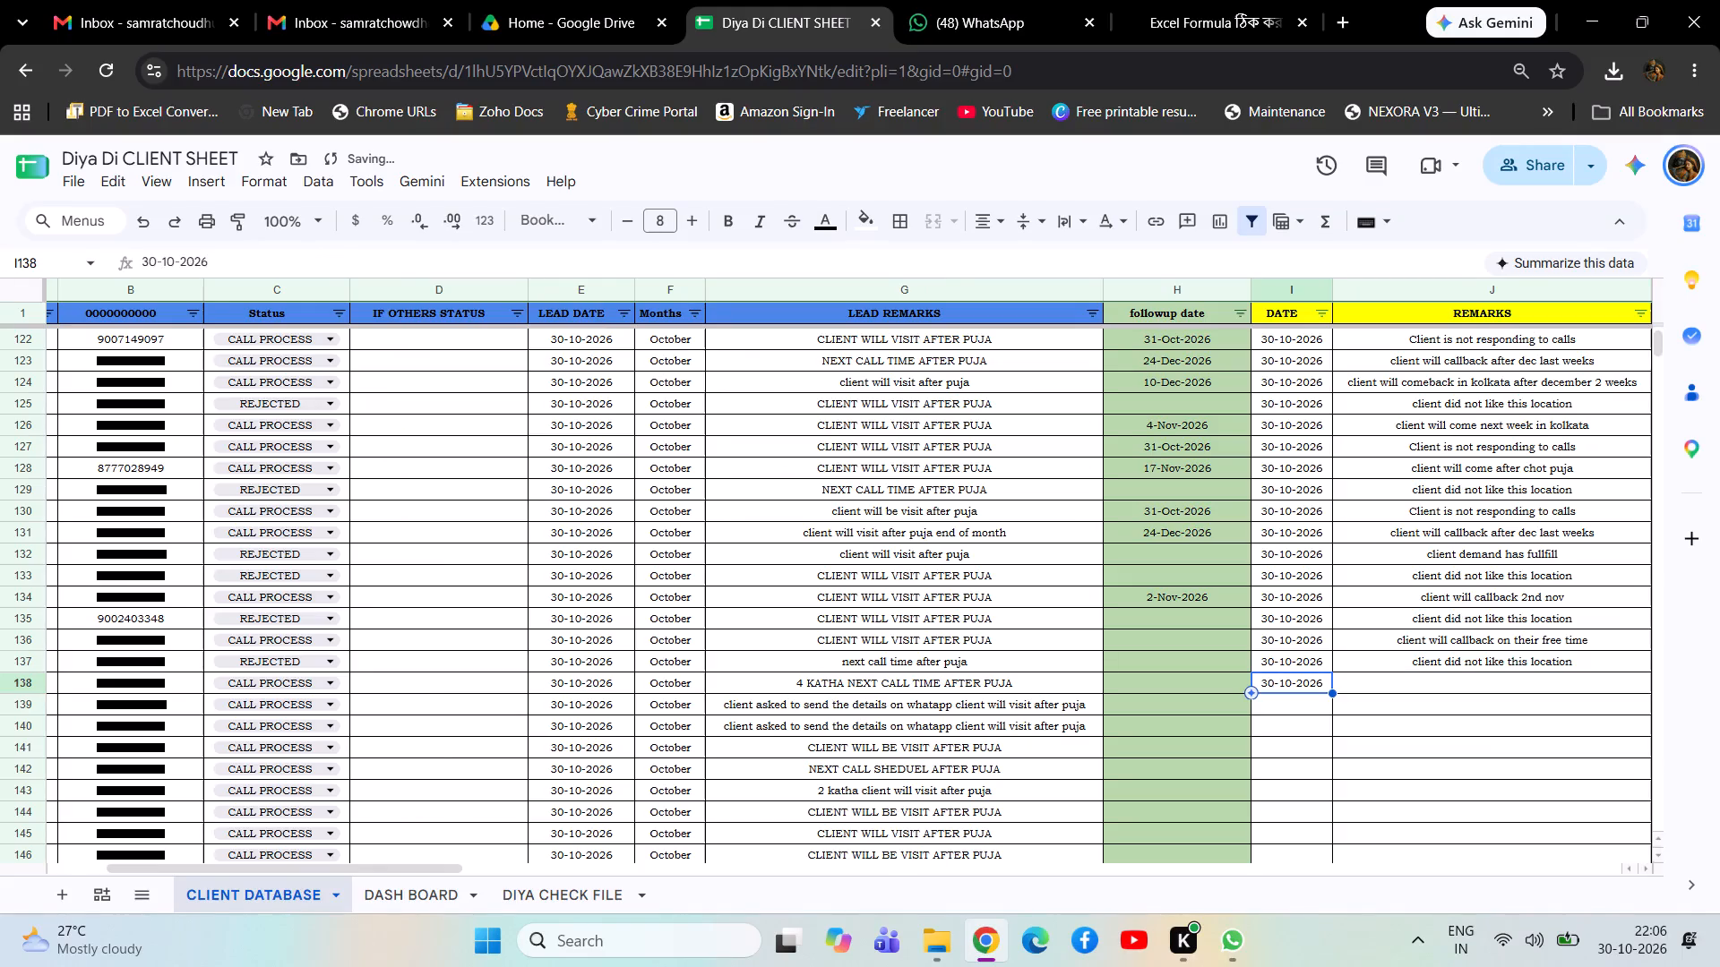
Copy the followup date 24-Dec-2026, call date 30-10-2026 and remark "client will callback after dec last weeks" from H123:J123 into H138:J138.
key(Right)
key(Up)
key(Up)
key(Up)
key(Up)
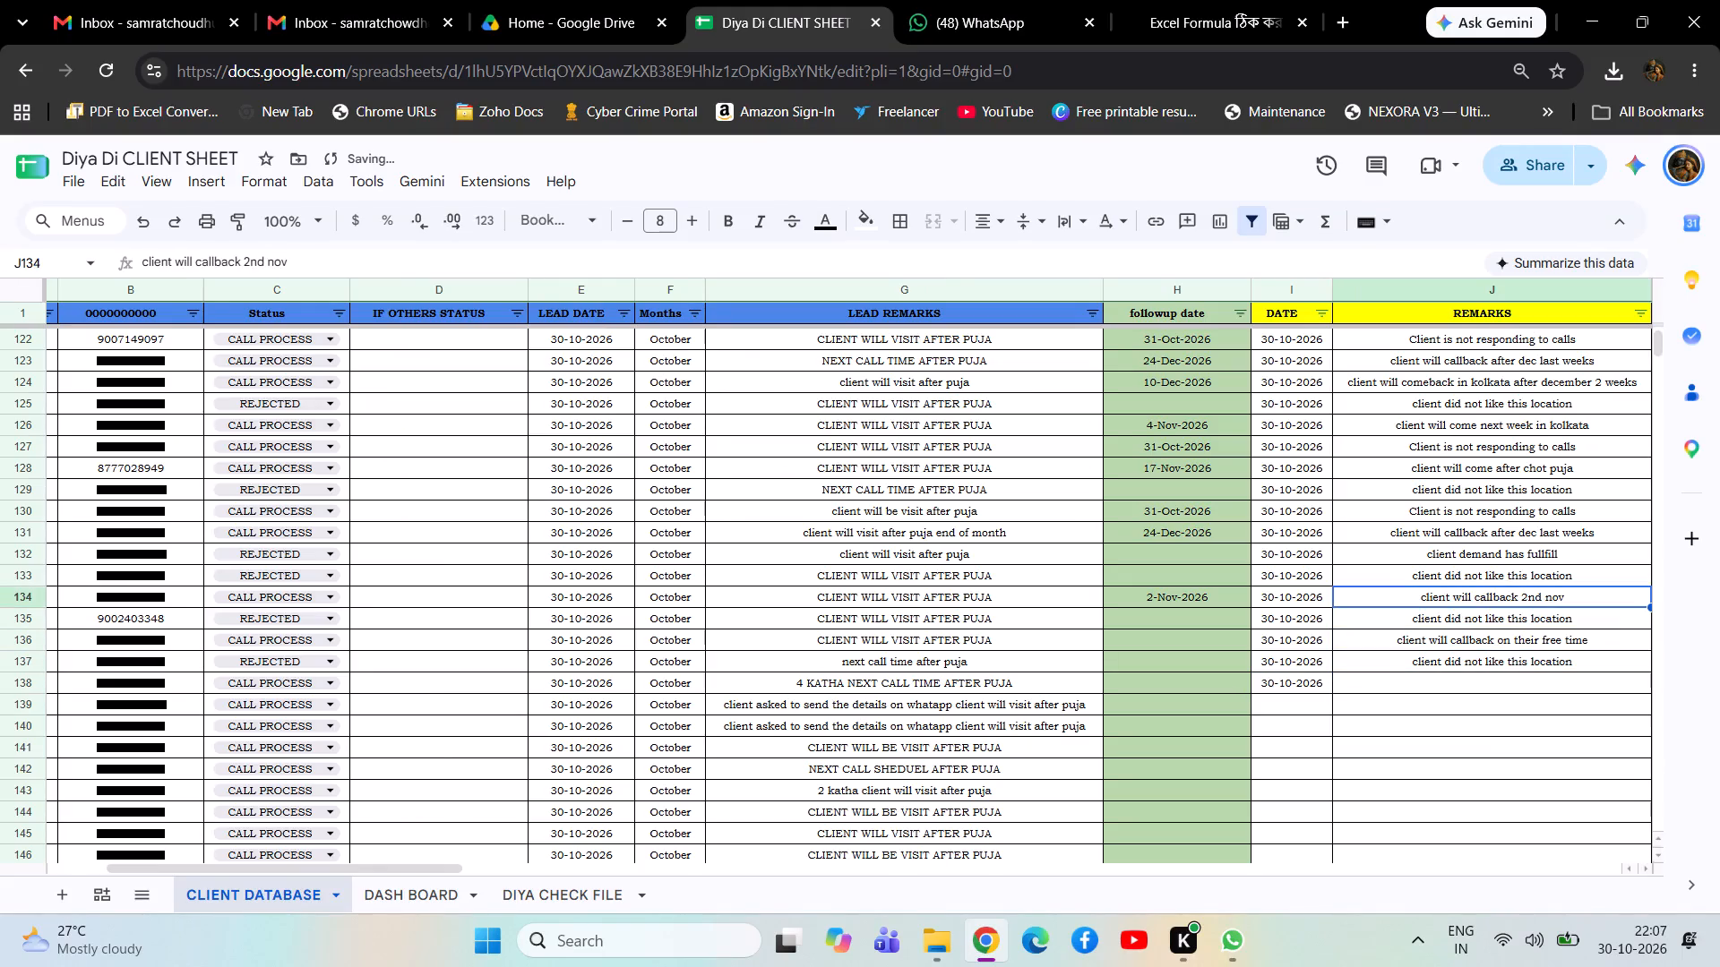
key(Up)
key(Up)
key(Up)
key(Up)
key(Up)
key(Up)
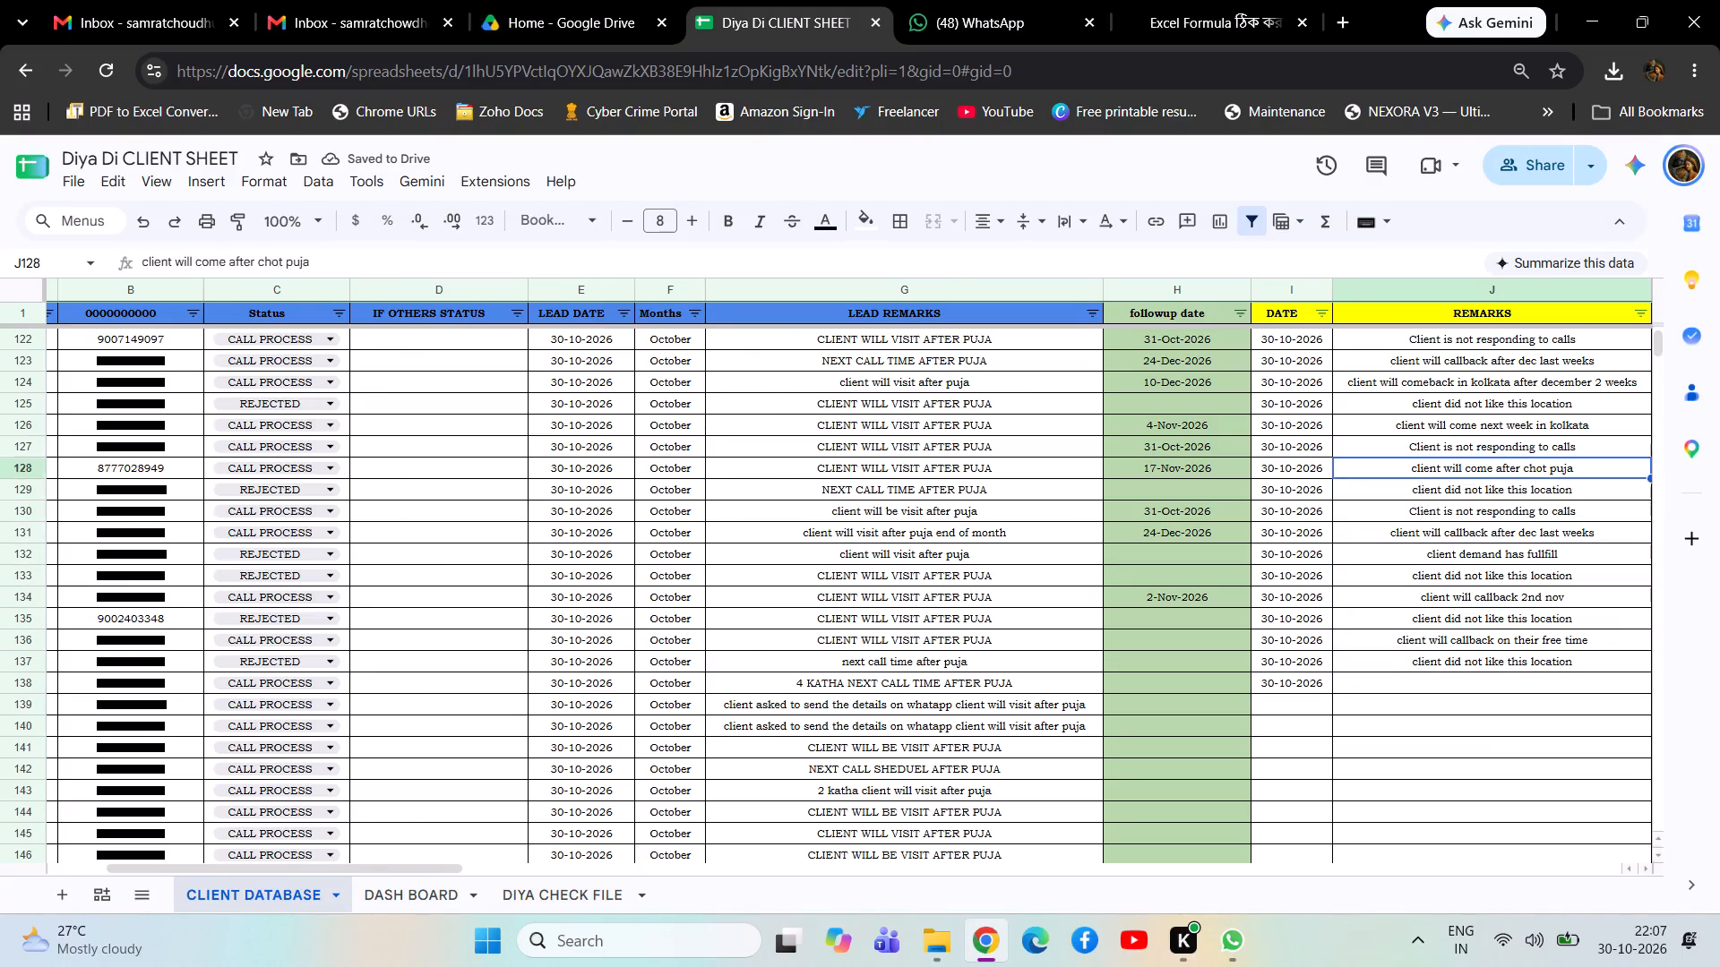
key(Up)
key(Up)
key(Up)
key(Up)
key(Up)
key(Left)
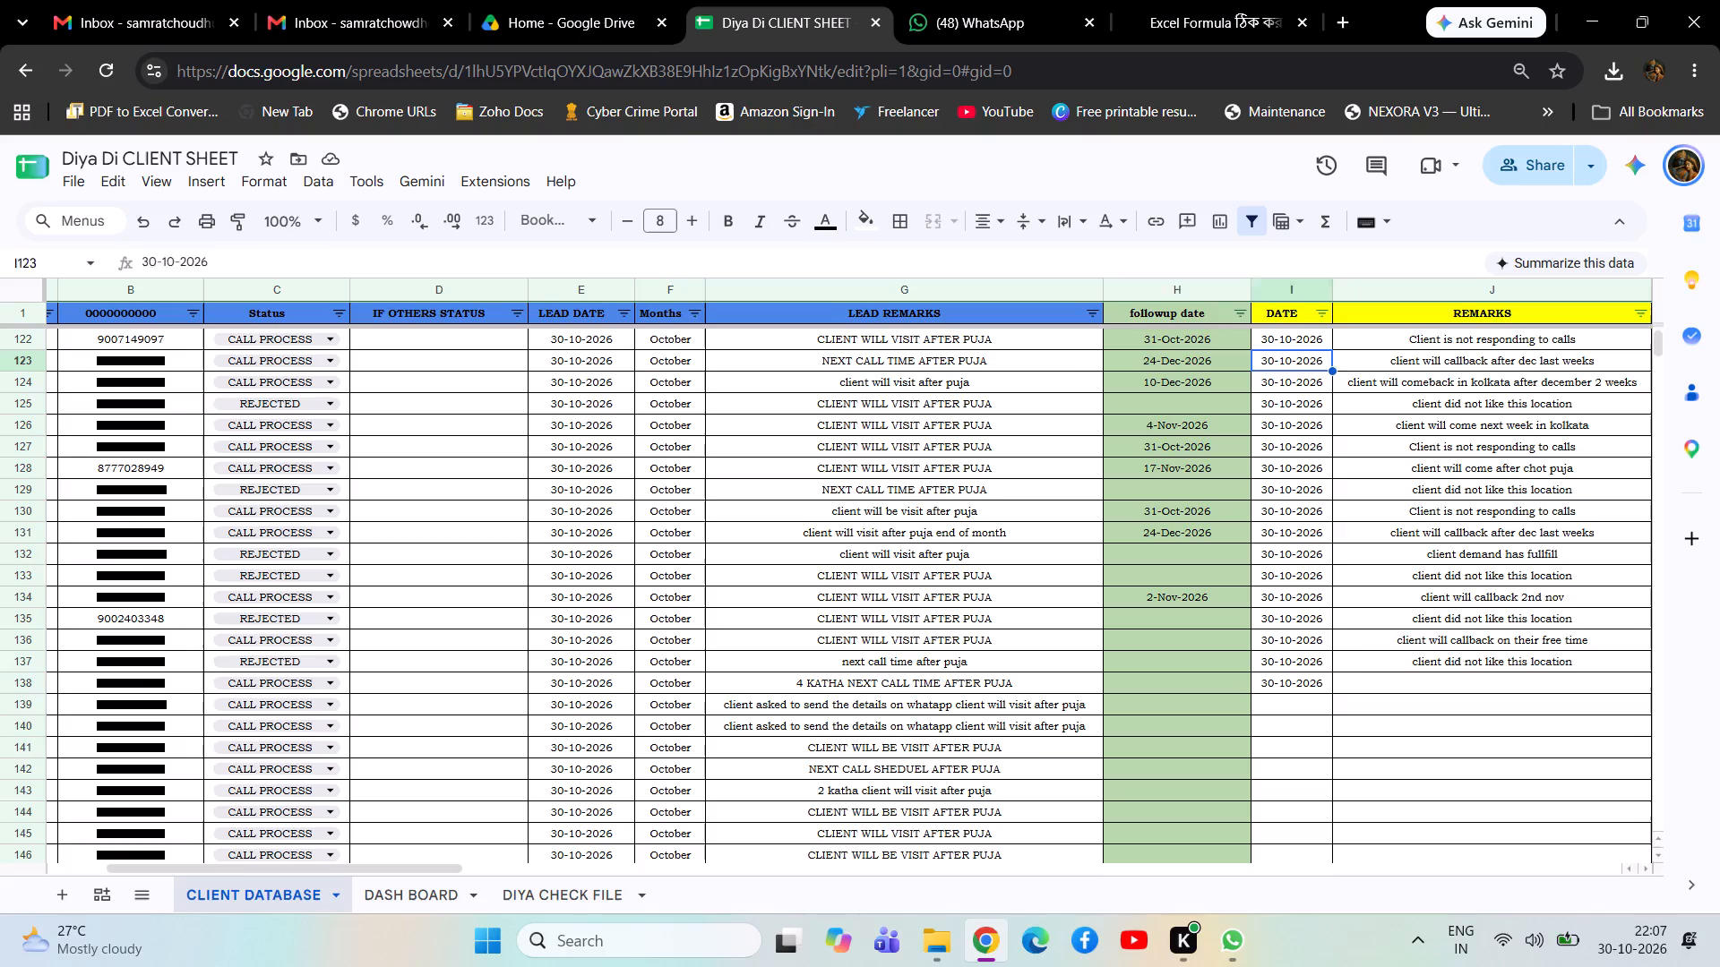
key(Left)
key(shift+Right)
key(shift+Right)
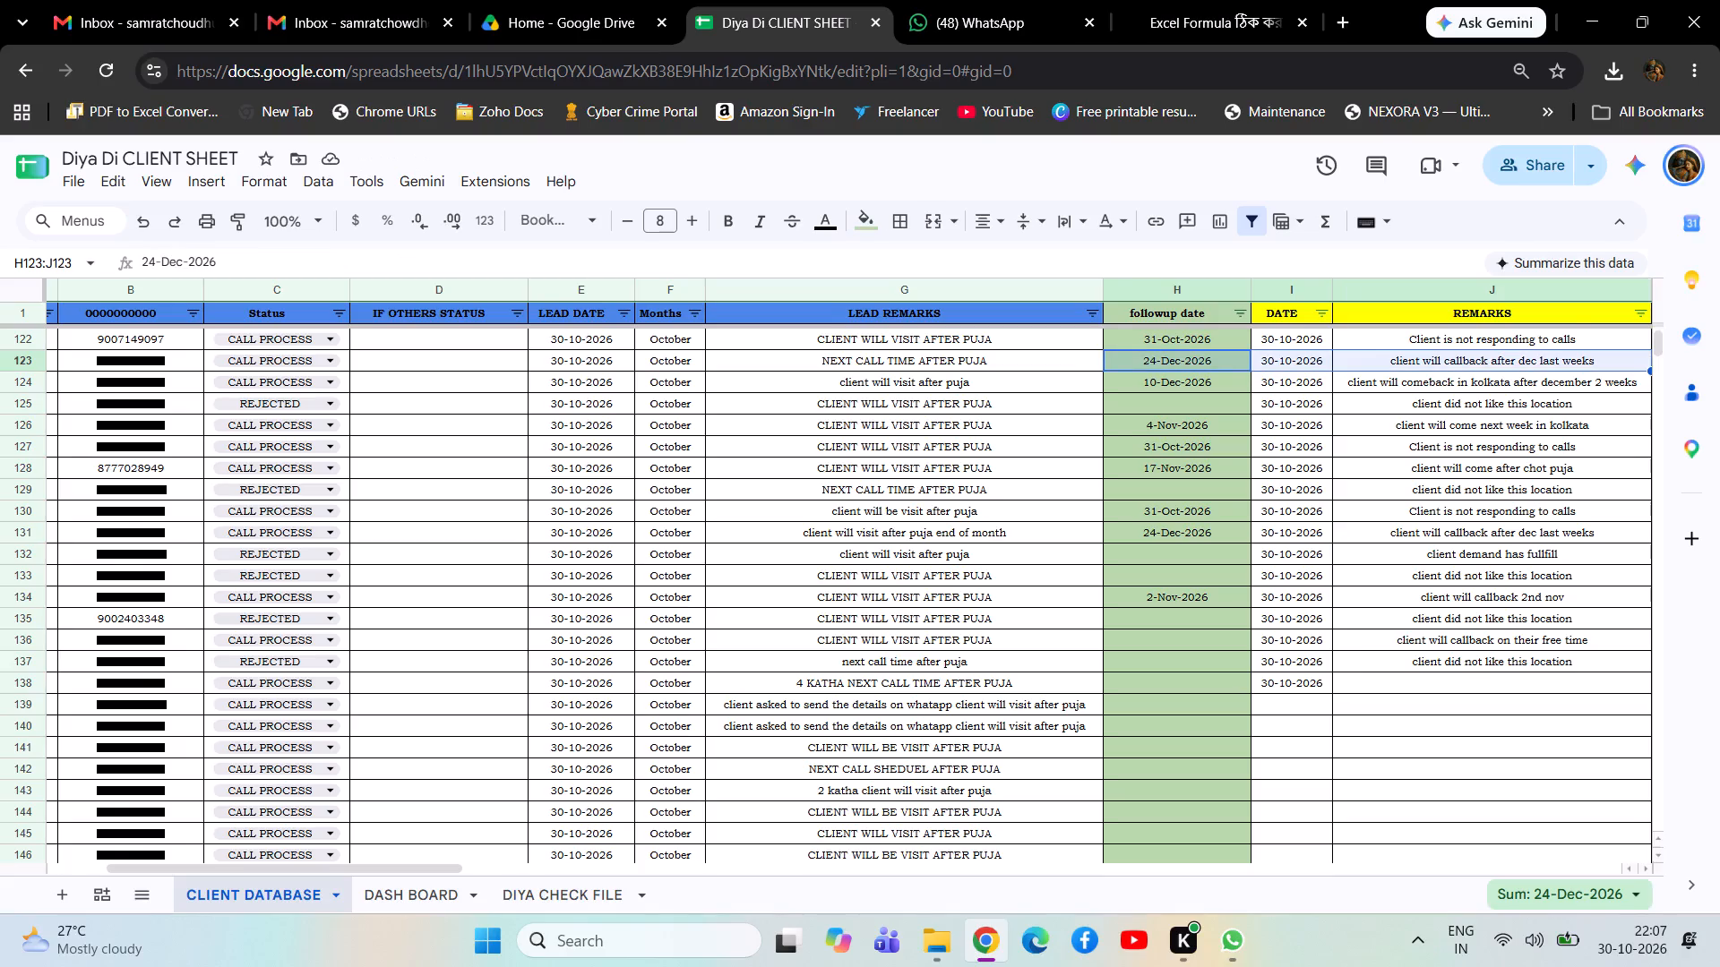
key(ctrl+c)
key(Down)
key(Down)
key(Down)
key(Down)
key(Down)
key(Down)
key(Down)
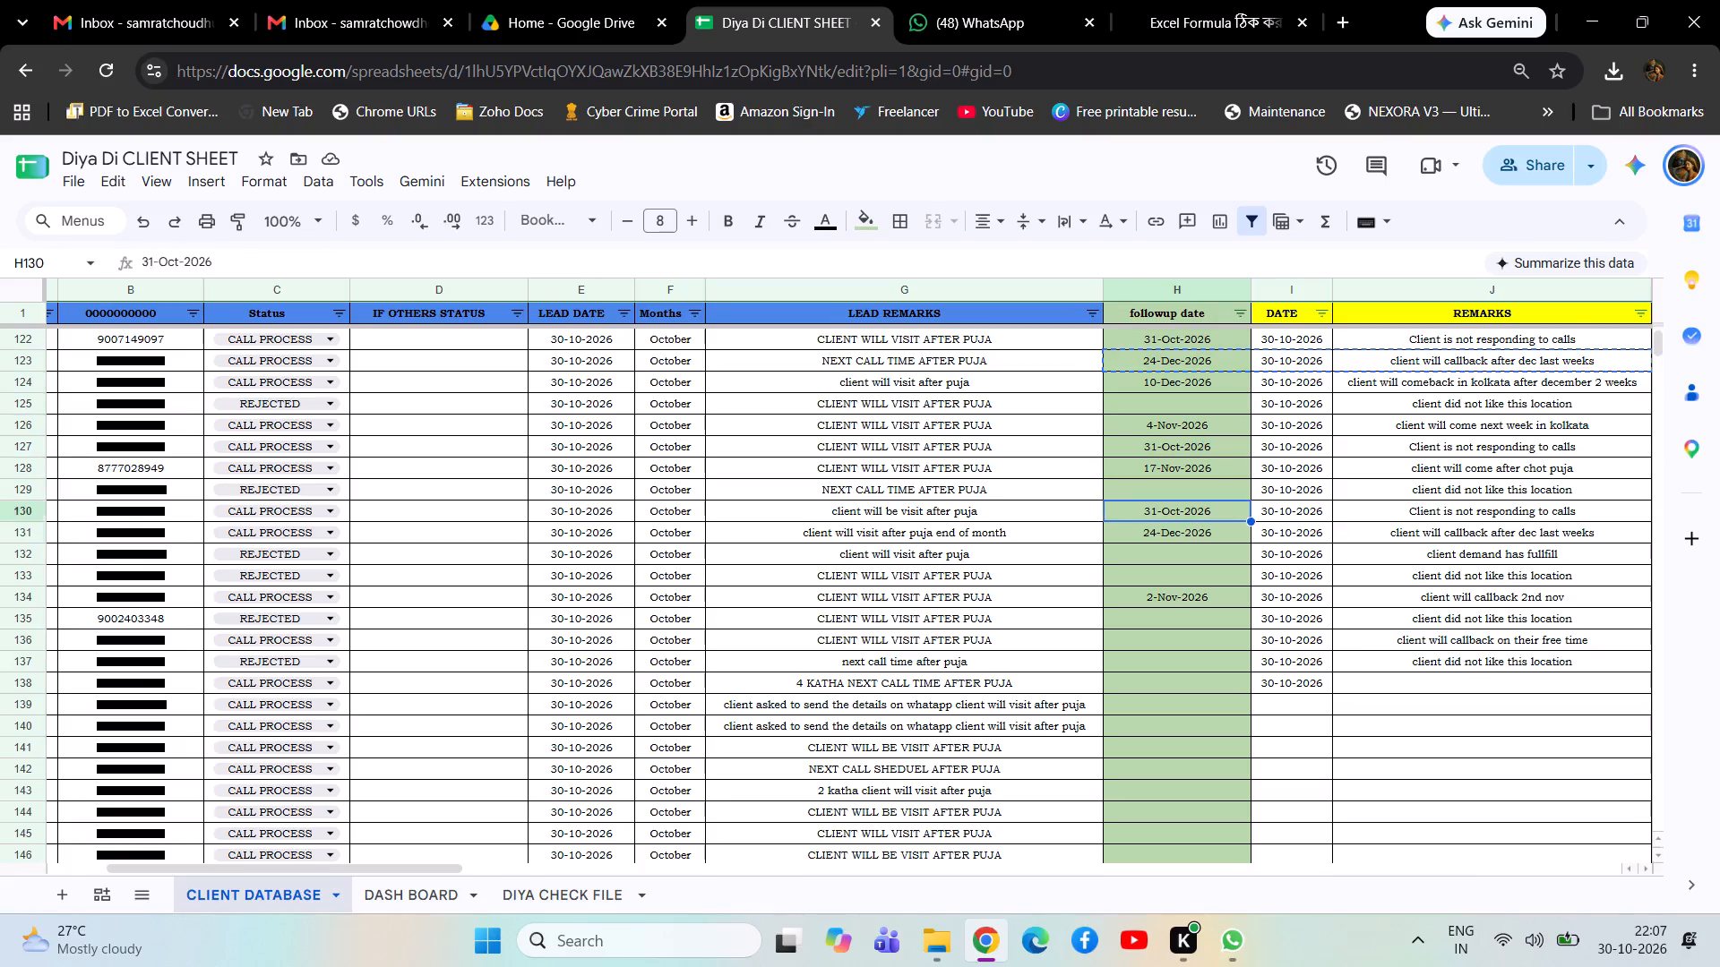
key(Down)
key(Down)
key(Down)
key(Down)
key(Down)
key(Down)
key(Down)
key(Down)
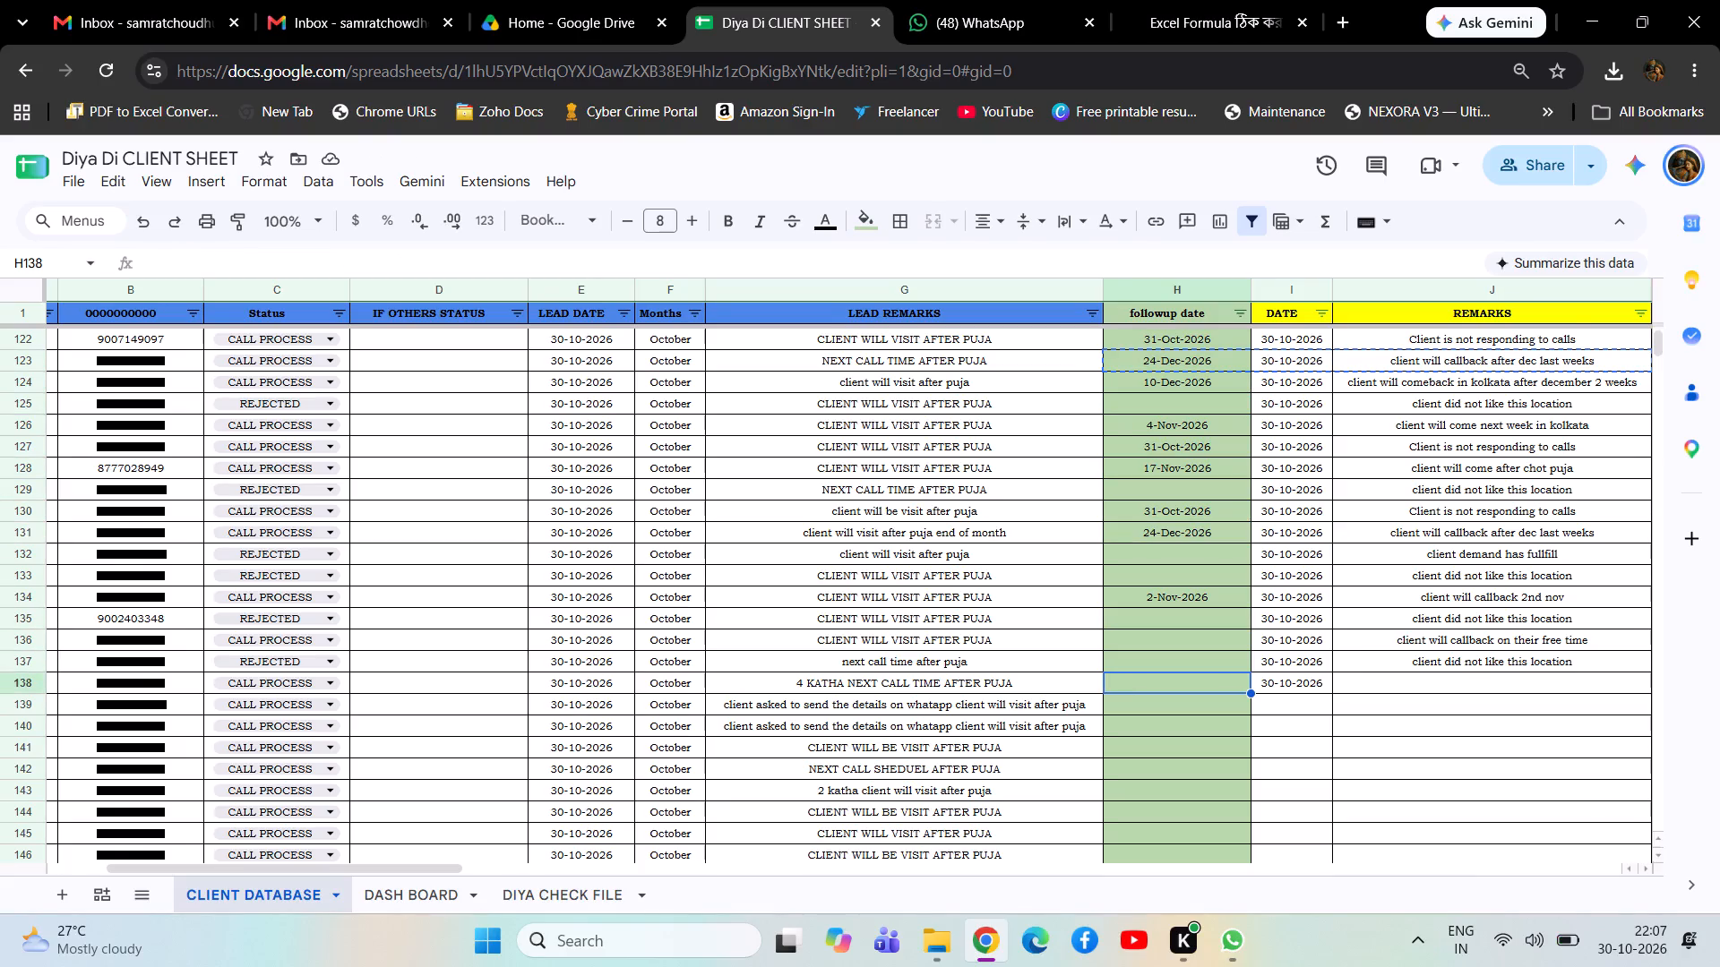
key(ctrl+v)
Look up the lead's name and number in row 138, and check row 139 across to its empty remarks cell.
key(Left)
key(Left)
key(Left)
key(Left)
key(Left)
key(Left)
key(Left)
key(Left)
key(Left)
key(Left)
key(Left)
key(Left)
key(Left)
key(Left)
key(Left)
key(Left)
key(Left)
key(Left)
key(Left)
key(Left)
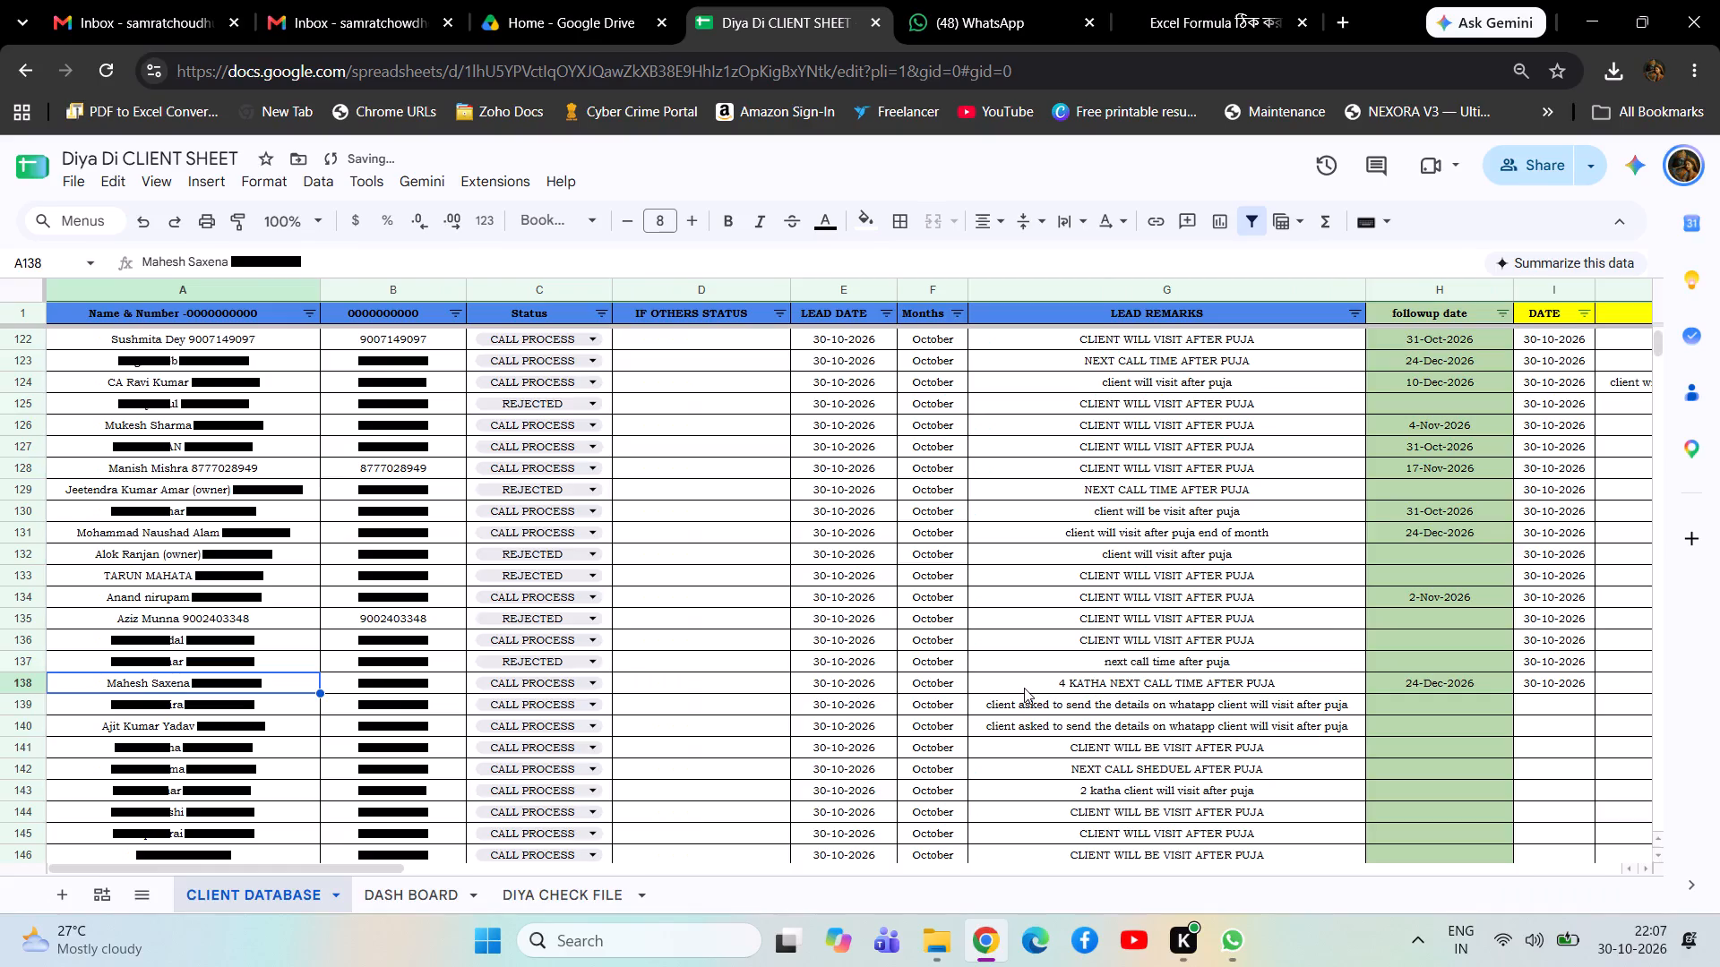
key(Down)
key(Right)
key(Right)
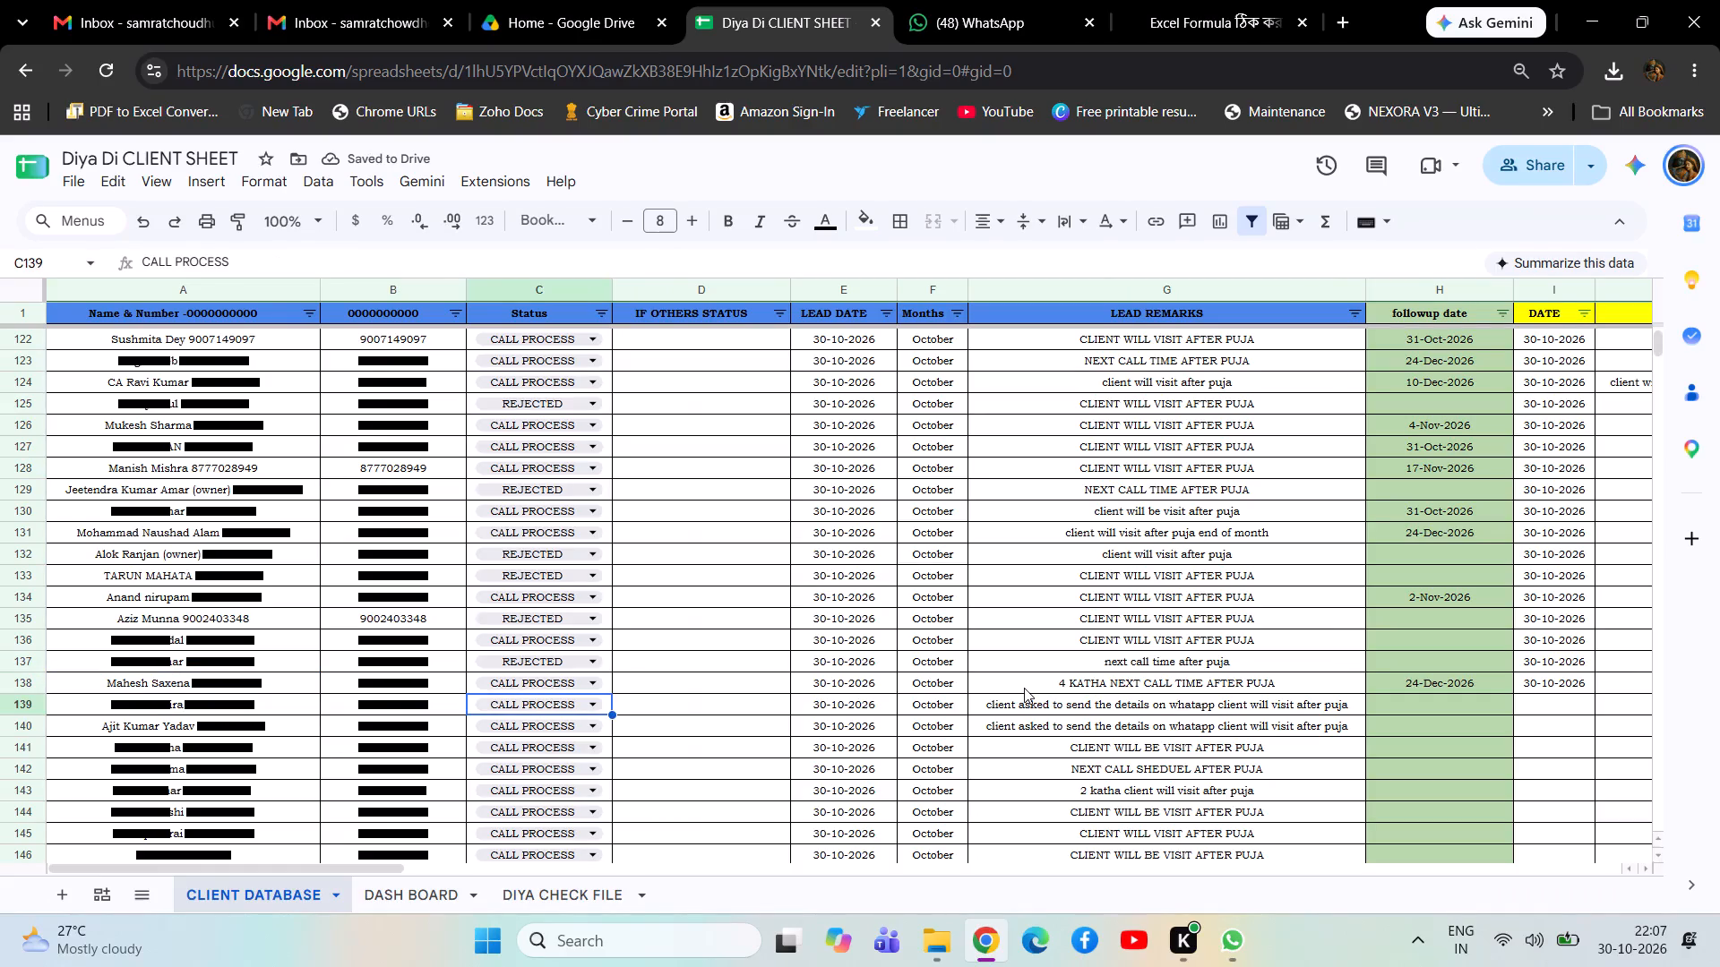
key(Right)
key(Right)
key(Right)
key(Right)
key(Right)
key(Right)
key(Right)
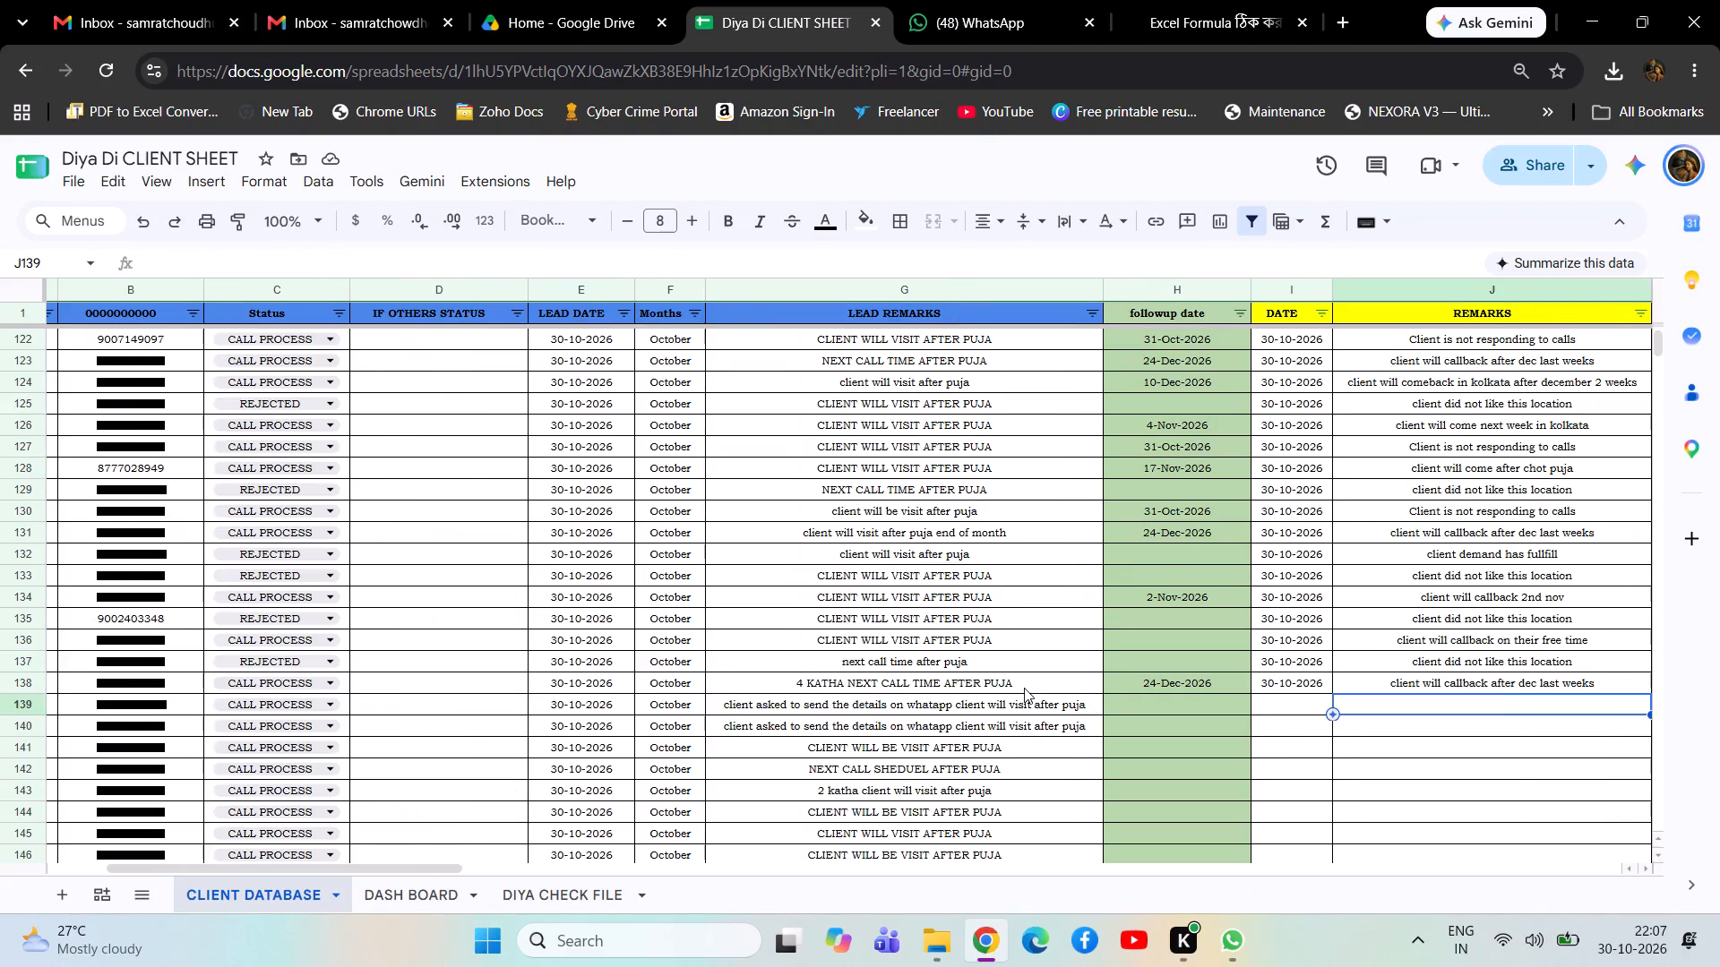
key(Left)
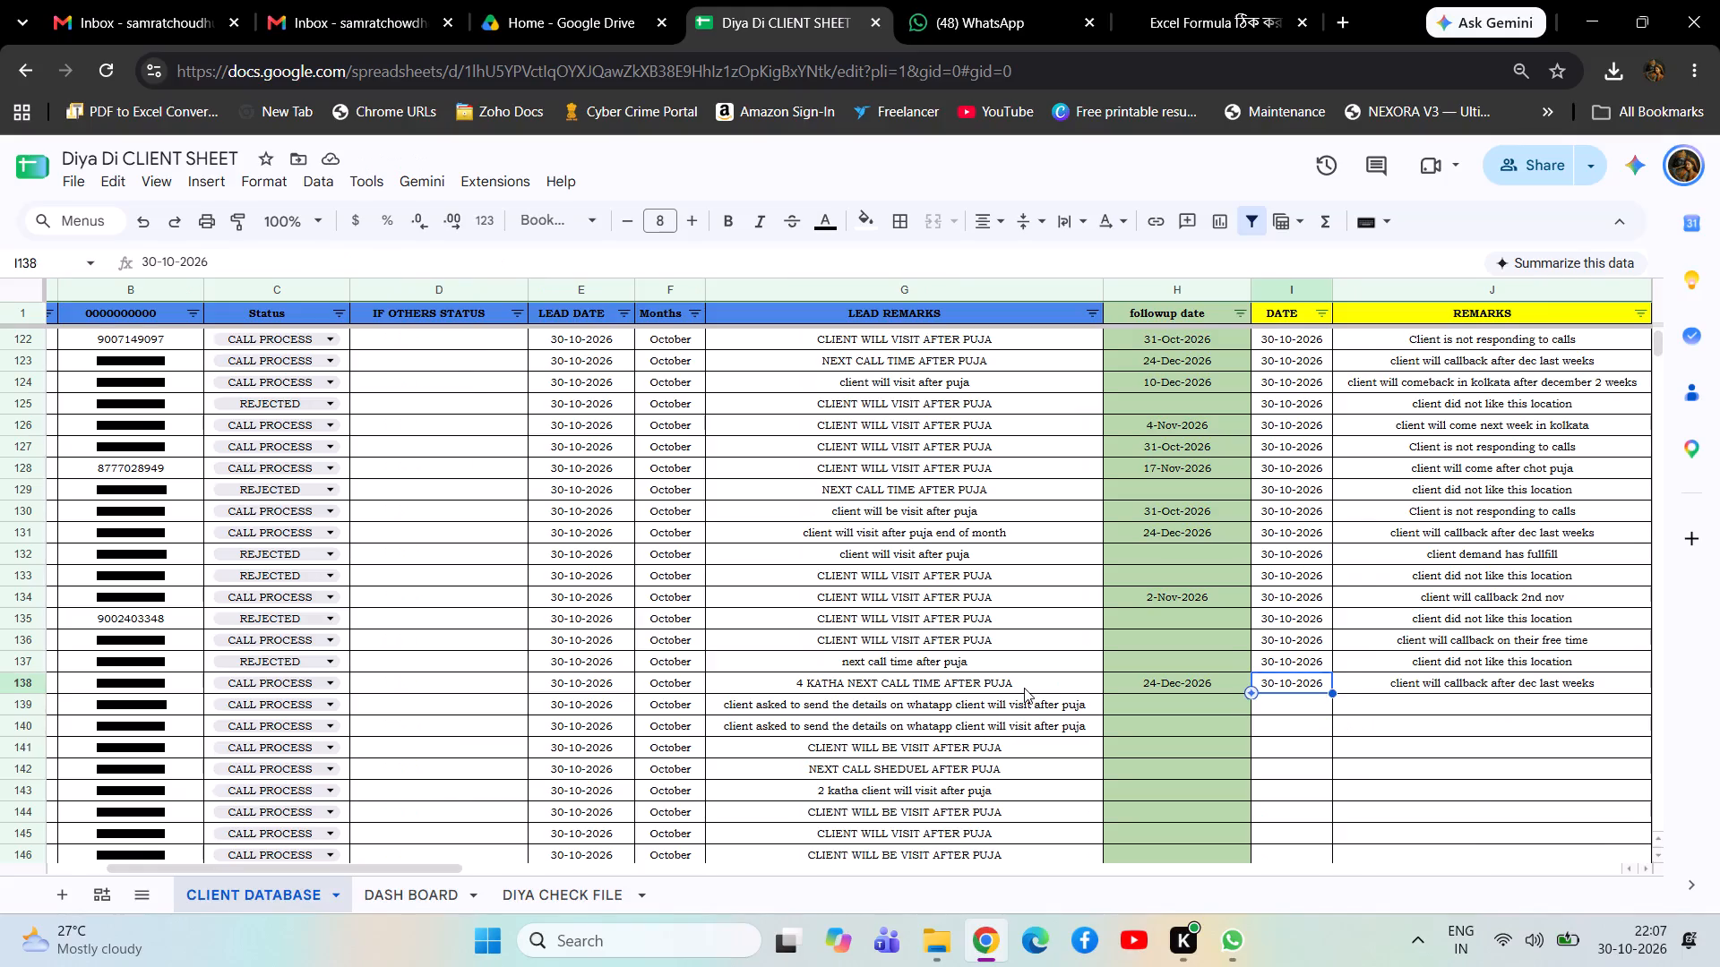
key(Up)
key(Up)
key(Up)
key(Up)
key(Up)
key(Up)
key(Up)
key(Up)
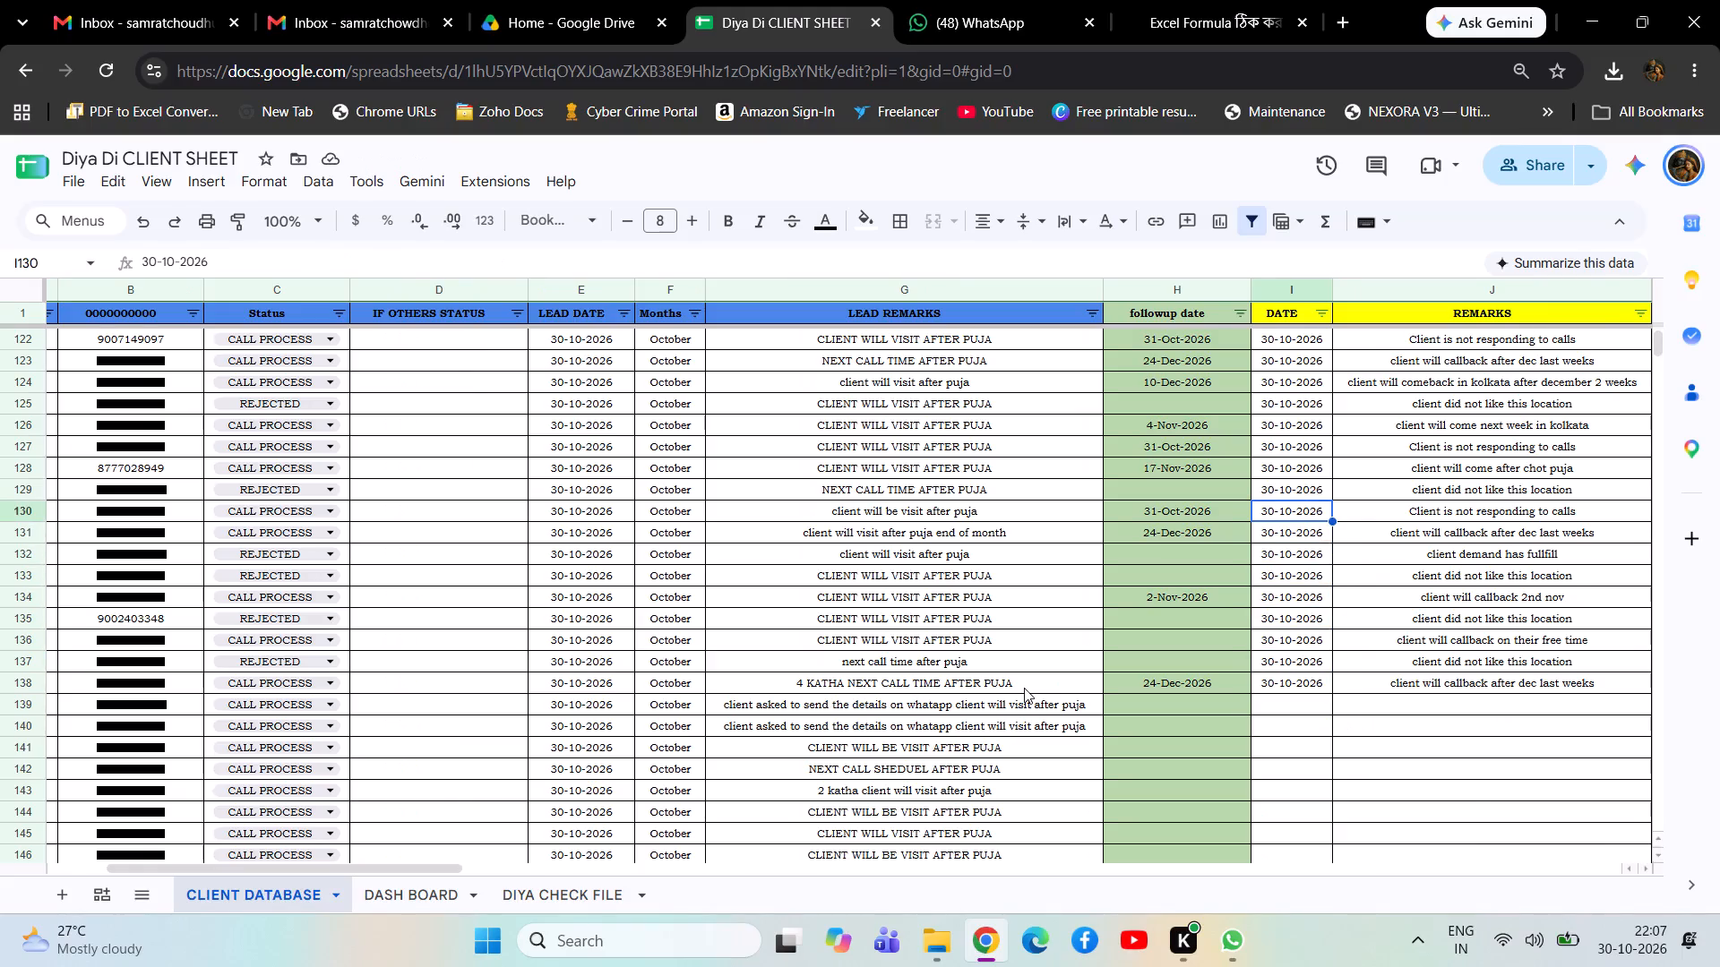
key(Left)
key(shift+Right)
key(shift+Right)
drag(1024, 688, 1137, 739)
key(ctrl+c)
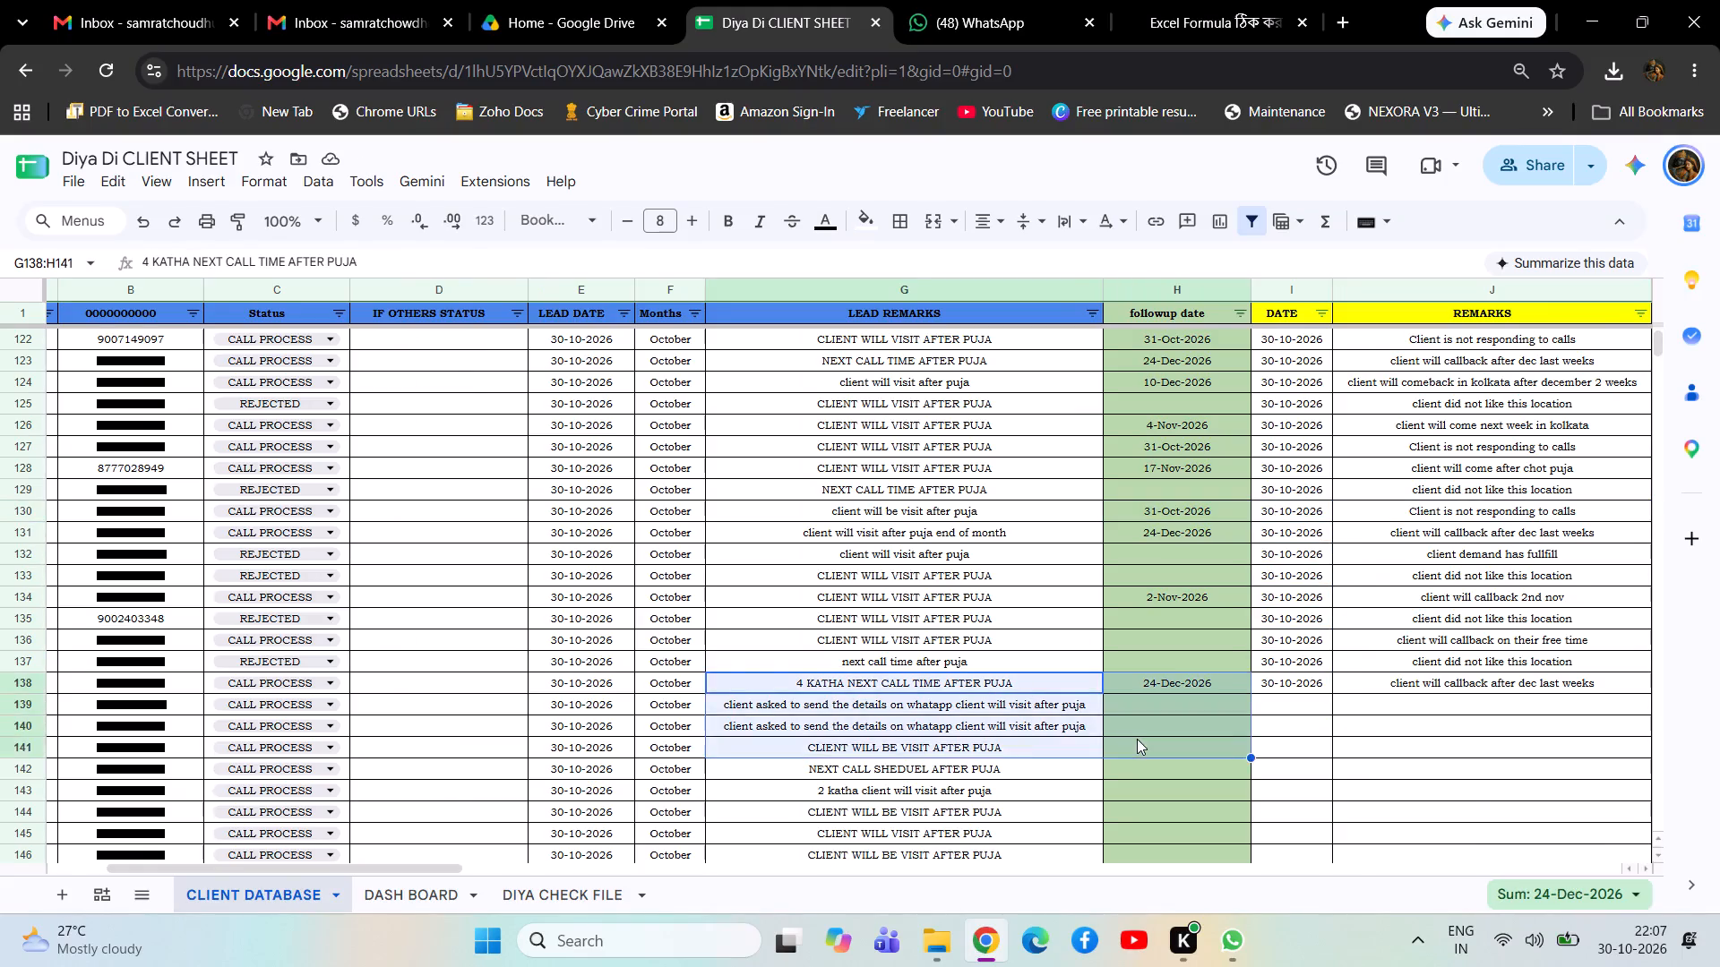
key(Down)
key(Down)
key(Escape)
Copy the followup date 31-Oct-2026, call date 30-10-2026 and remark "Client is not responding to calls" from H130:J130 into H139:J139.
key(Up)
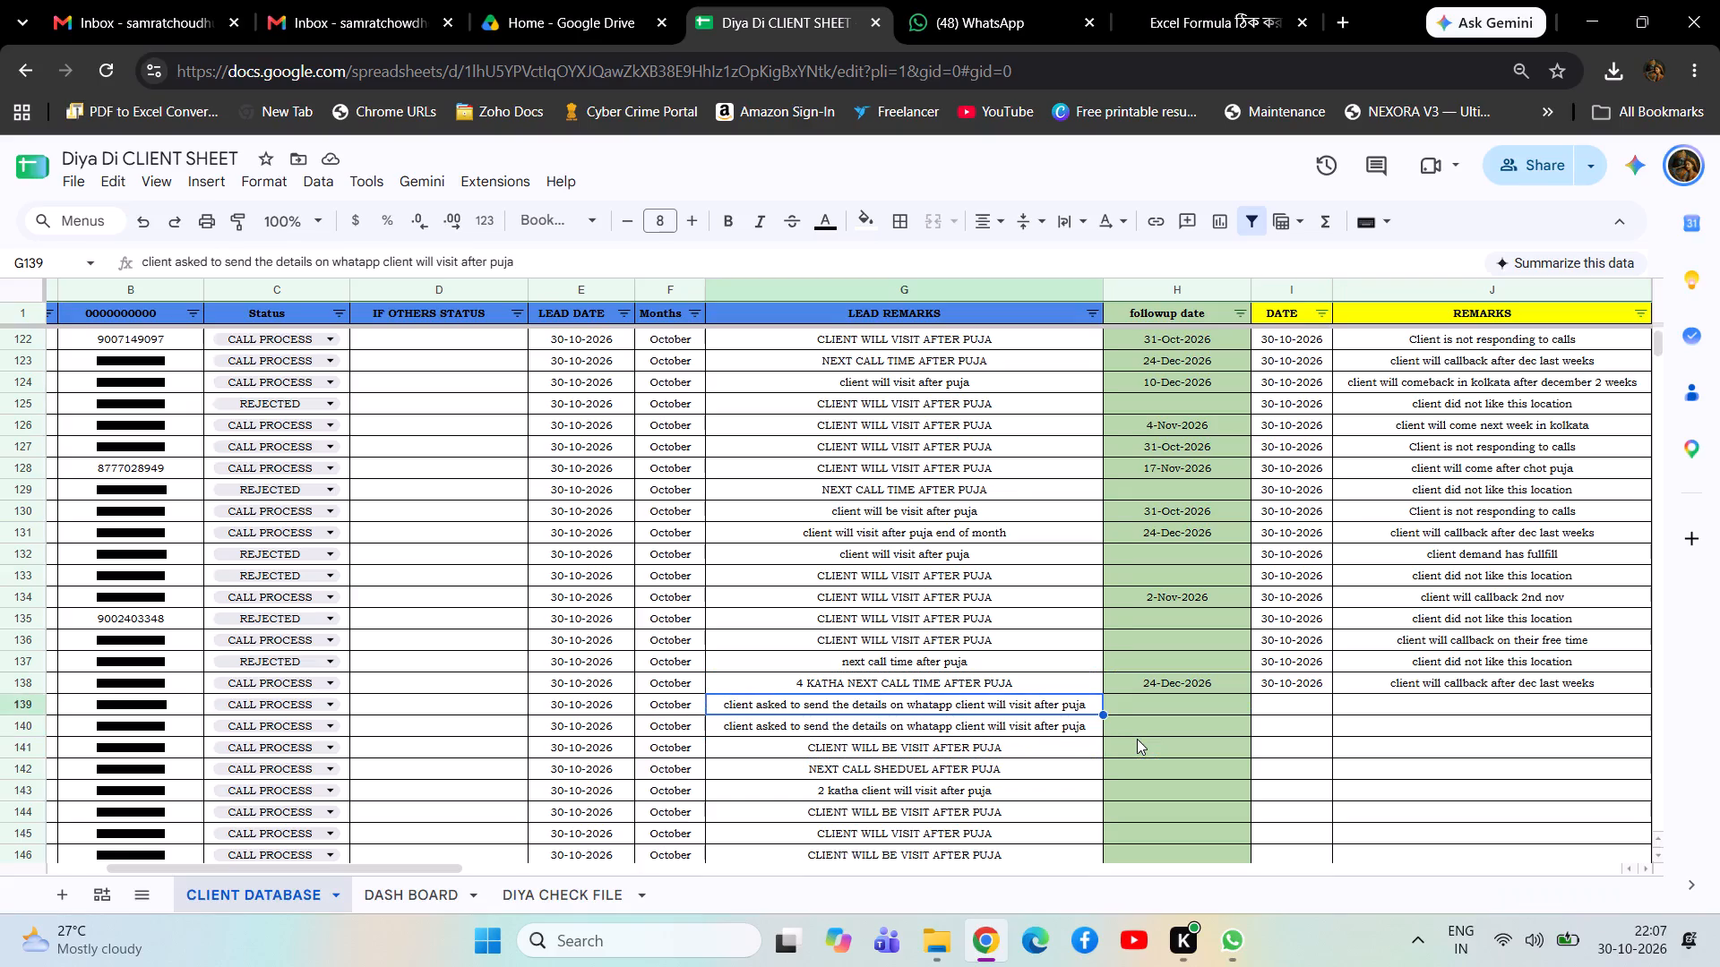
key(Up)
key(Up)
key(Up)
key(Up)
key(Up)
key(Up)
key(Up)
key(Up)
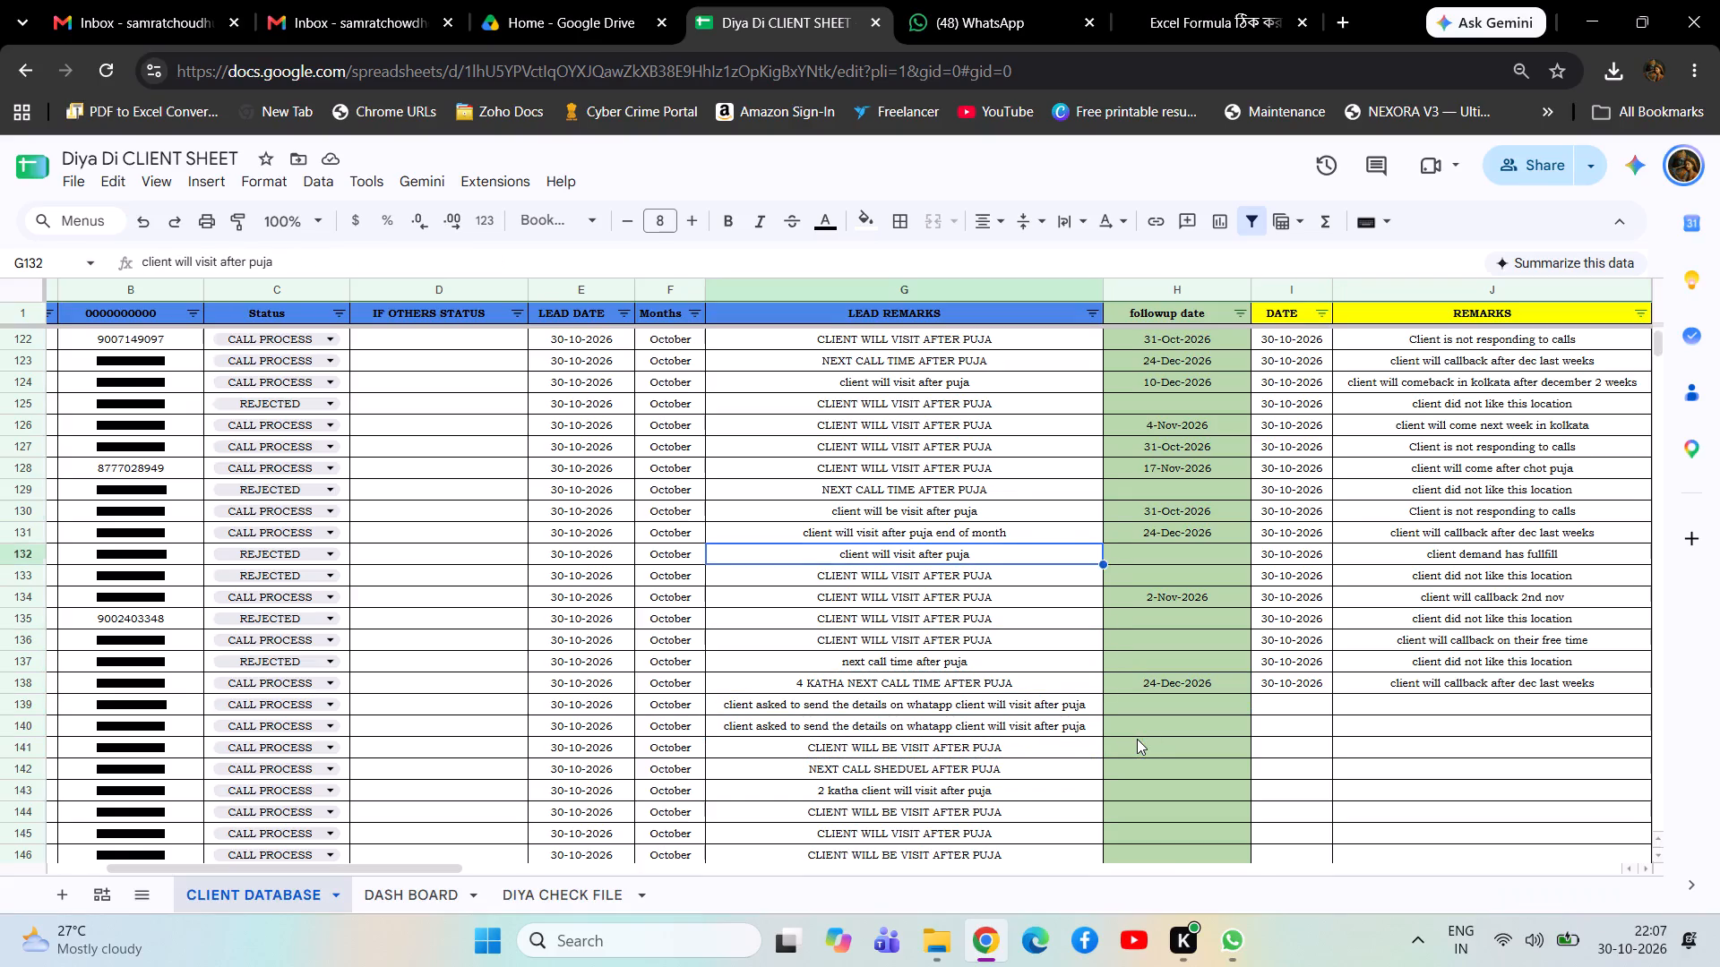
key(Up)
key(Right)
key(shift+Right)
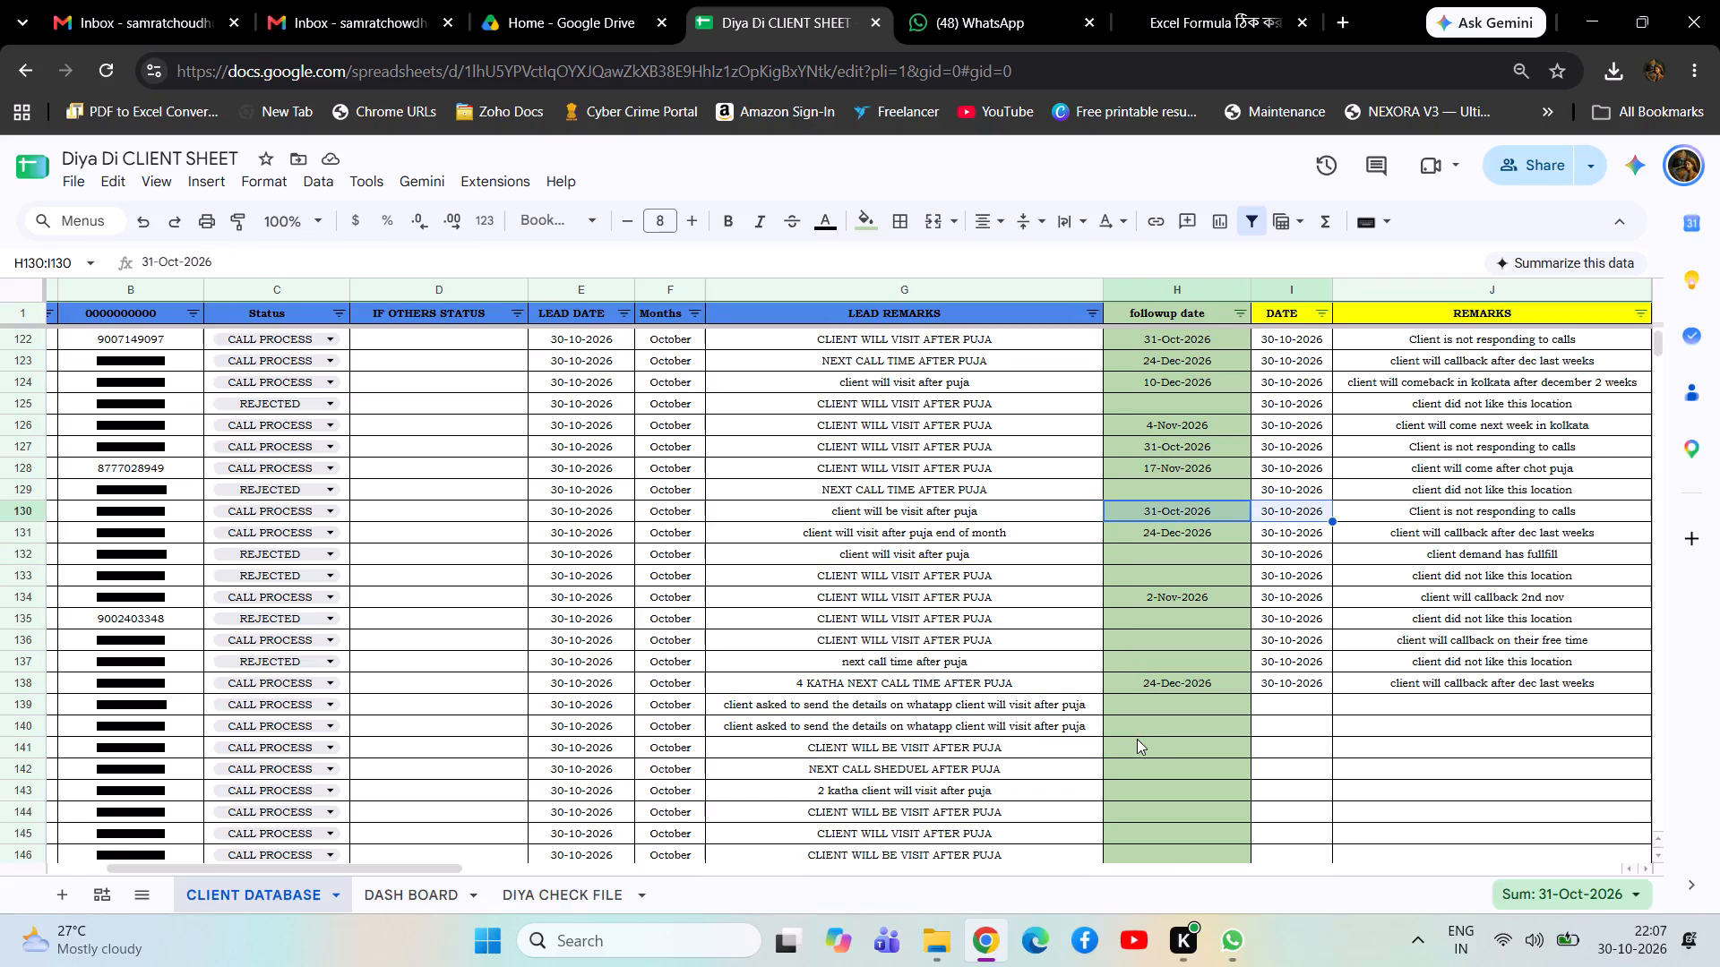
key(shift+Right)
key(ctrl+c)
key(Down)
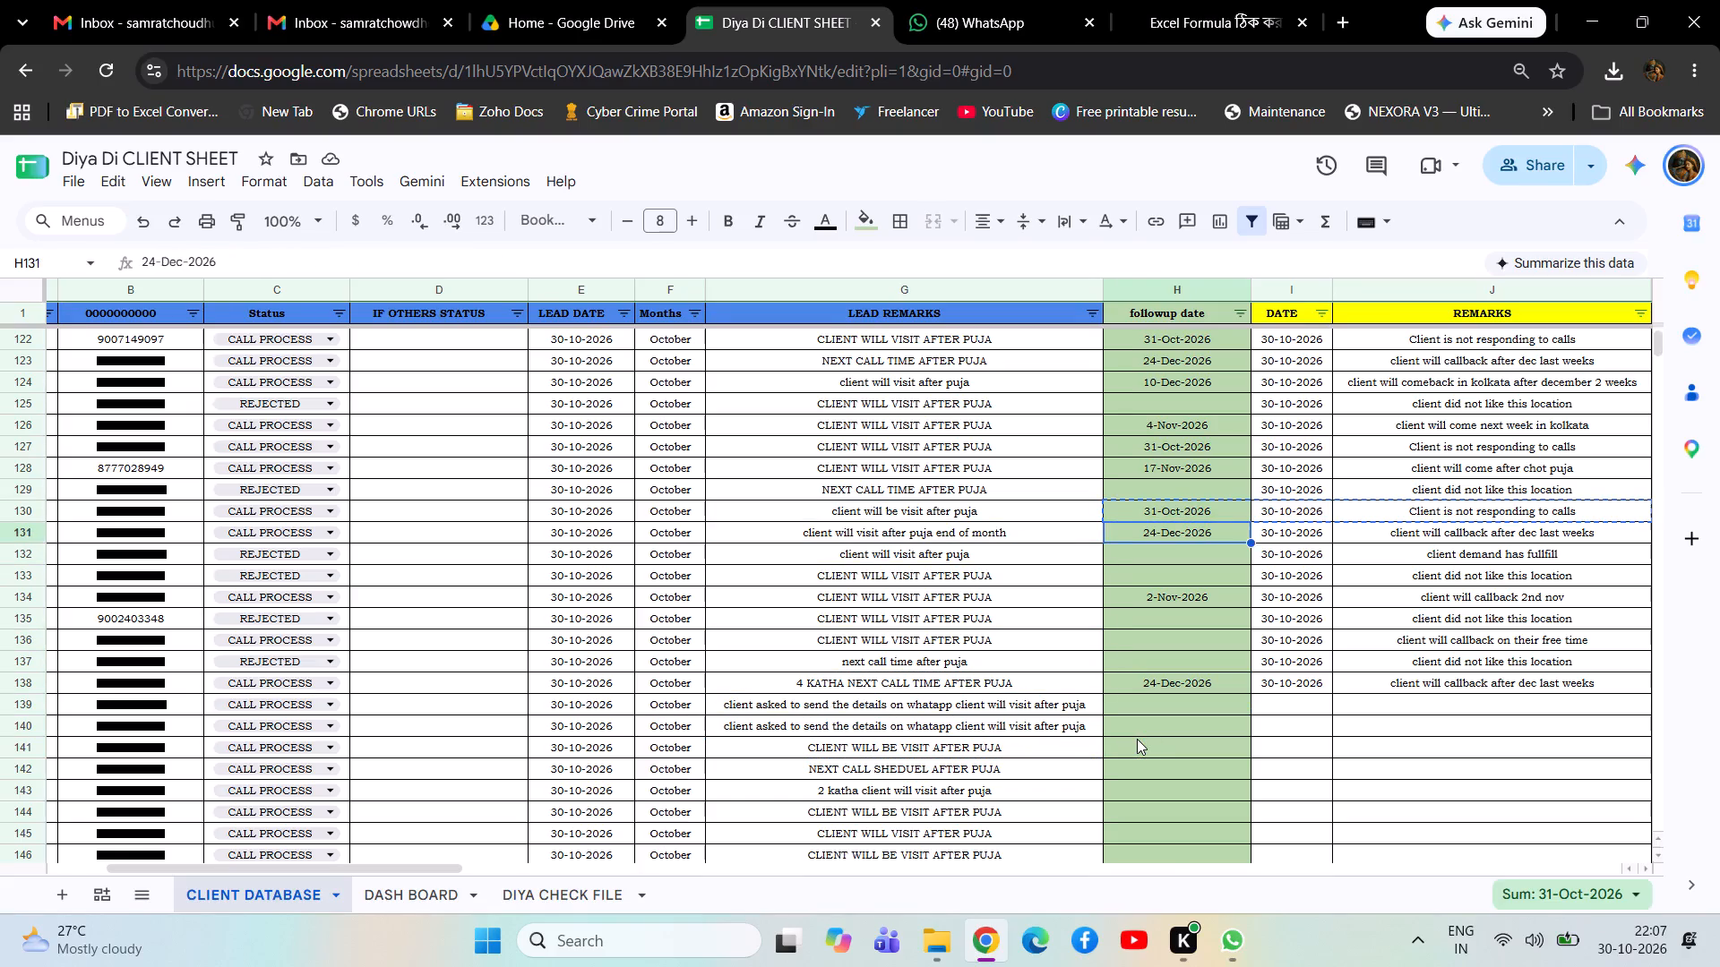
key(Down)
key(Down)
key(Down)
key(Down)
key(Down)
key(Down)
key(Down)
key(Down)
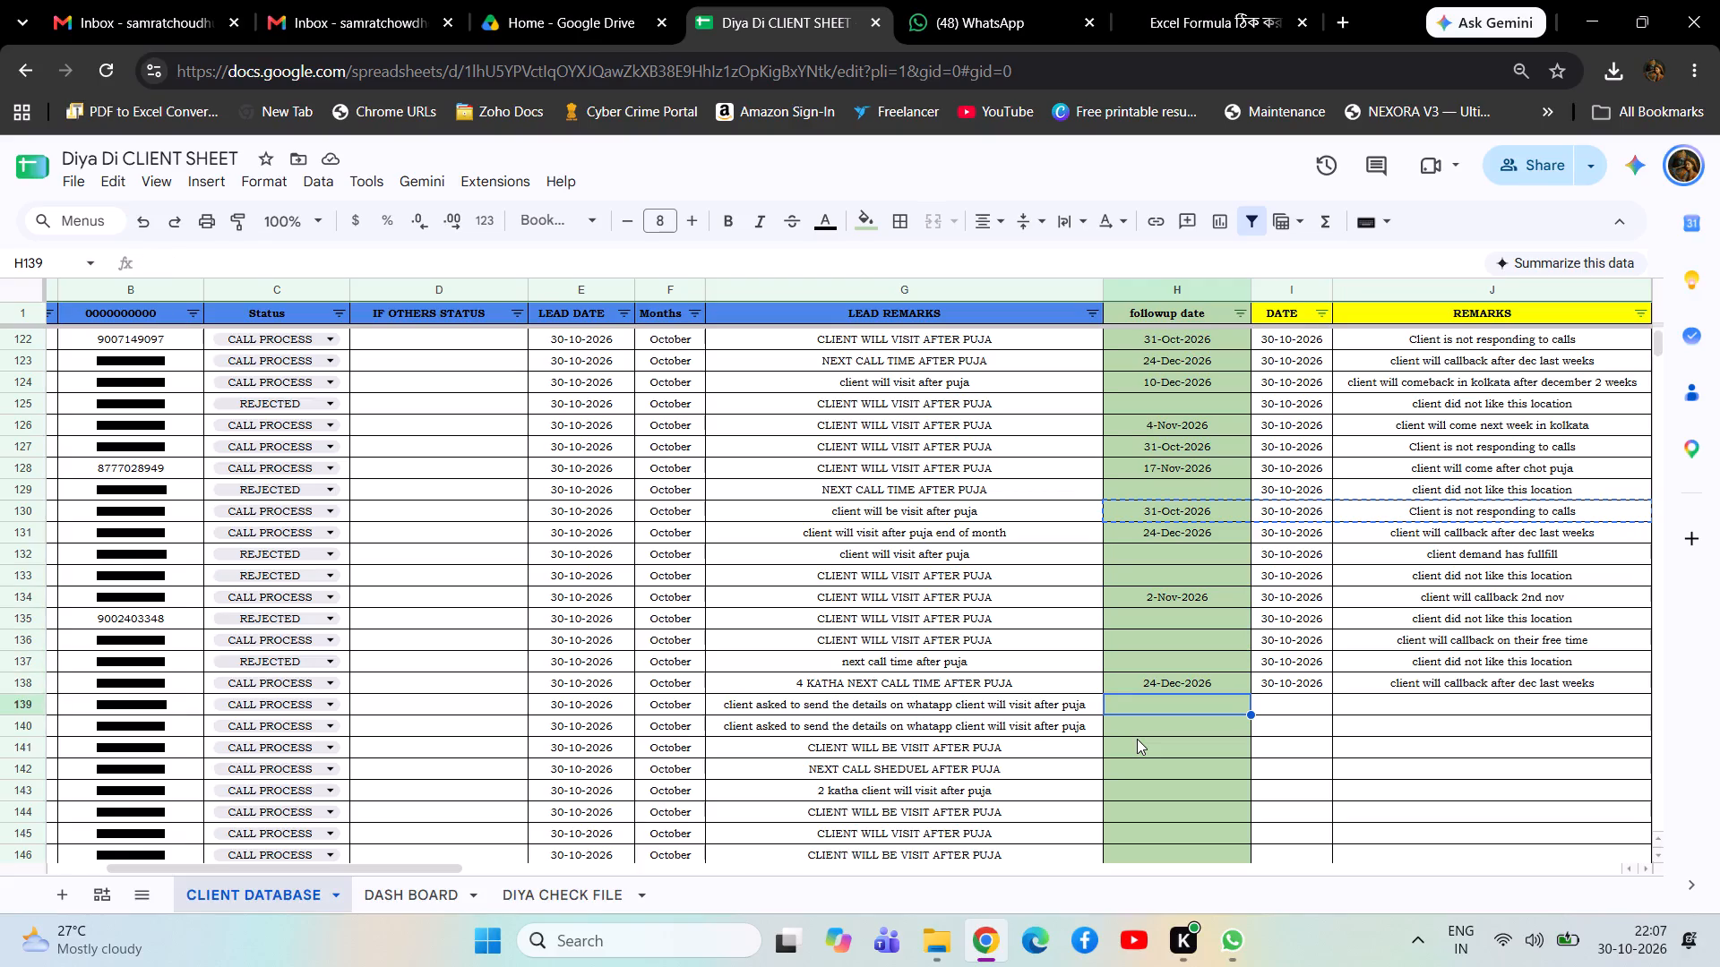
key(ctrl+v)
Review row 139 from the lead's name and number across to its call date and remarks.
key(Left)
key(Left)
key(Left)
key(Left)
key(Left)
key(Left)
key(Left)
key(Left)
key(Left)
key(Left)
key(Left)
key(Left)
key(Left)
key(Left)
key(Left)
key(Left)
key(Left)
key(Left)
key(Left)
key(Left)
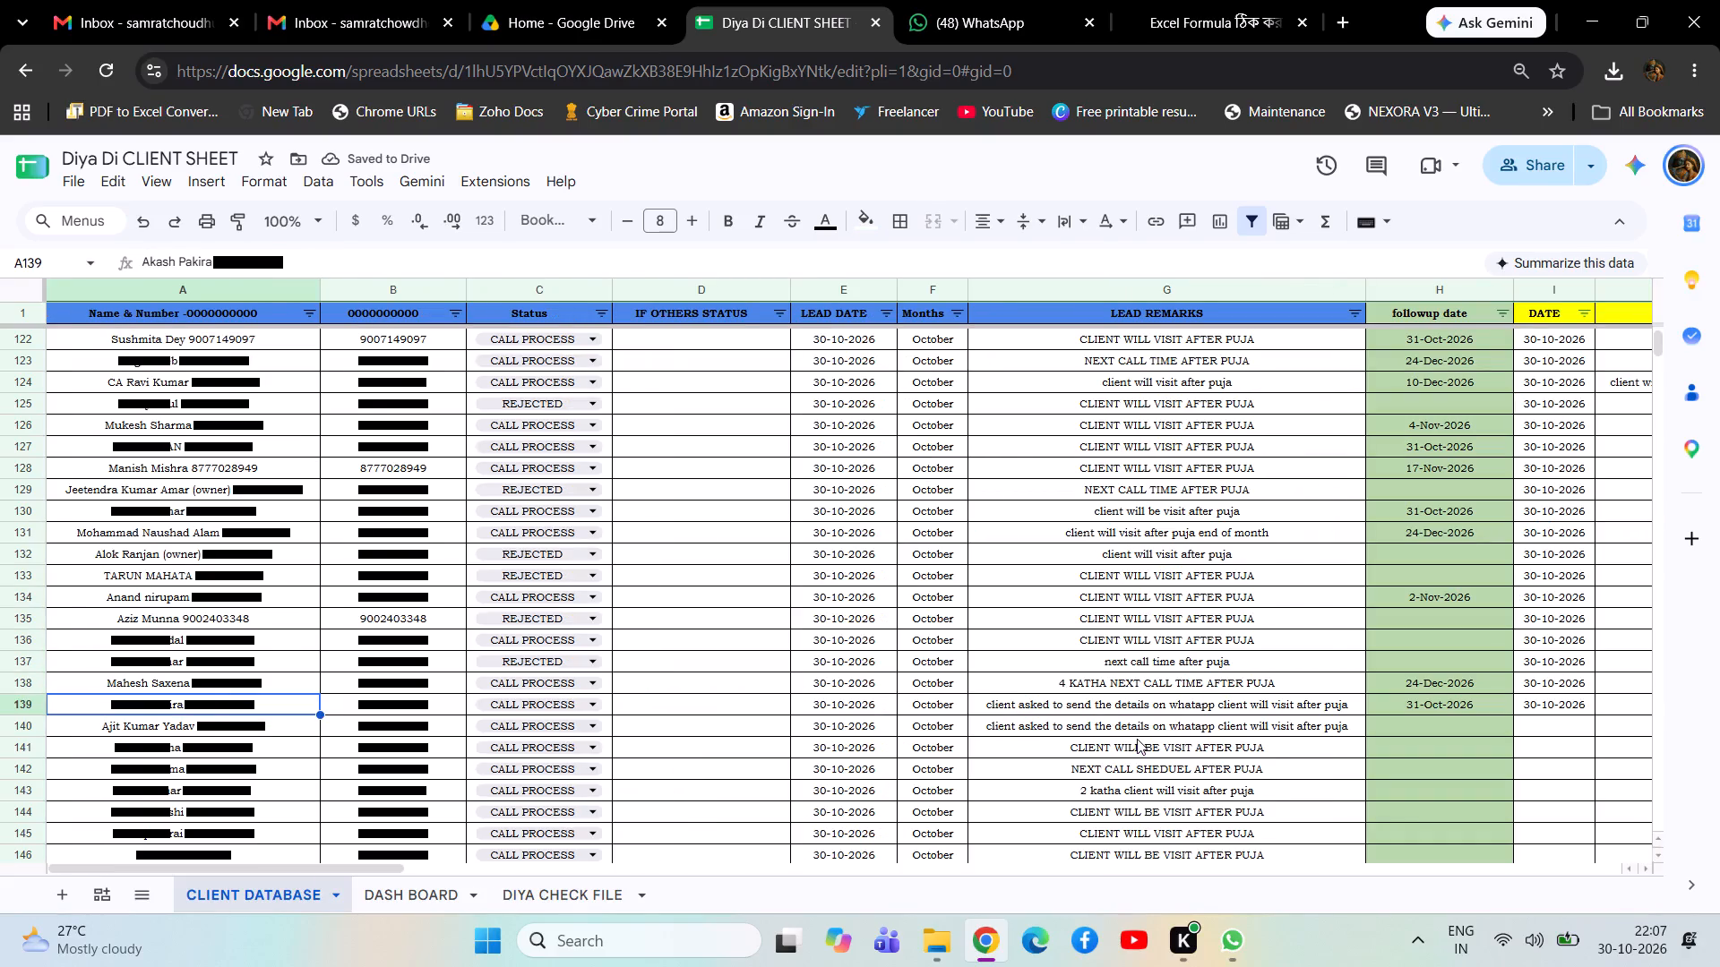
key(Right)
key(Right)
key(Right)
key(Right)
key(Right)
key(Right)
key(Right)
key(Right)
key(Right)
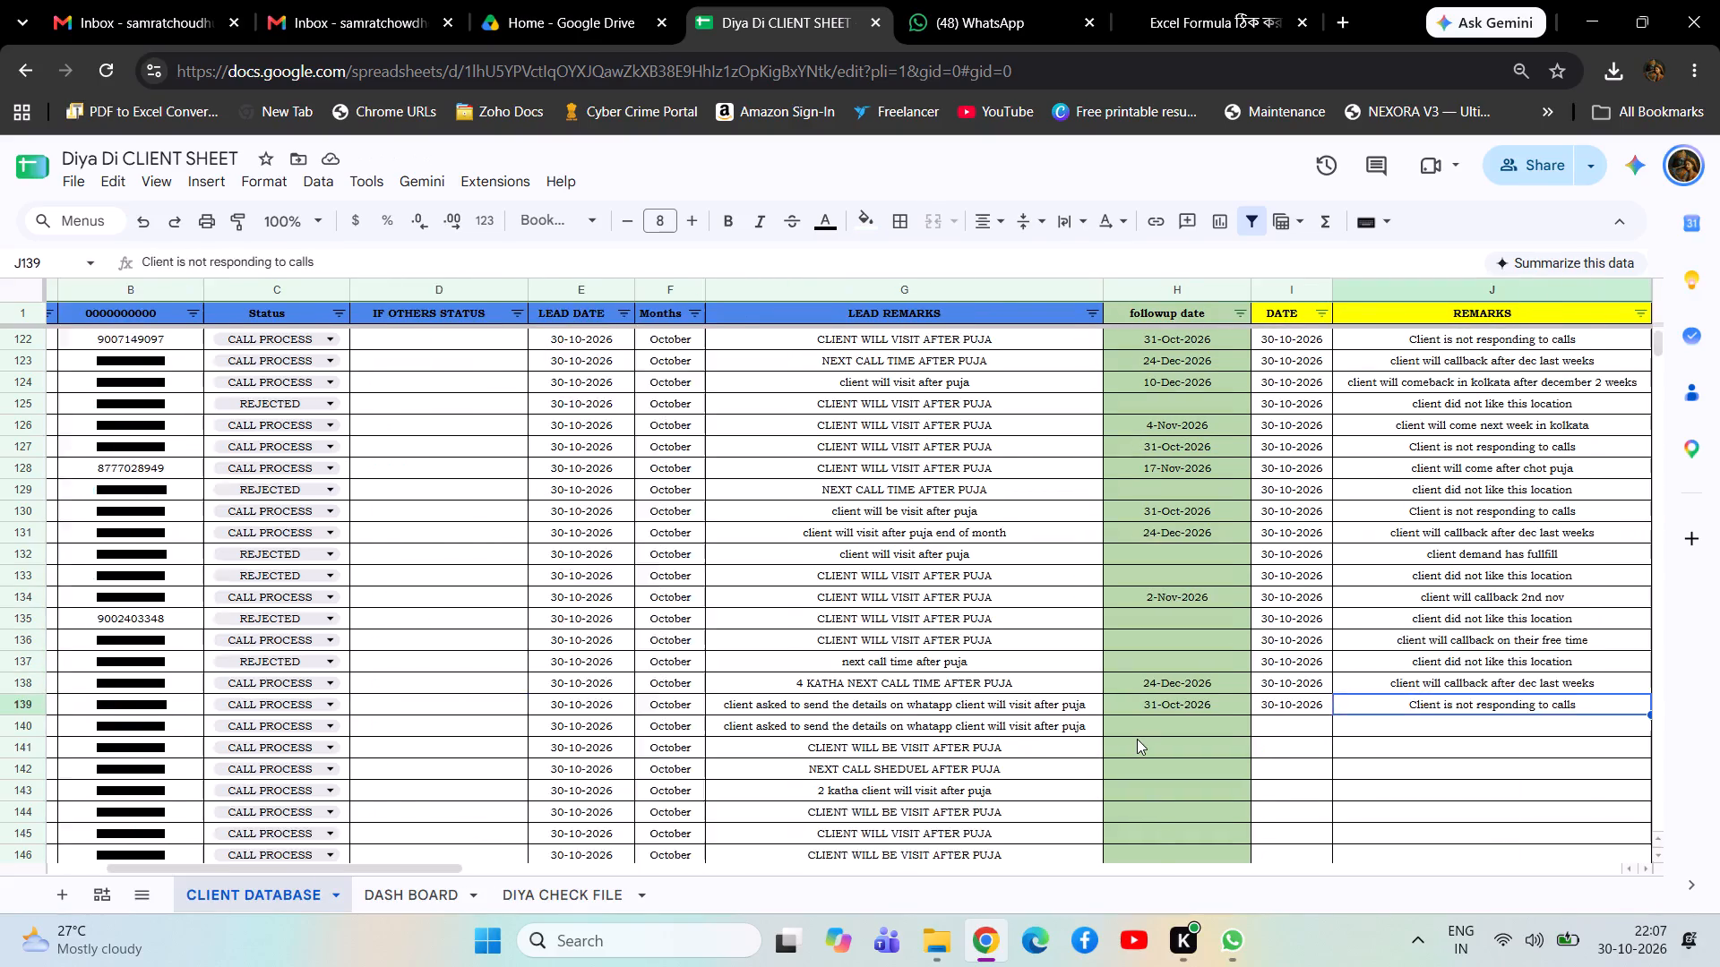
key(Right)
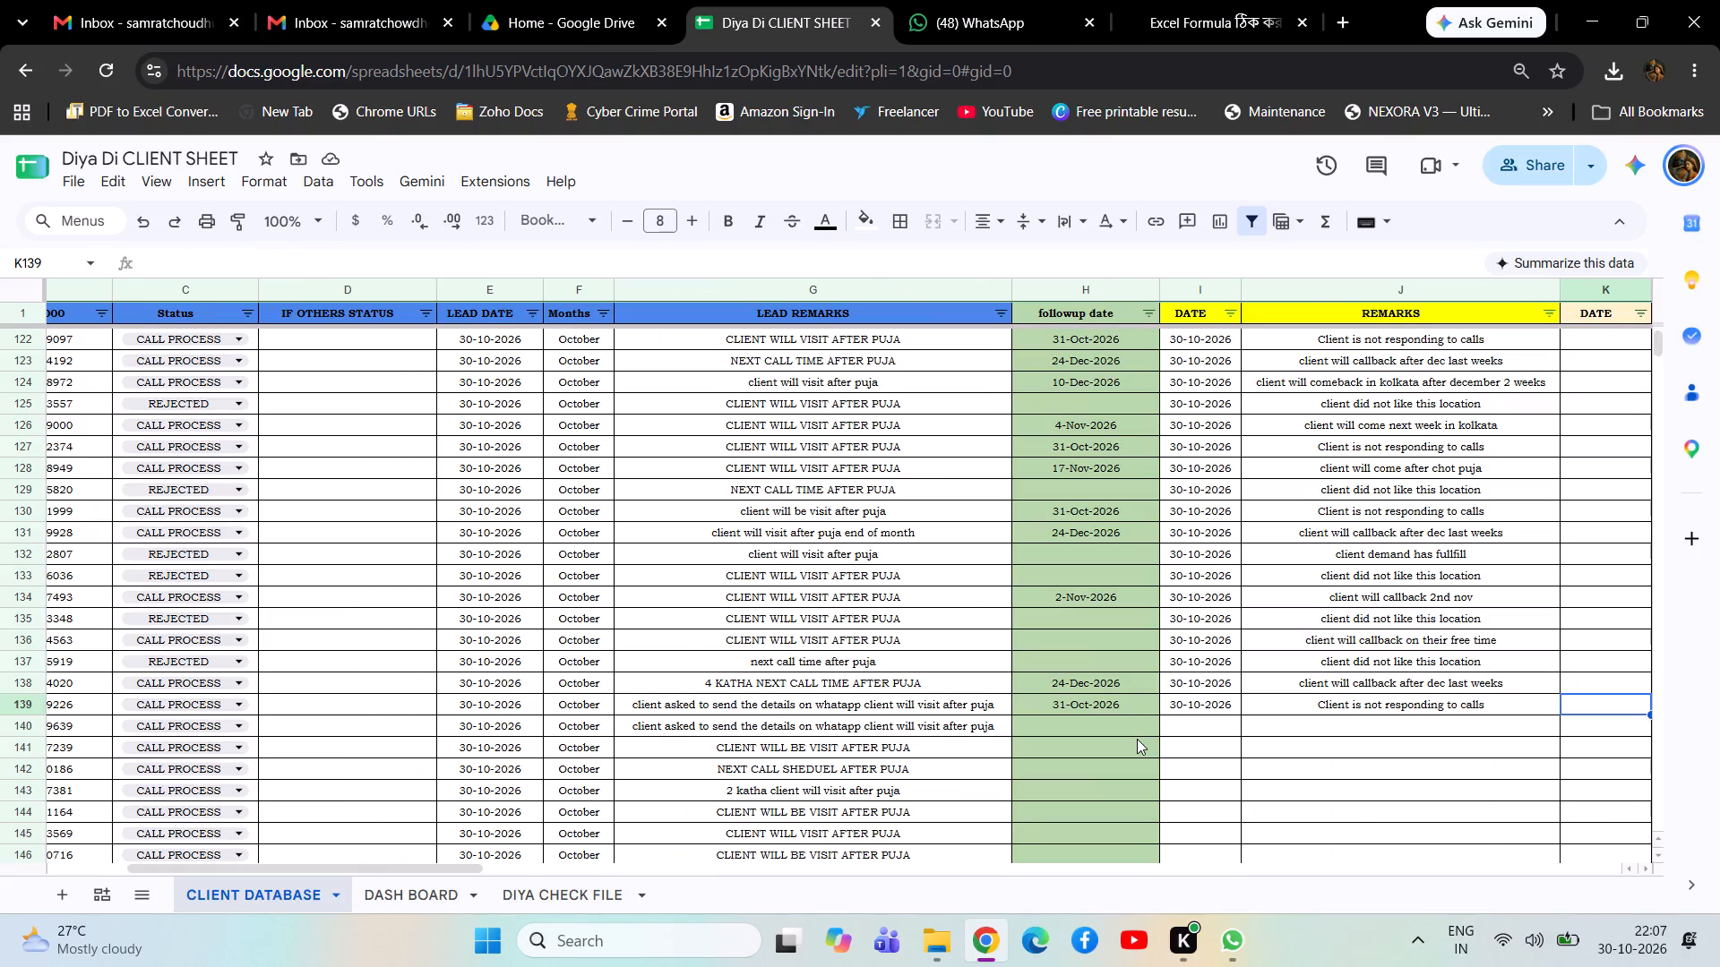
Look up the name and phone number of the lead in row 140, column A.
key(Down)
key(Left)
key(Left)
key(Left)
key(Left)
key(Left)
key(Left)
key(Left)
key(Left)
key(Left)
key(Left)
key(Left)
key(Left)
key(Left)
key(Left)
key(Left)
key(Left)
key(Left)
key(Left)
key(Left)
key(Left)
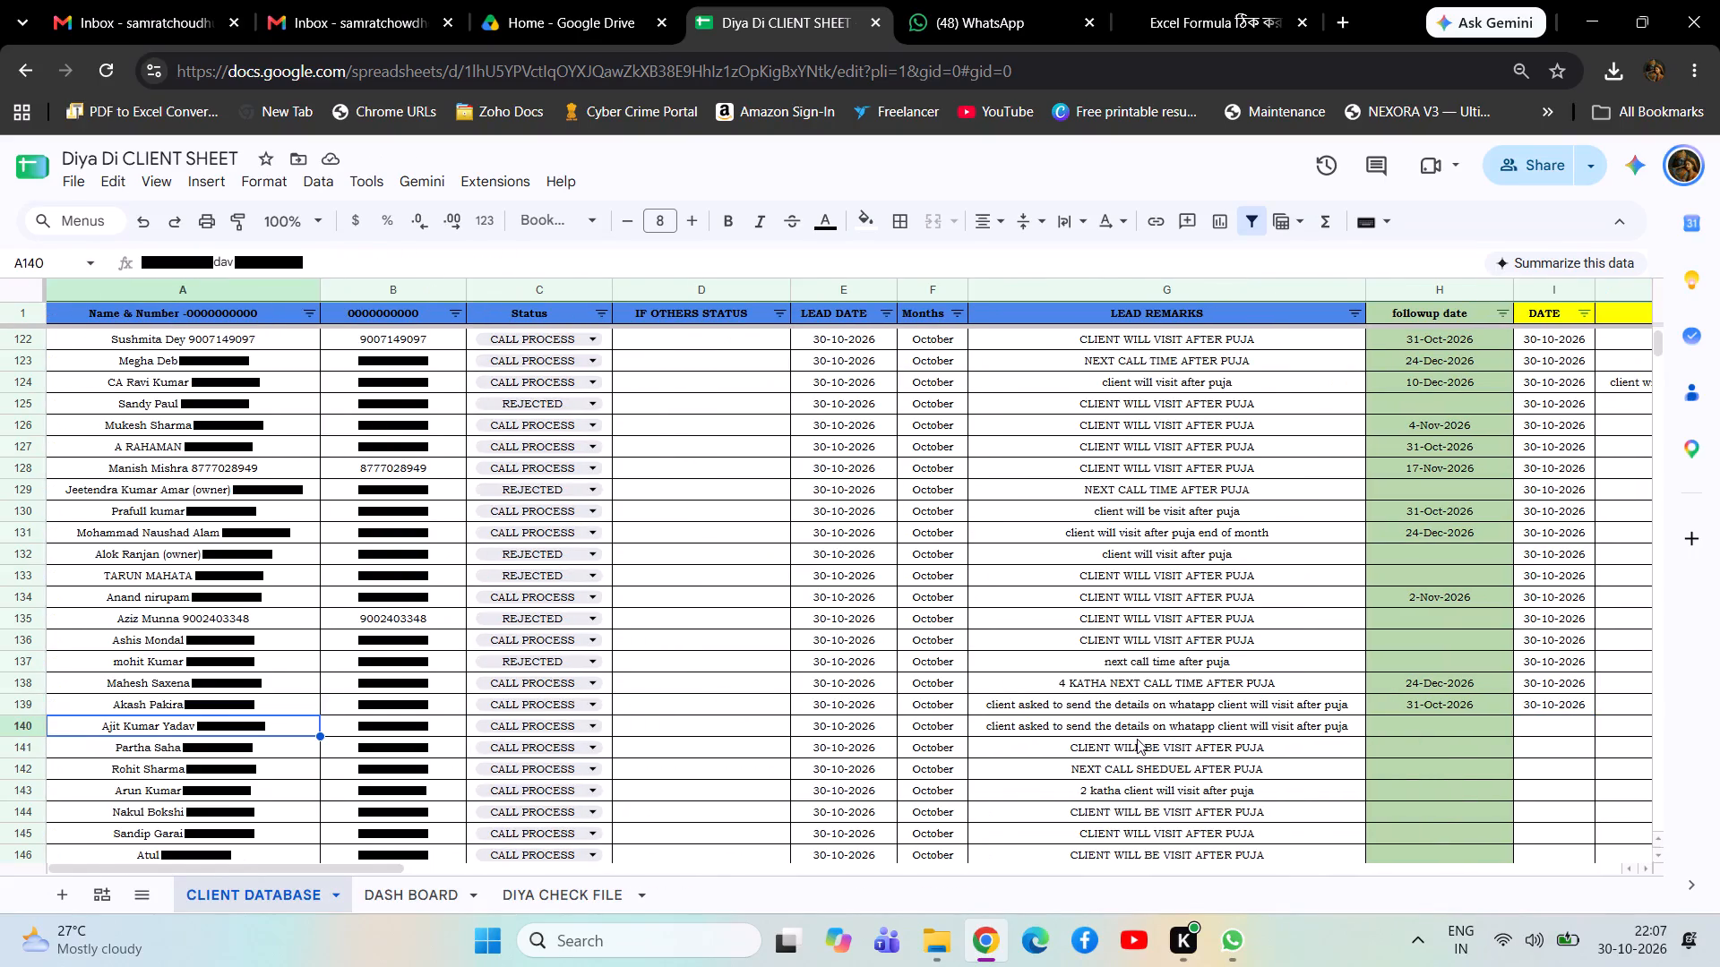
Check row 140 across from the lead's name and number through status and lead remarks to its call remarks cell.
key(Right)
key(Right)
key(Right)
key(Right)
key(Right)
key(Right)
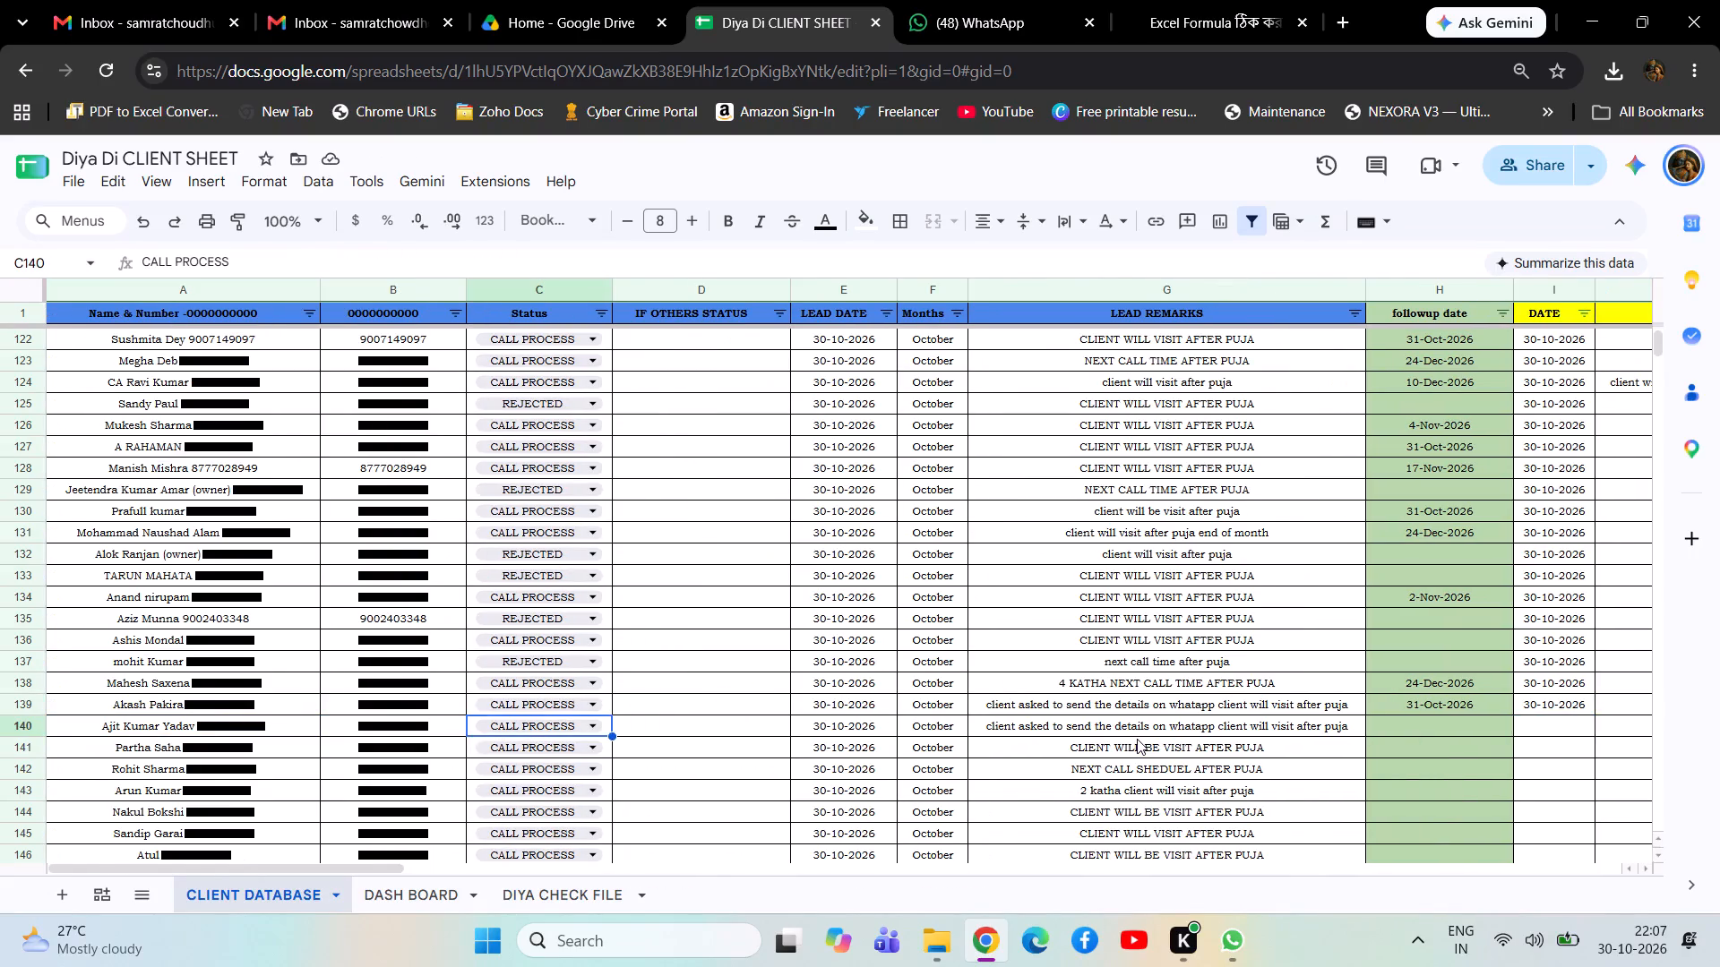
key(Right)
key(Right)
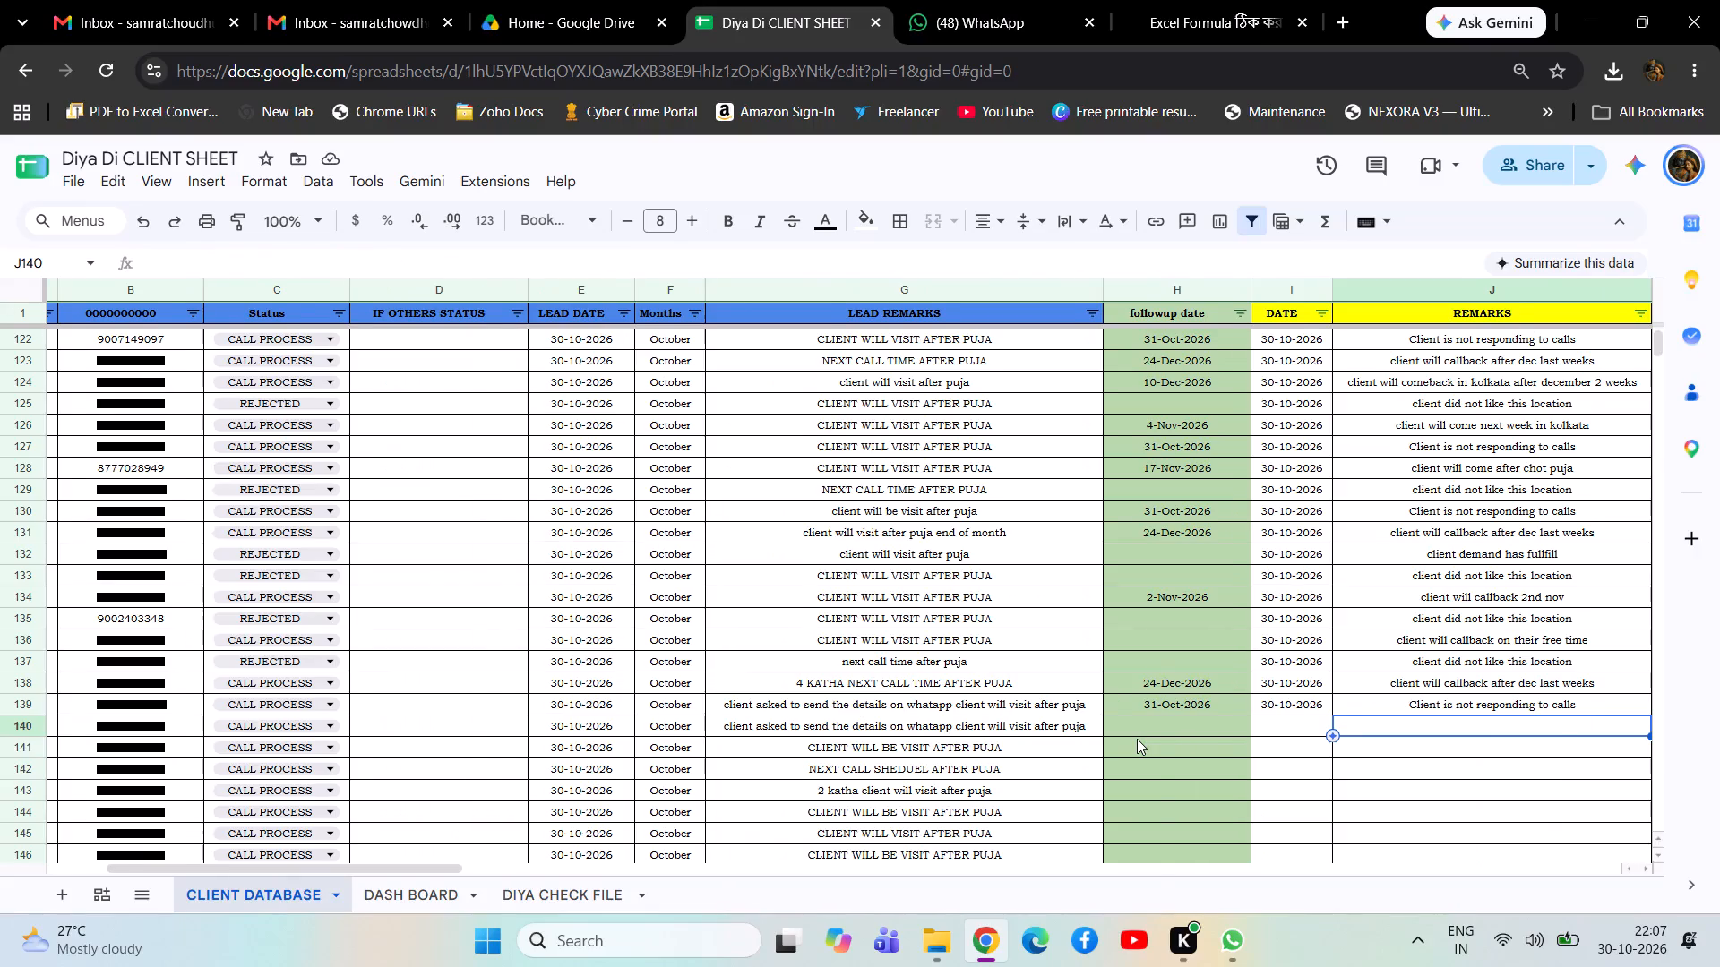
key(Right)
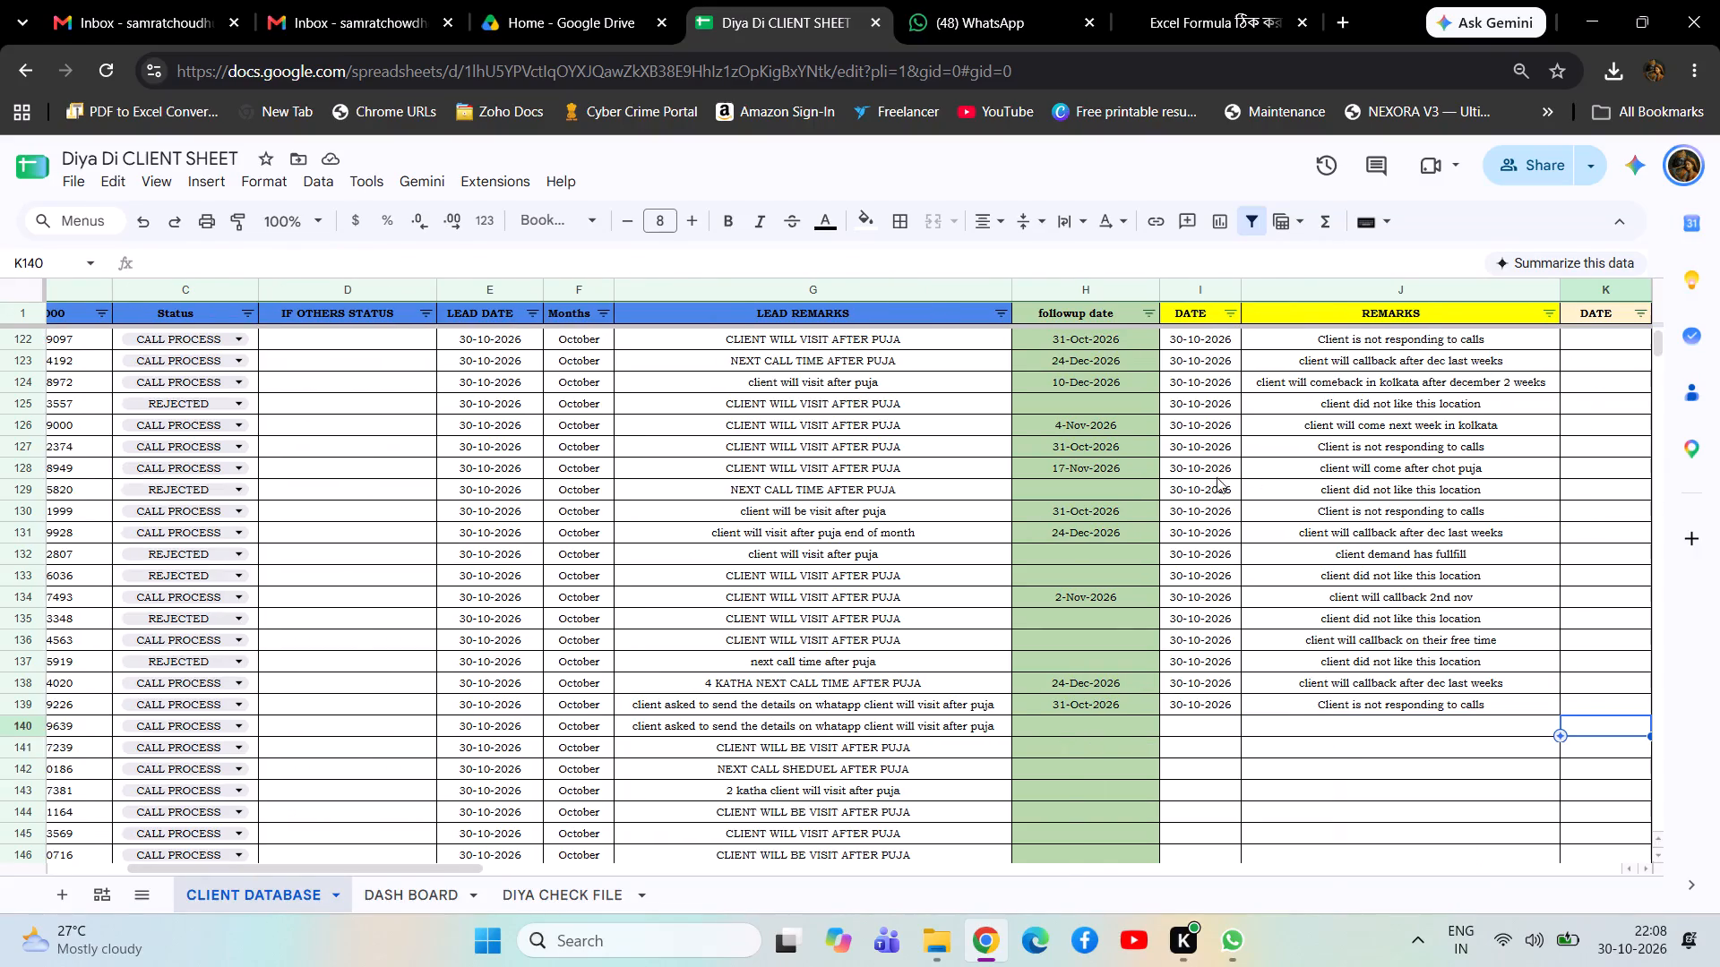
Copy the followup date 17-Nov-2026, call date 30-10-2026 and remark "client will come after chot puja" from H128:J128 into H140:J140.
click(1102, 472)
key(Insert)
key(Insert)
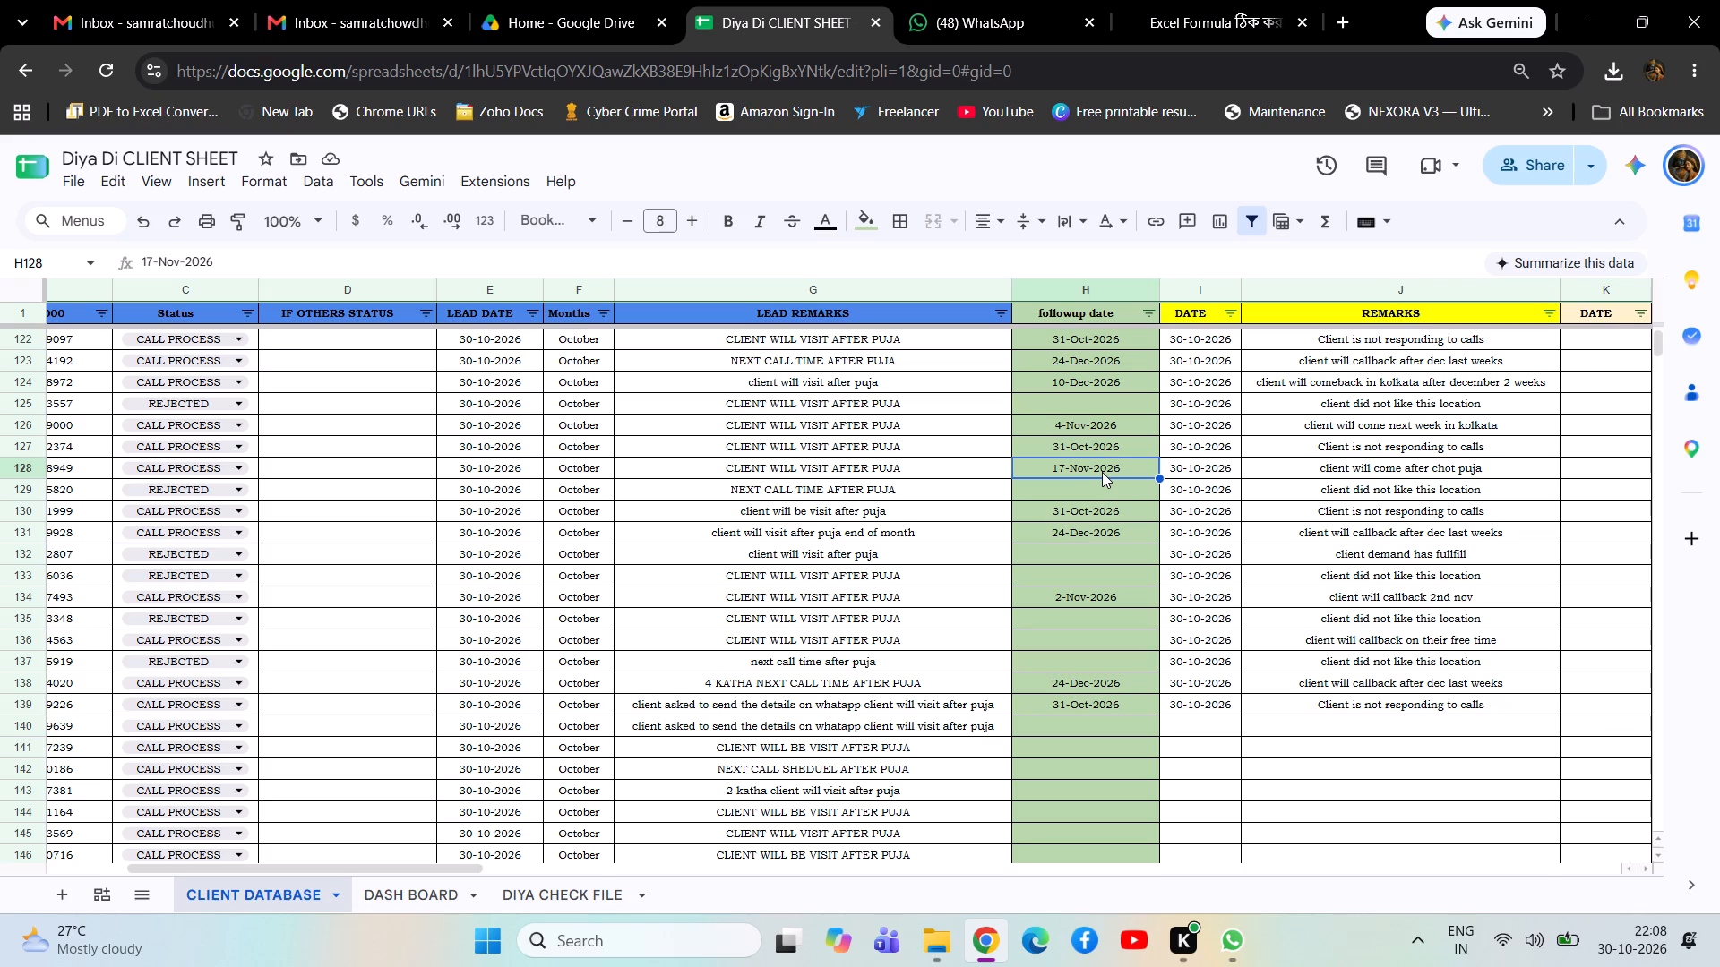
key(shift+Right)
key(shift+Right)
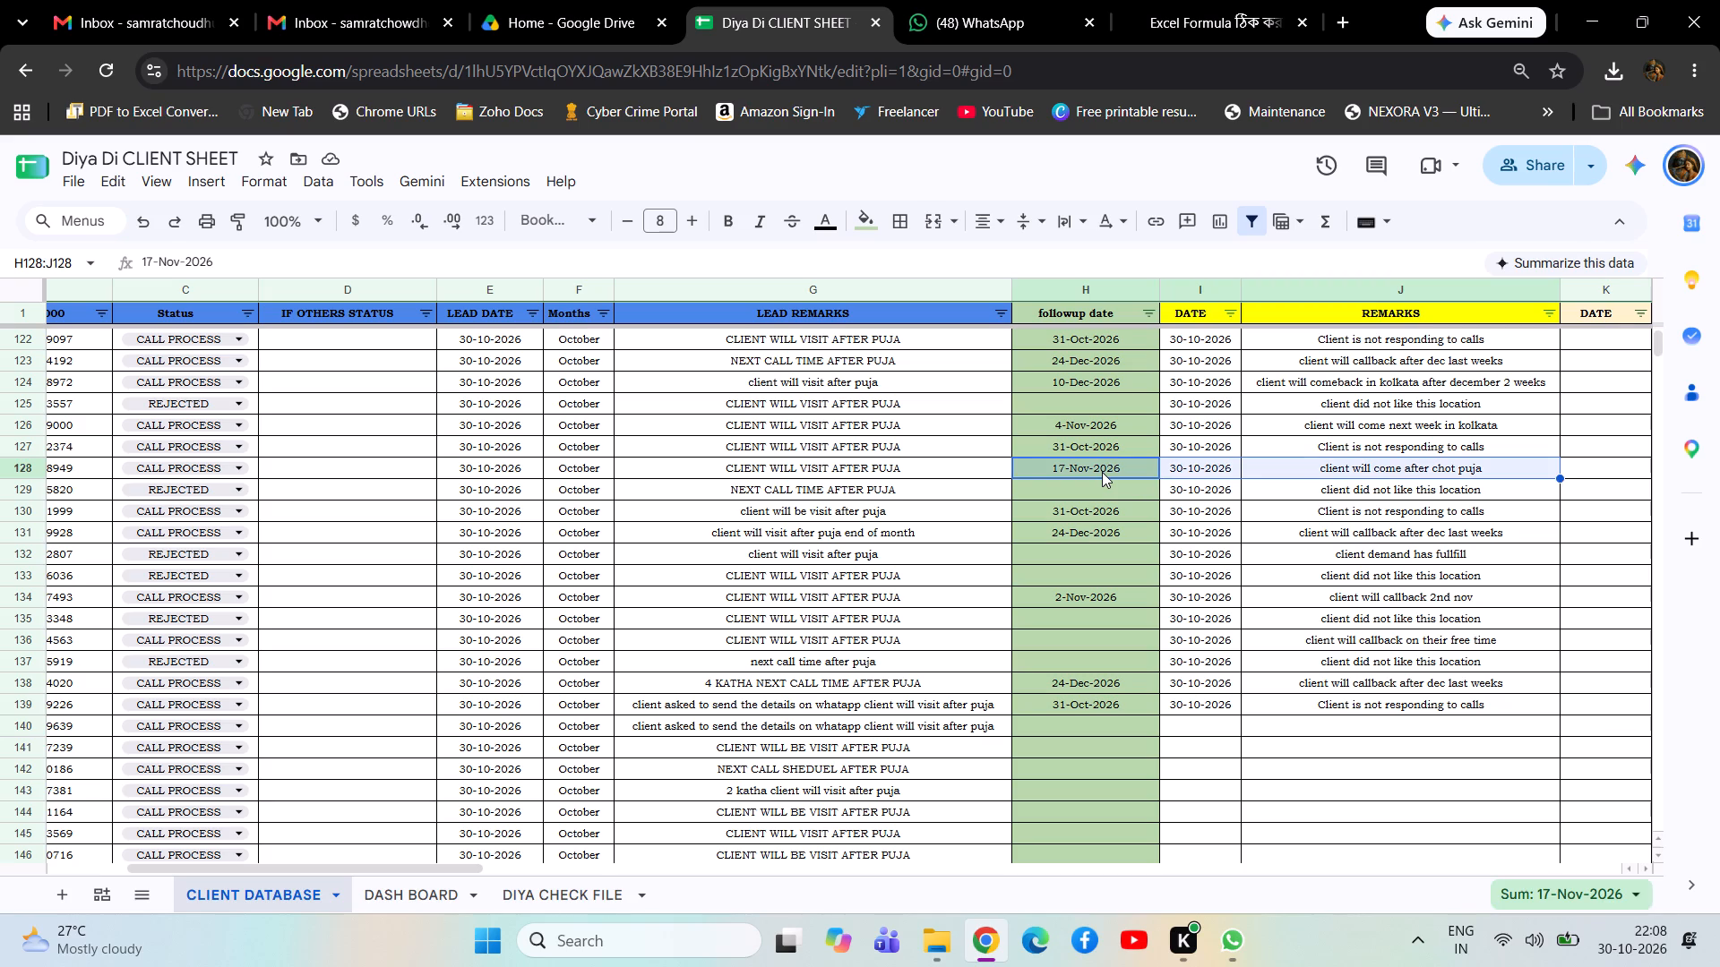
key(ctrl+c)
key(Down)
key(Down)
key(Down)
key(Down)
key(Down)
key(Down)
key(Down)
key(Down)
key(Down)
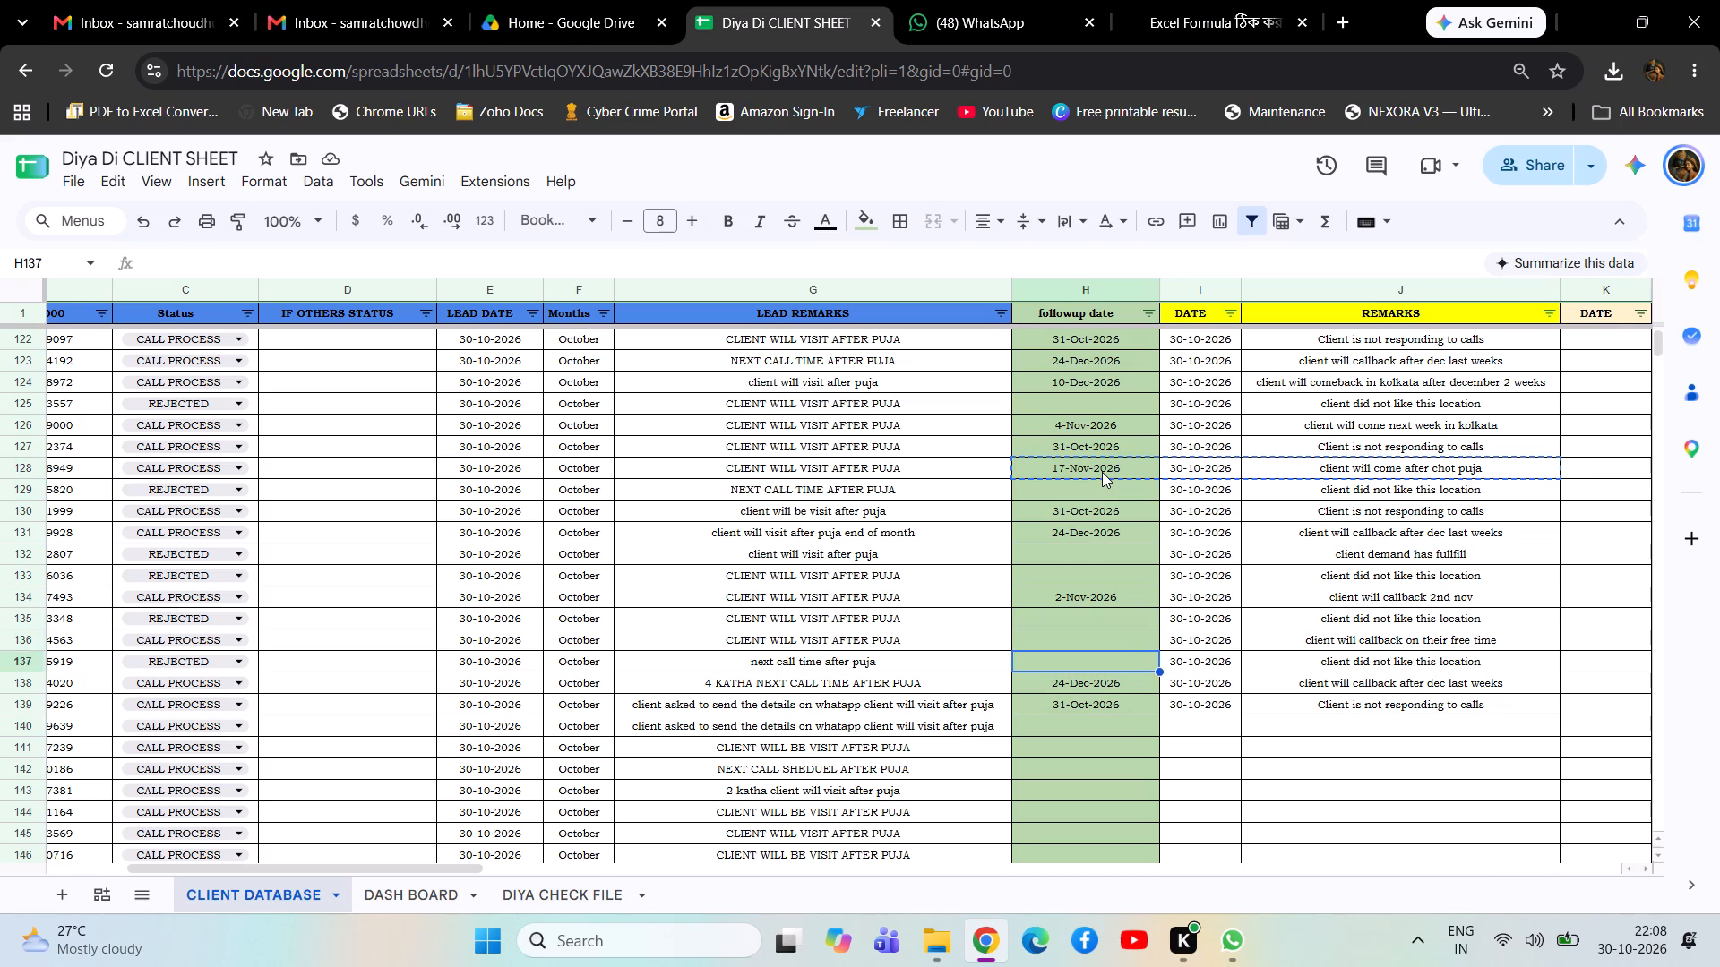
key(Down)
key(Down)
key(Down)
key(ctrl+v)
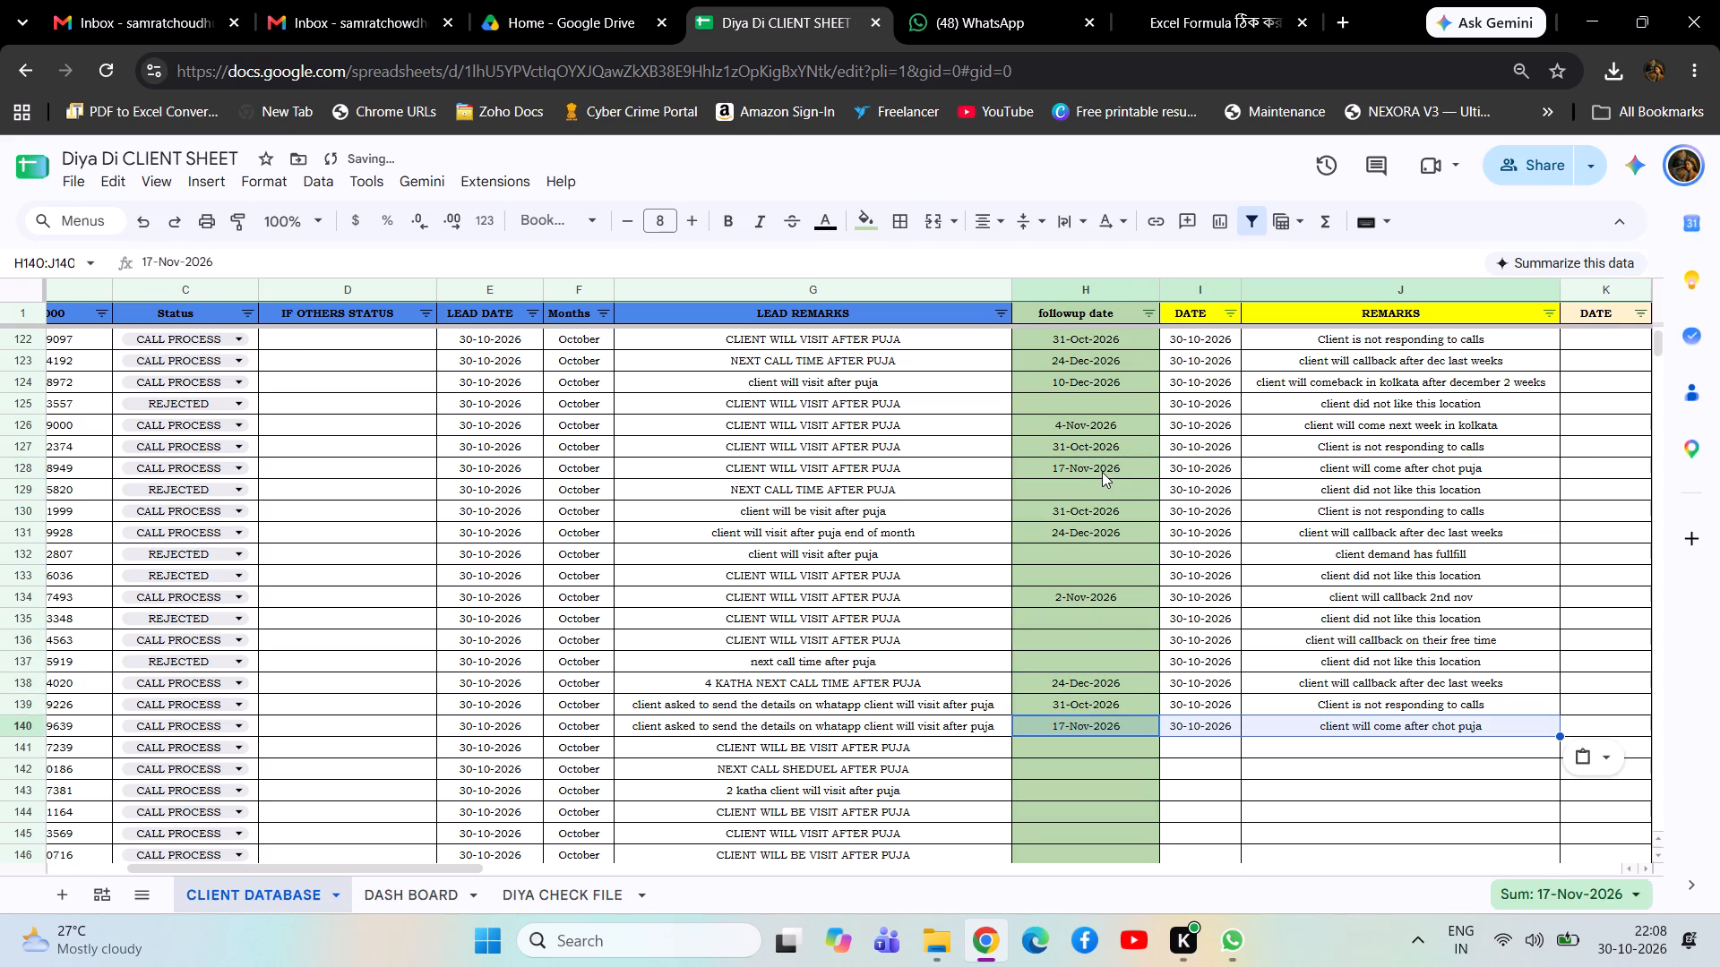
Look up the lead's name and number in row 141, and check the row across to its call remarks cell.
key(Down)
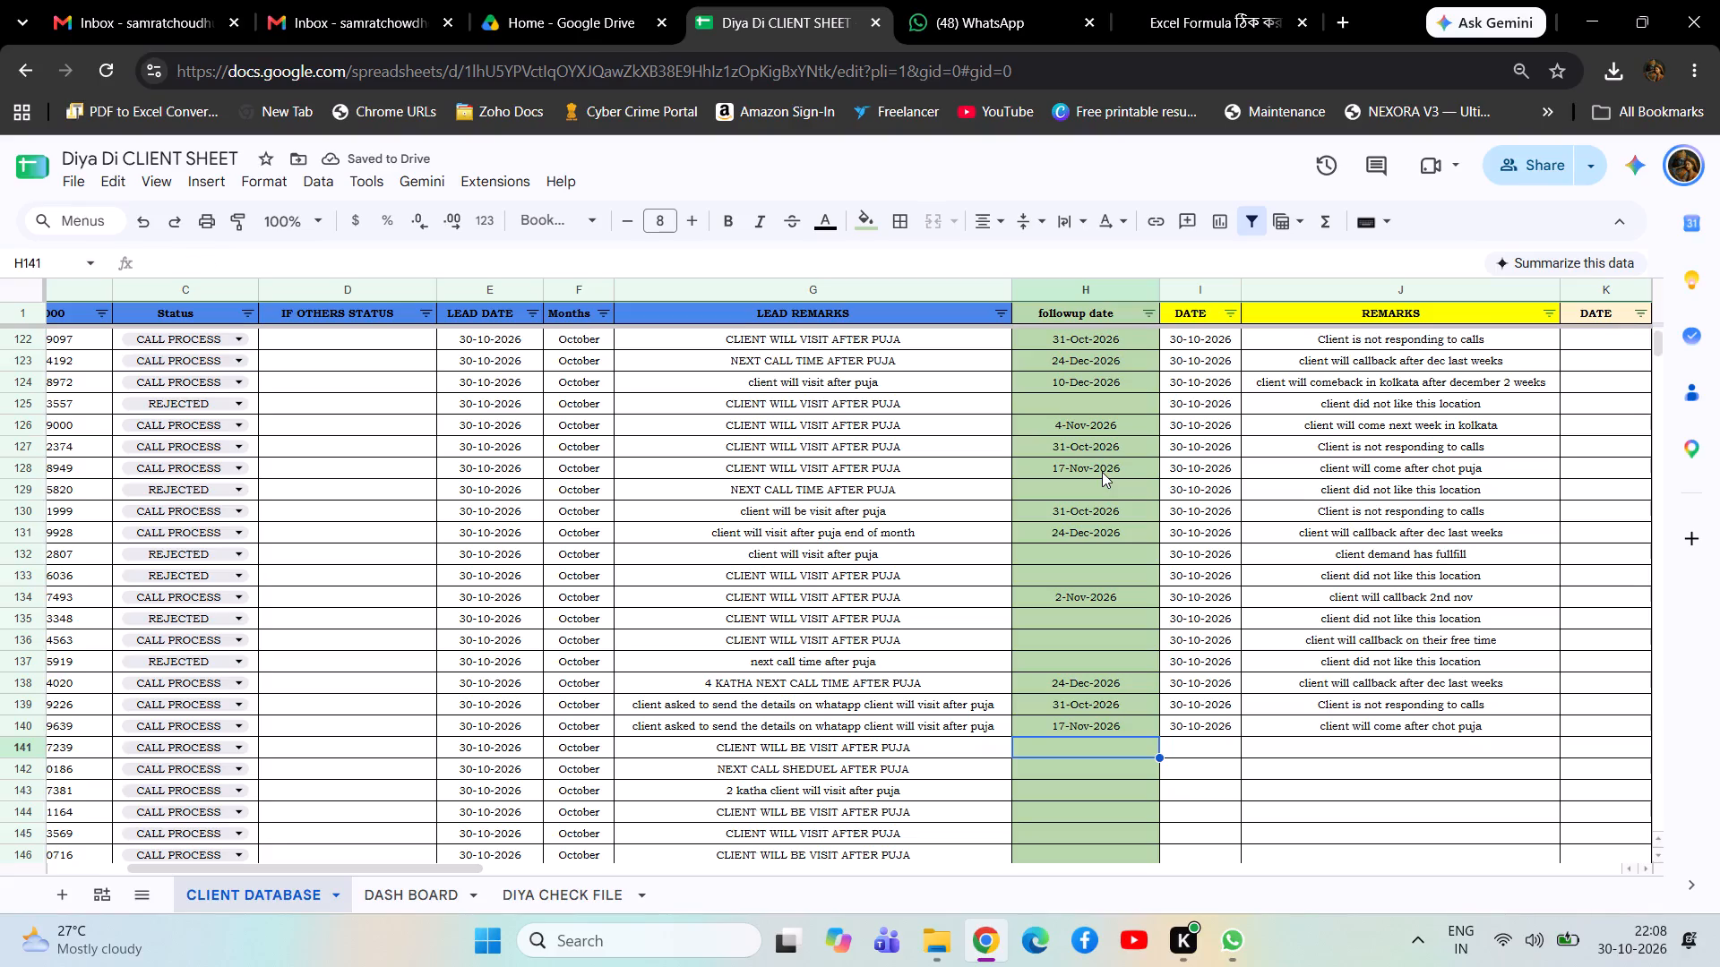
key(Left)
key(Left)
key(Left)
key(Left)
key(Left)
key(Left)
key(Left)
key(Left)
key(Left)
key(Left)
key(Left)
key(Left)
key(Left)
key(Left)
key(Left)
key(Left)
key(Left)
key(Left)
key(Left)
key(Left)
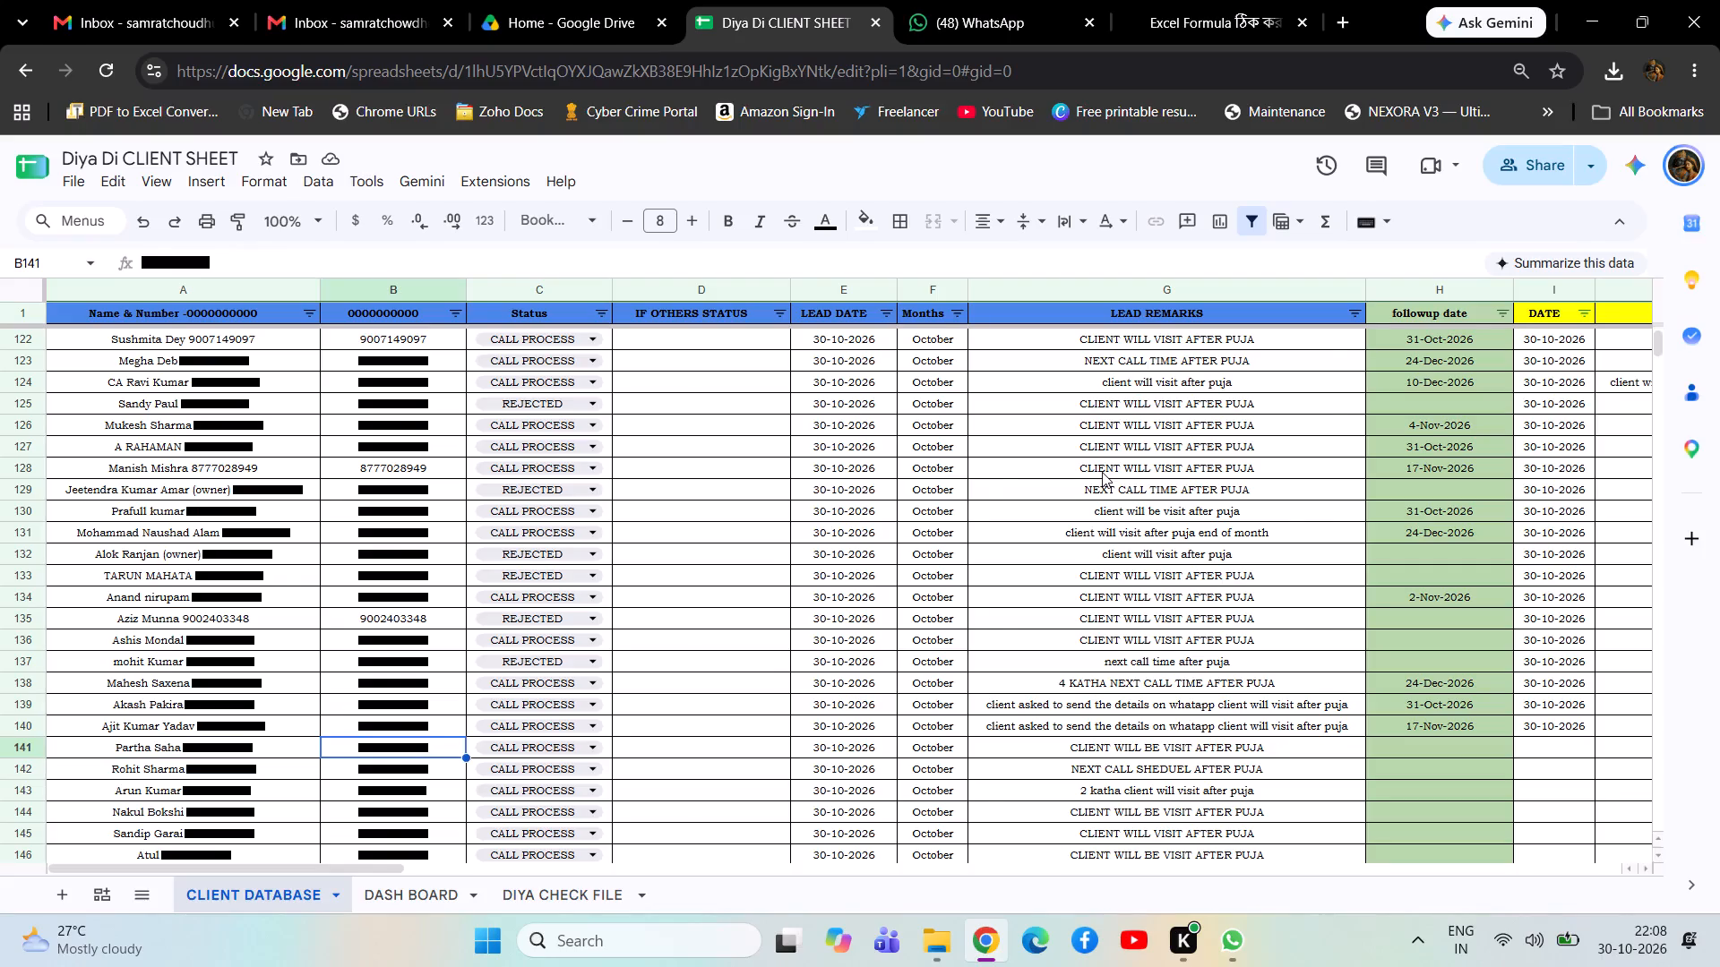
key(Right)
key(Right)
key(Right)
key(Right)
key(Right)
key(Right)
key(Right)
key(Right)
key(Right)
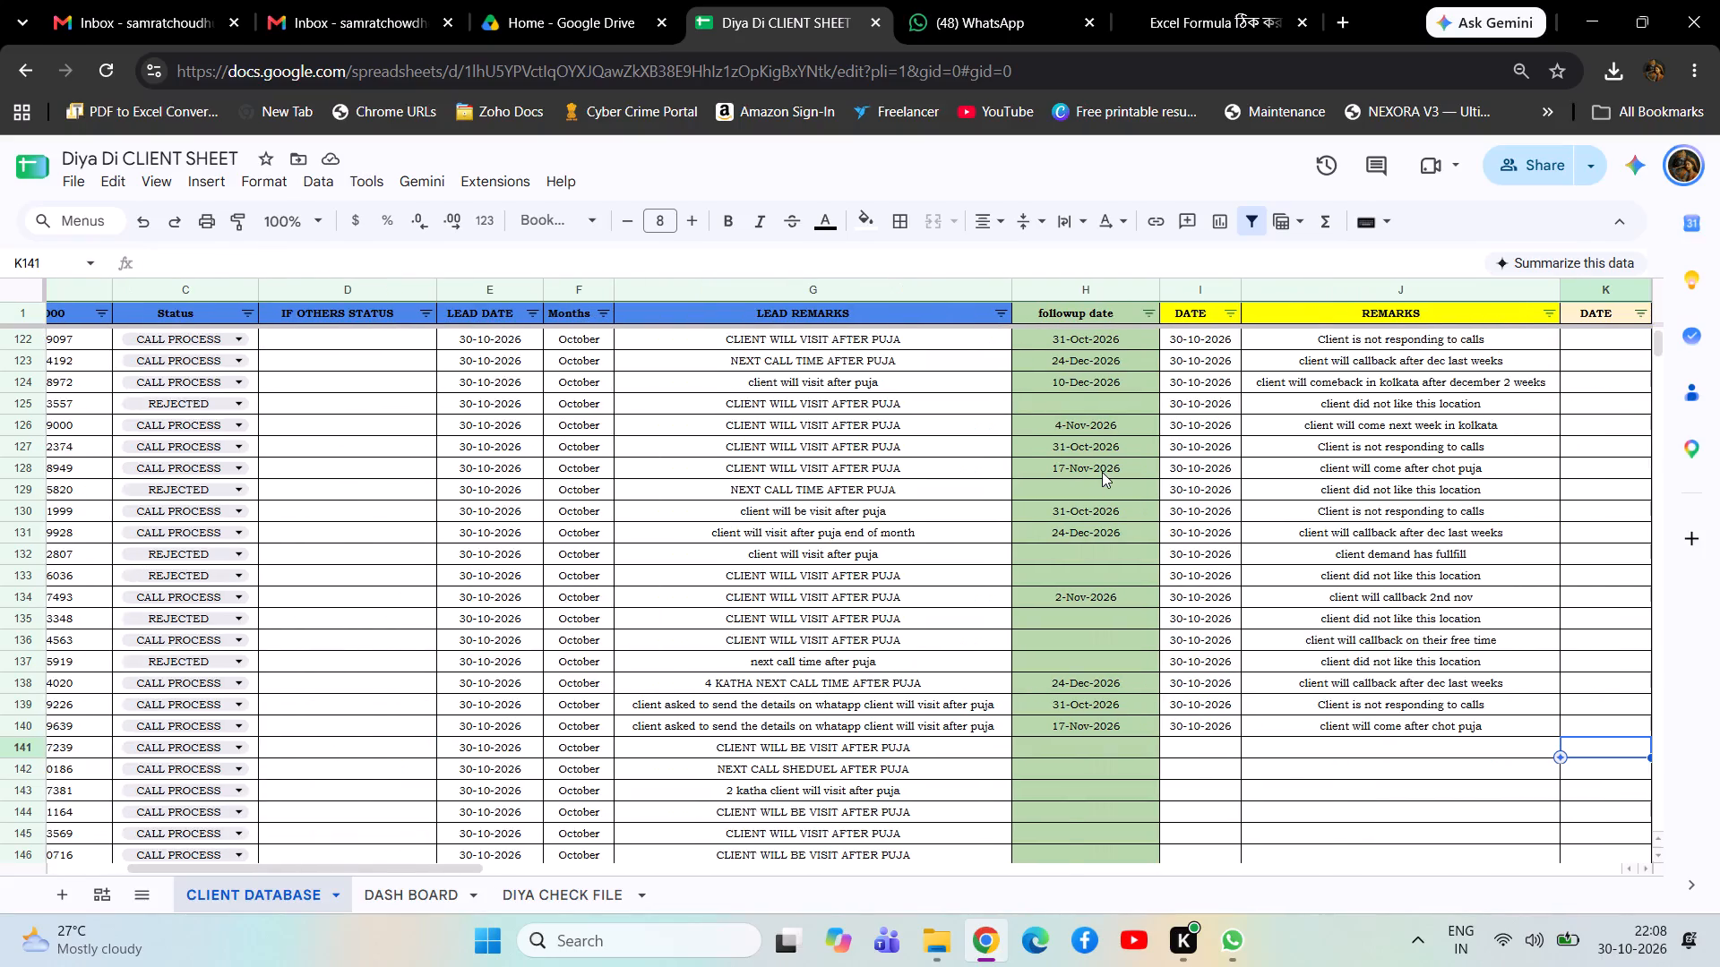
Enter the remark "client will come next year in january" in J141.
key(Left)
text(client)
key(space)
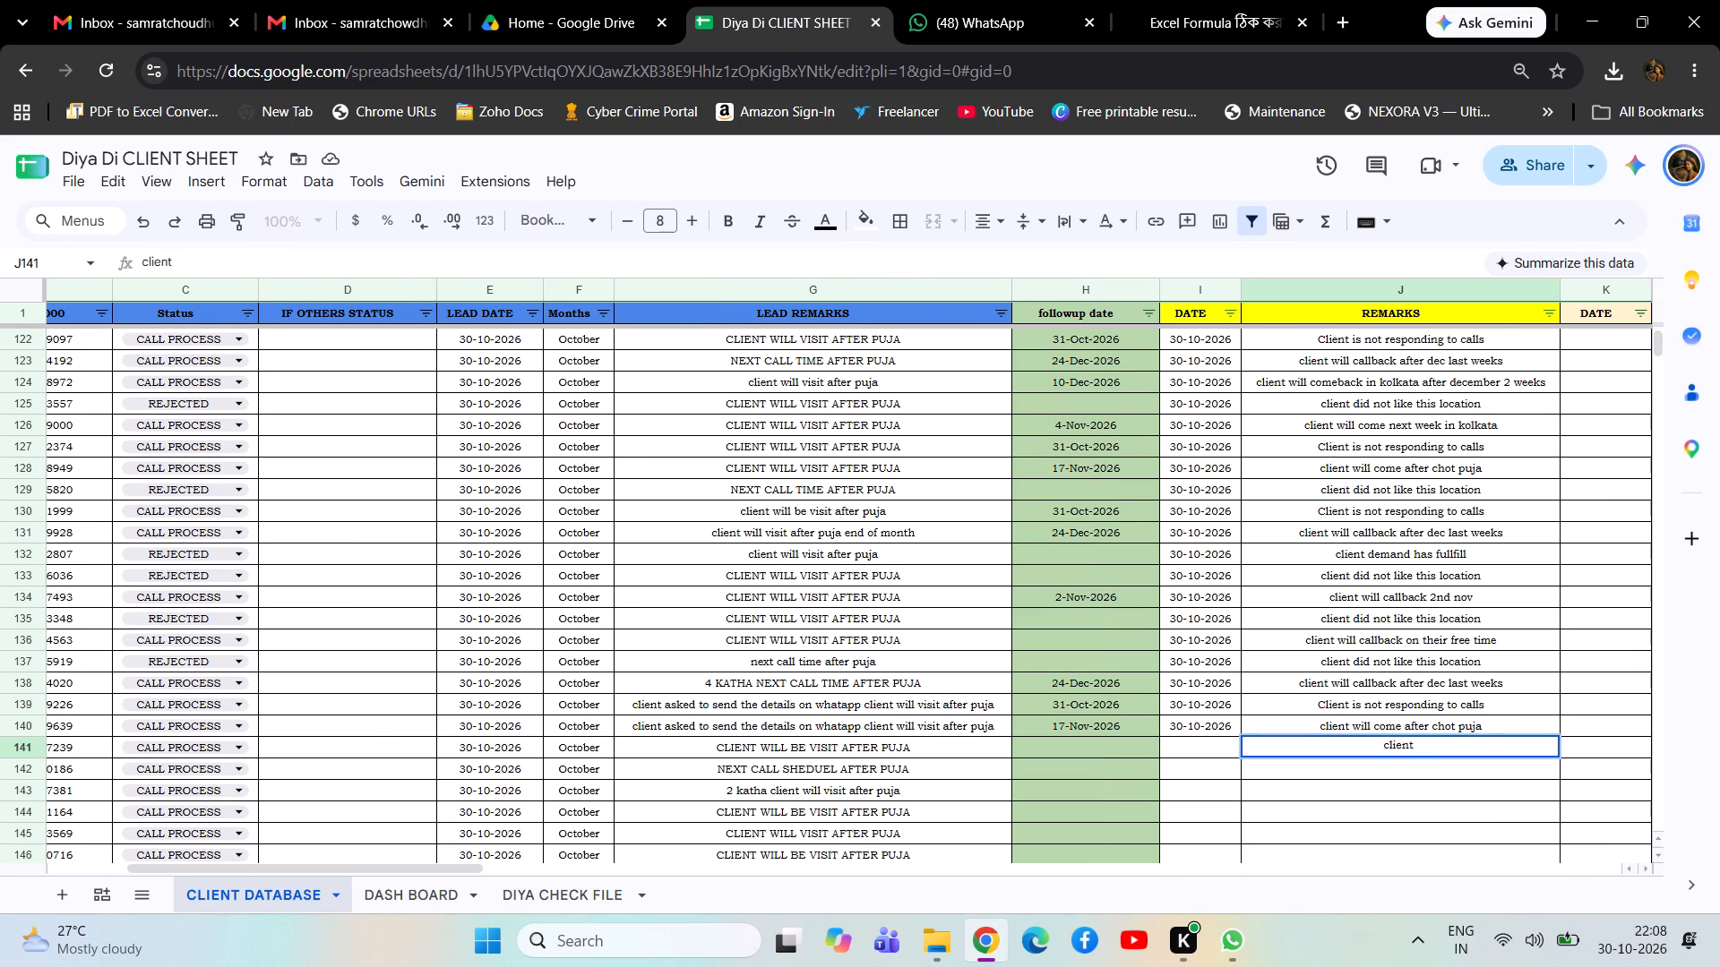
text(will come)
key(space)
text(next)
key(space)
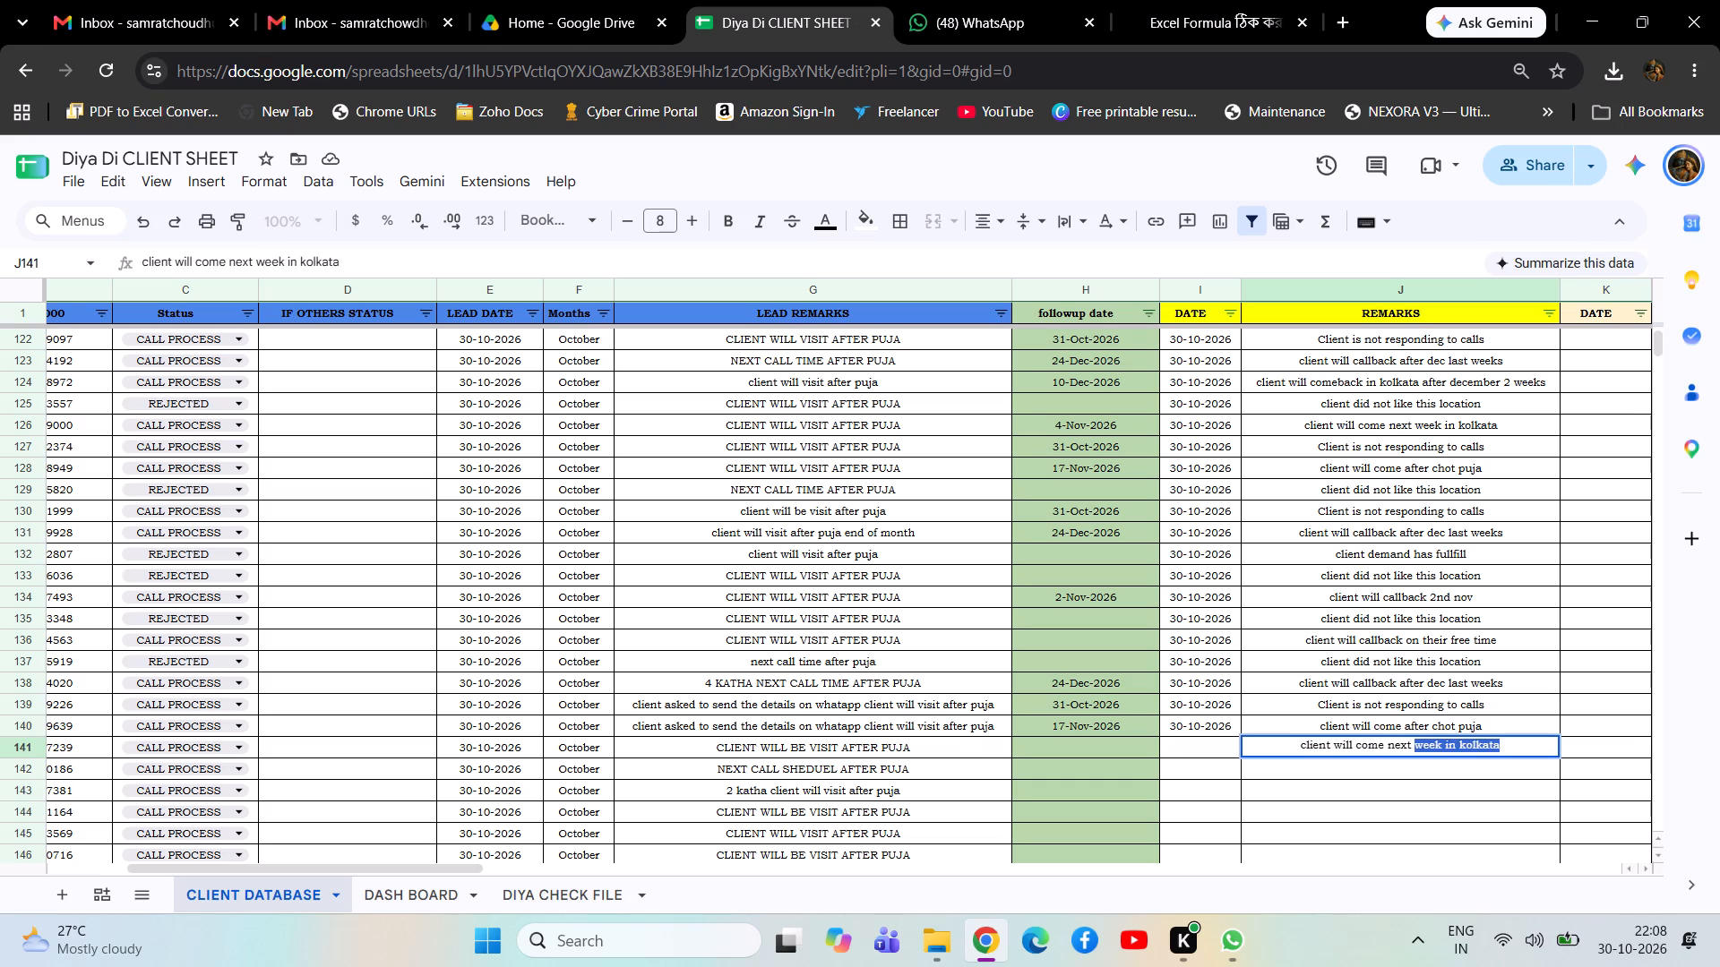
text(year in january)
key(Tab)
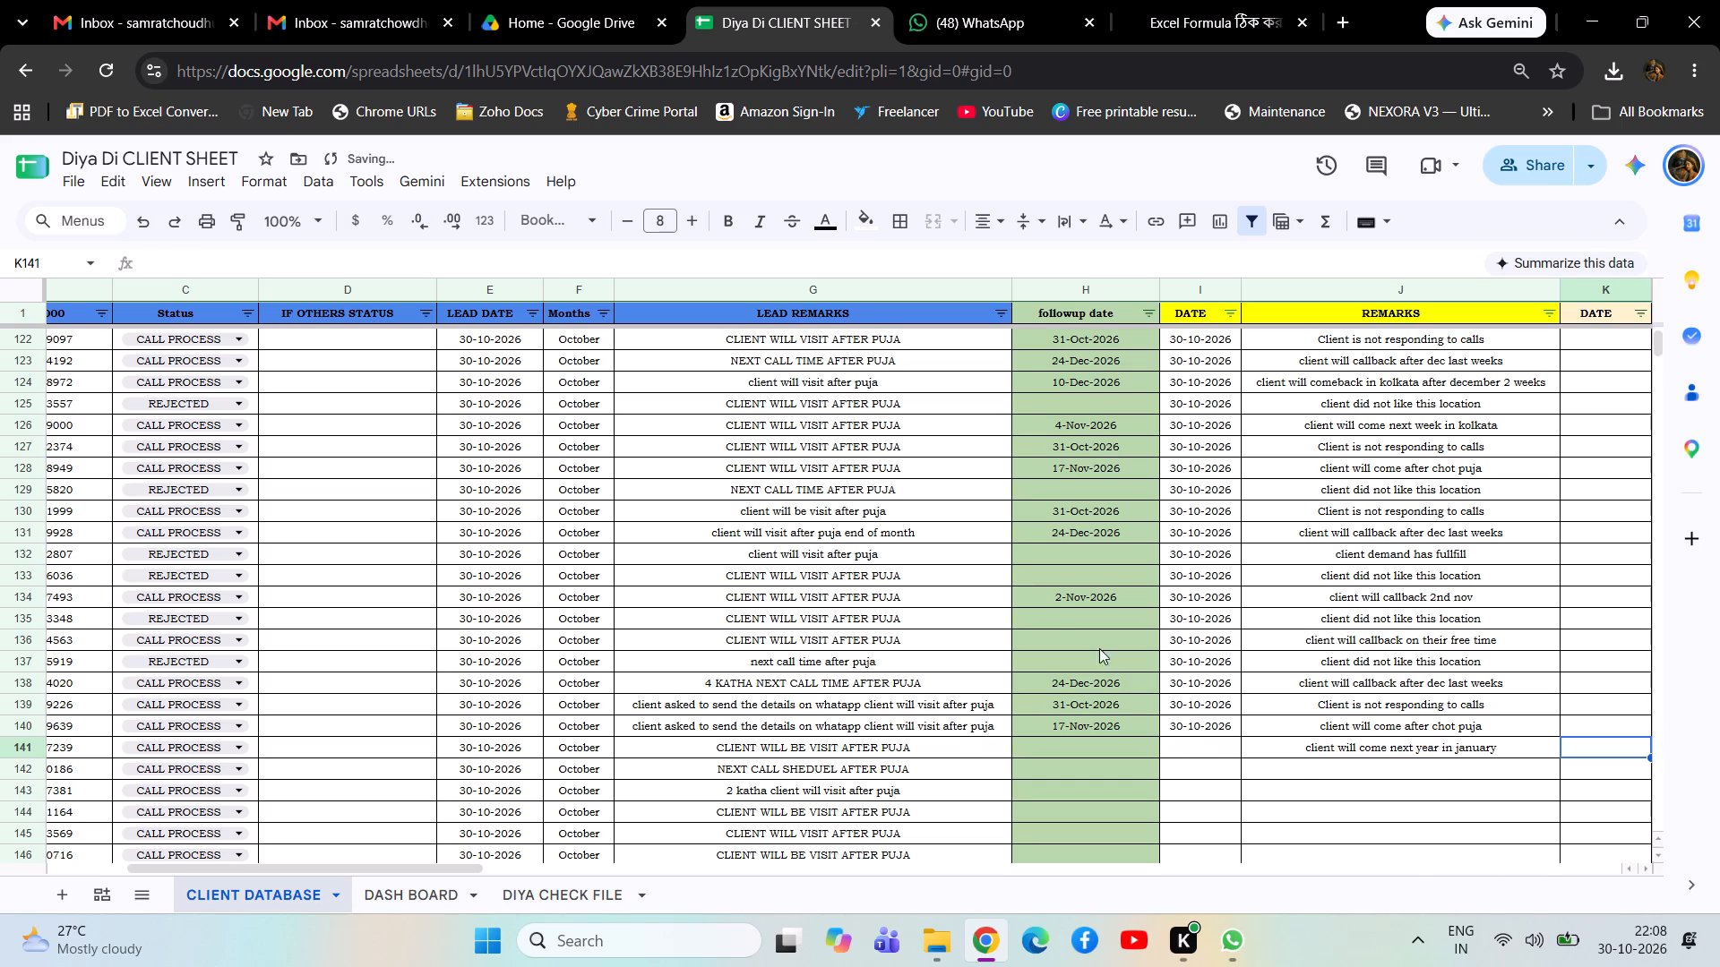
Fill the call date 30-10-2026 down from the row above into I141.
click(1190, 746)
key(ctrl+d)
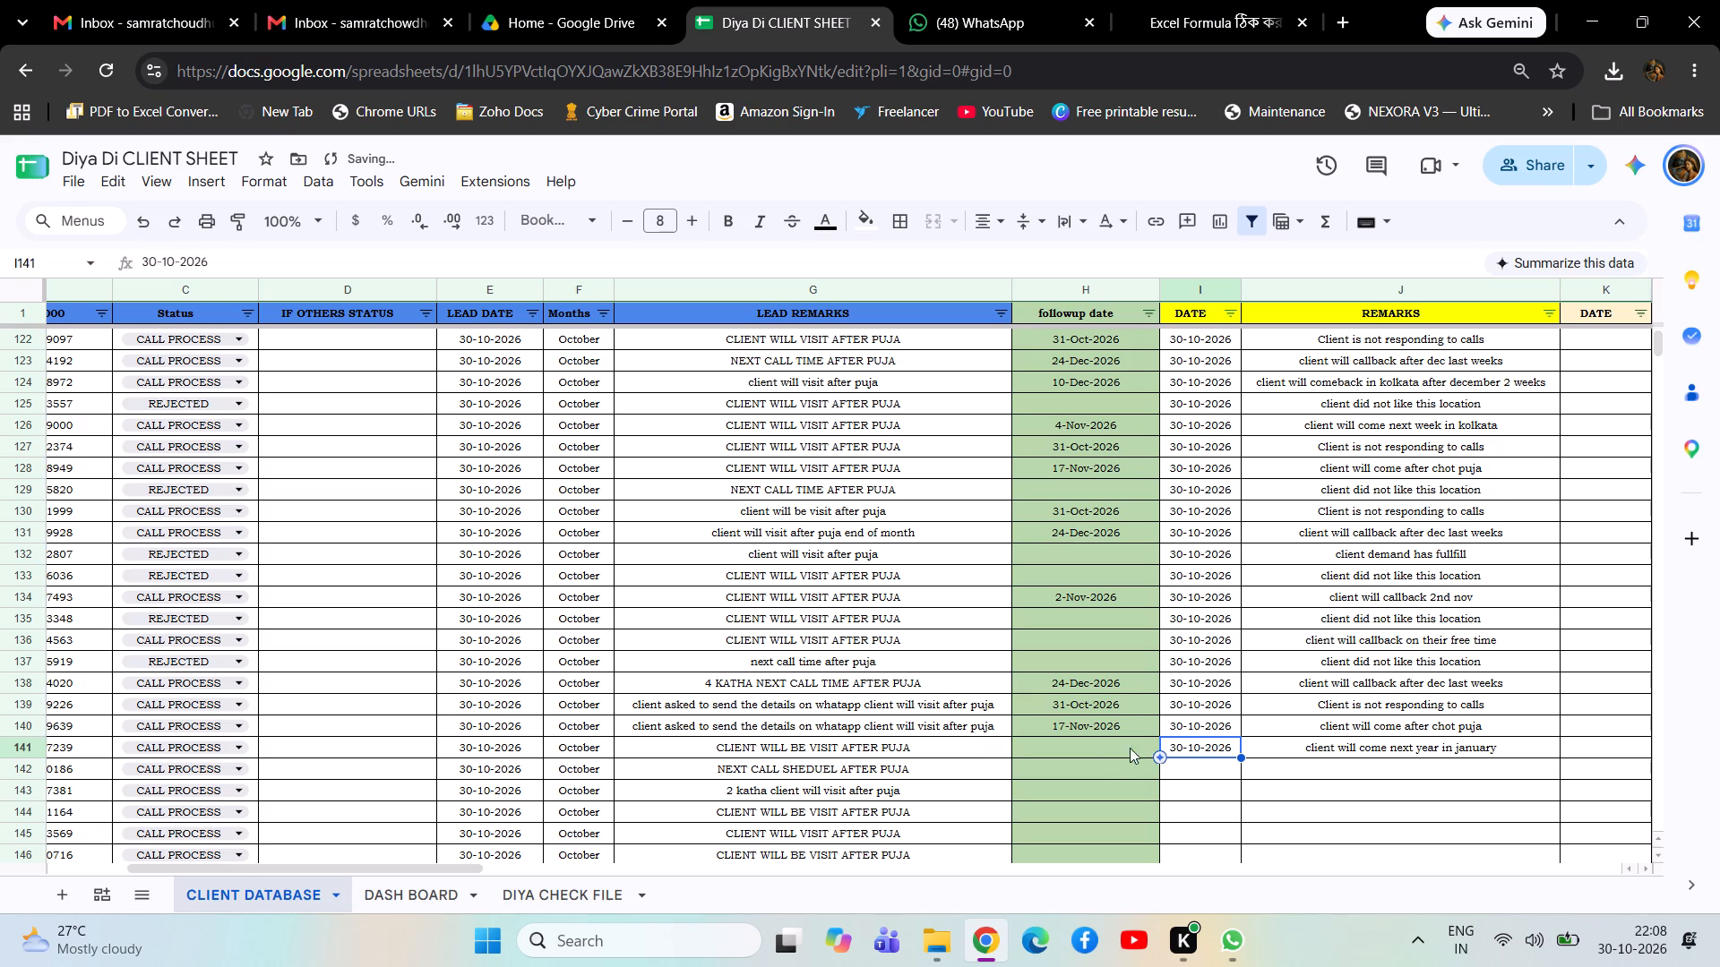
Set the followup date in H141 to 2-Jan-2027 using the date picker.
double_click(1112, 747)
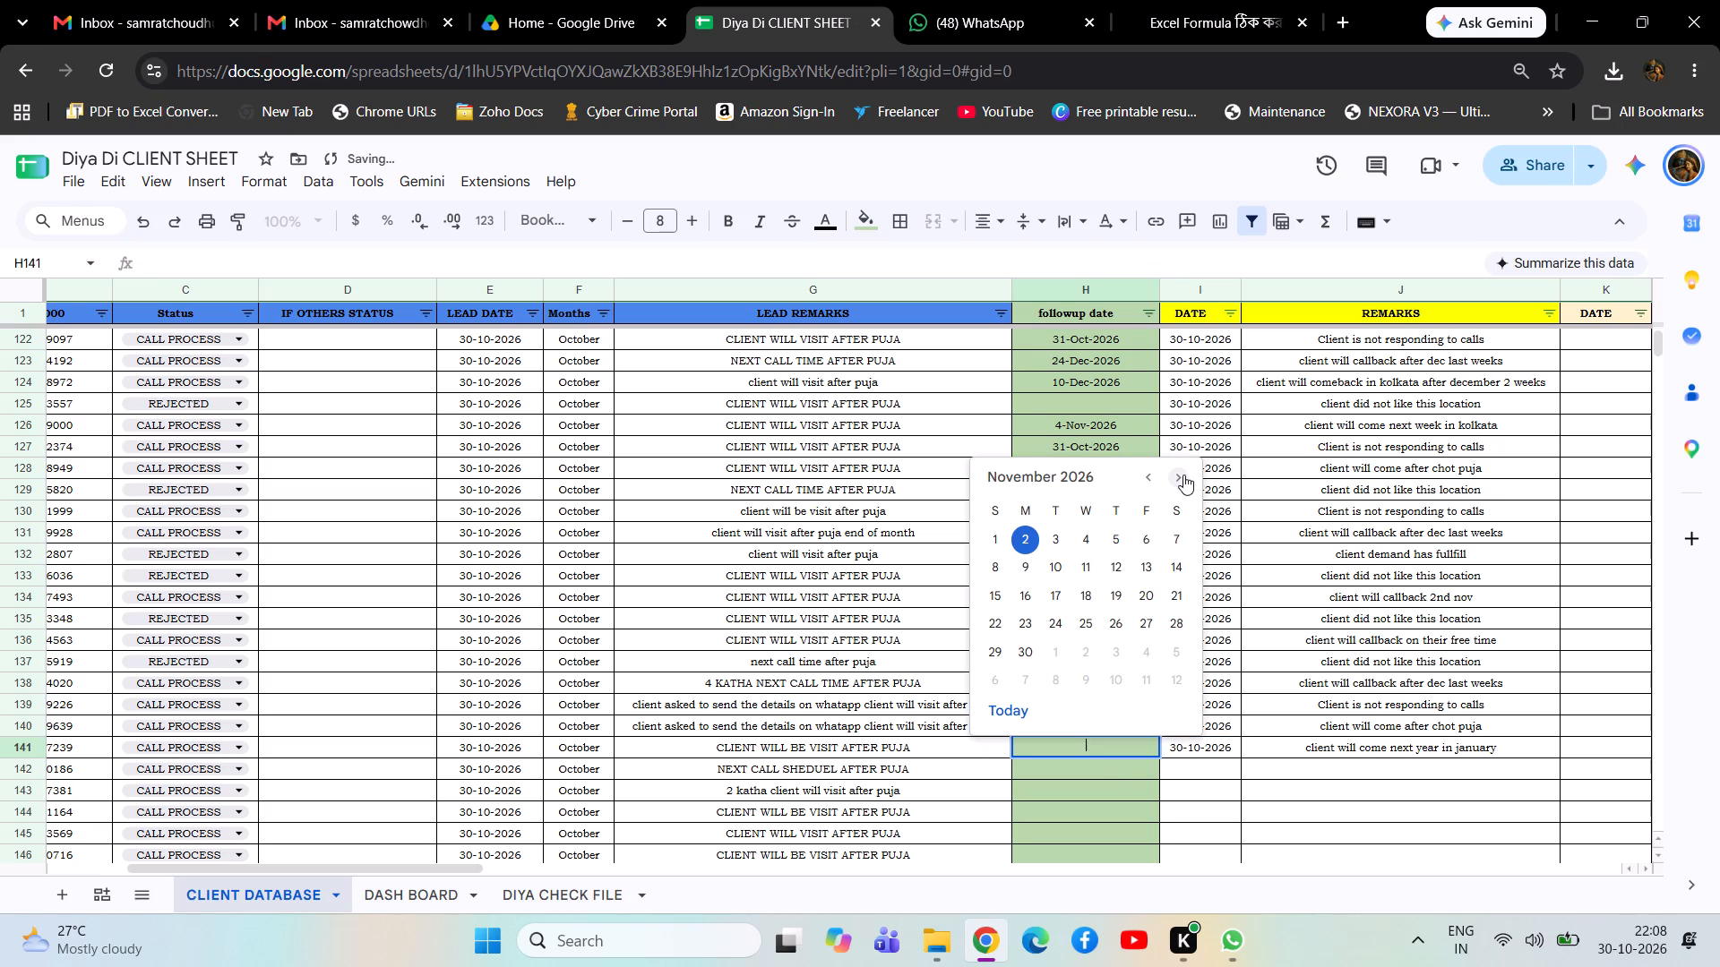
double_click(1183, 475)
click(1183, 475)
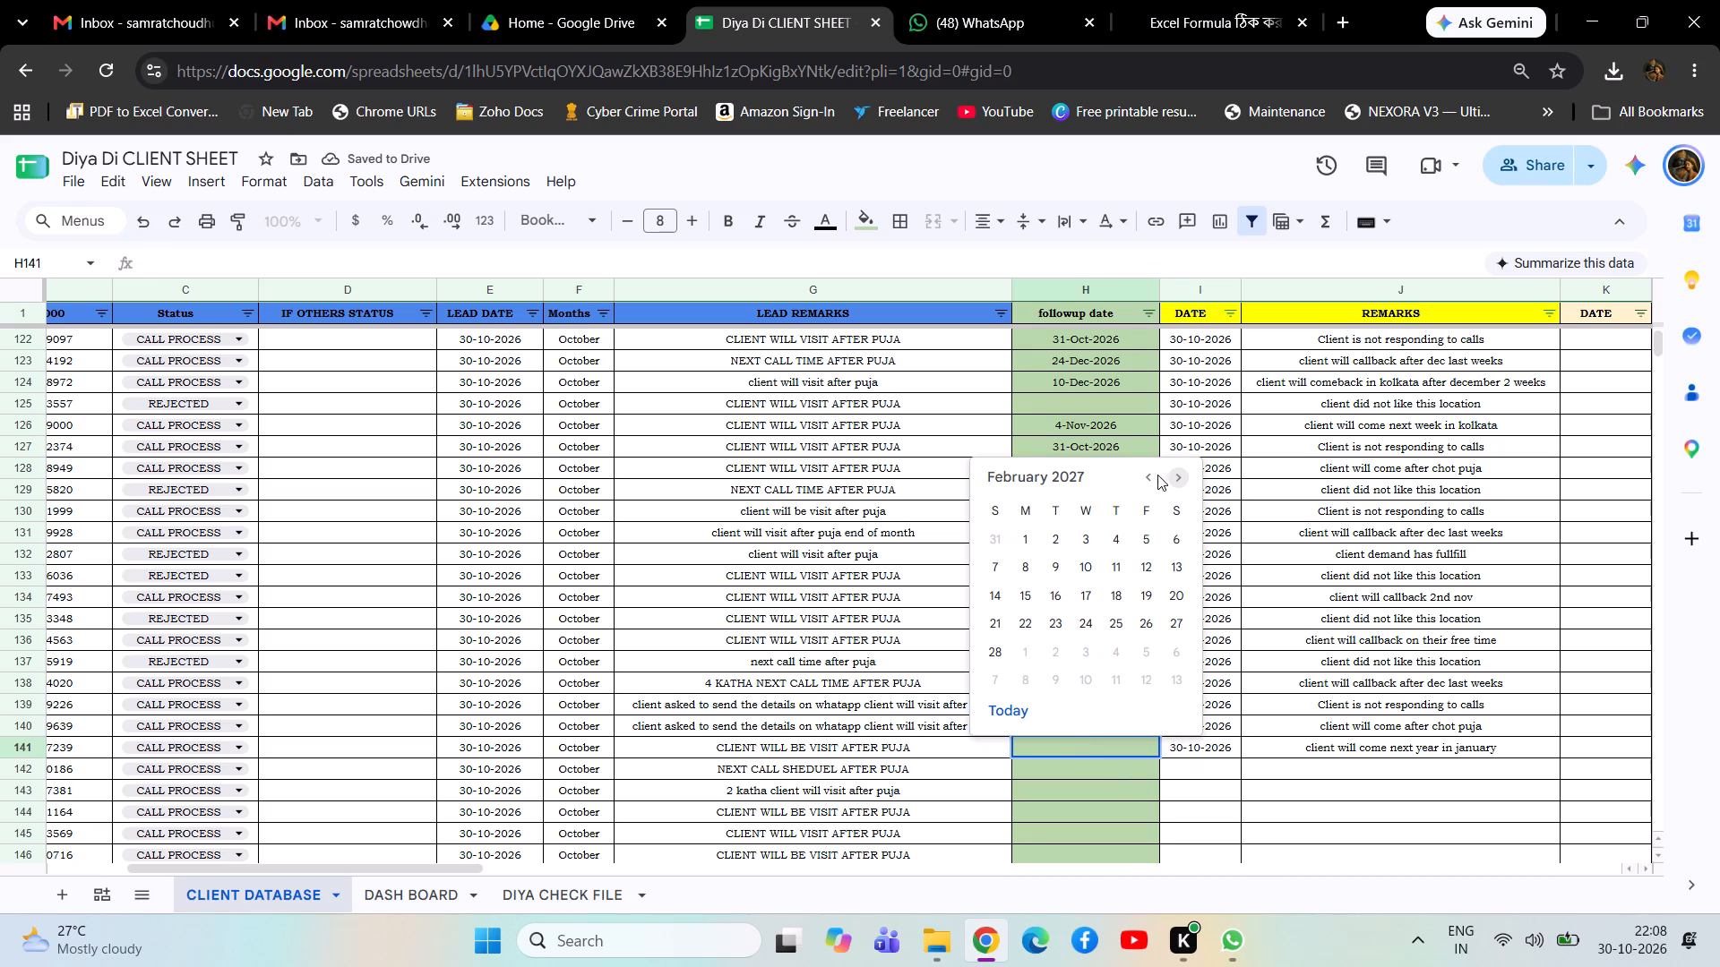
click(1146, 475)
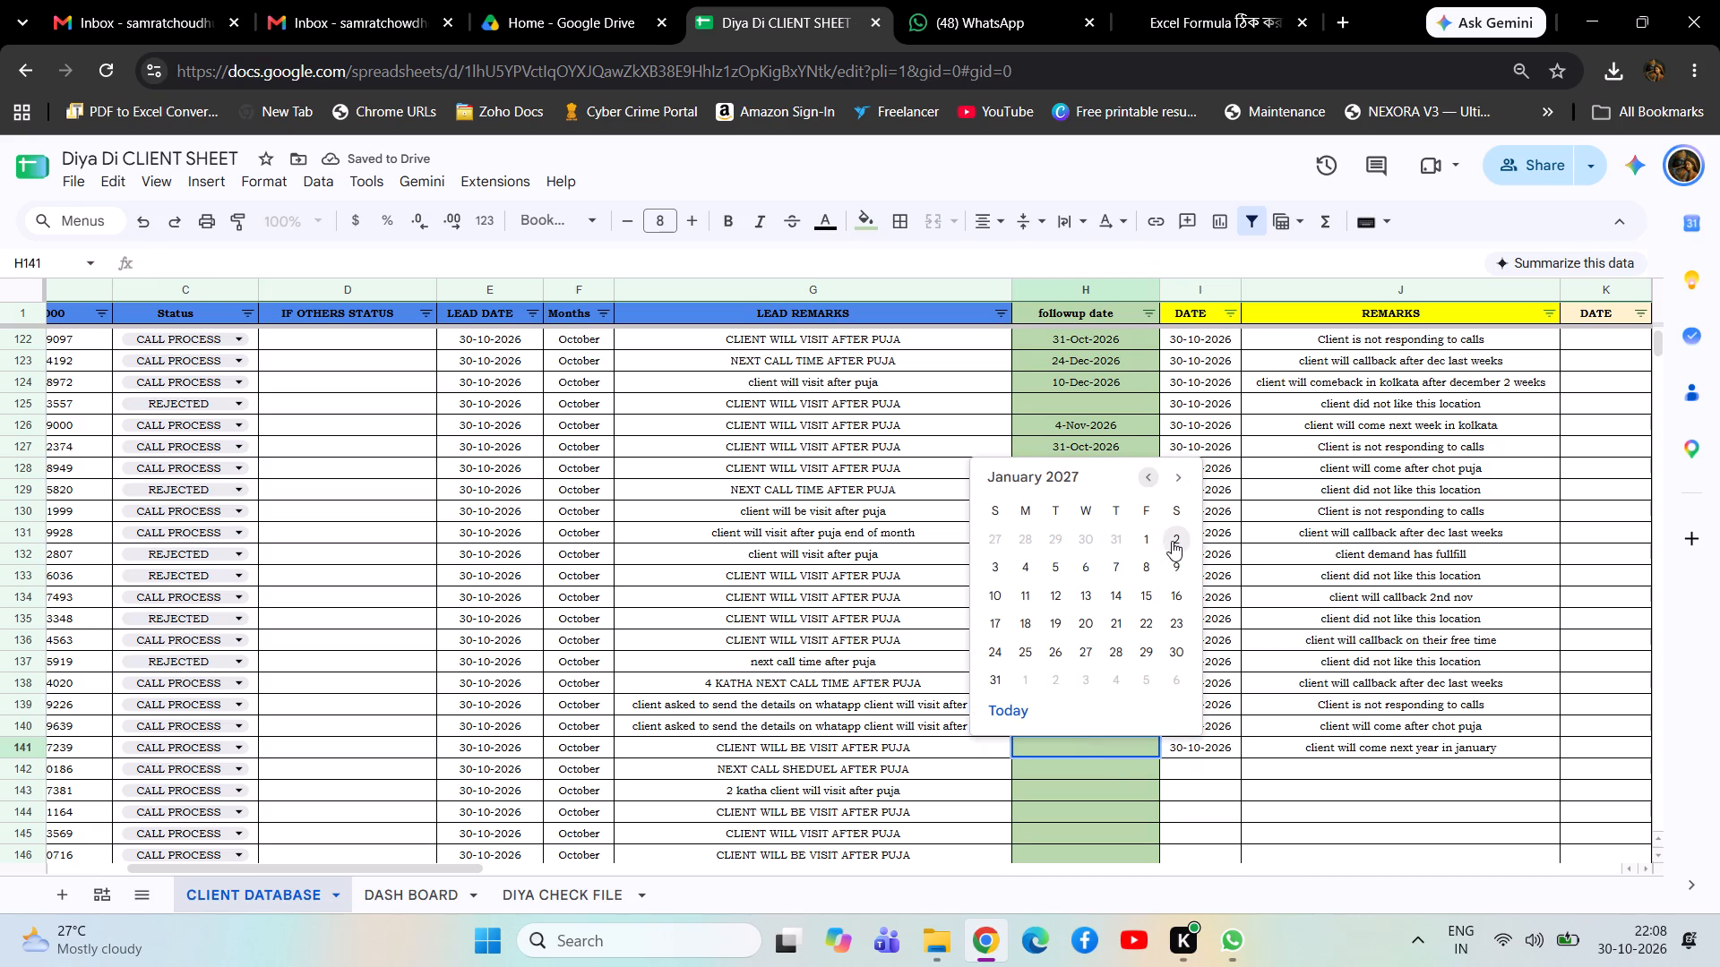
click(1172, 541)
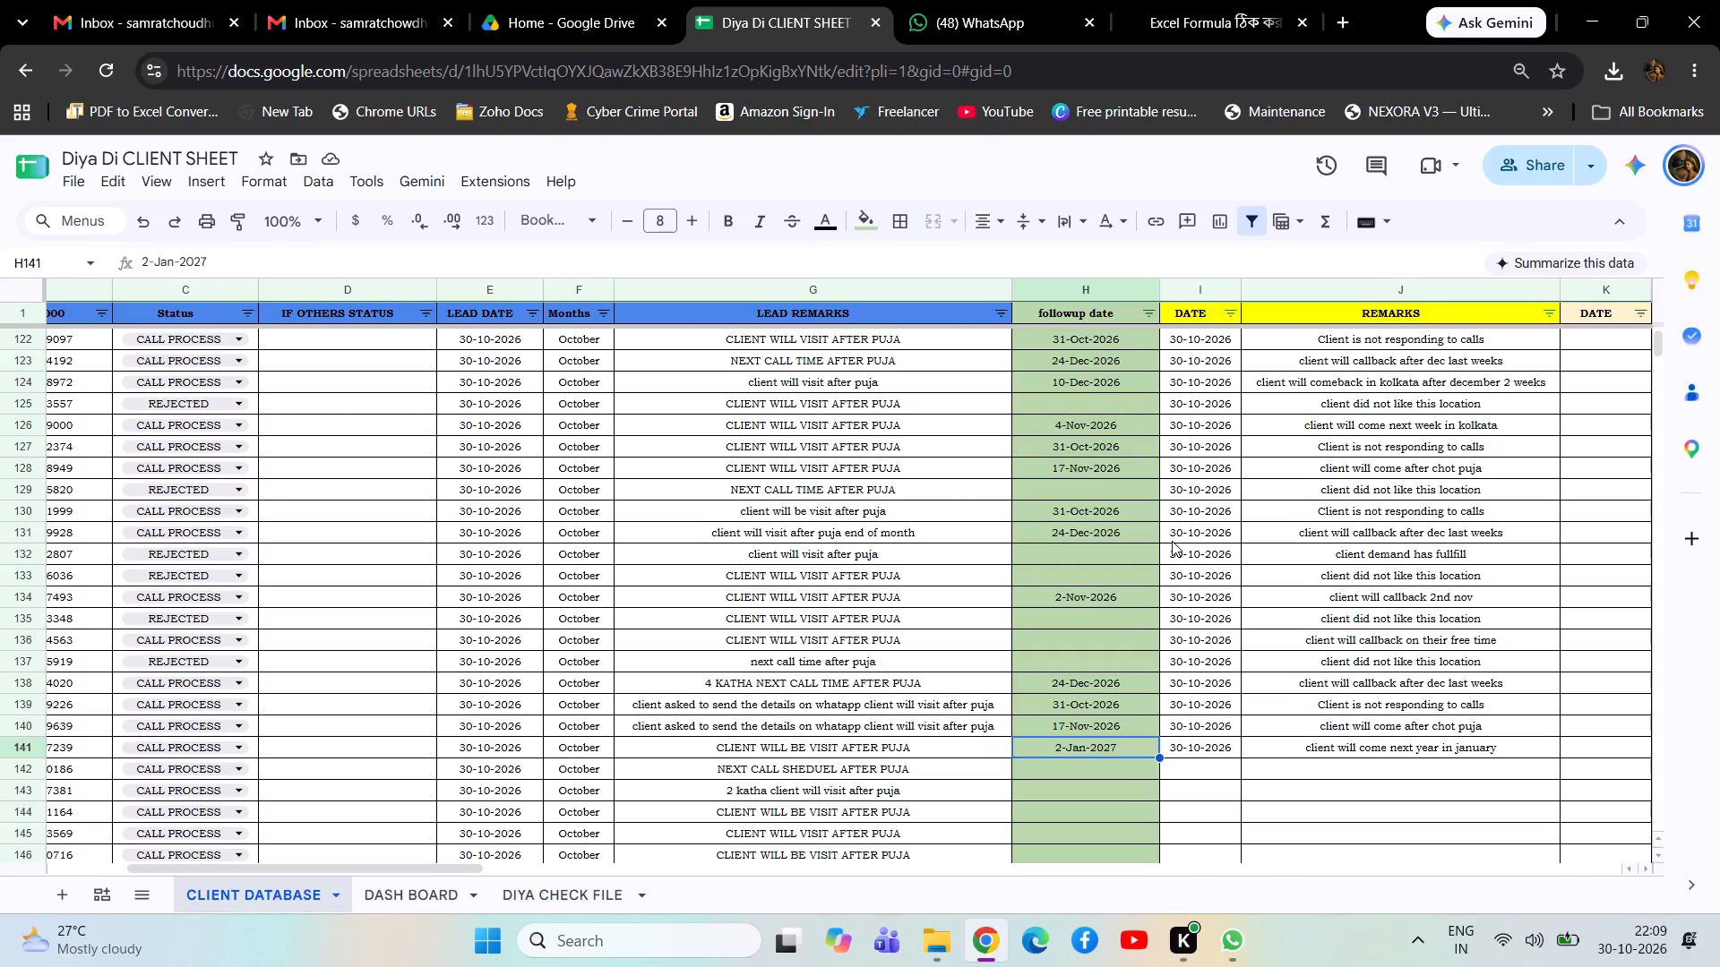
Look up the lead's name and number in row 142, and check the row across to its call remarks cell.
key(Down)
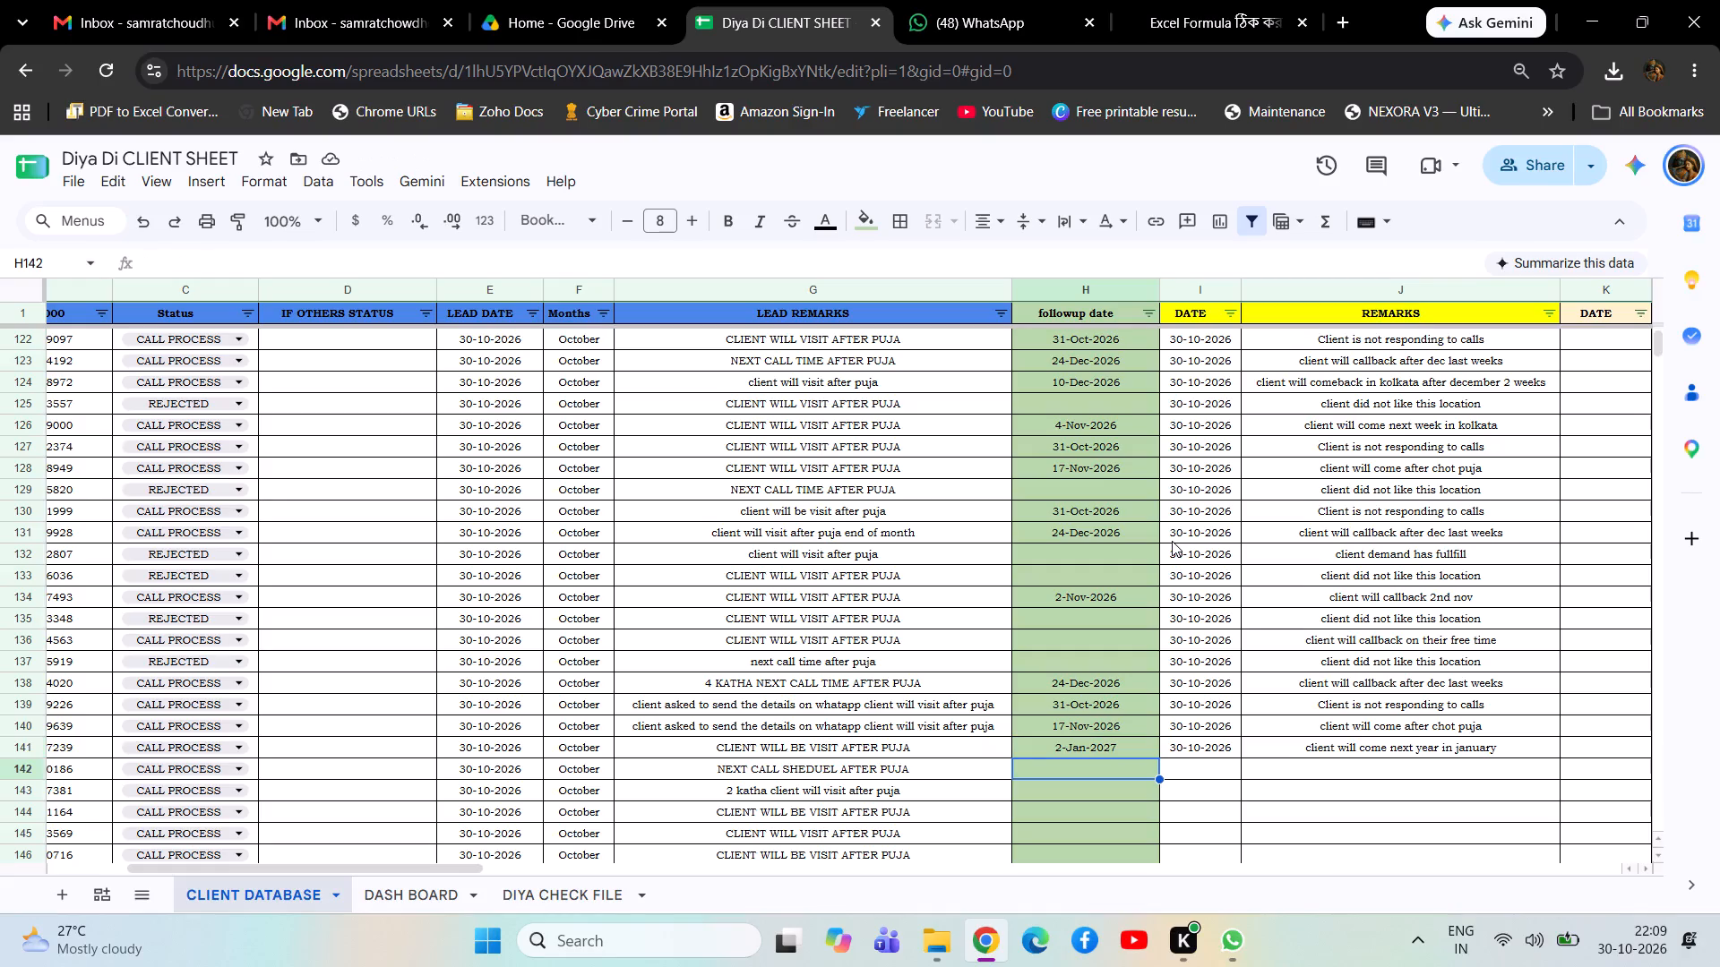
key(Left)
key(Left)
key(Left)
key(Left)
key(Left)
key(Left)
key(Left)
key(Left)
key(Left)
key(Left)
key(Left)
key(Left)
key(Left)
key(Left)
key(Left)
key(Left)
key(Left)
key(Left)
key(Left)
key(Left)
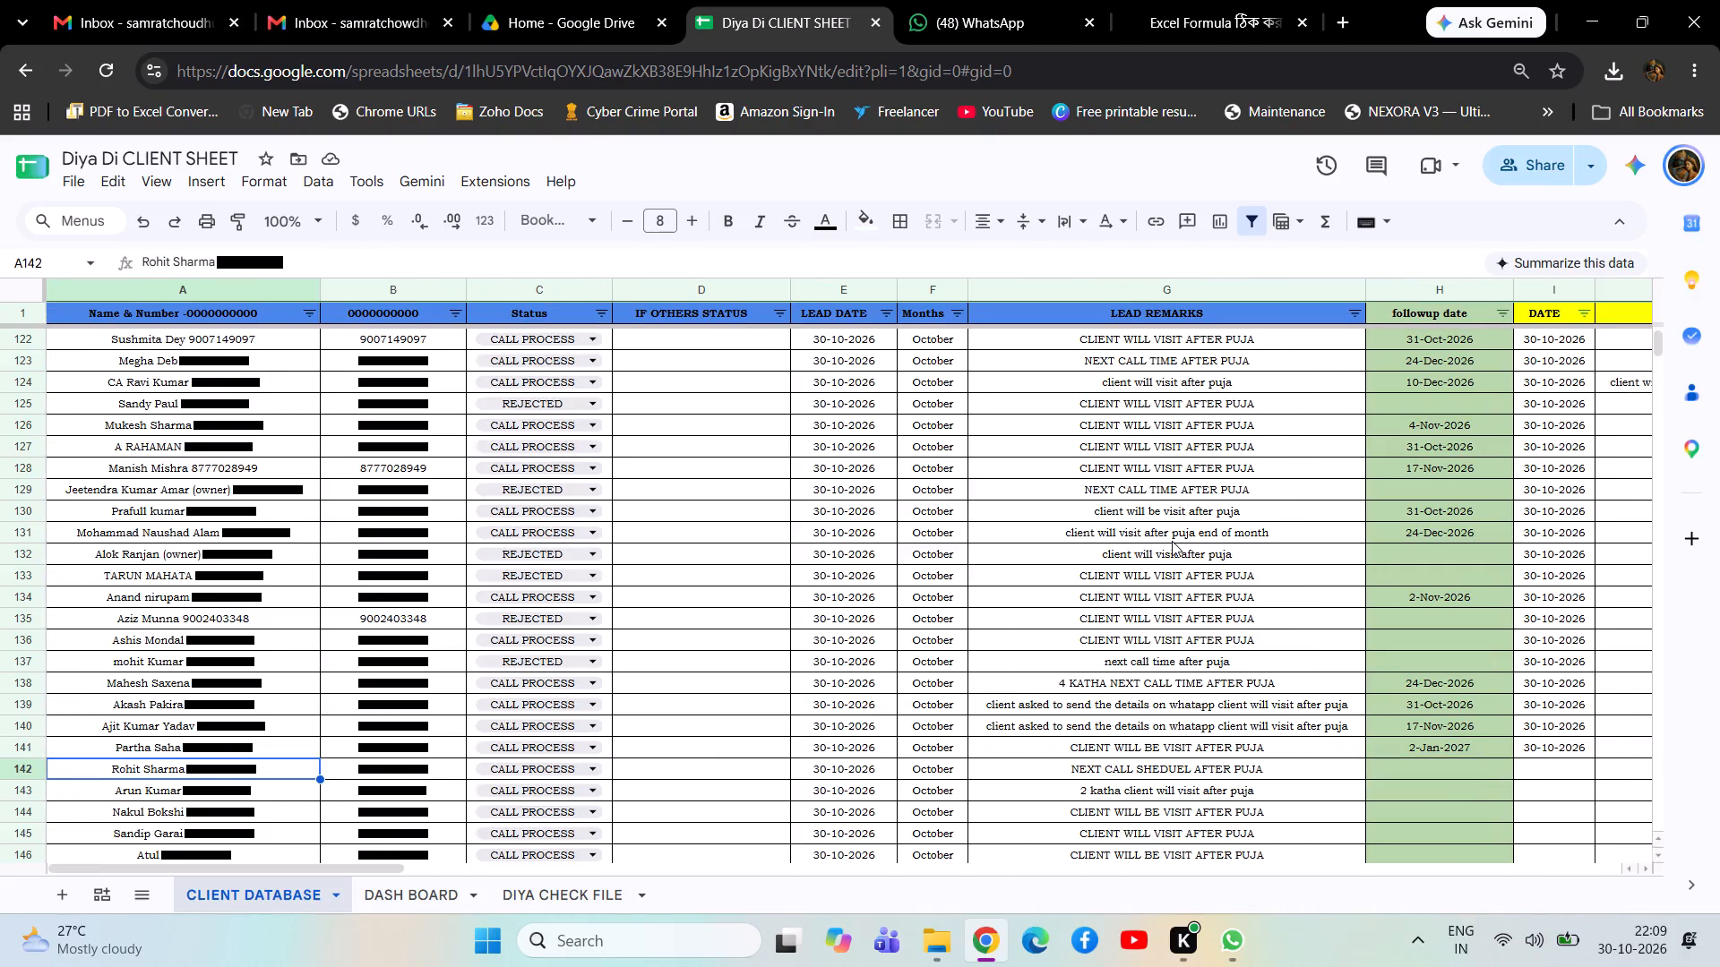
key(Right)
key(Right)
key(Right)
key(Right)
key(Right)
key(Right)
key(Right)
key(Right)
key(Right)
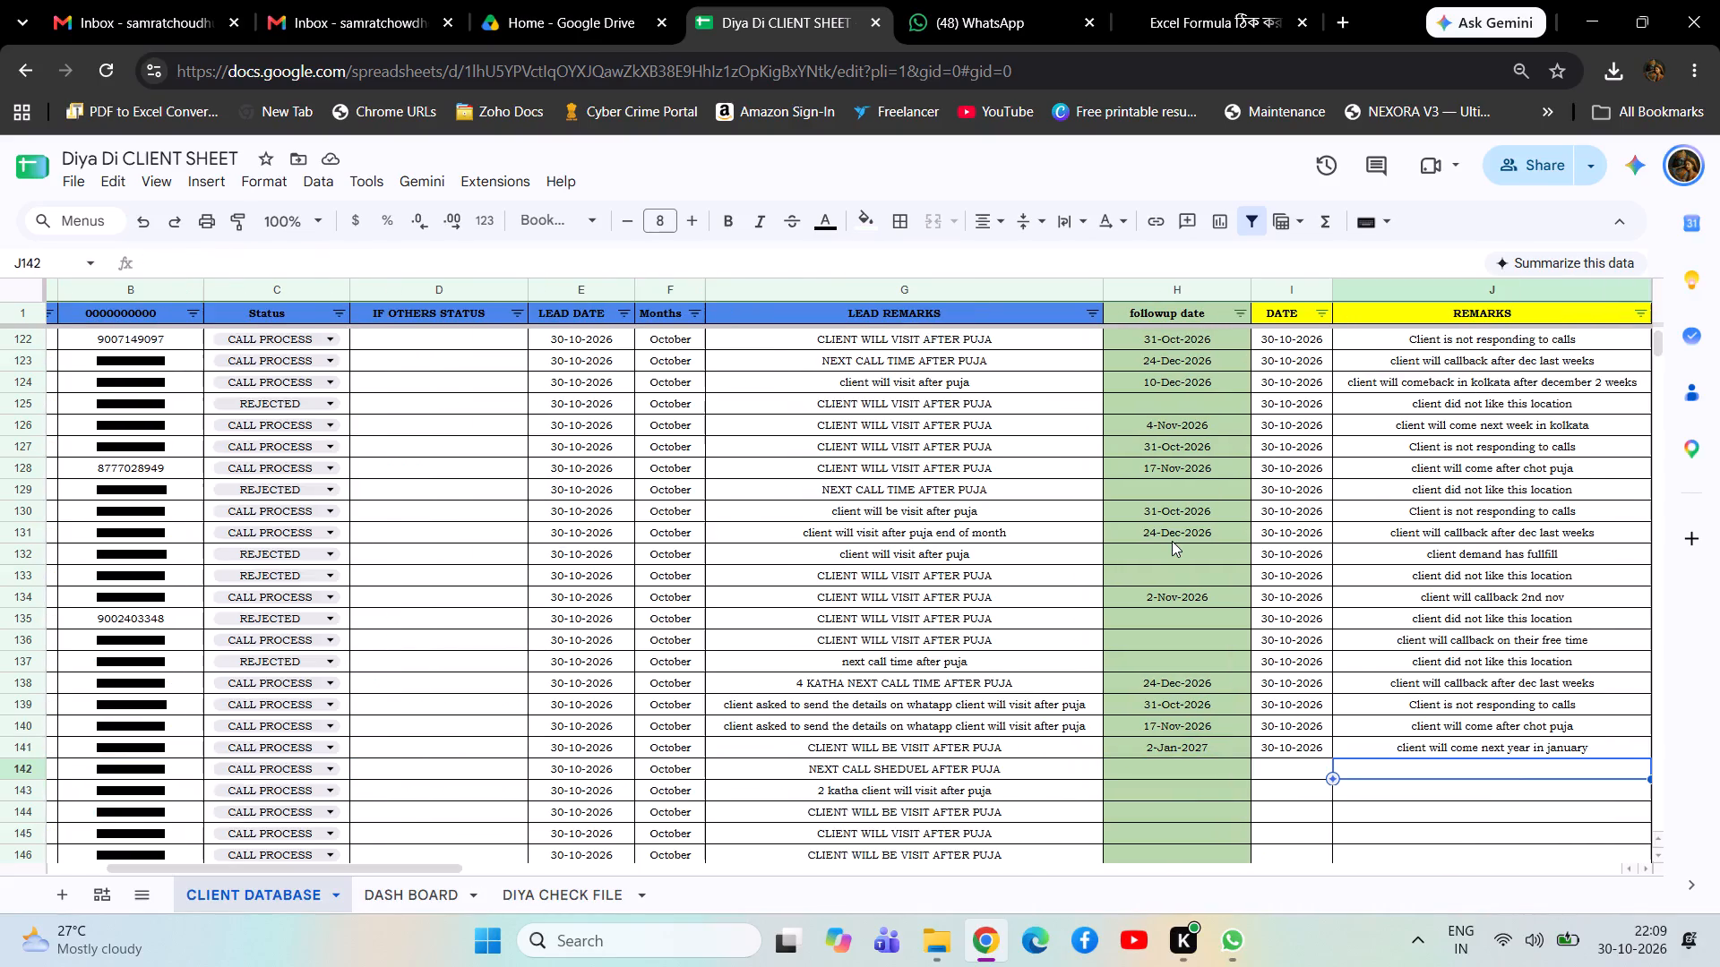
Fill the call date 30-10-2026 down from the row above into I142.
key(Left)
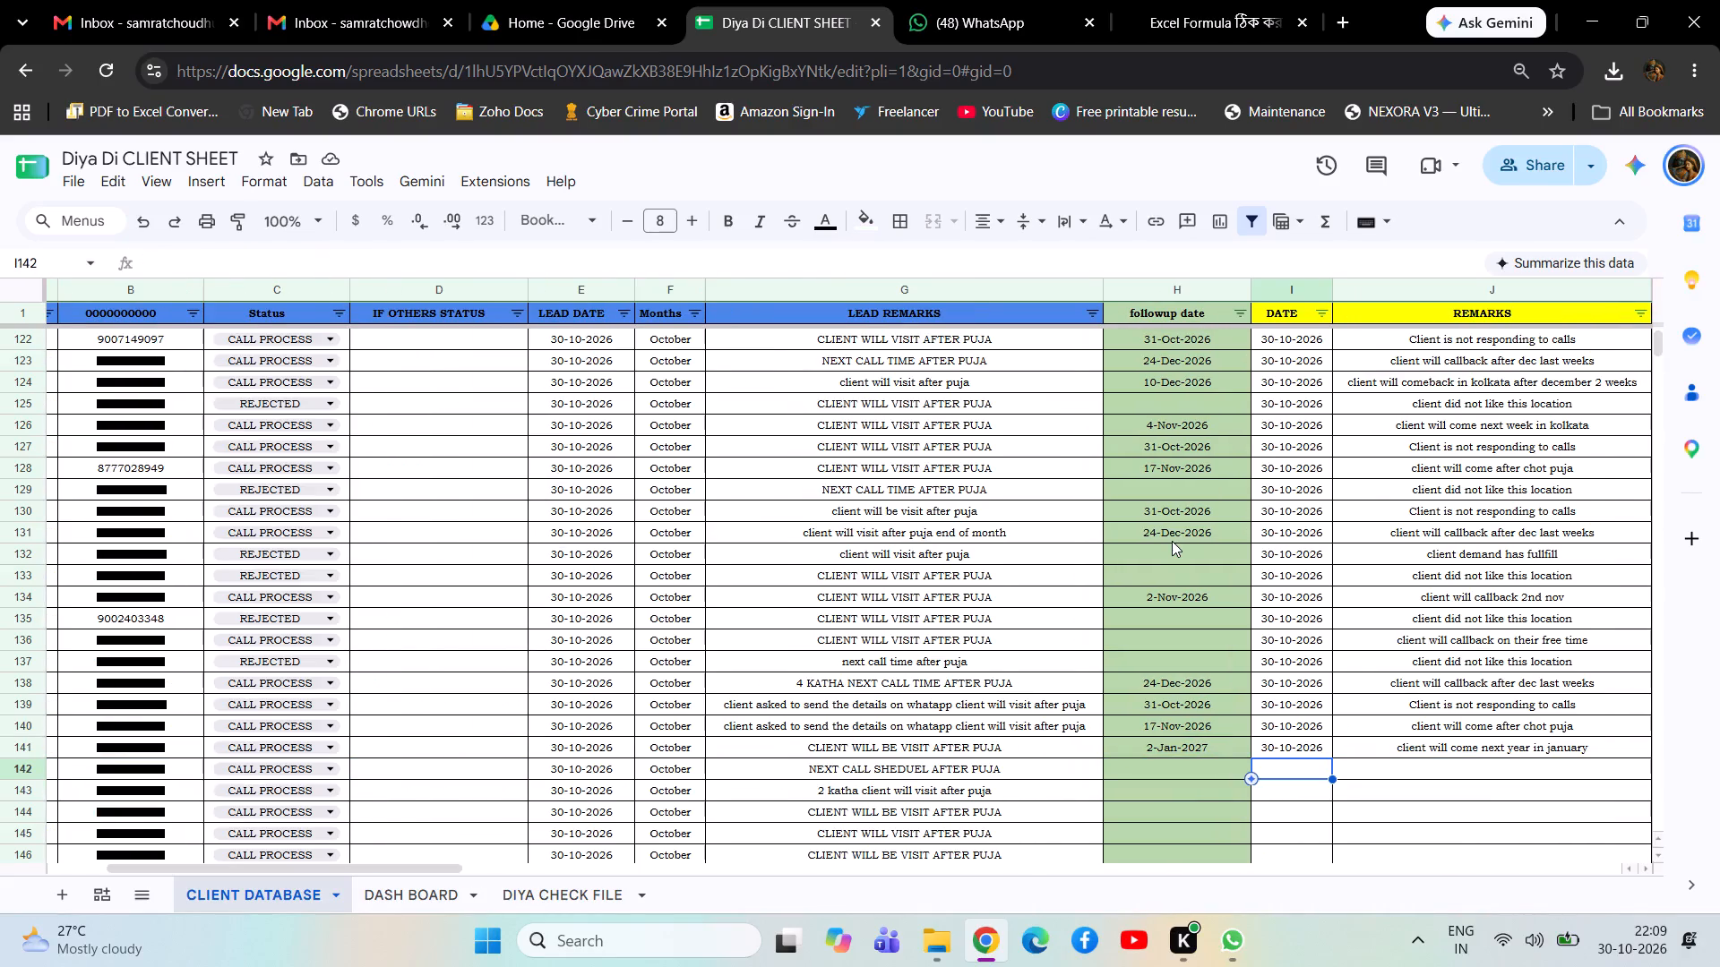
key(ctrl+d)
Enter the remark "client will come tomorrow" in J142.
key(Right)
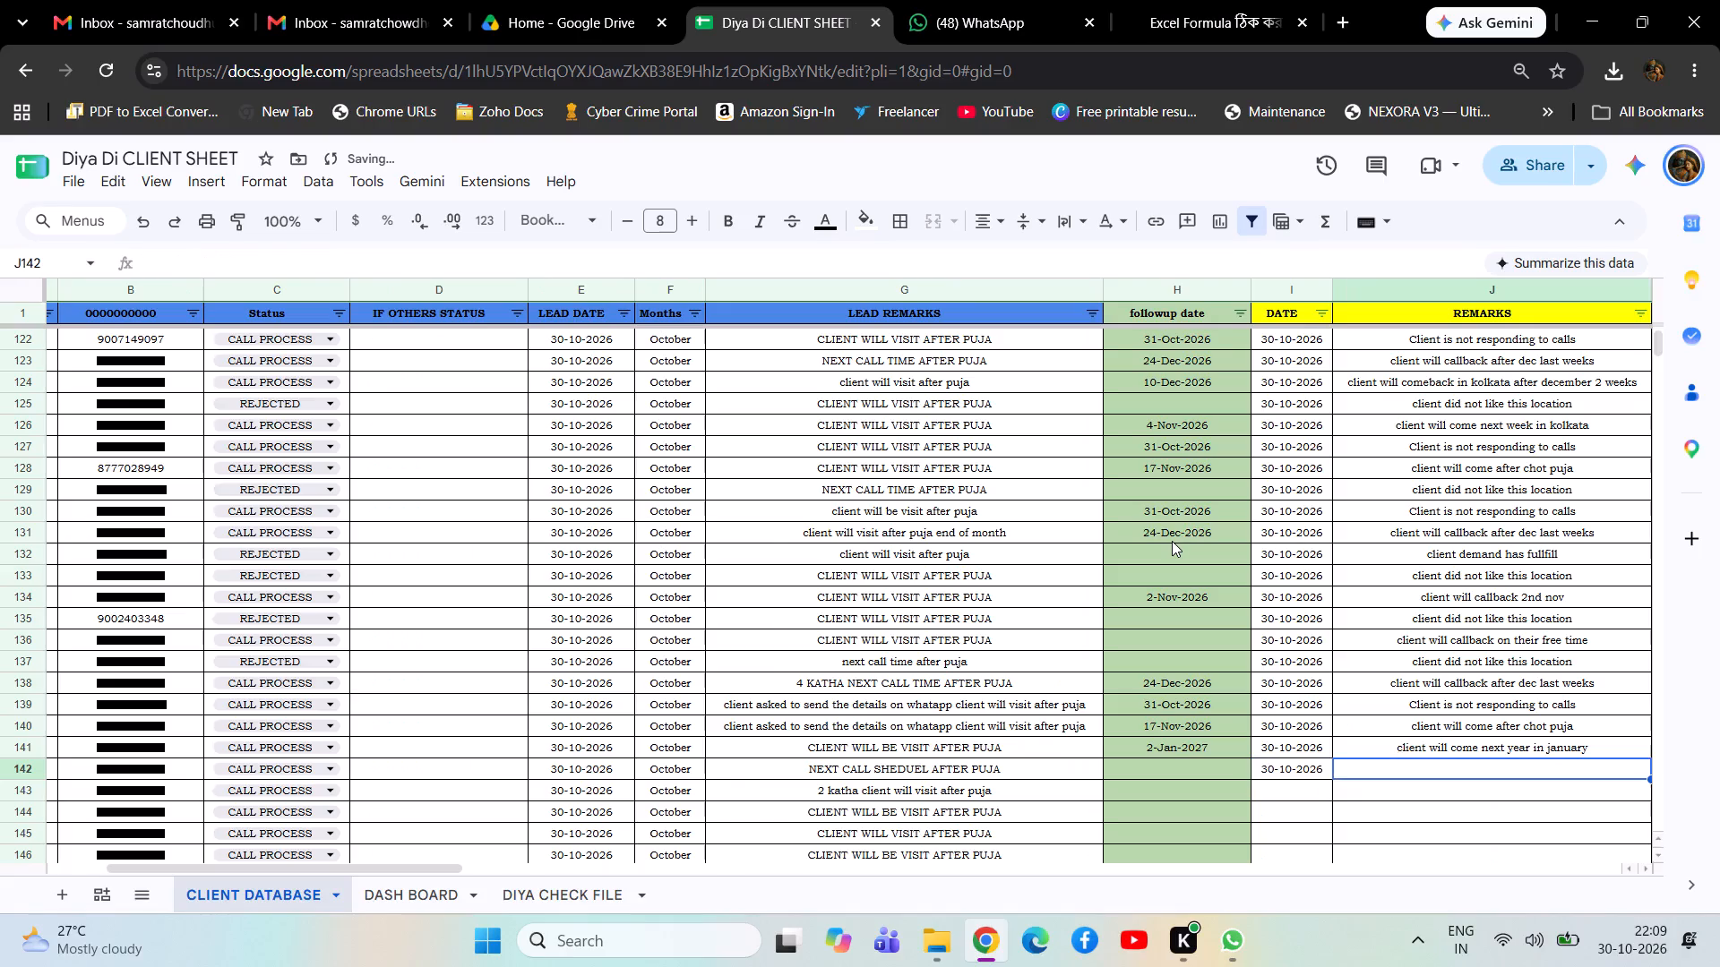
text(client will t)
key(BackSpace)
text(come tomorrow)
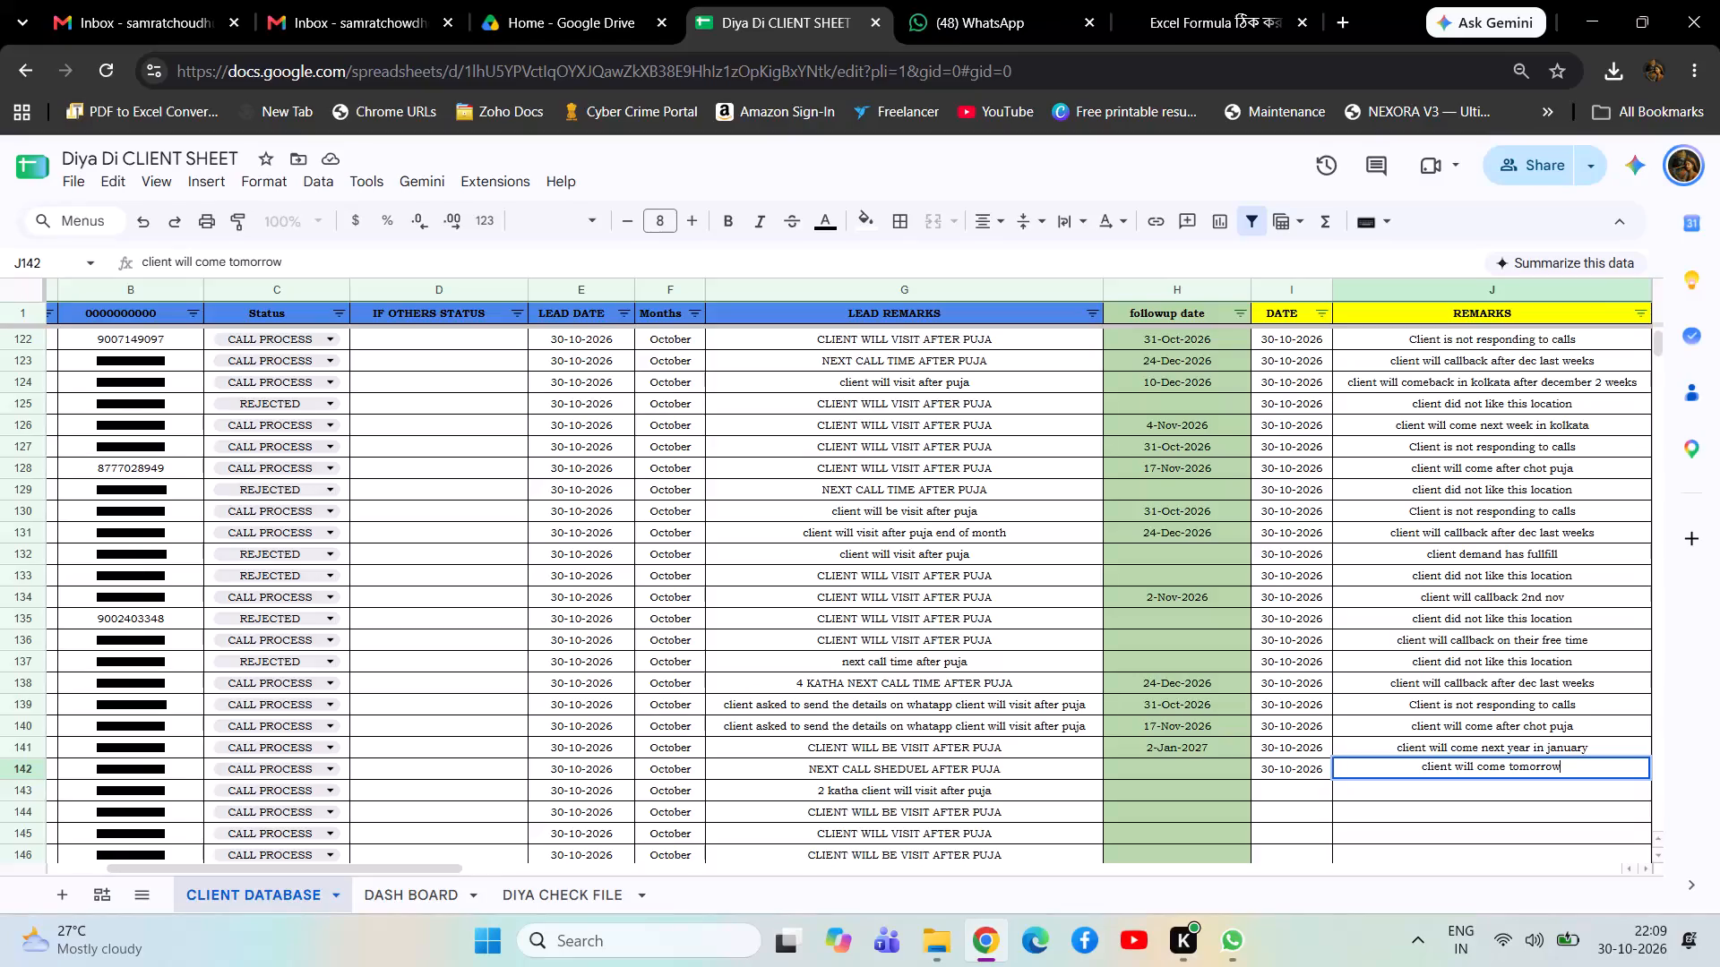
key(Tab)
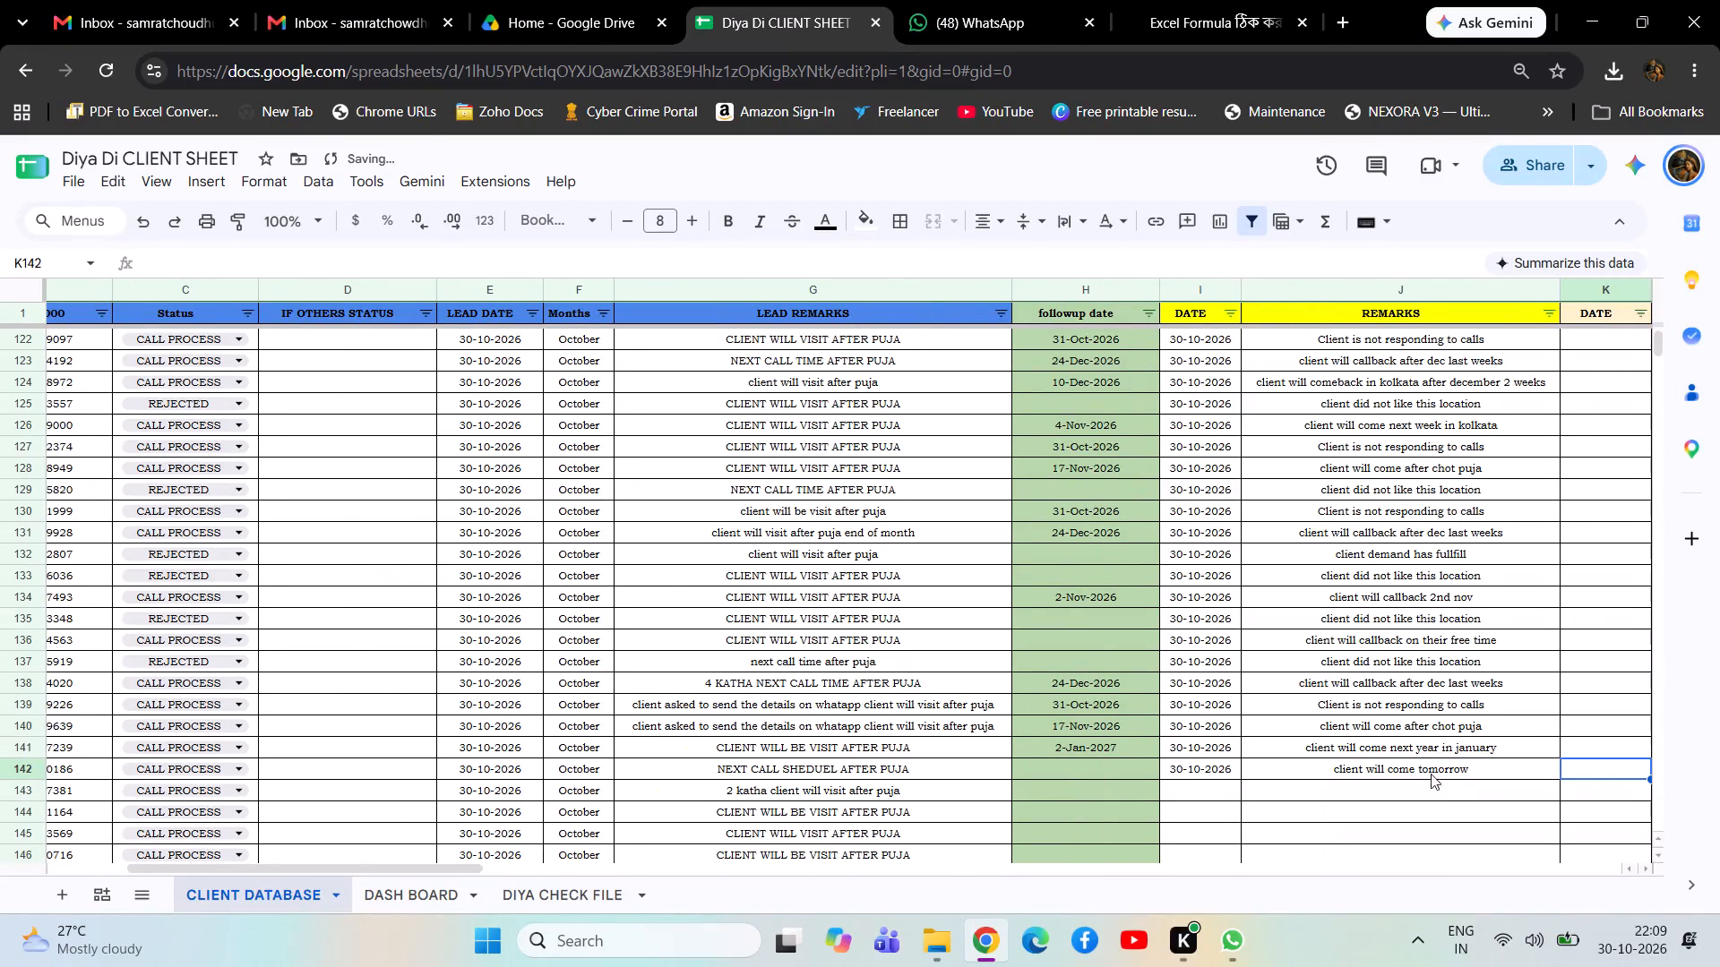
Extend the remark in J142 with the visit time so it reads "client will come tomorrow at 12 pm".
click(1483, 766)
key(F2)
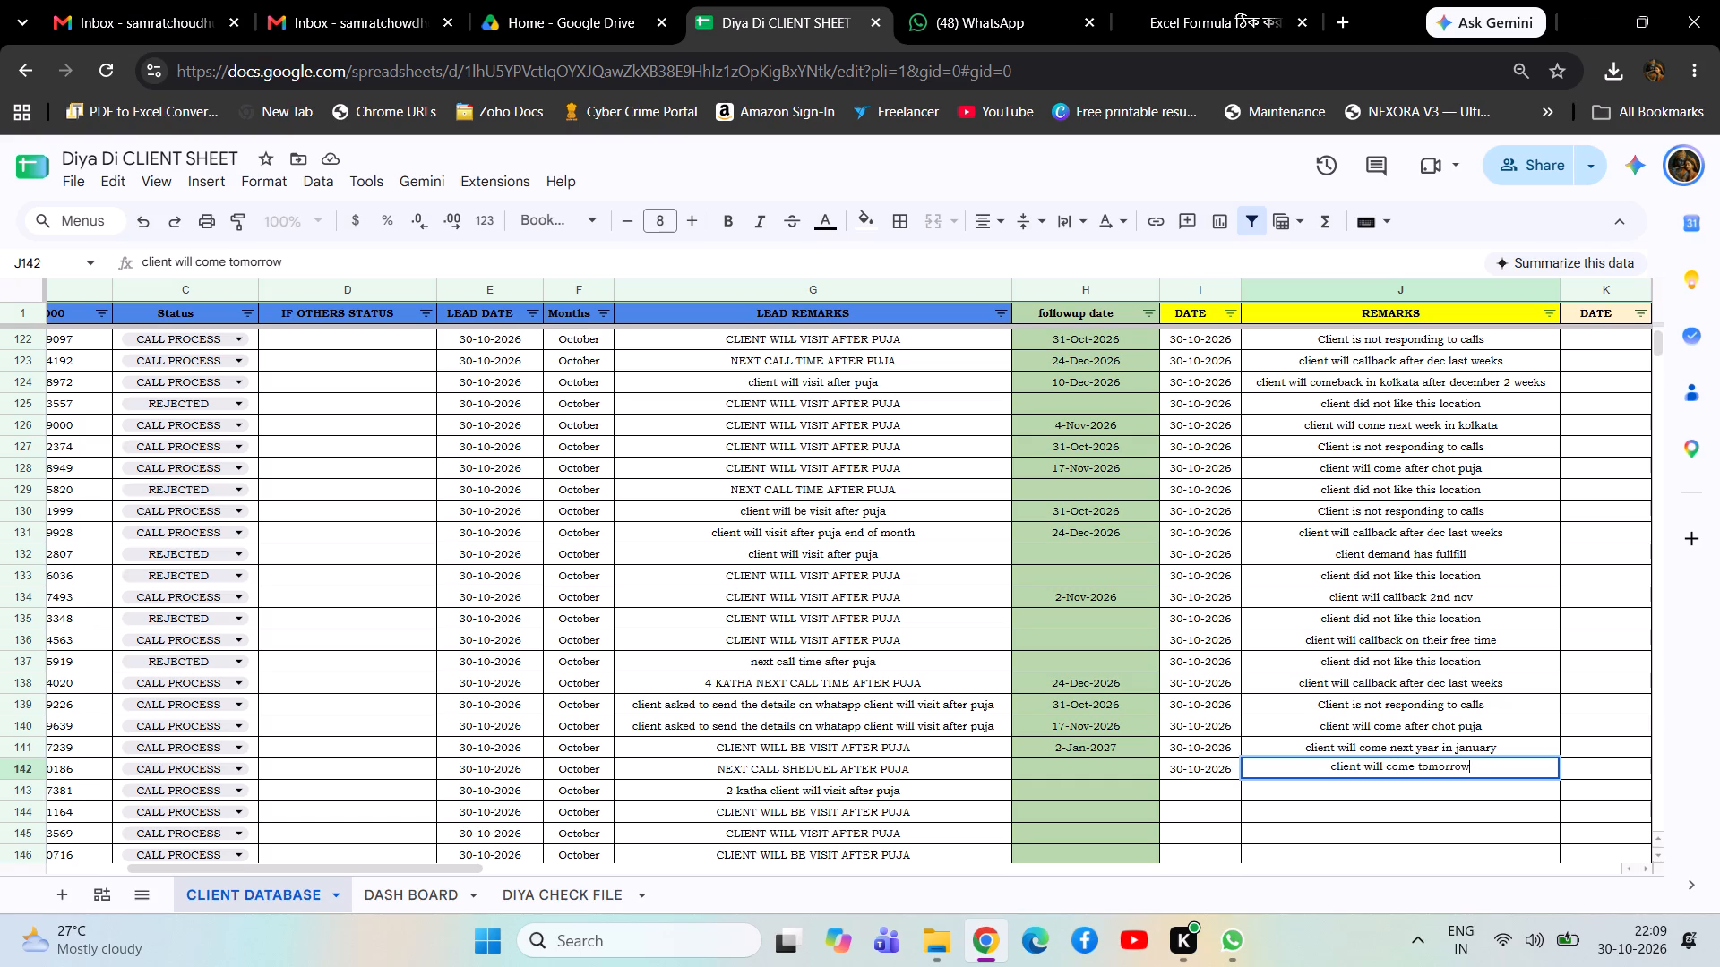
click(1483, 766)
key(space)
text(at)
key(space)
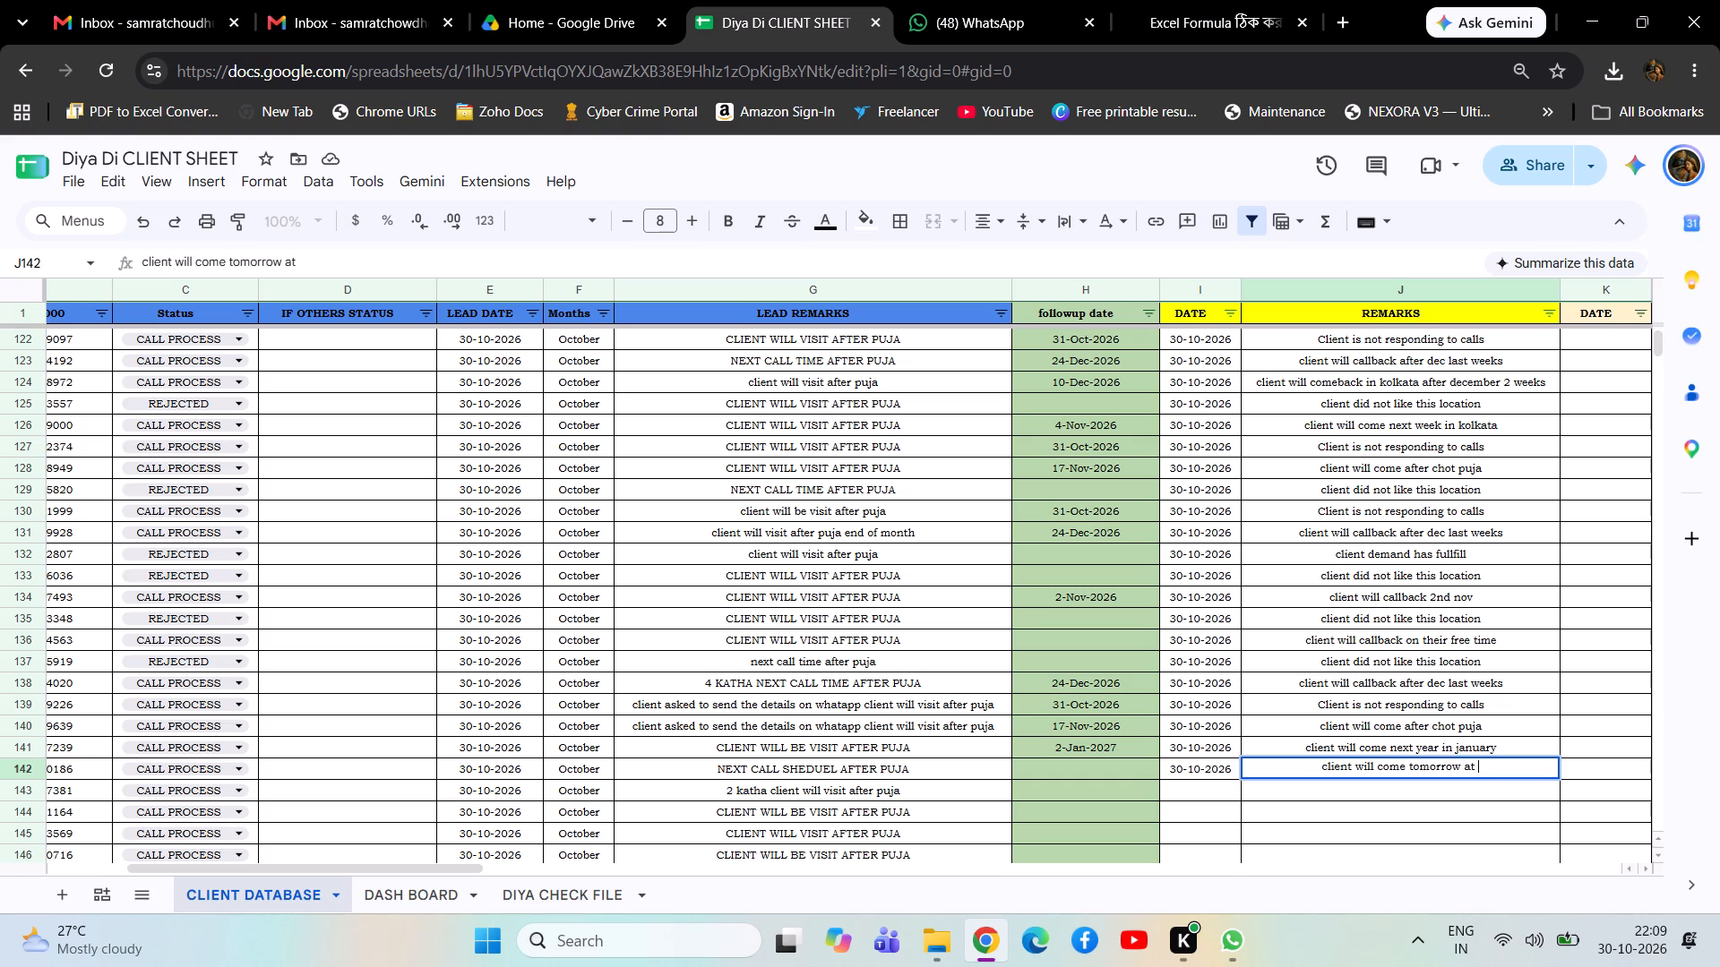
text(12 pm)
key(BackSpace)
key(BackSpace)
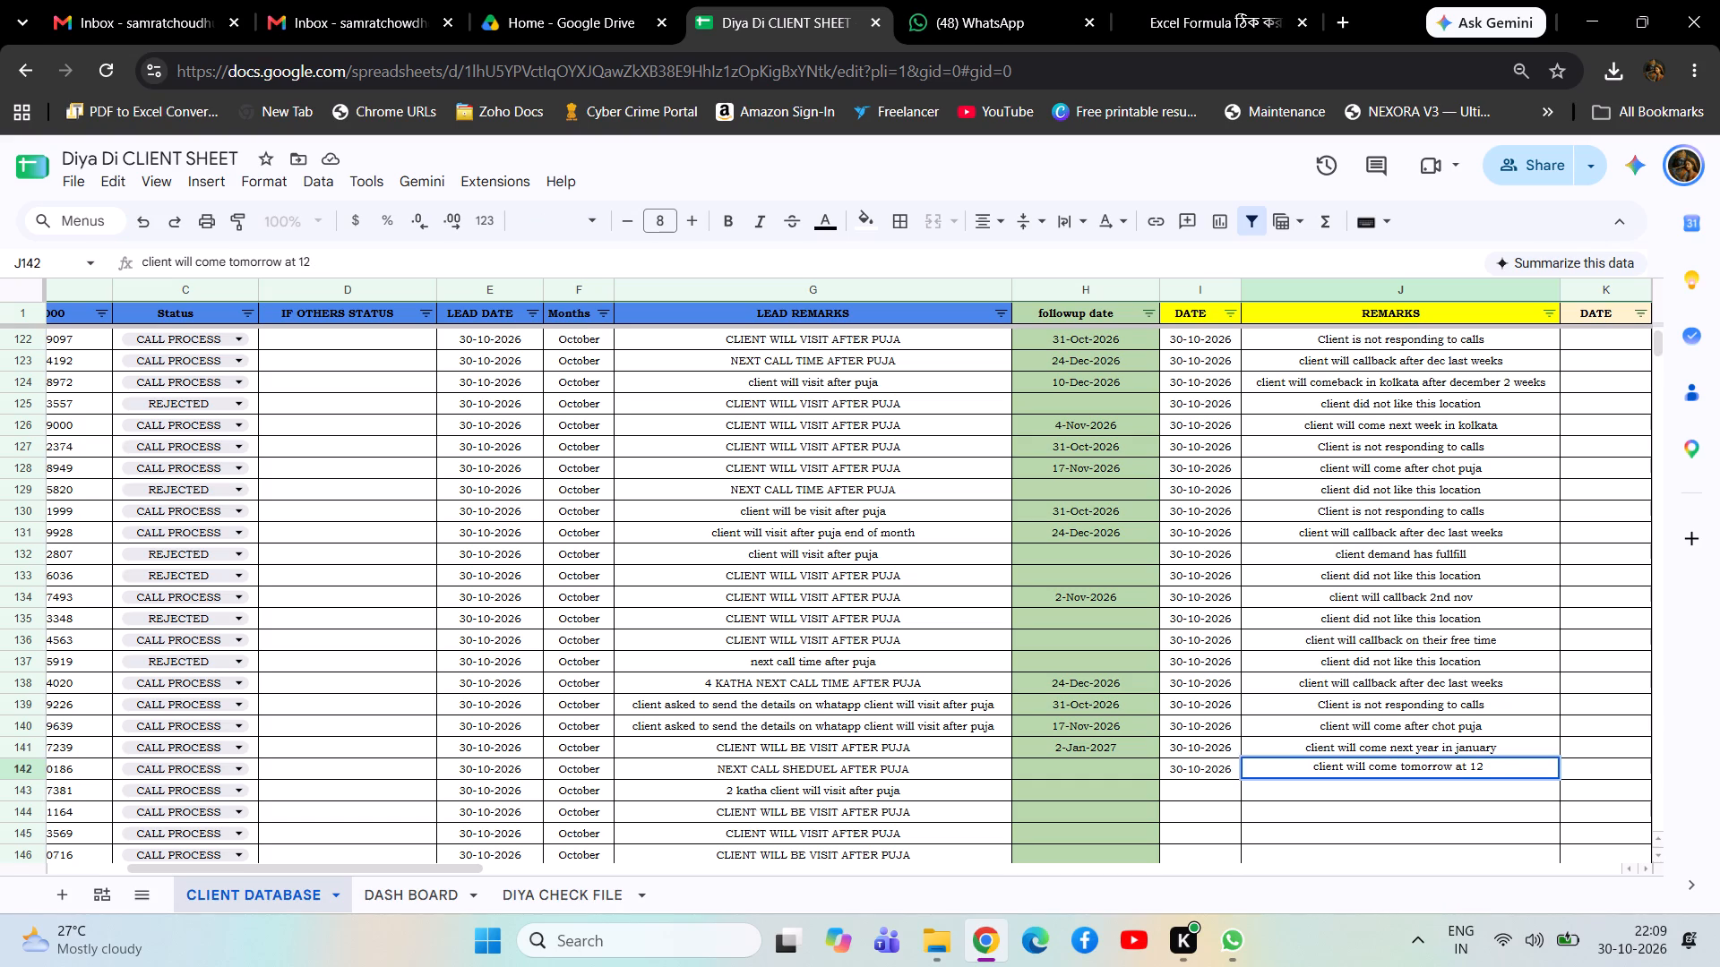
text(pm)
key(Return)
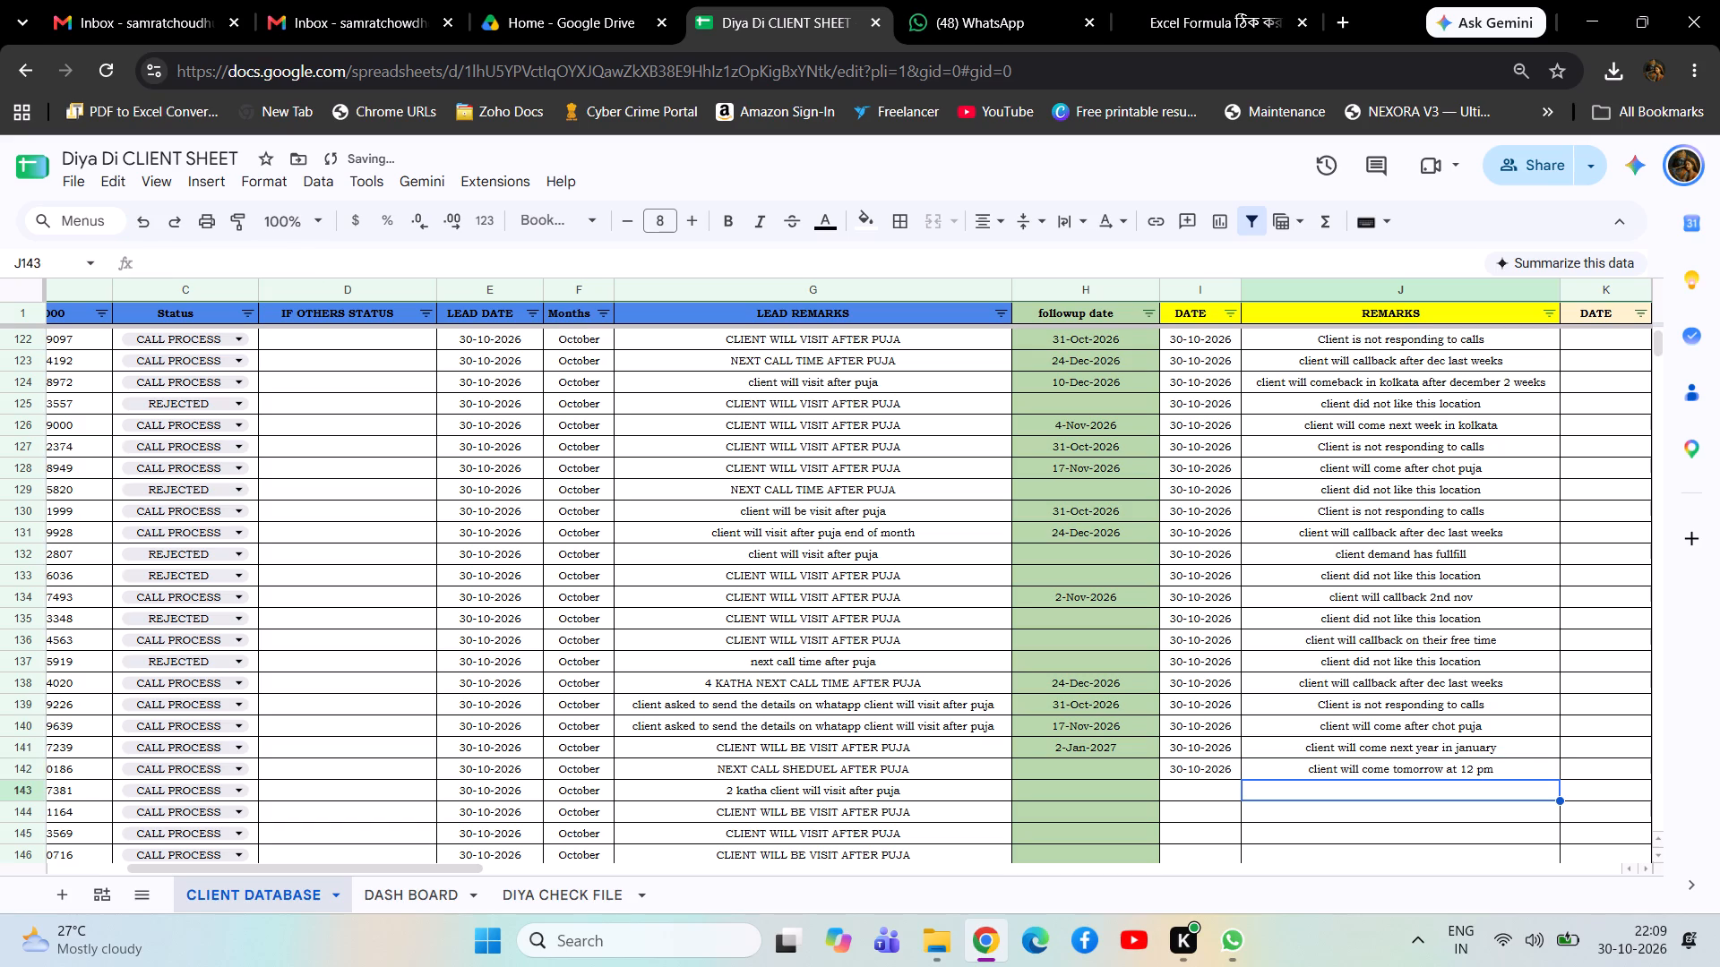
Set the followup date in H142 to 31-Oct-2026 using the date picker.
key(Left)
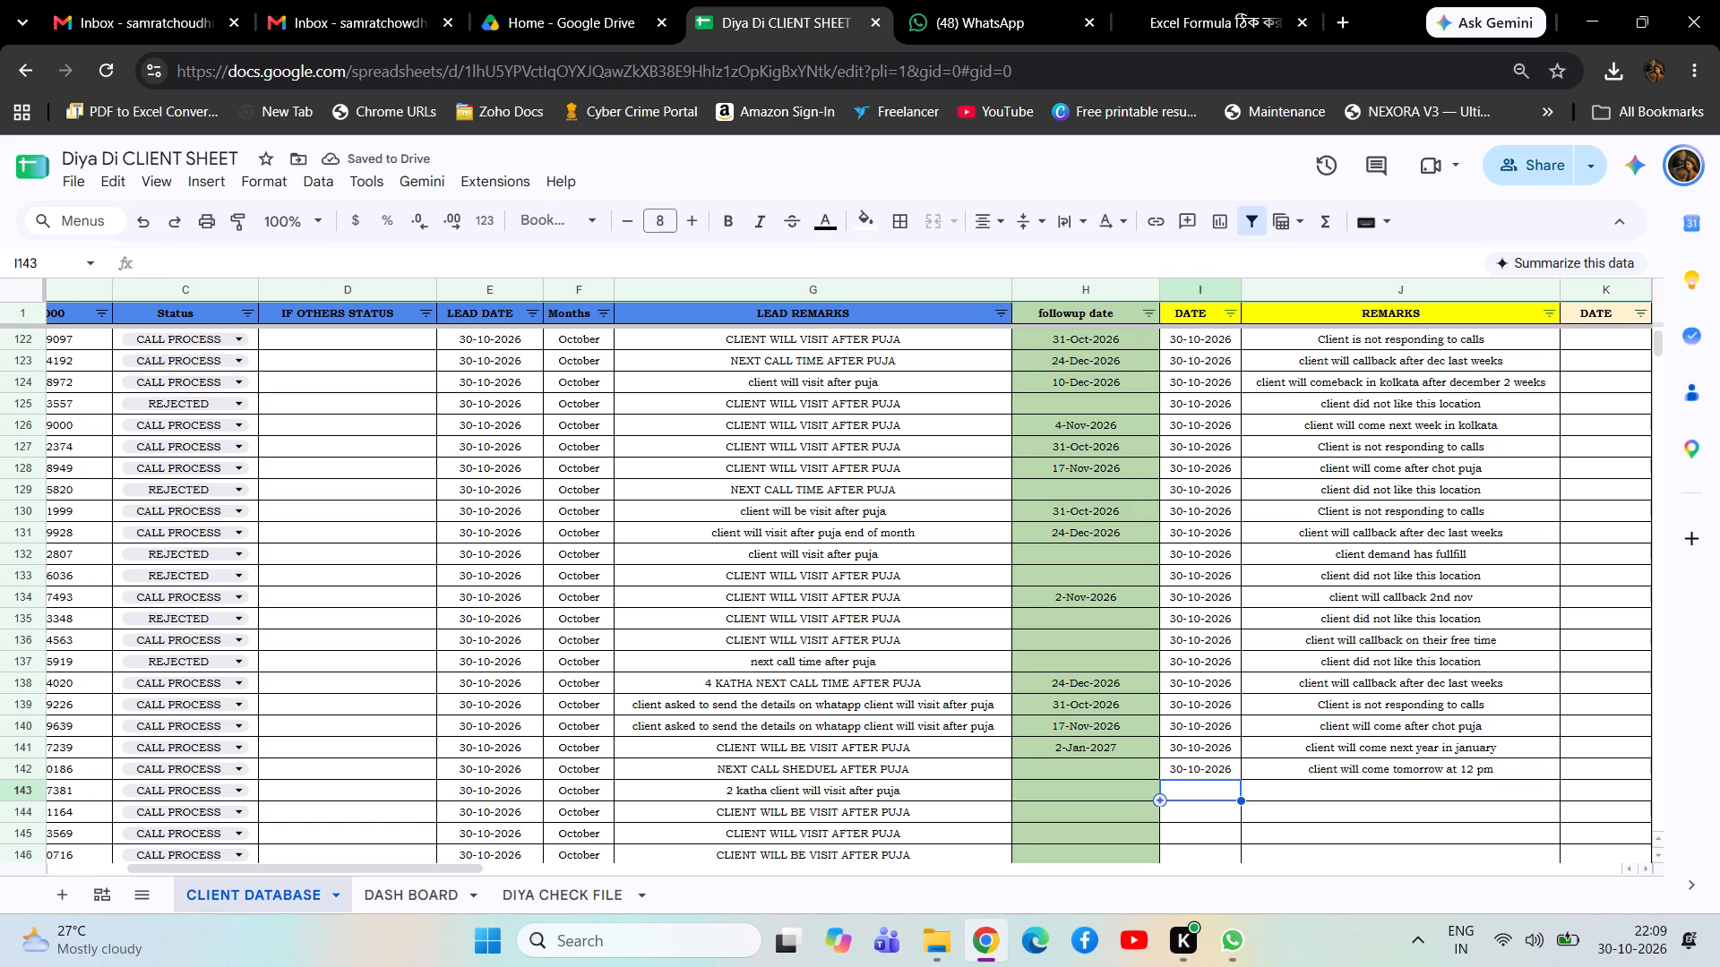
key(Left)
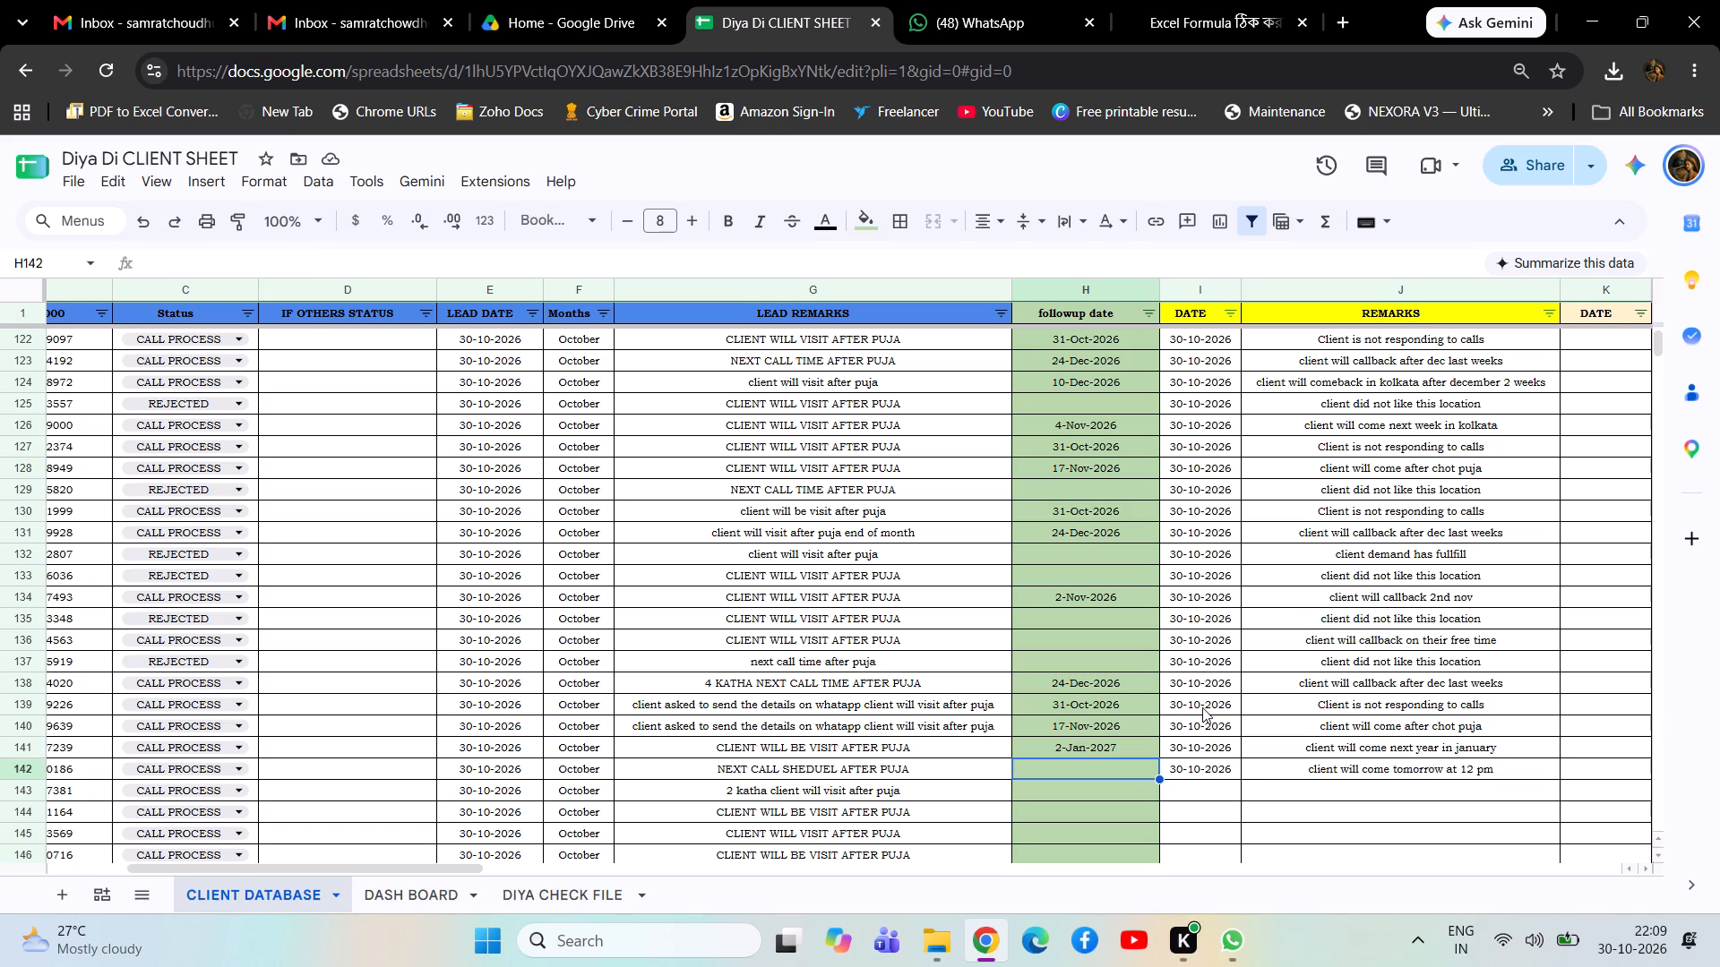
double_click(1134, 767)
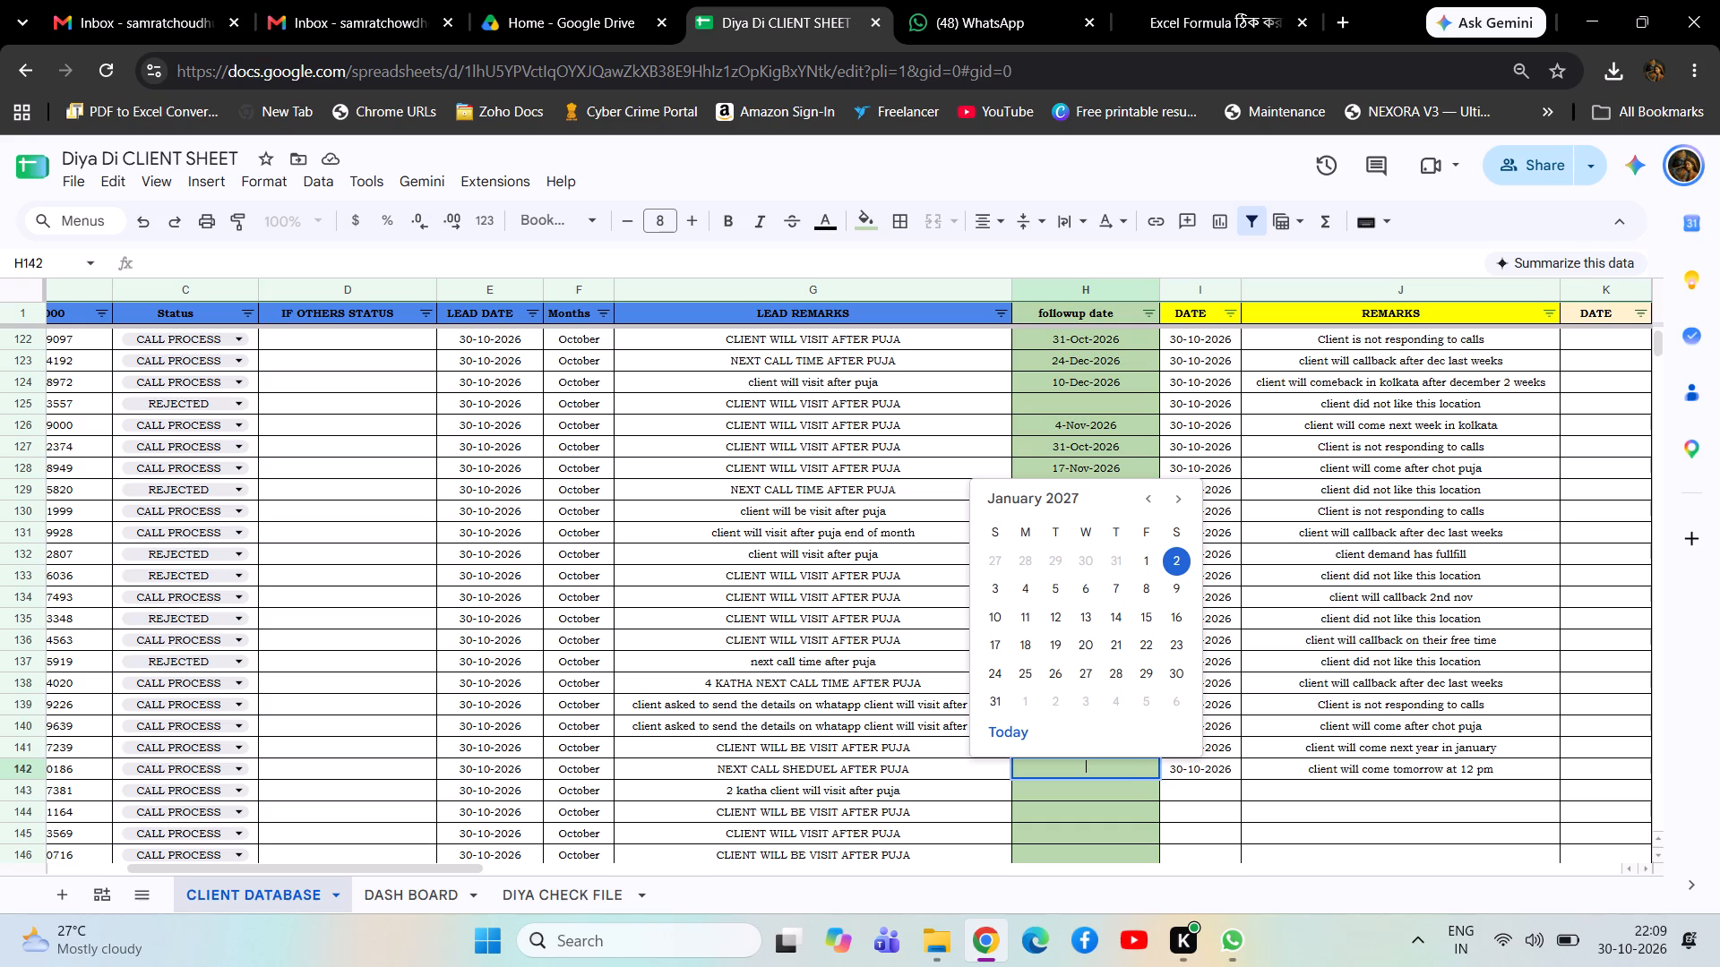
triple_click(1140, 504)
click(1140, 504)
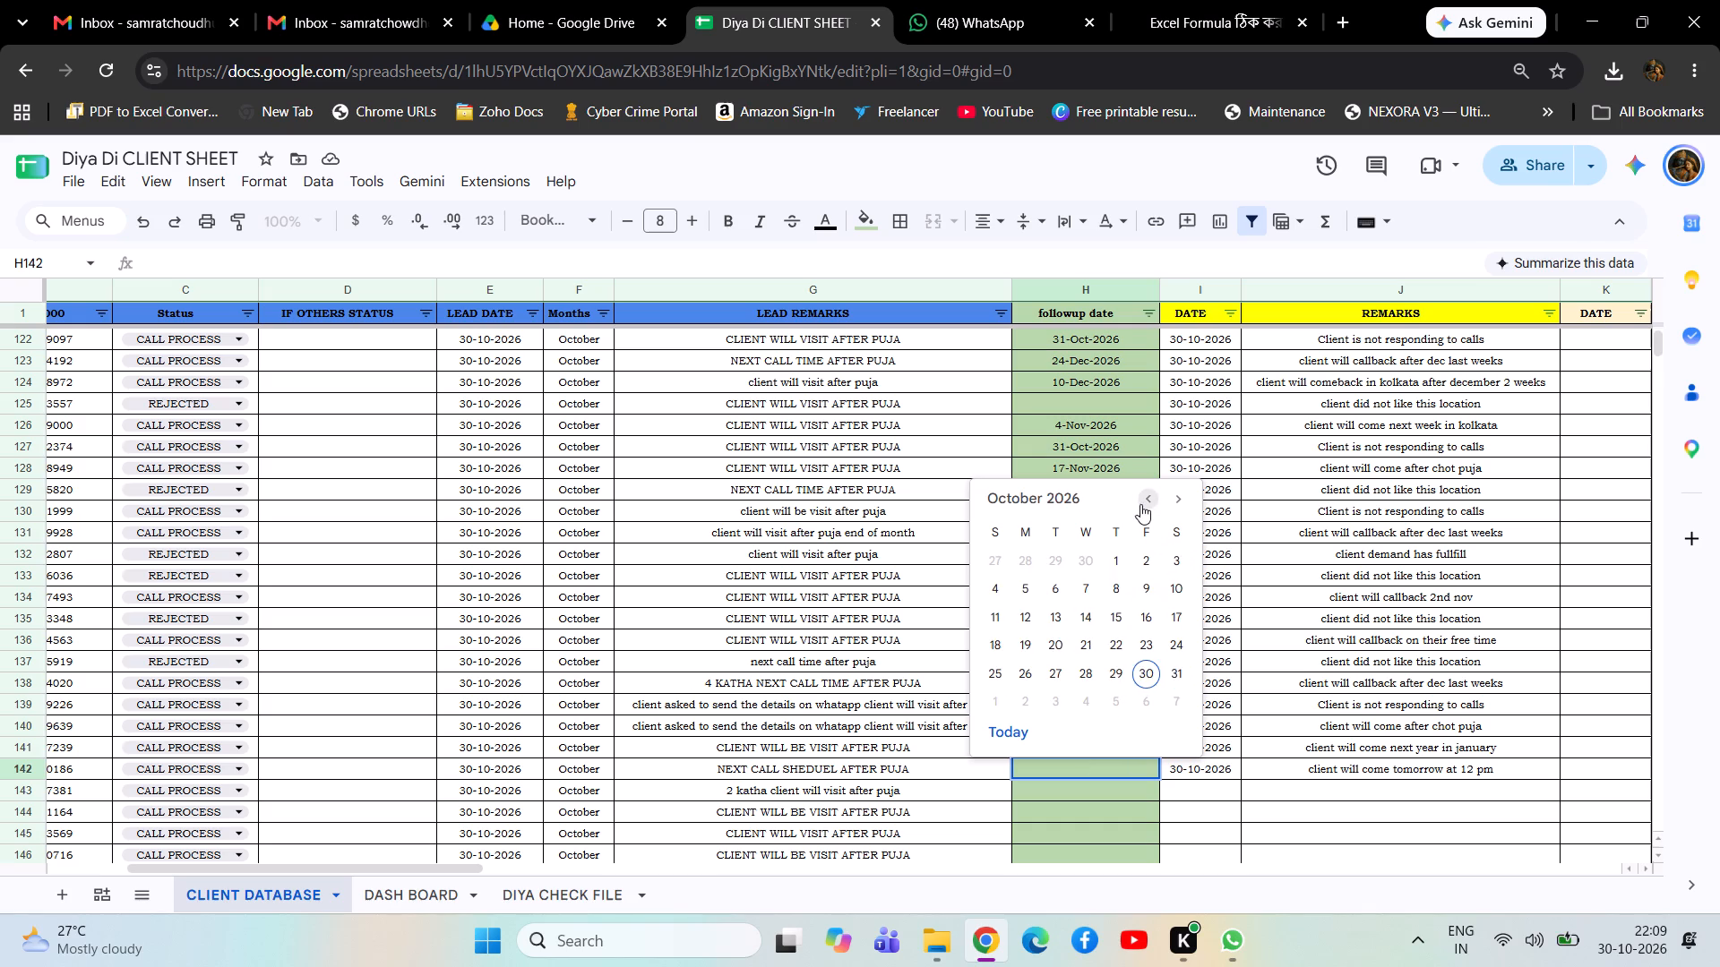
click(1183, 499)
click(1168, 670)
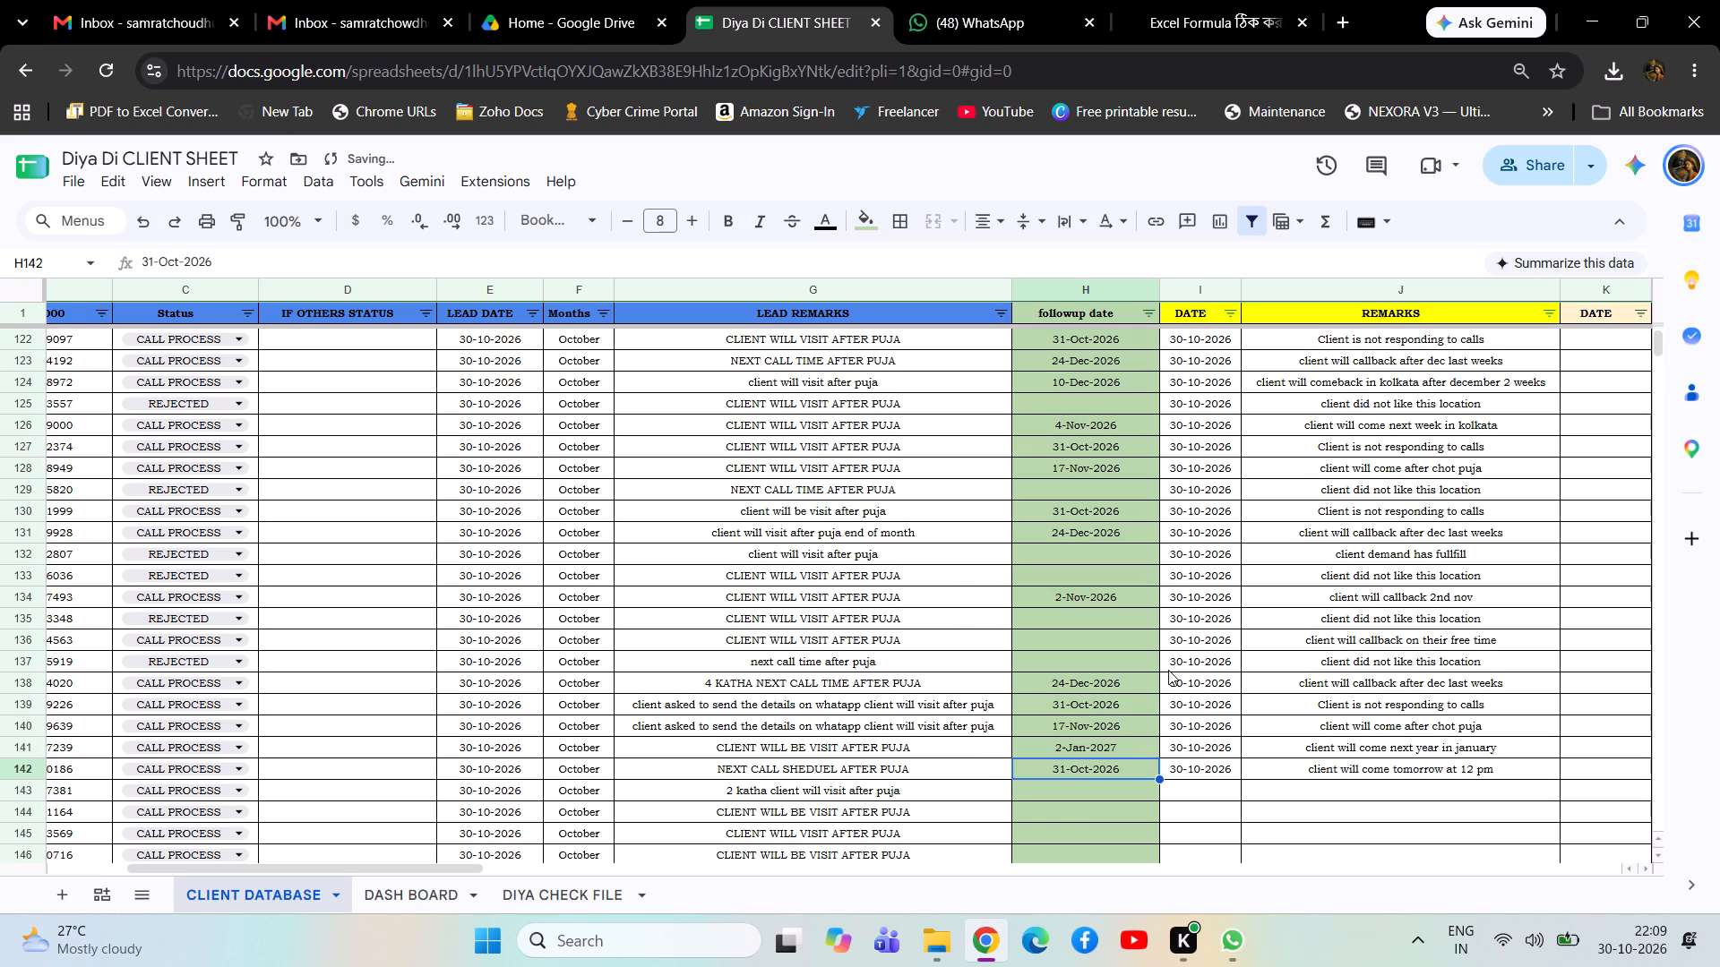
Copy the followup date, call date and remark from H139:J139 into row 143, starting at H143.
key(Down)
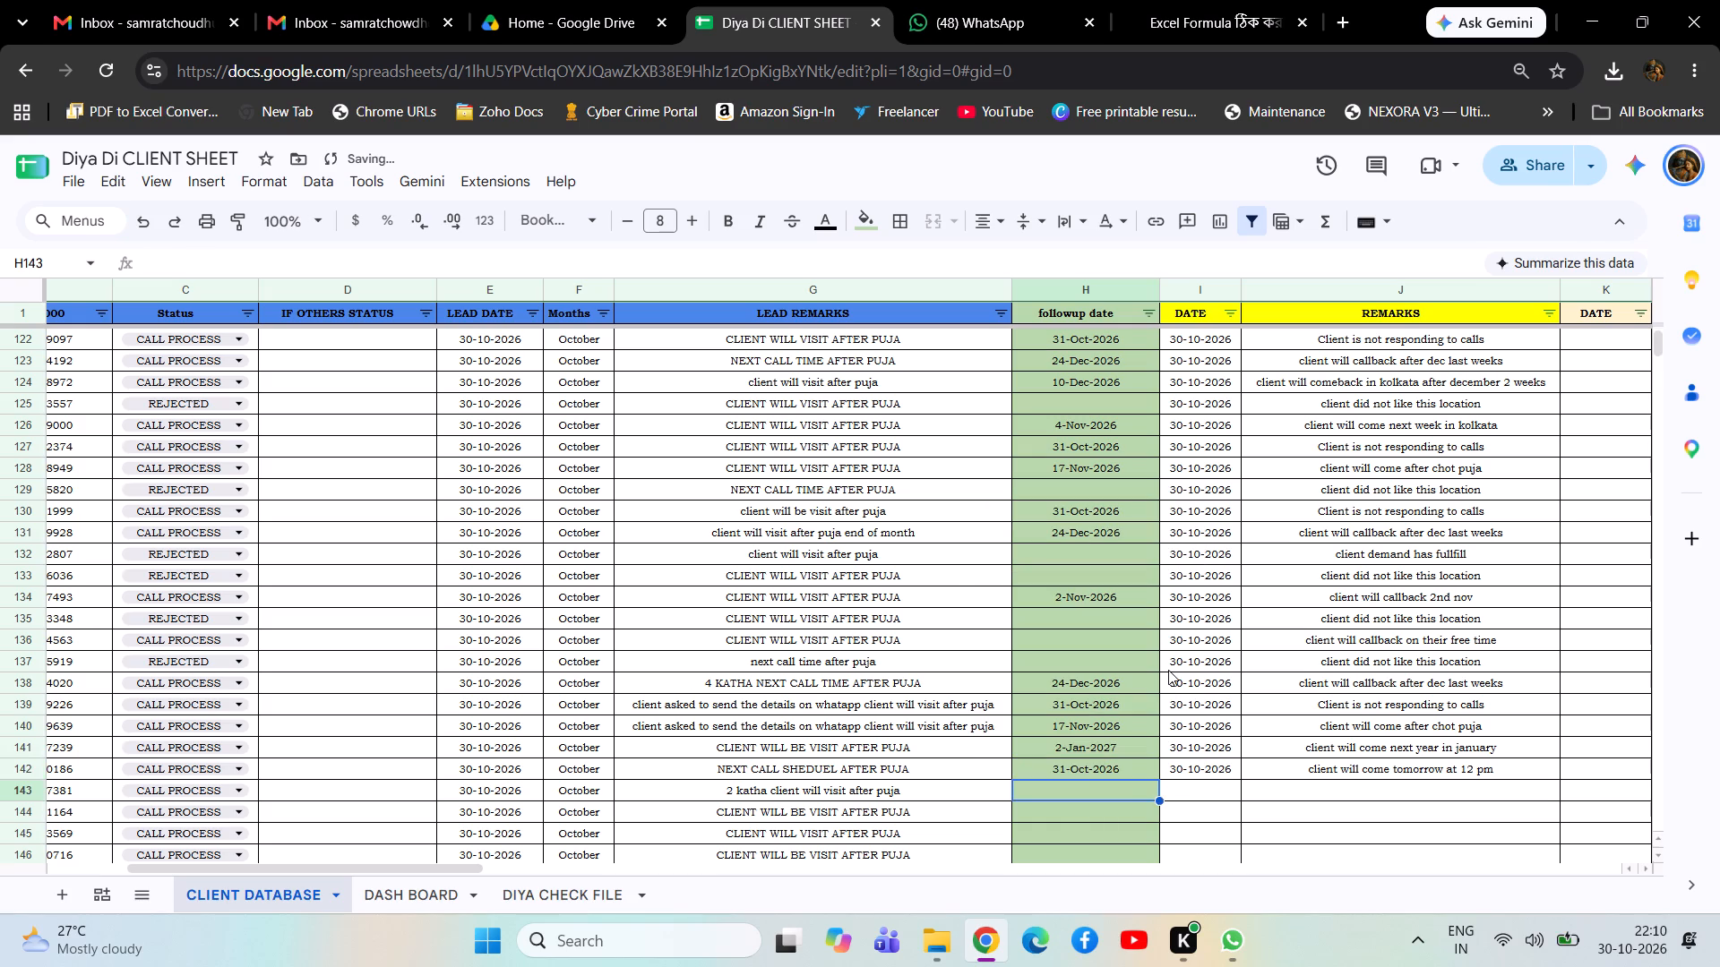
key(Up)
key(Up)
key(Up)
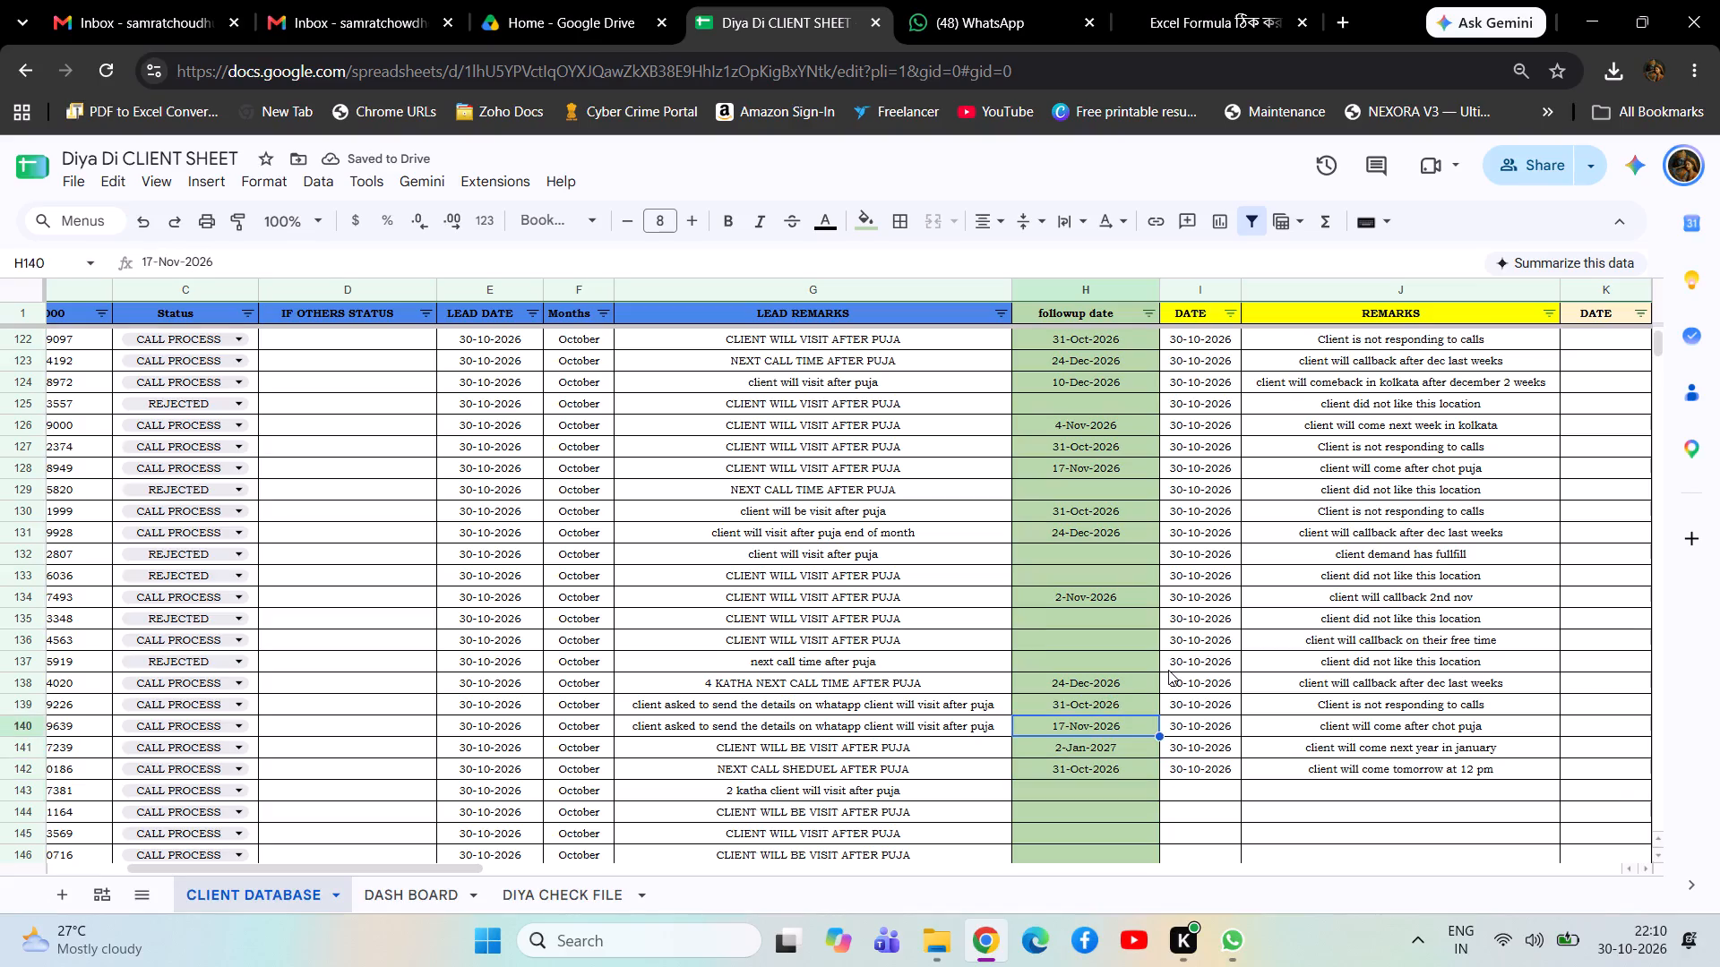
key(Up)
key(shift+Right)
key(shift+Right)
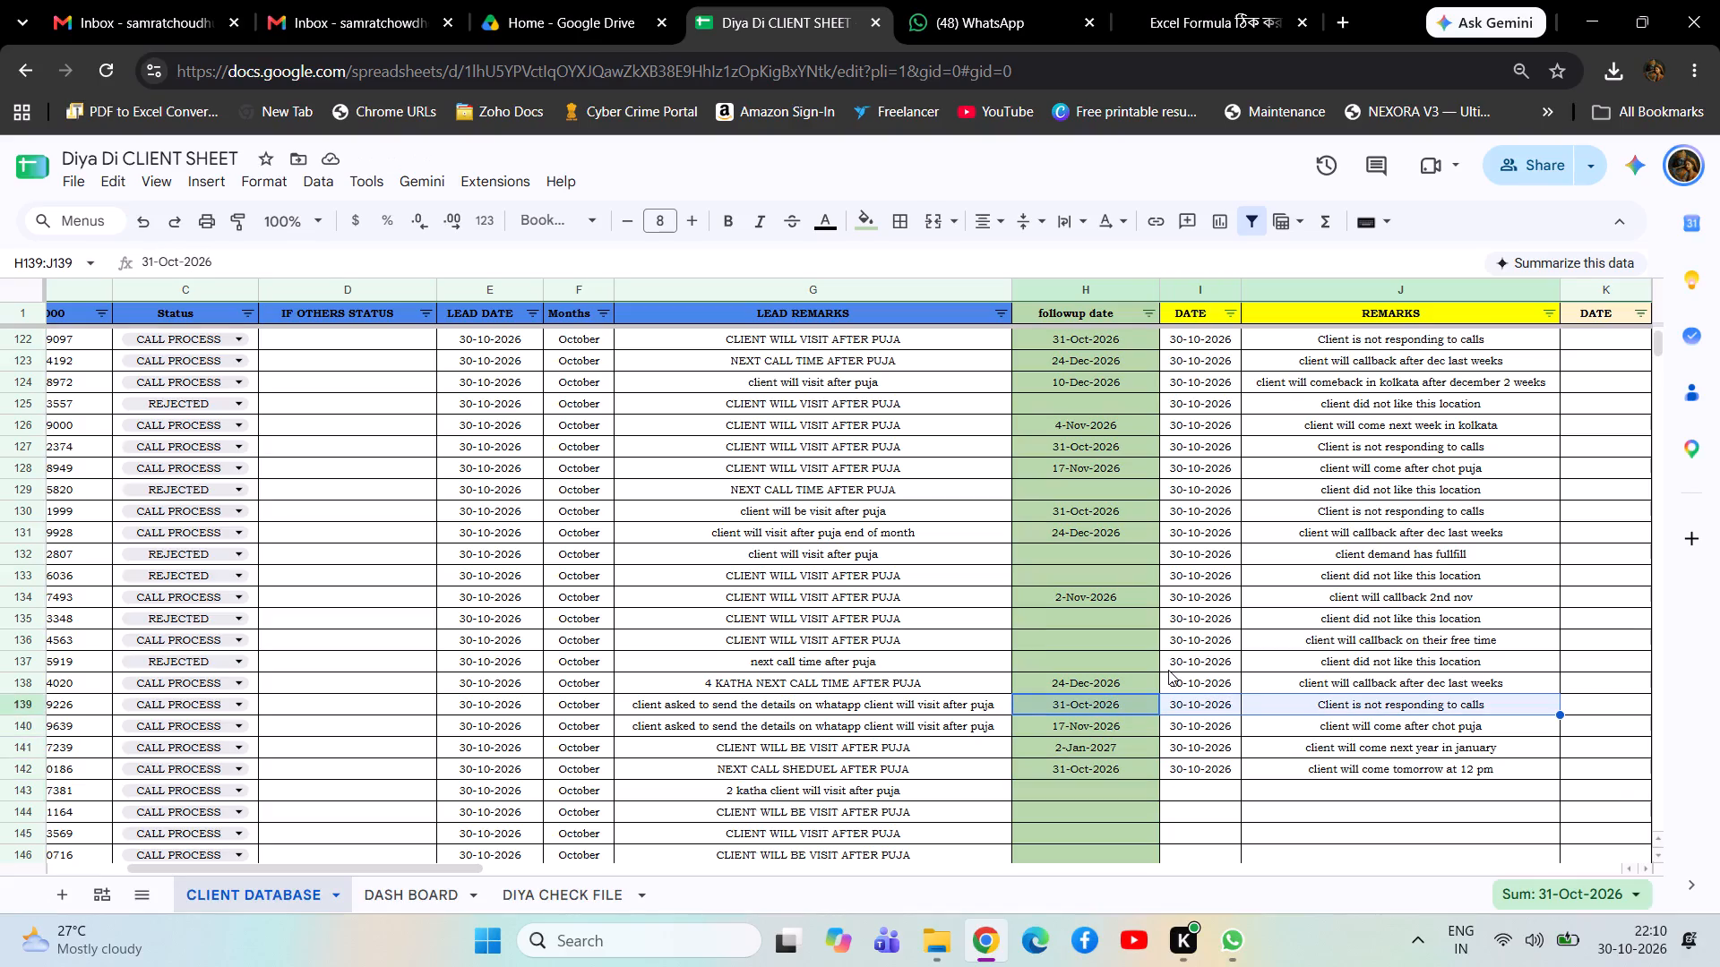
key(ctrl+c)
key(Down)
key(Down)
key(Down)
key(Down)
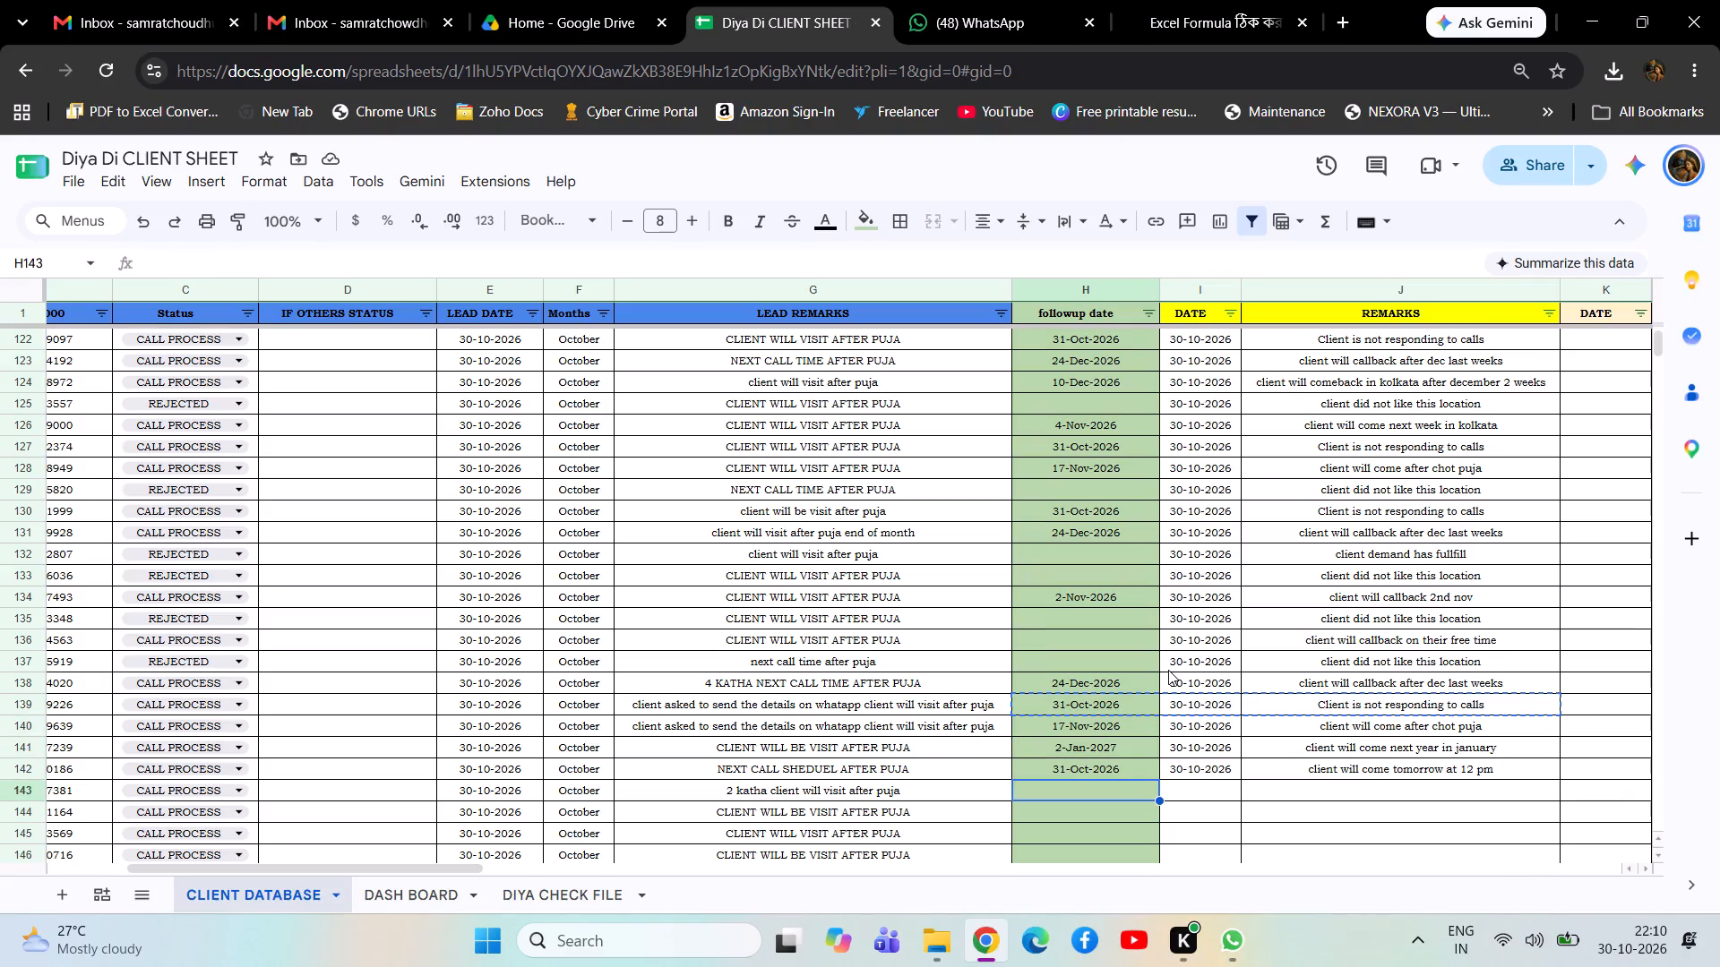
key(ctrl+v)
Check the name and number of the lead in row 144.
key(Left)
key(Left)
key(Left)
key(Left)
key(Left)
key(Left)
key(Left)
key(Left)
key(Left)
key(Left)
key(Left)
key(Left)
key(Left)
key(Left)
key(Left)
key(Left)
key(Left)
key(Left)
key(Left)
key(Left)
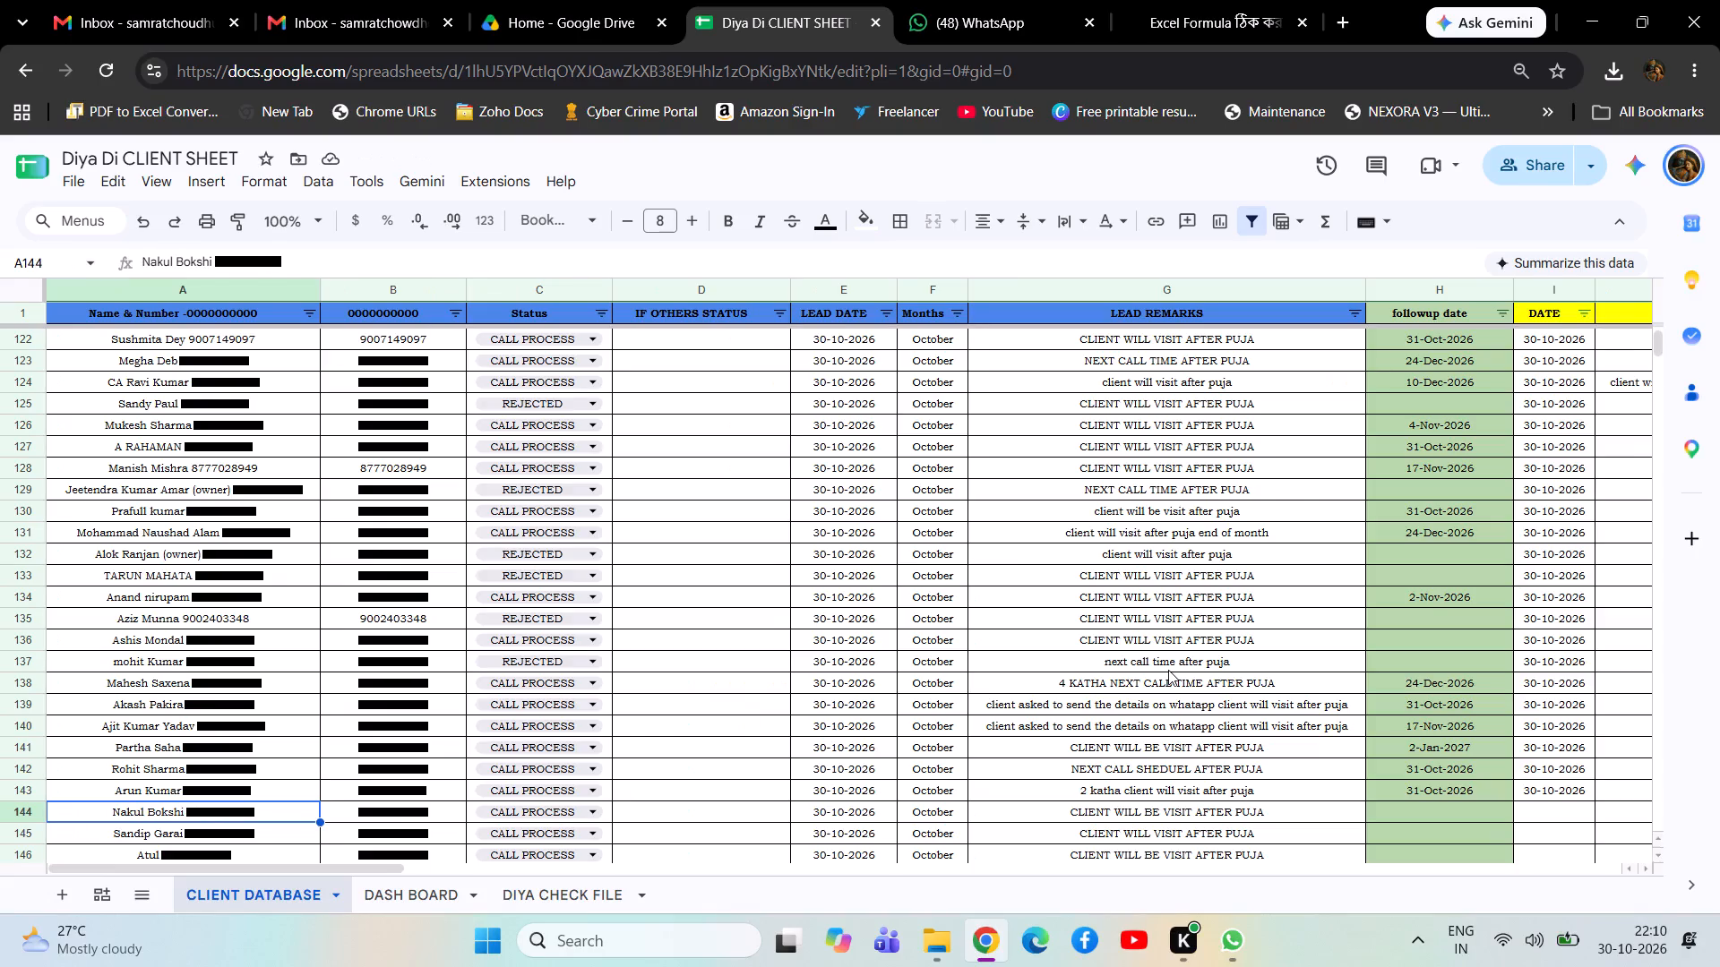
Enter the remark "client will come next friday call before one days" in J144.
key(Right)
key(Right)
key(Right)
key(Right)
key(Right)
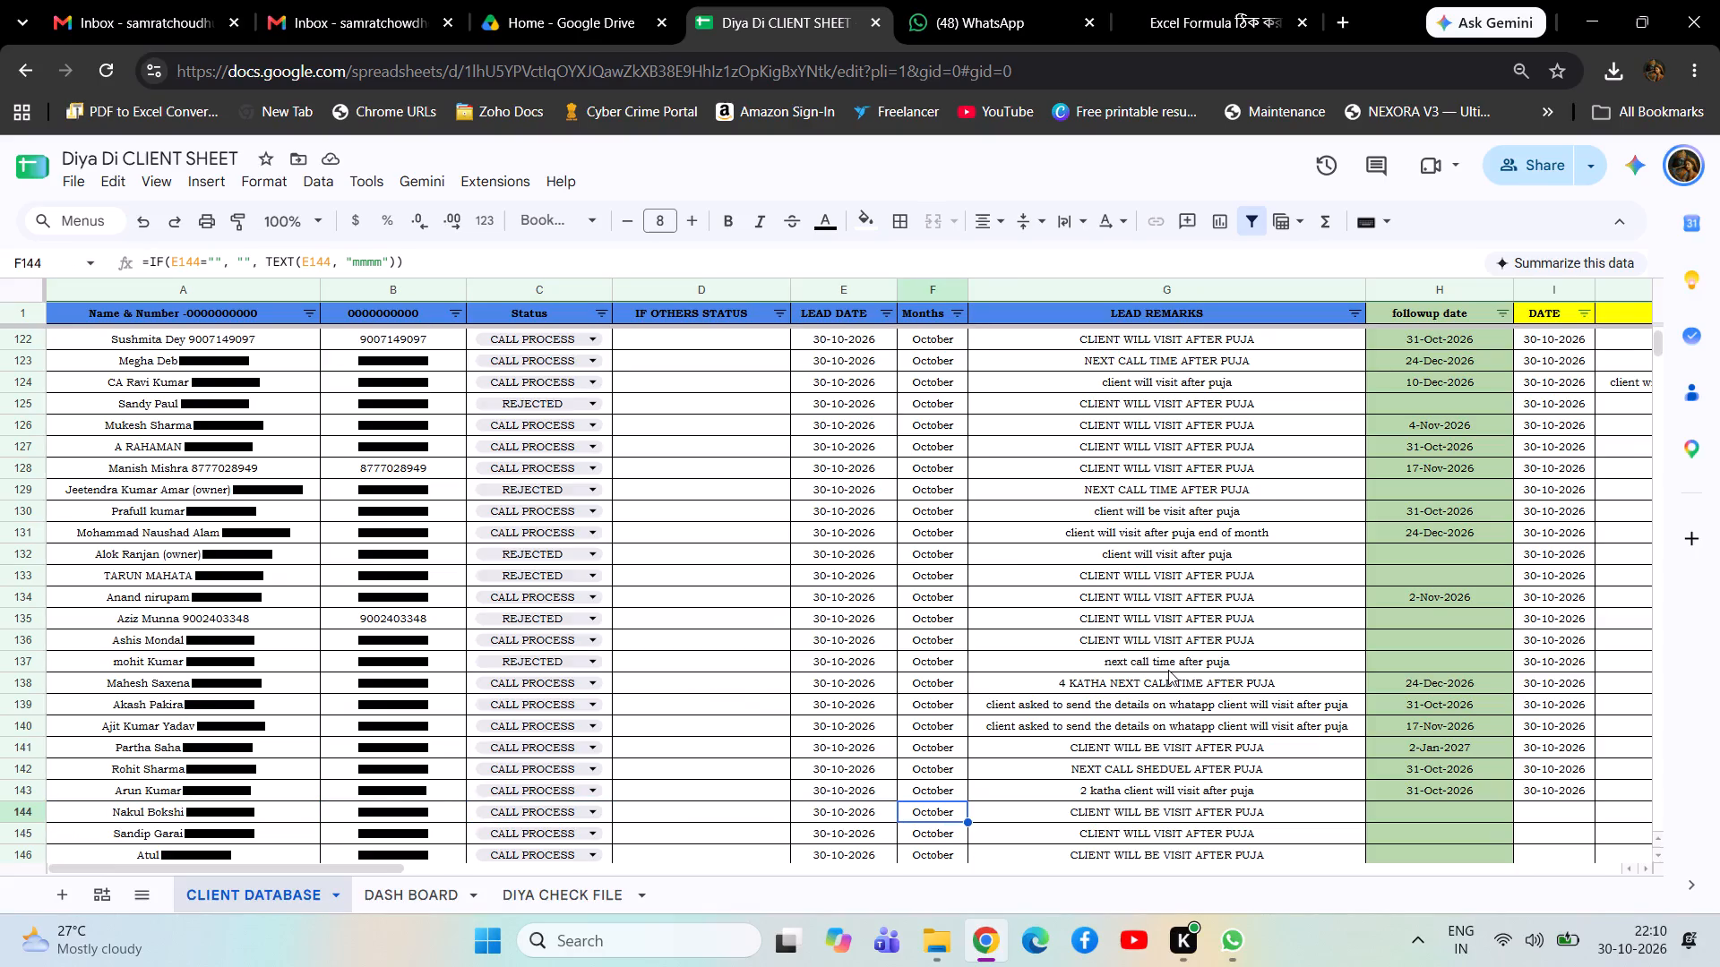
key(Right)
key(Right)
key(Right)
key(Right)
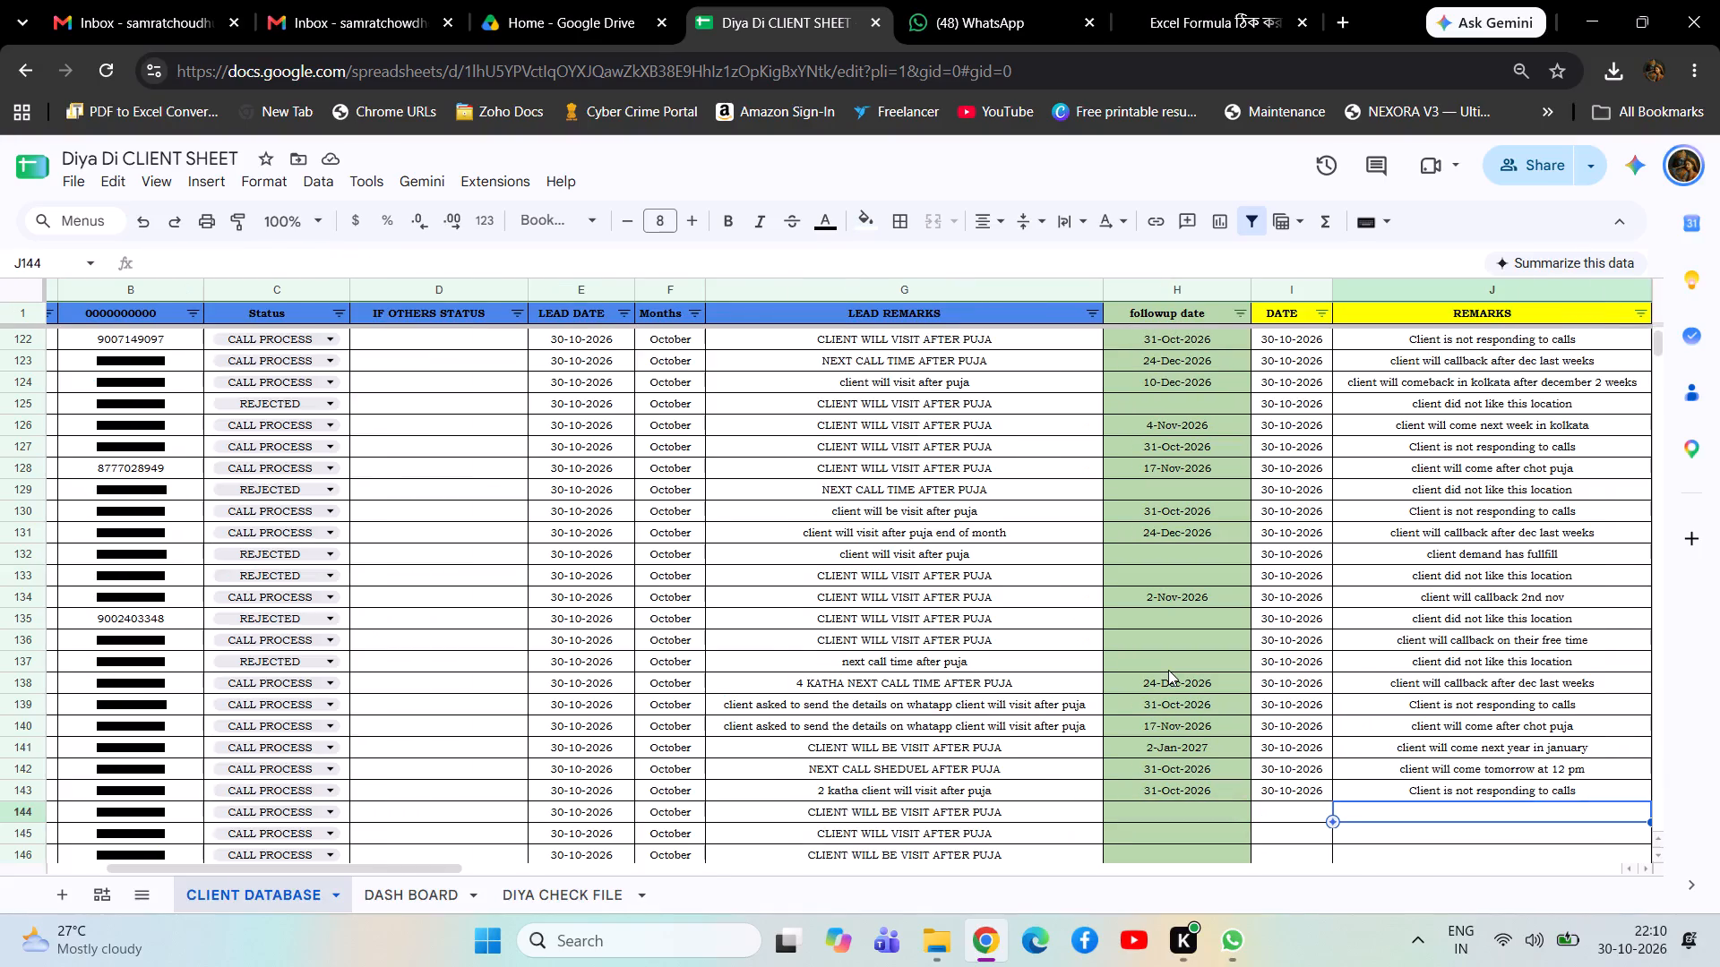
text(client)
key(space)
text(will)
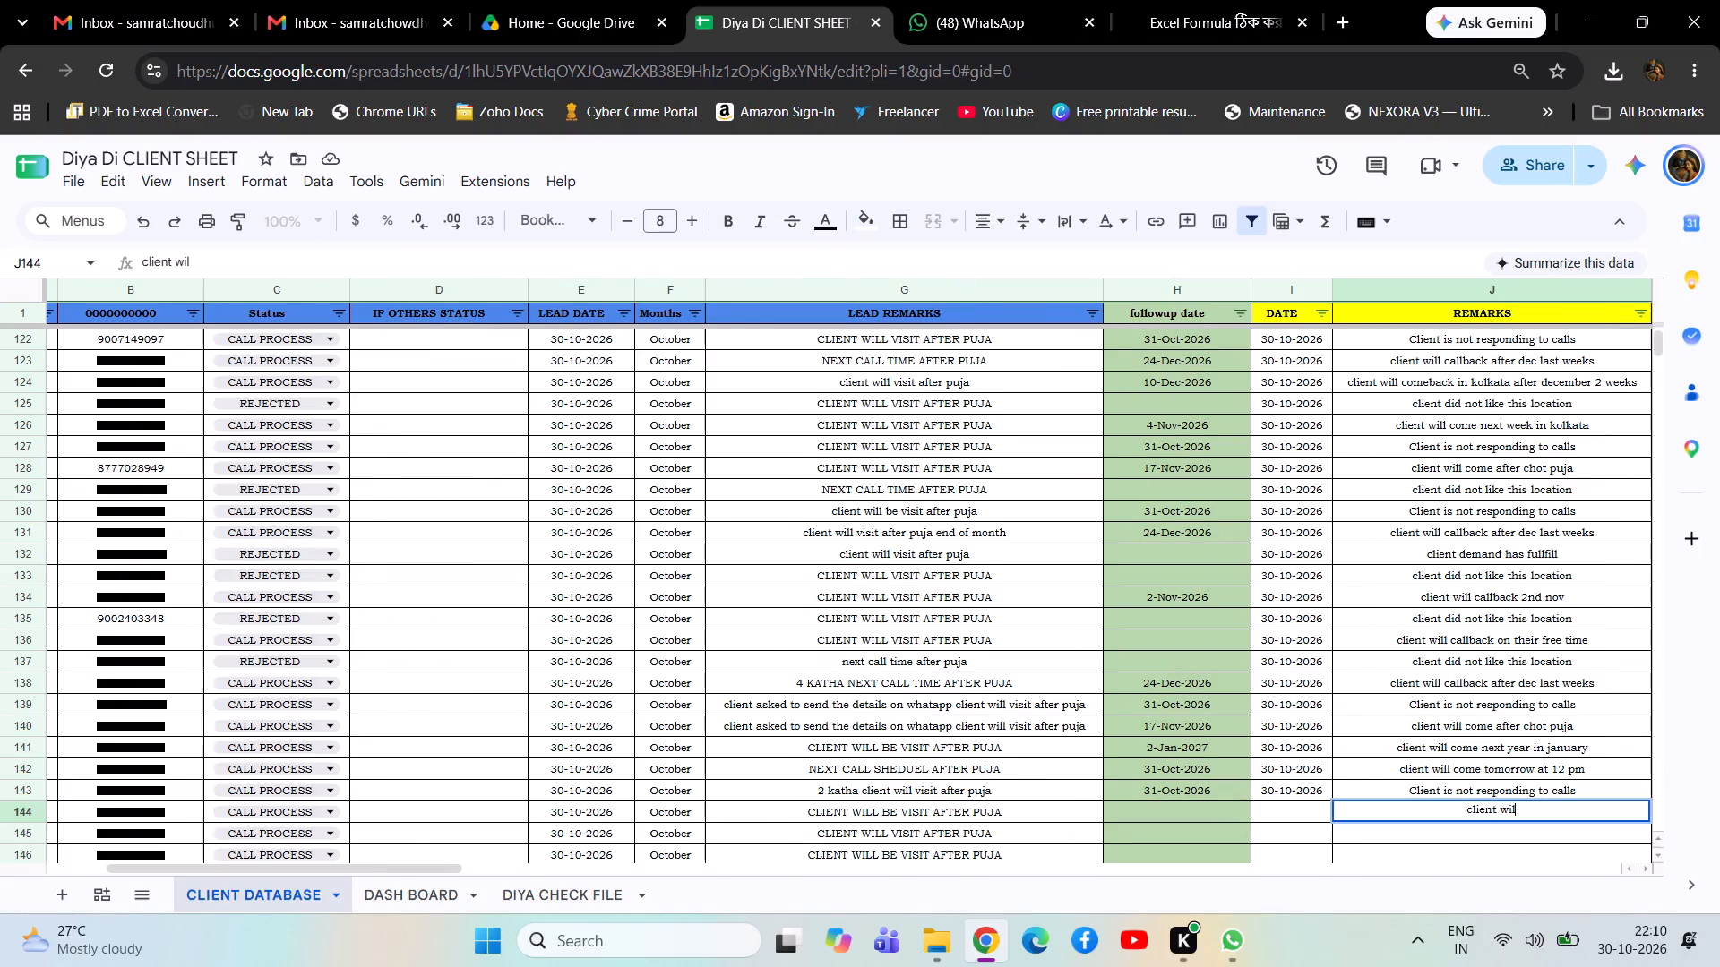
key(space)
text(come nec)
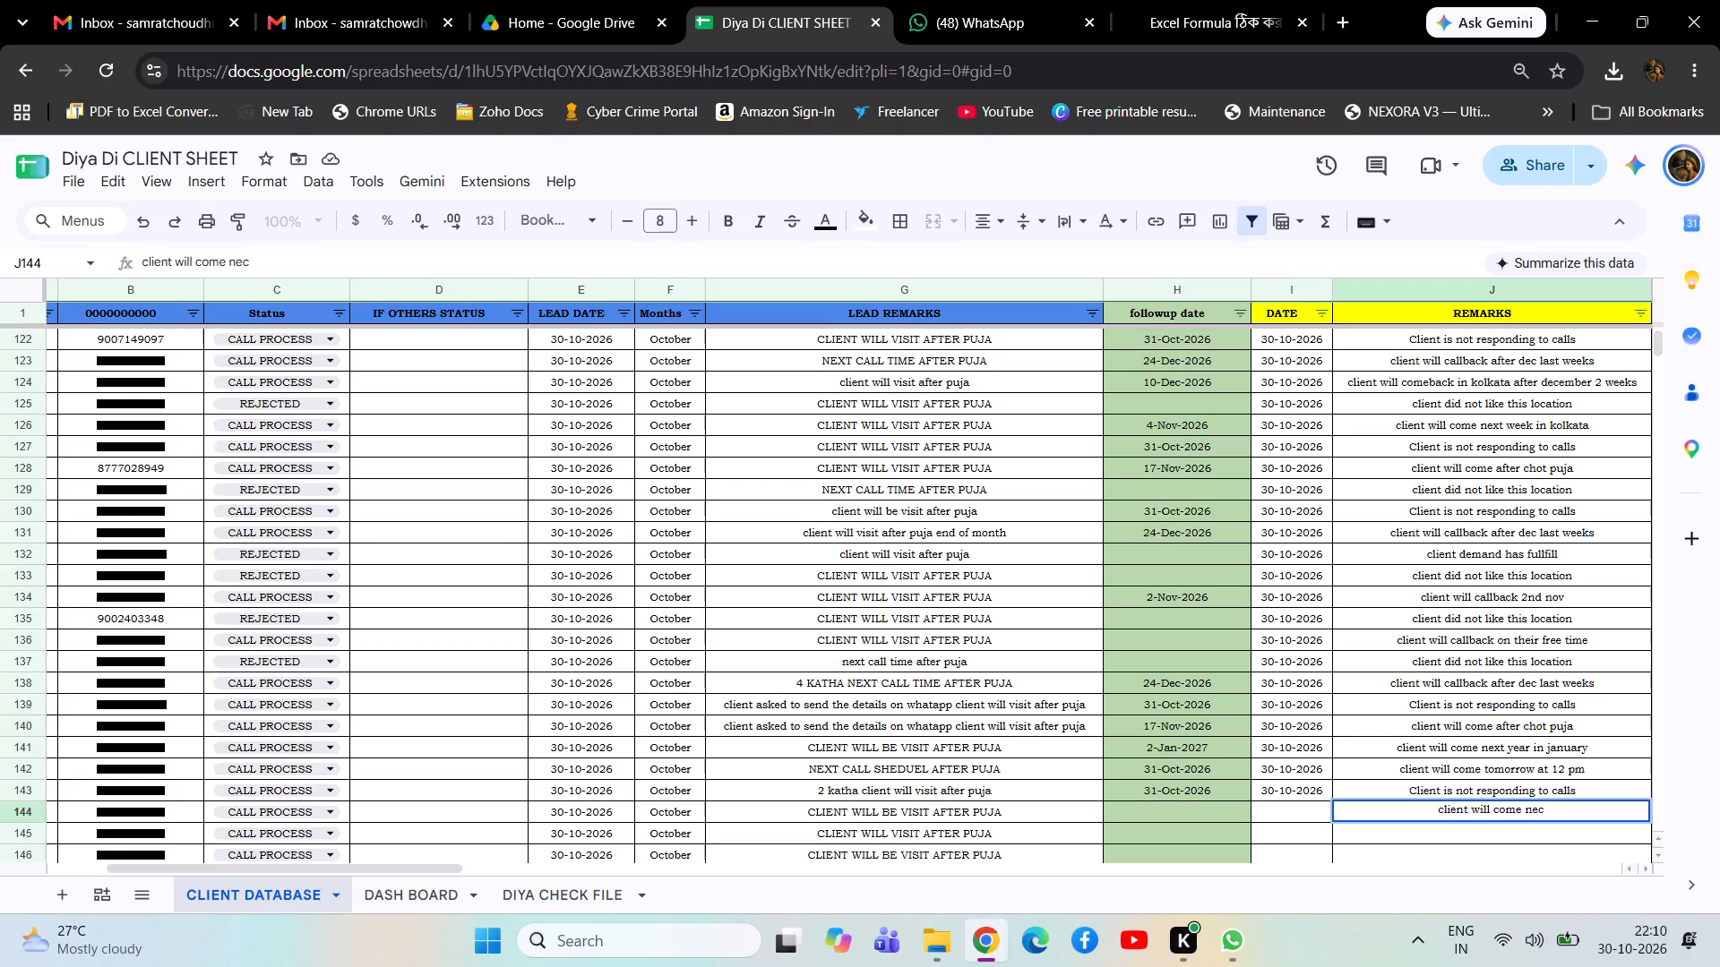
key(BackSpace)
text(xt)
key(space)
text(fri)
text(day)
key(space)
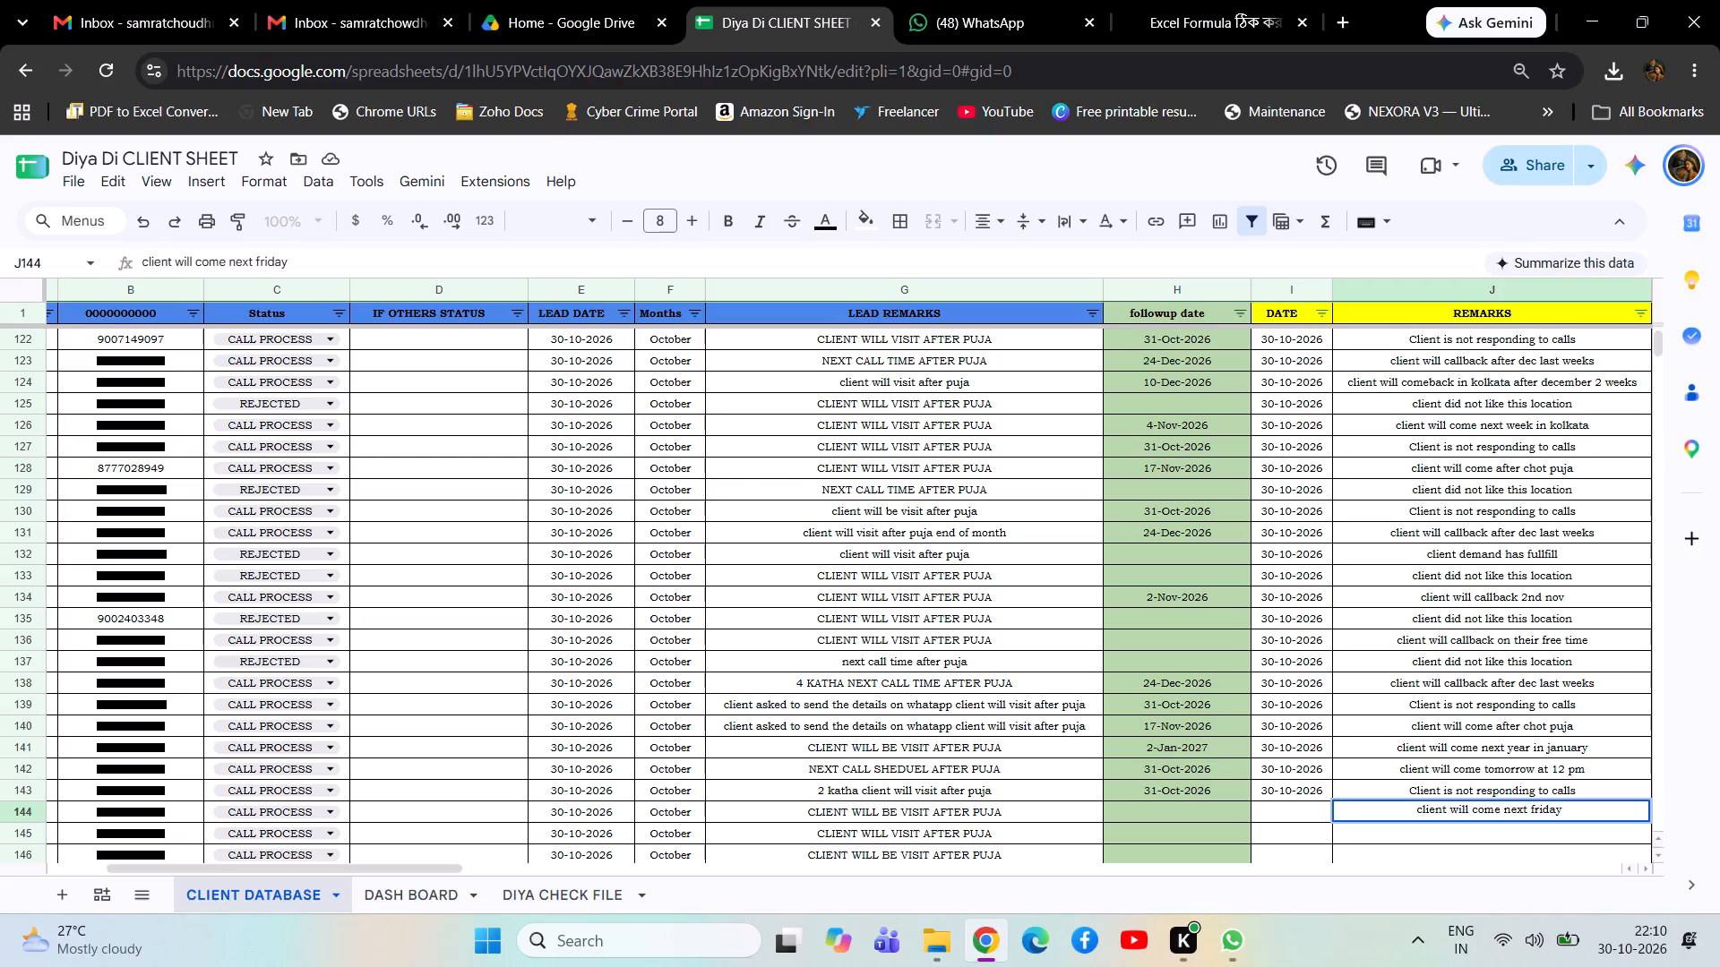
text(call before one days)
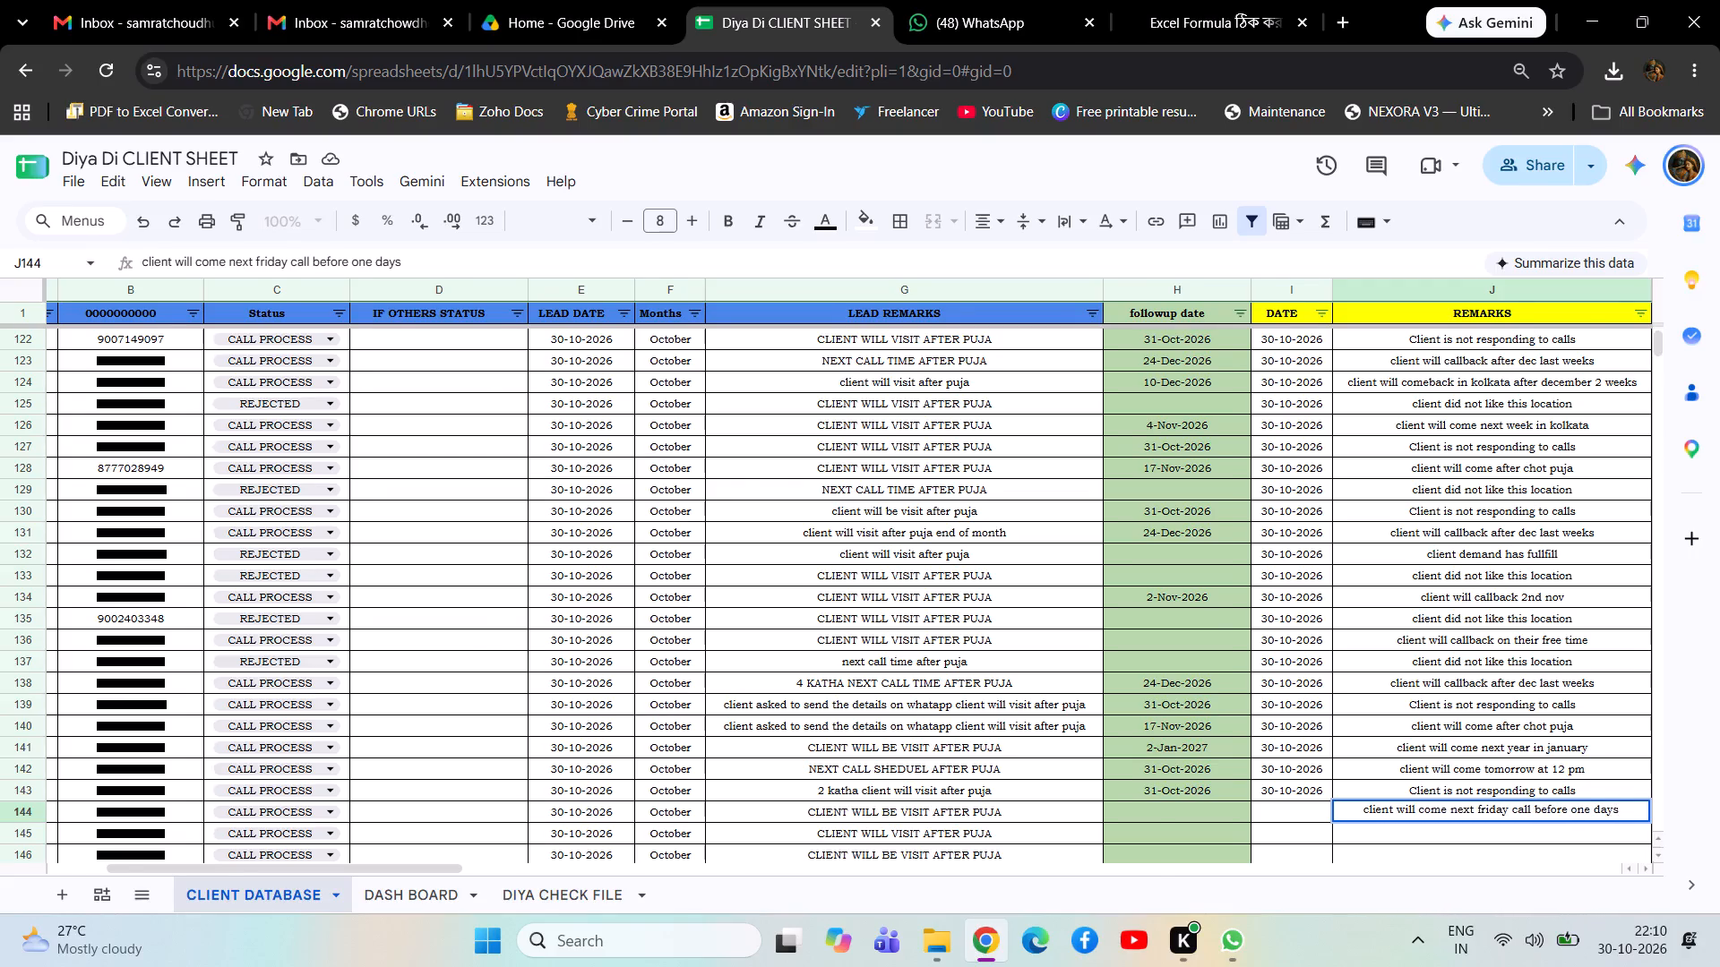
key(Tab)
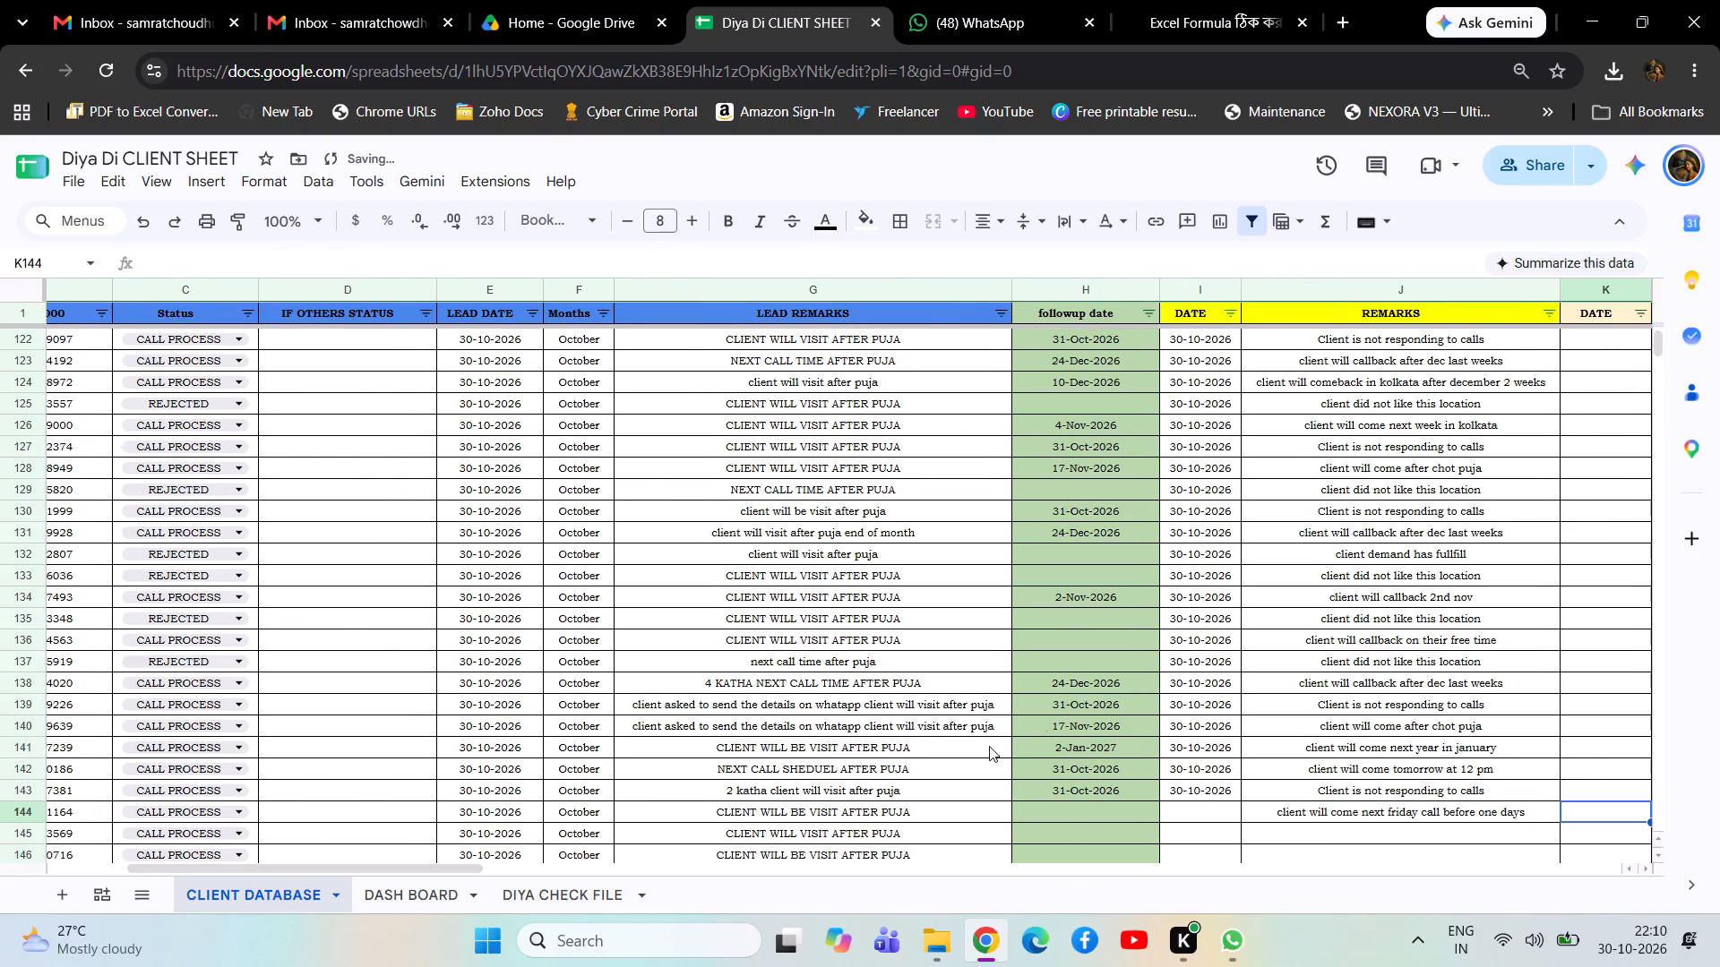
Set the followup date in H144 to 5-Nov-2026 using the date picker.
double_click(1101, 815)
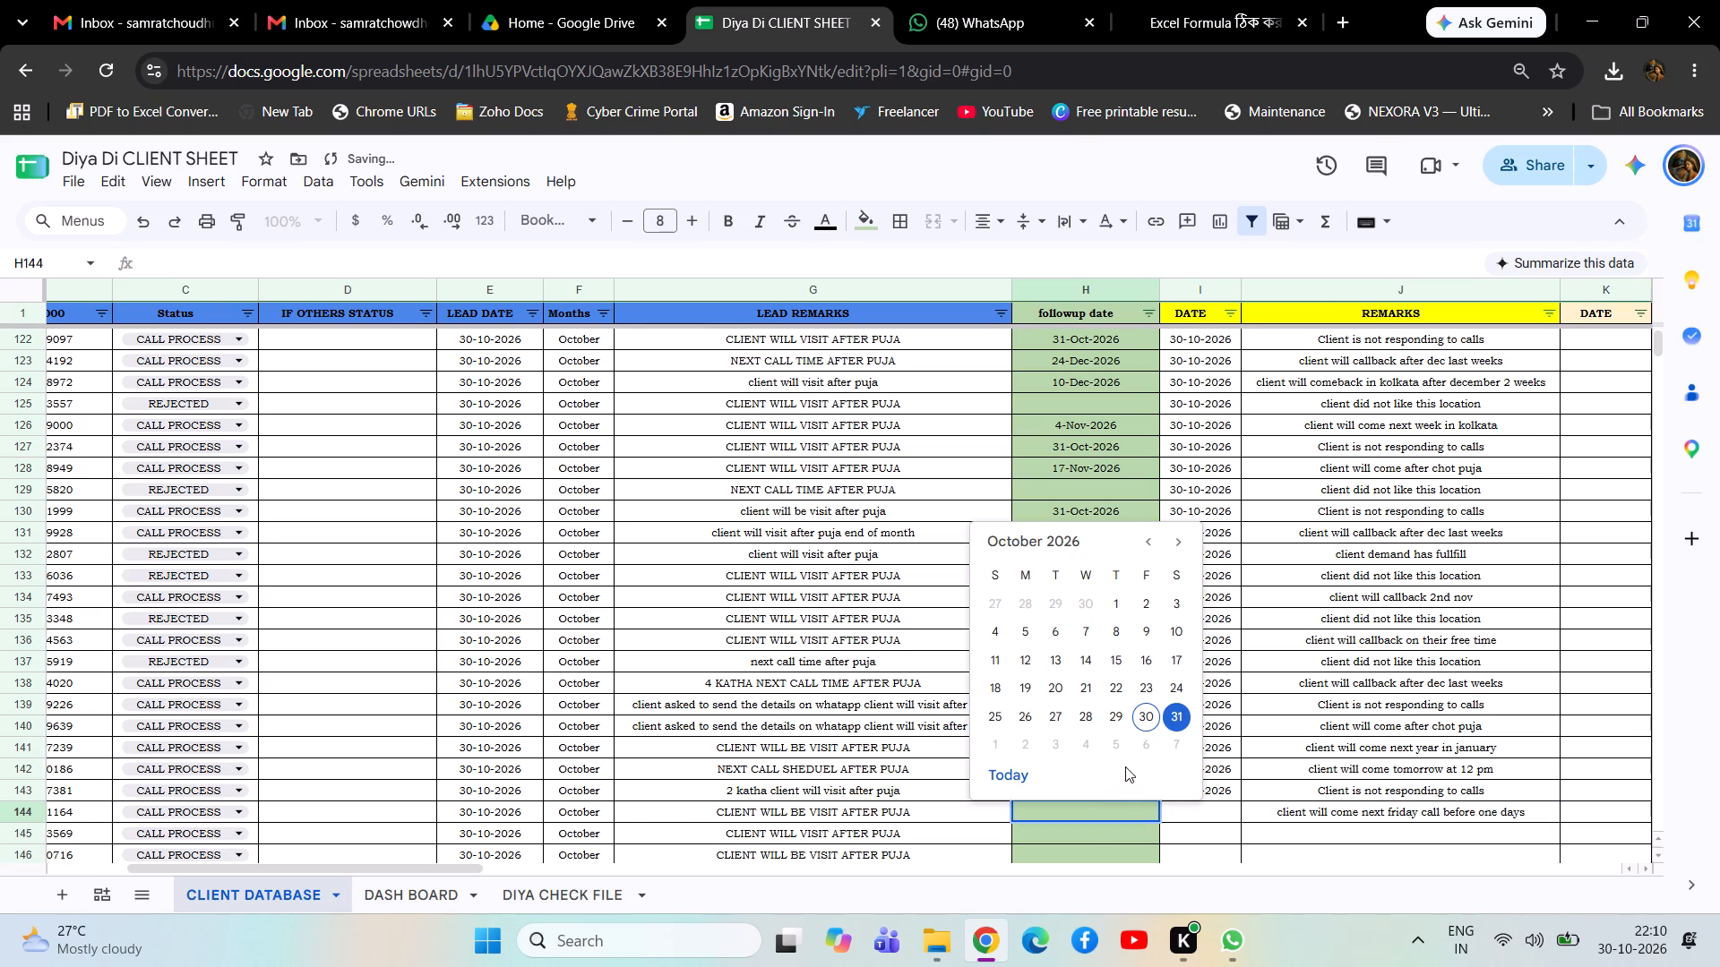
click(1177, 552)
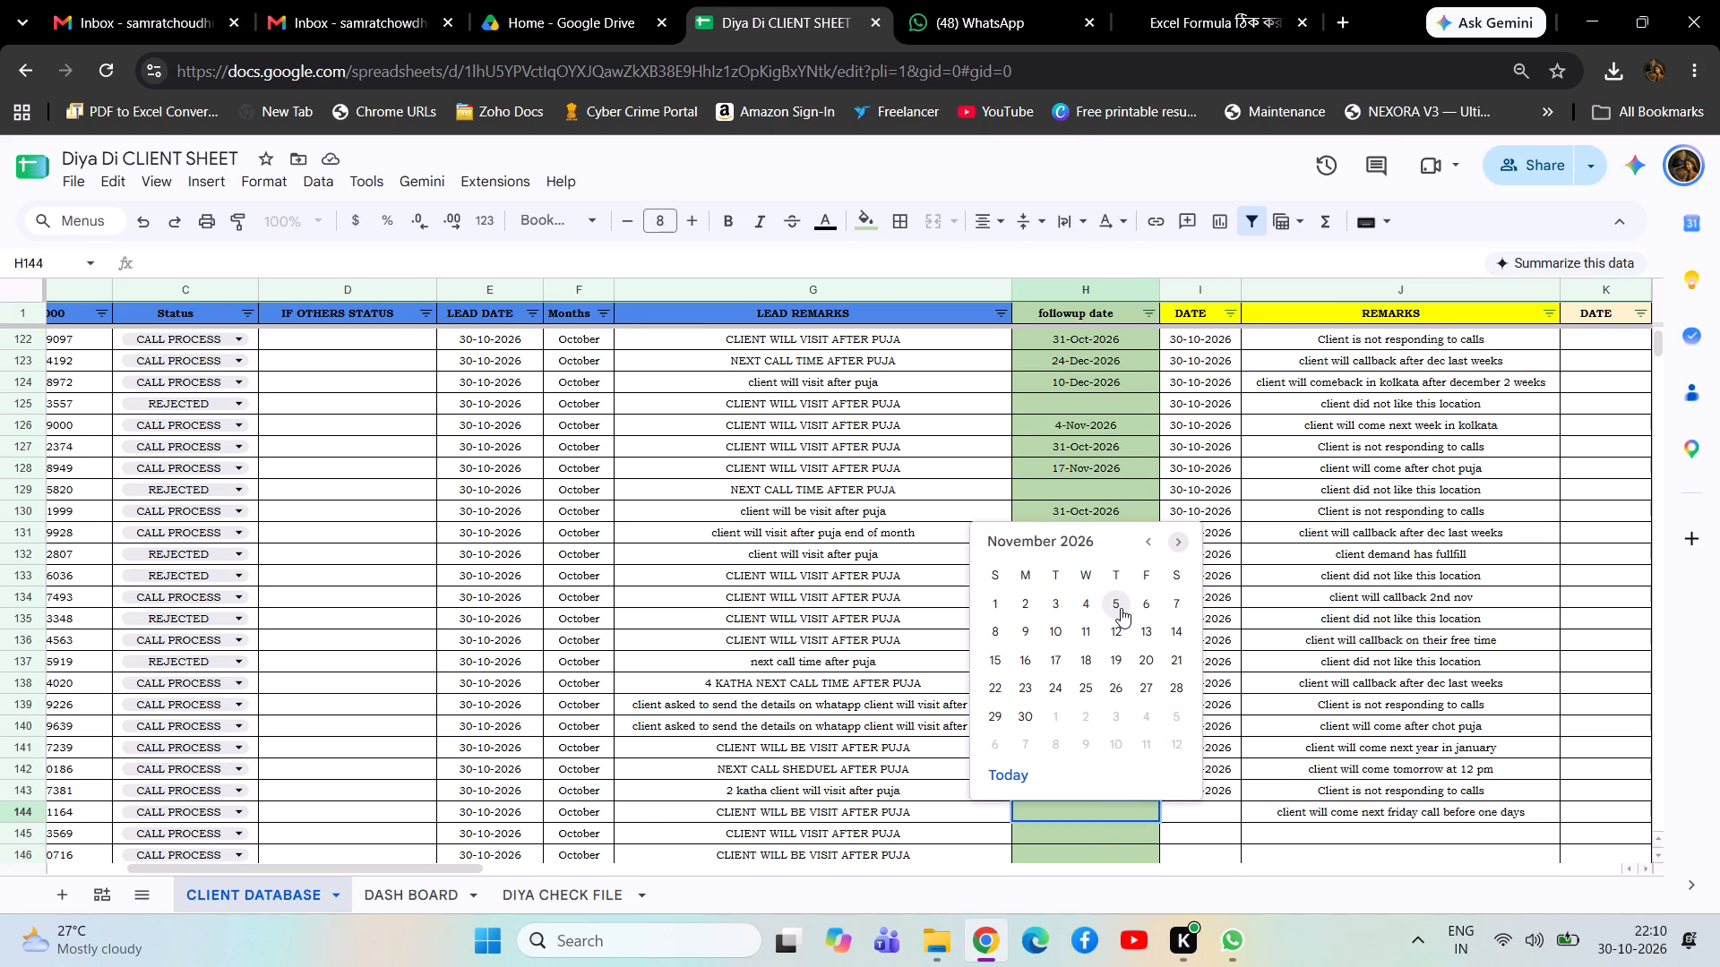
click(1121, 608)
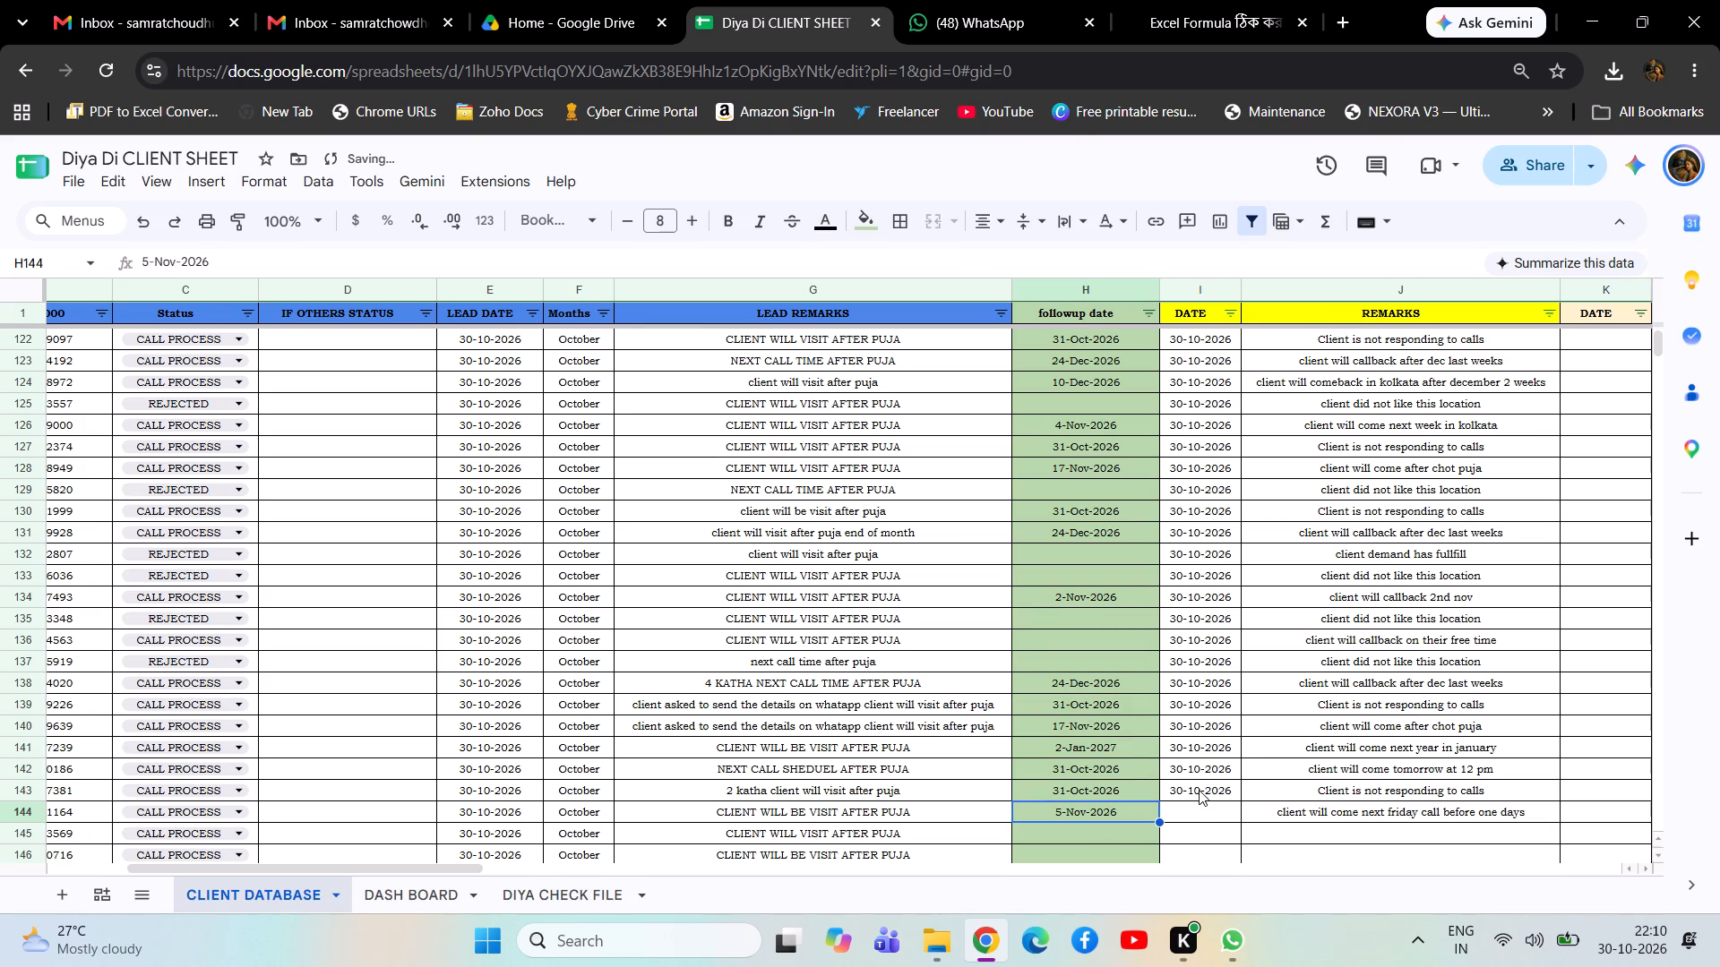
Fill the call date 30-10-2026 down from the row above into I144.
click(1197, 823)
key(ctrl+d)
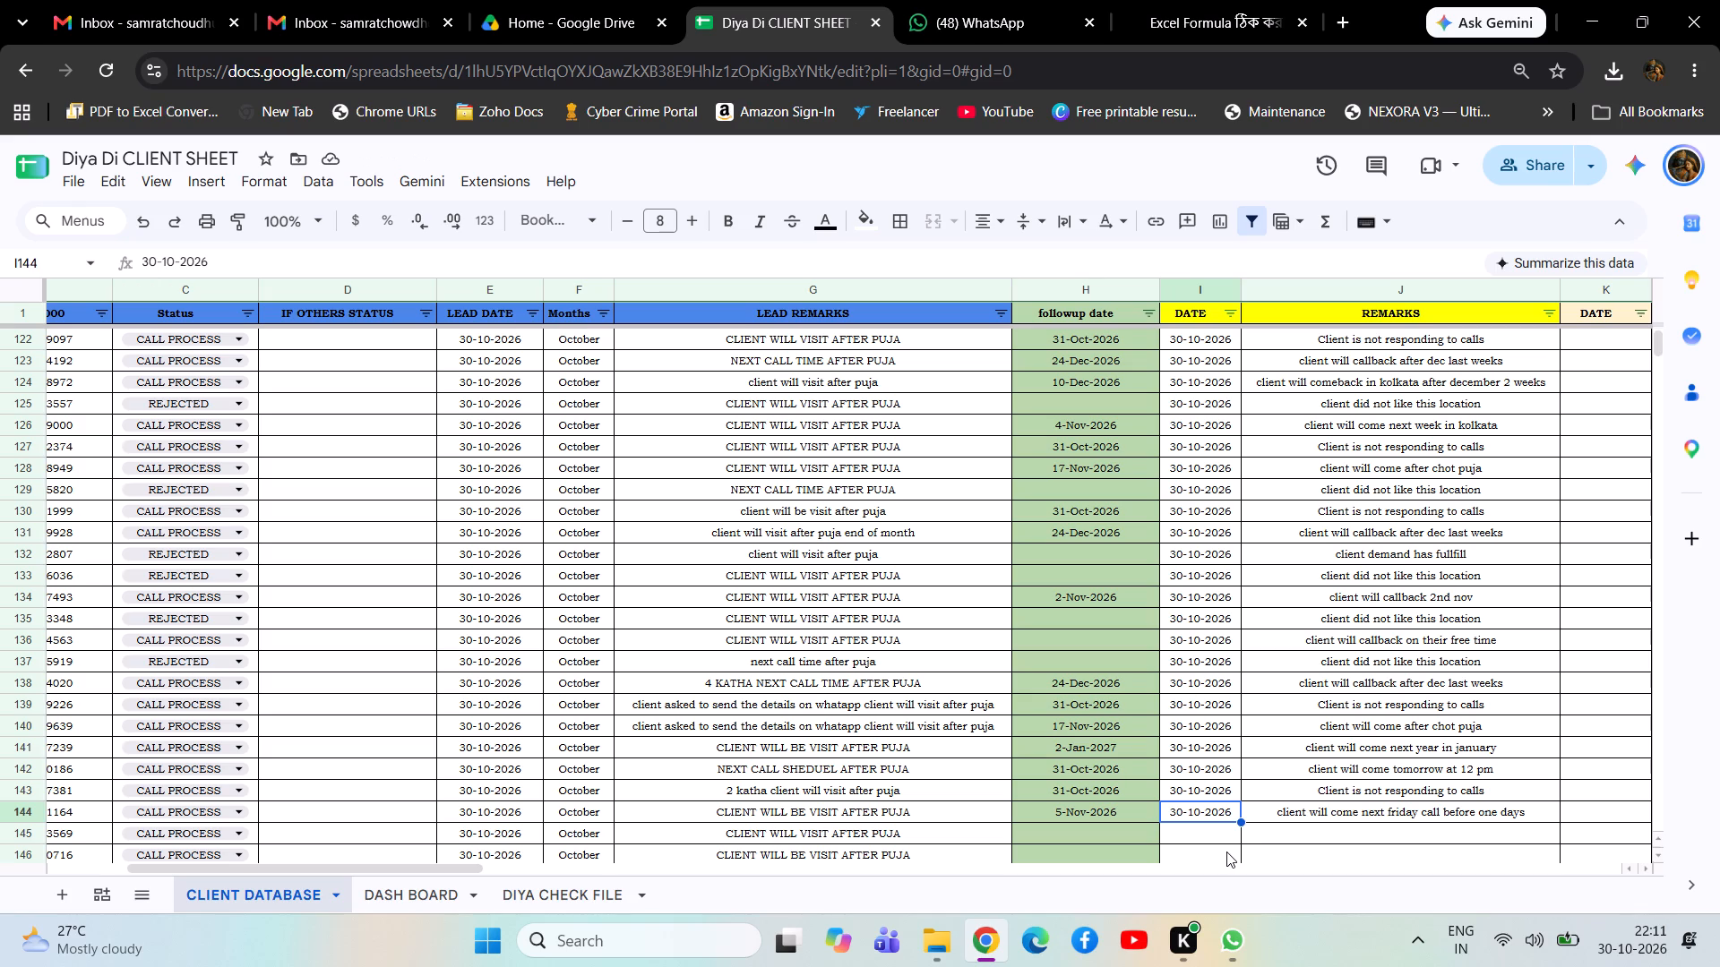
Check the name and number of the lead in row 145.
key(Down)
key(Left)
key(Left)
key(Left)
key(Left)
key(Left)
key(Left)
key(Left)
key(Left)
key(Left)
key(Left)
key(Left)
key(Left)
key(Left)
key(Left)
key(Left)
key(Left)
key(Left)
key(Left)
key(Left)
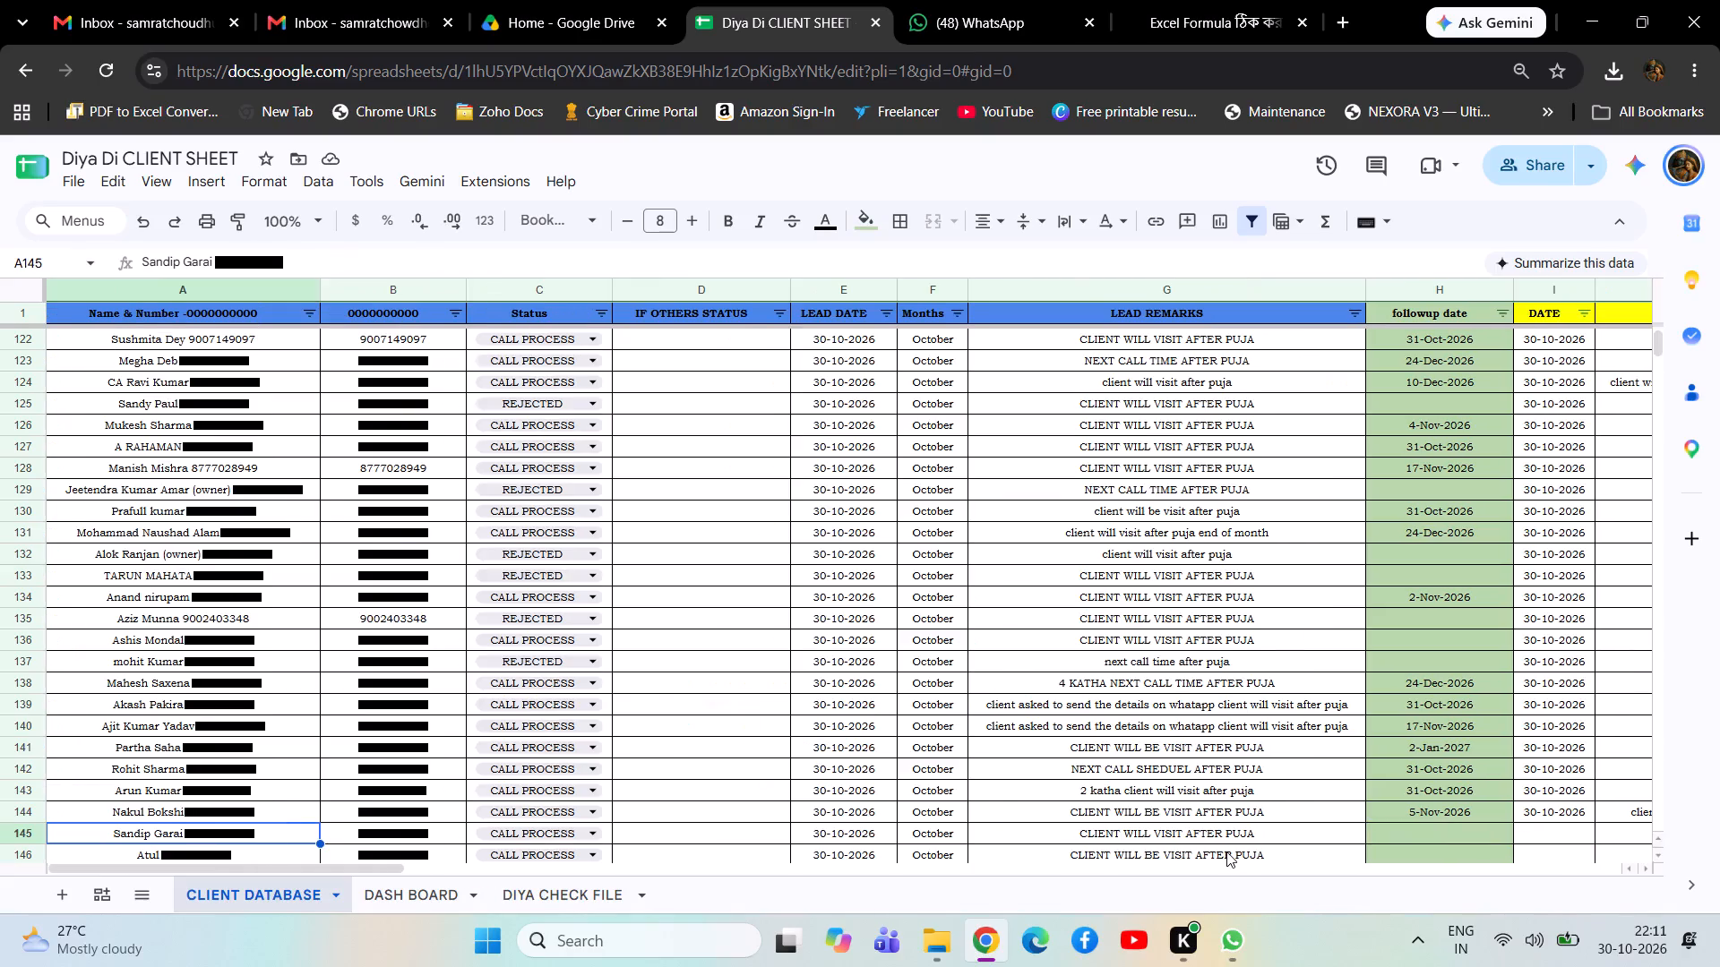
Fill the call date 30-10-2026 down from the row above into I145.
key(Right)
key(Right)
key(Right)
key(Right)
key(Right)
key(Right)
key(Right)
key(Right)
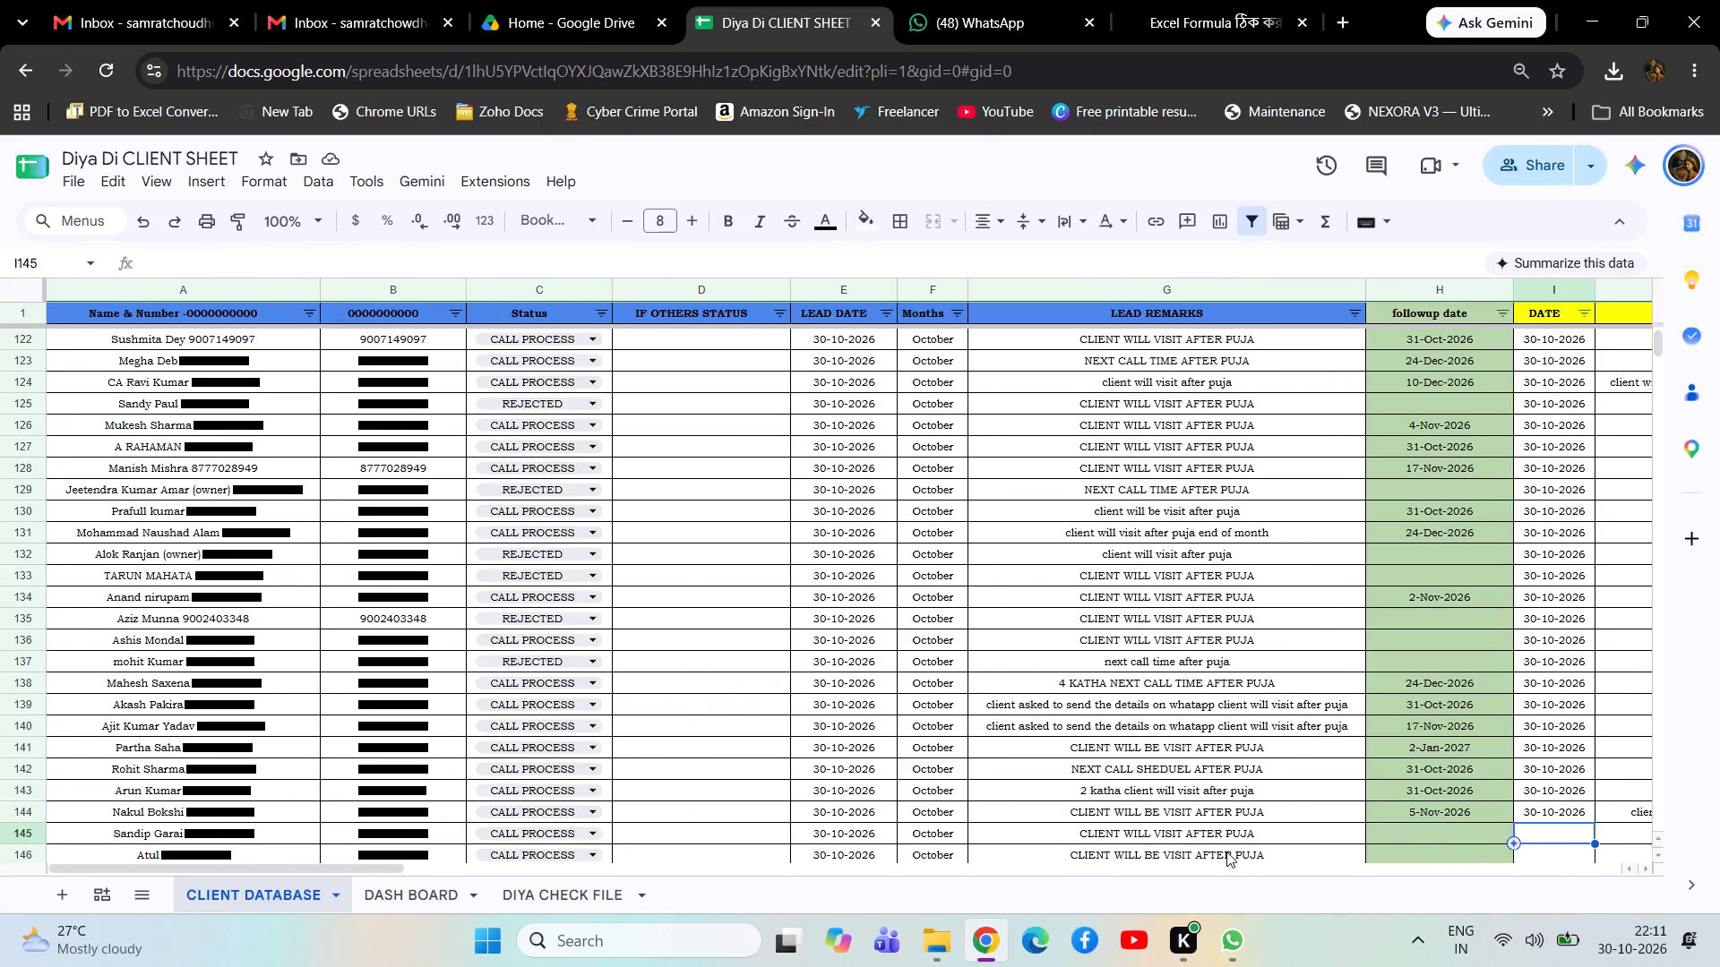
key(Right)
key(Right)
key(Left)
key(Left)
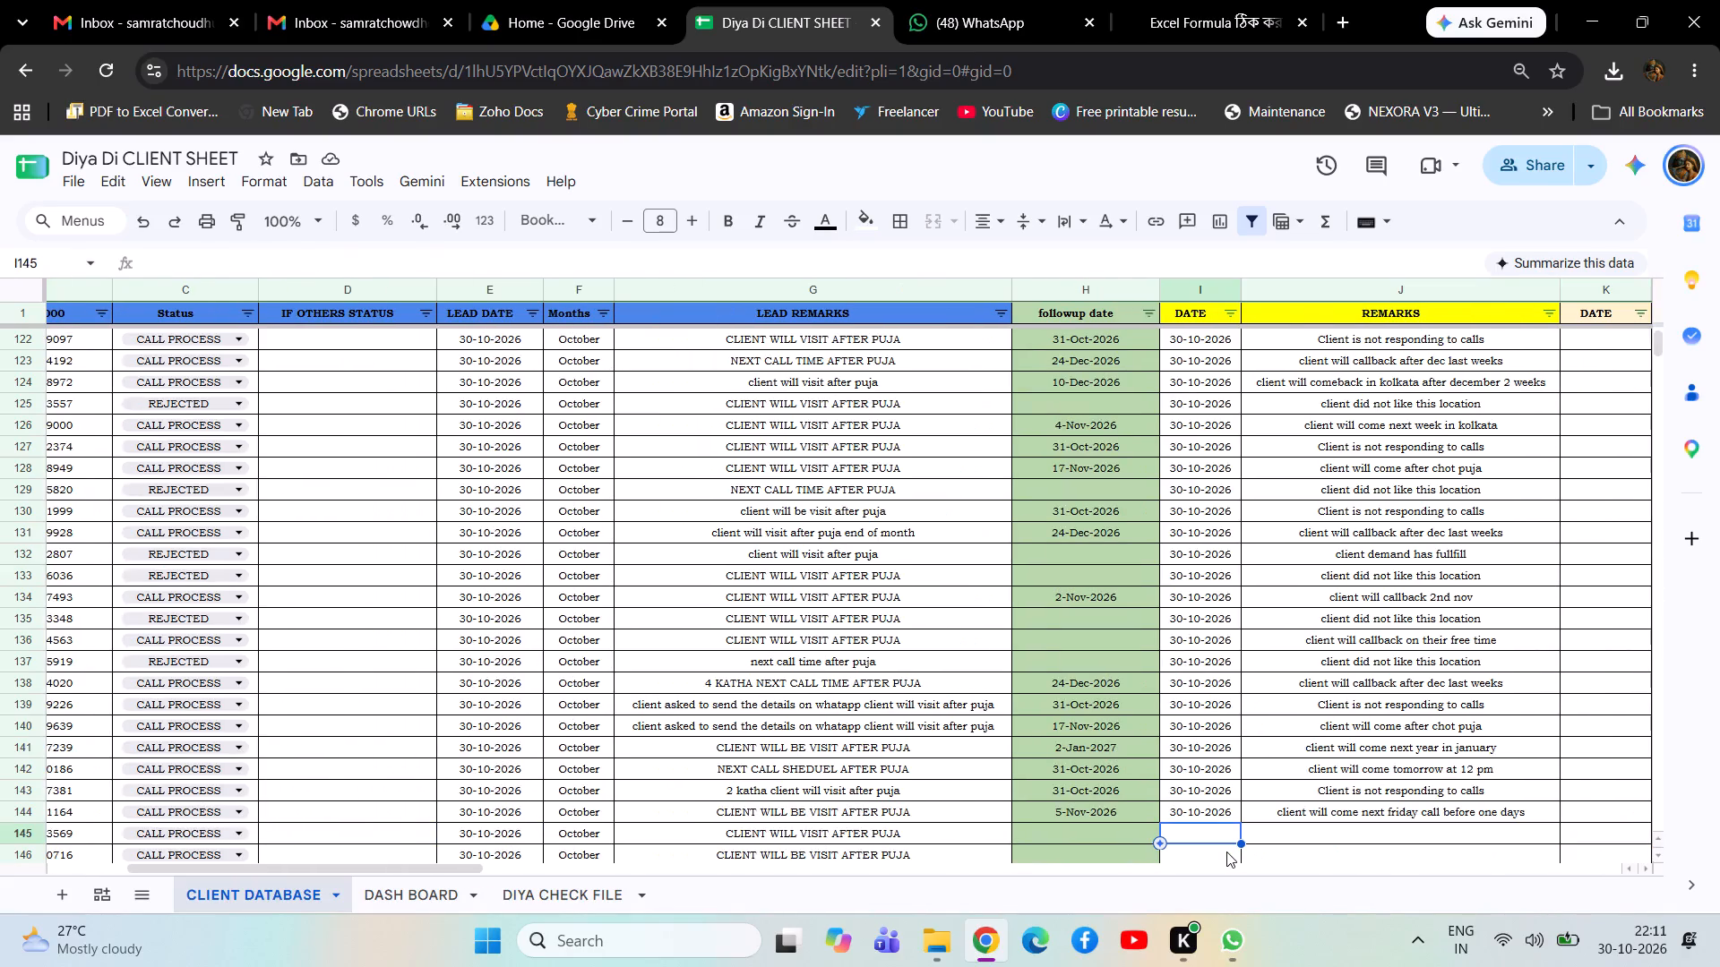
ctrl+click(1226, 851)
key(ctrl+d)
key(Right)
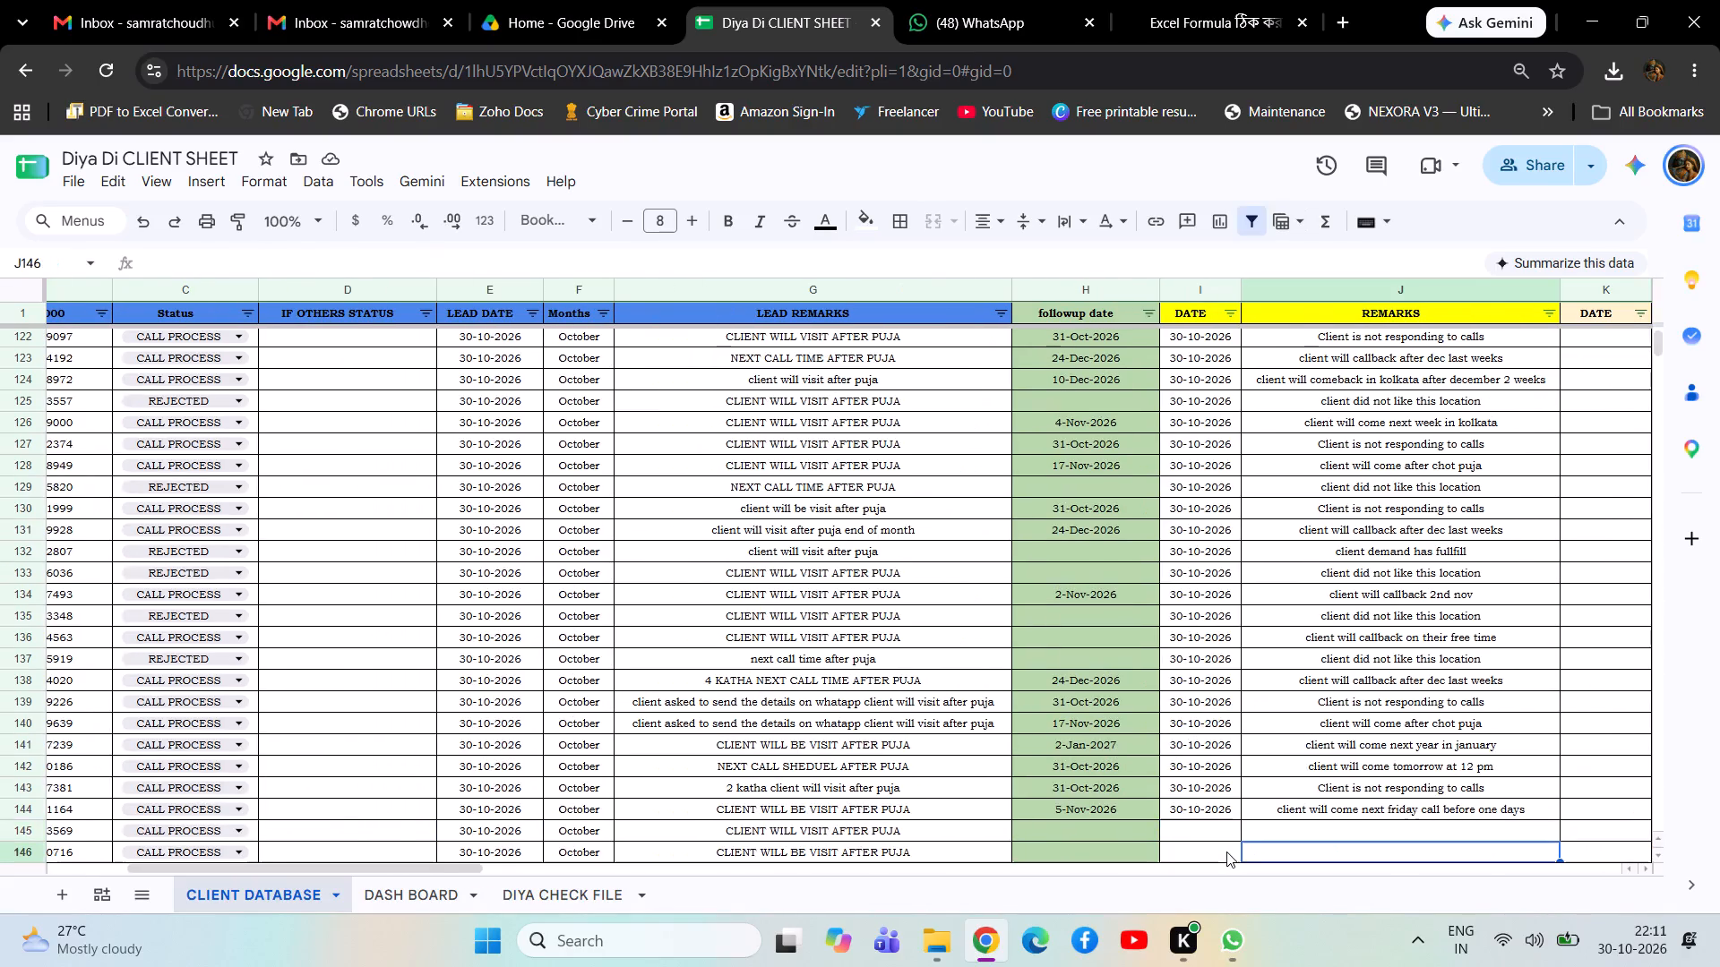
key(Up)
key(Left)
key(ctrl+d)
Enter the remark "client will come sunday" in J145.
key(Right)
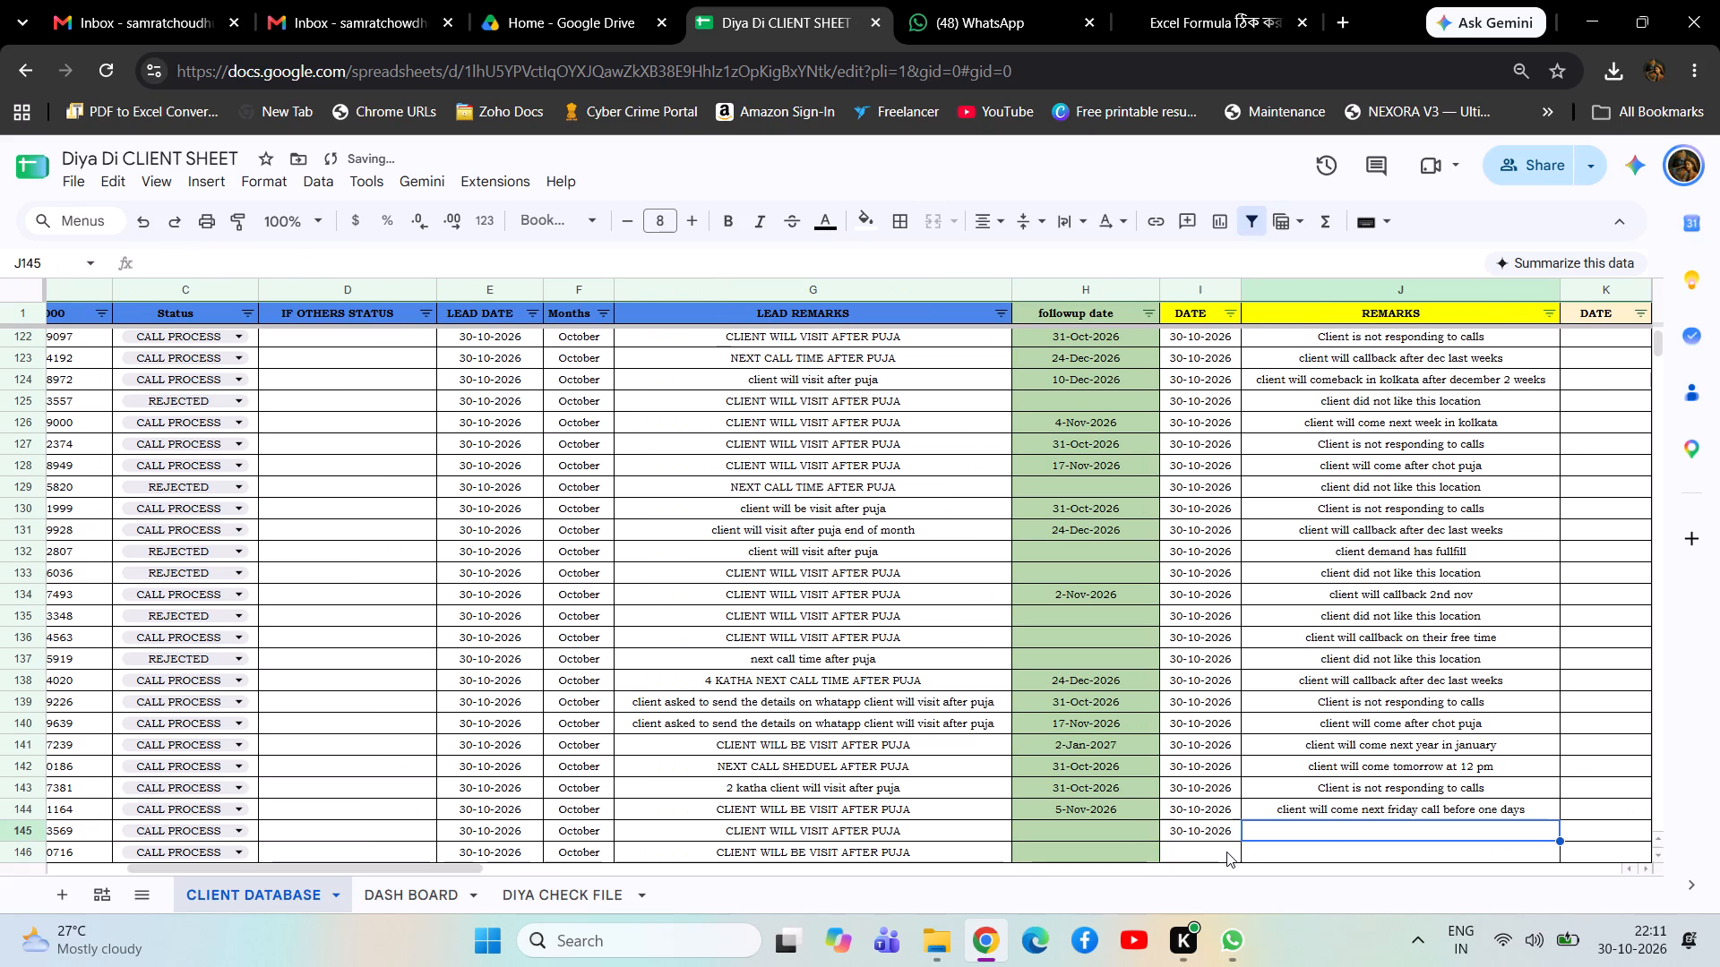
text(client will com)
key(space)
key(BackSpace)
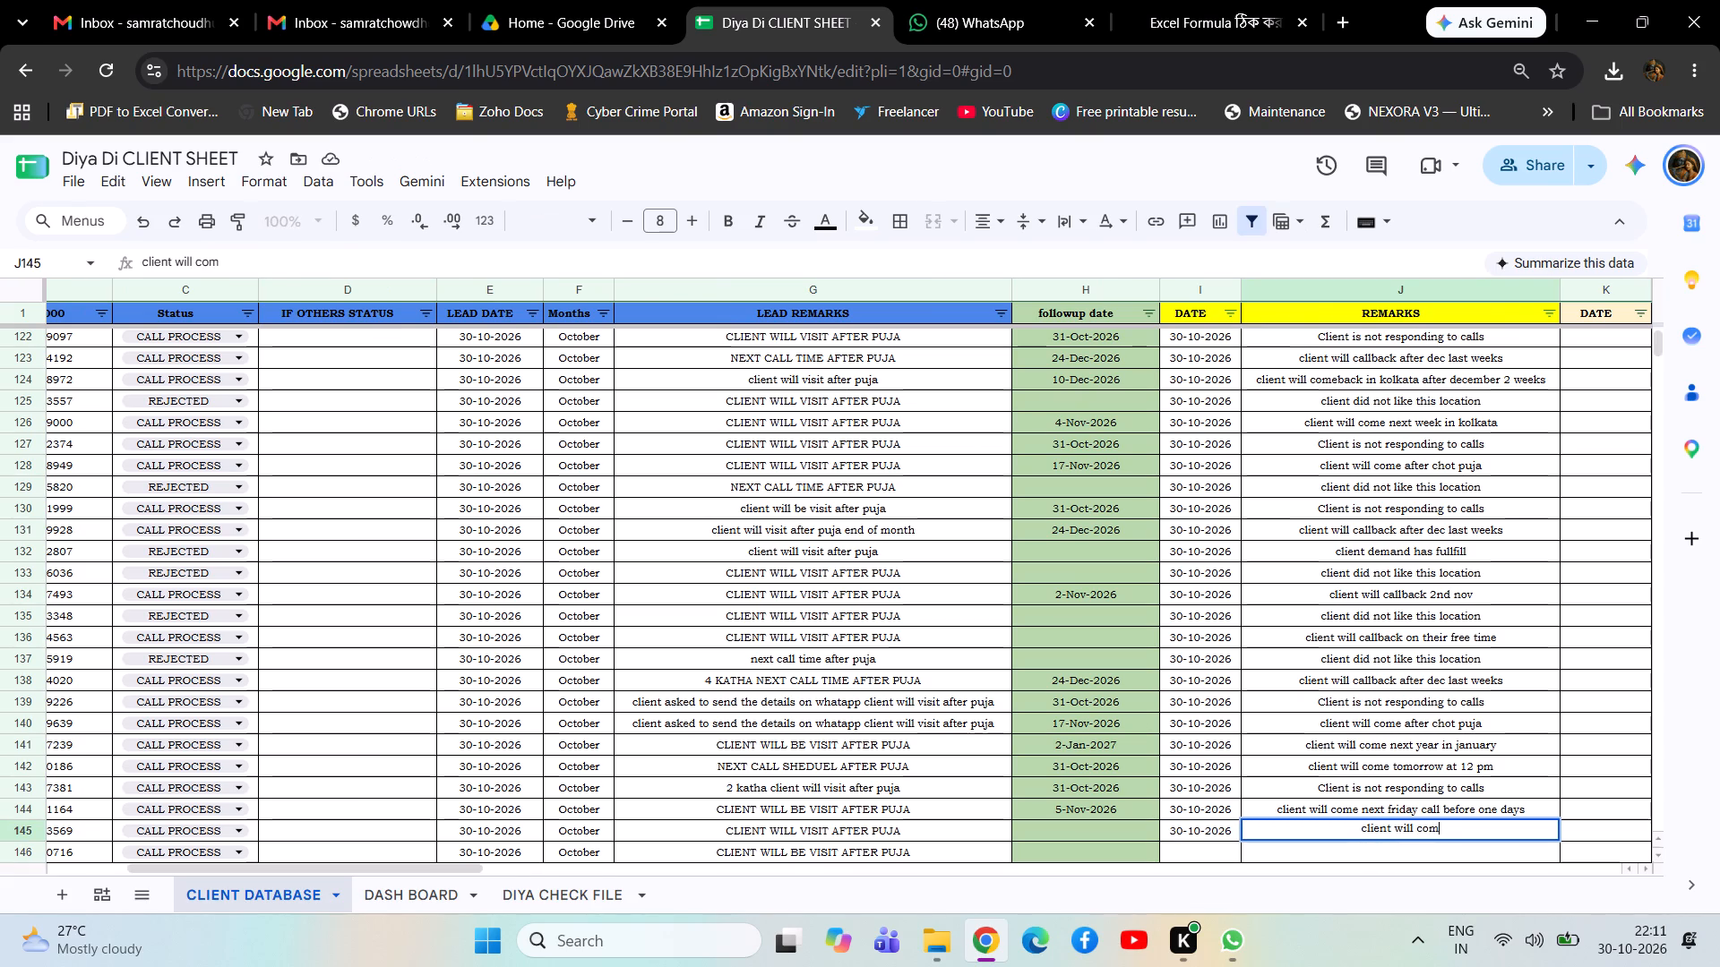
text(e sunday)
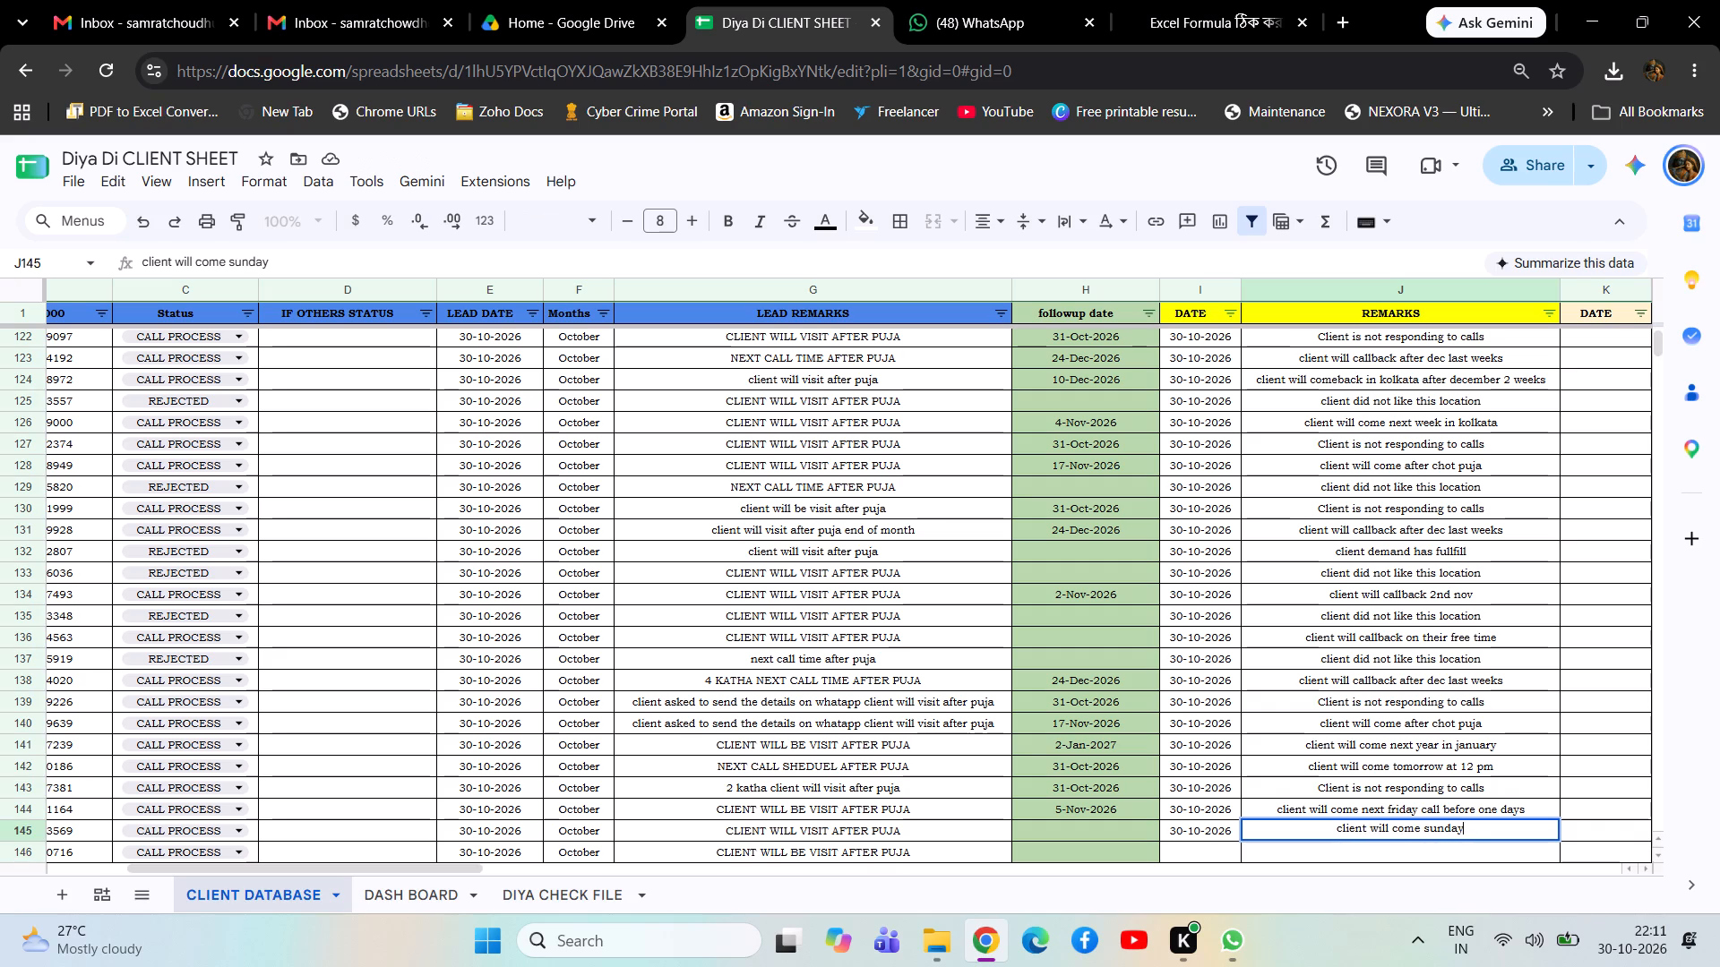
click(1226, 851)
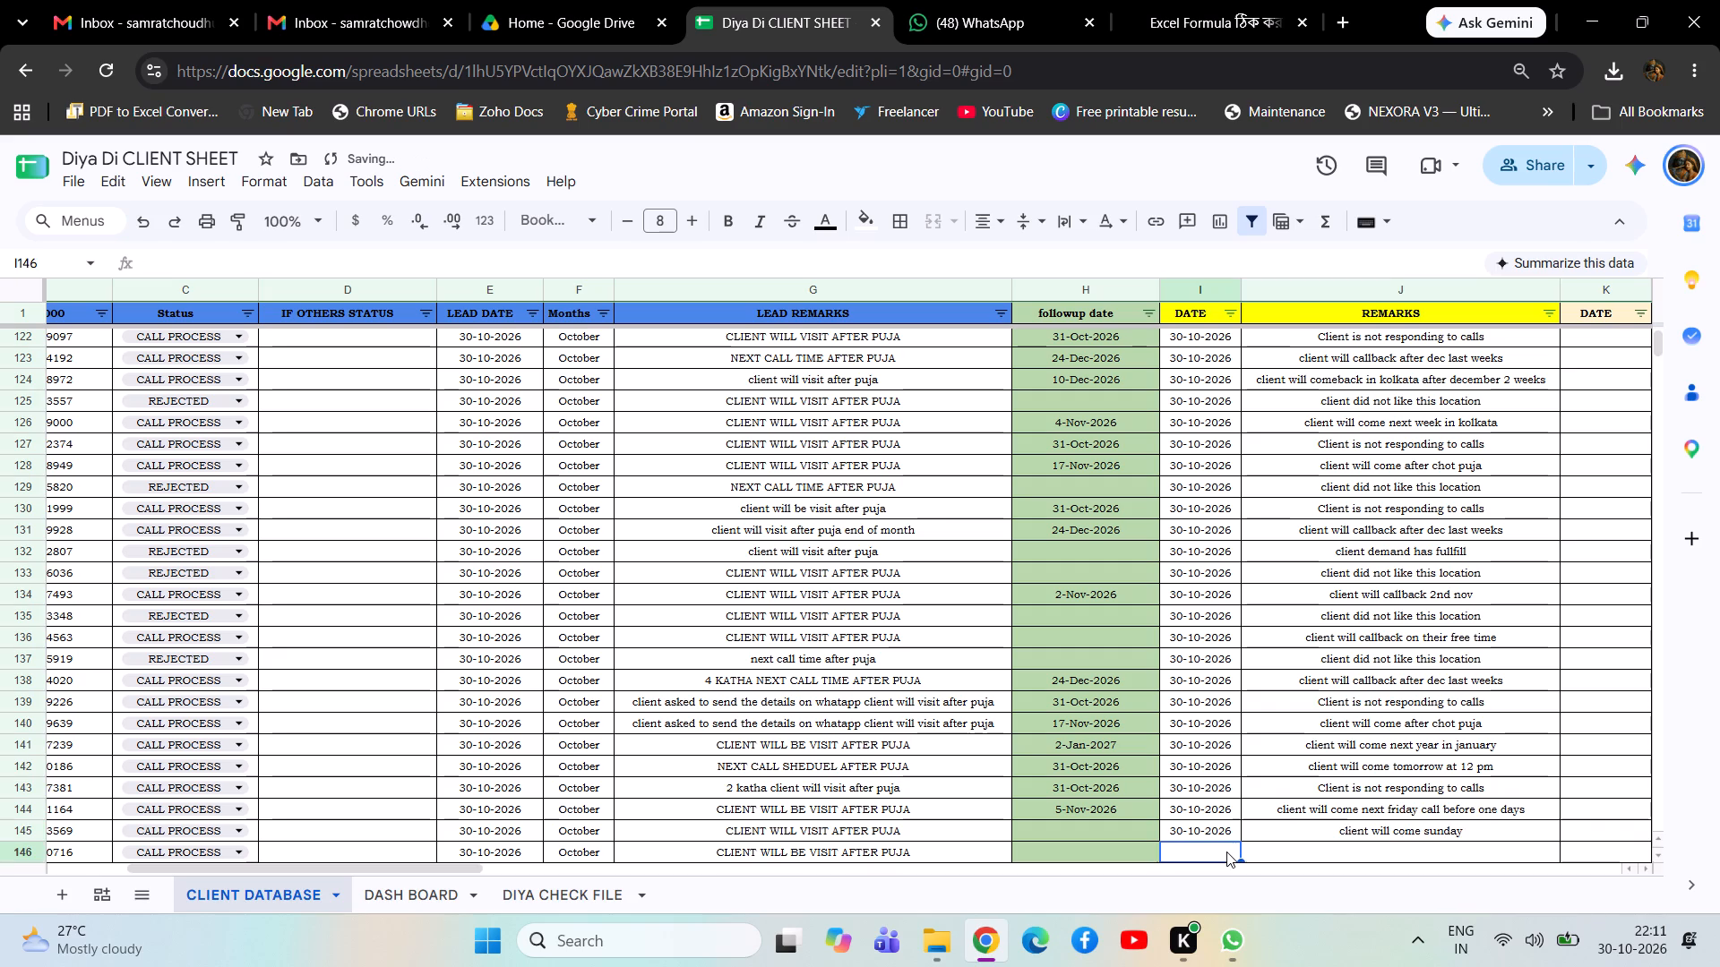
Set the followup date in H145 to 1-Nov-2026 using the date picker.
double_click(1138, 829)
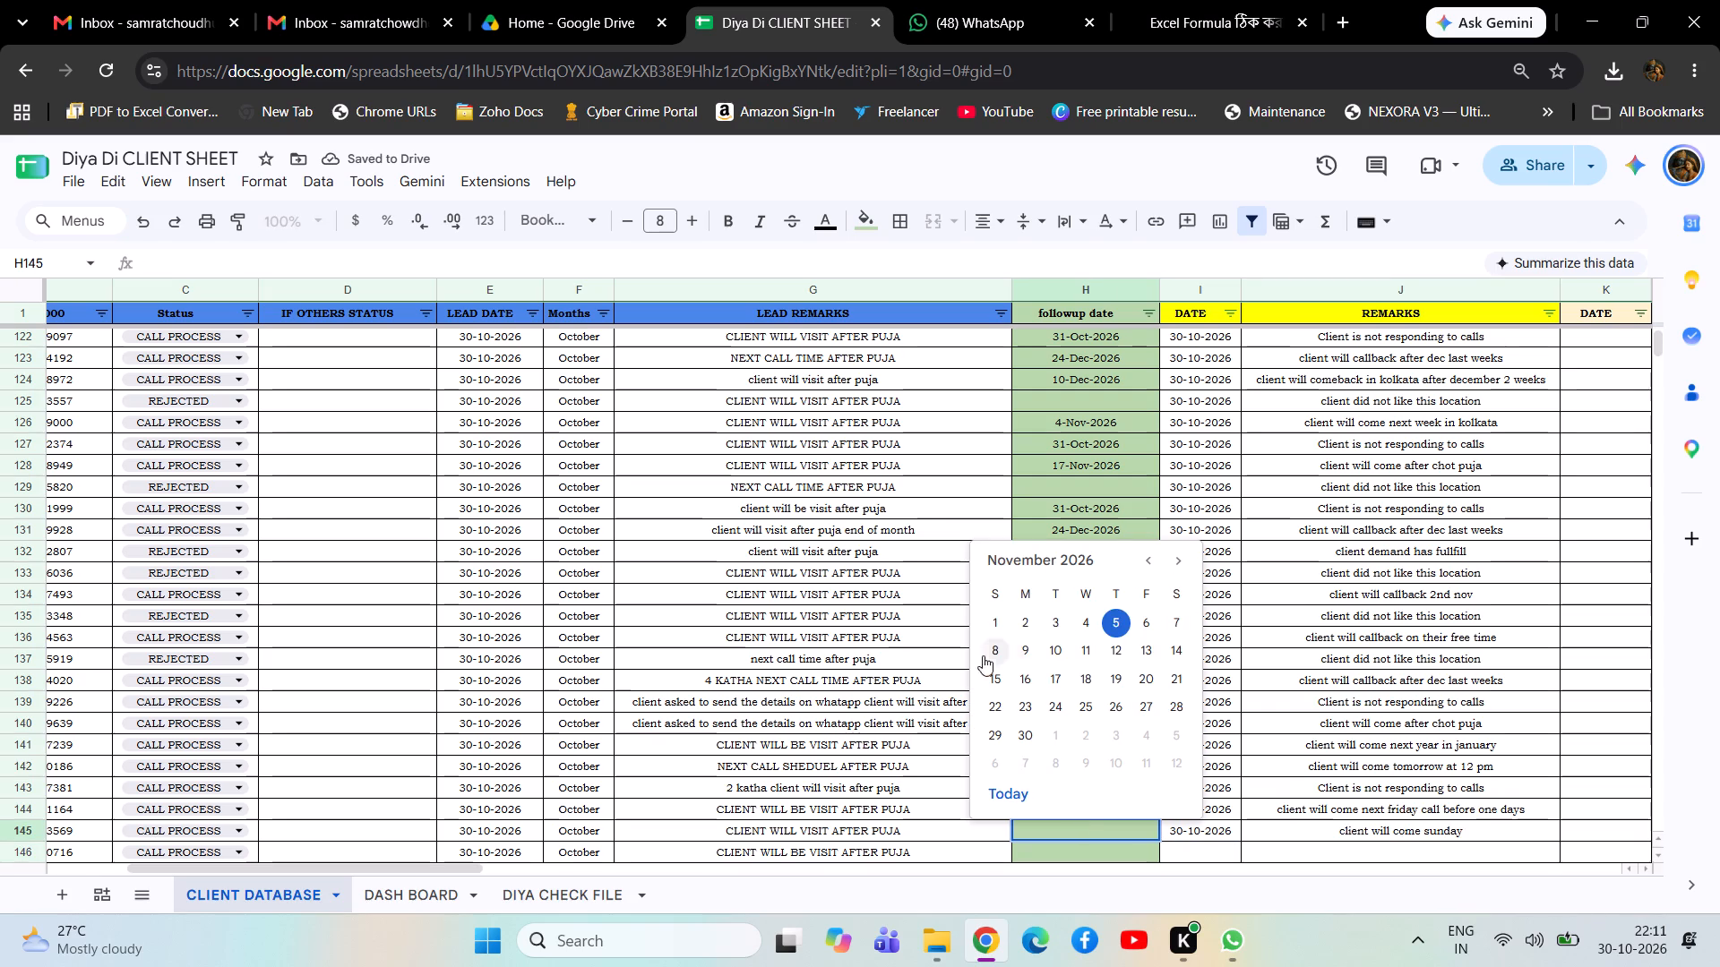
click(998, 629)
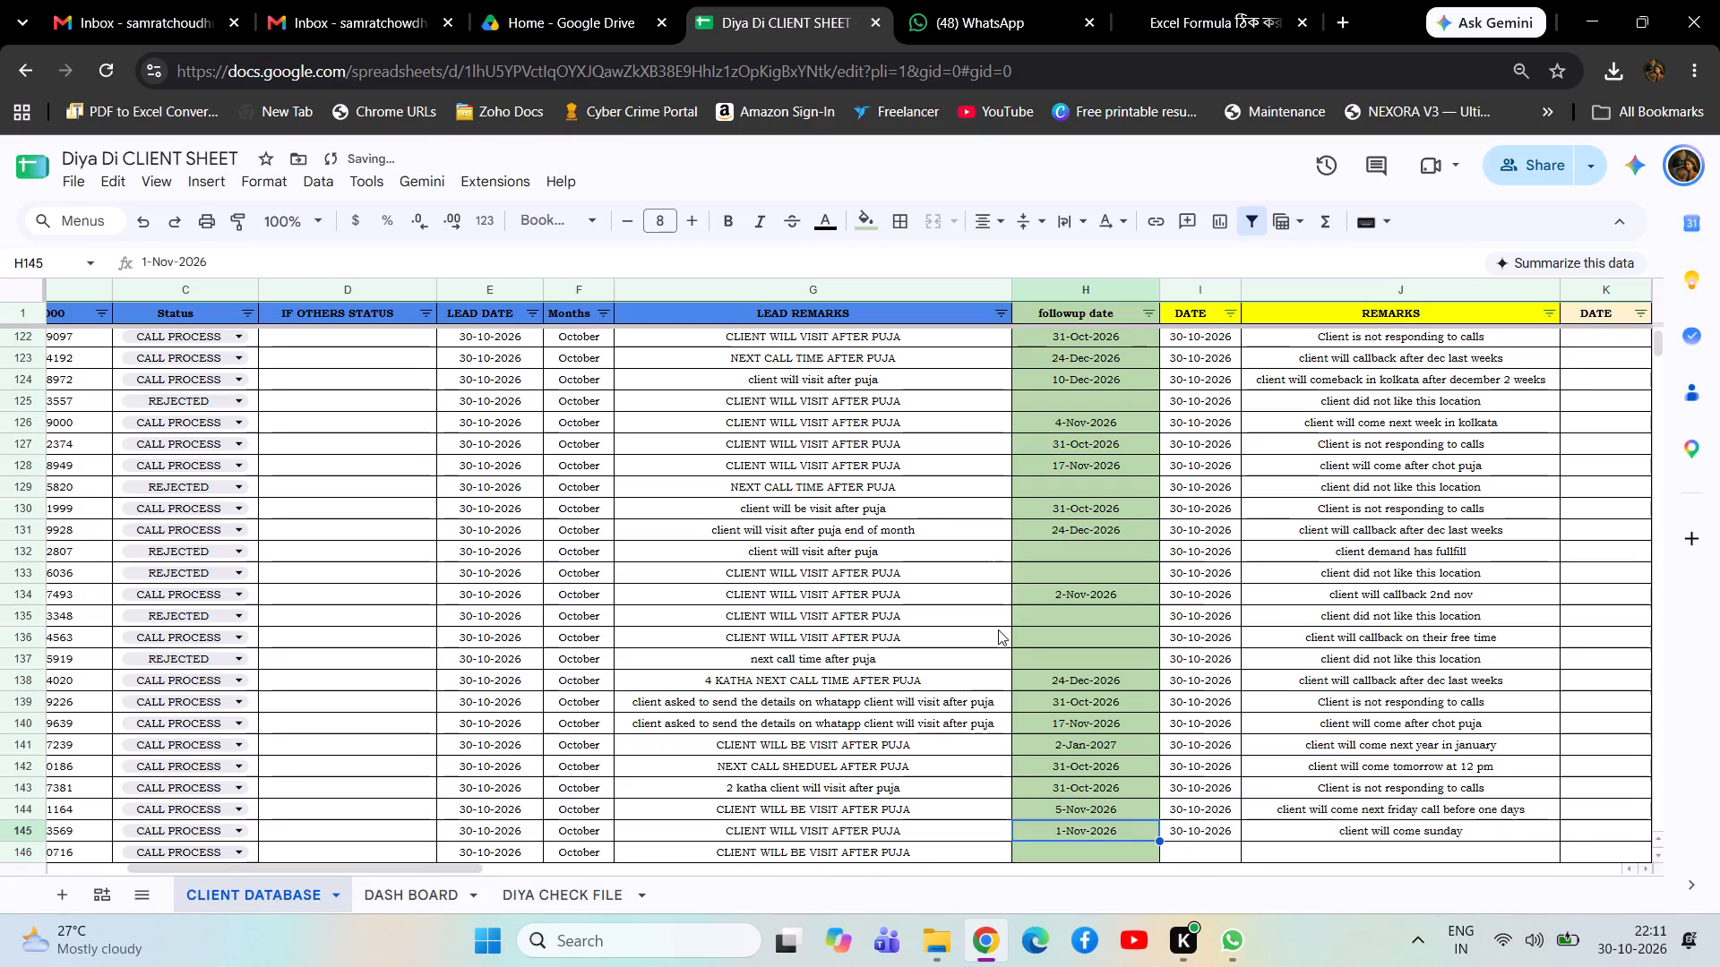
Check the name and number of the lead in row 146.
key(Down)
key(Down)
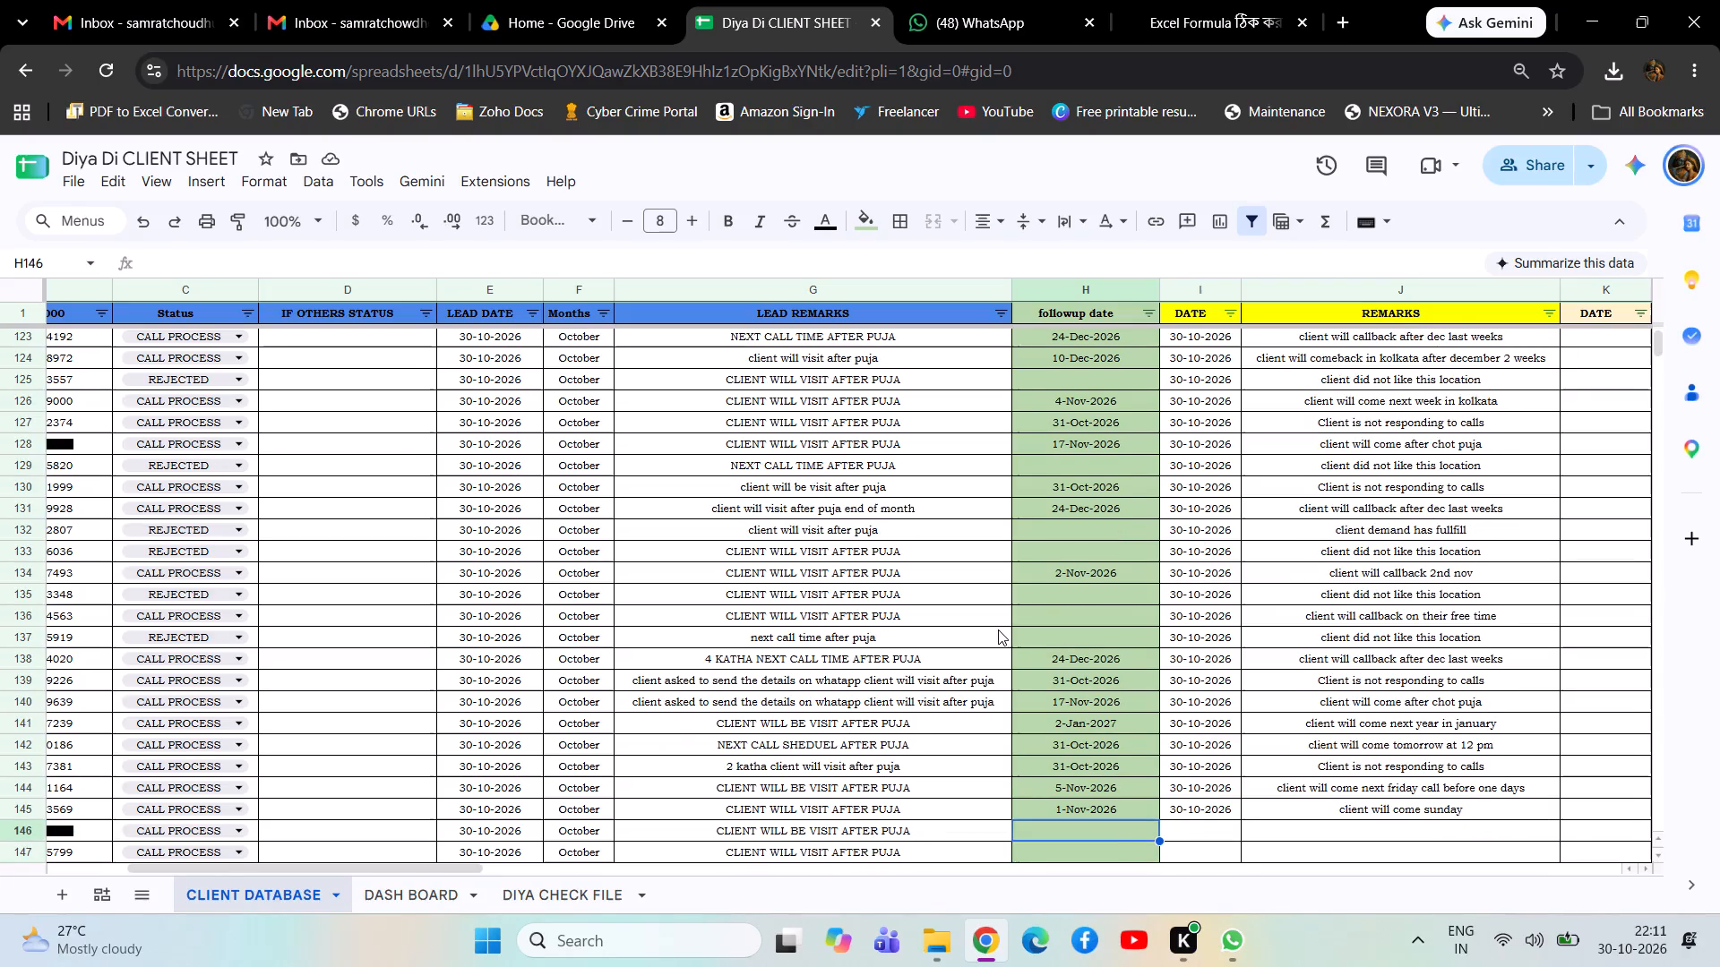
key(Left)
key(Left)
key(Left)
key(Left)
key(Left)
key(Left)
key(Left)
key(Left)
key(Left)
key(Left)
key(Left)
key(Left)
key(Left)
key(Left)
key(Left)
key(Left)
key(Left)
key(Left)
key(Left)
key(Left)
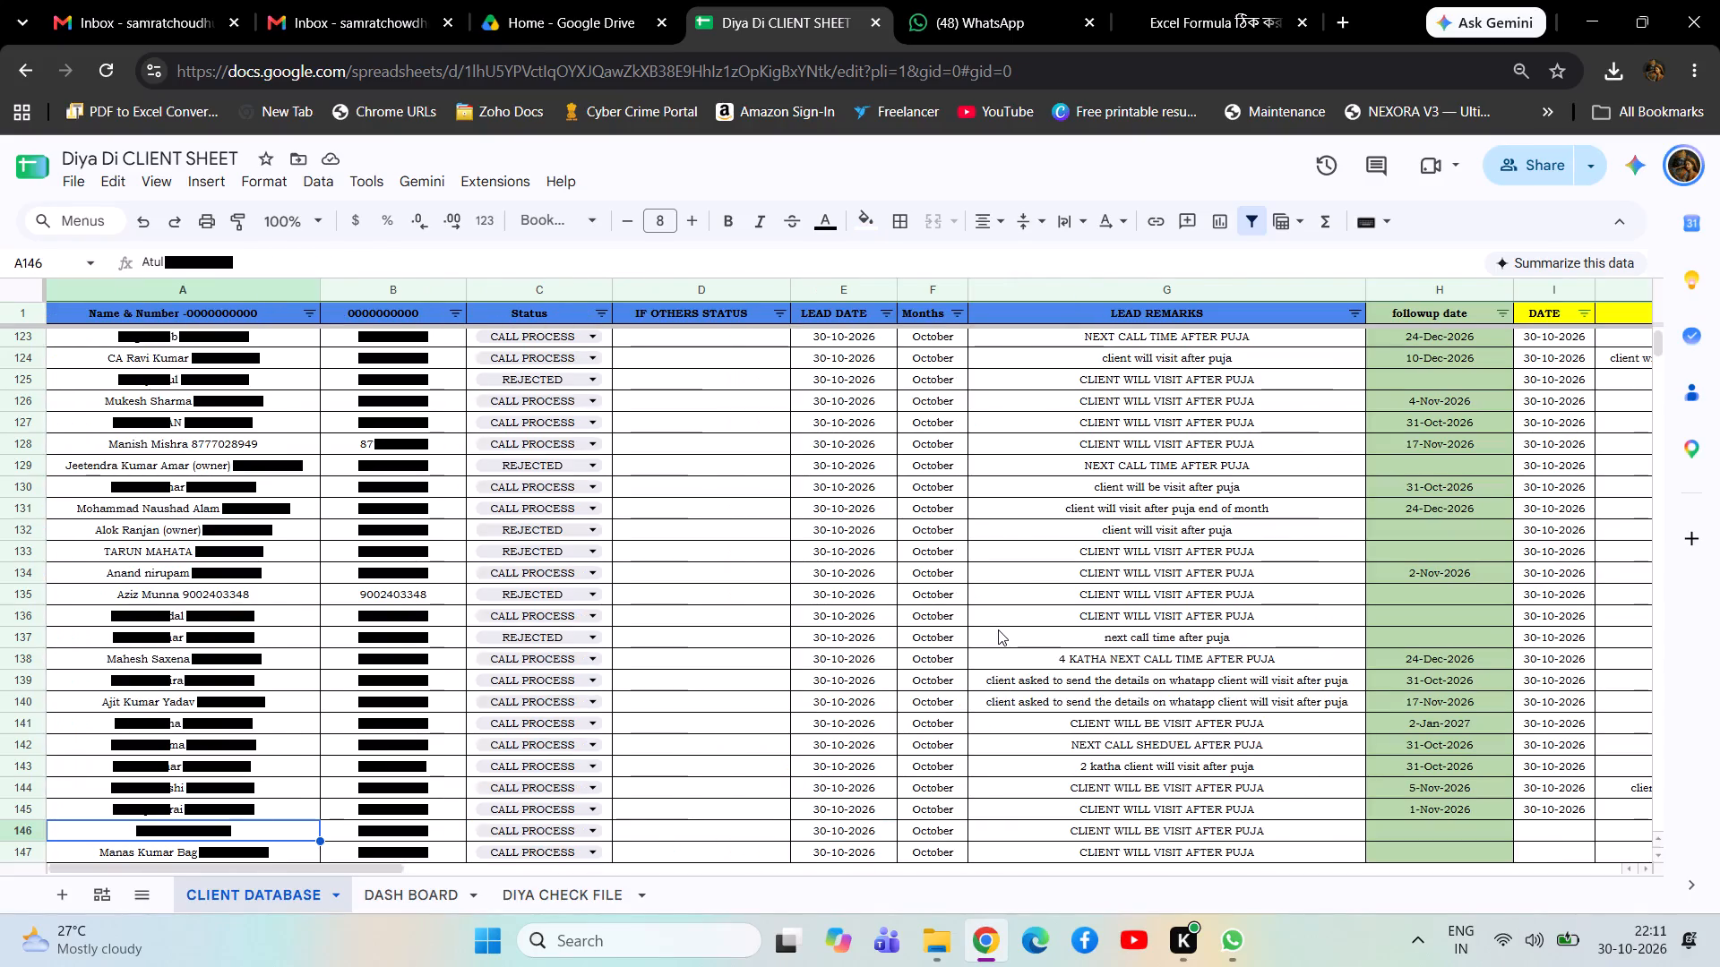
Enter the remark "client has low budget" in J146.
key(Right)
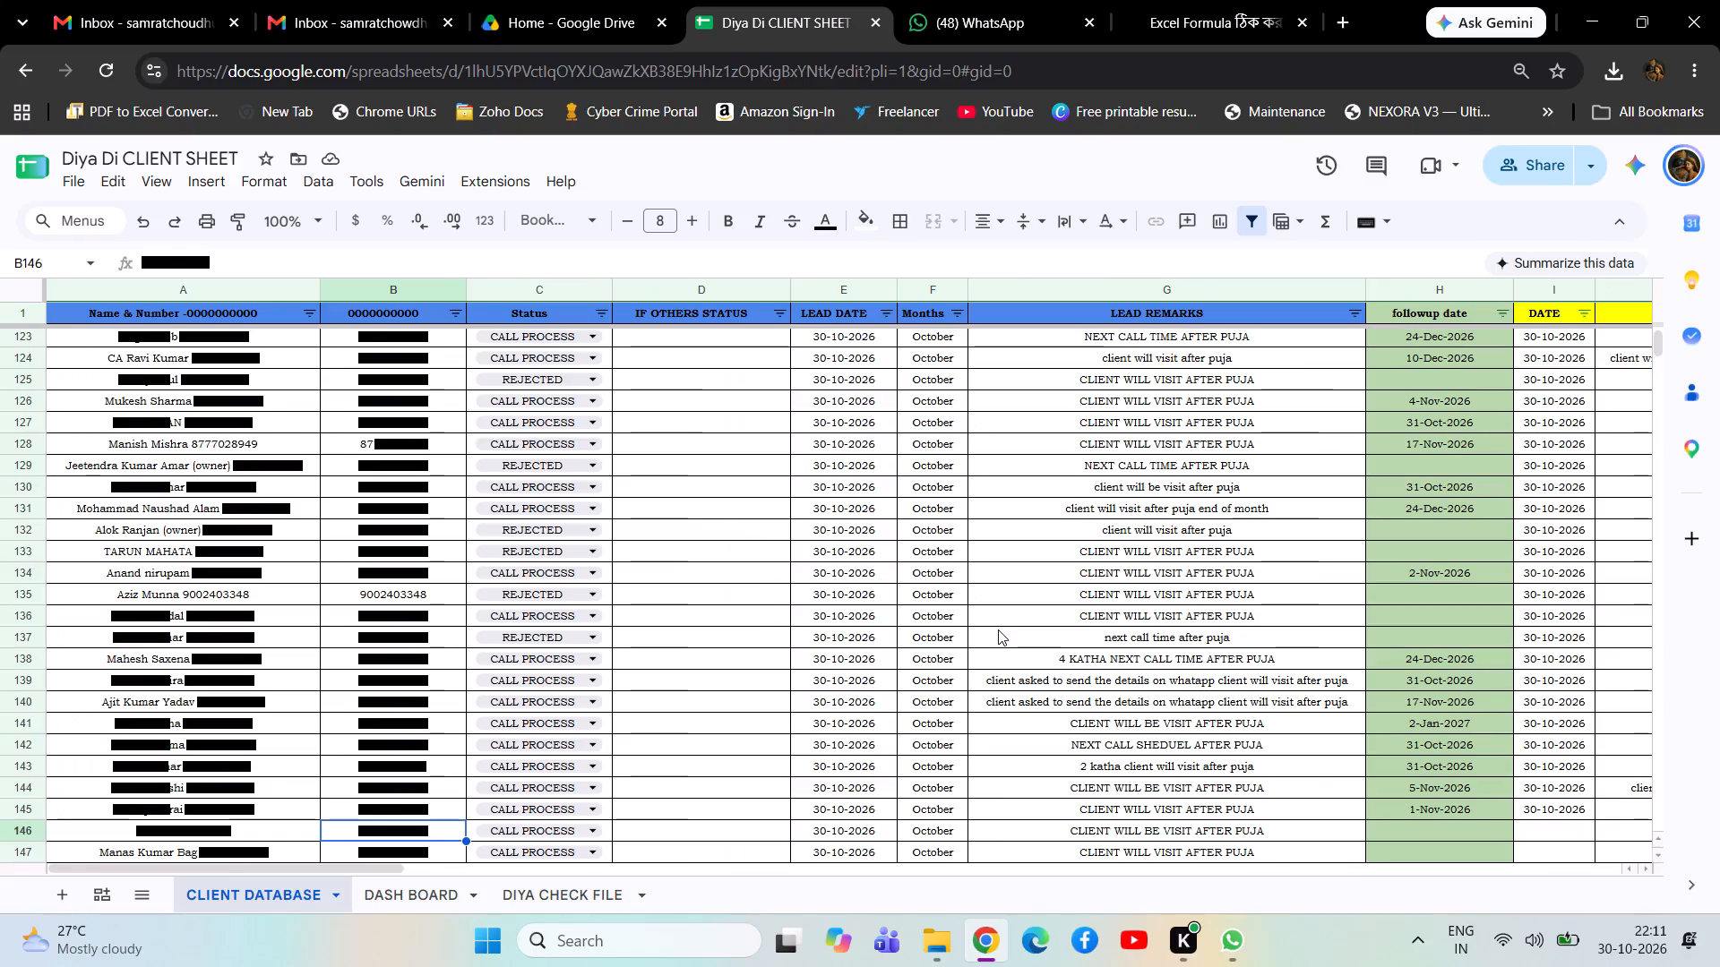
key(Right)
key(Right)
key(Right)
key(Right)
key(Right)
key(Right)
key(Right)
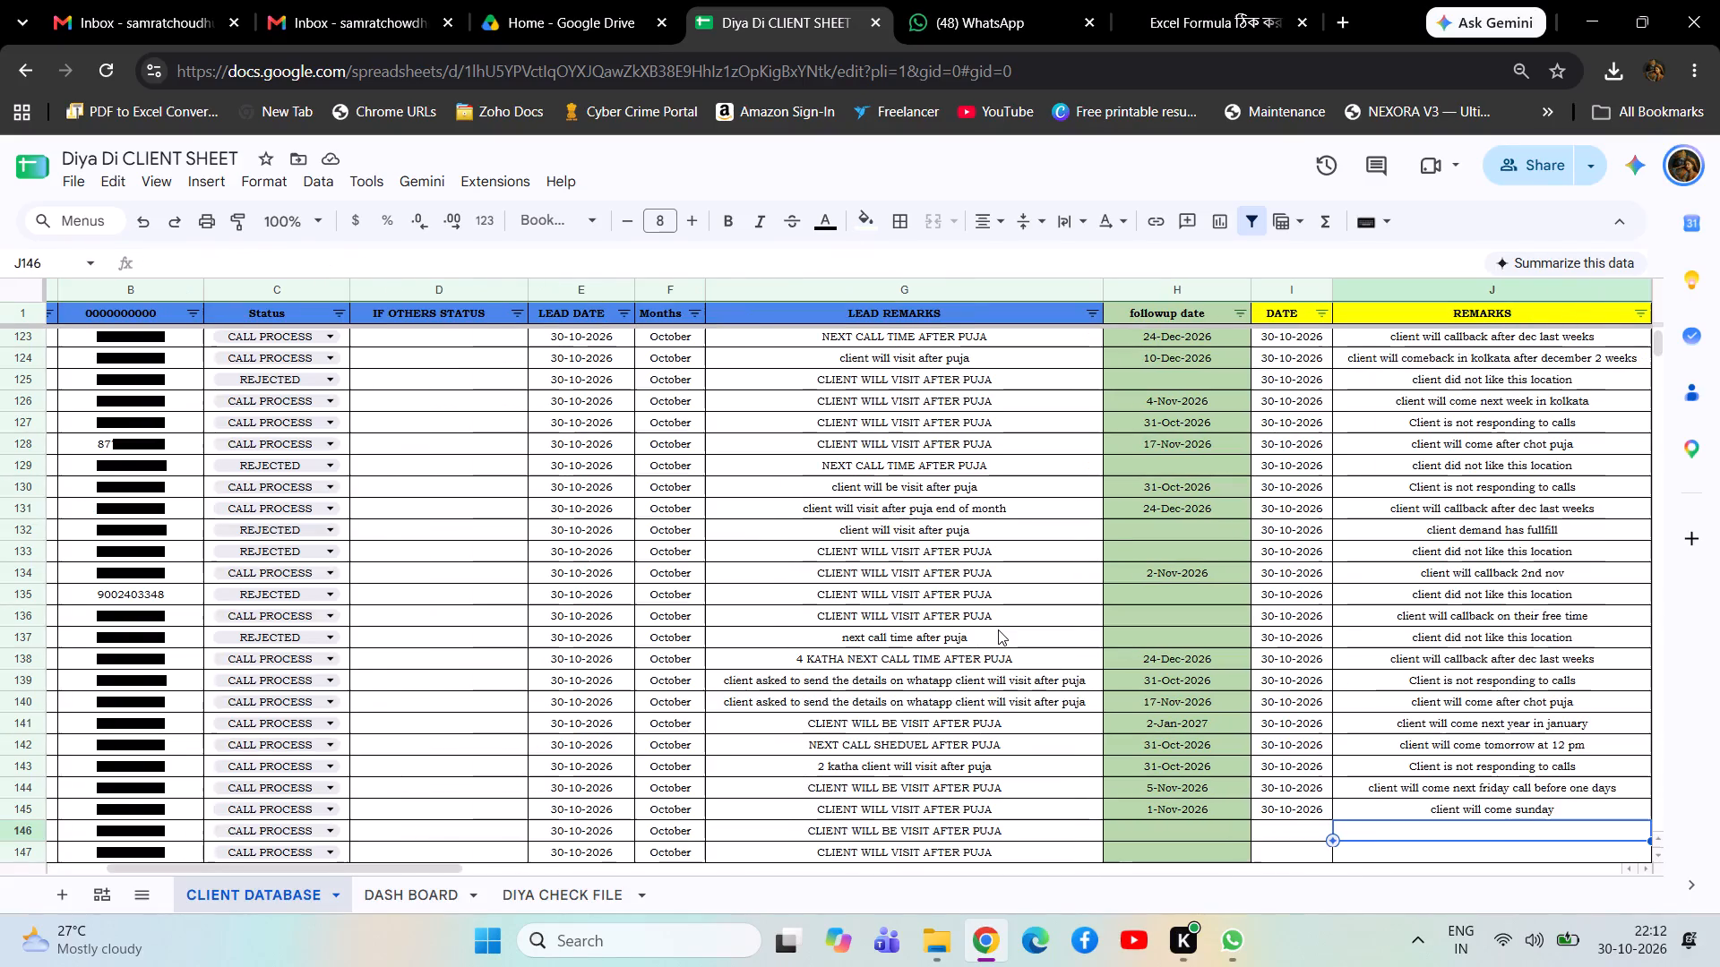
text(client)
key(space)
text(has low budget)
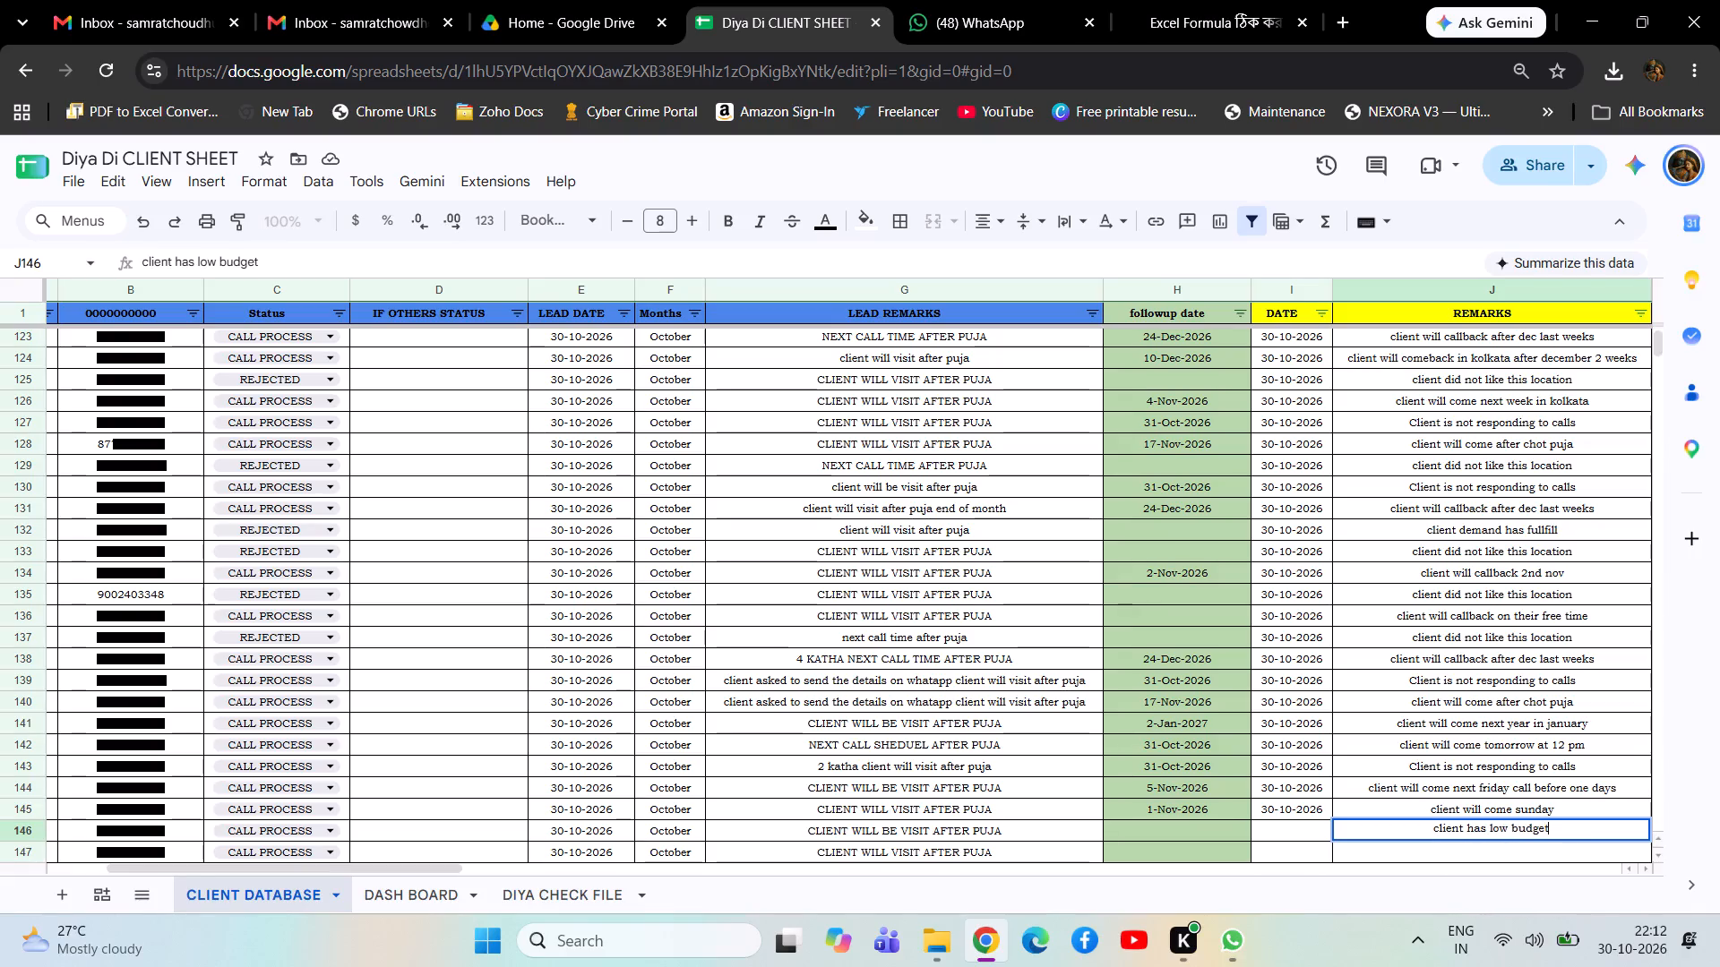
key(Return)
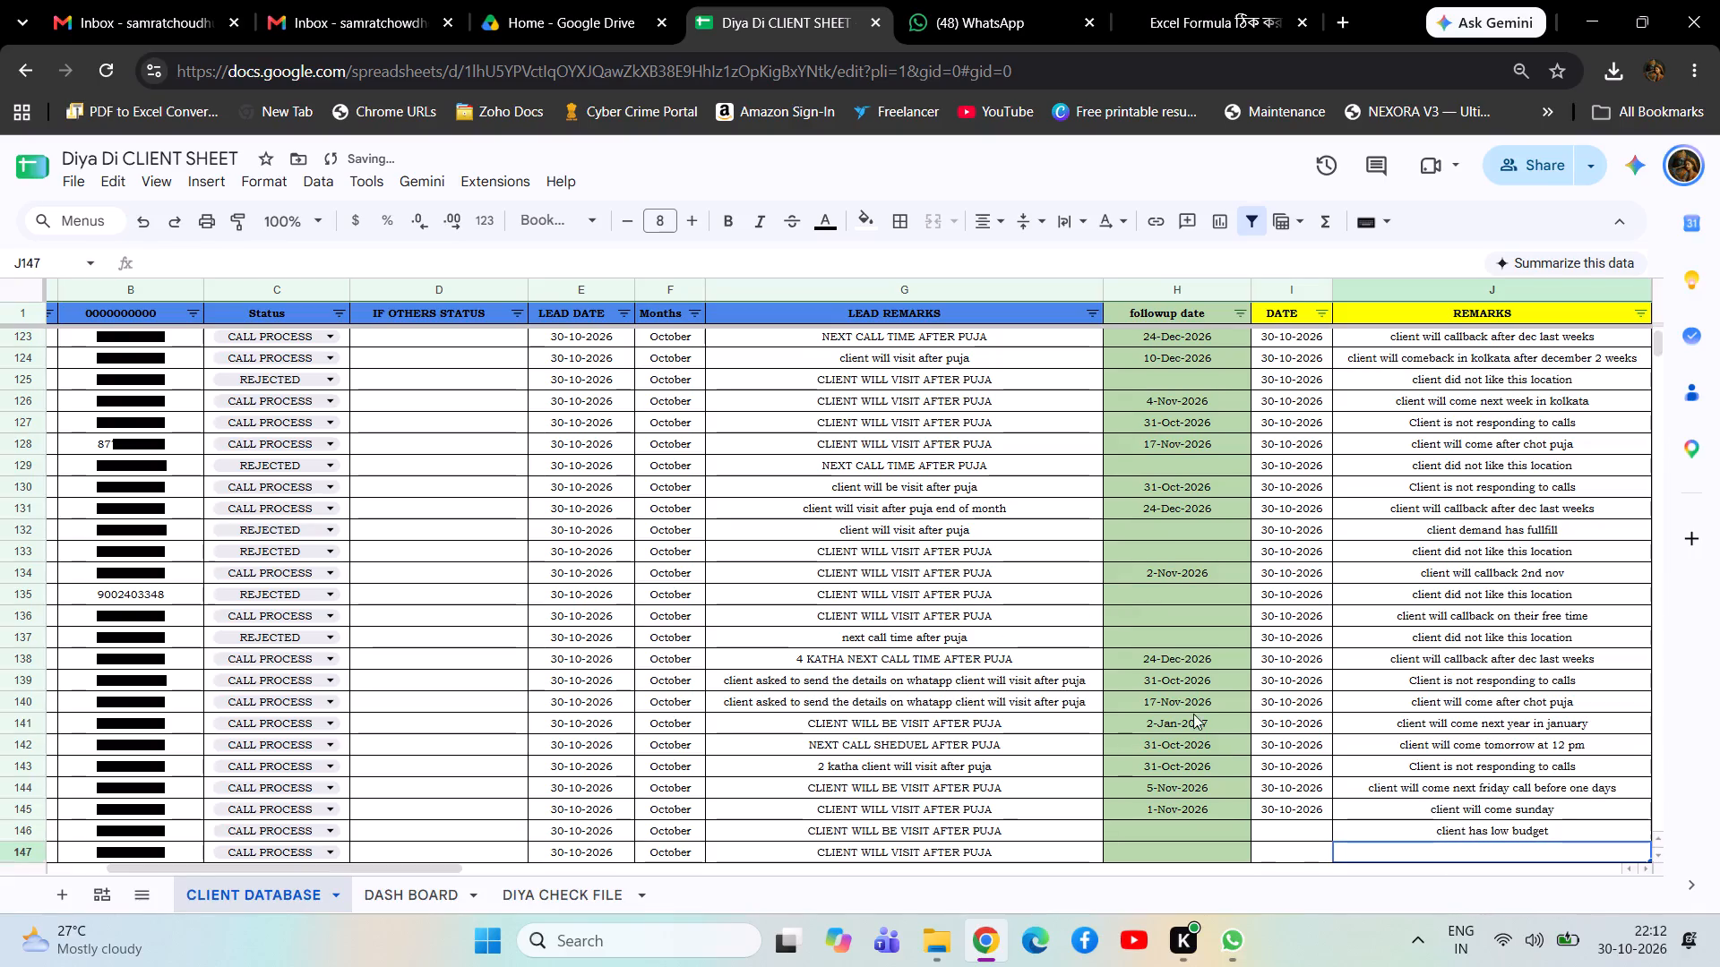
Fill the call date 30-10-2026 down from the row above into I146.
click(1301, 822)
key(ctrl+d)
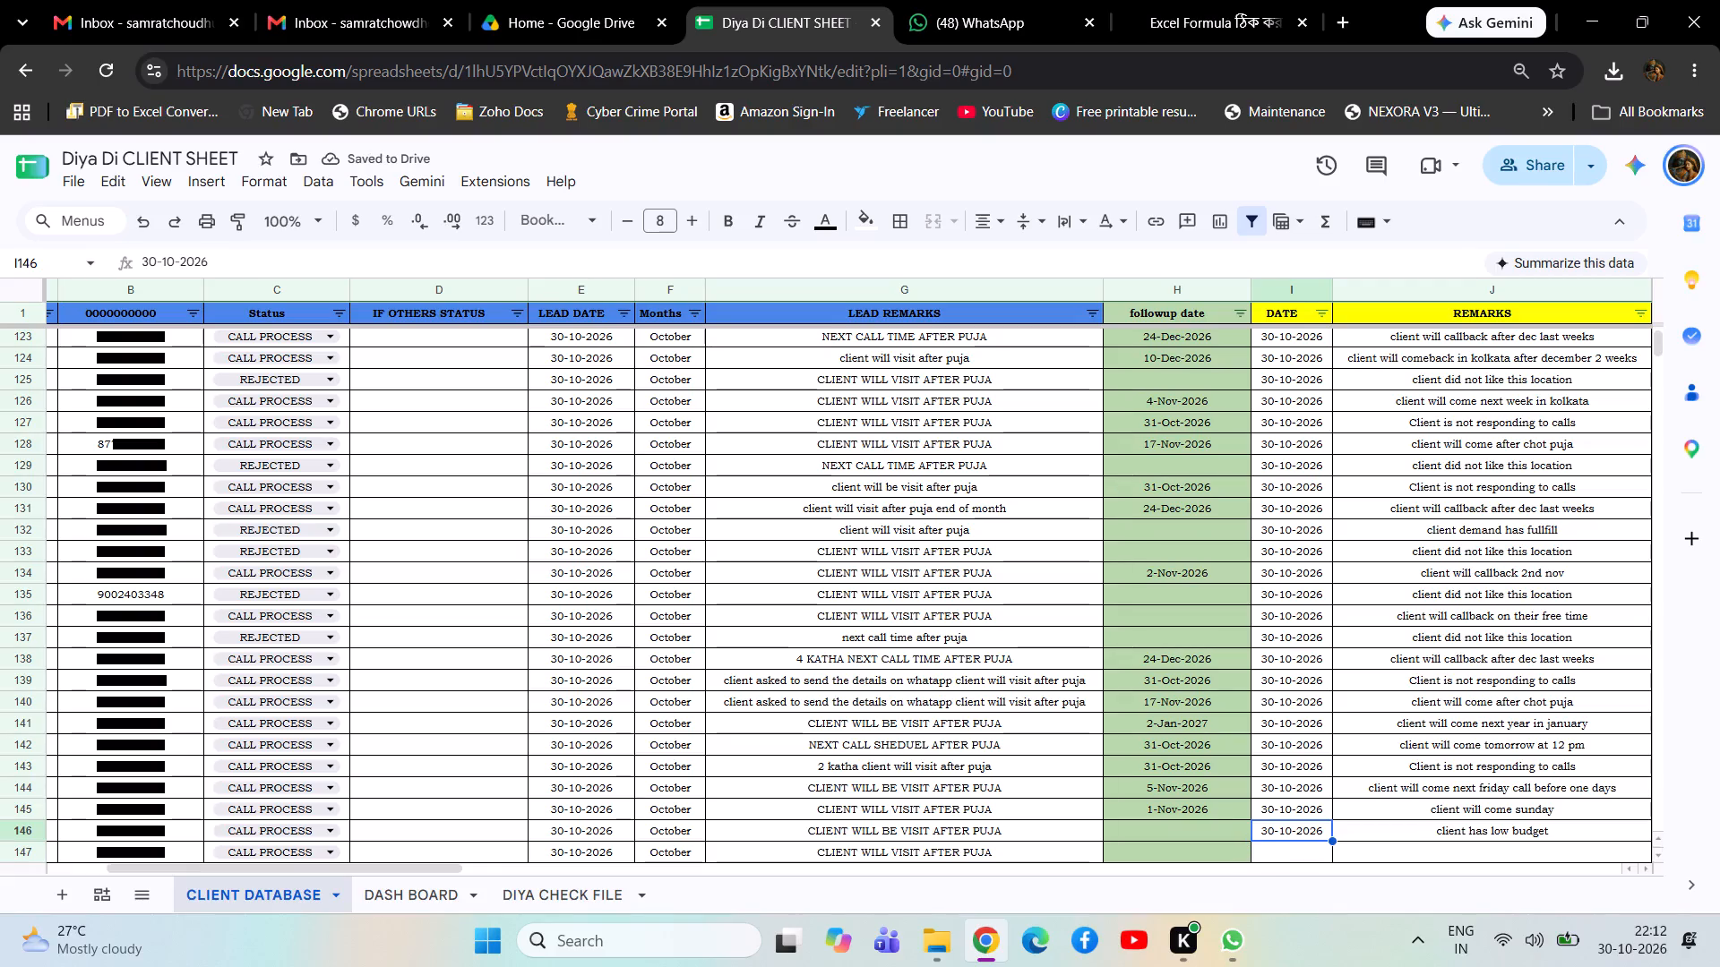
Set the followup date in H146 to 4-Nov-2026 using the date picker.
double_click(1196, 835)
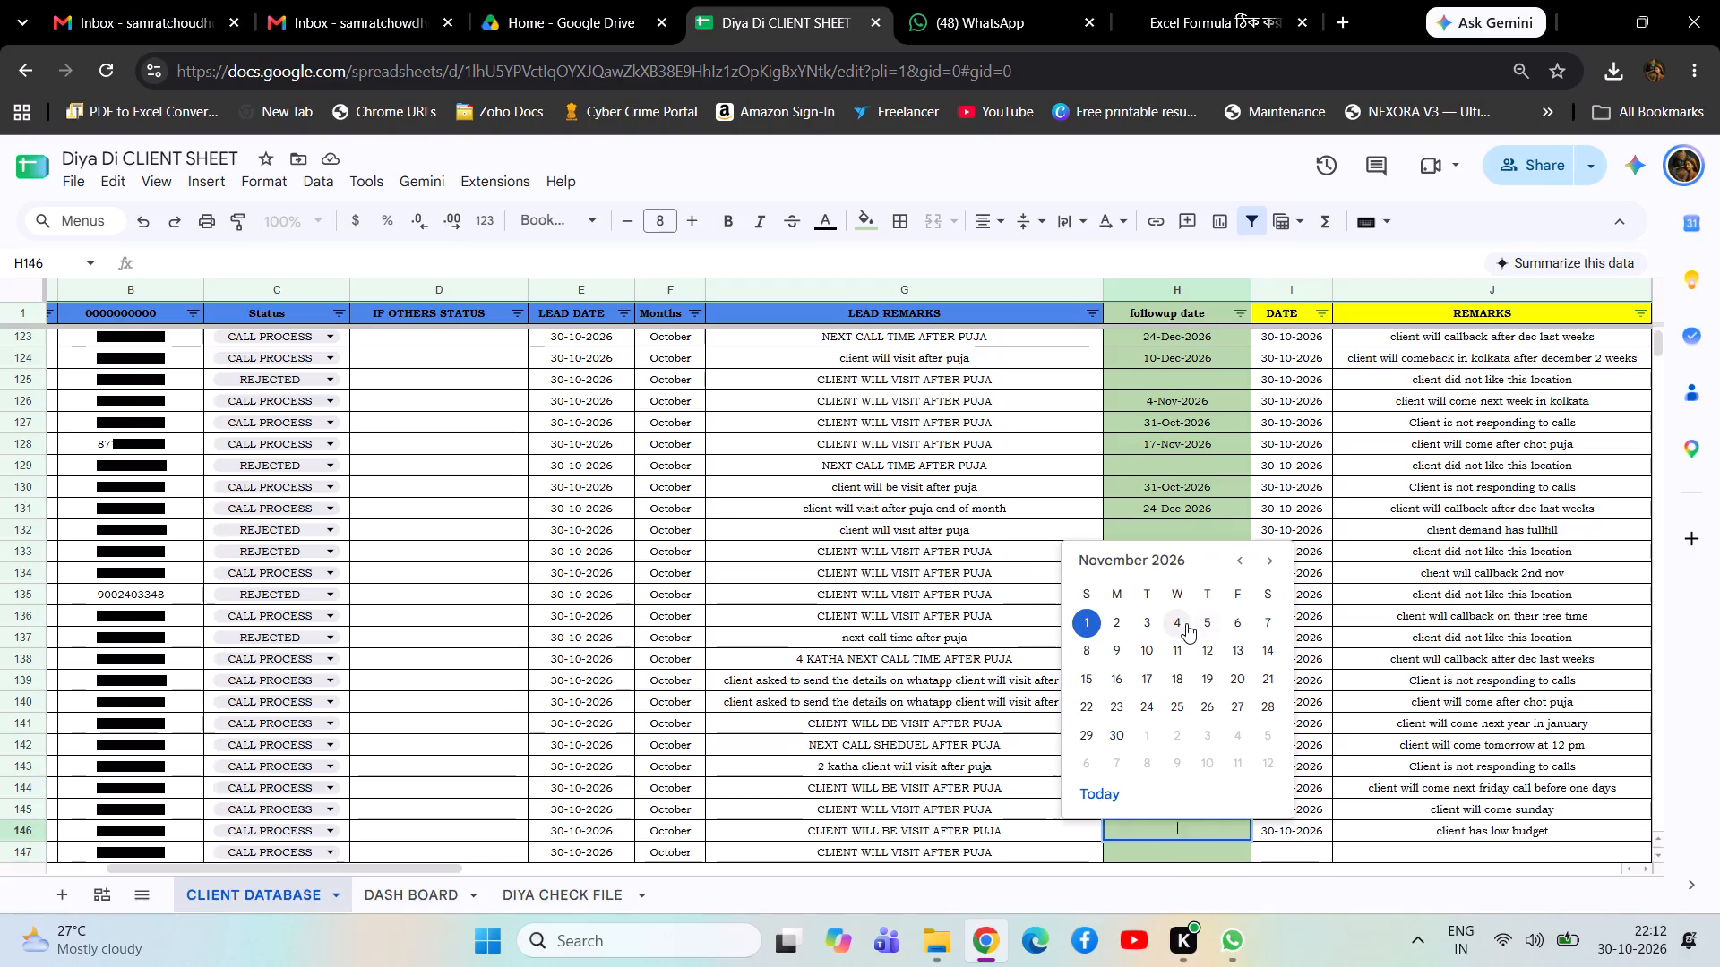
click(1186, 623)
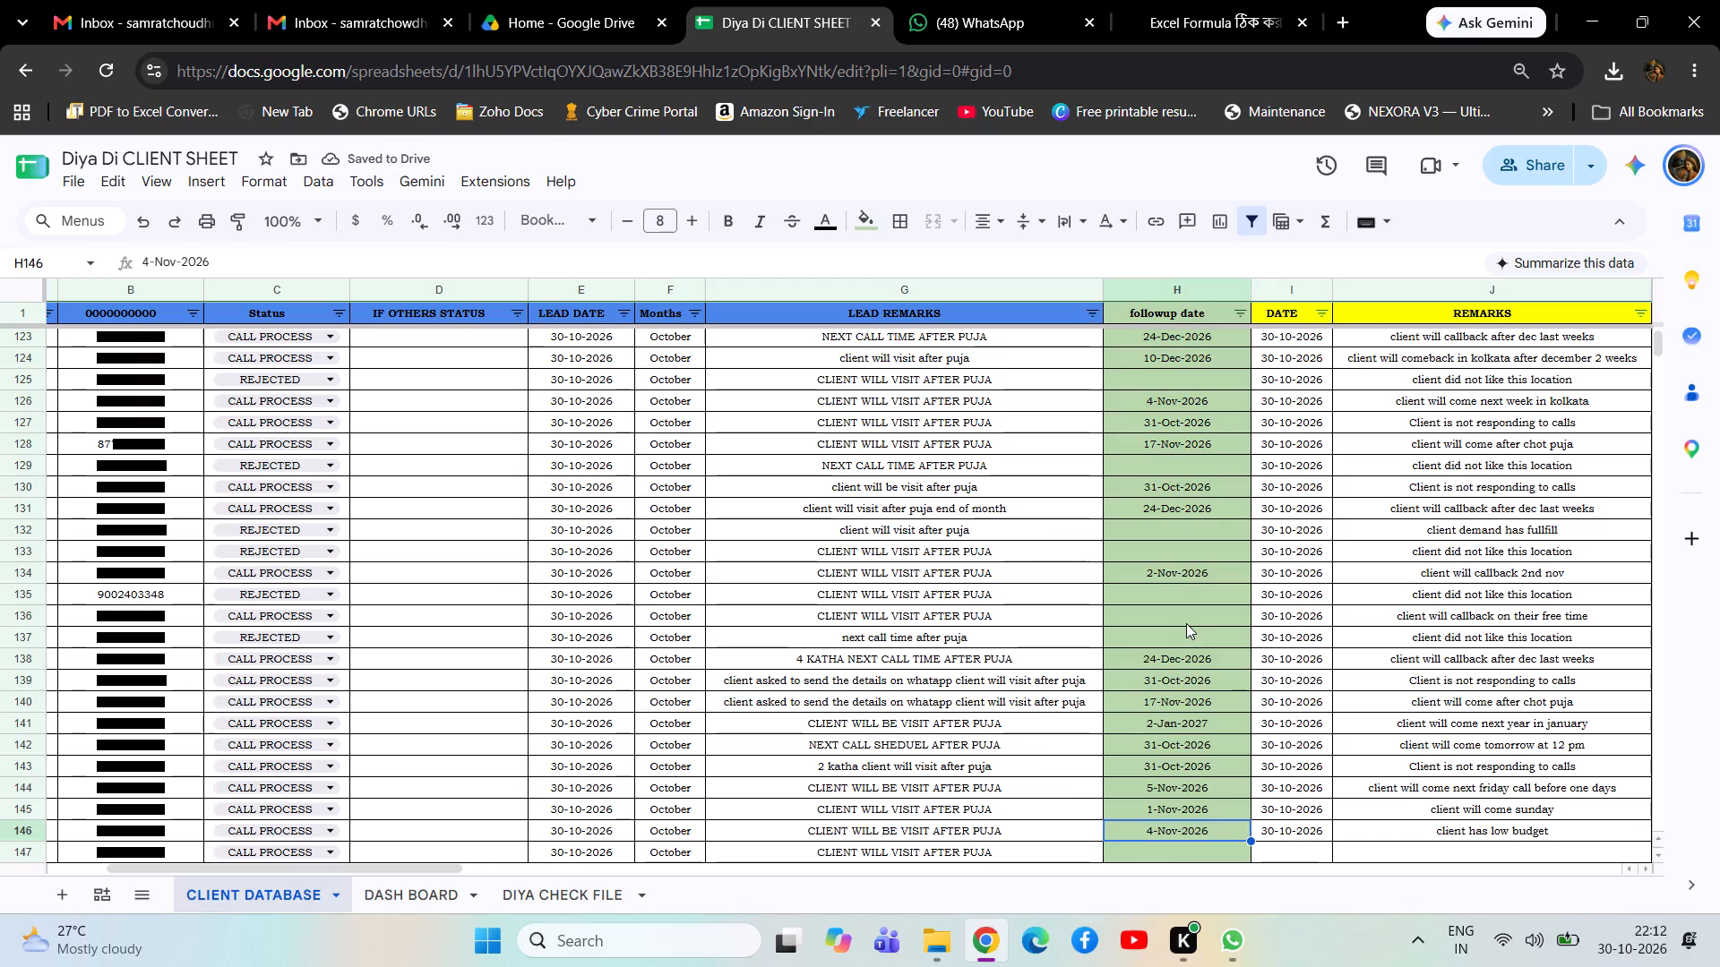
Check the name and number of the lead in row 147.
key(Left)
key(Left)
key(Left)
key(Left)
key(Left)
key(Left)
key(Left)
key(Left)
key(Left)
key(Left)
key(Left)
key(Left)
key(Left)
key(Left)
key(Left)
key(Left)
key(Left)
key(Left)
key(Left)
key(Left)
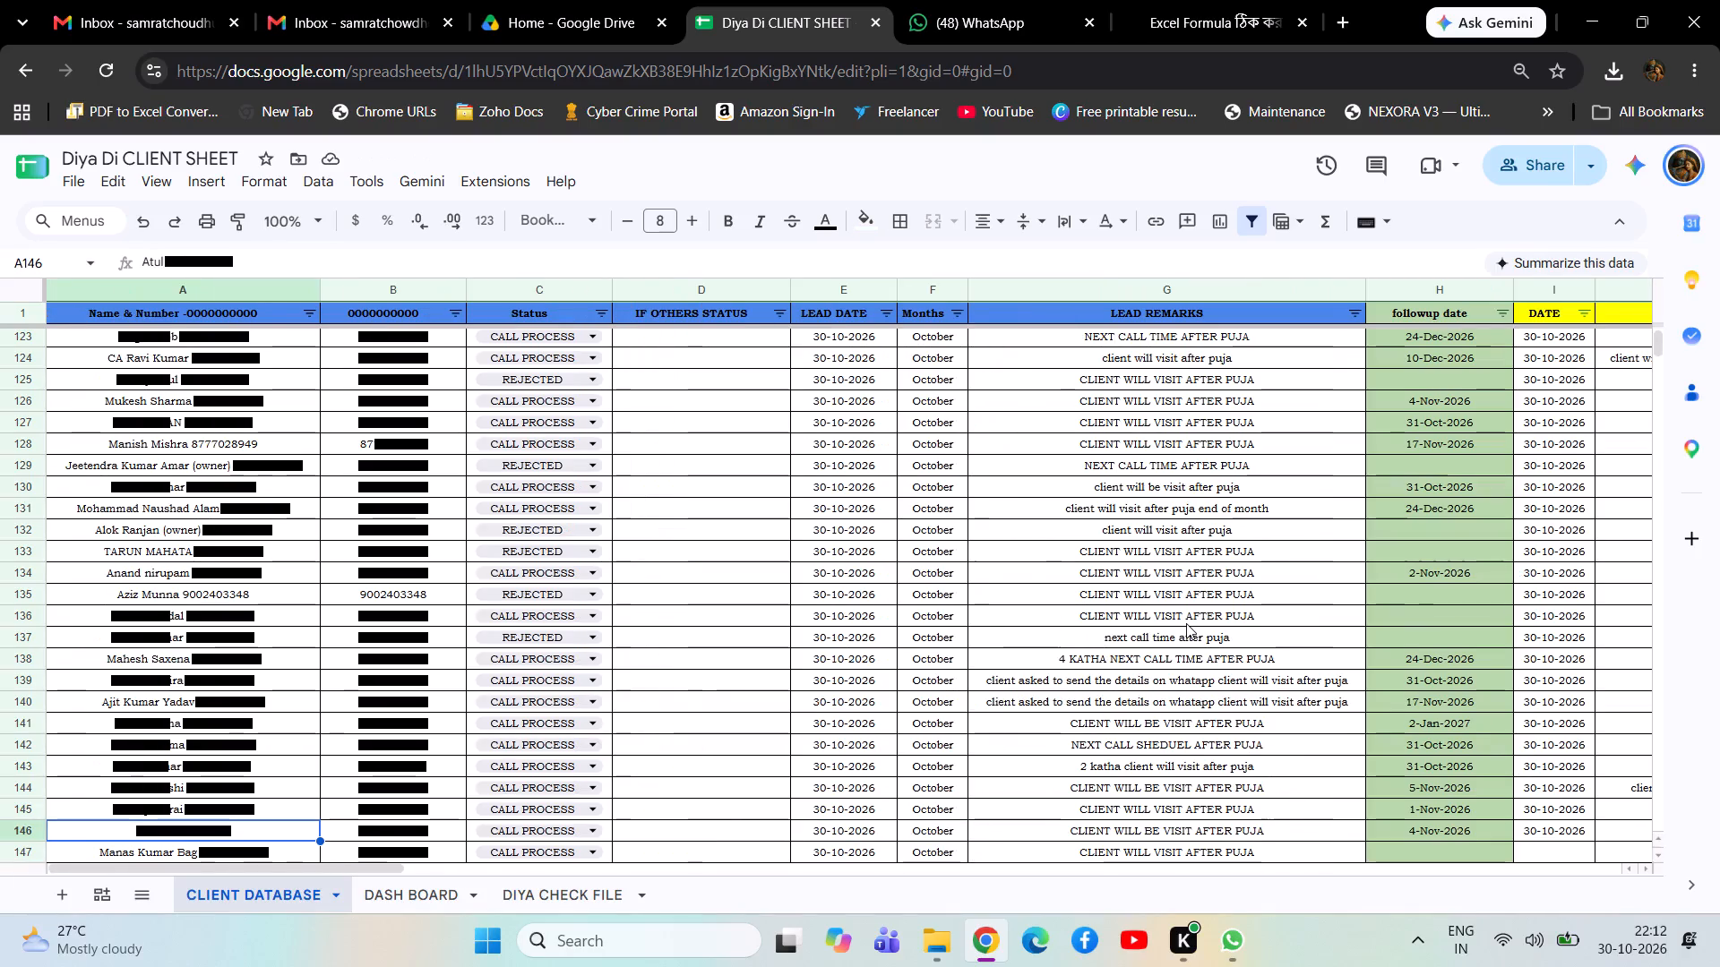
key(Down)
Go to the empty REMARKS cell J147 to enter the remark for this lead.
key(Right)
key(Right)
key(Right)
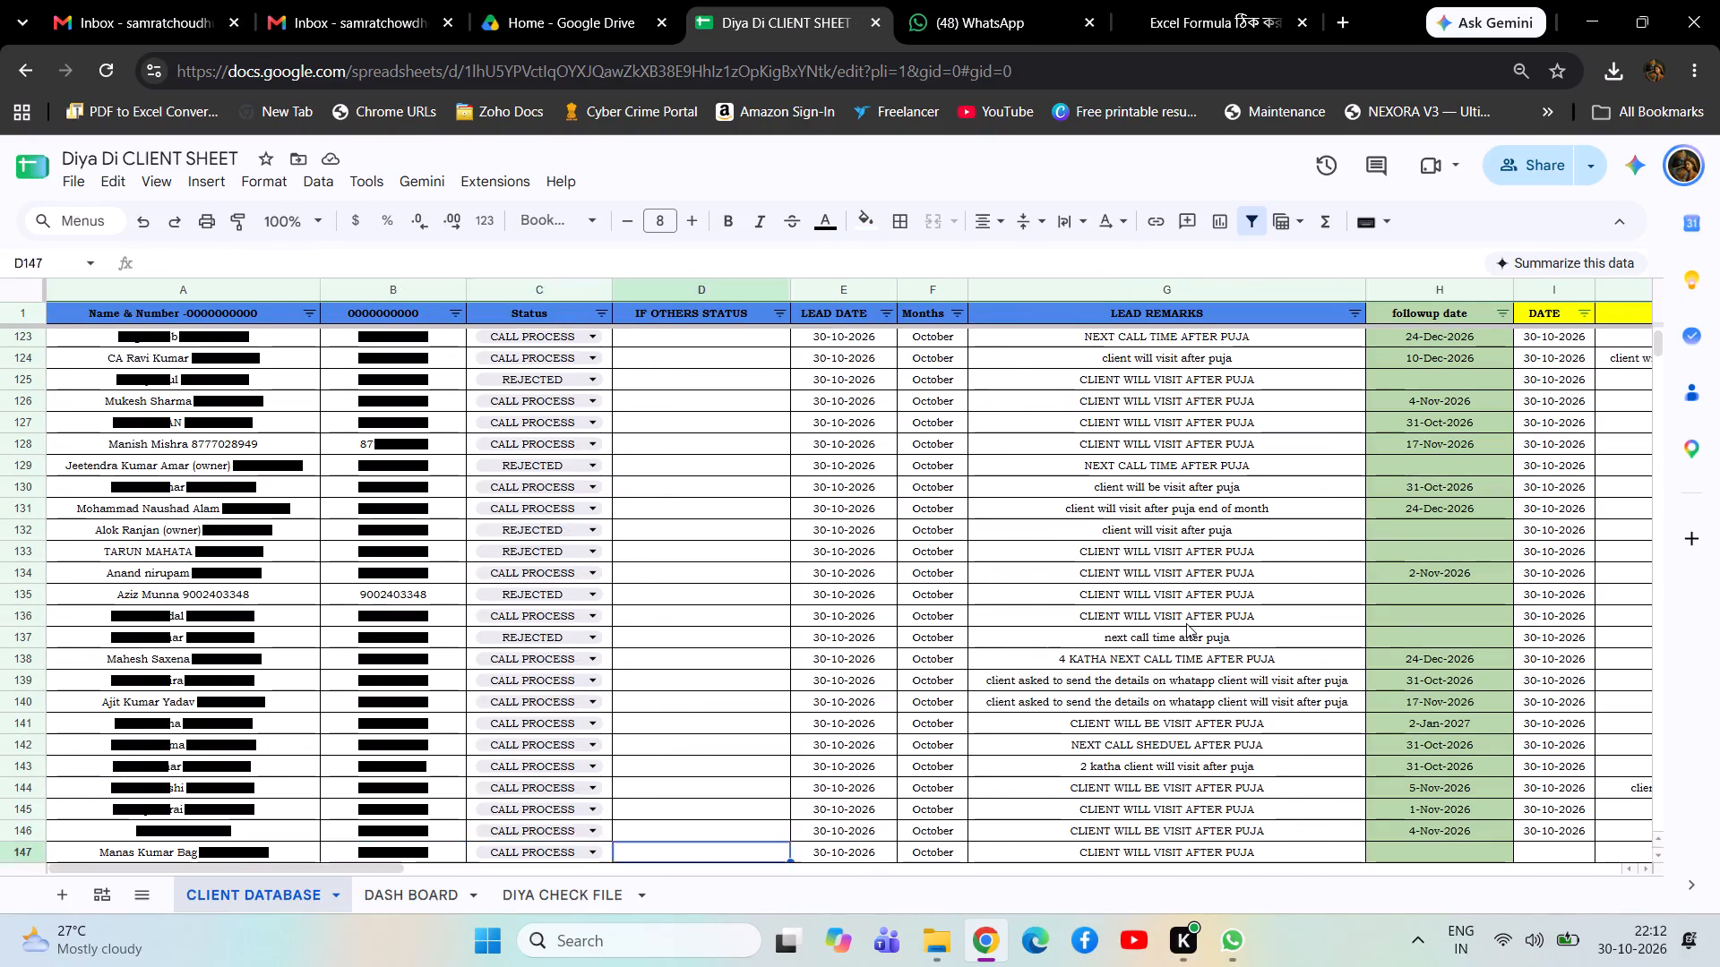
key(Right)
key(Right)
key(Right)
key(Right)
key(Right)
key(Right)
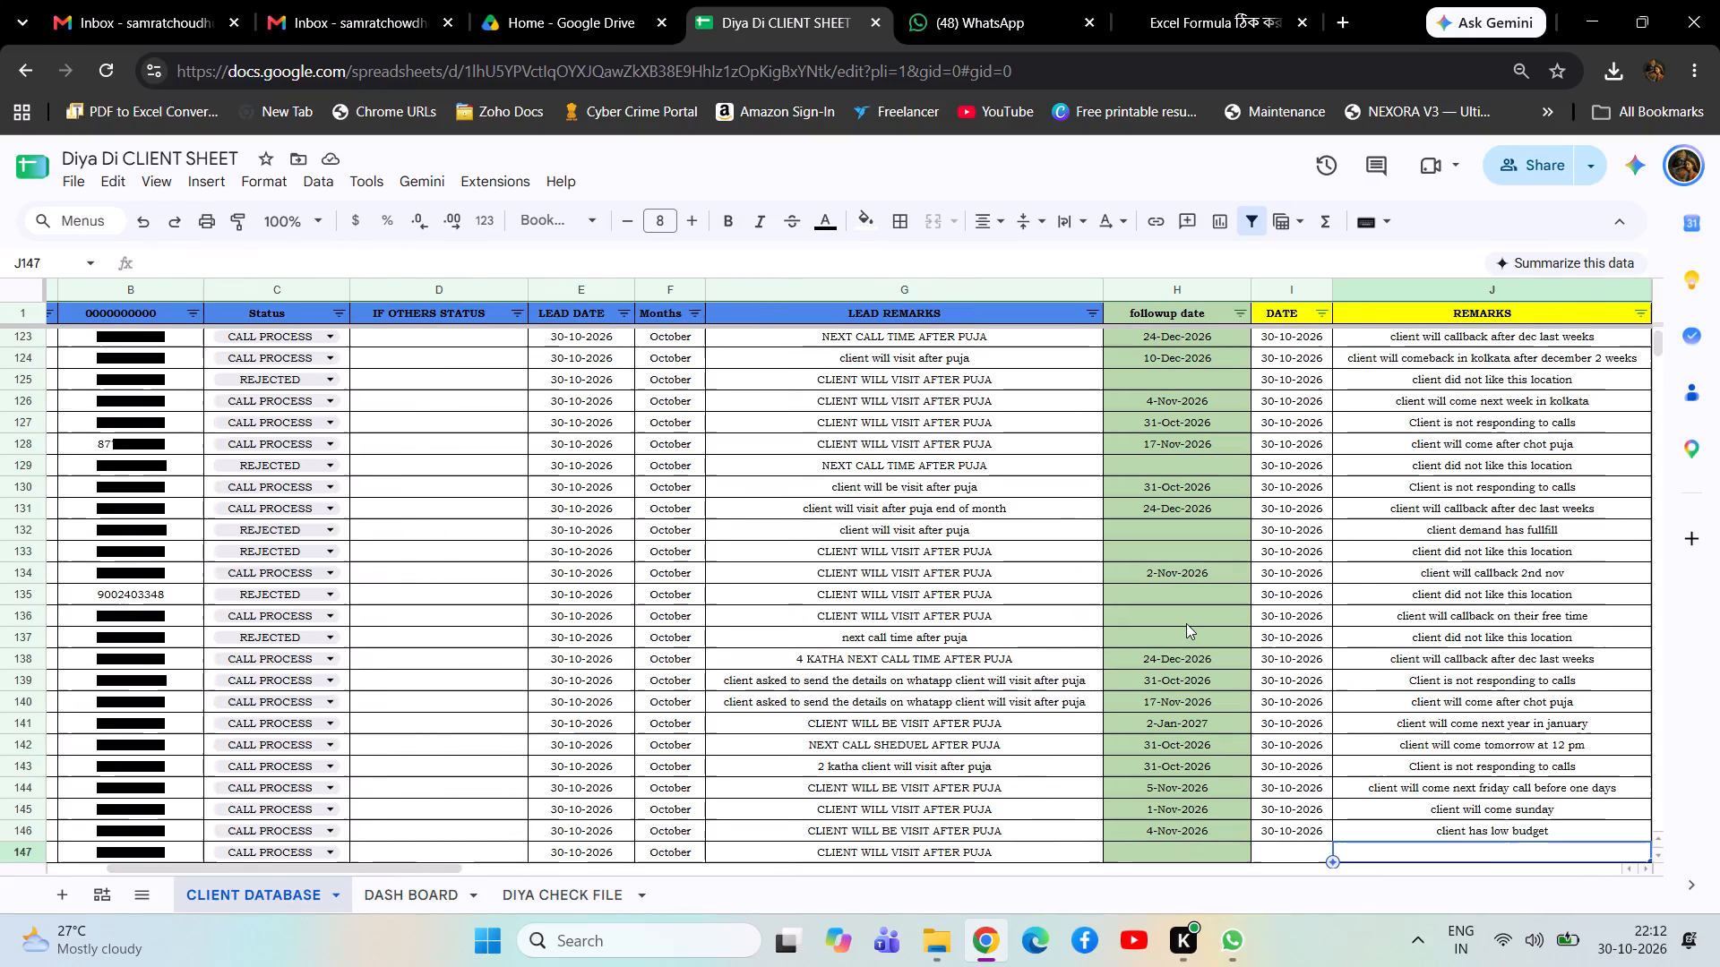
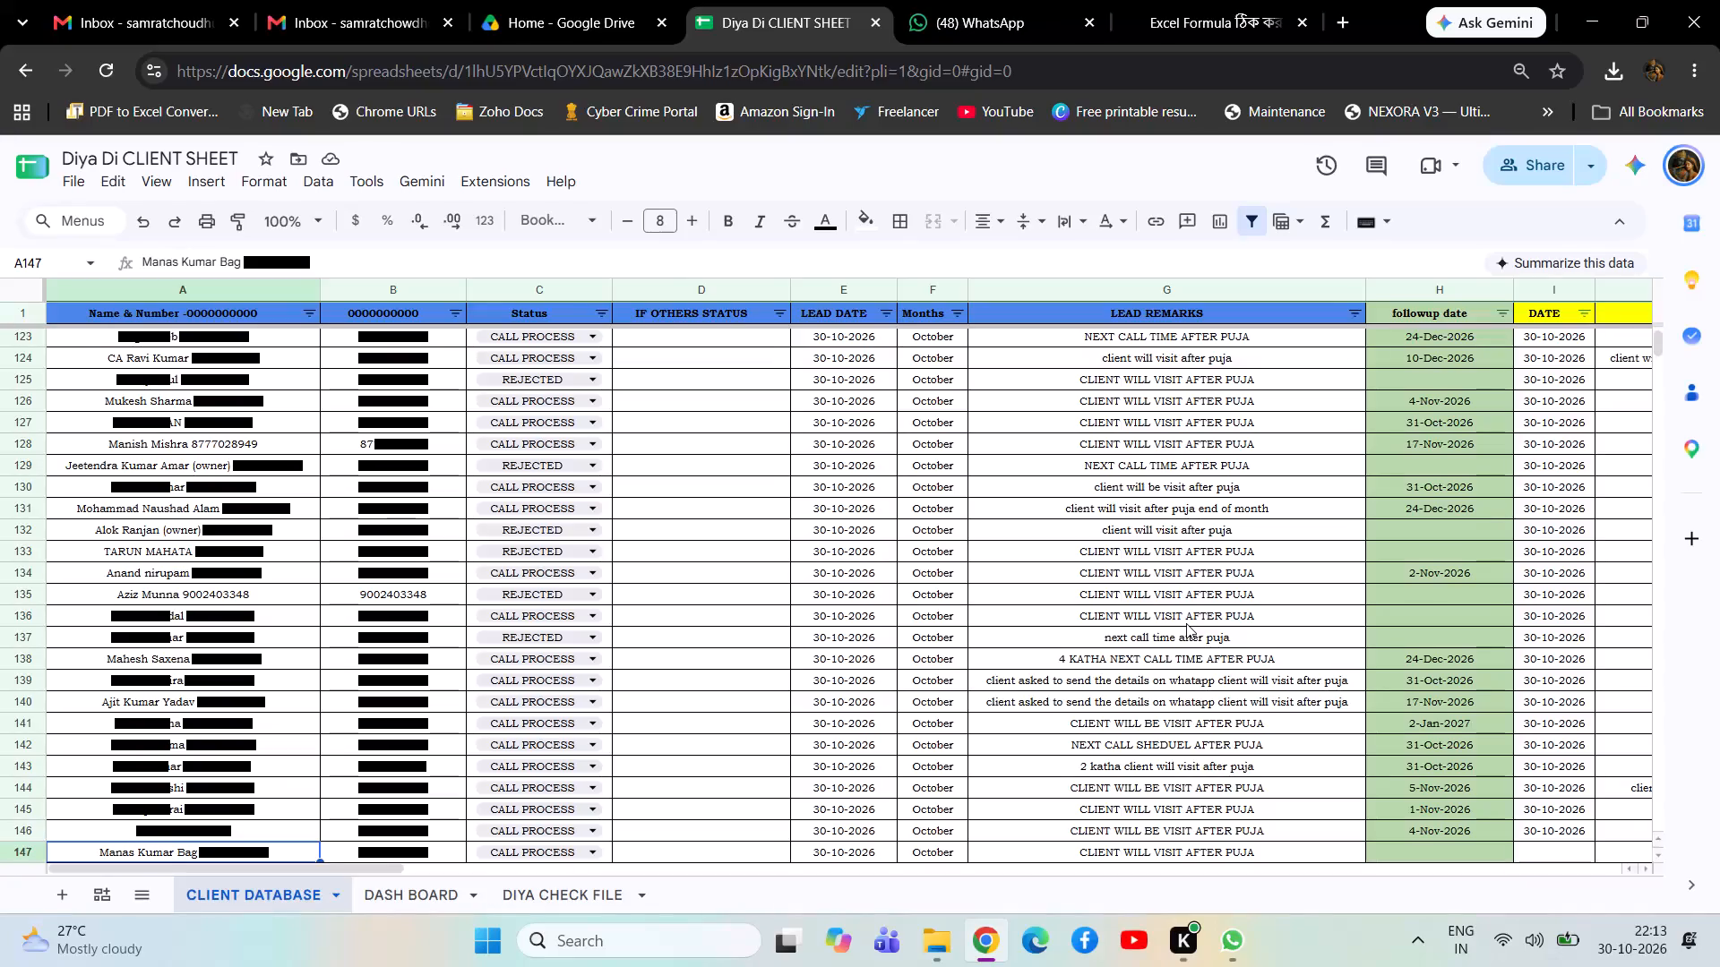
Paste the copied followup date 31-Oct-2026, call date 30-10-2026 and remark "Client is not responding to calls" into H147:J147.
key(Right)
key(Right)
key(Right)
key(Right)
key(Right)
key(Right)
key(Right)
key(Right)
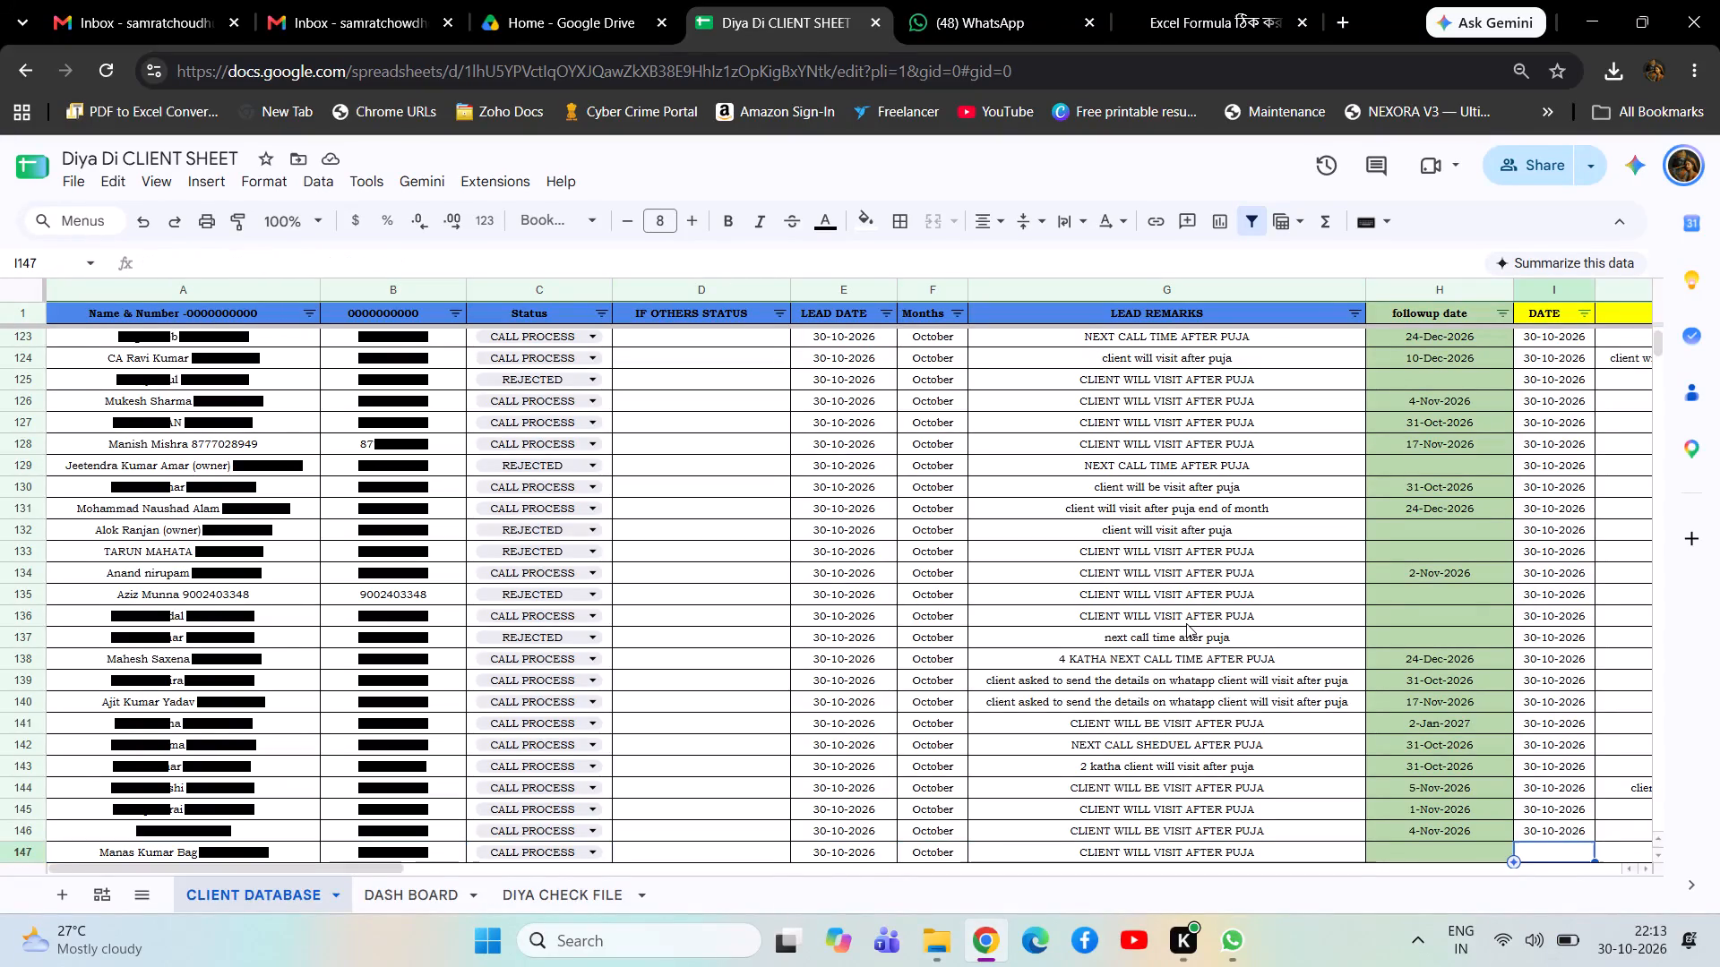
key(Left)
key(ctrl+v)
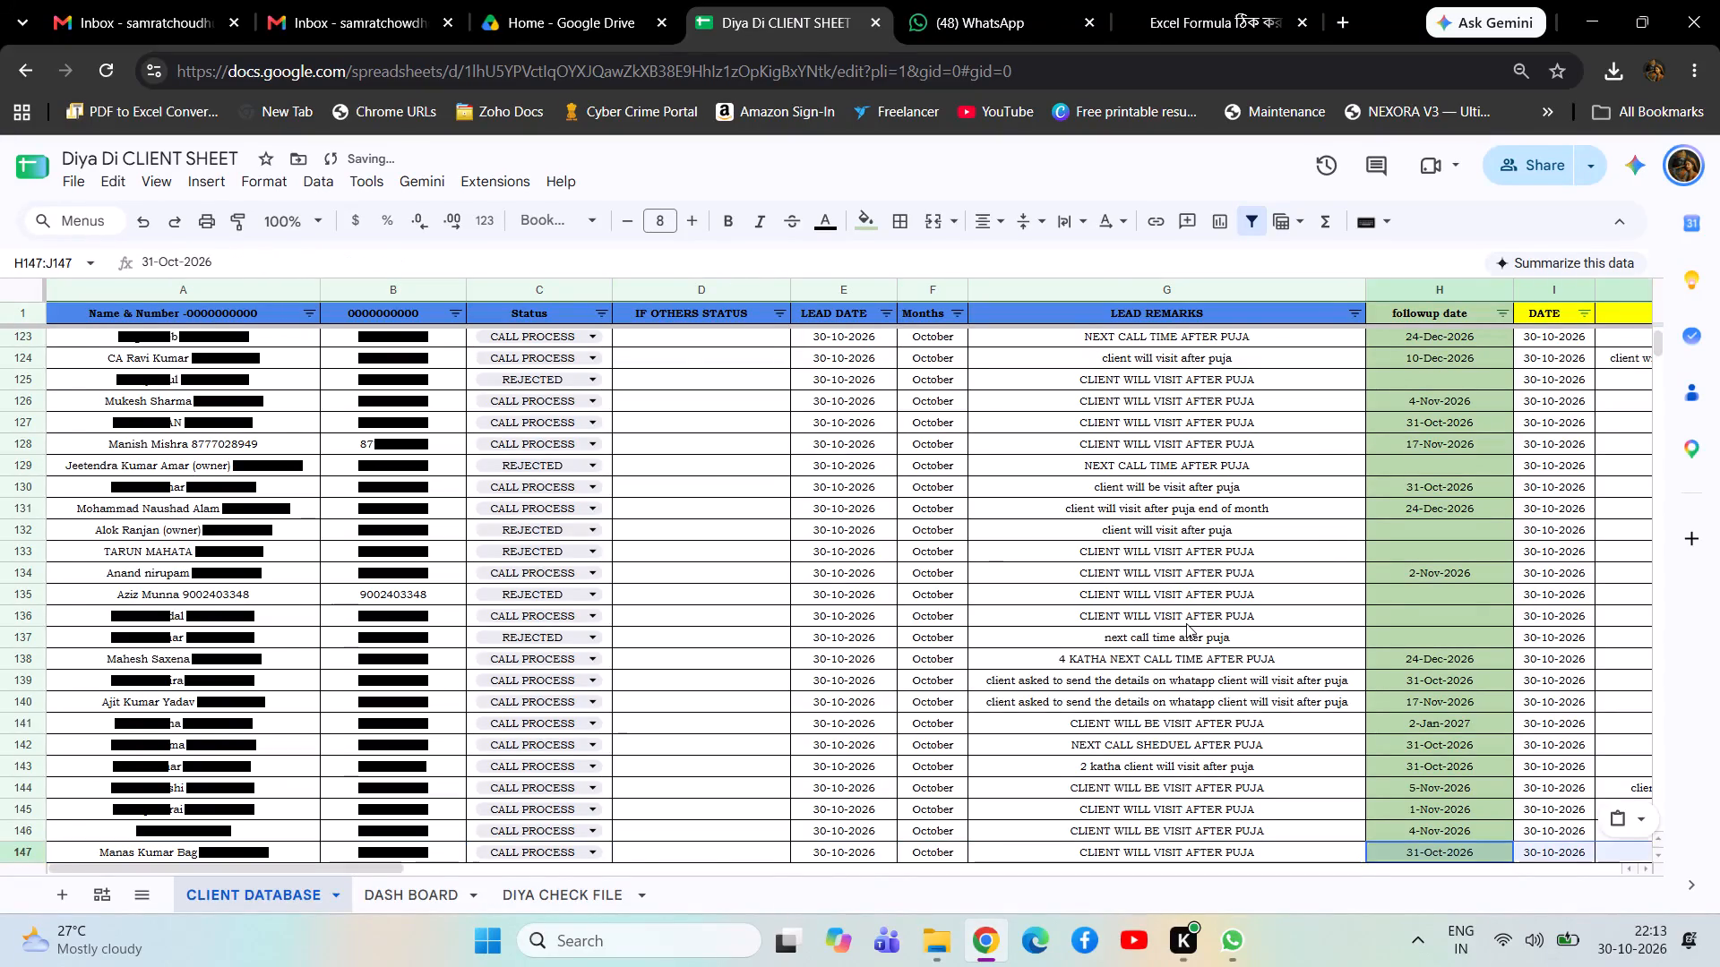
Check the name and number of the lead in row 148.
key(Right)
key(Right)
key(Down)
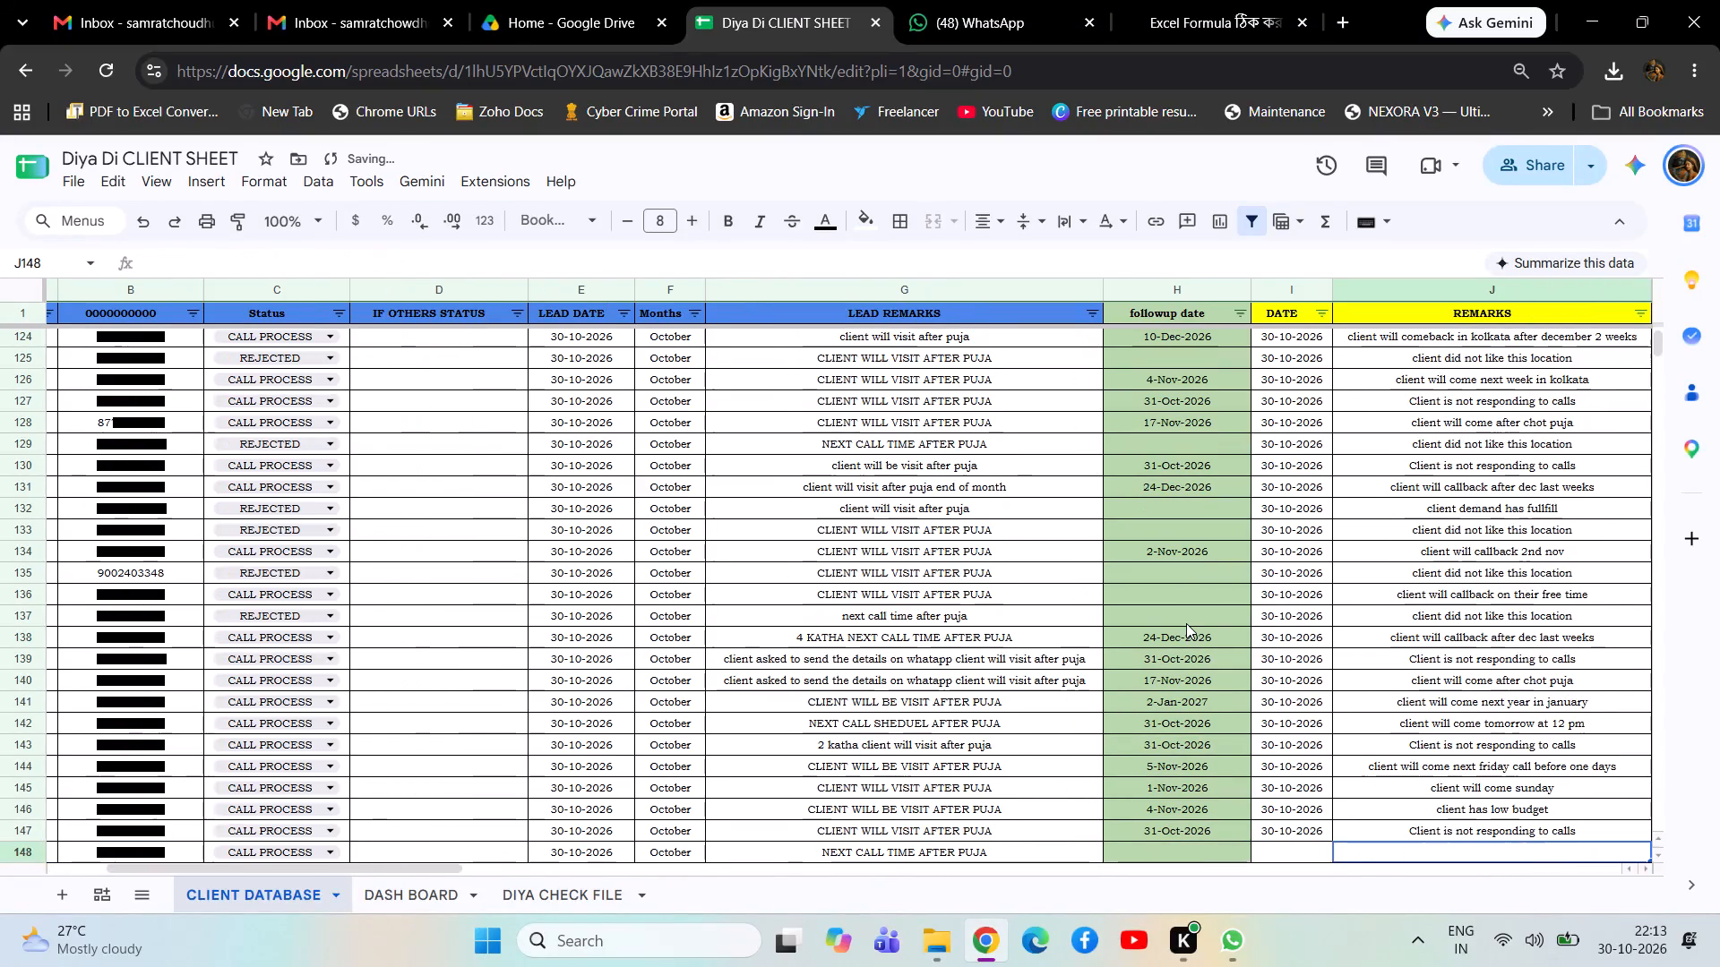
key(Left)
key(Left)
key(Left)
key(Left)
key(Left)
key(Left)
key(Left)
key(Left)
key(Left)
key(Left)
key(Left)
key(Left)
key(Left)
key(Left)
key(Left)
key(Left)
key(Left)
key(Left)
key(Left)
key(Left)
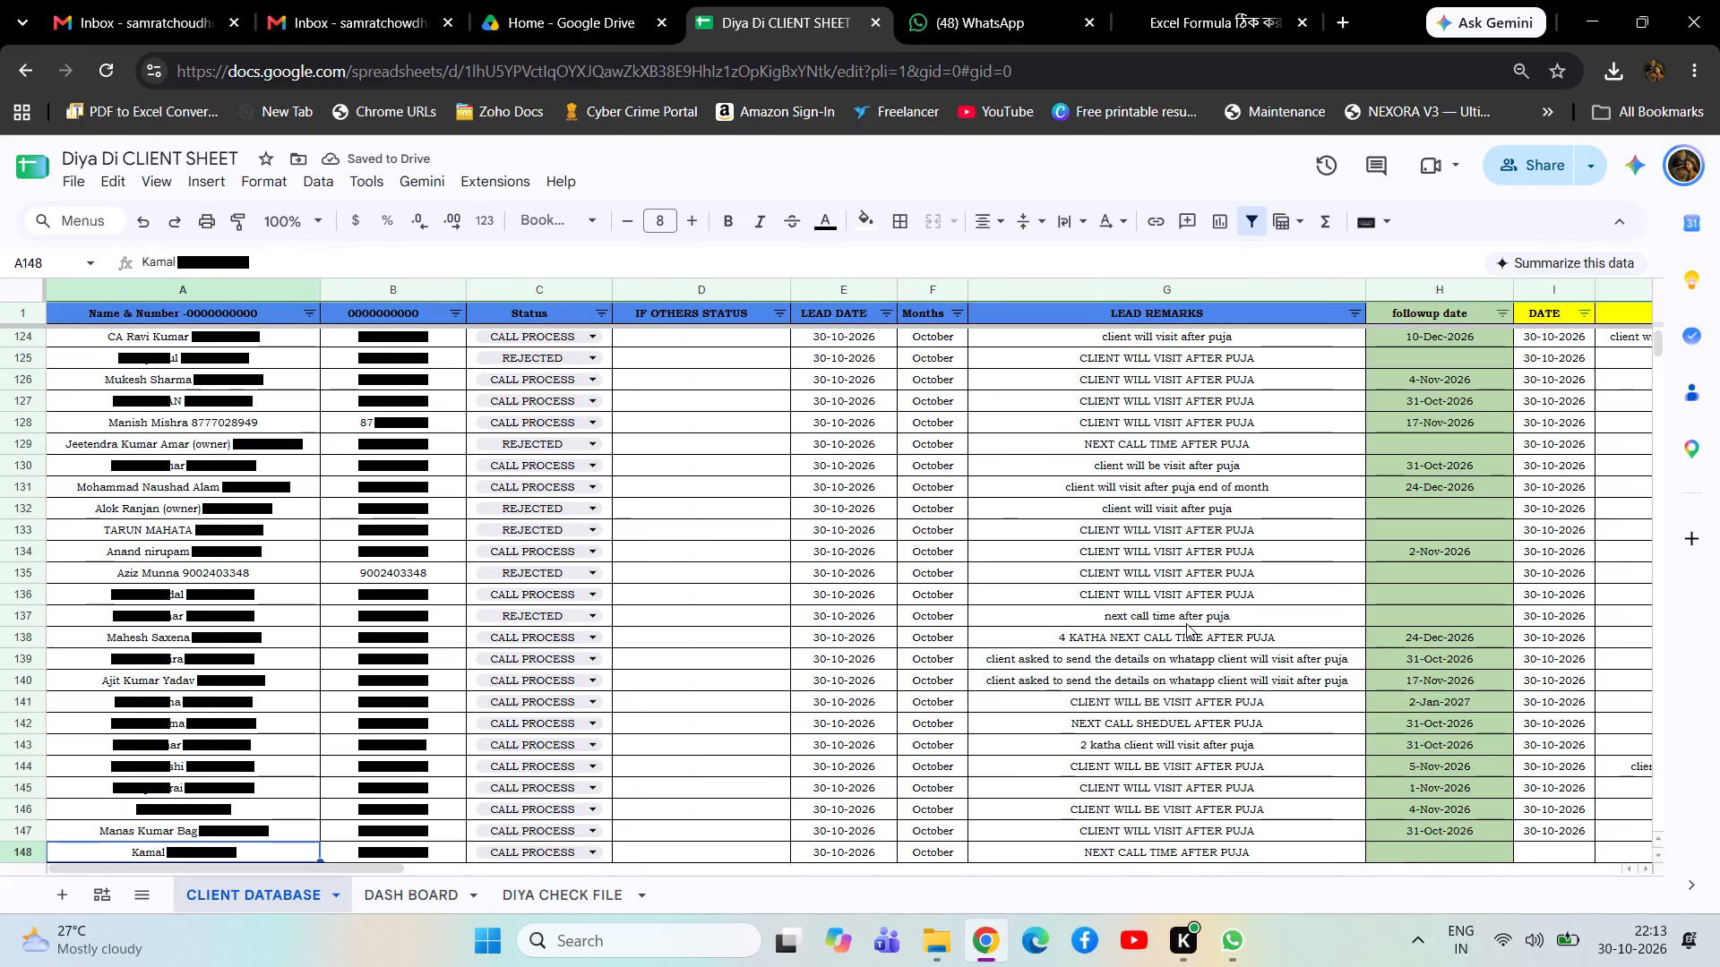
Copy the call date 30-10-2026 from I137 into the DATE cell I148.
key(Right)
key(Right)
key(Right)
key(Right)
key(Right)
key(Right)
key(Right)
key(Right)
key(Right)
key(Right)
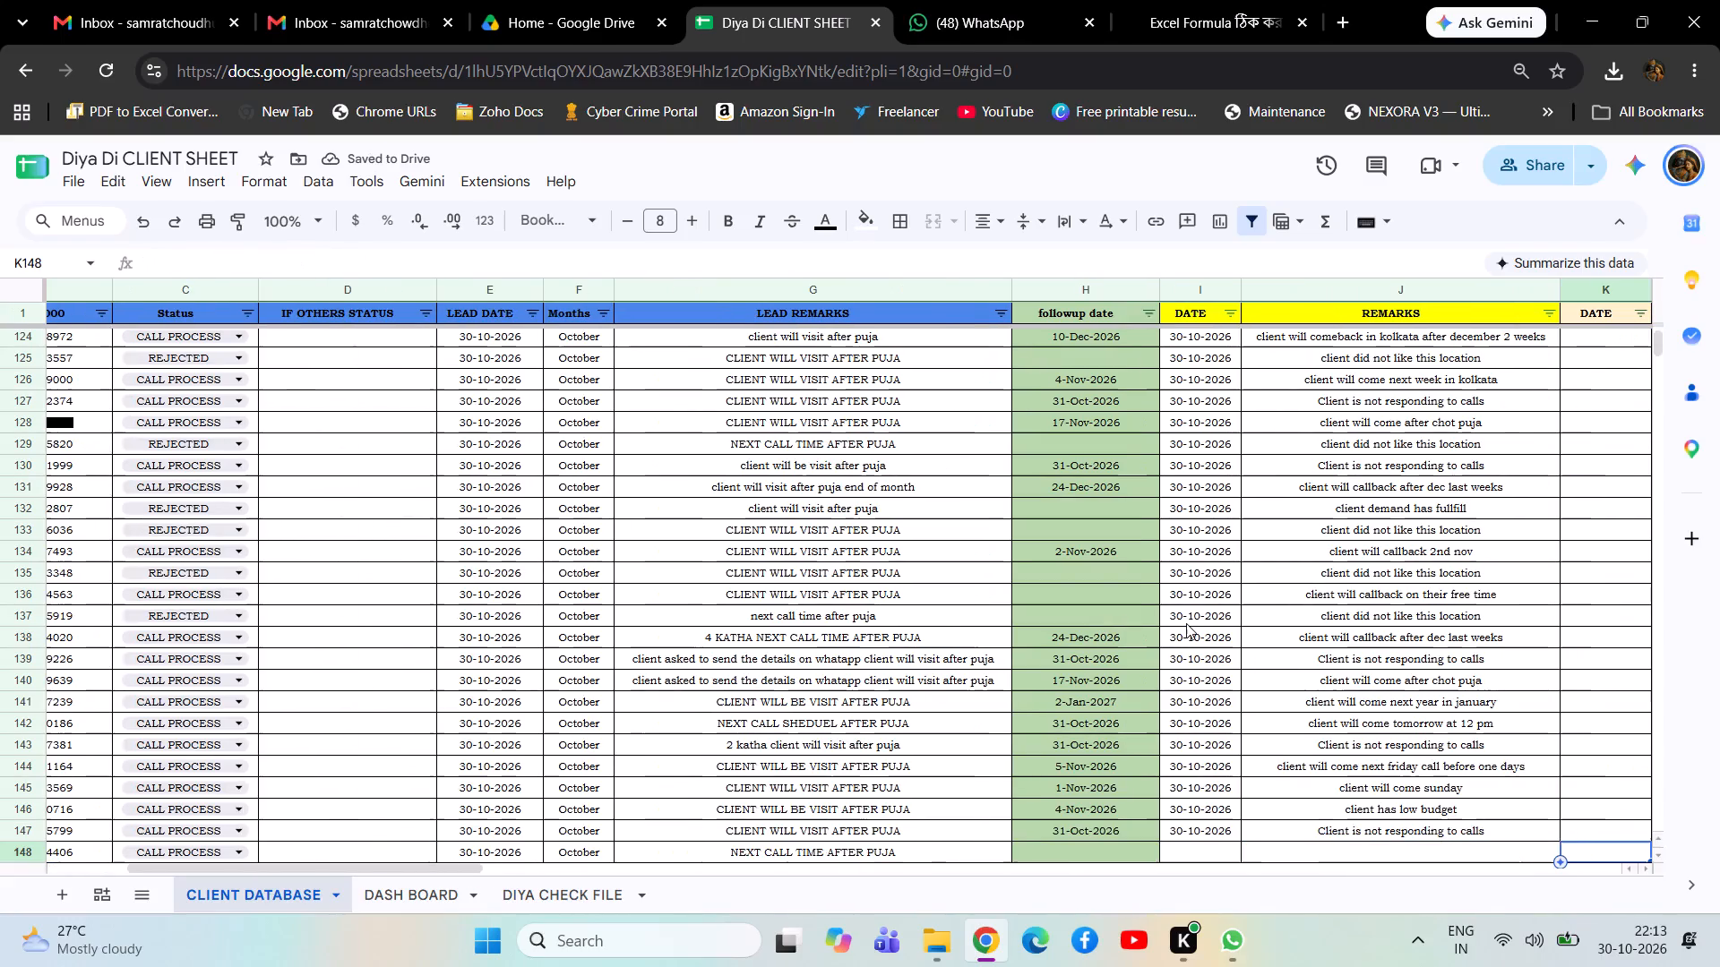
key(Left)
key(Up)
key(Up)
key(Up)
key(Up)
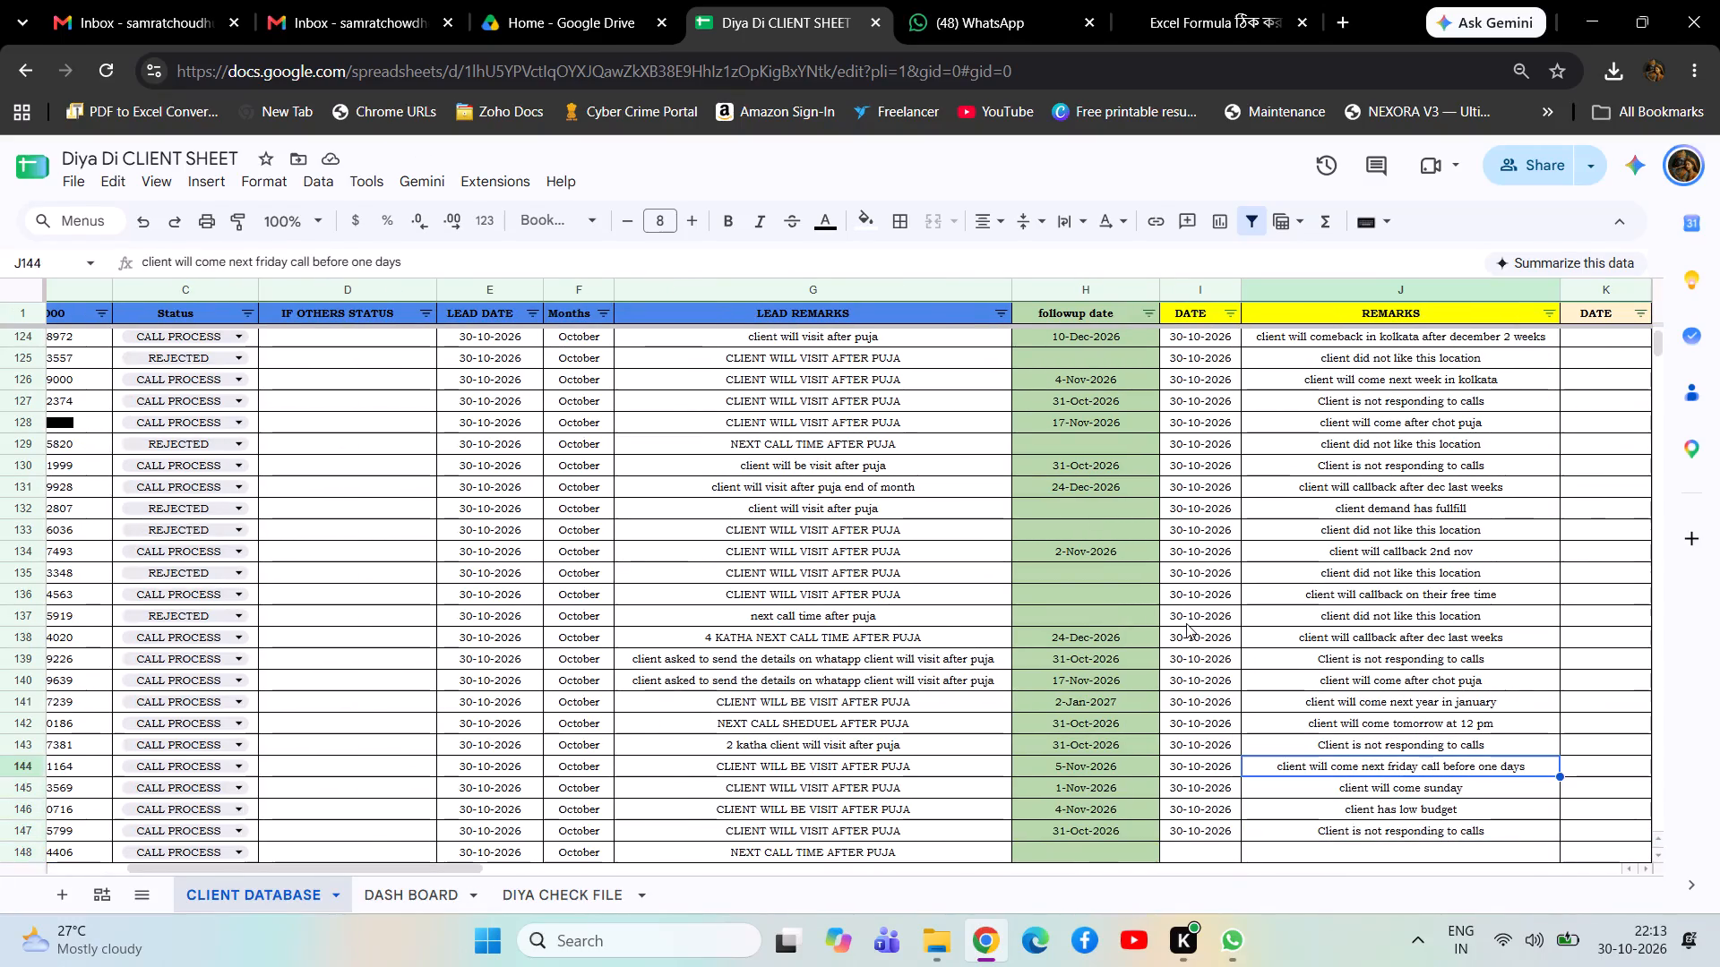
key(Up)
key(Up)
key(Up)
key(Up)
key(Up)
key(Up)
key(Up)
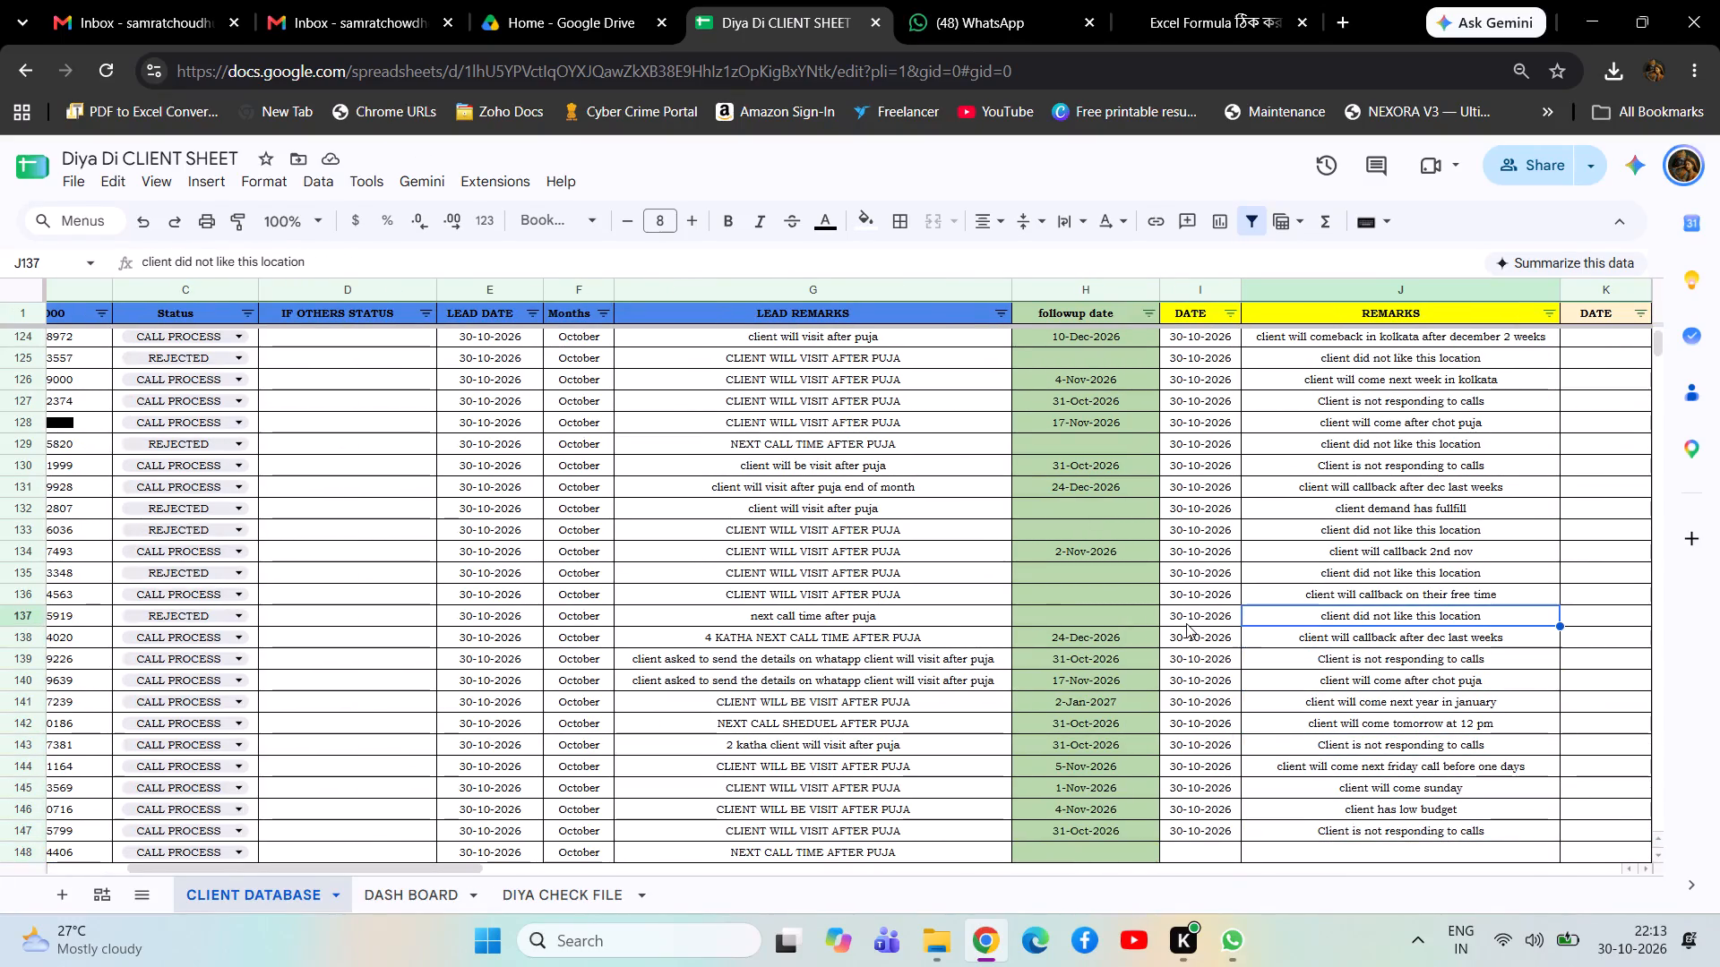
key(Left)
key(shift+Right)
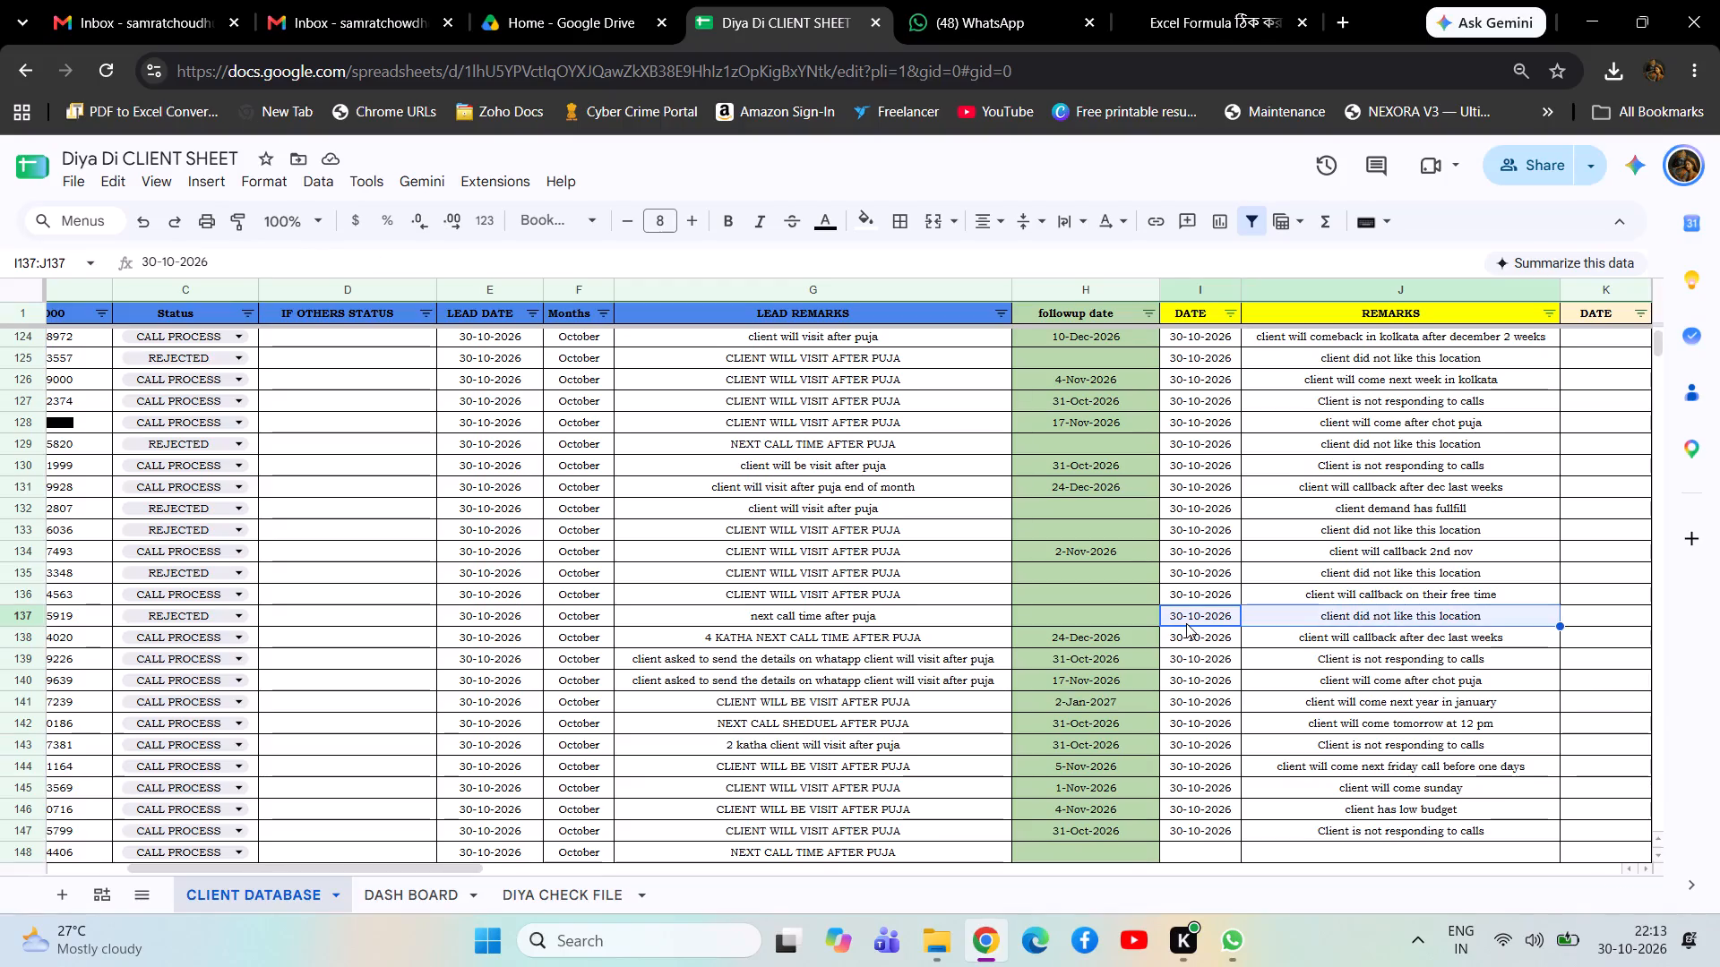
click(1186, 623)
key(ctrl+c)
key(Down)
key(Down)
key(Down)
key(Down)
key(Down)
key(Down)
key(Down)
key(Down)
key(Down)
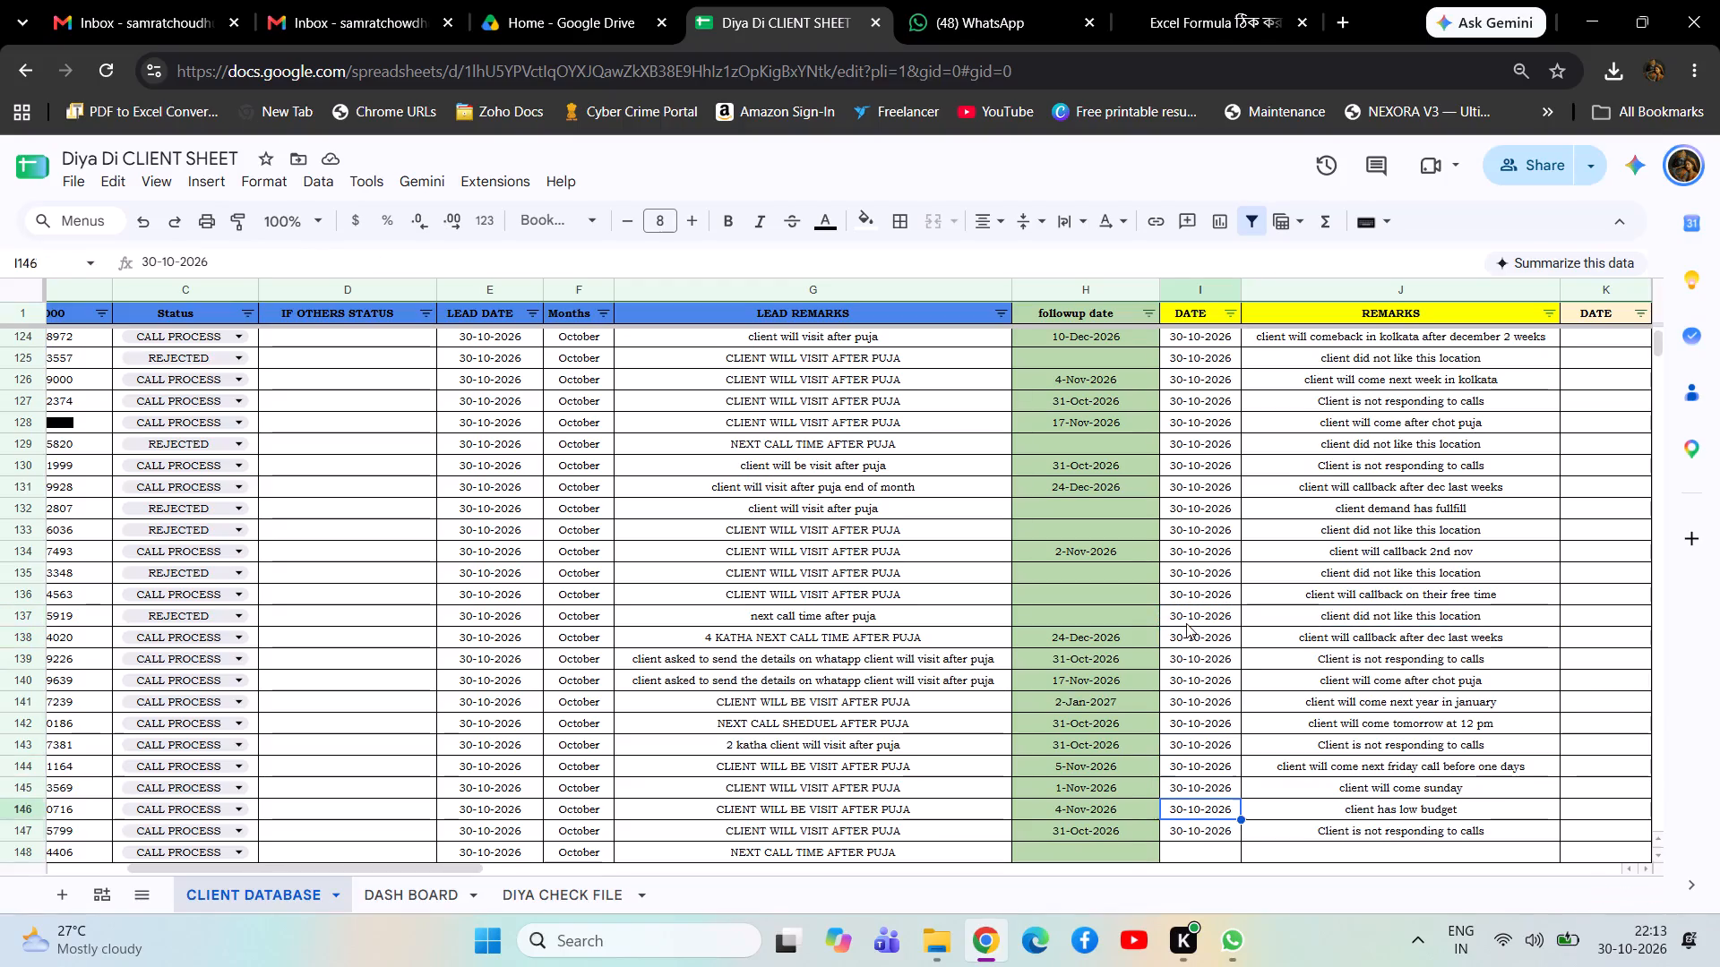
key(Down)
key(Down)
key(ctrl+v)
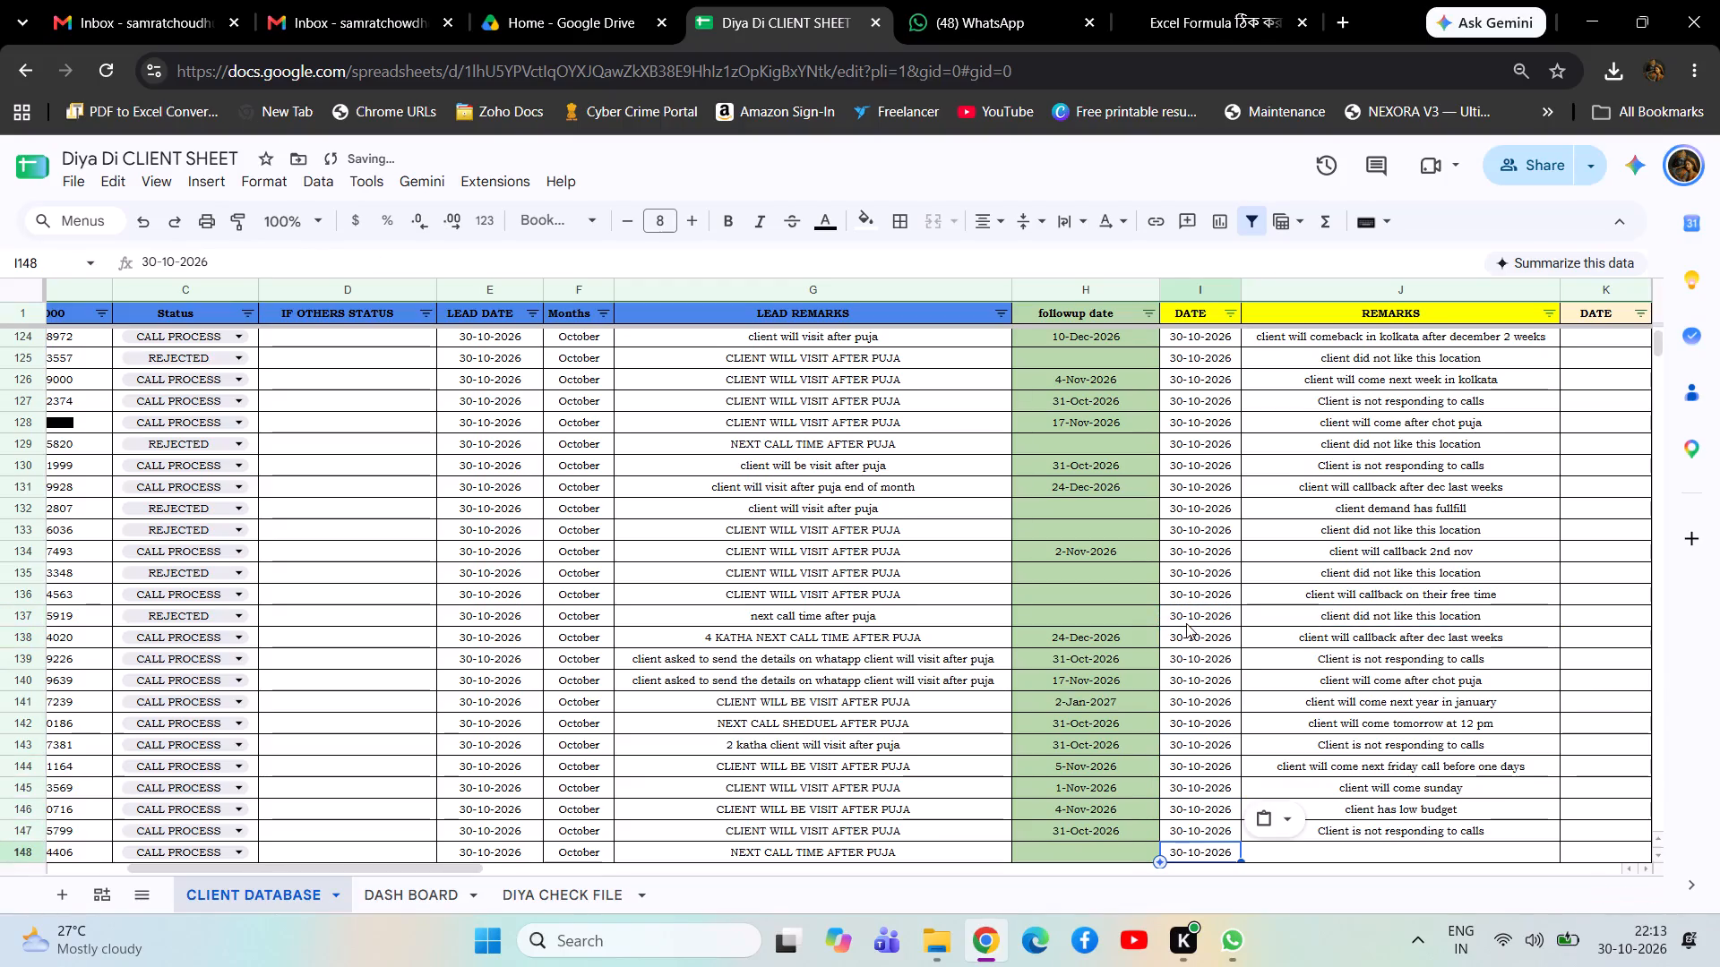
Copy the remark "client did not like this location" from J137 into the REMARKS cell J148.
key(Right)
key(Up)
key(Up)
key(Up)
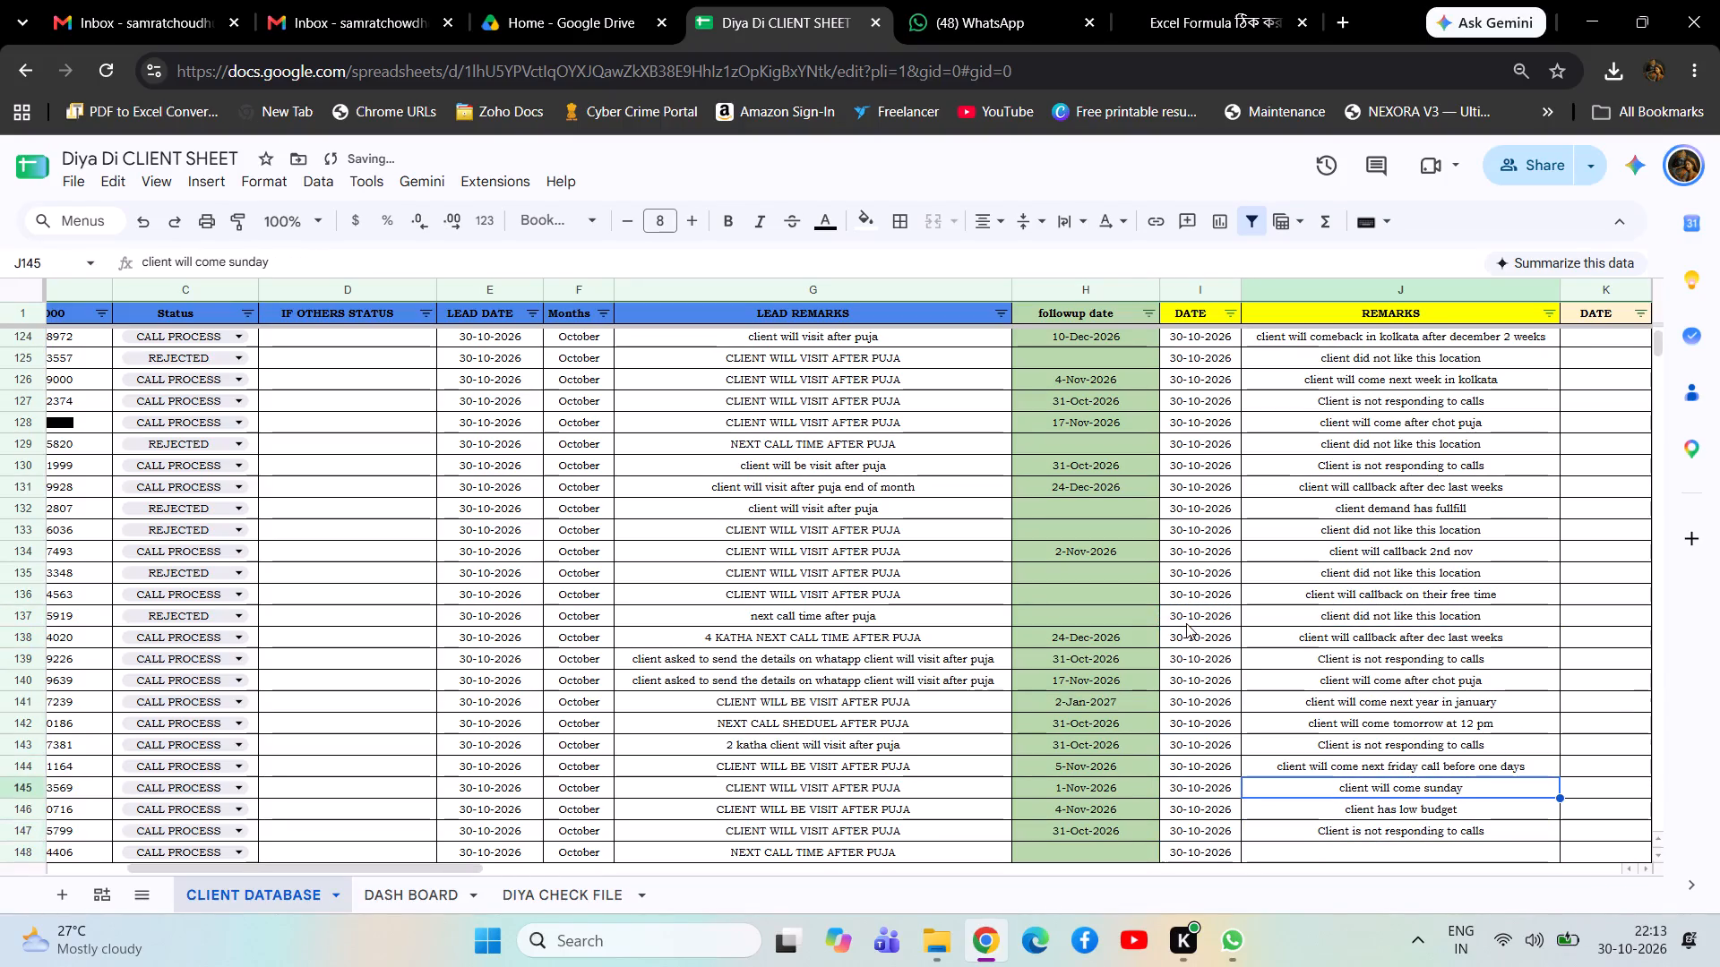
key(Up)
key(Up)
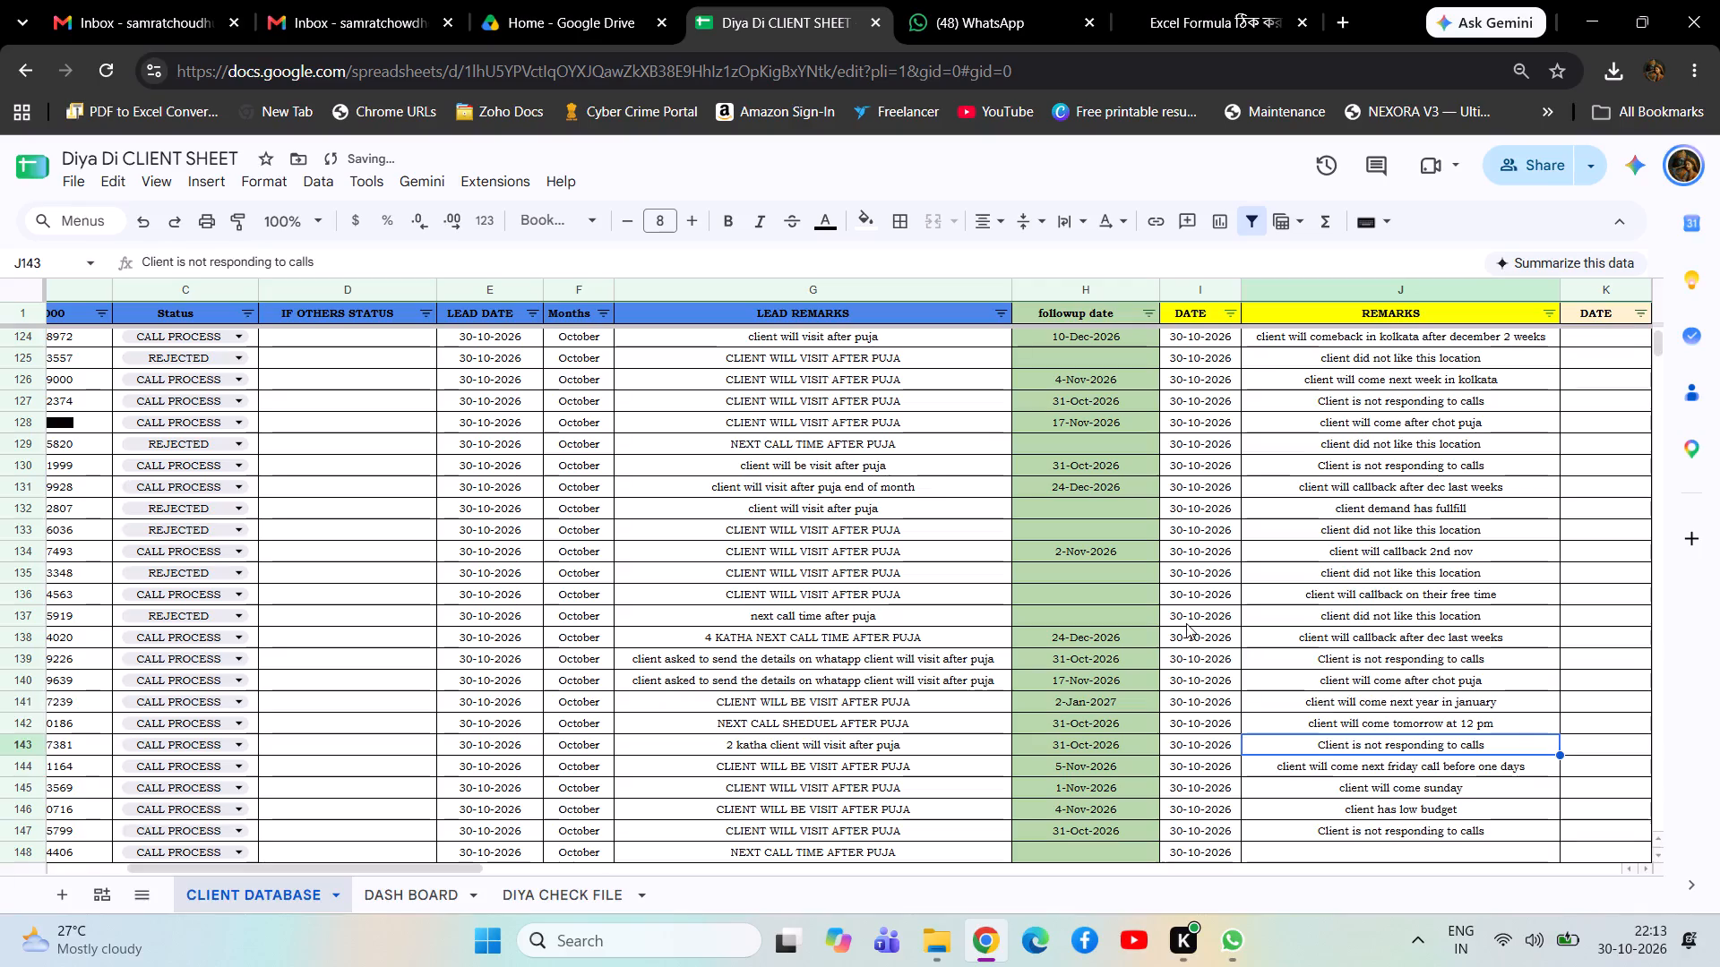
key(Up)
key(Up)
key(Up)
key(Up)
key(Up)
key(Up)
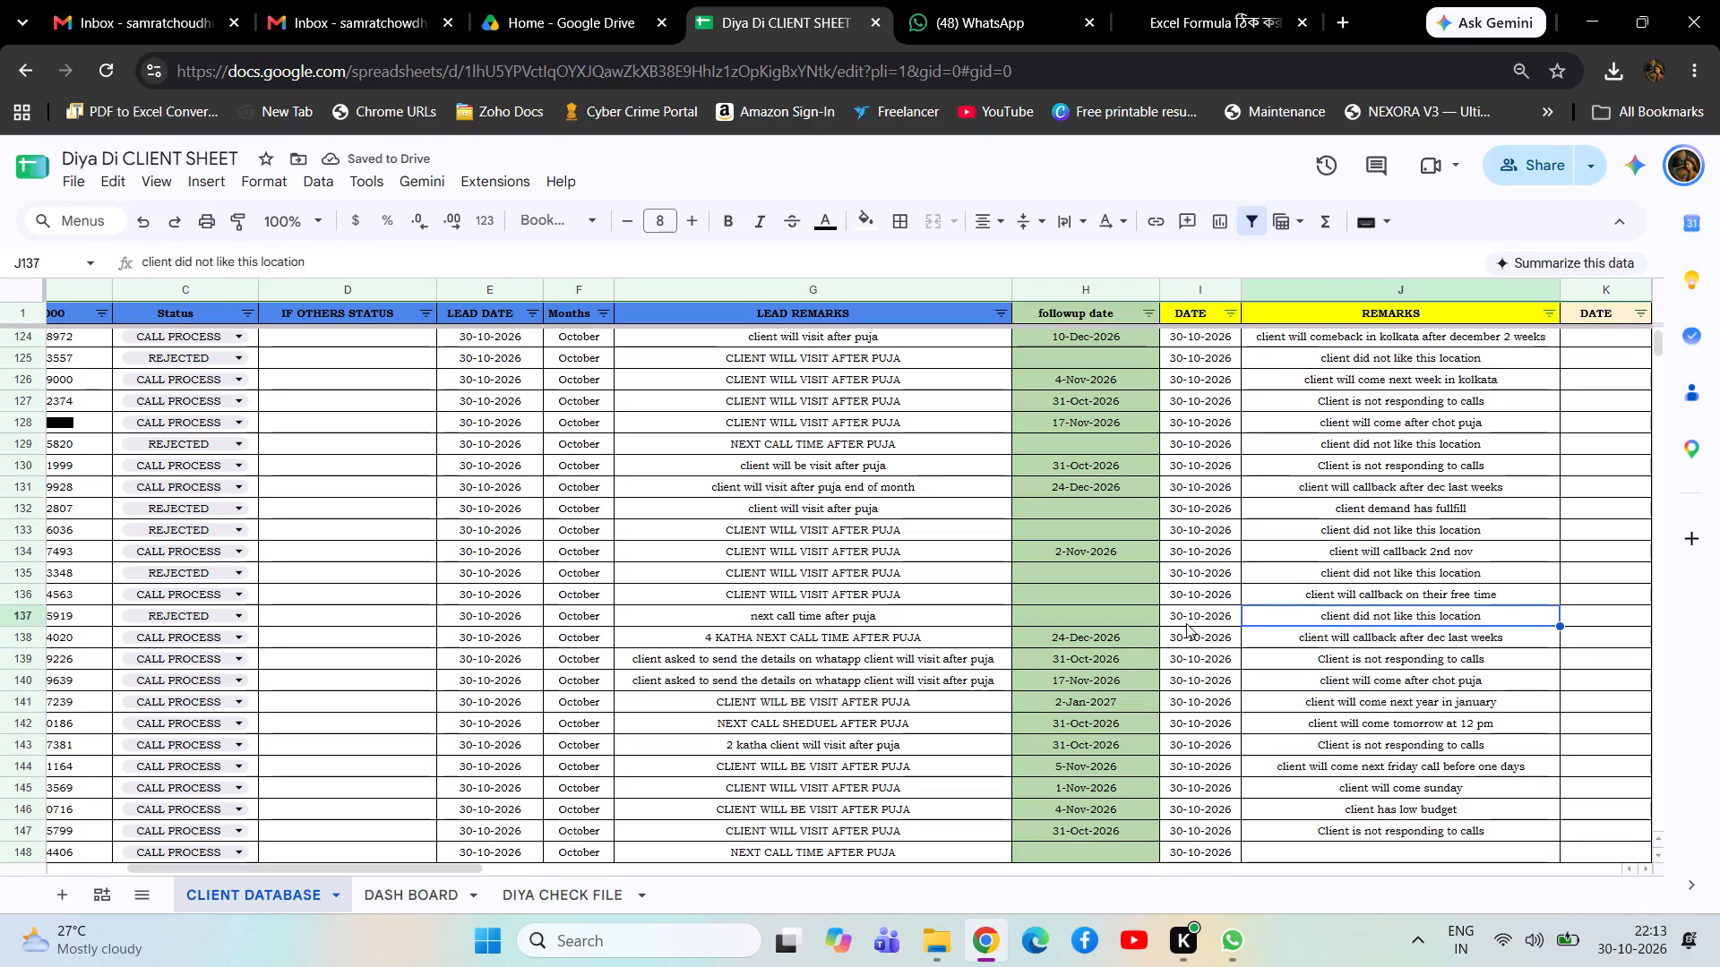
key(ctrl+c)
key(Down)
key(Down)
key(Down)
key(Down)
key(Down)
key(Down)
key(Down)
key(Down)
key(Down)
key(Down)
key(Down)
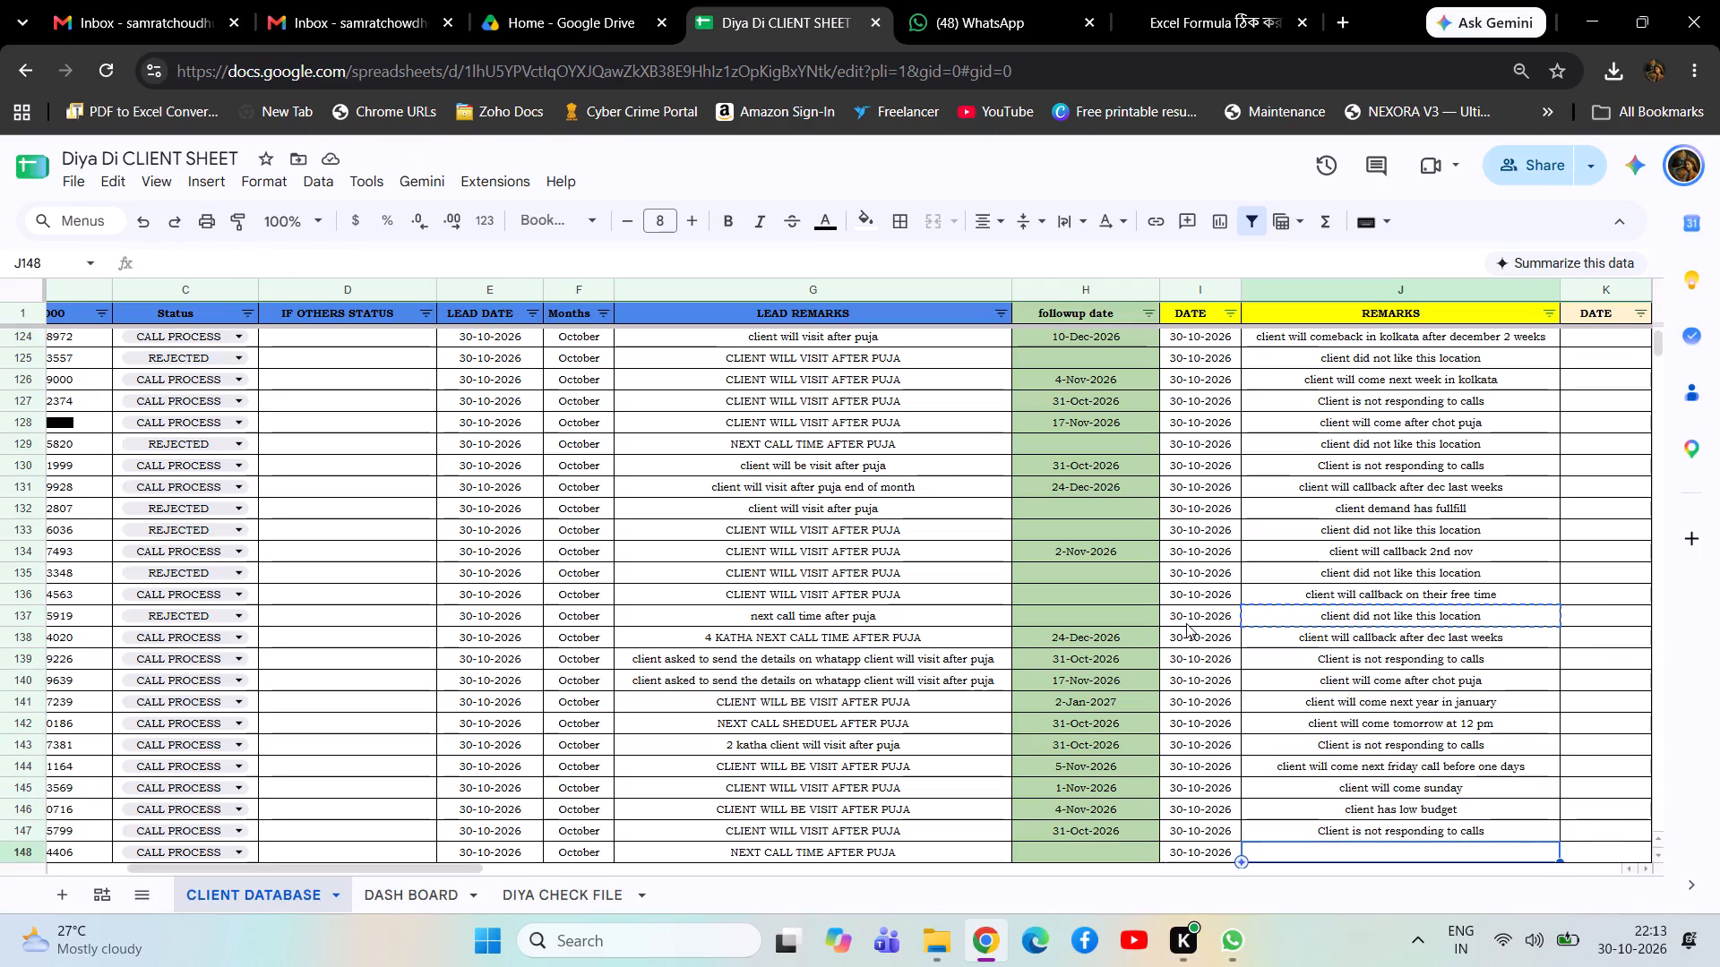
key(ctrl+v)
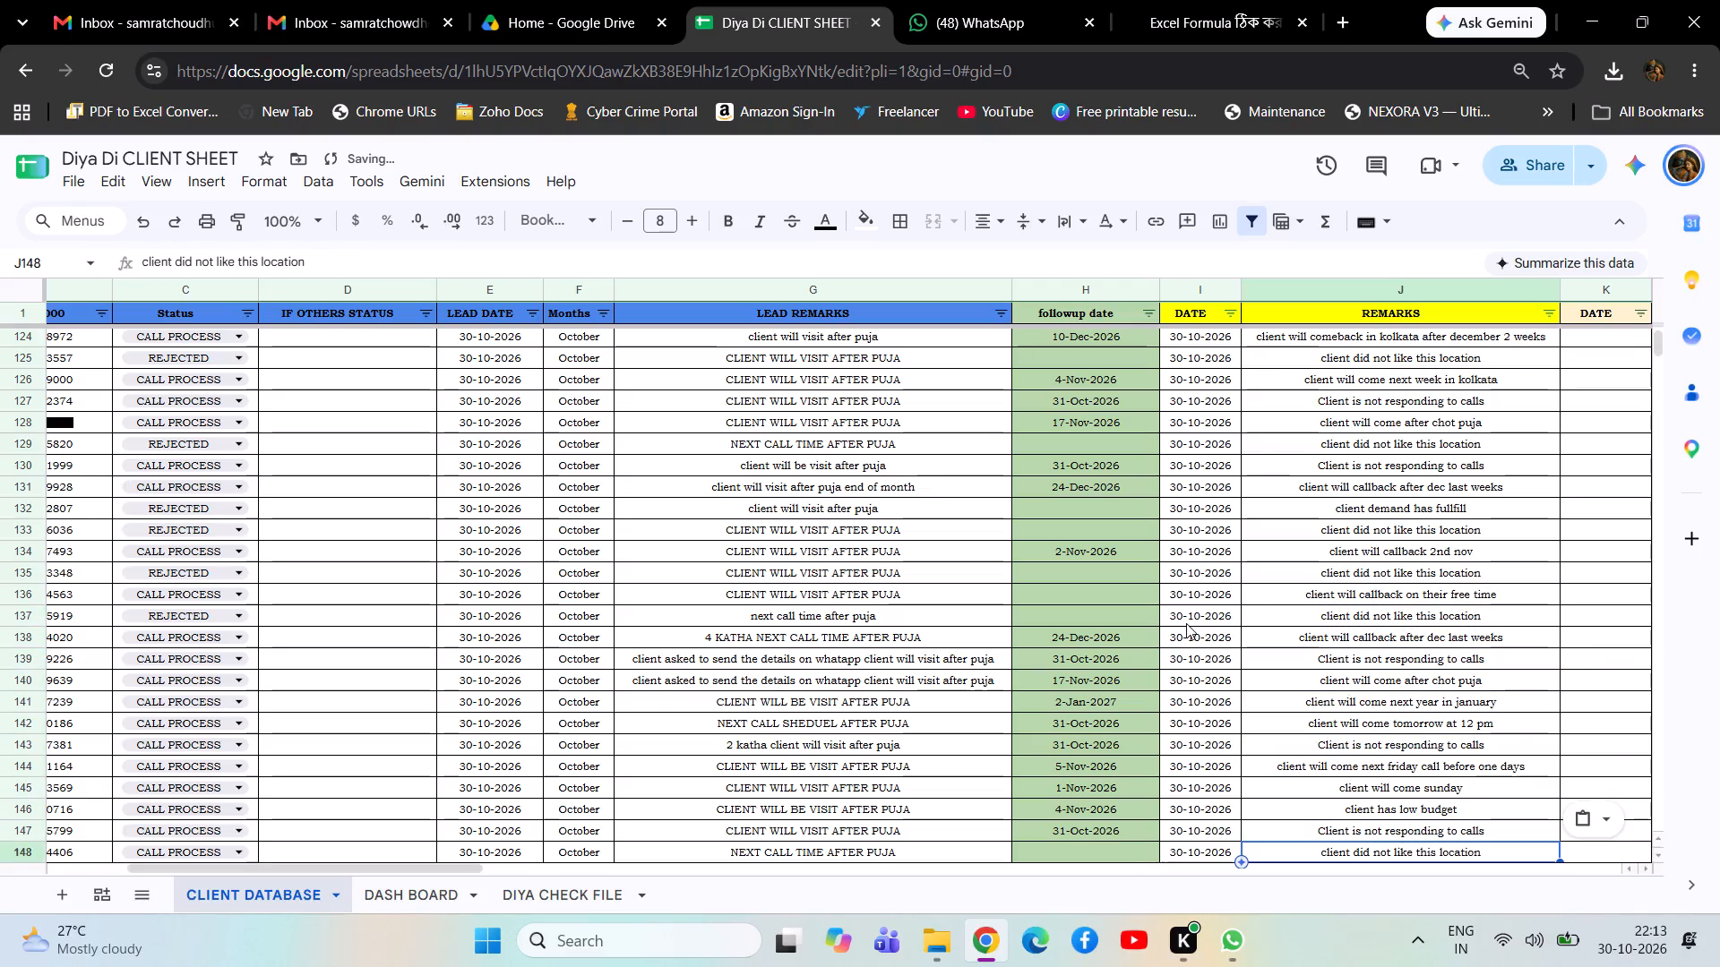
Set the status of the lead in row 148 to REJECTED.
key(Left)
key(Left)
key(Left)
key(Left)
key(Left)
key(Left)
key(Left)
key(Left)
key(Left)
key(Left)
key(Left)
key(Left)
key(Left)
key(Left)
key(Left)
key(Left)
key(Left)
key(Left)
key(Left)
key(Left)
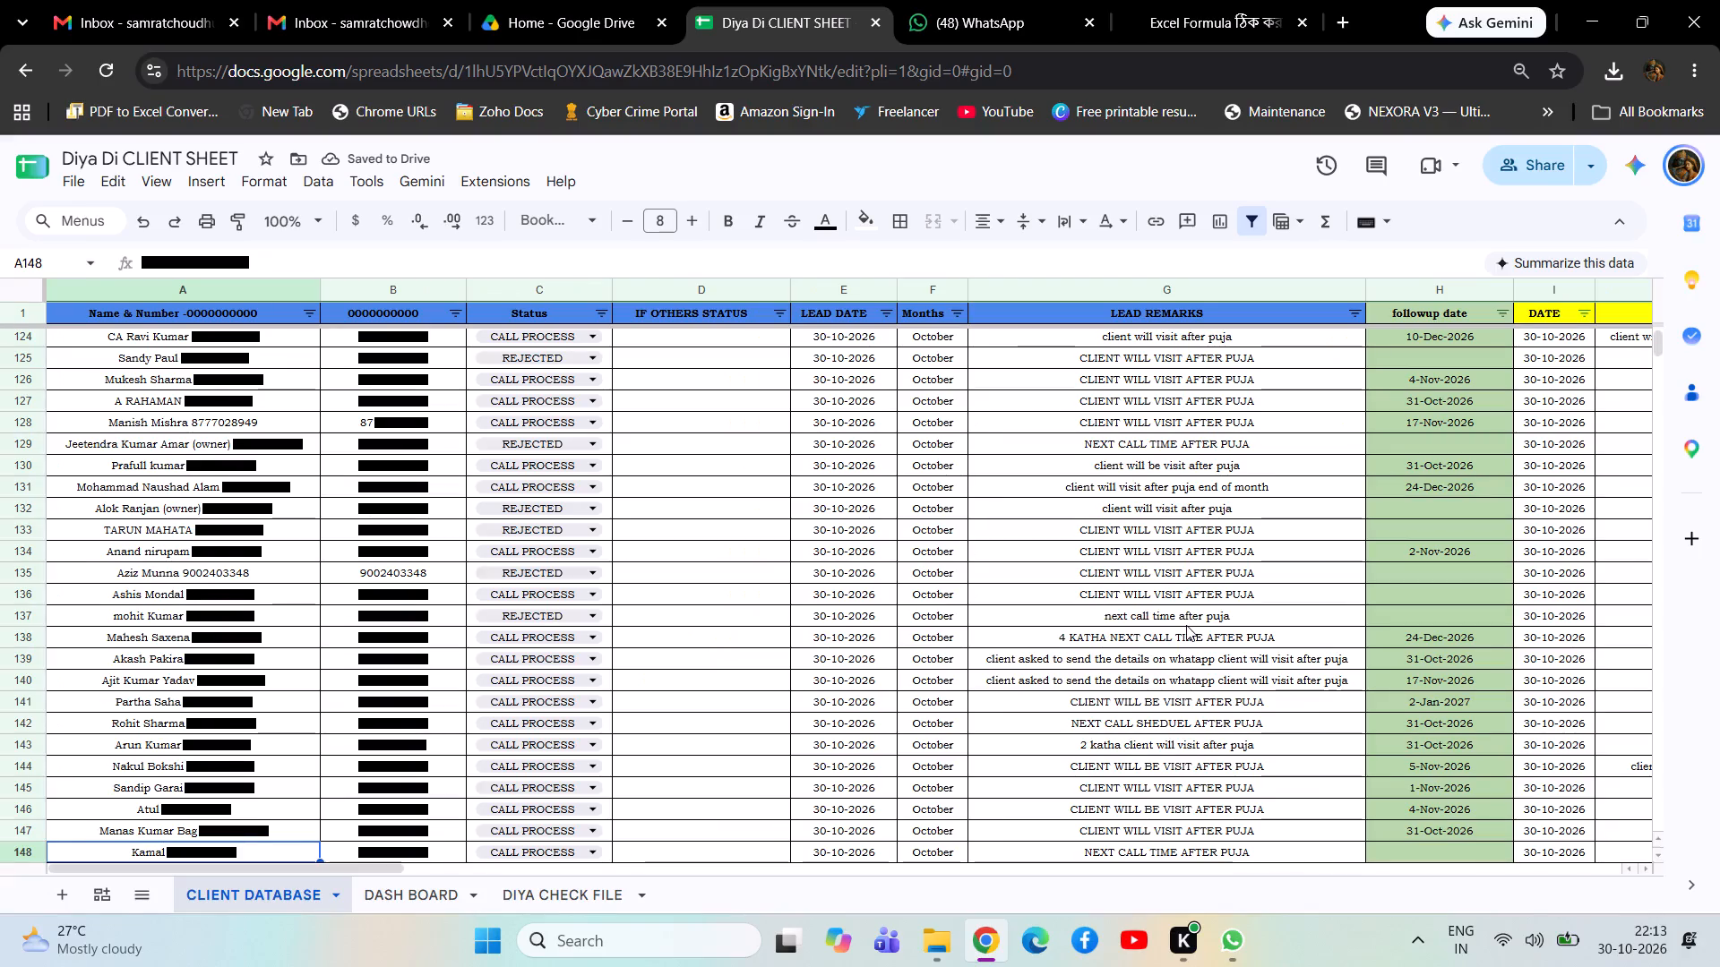
click(1186, 622)
key(Right)
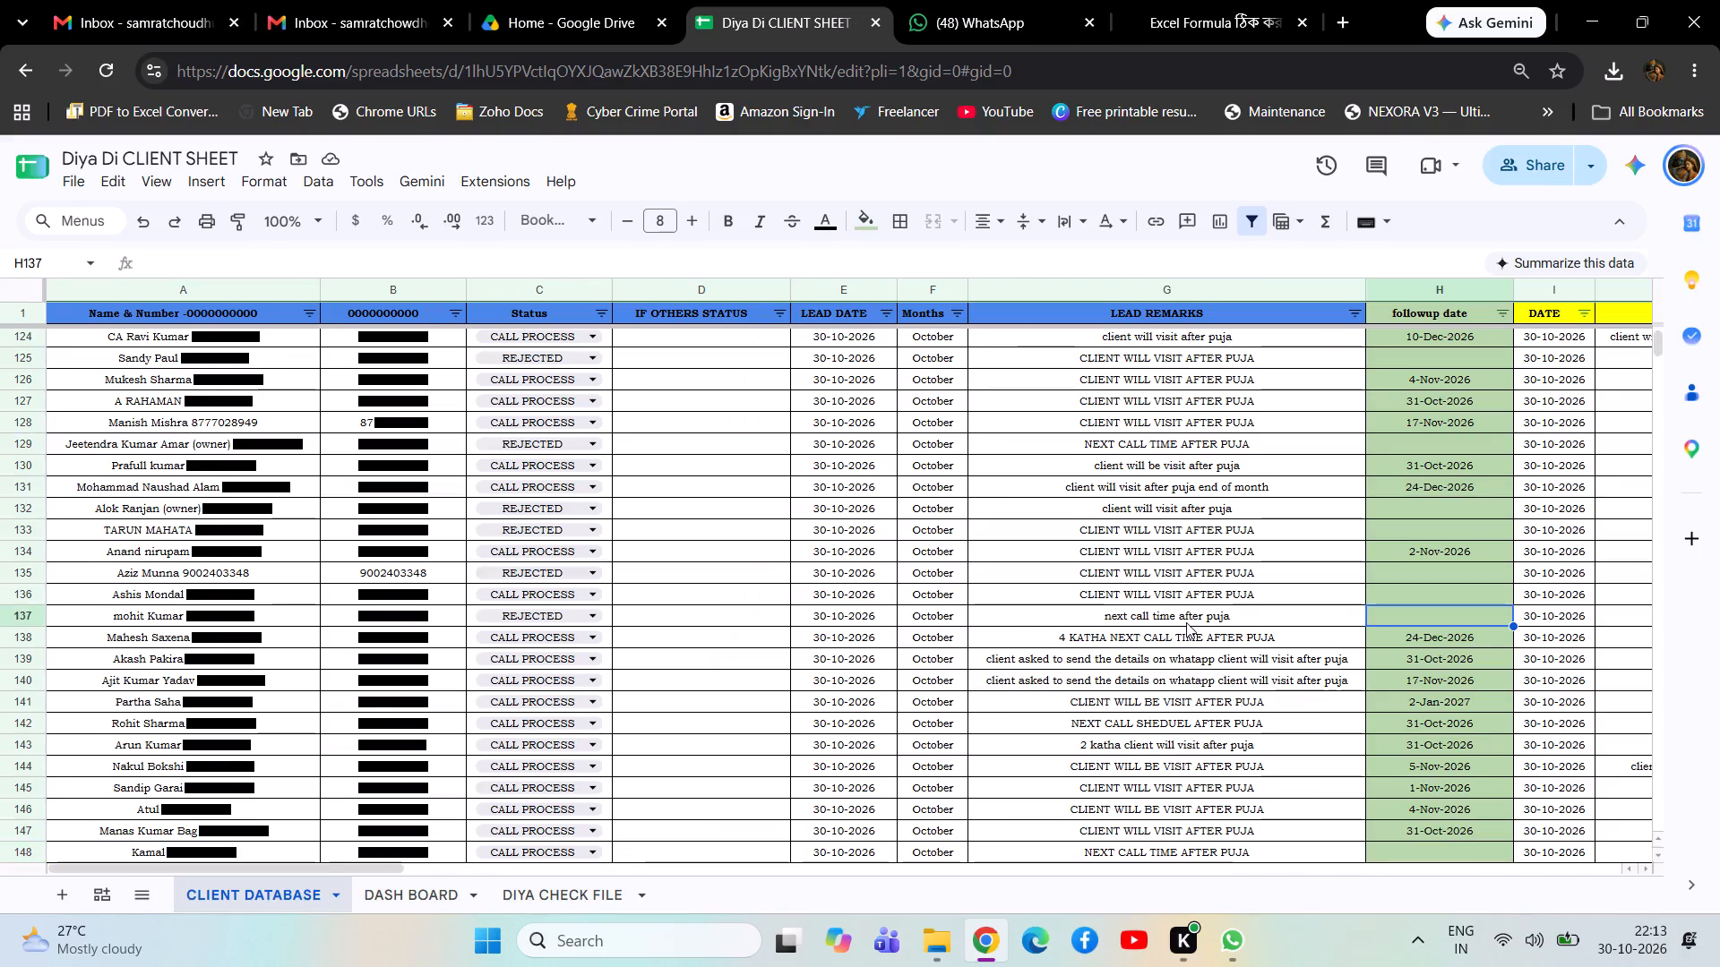
click(546, 857)
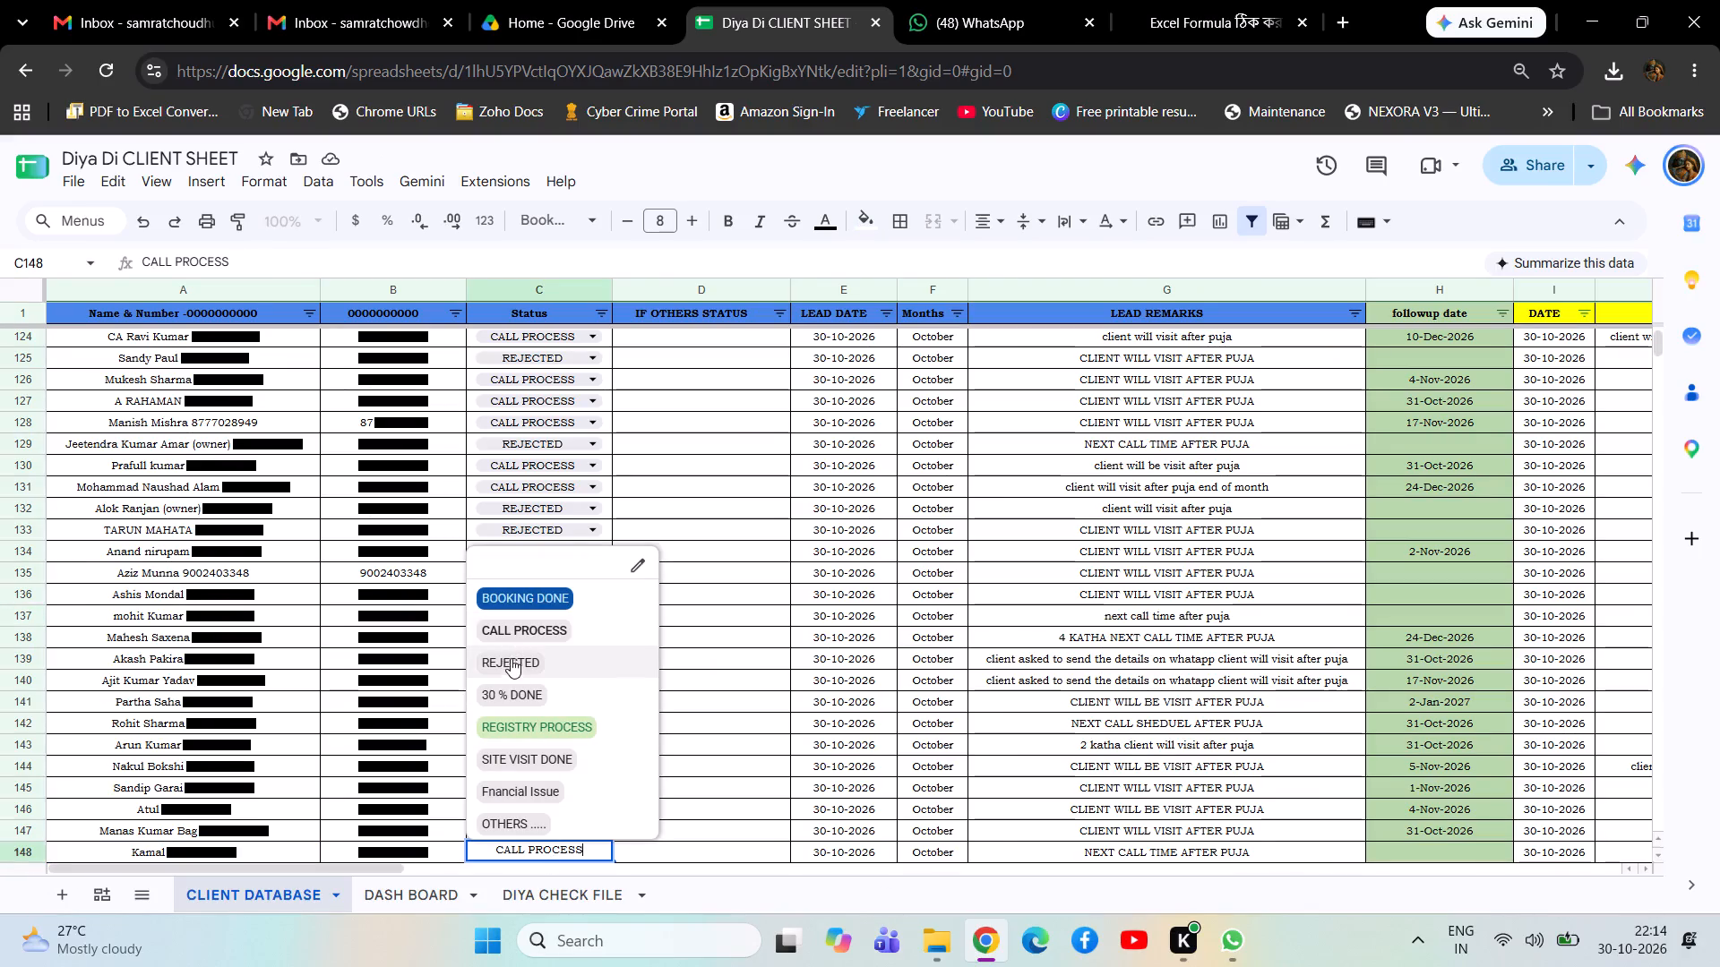
click(512, 665)
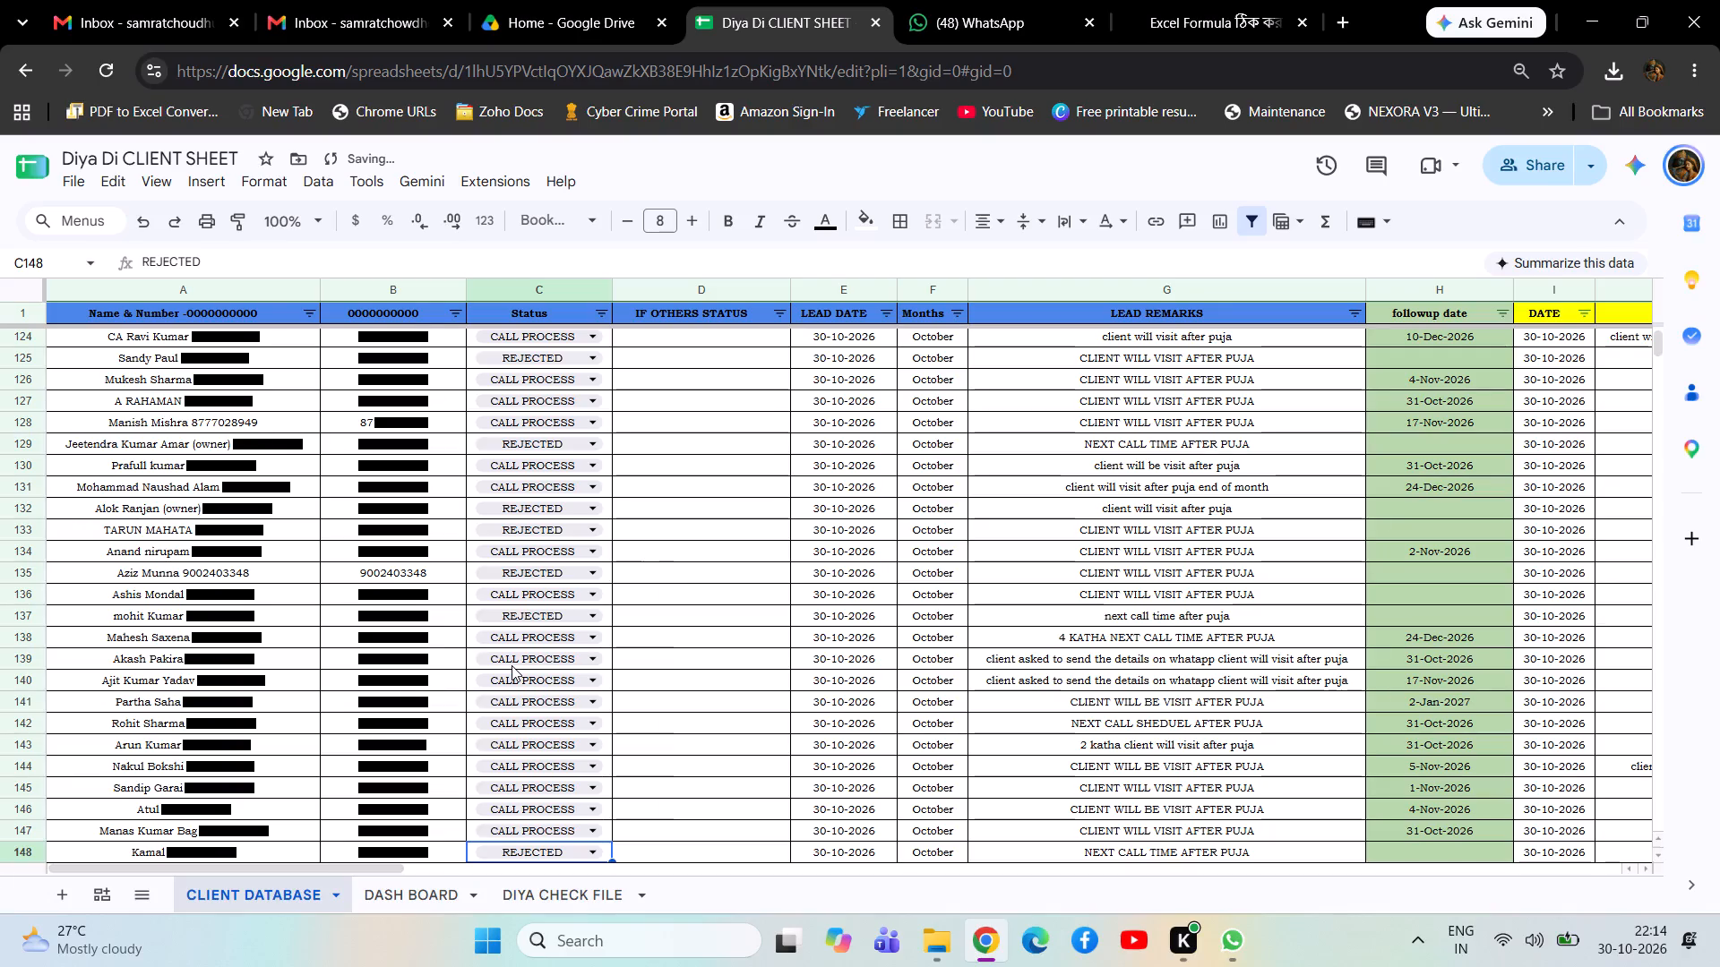
Review the call remark and date entries in row 147 and the number and status in row 148.
click(662, 826)
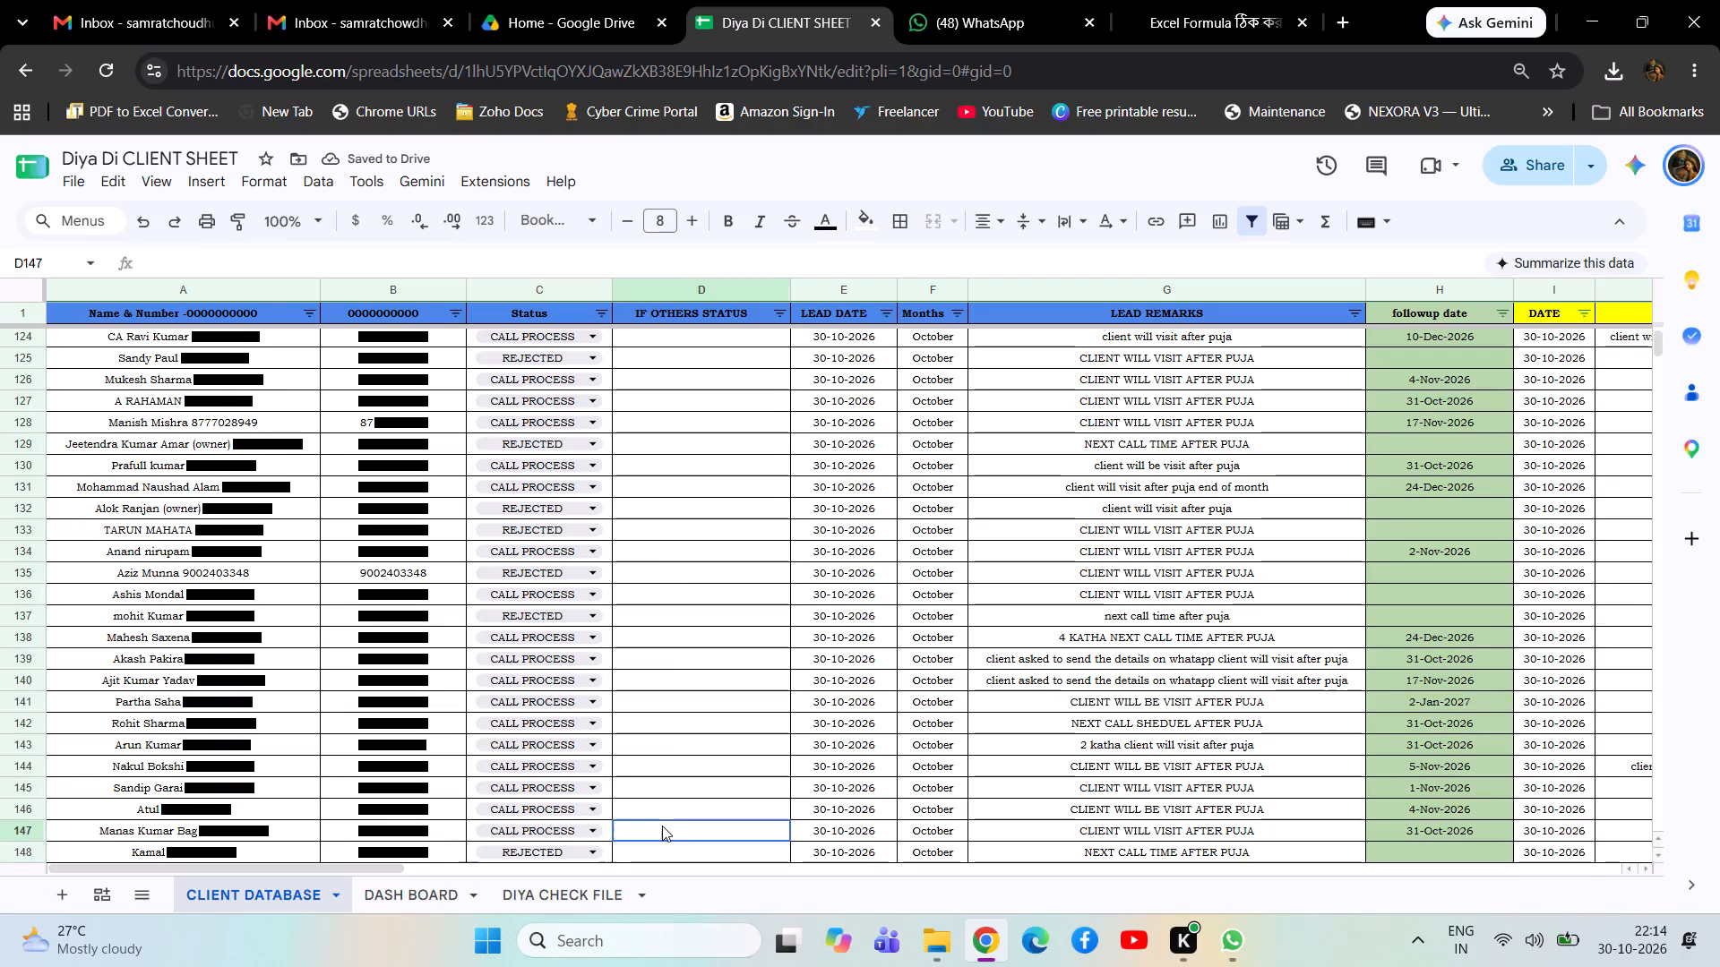
key(Right)
key(Right)
key(Right)
key(Right)
key(Right)
key(Right)
key(Right)
key(Right)
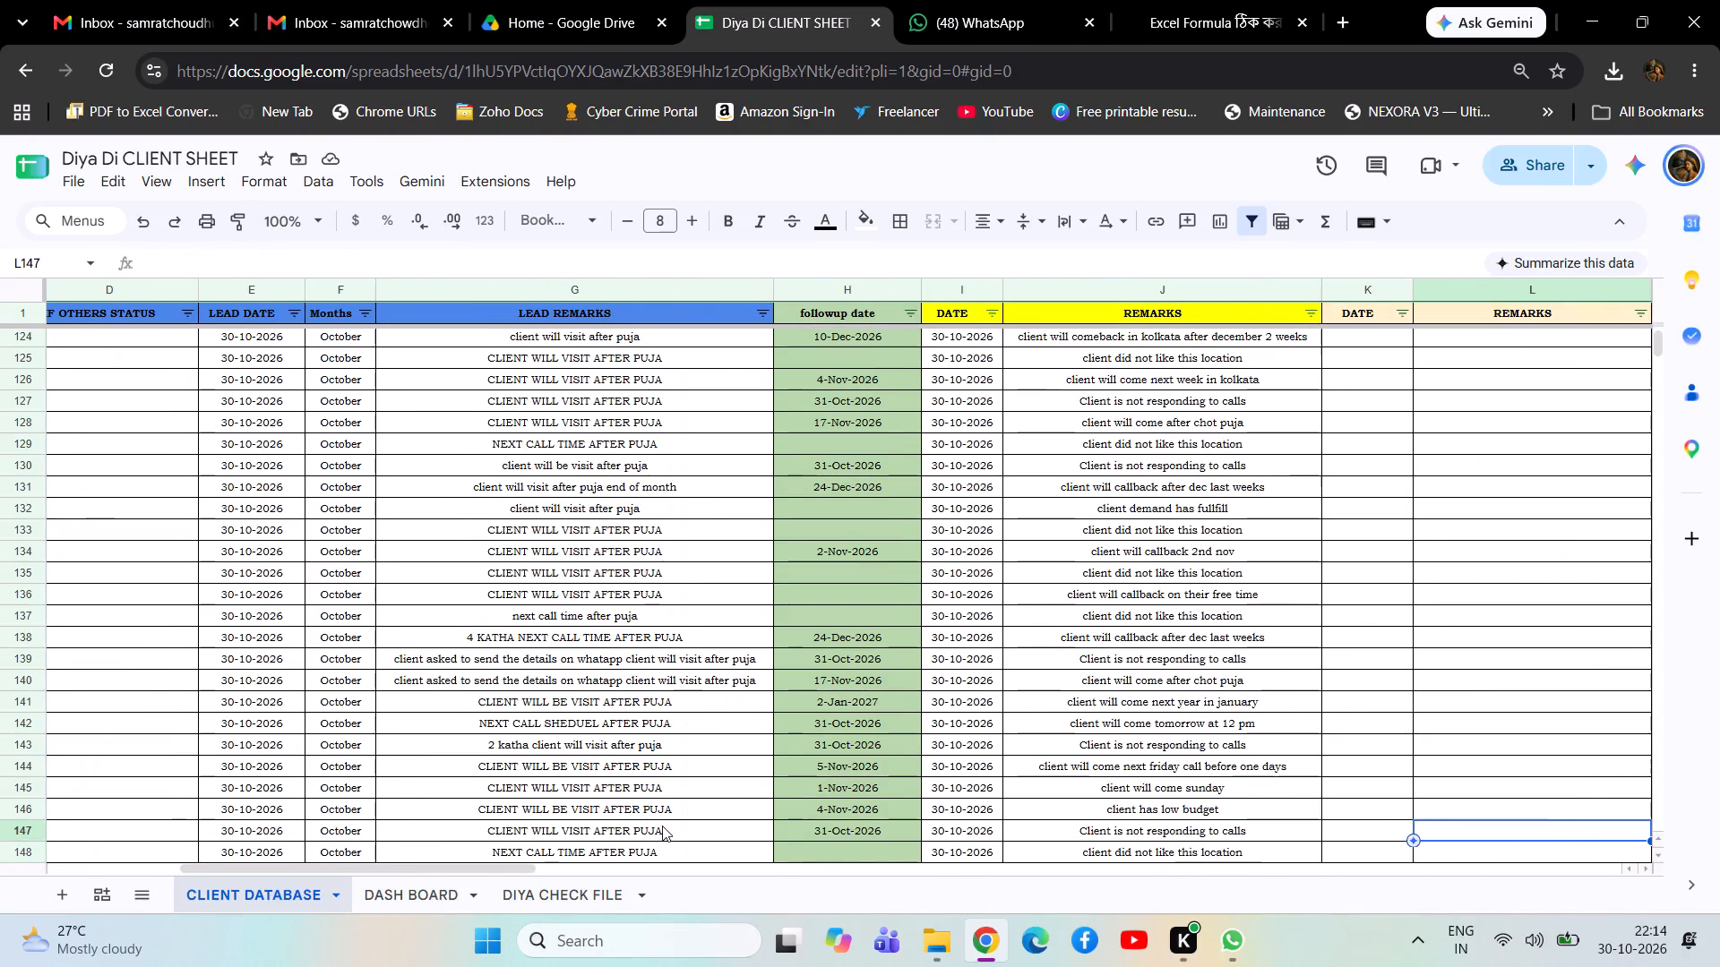
key(Left)
key(Left)
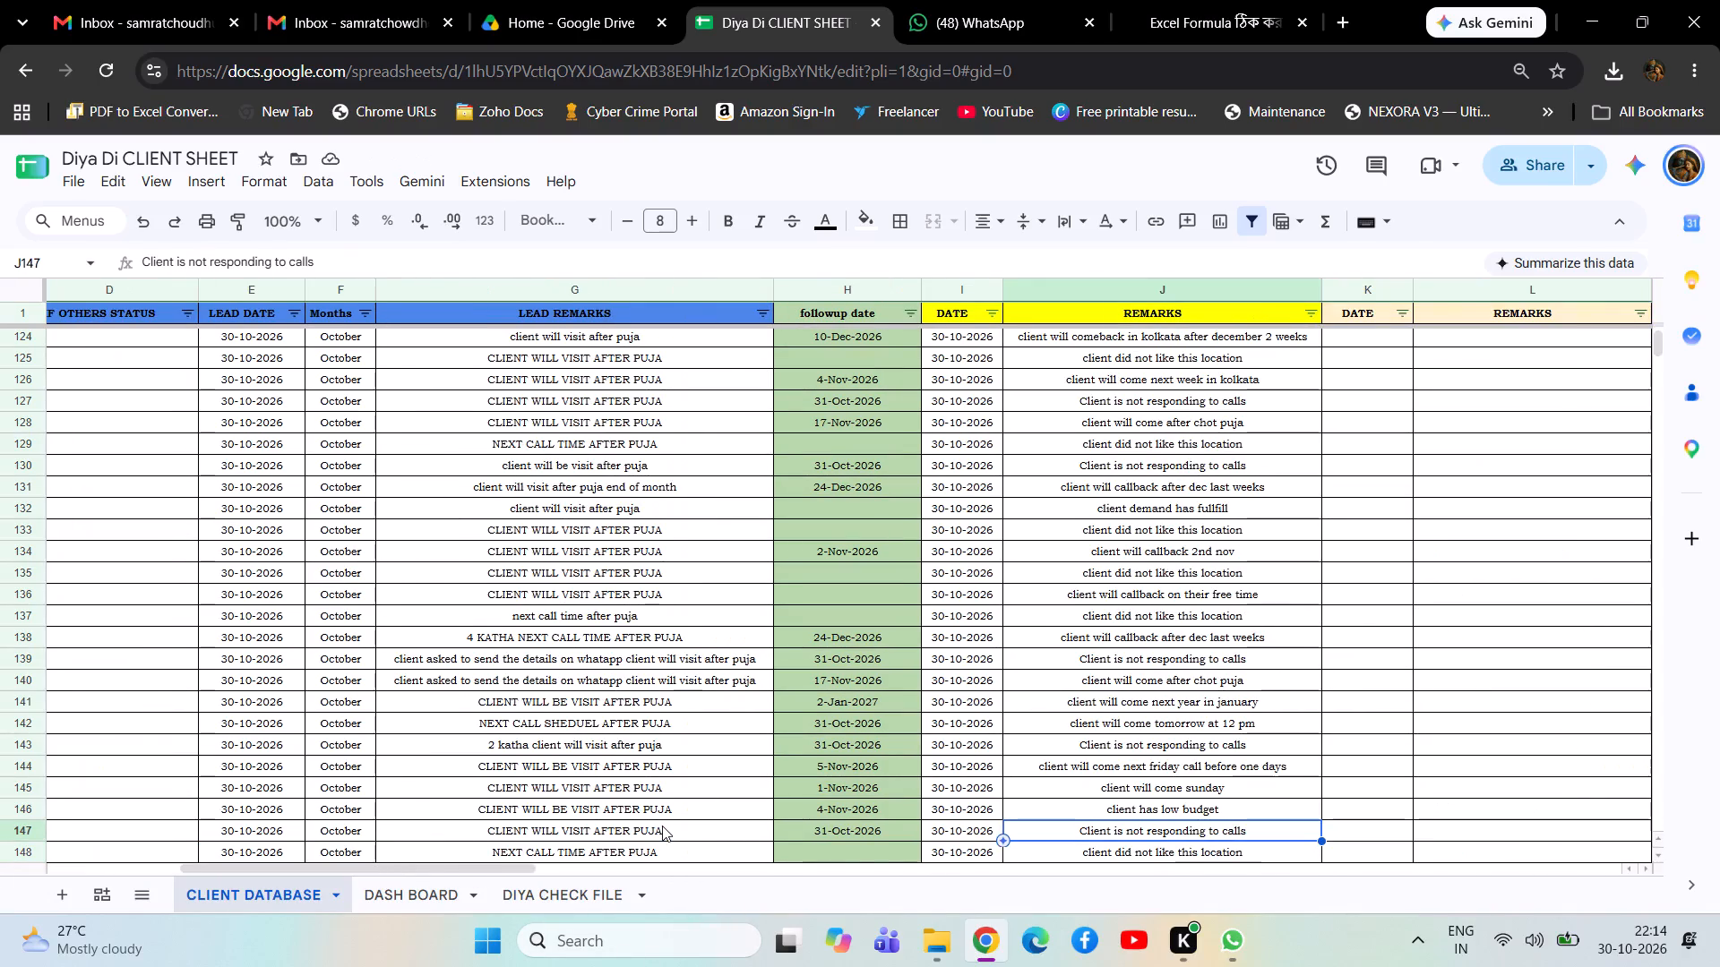
key(Left)
key(Left)
key(Left)
key(Left)
key(Left)
key(Left)
key(Left)
key(Left)
key(Left)
key(Left)
key(Left)
key(Left)
key(Left)
key(Left)
key(Left)
key(Left)
key(Left)
key(Left)
key(Left)
key(Left)
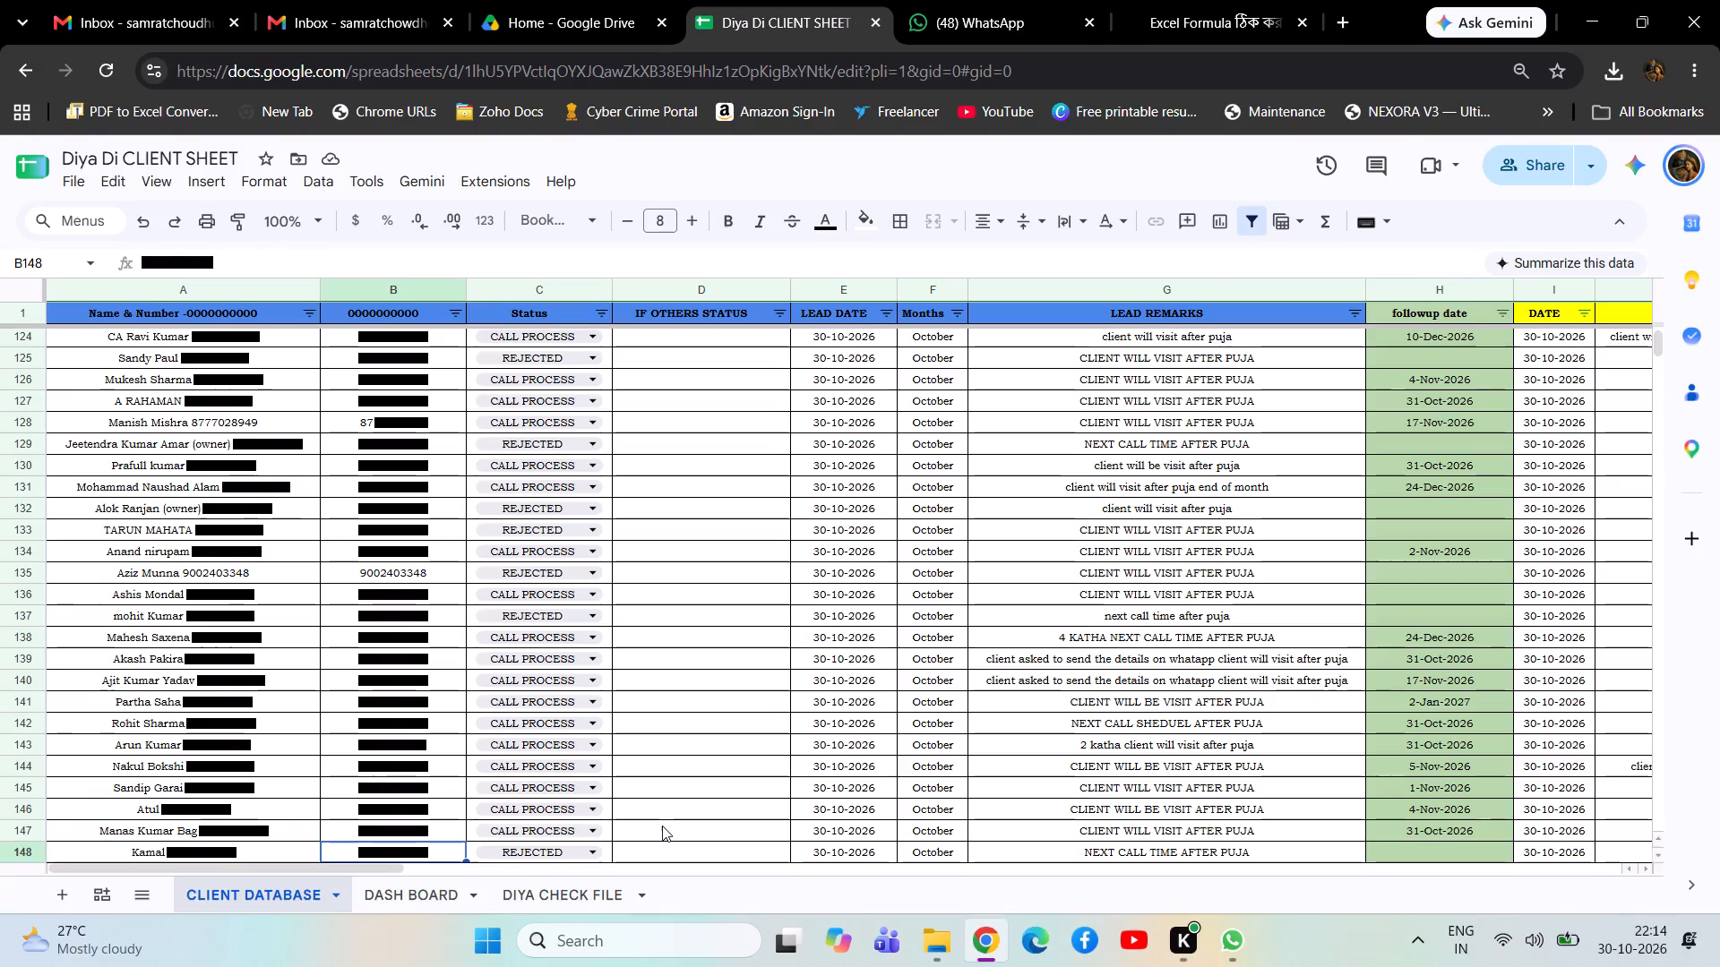
key(Right)
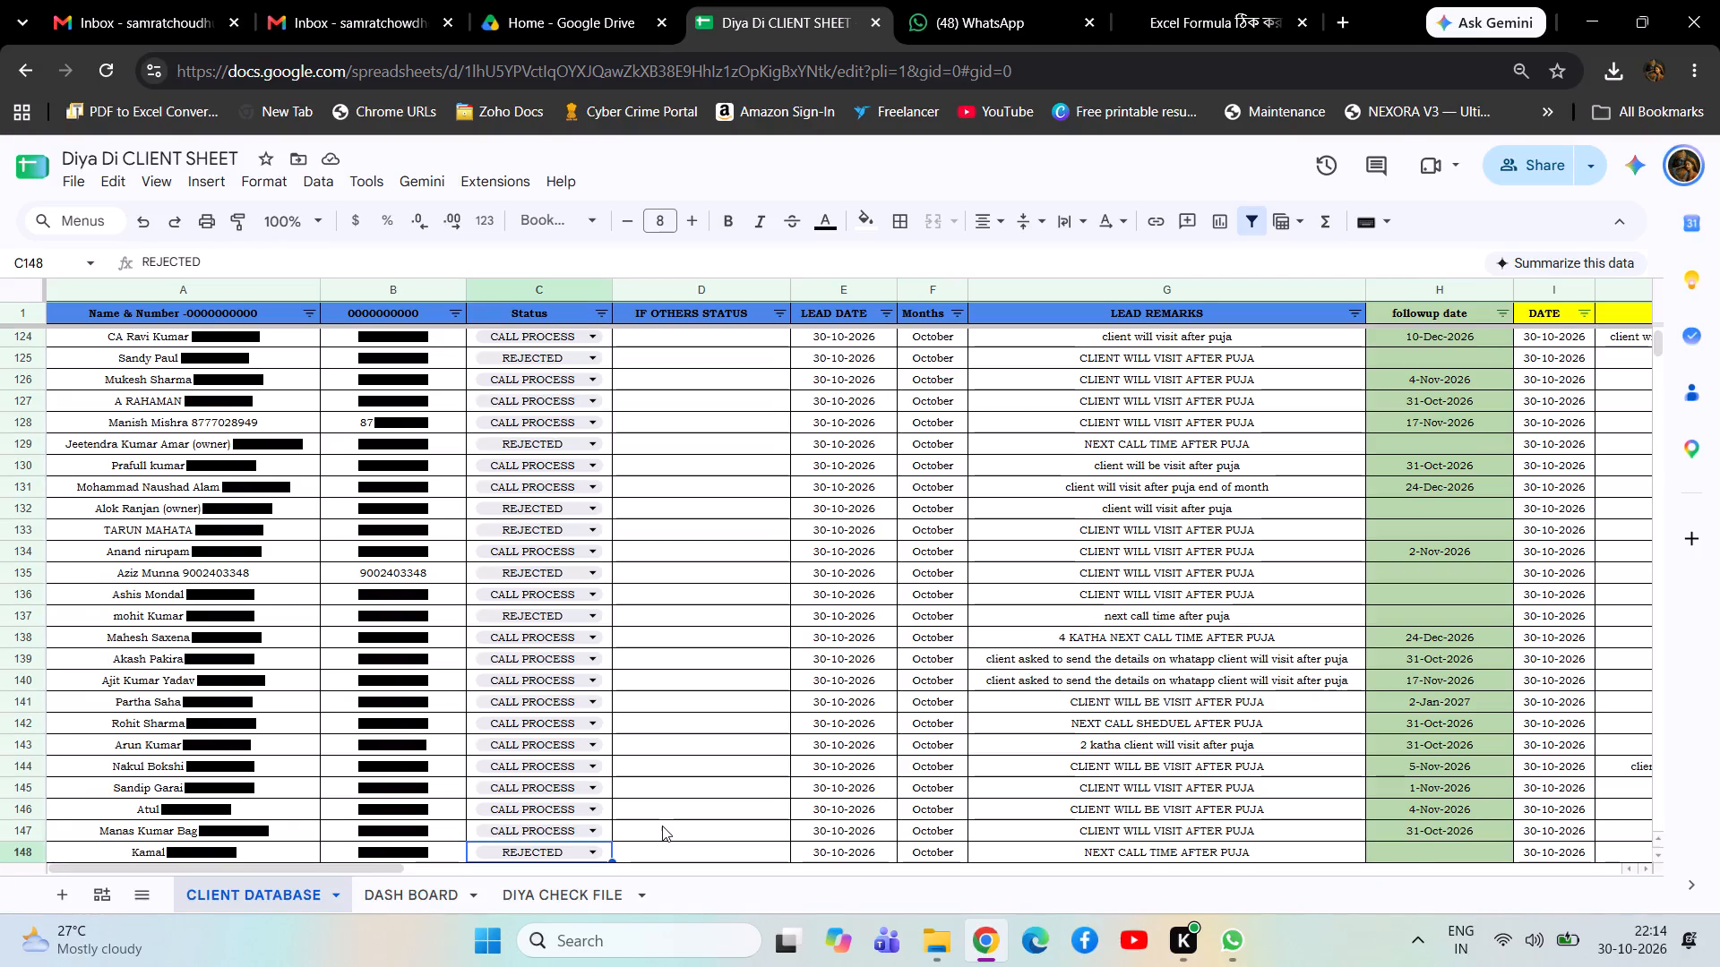
Review the lead entries in rows 149 and 150, from name and number across to REMARKS.
key(Up)
key(Down)
key(Down)
key(Down)
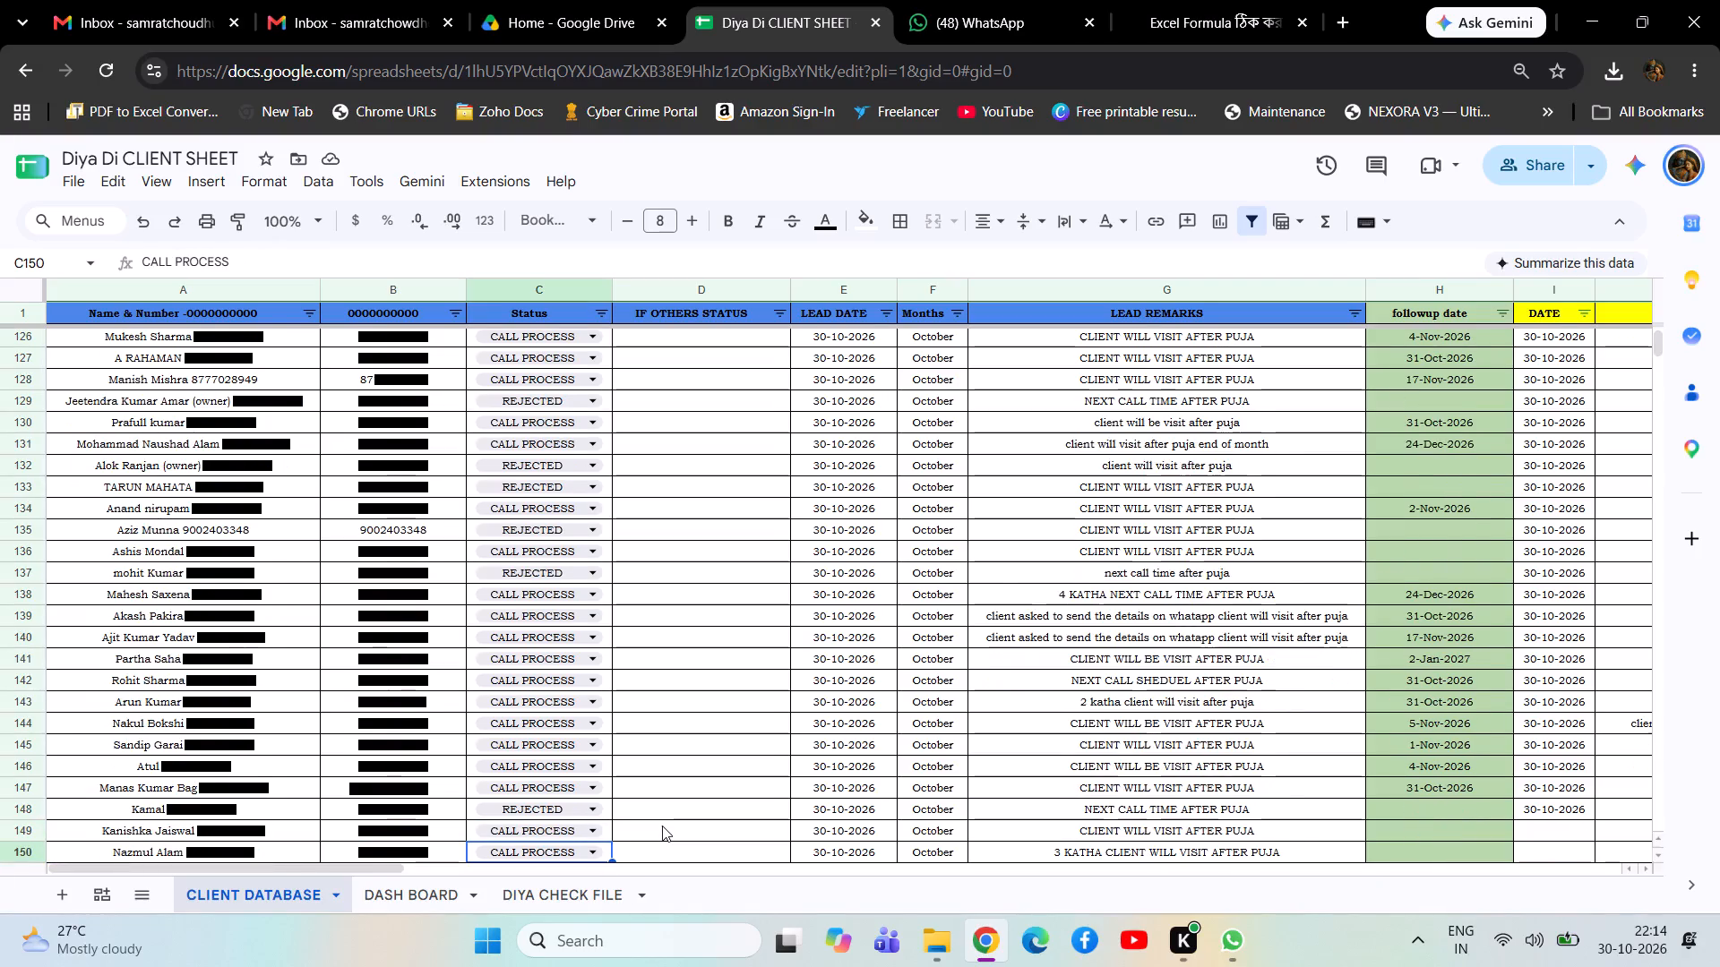
key(Down)
key(Up)
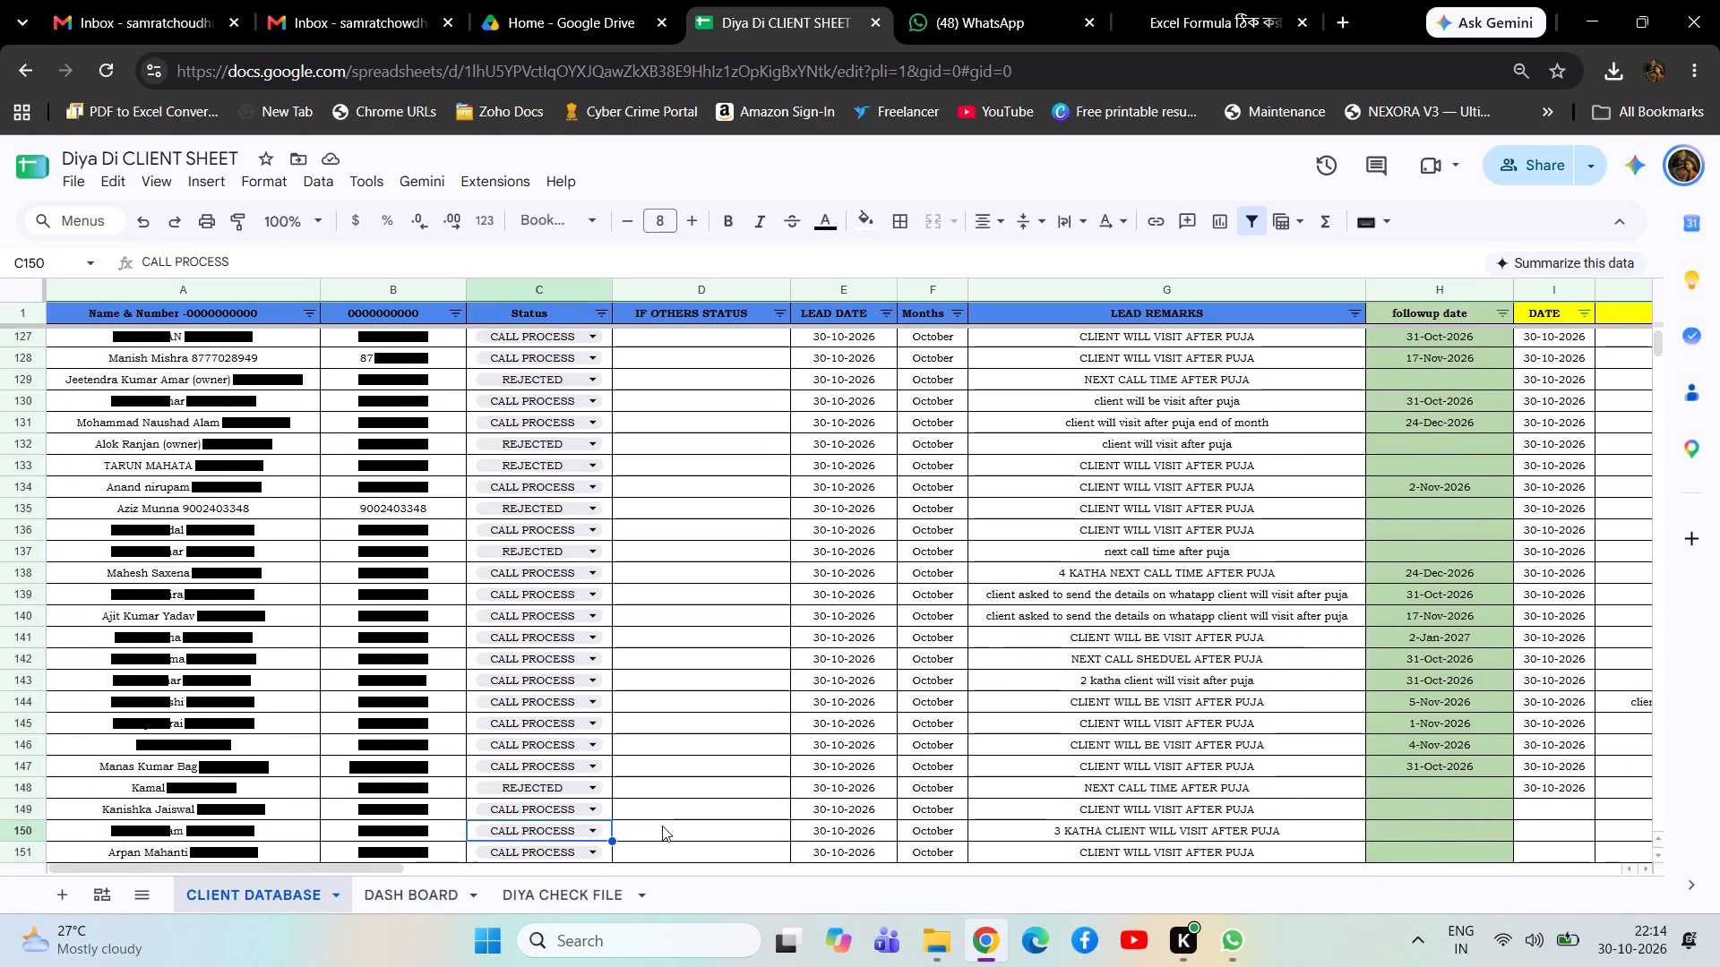
key(Right)
key(Right)
key(Right)
key(Right)
key(Right)
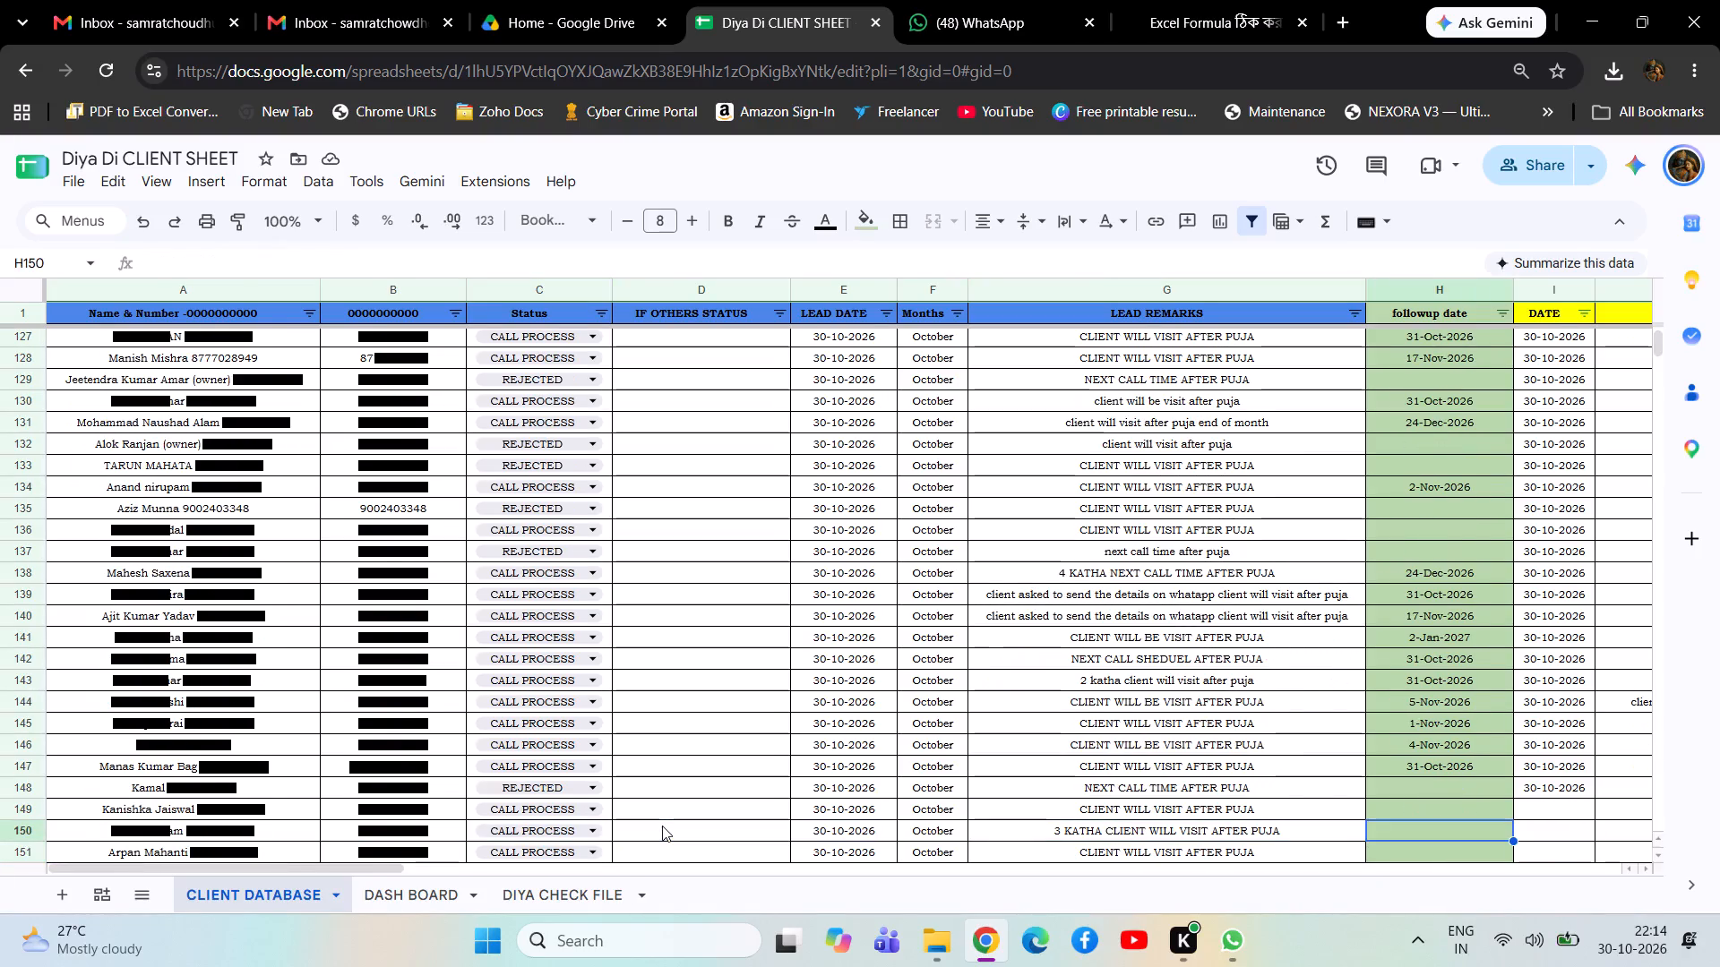
key(Right)
key(Right)
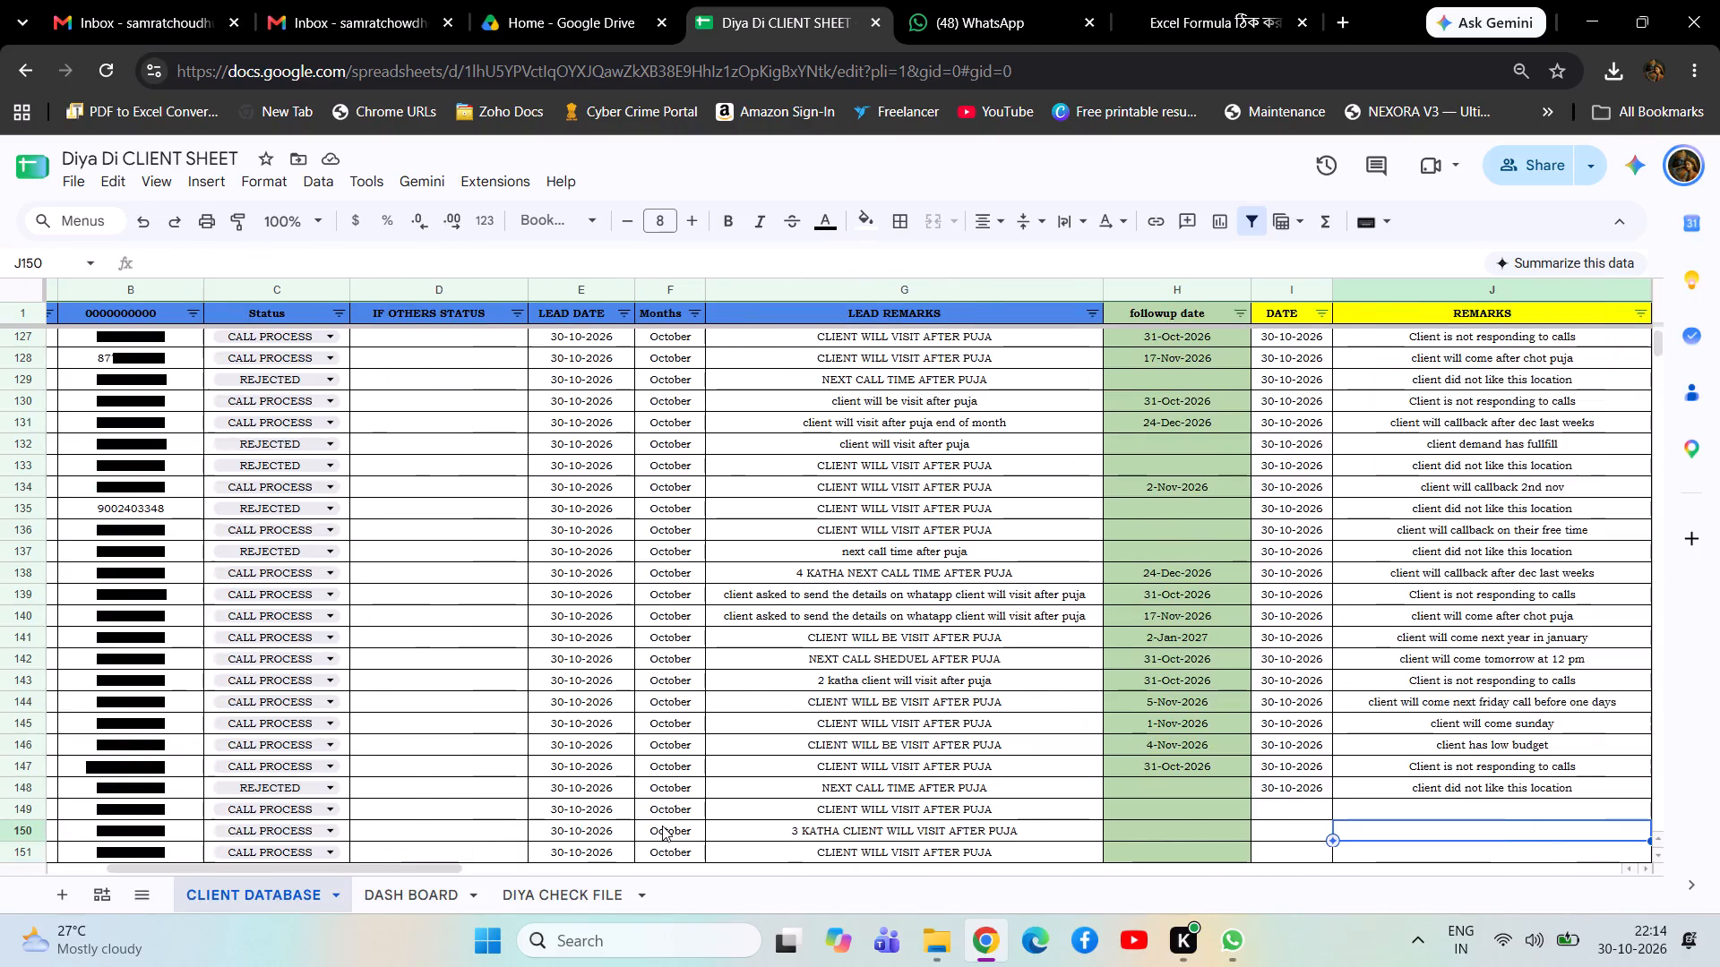
key(Up)
key(Left)
key(Left)
key(Left)
key(Left)
key(Left)
key(Left)
key(Left)
key(Left)
key(Left)
key(Left)
key(Left)
key(Left)
key(Left)
key(Left)
key(Left)
key(Left)
key(Left)
key(Left)
key(Left)
key(Left)
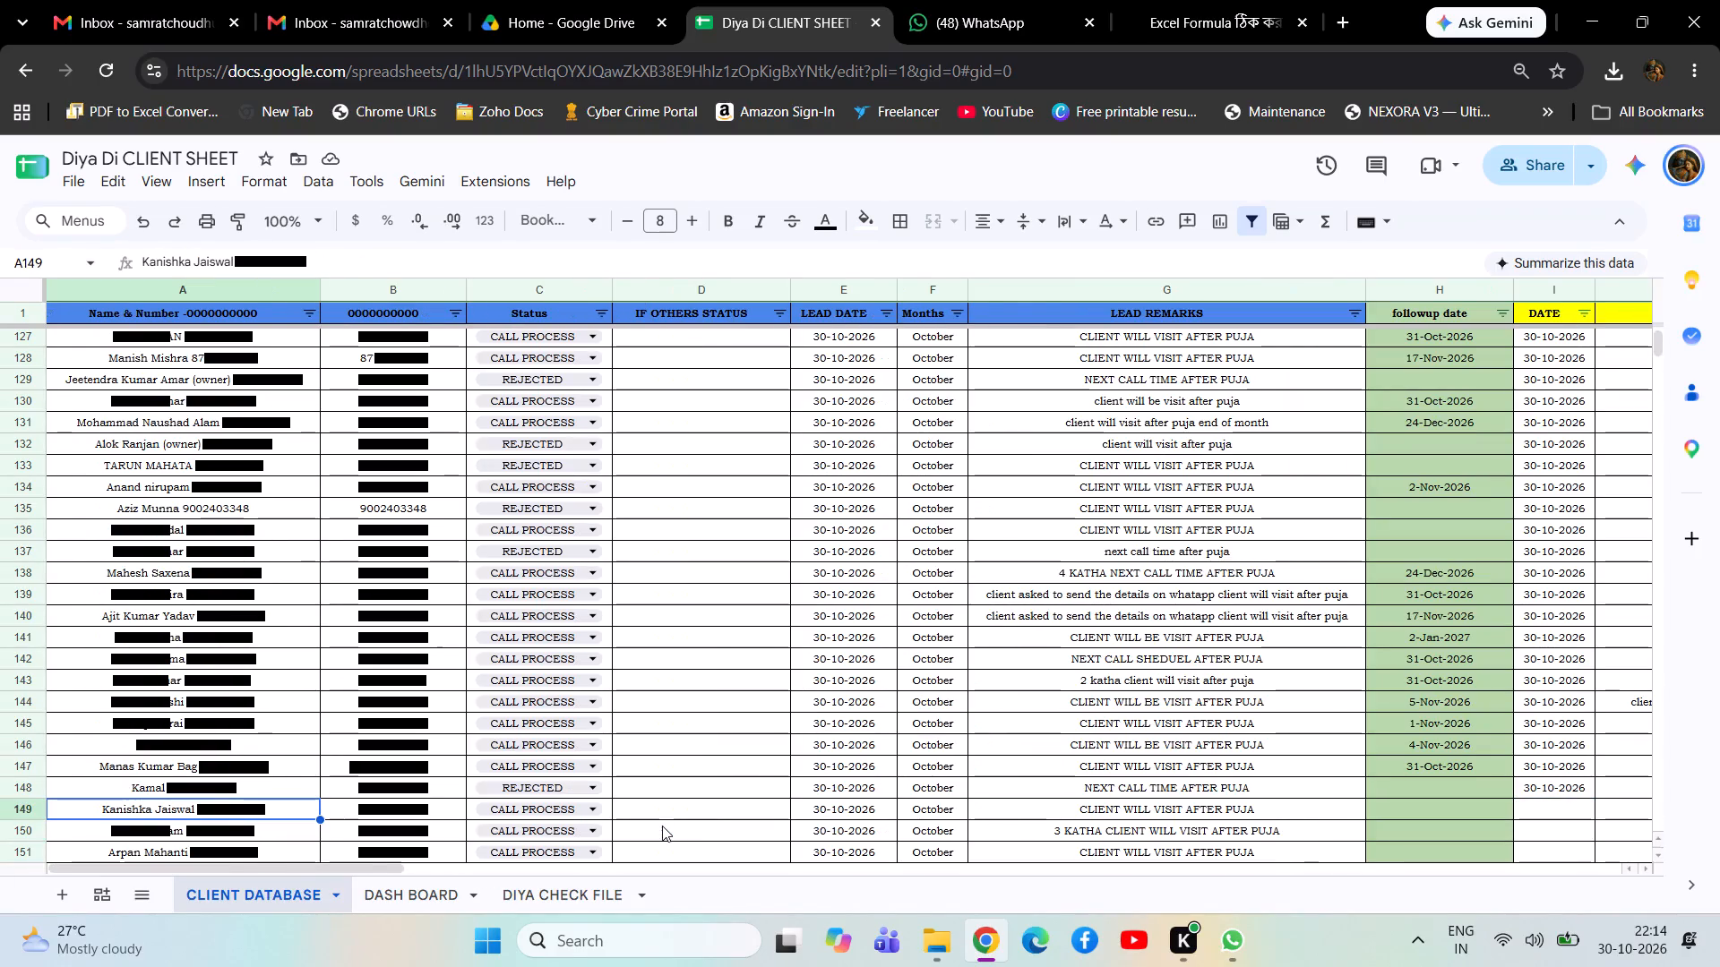
Fill the call date 30-10-2026 and remark "client did not like this location" from row 148 down into I149:J149.
key(Right)
key(Right)
key(Right)
key(Right)
key(Right)
key(Right)
key(Right)
key(Right)
key(Right)
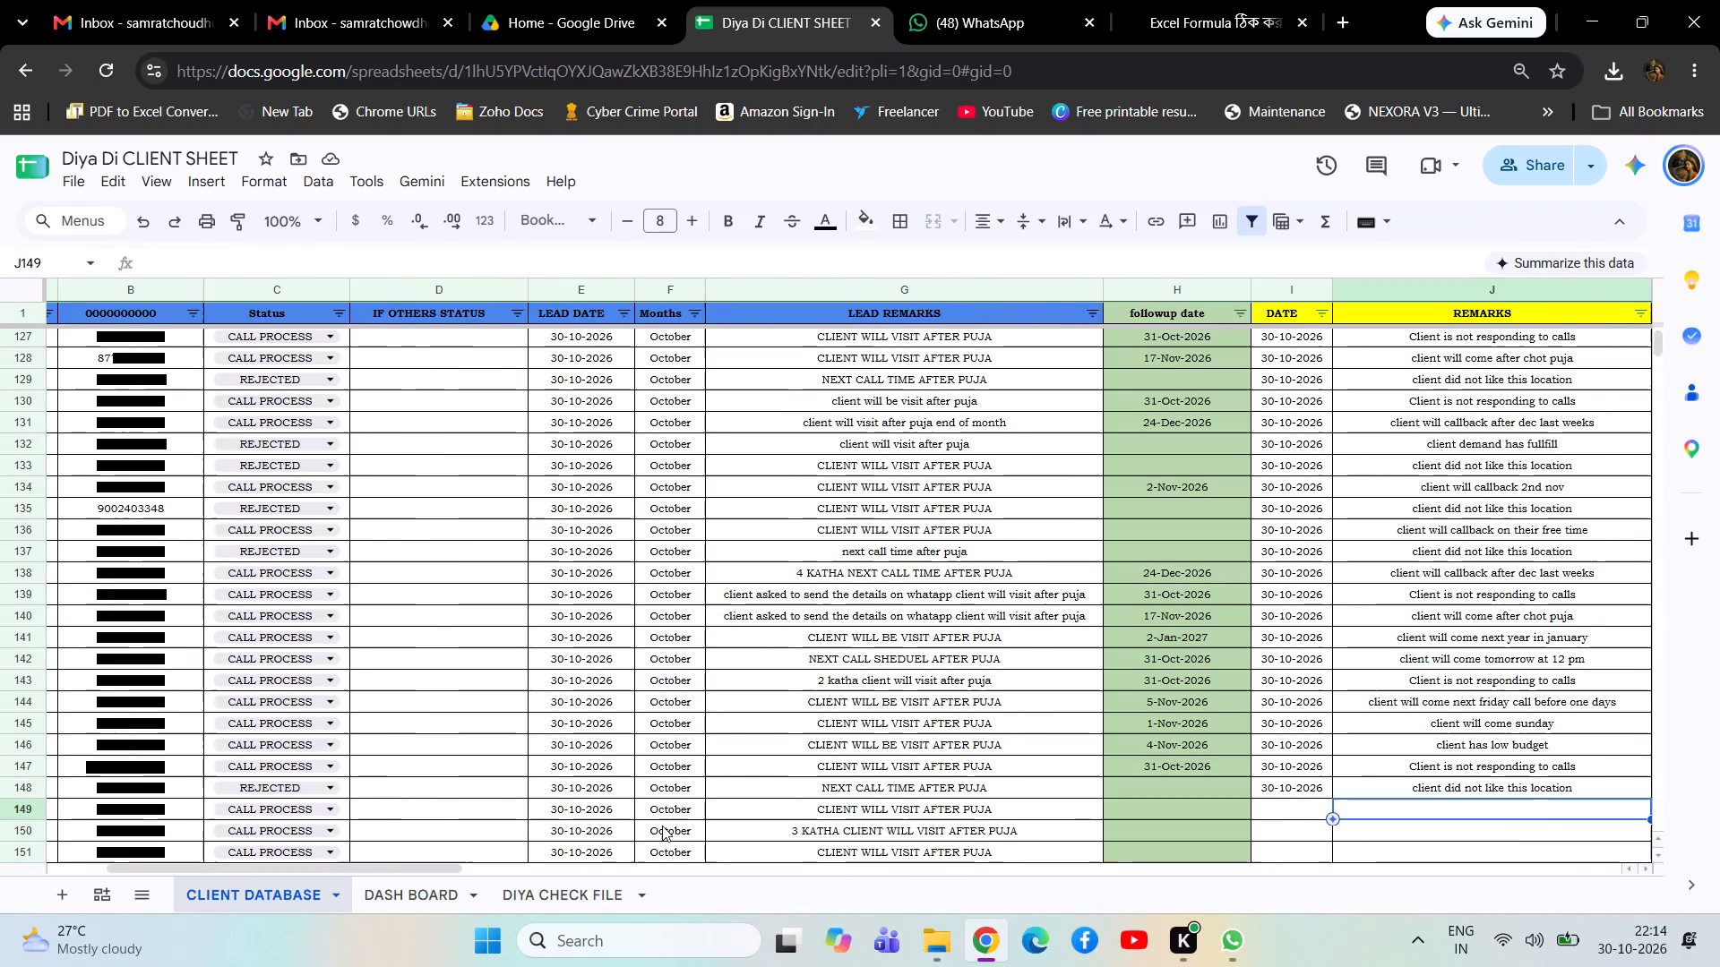
key(Left)
key(Right)
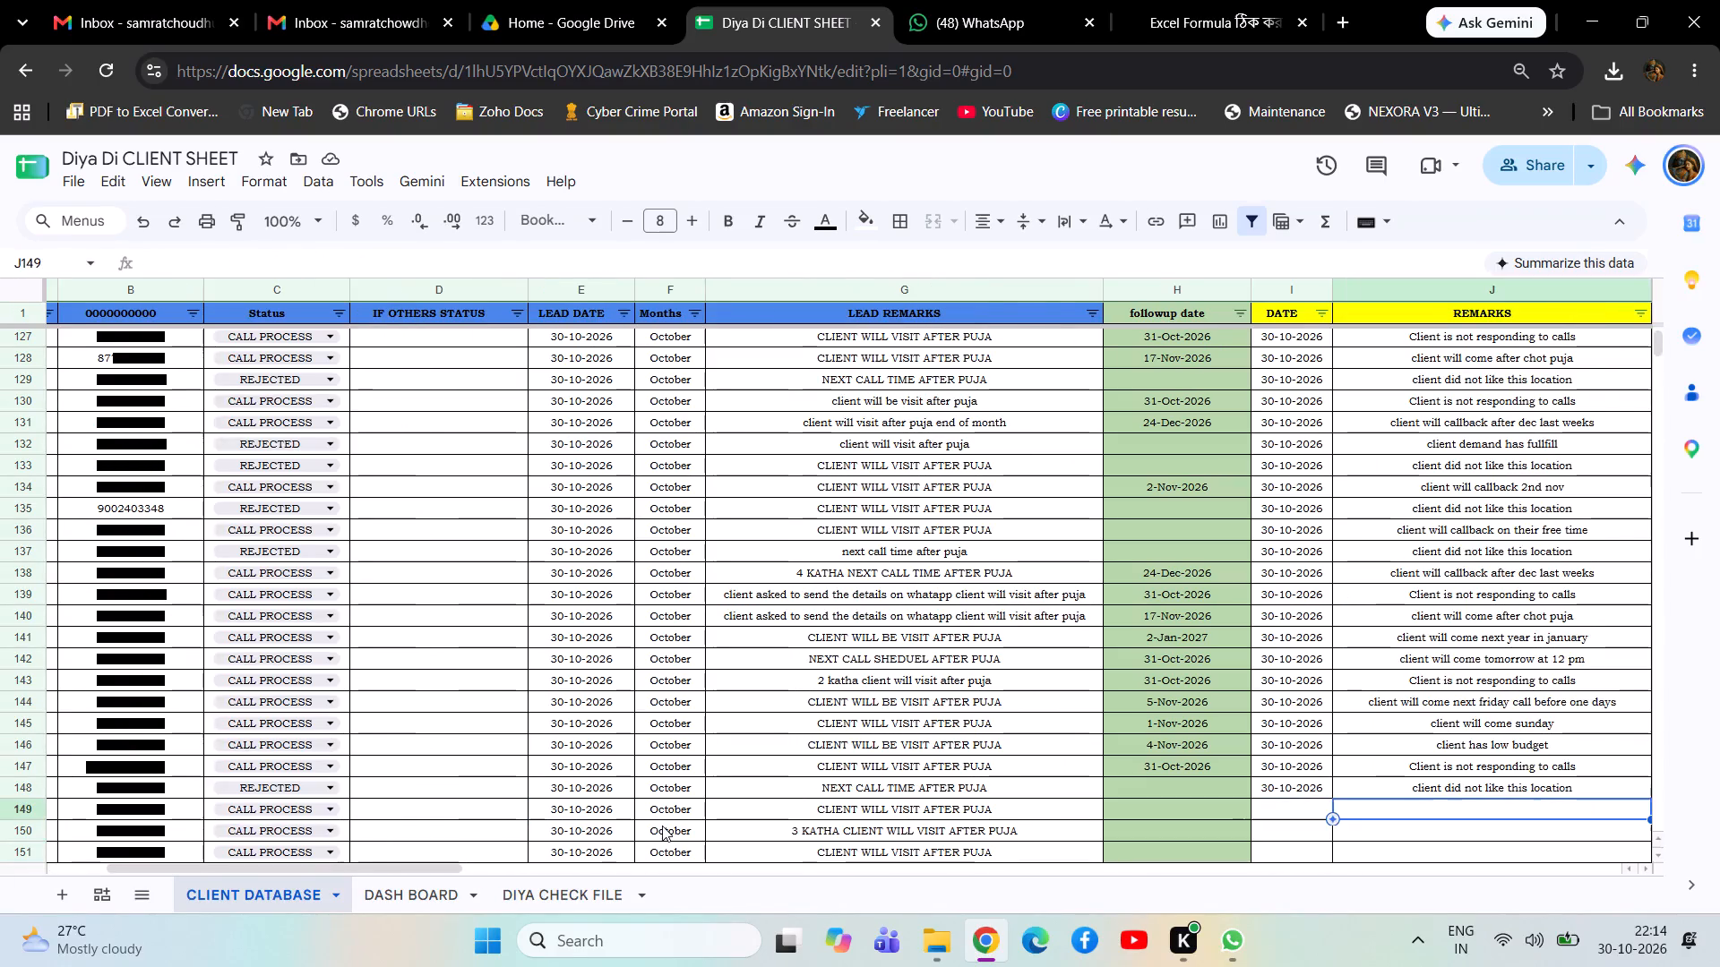
key(Left)
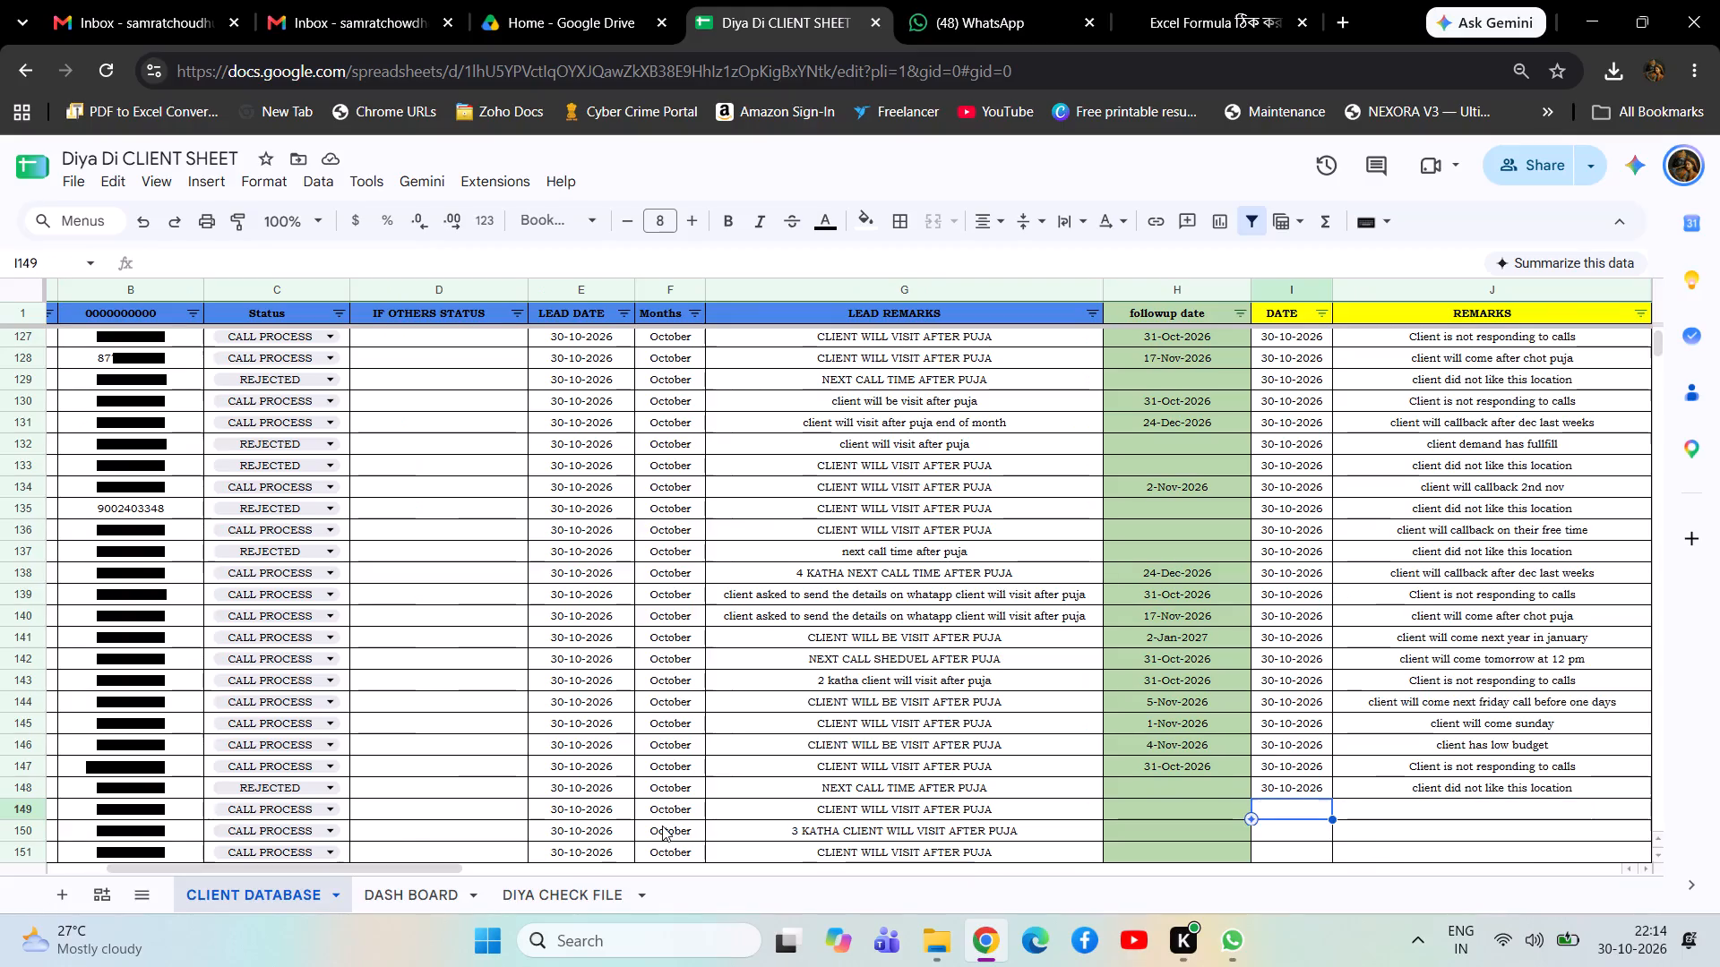
key(shift+Right)
key(ctrl+d)
Fill the REJECTED status from row 148 down into the Status cell C149.
key(Left)
key(Left)
key(Left)
key(Left)
key(Left)
key(Left)
key(Left)
key(Left)
key(Left)
key(Left)
key(Left)
key(Left)
key(Left)
key(Left)
key(Left)
key(Left)
key(Left)
key(Left)
key(Left)
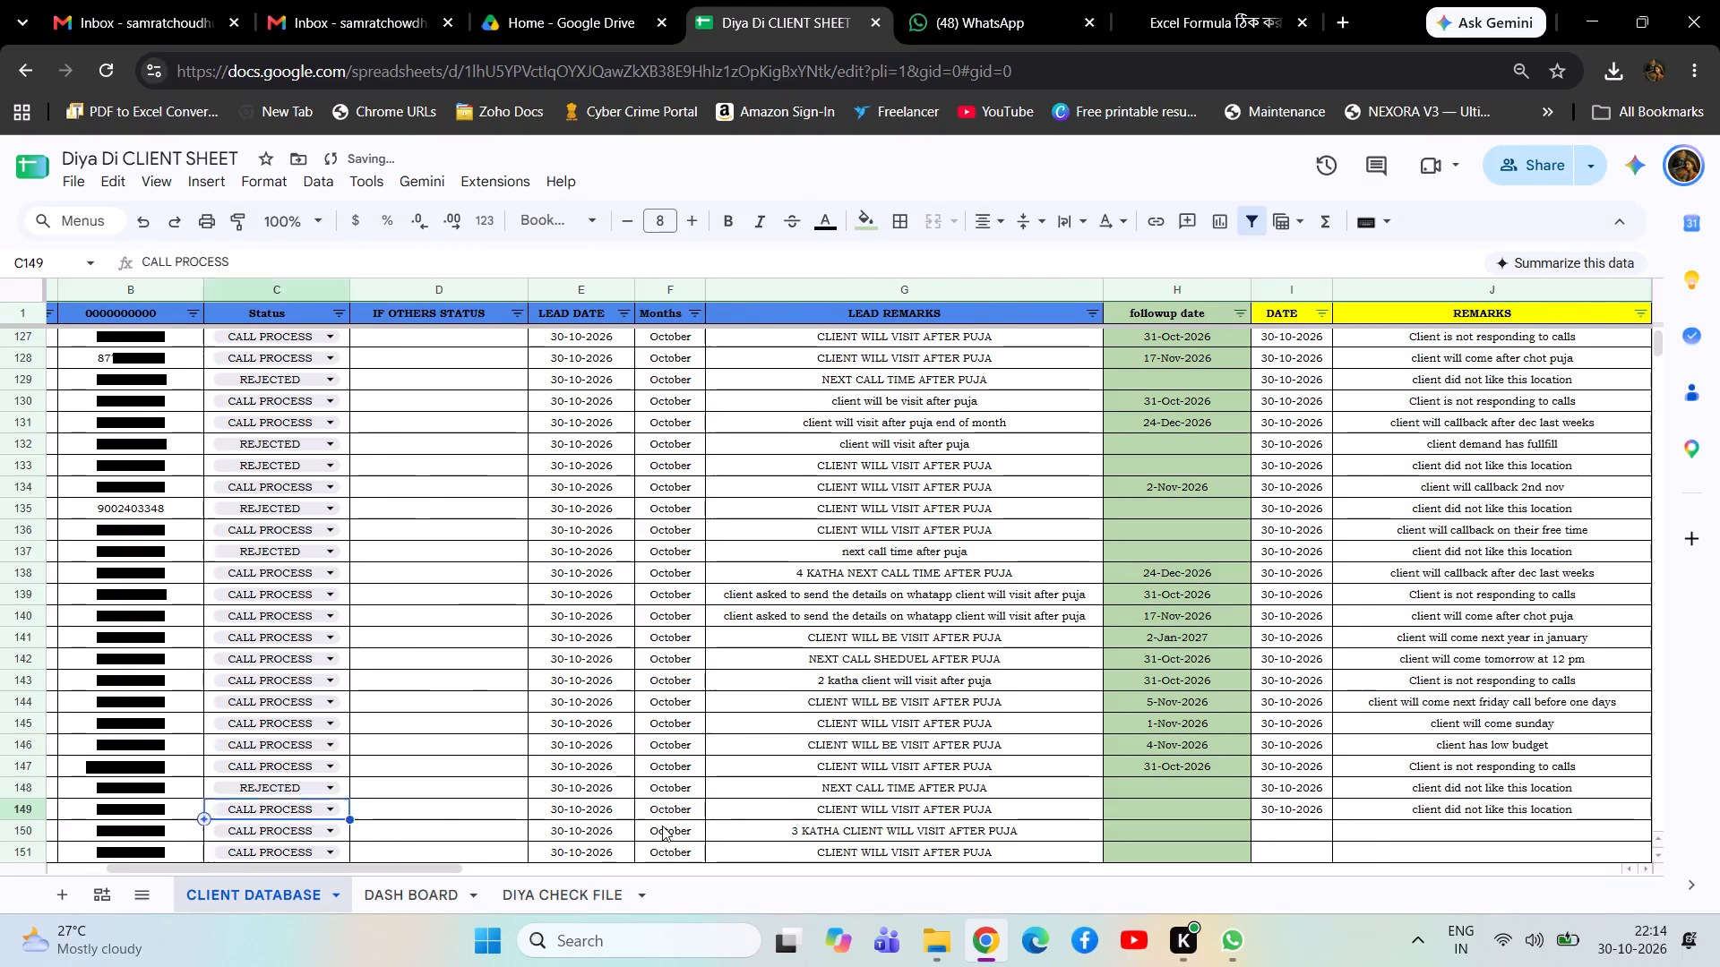
key(Right)
key(Right)
key(ctrl+d)
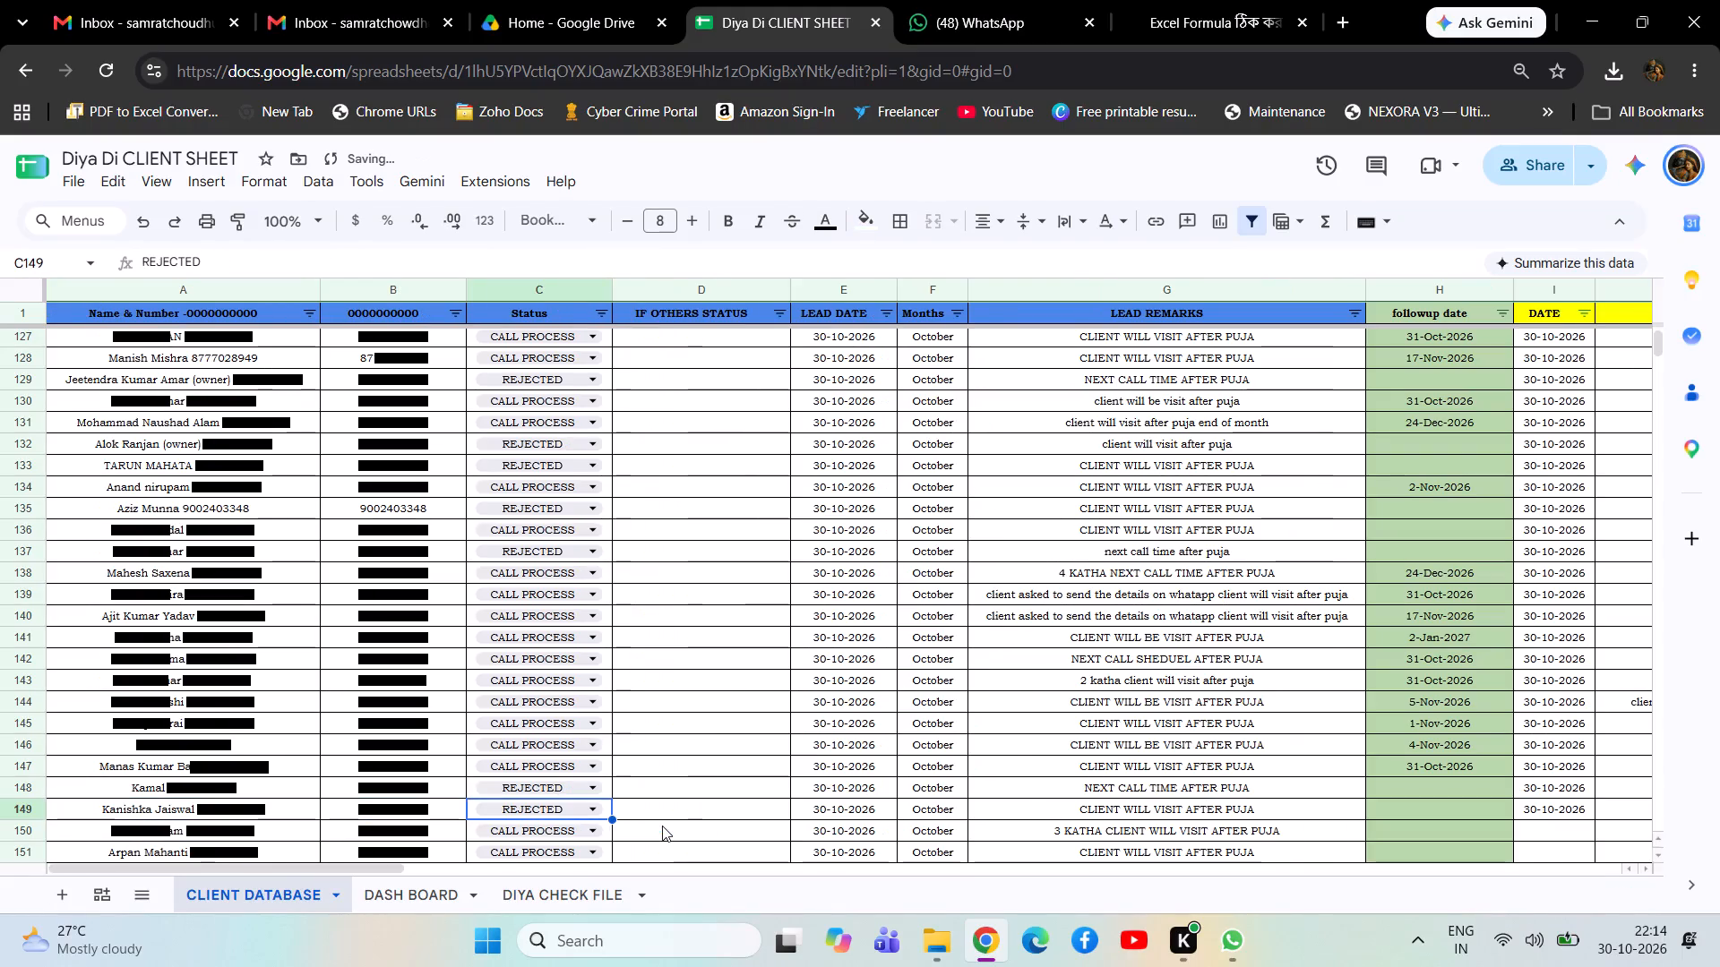
Copy followup date 31-Oct-2026, call date 30-10-2026 and remark "Client is not responding to calls" from H147:J147 into H150:J150.
key(Down)
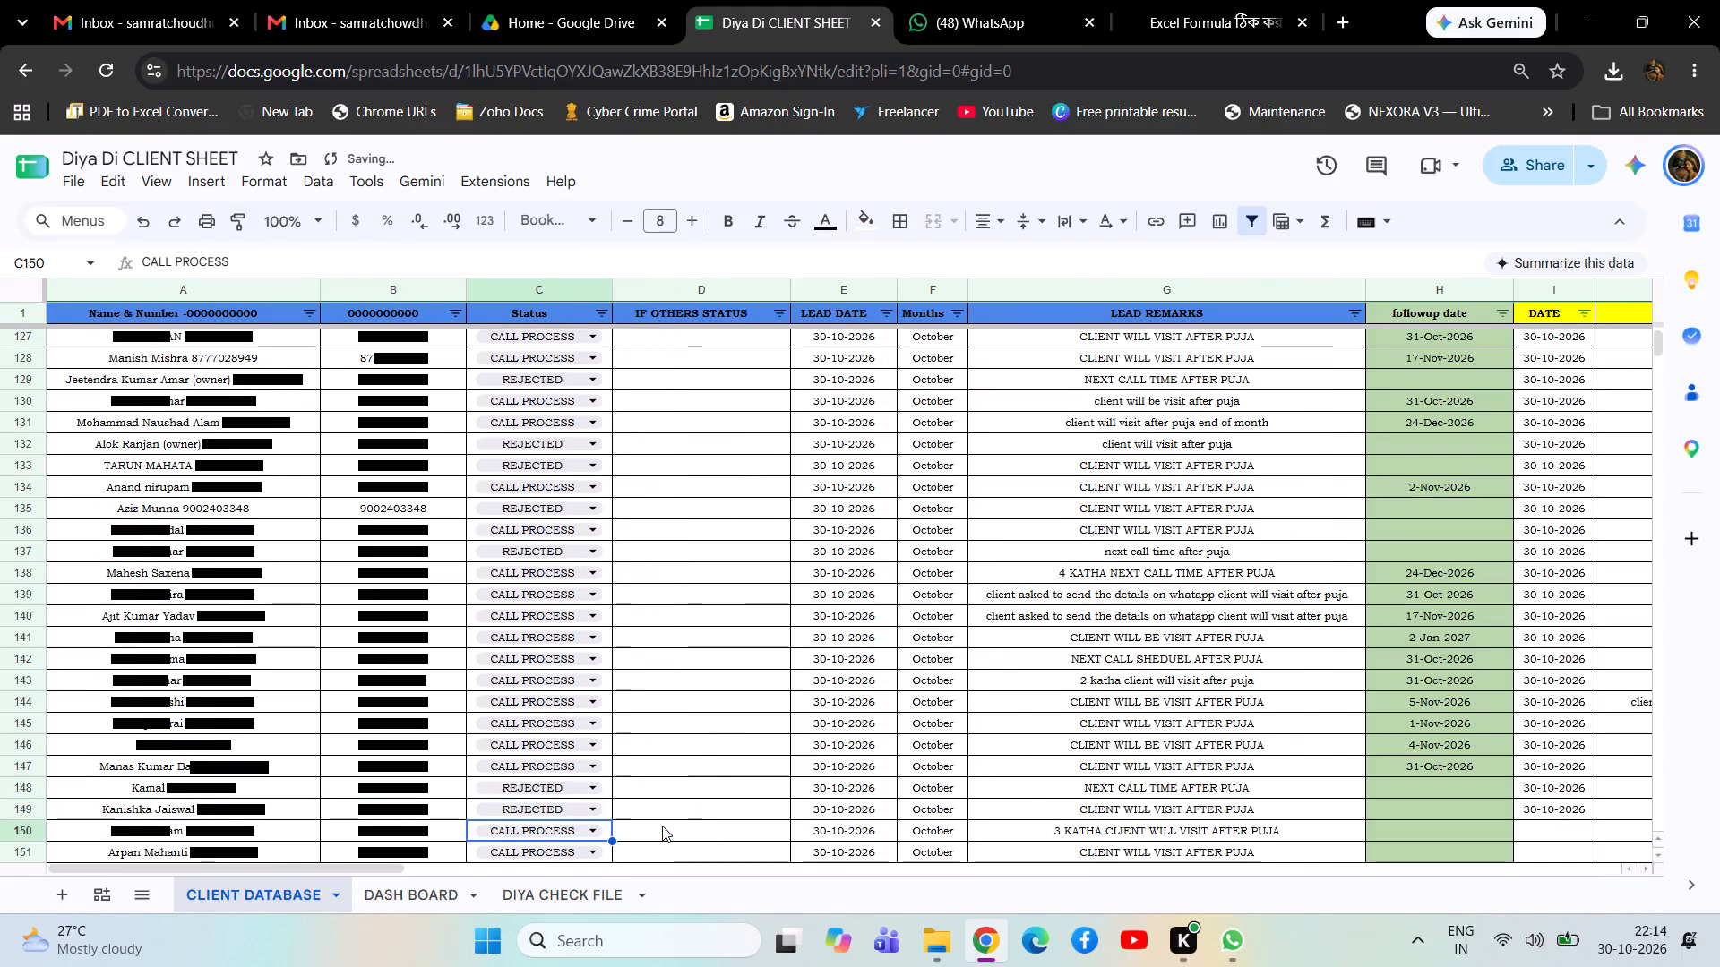
key(Right)
key(Right)
key(Right)
key(Right)
key(Right)
key(Right)
click(662, 826)
key(Right)
key(Right)
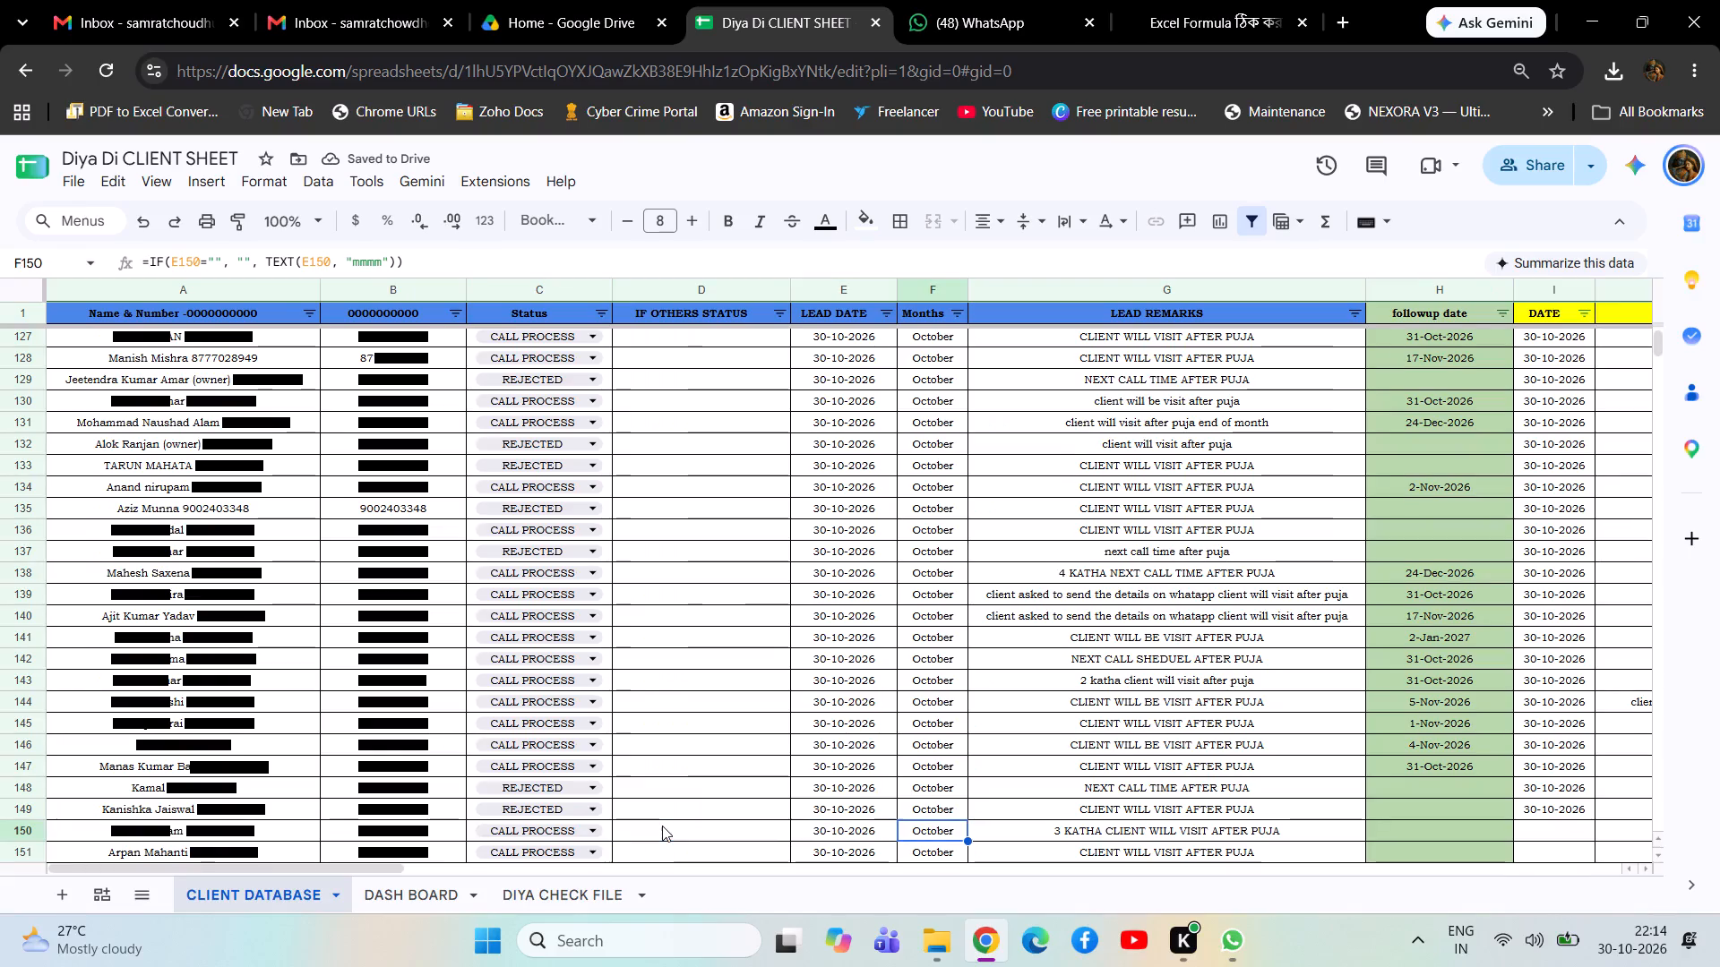
key(Escape)
key(Right)
key(Right)
key(Right)
key(Right)
key(Right)
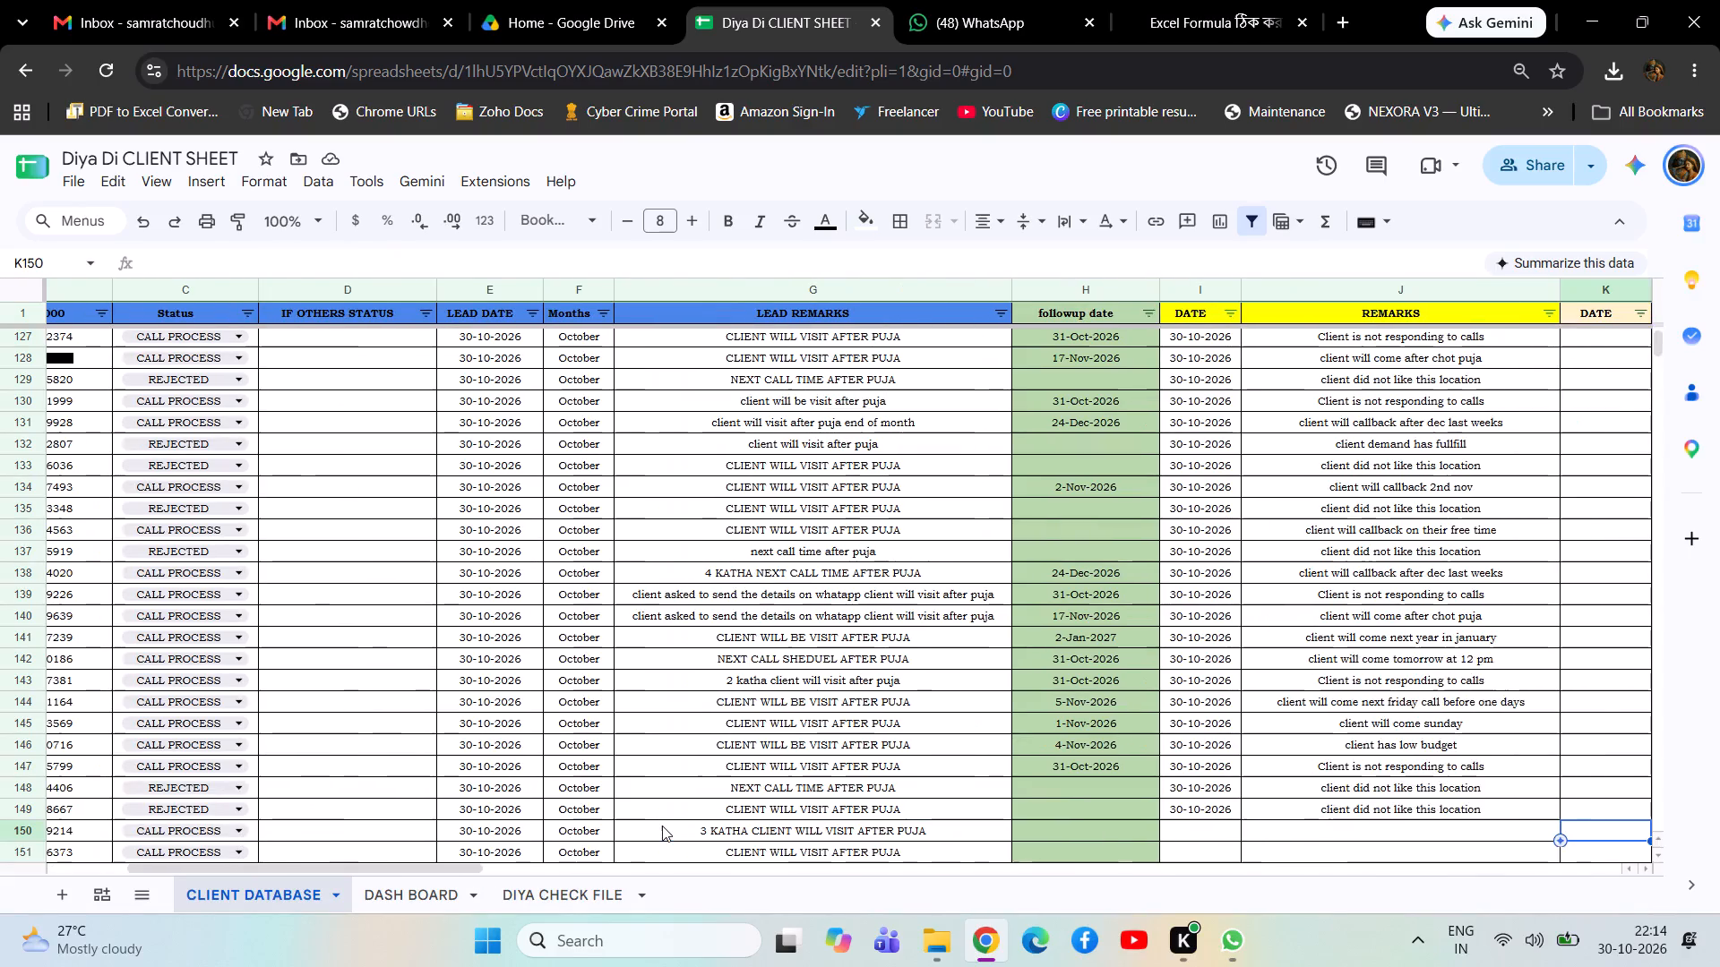
key(Left)
key(Left)
key(Up)
key(Up)
key(Up)
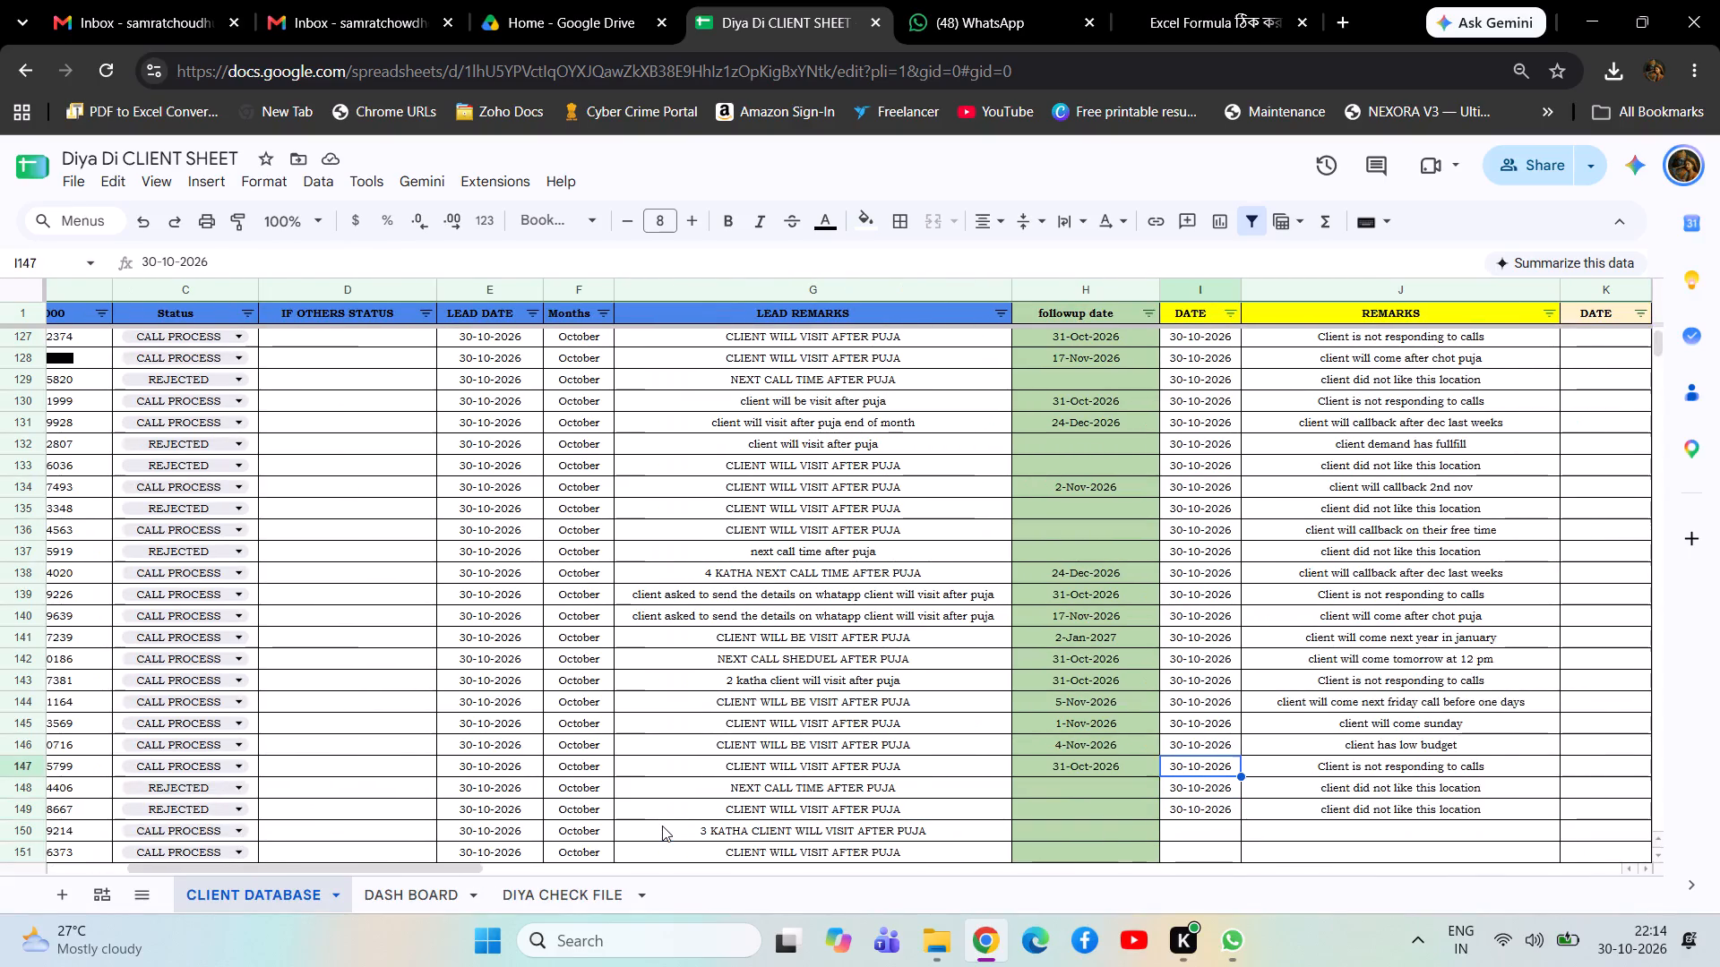
key(Up)
key(Down)
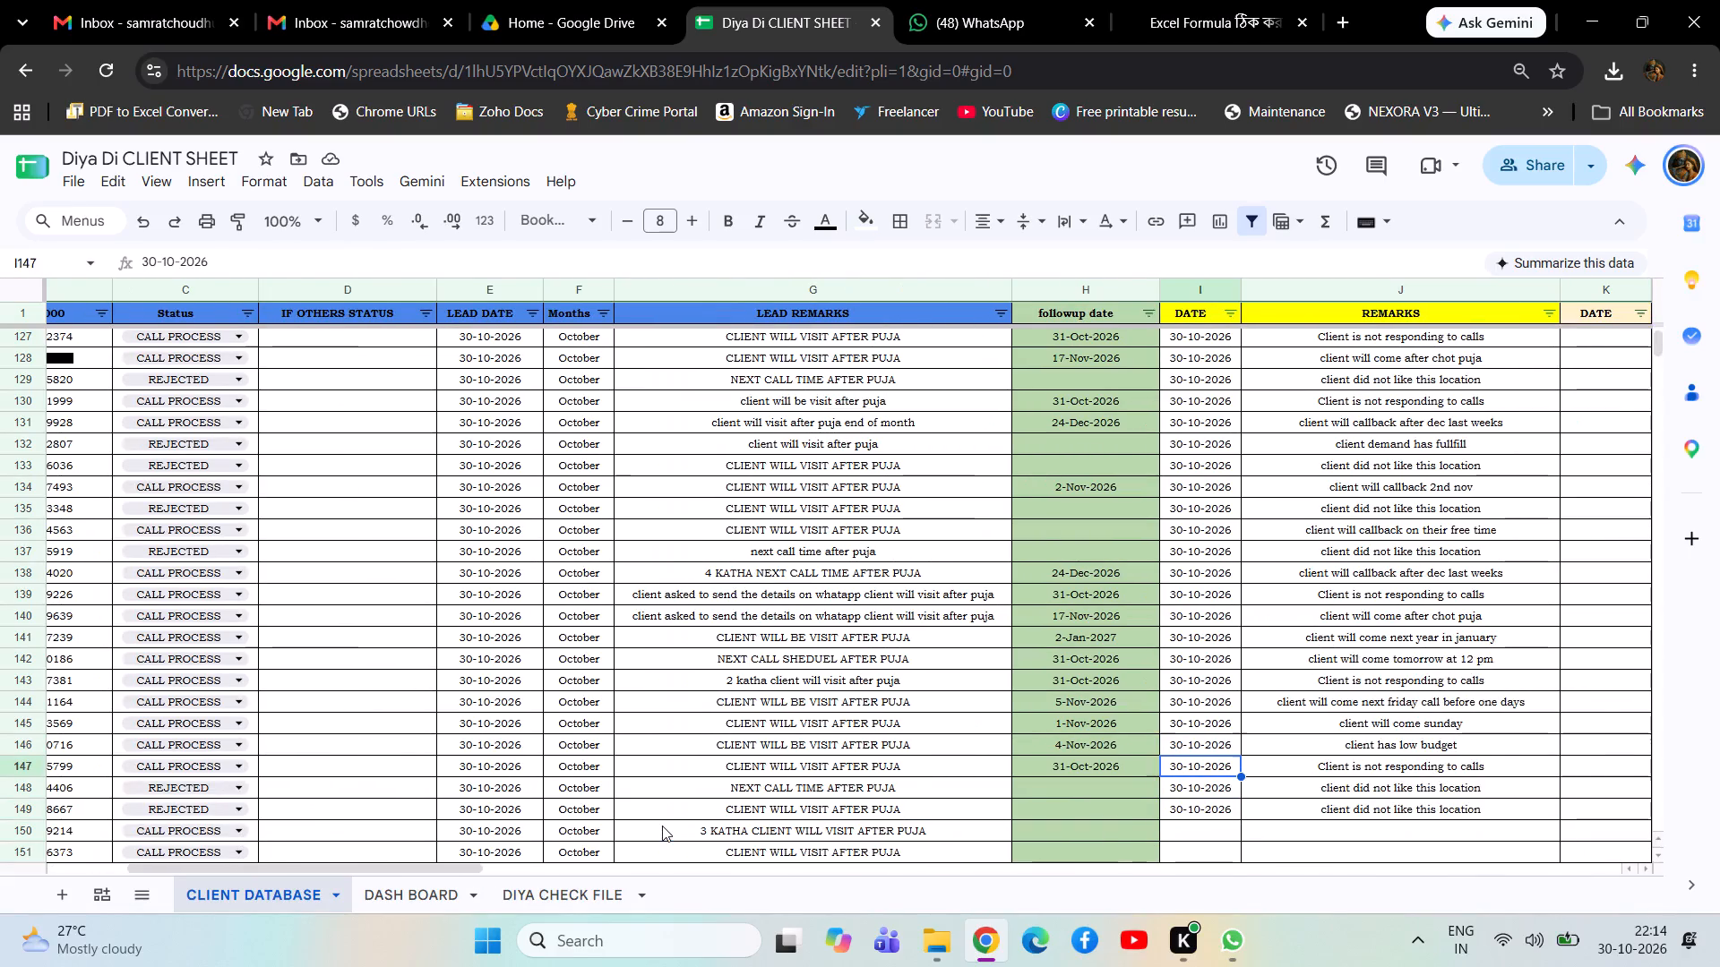
key(Left)
key(shift+Right)
key(shift+Right)
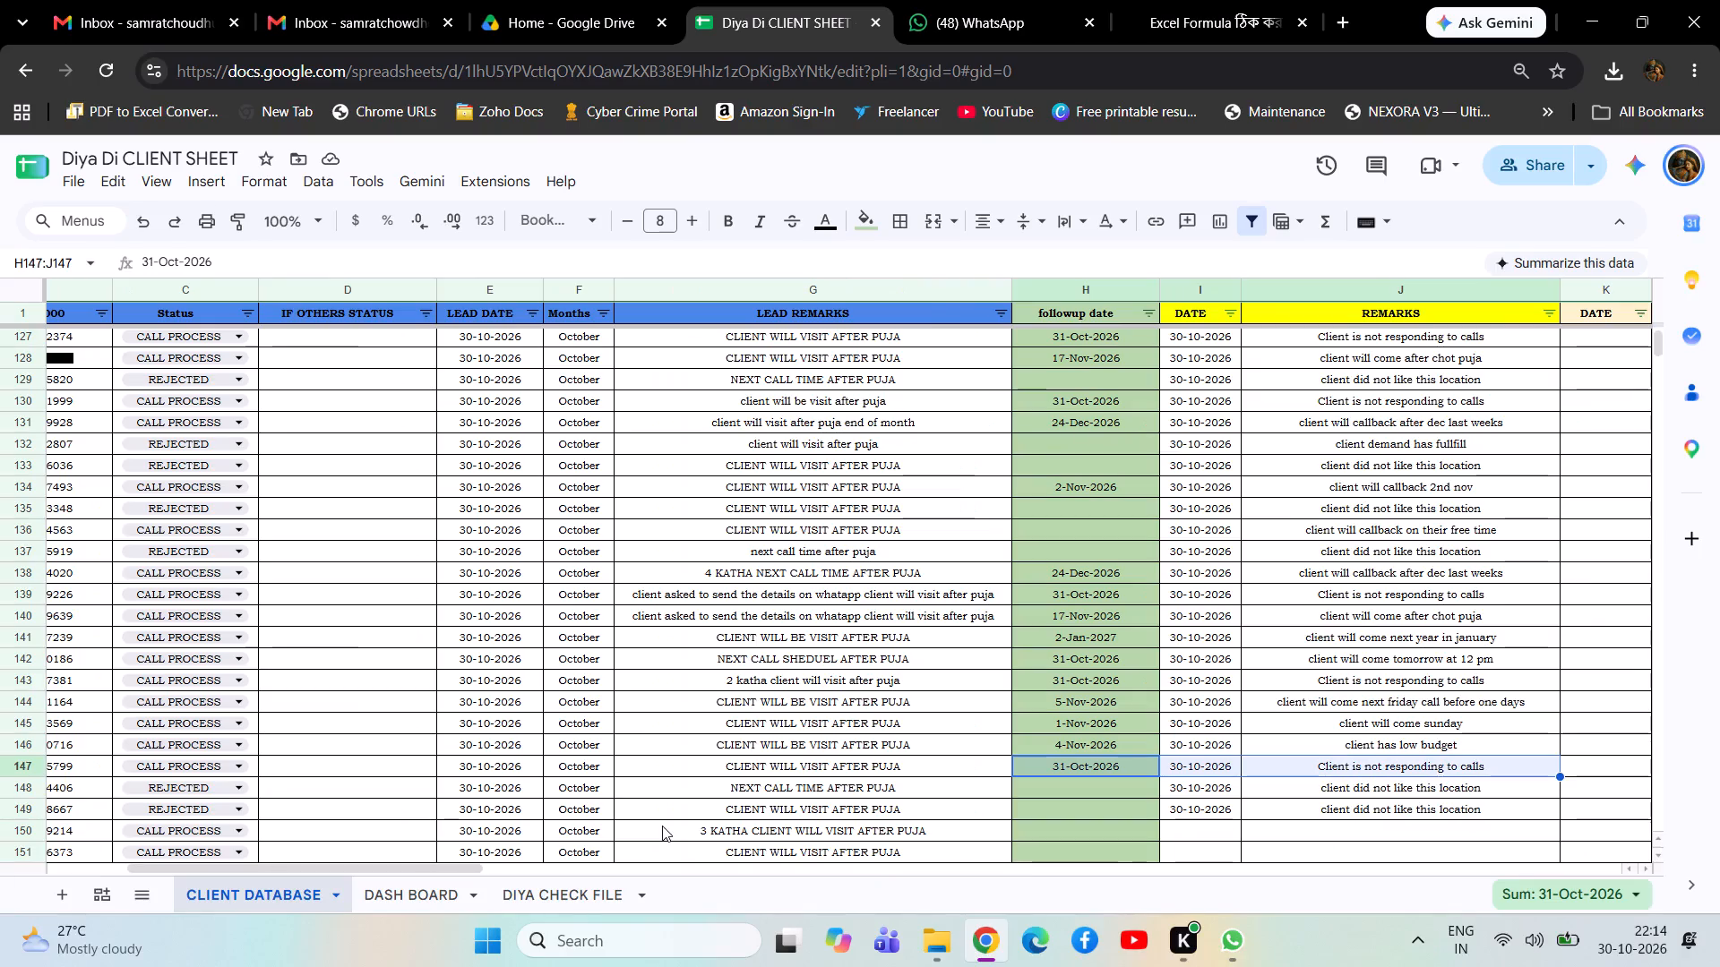
key(ctrl+c)
key(Down)
key(Down)
key(Down)
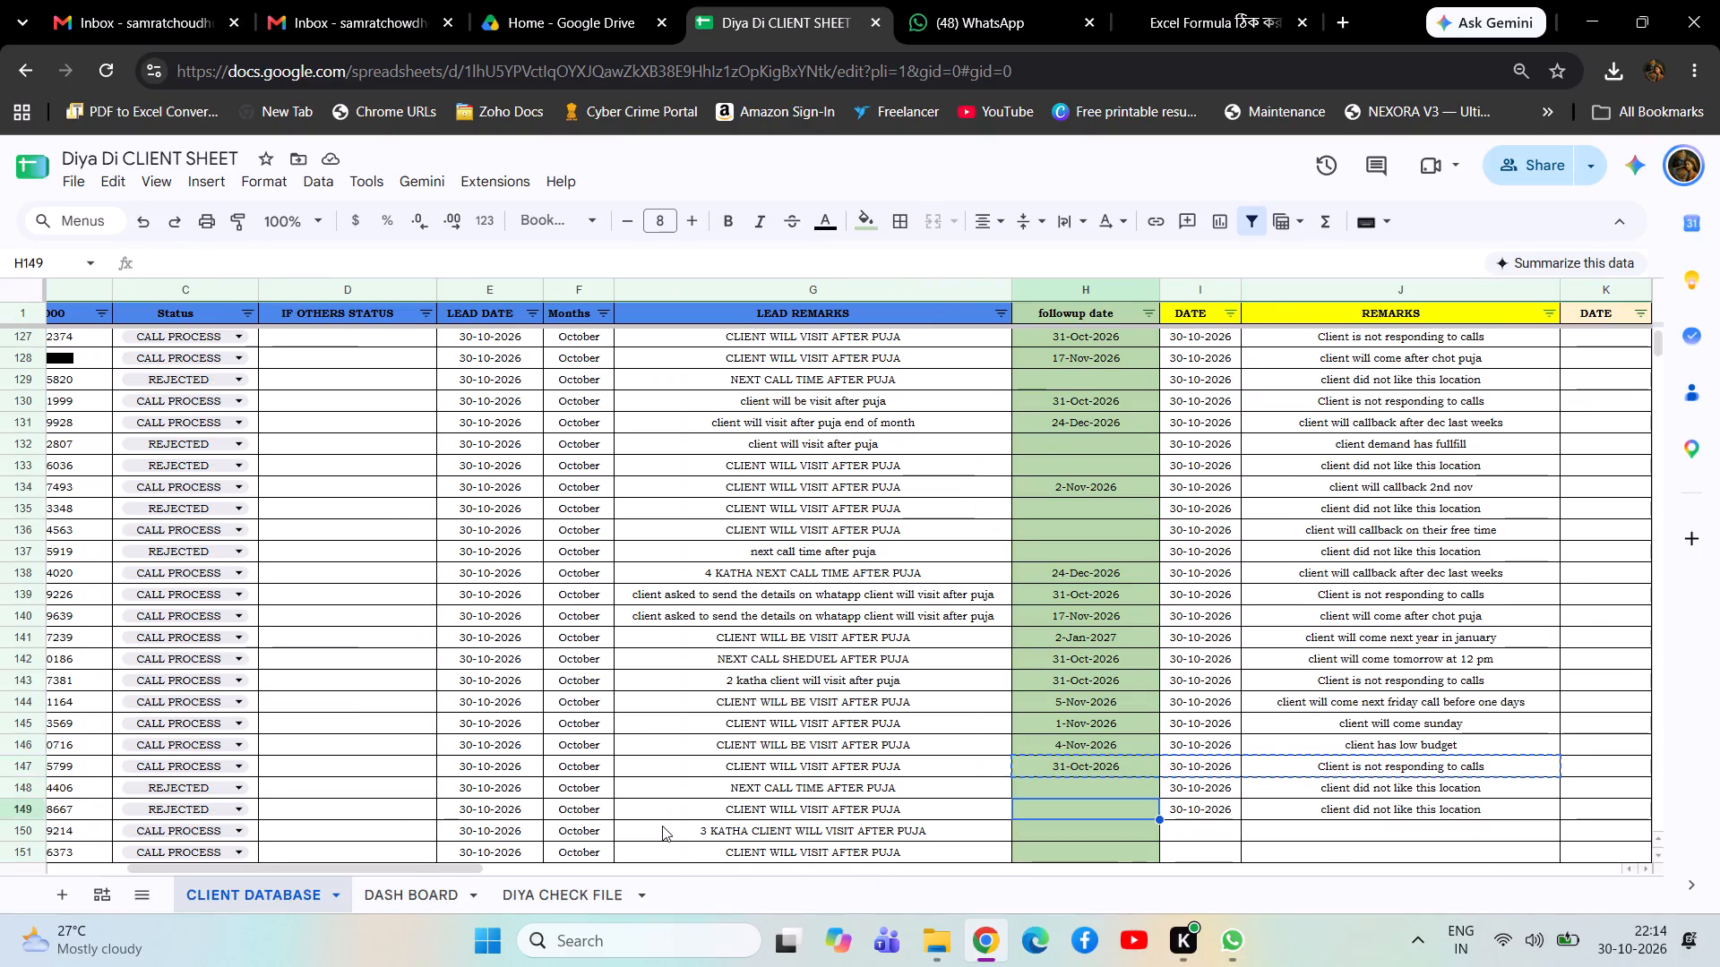
key(ctrl+v)
key(Down)
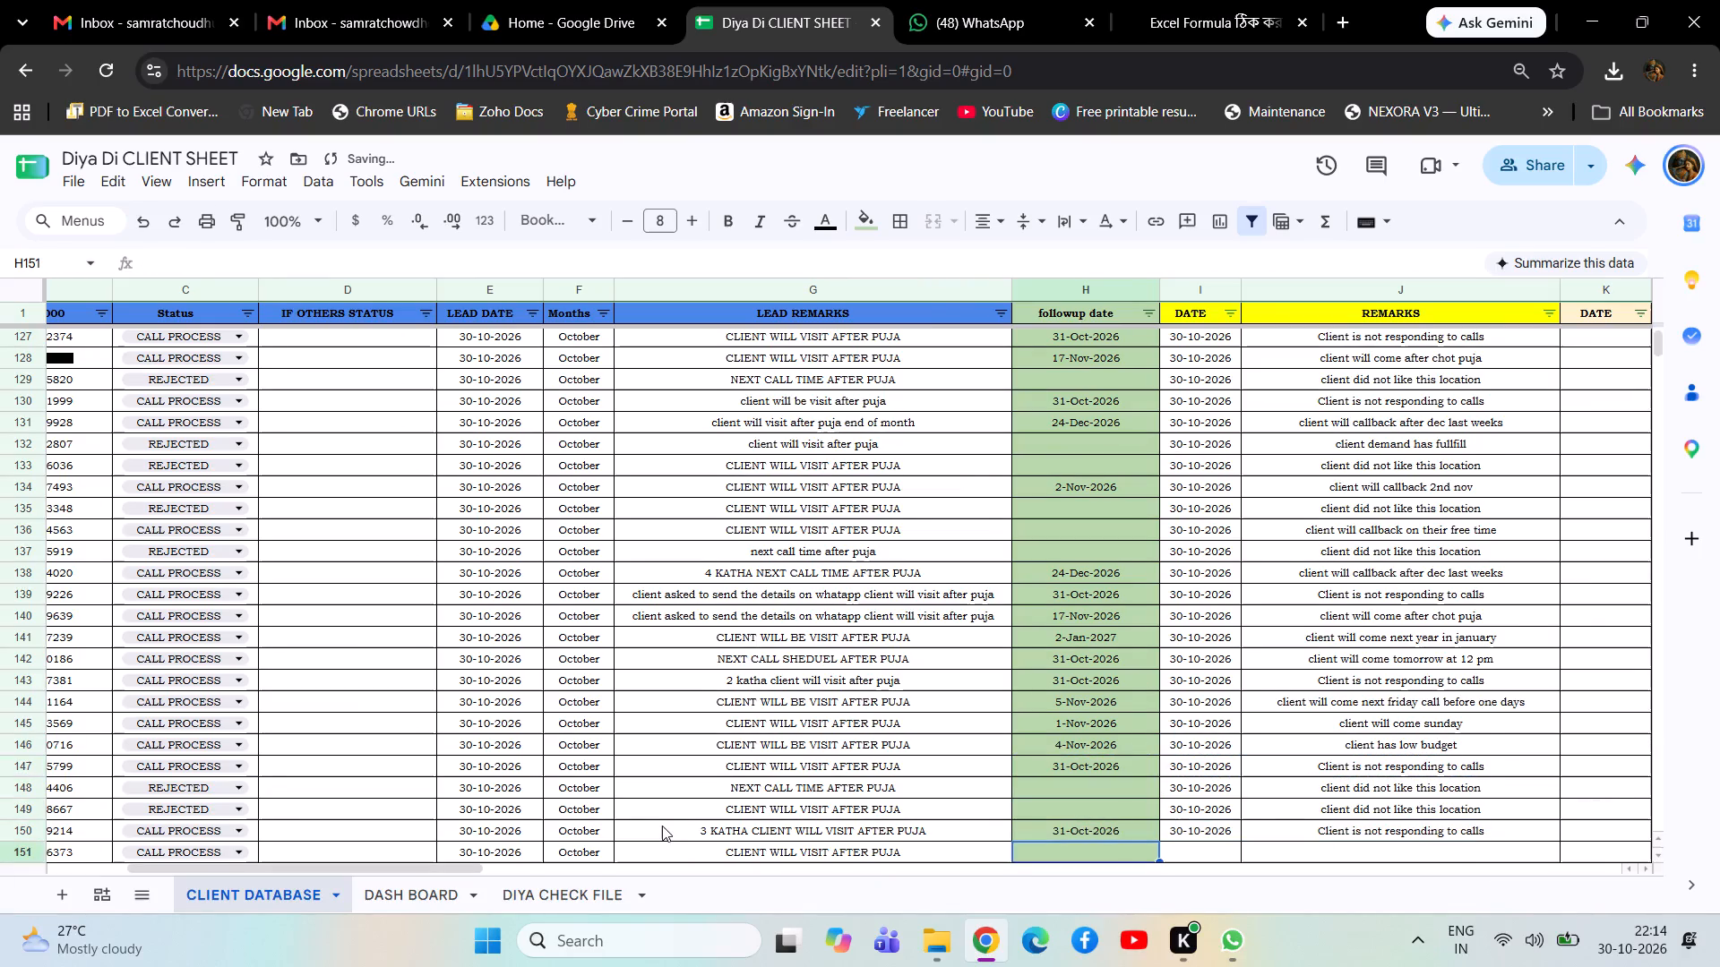
Look through the rows below 150 for leads whose followup date, call date and remarks are still empty.
key(Down)
key(Down)
key(Down)
key(Down)
key(Down)
key(Down)
key(Down)
key(Down)
key(Down)
key(Down)
key(Down)
key(Down)
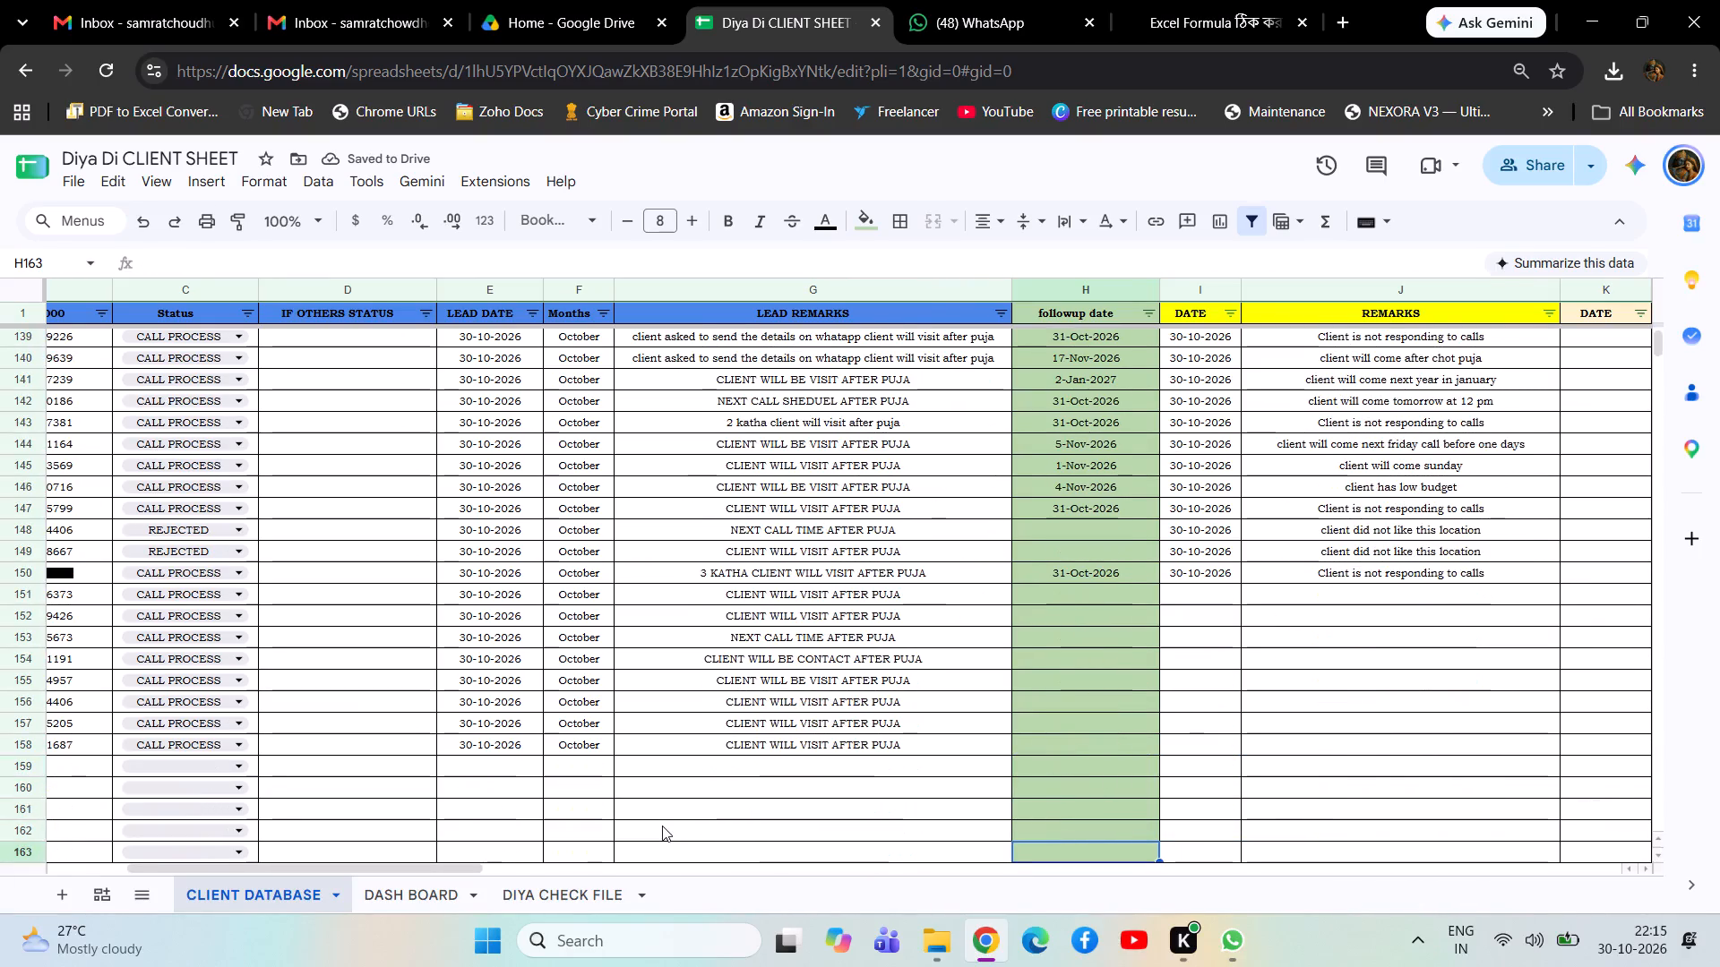
key(Up)
key(Up)
key(Up)
key(Up)
key(Up)
key(Up)
key(Up)
key(Up)
key(Up)
key(Up)
key(Up)
key(Up)
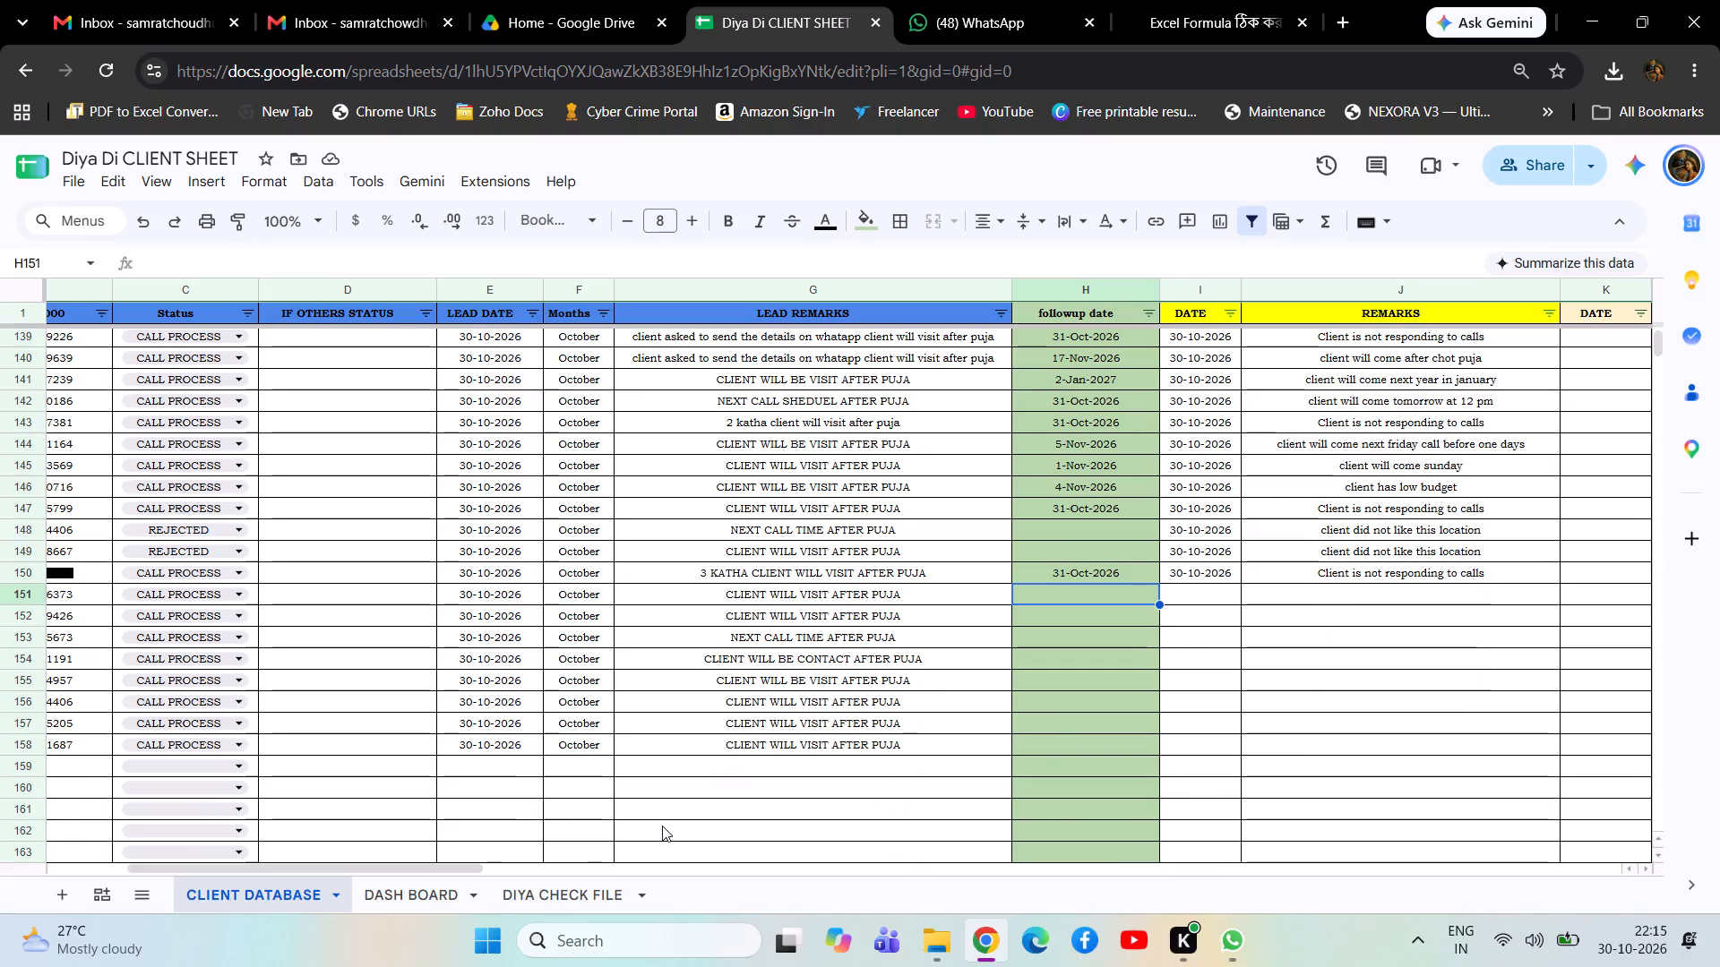
Review the lead in row 151, from its name and number across to its status, lead remarks and call columns.
key(Left)
key(Left)
key(Left)
key(Left)
key(Left)
key(Left)
key(Left)
key(Left)
key(Left)
key(Left)
key(Left)
key(Left)
key(Left)
key(Left)
key(Left)
key(Left)
key(Left)
key(Left)
key(Left)
key(Left)
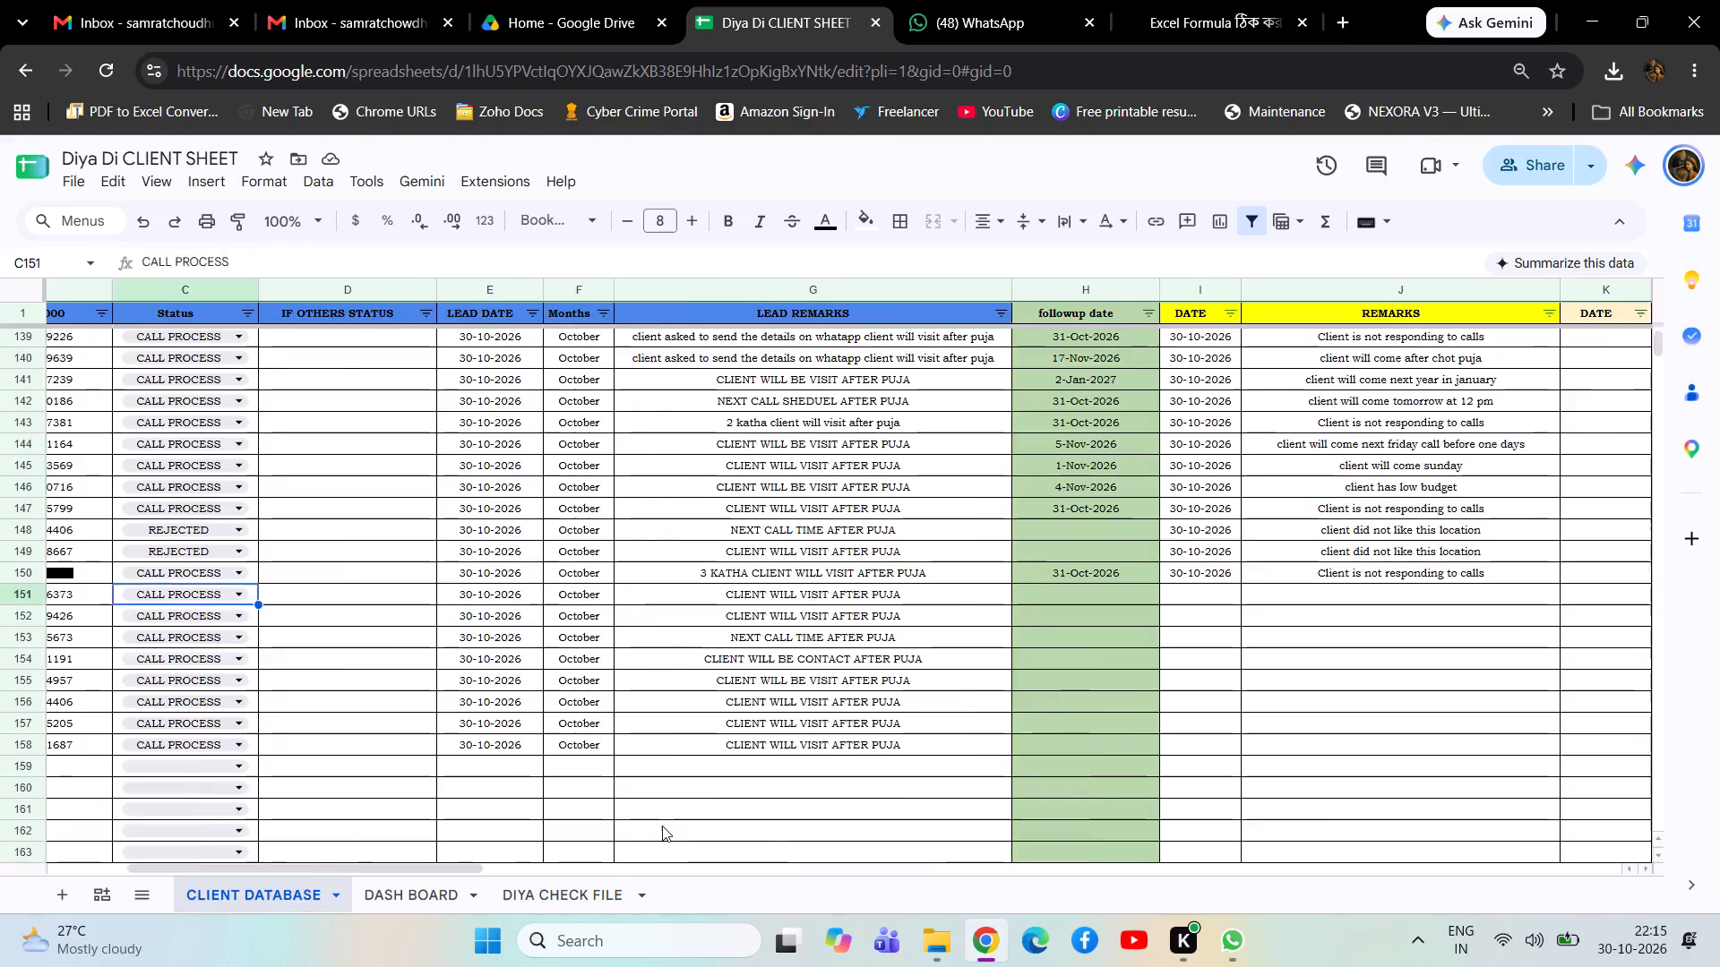
key(Right)
key(Right)
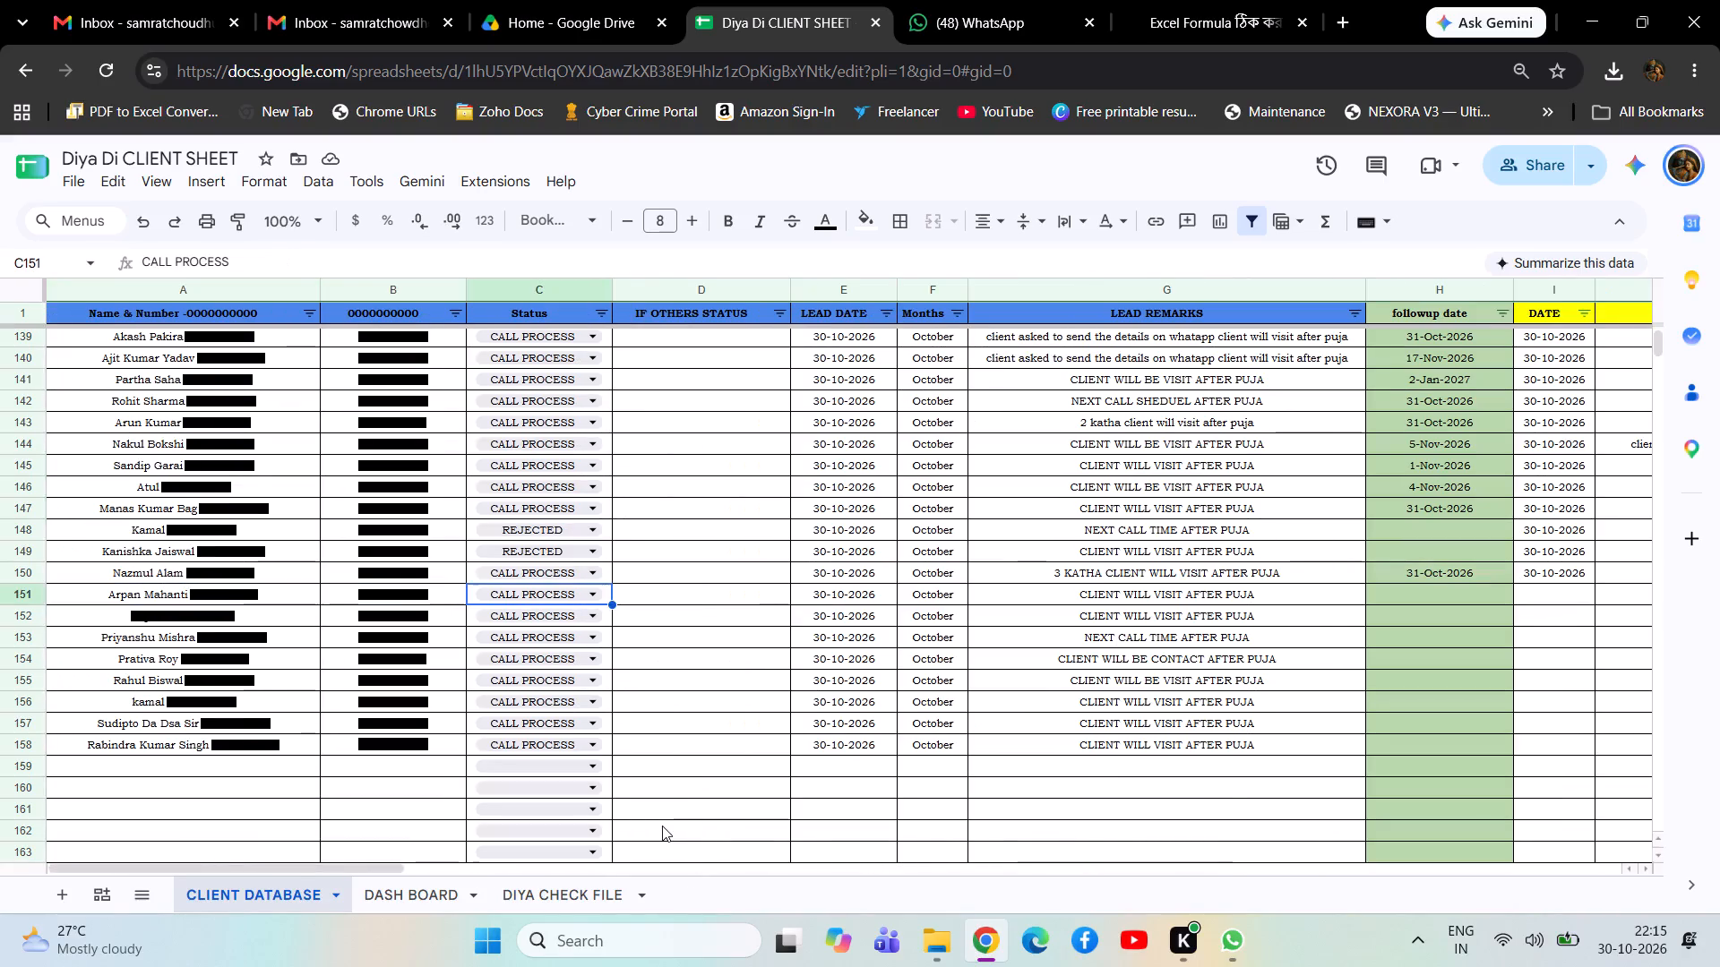
key(Right)
key(Right)
key(Right)
key(Right)
key(Right)
key(Right)
key(Right)
key(Right)
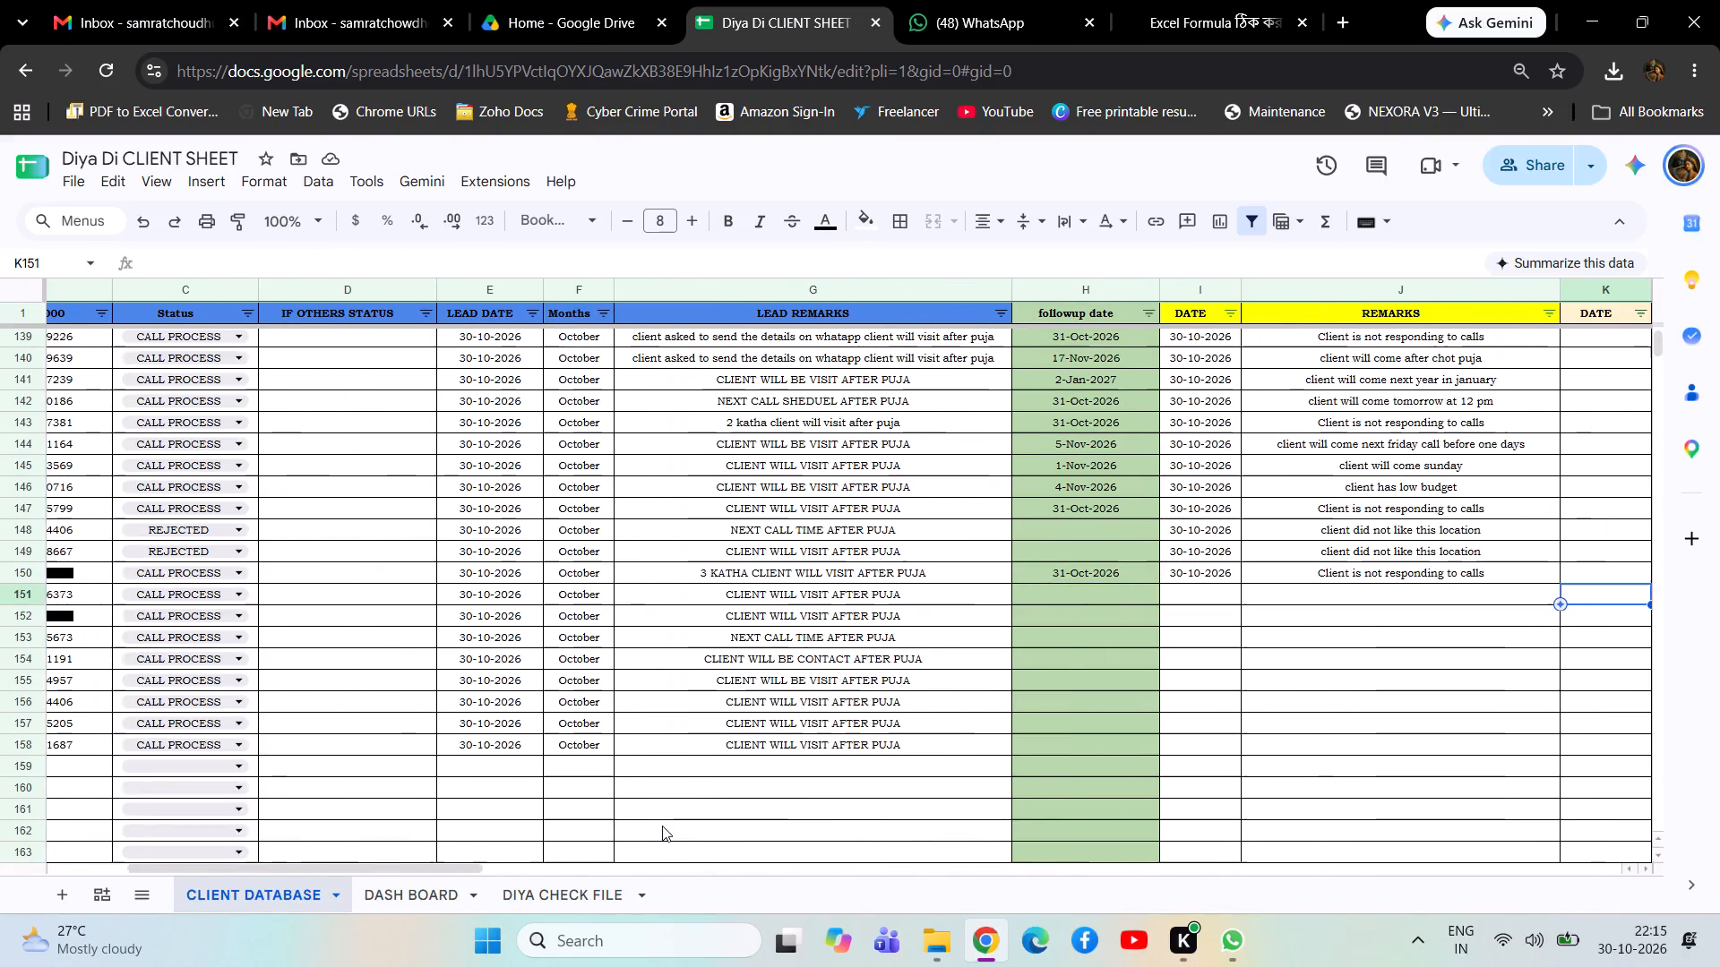
Fill the call date 30-10-2026 from row 150 down into the DATE cell I151.
key(Left)
key(Left)
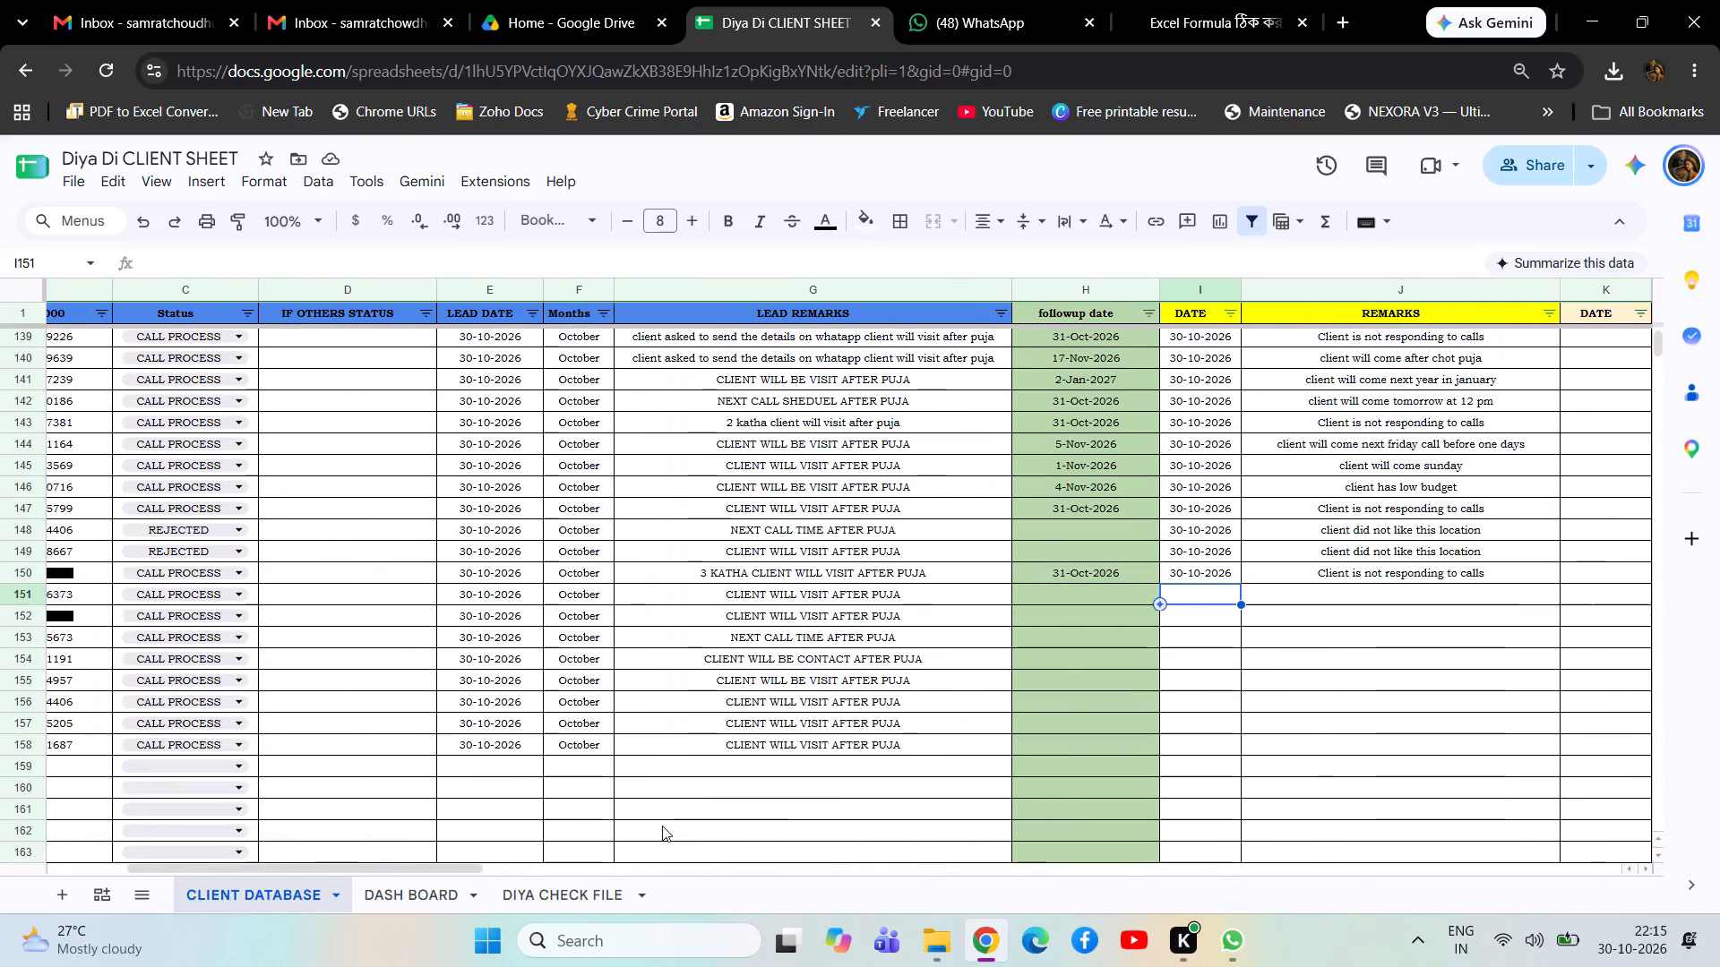
key(ctrl+d)
Enter the remark "client will come tomorrow call time 10 am" in the REMARKS cell J151.
key(Right)
text(client will come tomorrow)
text(at)
key(space)
key(BackSpace)
key(BackSpace)
key(BackSpace)
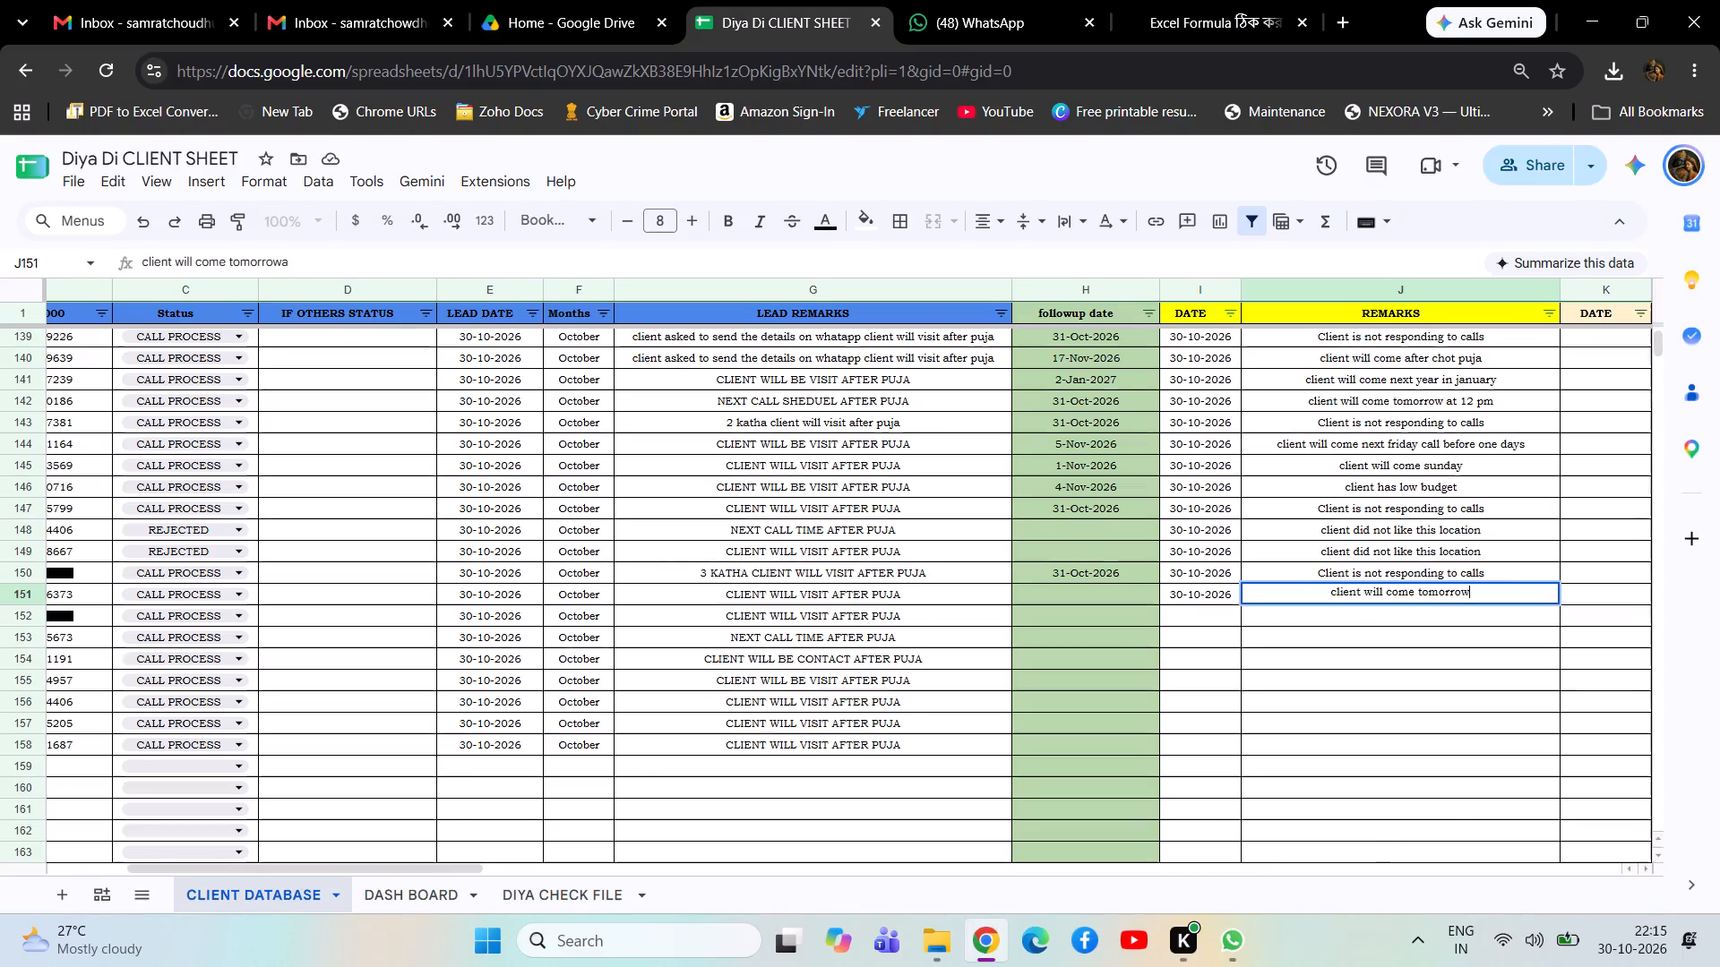
key(space)
text(call time 10)
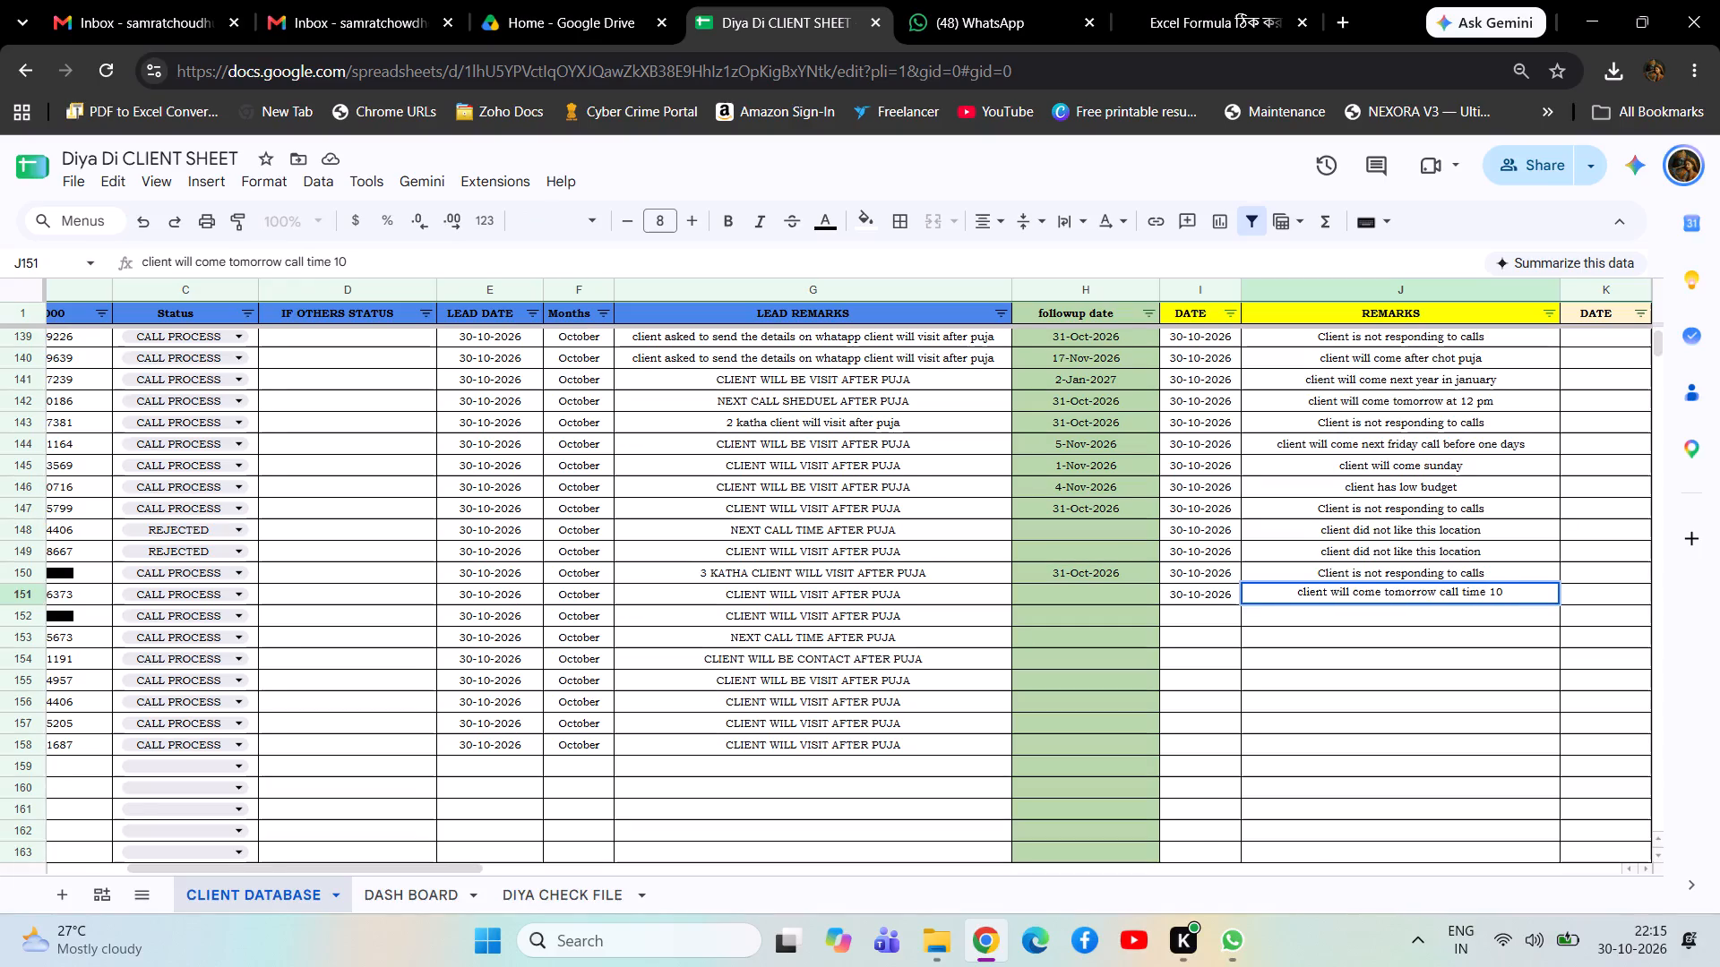
key(space)
text(ma)
key(space)
key(BackSpace)
key(BackSpace)
key(BackSpace)
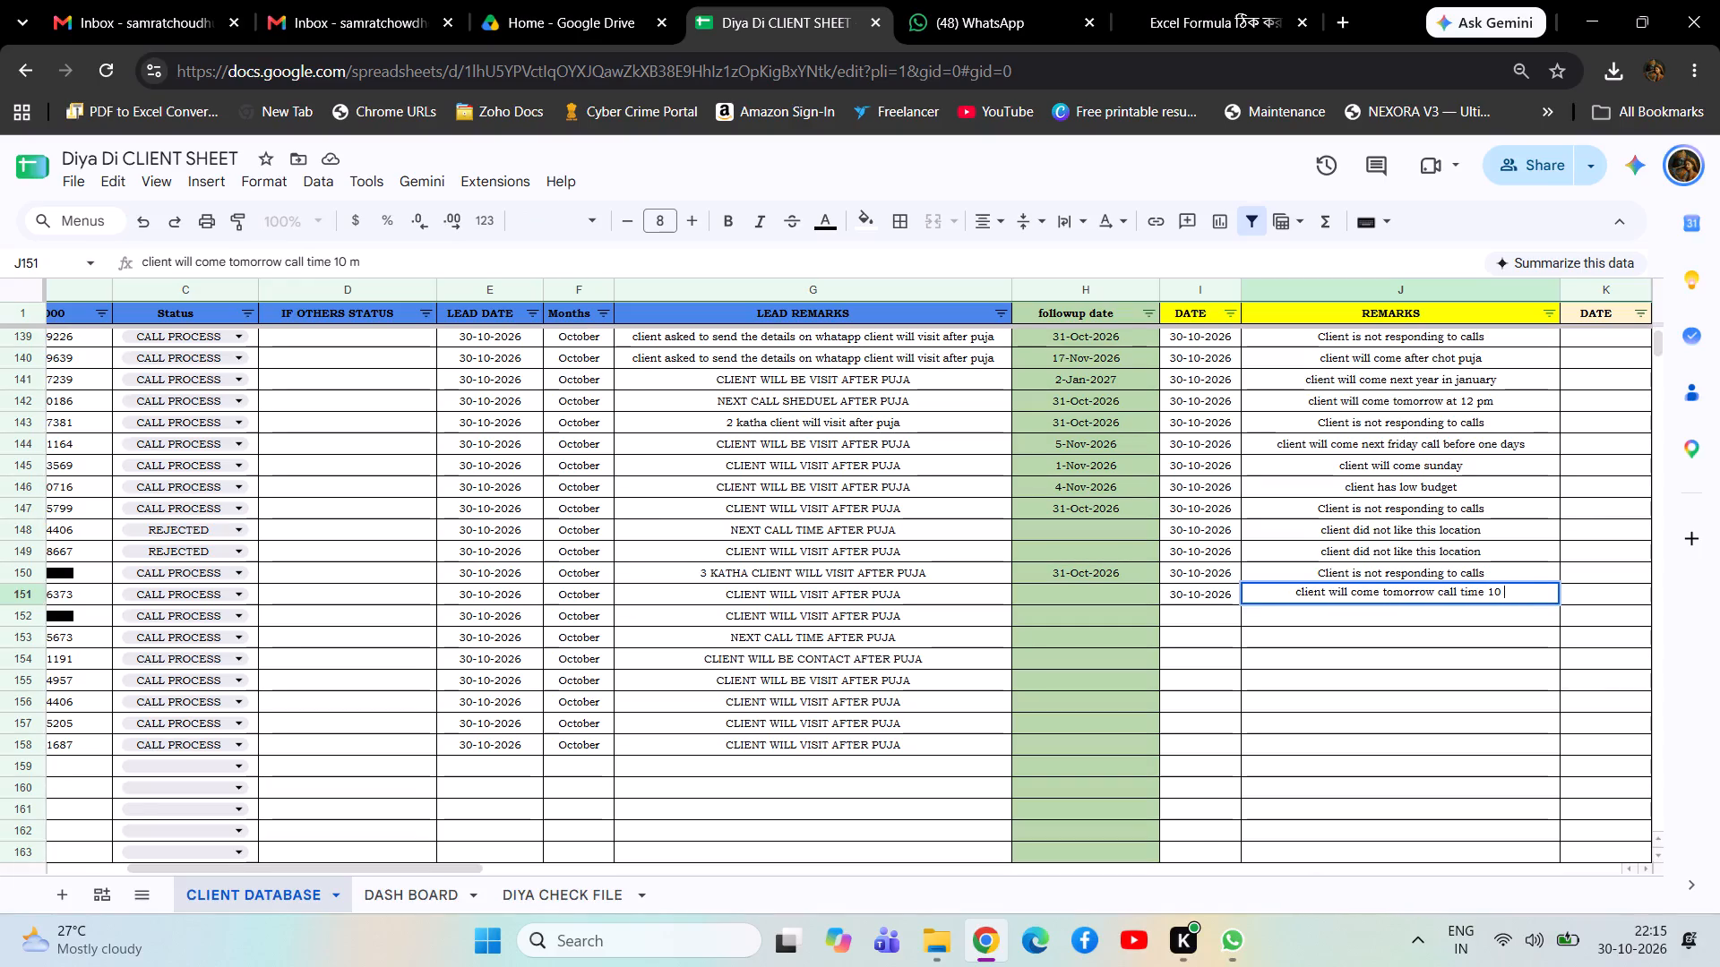
text(am)
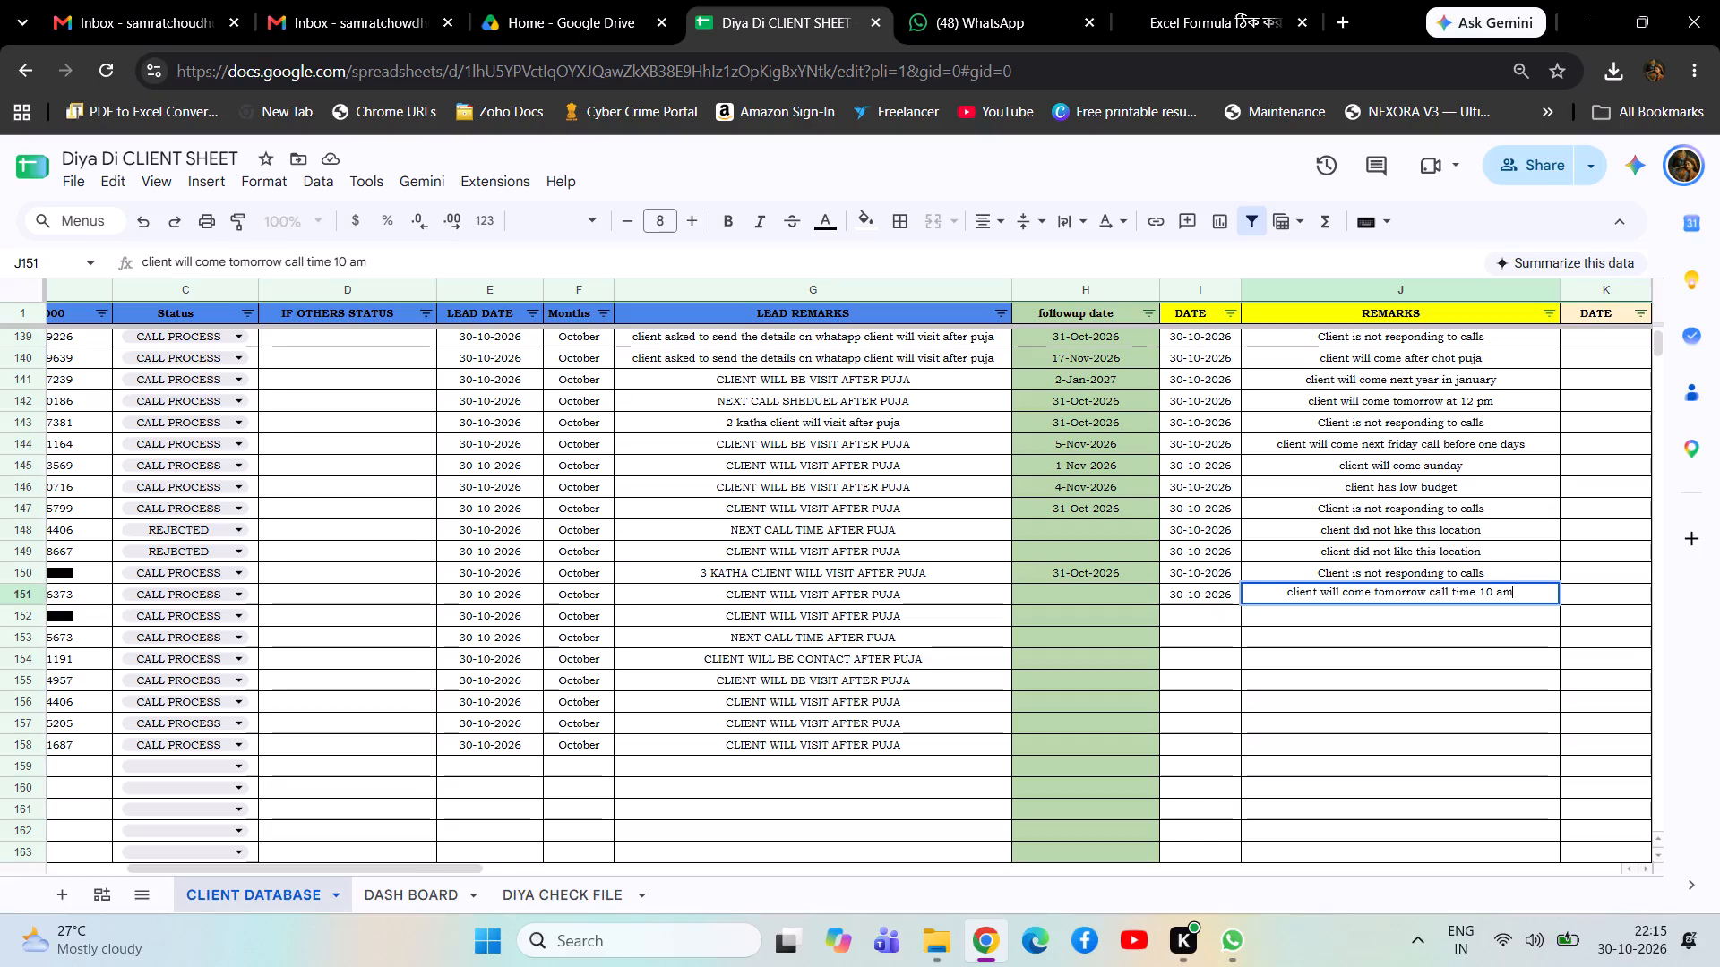
key(Return)
key(Right)
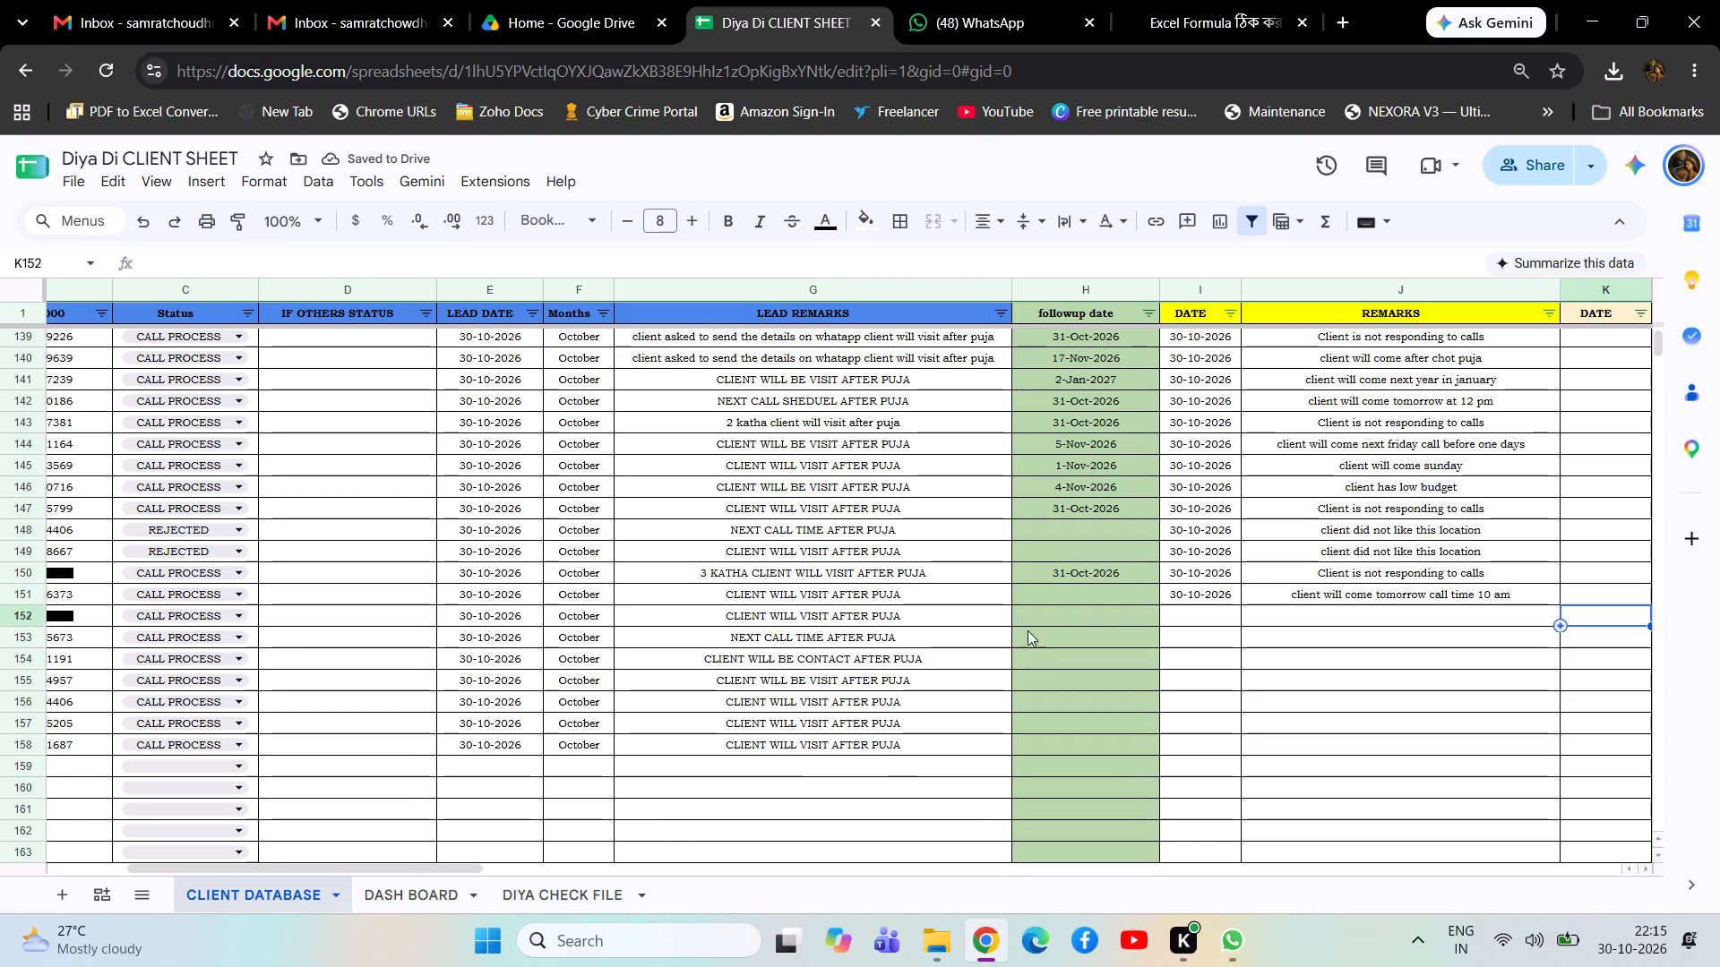
Fill the followup date 31-Oct-2026 from row 150 down into H151.
click(1060, 597)
key(ctrl+d)
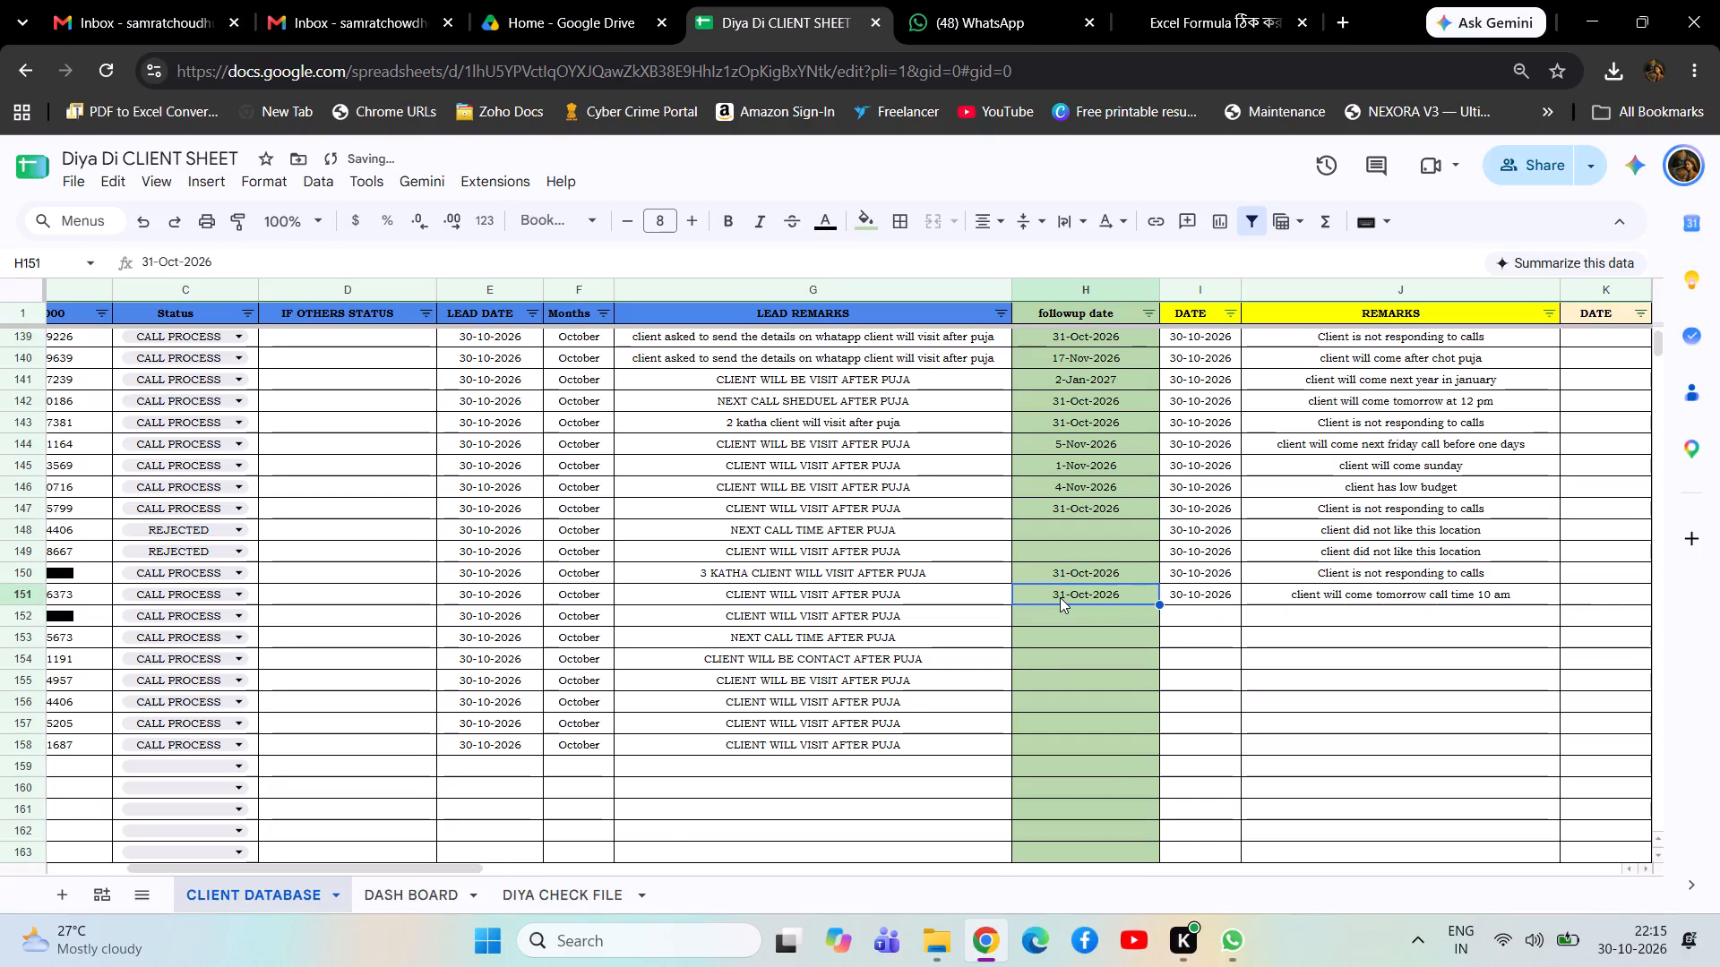
click(1061, 605)
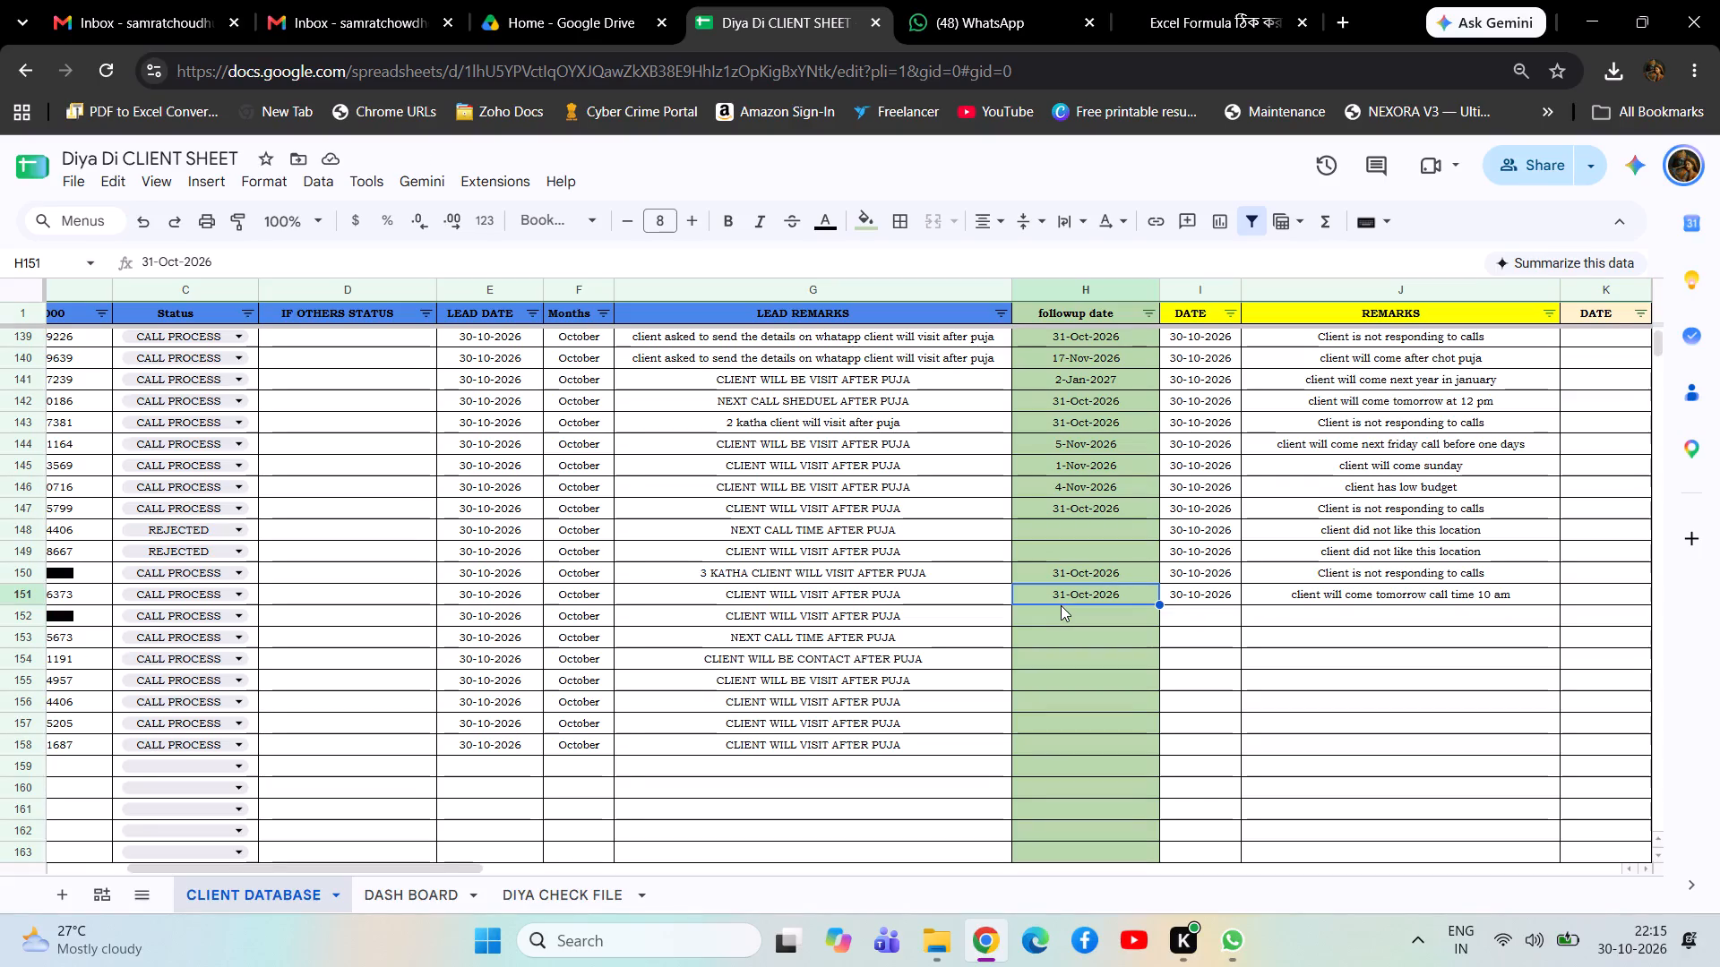
Review the lead in row 152, from its name and number across to its status, lead remarks and call columns.
key(Down)
key(Left)
key(Left)
key(Left)
key(Left)
key(Left)
key(Left)
key(Left)
key(Left)
key(Left)
key(Left)
key(Left)
key(Left)
key(Left)
key(Left)
key(Left)
key(Left)
key(Left)
key(Left)
key(Left)
key(Left)
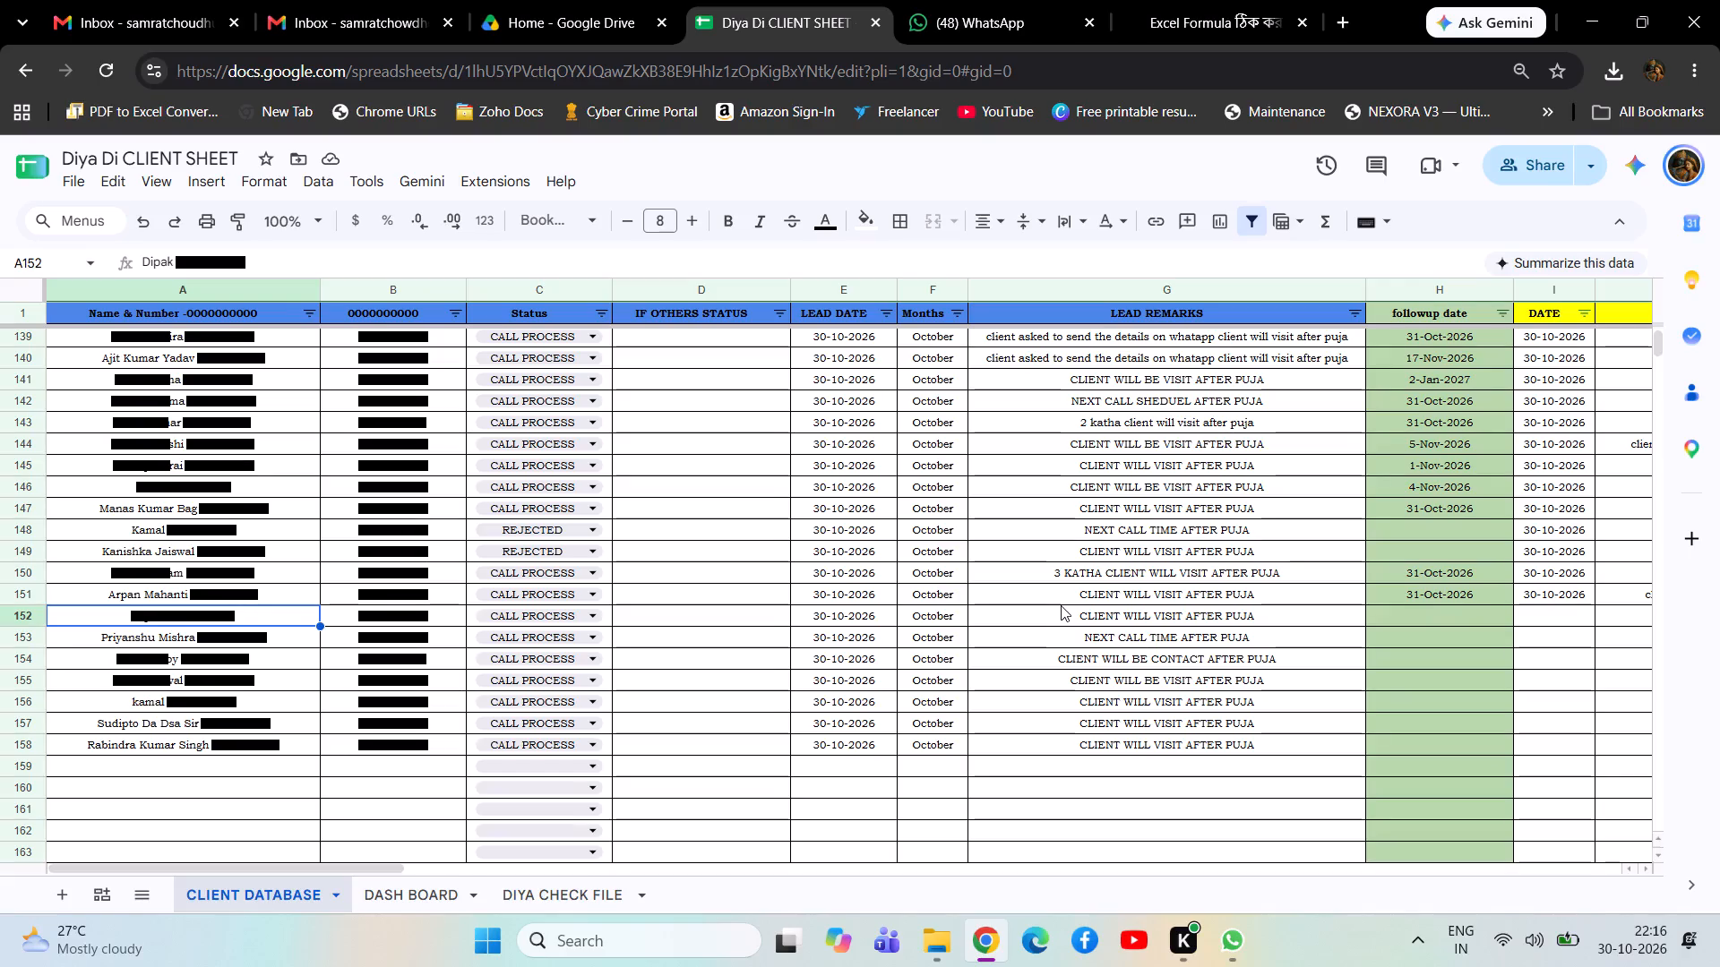
key(Right)
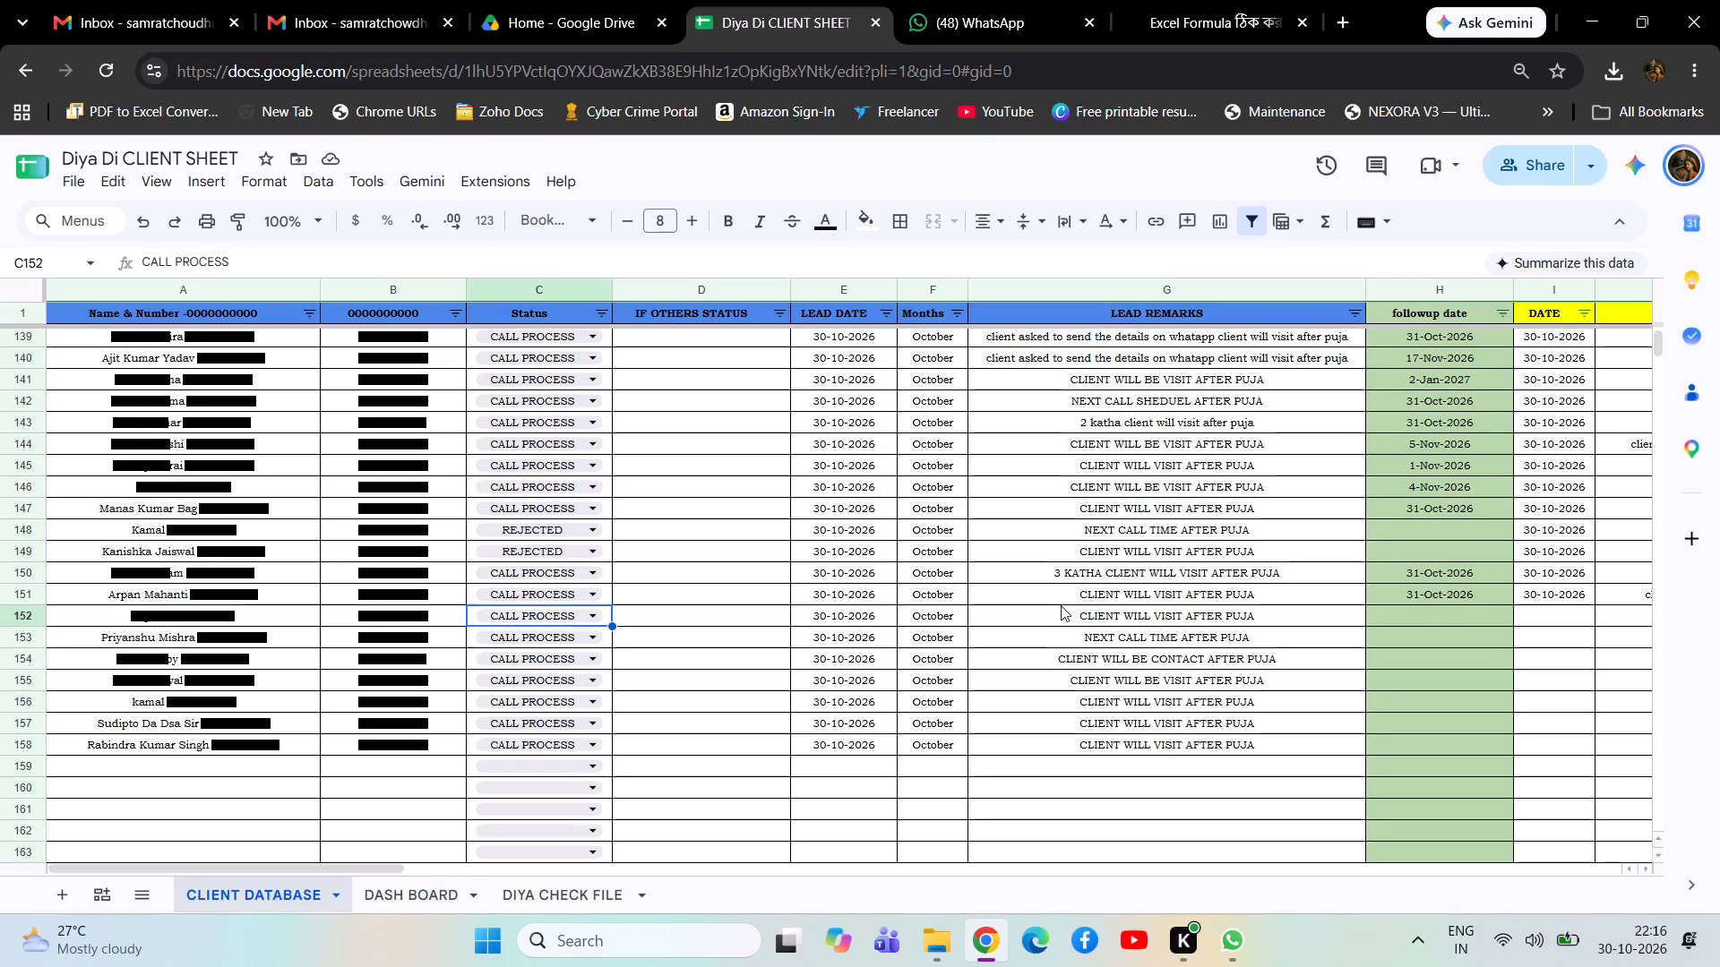
key(Right)
key(Right)
key(Right)
key(Right)
key(Right)
key(Right)
key(Right)
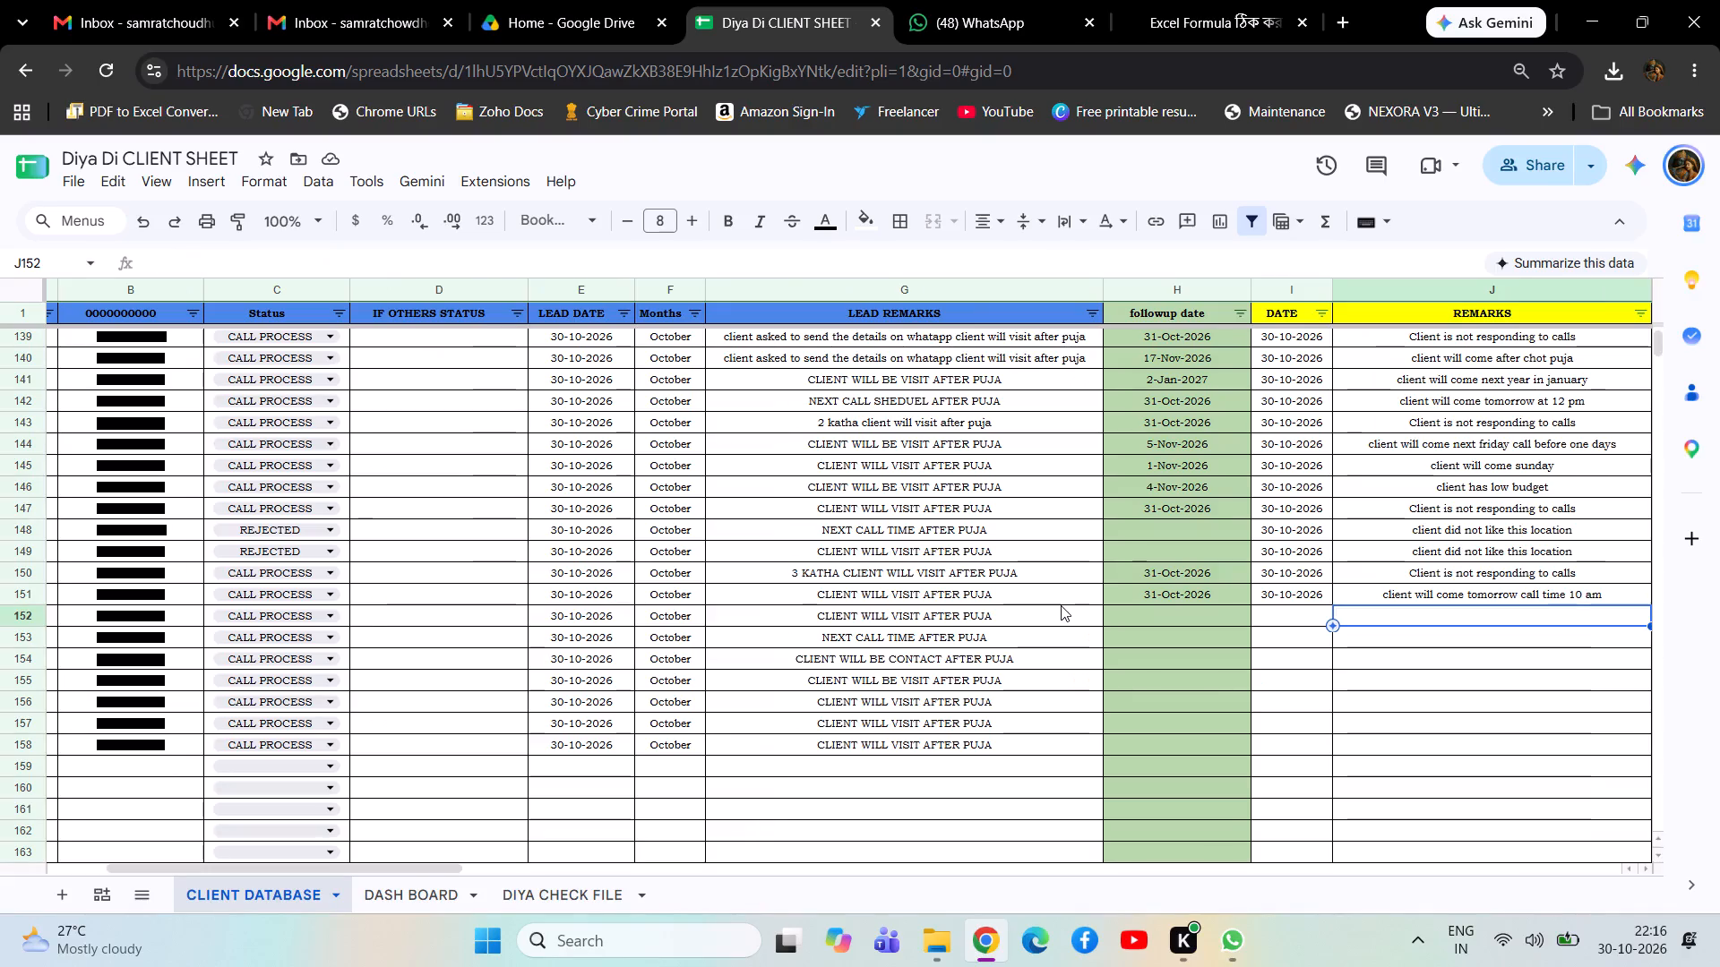
Copy the remark "client did not like this location" from J149 into the REMARKS cell J152.
click(1461, 548)
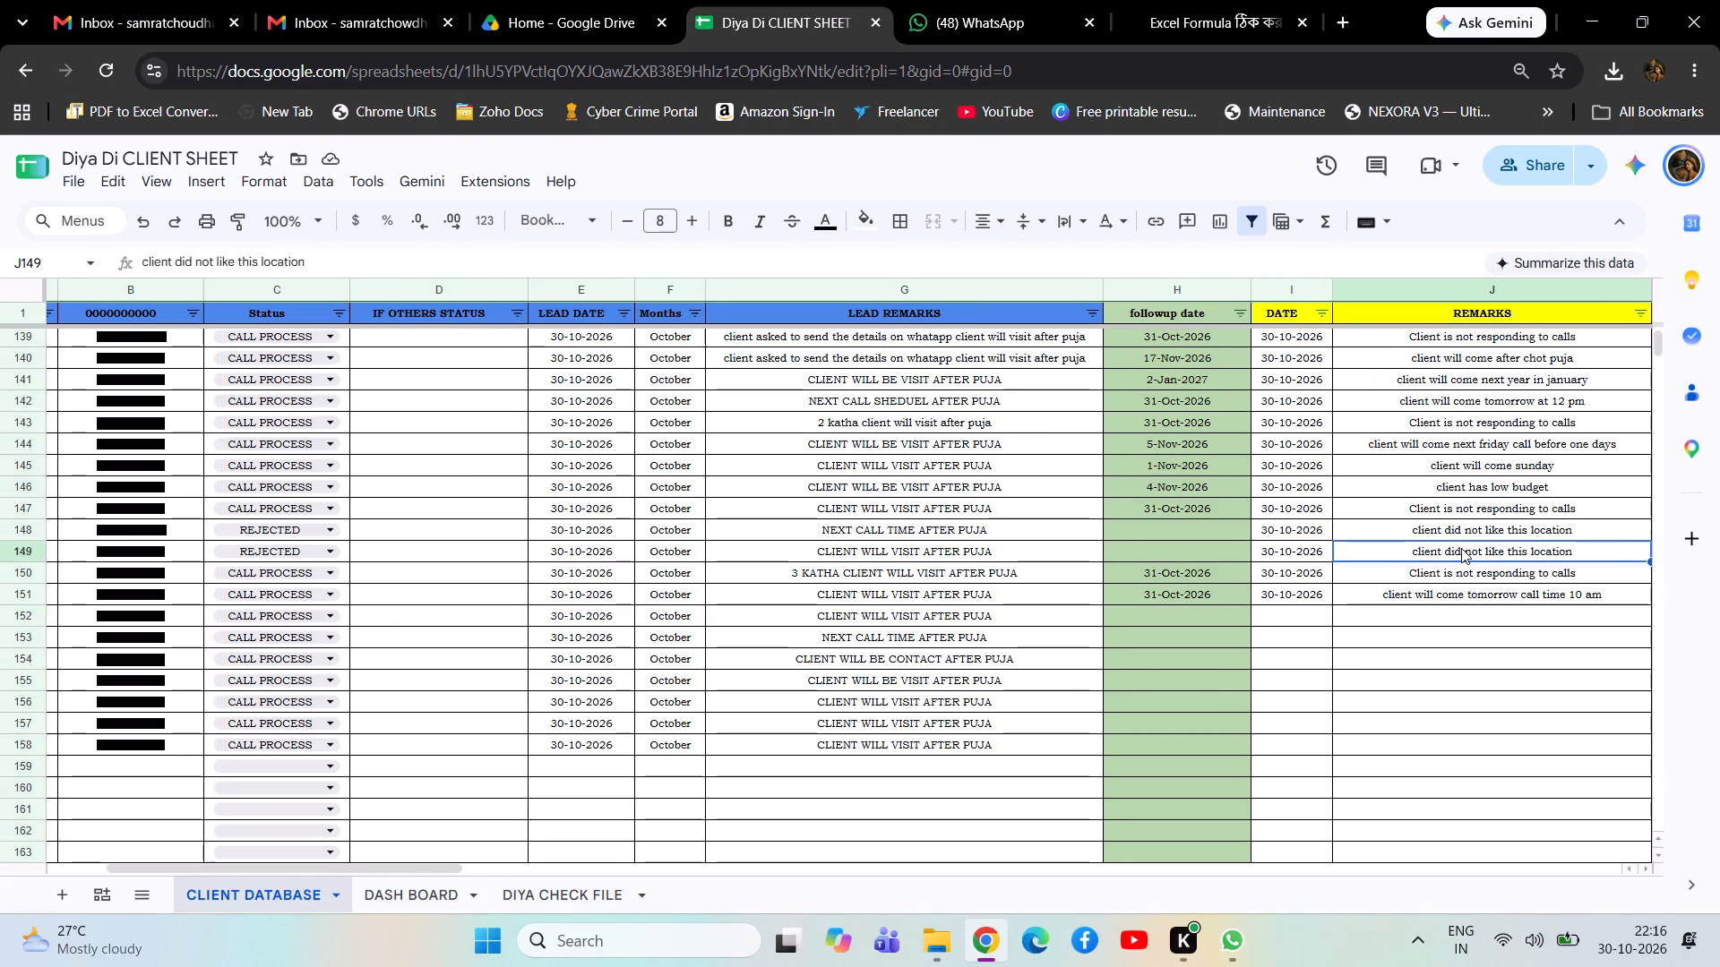
key(ctrl+c)
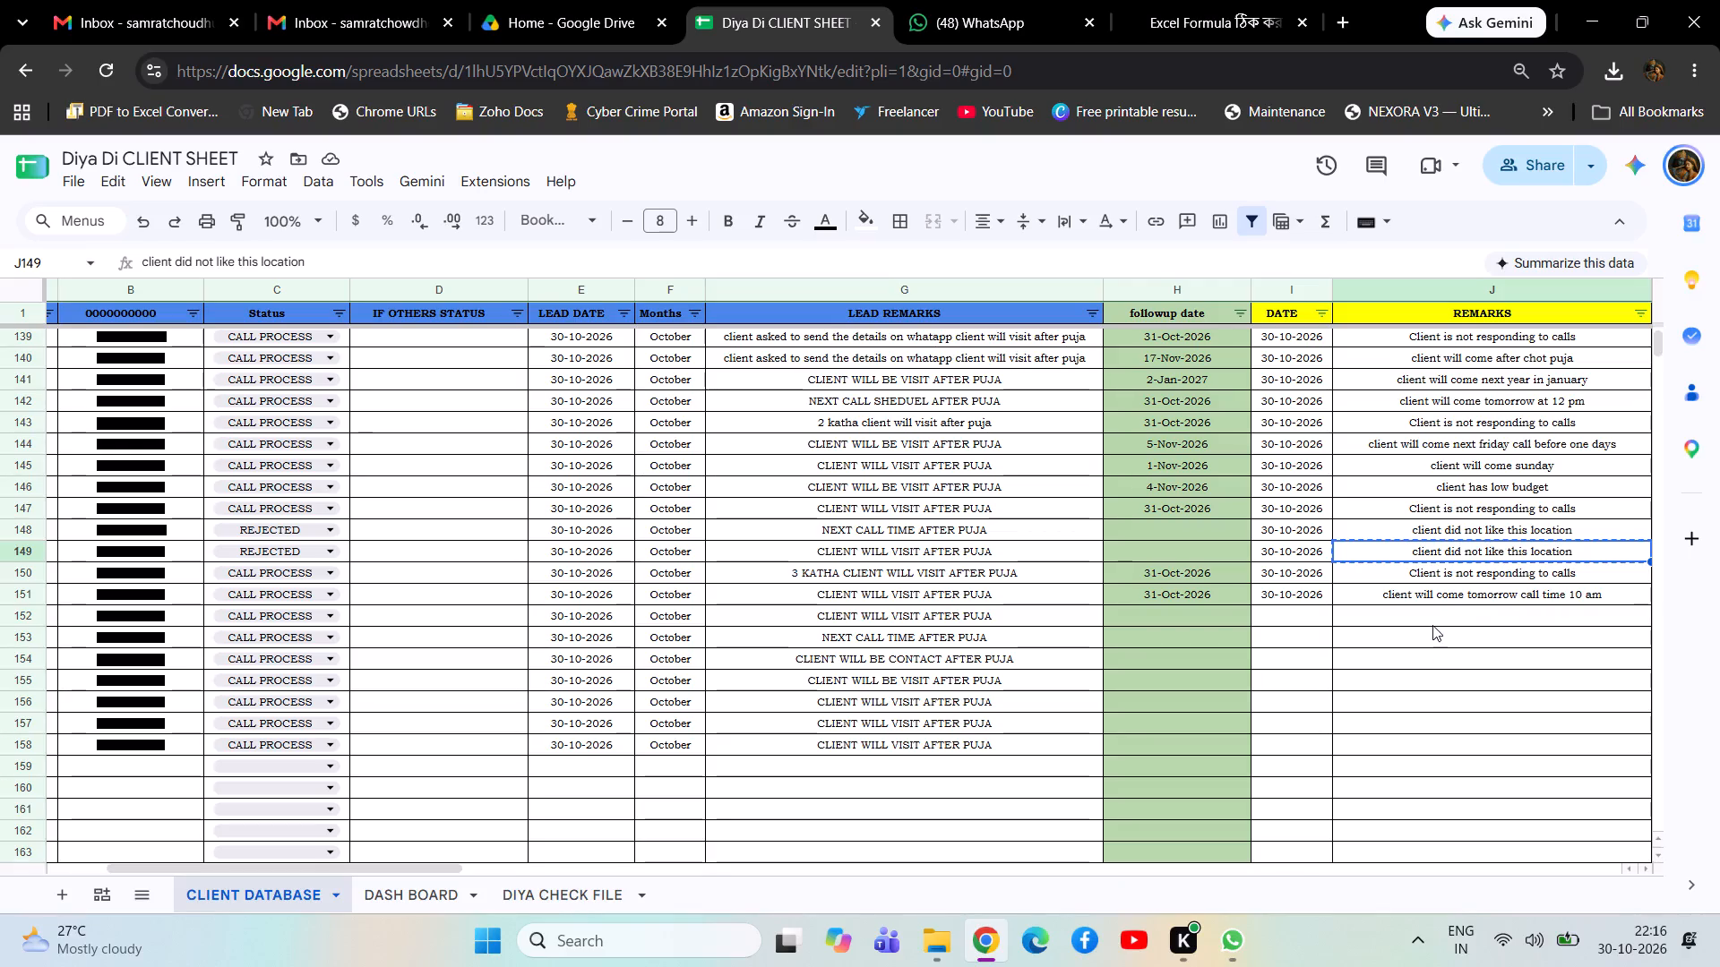
click(1442, 615)
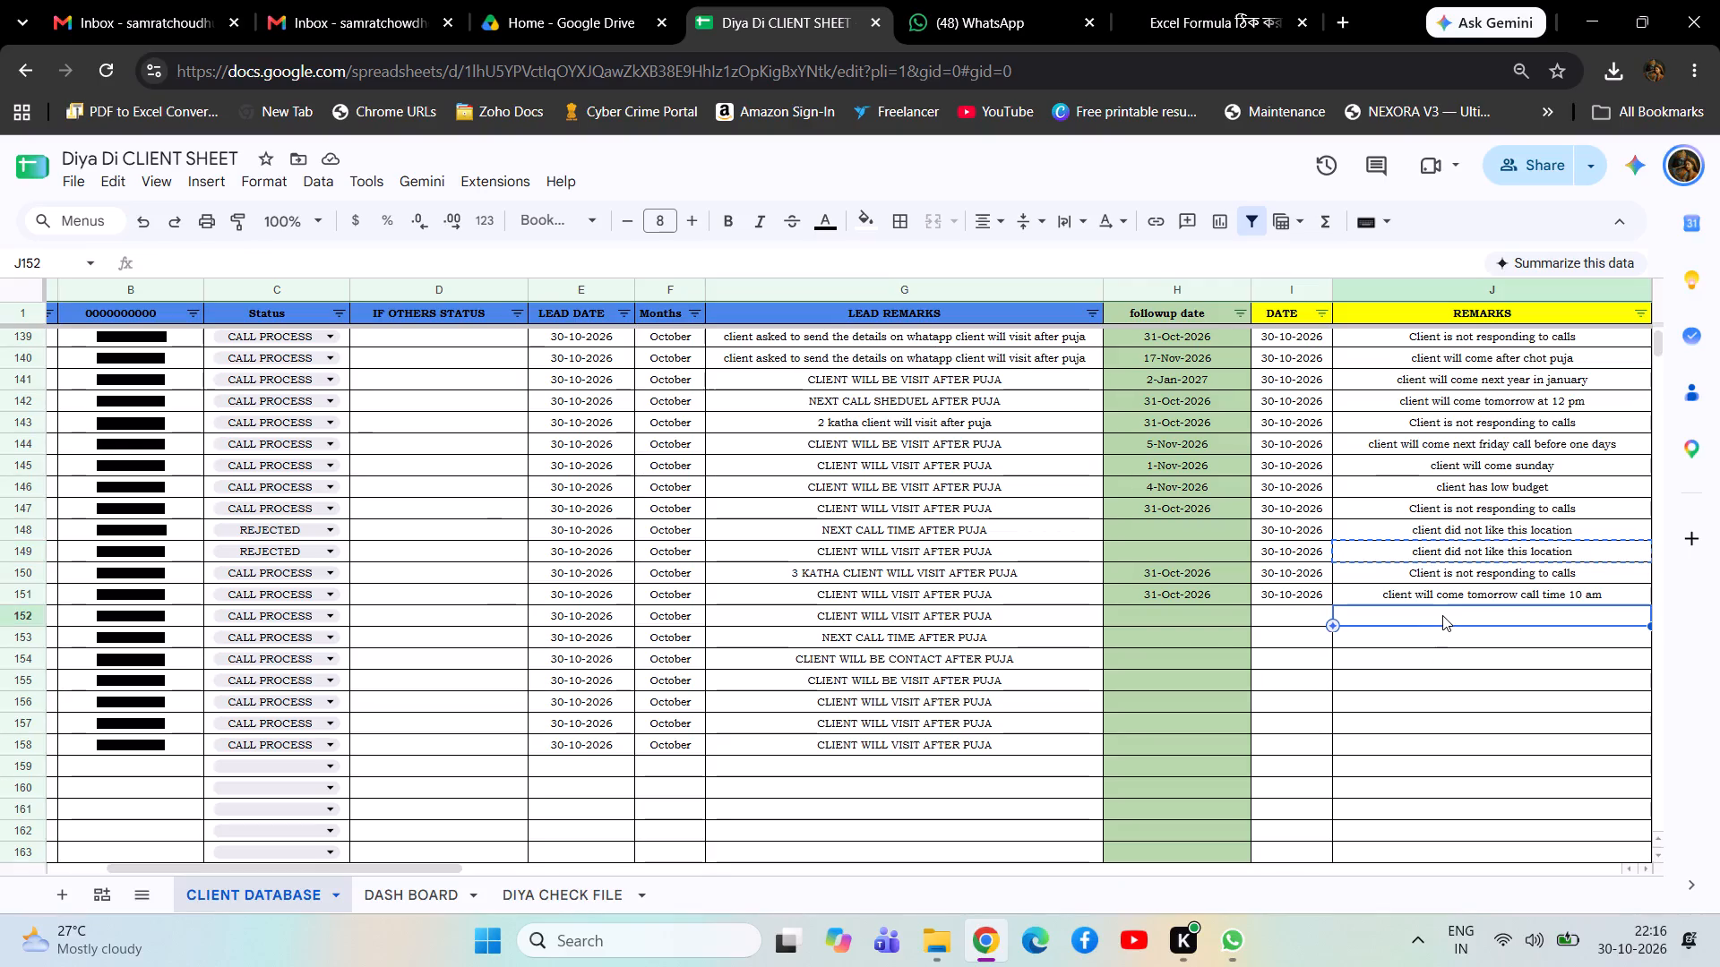
key(ctrl+v)
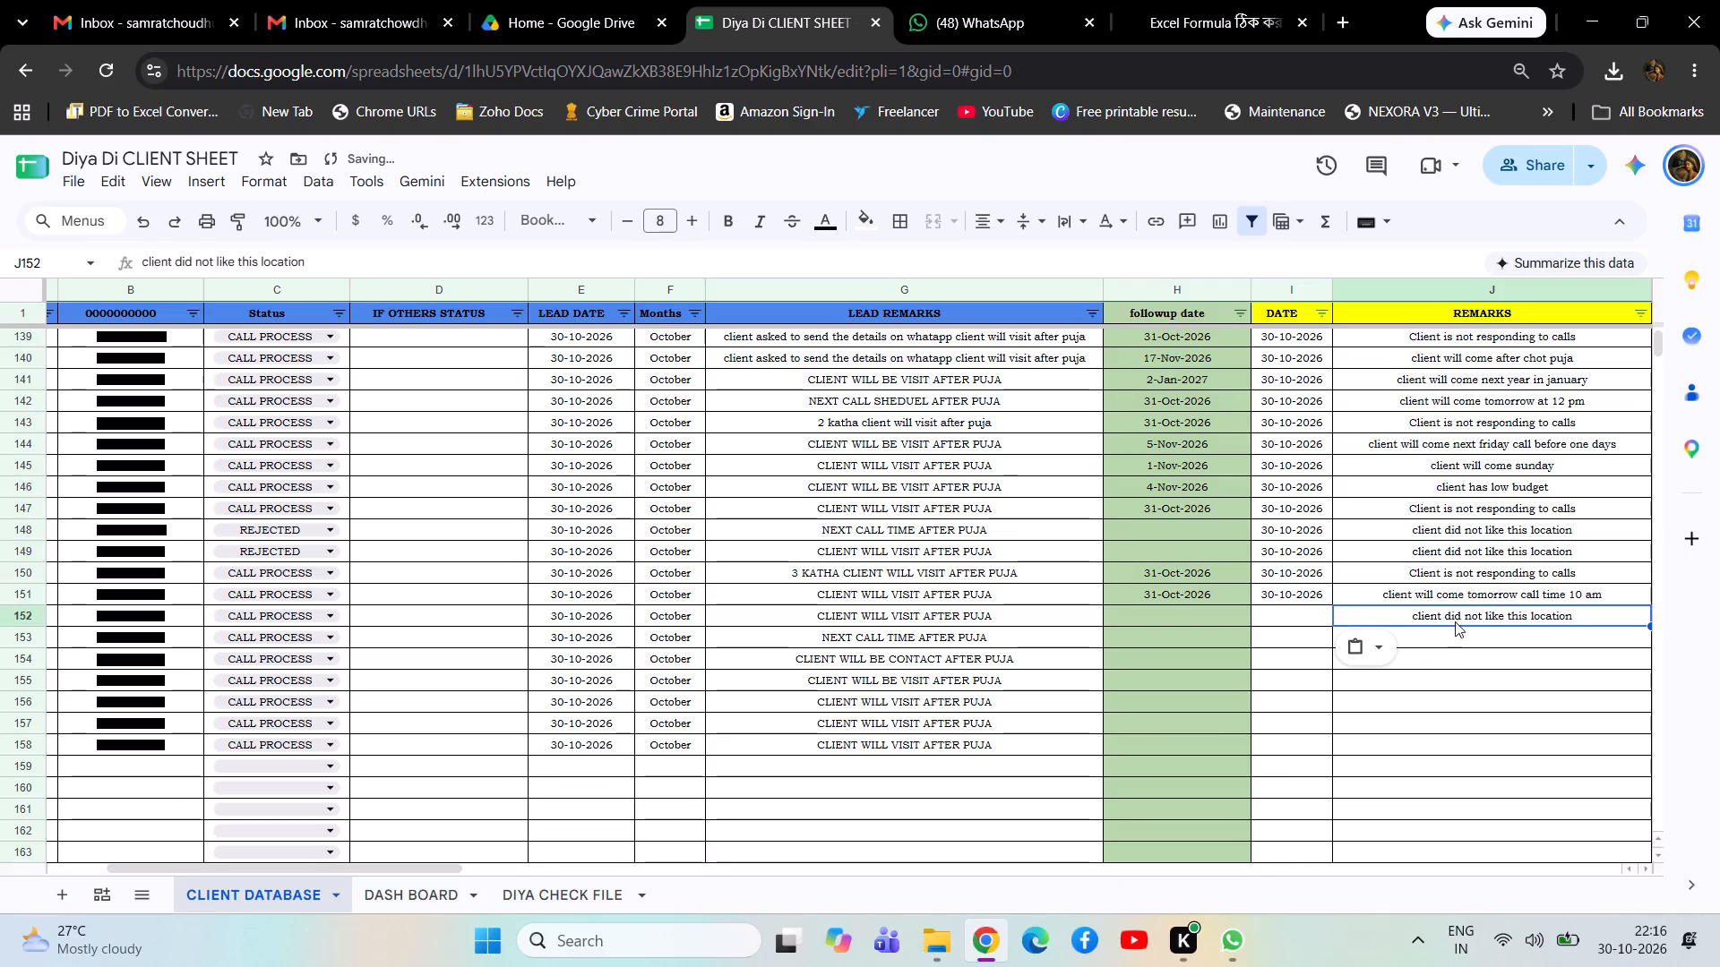
Review the lead in row 153, from its name and number across to its status, lead remarks and call columns.
click(1441, 638)
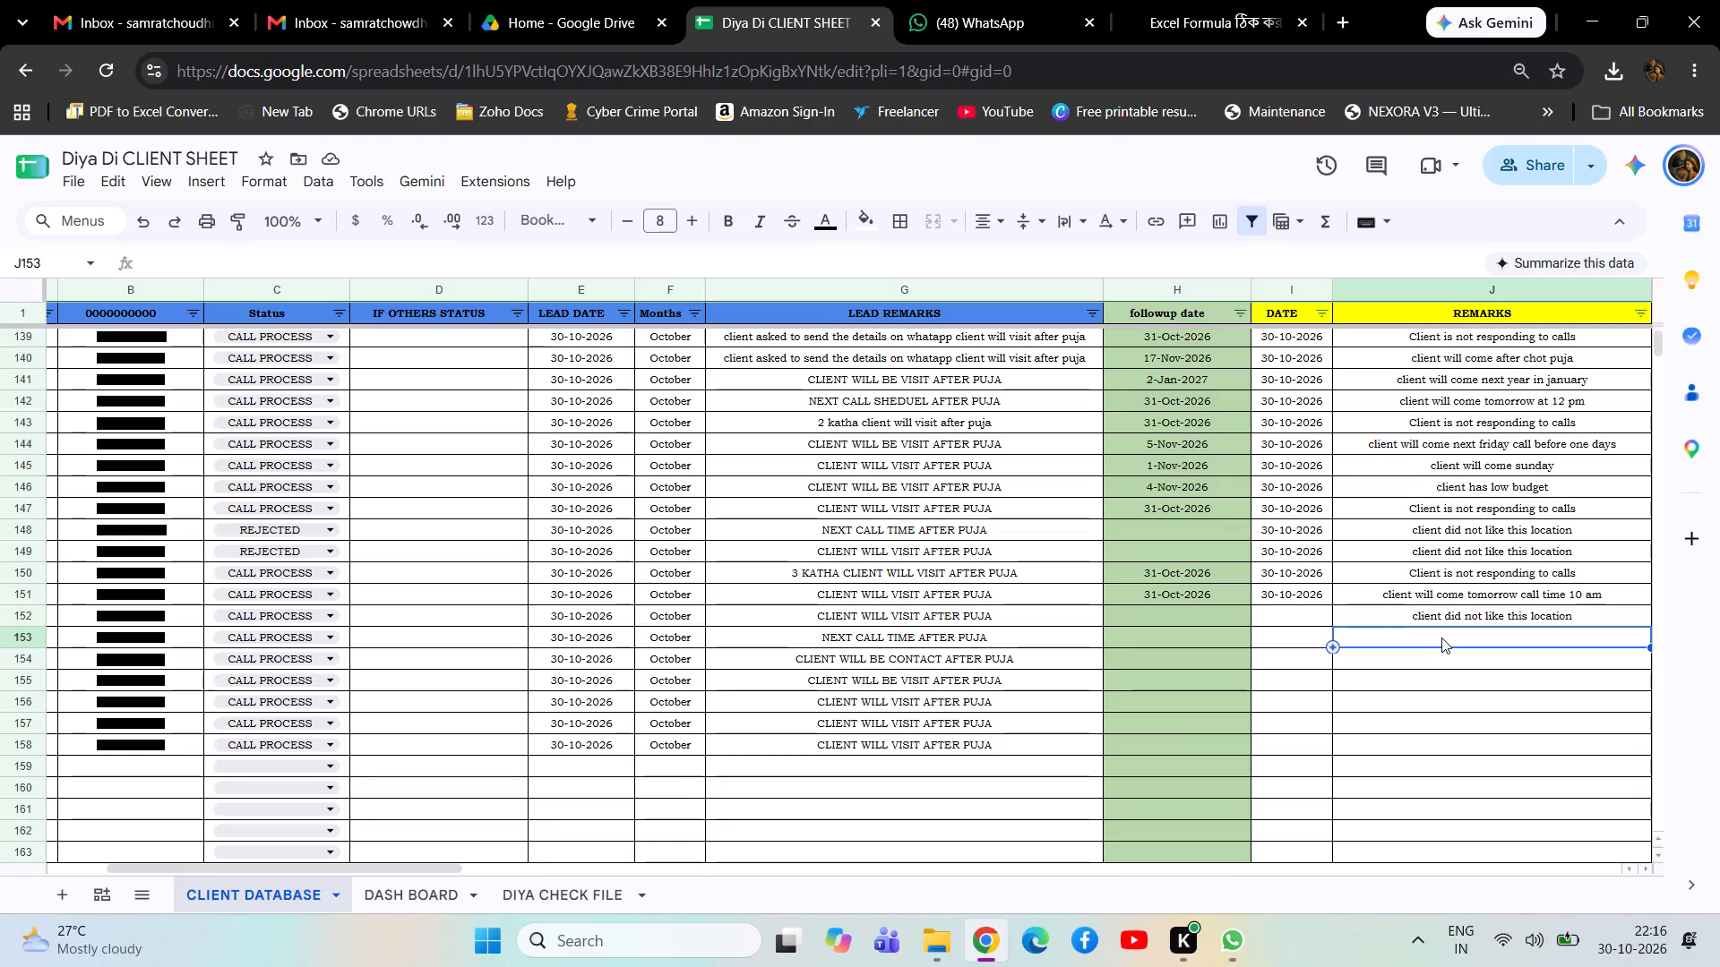
key(Left)
key(Left)
key(Left)
key(Left)
key(Left)
key(Left)
key(Left)
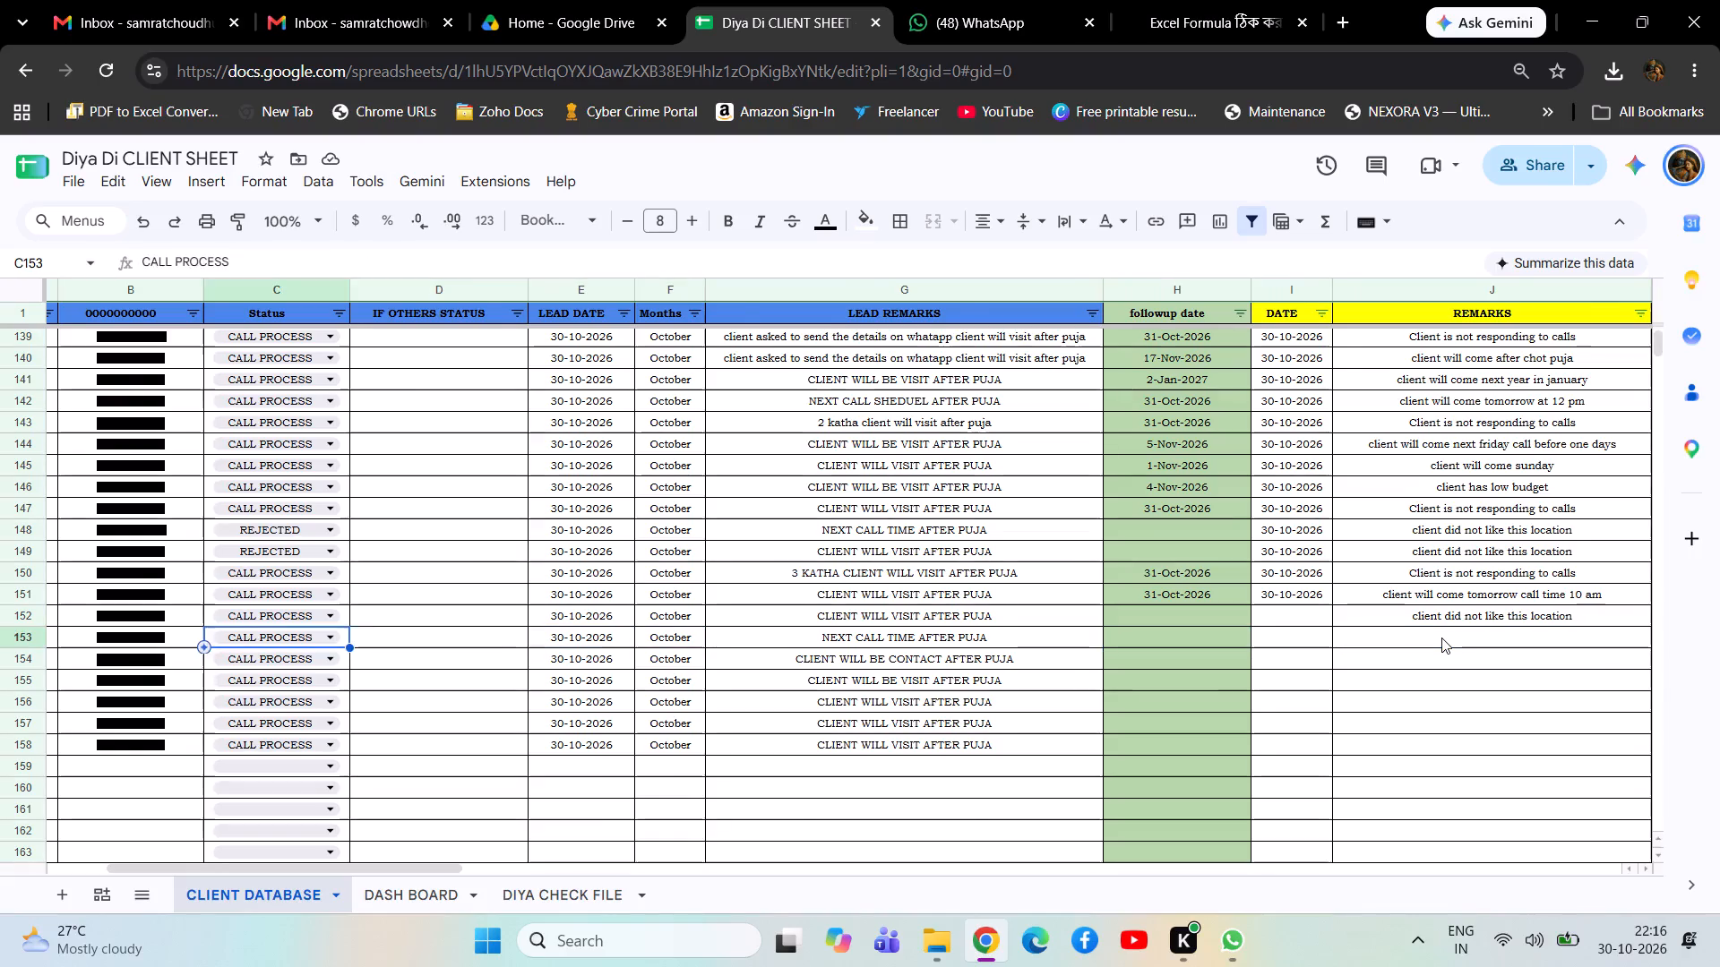
key(Left)
key(Left)
key(Left)
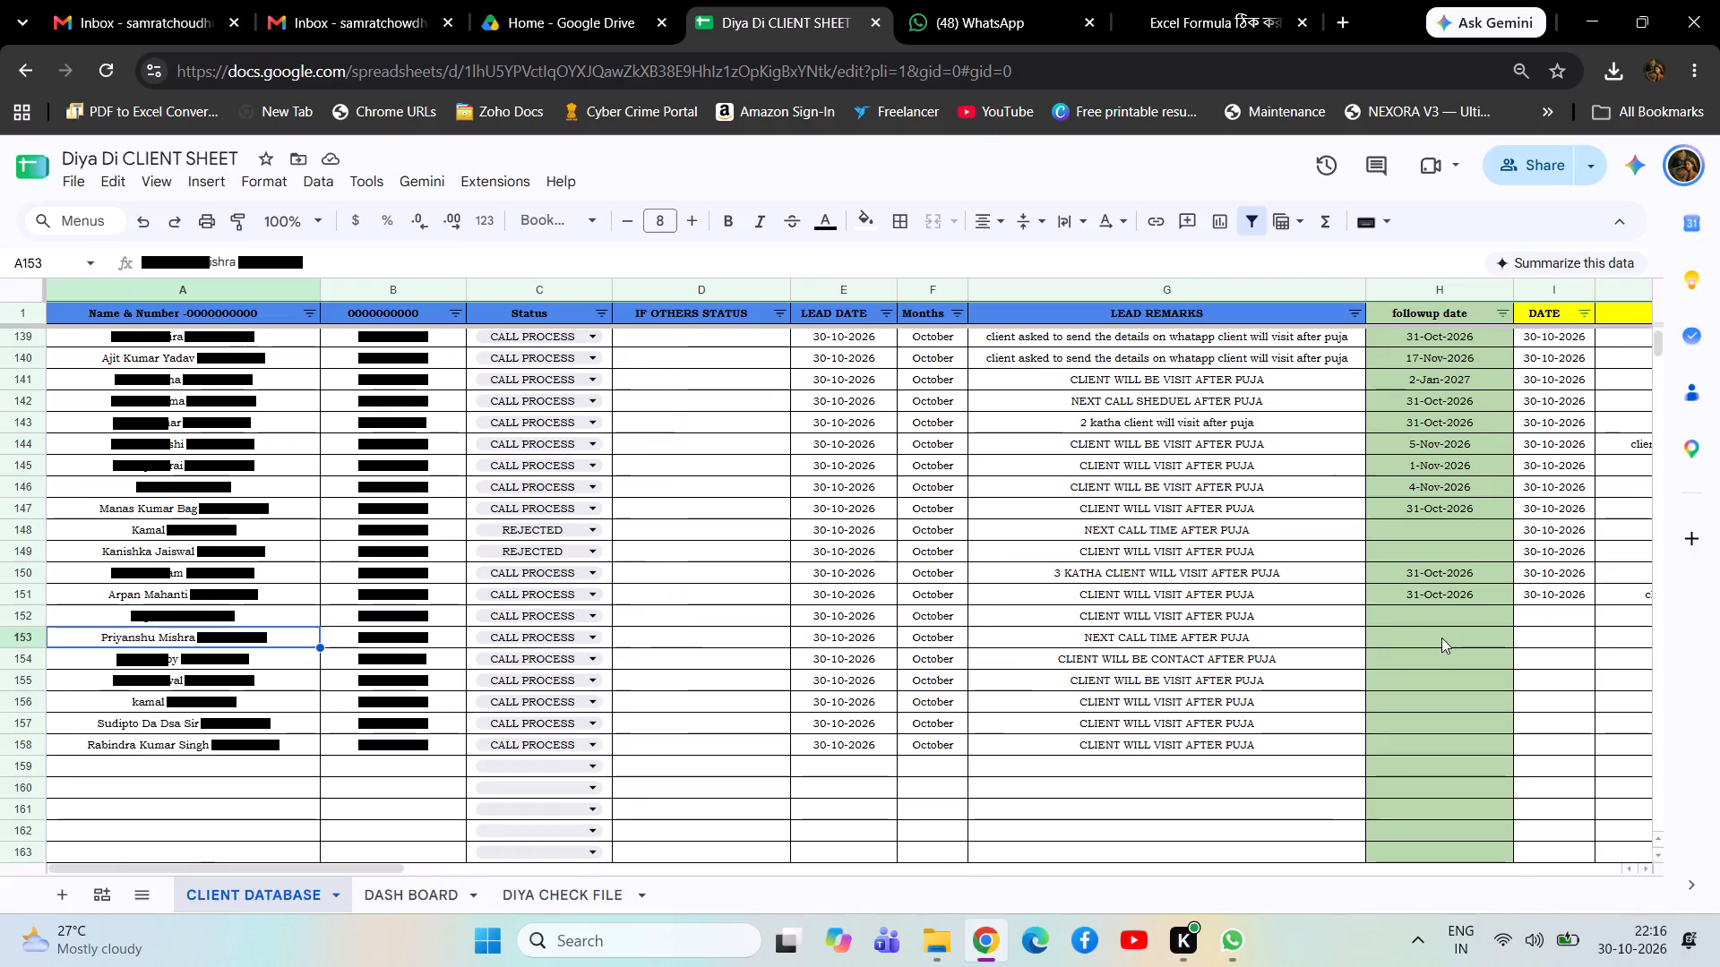
key(Right)
key(Right)
key(Right)
key(Right)
key(Right)
key(Right)
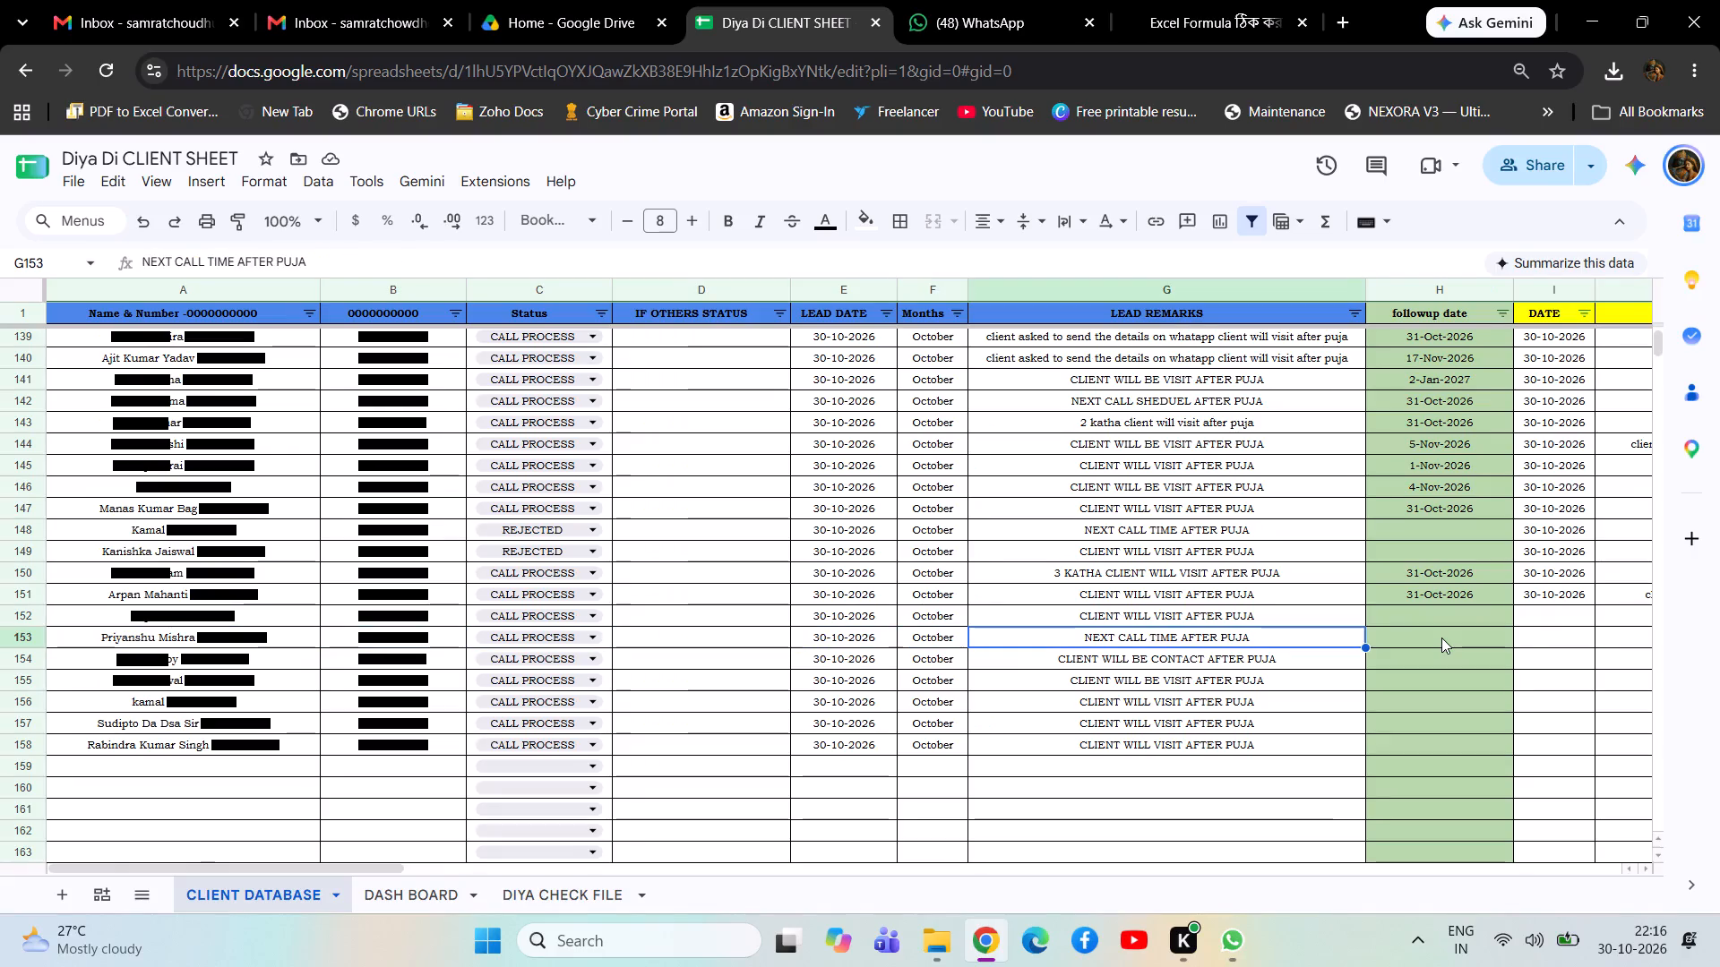
key(Right)
key(Right)
key(Right)
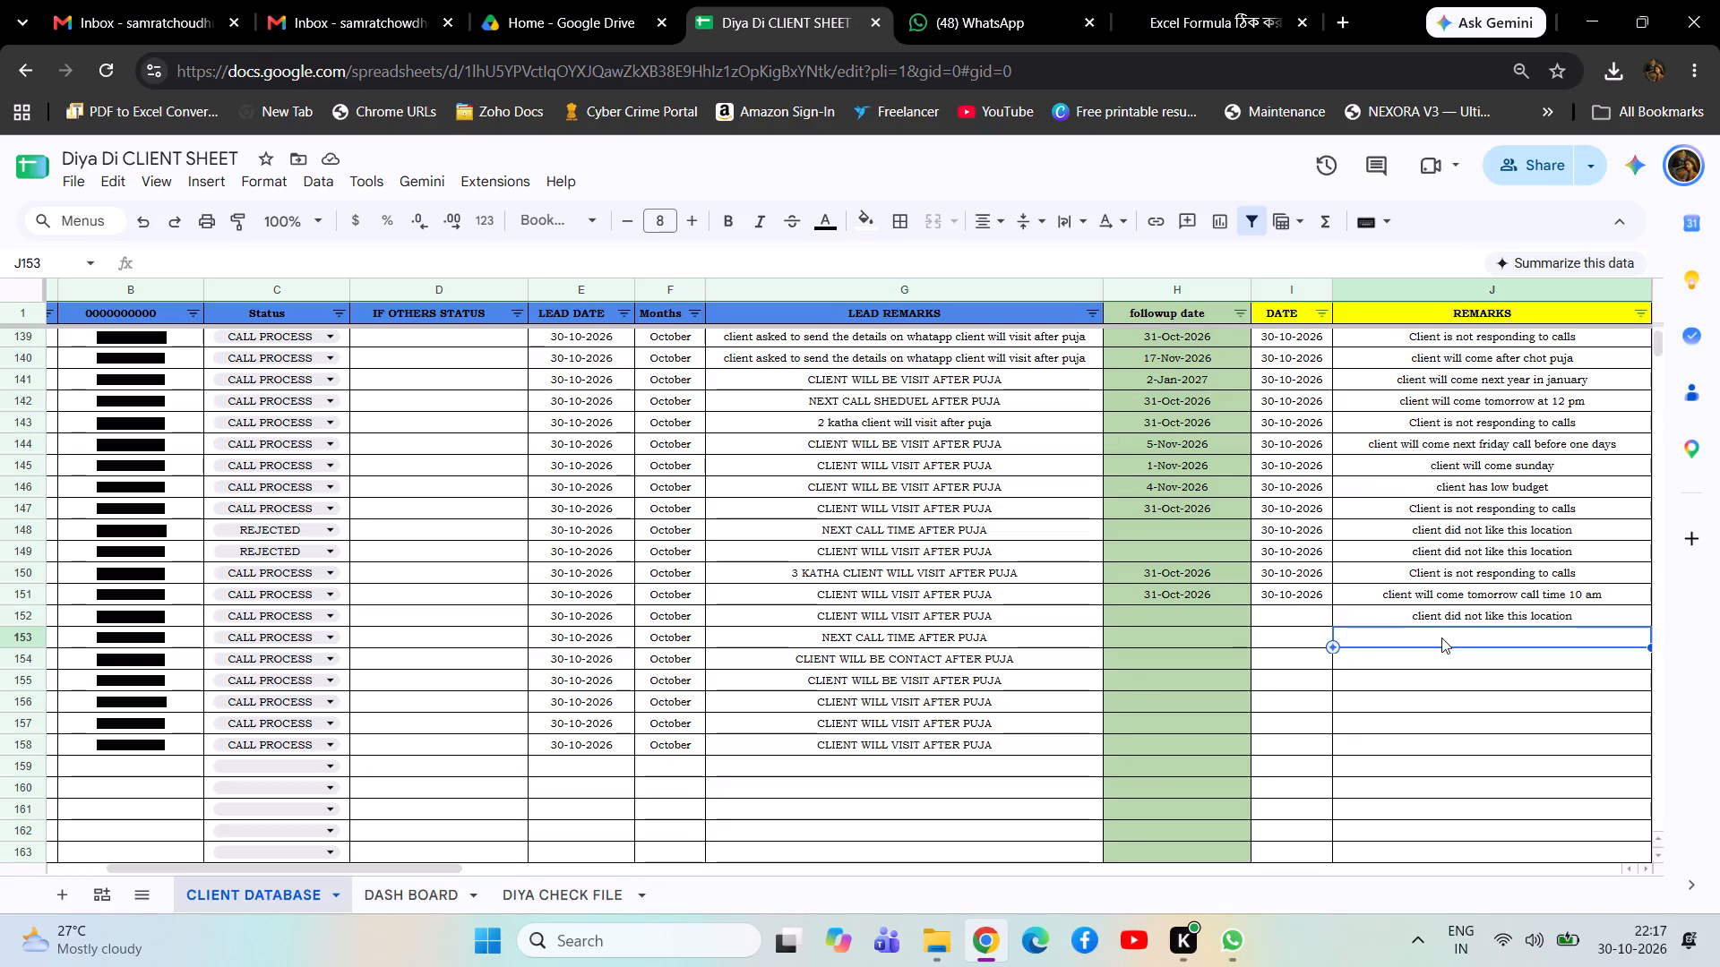
Copy the earlier remark "client will callback 2nd nov" from J134 into the REMARKS cell J153.
key(Up)
key(Up)
key(Up)
key(Up)
key(Up)
key(Up)
key(Up)
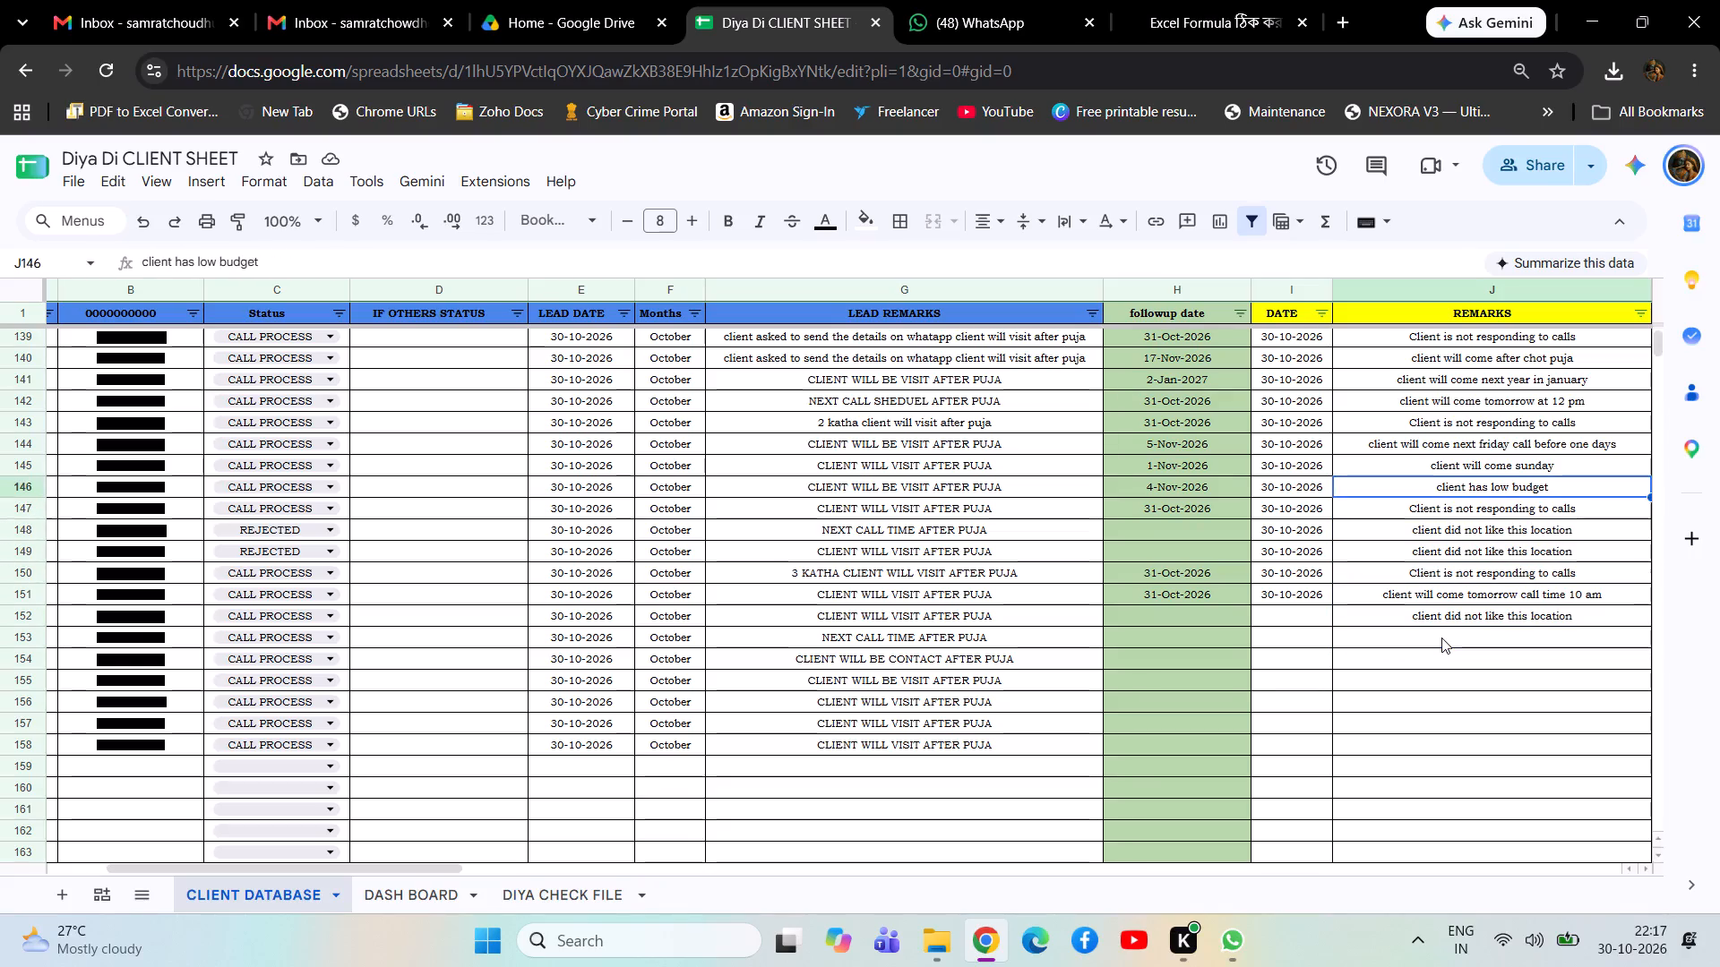
key(Up)
key(Up)
key(Up)
key(Up)
key(Up)
key(Up)
key(Up)
key(Up)
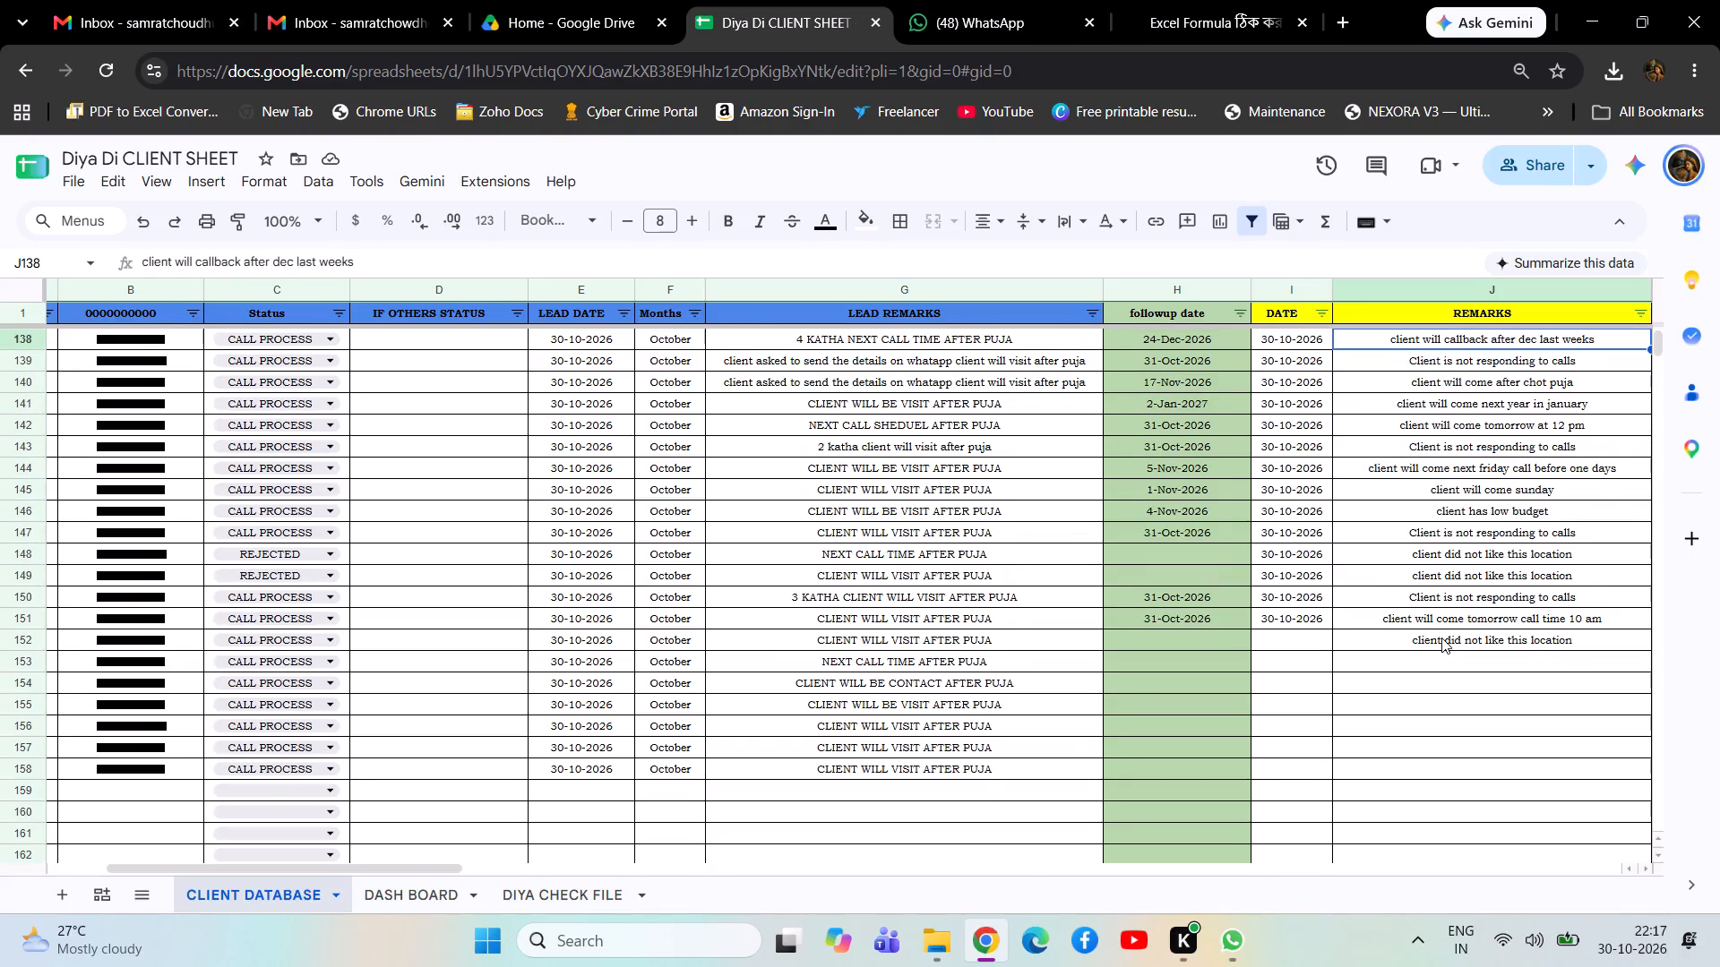
key(Up)
key(Up)
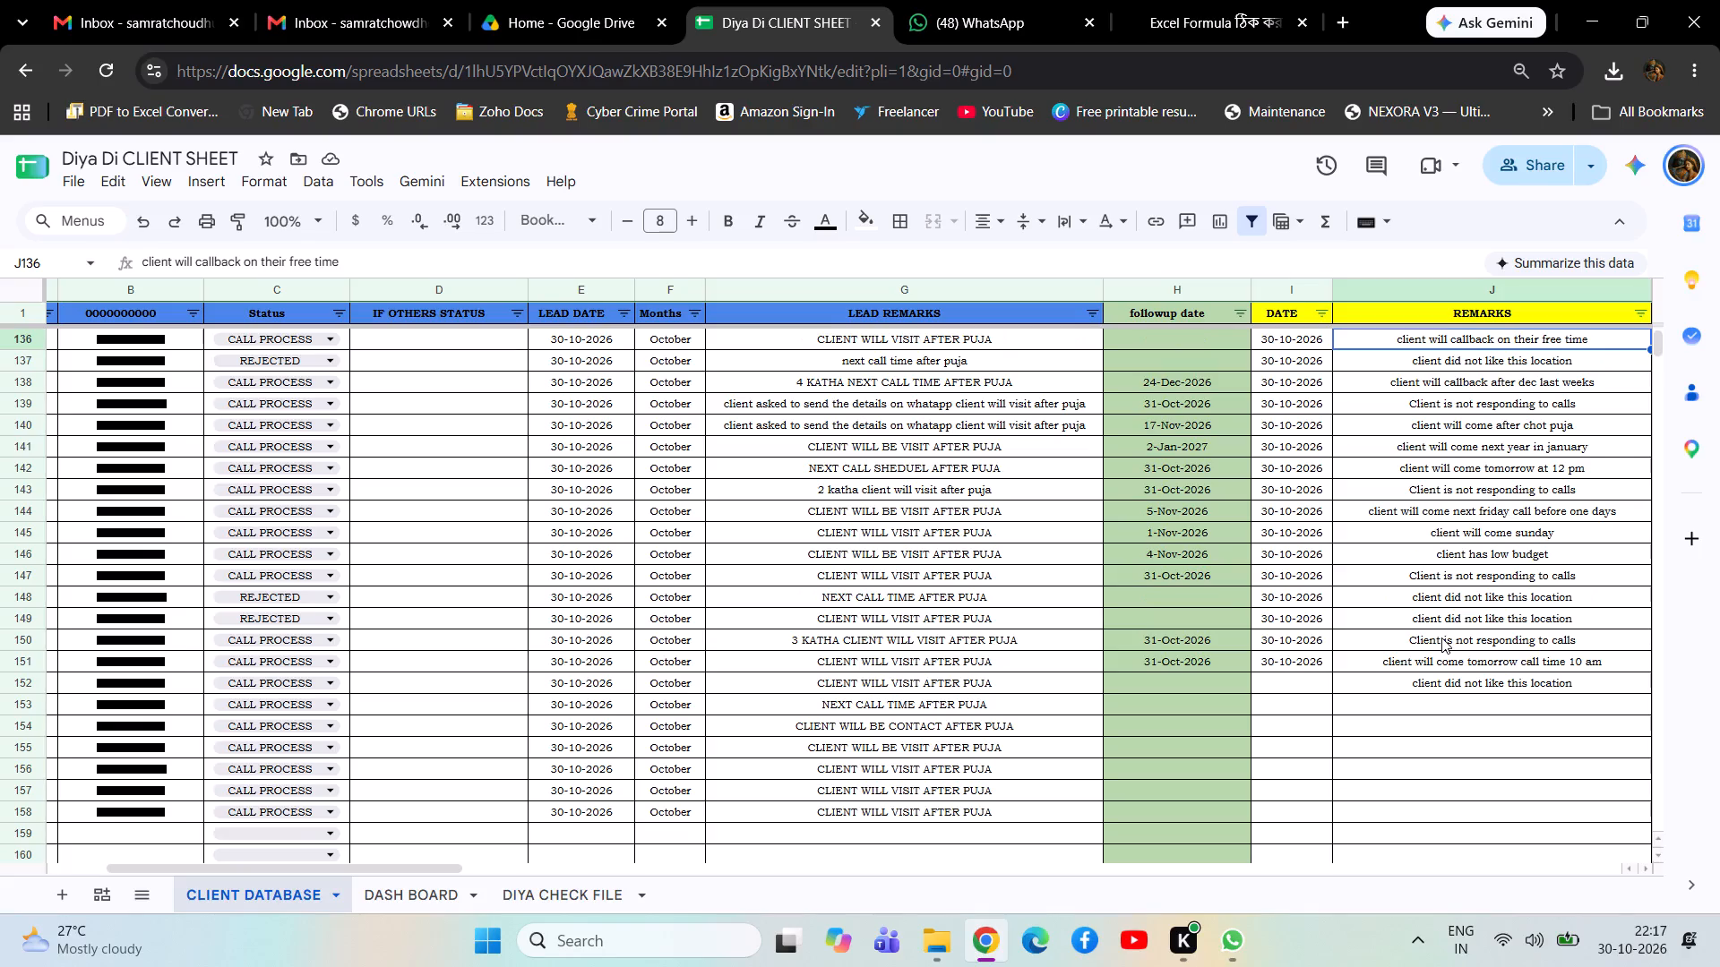
key(Up)
key(Up)
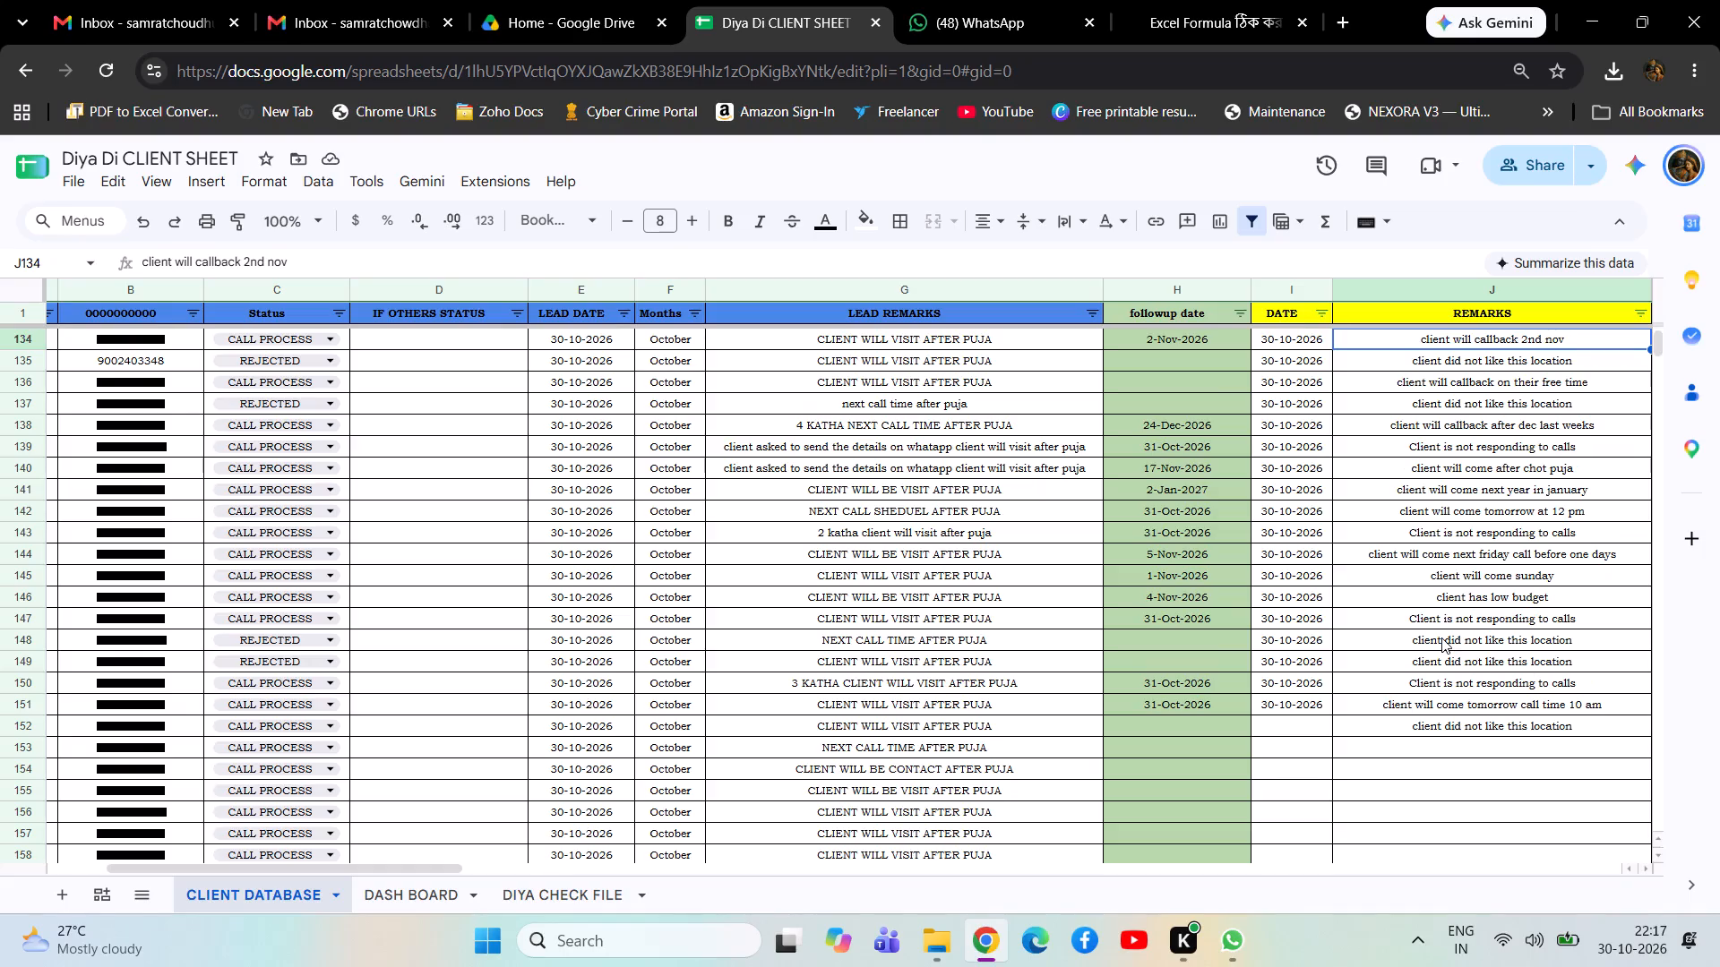
key(ctrl+c)
key(Down)
key(Down)
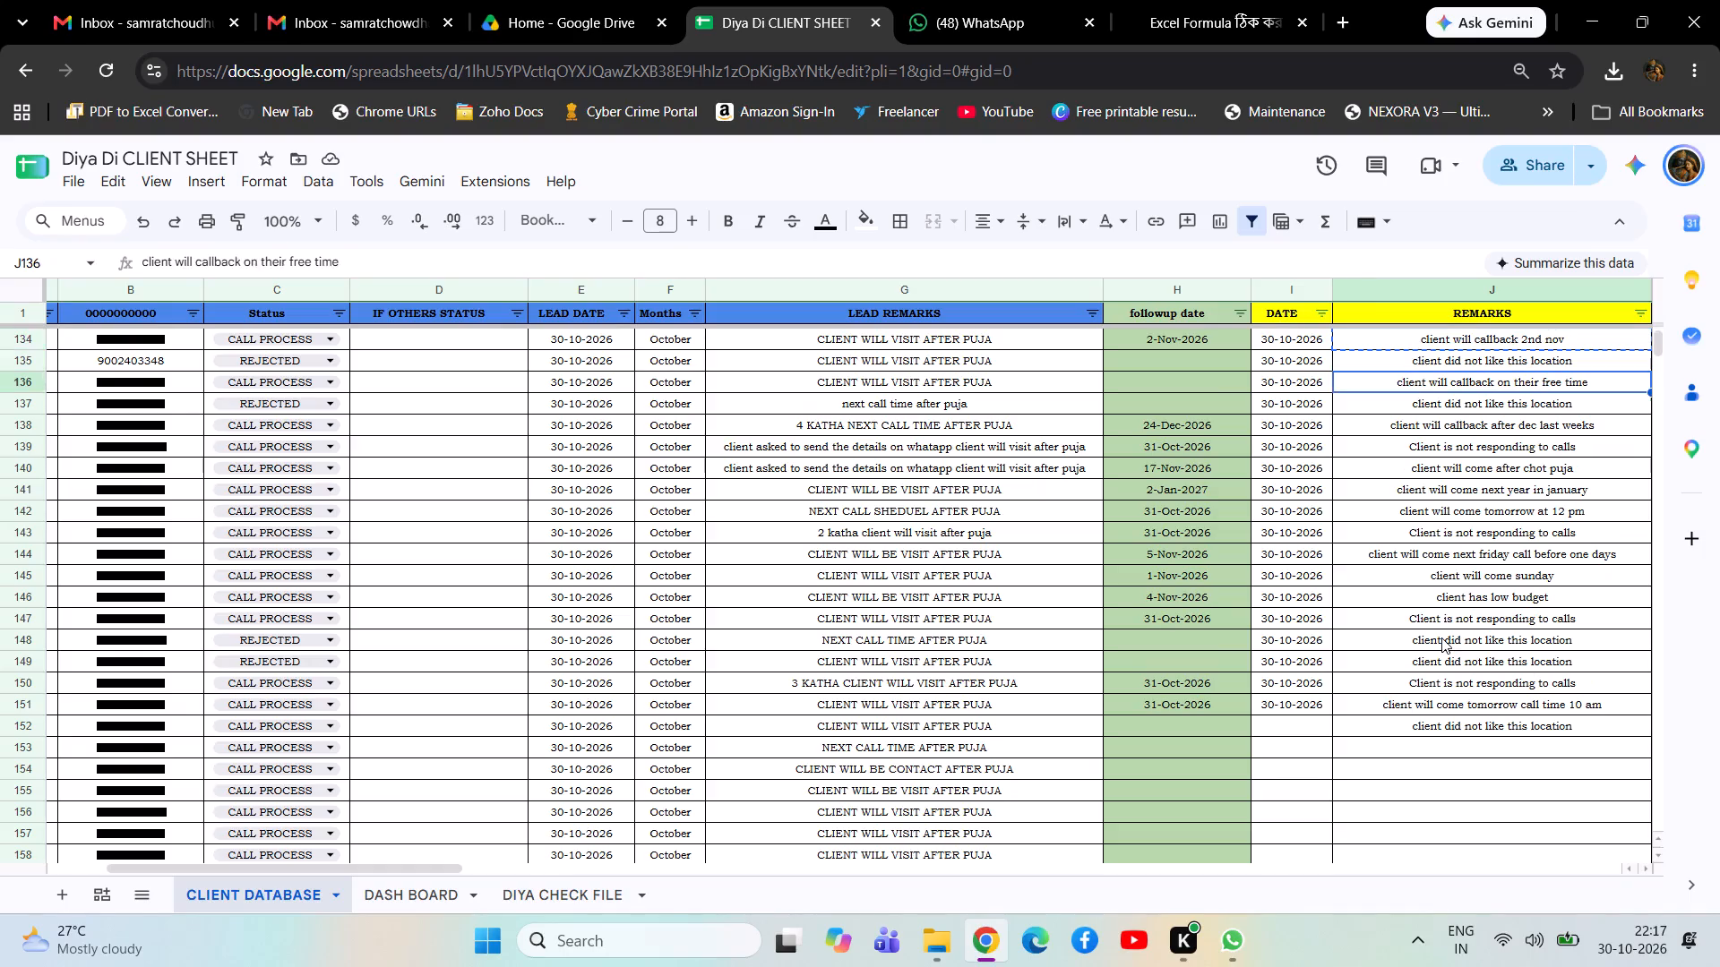
key(Down)
key(Down)
key(Down)
key(Down)
key(Down)
key(Down)
key(Down)
key(Down)
key(Down)
key(Down)
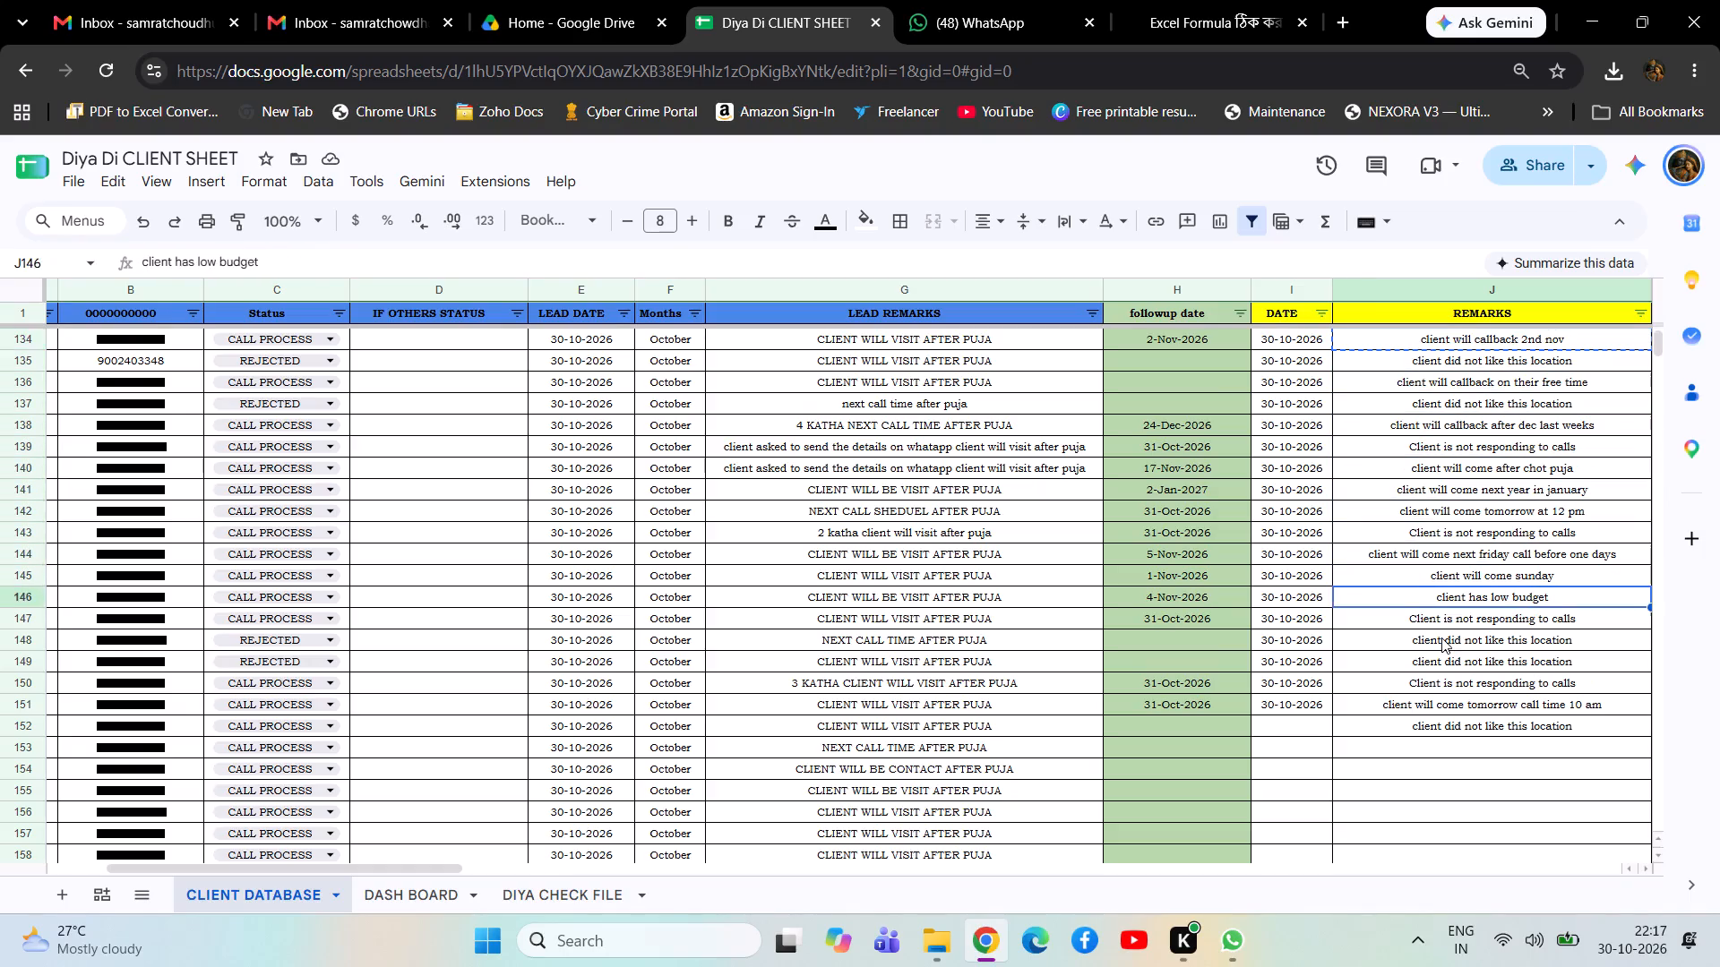
key(Down)
key(Down)
key(Down)
key(Down)
key(Down)
key(Down)
key(Down)
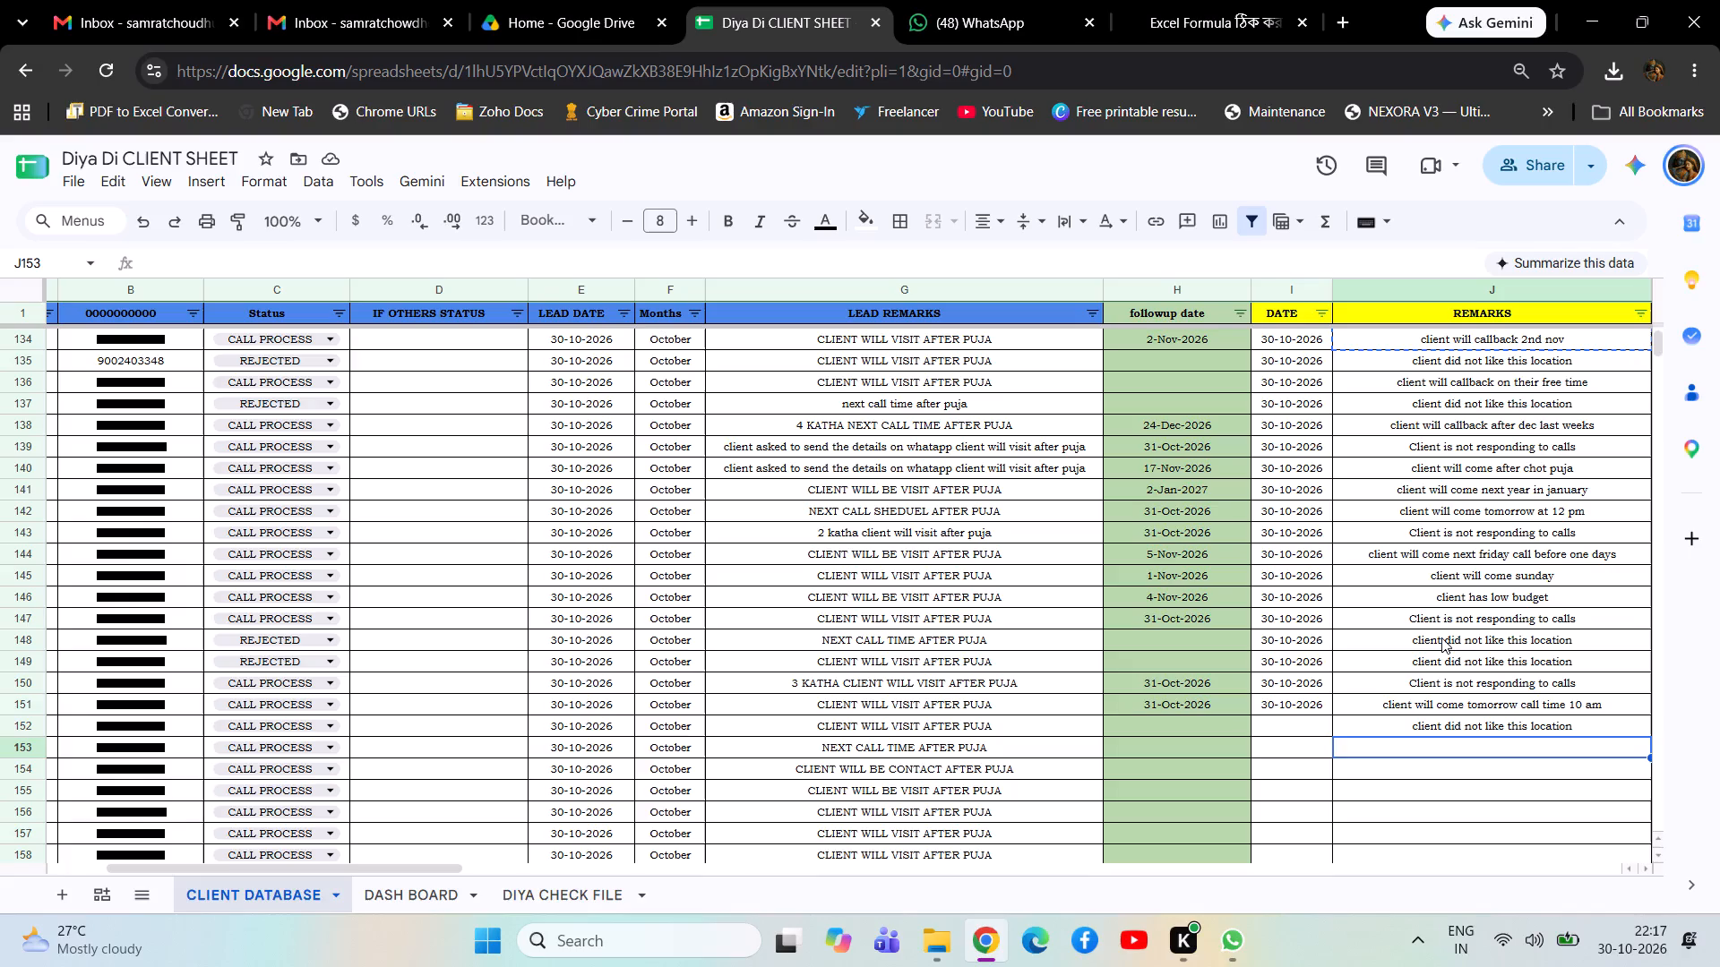
key(ctrl+v)
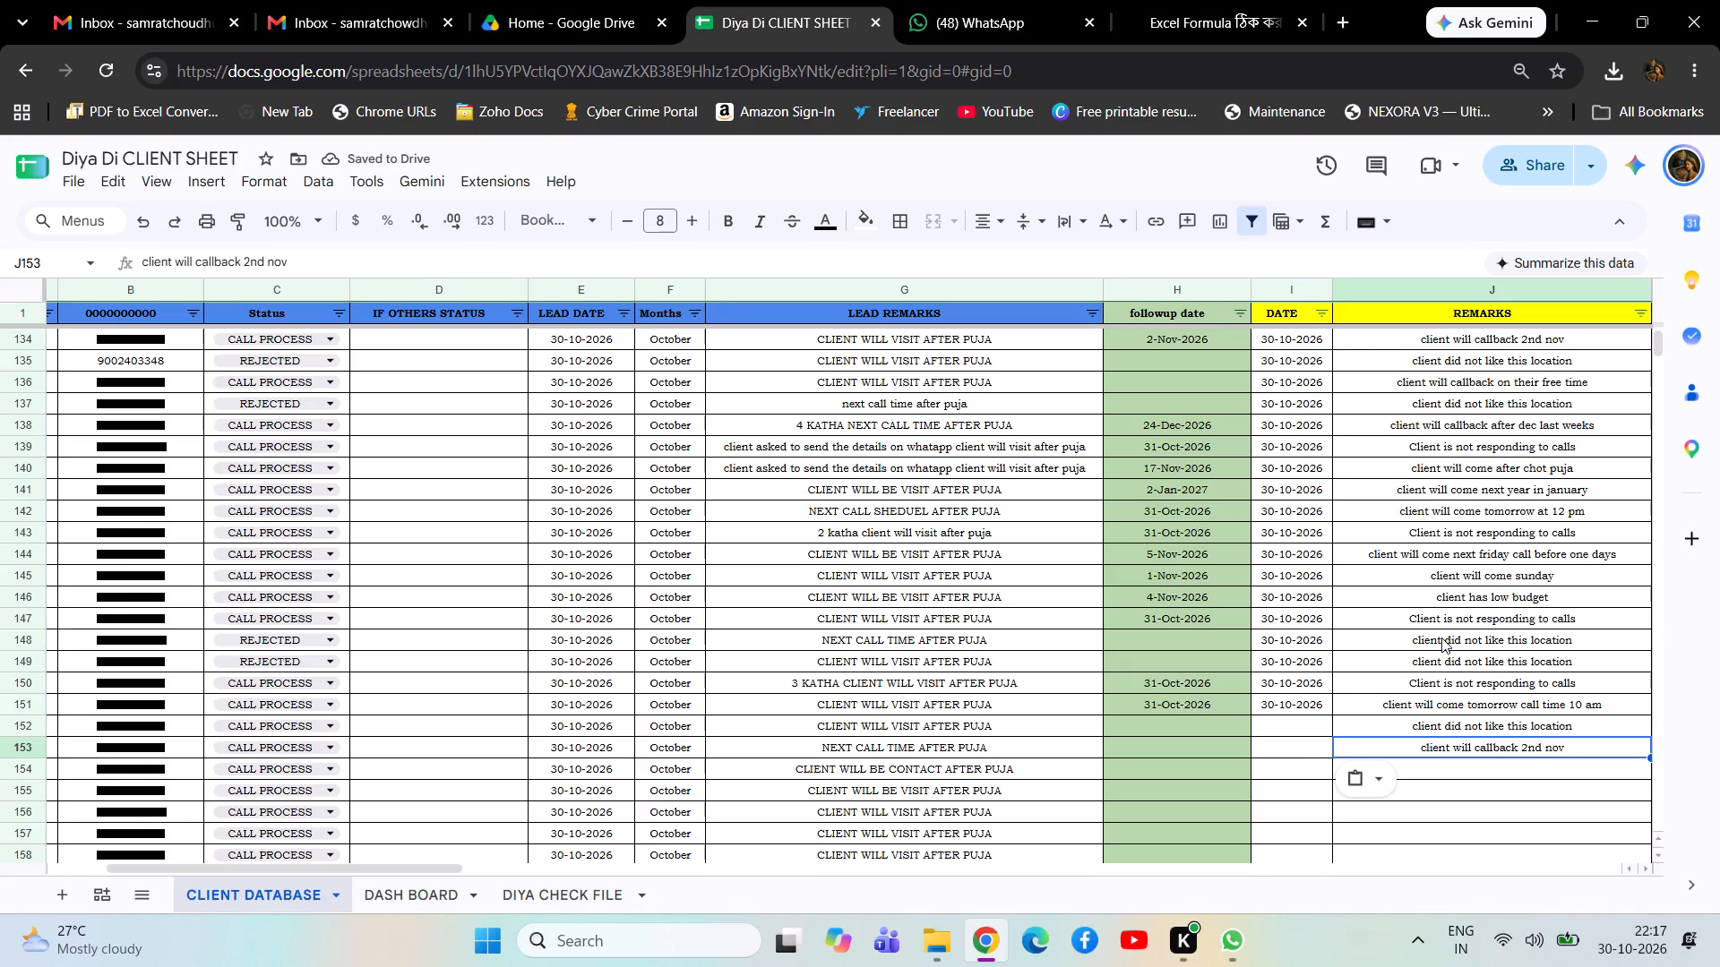
Reword the remark in J153 to "client will callback december 2nd week".
key(Left)
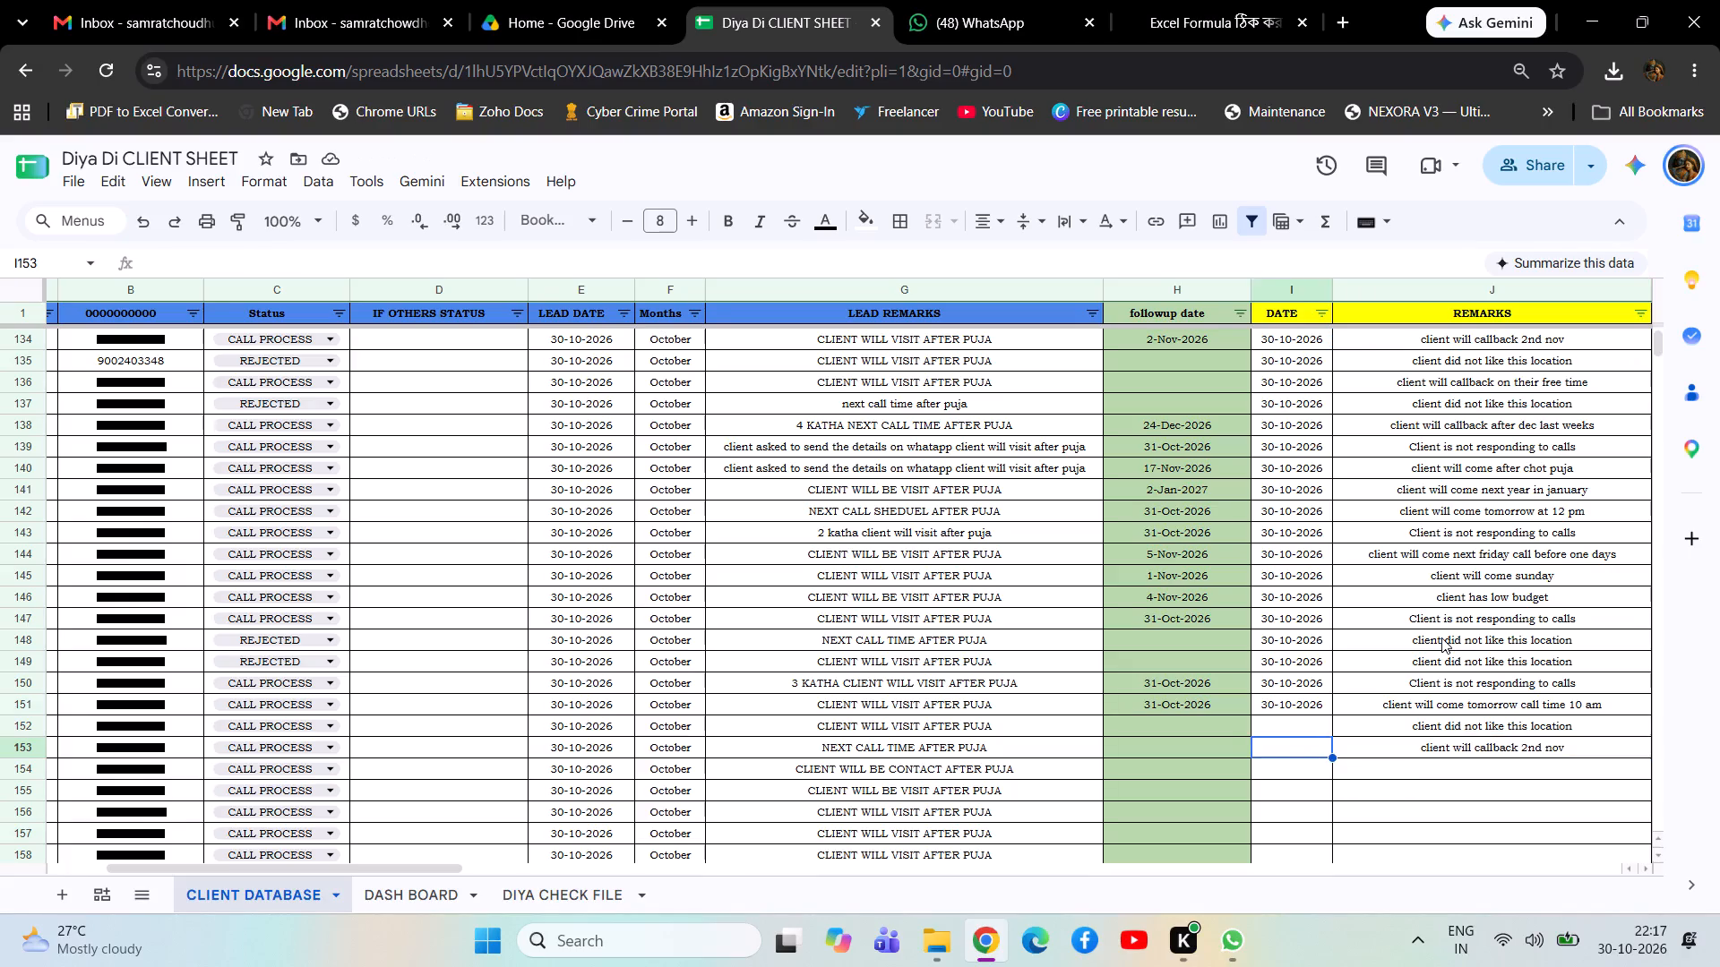
key(Left)
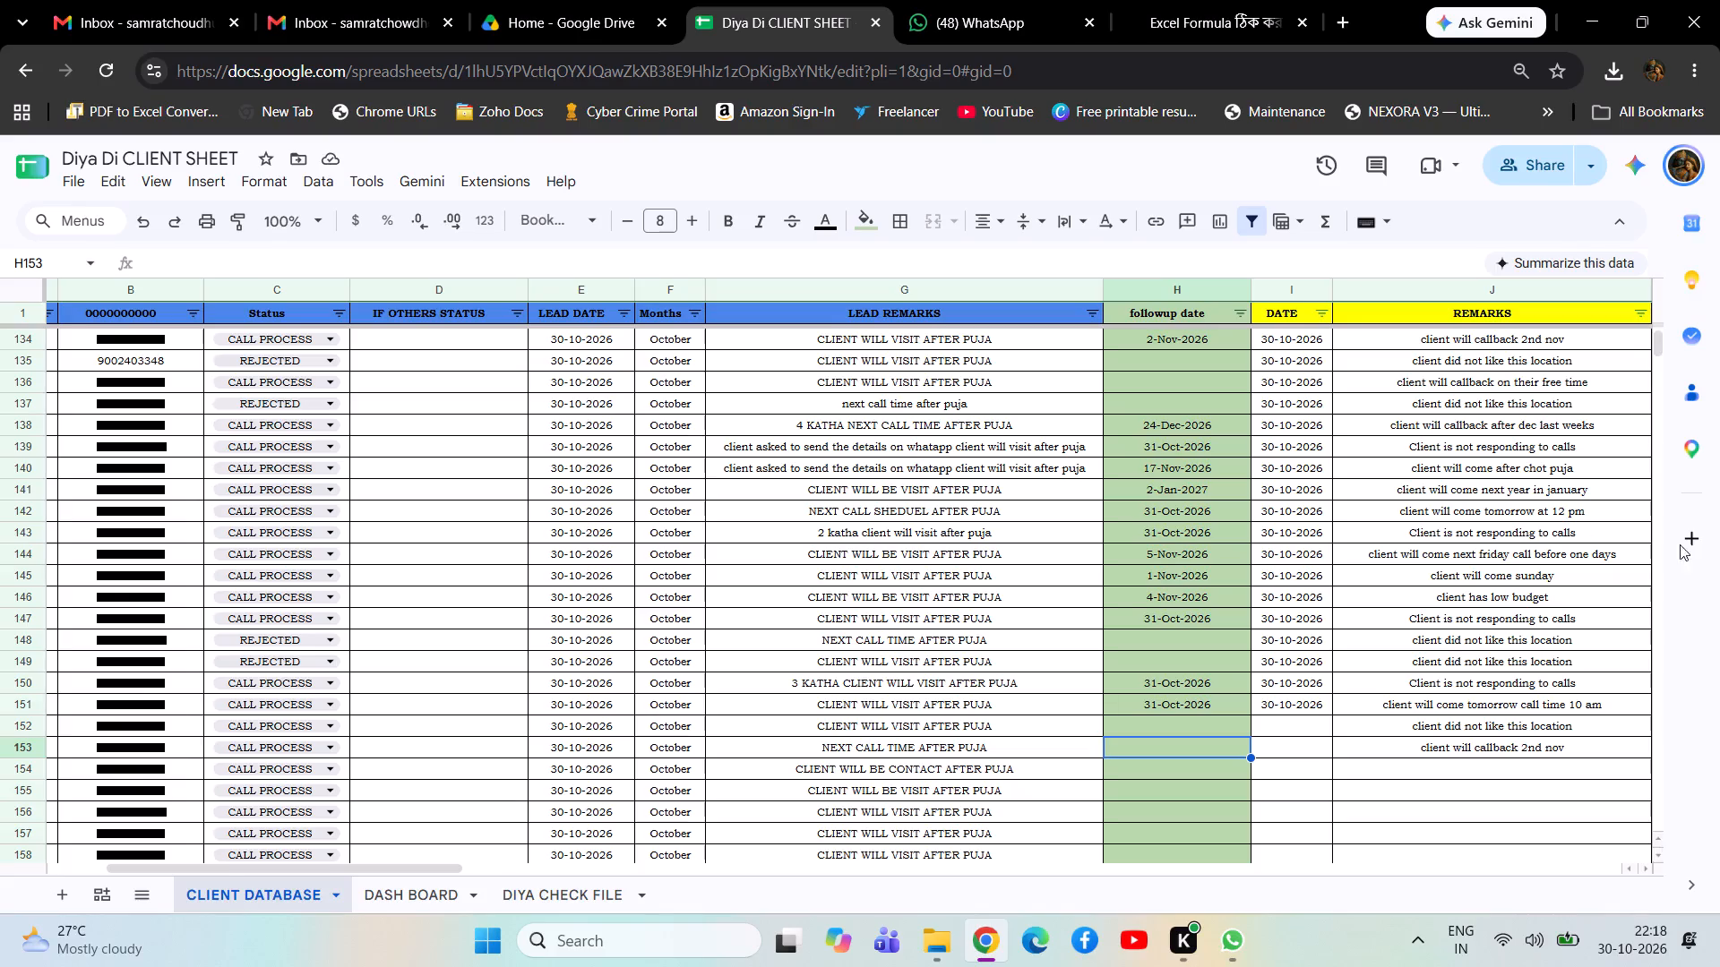
double_click(1574, 756)
click(1574, 756)
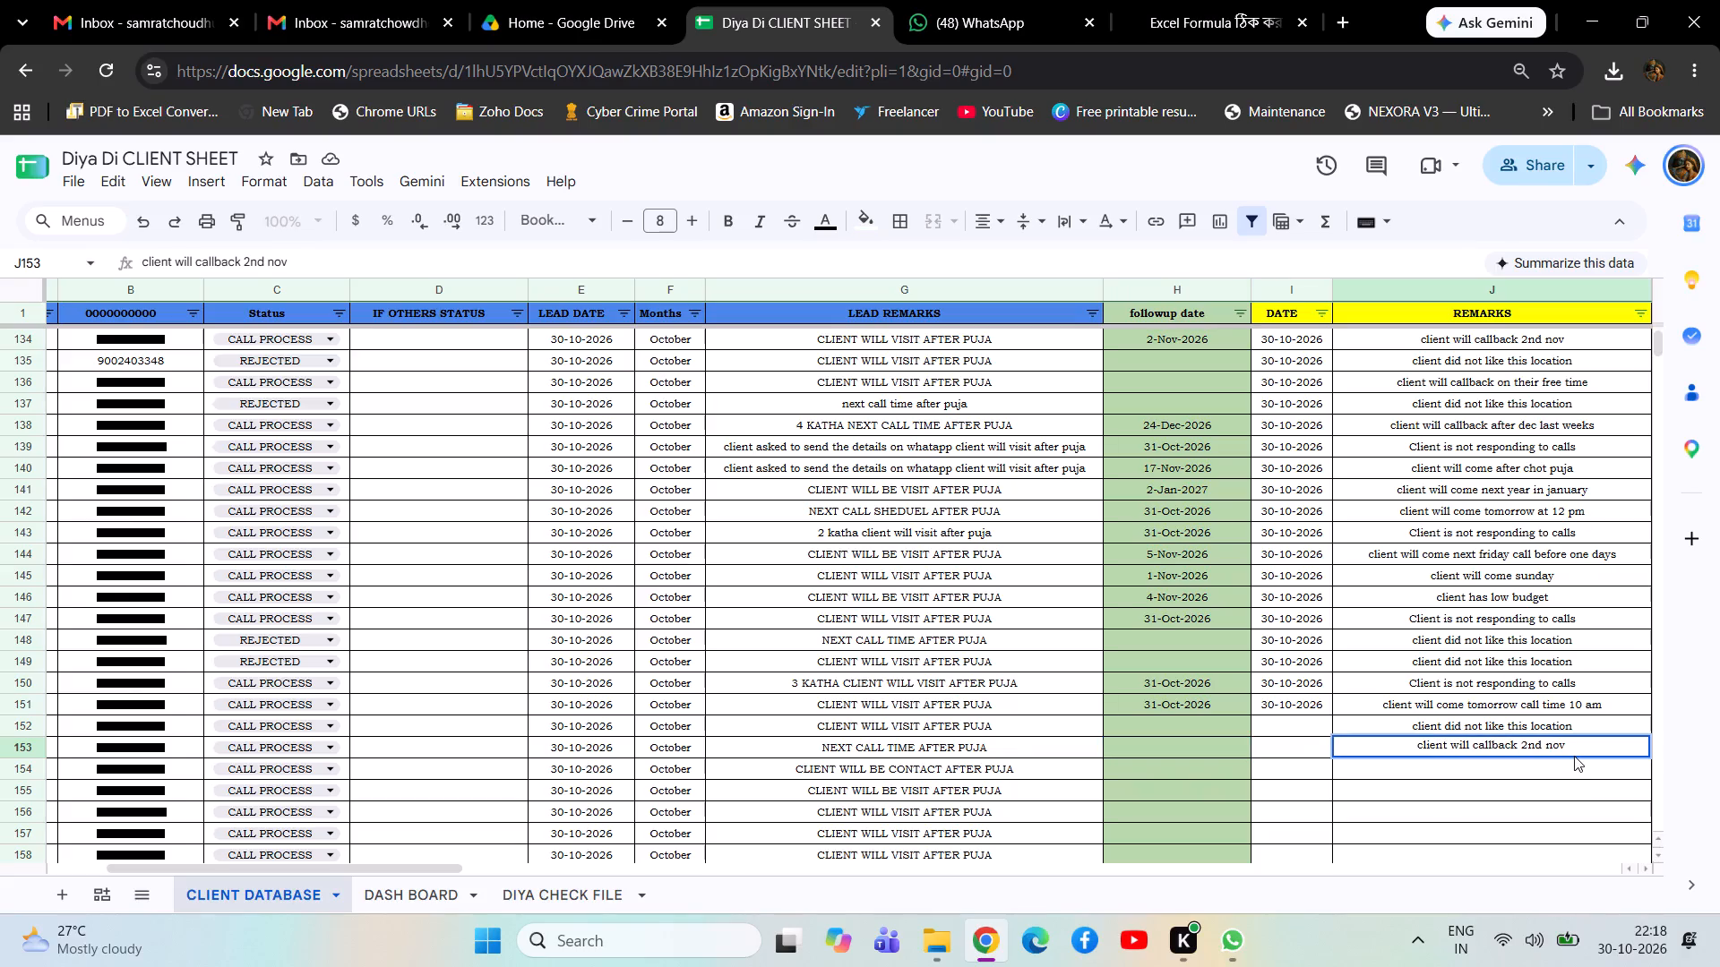
click(1584, 743)
key(BackSpace)
key(BackSpace)
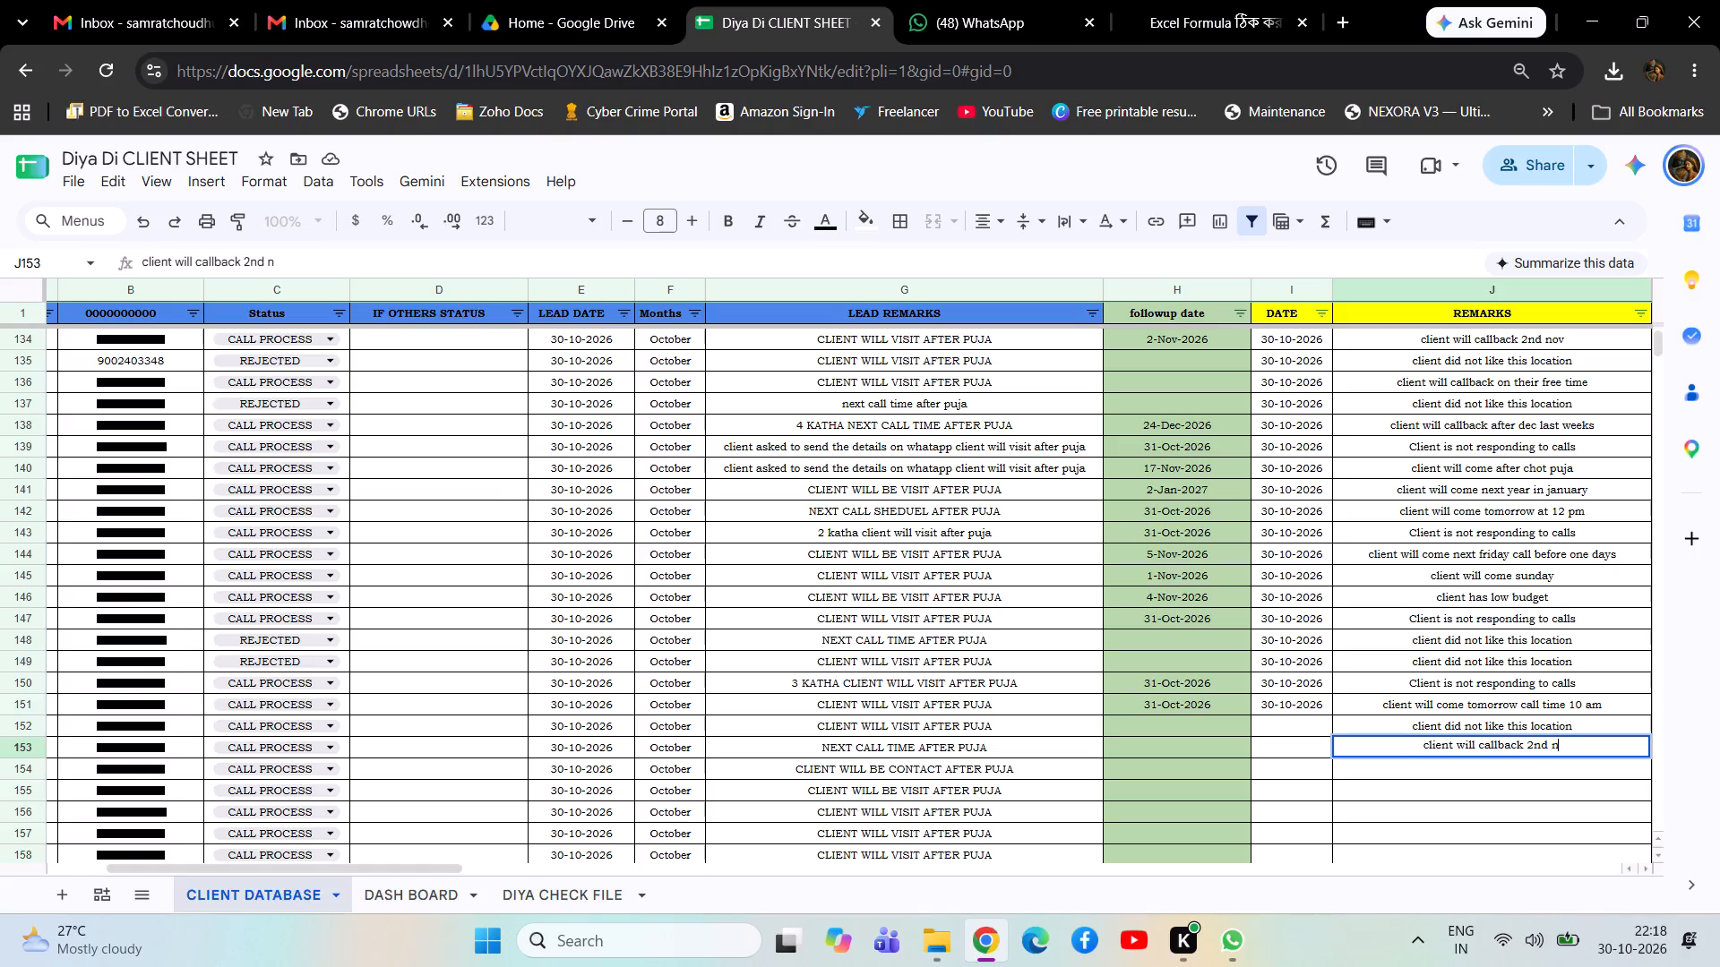
key(BackSpace)
text(week)
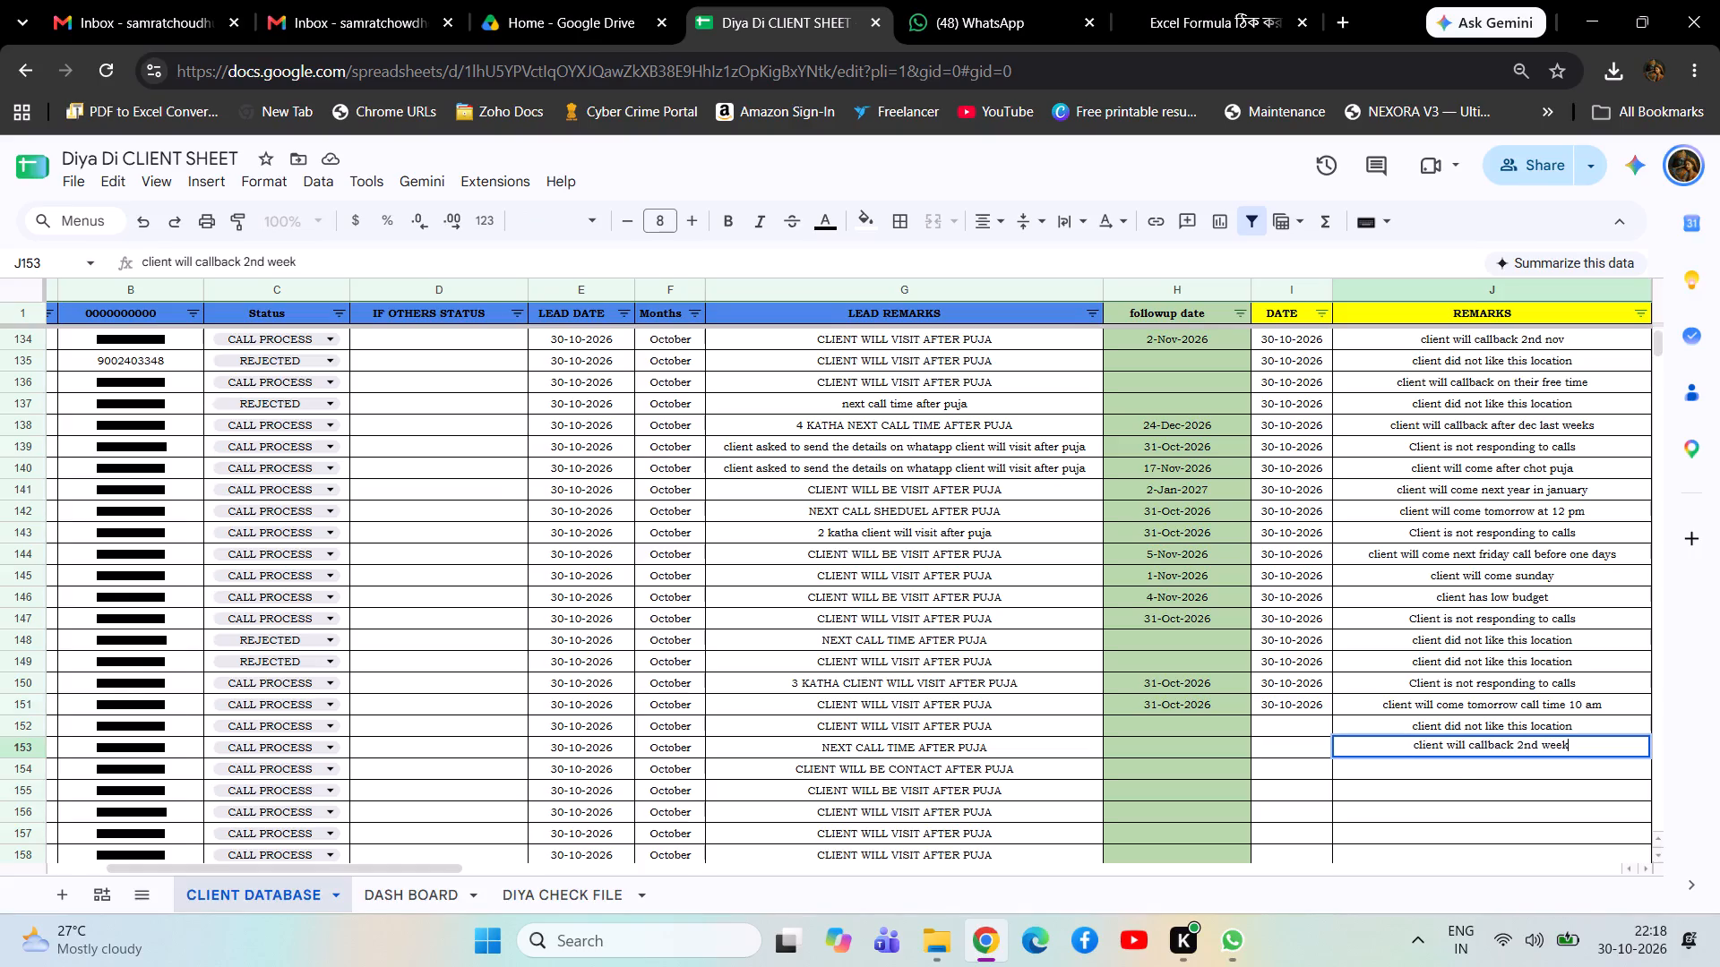
click(1513, 747)
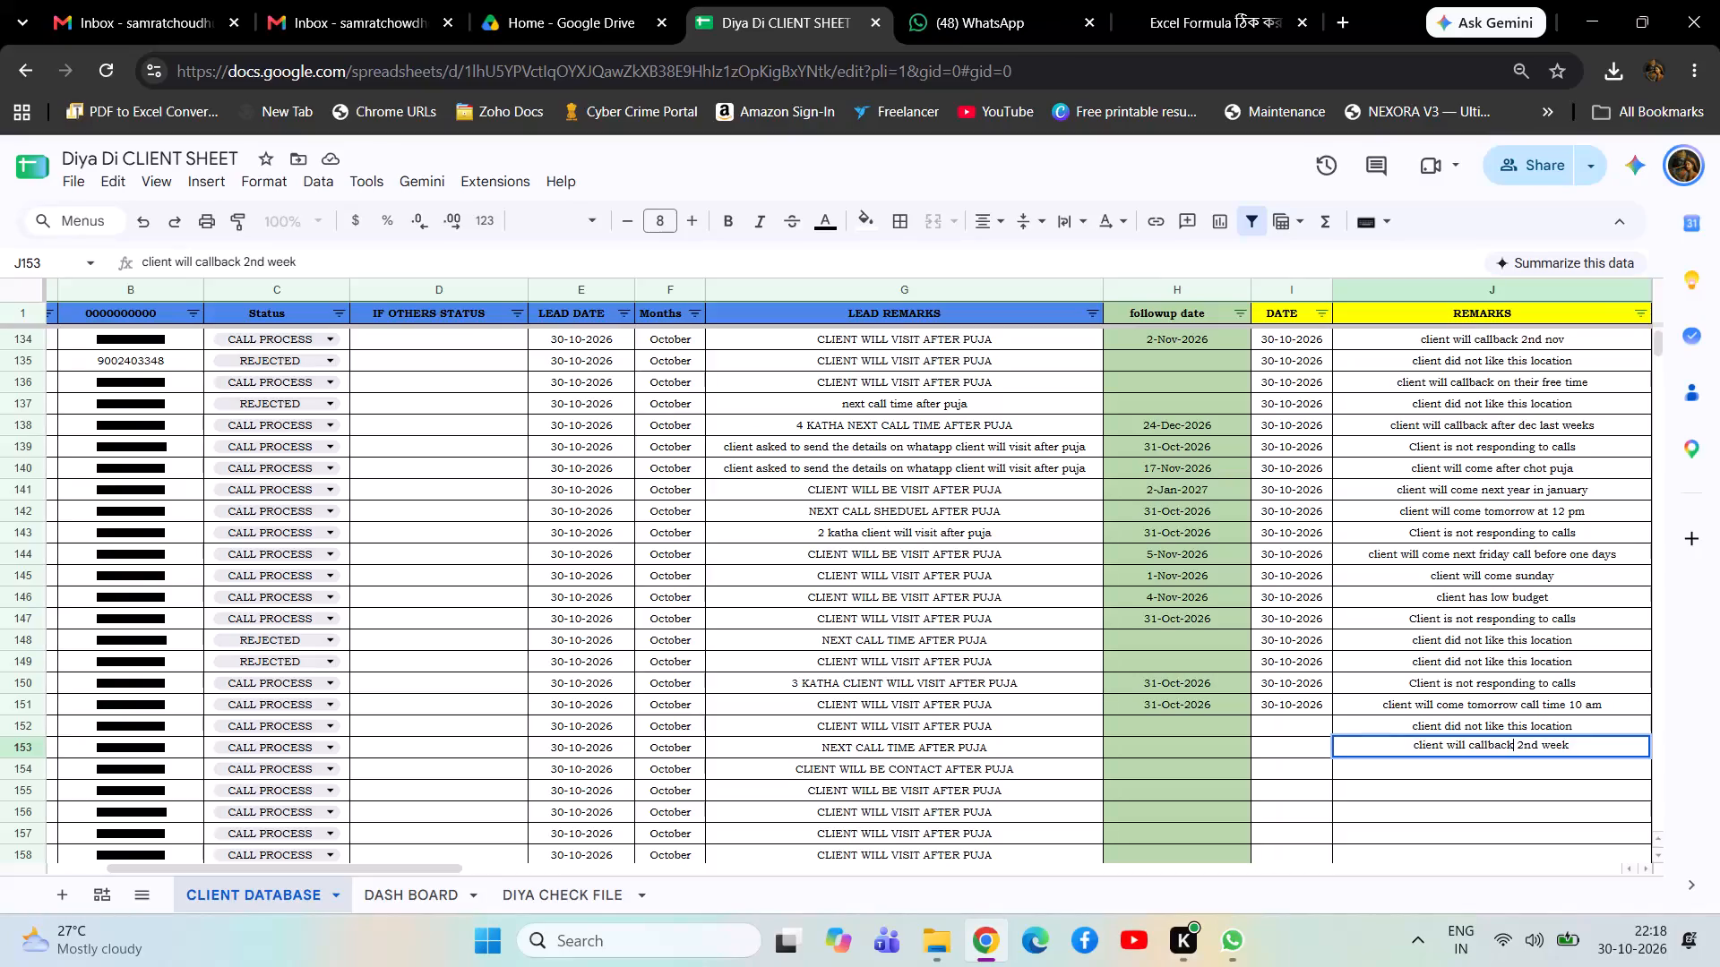
text(de)
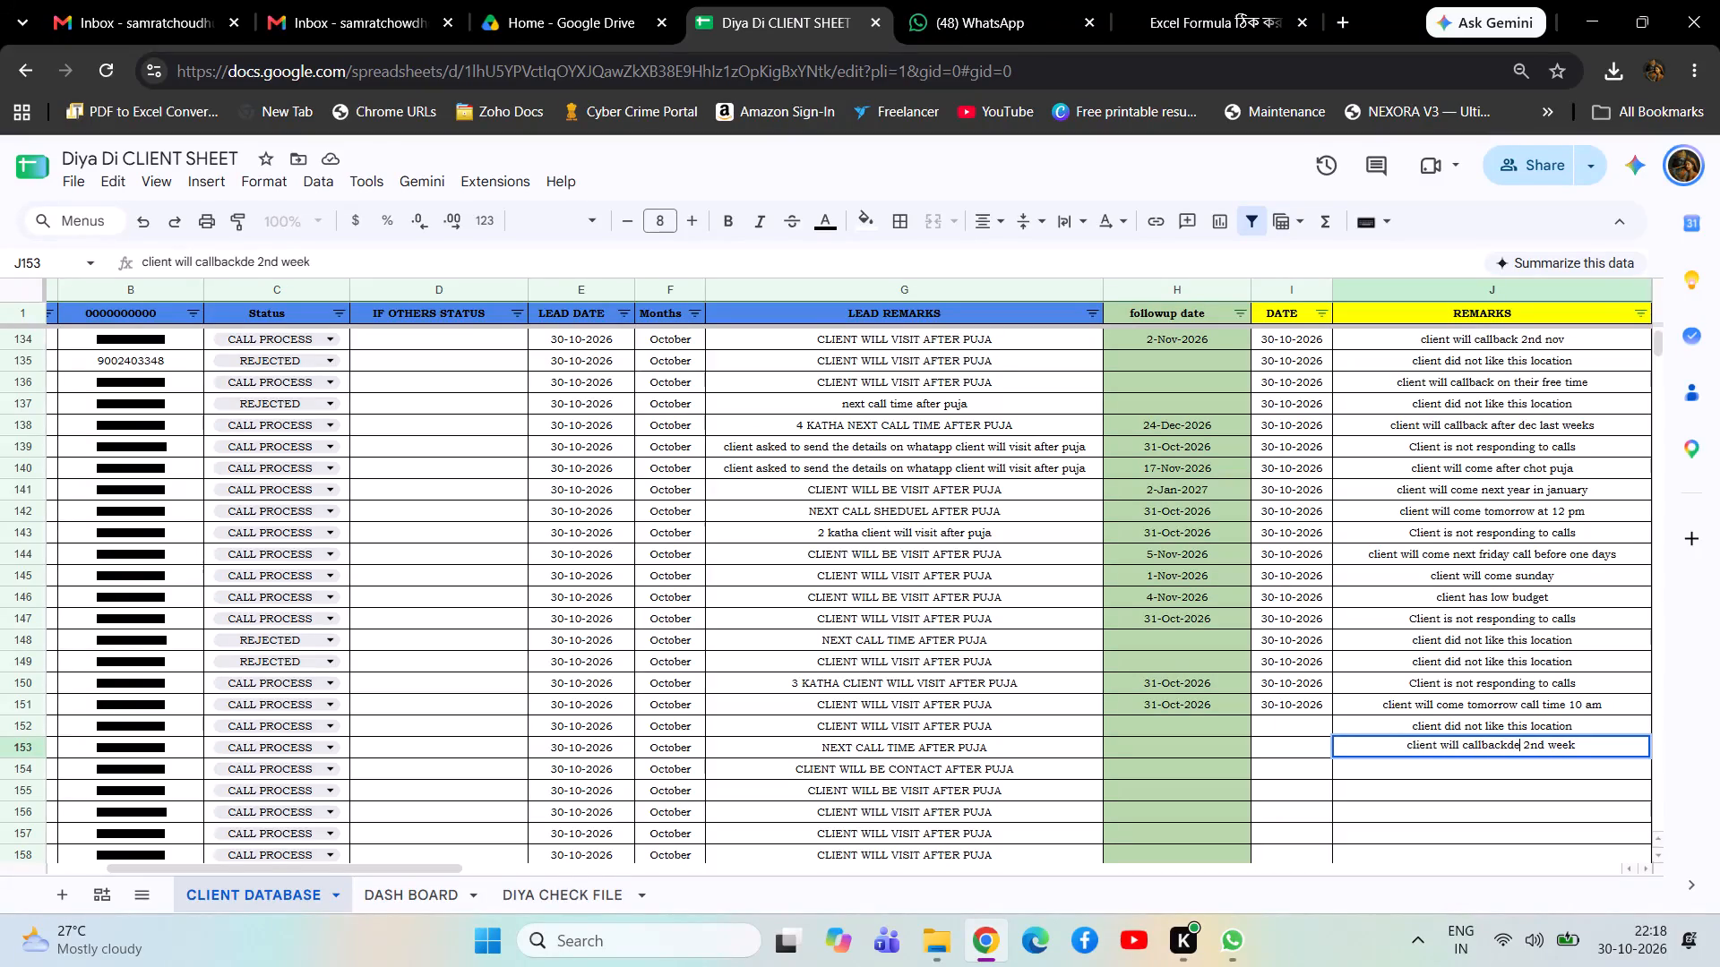
text(cmber)
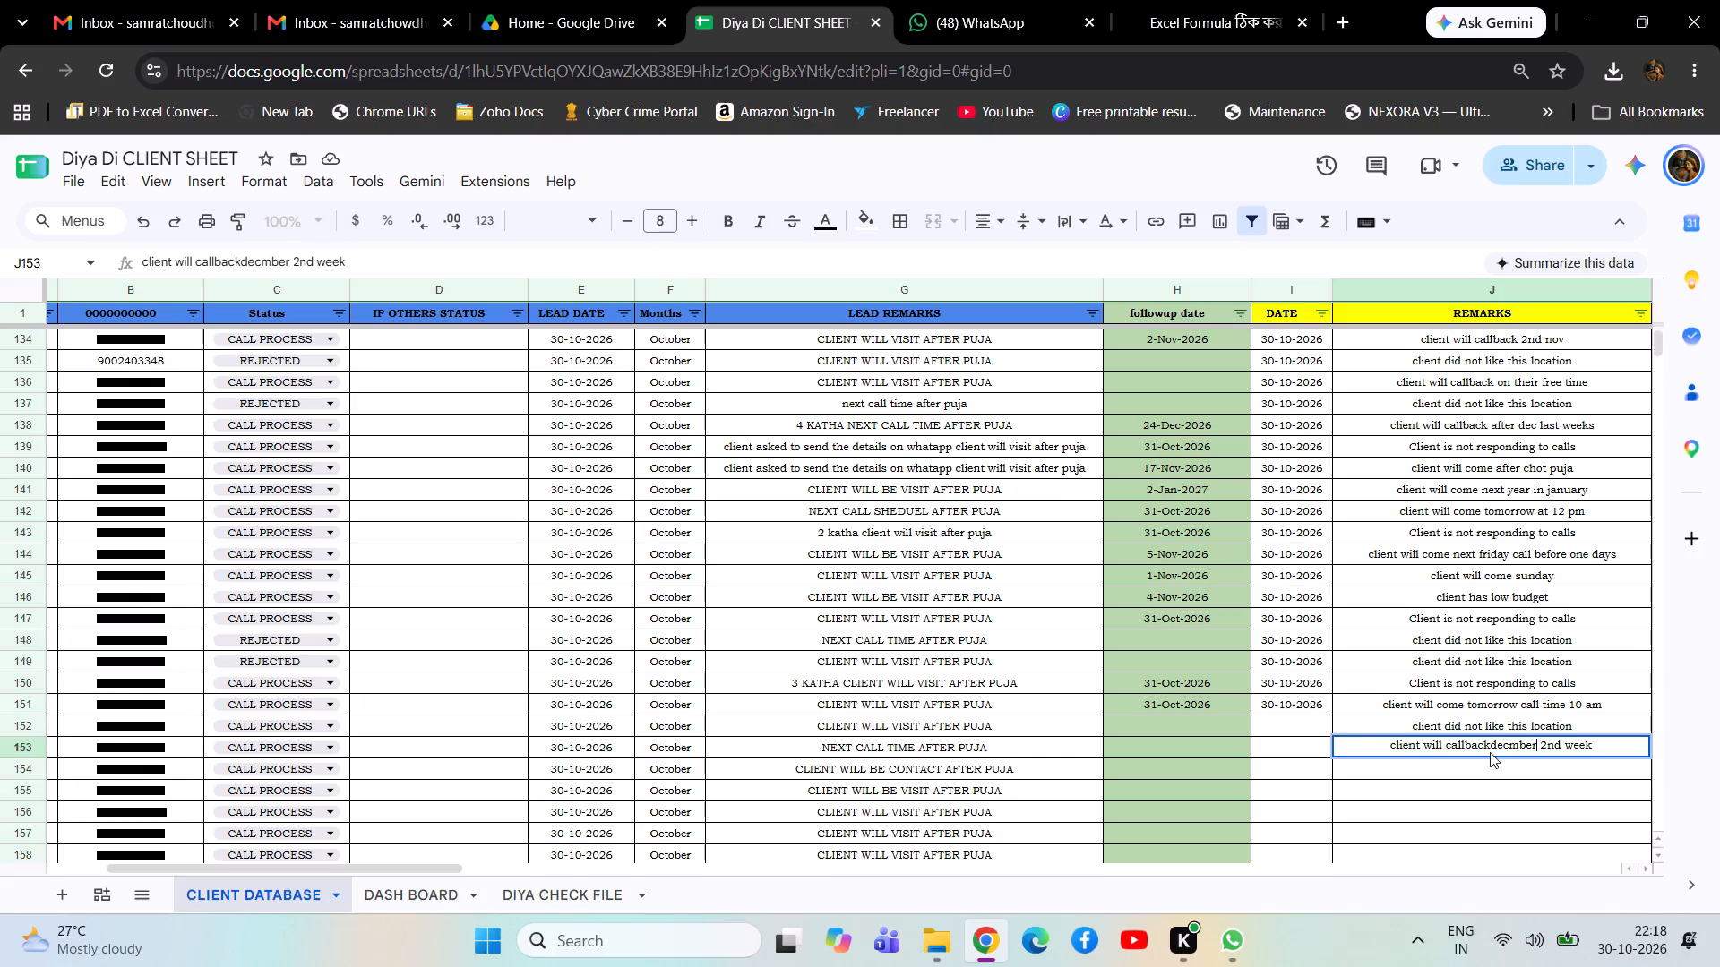
click(1488, 740)
key(space)
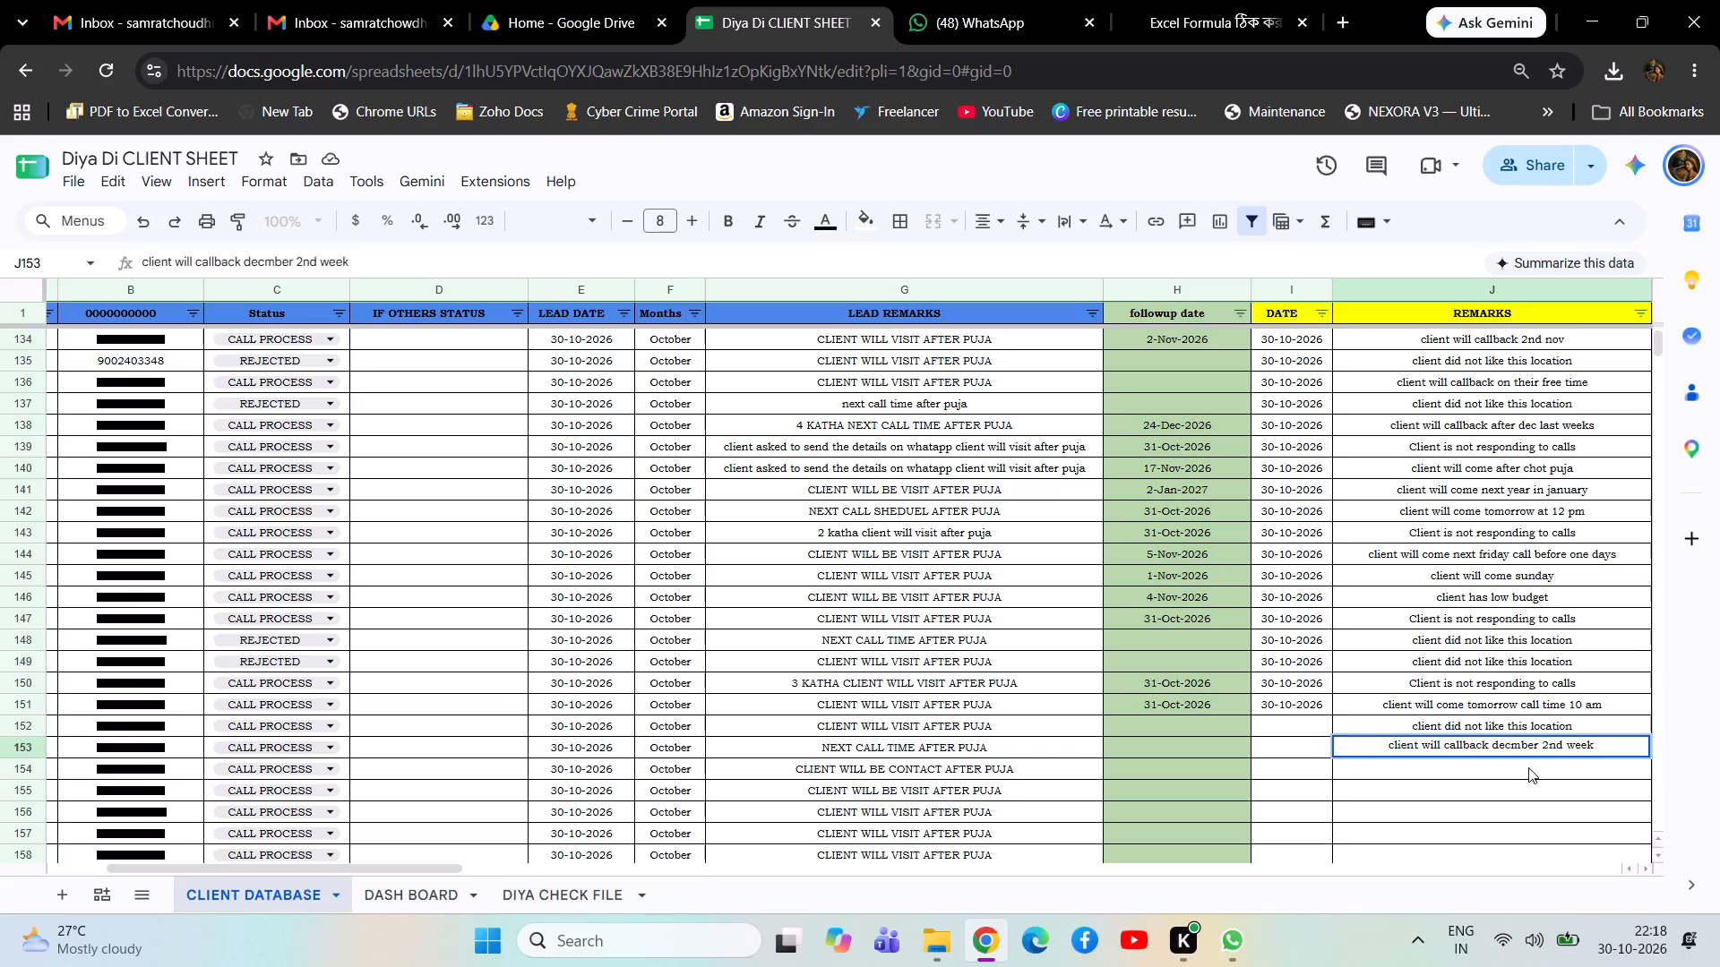
click(1509, 744)
key(e)
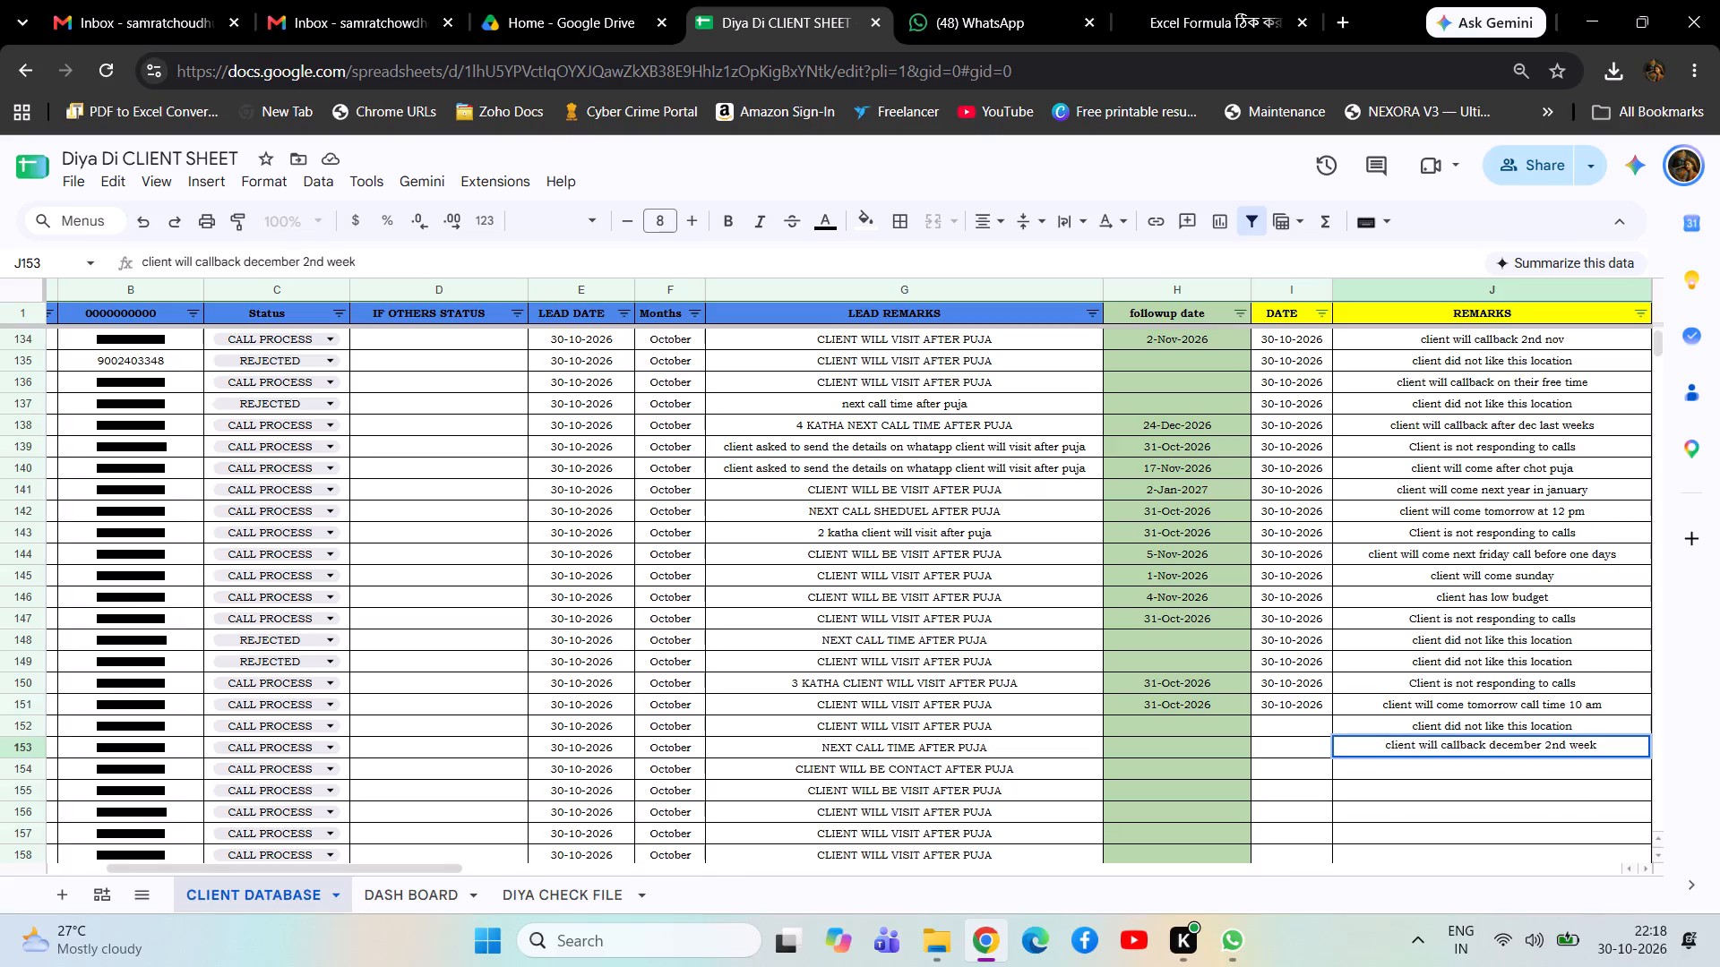
click(1501, 766)
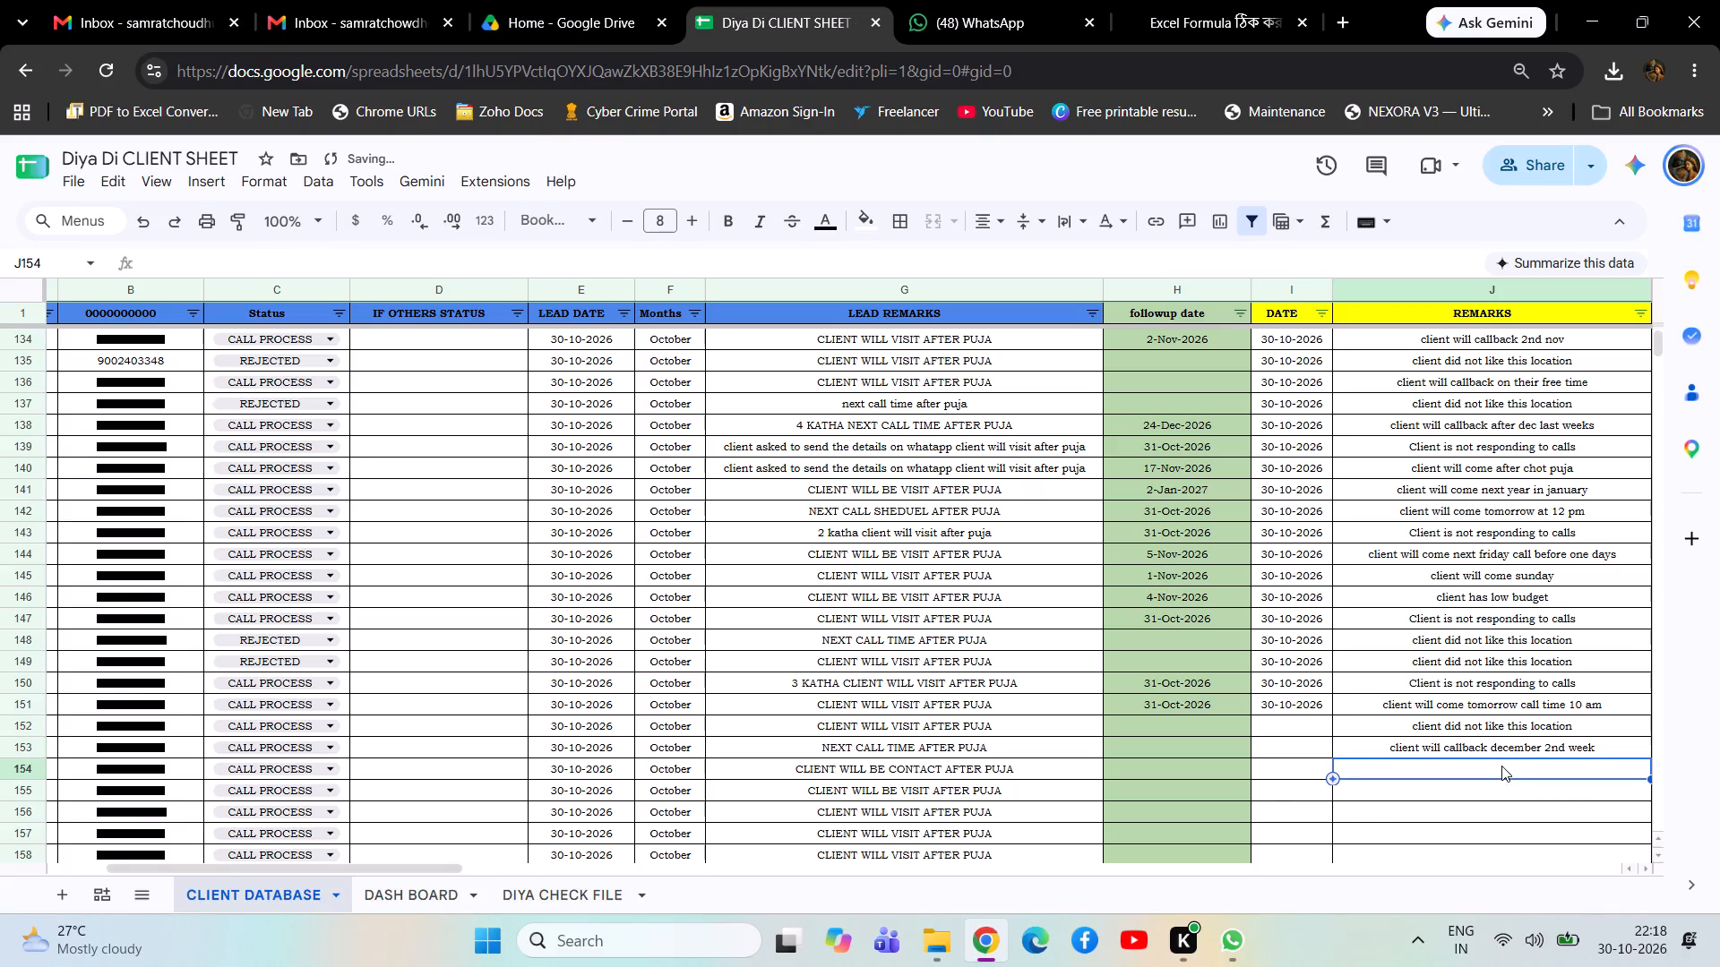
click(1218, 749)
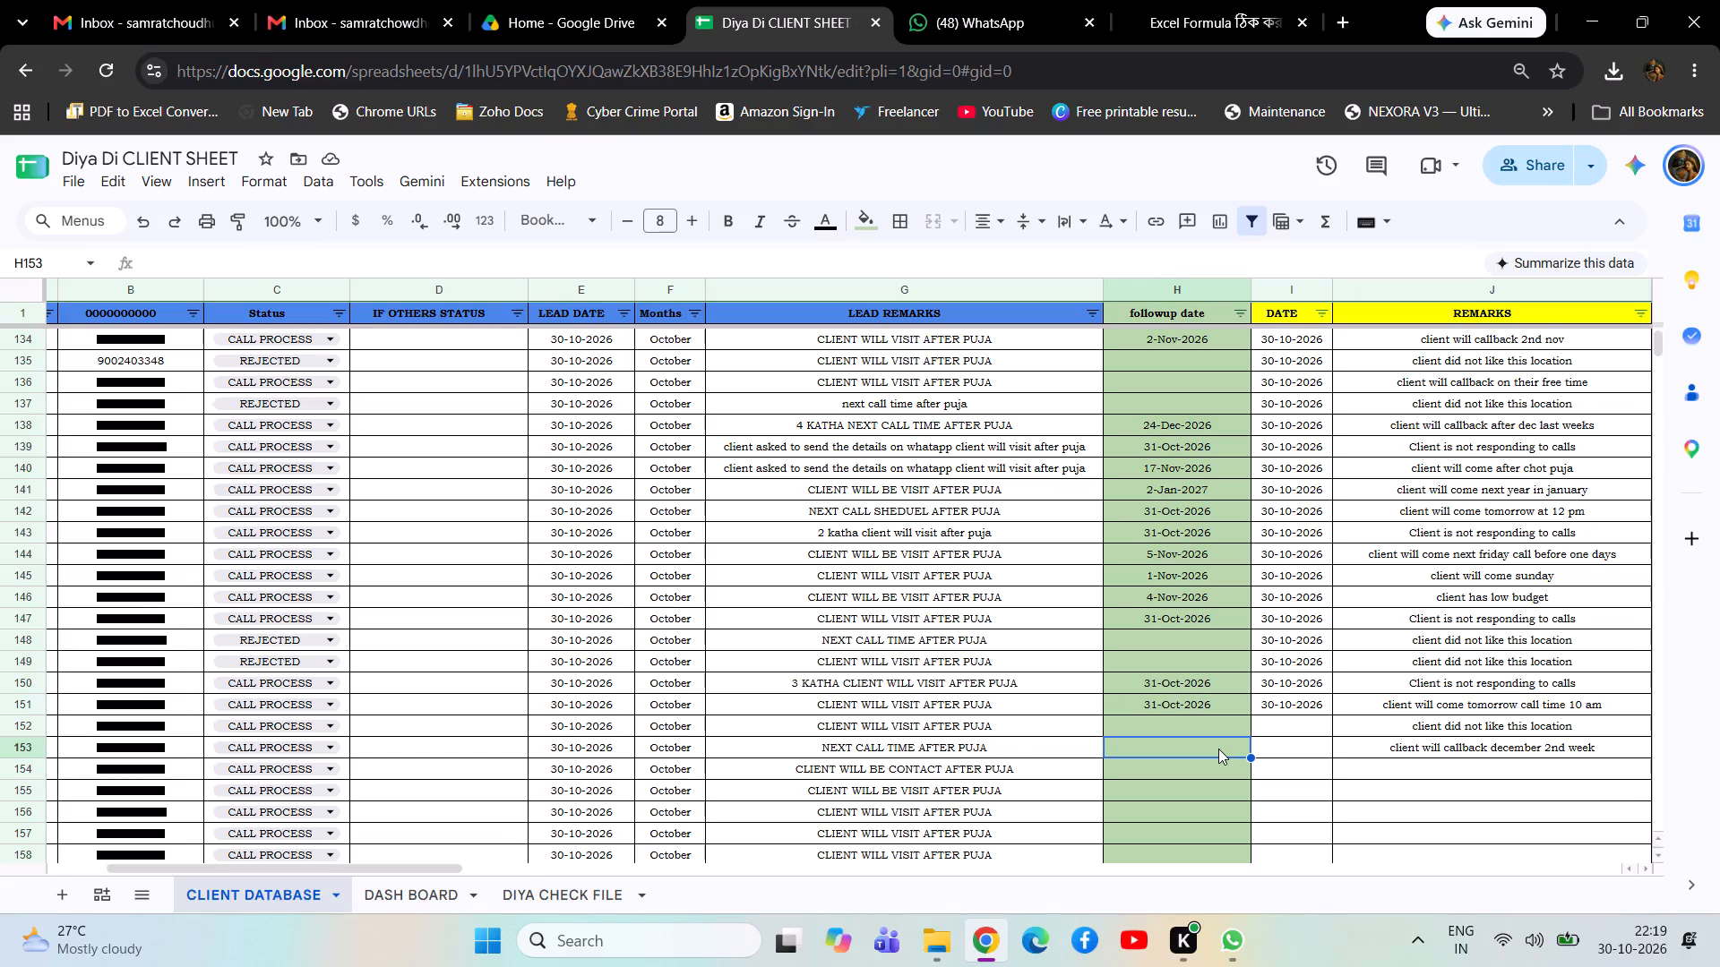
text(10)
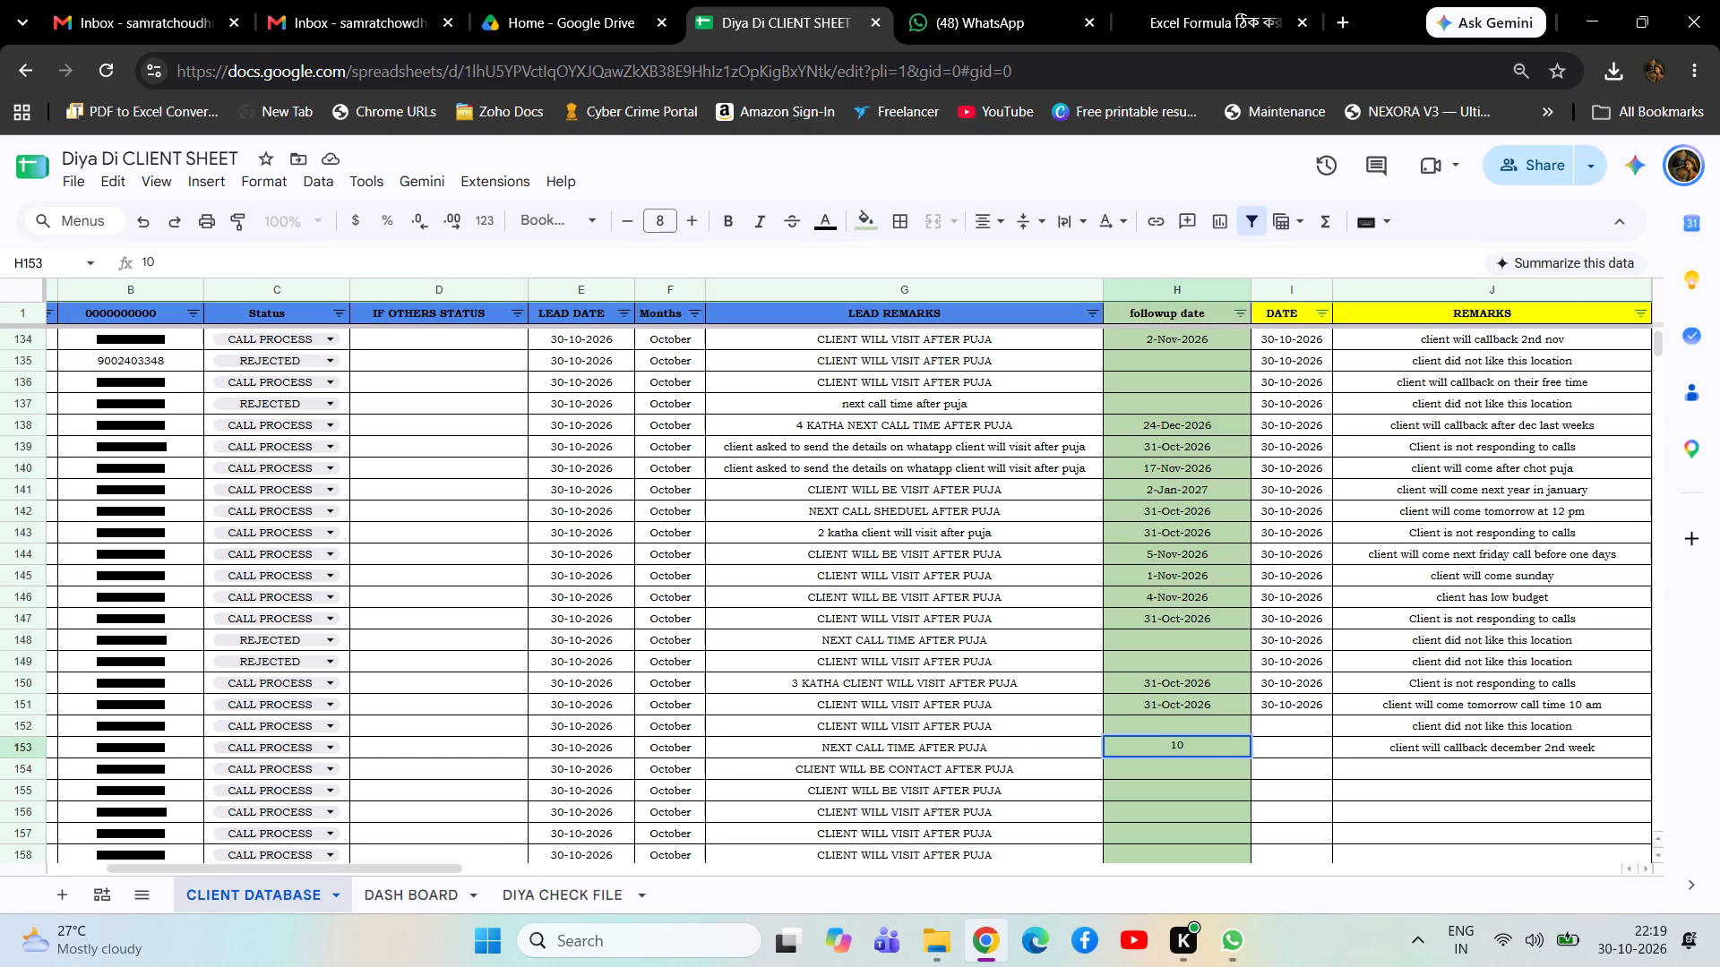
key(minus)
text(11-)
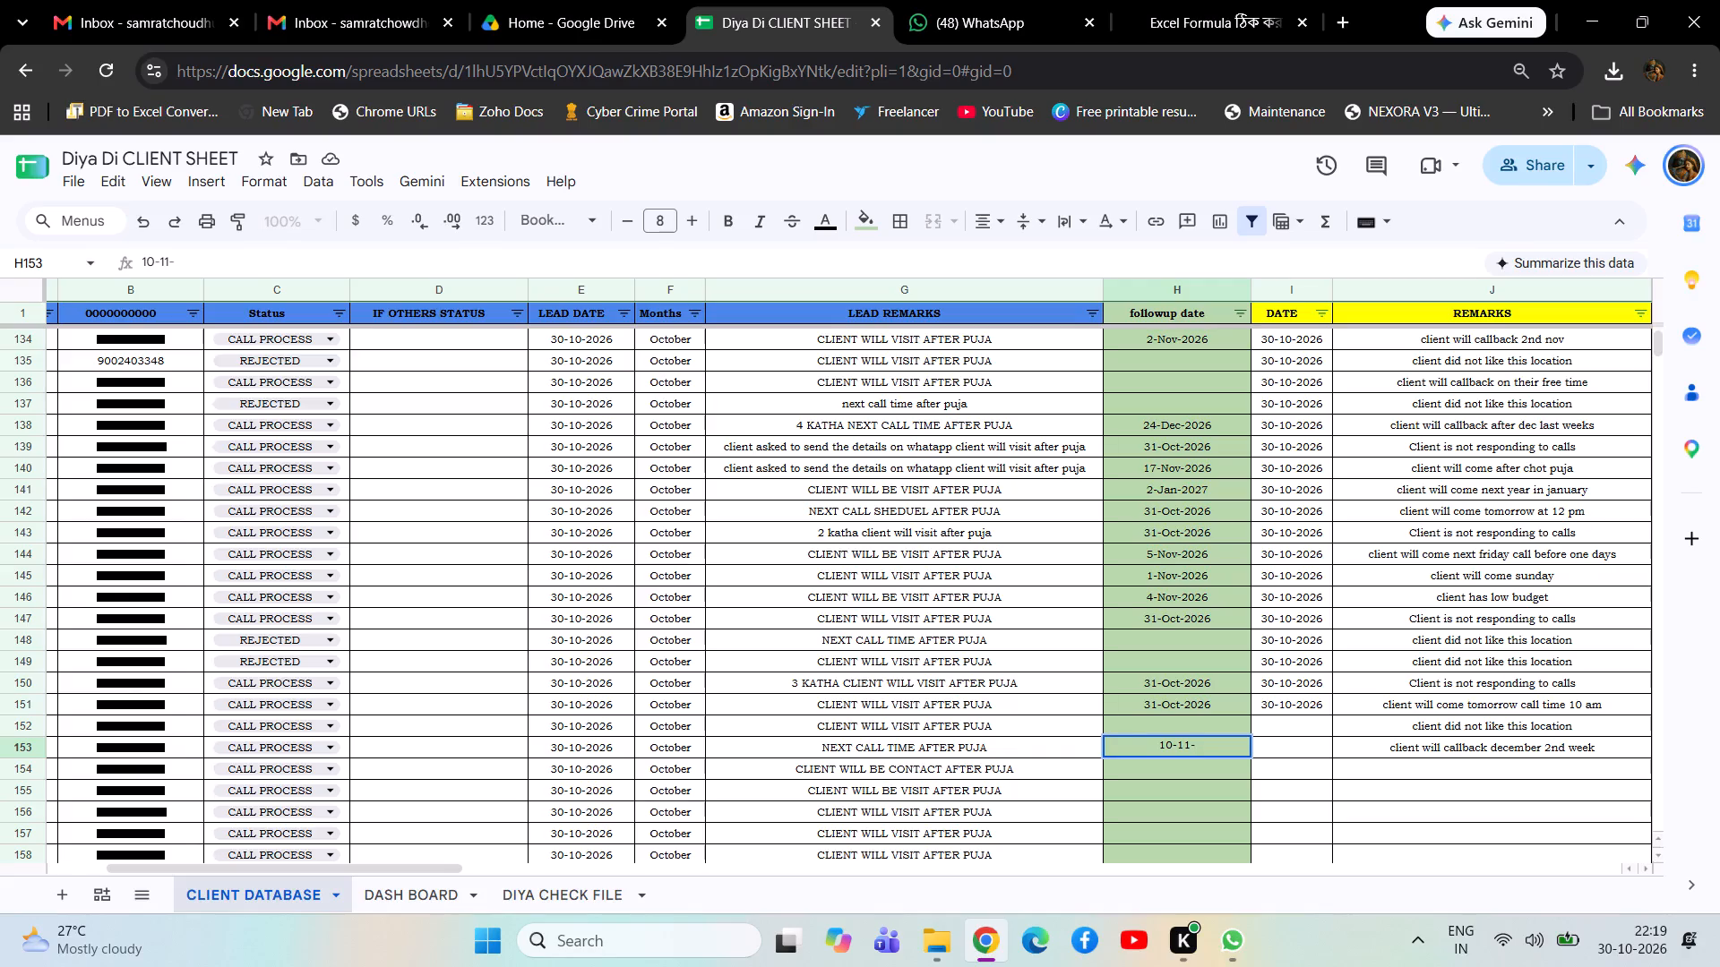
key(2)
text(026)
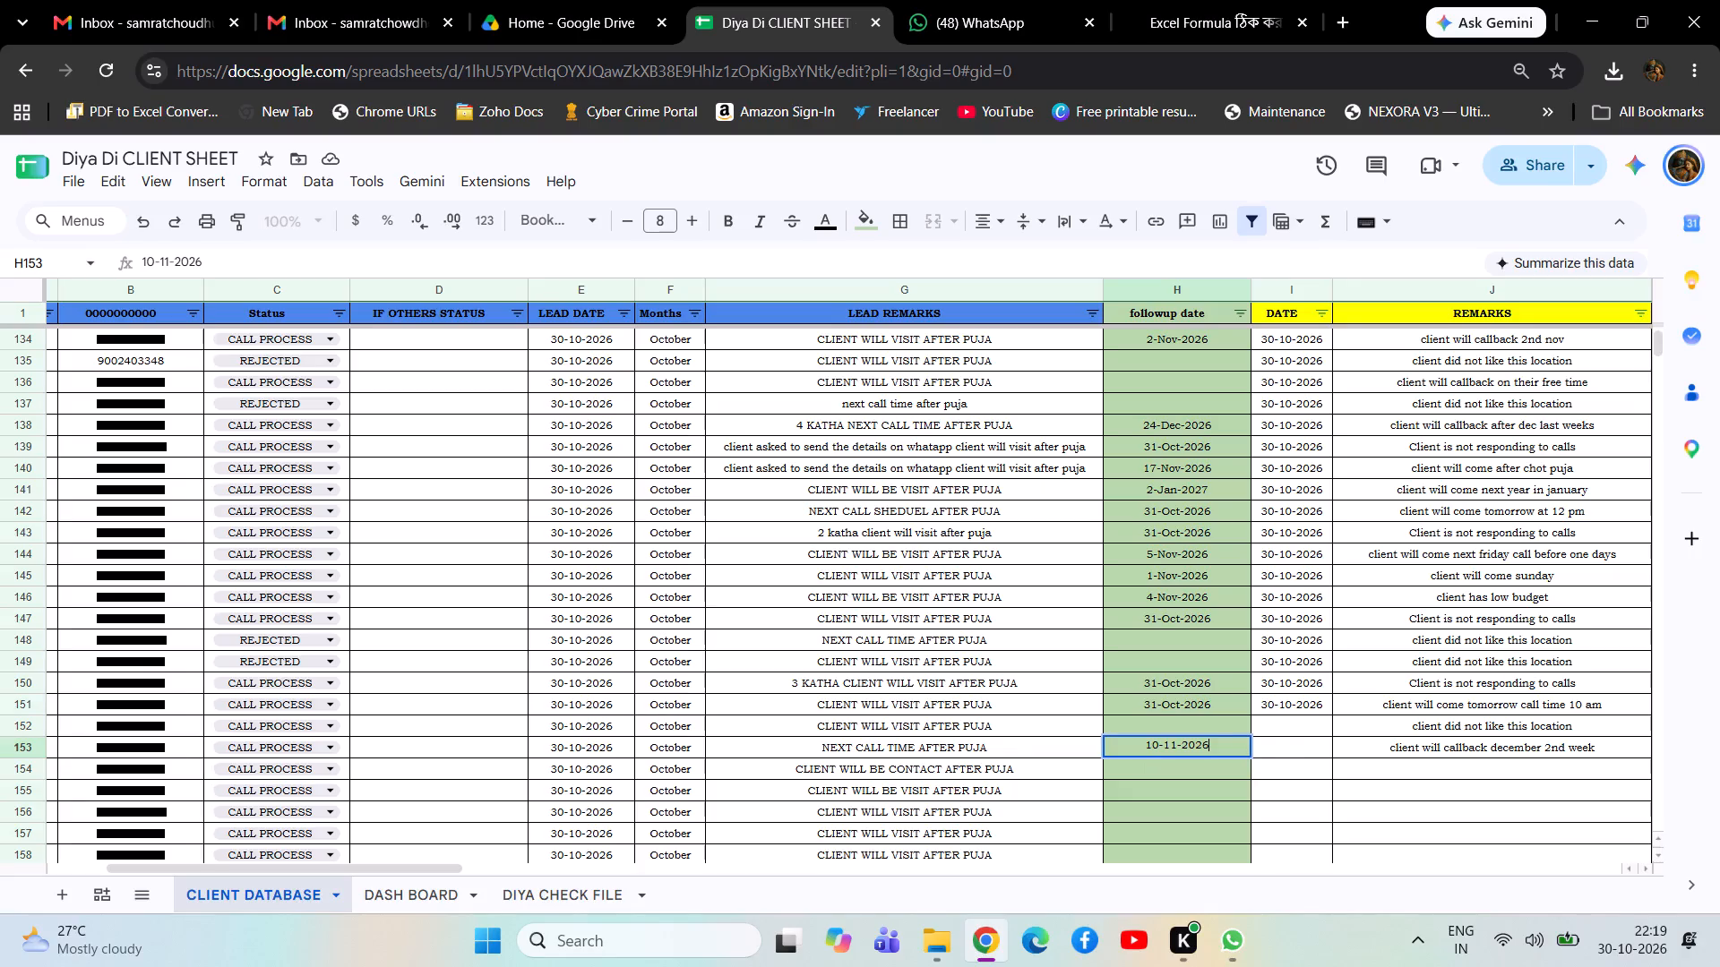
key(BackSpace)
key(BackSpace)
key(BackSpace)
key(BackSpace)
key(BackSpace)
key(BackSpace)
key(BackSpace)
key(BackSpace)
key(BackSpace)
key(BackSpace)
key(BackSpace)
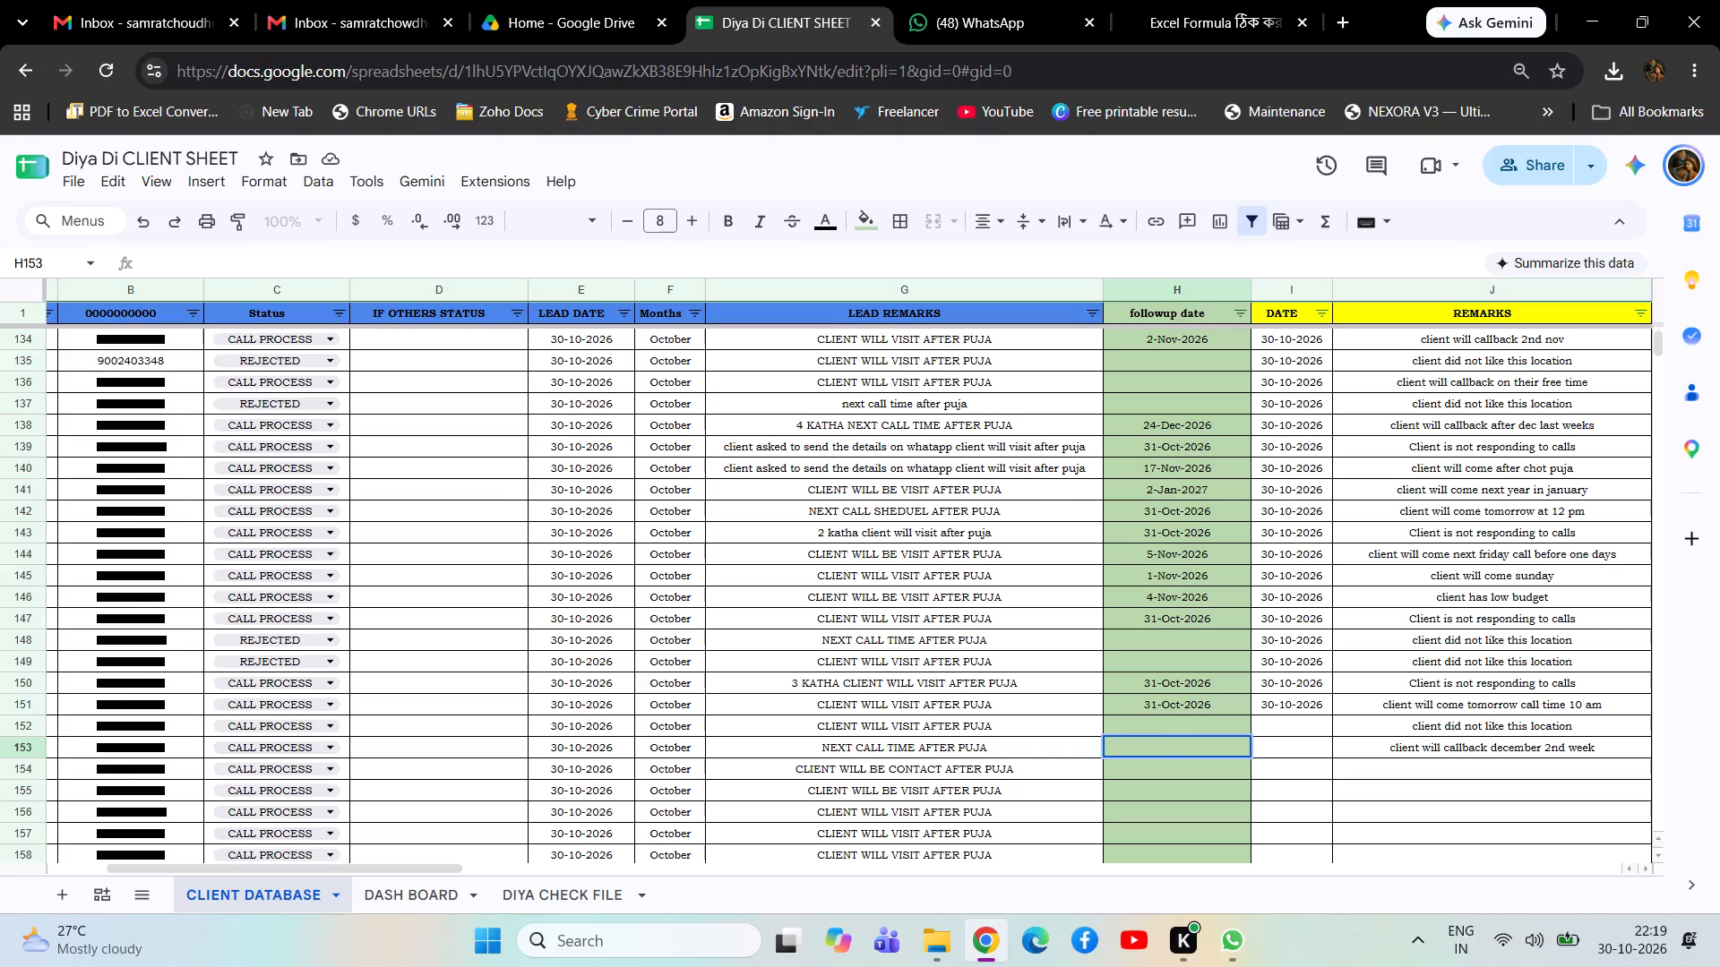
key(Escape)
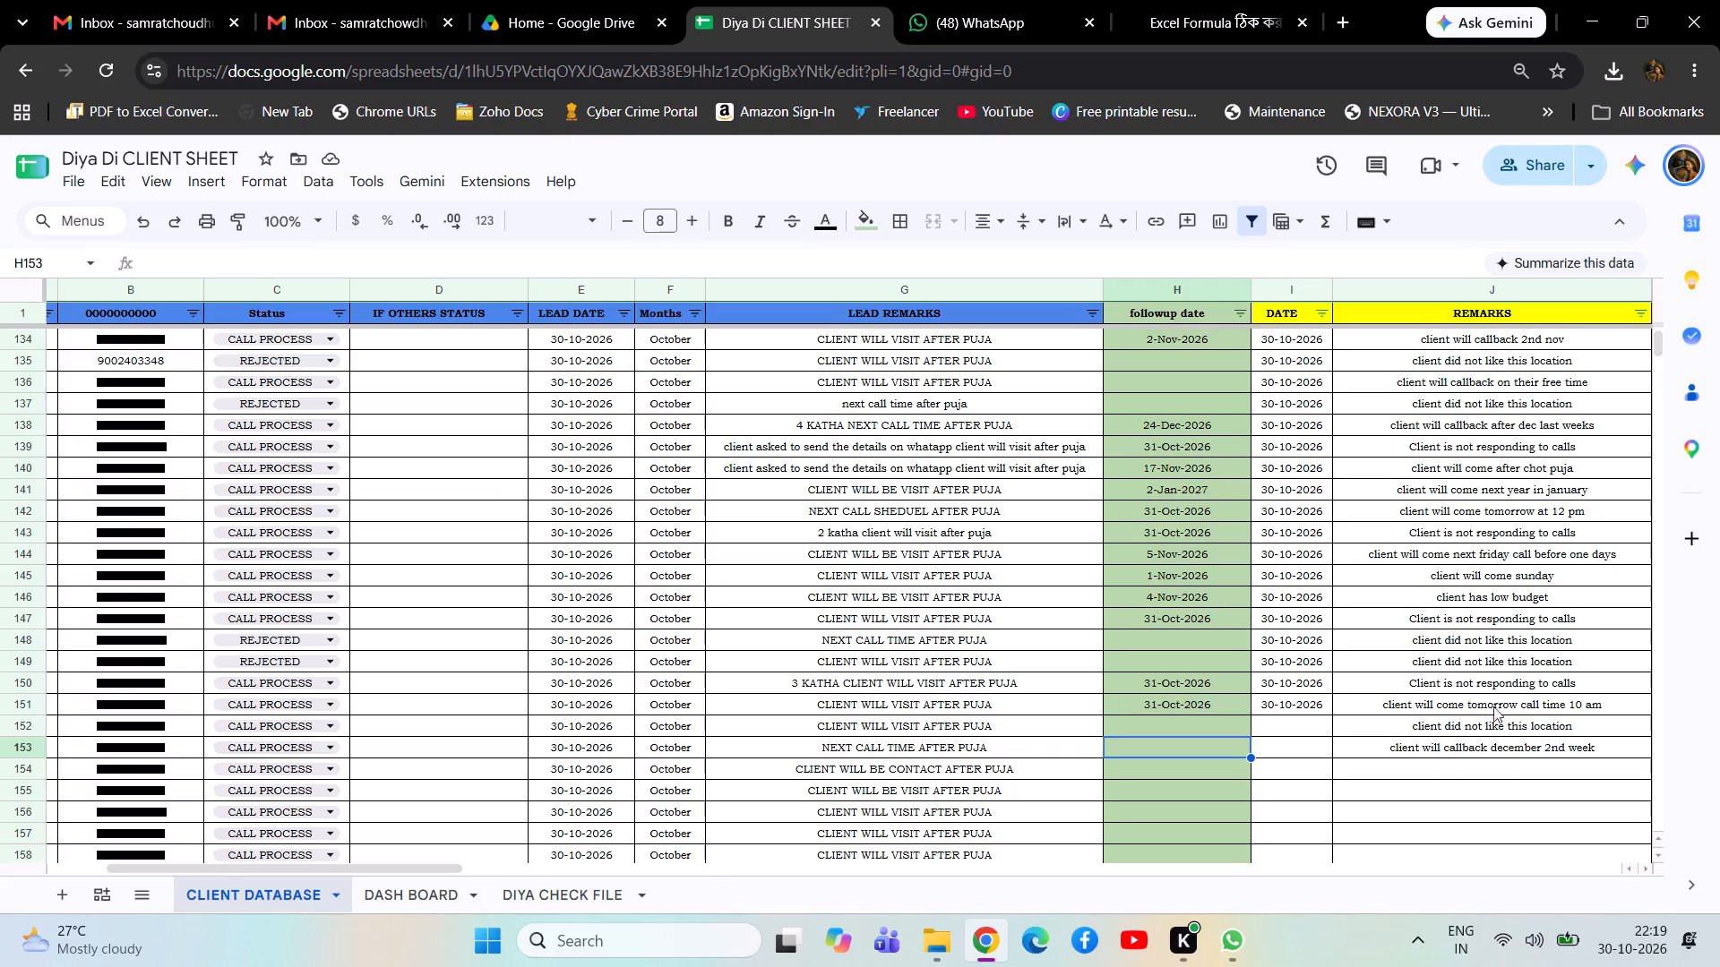
Set the followup date in H153 to 10-Nov-2026 using the date picker.
double_click(1204, 749)
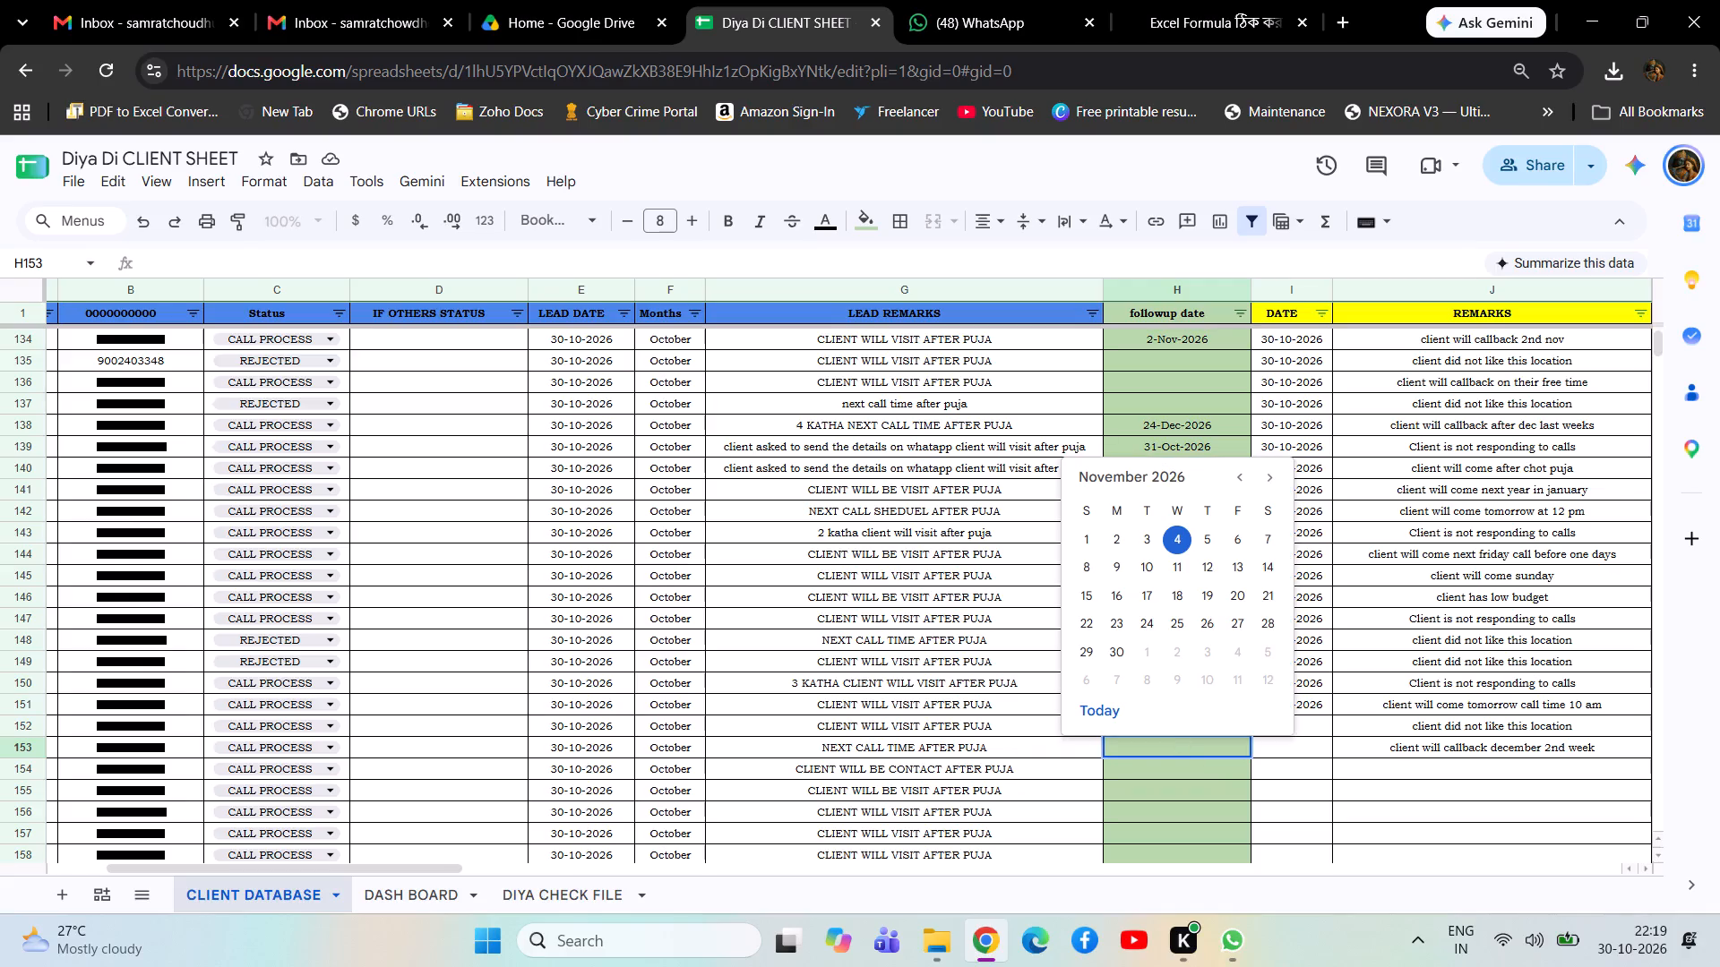
click(1144, 563)
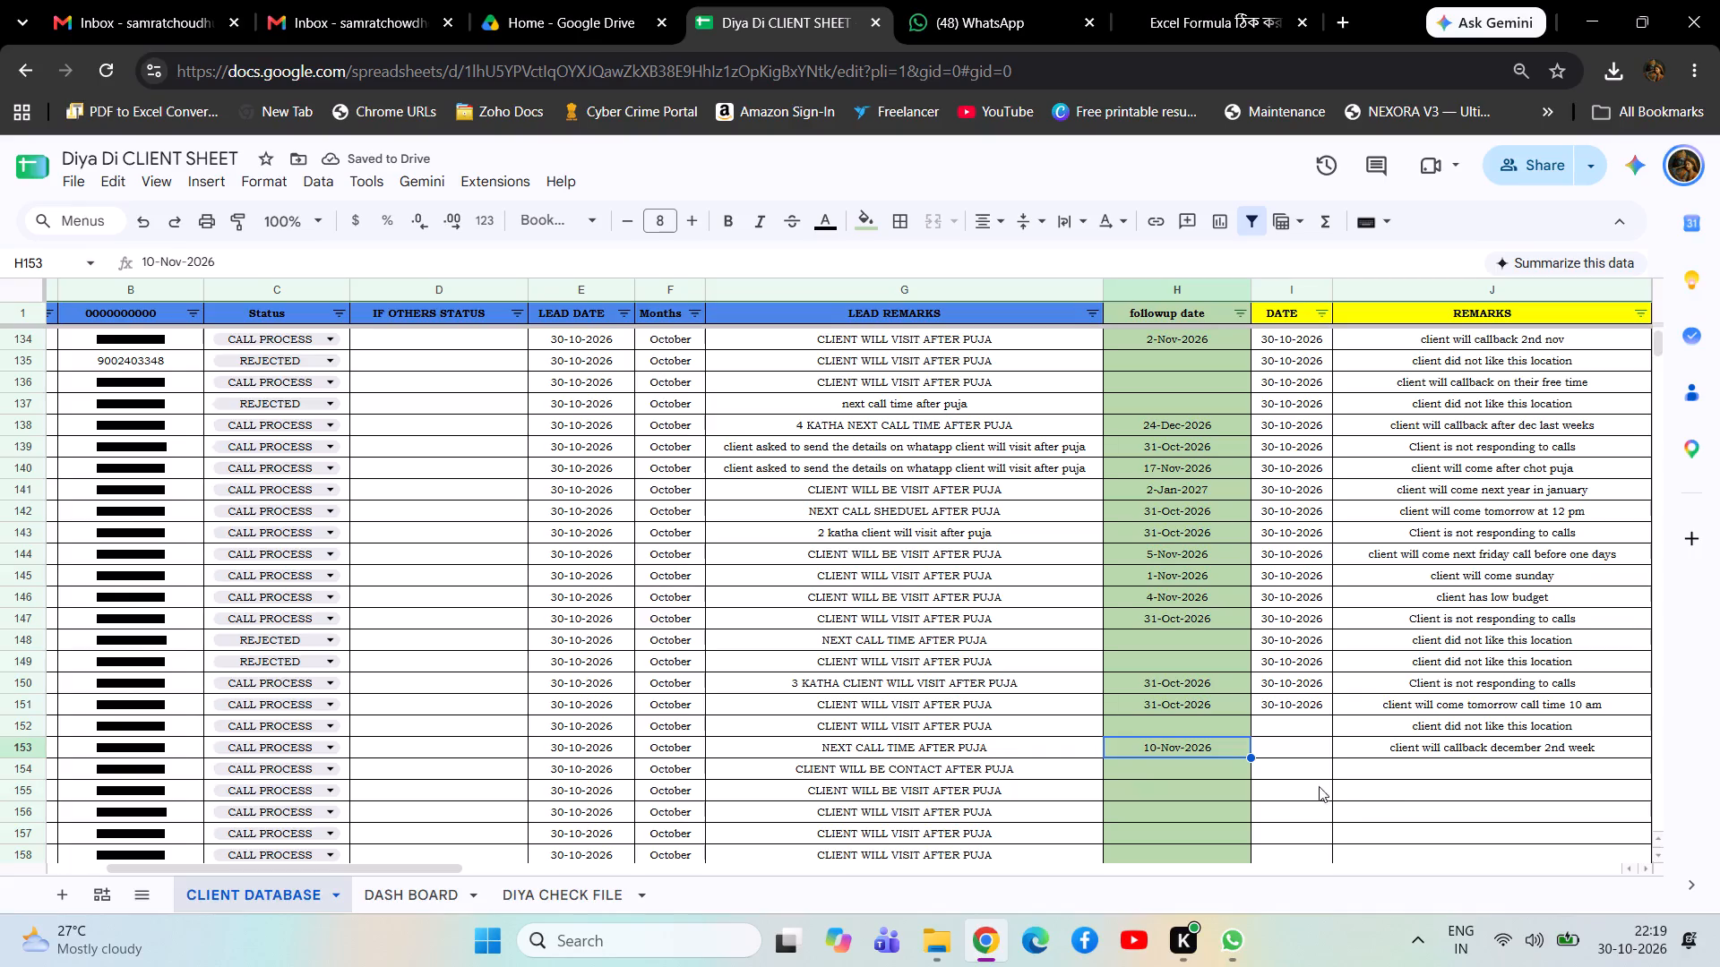
Review the lead in row 154, from its name and number across to its status, lead remarks and call columns.
click(1405, 764)
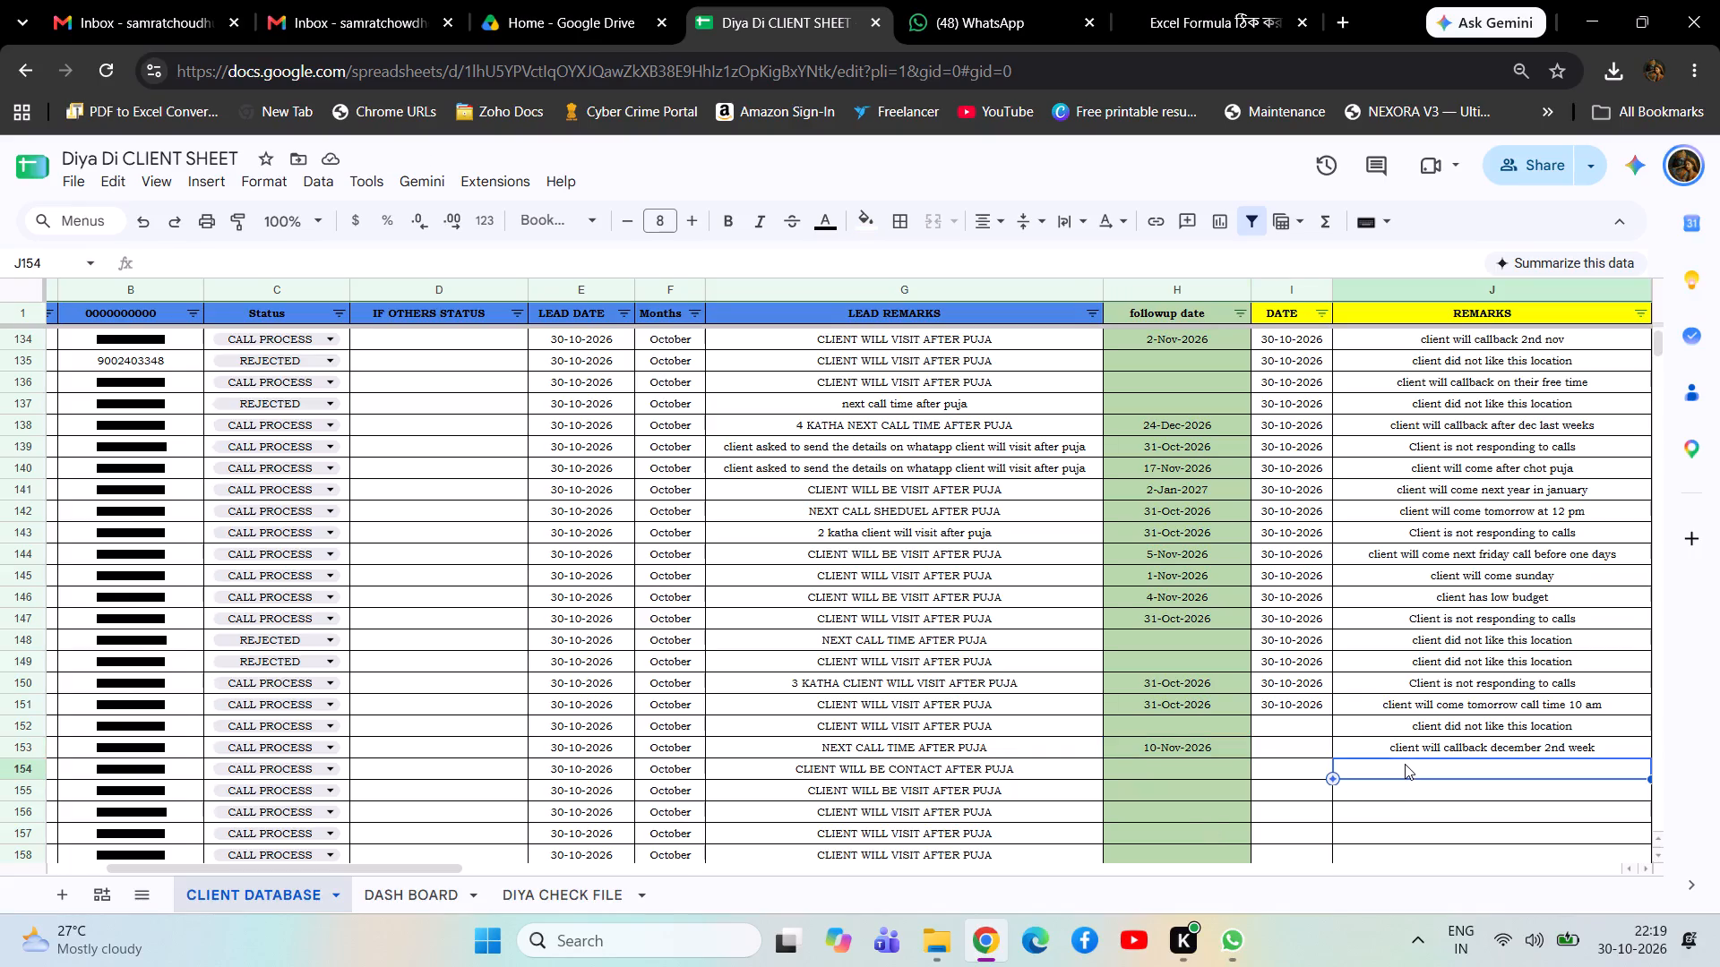
key(Left)
key(Left)
key(Left)
key(Left)
key(Left)
key(Left)
key(Left)
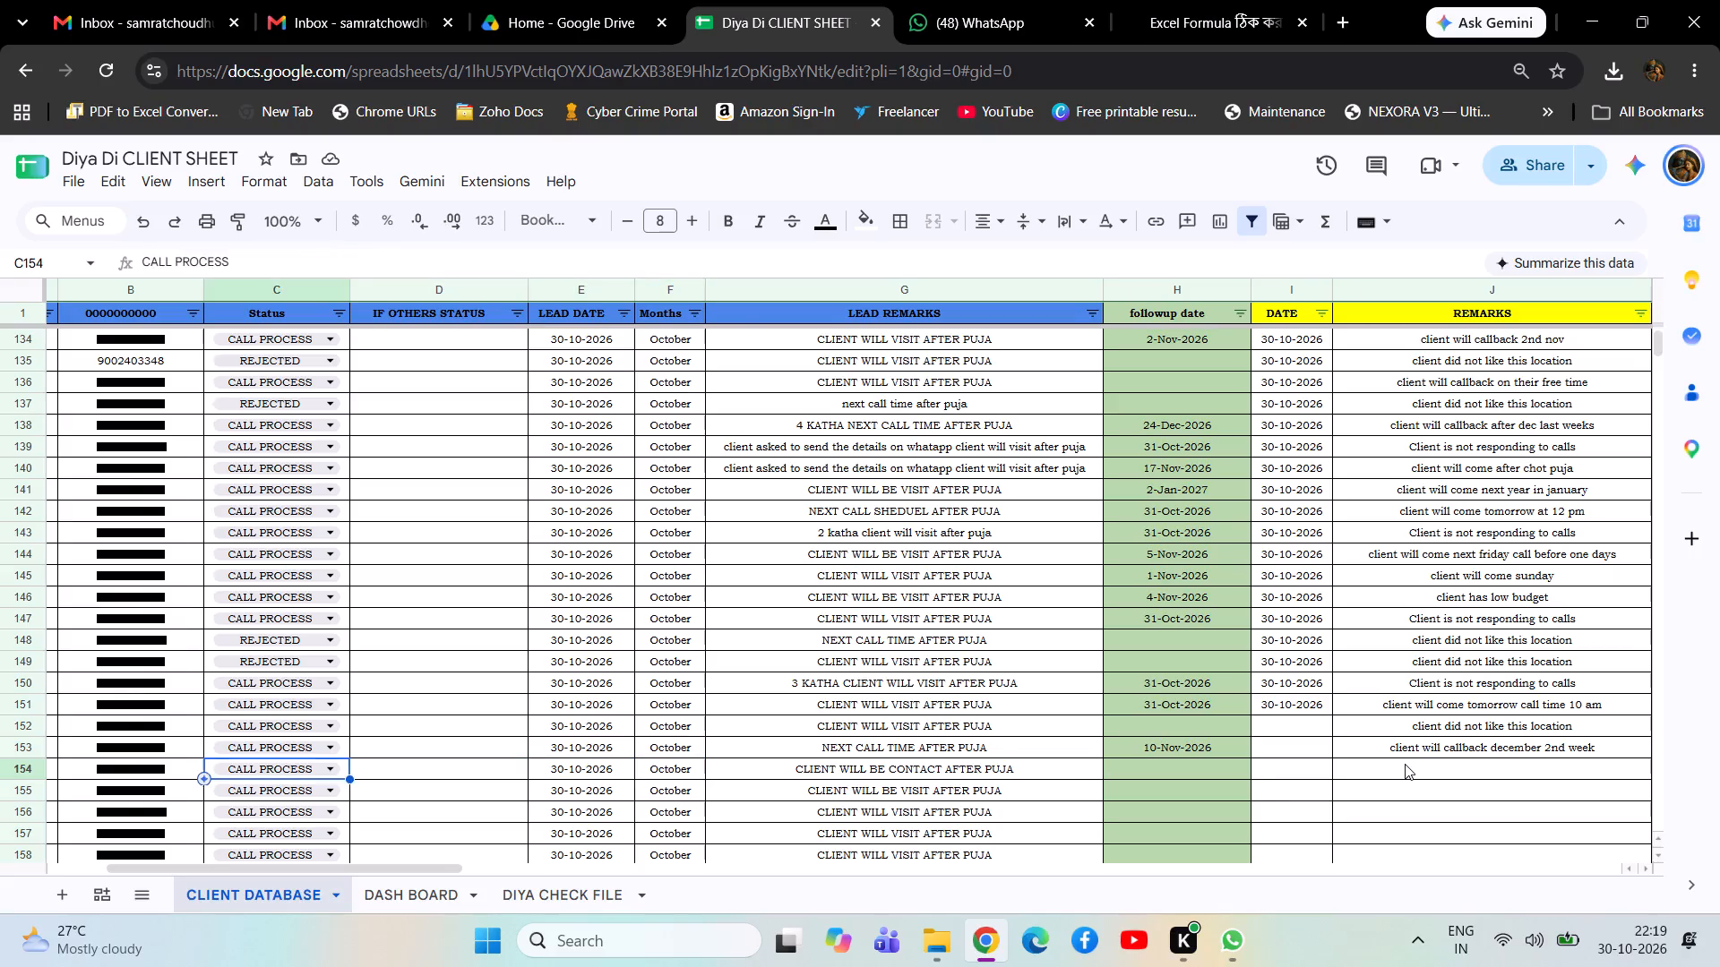
key(Left)
key(Left)
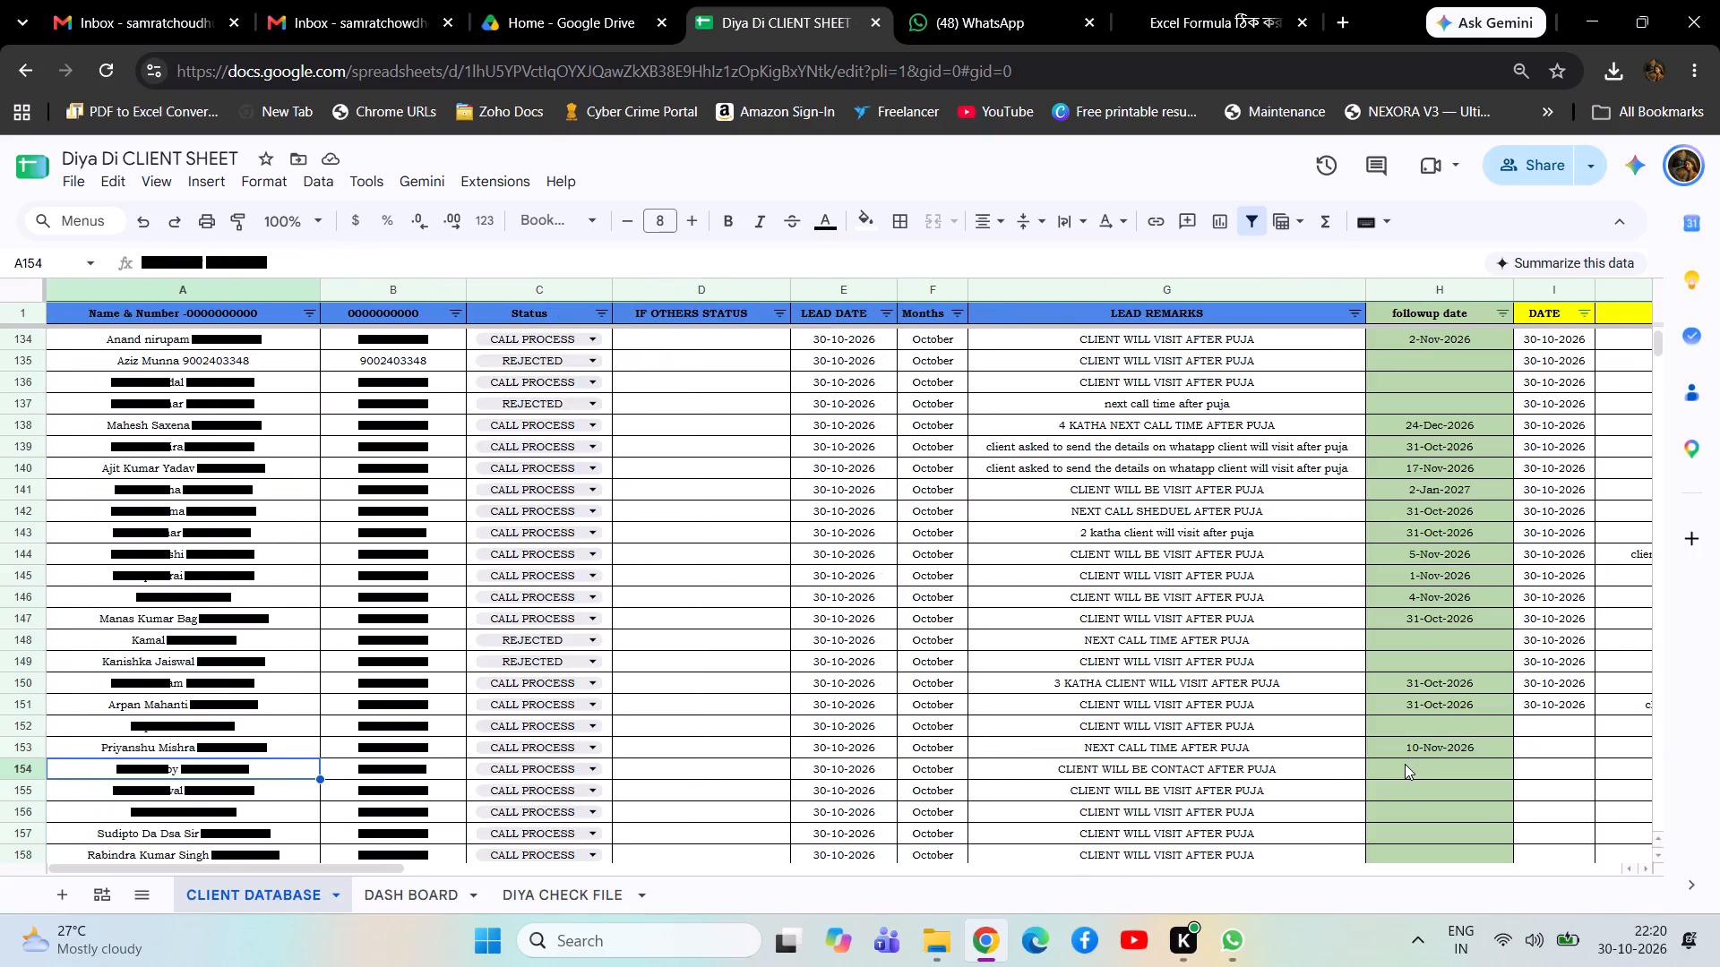
key(Right)
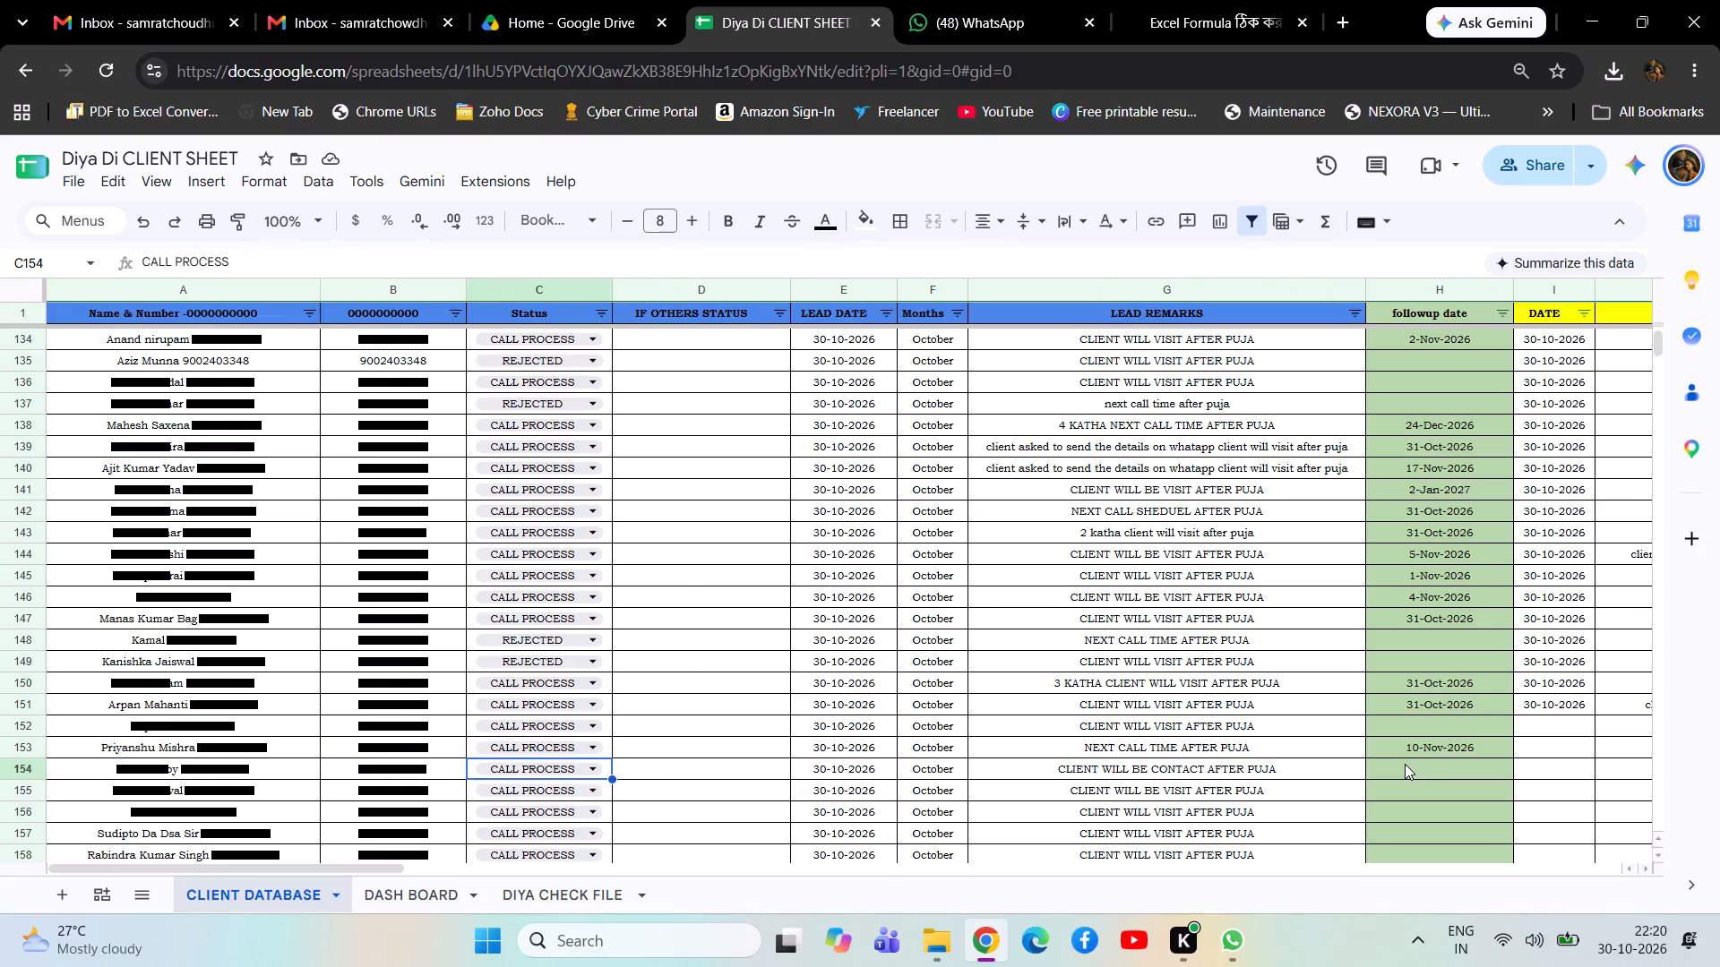
key(Right)
key(Right)
key(Right)
key(Right)
key(Right)
key(Right)
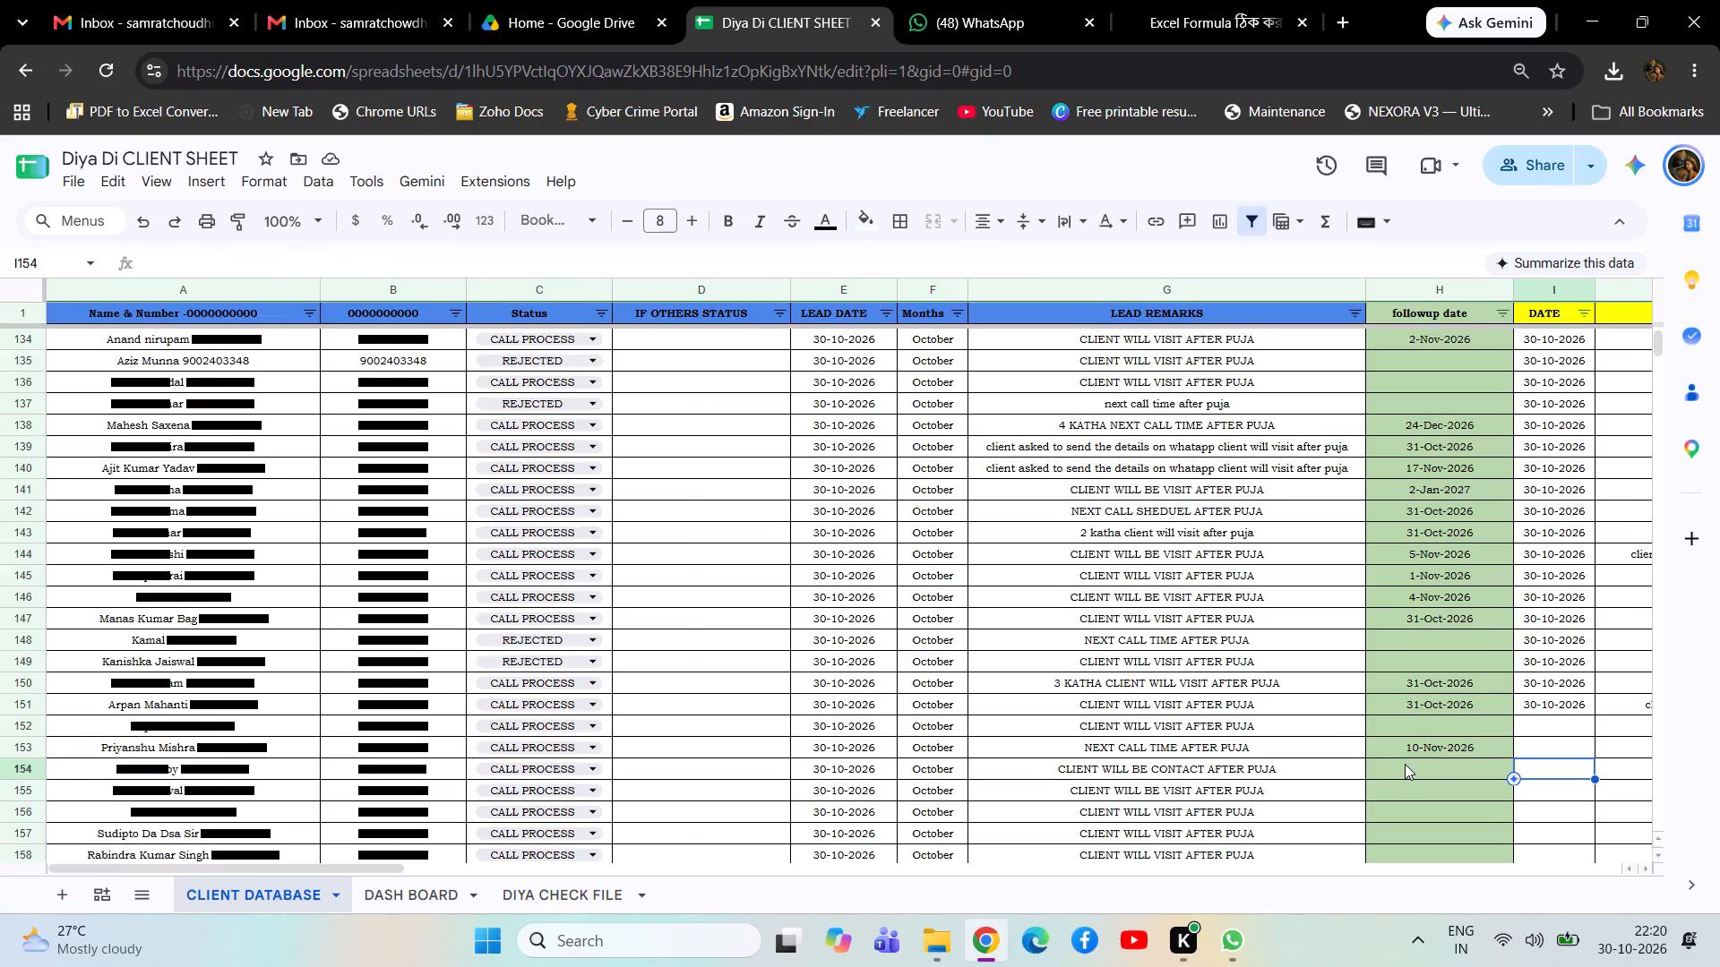
key(Right)
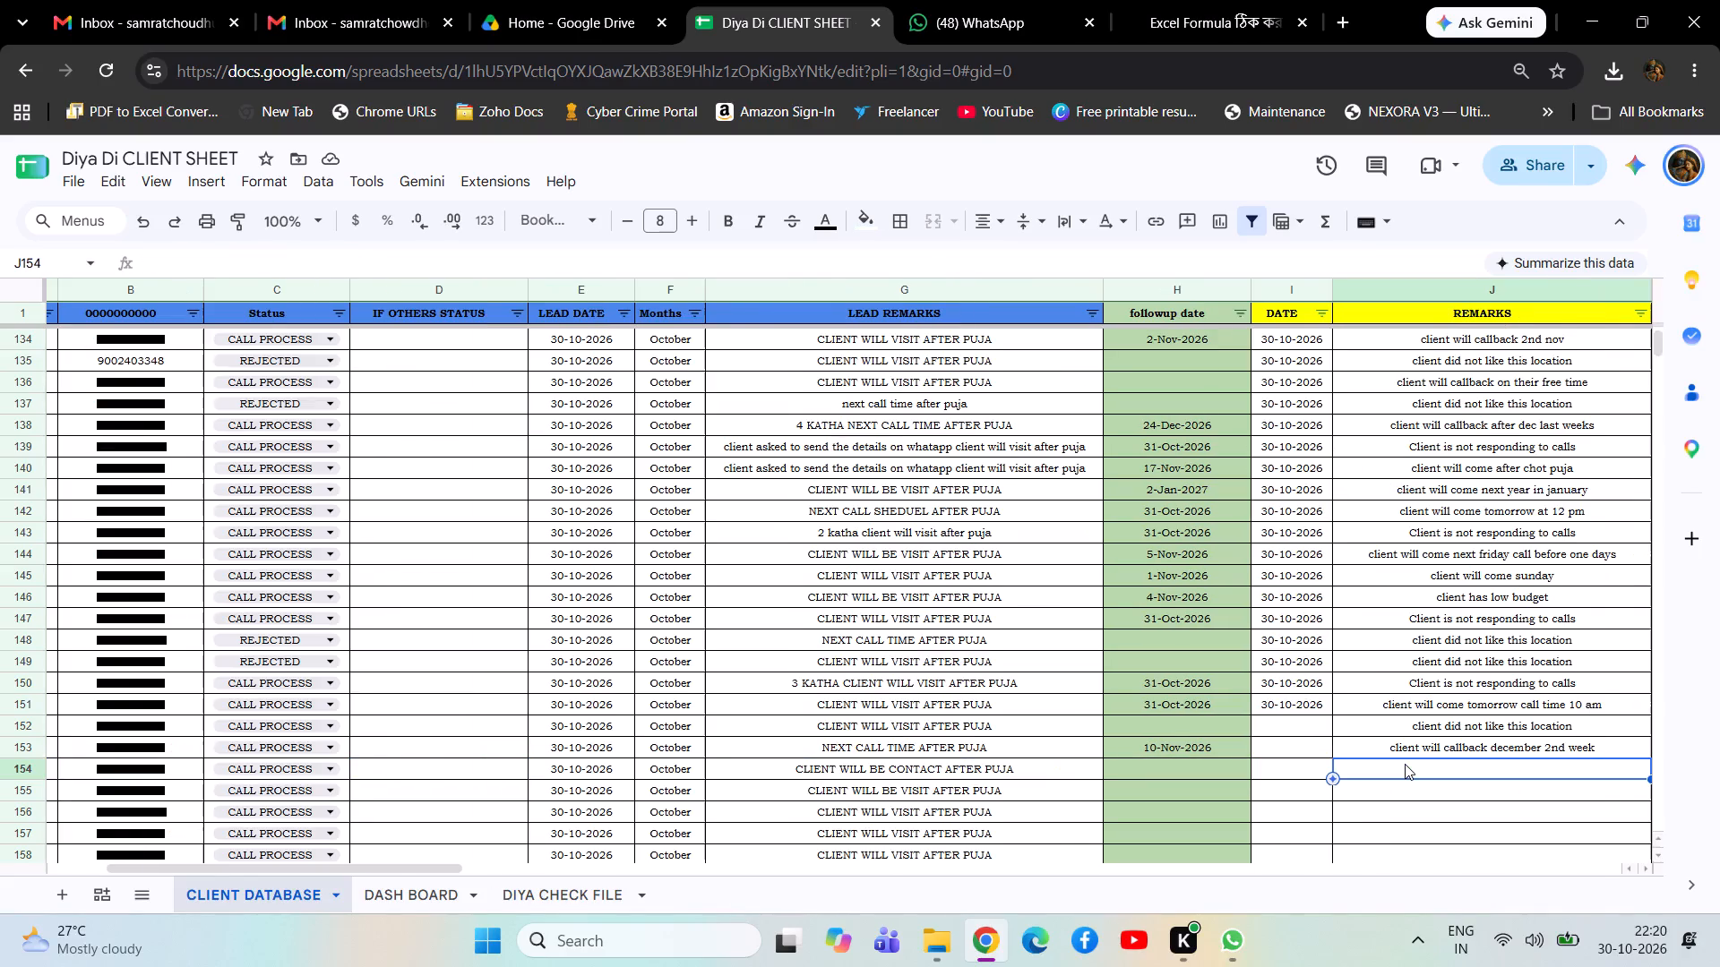
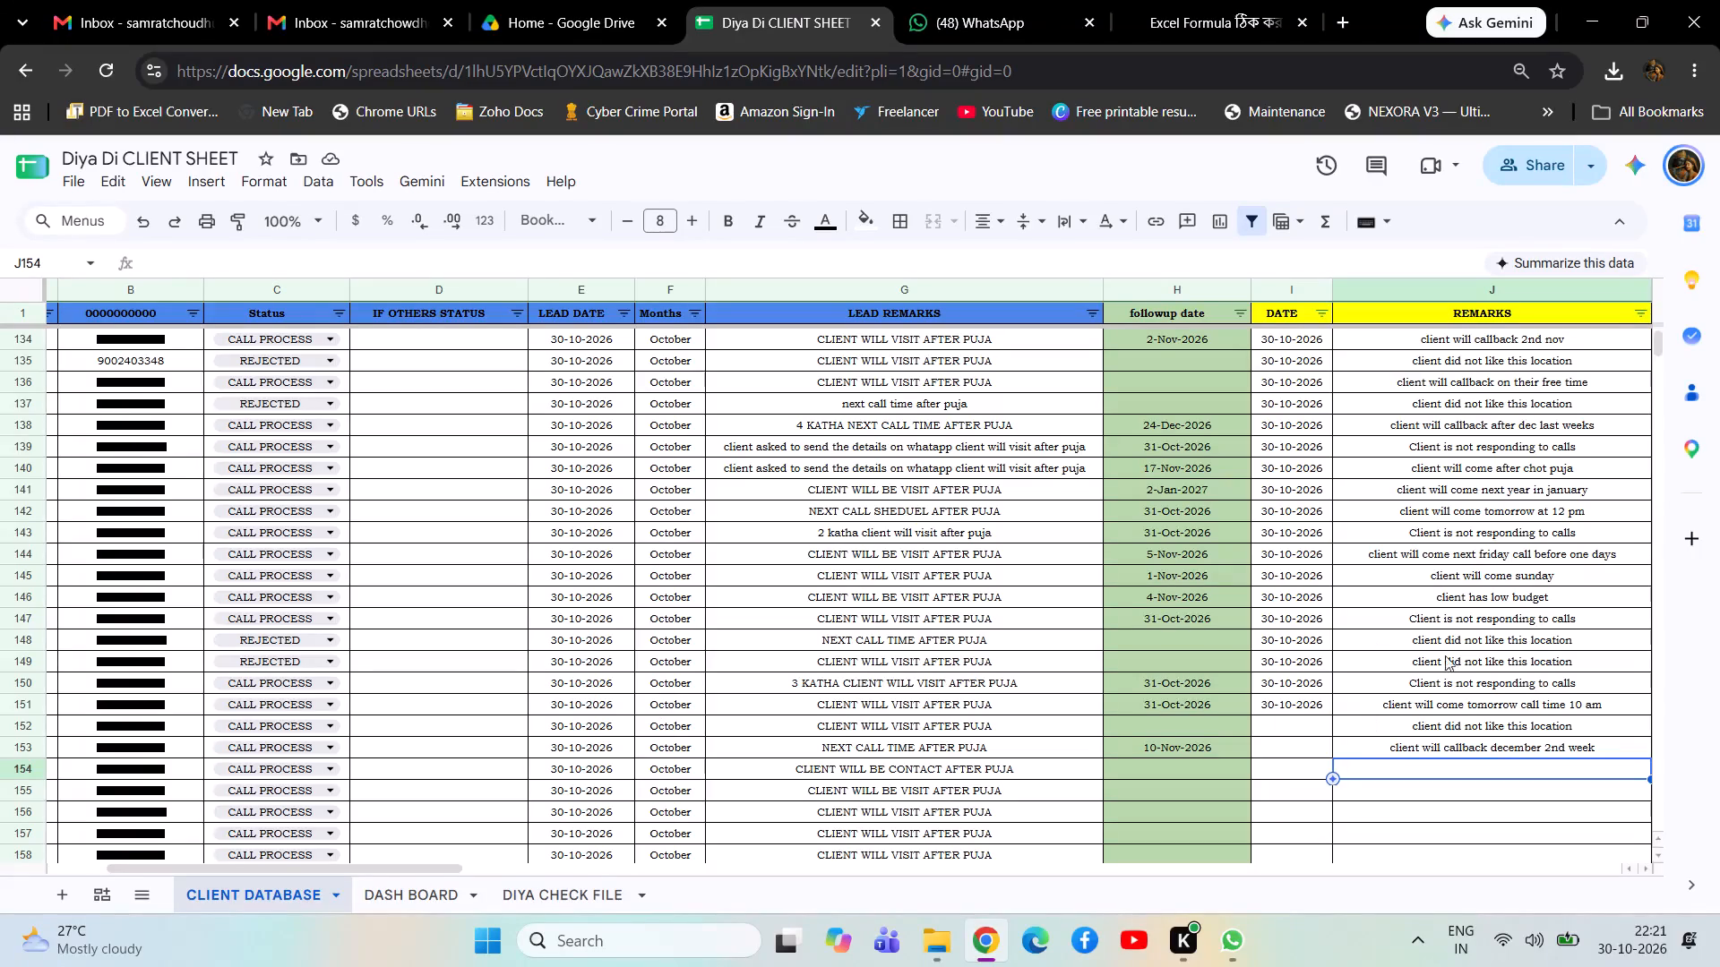
Copy the remark "Client is not responding to calls" from row 139 into the REMARKS cell of row 154.
click(1481, 644)
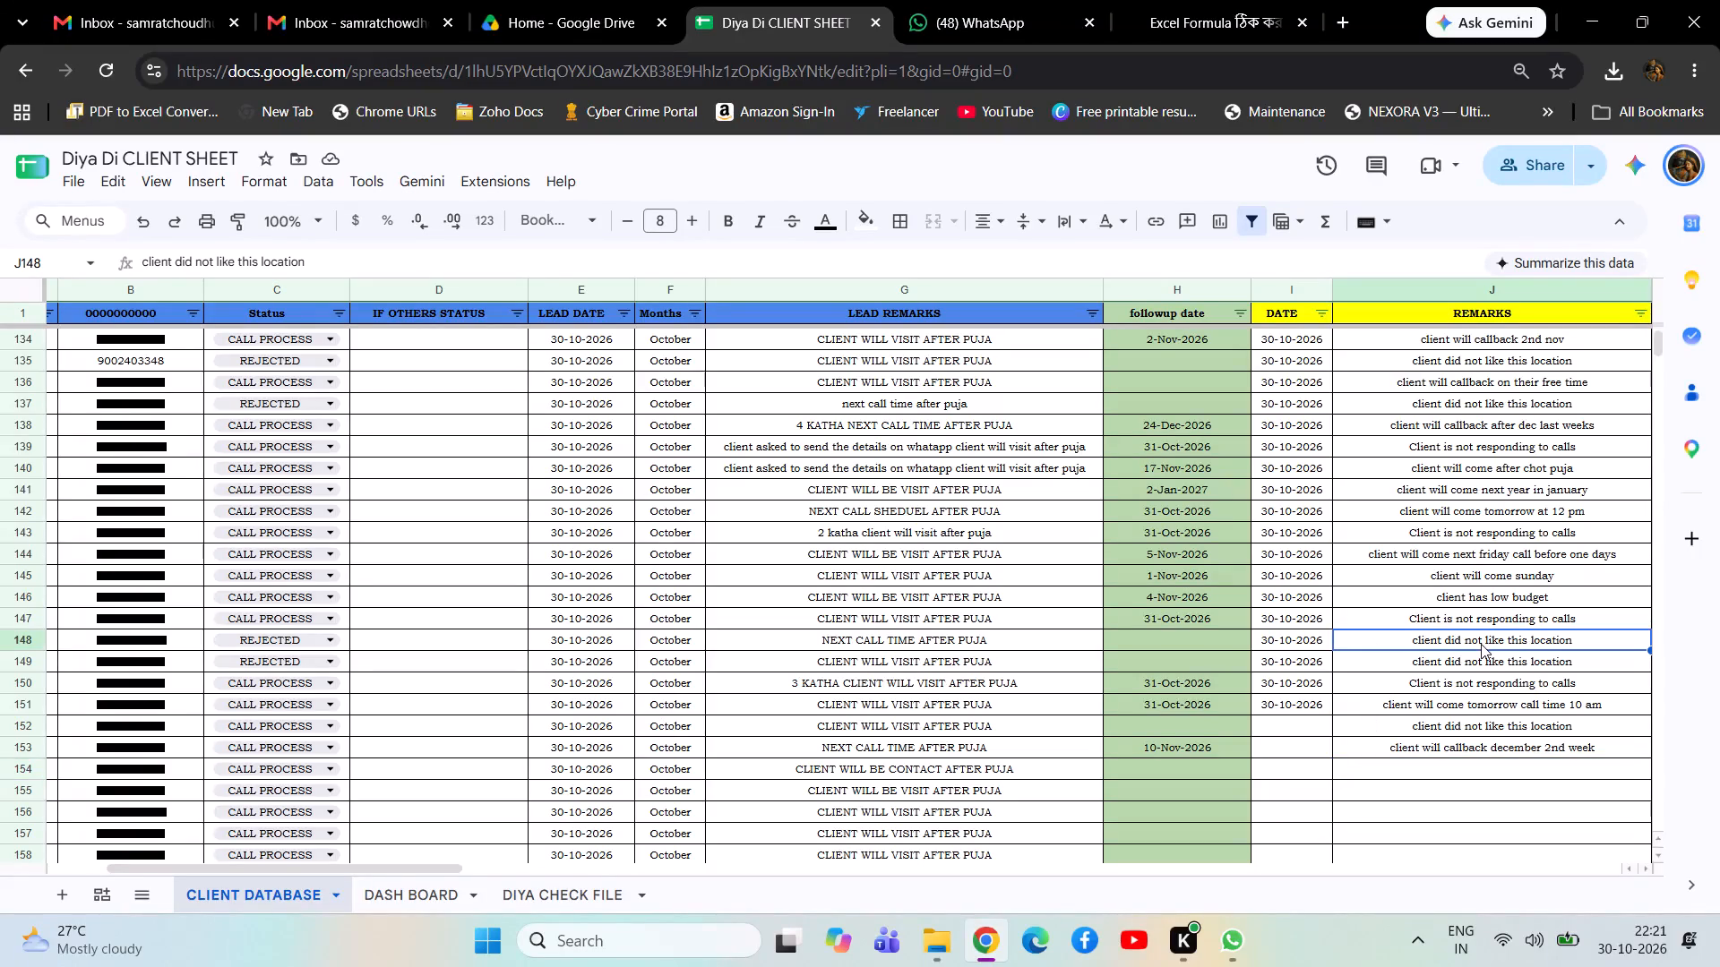
click(1492, 443)
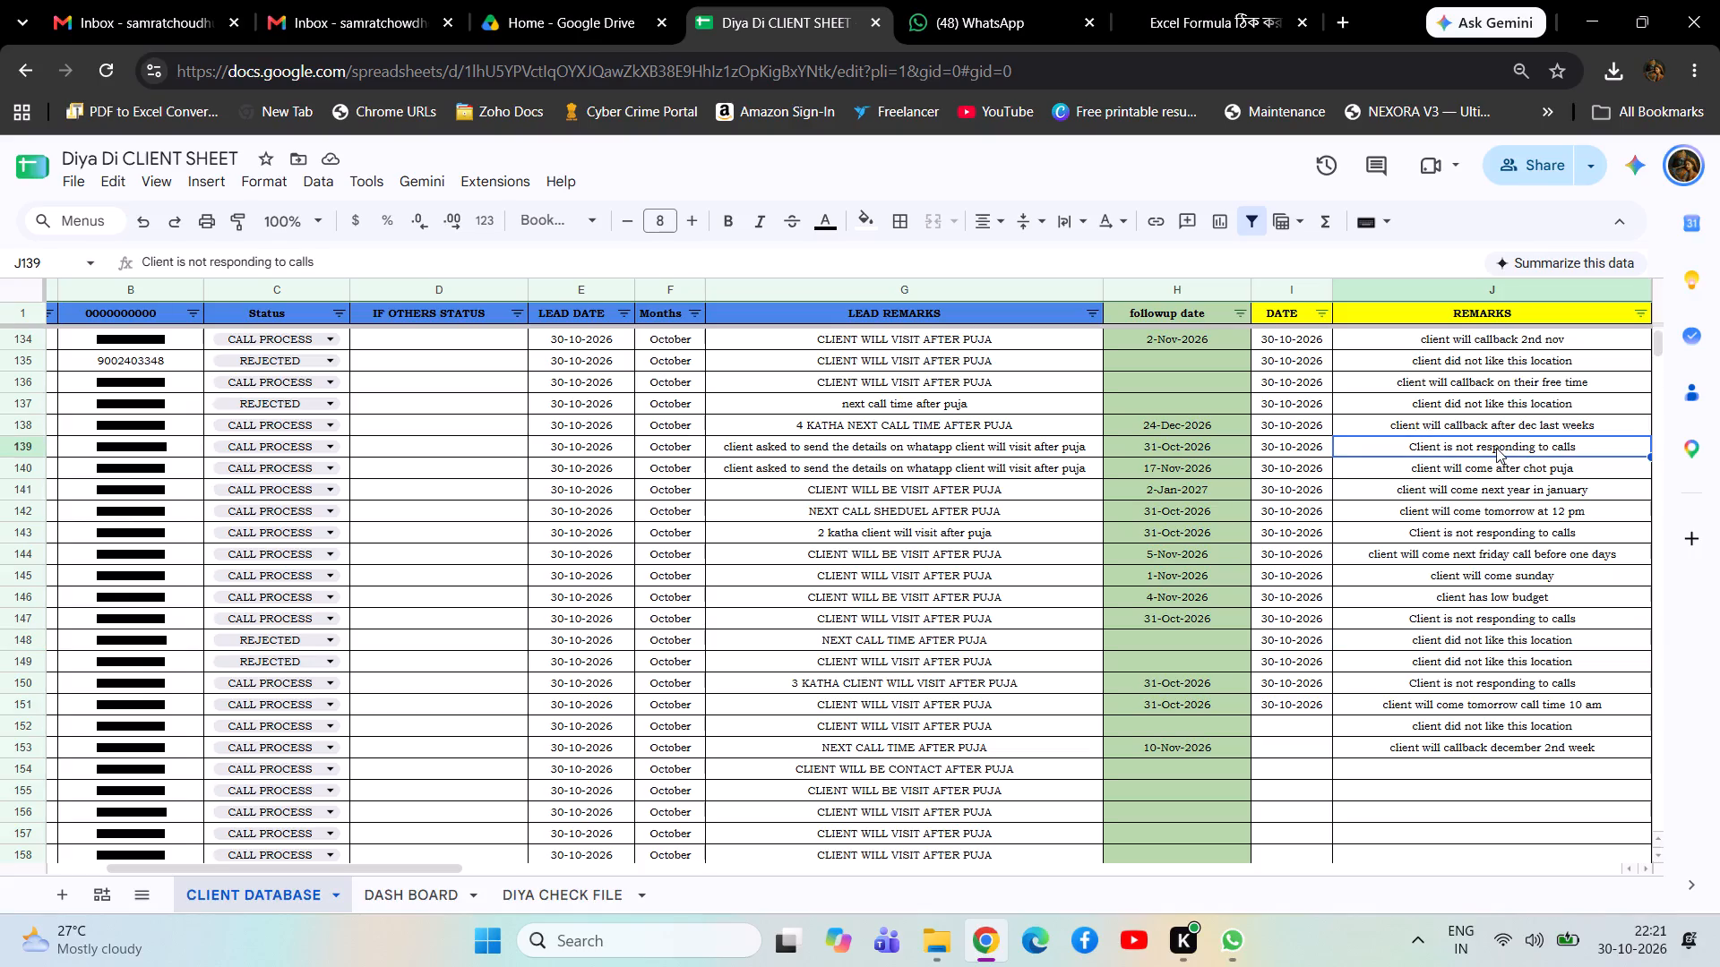
click(1496, 448)
key(ctrl+c)
click(1439, 774)
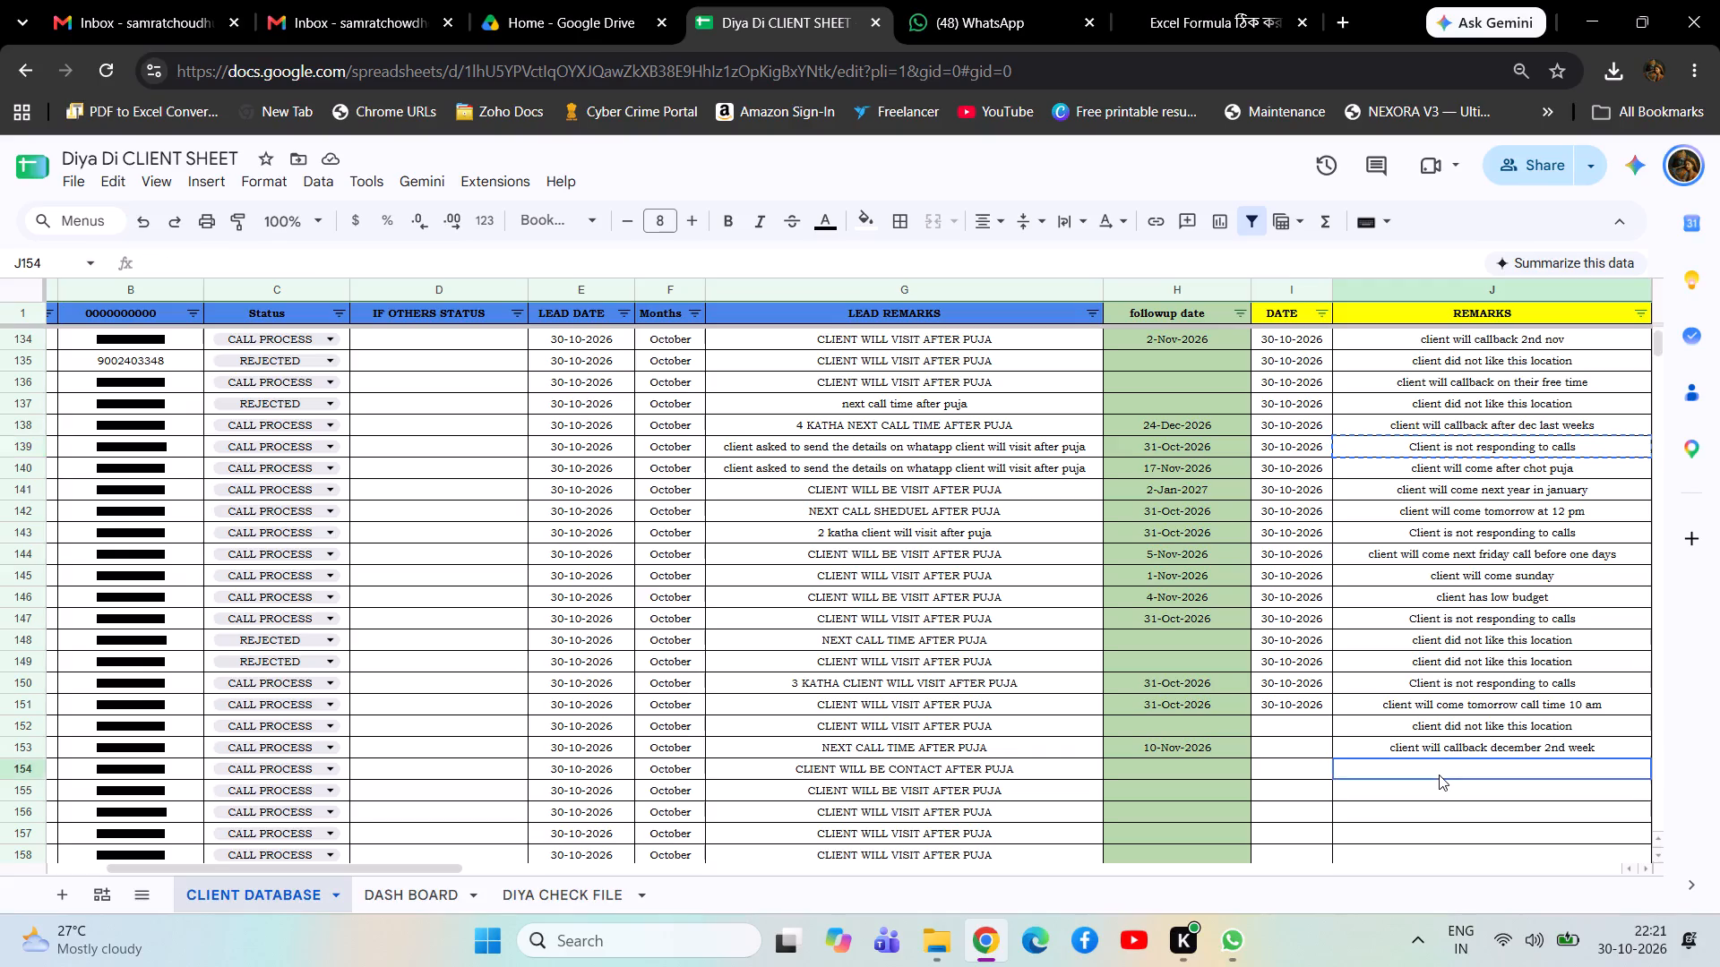
key(ctrl+v)
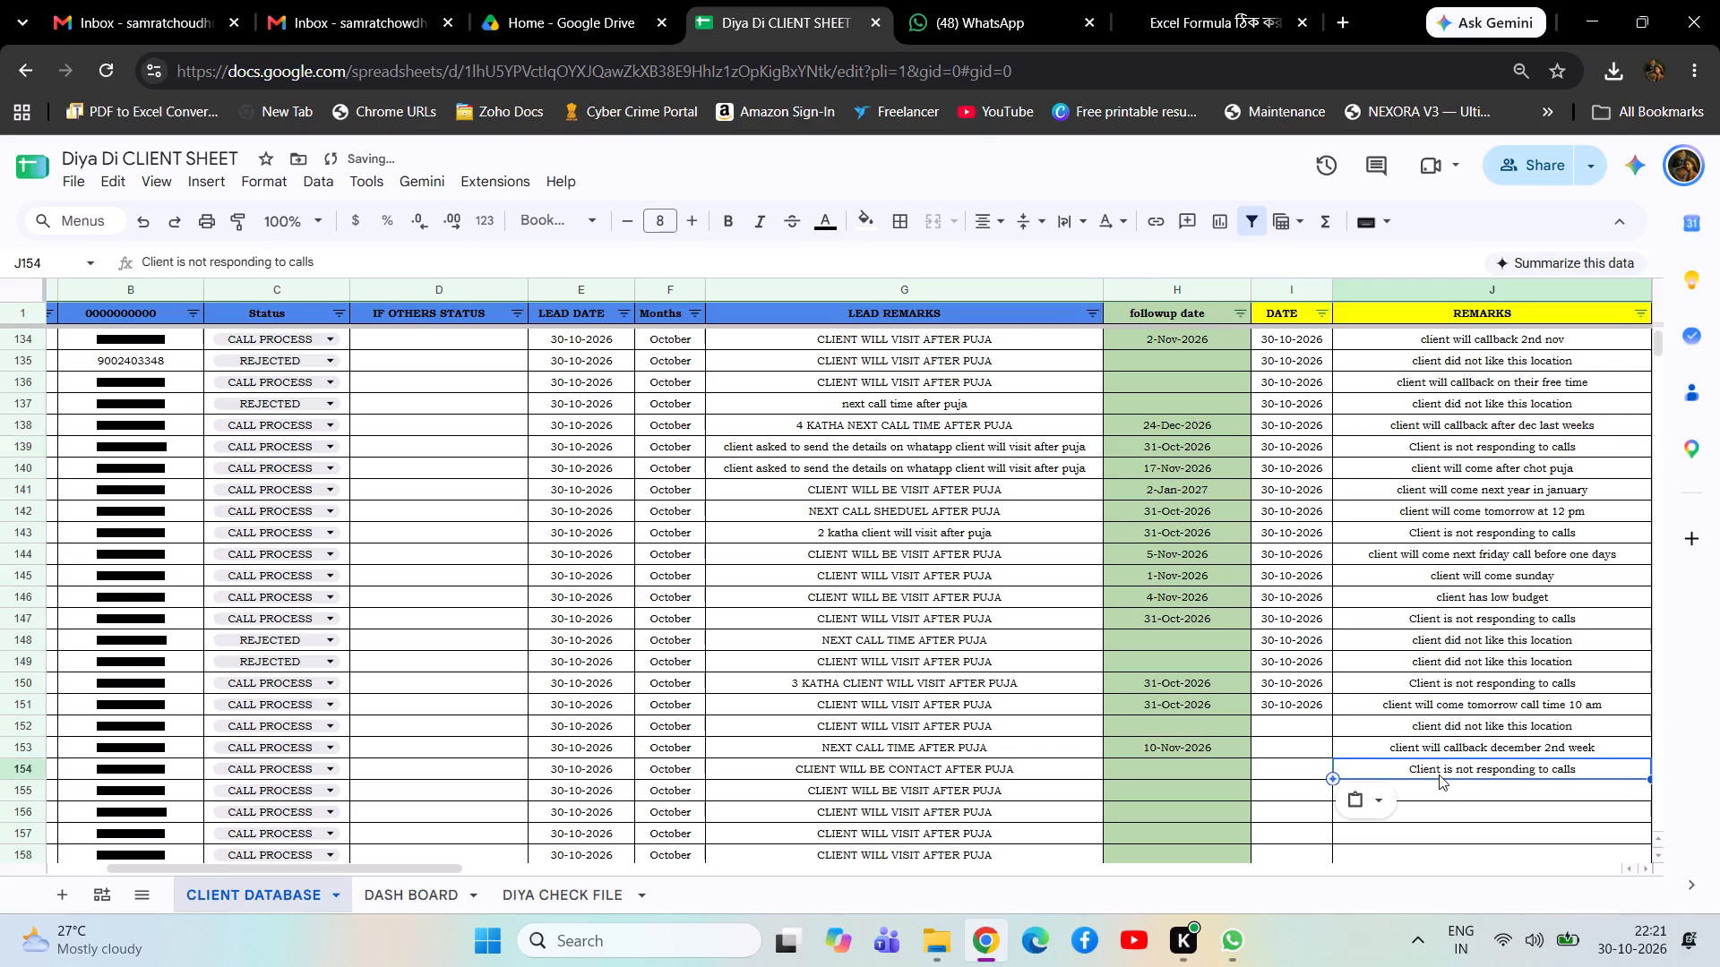
Set the followup date in row 154 to 1-Nov-2026.
double_click(1208, 771)
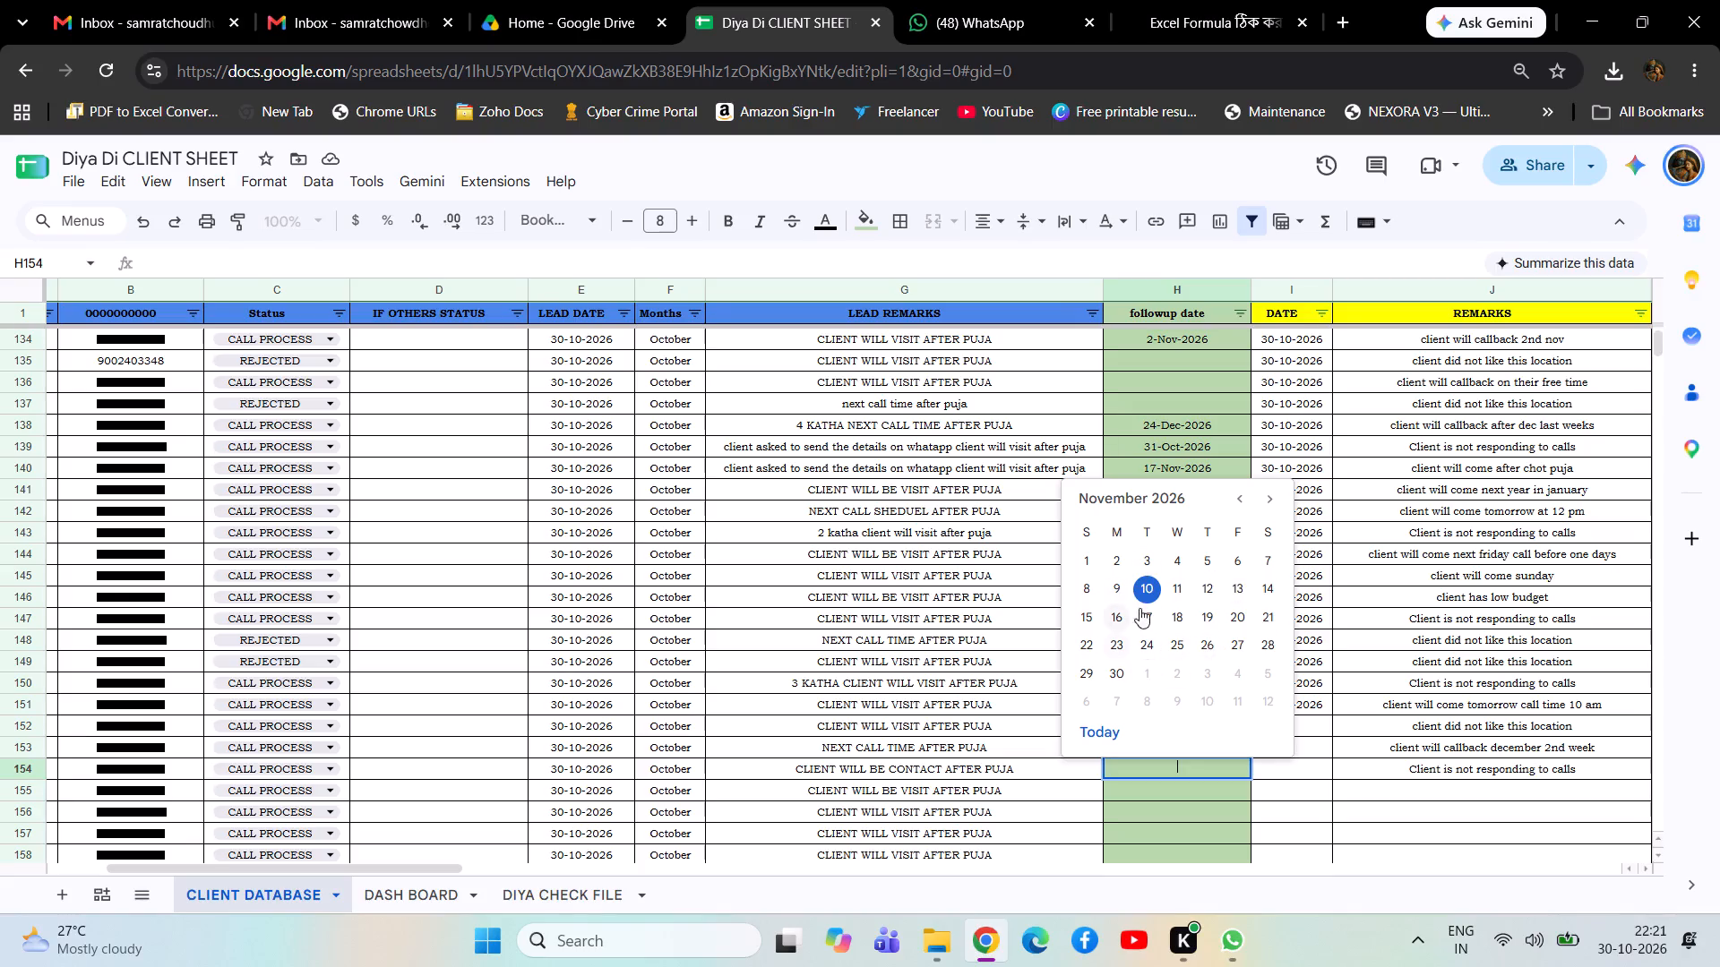
click(1092, 555)
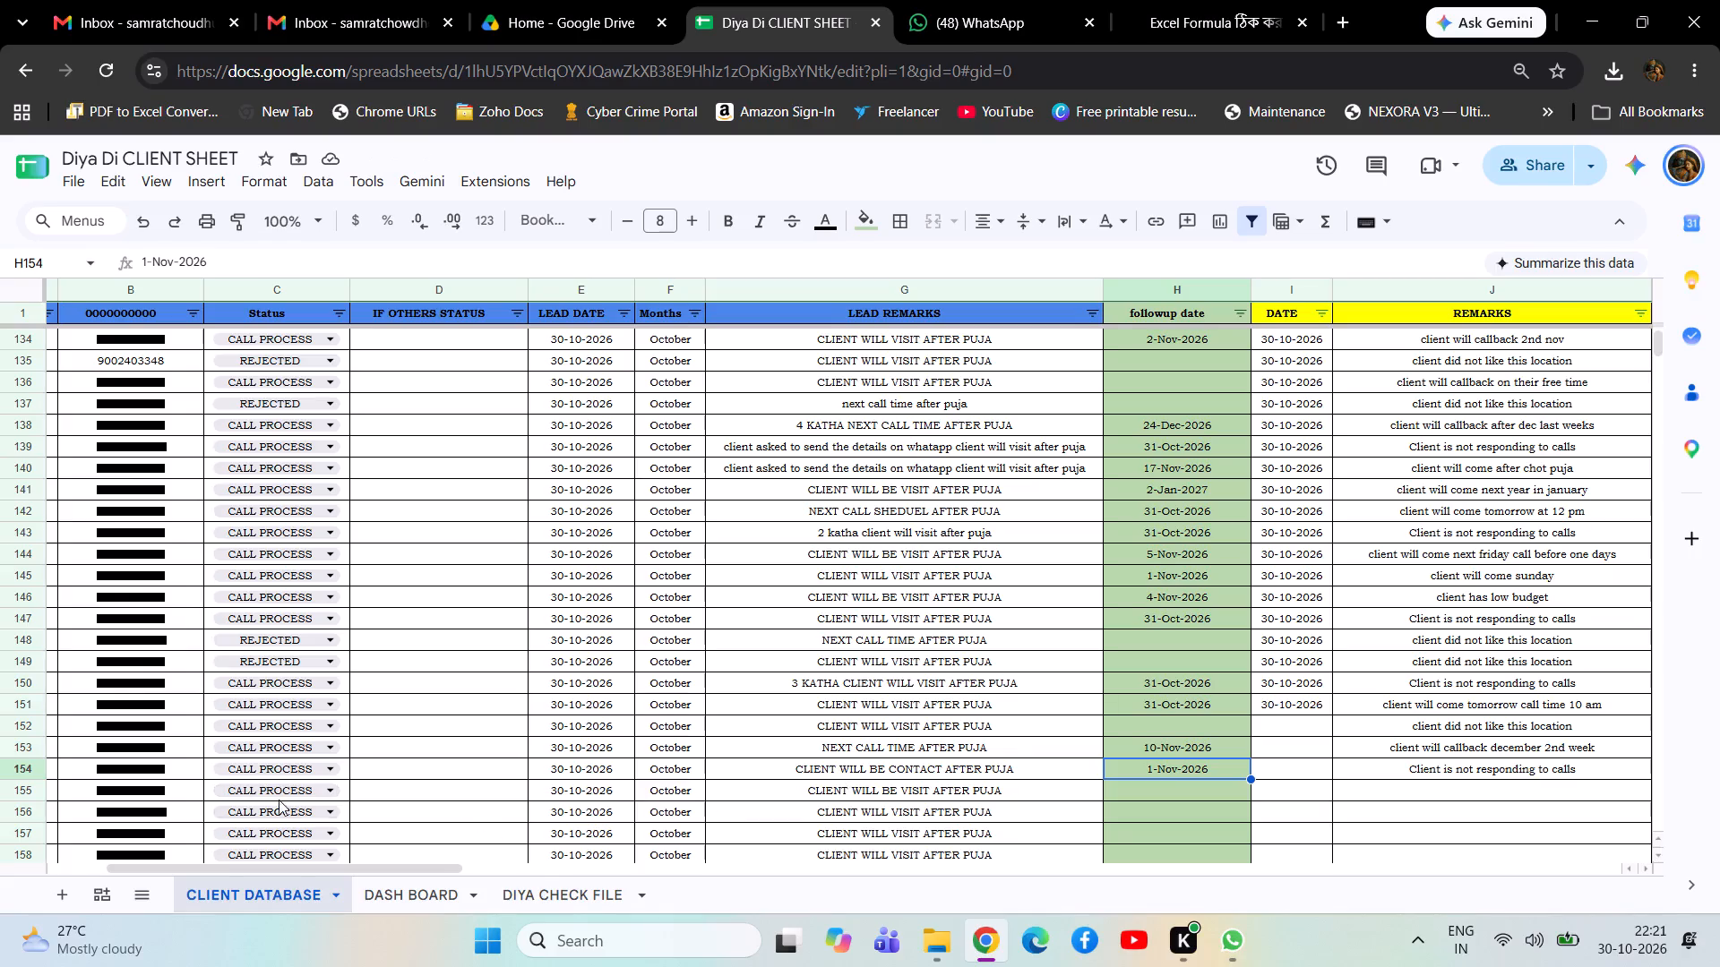
Go from the REMARKS cell of row 155 back to its Name & Number cell to check the client's contact details.
click(1400, 790)
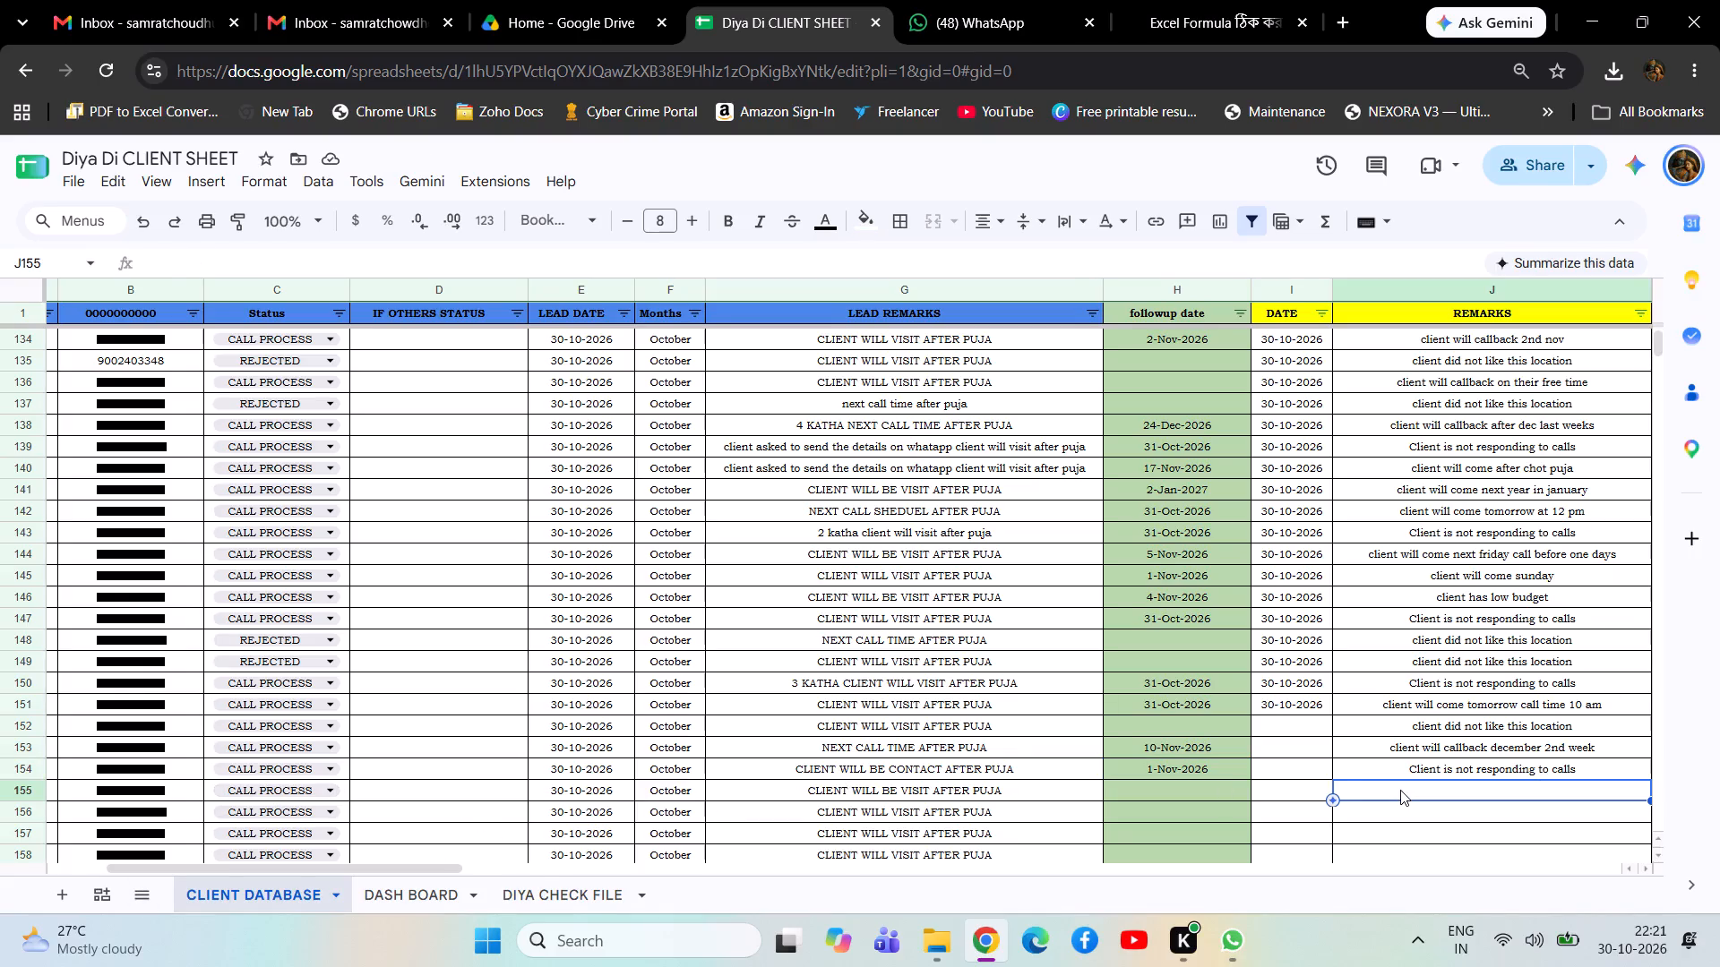
key(Left)
key(Left)
key(Left)
key(Left)
key(Left)
key(Left)
key(Left)
key(Left)
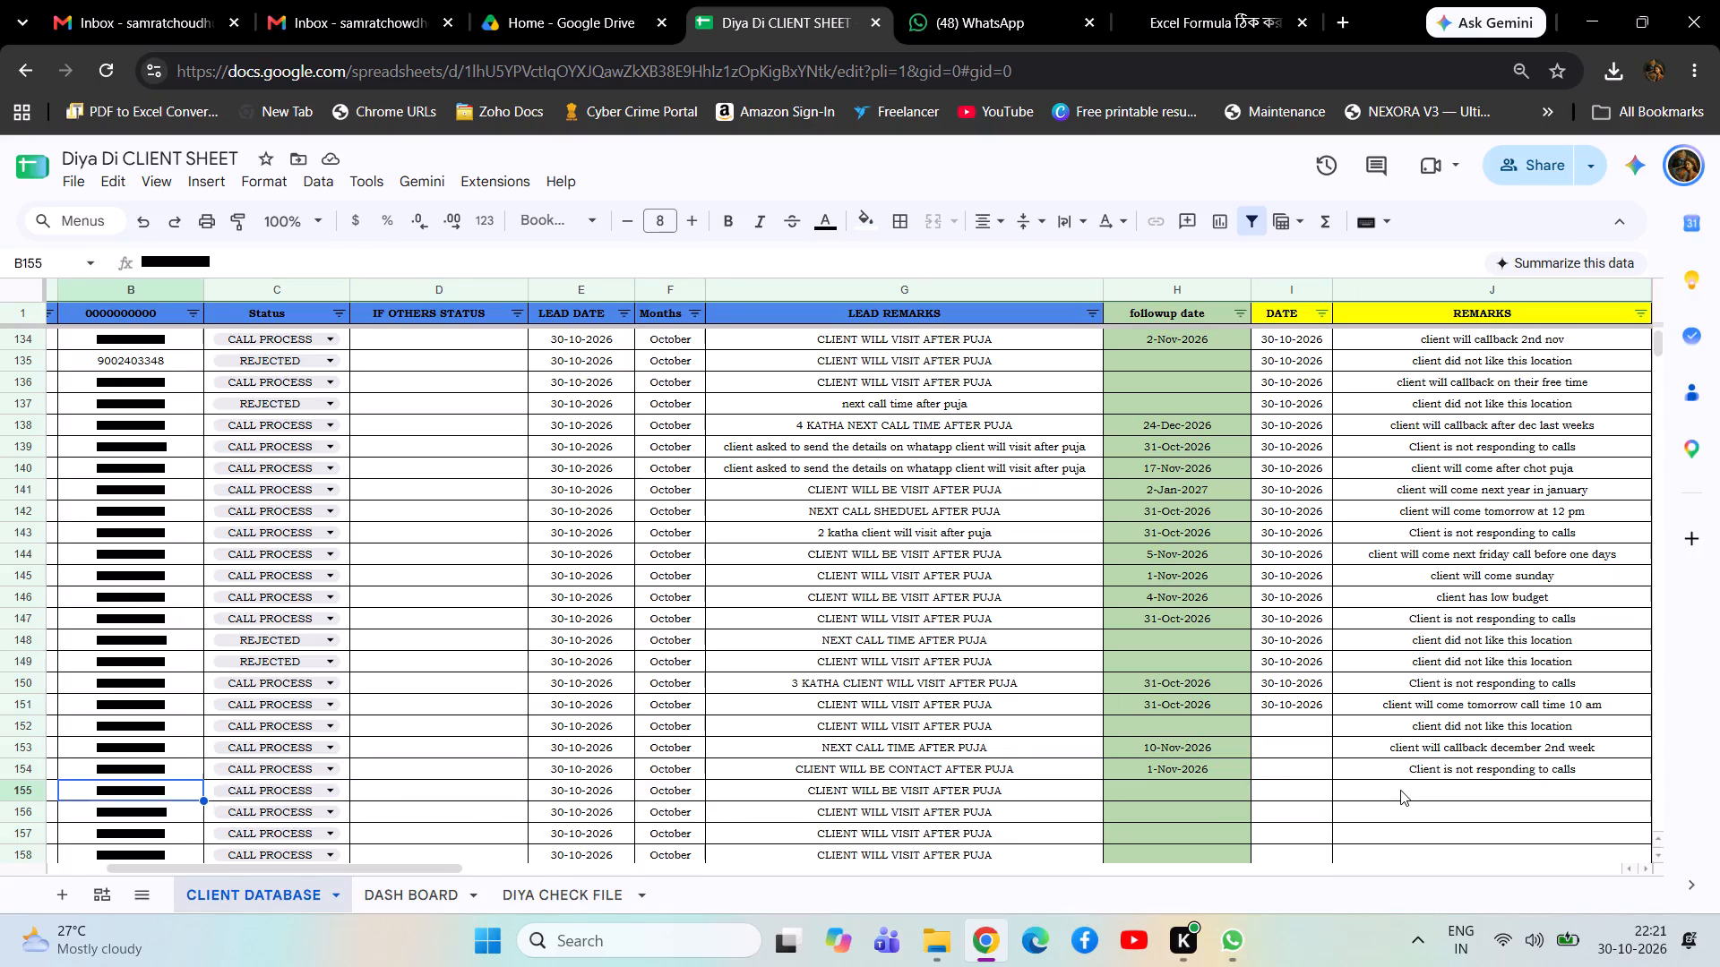
key(Left)
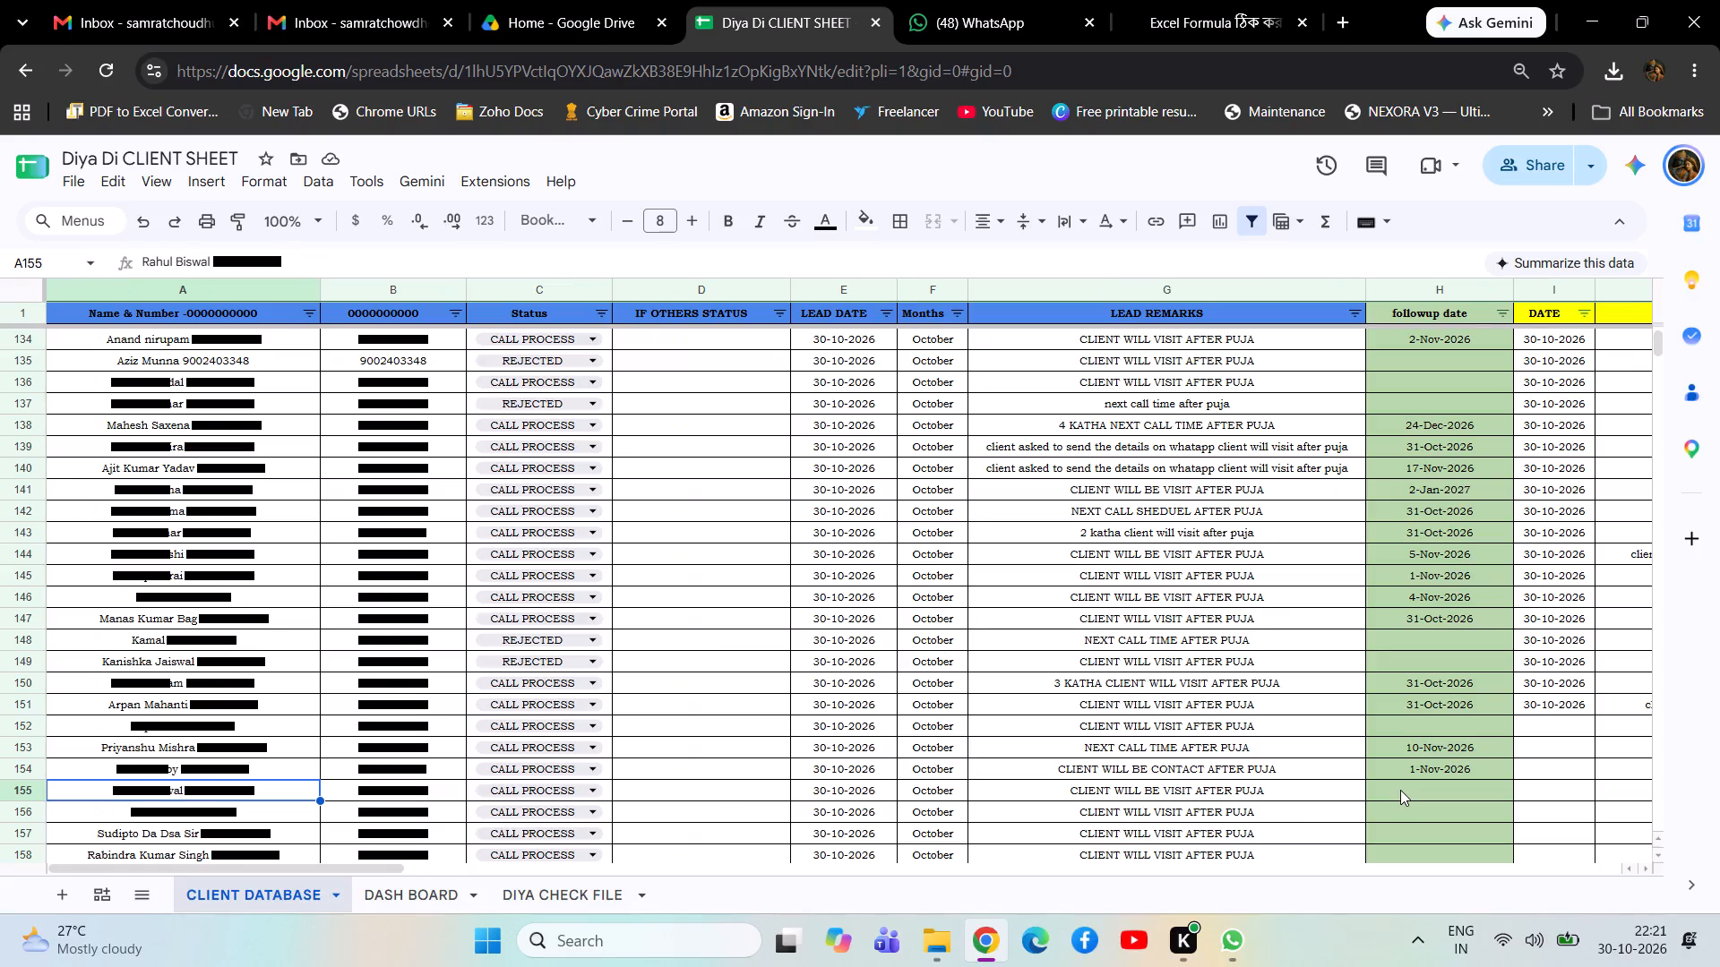
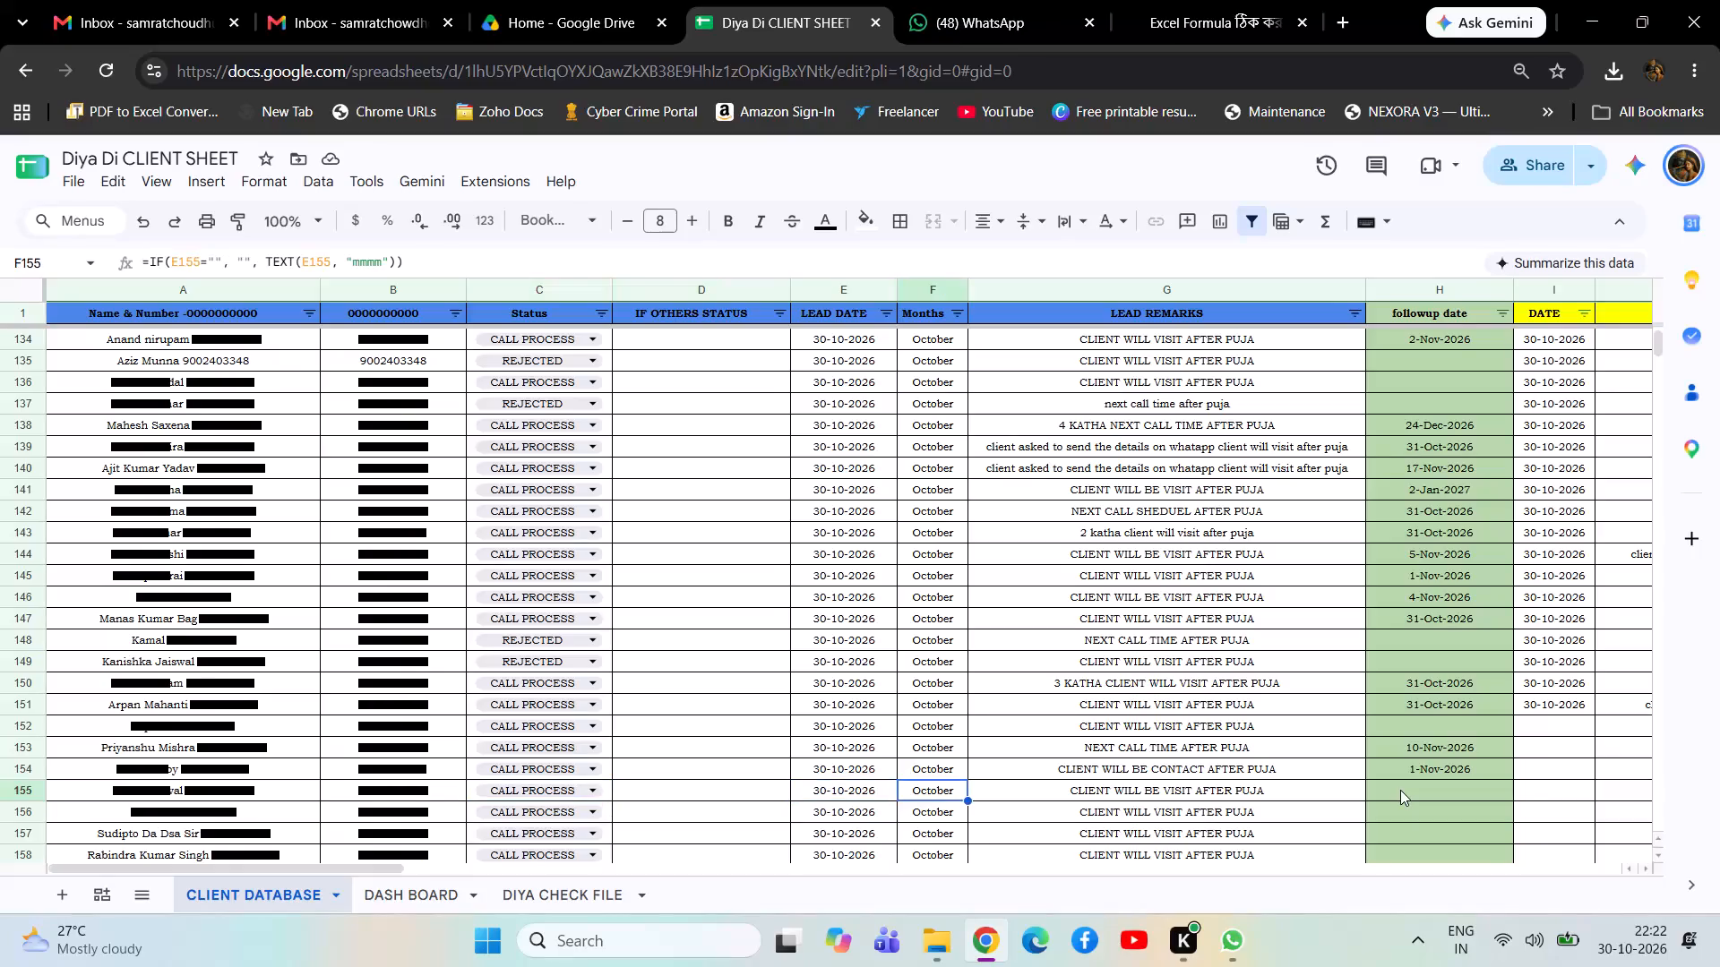
Return to the empty REMARKS cell of row 155, ready for the client's call remark.
key(Right)
key(Right)
key(Right)
key(Right)
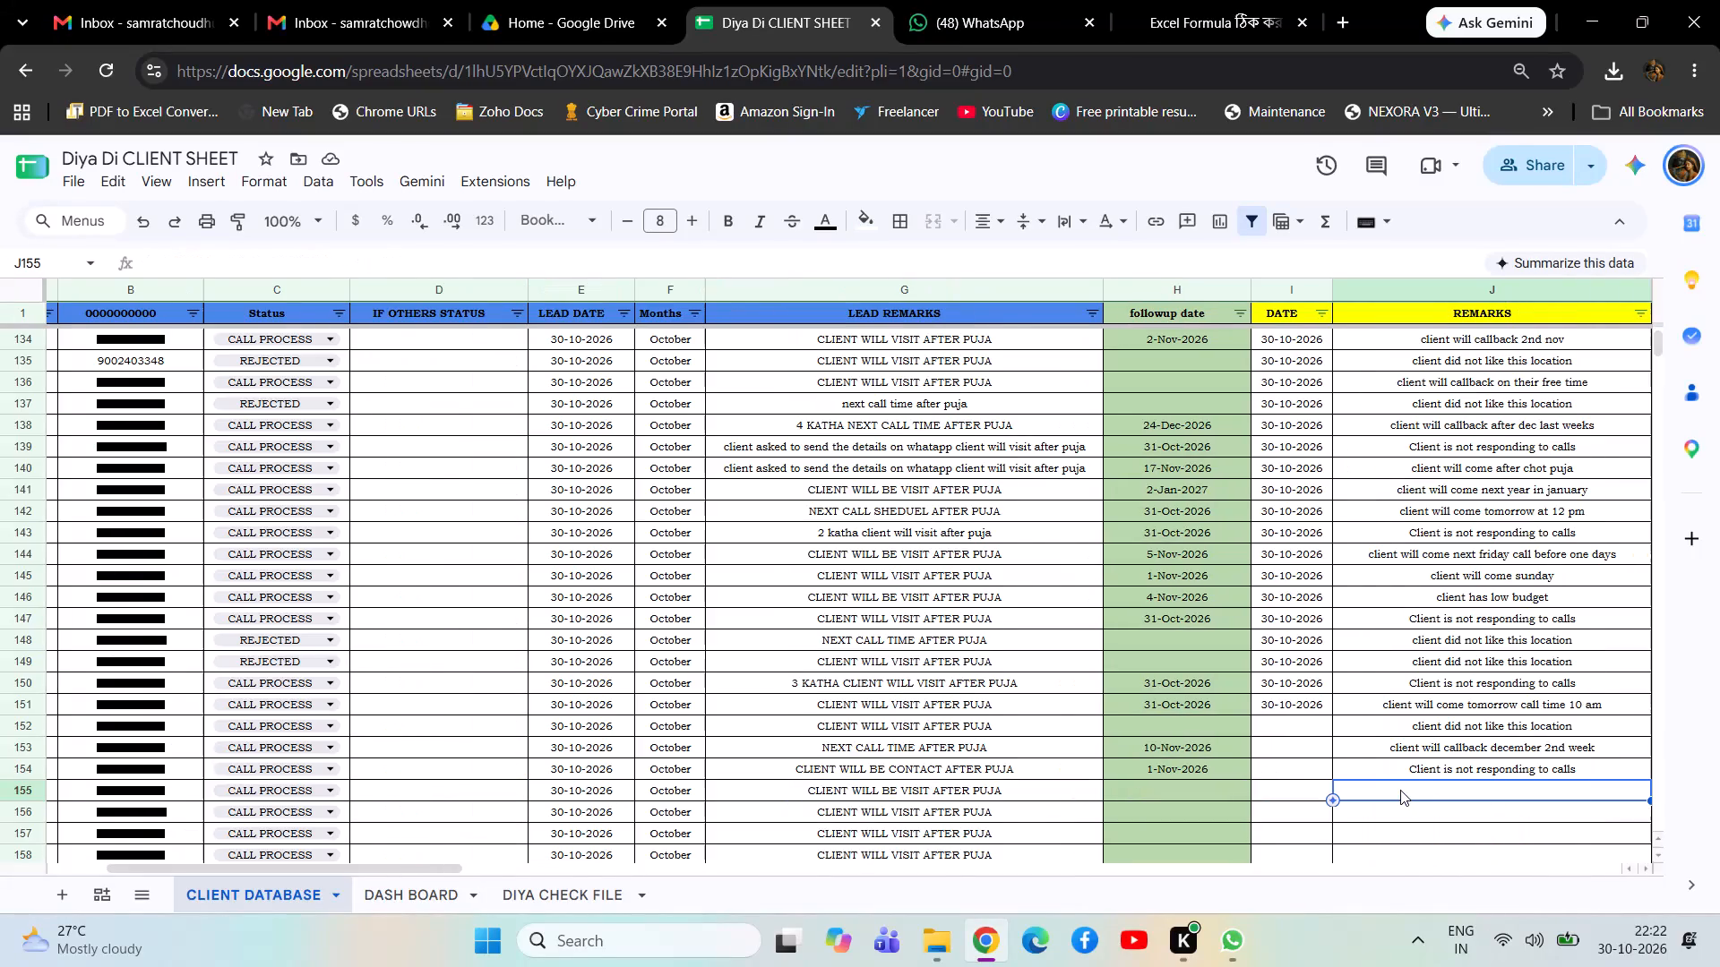
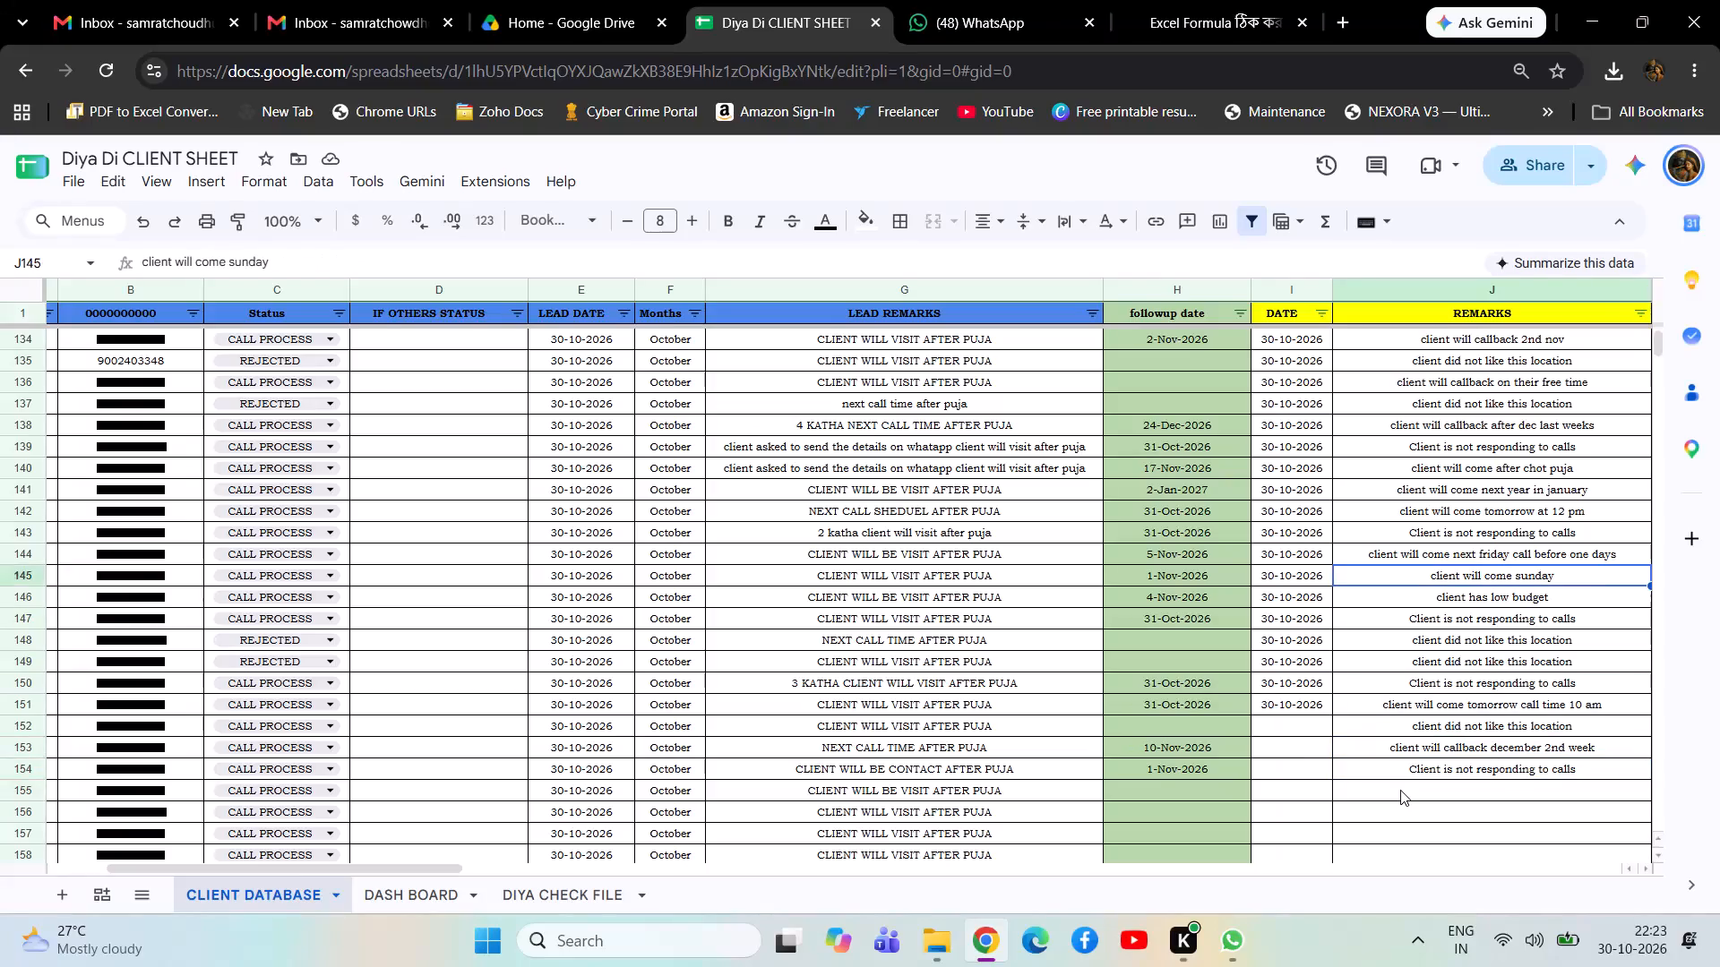
Find the earlier remark "client will callback after dec last weeks" in row 123 of the REMARKS column and copy it.
key(Up)
key(Up)
key(Up)
key(Up)
key(Up)
key(Up)
key(Up)
key(Up)
key(Up)
key(Up)
key(Up)
key(Up)
key(Up)
key(Up)
key(Up)
key(Up)
key(Up)
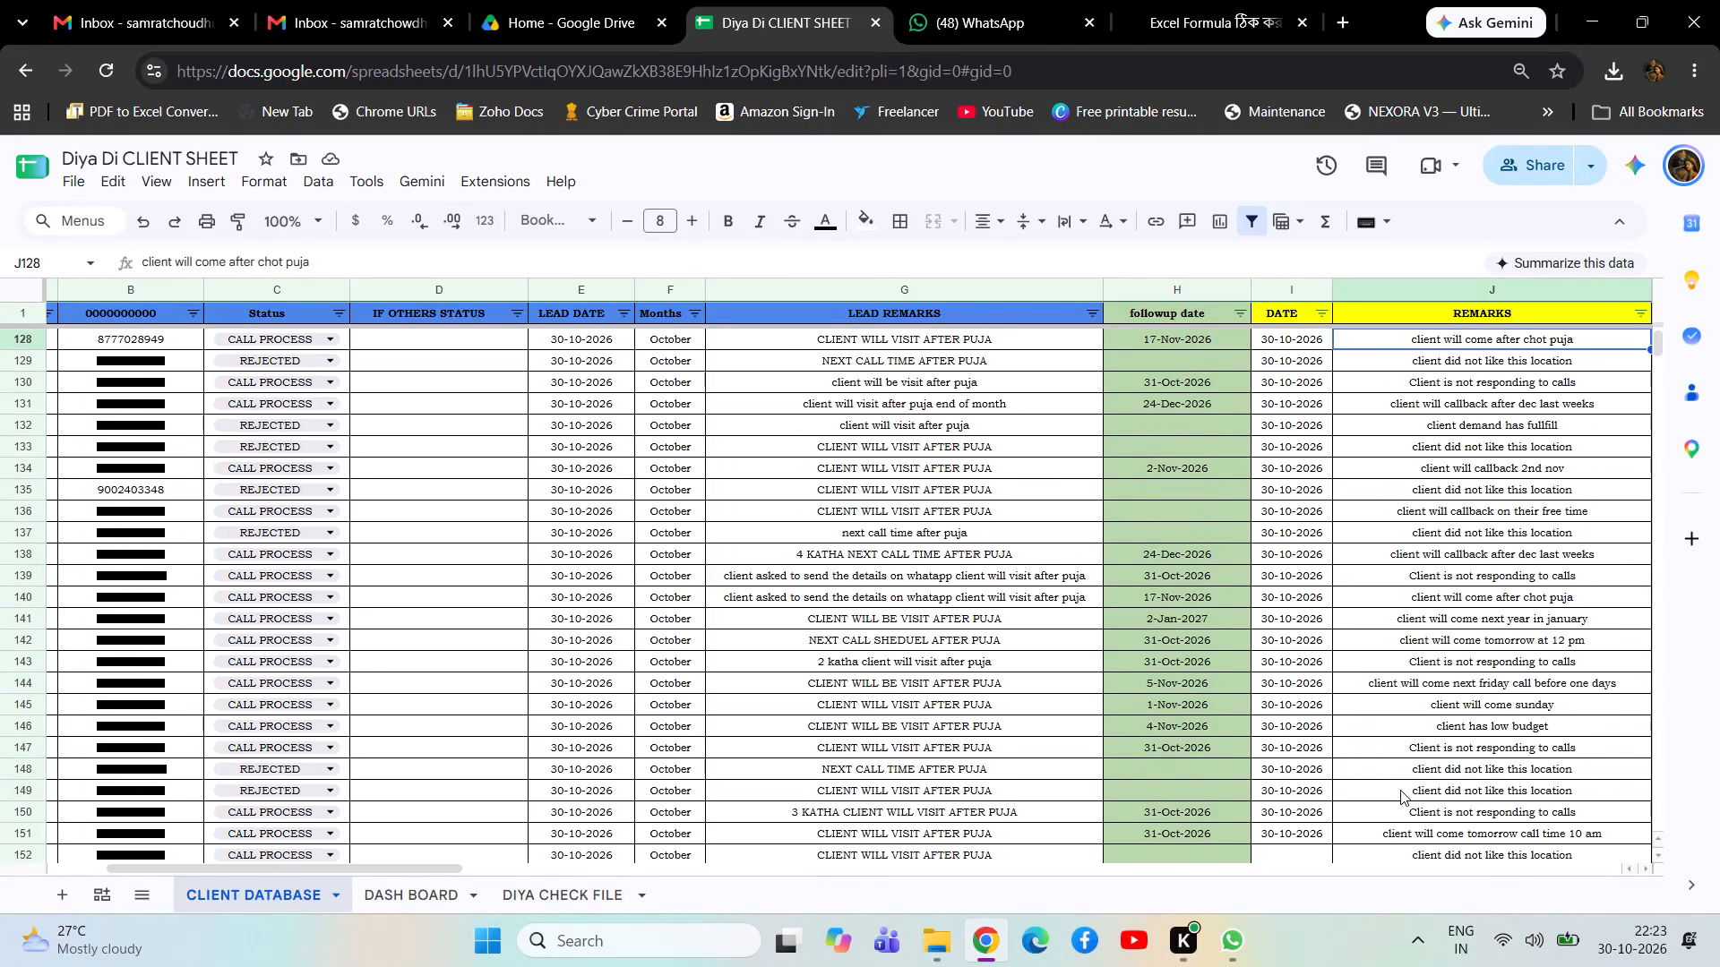
key(Up)
key(Up)
key(Up)
key(Up)
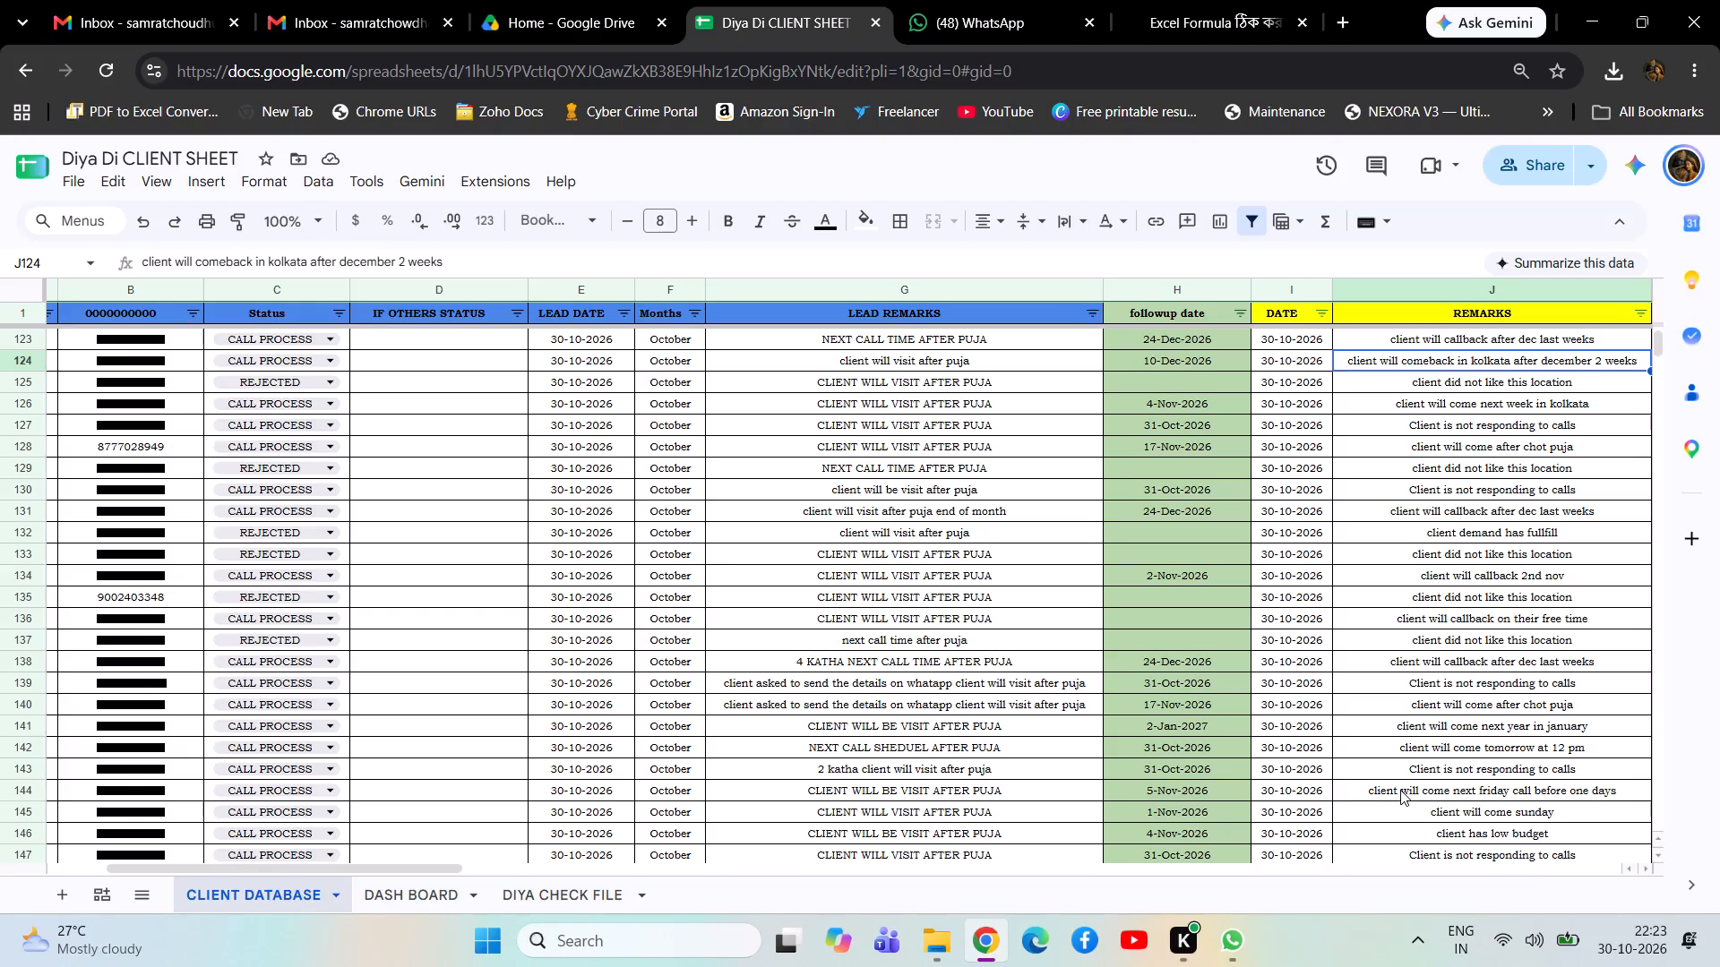
key(Up)
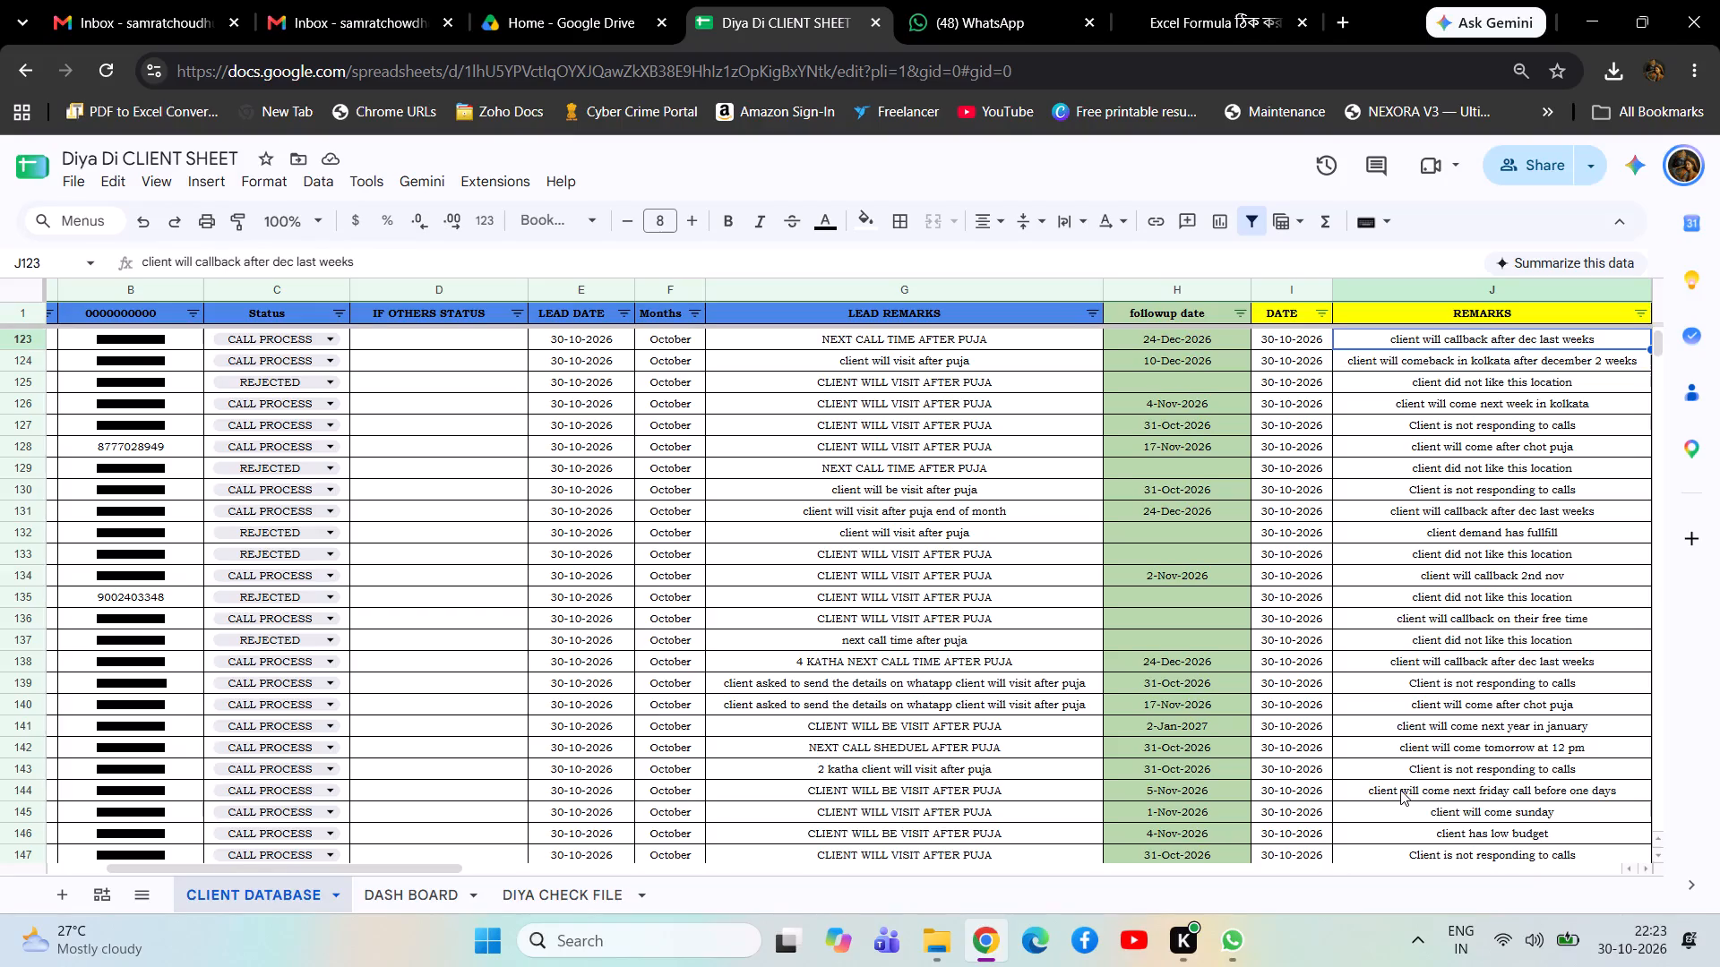
key(ctrl+c)
Paste the copied remark "client will callback after dec last weeks" into the empty REMARKS cell of row 155.
key(Down)
key(Down)
key(Down)
key(Down)
key(Down)
key(Down)
key(Down)
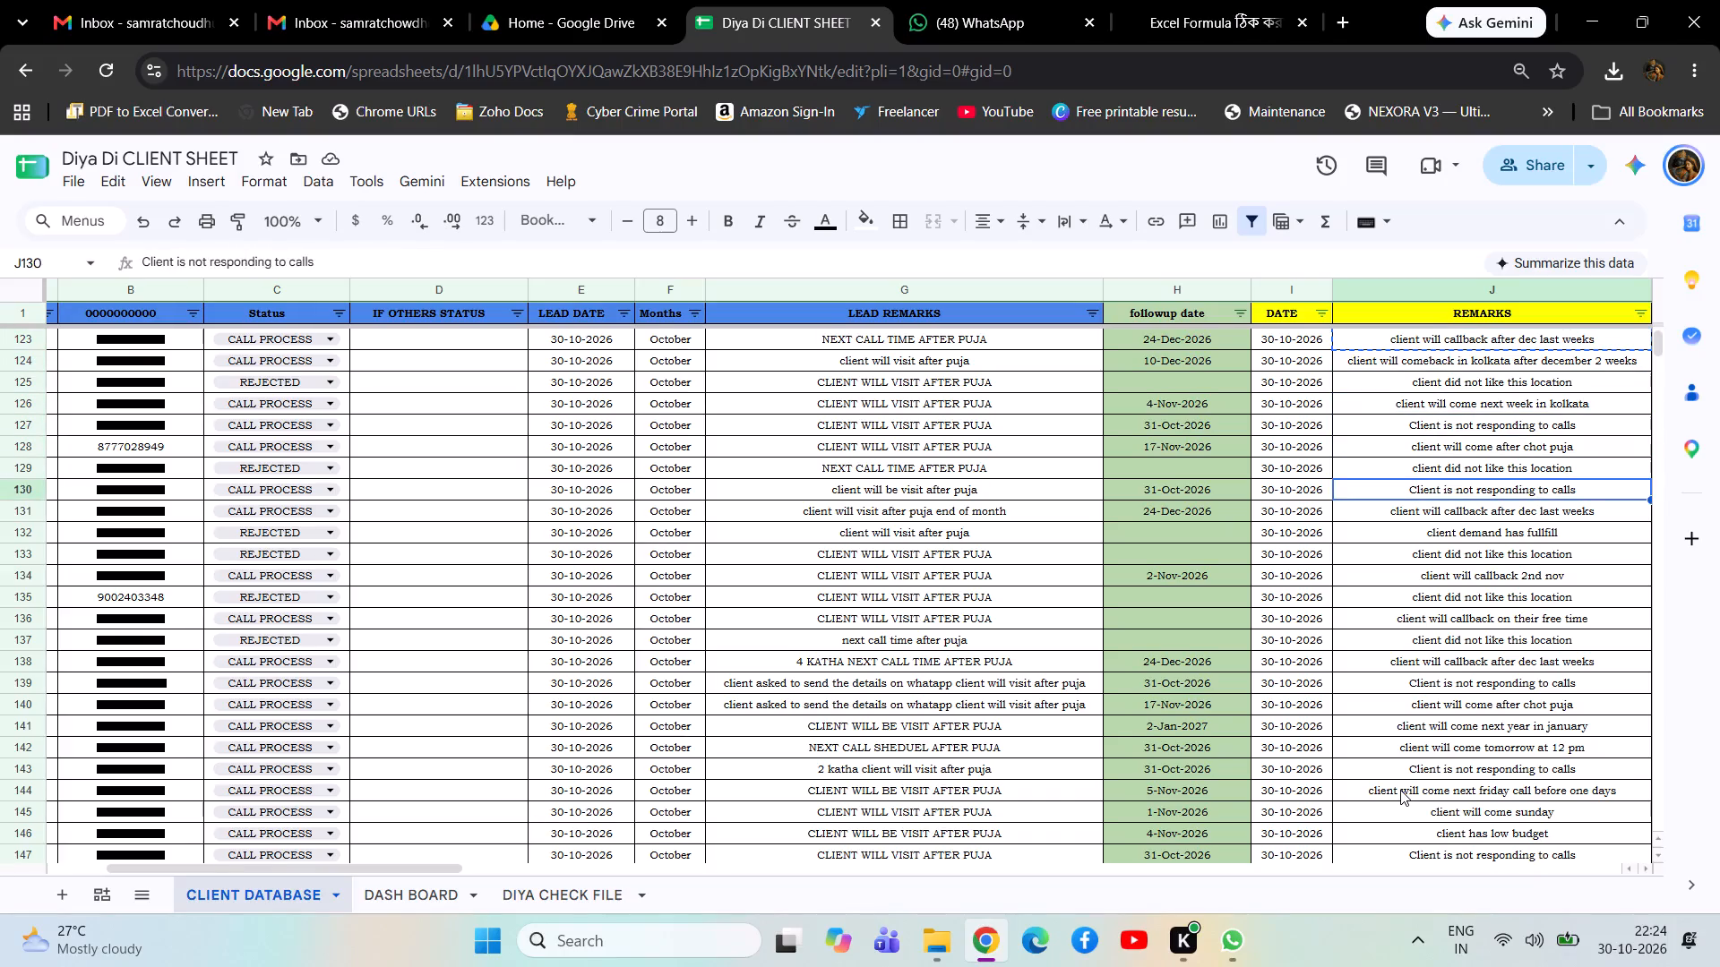
key(Down)
key(Down)
key(Down)
key(Down)
key(Down)
key(Down)
key(Down)
key(Down)
key(Down)
key(Down)
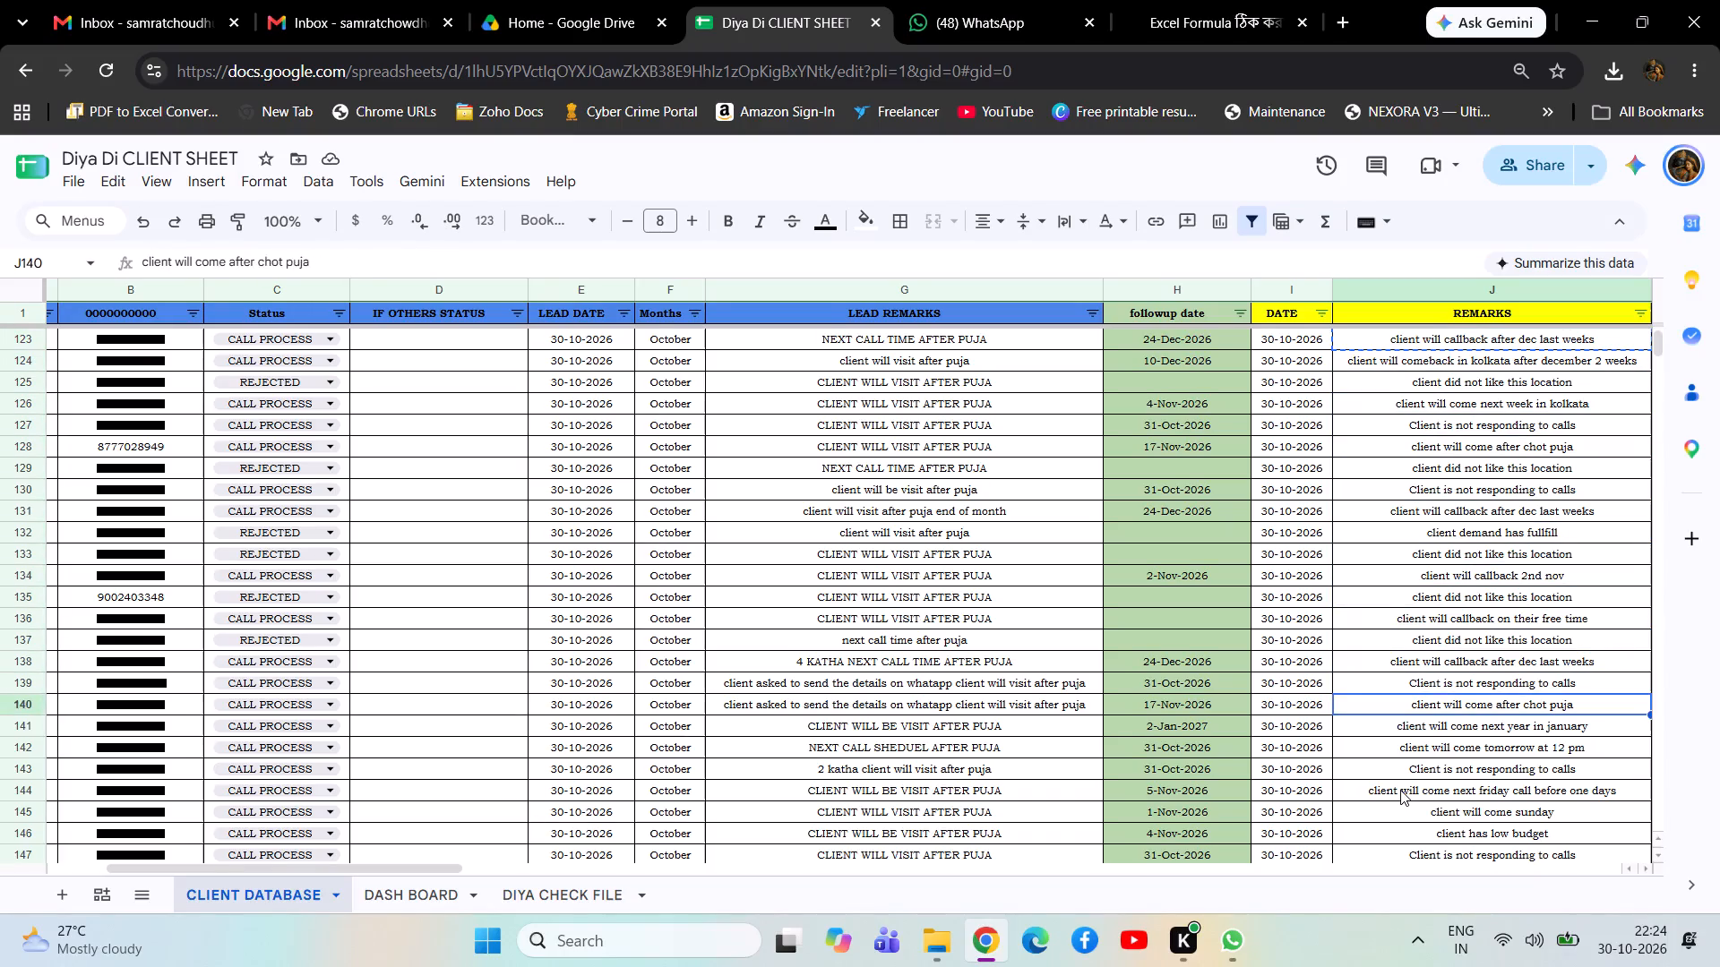
key(Down)
key(Down)
key(Down)
key(Down)
key(Down)
key(Down)
key(Down)
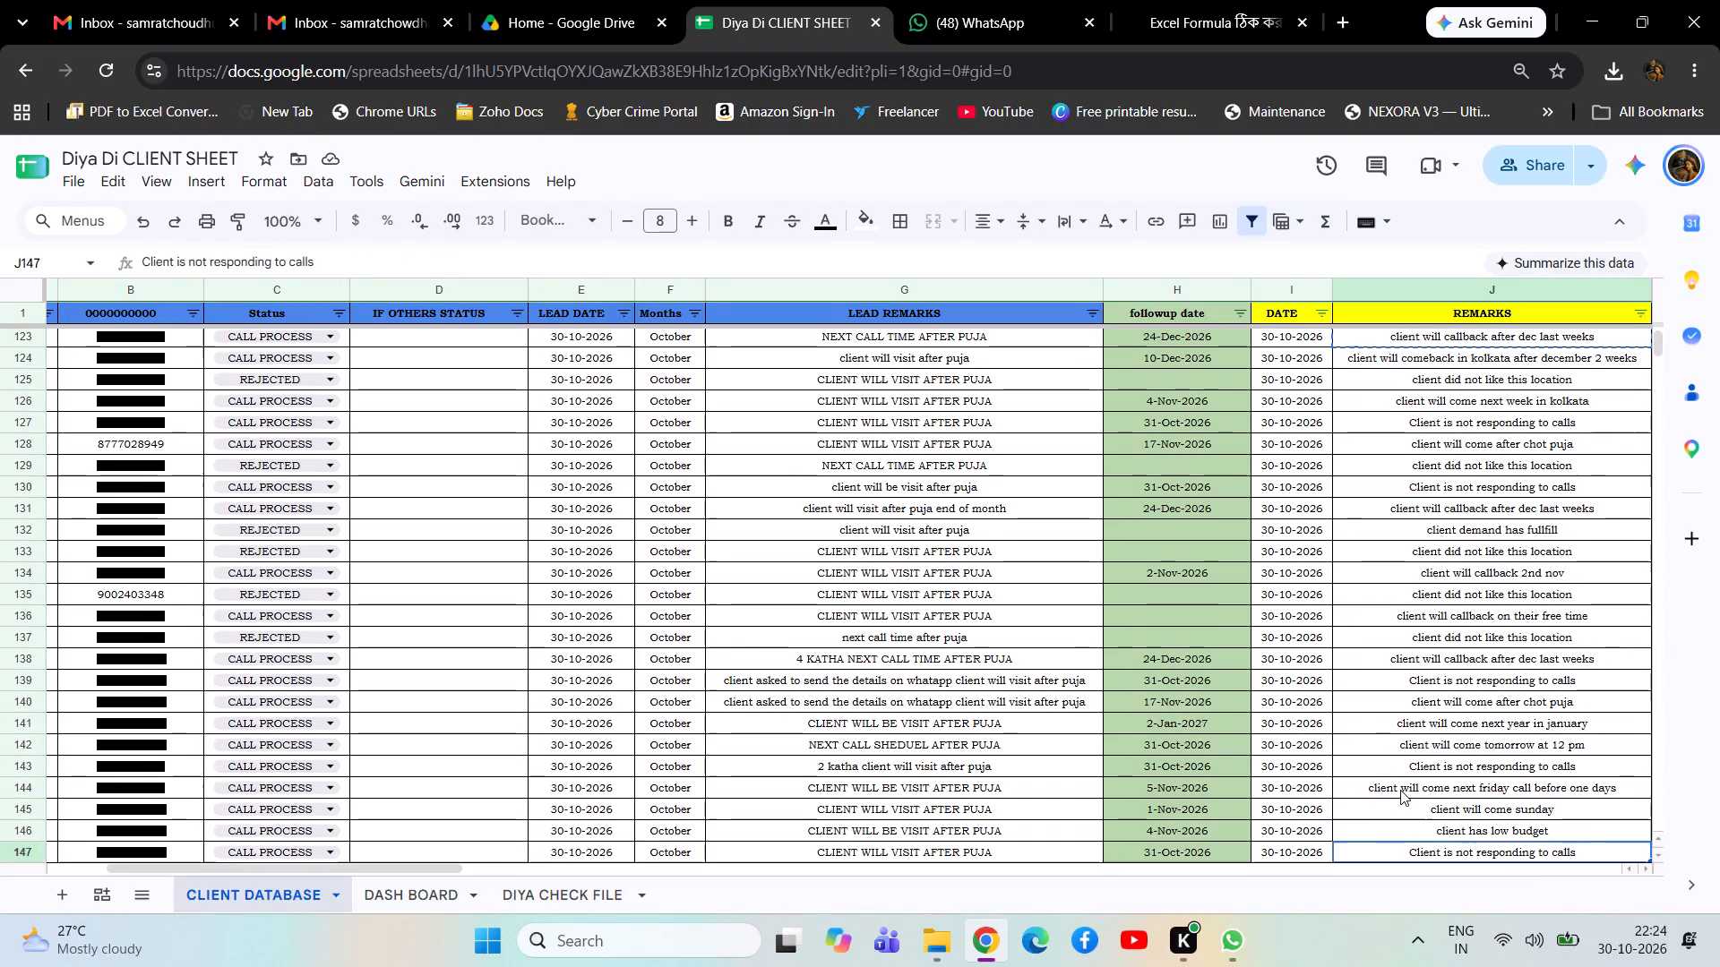
key(Down)
key(Down)
key(Down)
key(Down)
key(Down)
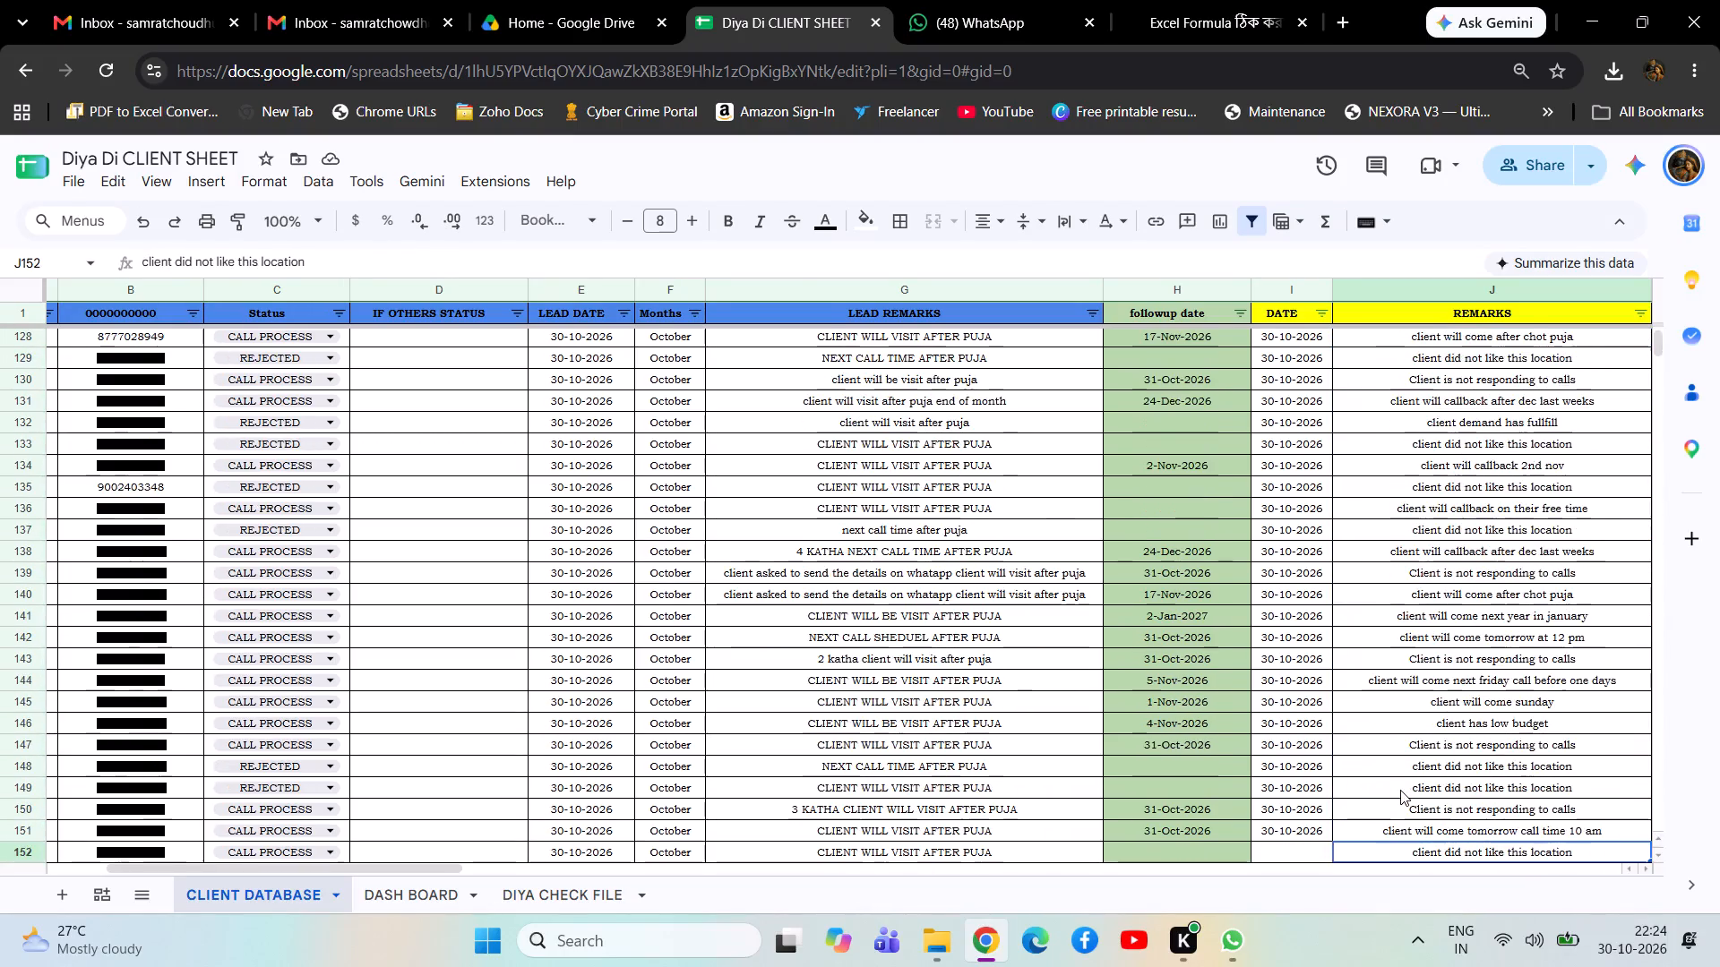
key(Down)
key(Down)
key(Down)
key(Down)
key(Up)
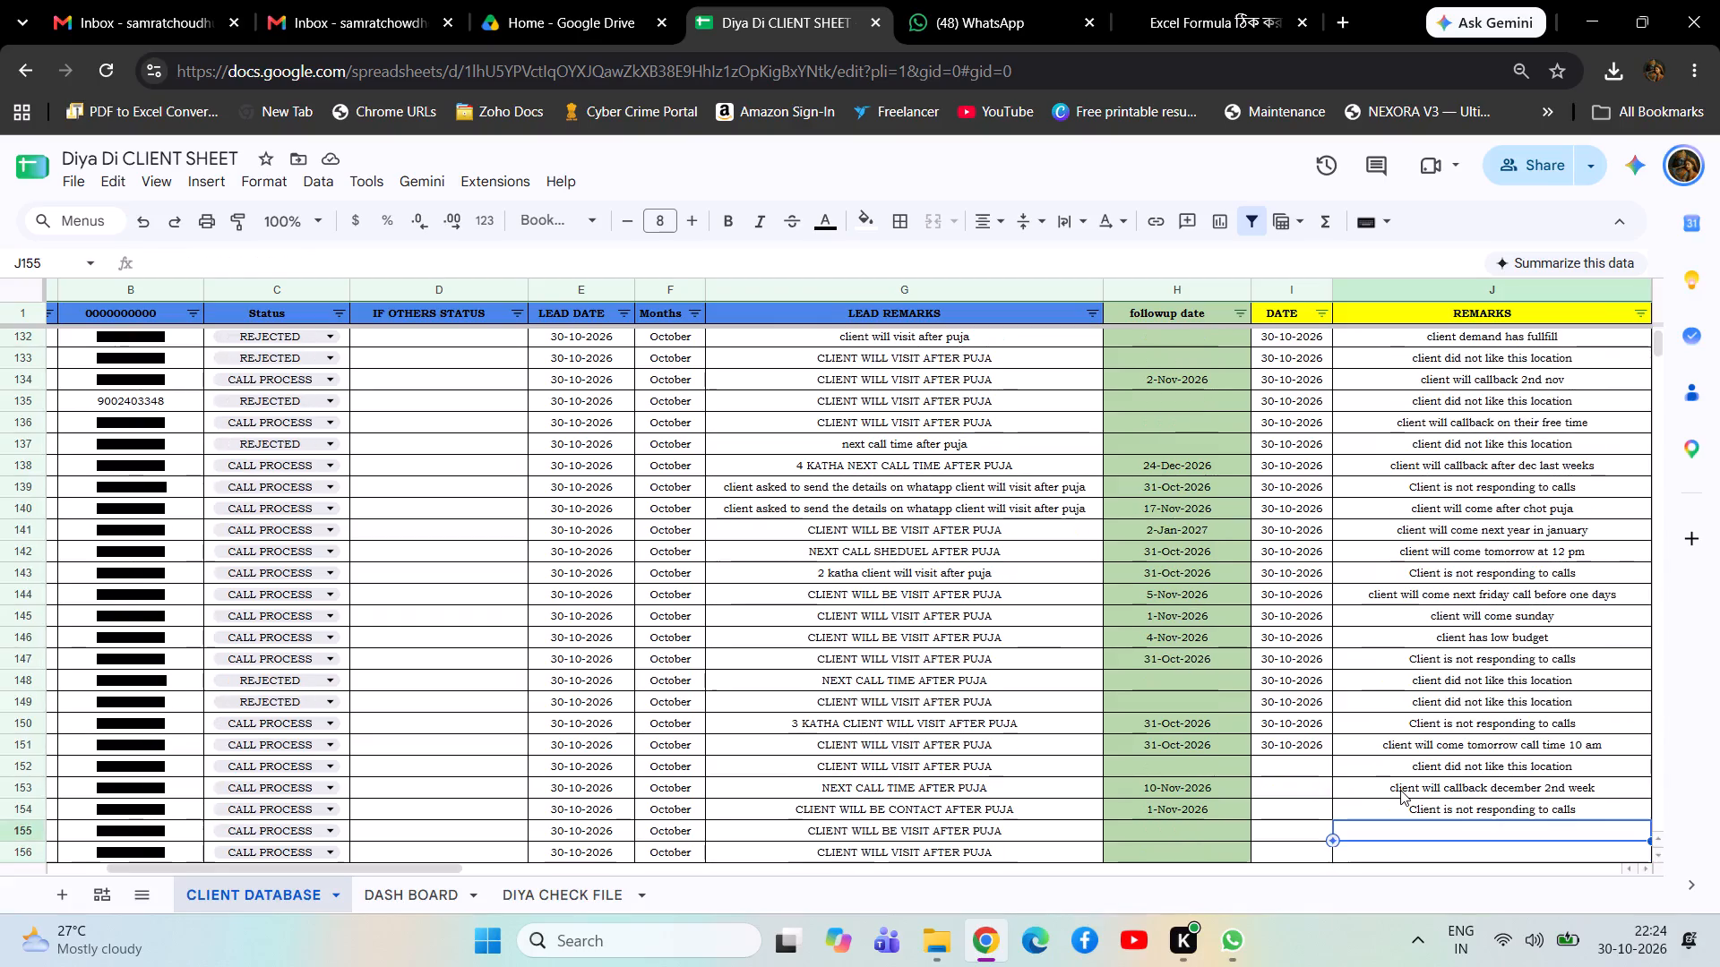
key(Up)
key(Down)
key(ctrl+v)
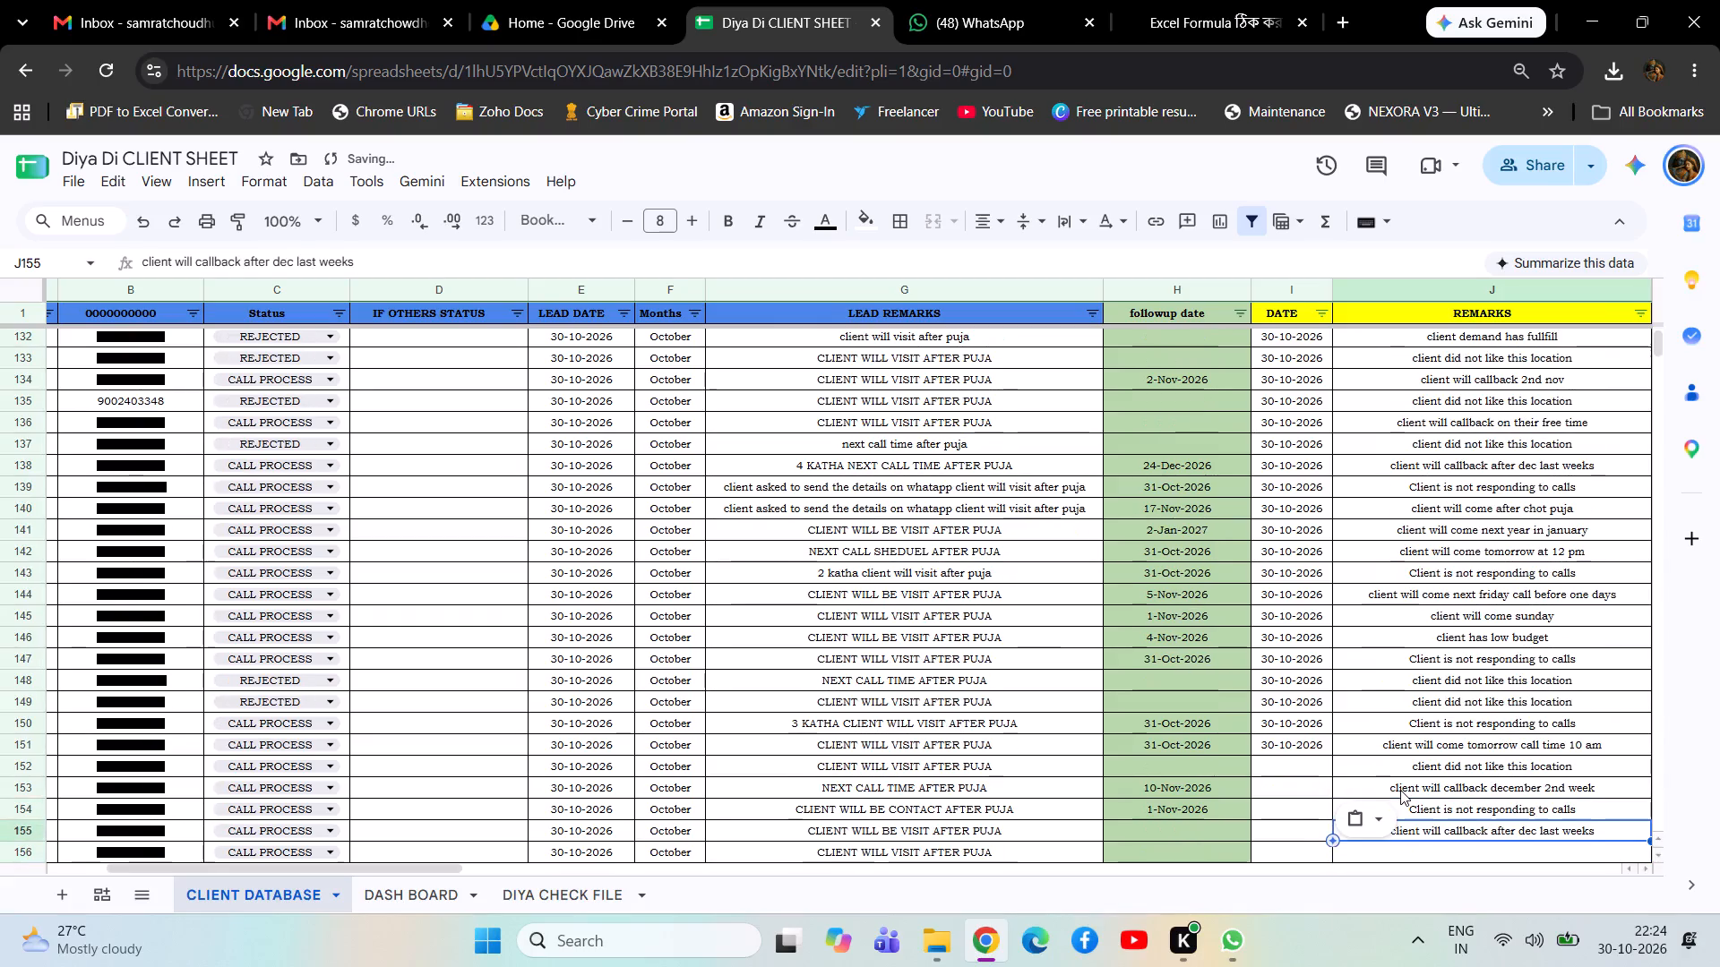
Edit row 155's remark to read "client will callback after dec 2nd weeks".
triple_click(1558, 827)
click(1558, 827)
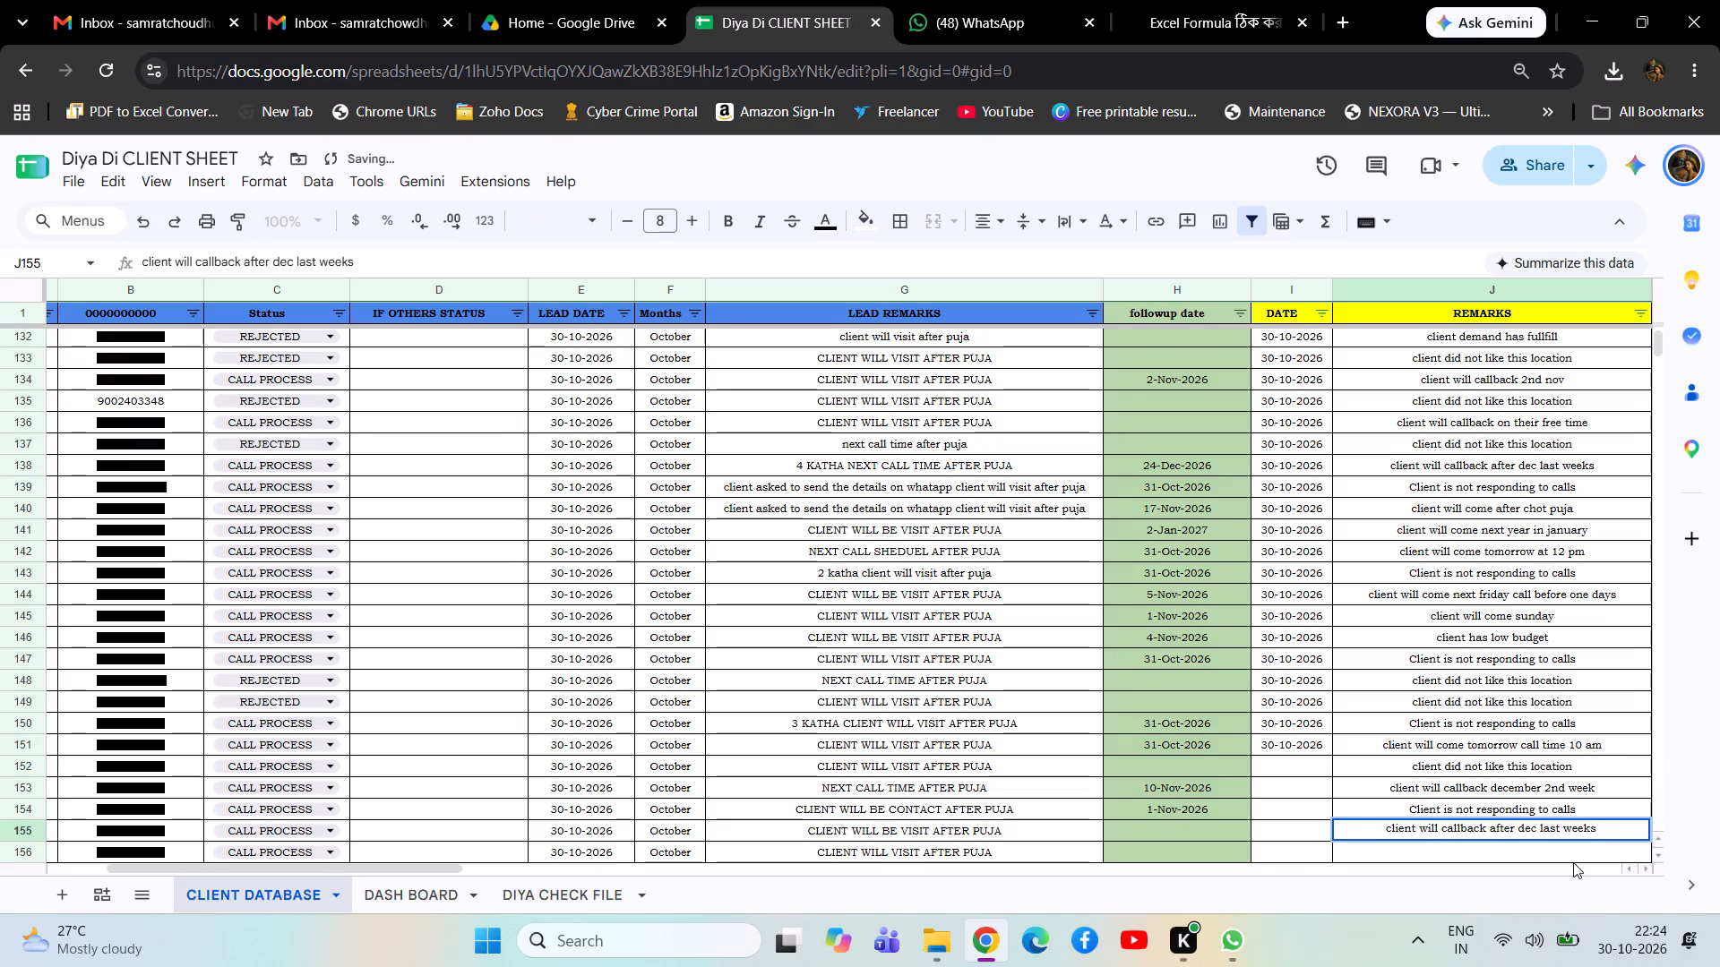
key(BackSpace)
key(BackSpace)
key(BackSpace)
key(BackSpace)
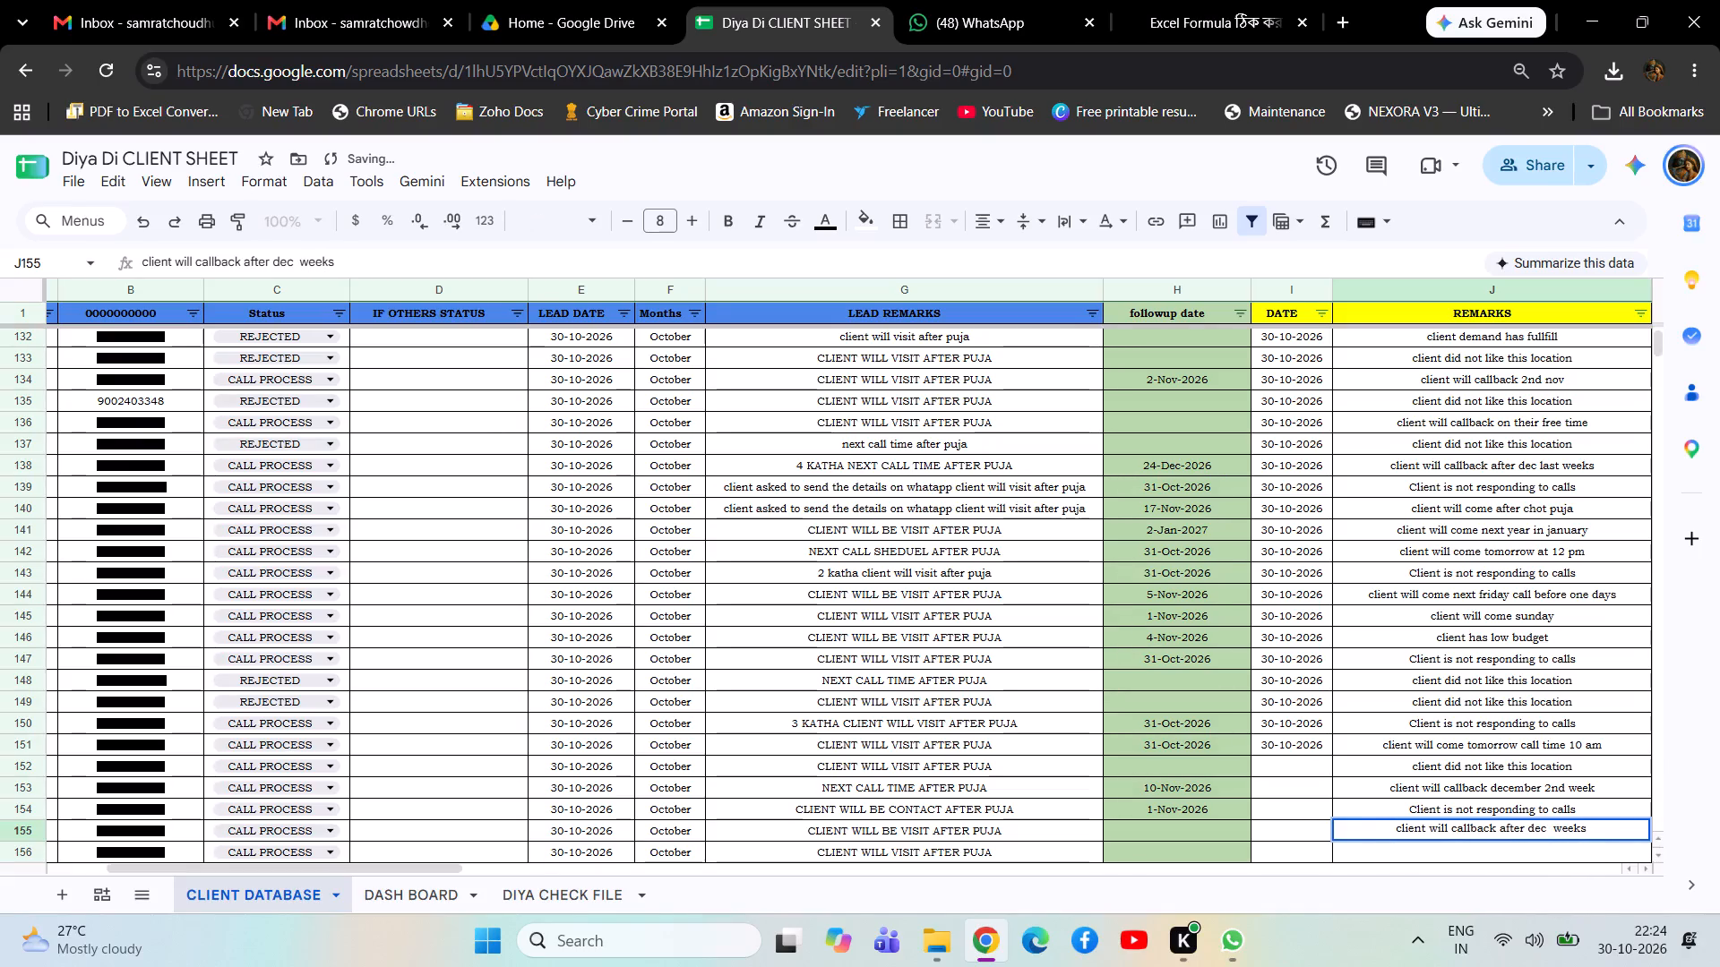
key(2)
key(n)
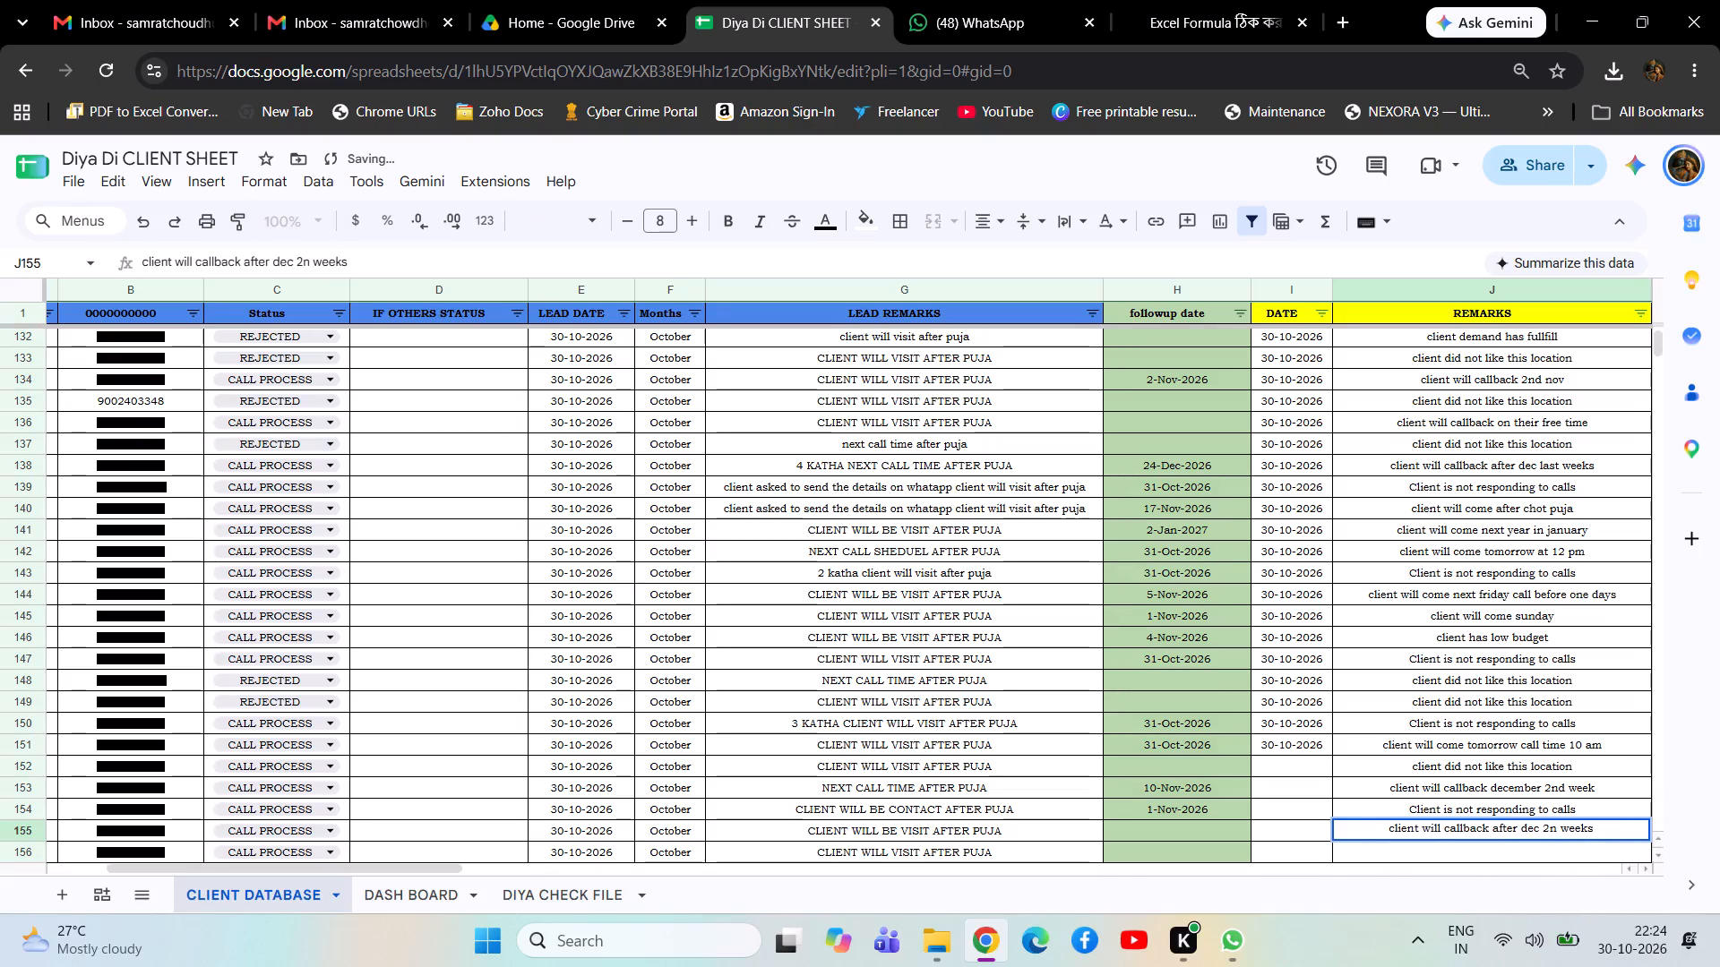
key(d)
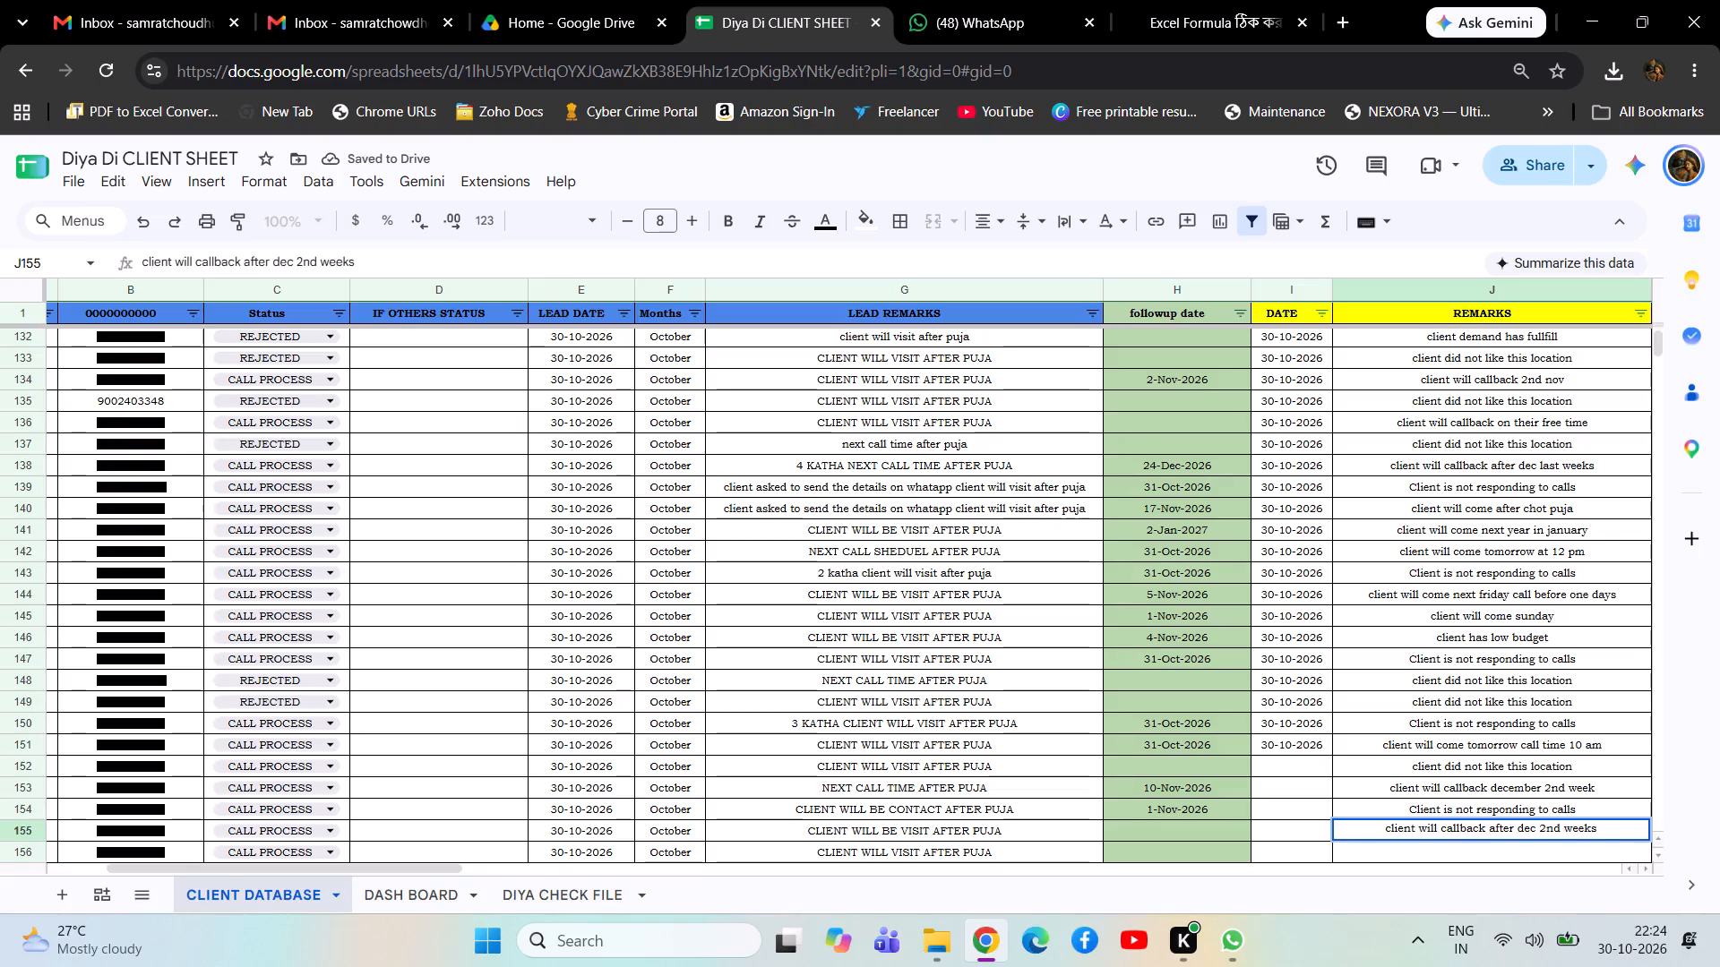
Set the followup date of row 155 to 12-Nov-2026.
double_click(1205, 826)
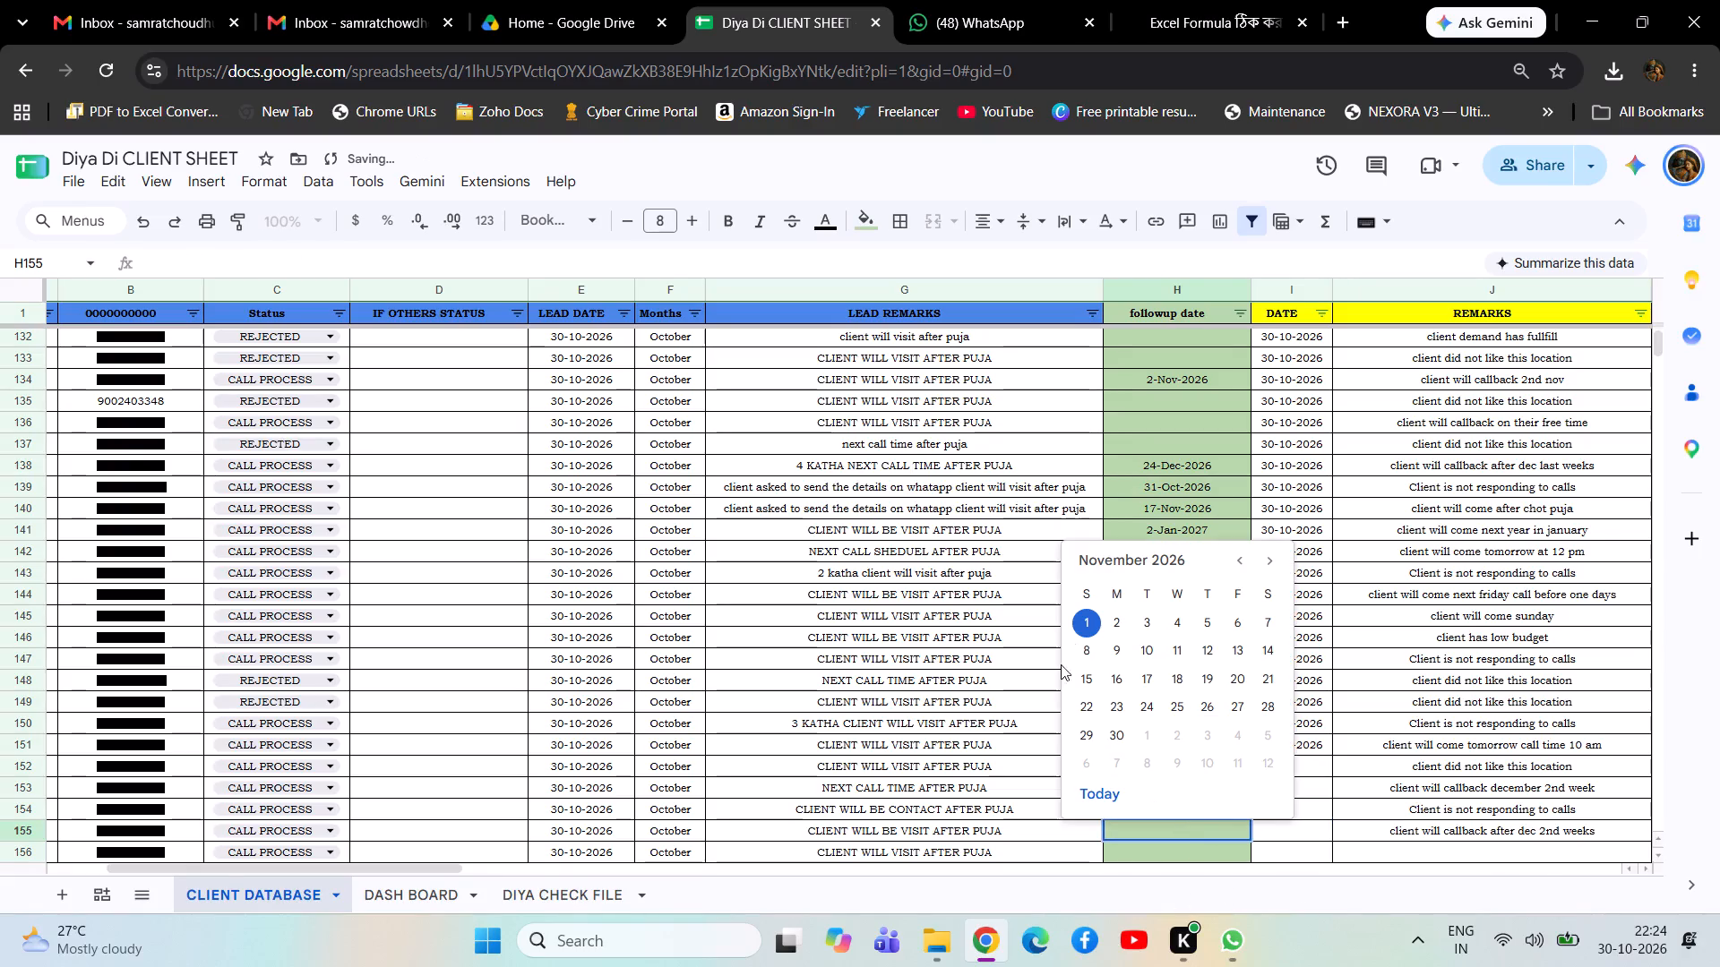
click(1208, 655)
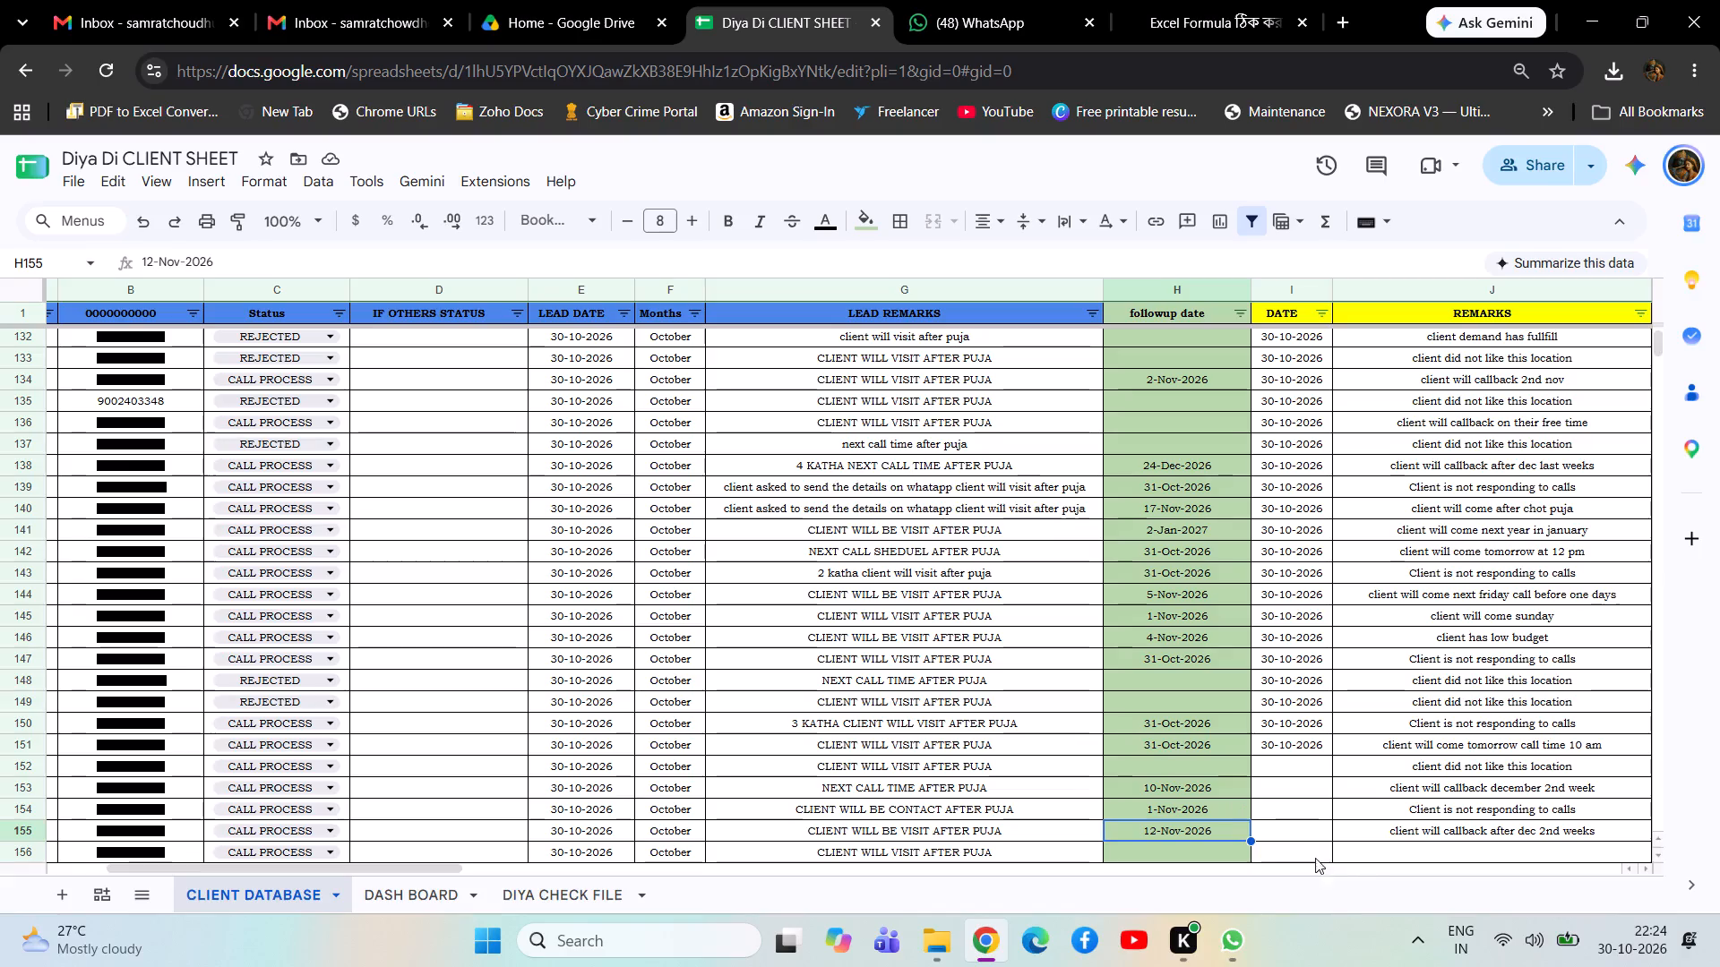
Check the lead's name and number in row 156, then return to that row's empty REMARKS cell.
click(1365, 849)
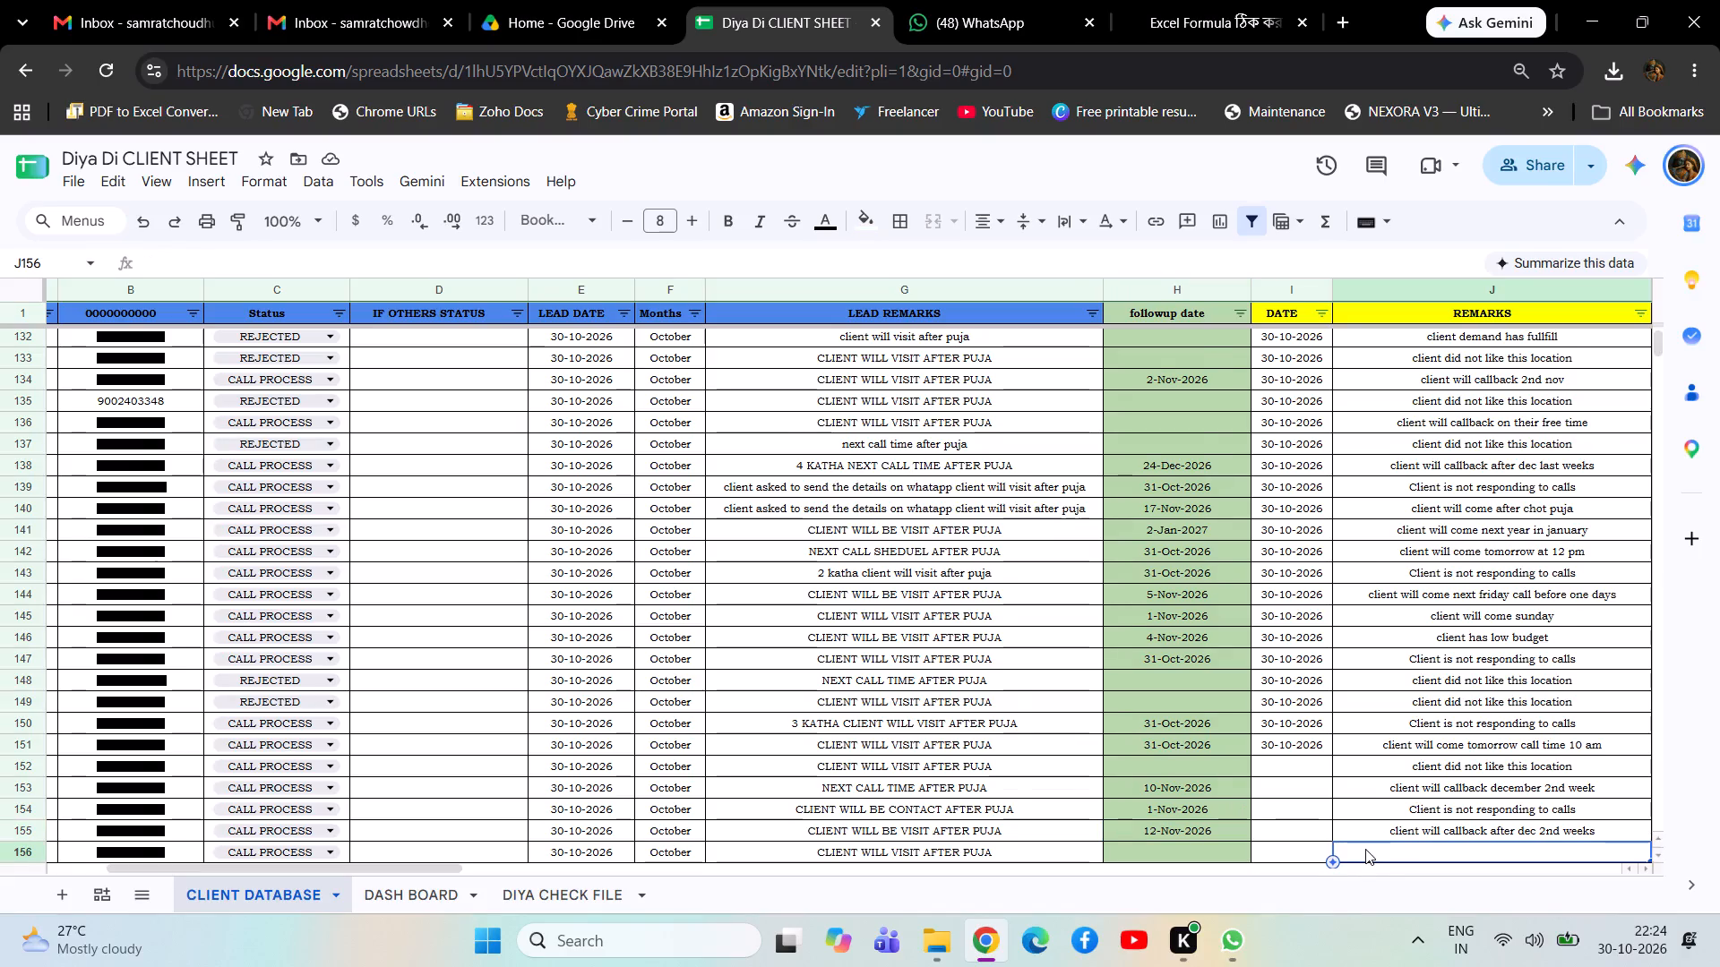
key(Down)
key(Down)
key(Down)
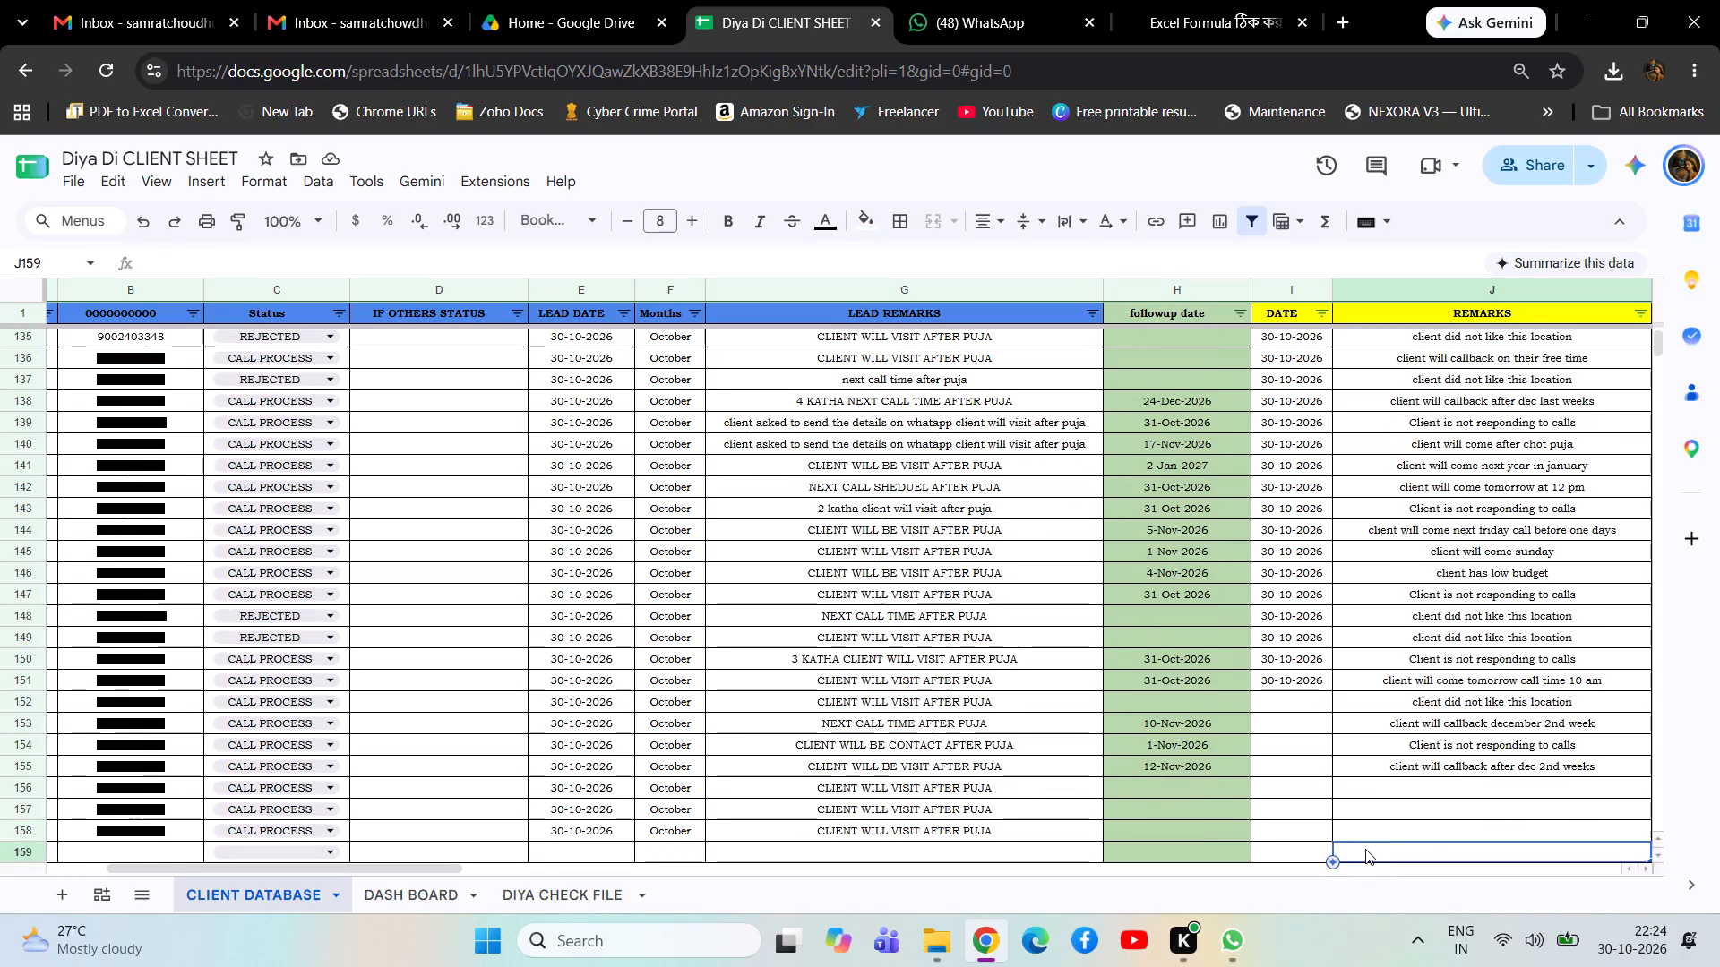
key(Up)
key(Up)
key(Up)
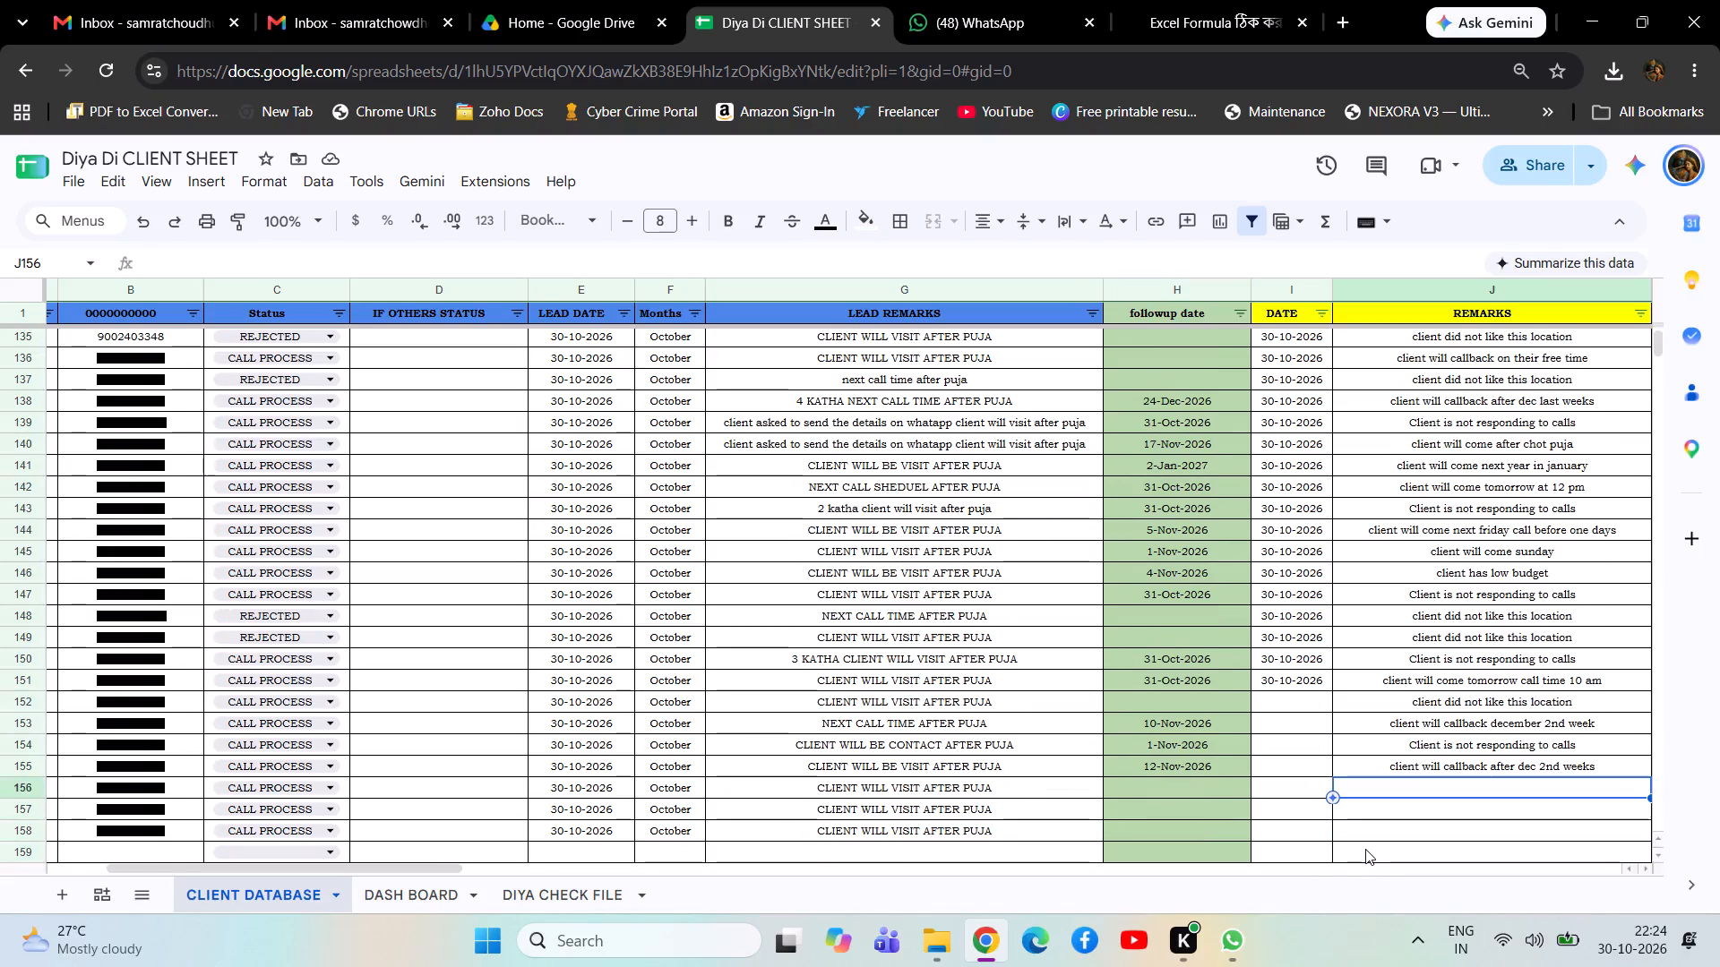
key(Left)
key(Left)
key(Left)
key(Left)
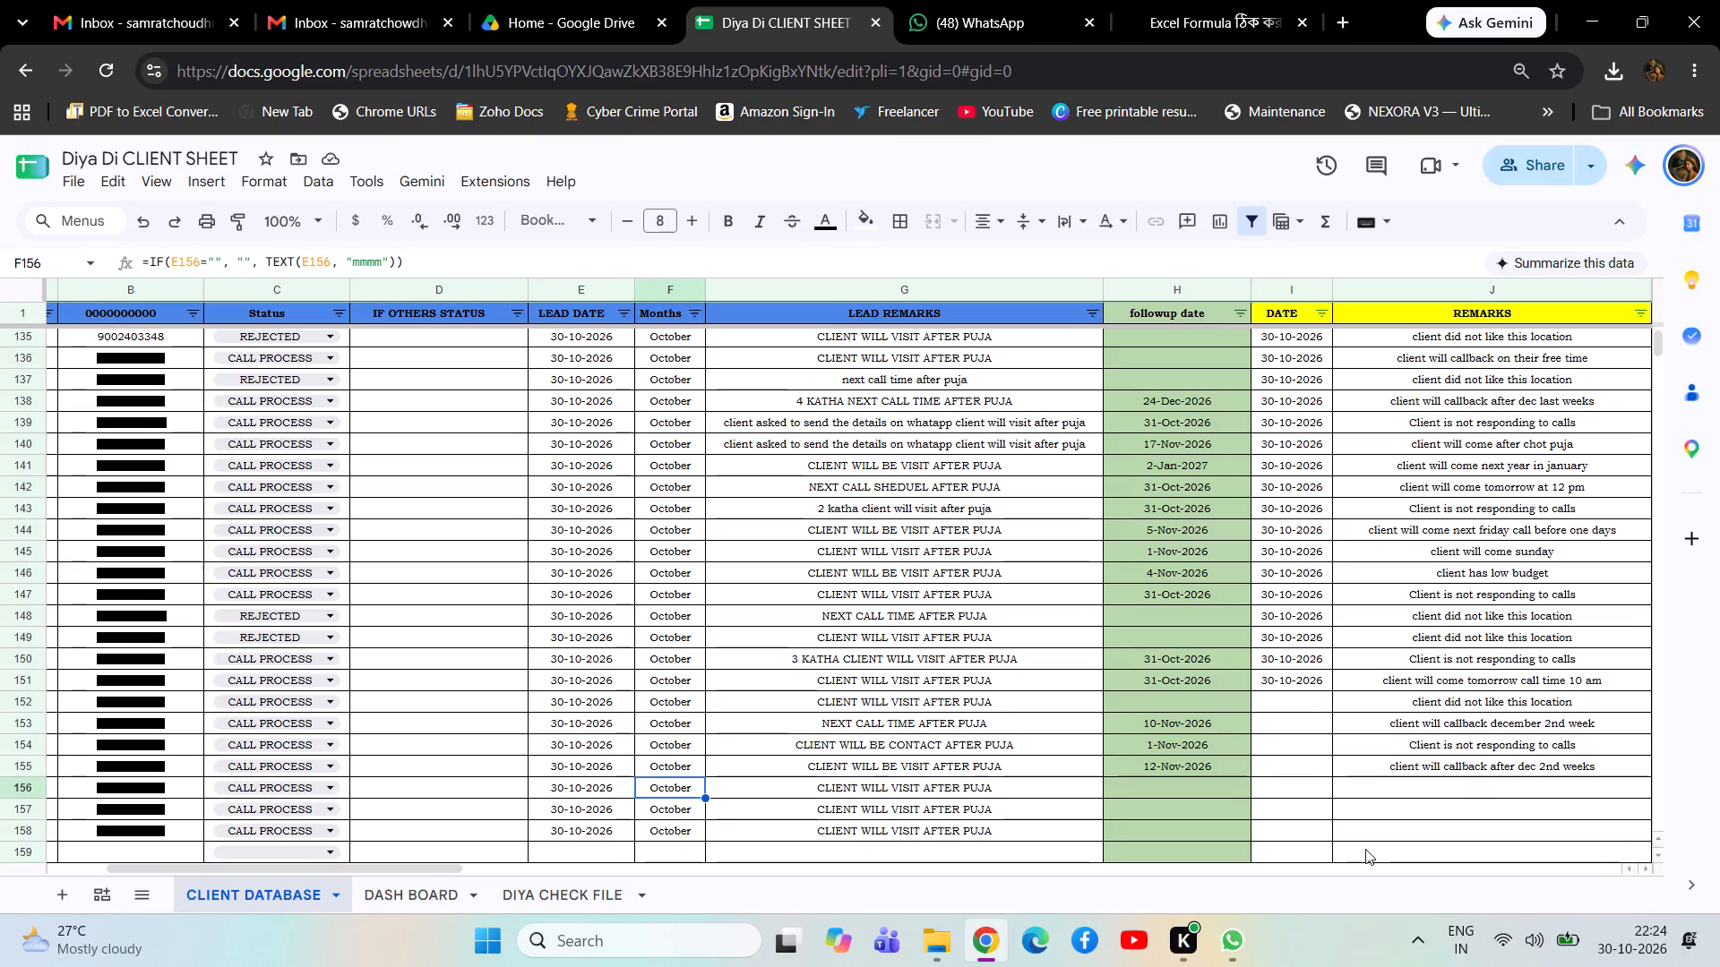
key(Left)
key(Left)
key(Left)
key(Left)
key(Left)
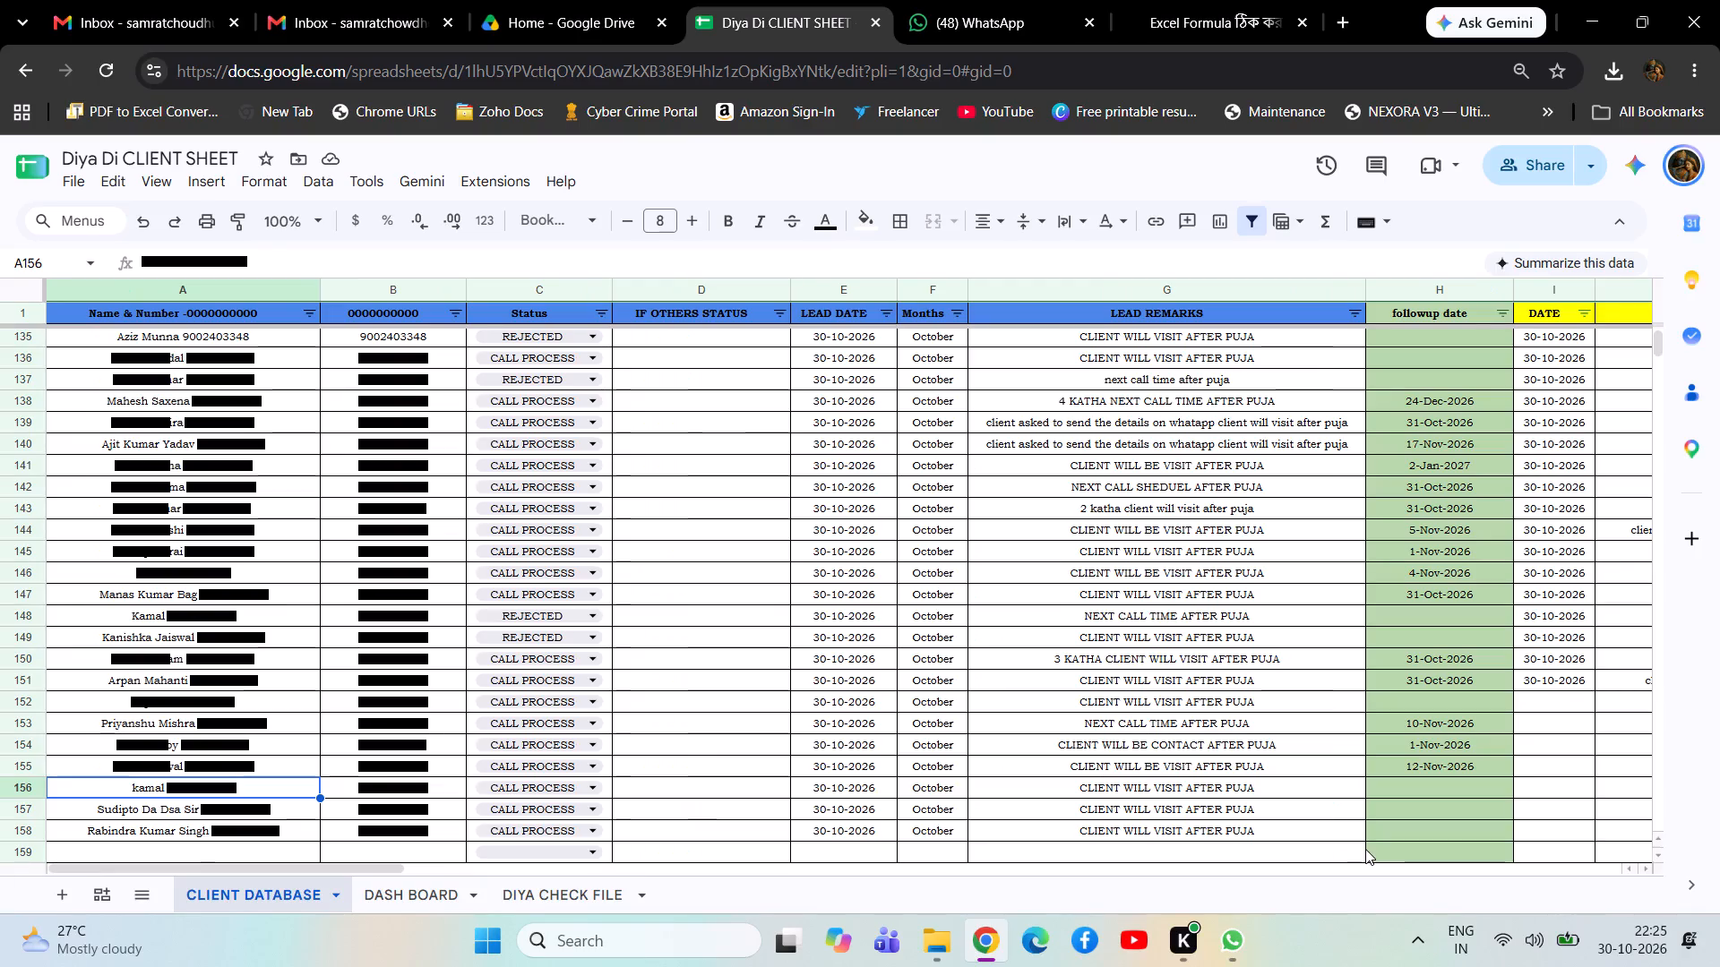
key(Right)
key(Right)
key(Right)
key(Right)
key(Right)
key(Right)
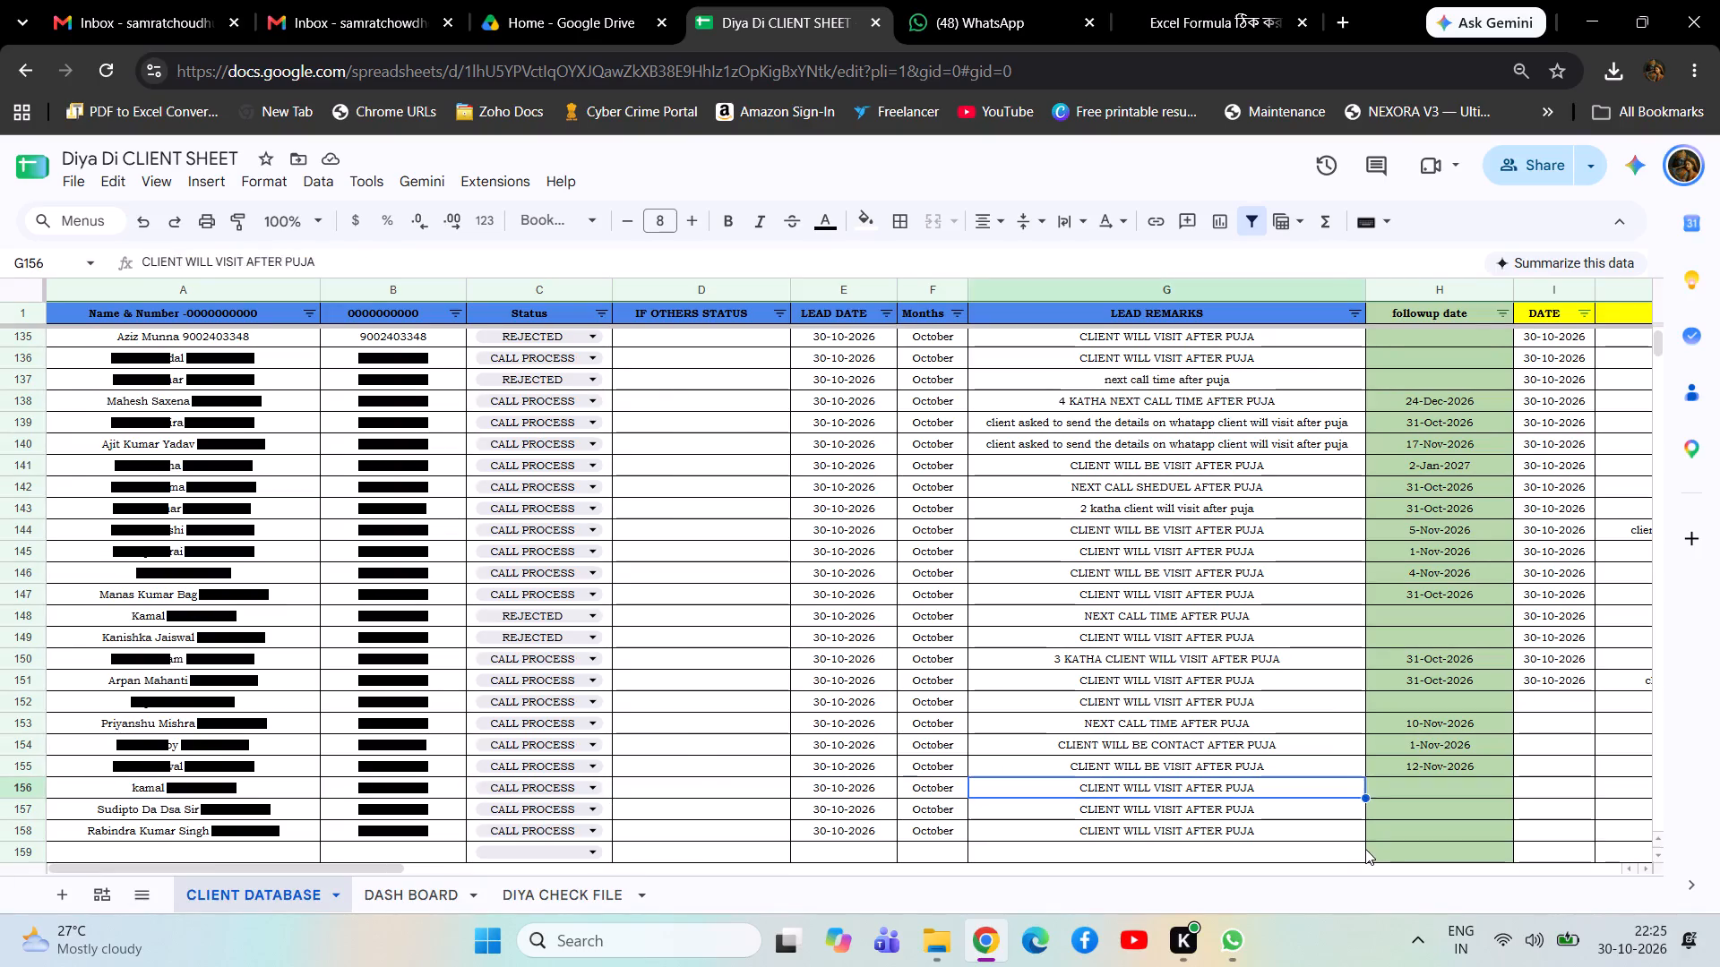
key(Right)
key(Right)
key(Right)
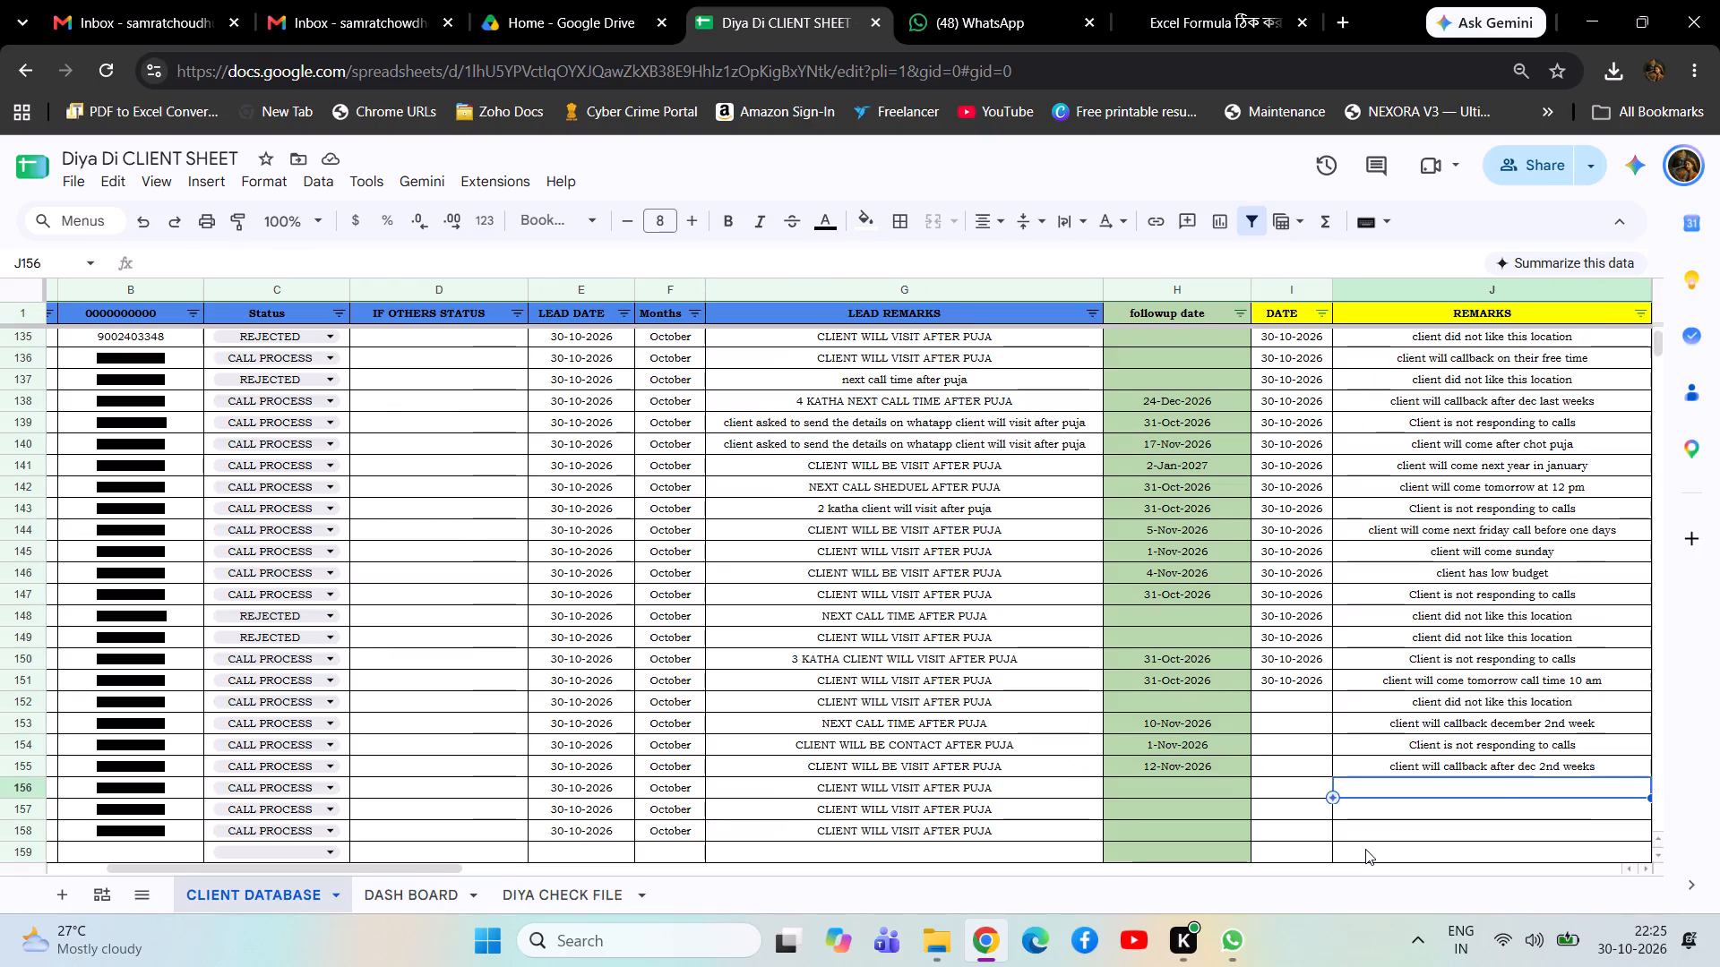
Copy the remark "client did not like this location" from row 148 into the REMARKS cell of row 156.
click(1511, 622)
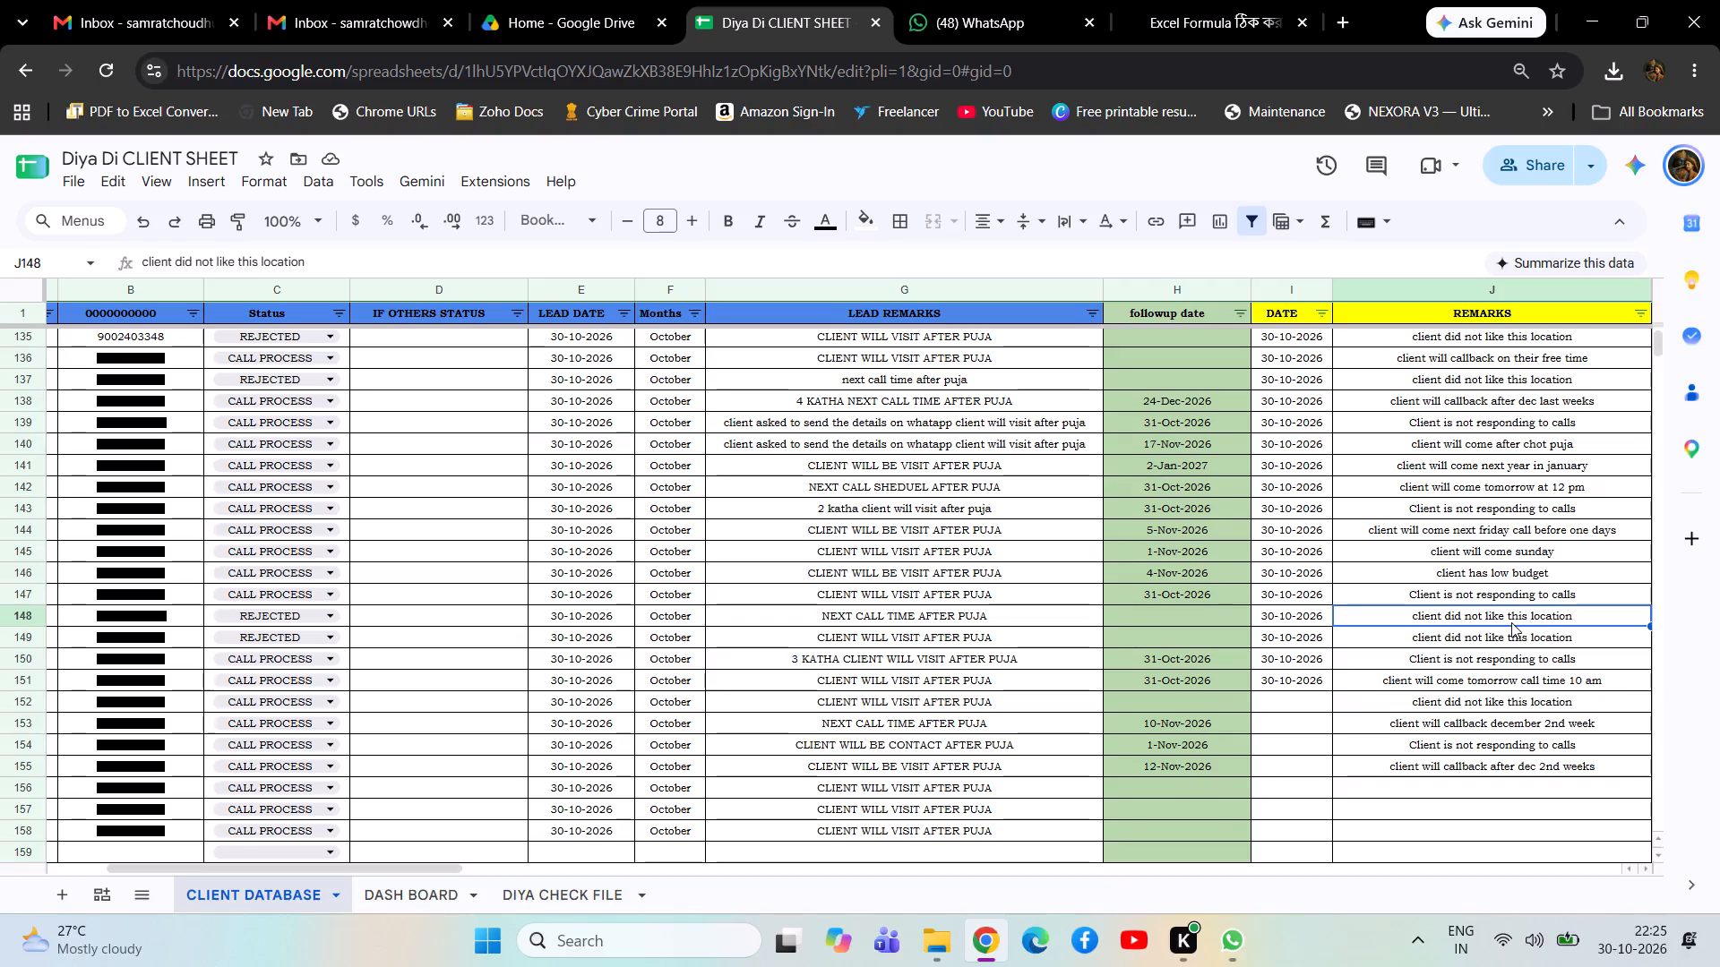
key(ctrl+c)
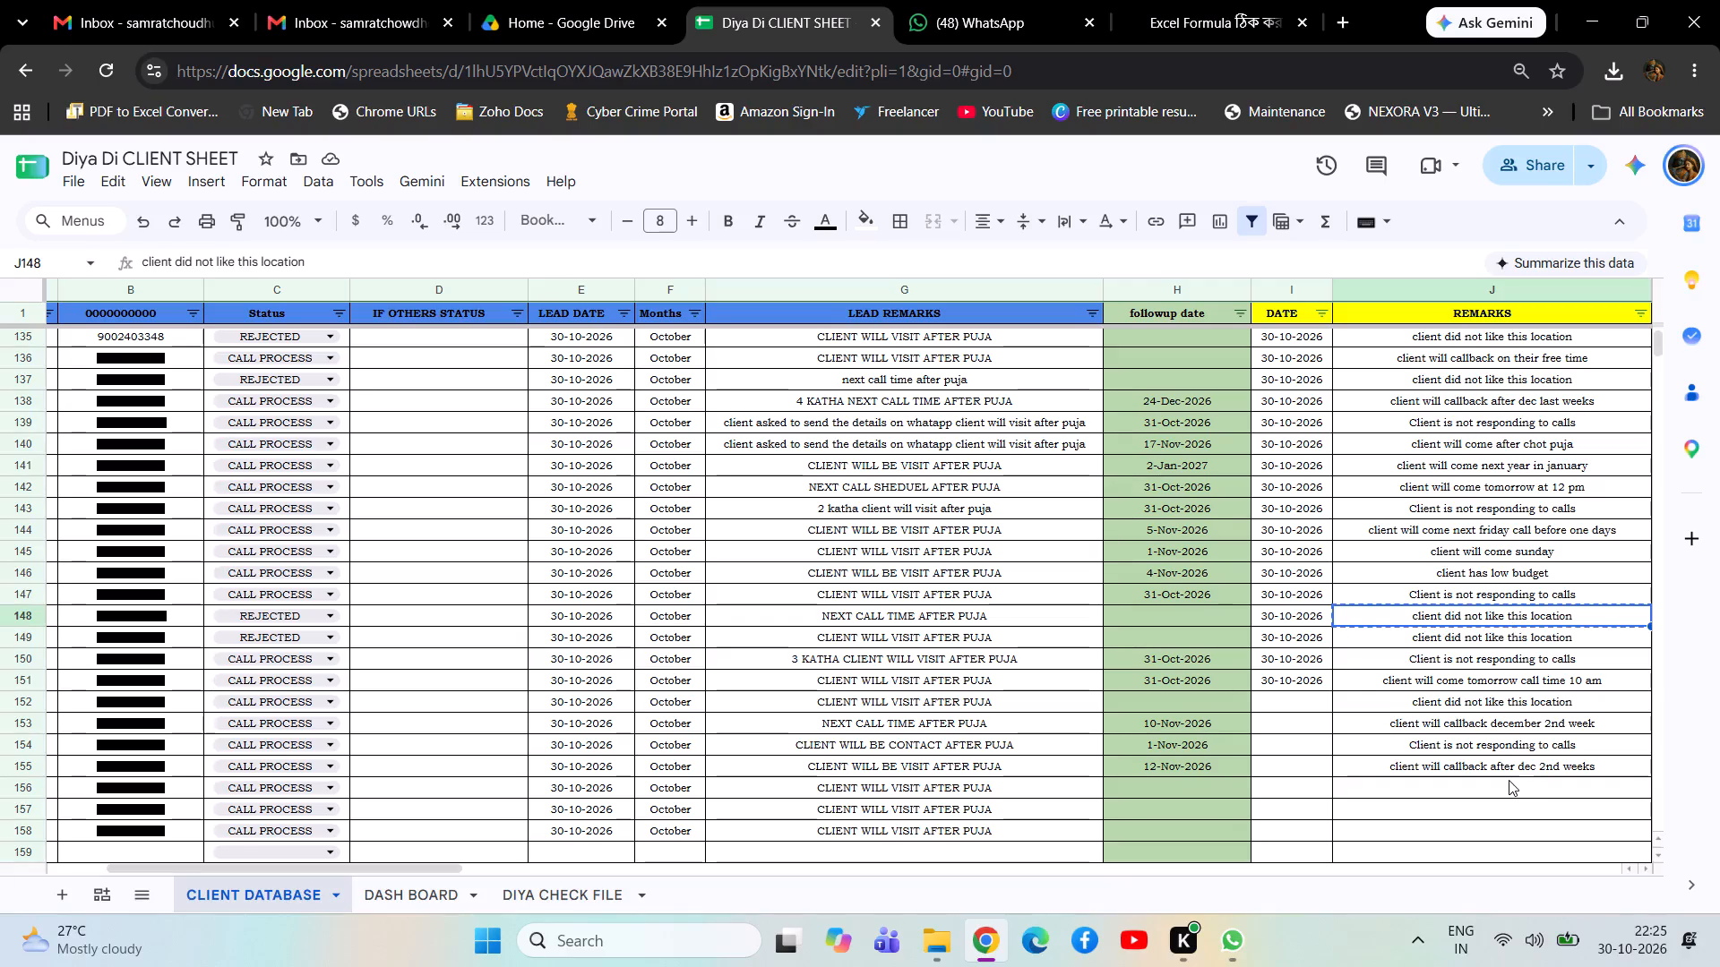
click(1509, 780)
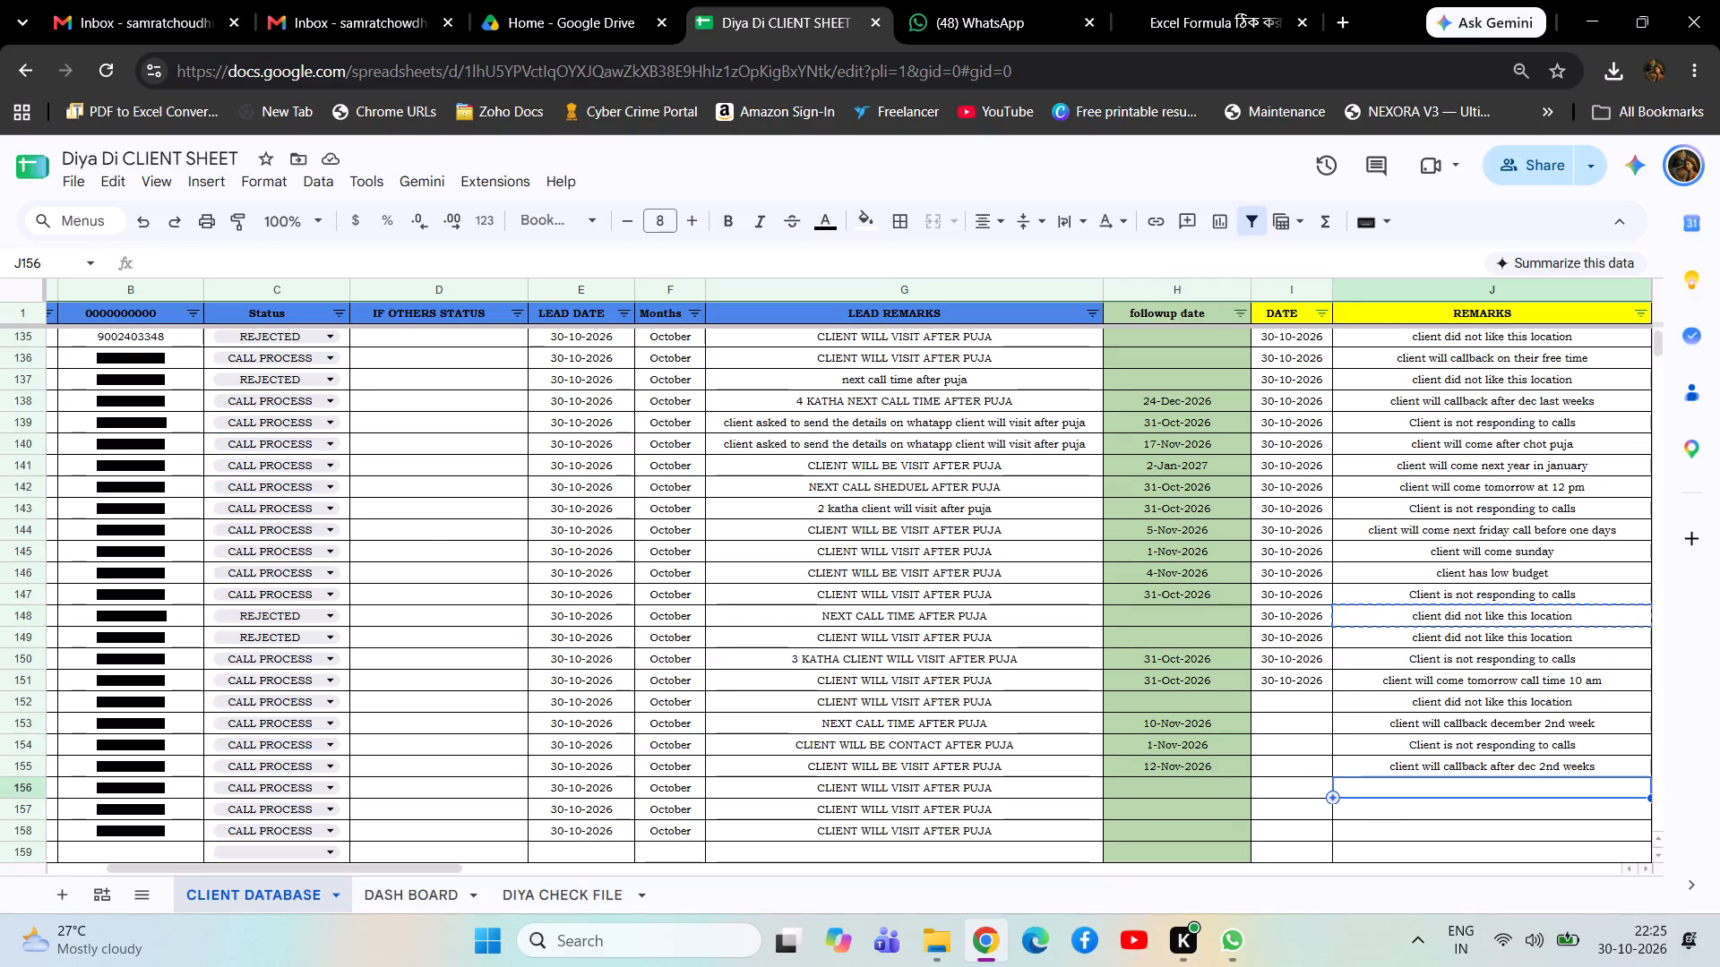
key(ctrl+v)
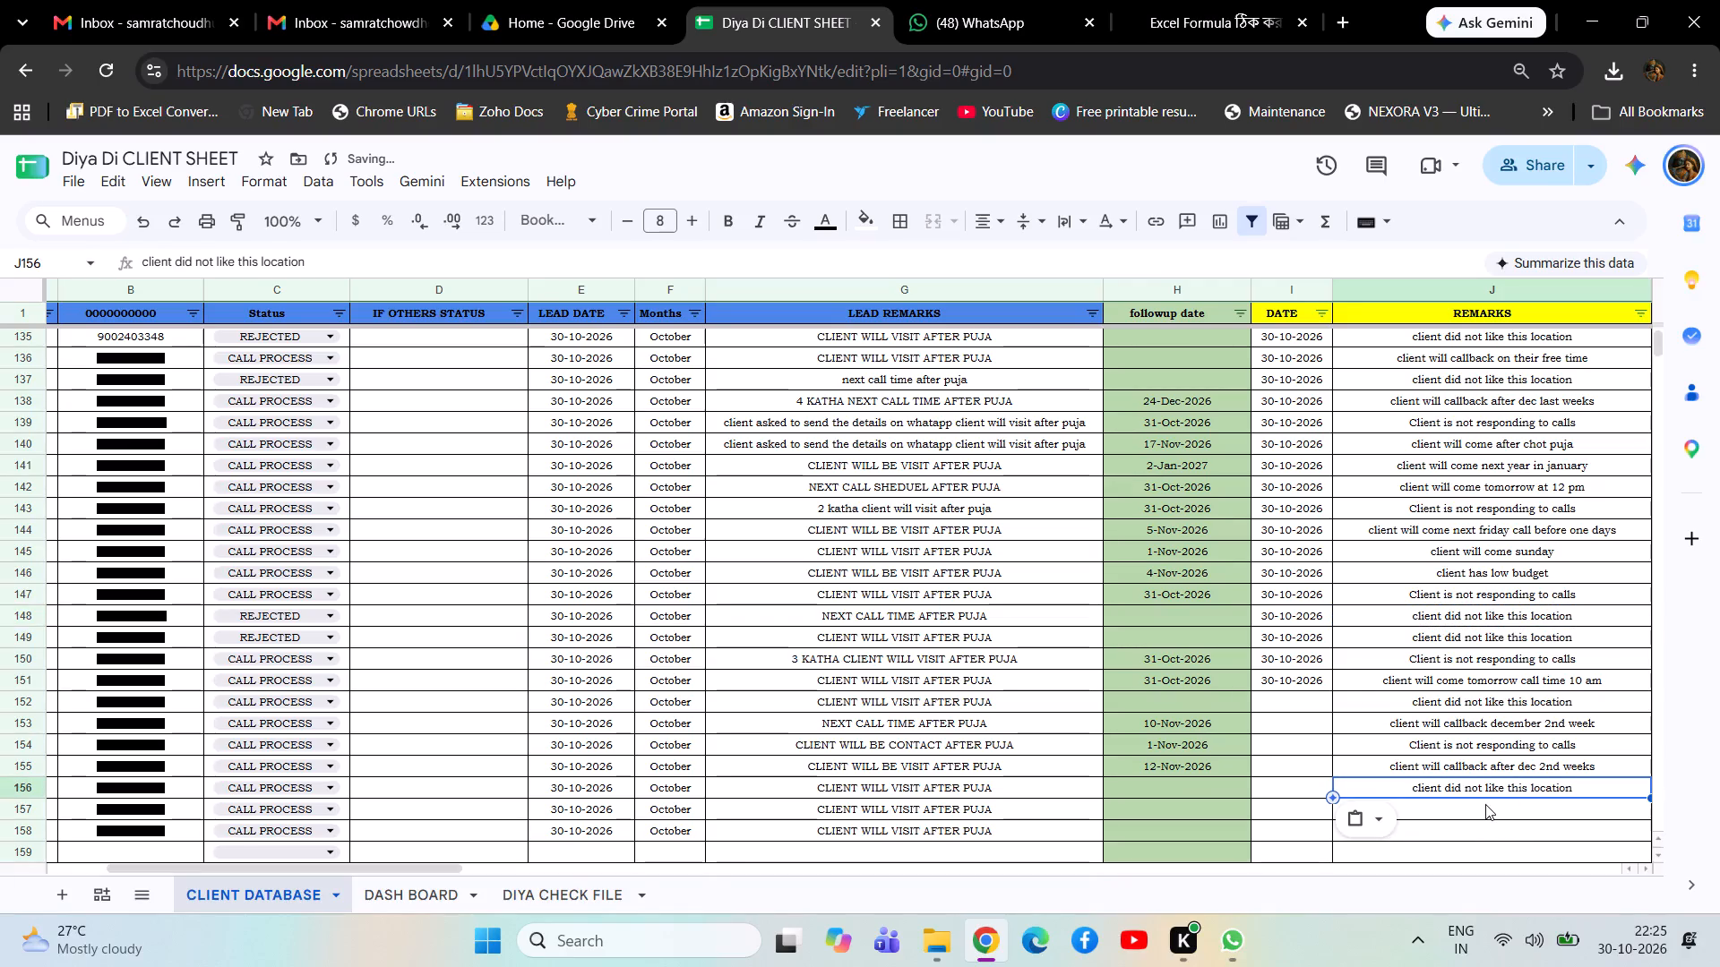
Check the lead's name and number in row 157, then return to that row's empty REMARKS cell.
click(1485, 803)
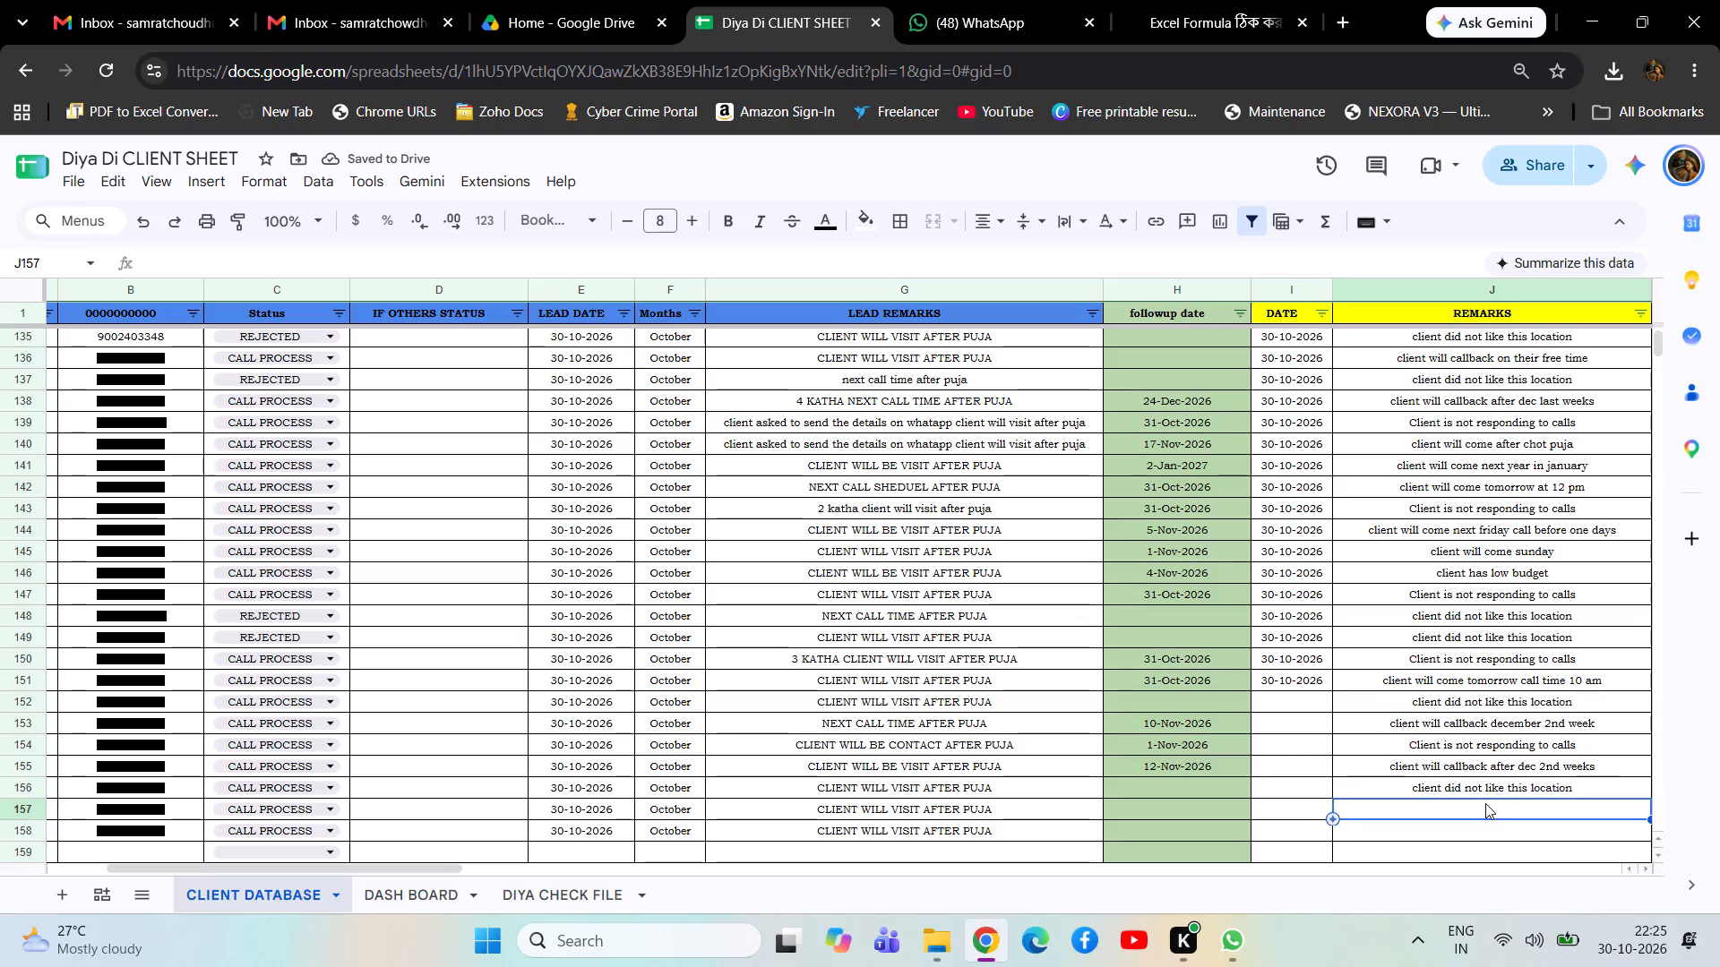
key(Left)
key(Left)
key(Left)
key(Left)
key(Left)
key(Left)
key(Left)
key(Left)
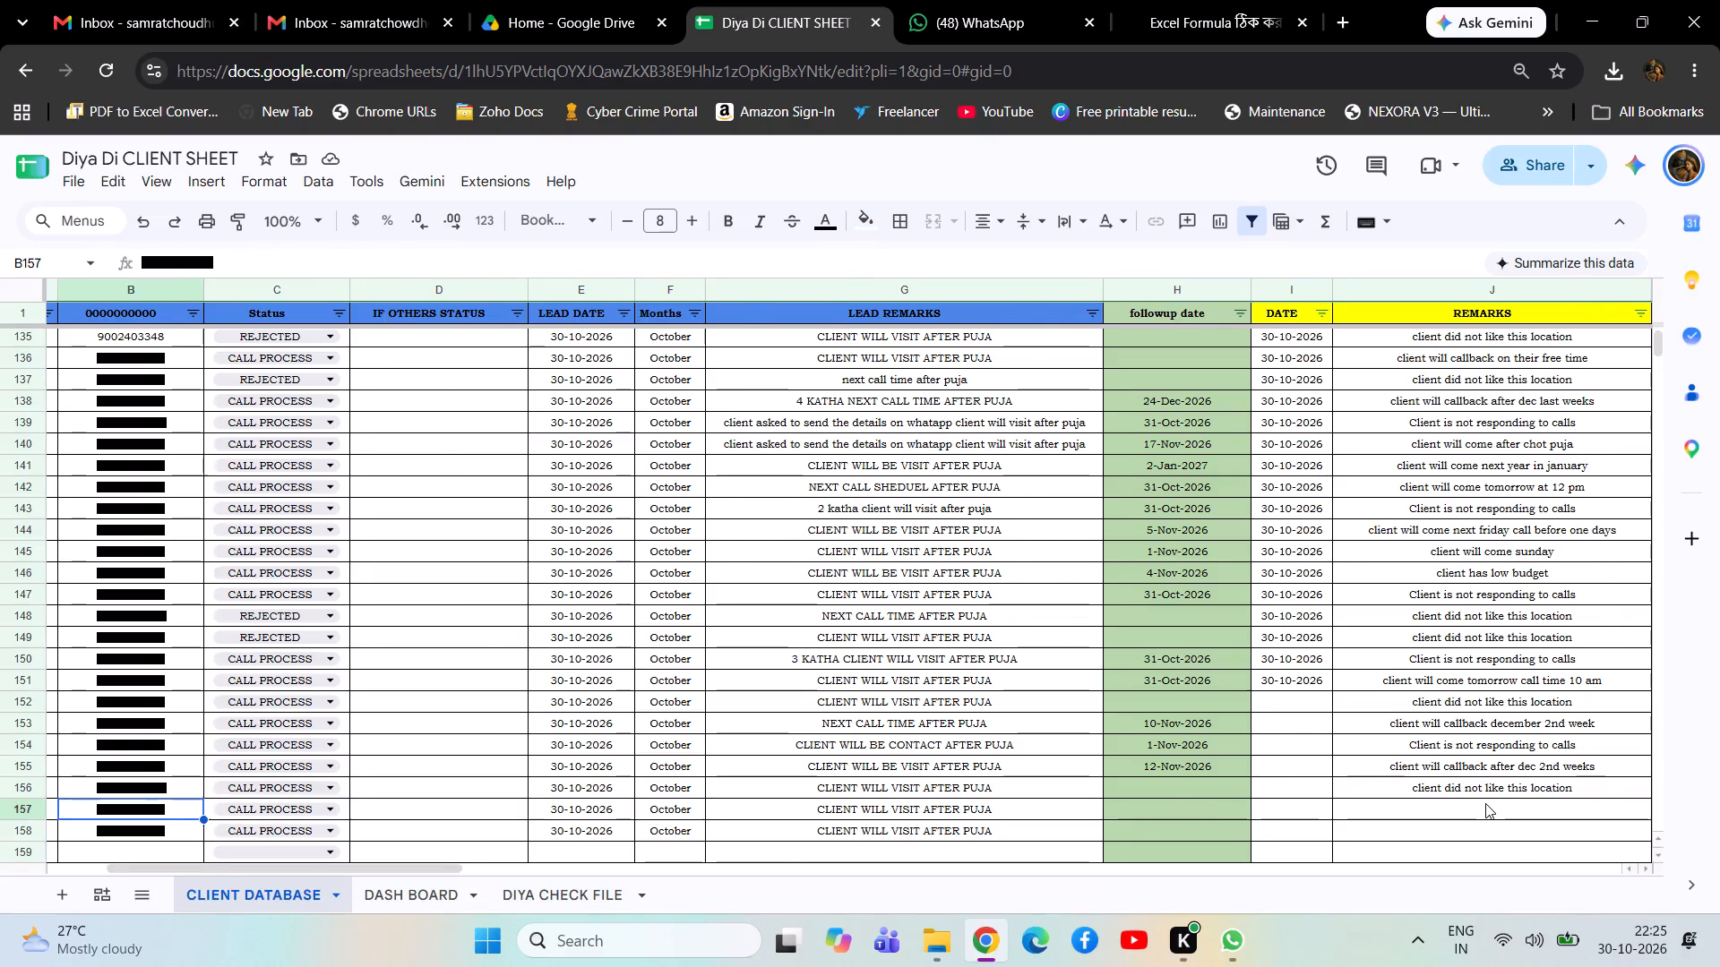
key(Left)
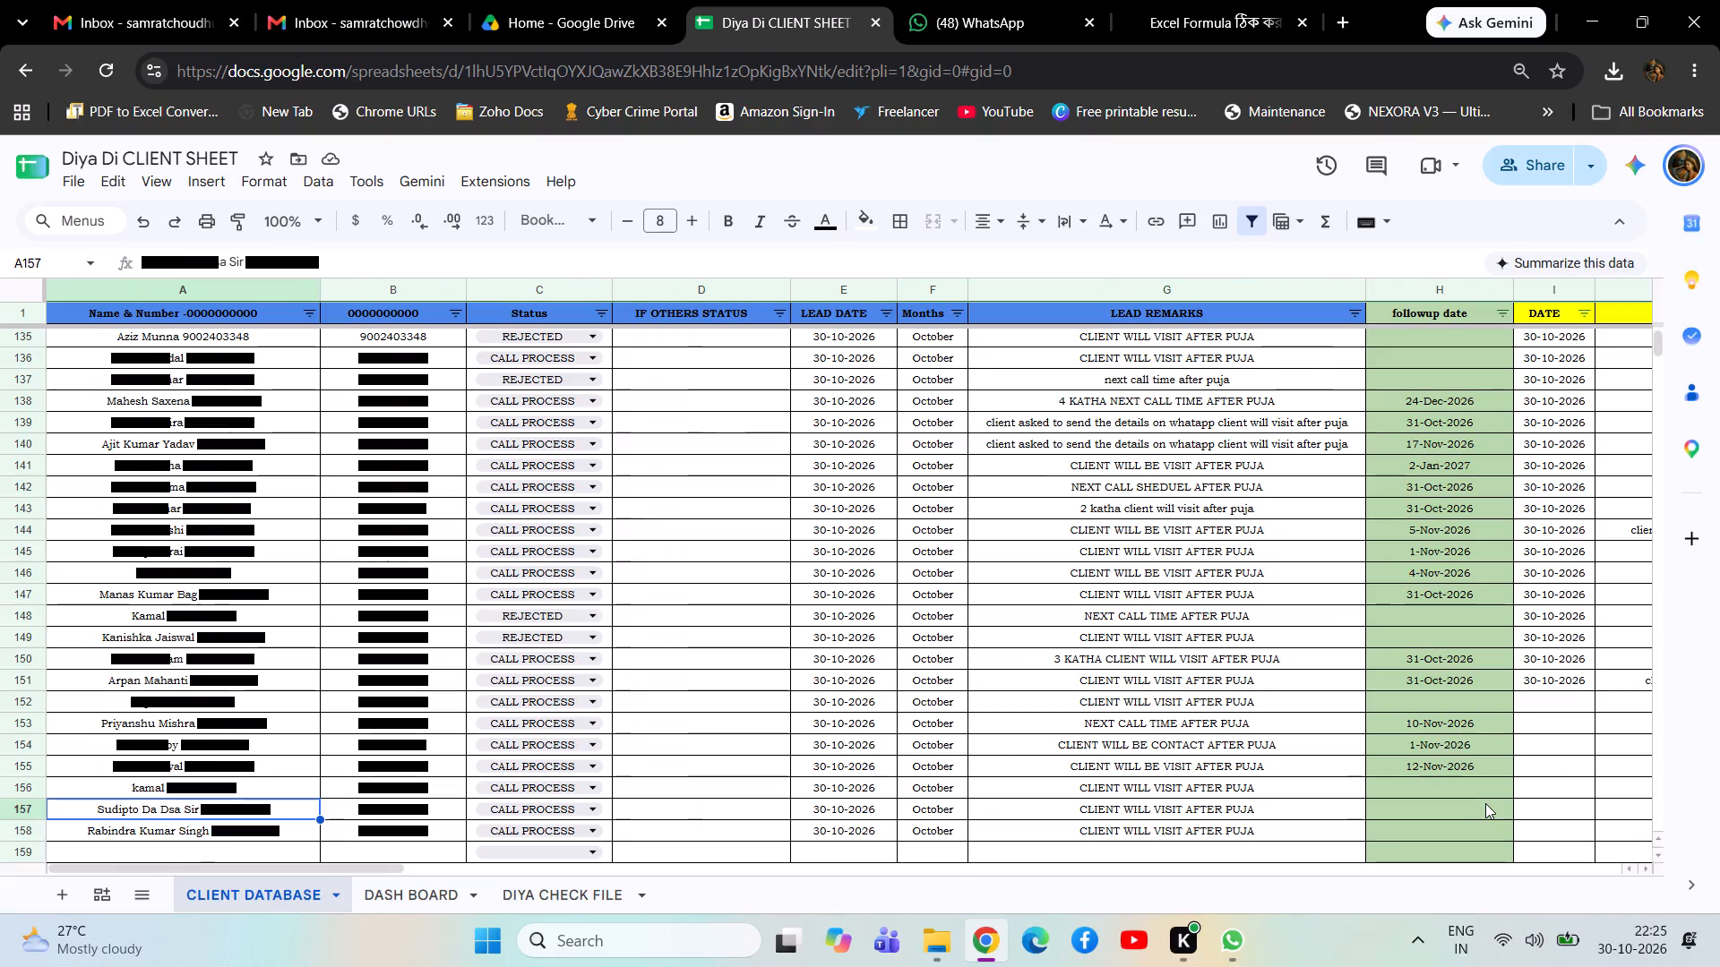
key(Right)
key(Right)
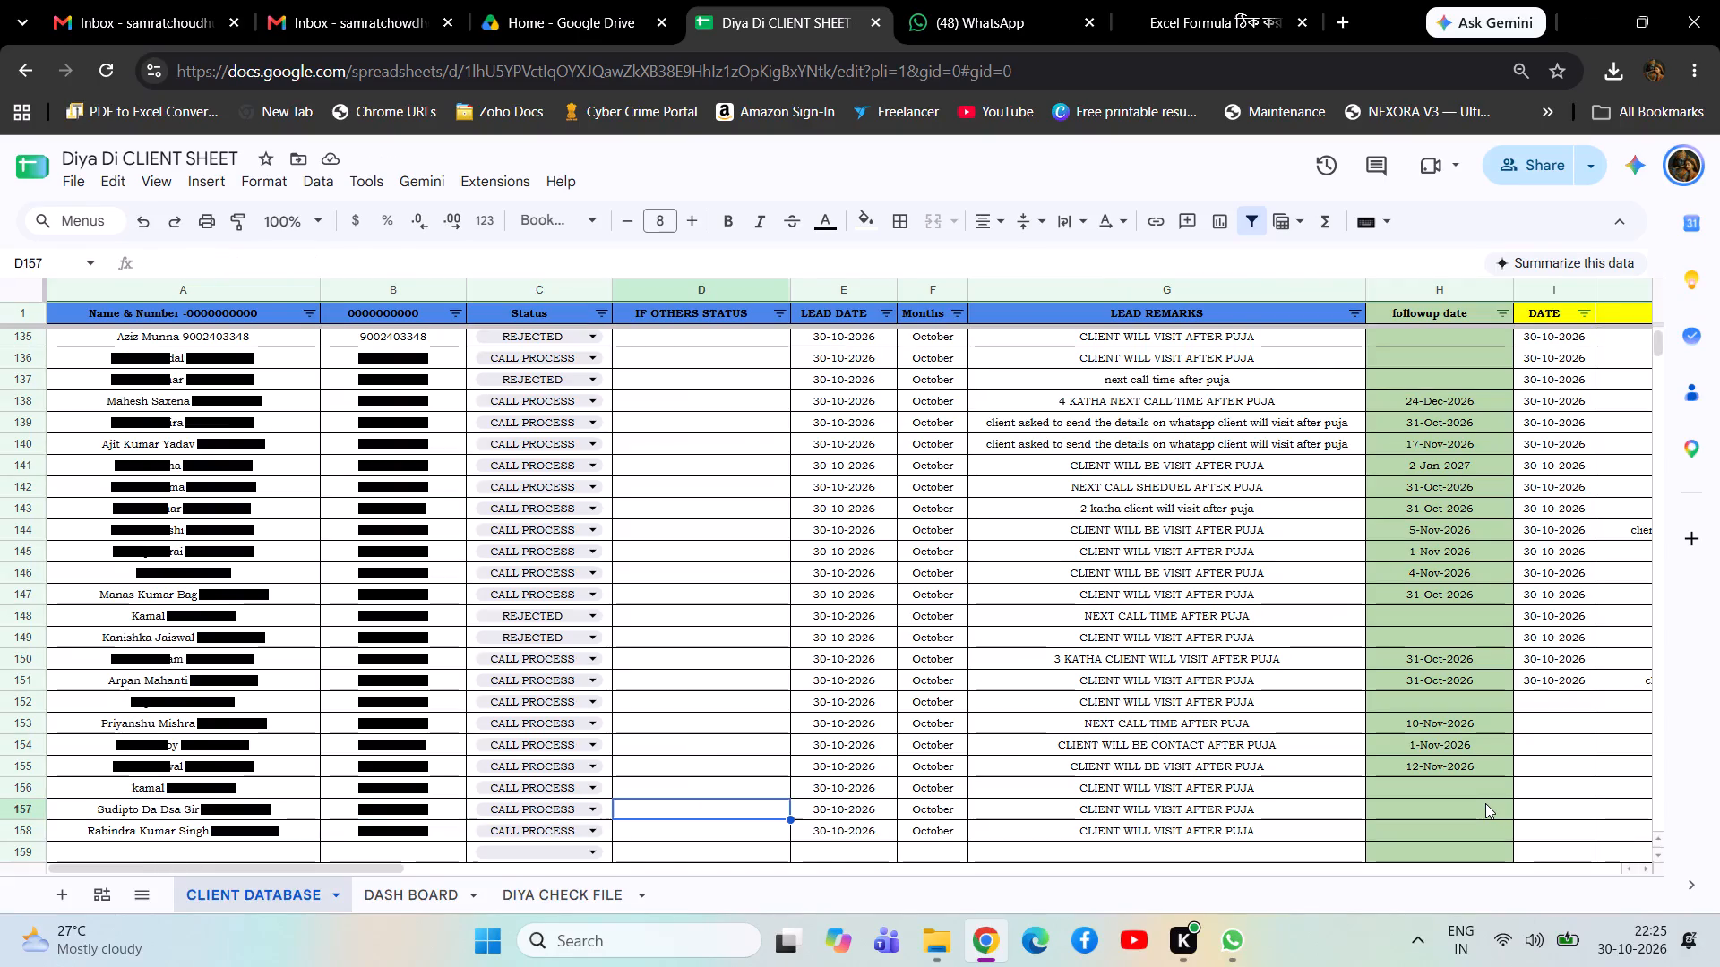
key(Right)
key(Right)
key(Right)
key(Right)
key(Right)
key(Right)
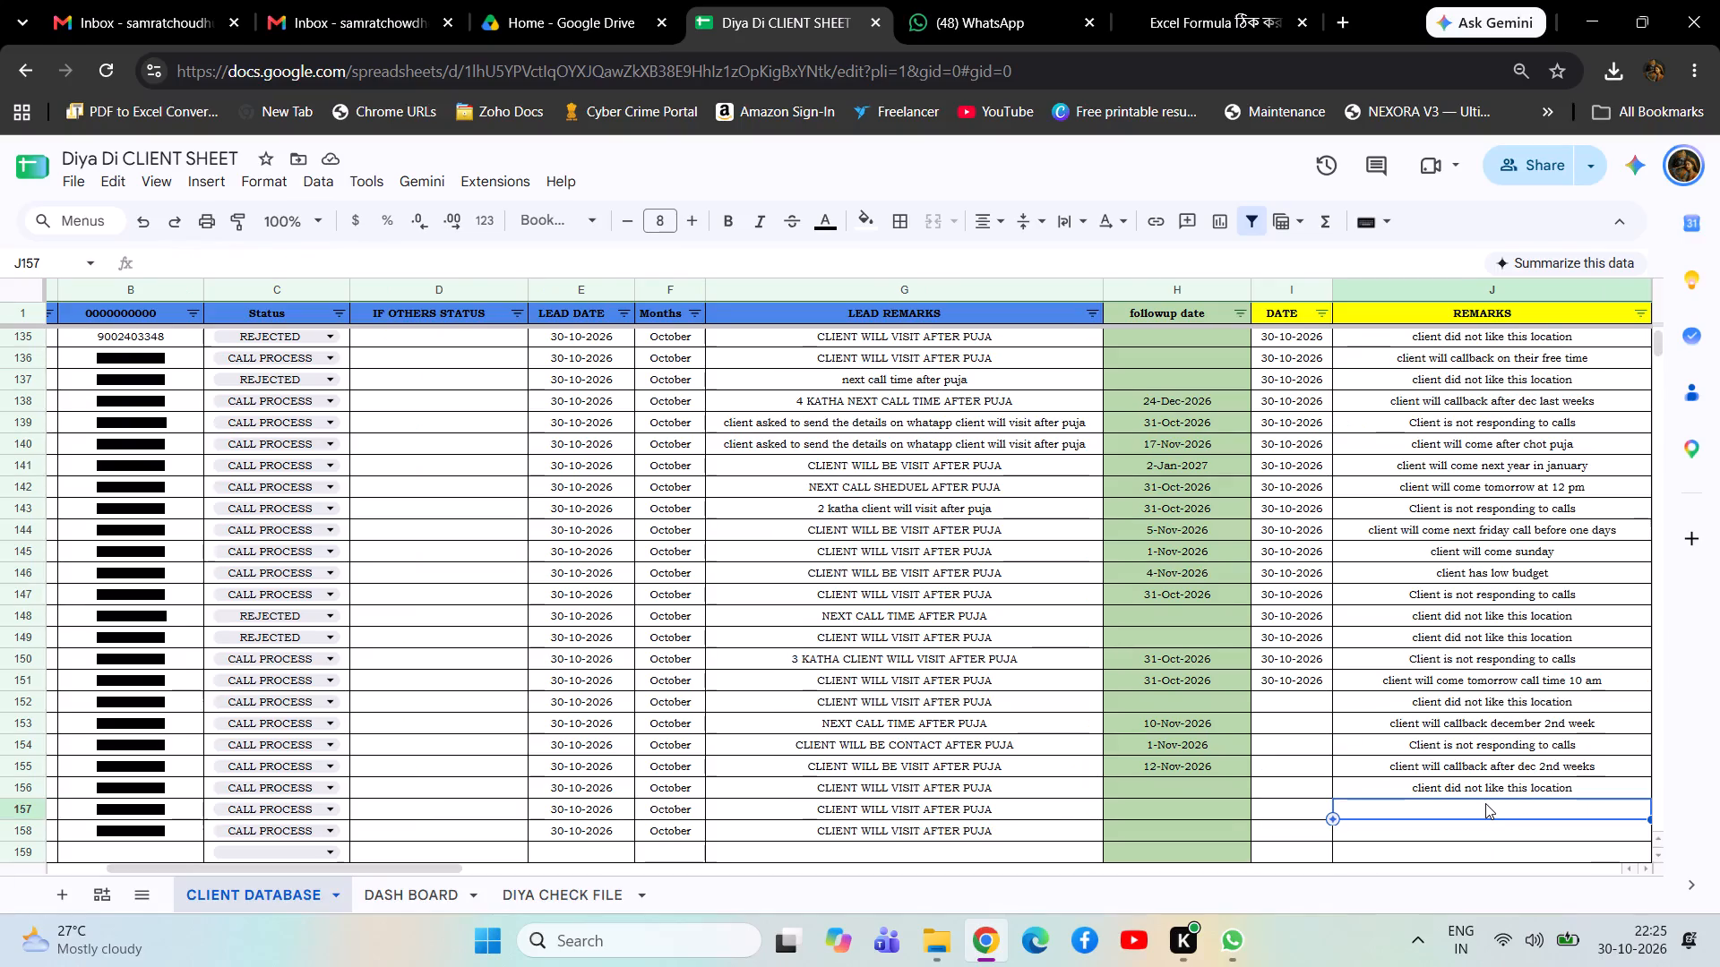
Copy the remark "Client is not responding to calls" from row 154 into the REMARKS cell of row 157.
key(Up)
key(Up)
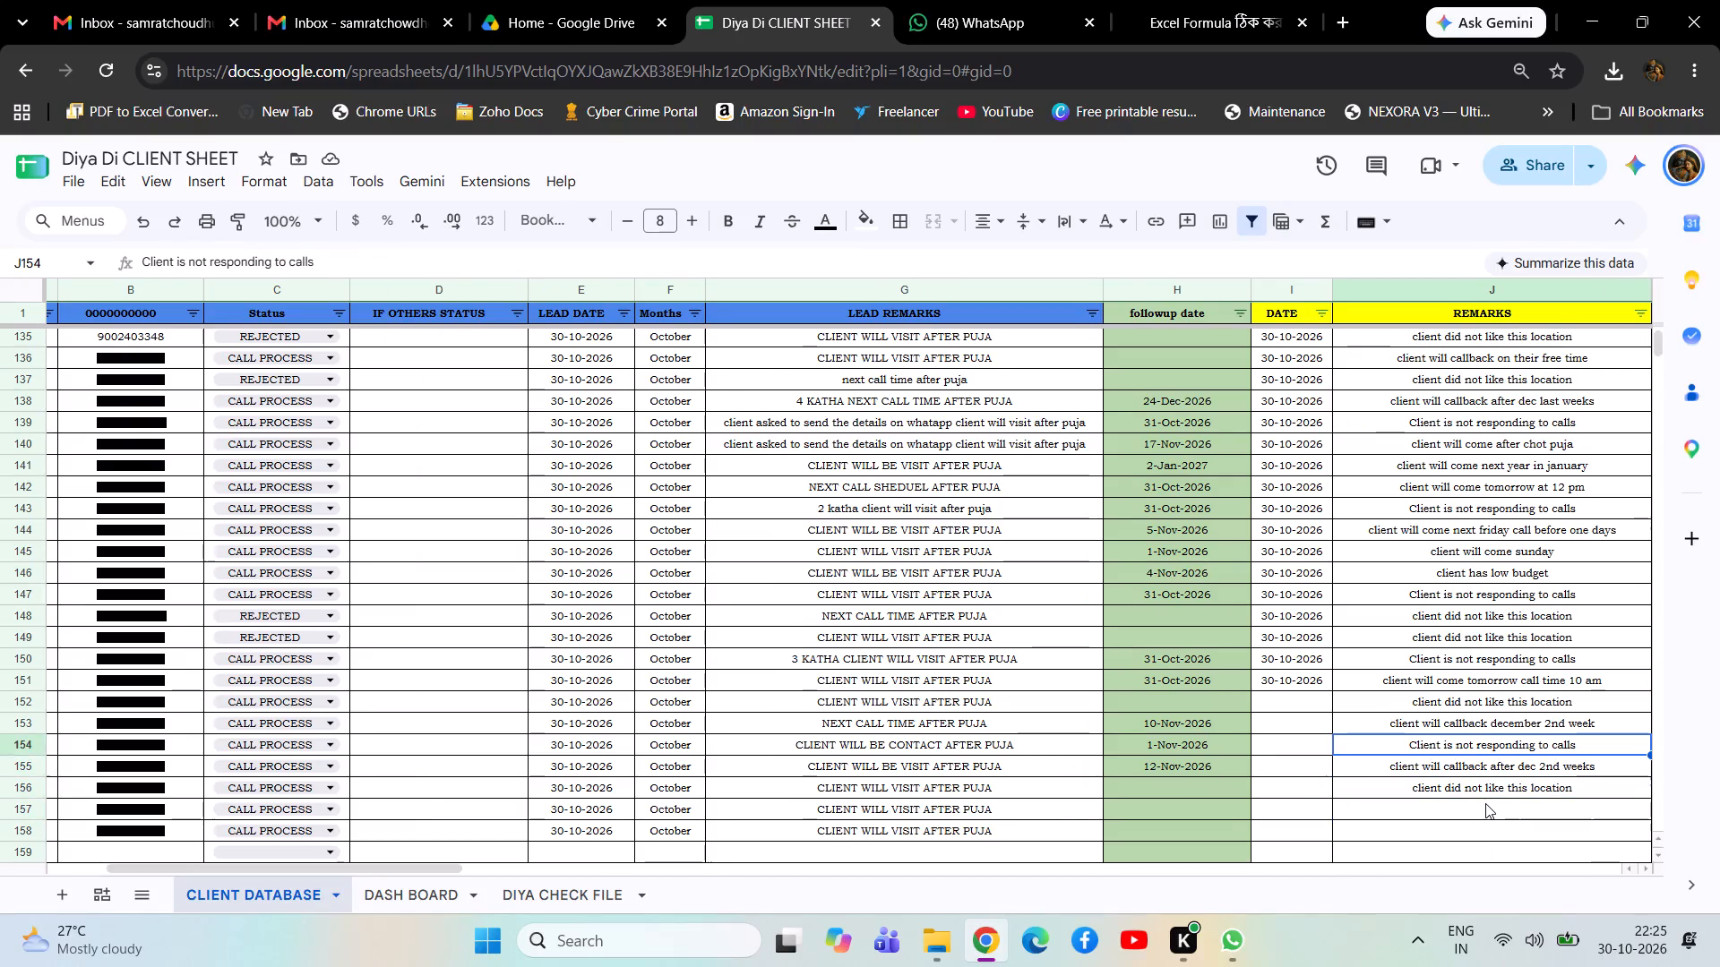
key(ctrl+c)
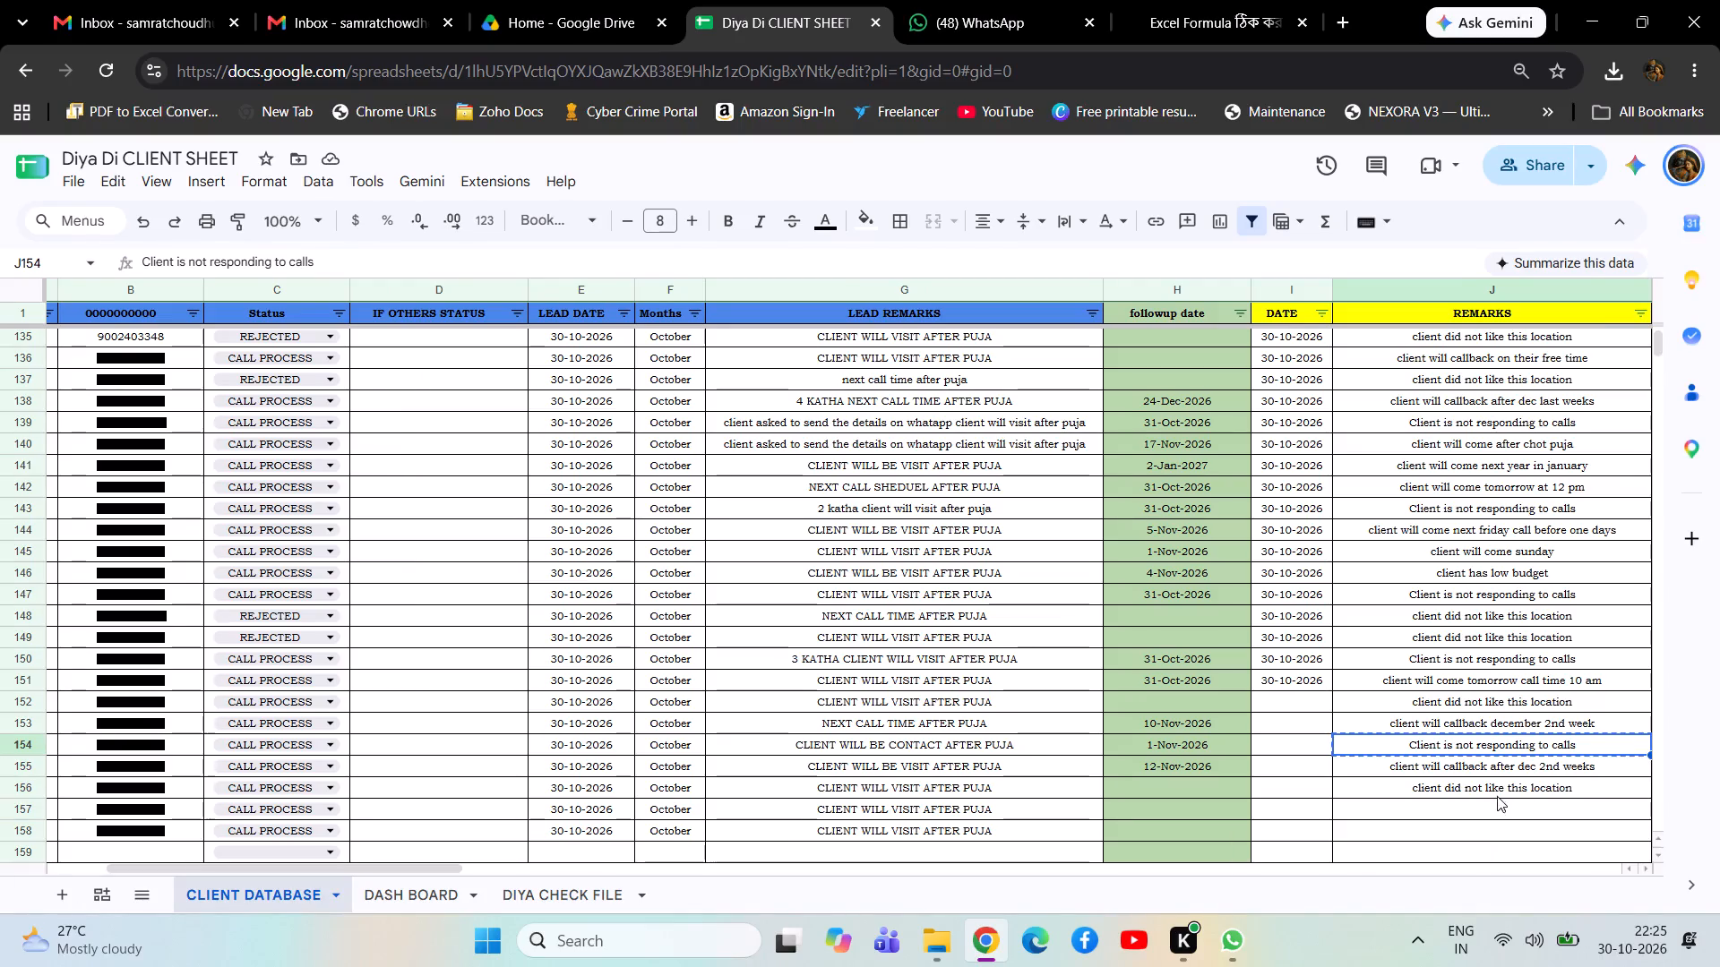
click(1494, 806)
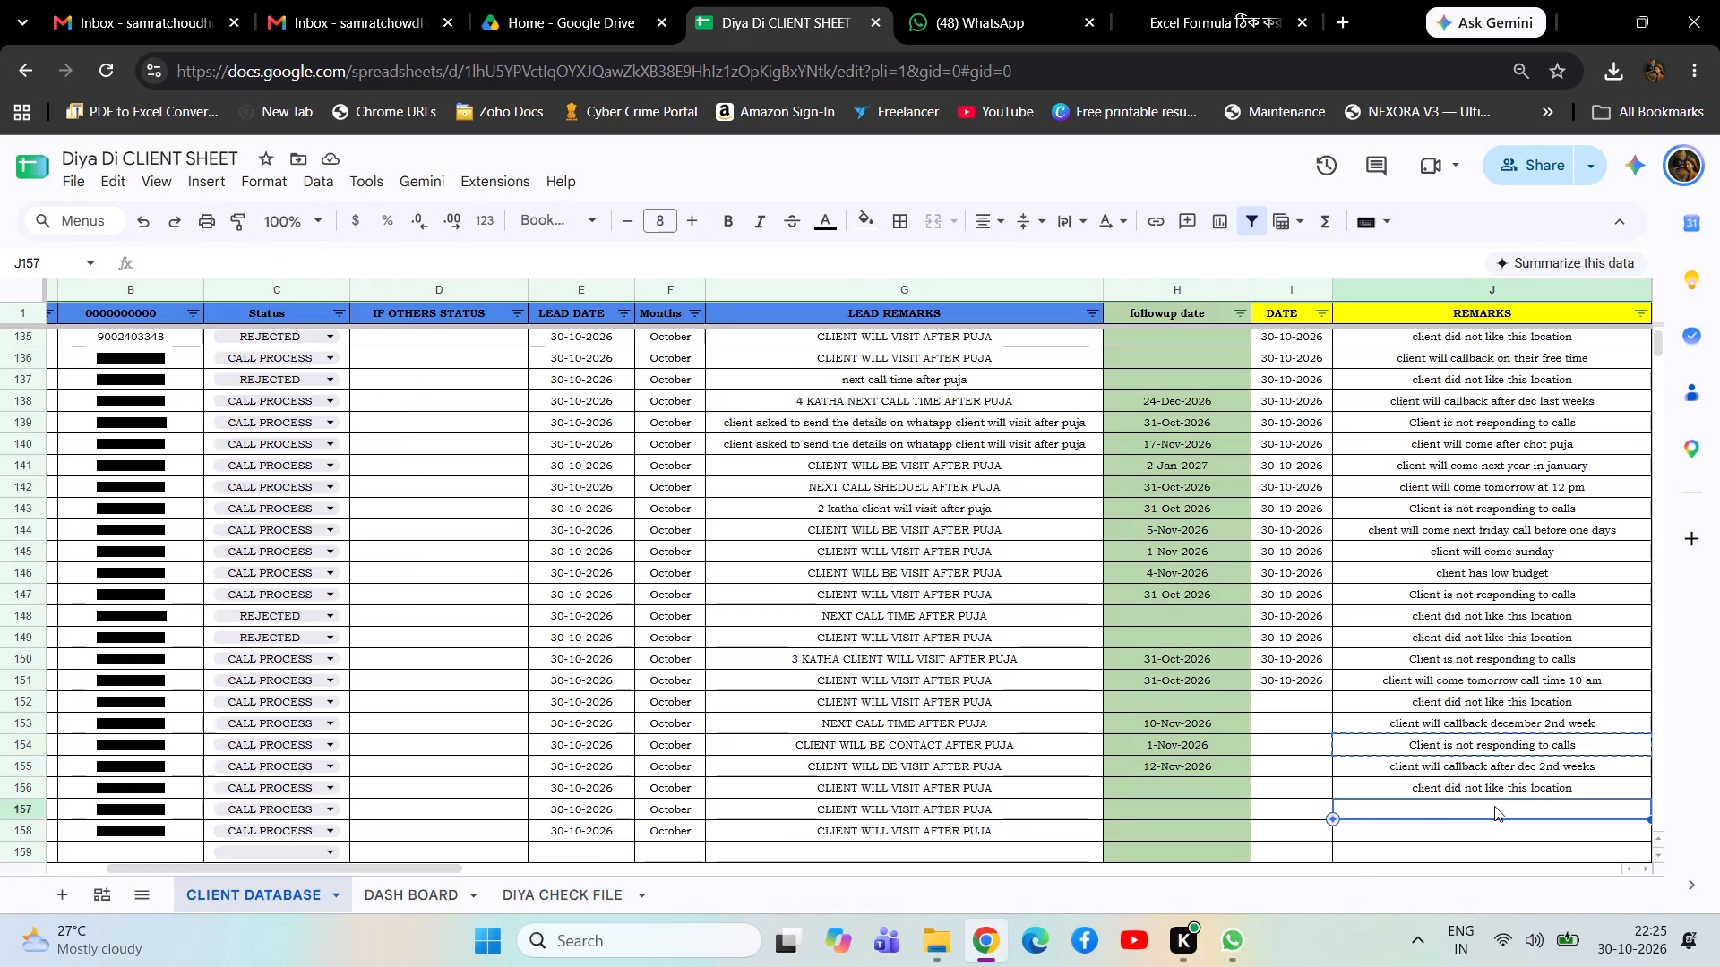
key(ctrl+v)
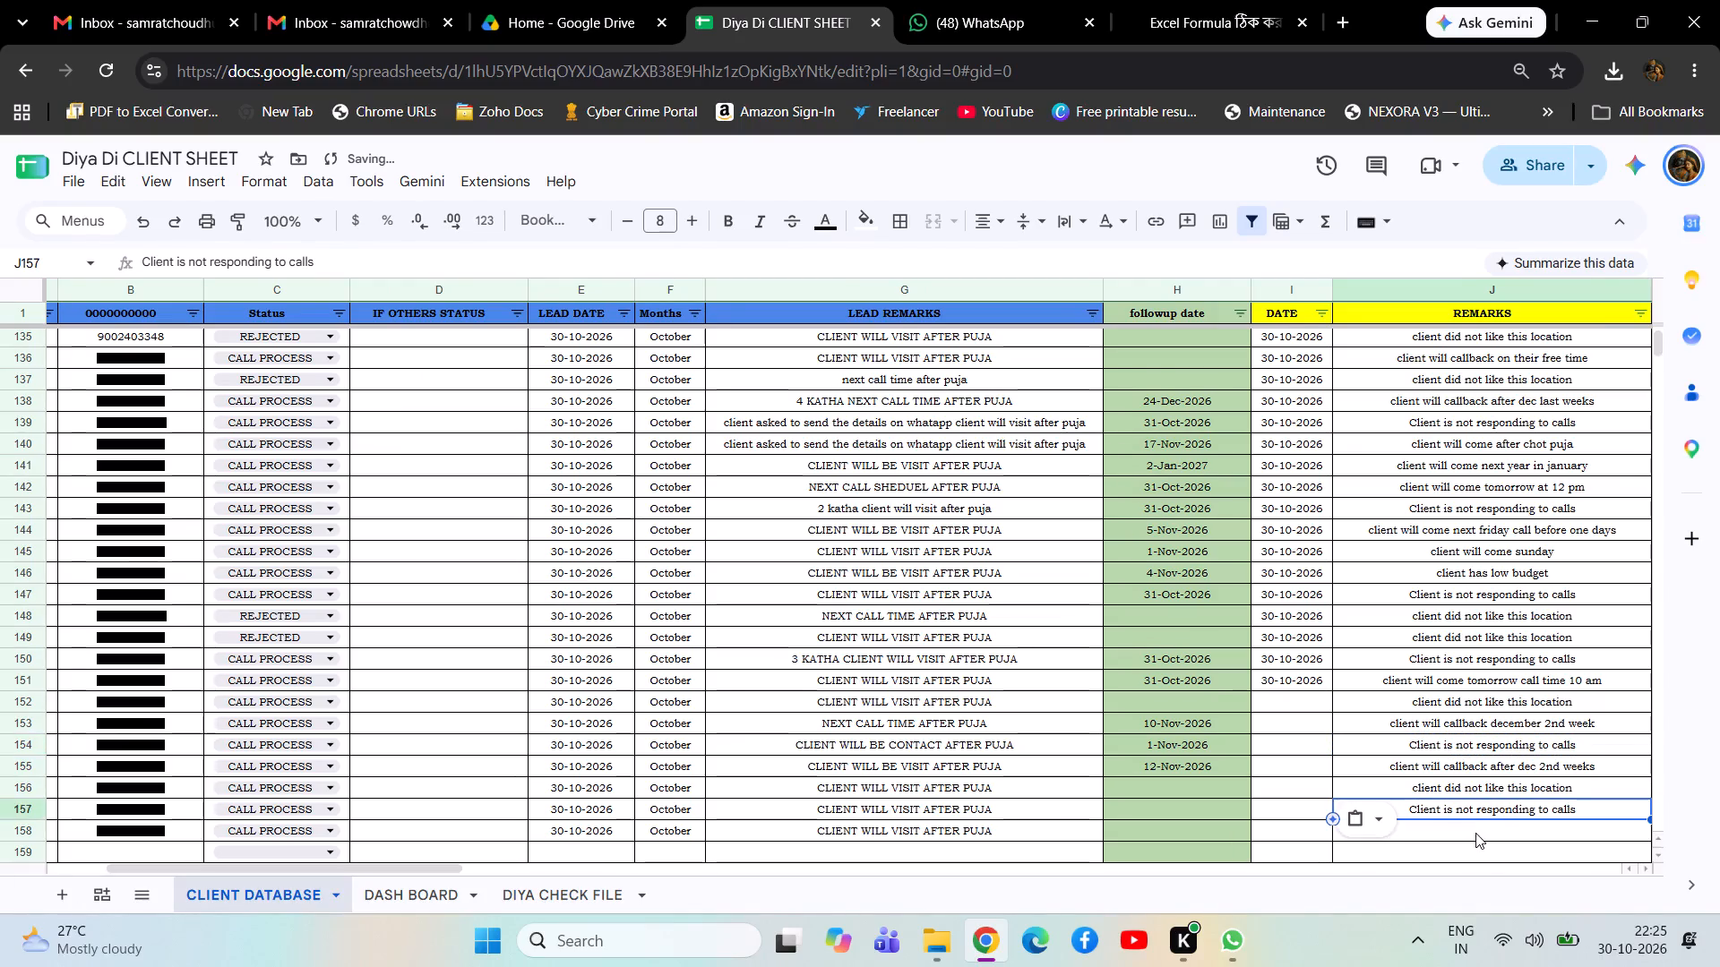
Enter the remark "next day calling" in the REMARKS cell of row 158.
click(1475, 831)
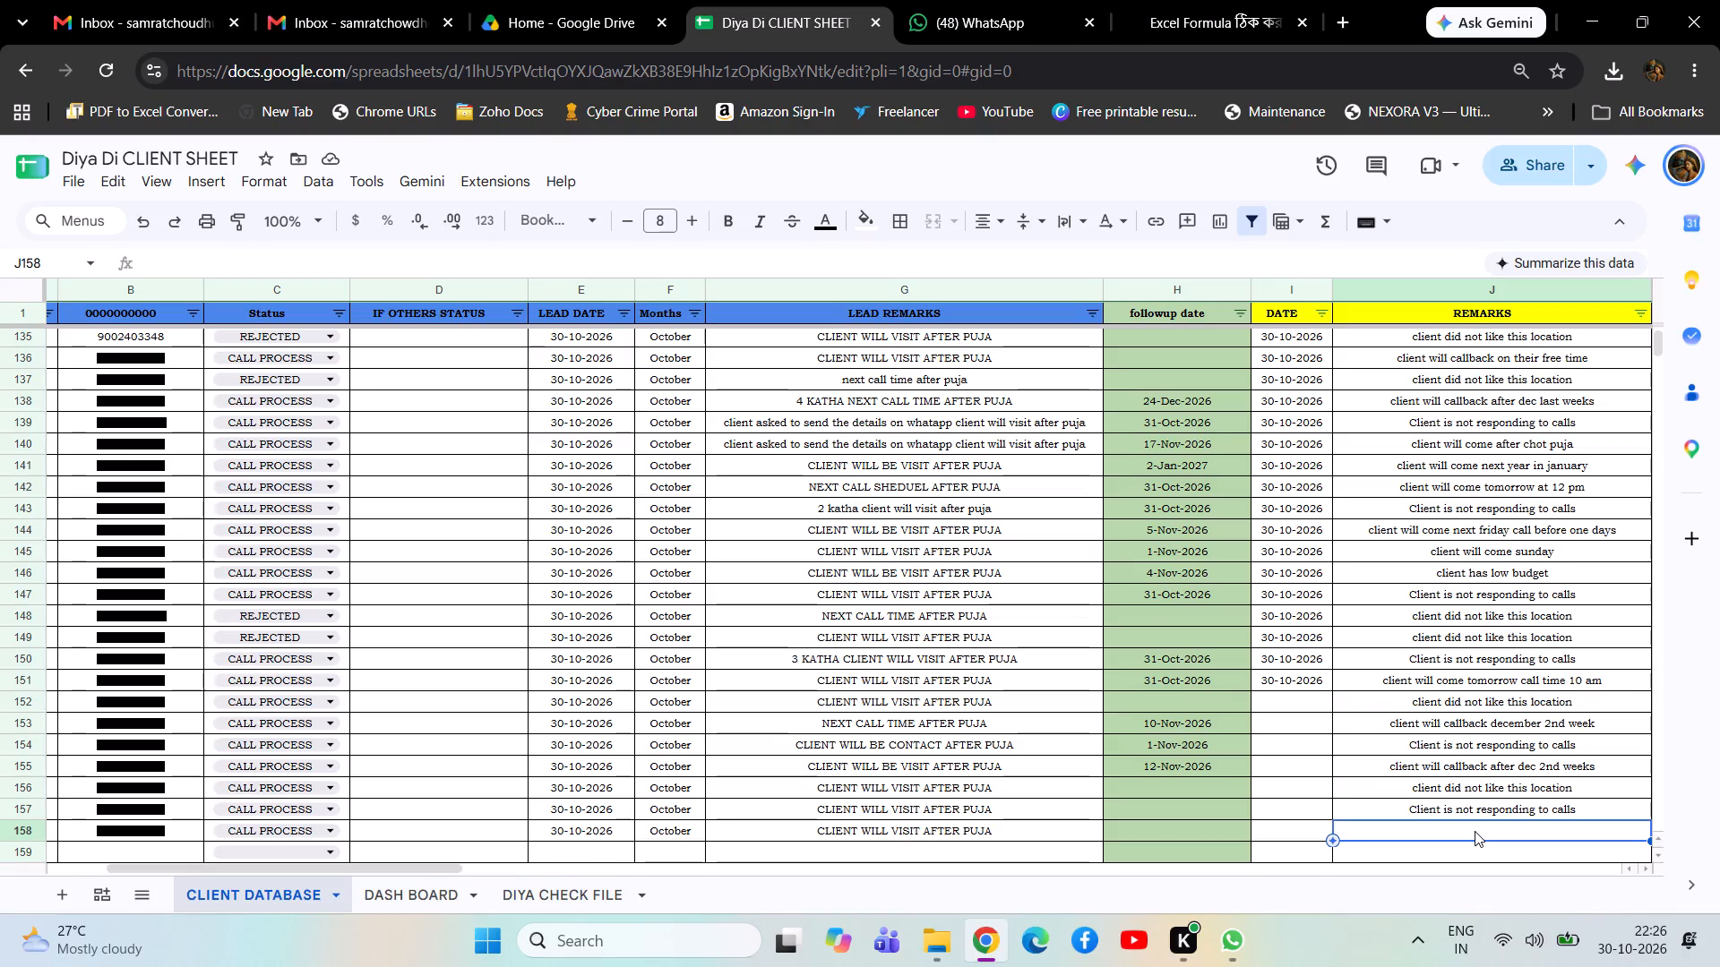
text(net day calling)
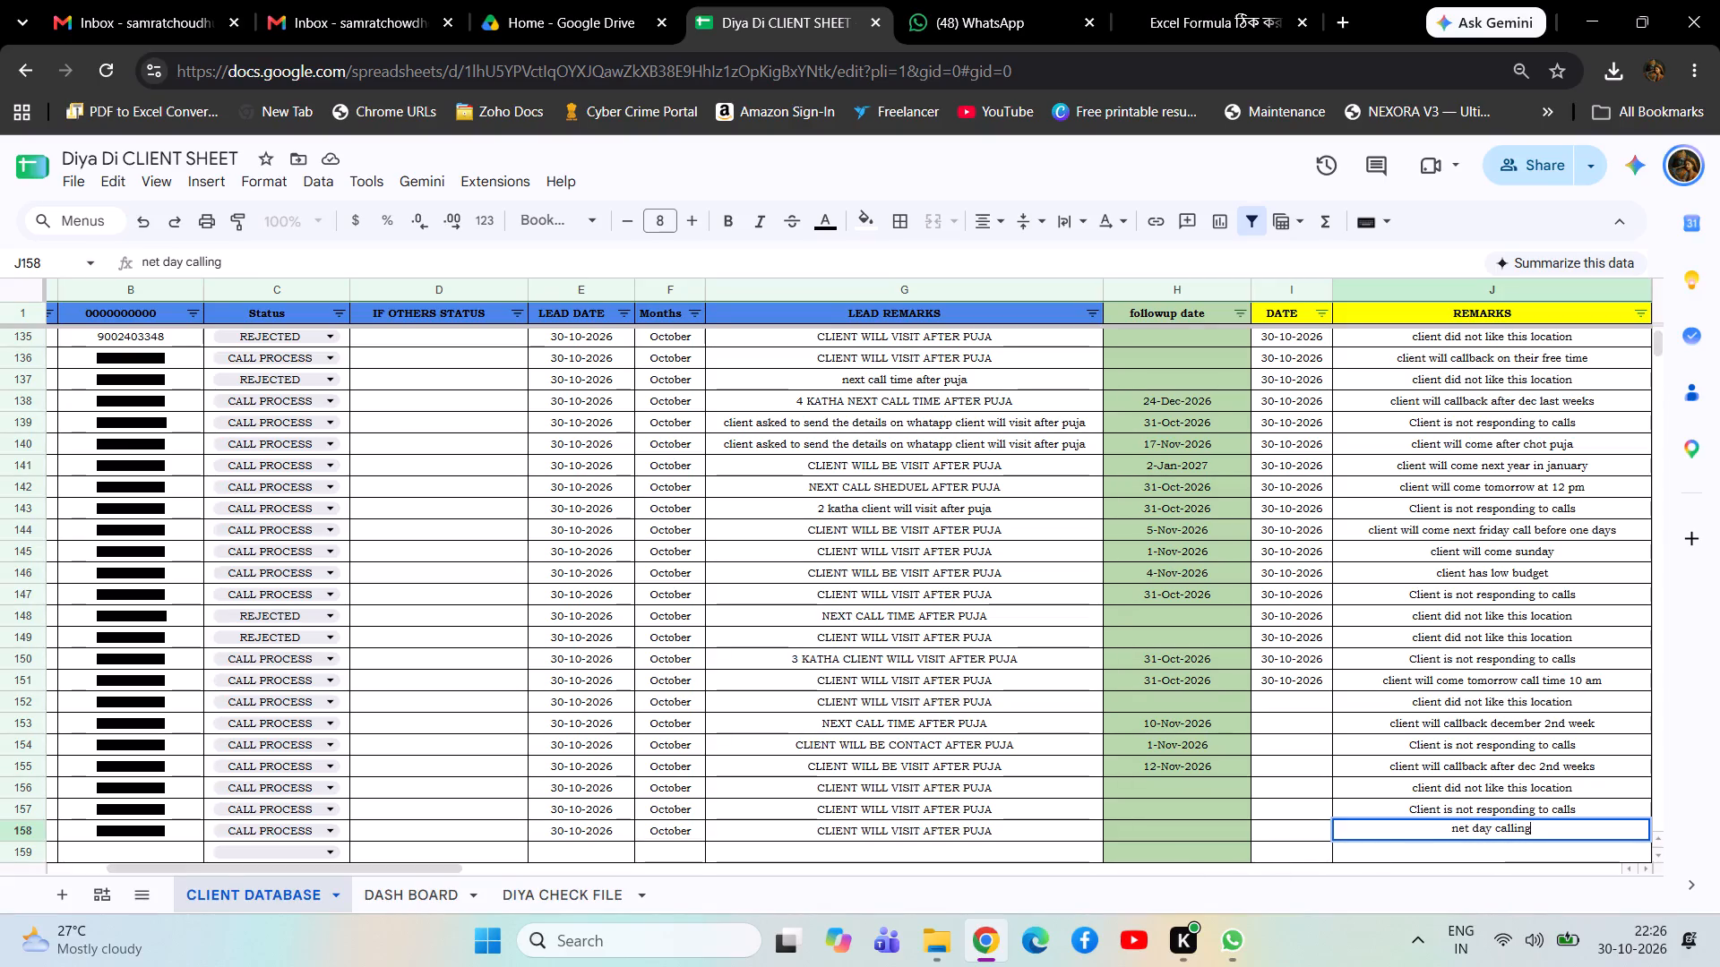
click(1461, 834)
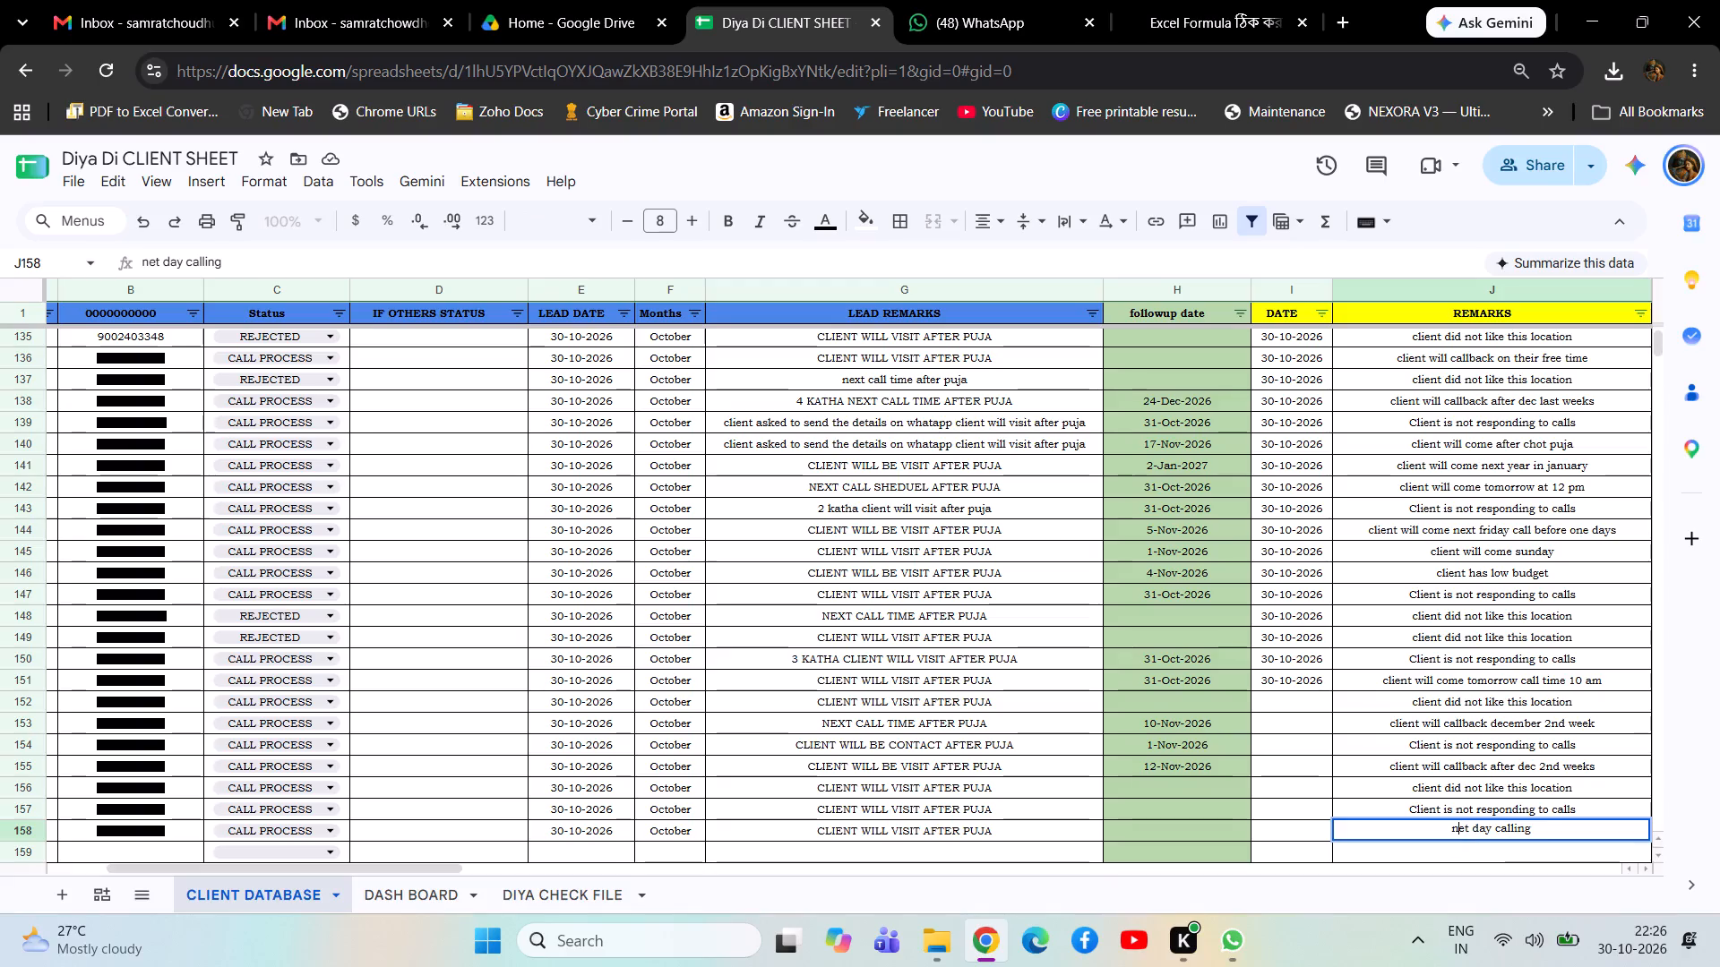
click(1466, 822)
key(x)
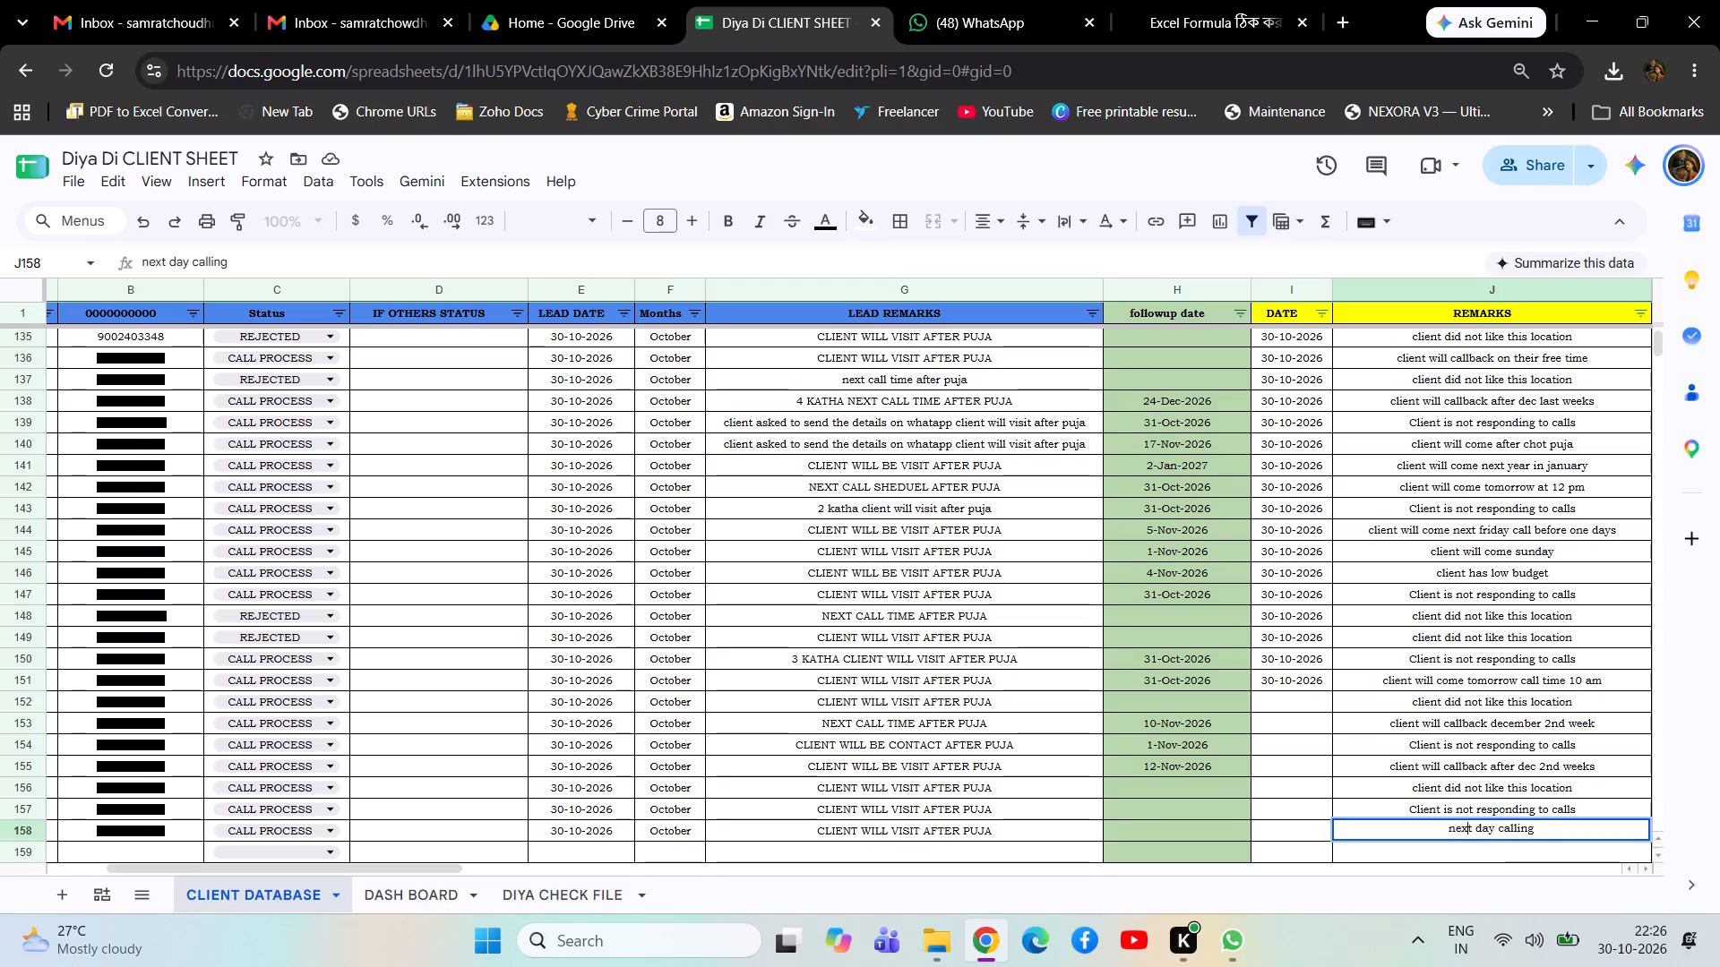
key(Left)
key(Left)
key(Left)
key(Left)
Set the followup date of row 158 to 1-Nov-2026.
click(1224, 834)
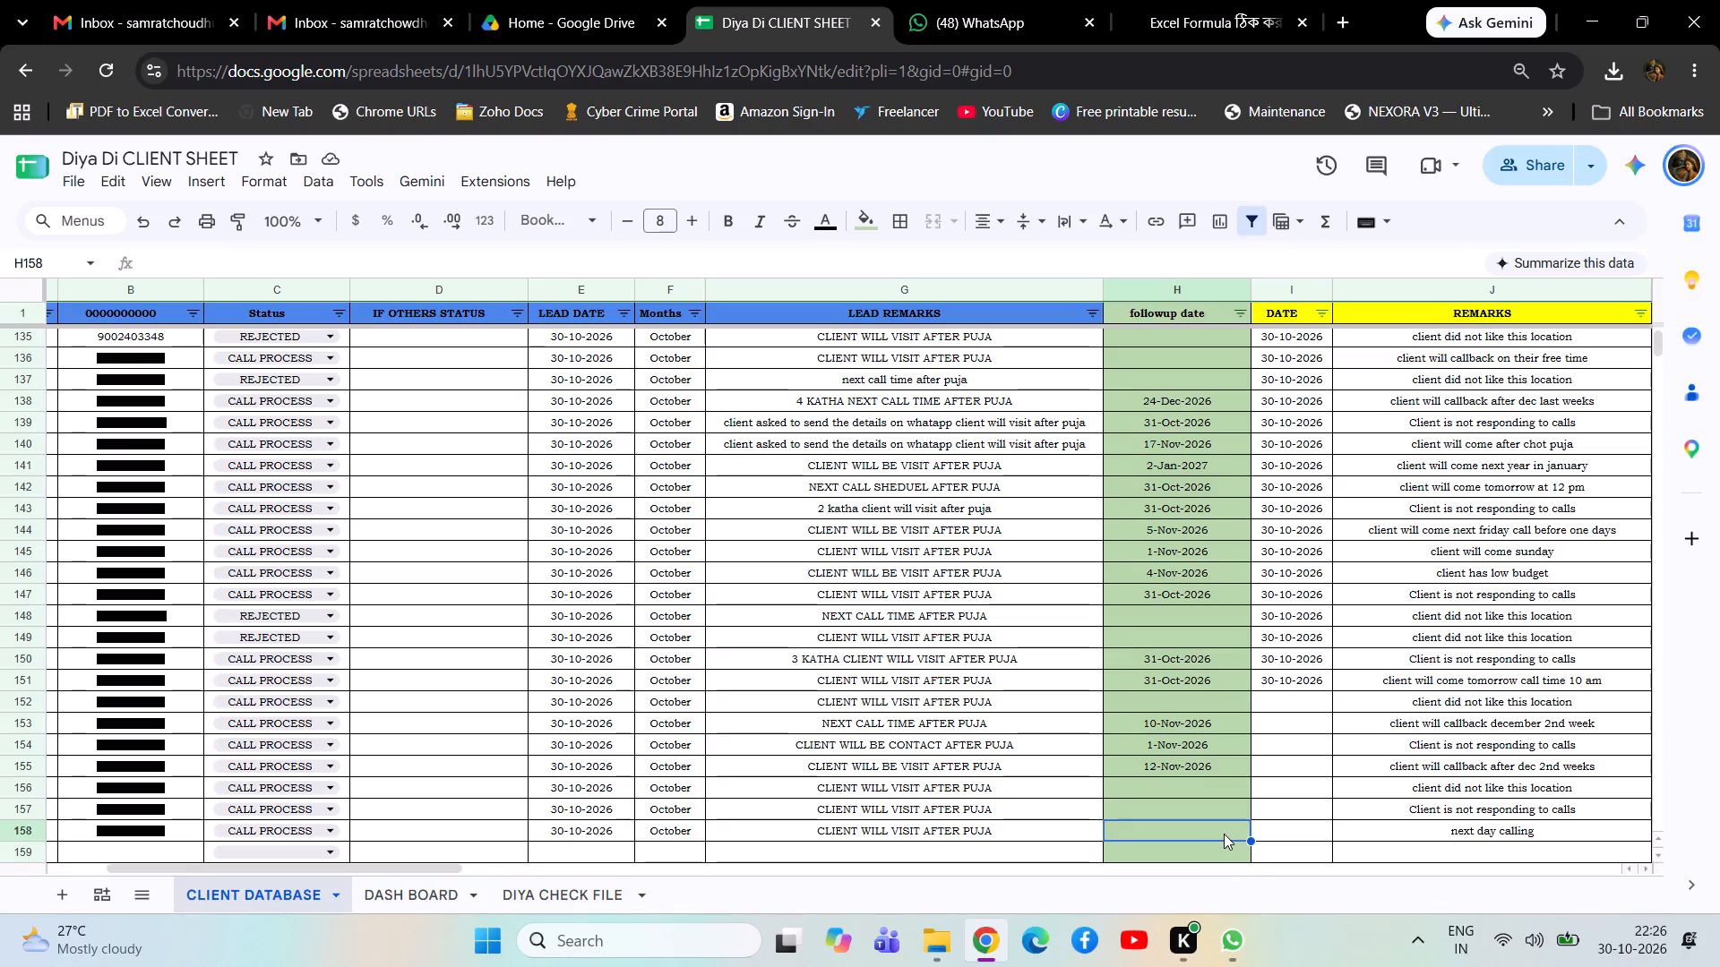
double_click(1224, 834)
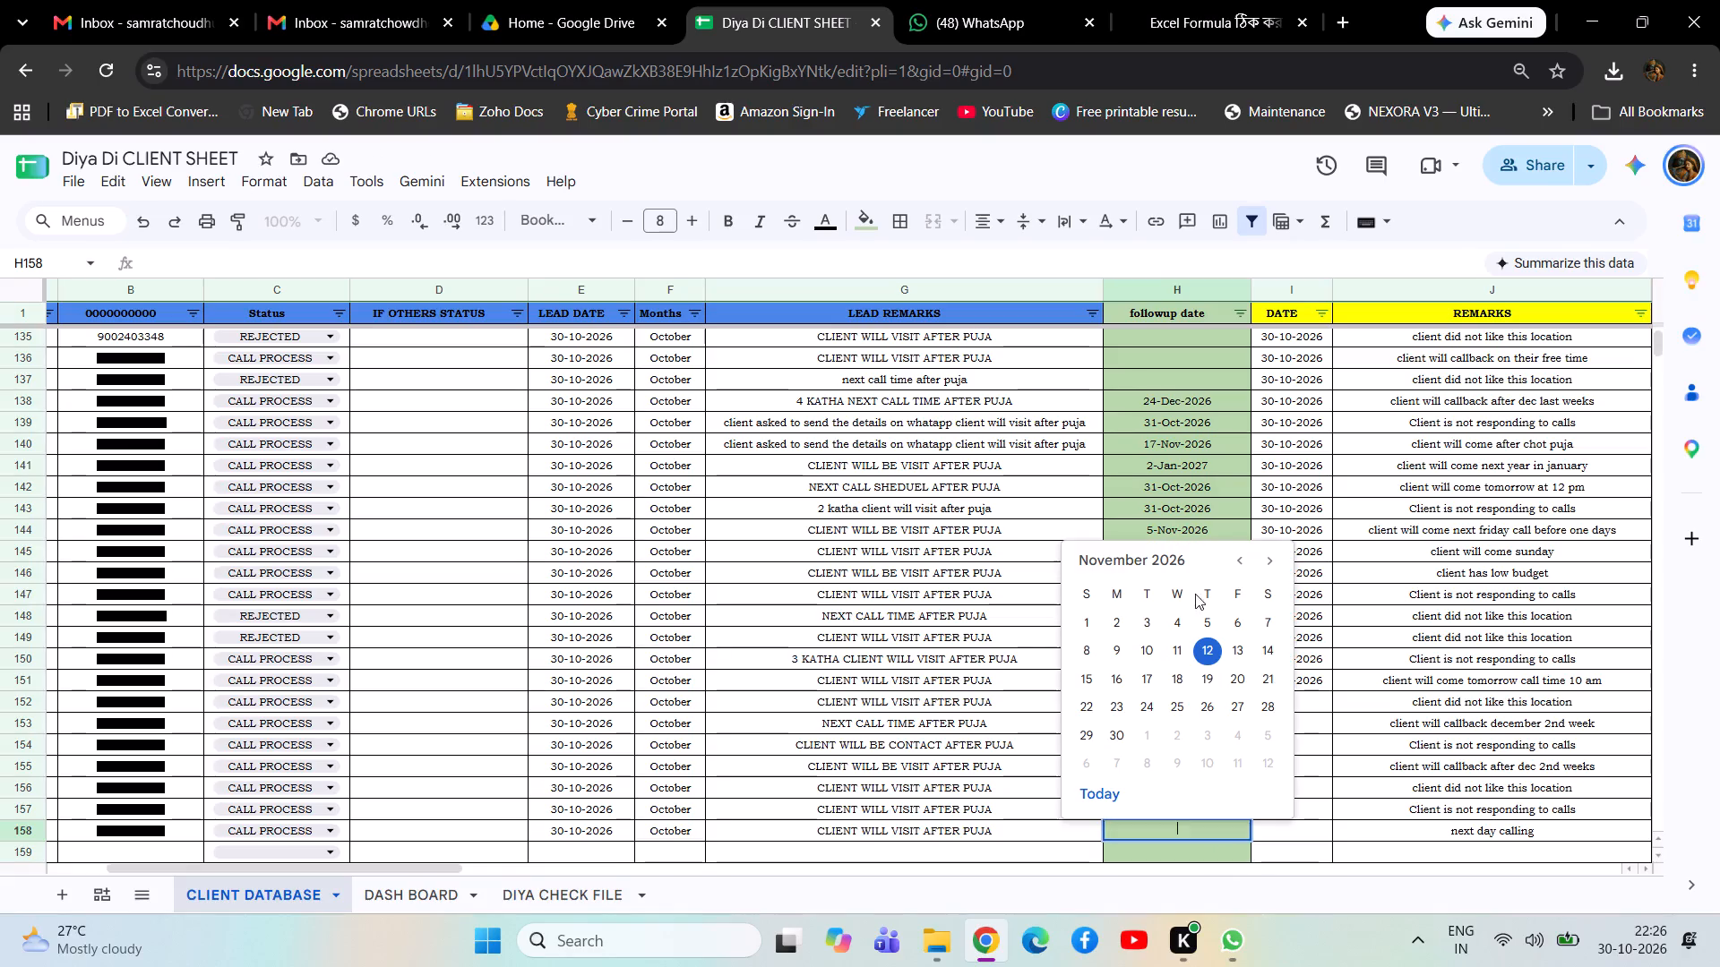
click(1085, 619)
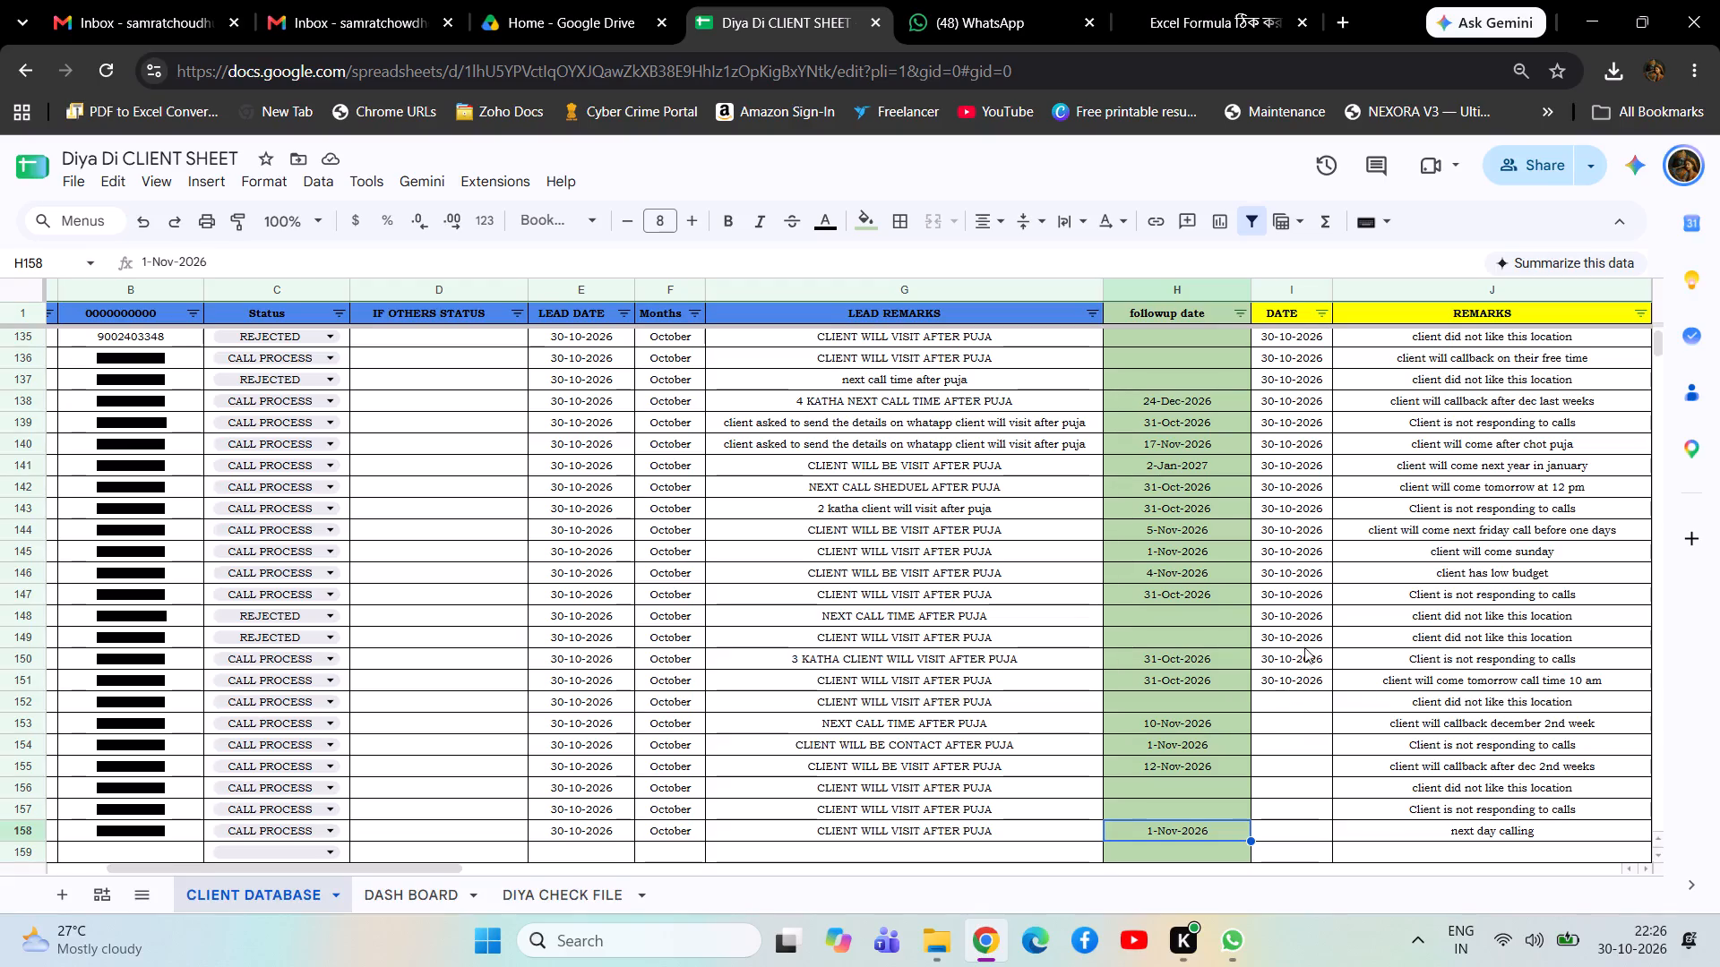
Fill the DATE column down from row 151's date through row 156.
click(1289, 686)
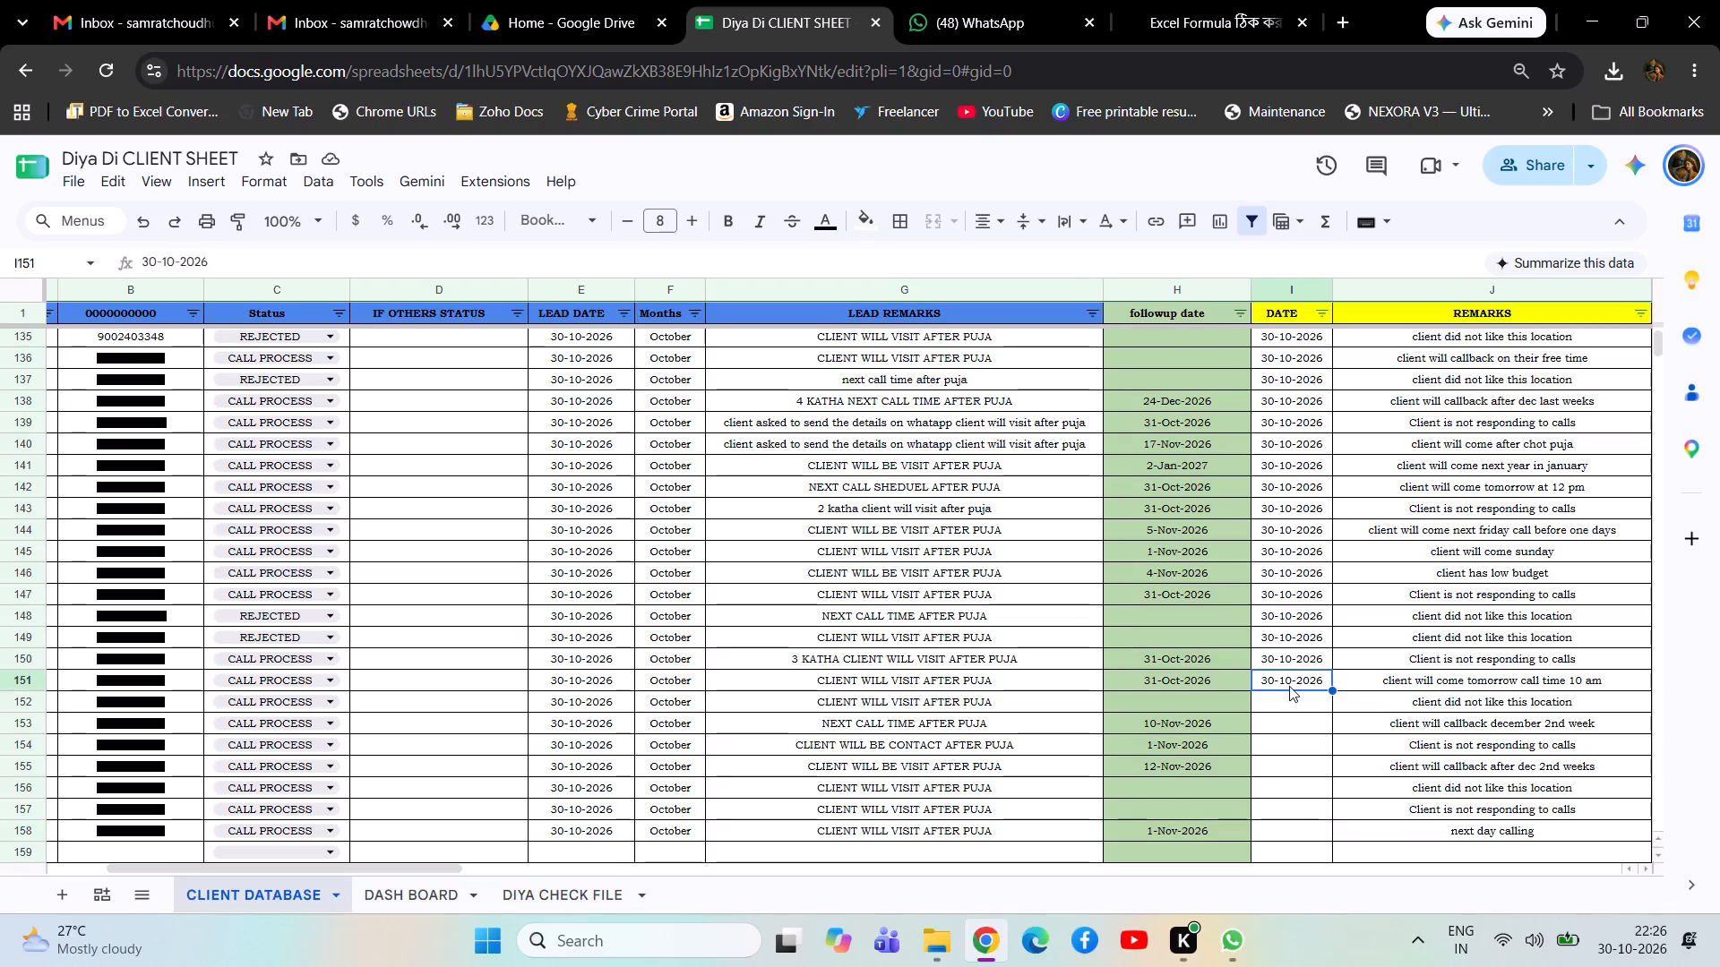
key(ctrl+c)
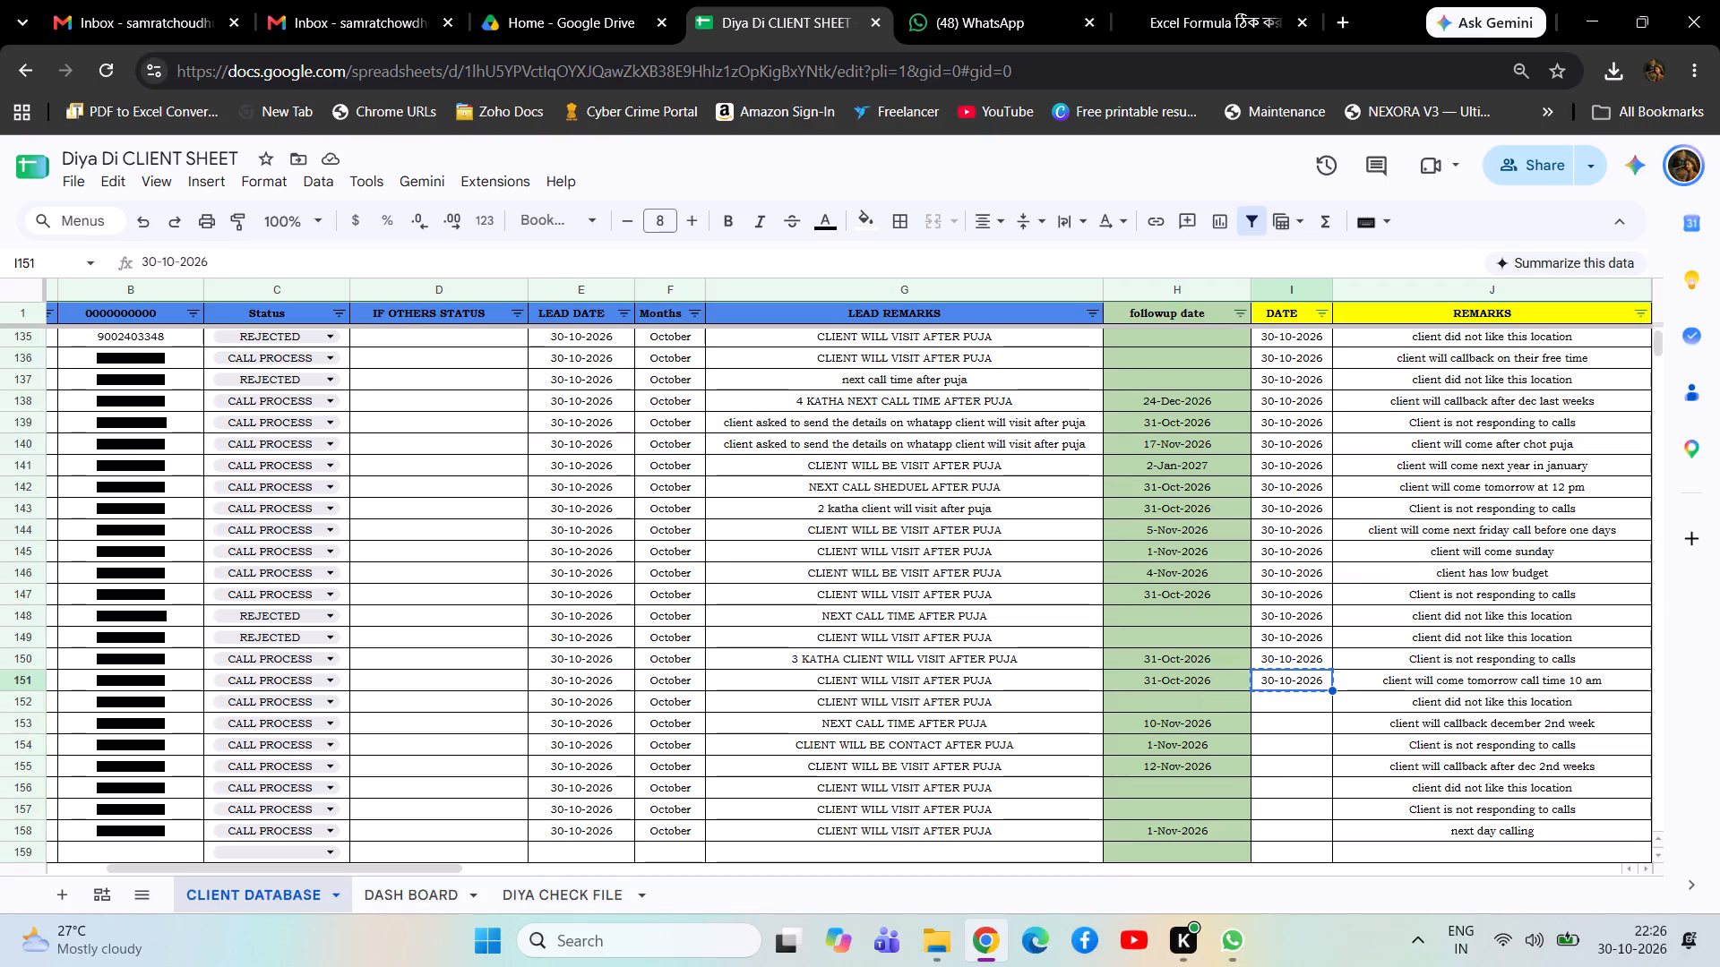
drag(1328, 690, 1334, 797)
drag(1334, 797, 1334, 789)
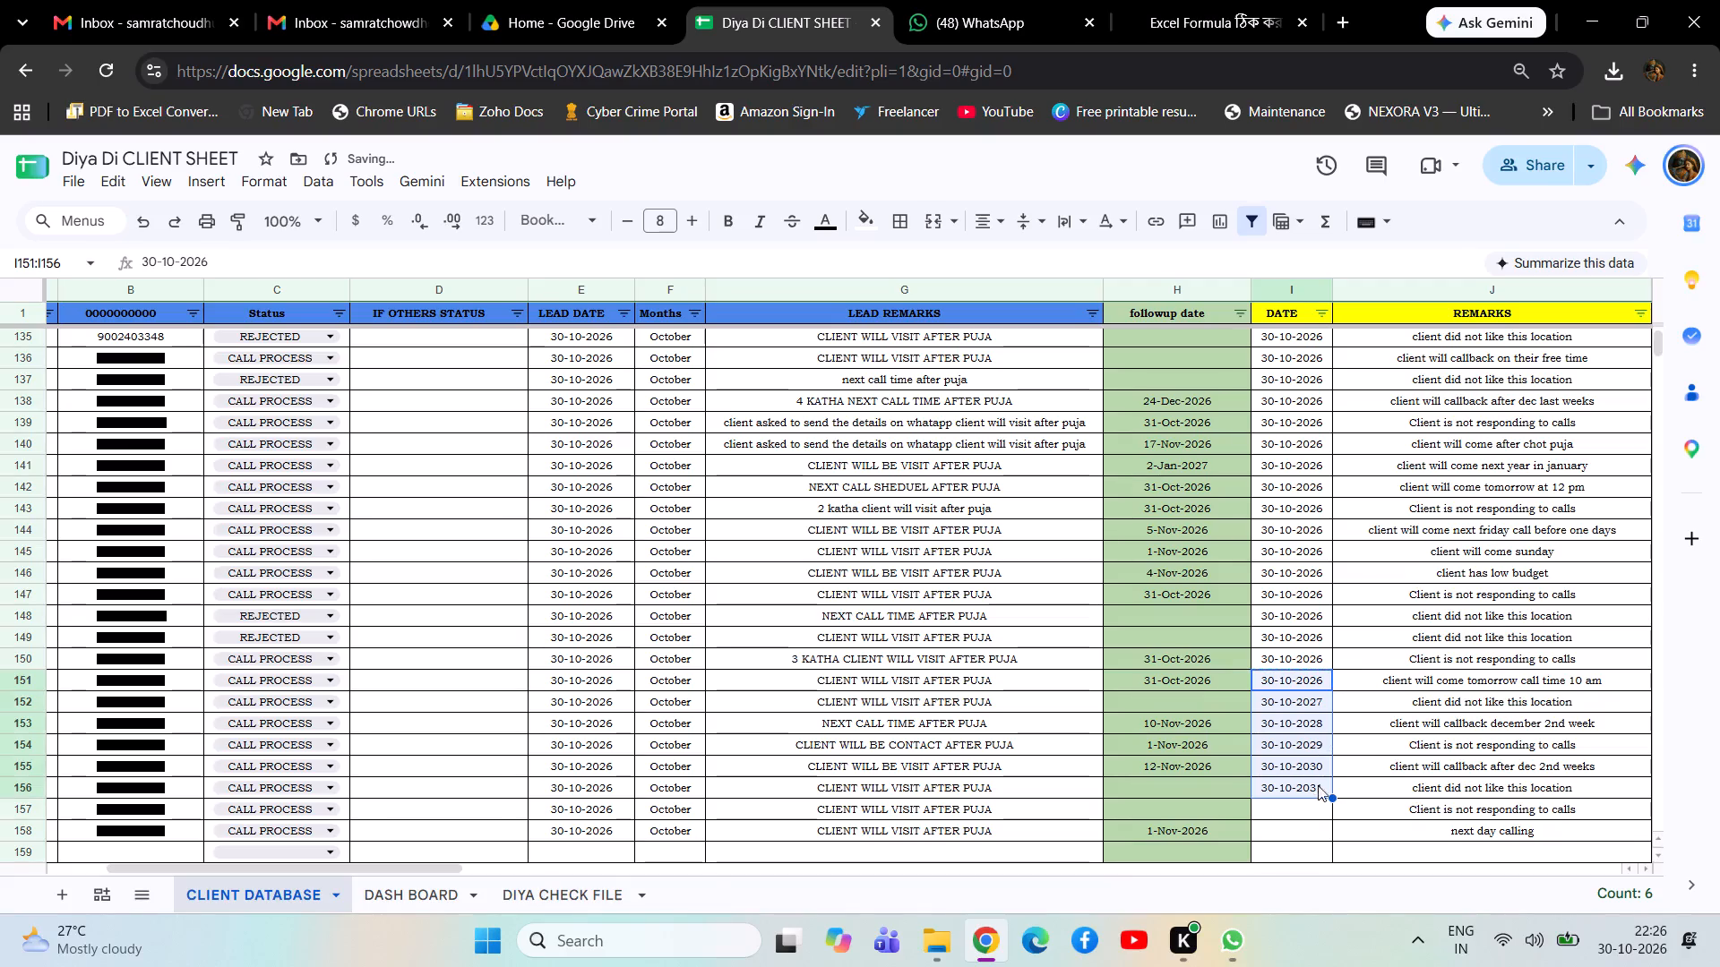
Correct the year in the DATE cells of rows 152 and 153 so both read 30-10-2026.
double_click(1315, 706)
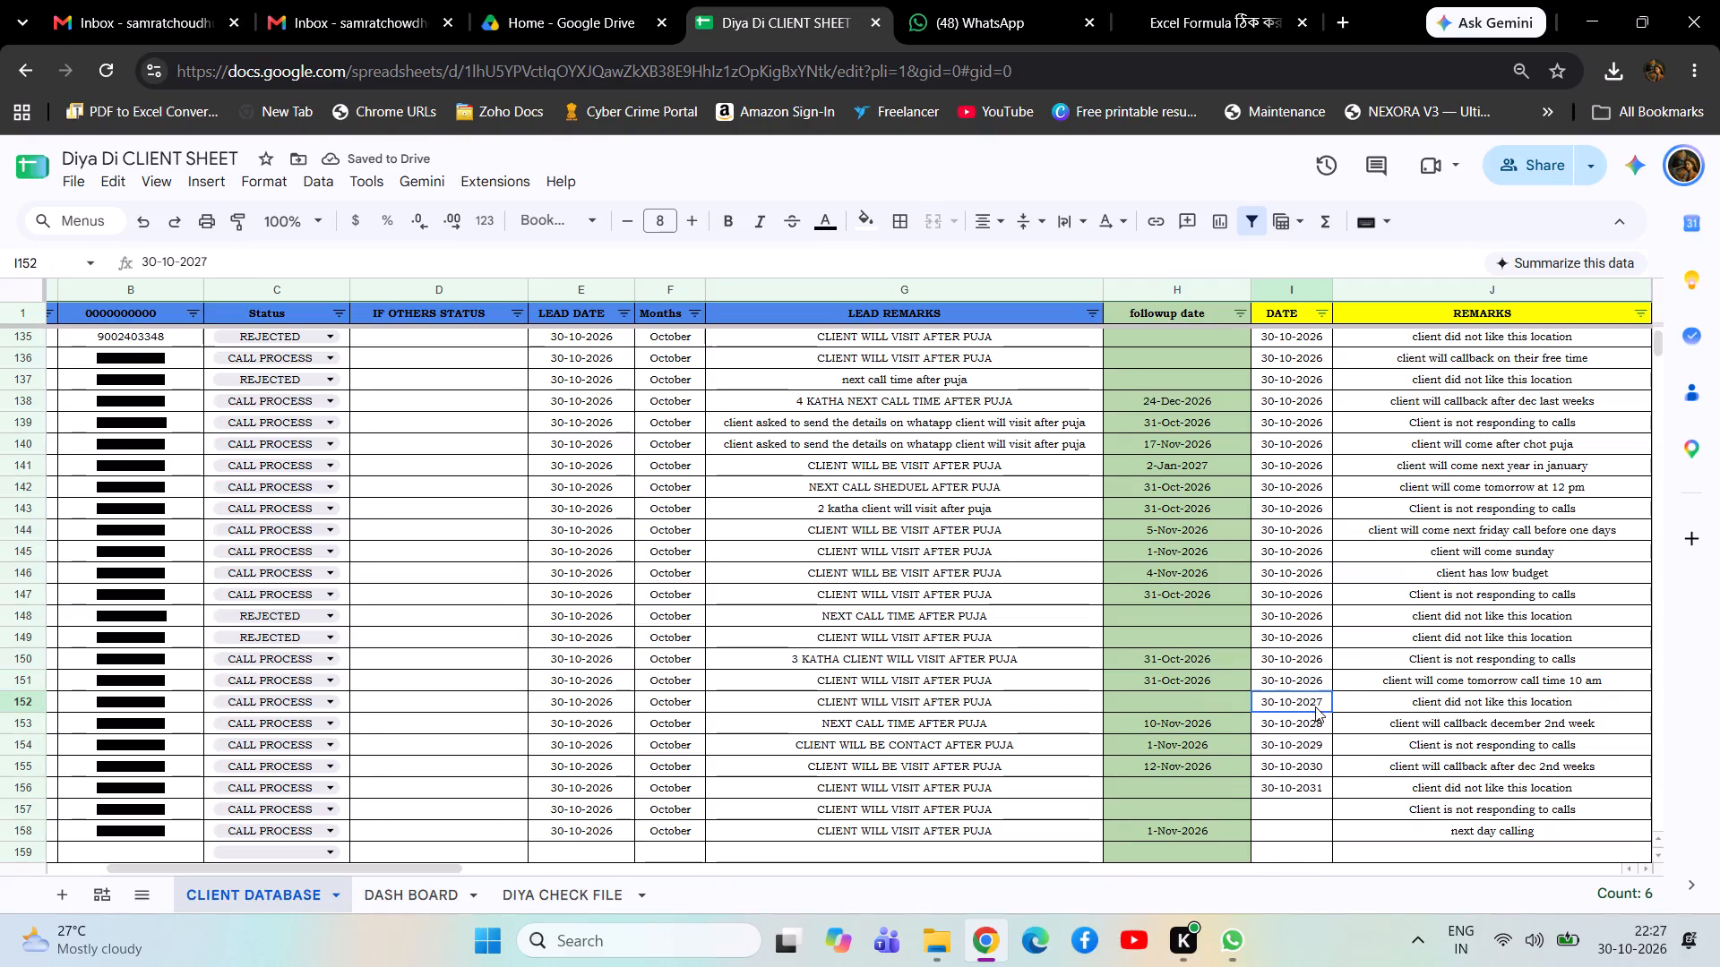
click(1315, 706)
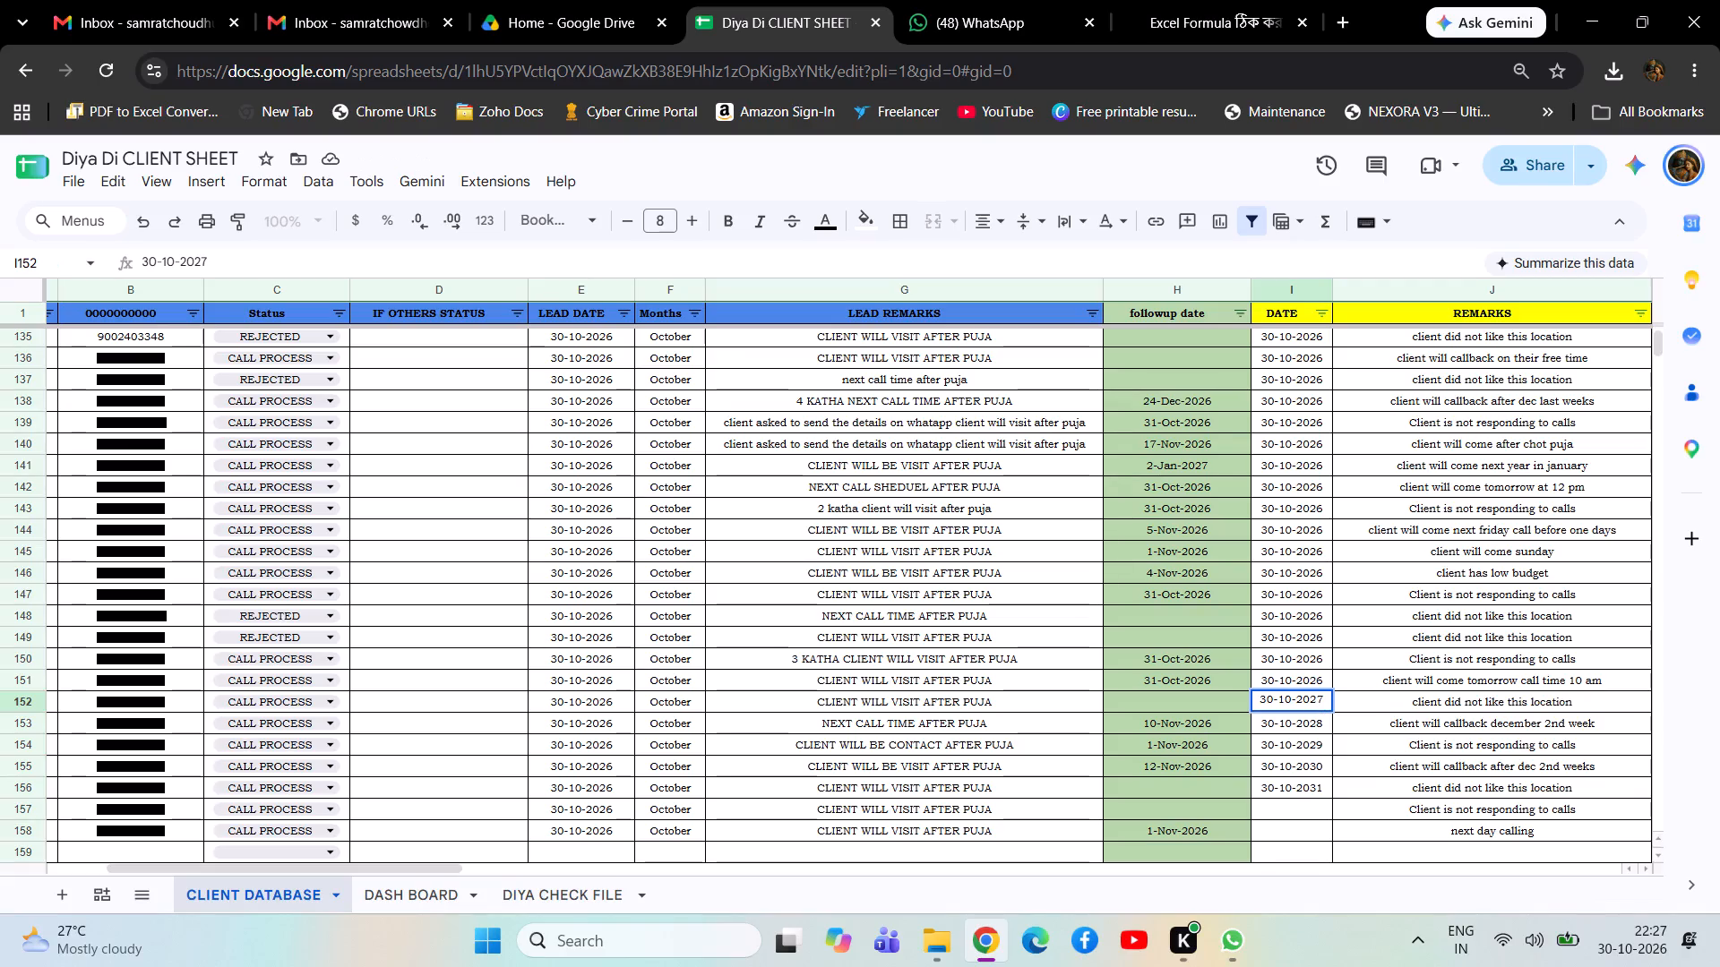
click(1320, 698)
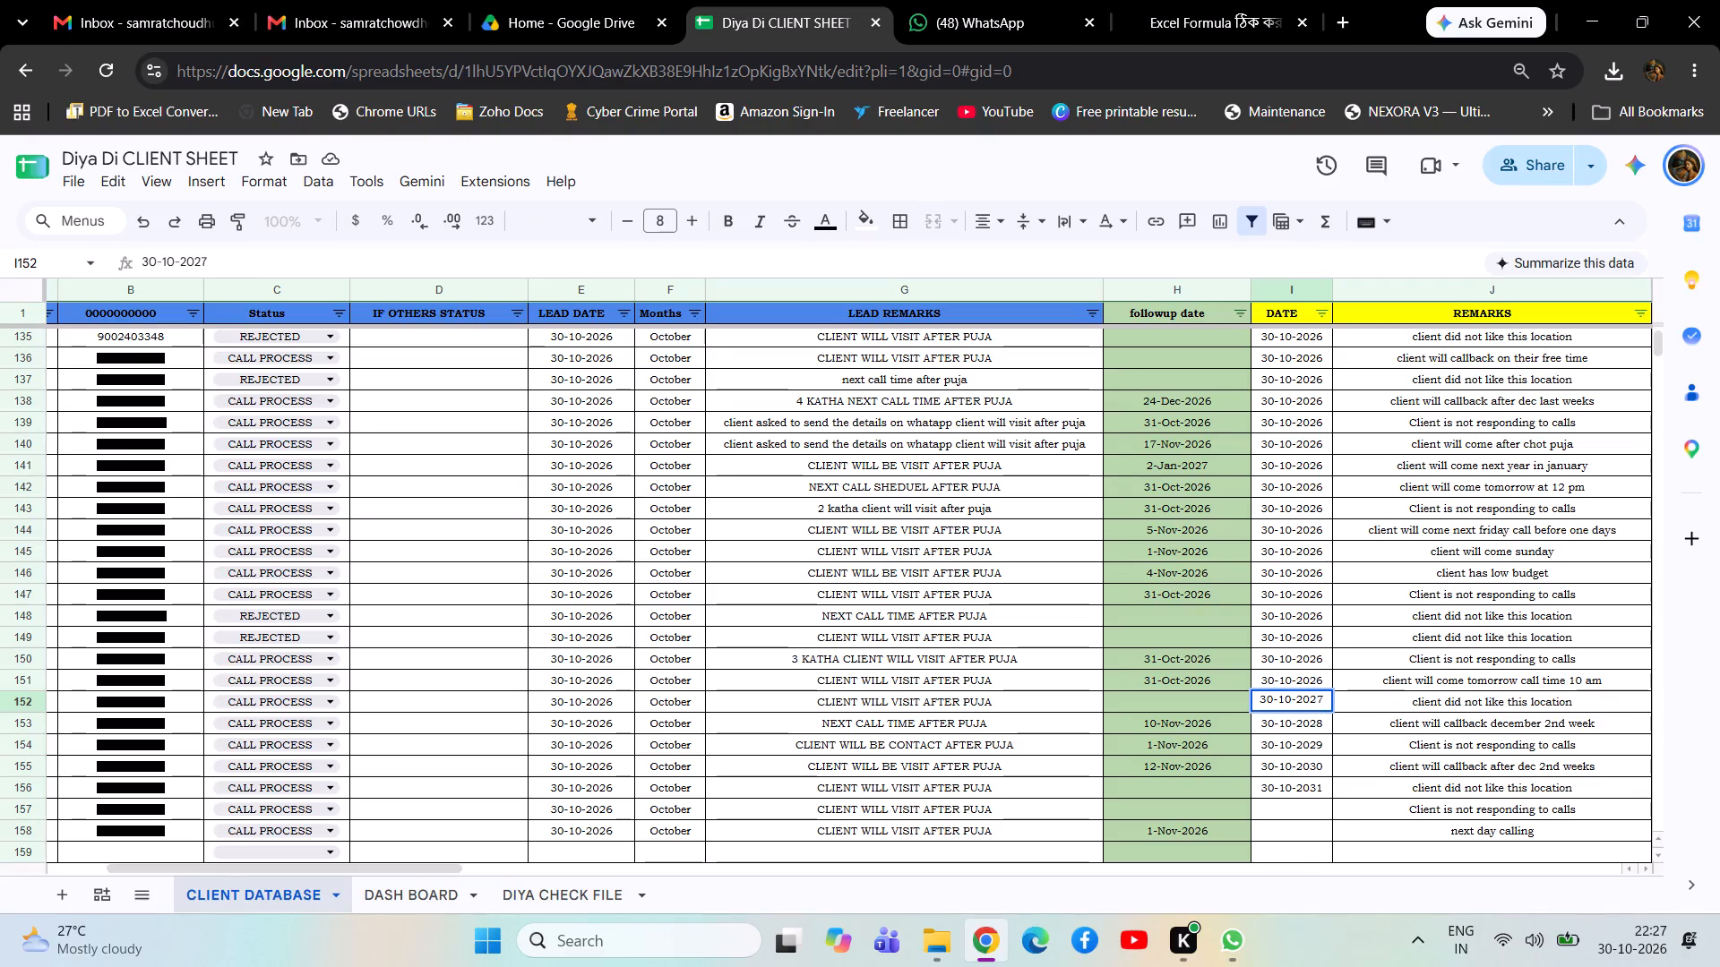
click(1324, 696)
key(BackSpace)
key(6)
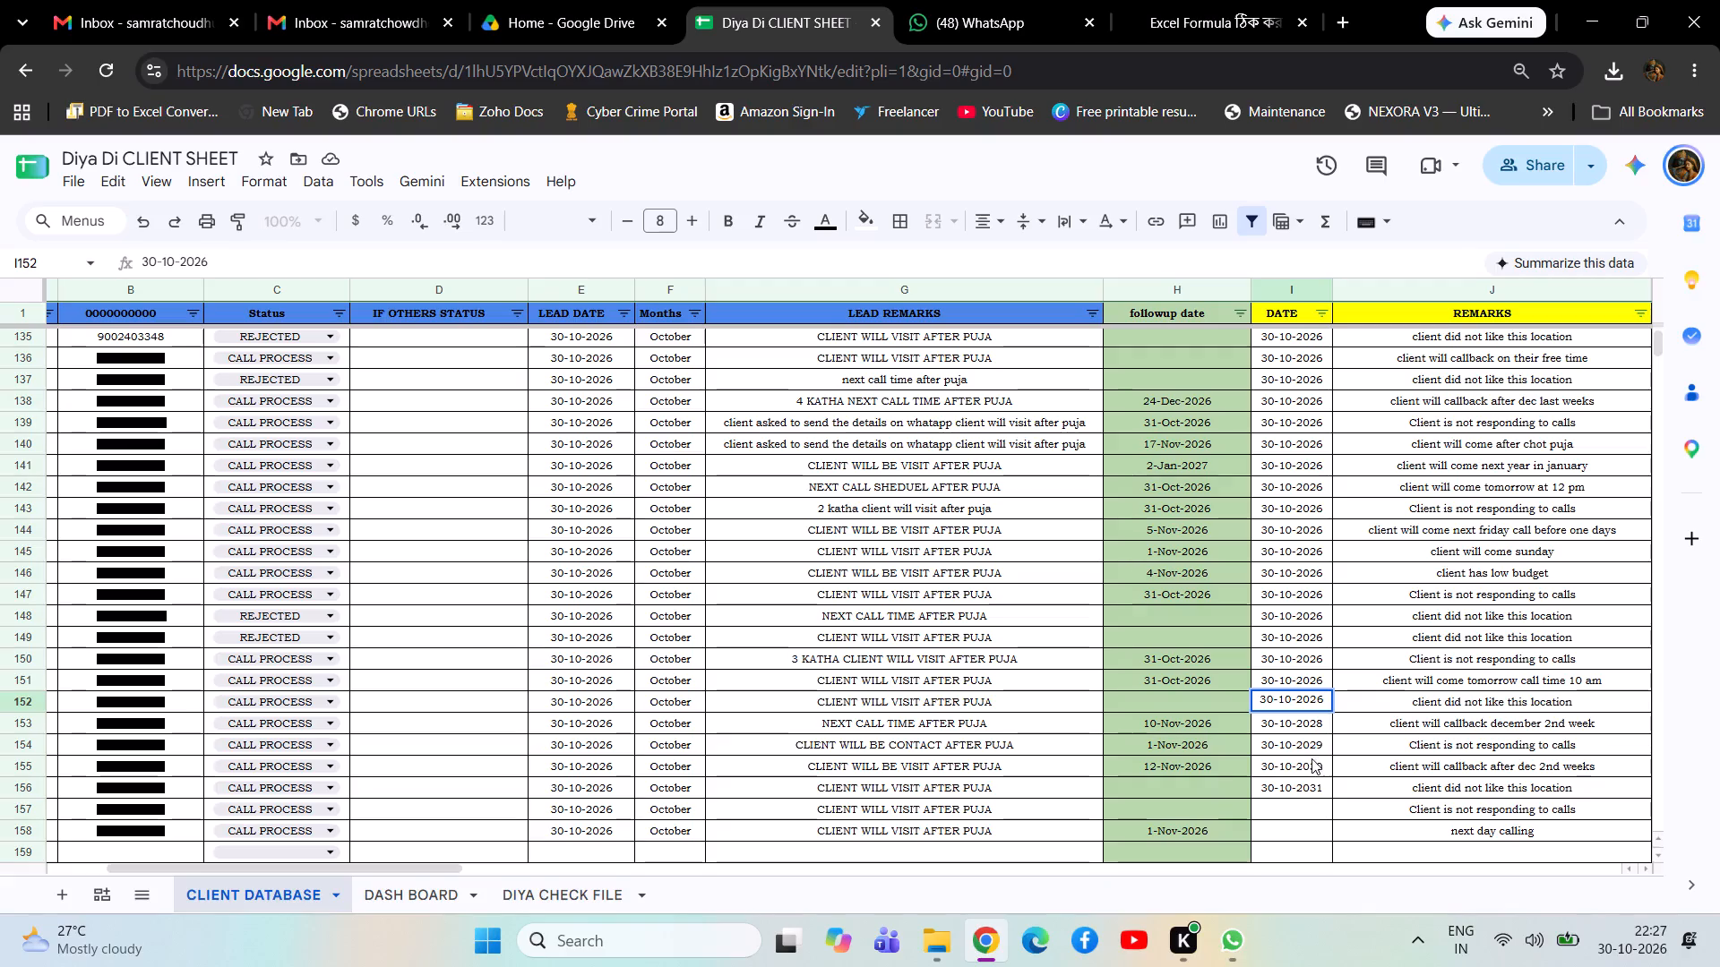
click(1318, 724)
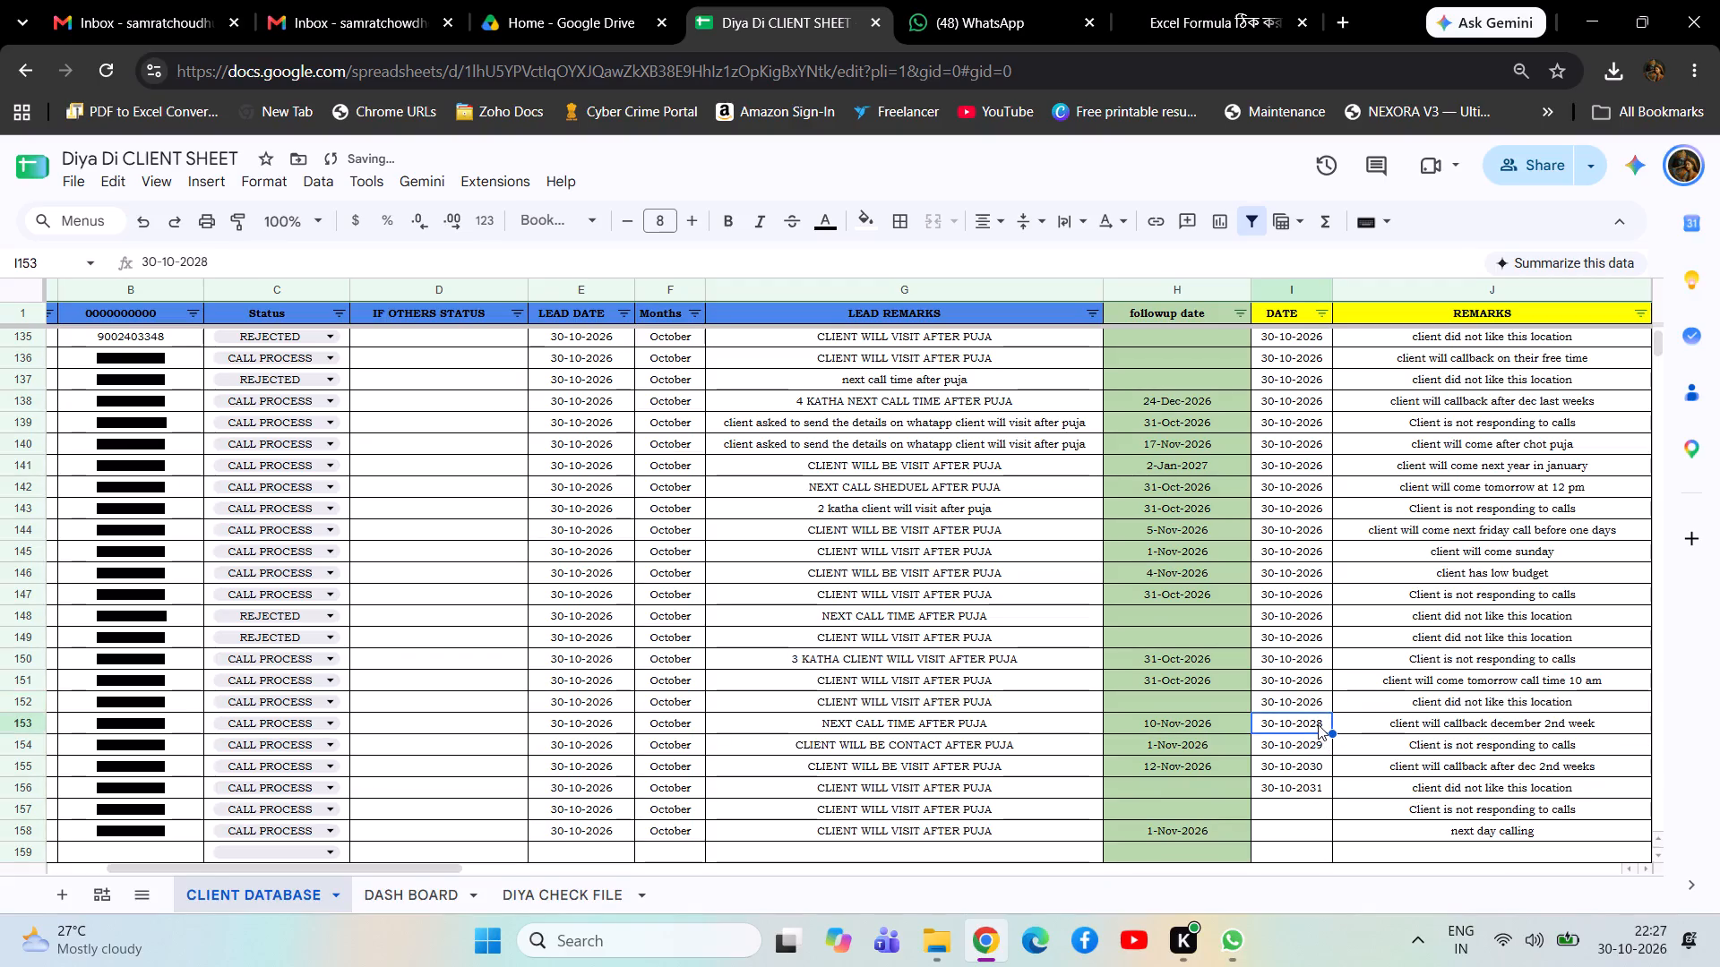
double_click(1318, 724)
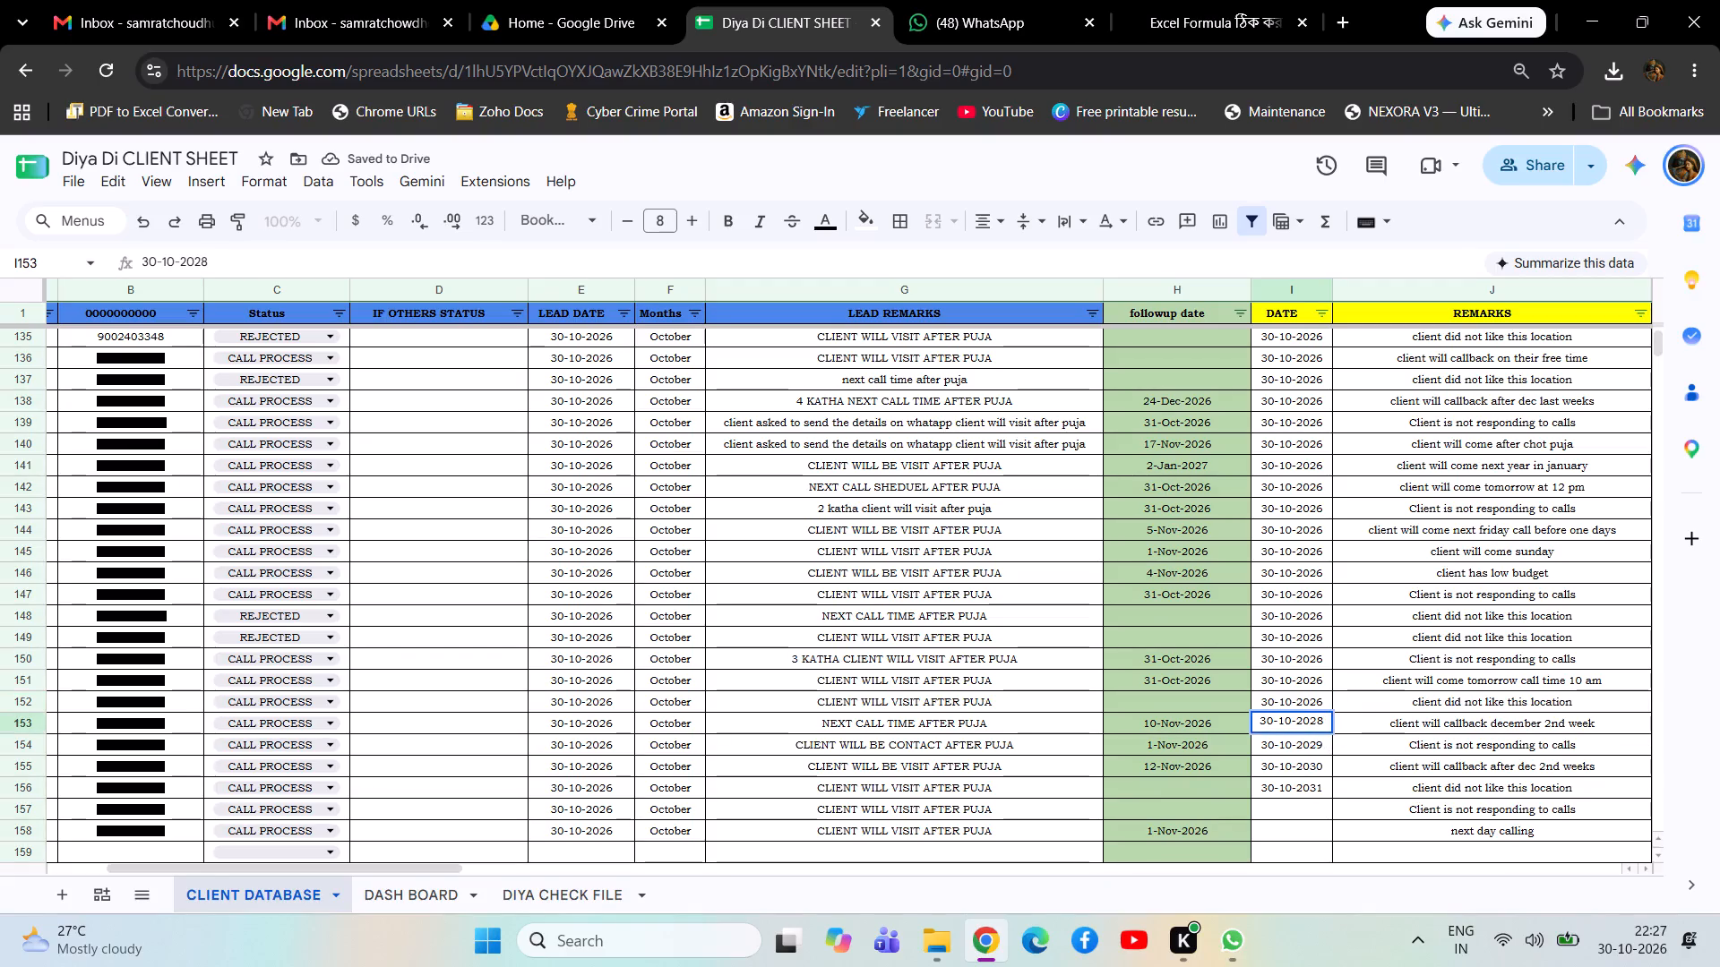
key(BackSpace)
key(6)
Correct the year in the DATE cells of rows 154, 155 and 156 so each reads 30-10-2026.
double_click(1312, 748)
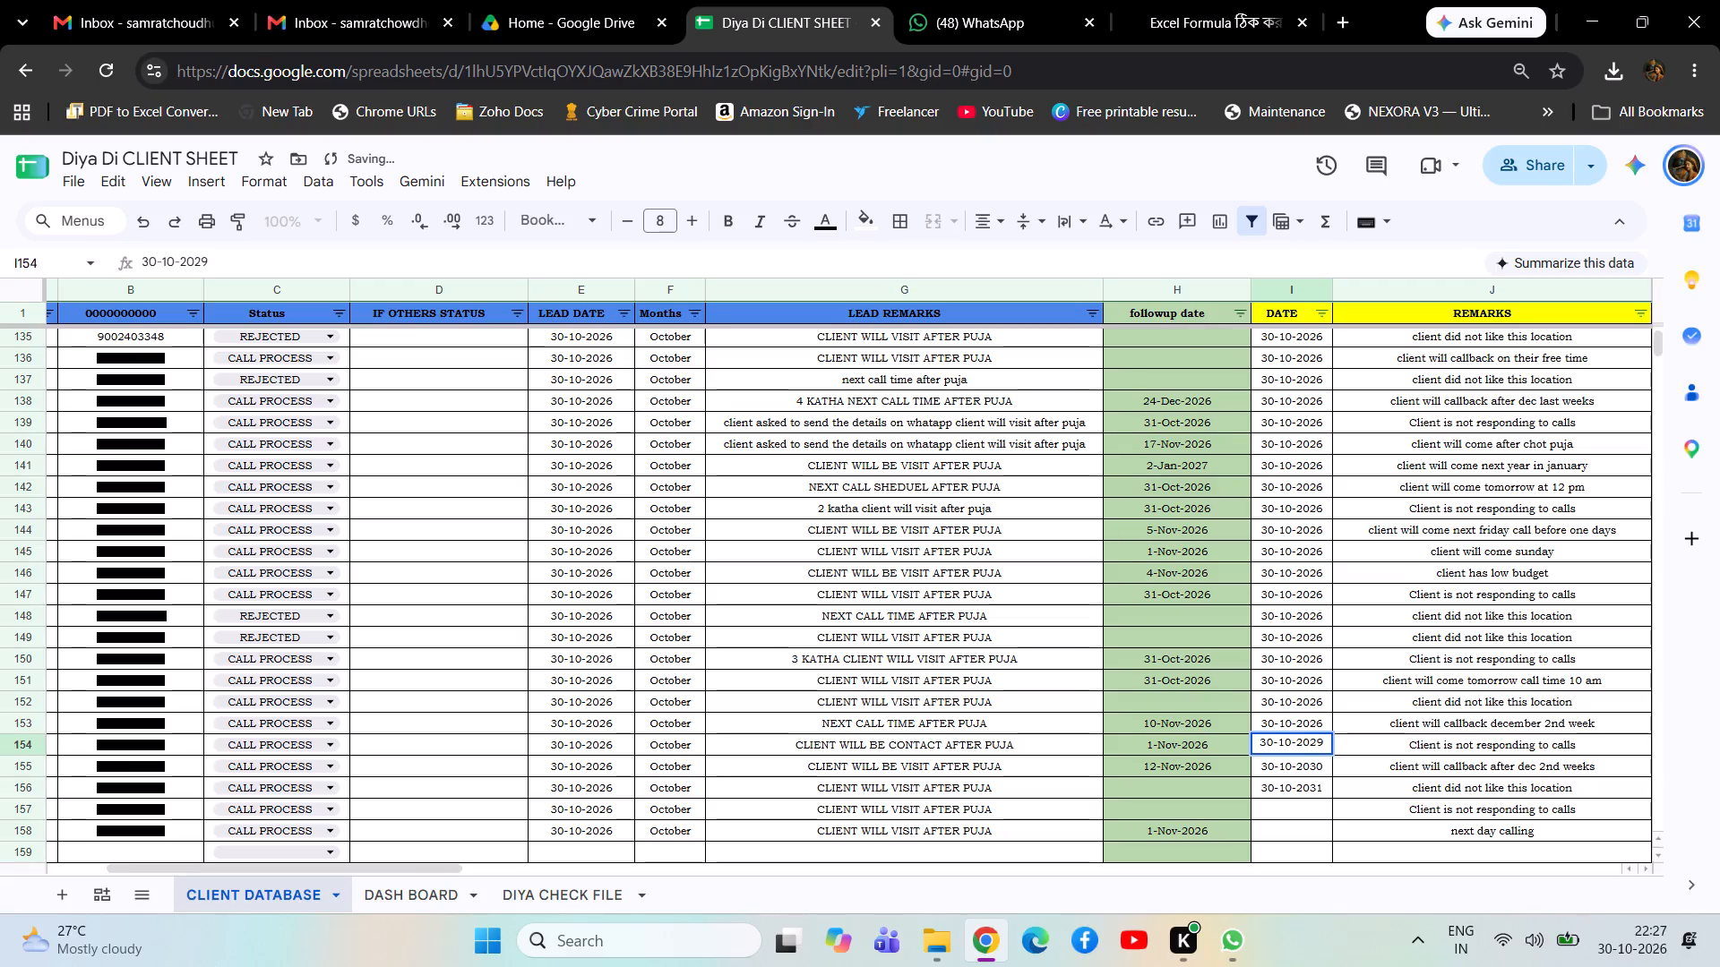
key(BackSpace)
key(6)
double_click(1310, 771)
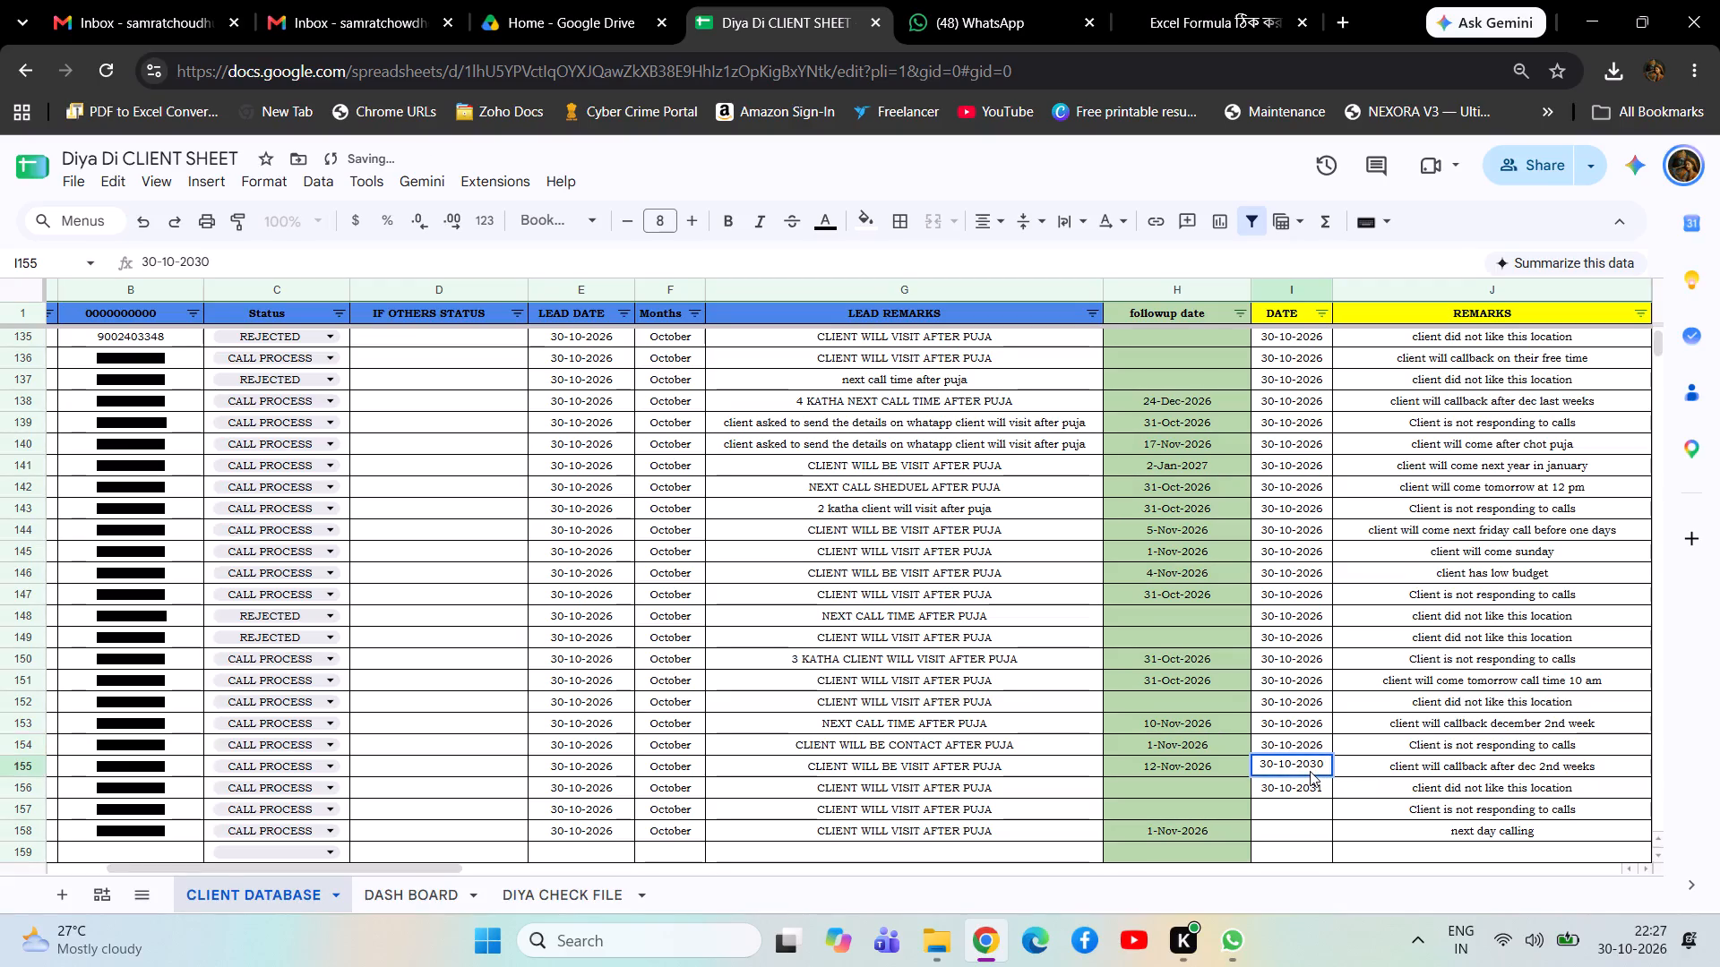
key(BackSpace)
key(BackSpace)
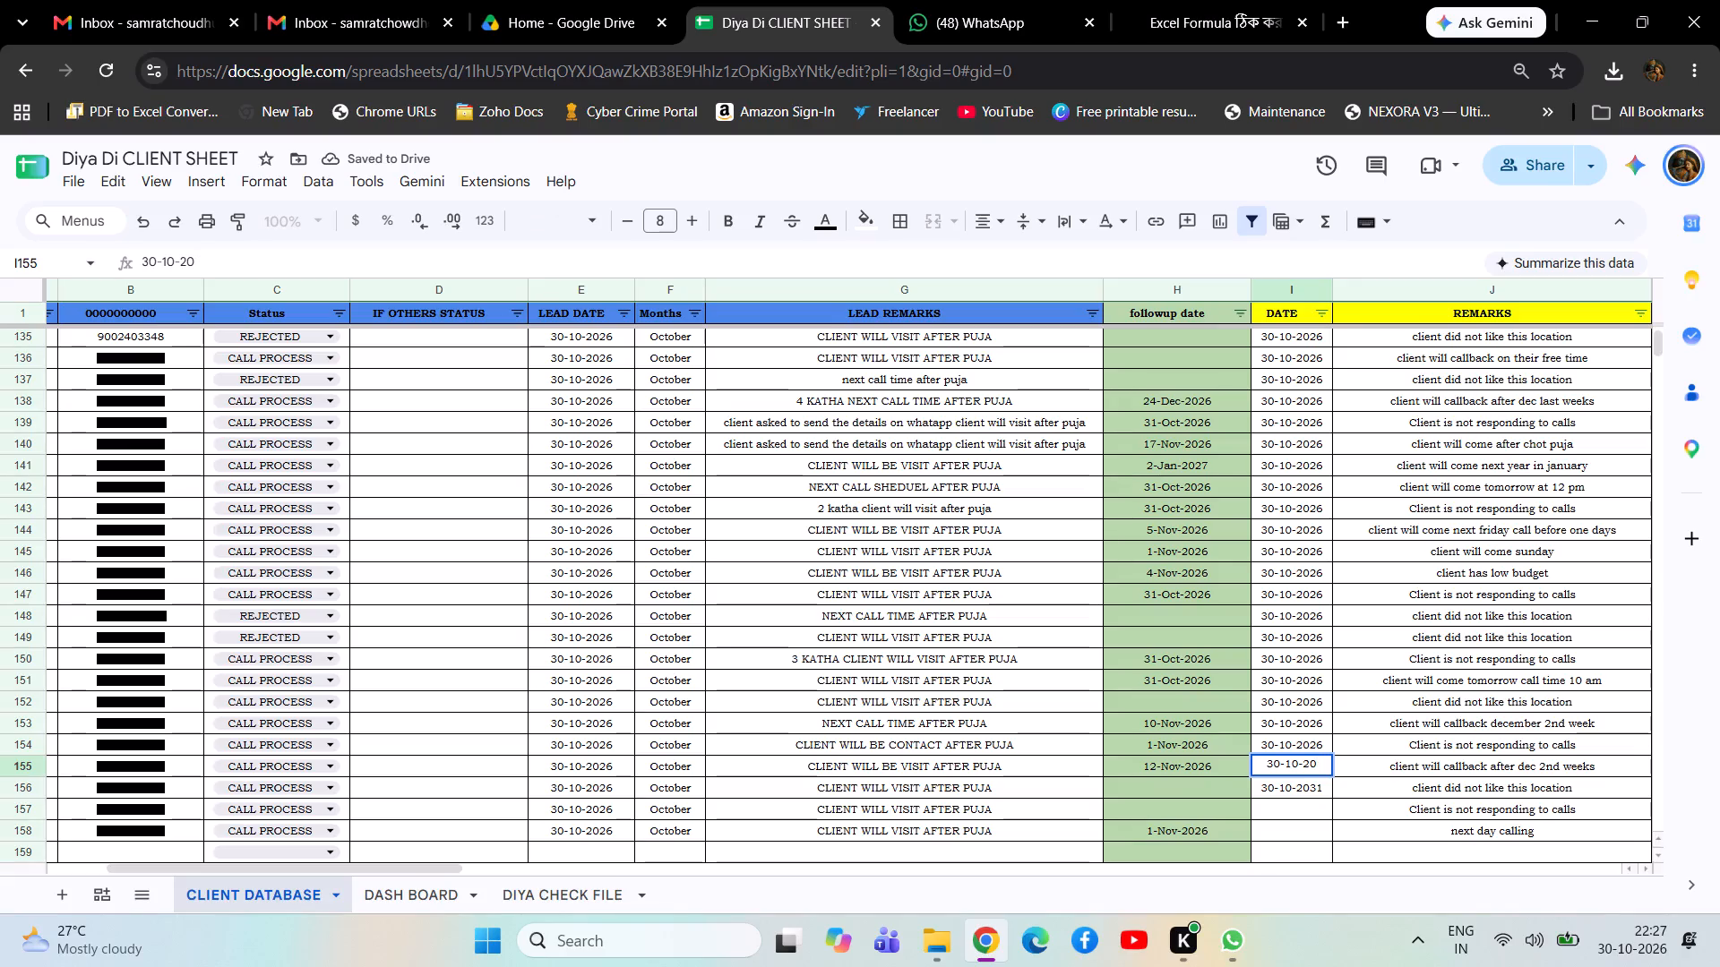
text(26)
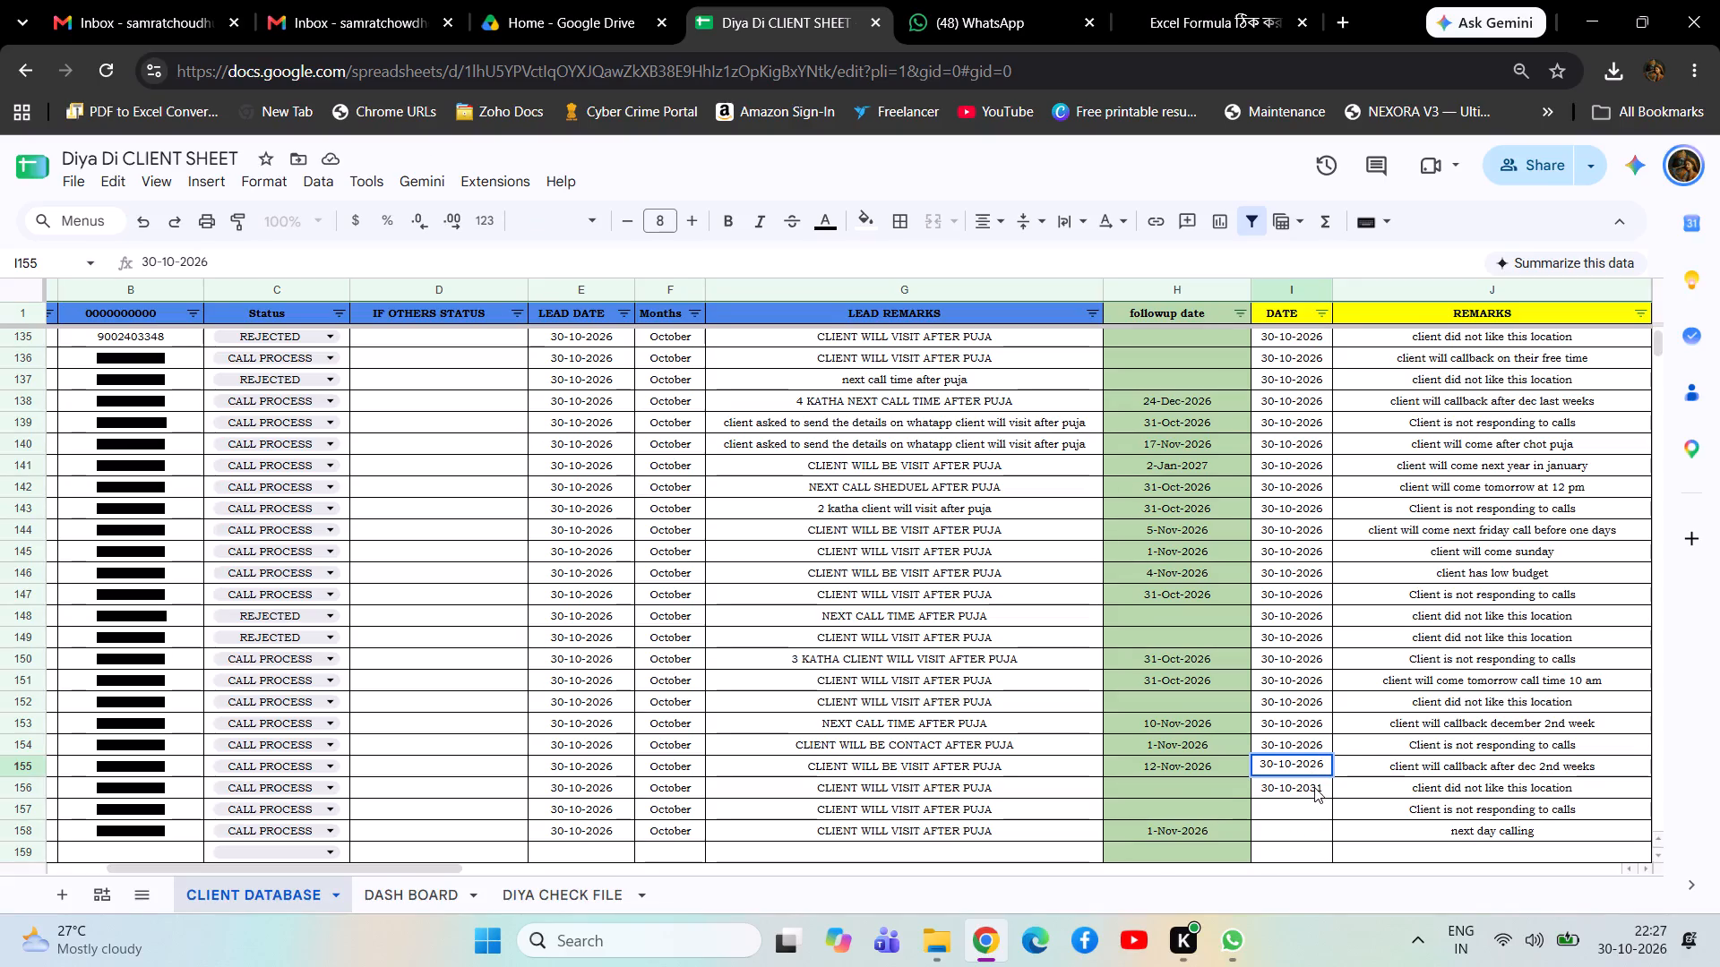
double_click(1314, 787)
key(BackSpace)
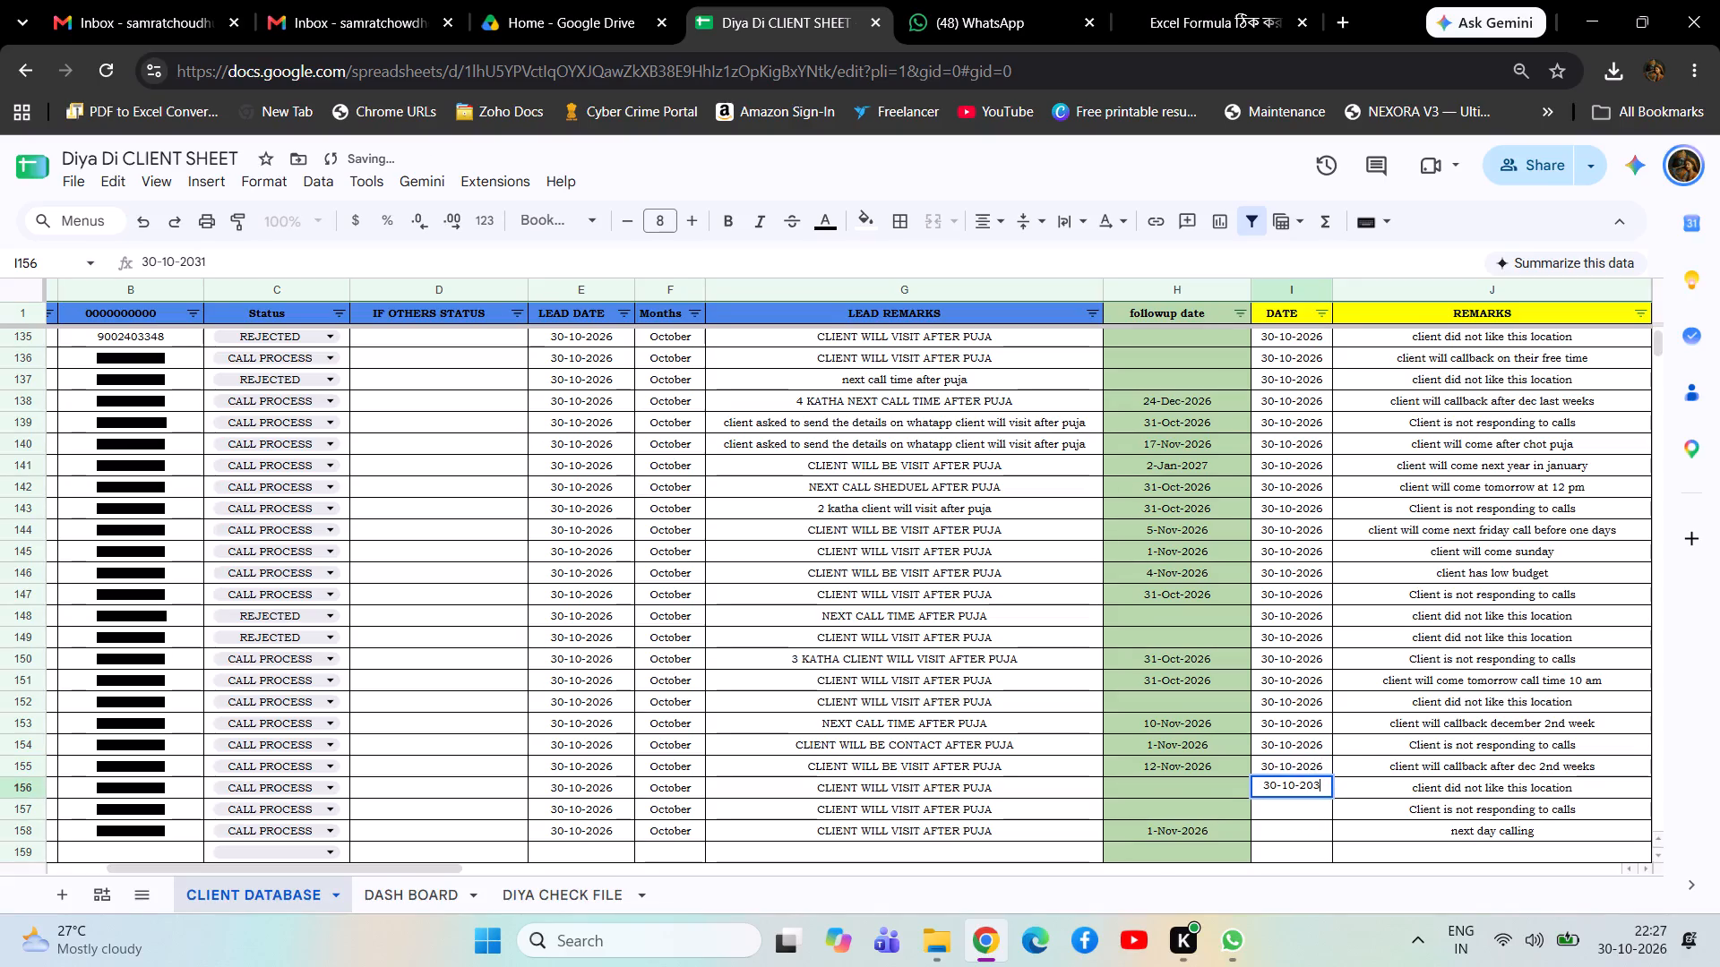
key(BackSpace)
text(26)
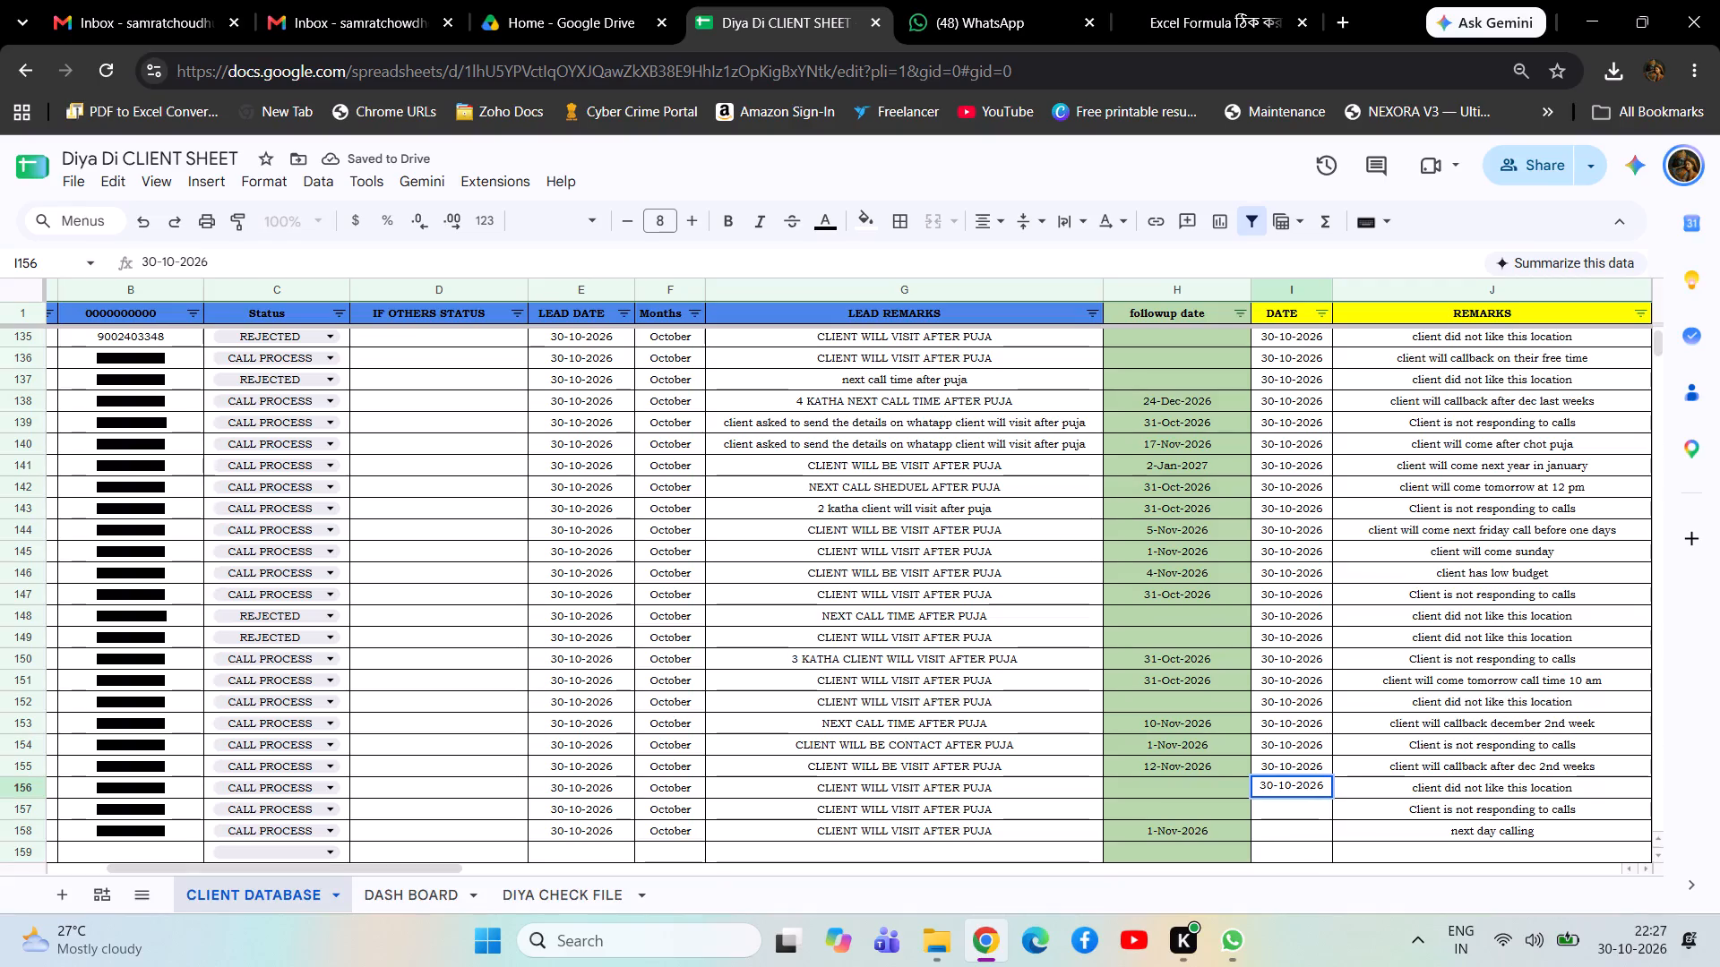
Enter 30-10-2026 in the DATE cells of rows 157 and 158.
click(1297, 800)
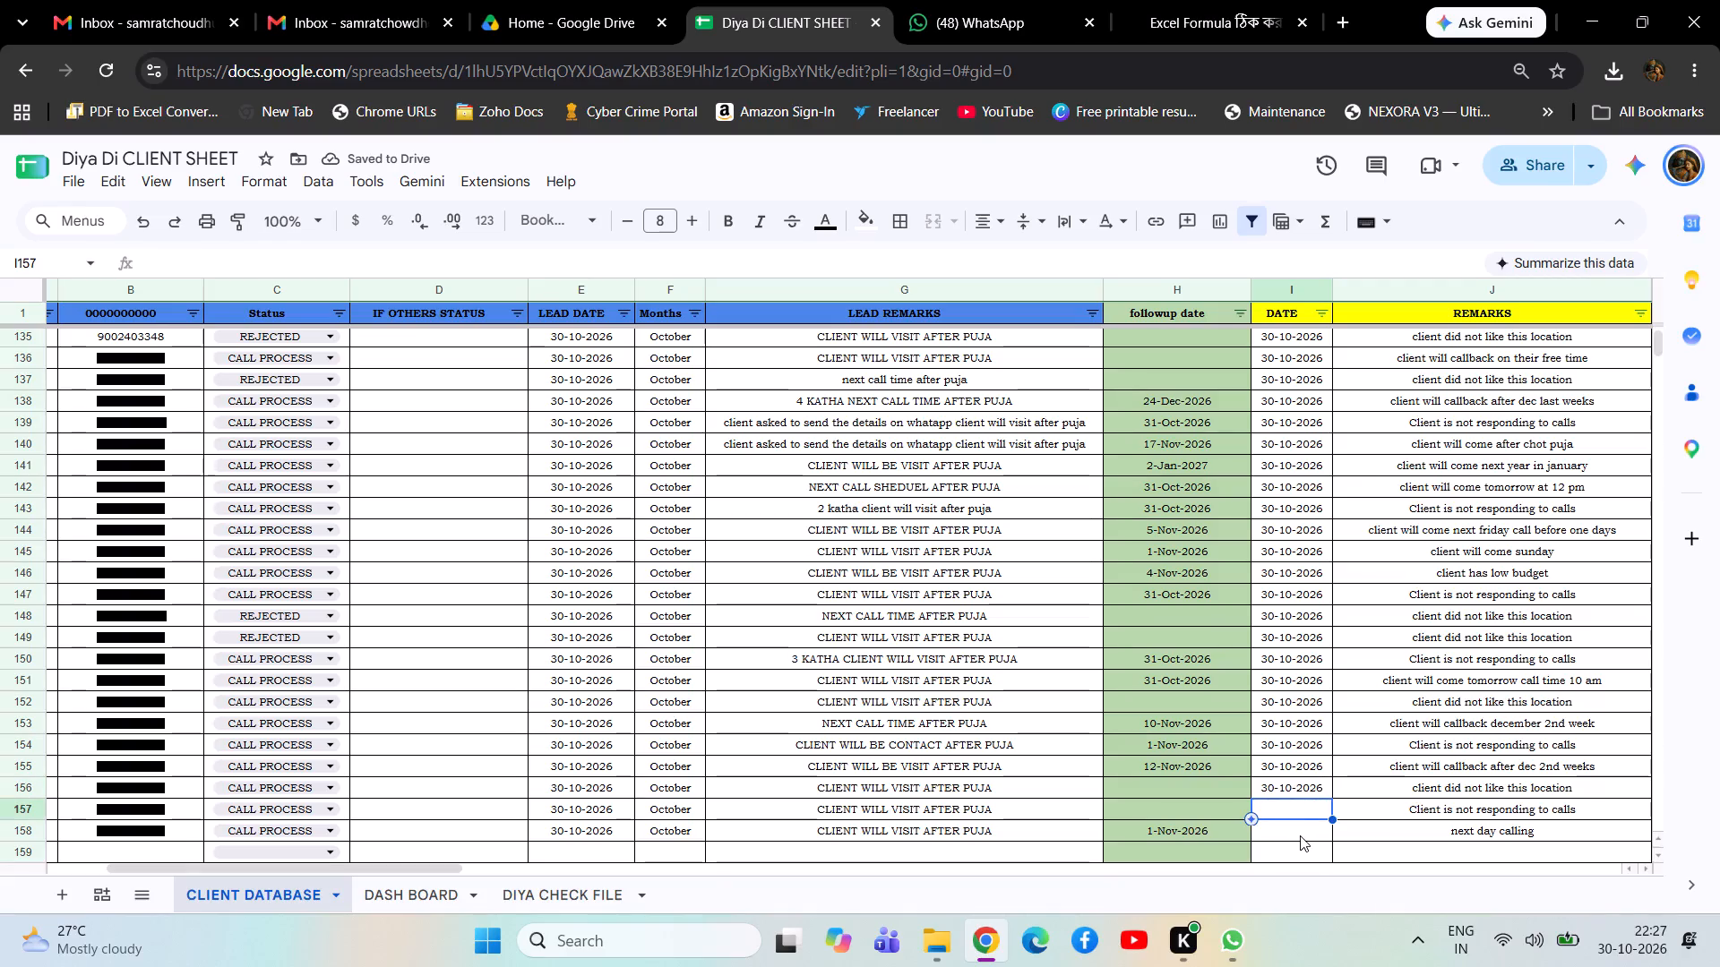
click(1298, 834)
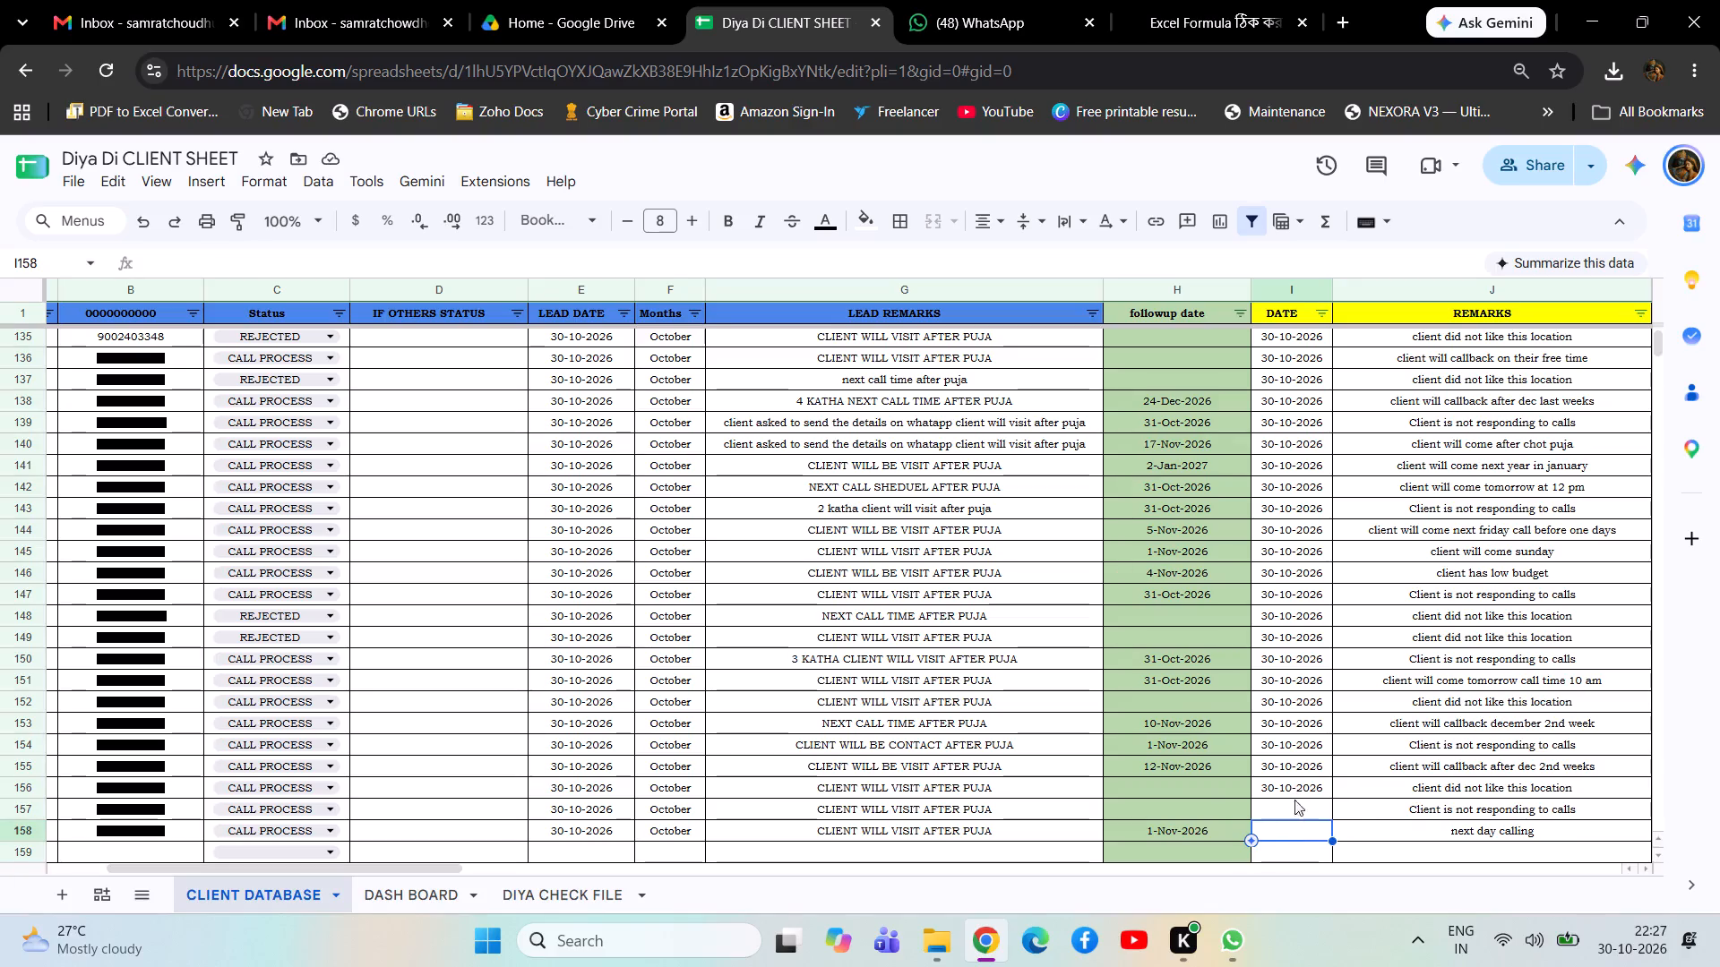
click(1297, 803)
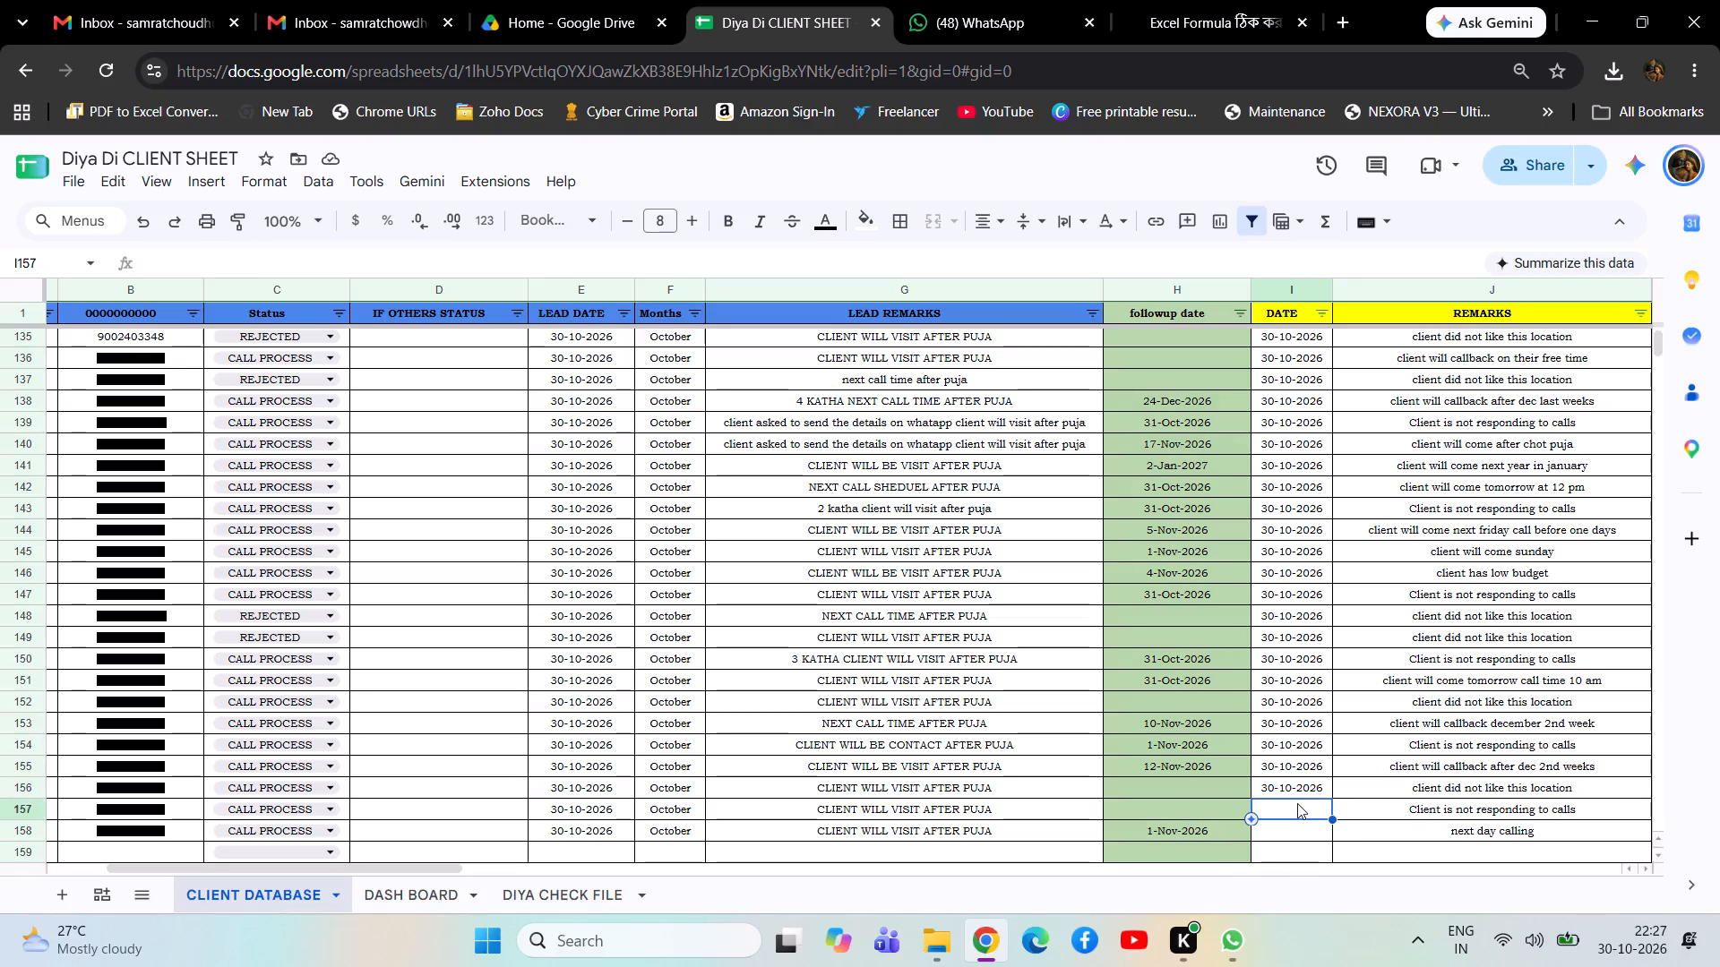
text(30-)
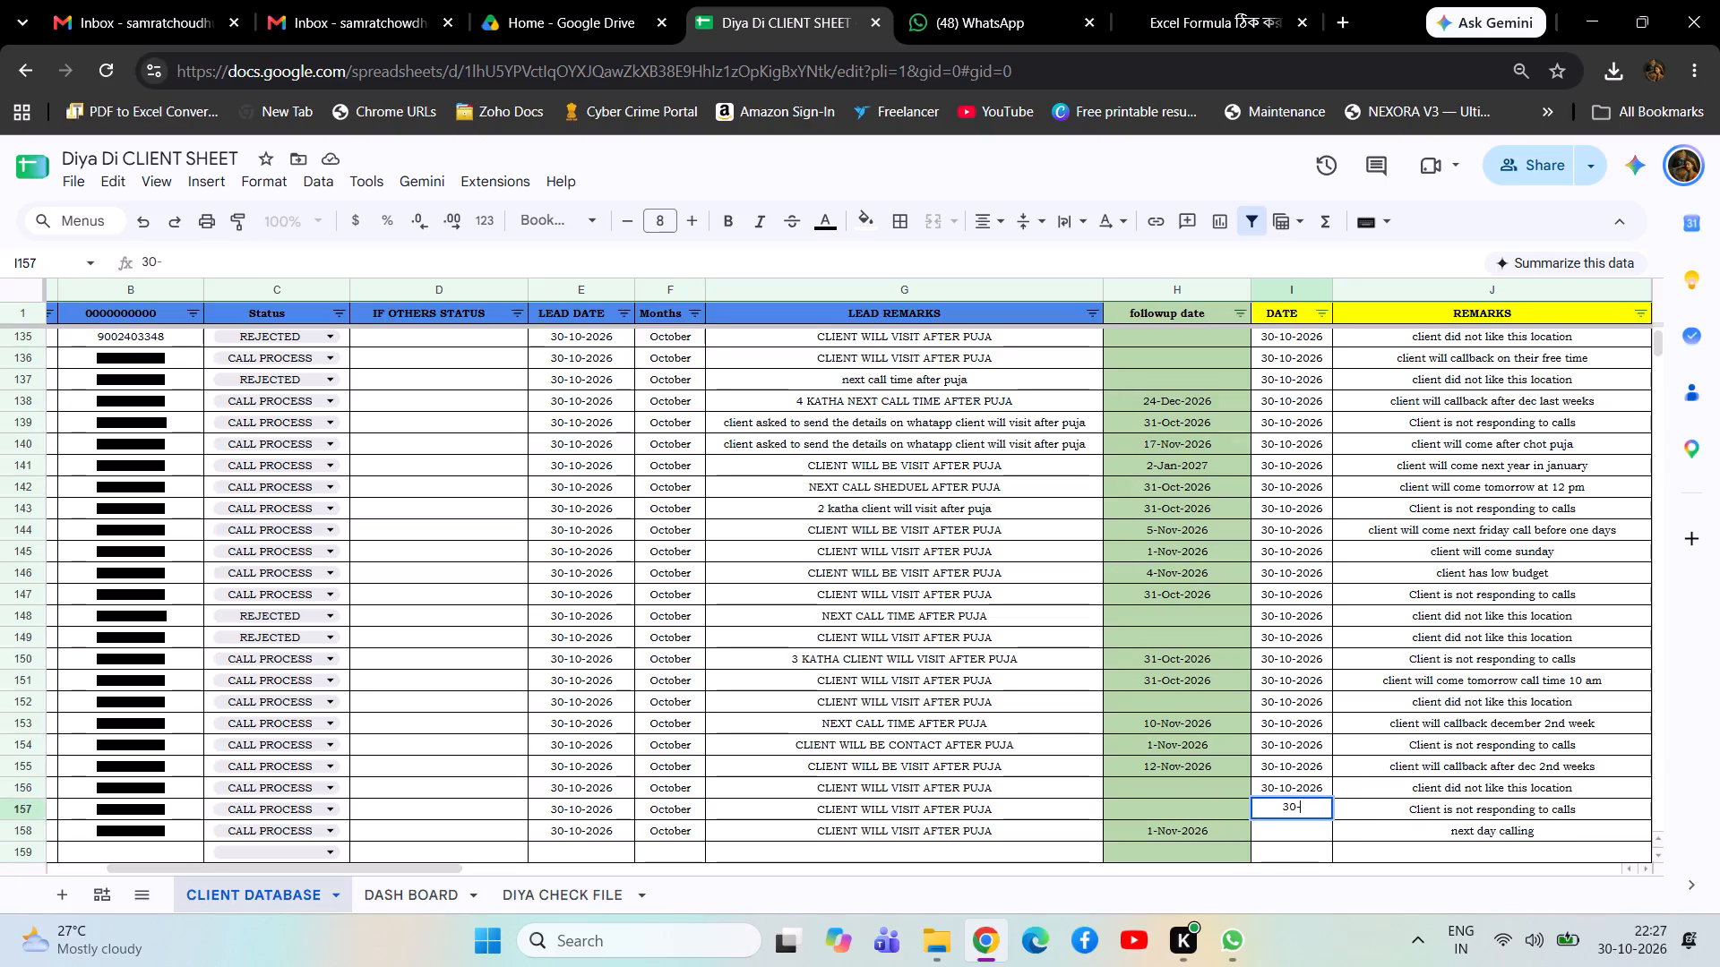
text(10-)
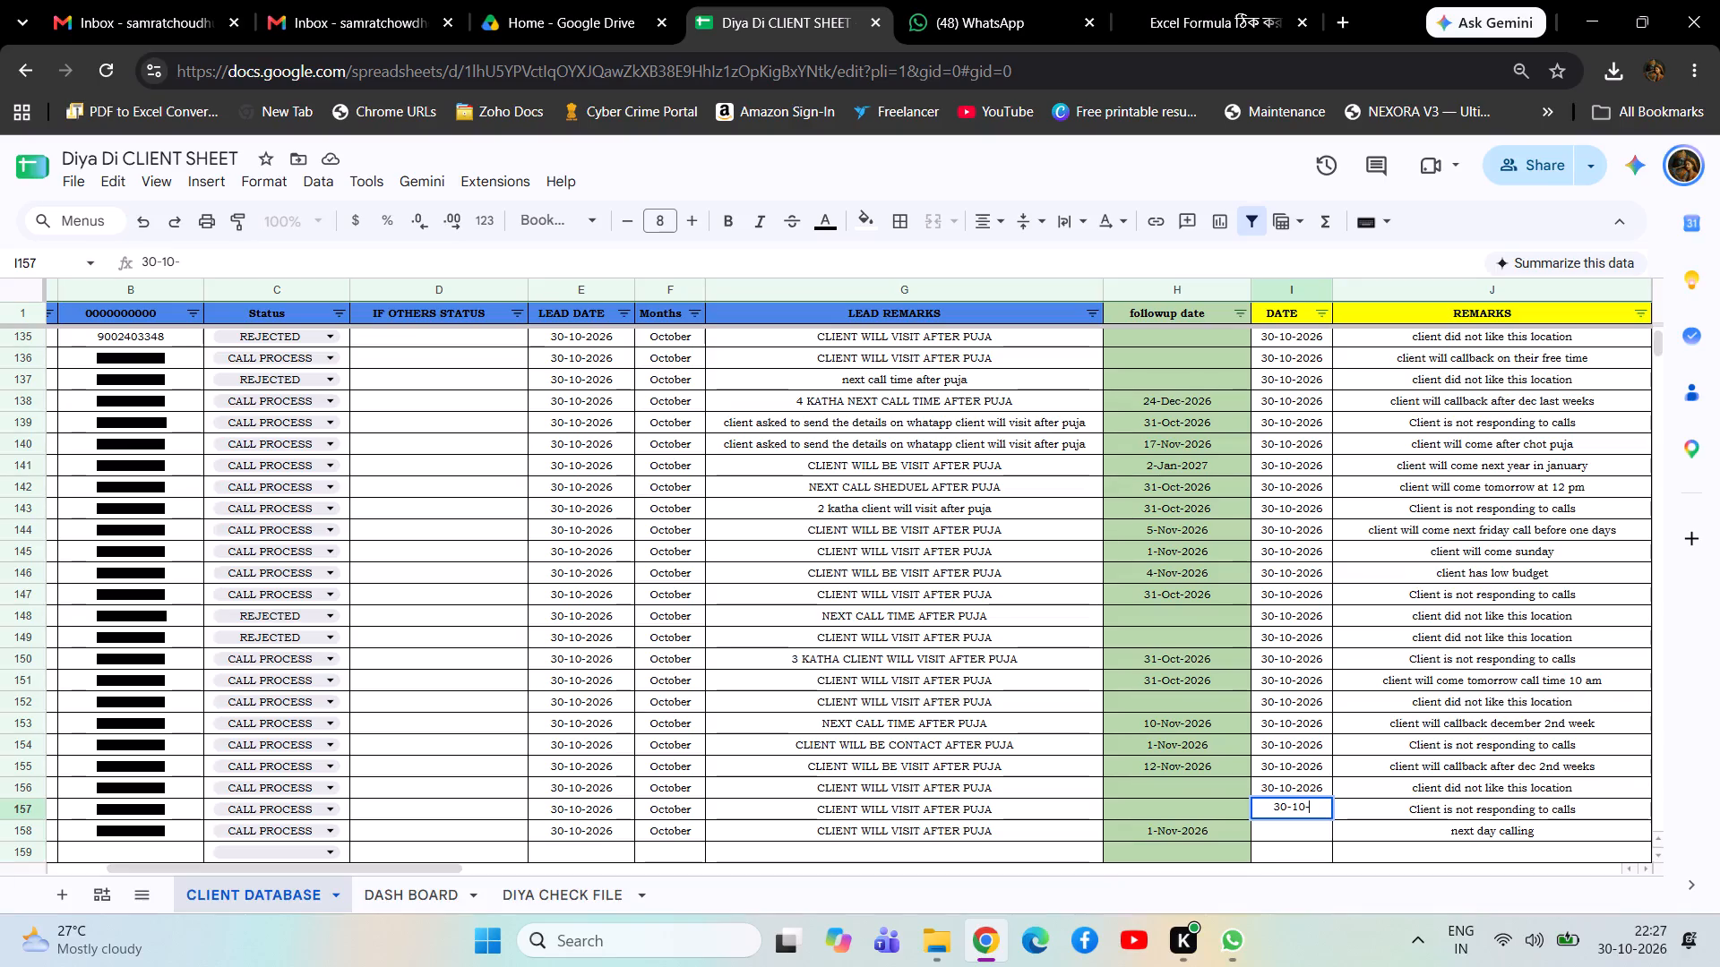
text(2026)
key(Down)
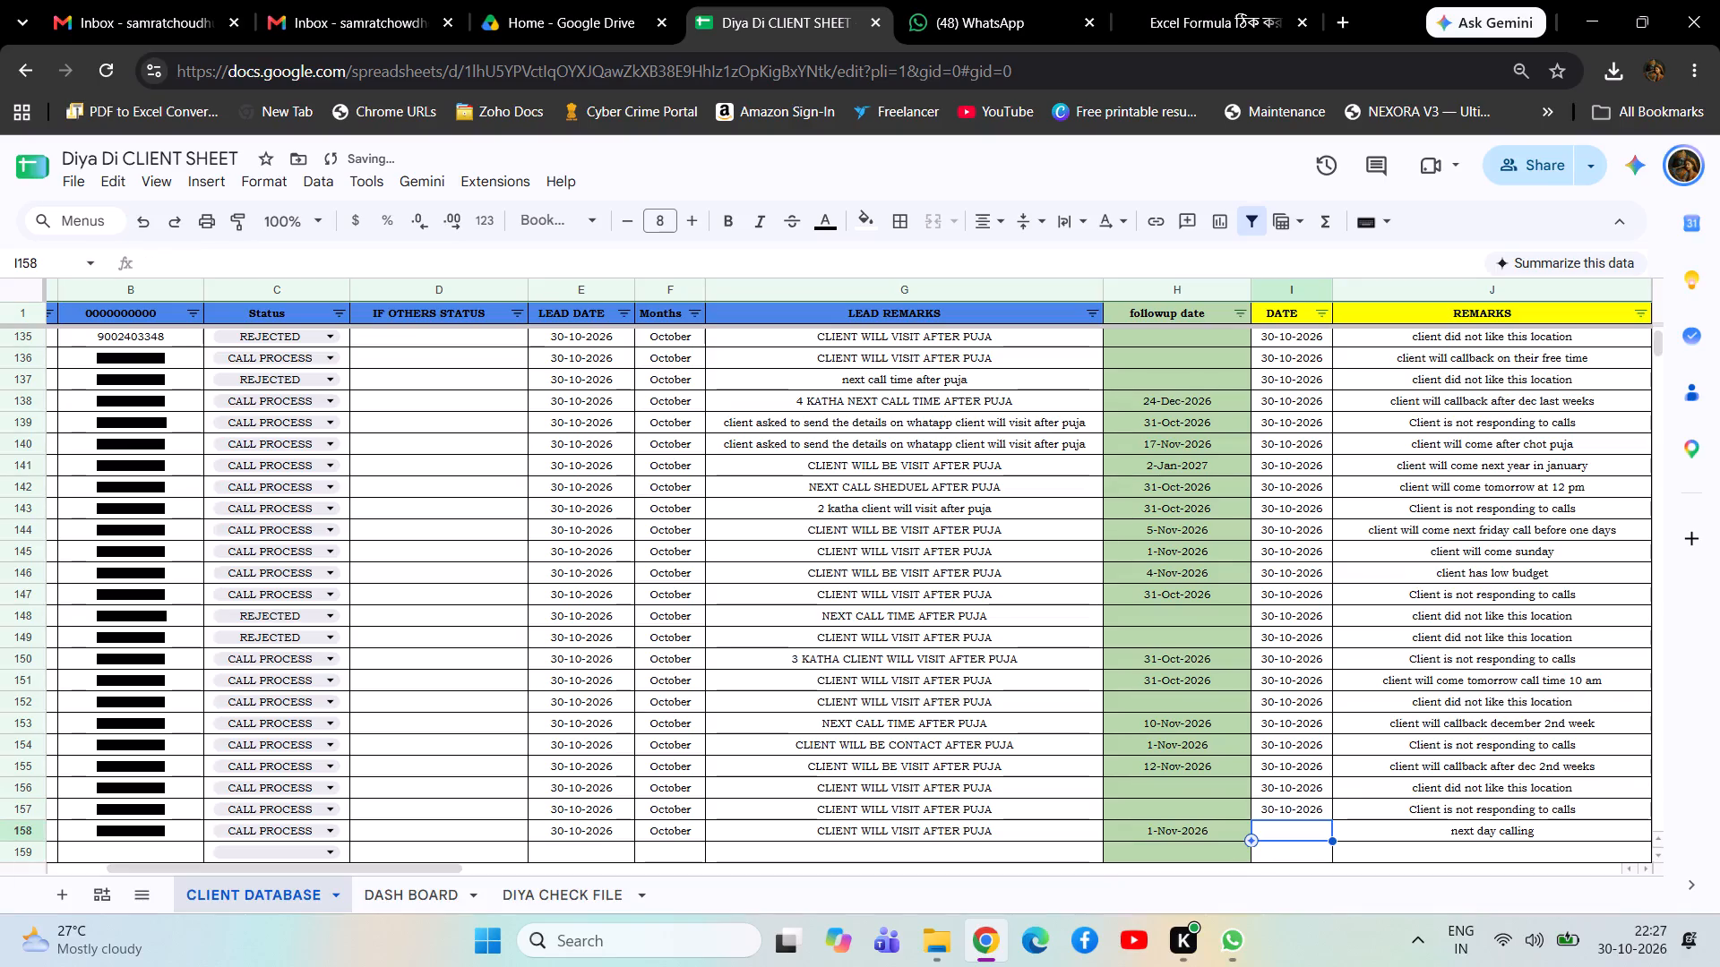
text(30-)
text(10-)
text(20)
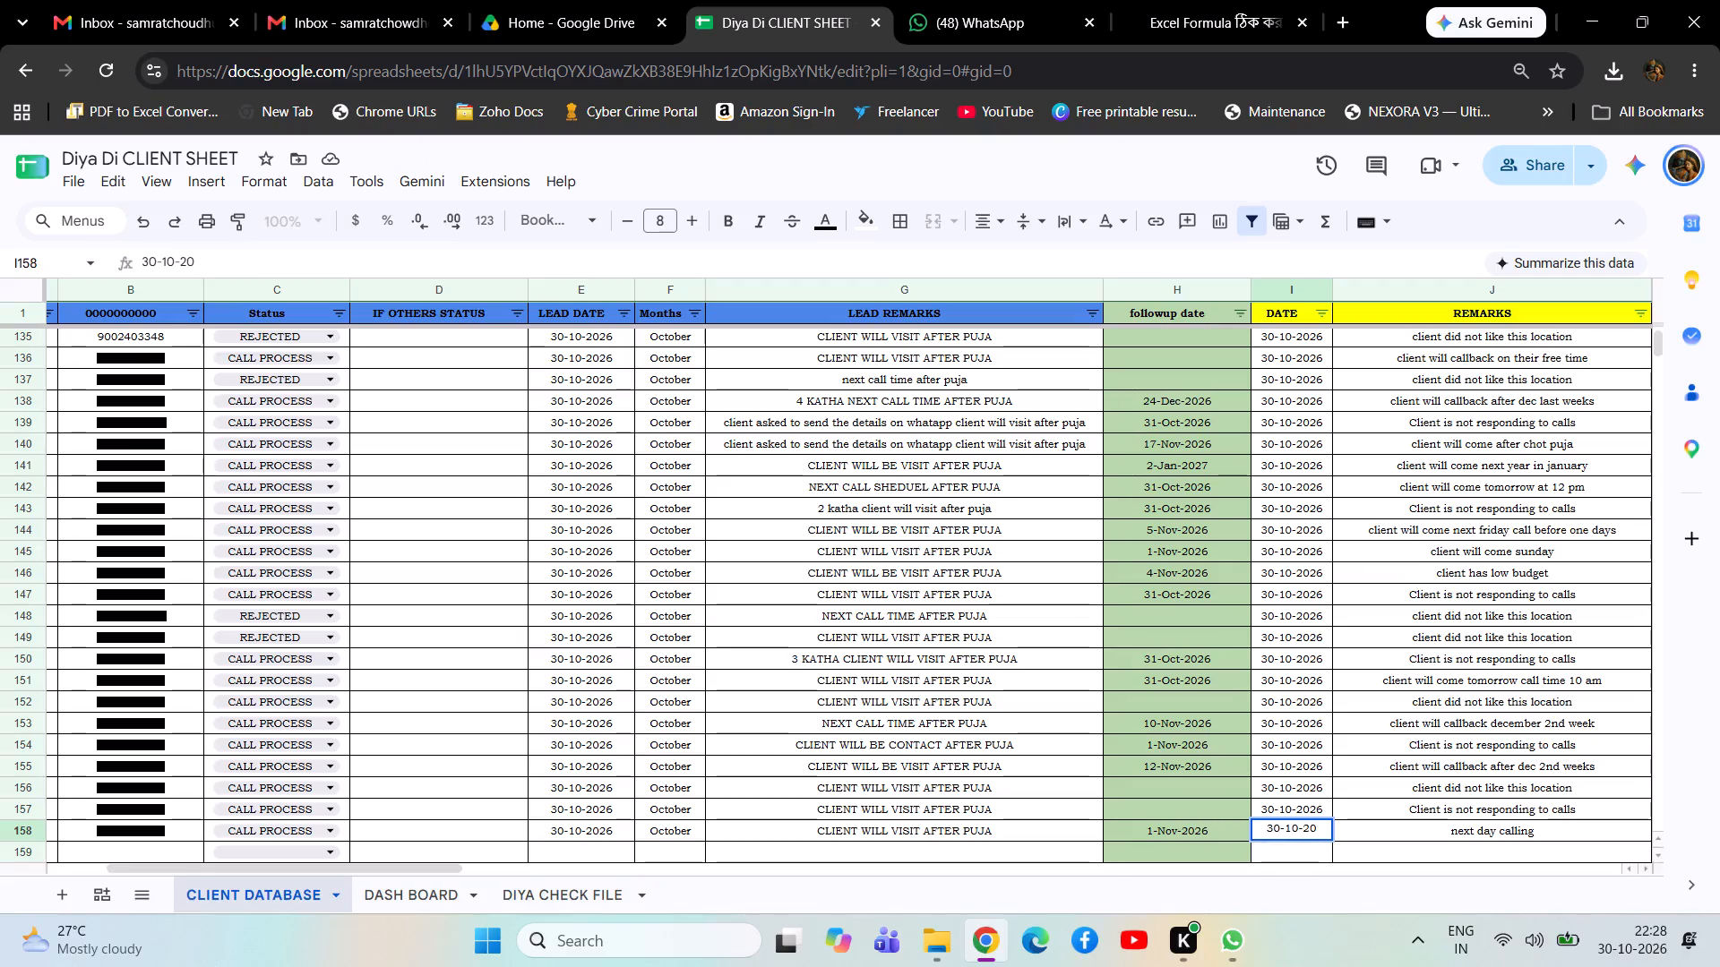
text(26)
key(Down)
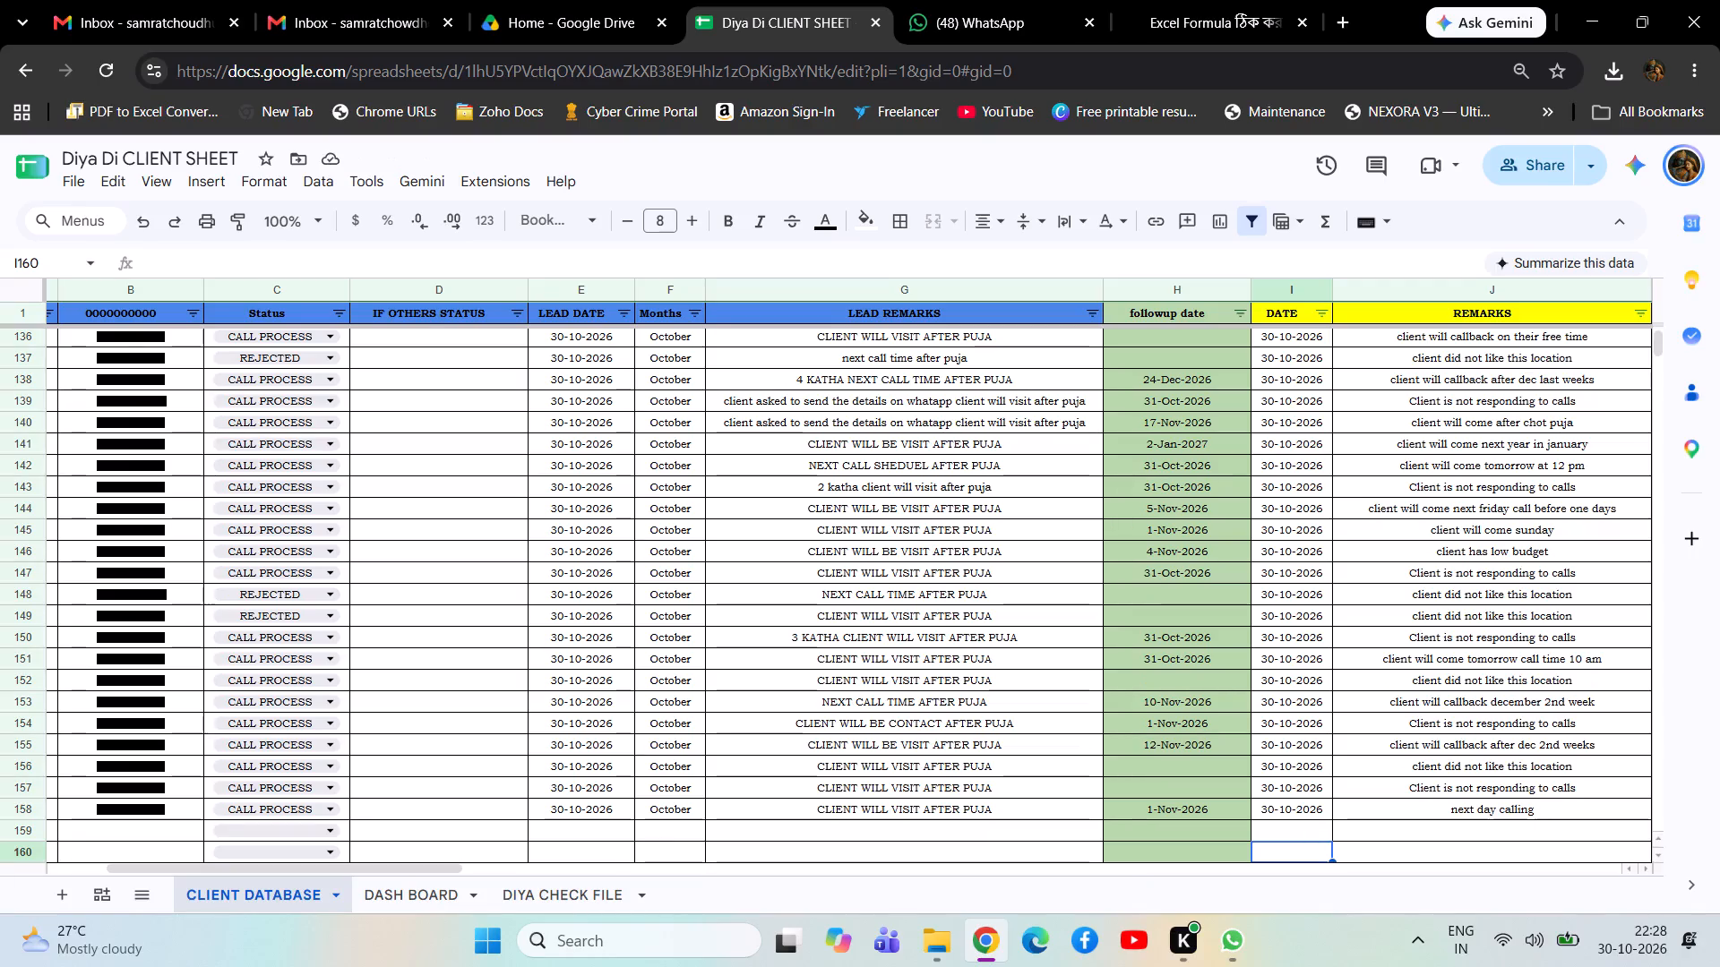
Save the client sheet and select the LEAD REMARKS cell in empty row 160.
key(ctrl+s)
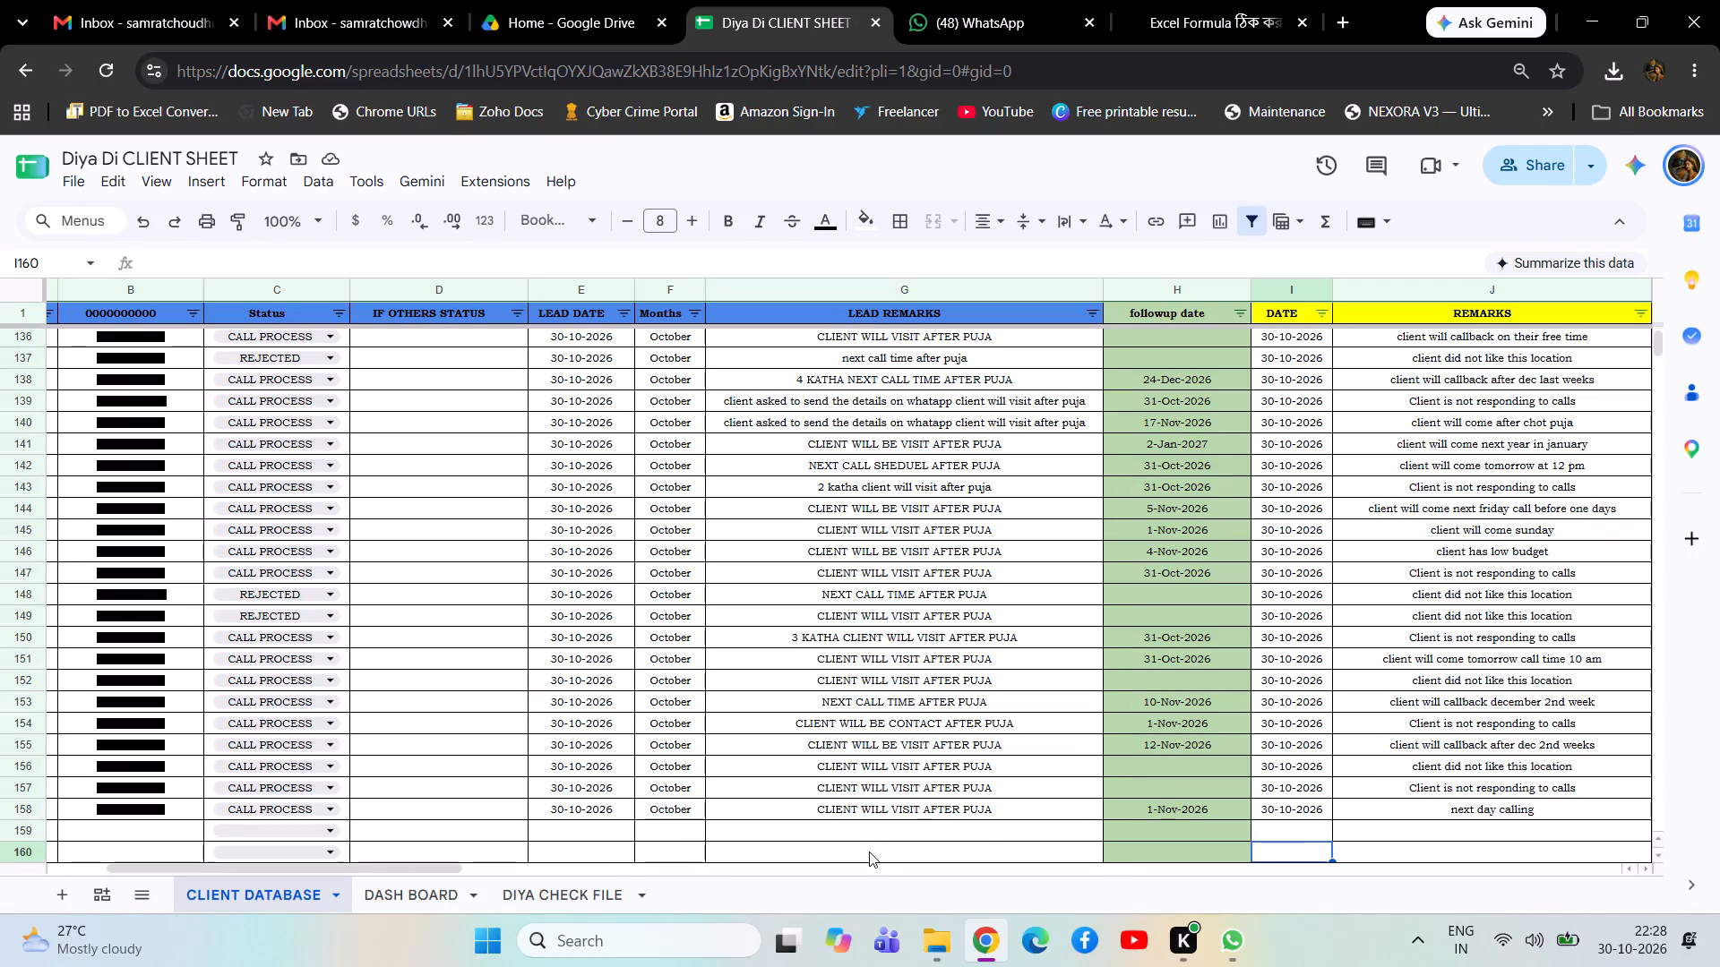
click(869, 851)
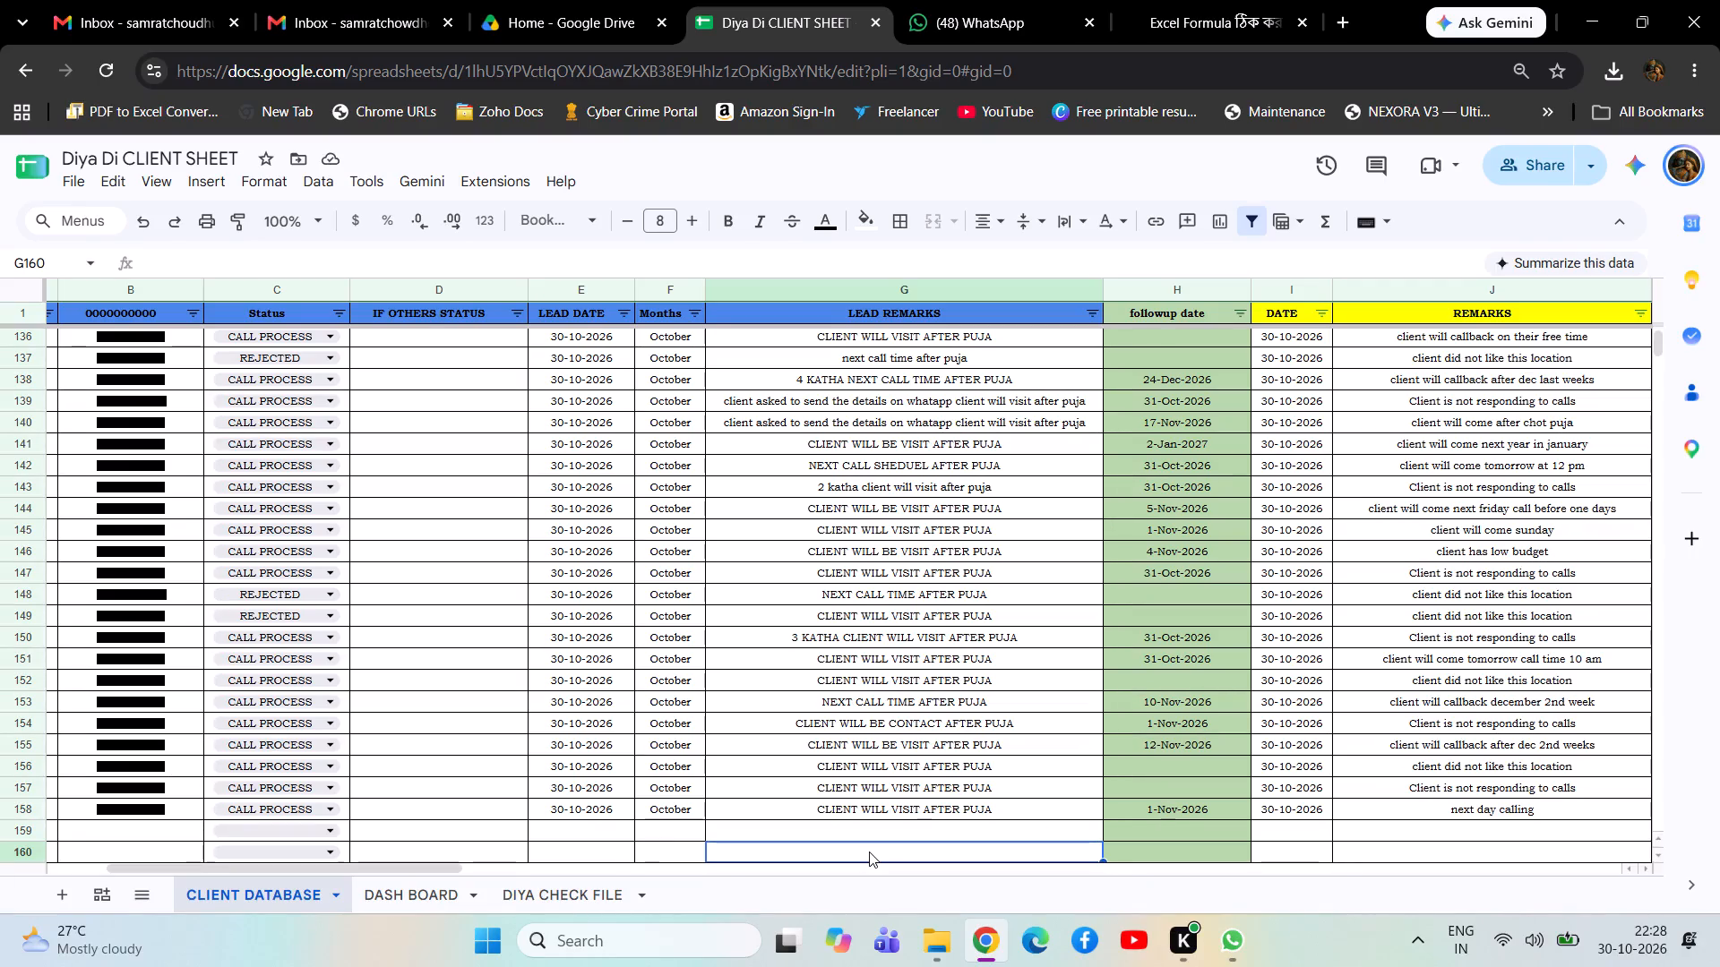